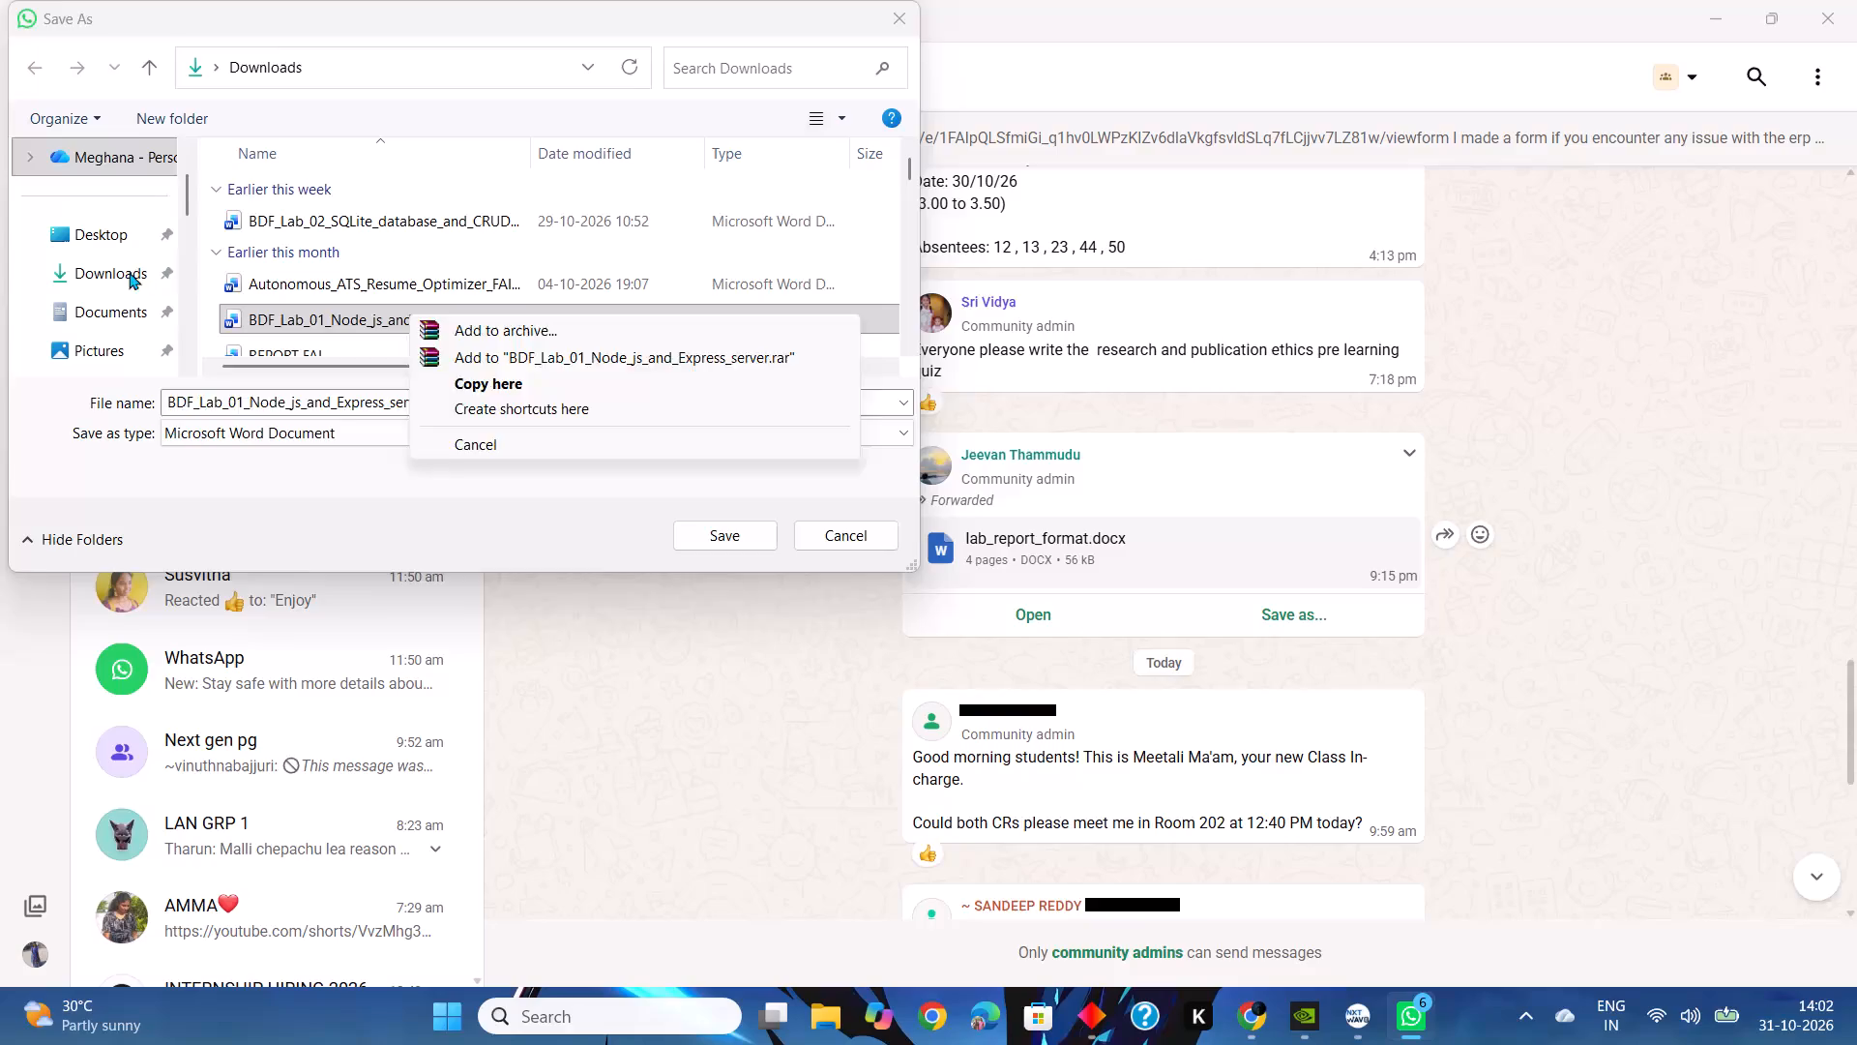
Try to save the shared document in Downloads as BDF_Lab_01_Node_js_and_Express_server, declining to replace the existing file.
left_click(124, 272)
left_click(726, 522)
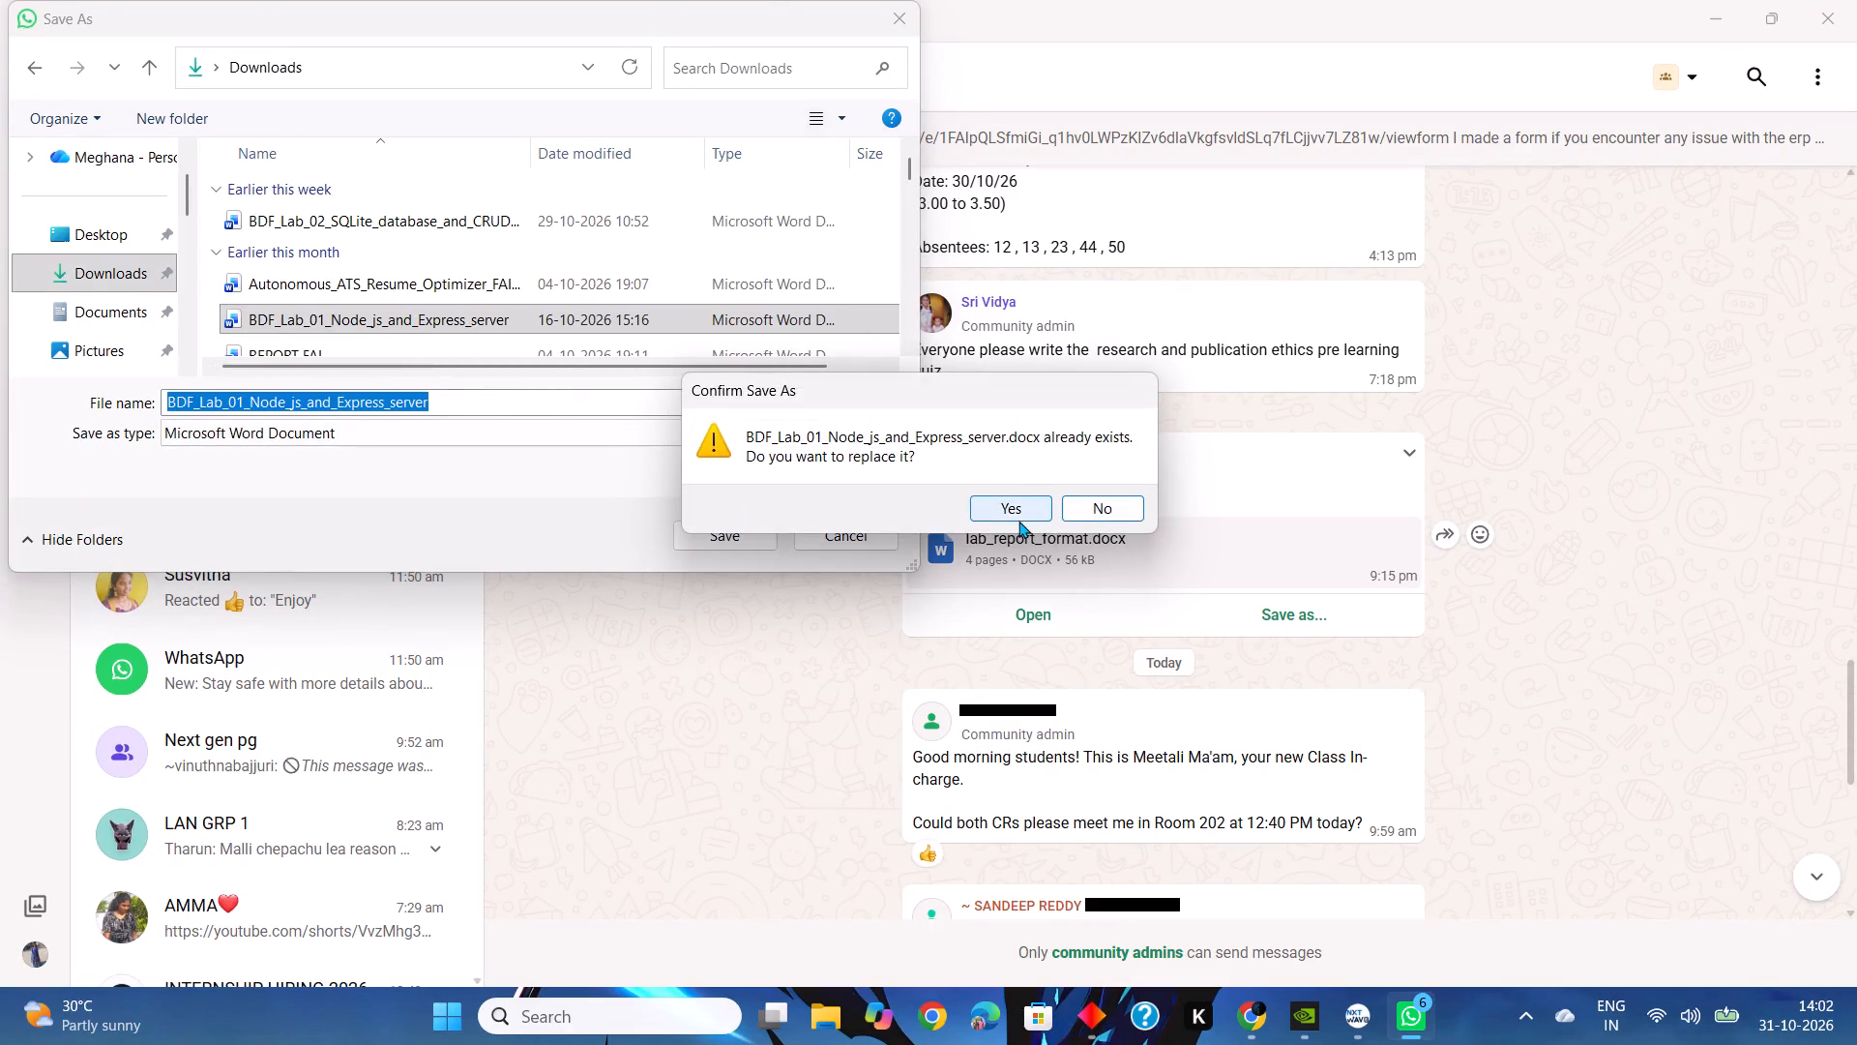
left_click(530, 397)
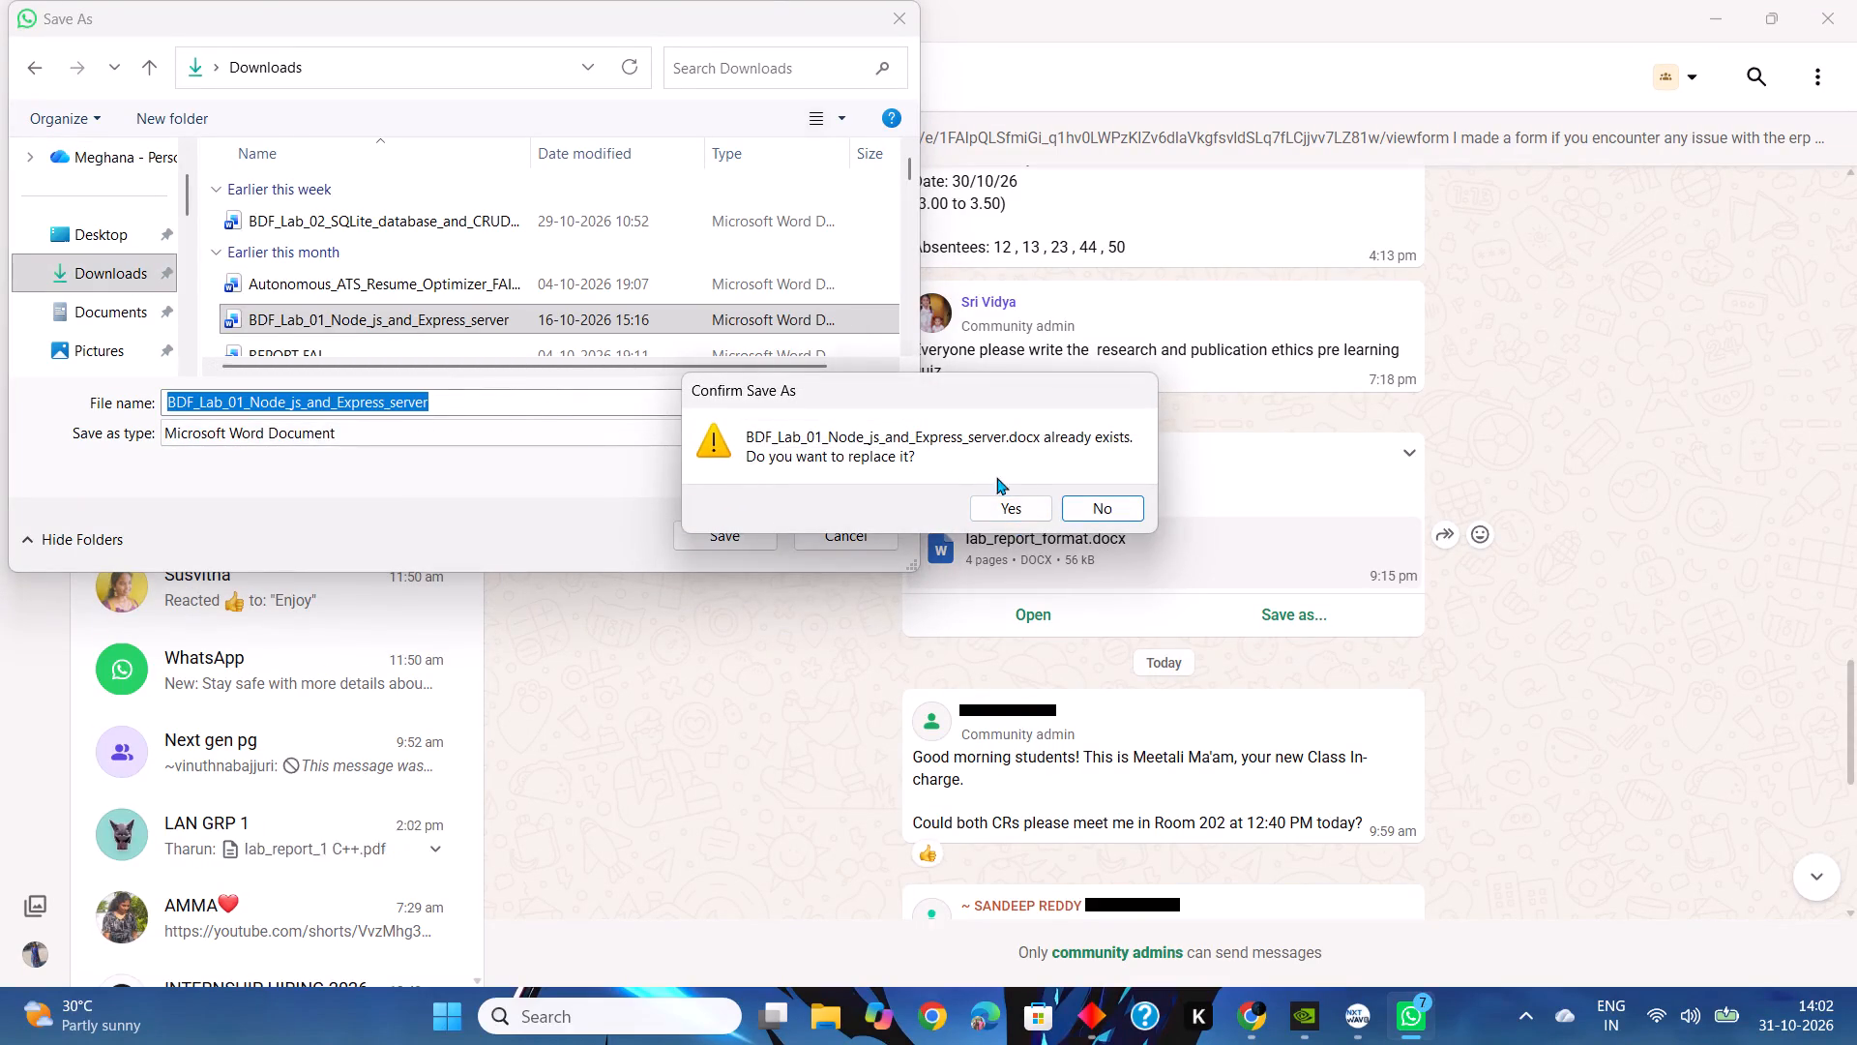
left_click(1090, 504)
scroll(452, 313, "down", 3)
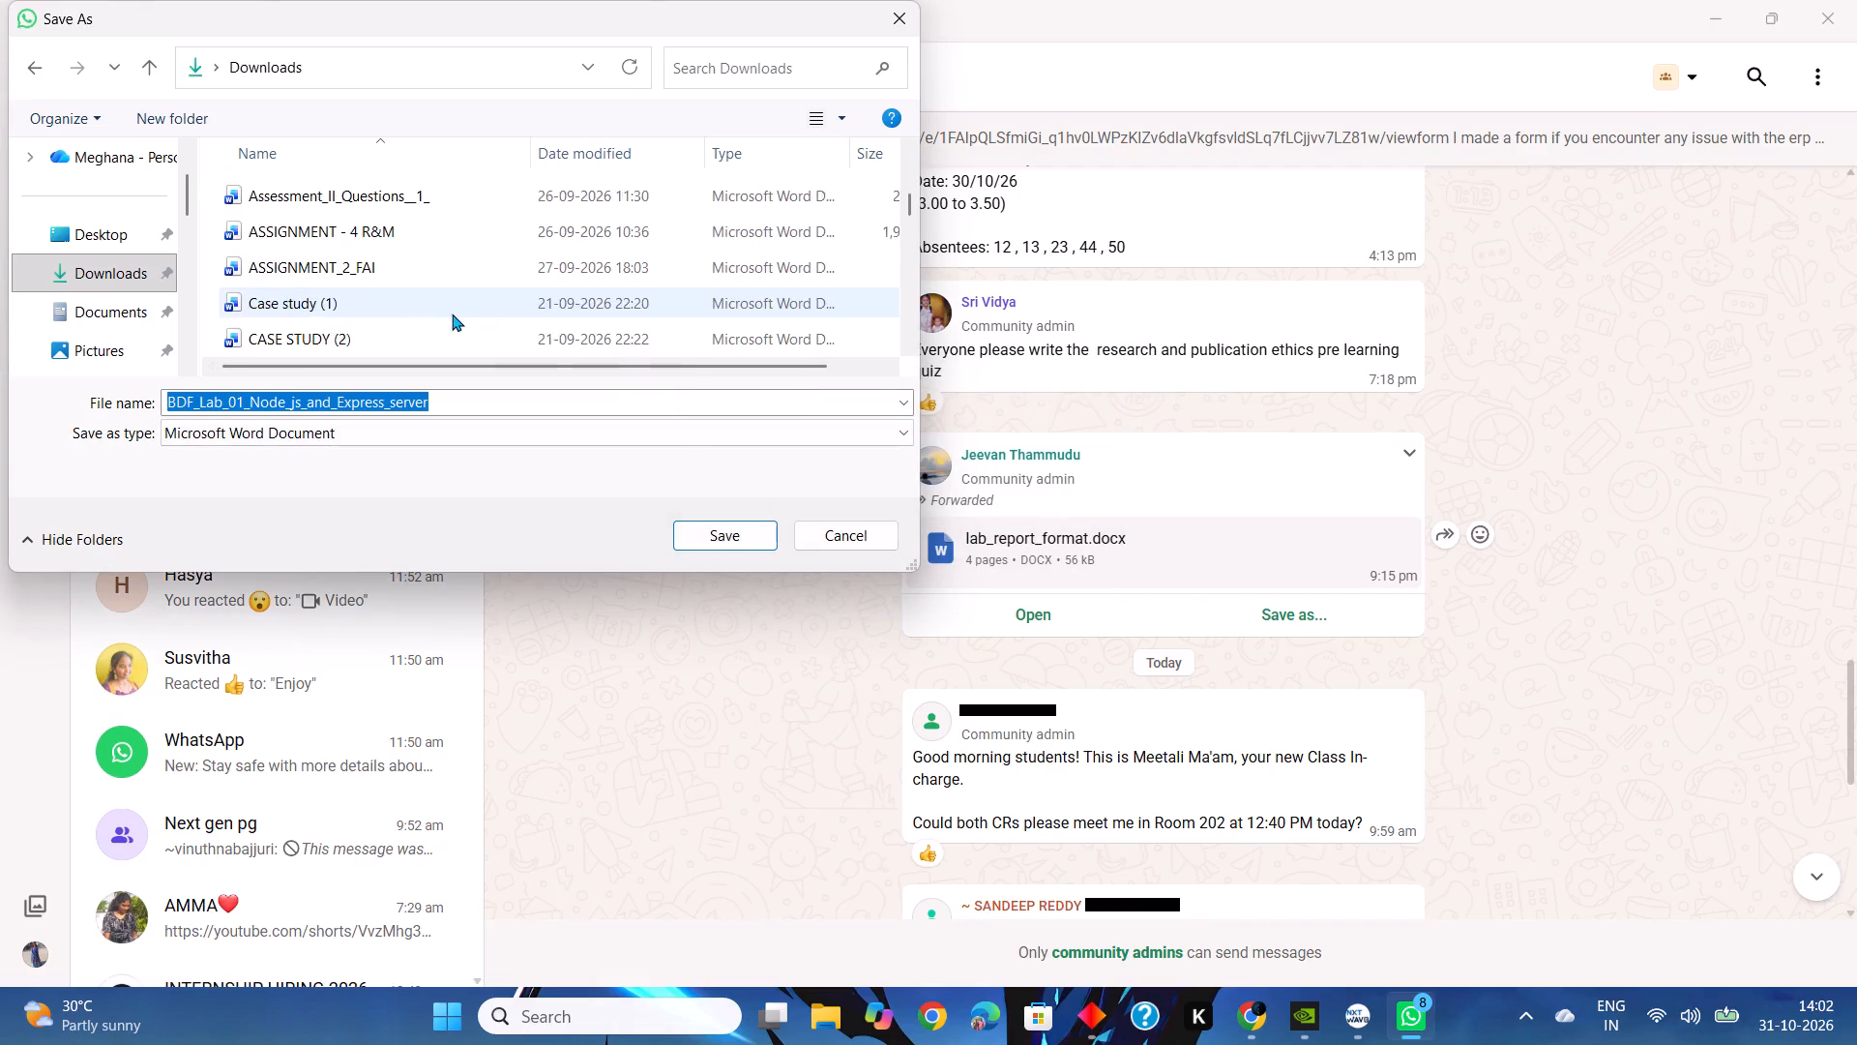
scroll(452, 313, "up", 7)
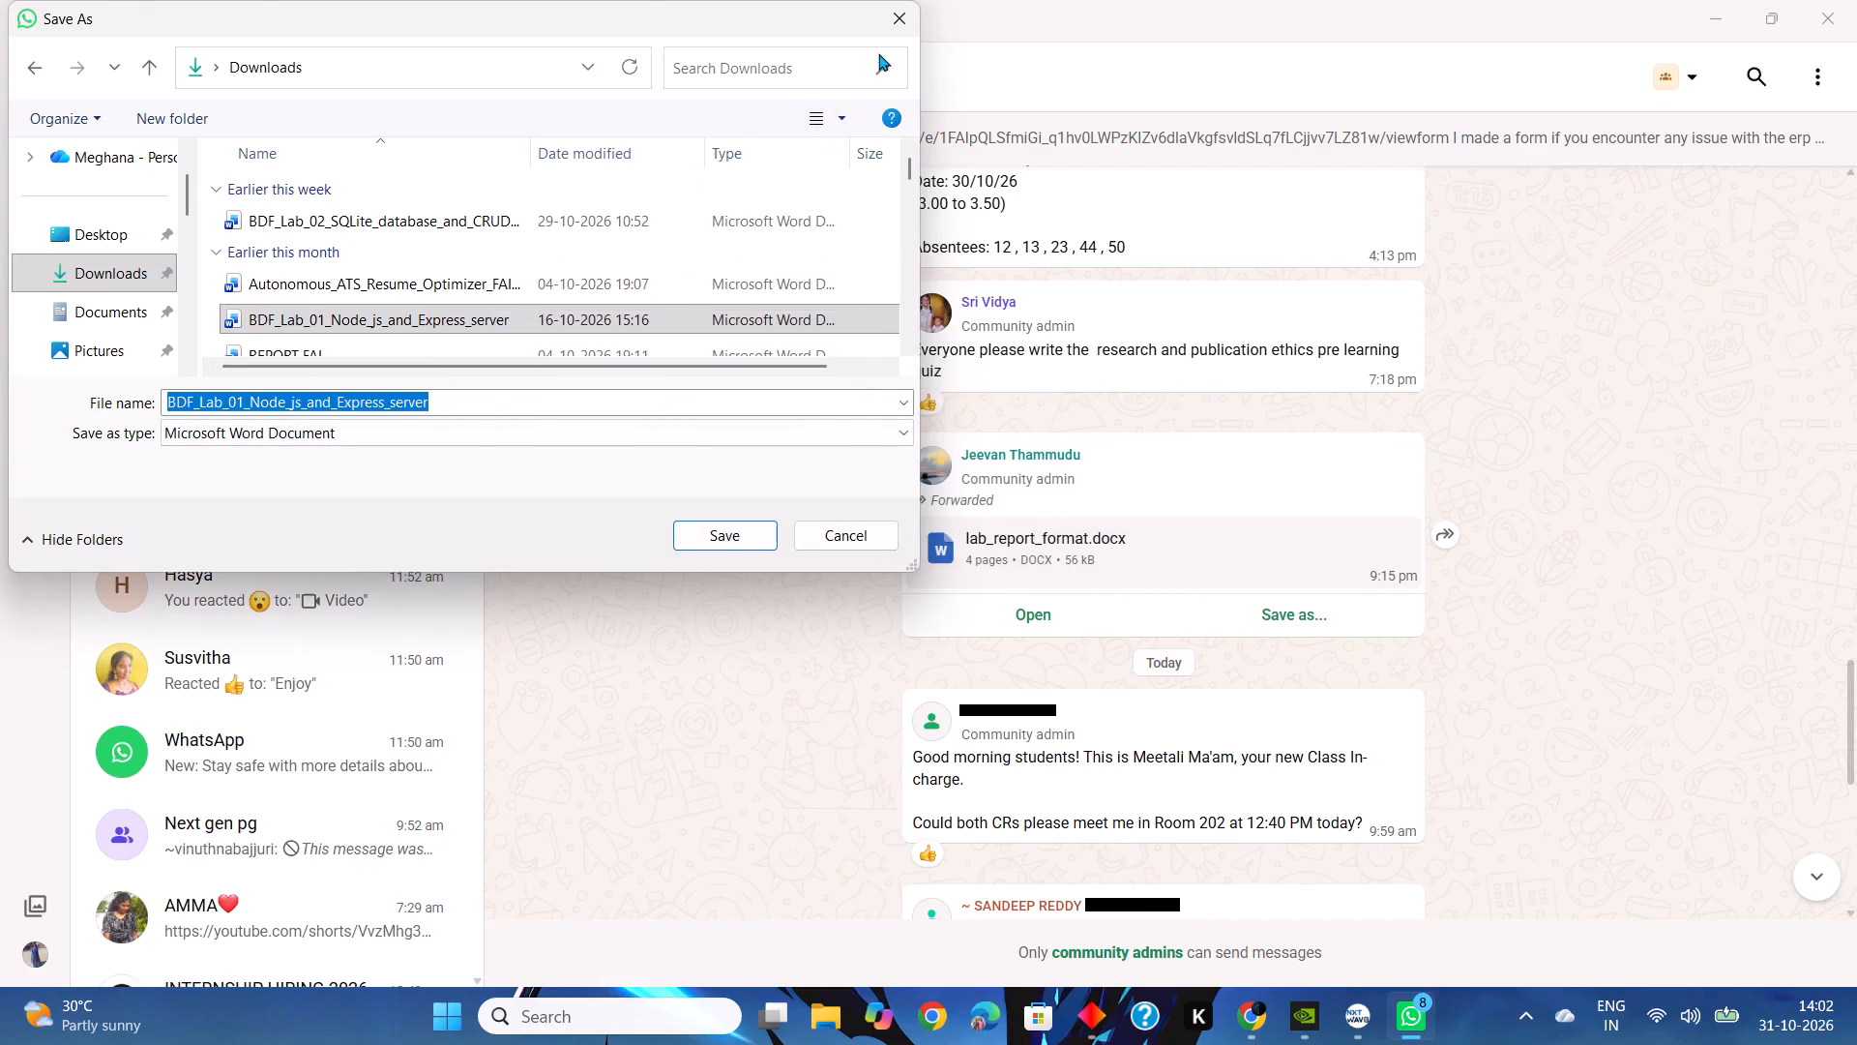
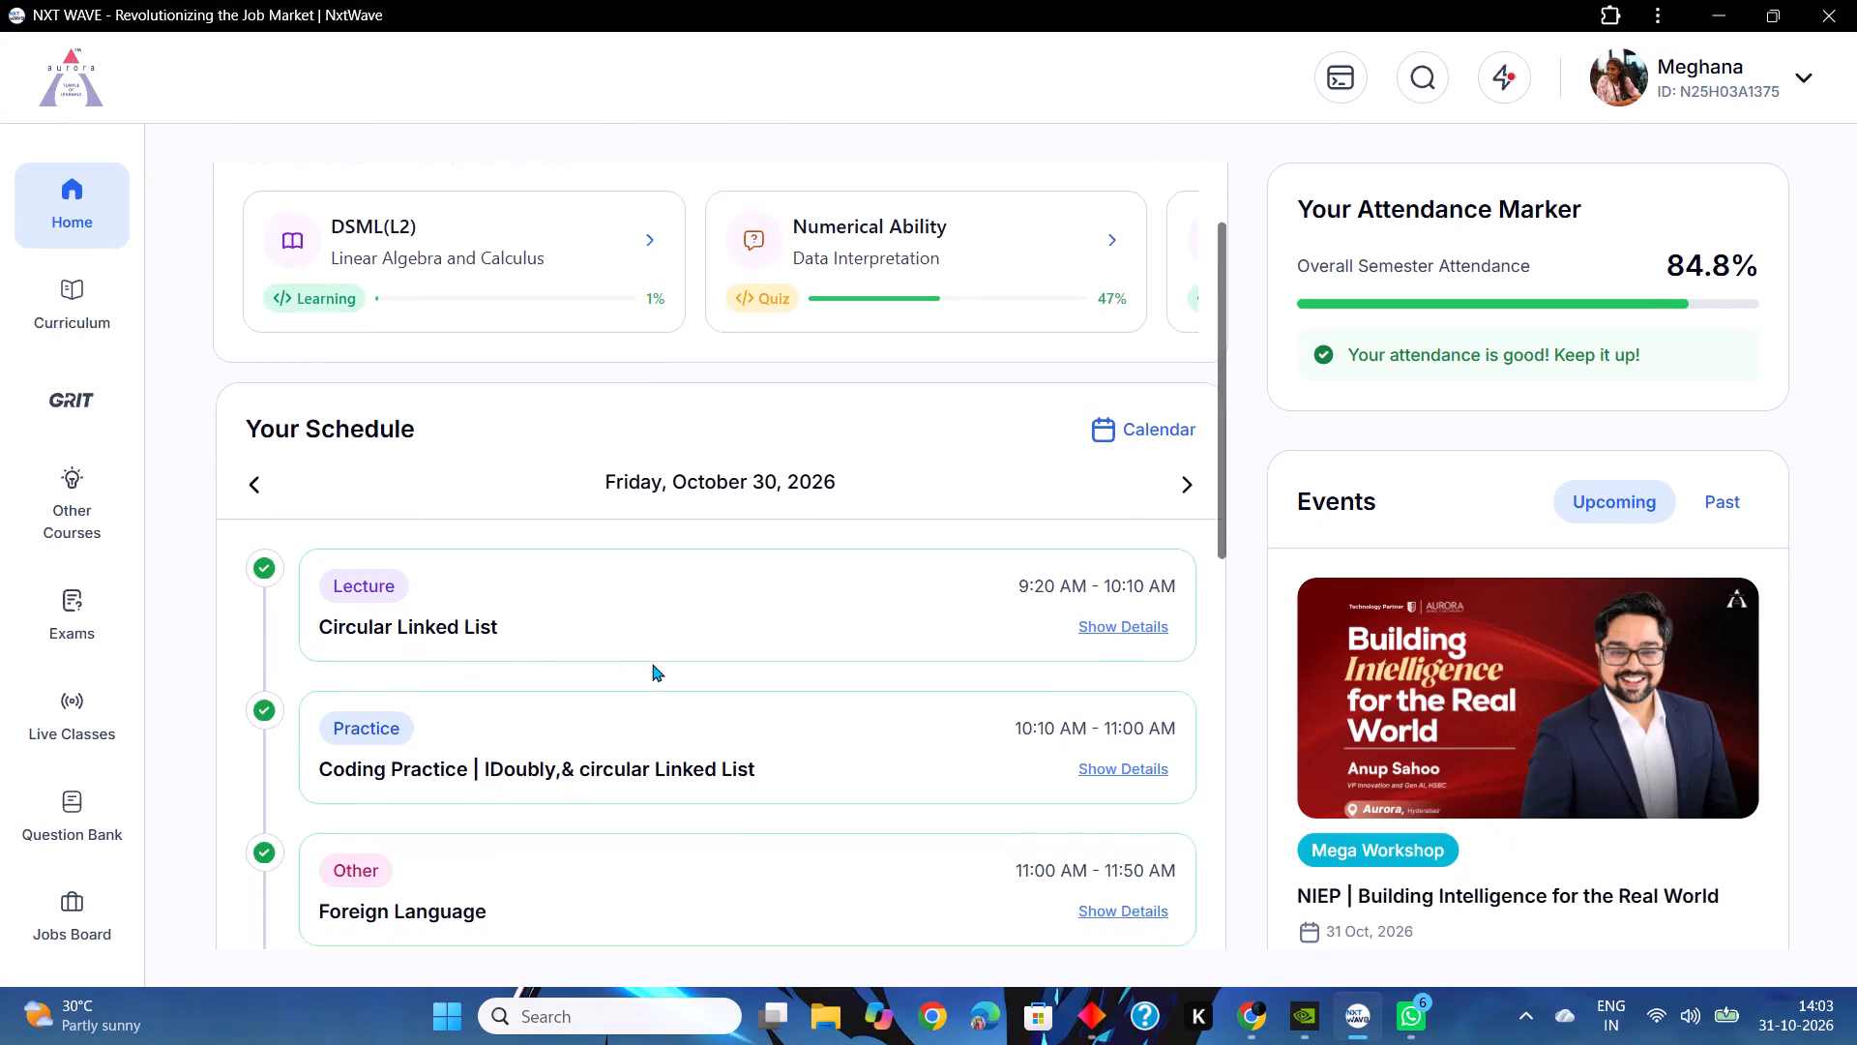
Show the Practice and Lecture session details in the October 30, 2026 schedule, and open the lecture's Circular Linked List video resource.
scroll(653, 664, "down", 1)
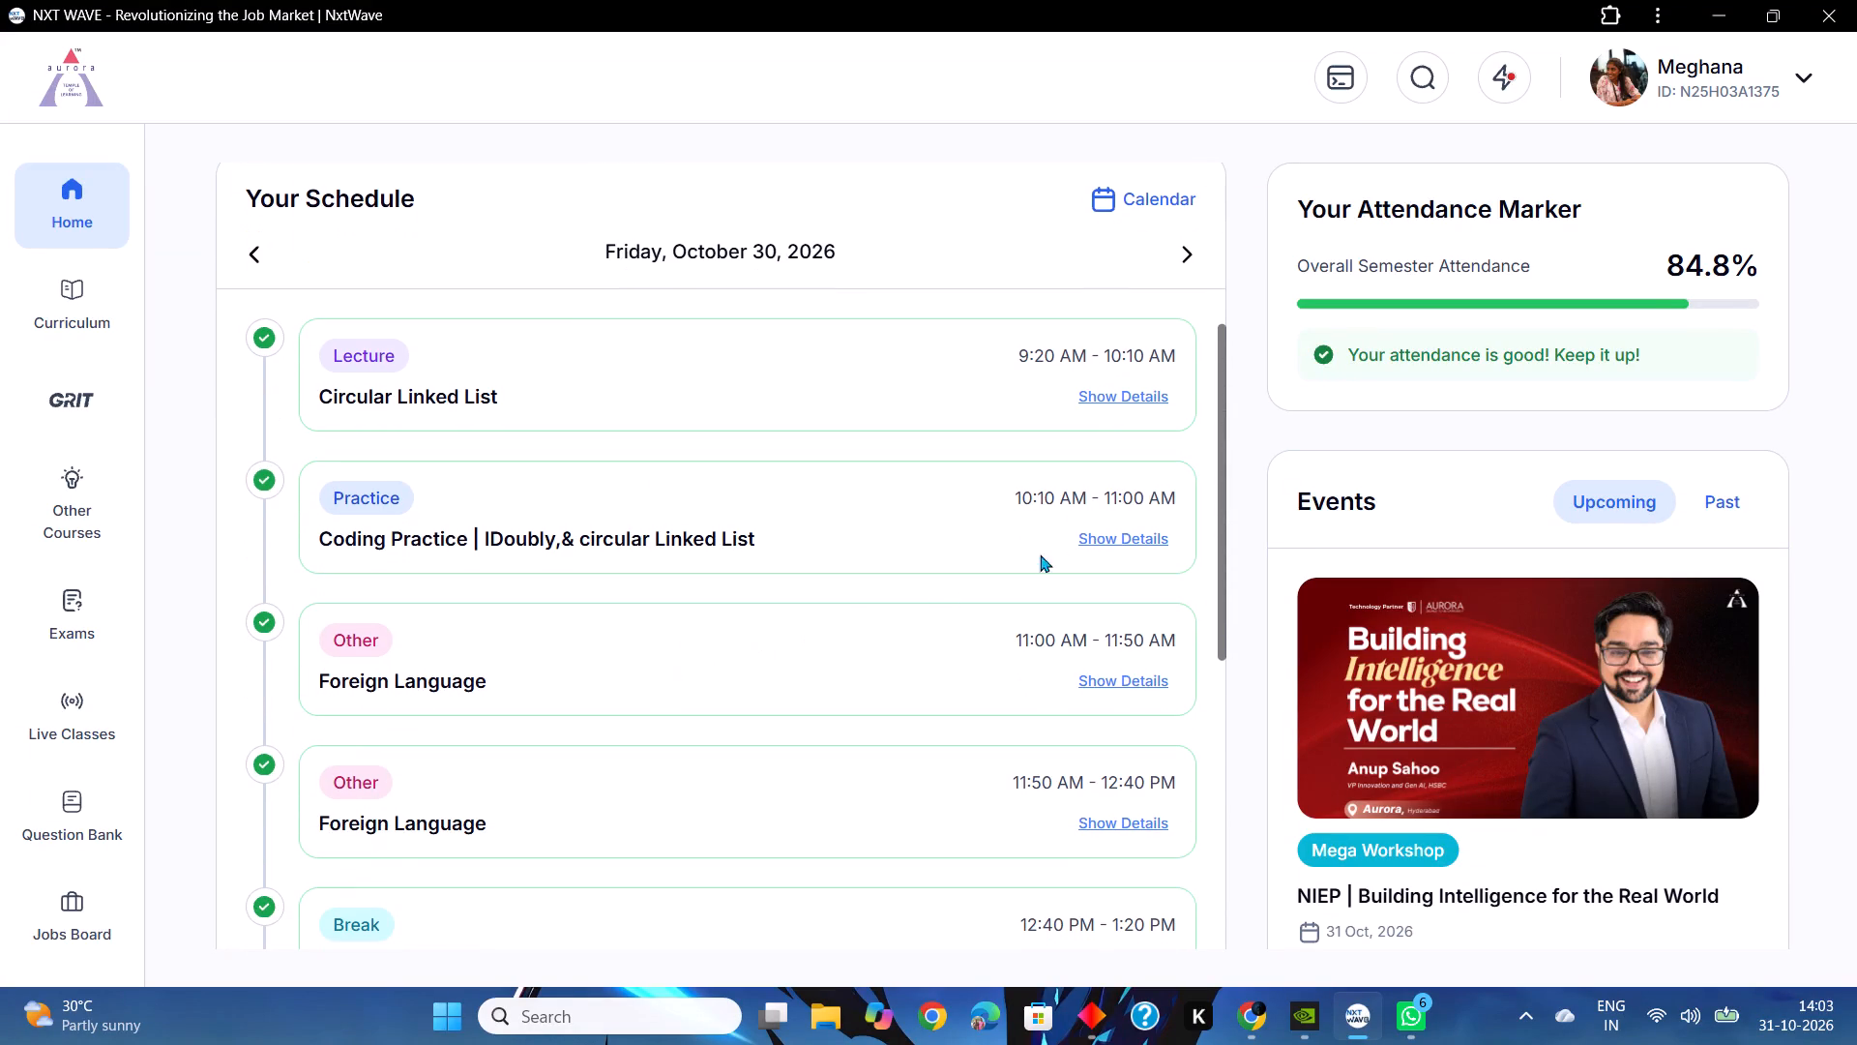
left_click(1107, 534)
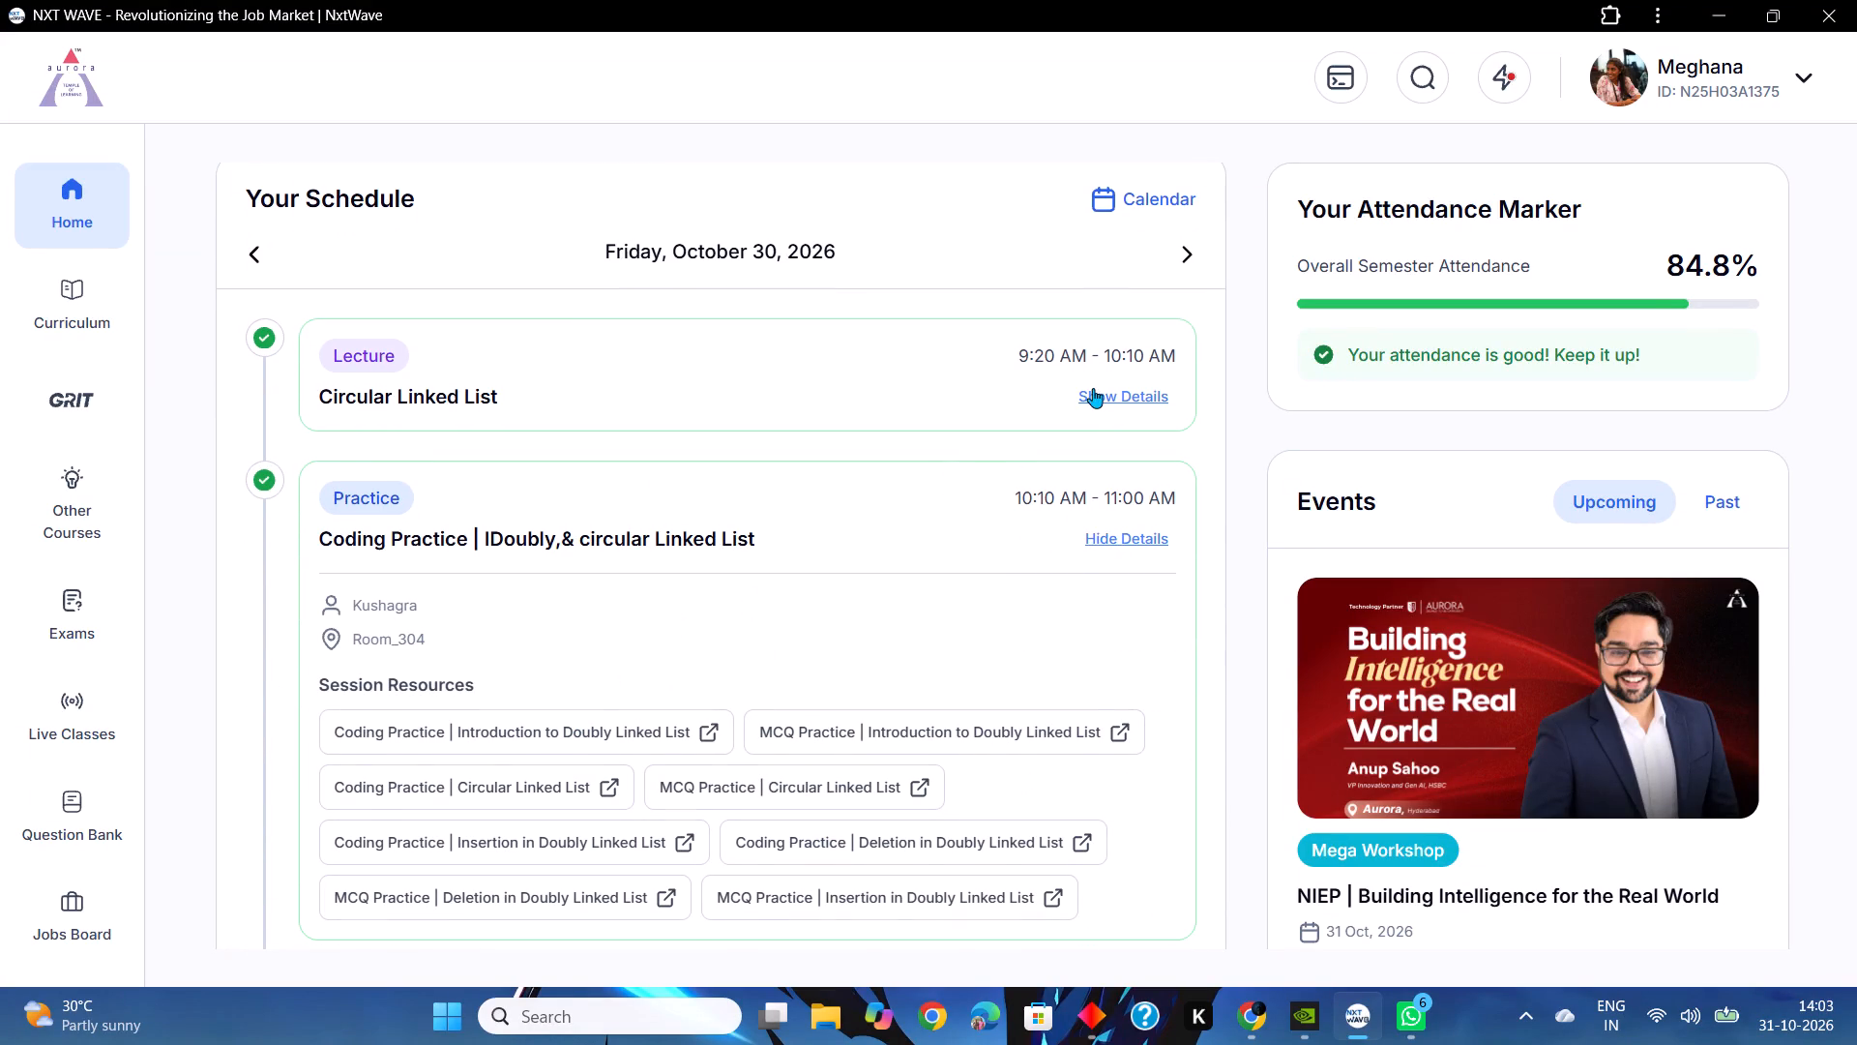
left_click(1093, 388)
left_click(409, 575)
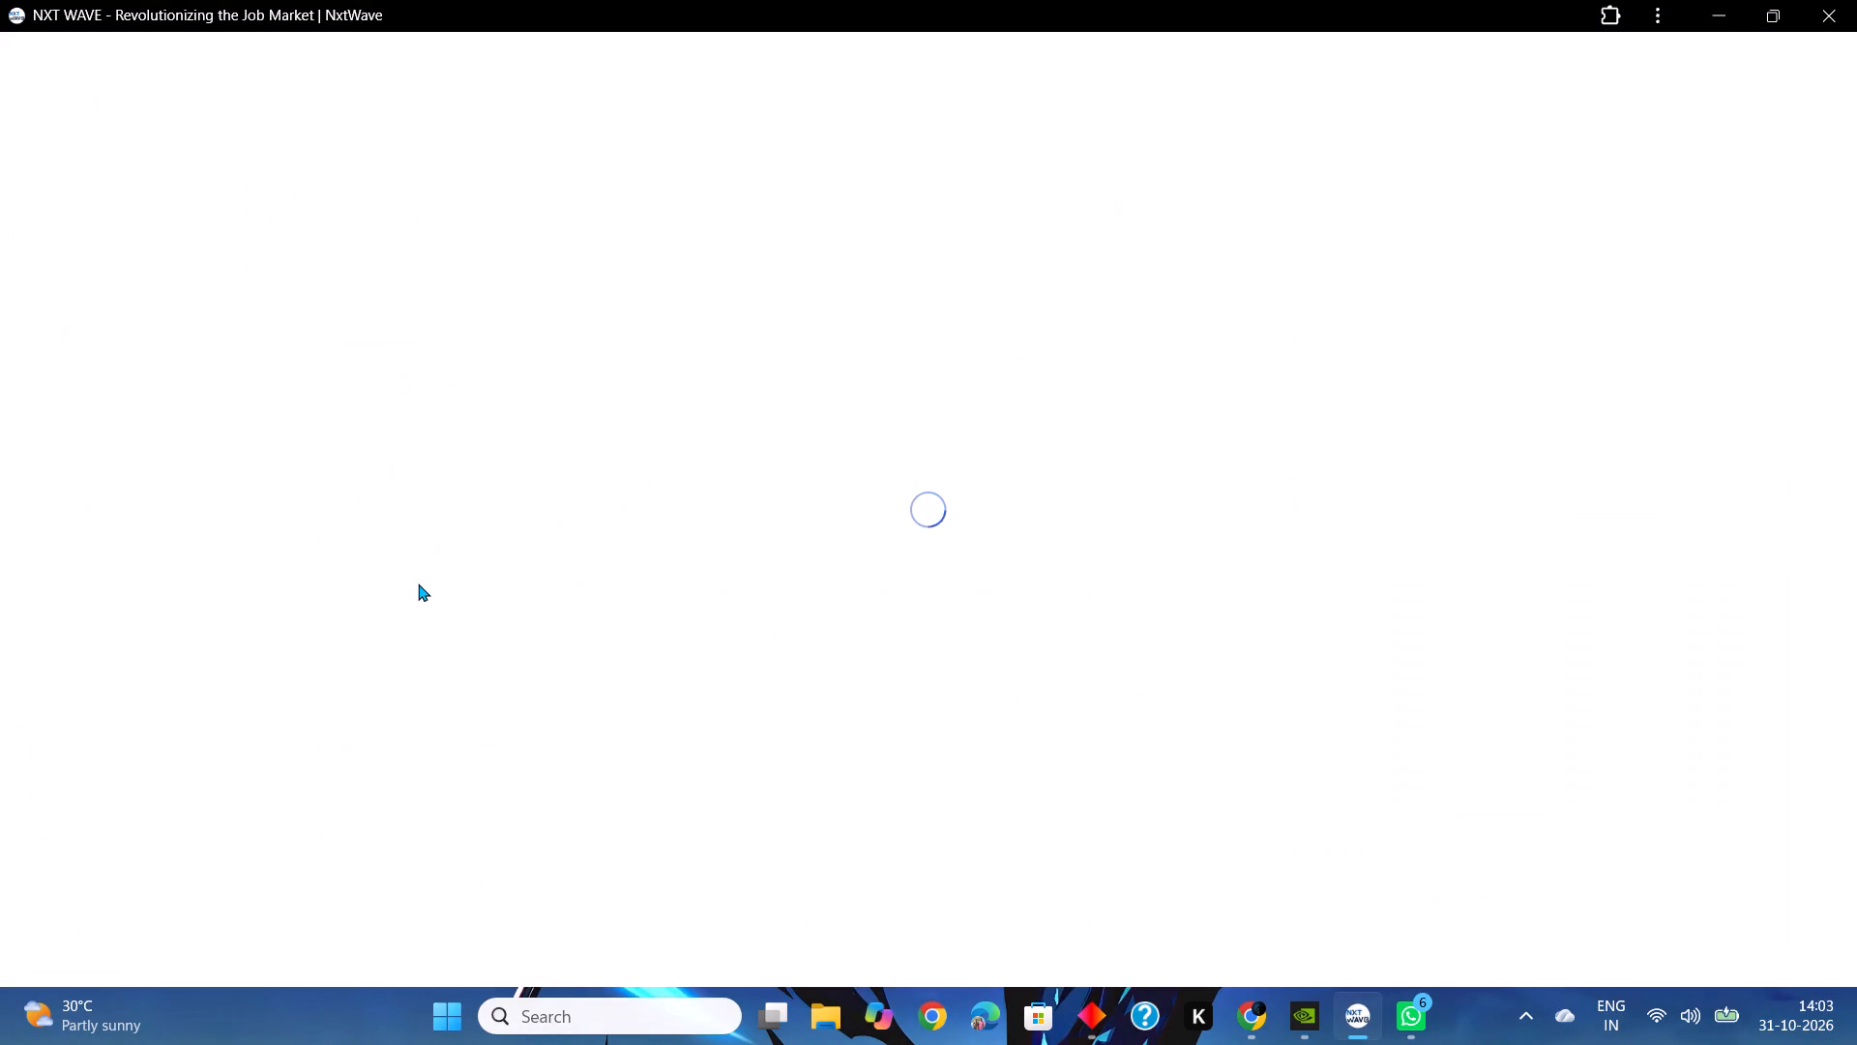
left_click(426, 583)
right_click(427, 582)
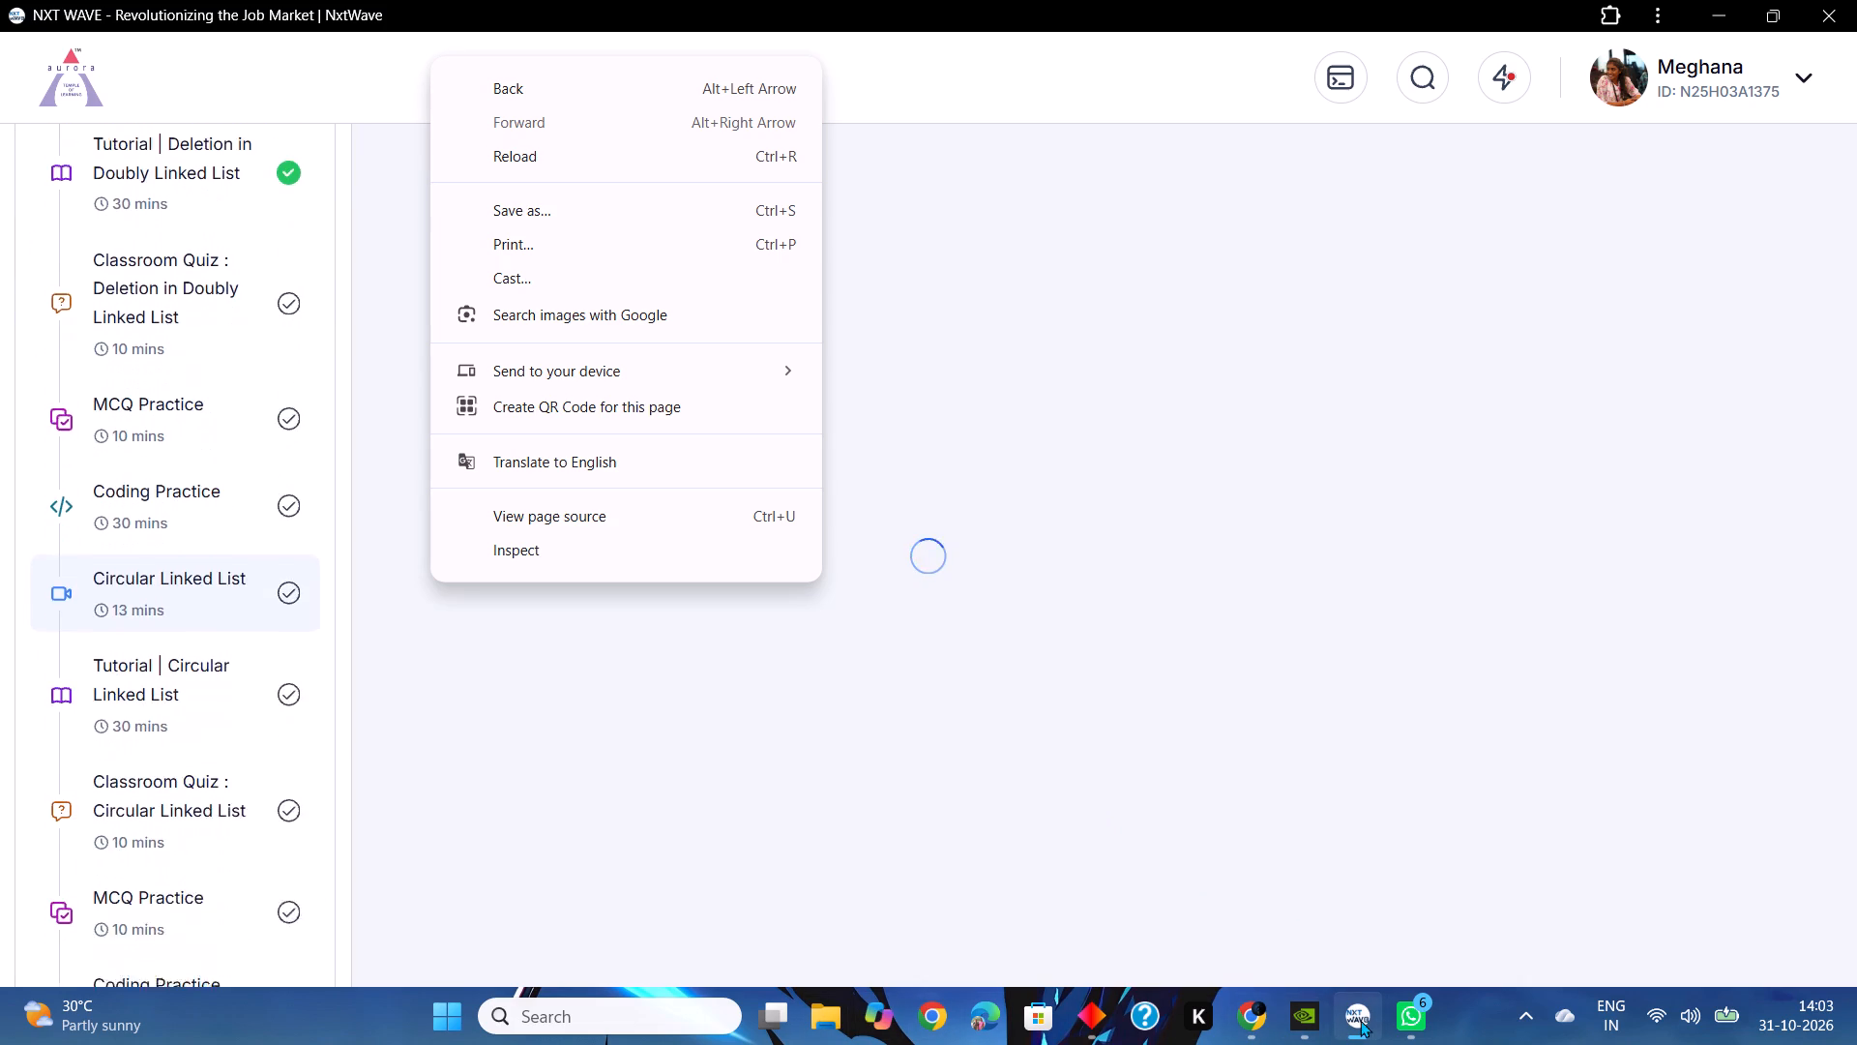
left_click(1519, 817)
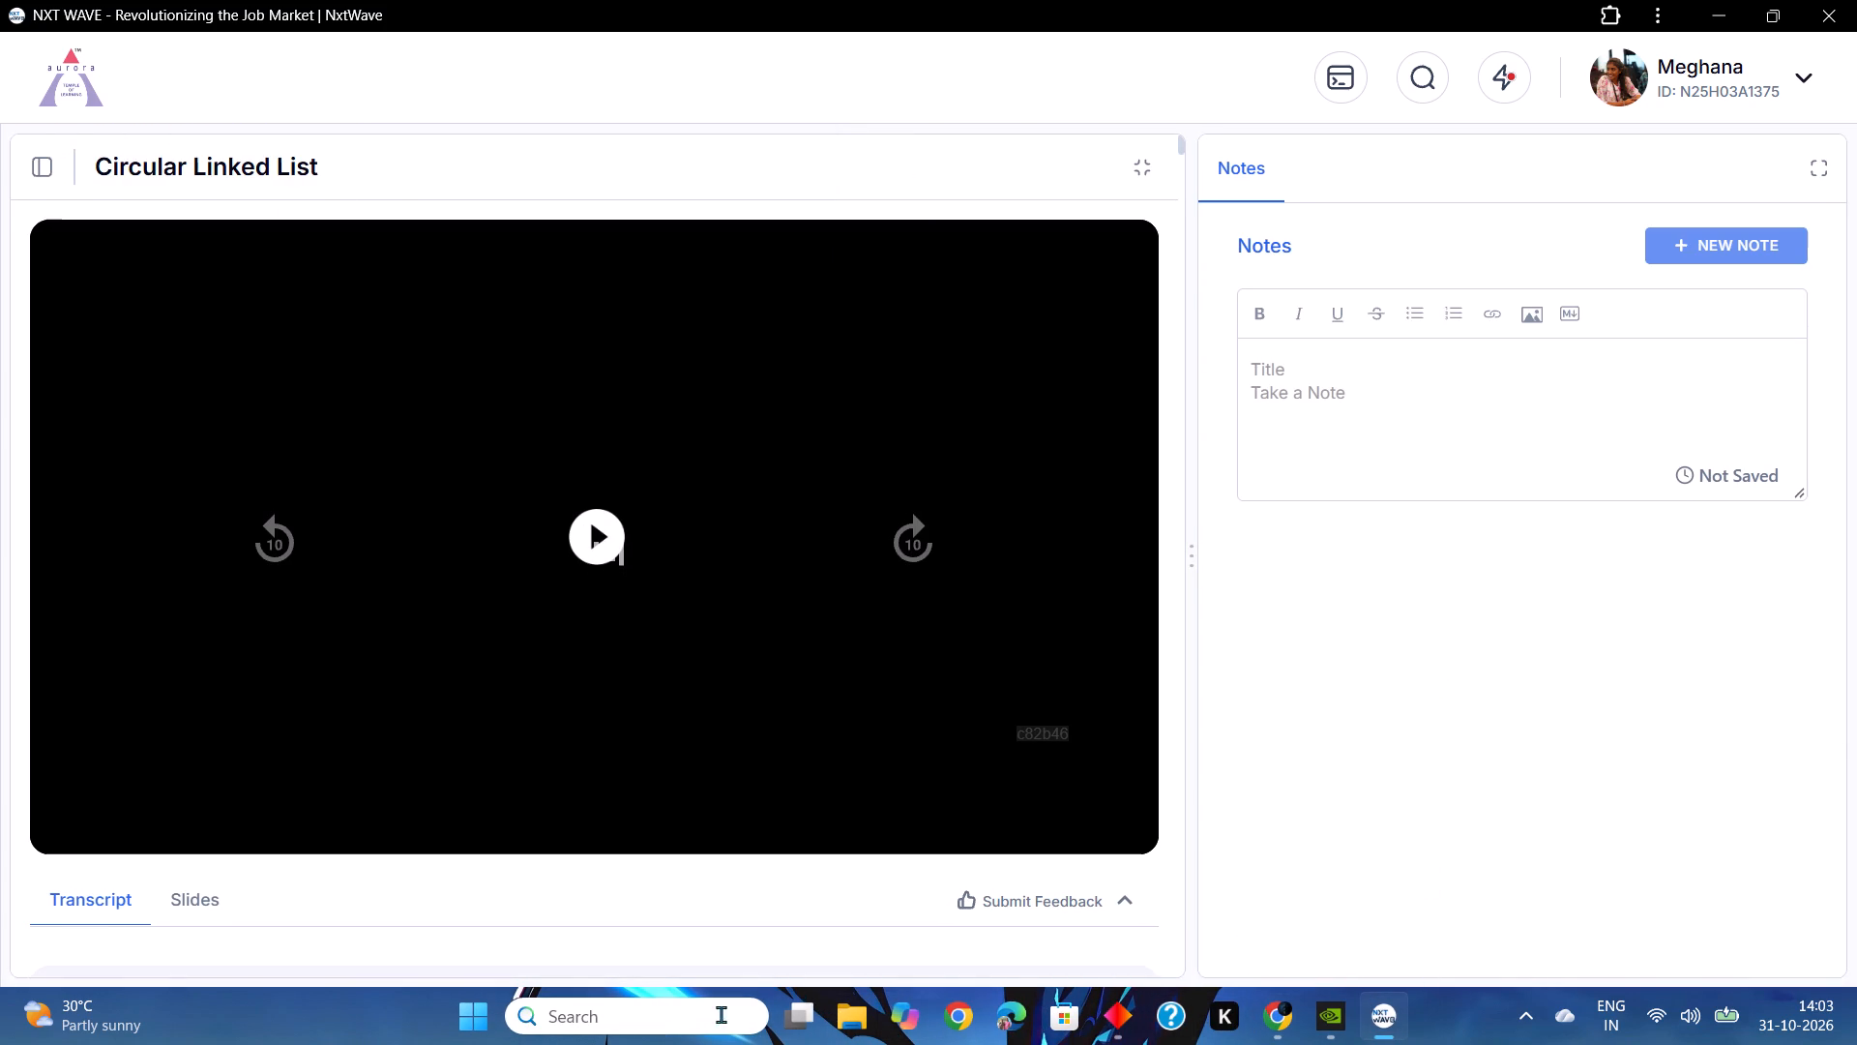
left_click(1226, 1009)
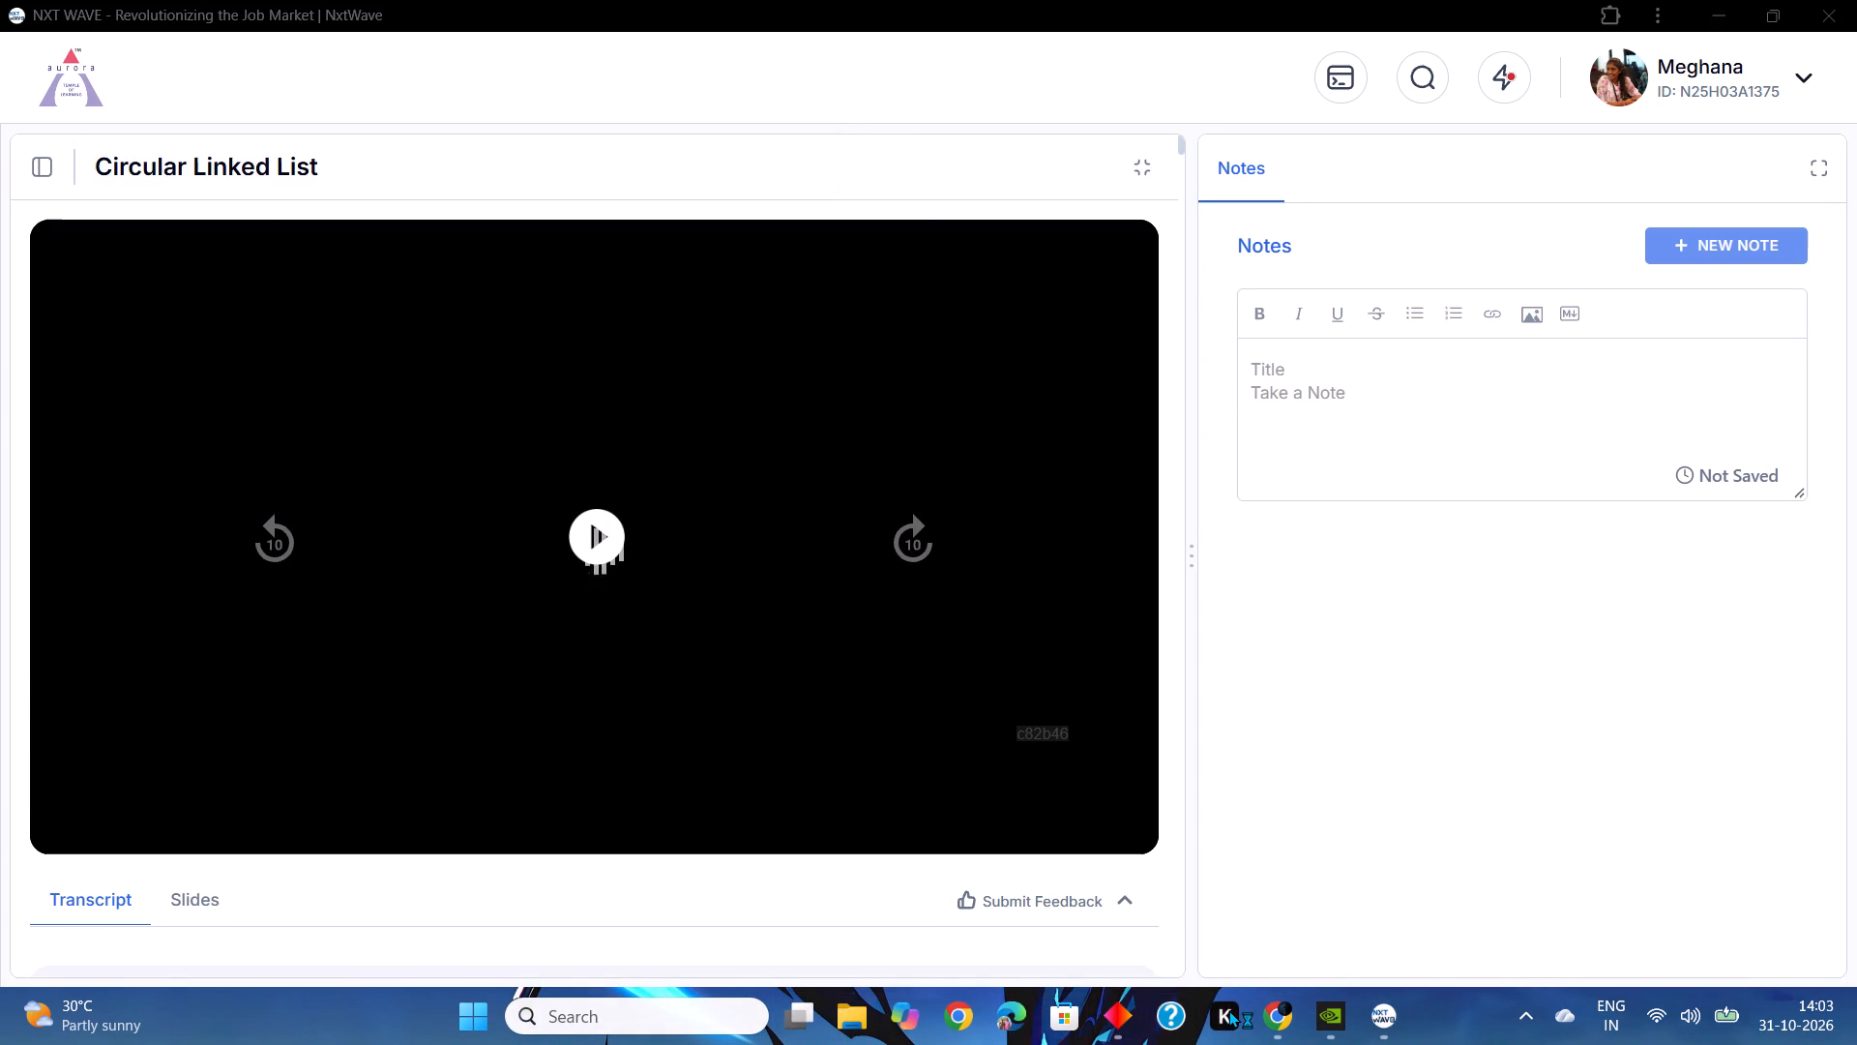
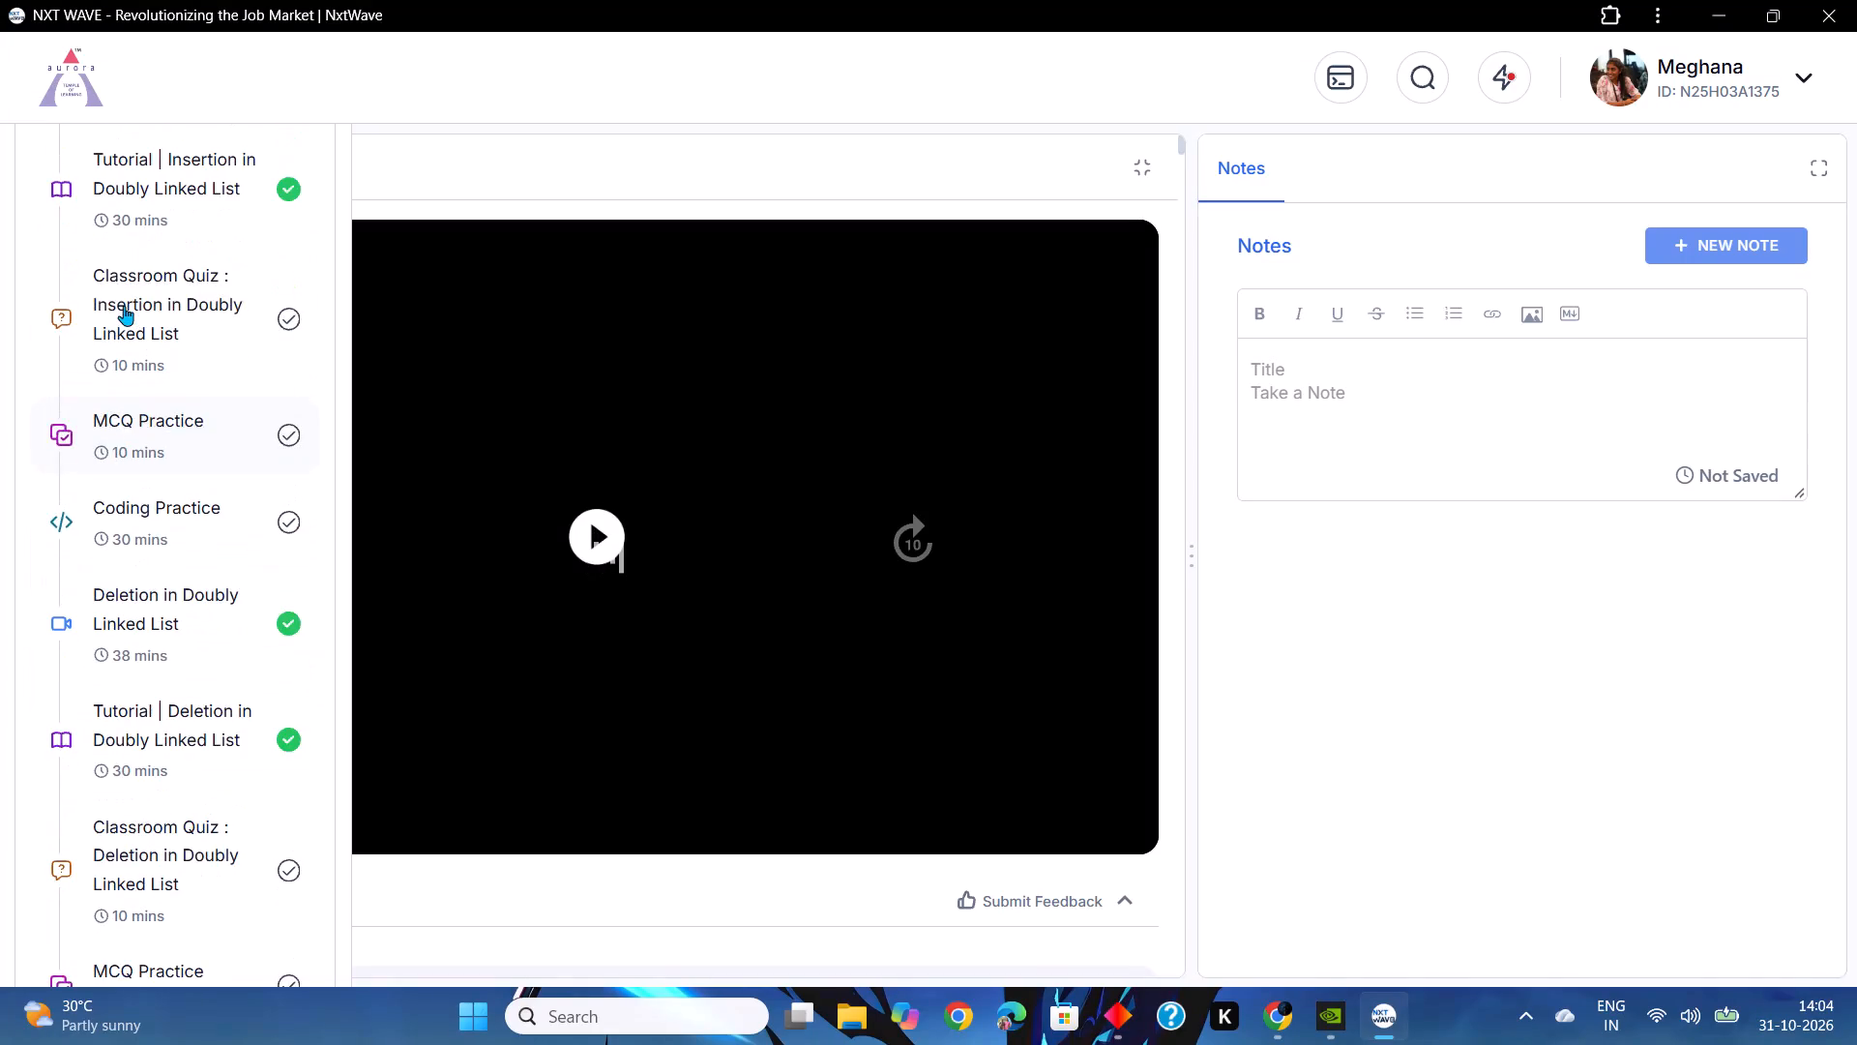
Expand Module I: Hashing, Sliding Window & Two-Pointer in the course outline and open the Coding Practice in its Hashing section.
scroll(124, 306, "up", 7)
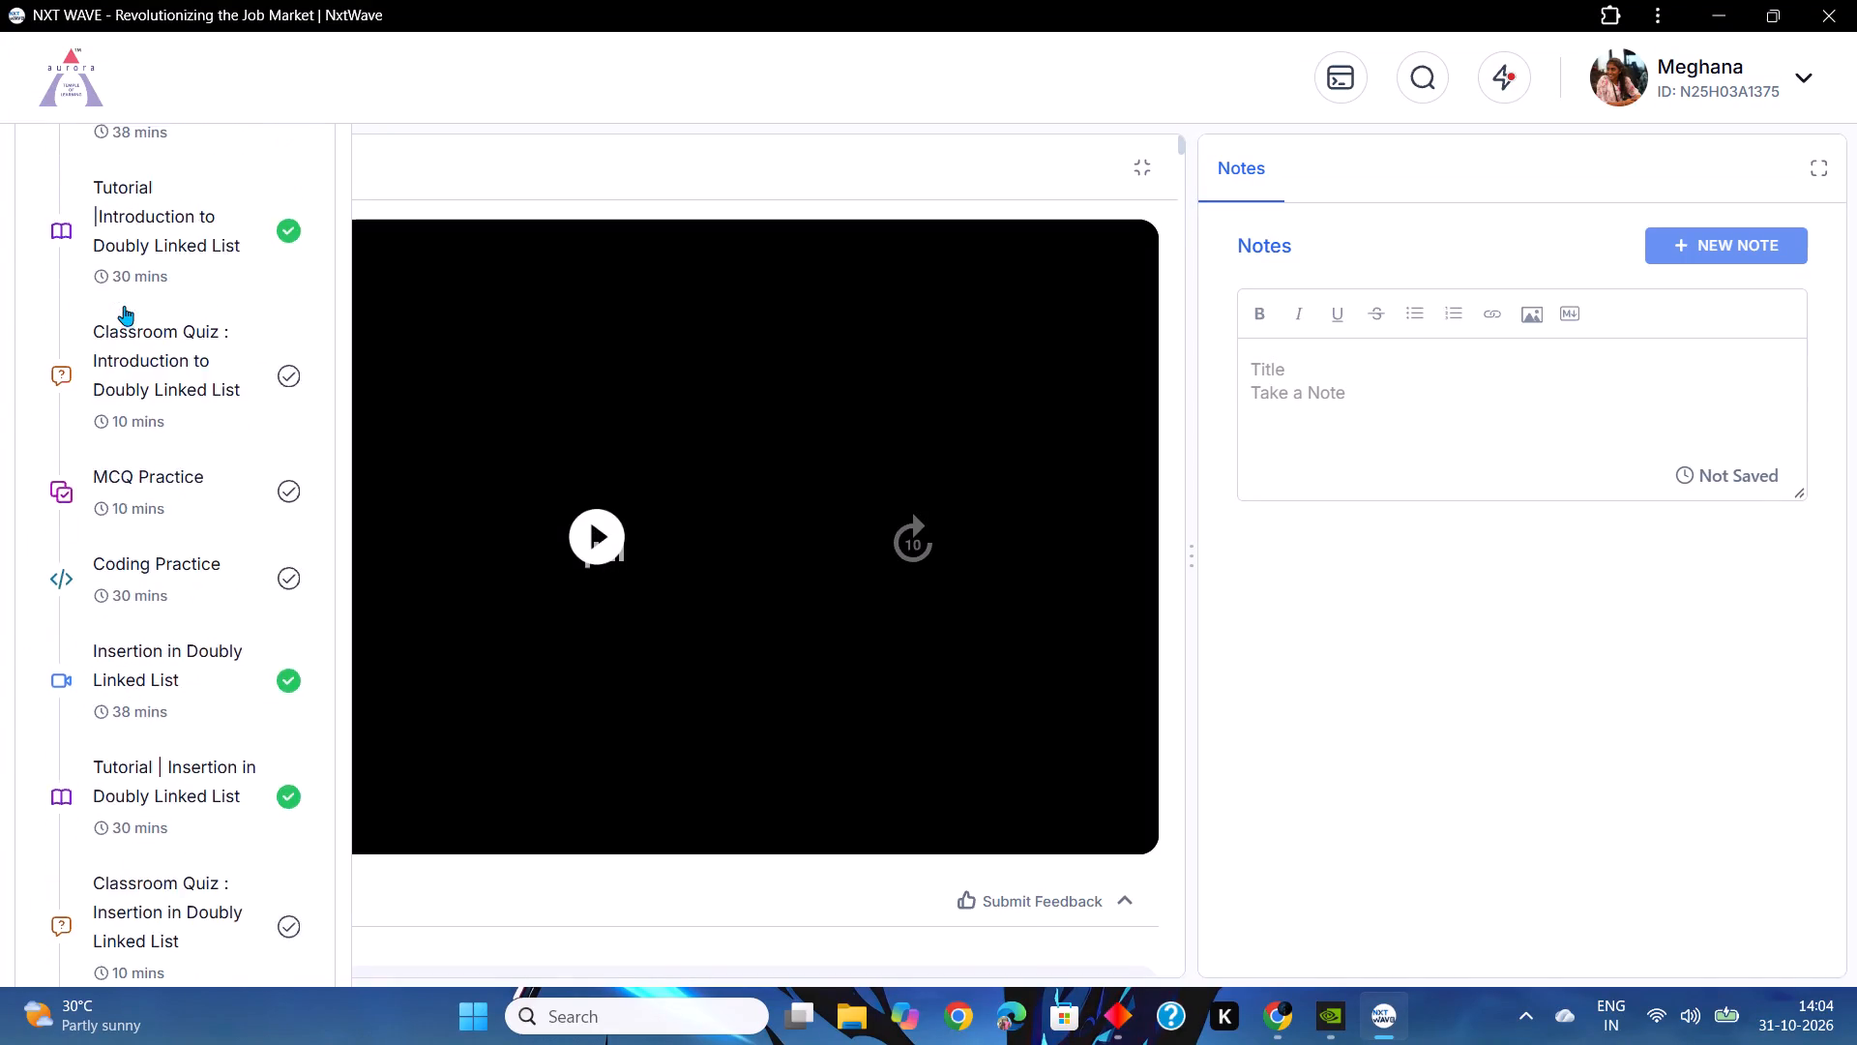
scroll(124, 306, "up", 19)
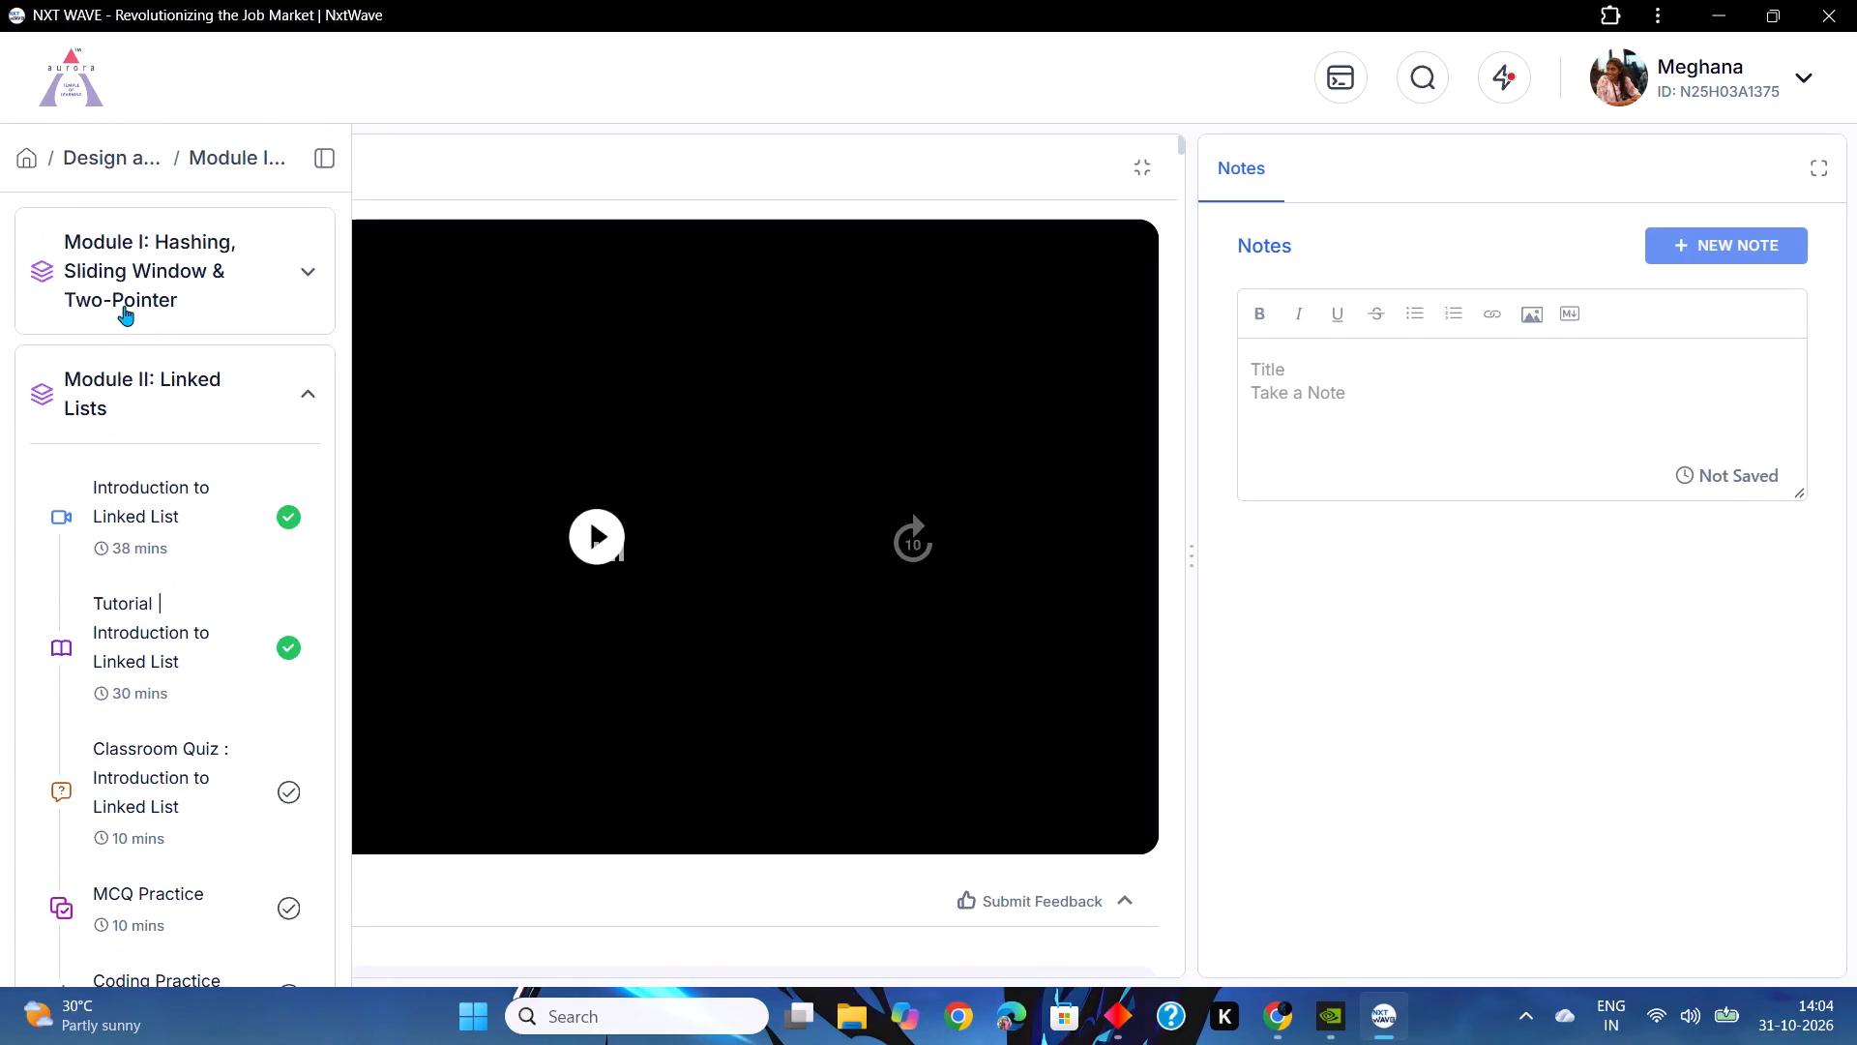
scroll(124, 306, "up", 16)
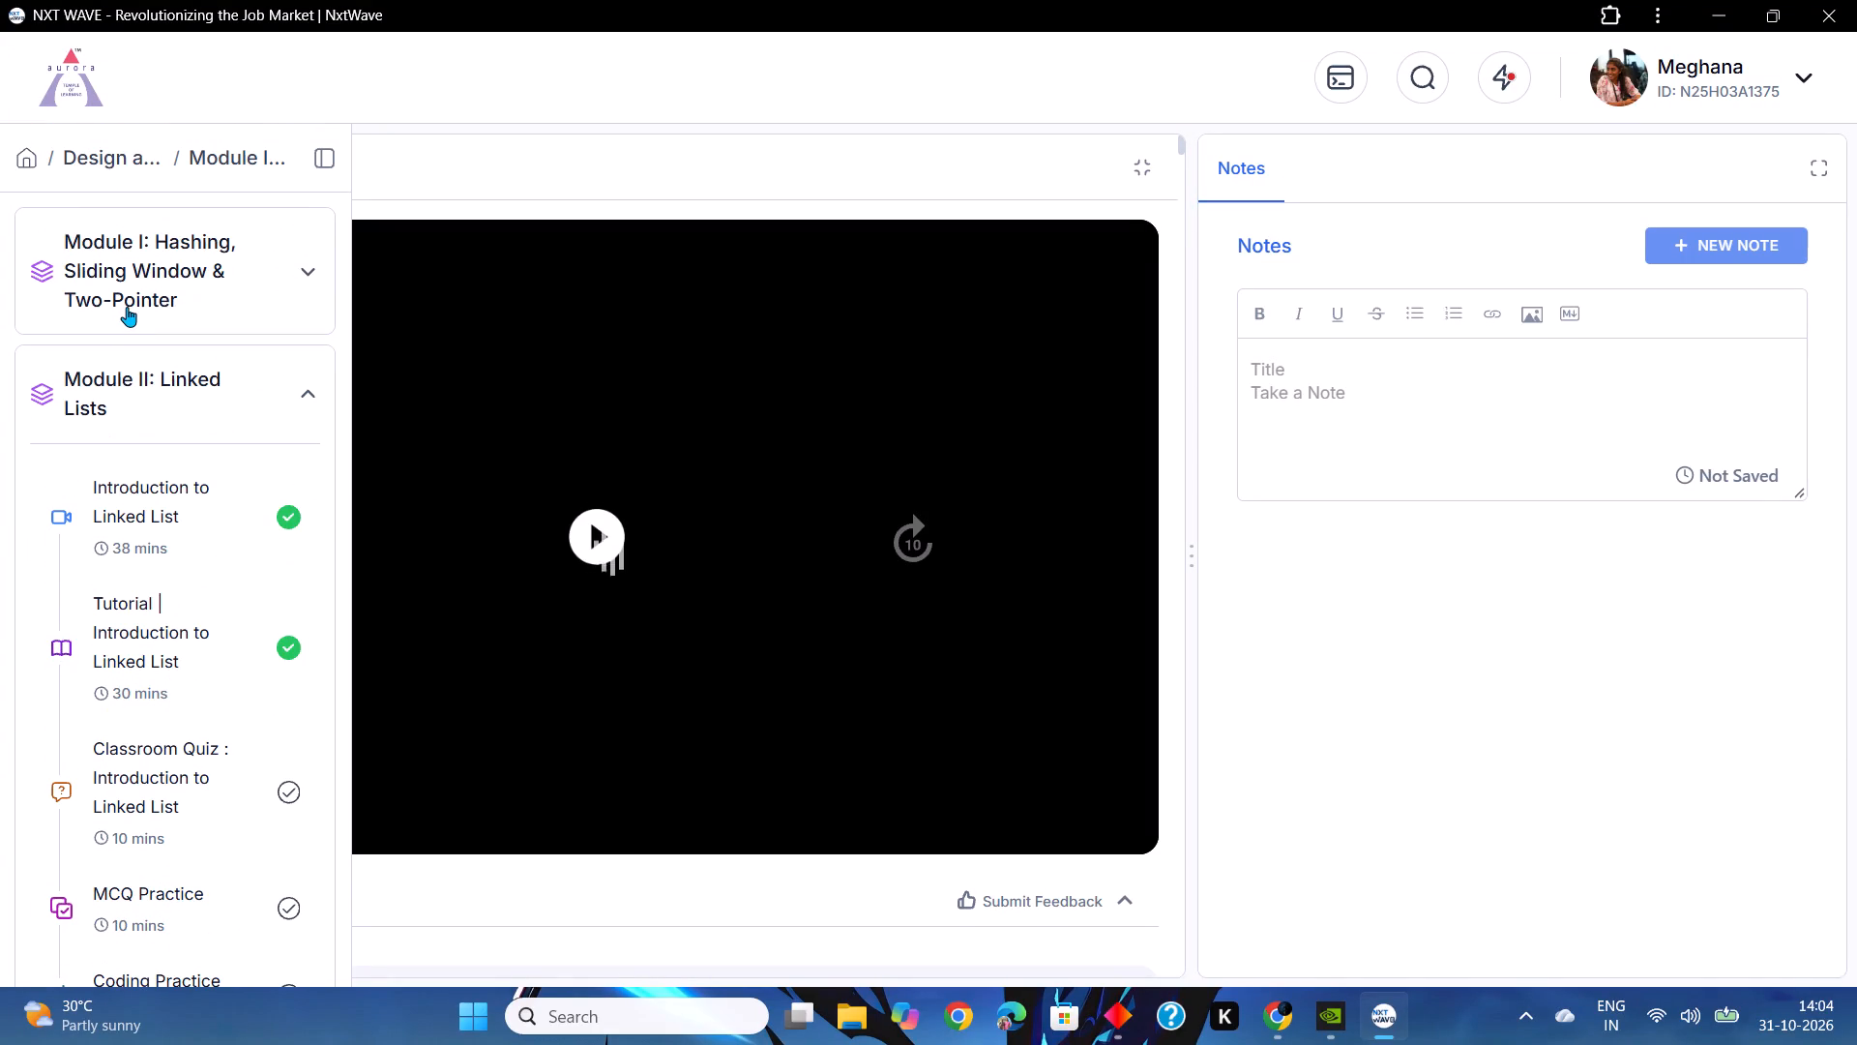
scroll(127, 307, "up", 3)
right_click(15, 335)
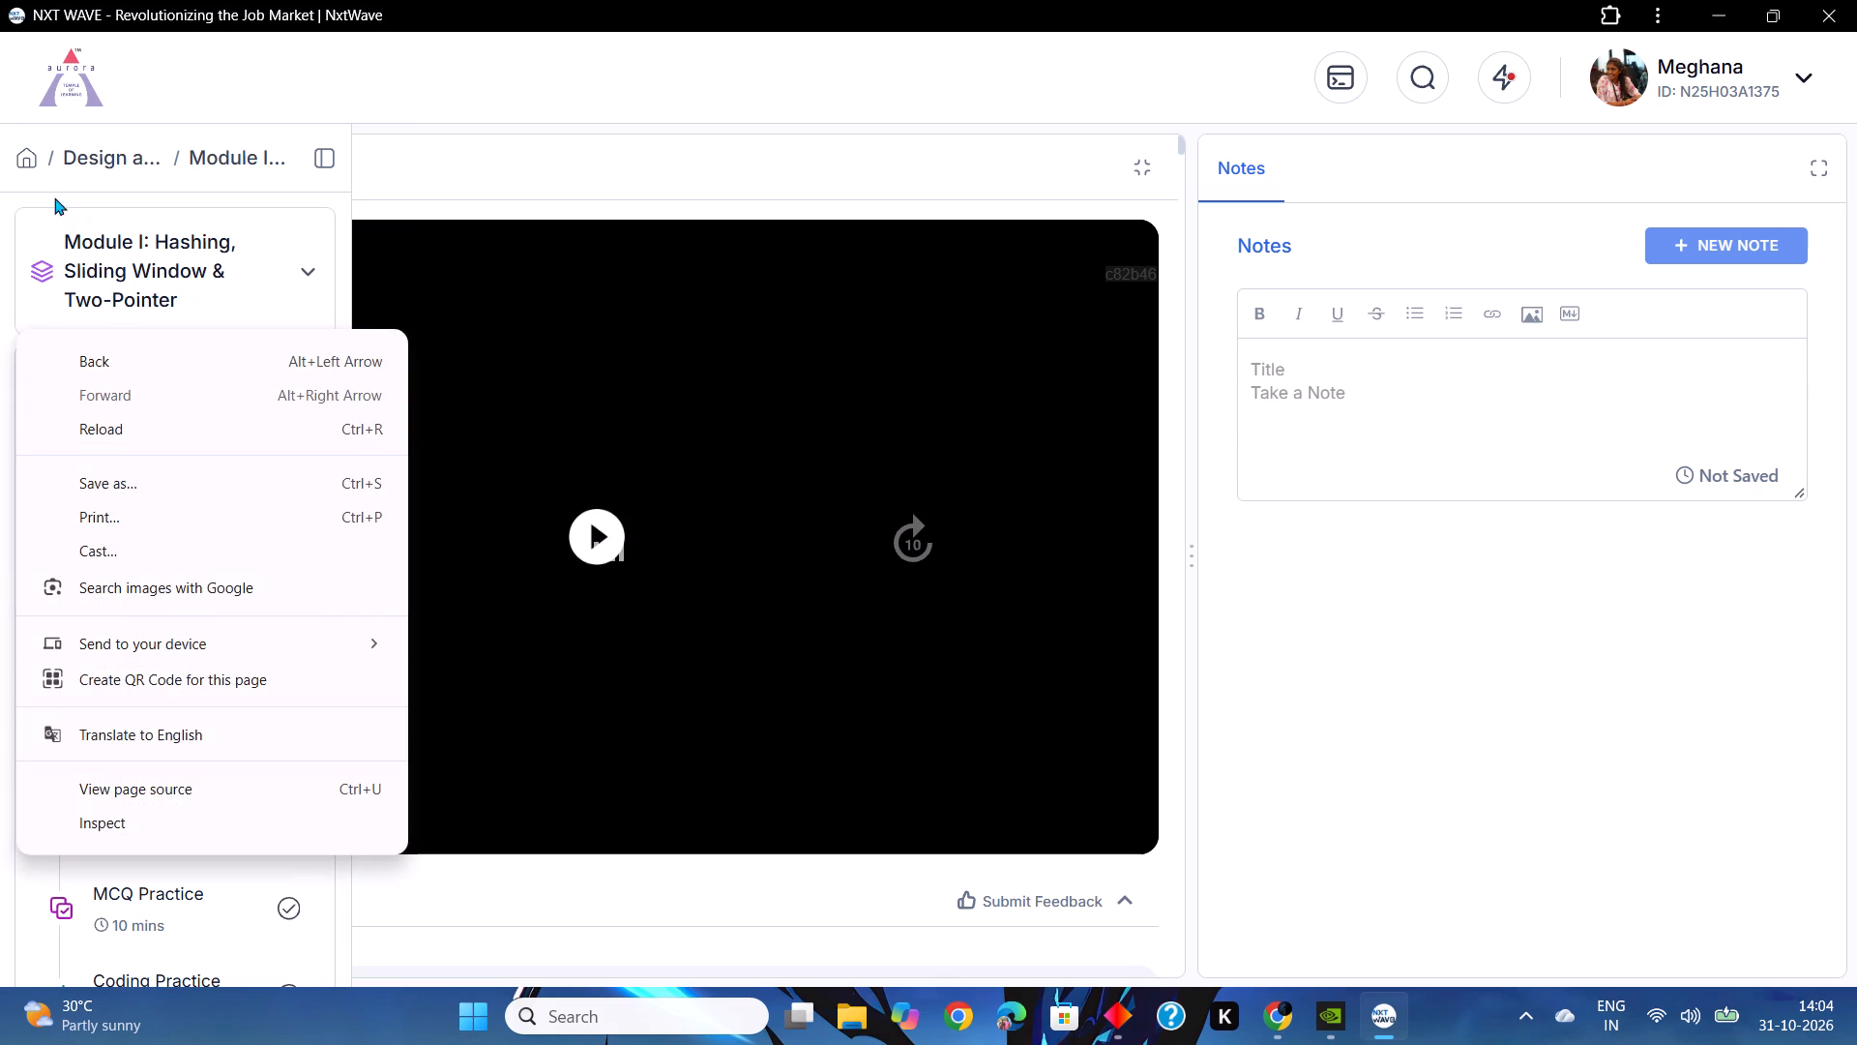
left_click(400, 157)
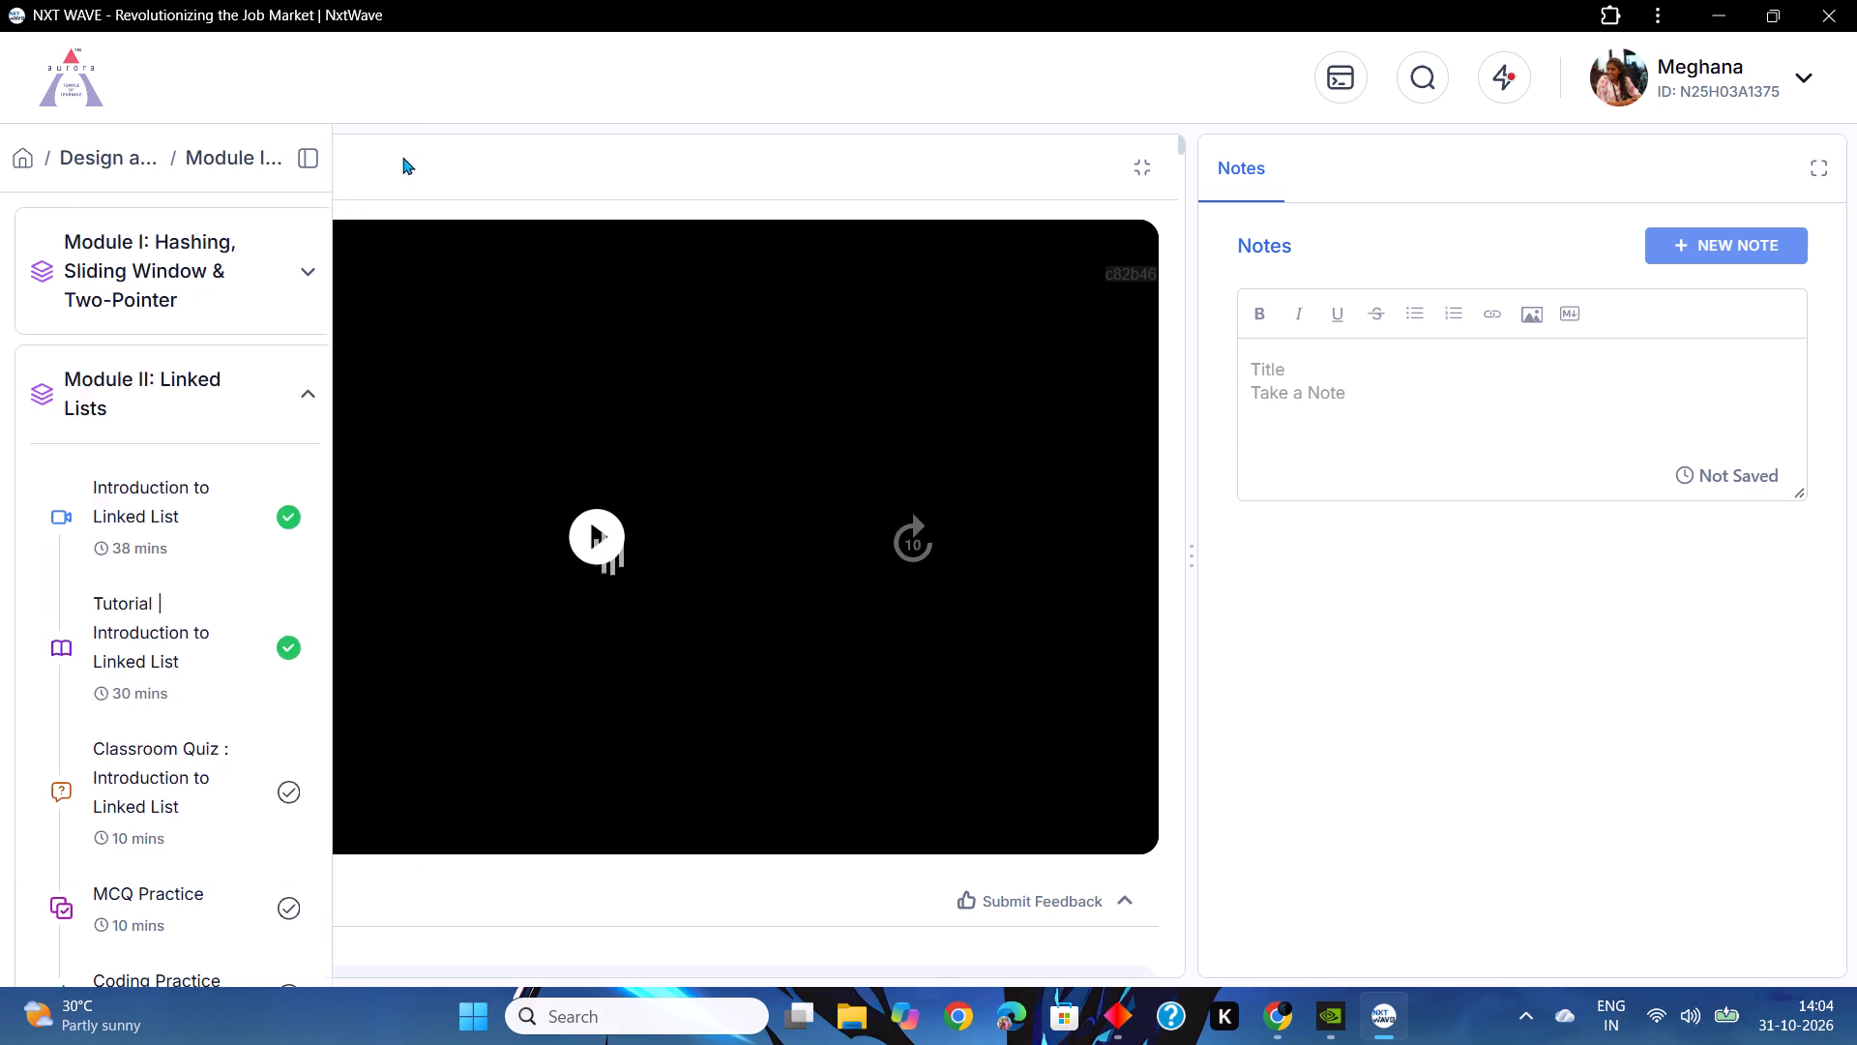
left_click(44, 171)
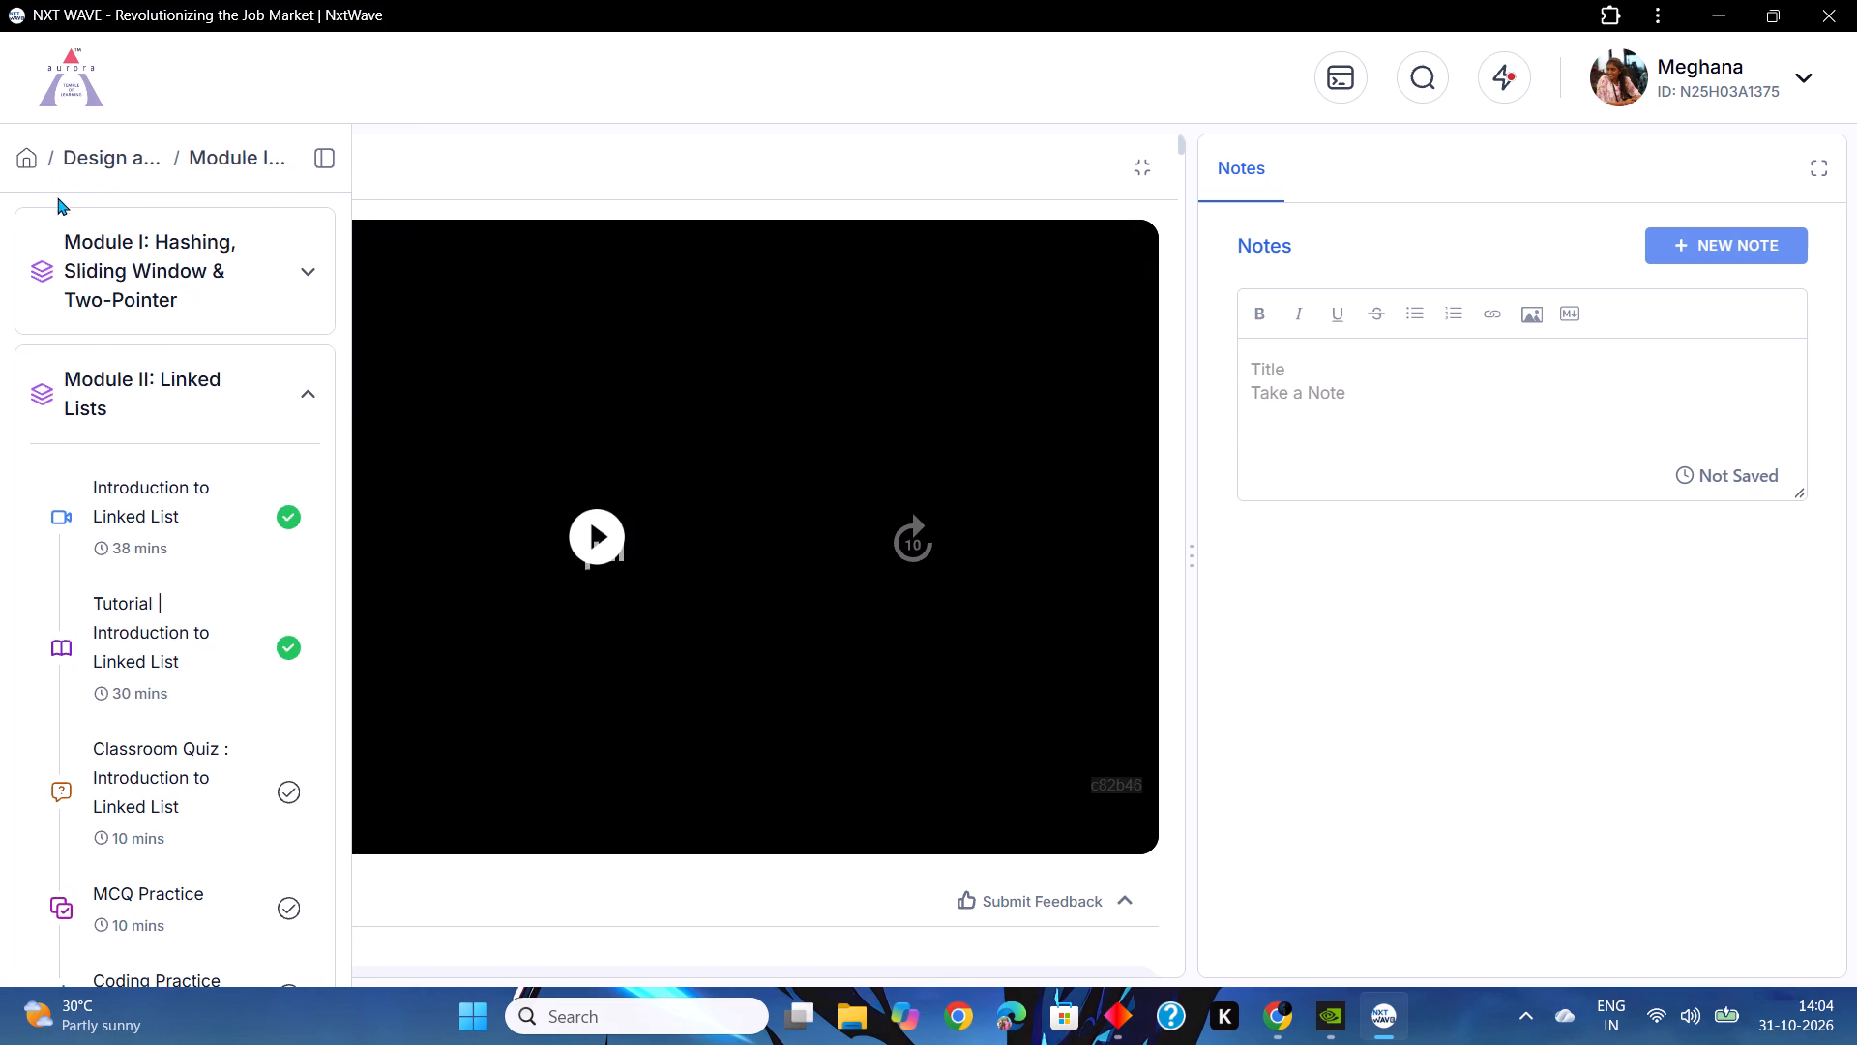
left_click(176, 262)
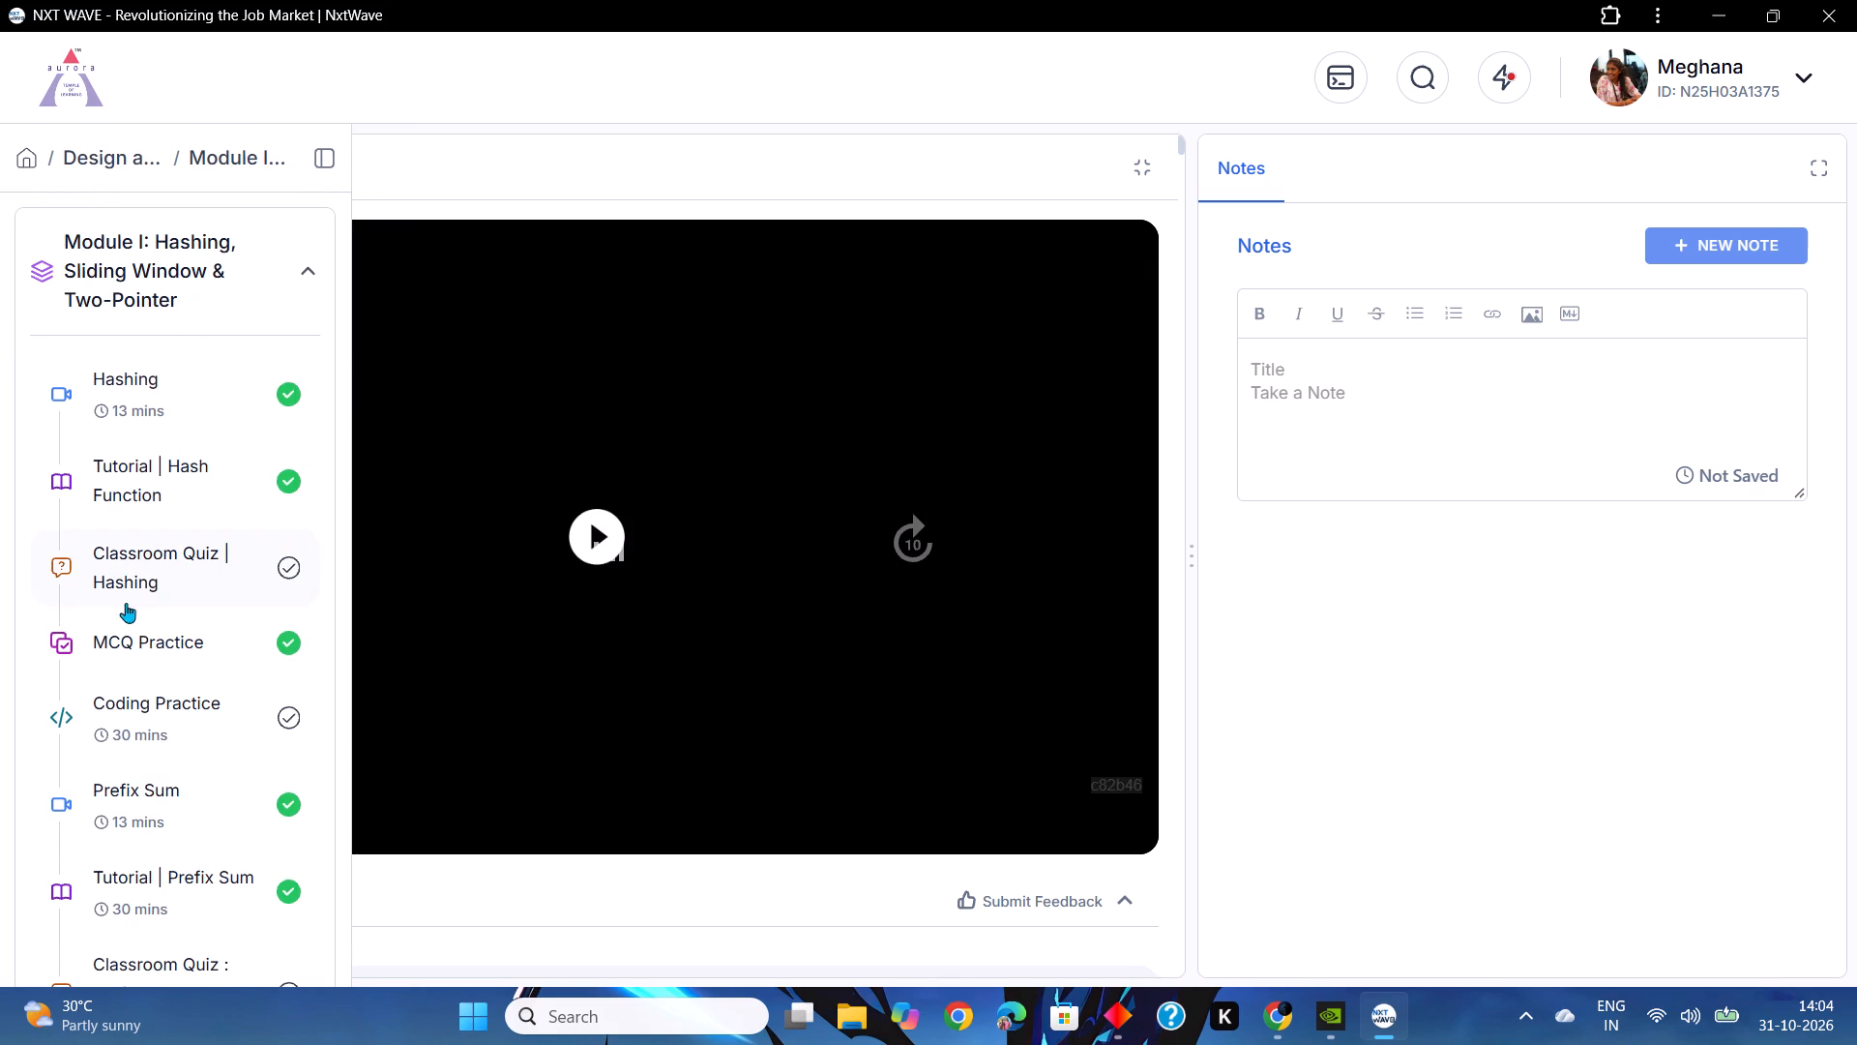
left_click(204, 716)
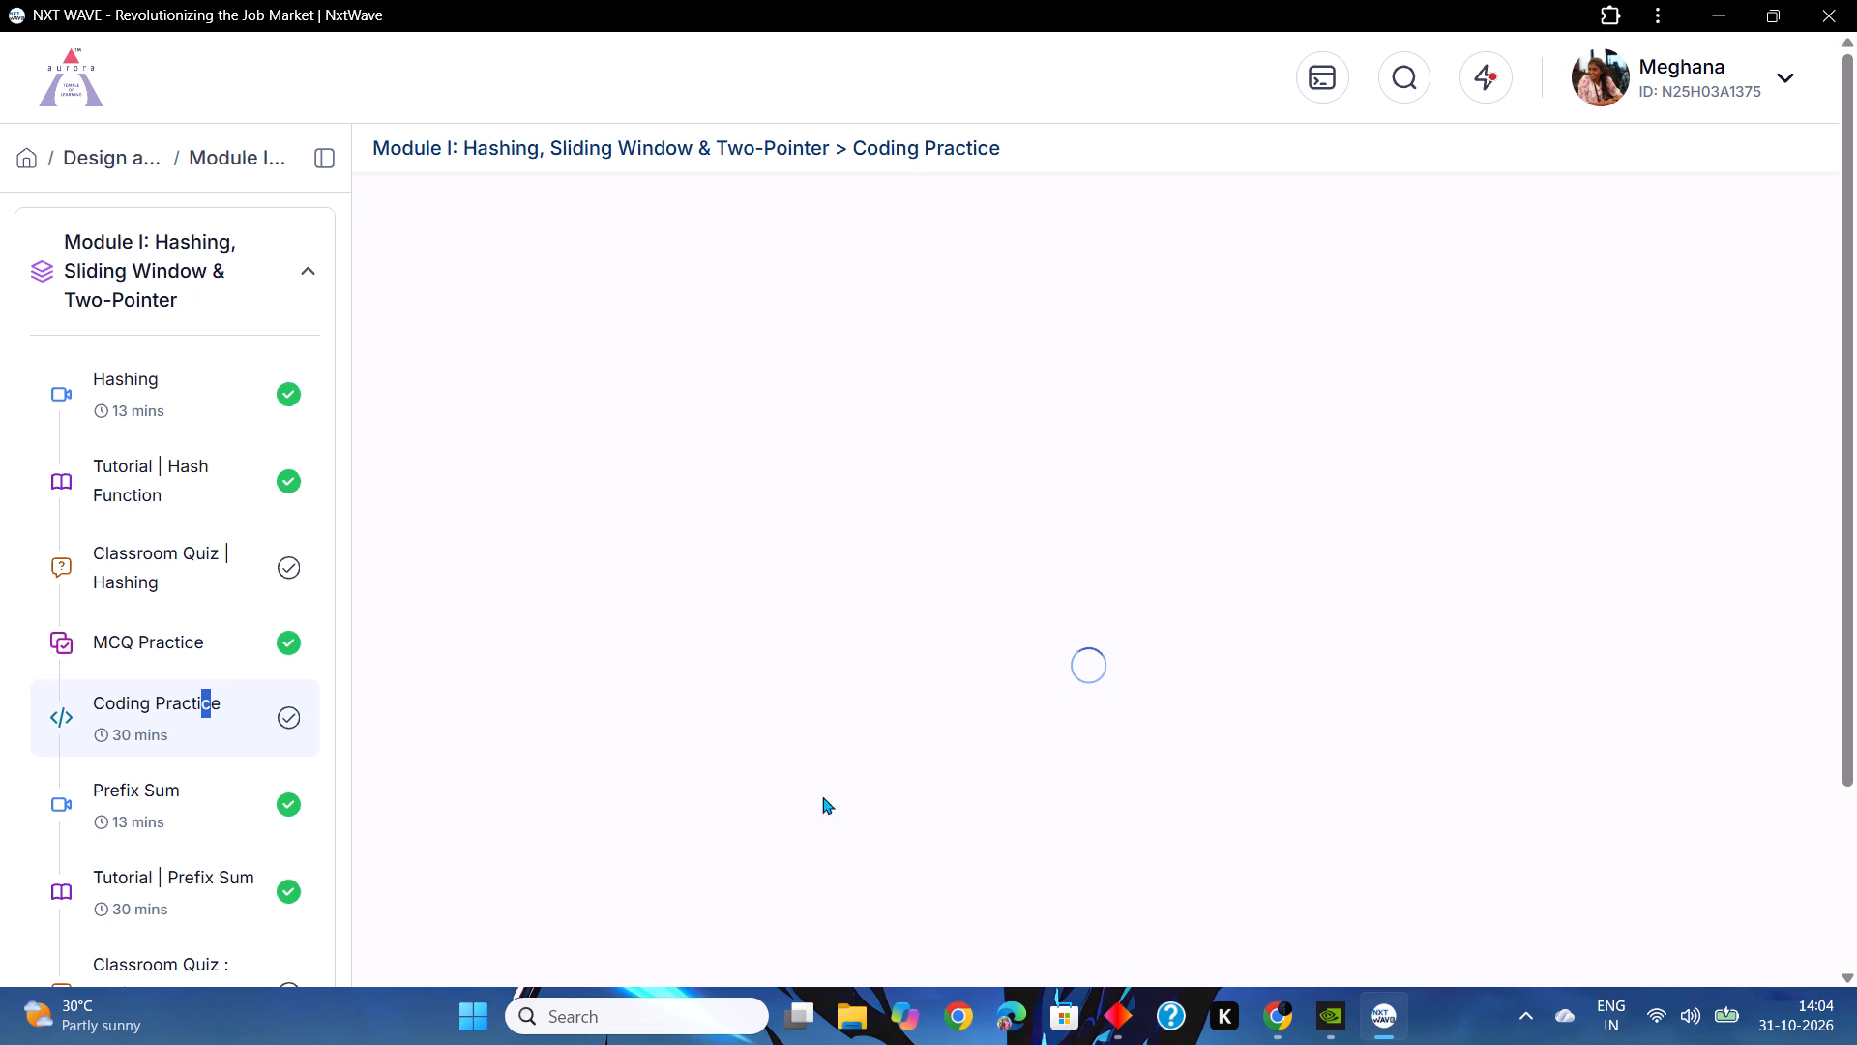
Switch to File Explorer and select the Word document BDF_Lab_01_Node_js_and_Express_server in the Downloads folder.
left_click(851, 1020)
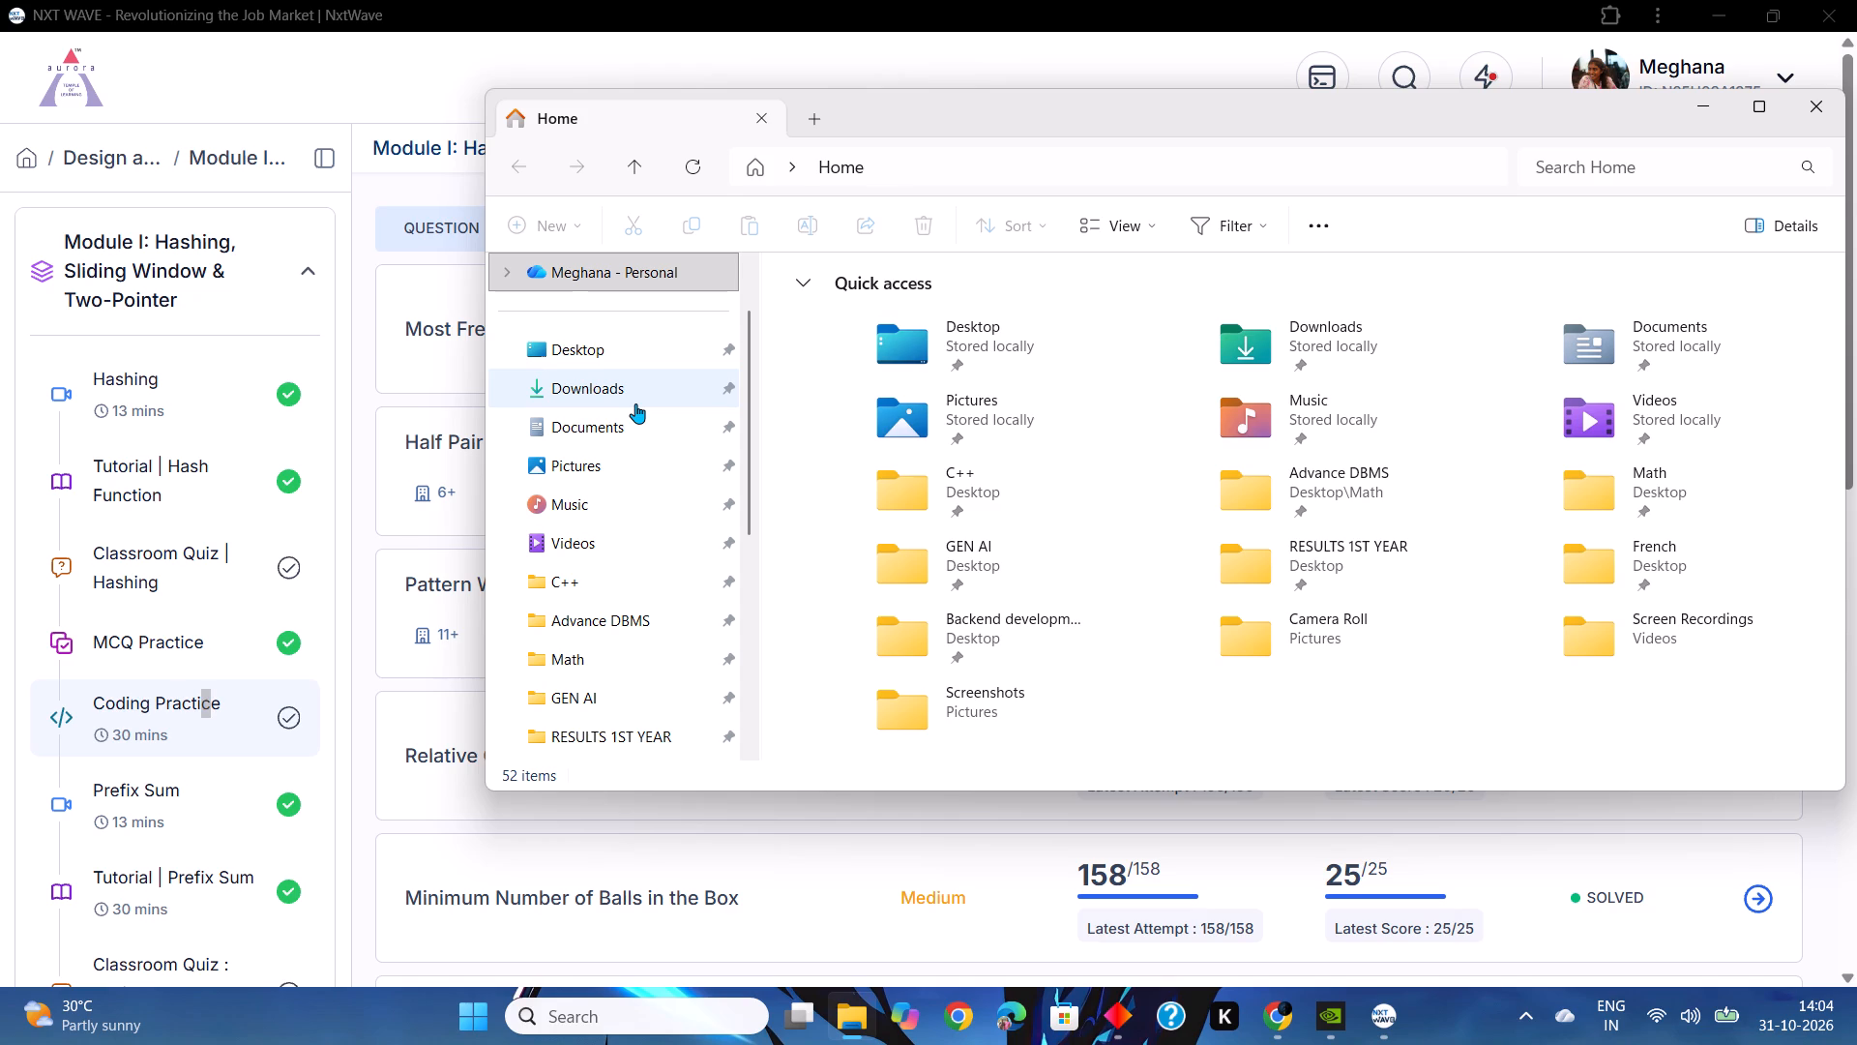
left_click(621, 389)
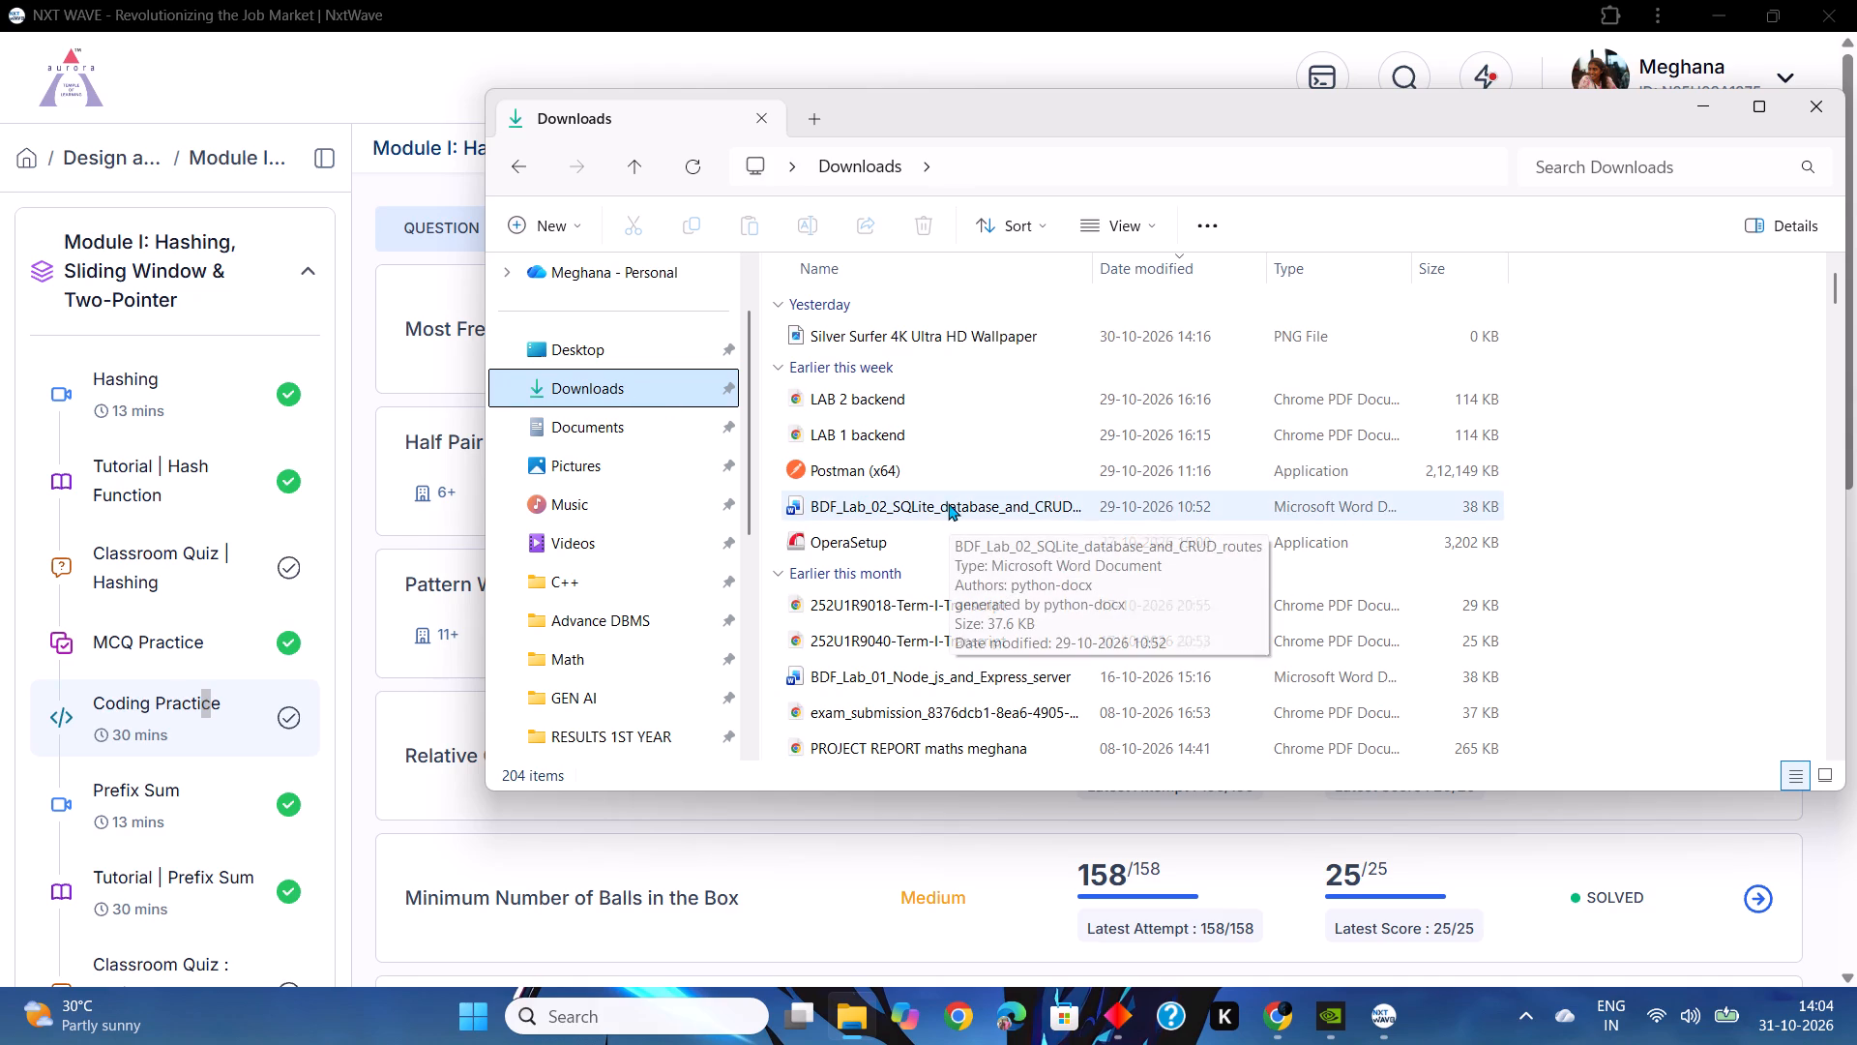
left_click(879, 670)
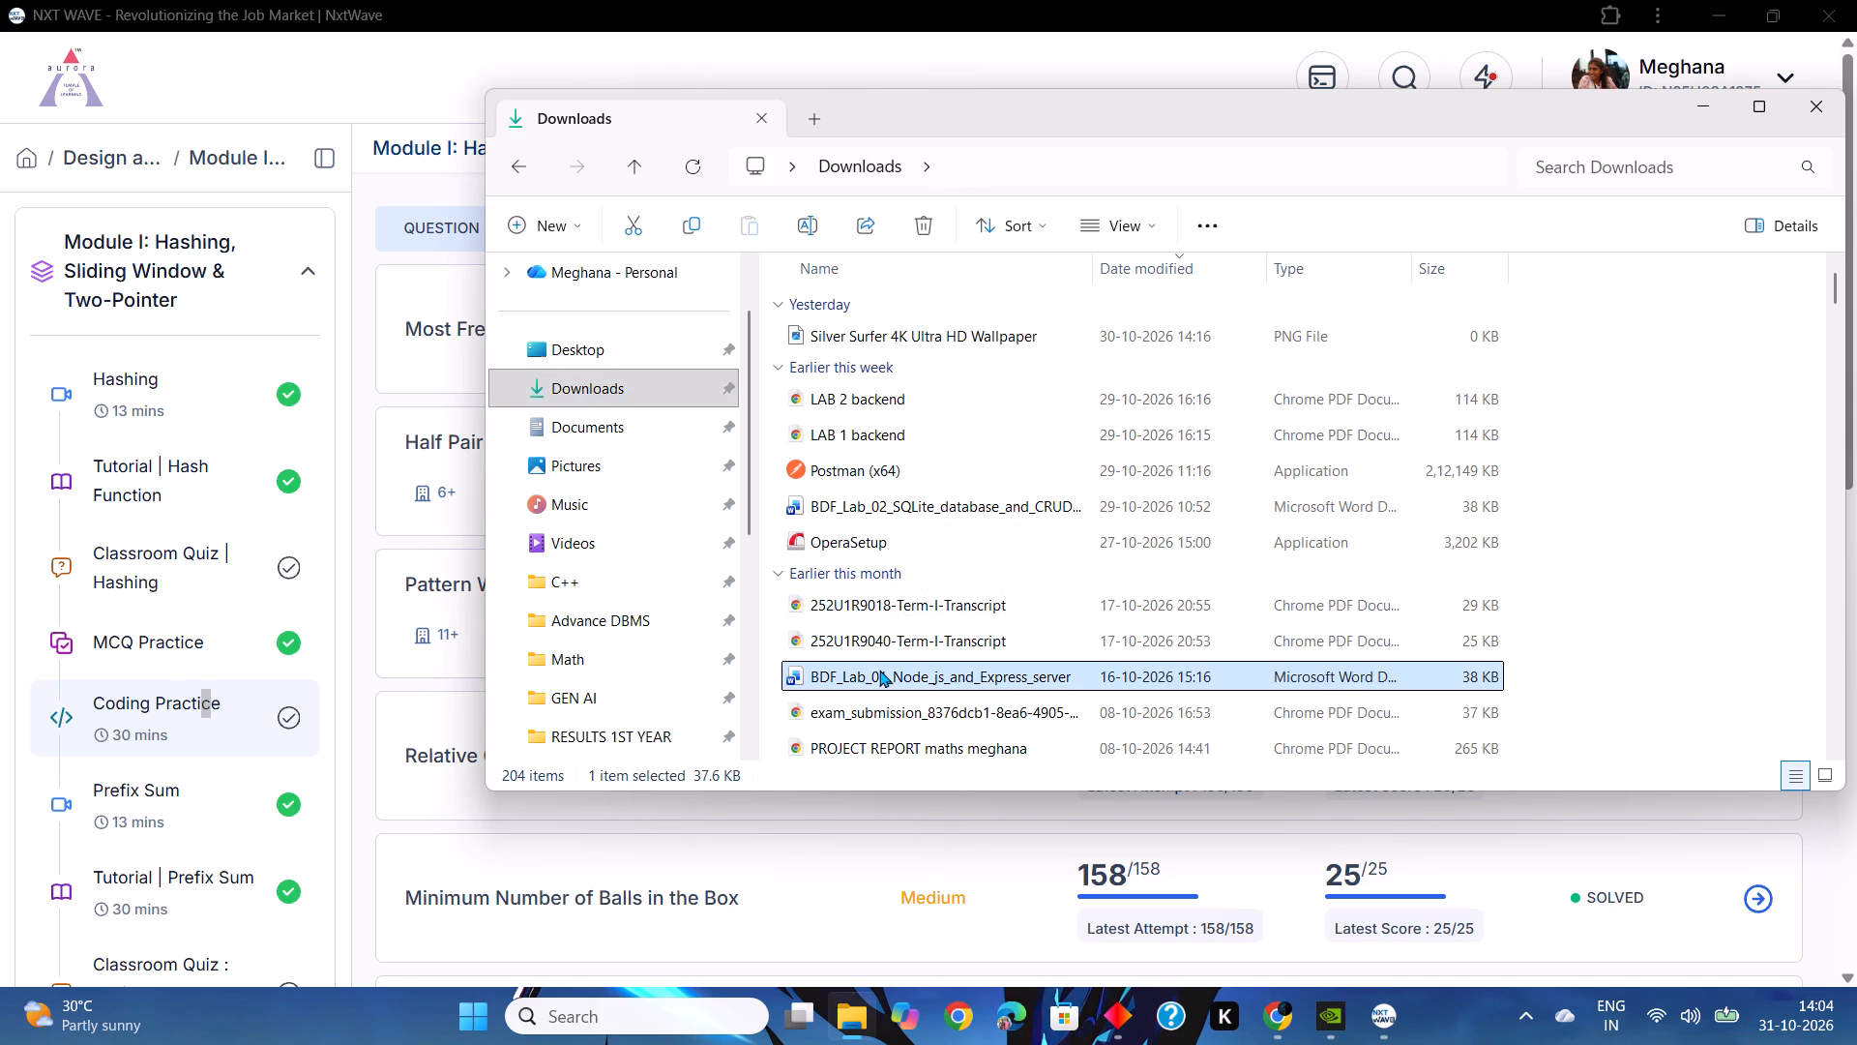
Open the Word document BDF_Lab_01_Node_js_and_Express_server and read through its lab tasks, submission instructions and README.md outline.
double_click(879, 670)
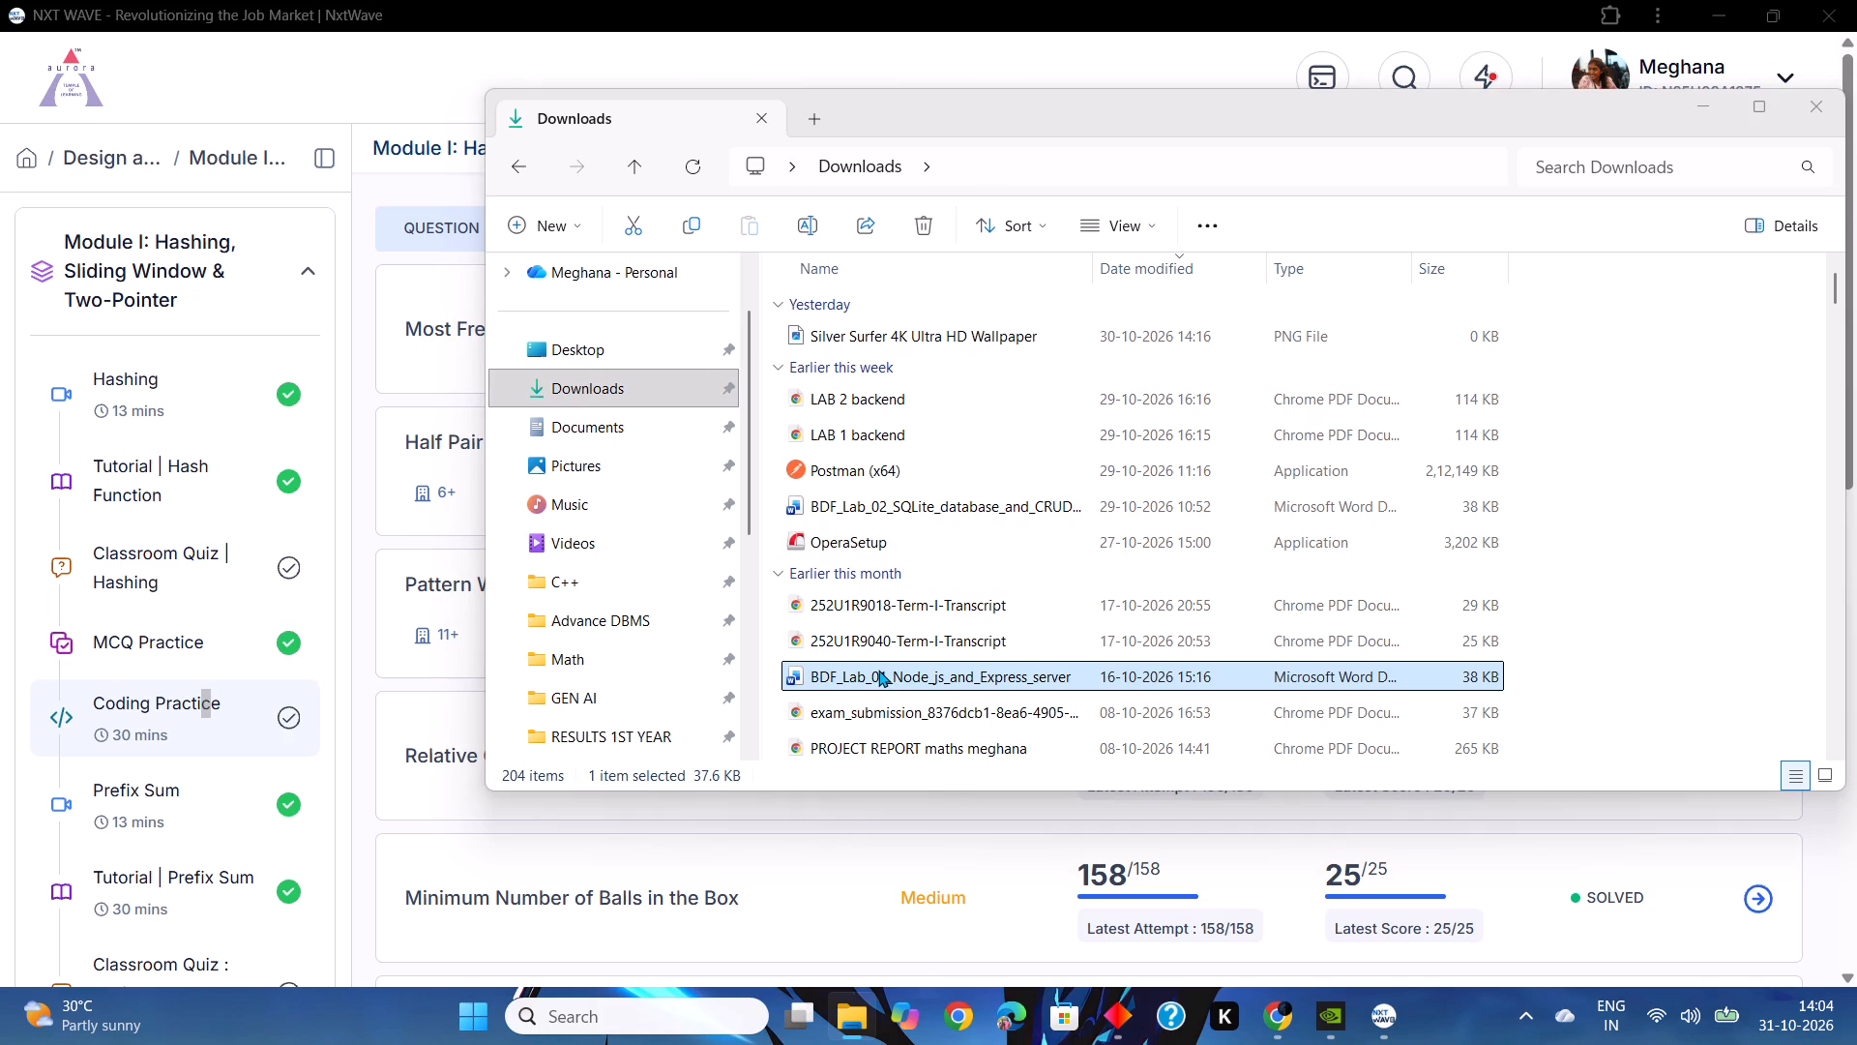
scroll(854, 655, "down", 4)
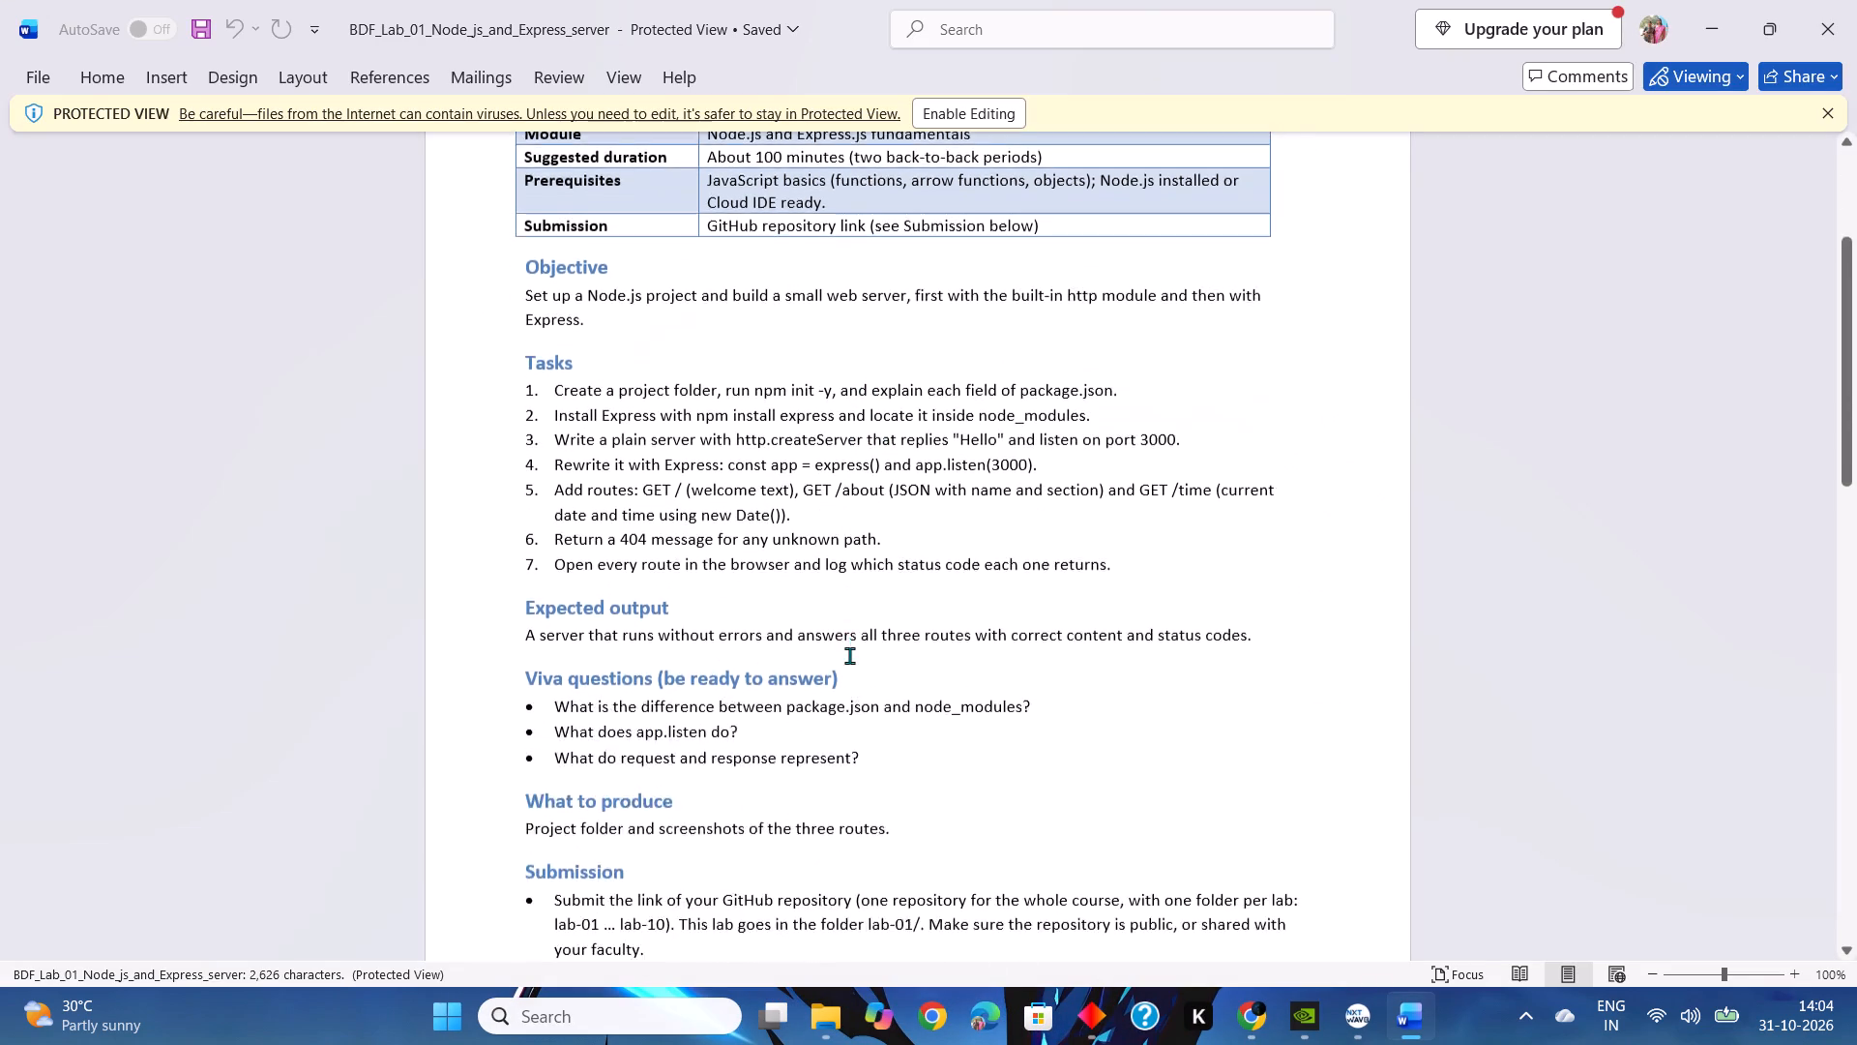
scroll(849, 655, "down", 11)
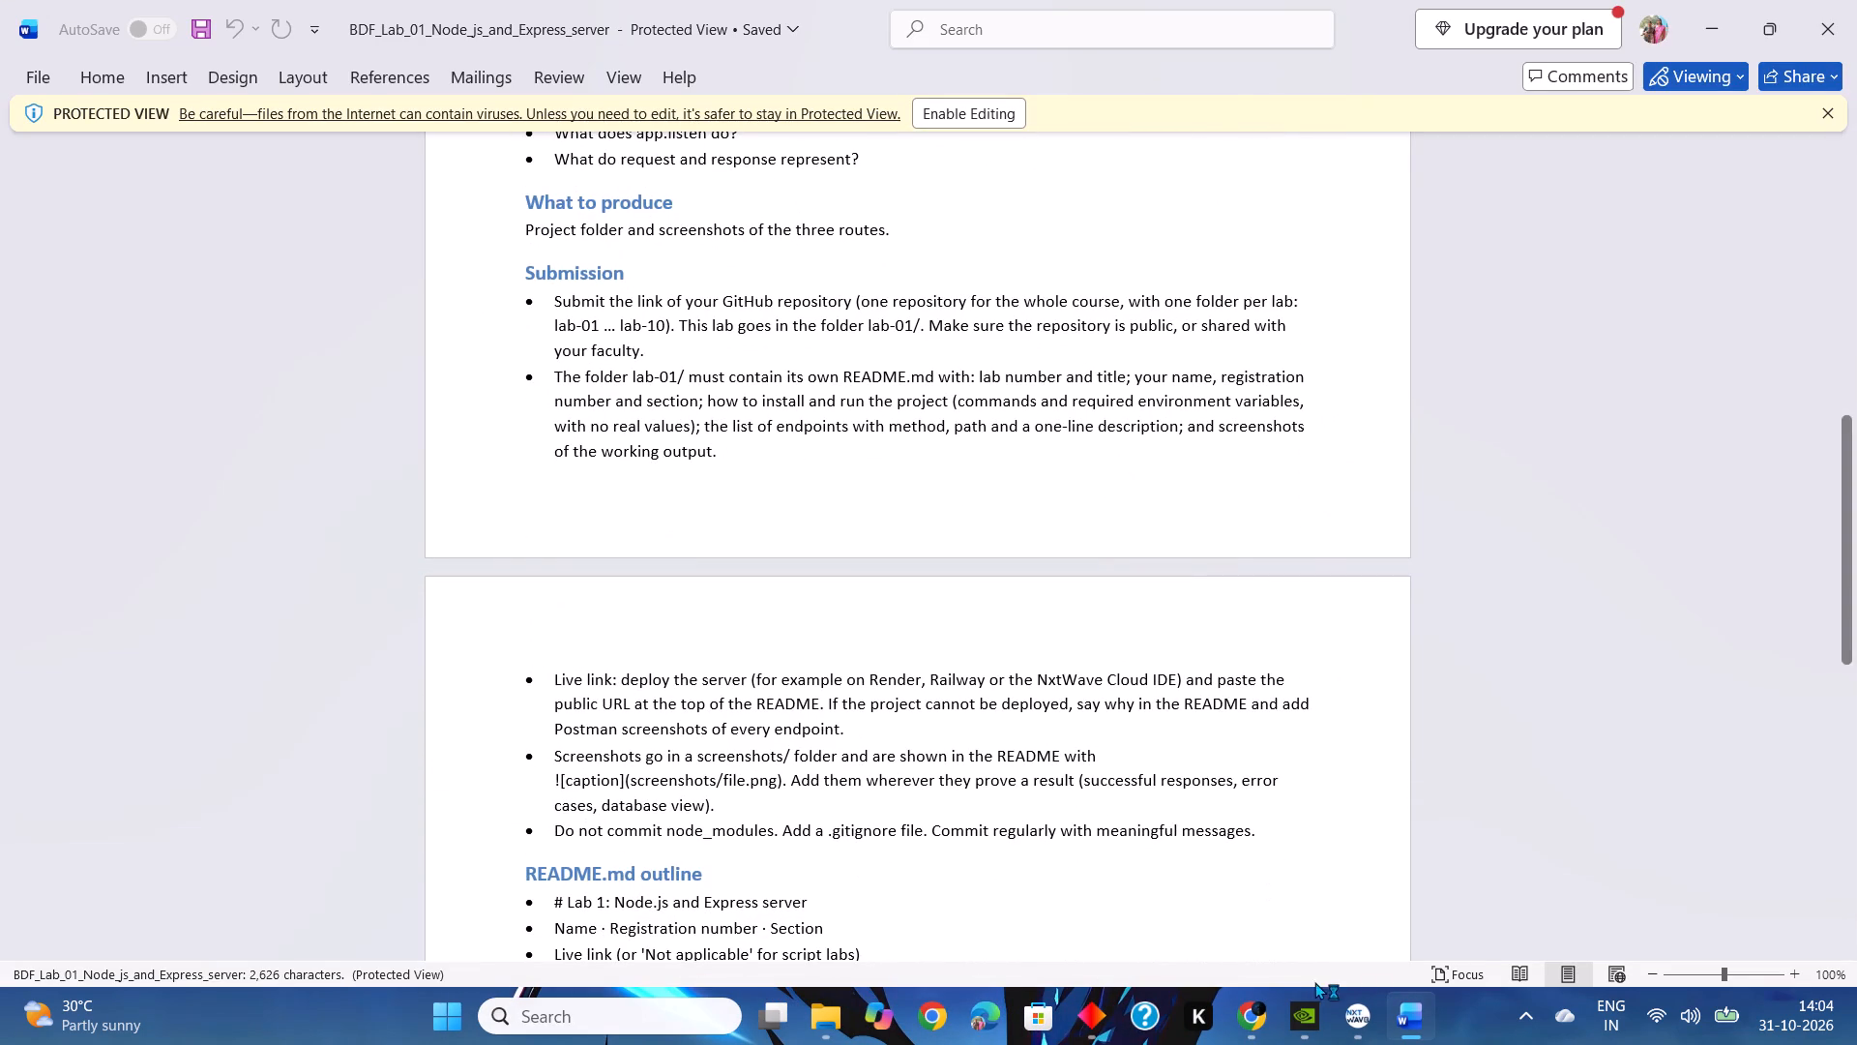
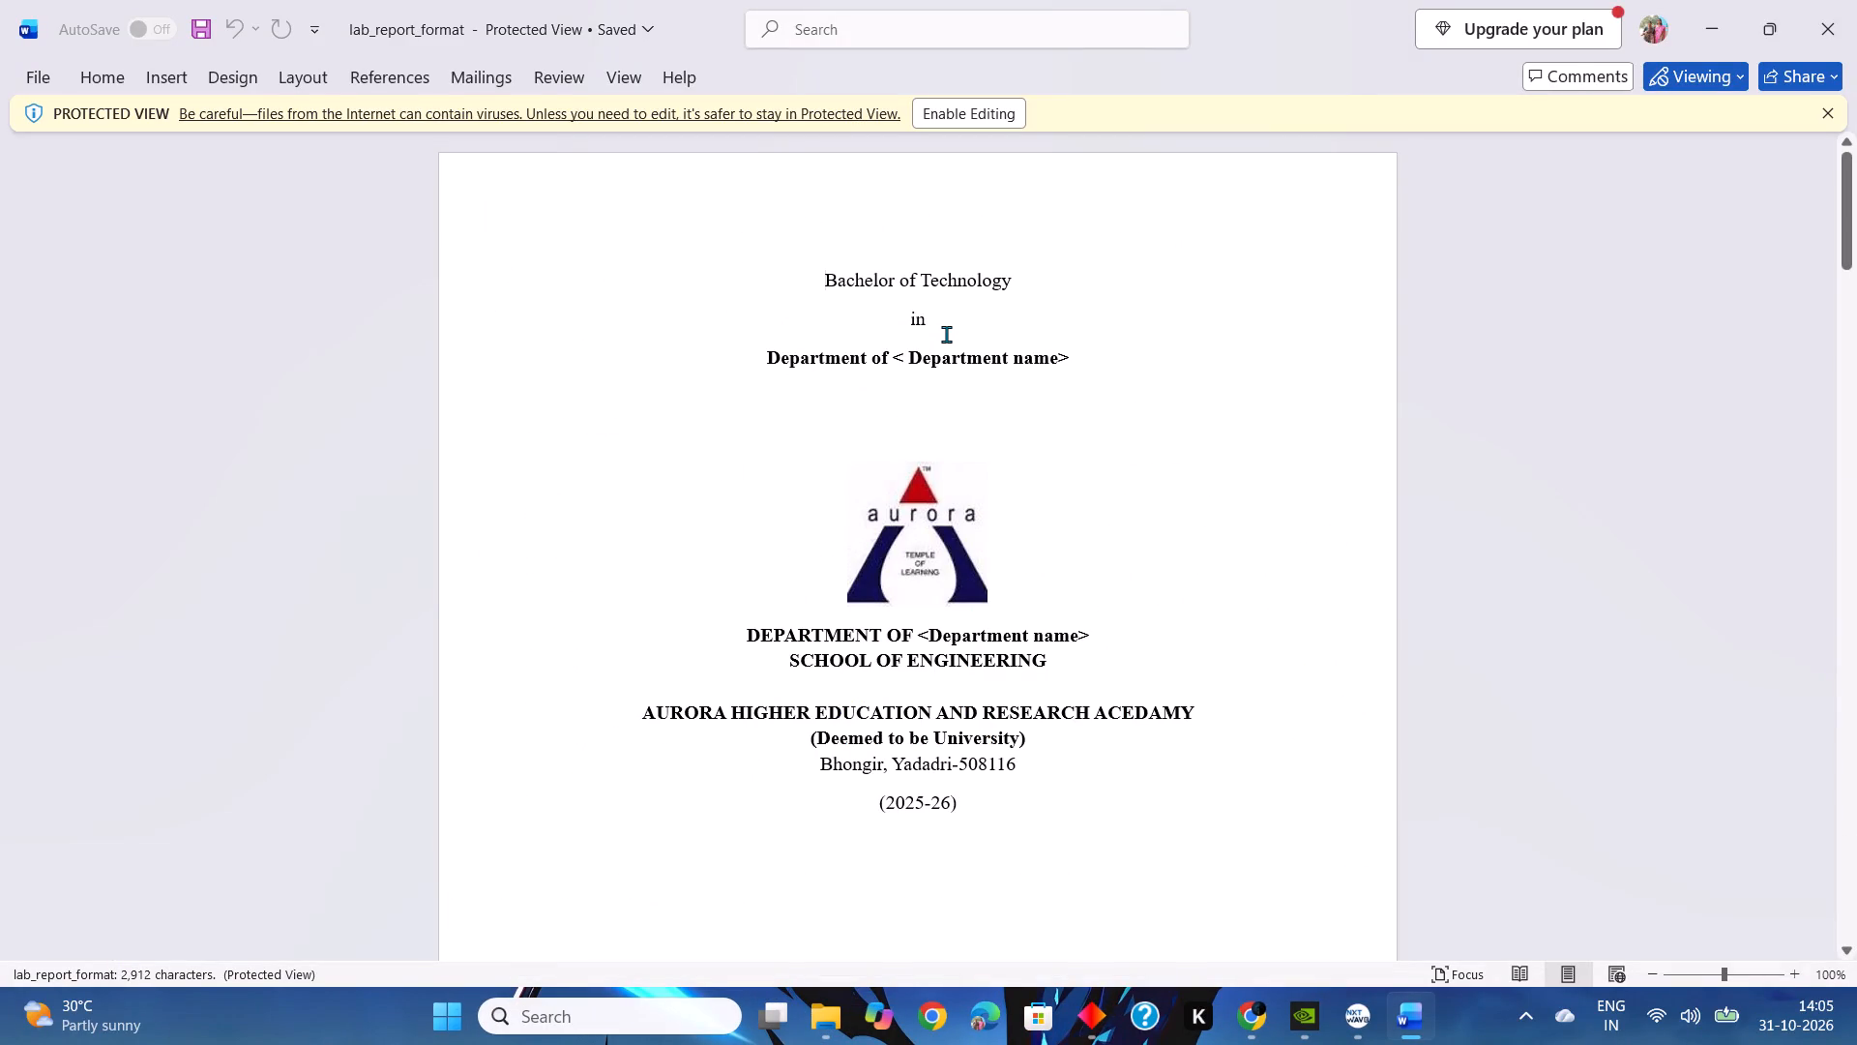
Enable editing of the lab_report_format document in Word so it leaves Protected View.
left_click(990, 117)
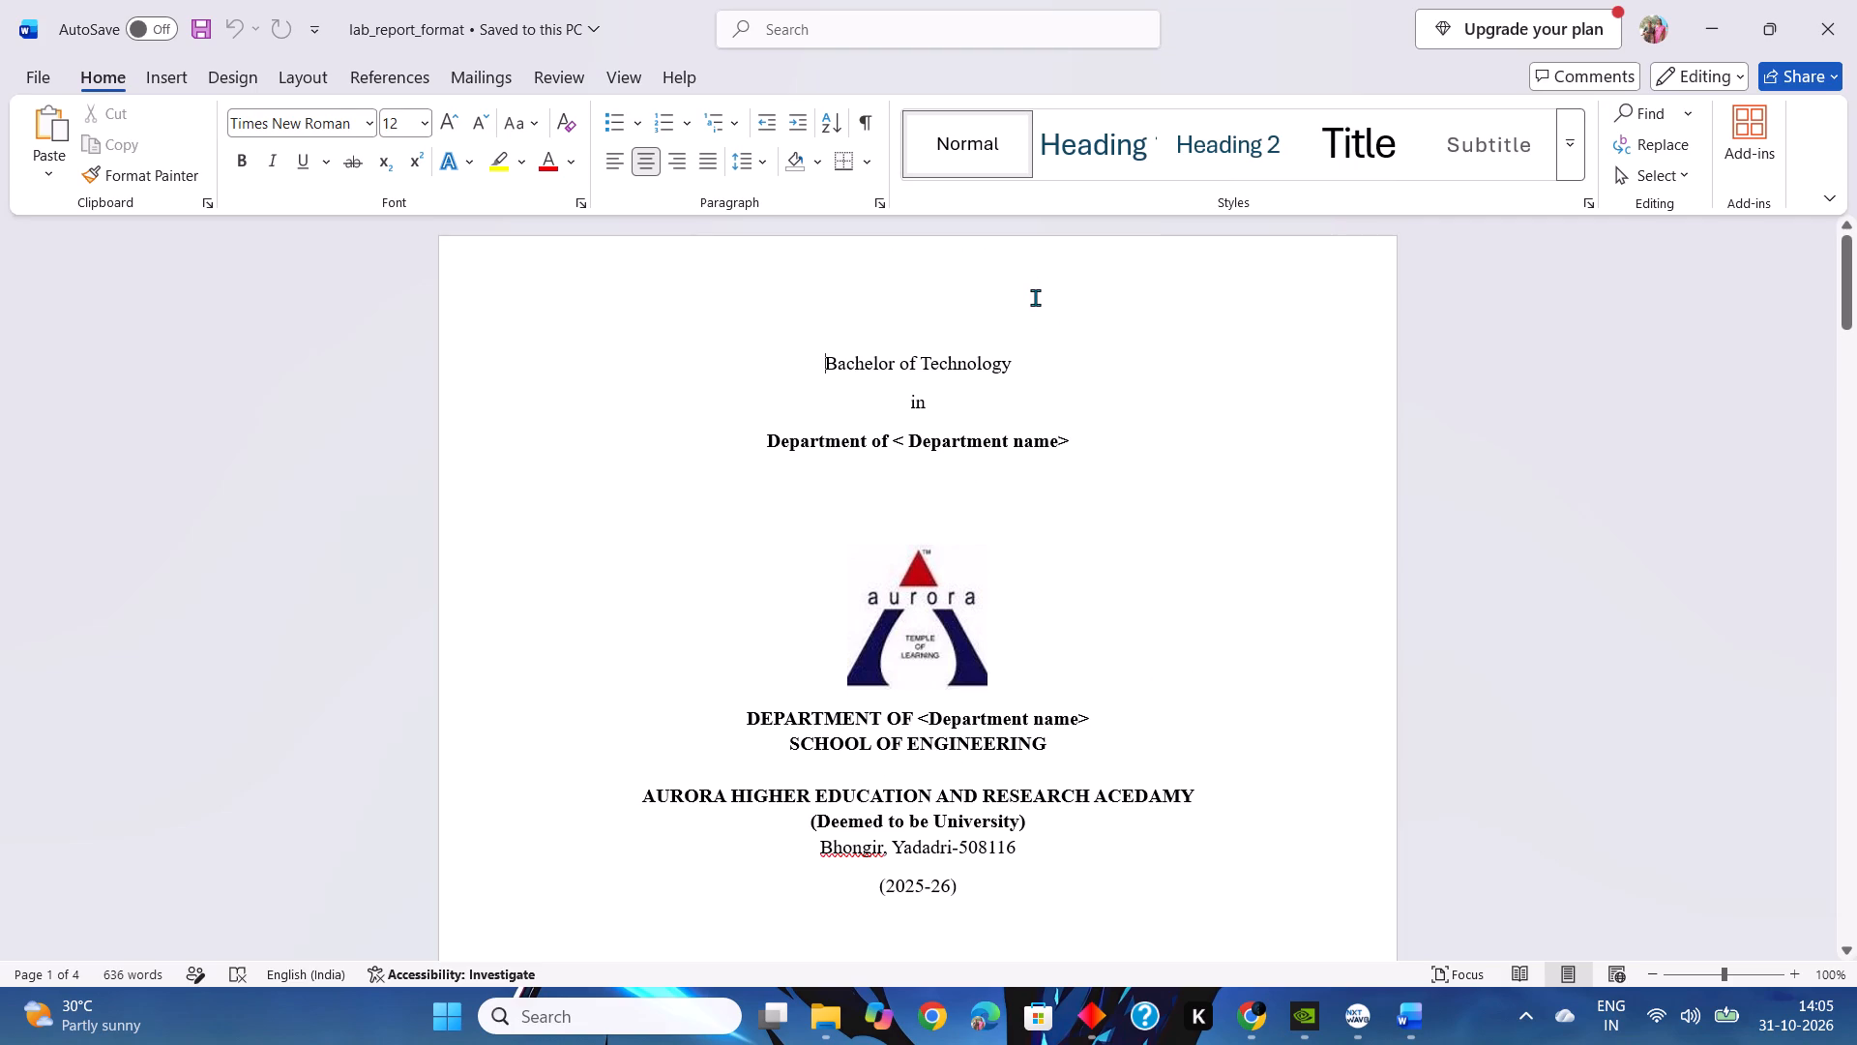
Replace the department name placeholder beneath Bachelor of Technology on the cover page with CSE, keeping the angle brackets.
left_click(1061, 439)
key("BackSpace")
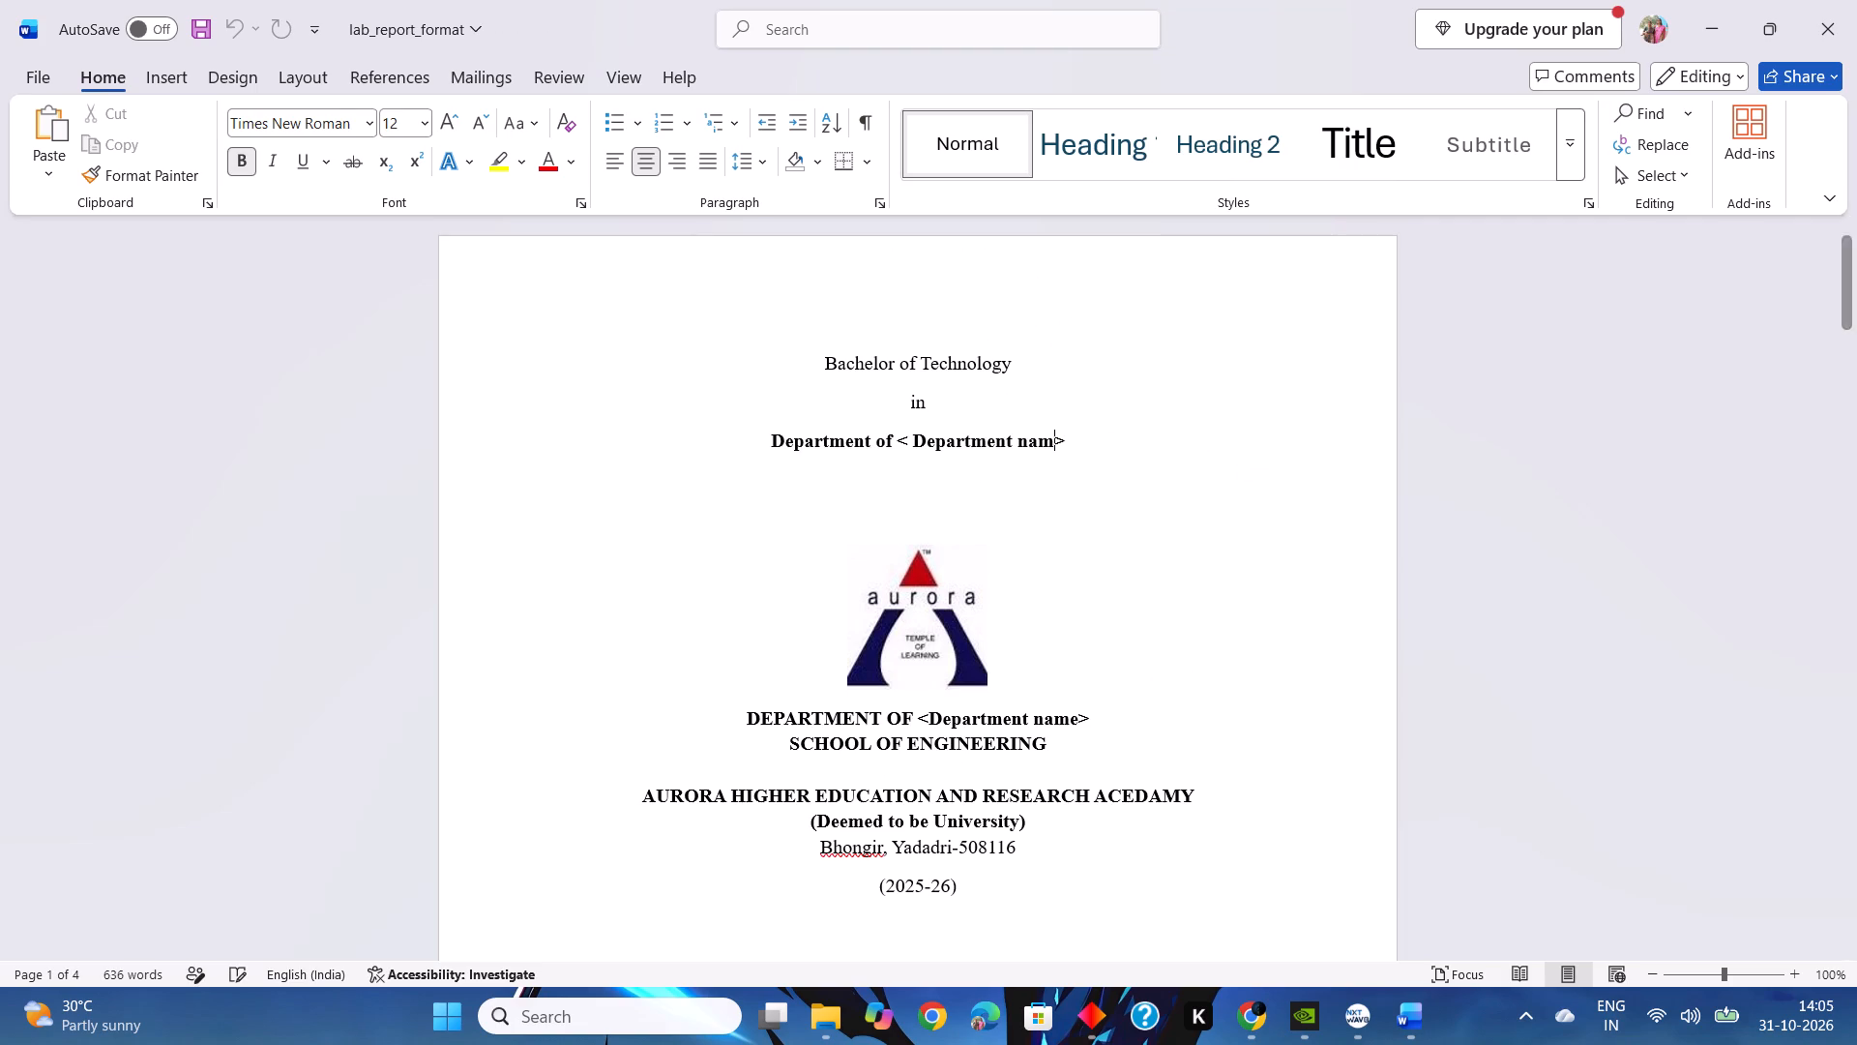
key("BackSpace")
key("BackSpace")
key("BackSpace")
key("BackSpace")
key("BackSpace")
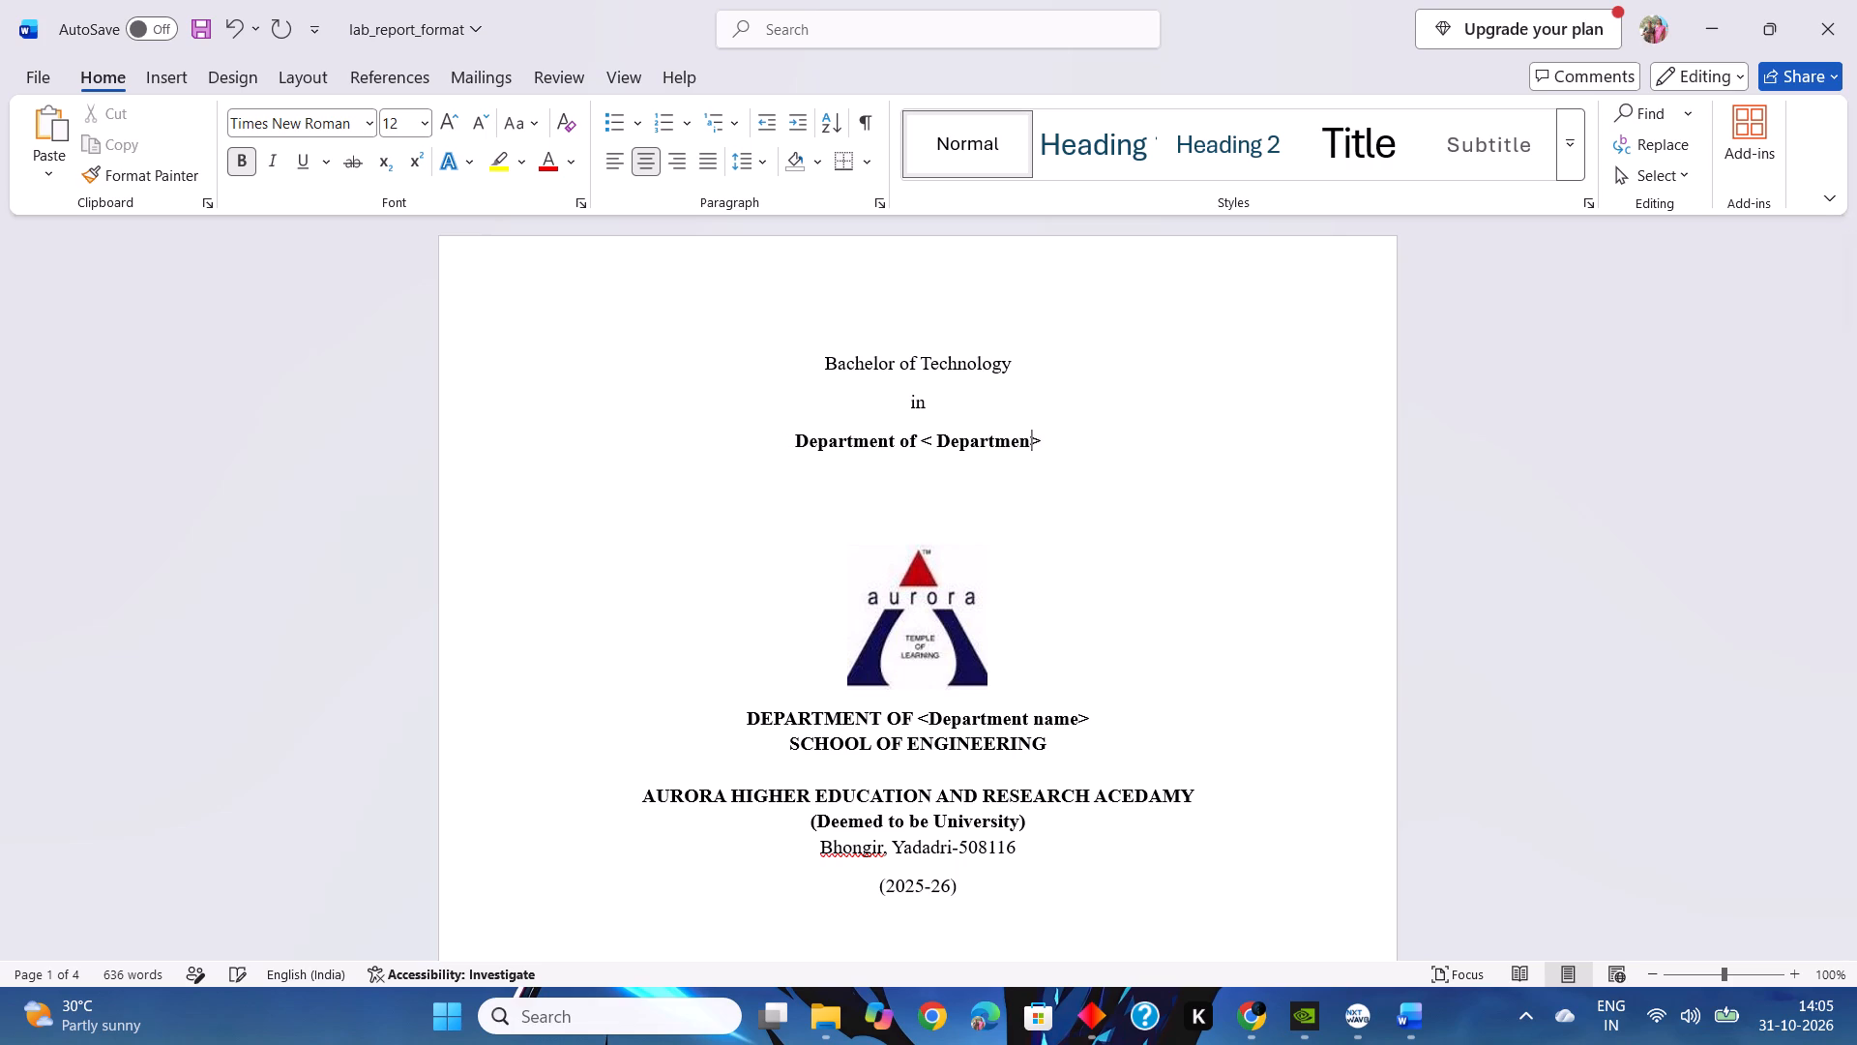
key("BackSpace")
key("BackSpace")
key("BackSpace")
key("BackSpace")
key("BackSpace")
key("BackSpace")
key("BackSpace")
key("BackSpace")
key("BackSpace")
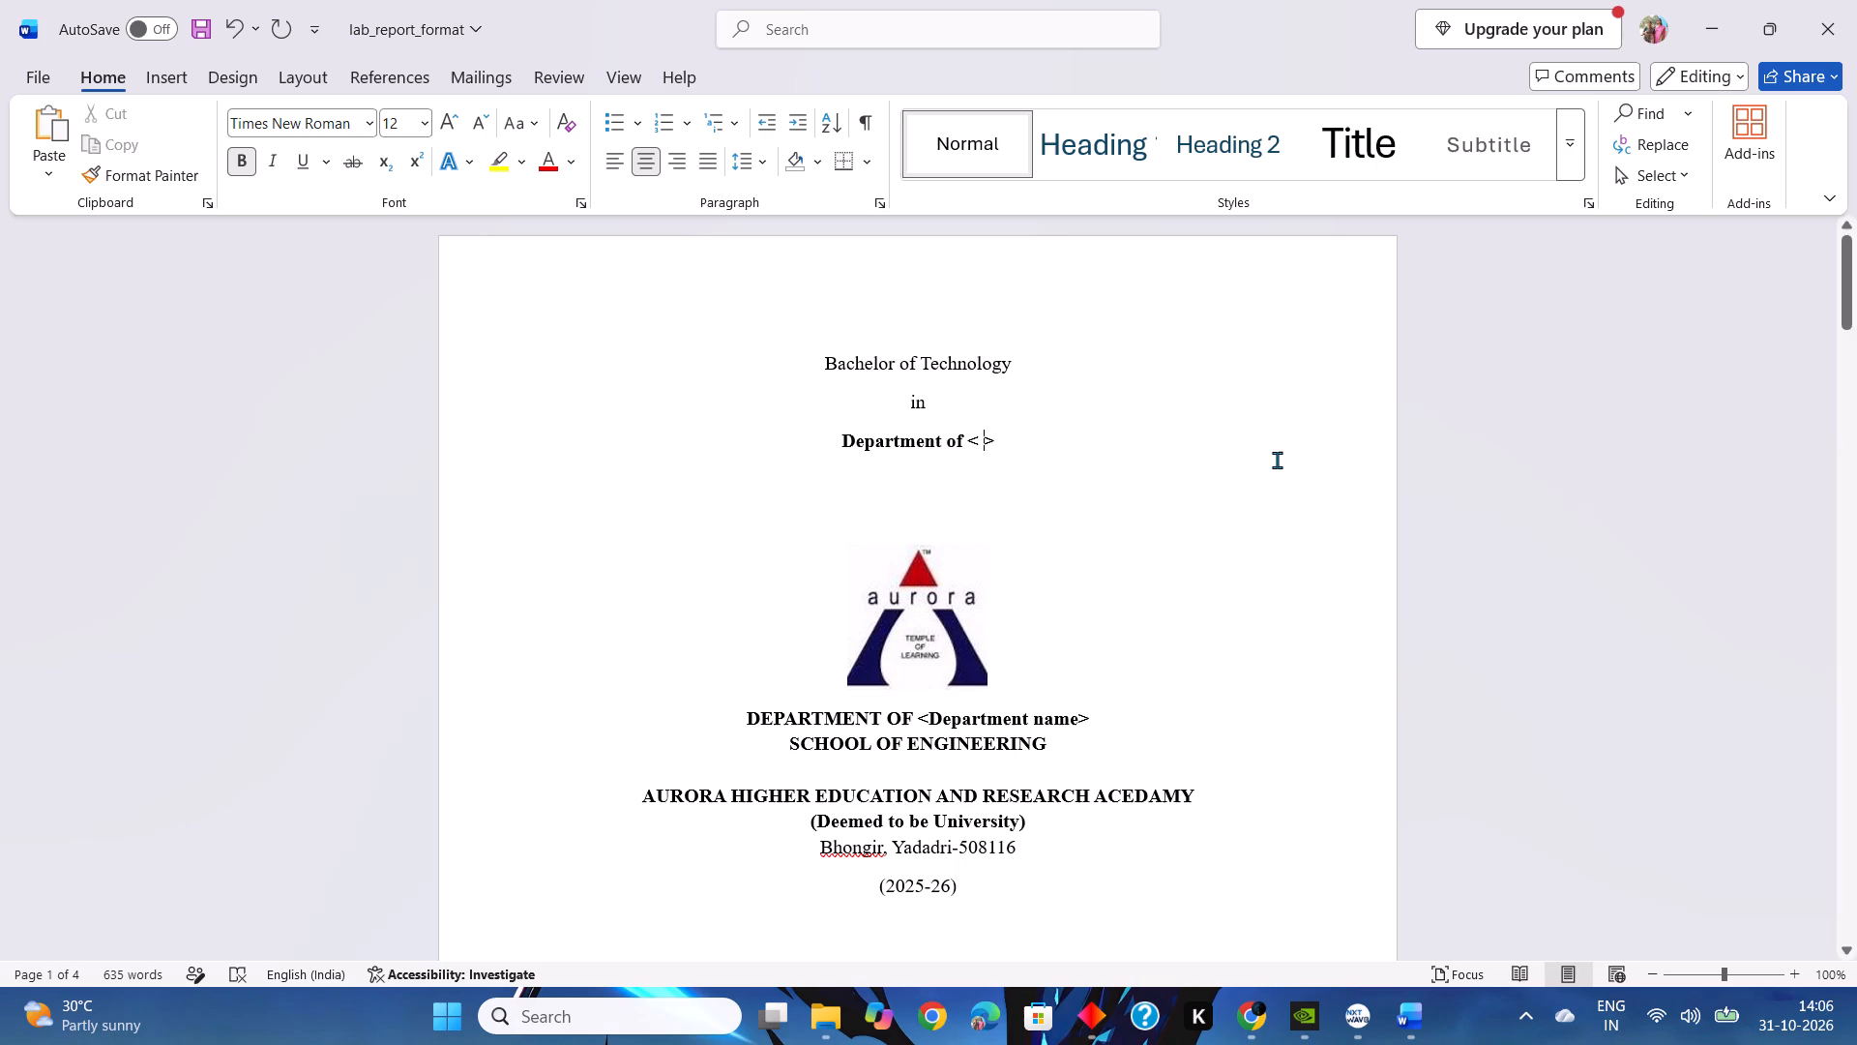
type("CSE GE")
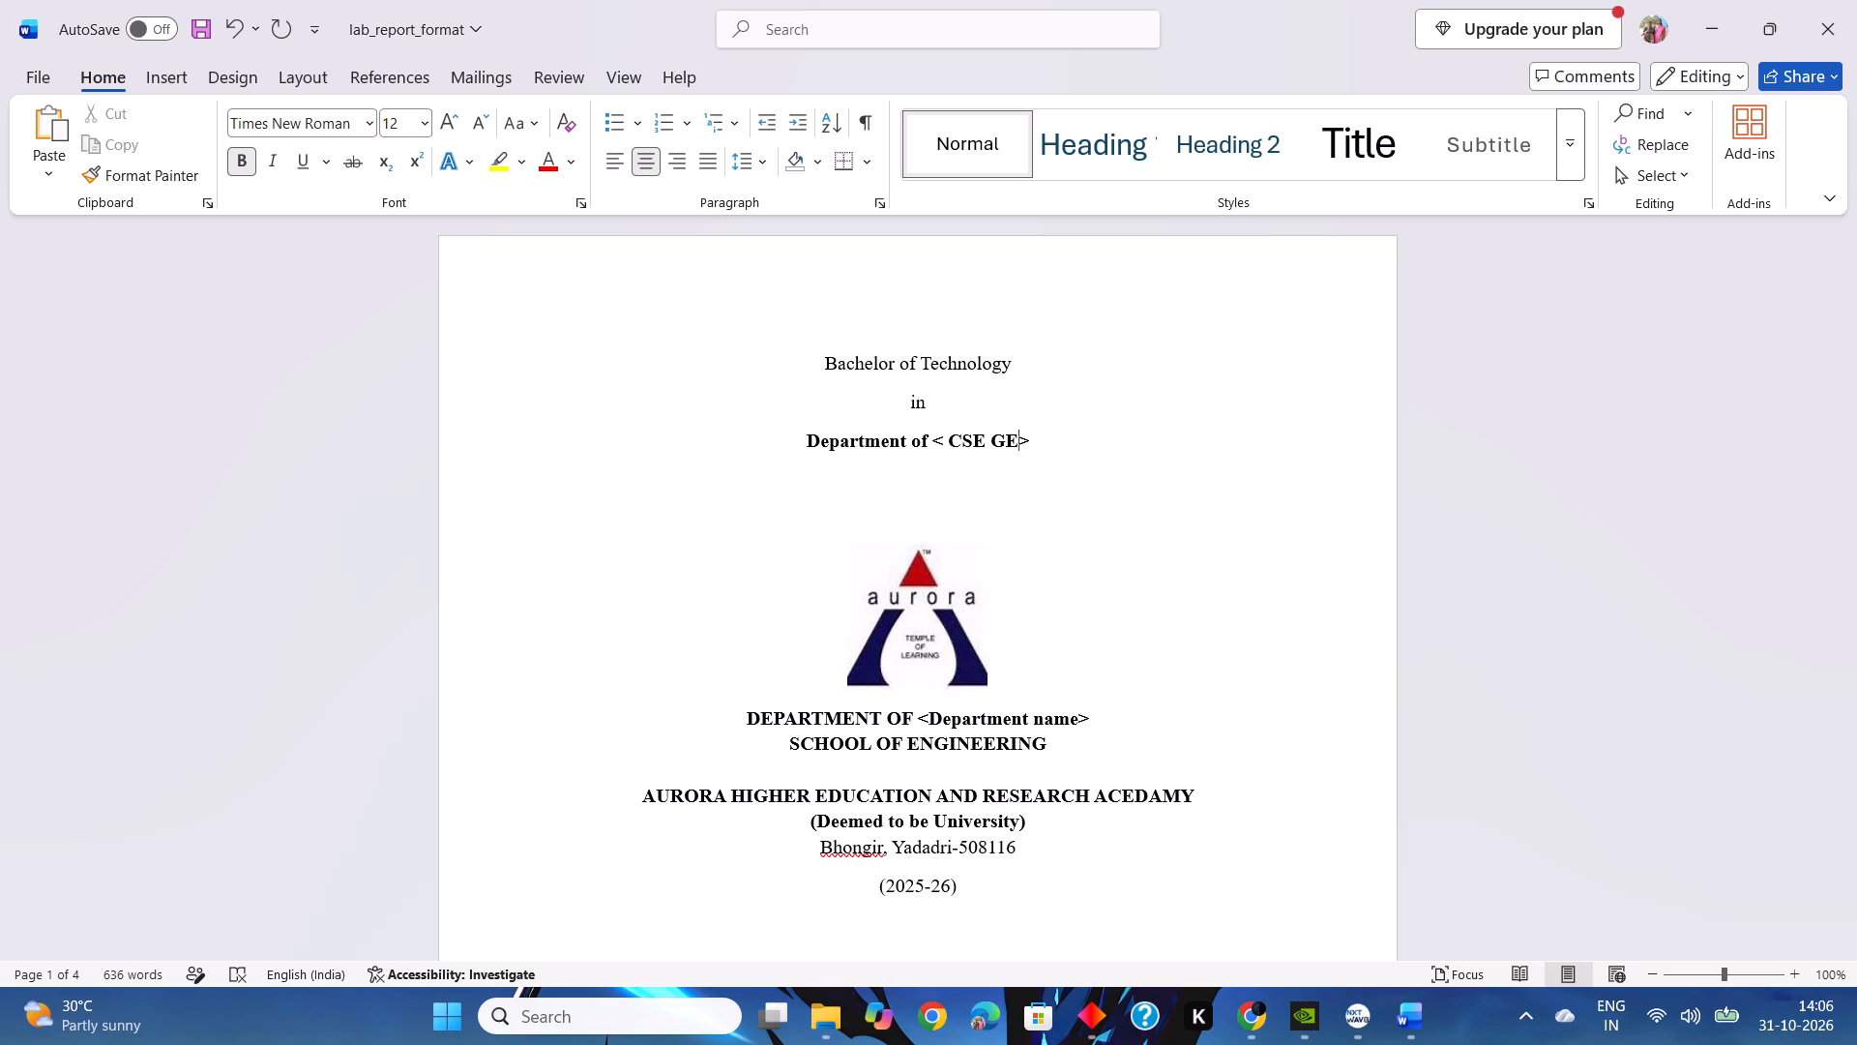
key("BackSpace")
key("BackSpace")
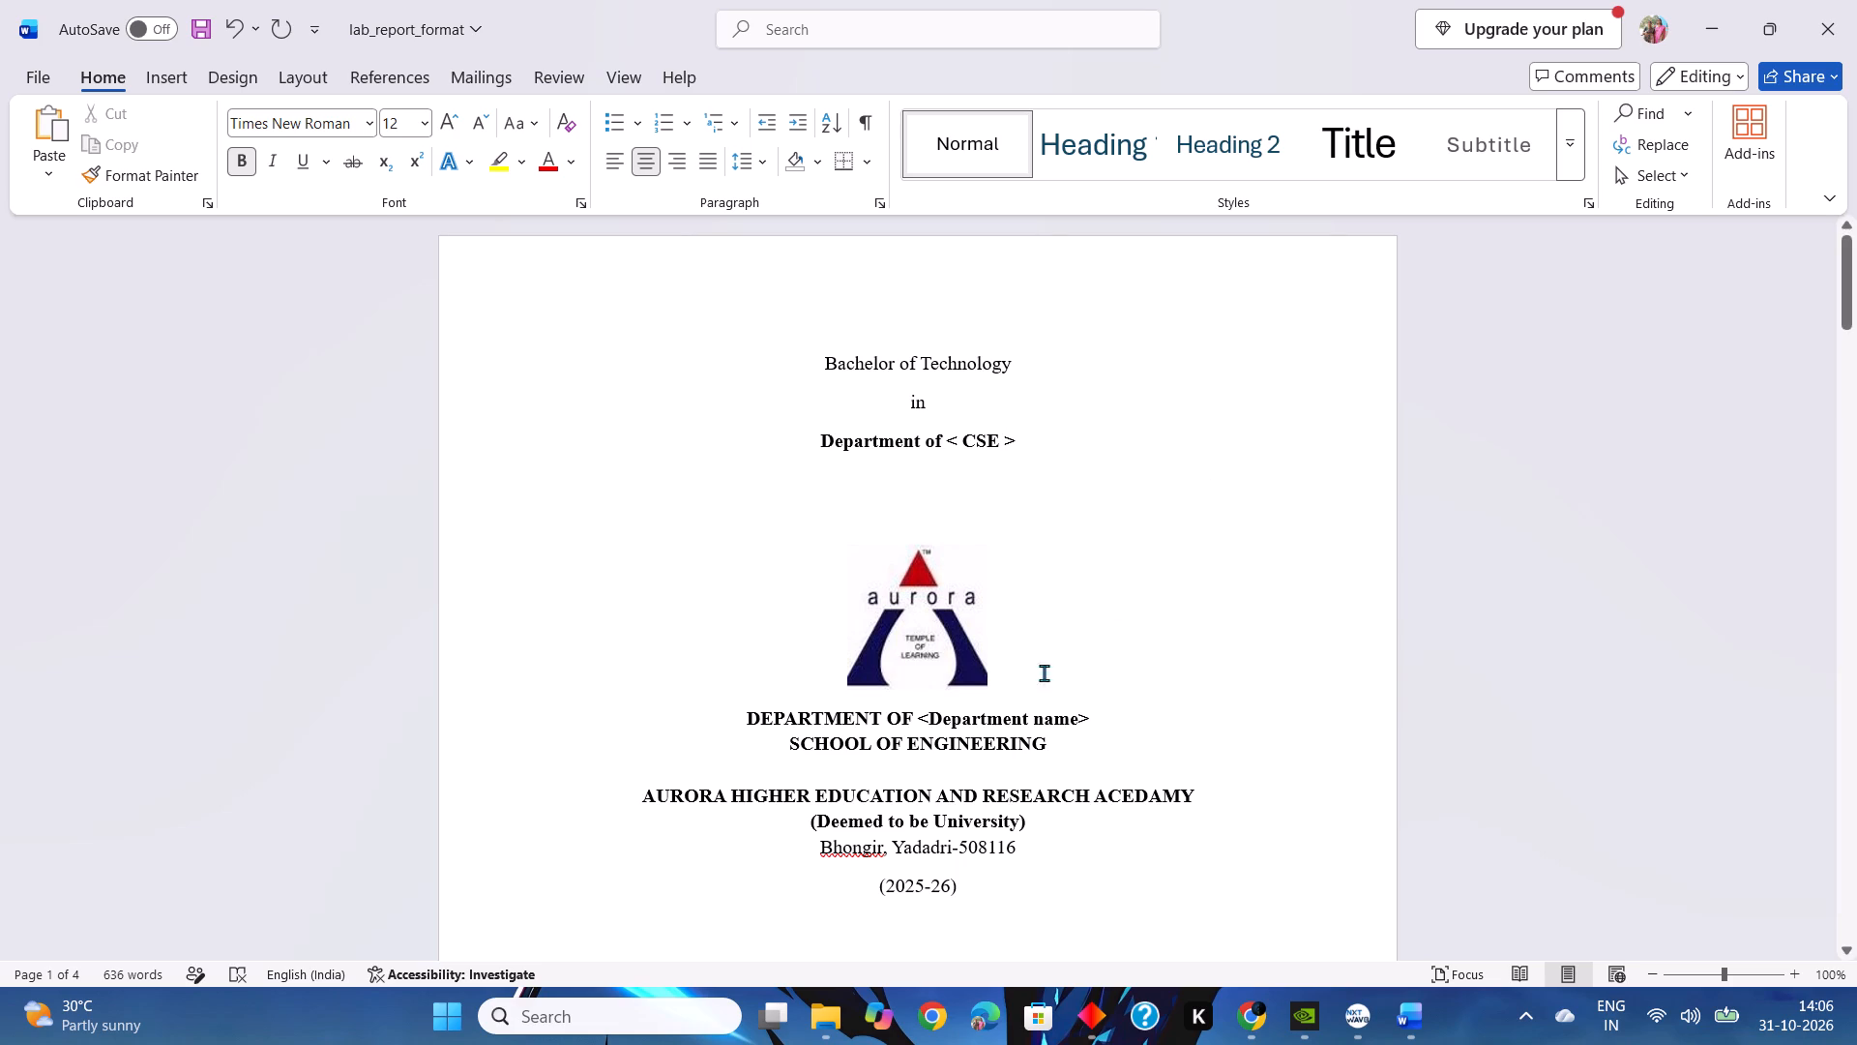
Switch to File Explorer, open the LAB 10 PDF from the C++ folder, check its cover and page 4, and close it.
right_click(845, 975)
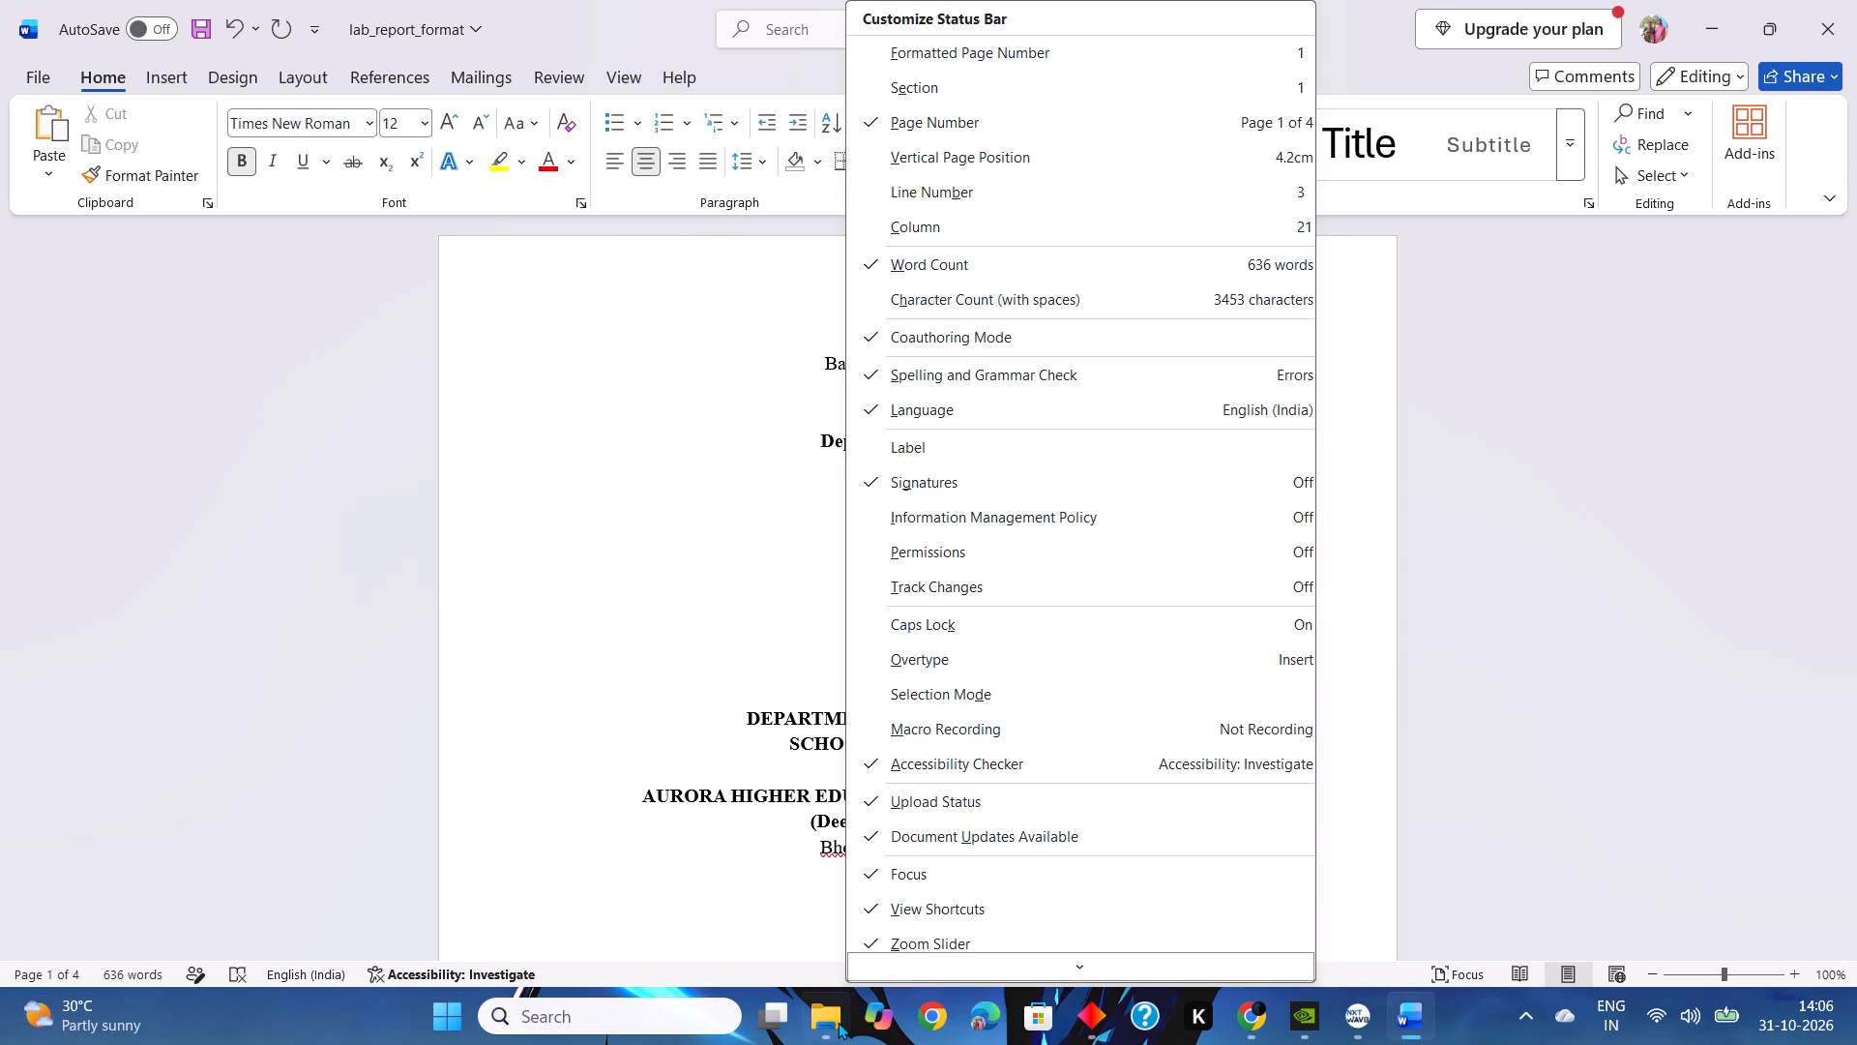
left_click_drag(809, 1015, 787, 1009)
right_click_drag(809, 1015, 781, 1006)
left_click(817, 909)
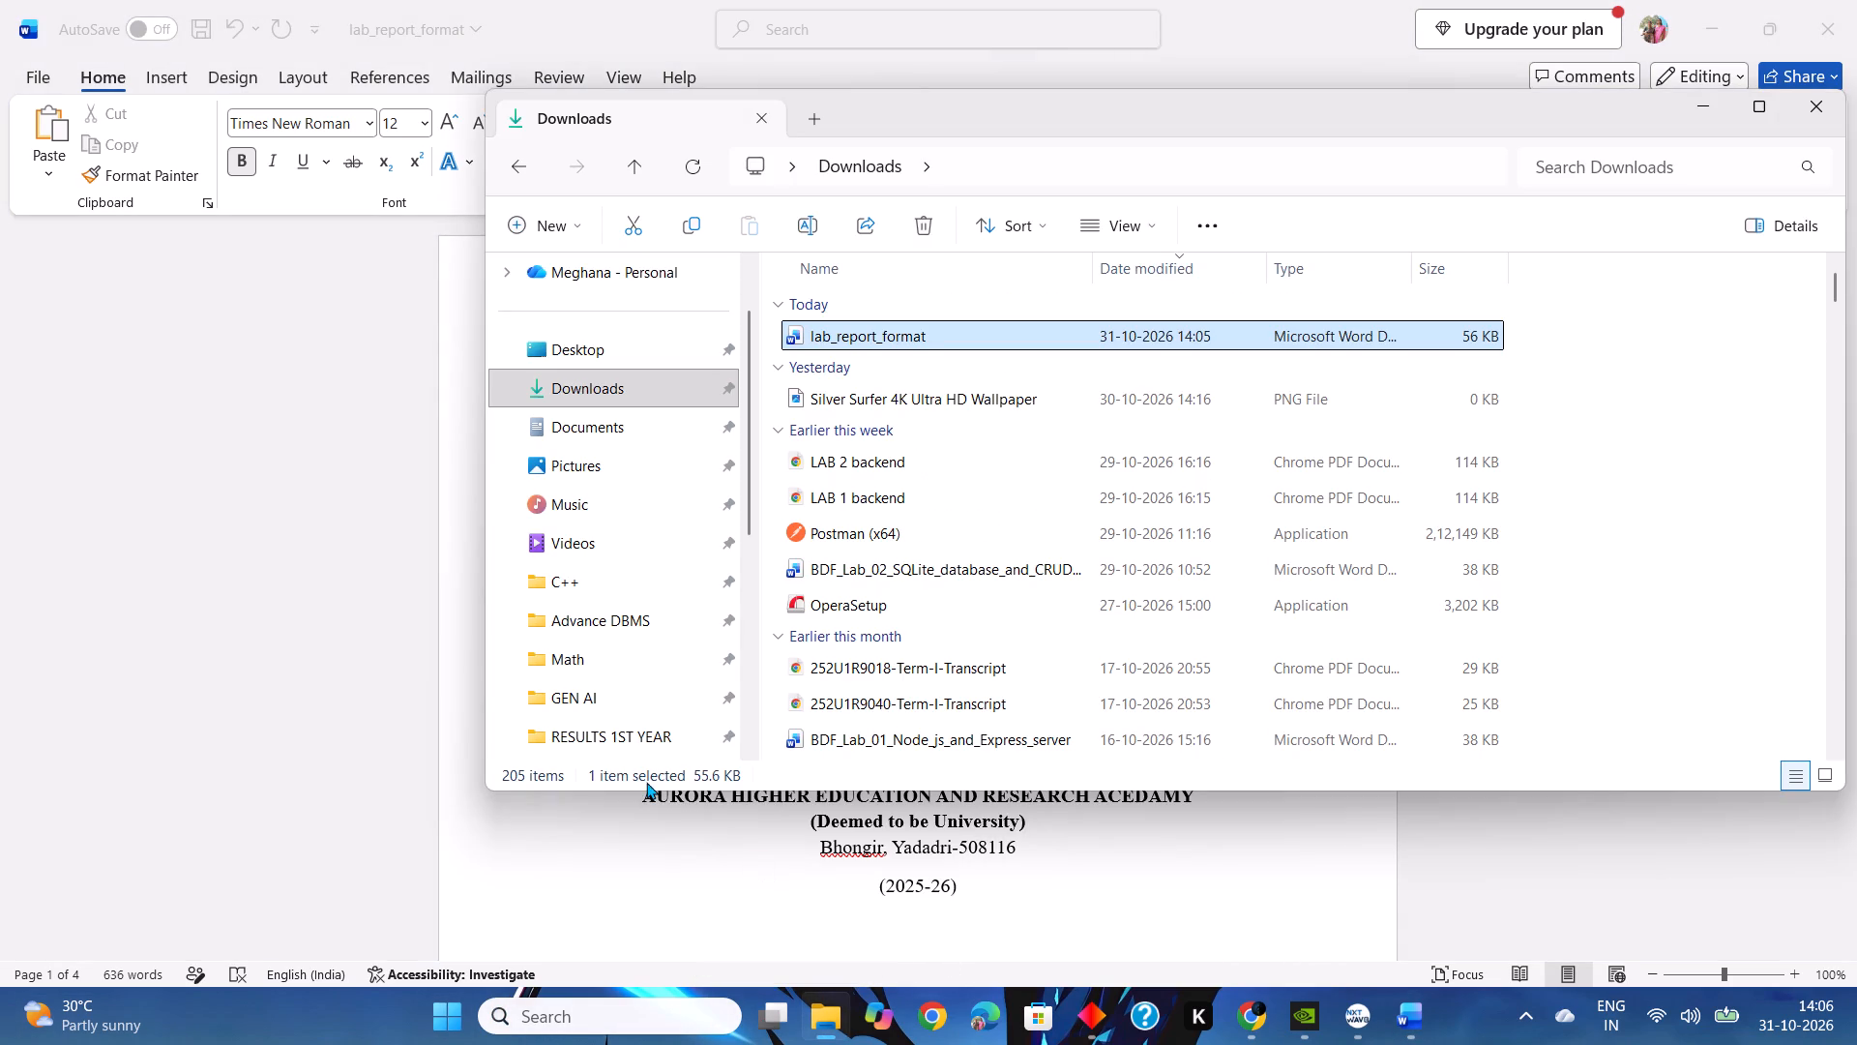
left_click(588, 583)
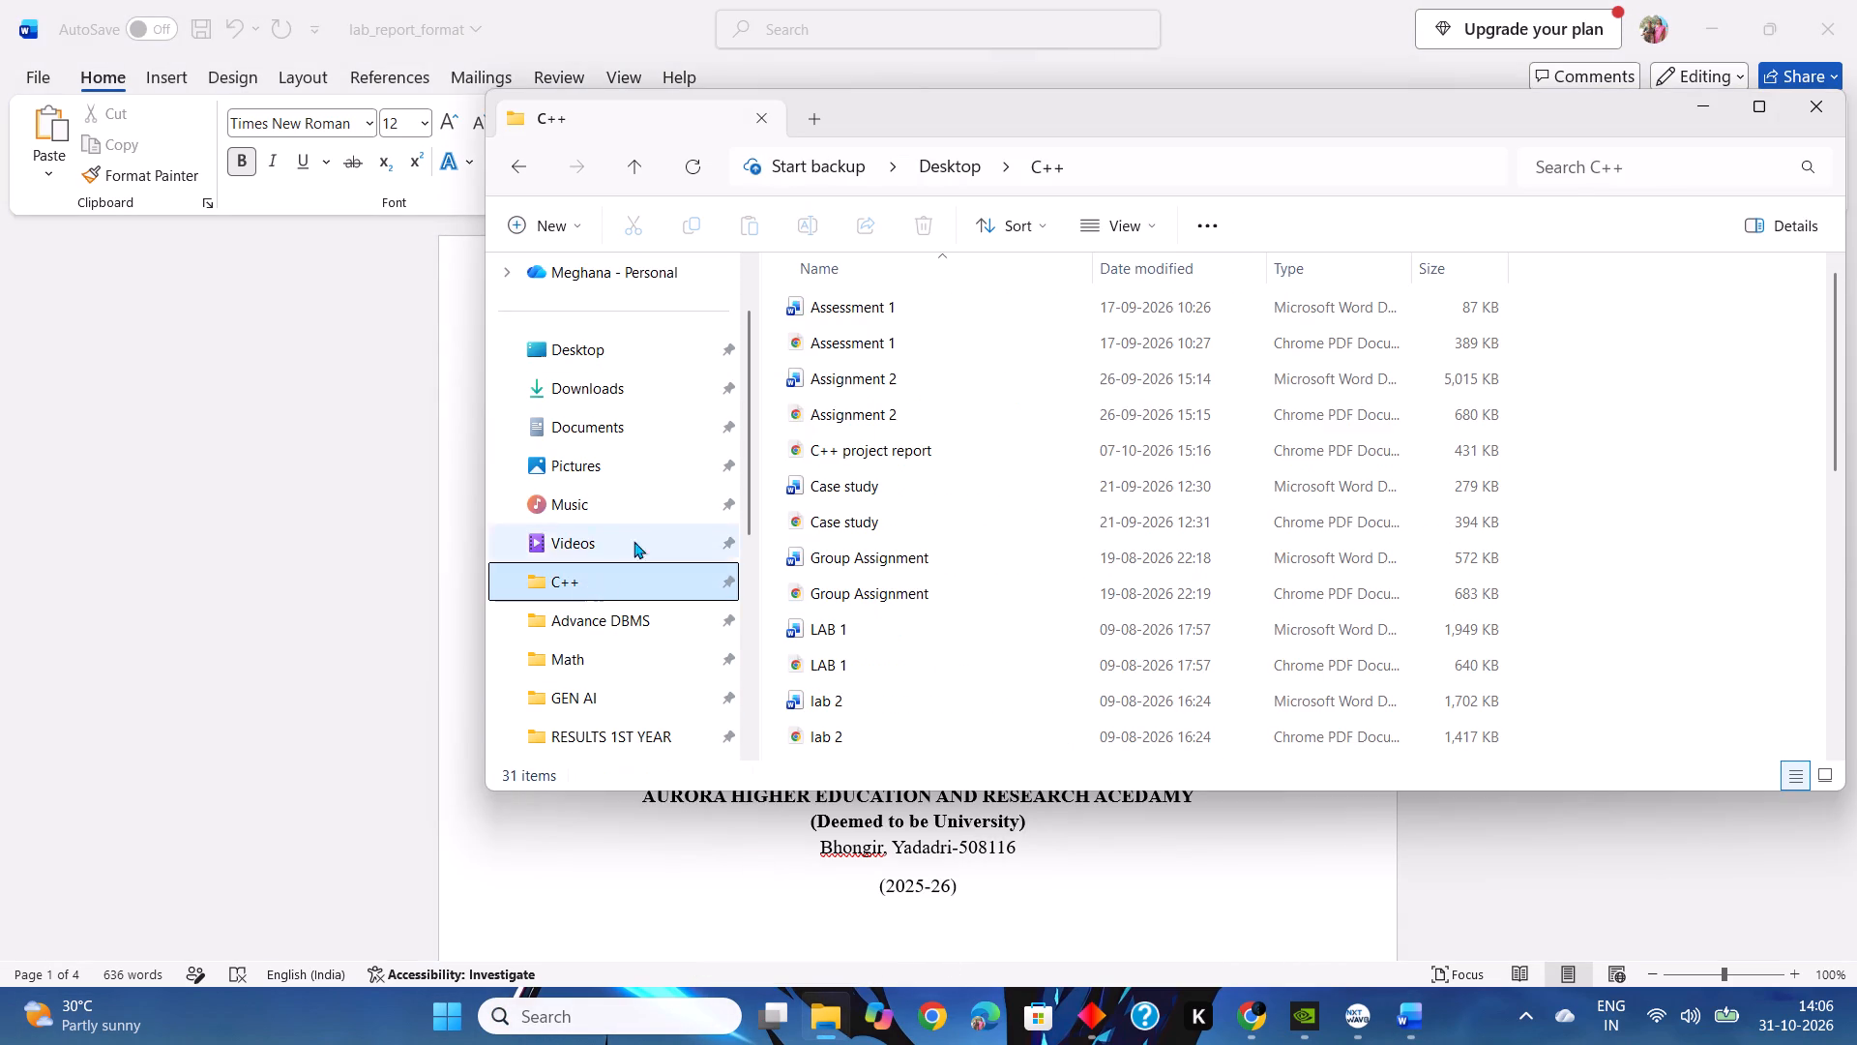
scroll(882, 570, "down", 6)
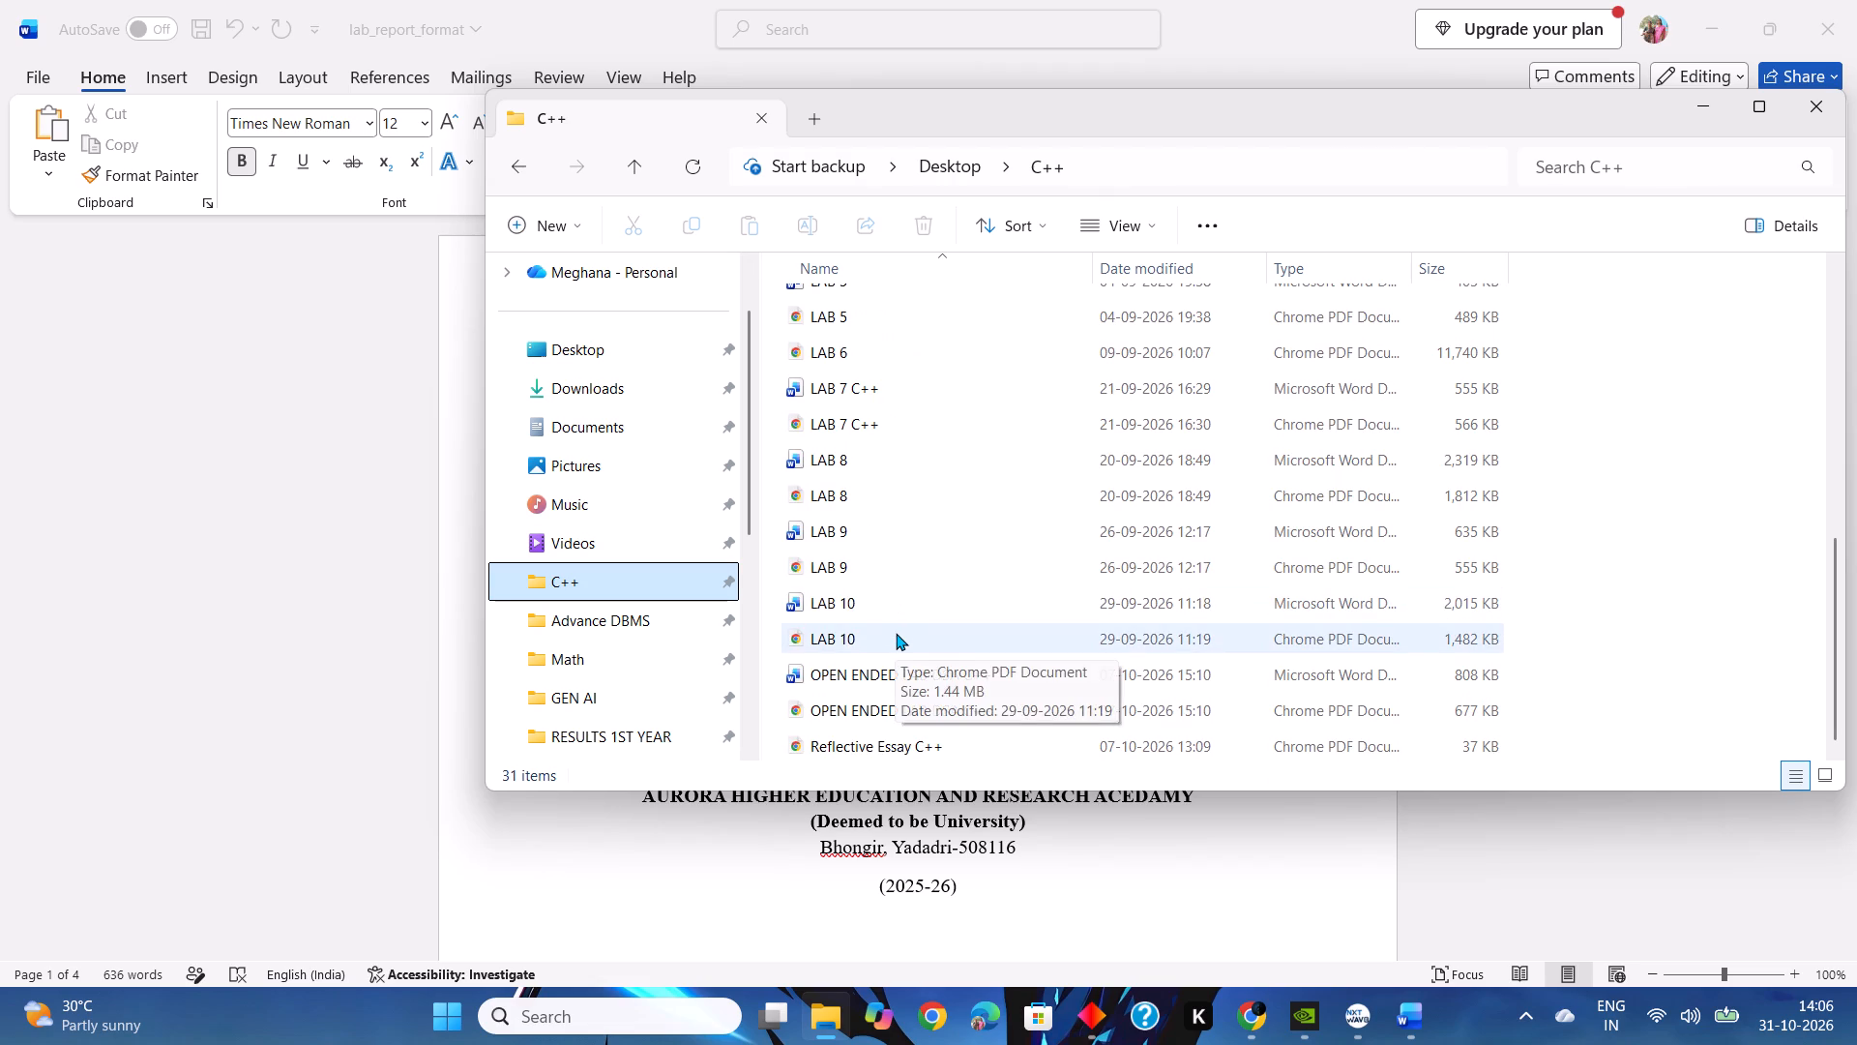
double_click(896, 633)
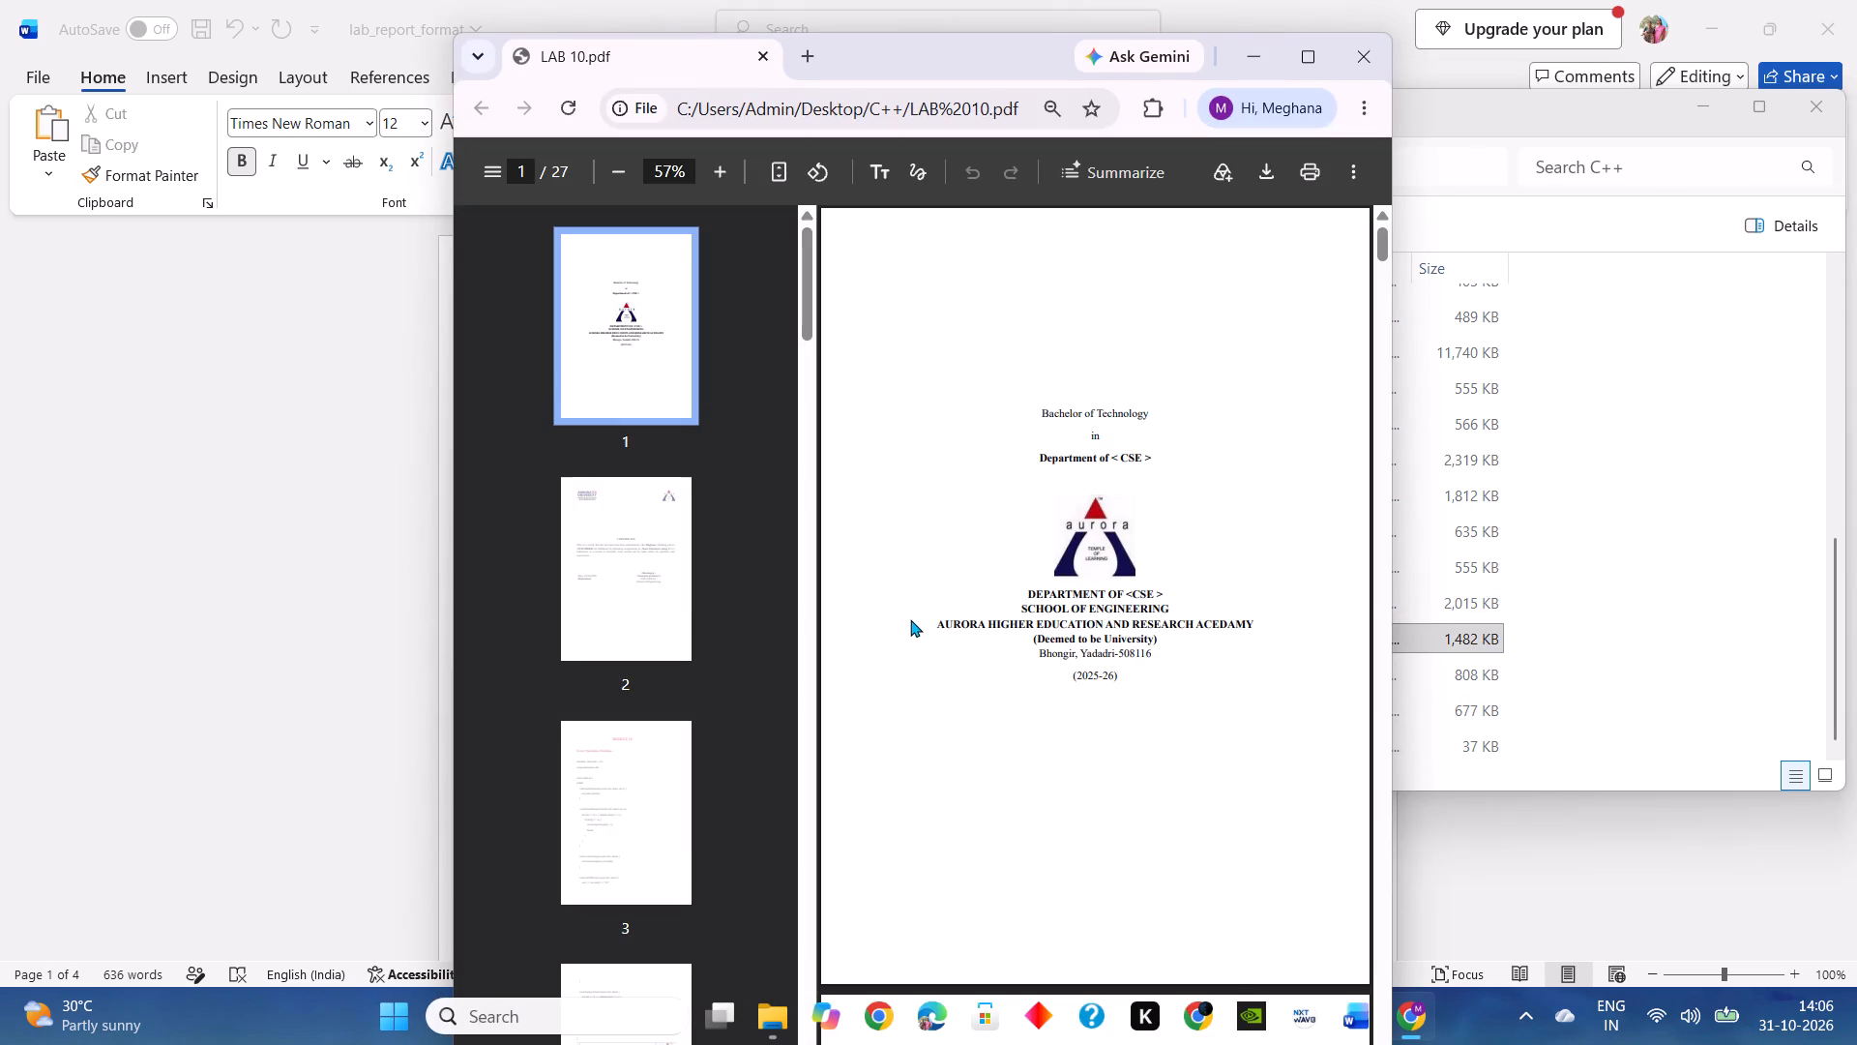
scroll(672, 588, "down", 2)
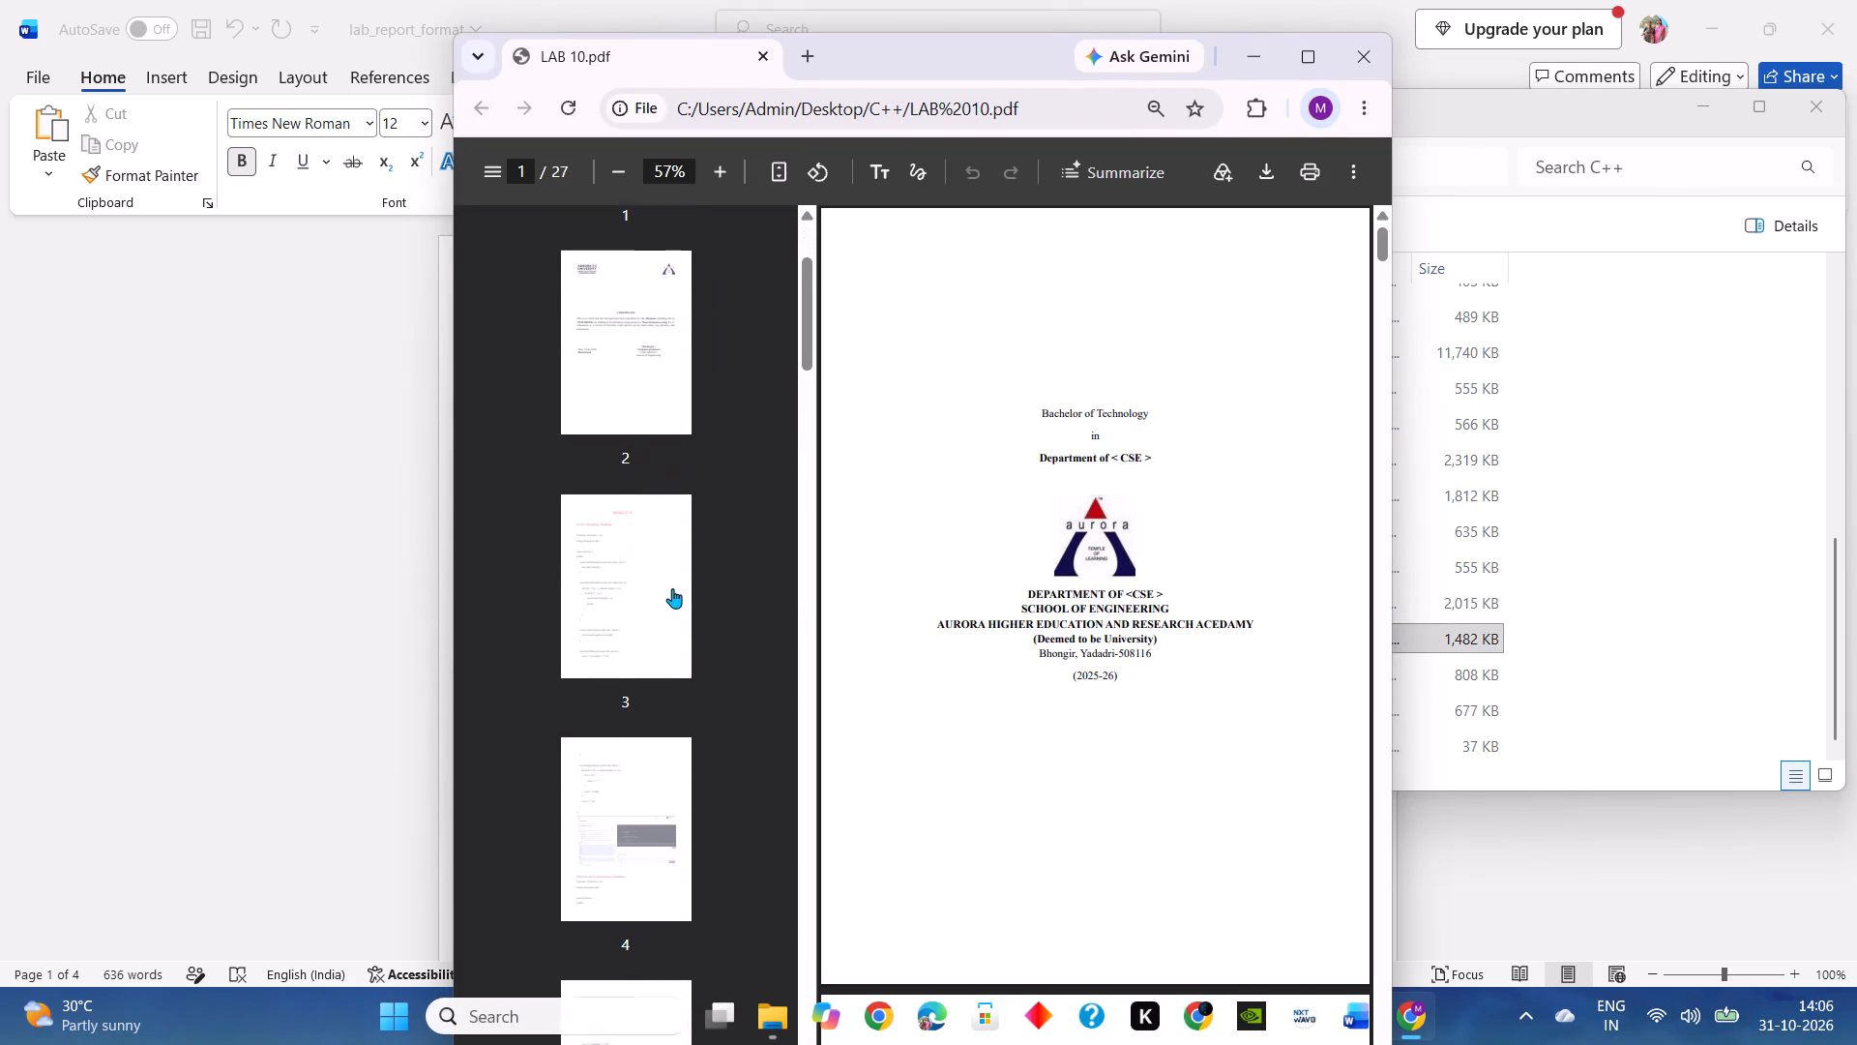
scroll(672, 588, "down", 2)
left_click(660, 586)
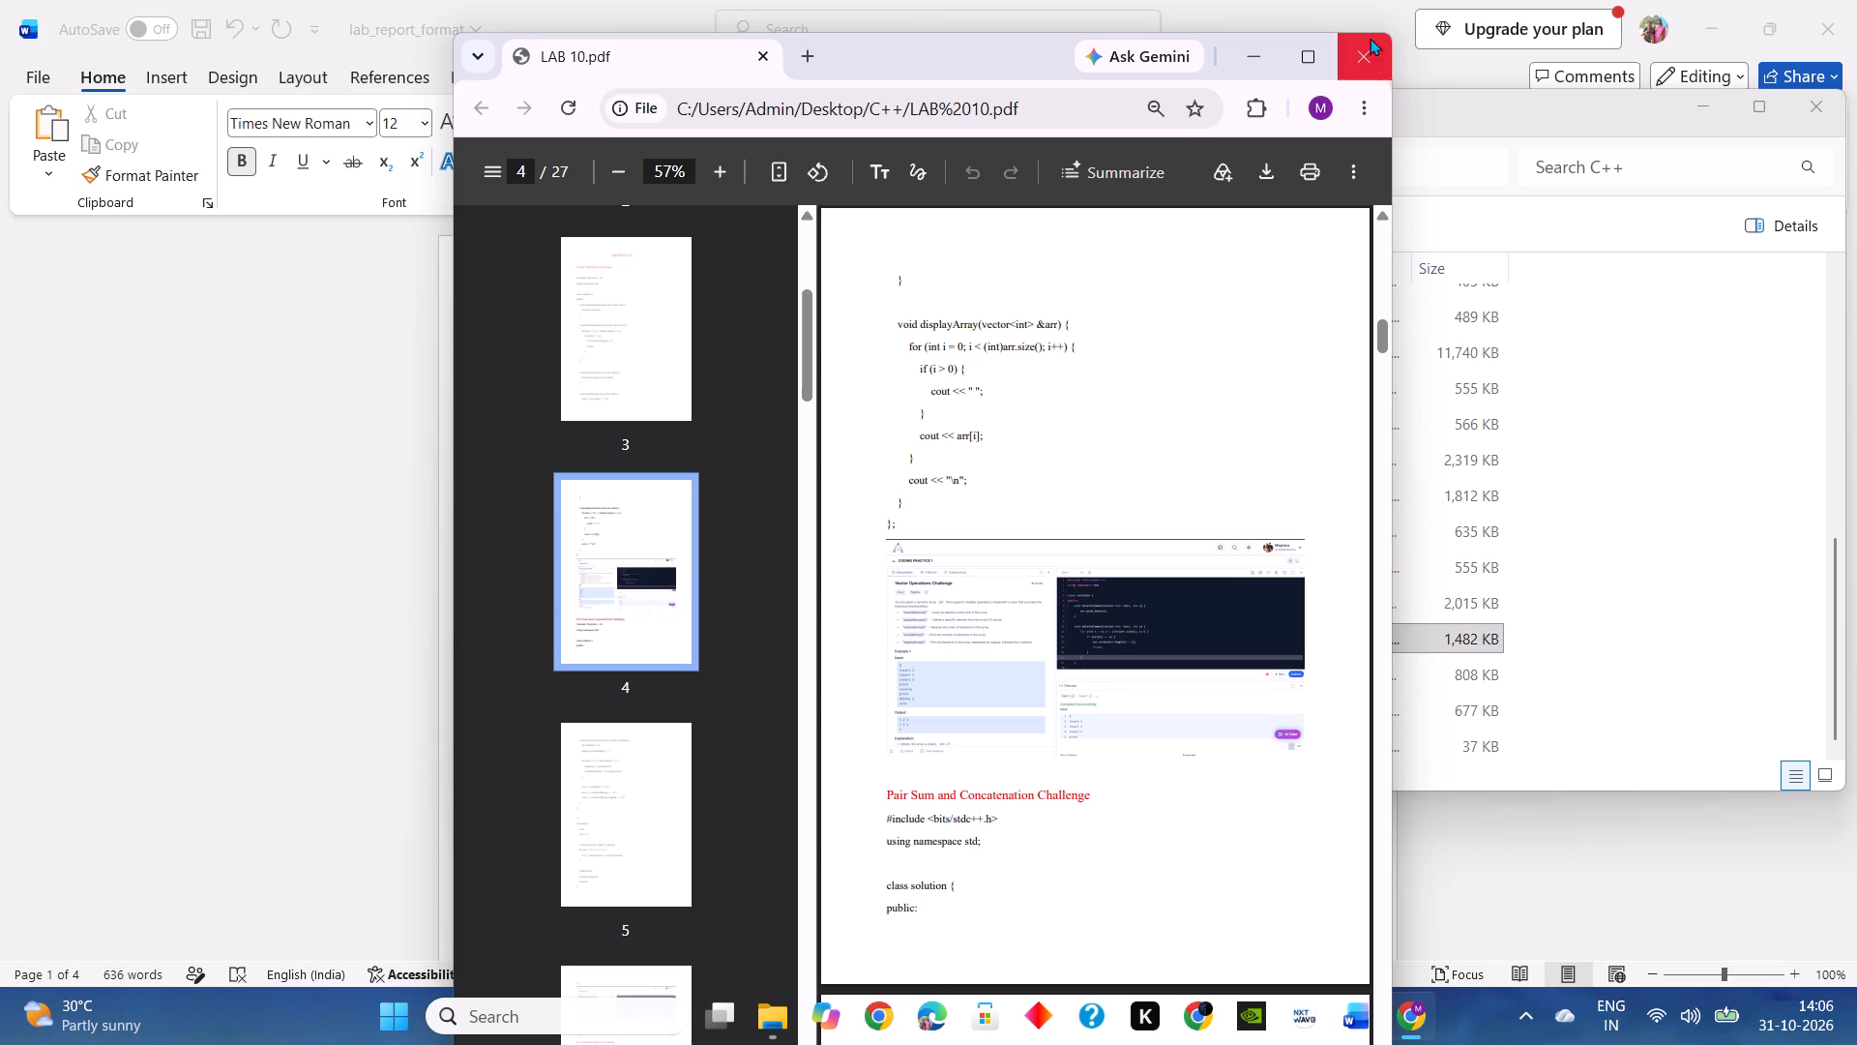
left_click(1371, 43)
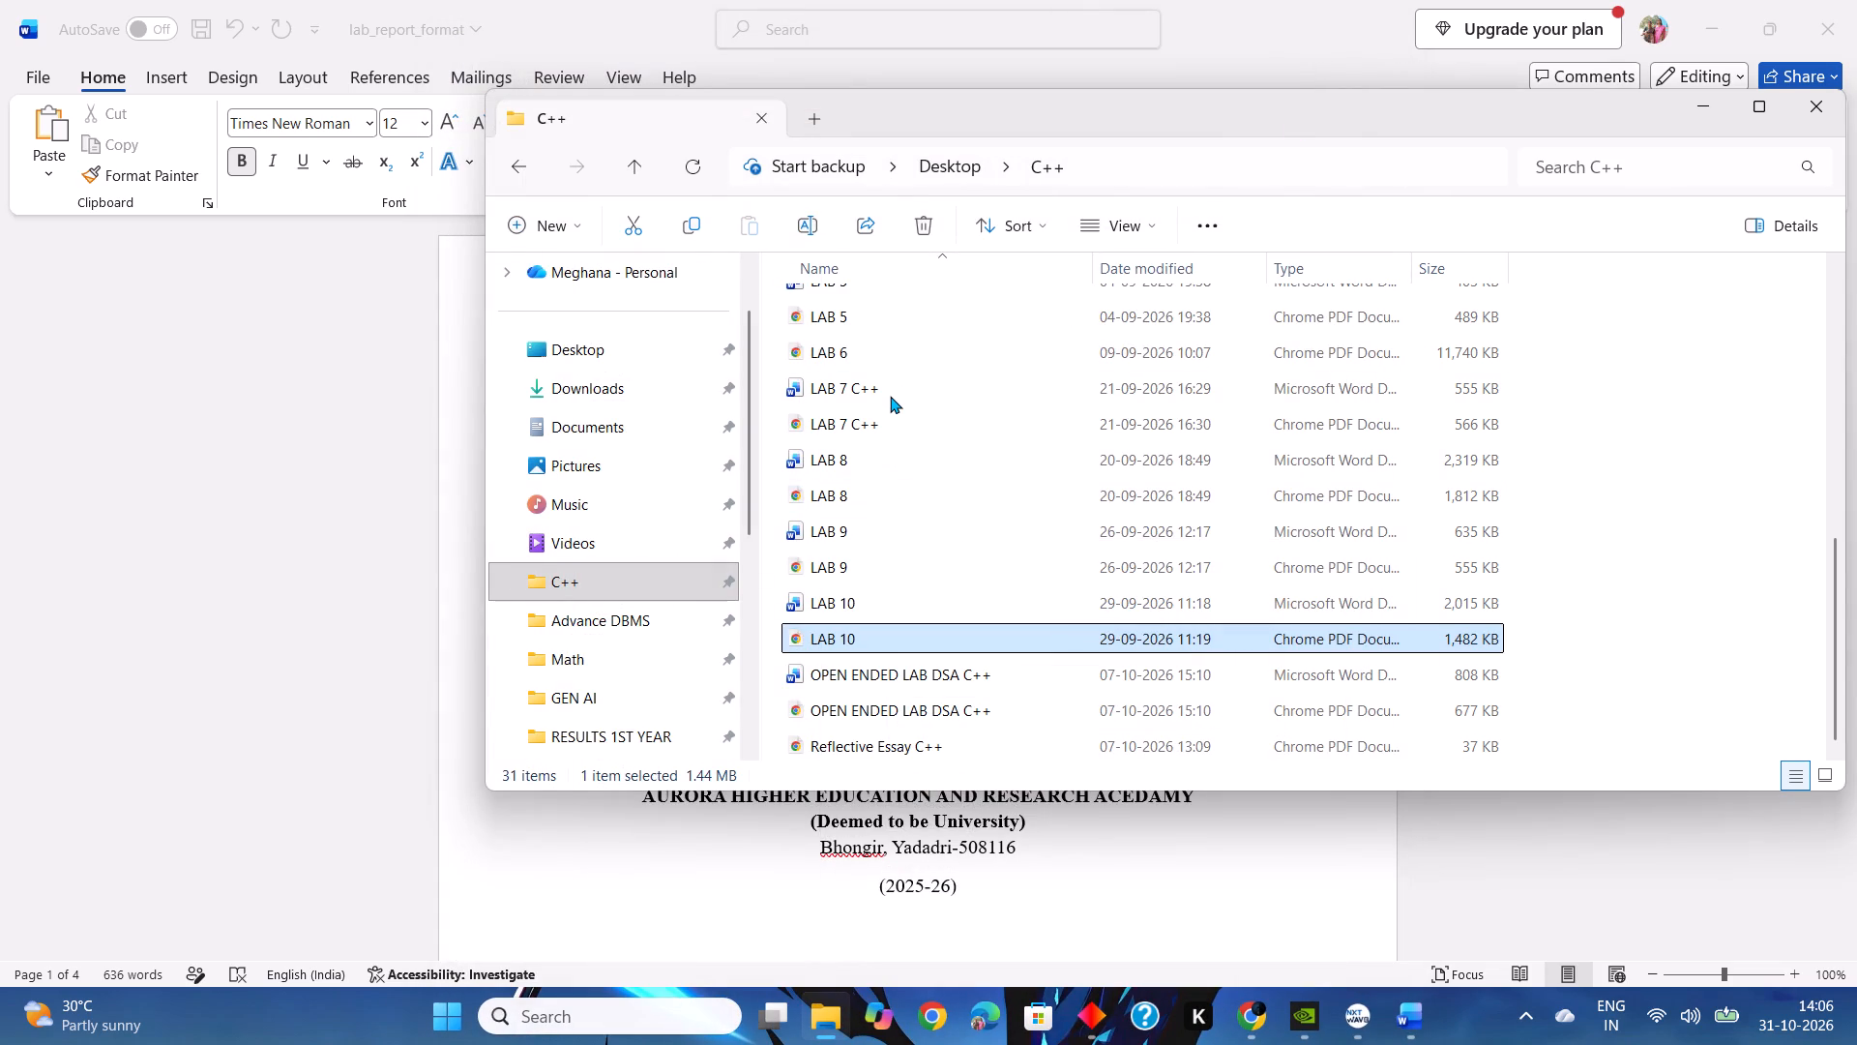
Open the LAB 7 C++ PDF, check how its cover page writes the department name, and close it and the folder window.
double_click(893, 415)
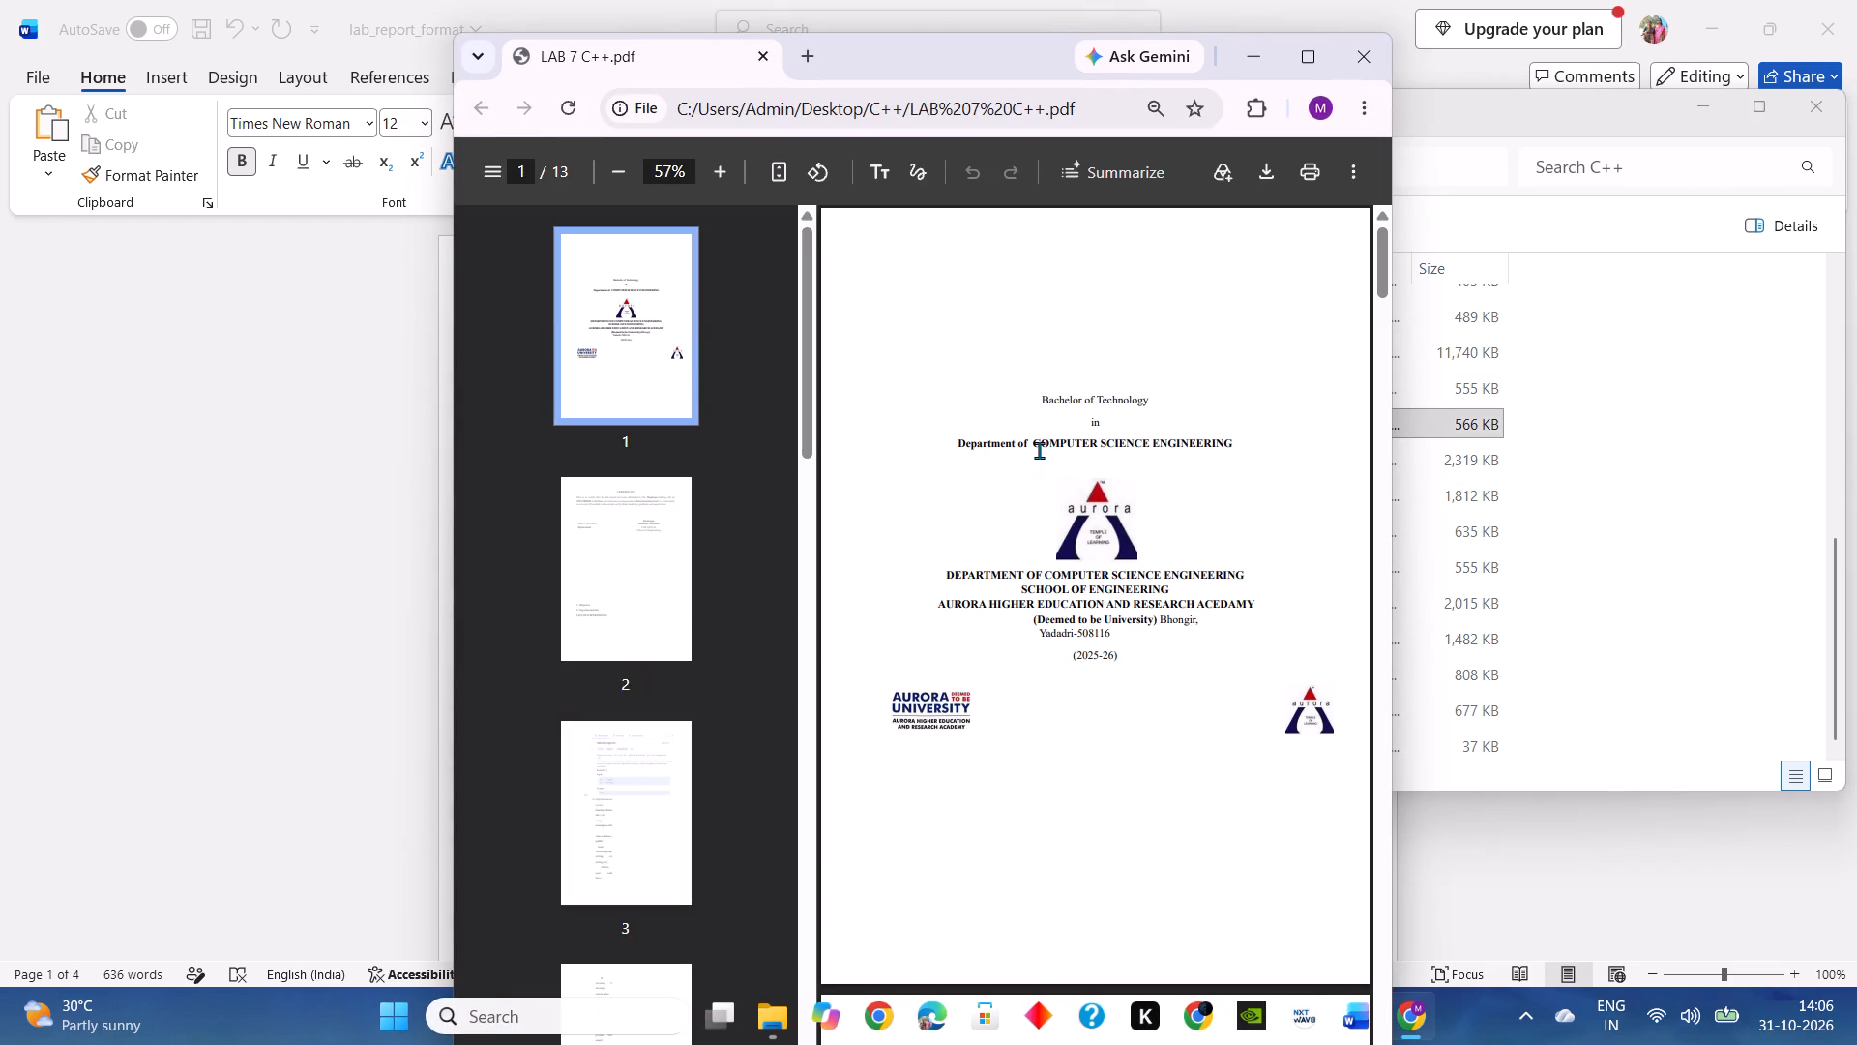
left_click_drag(1033, 442, 1223, 448)
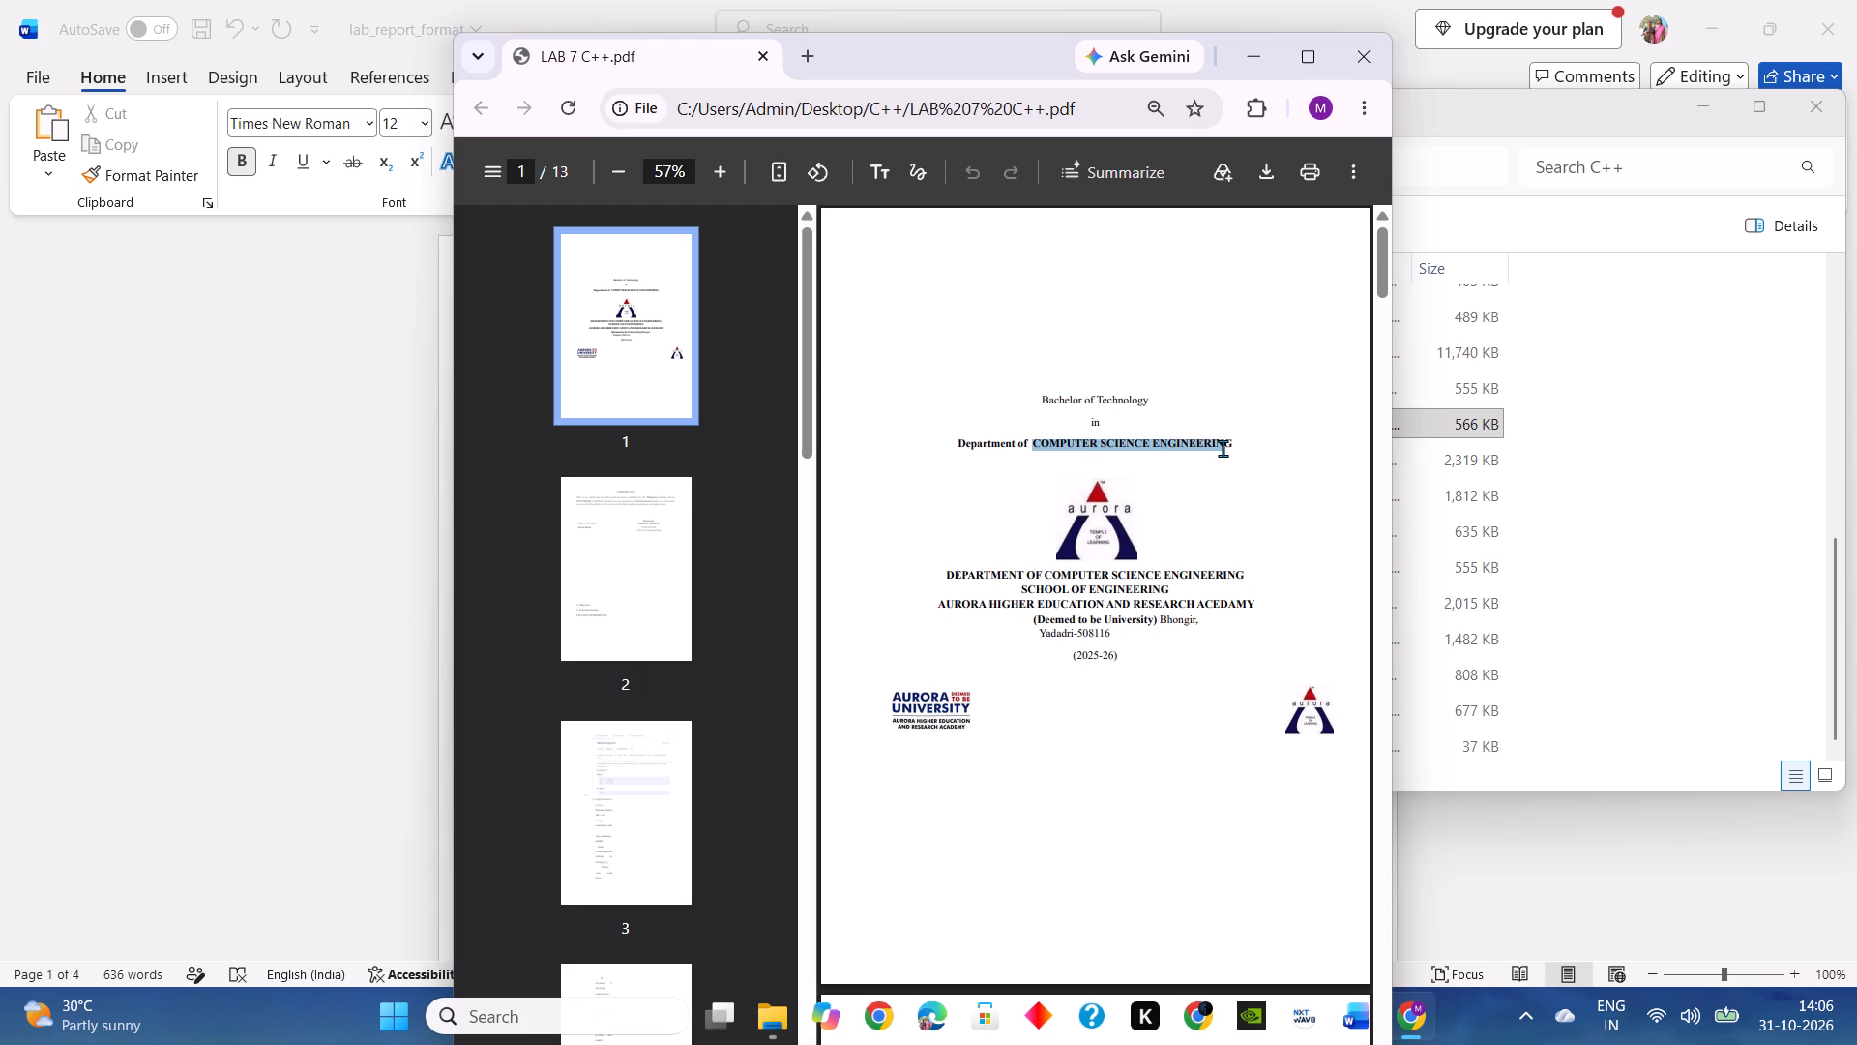
left_click_drag(1223, 448, 1109, 441)
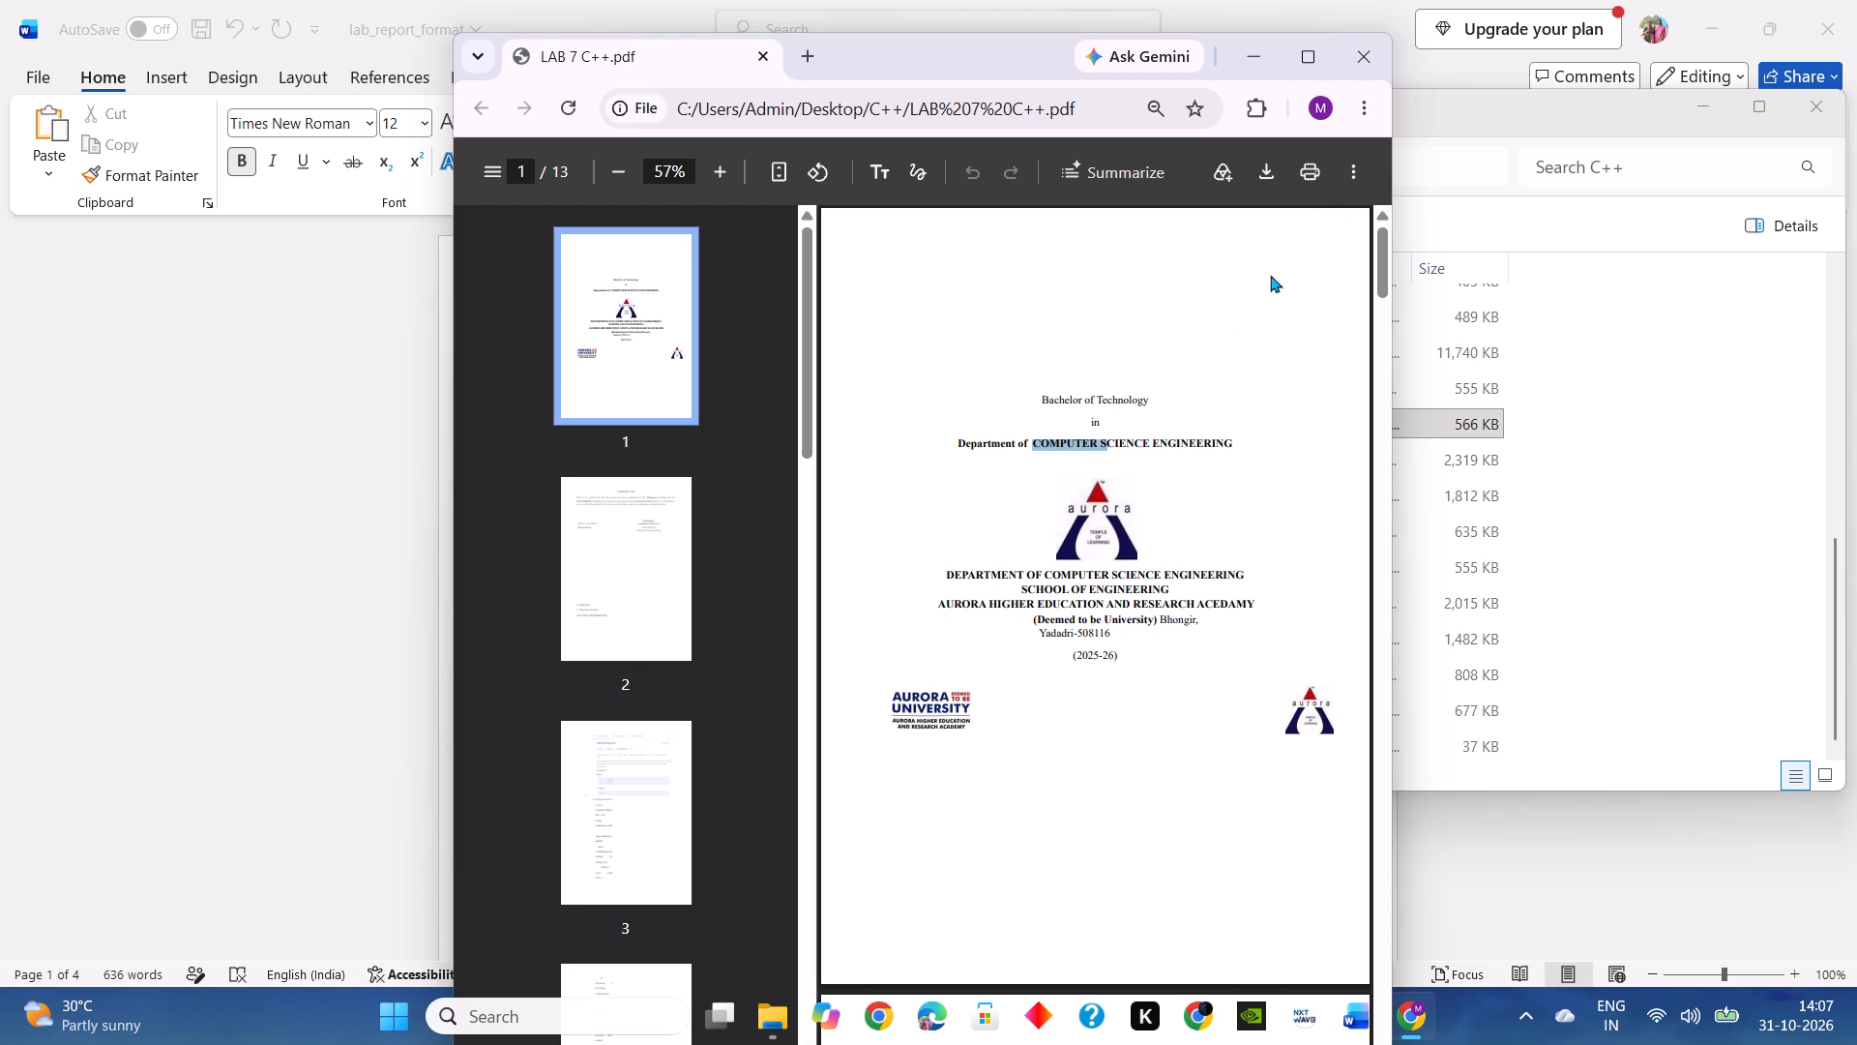
left_click(1367, 63)
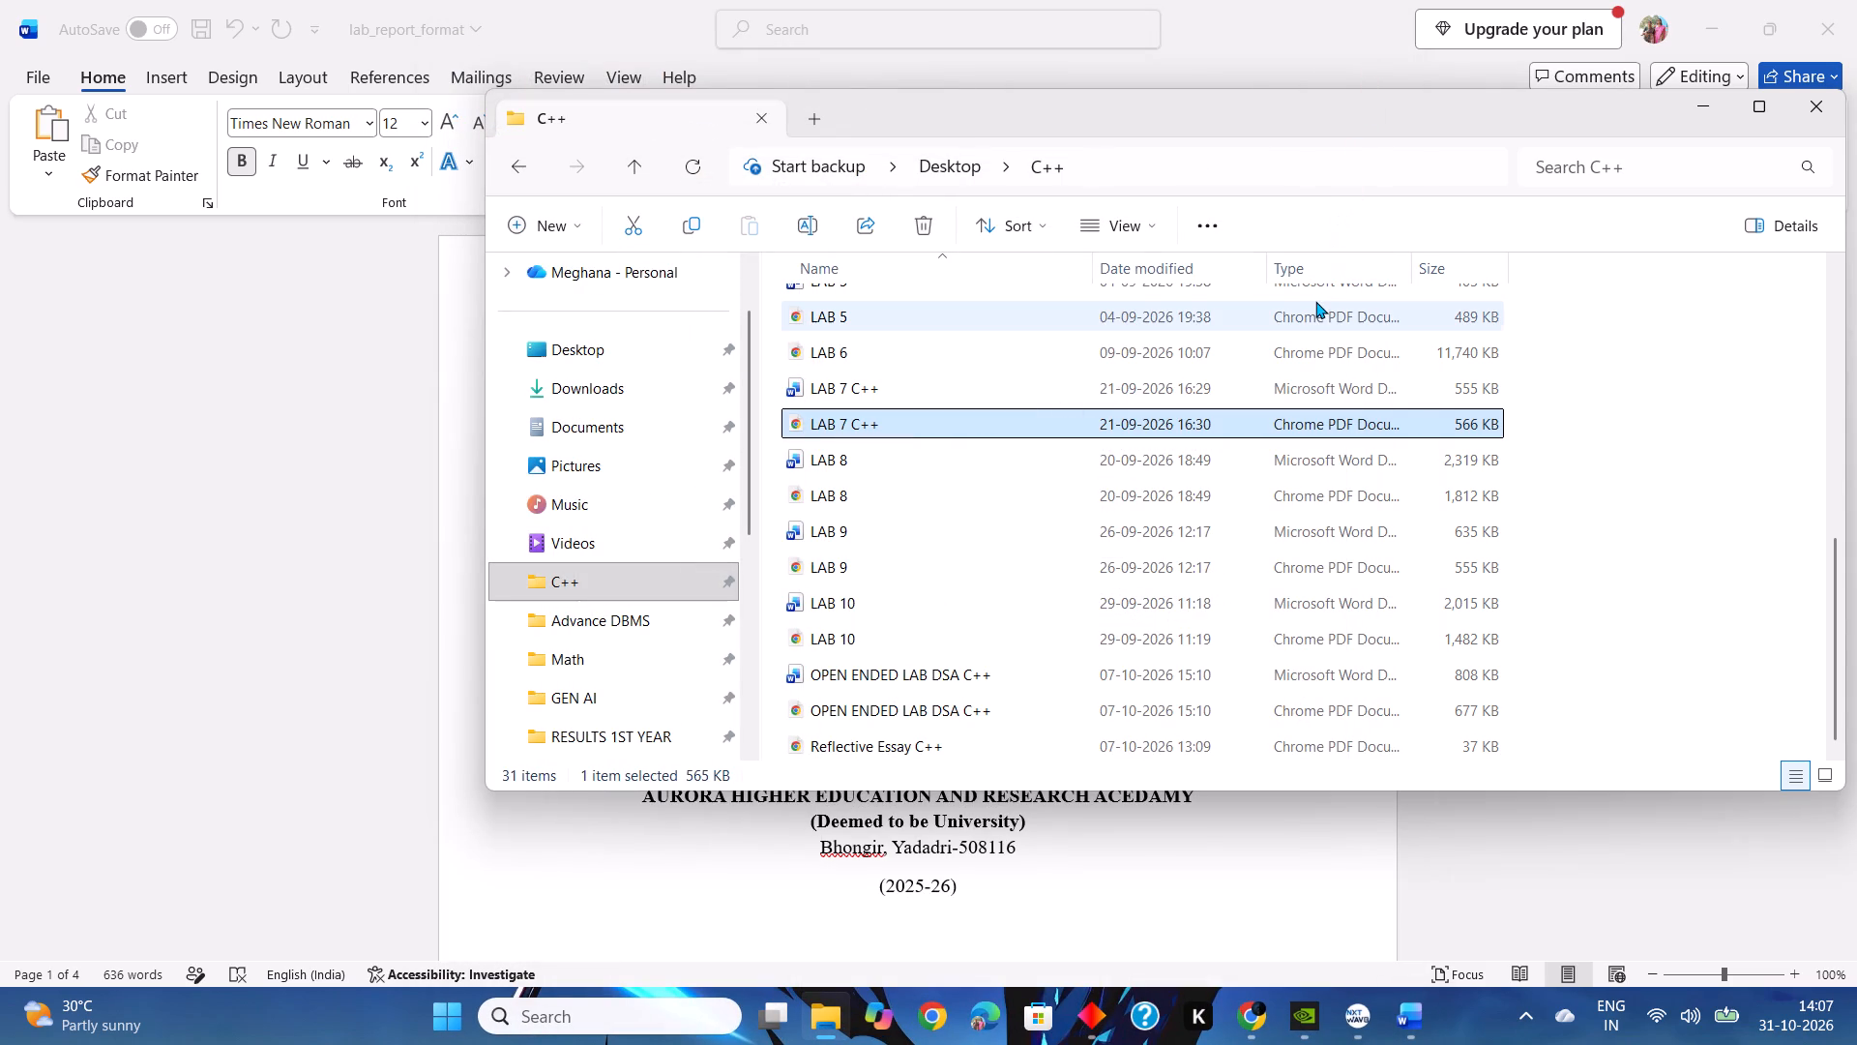
left_click(1810, 104)
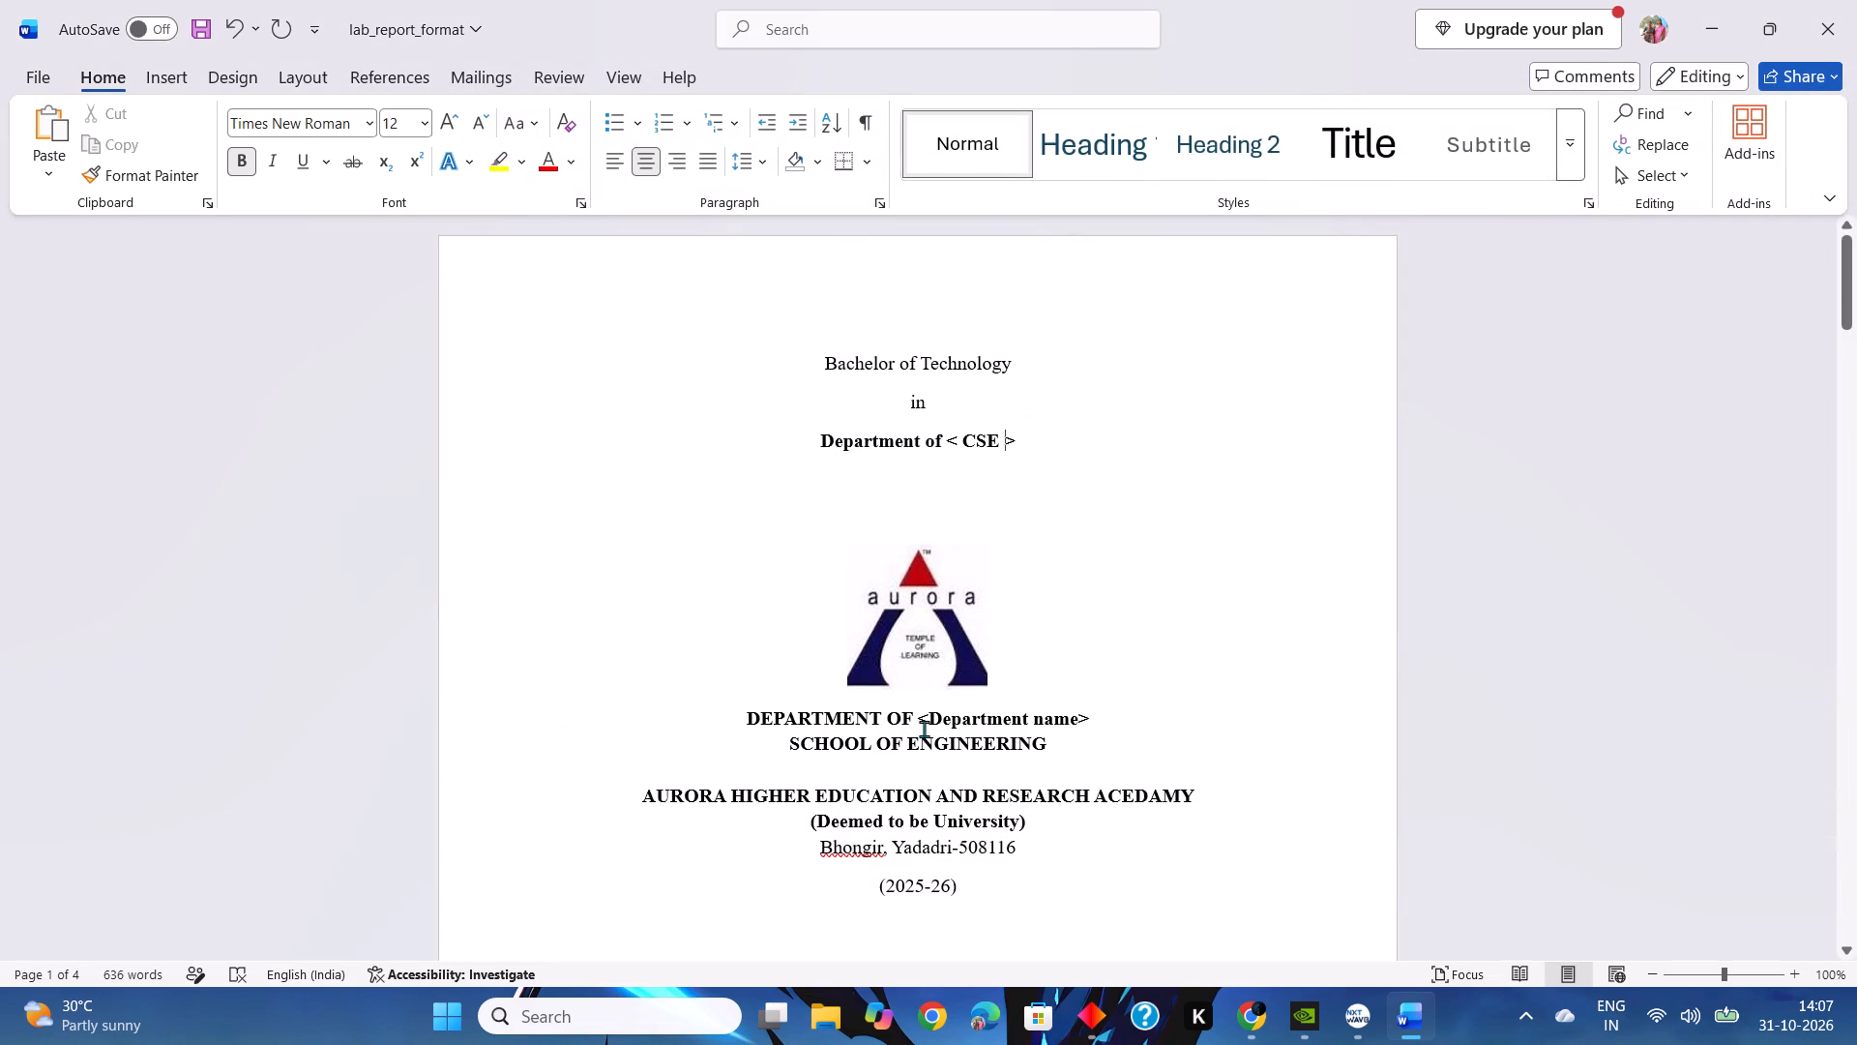
Replace the department name placeholder in the DEPARTMENT OF line below the cover logo with CSE, keeping the angle brackets.
left_click(1077, 718)
key("BackSpace")
key("BackSpace")
key("BackSpace")
key("BackSpace")
key("BackSpace")
key("BackSpace")
key("BackSpace")
key("BackSpace")
key("BackSpace")
key("BackSpace")
key("BackSpace")
key("BackSpace")
key("BackSpace")
key("BackSpace")
key("BackSpace")
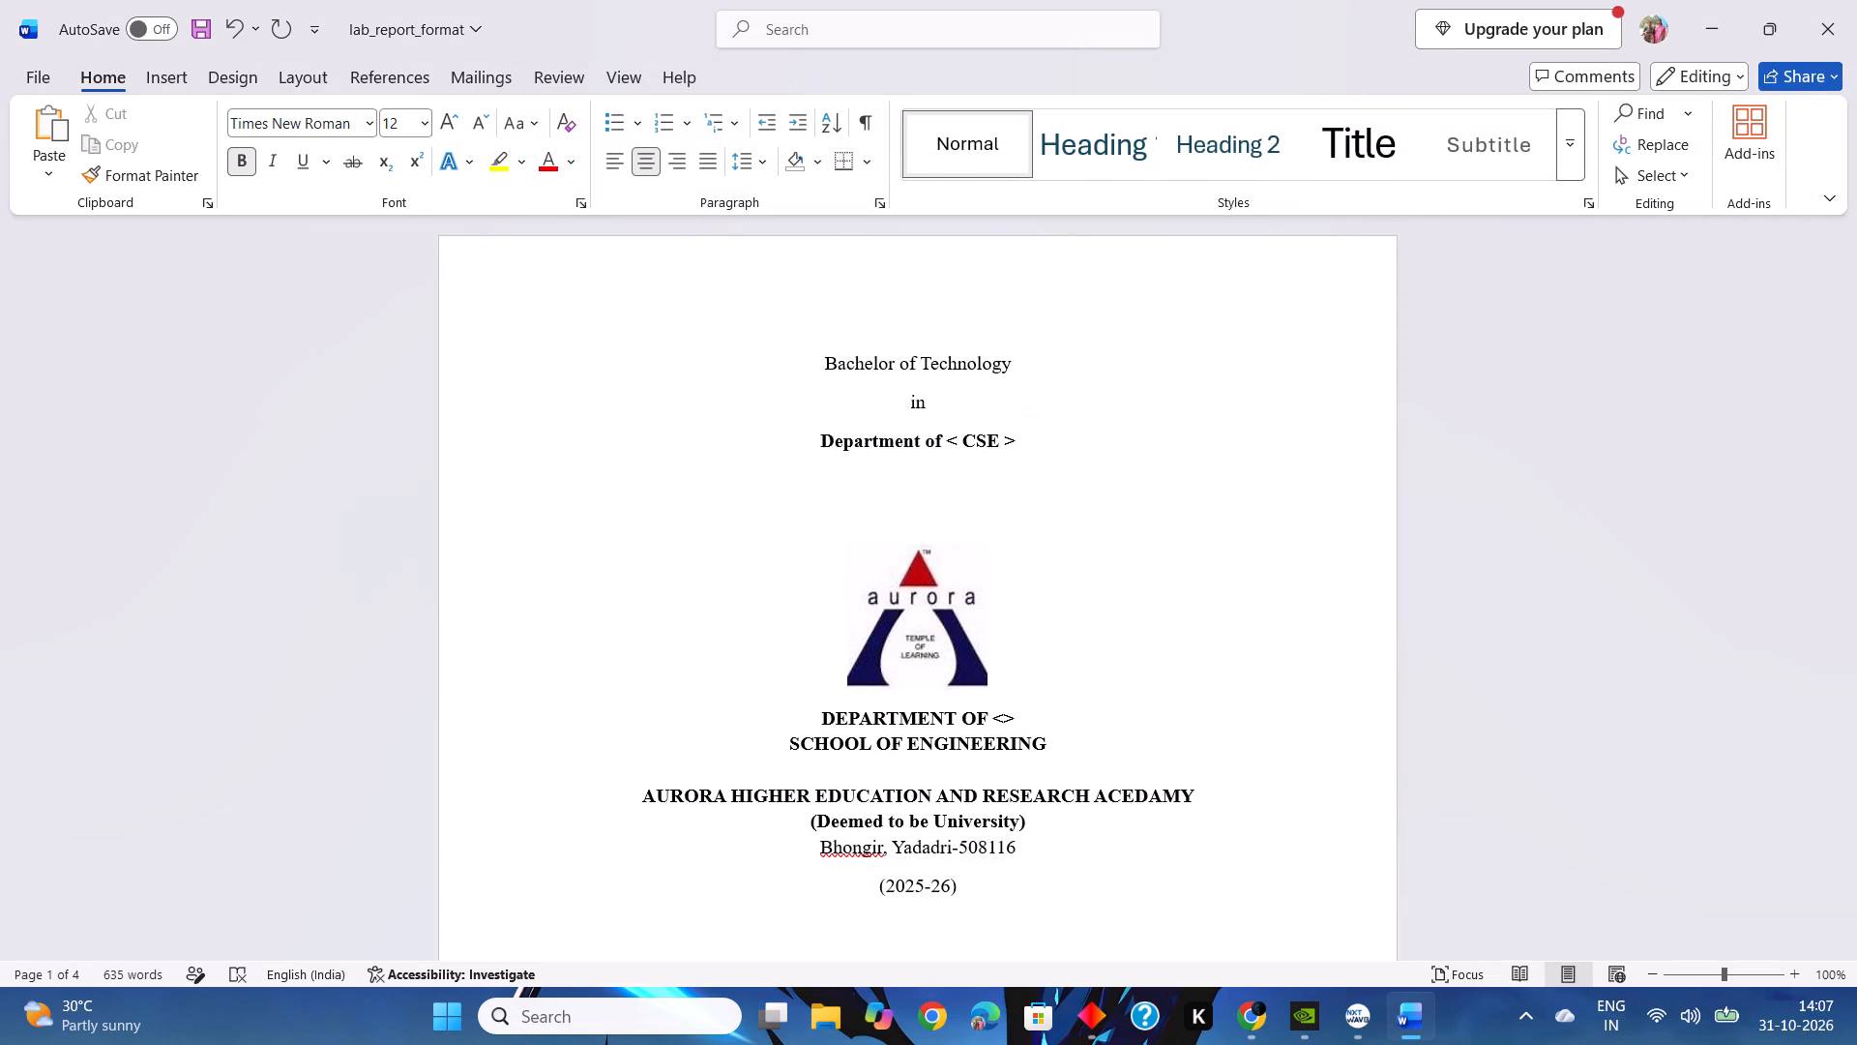
type("CSE")
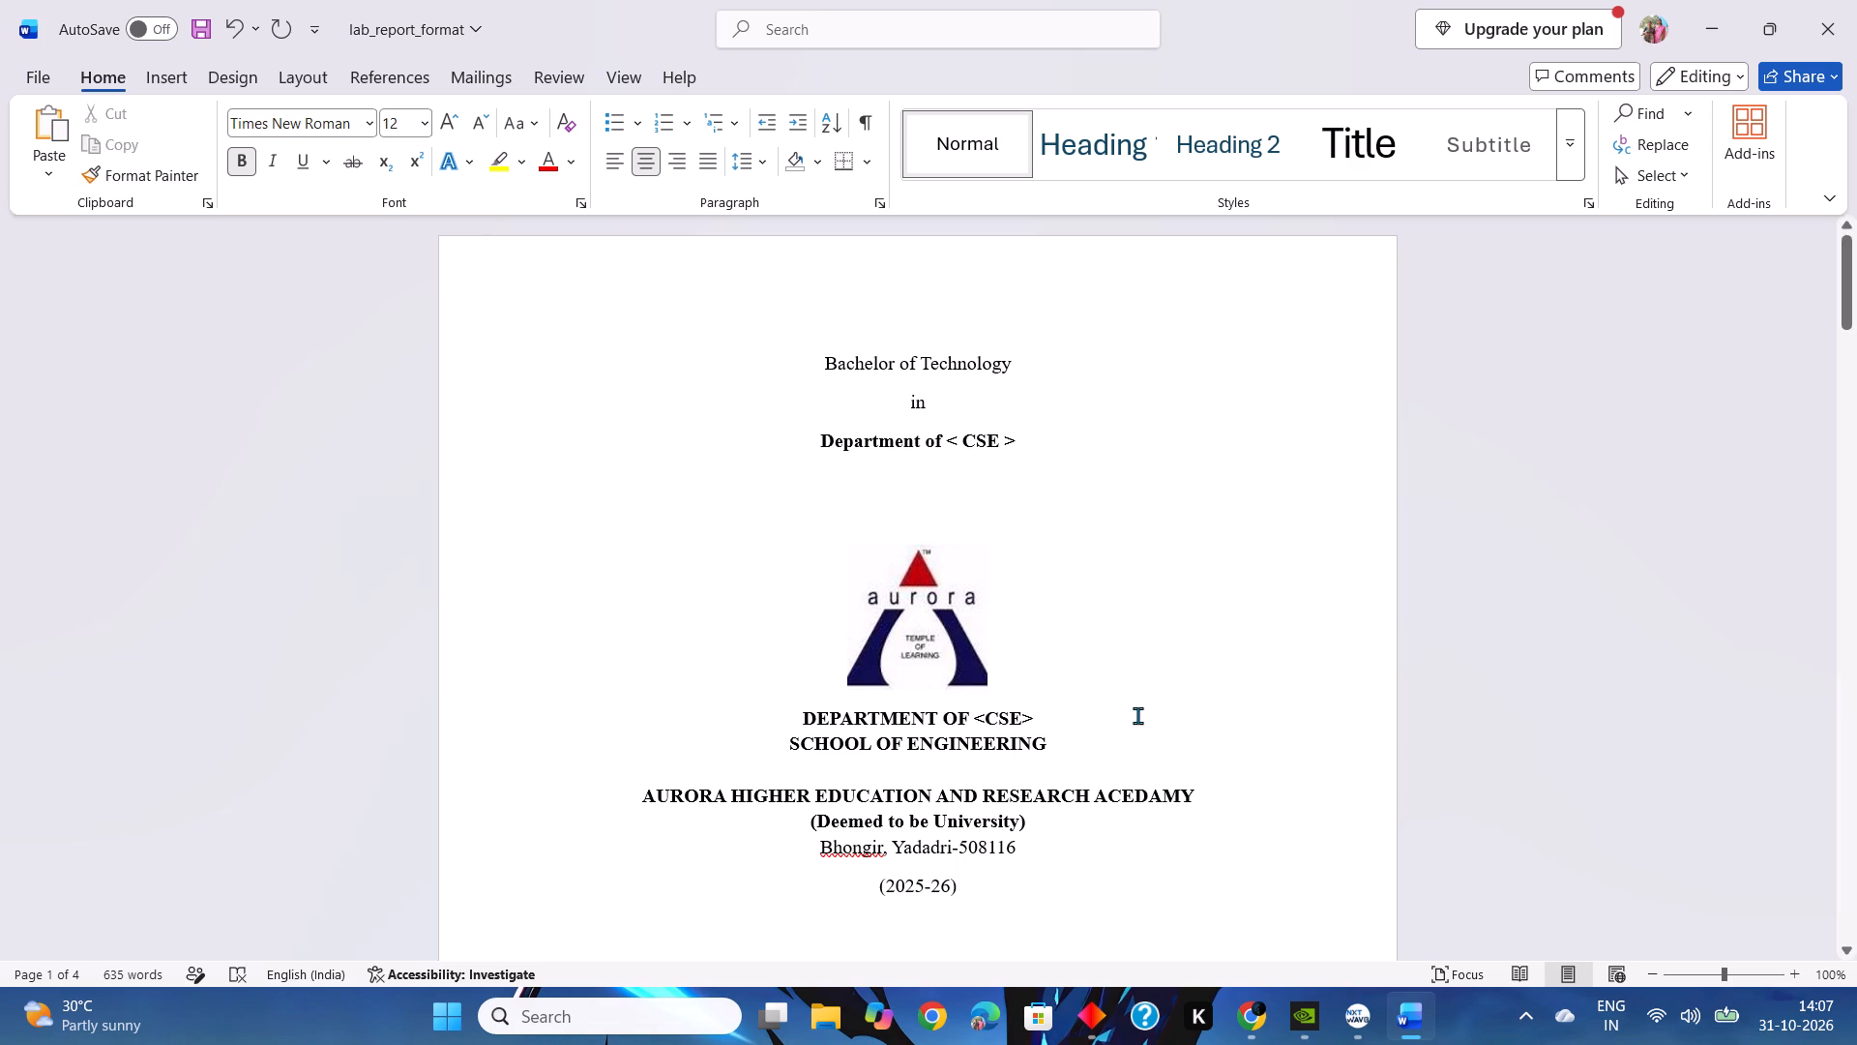
Place the text cursor at the end of the <Name of the student> placeholder in the Certificate paragraph on page 2.
scroll(1108, 692, "down", 2)
scroll(957, 695, "down", 2)
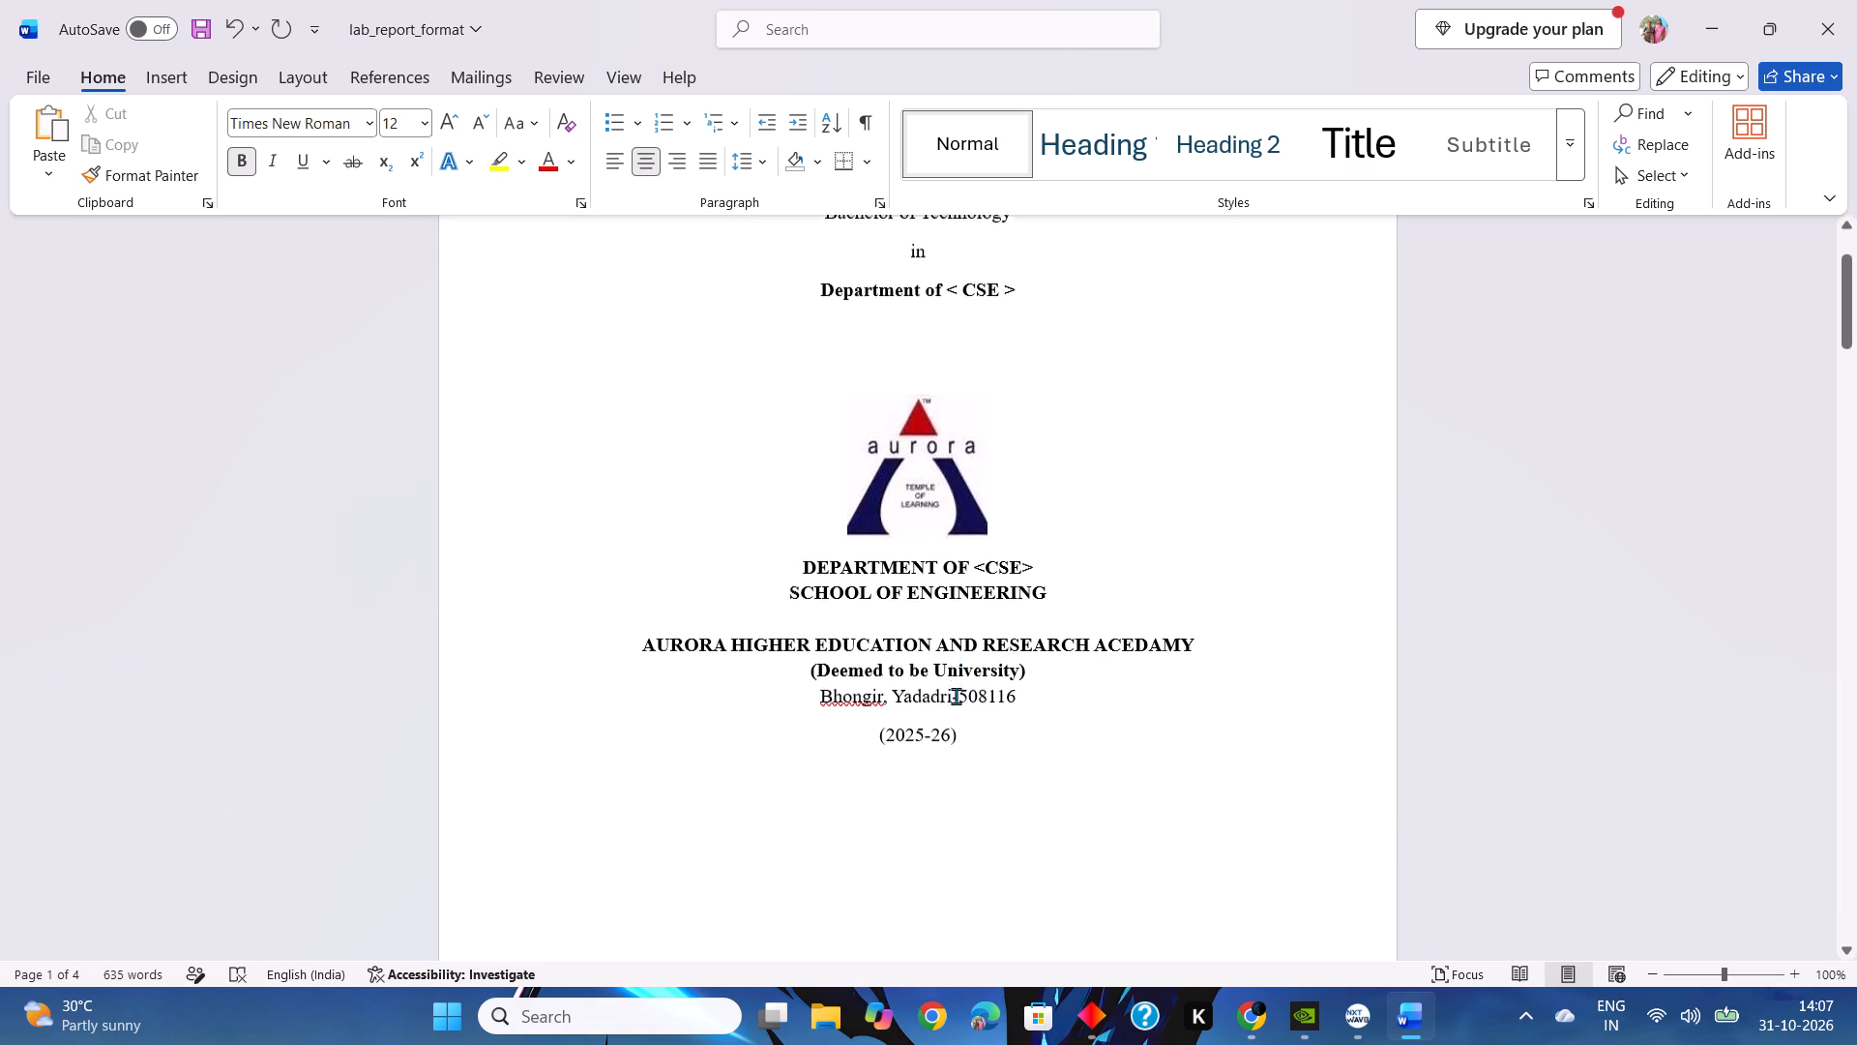
scroll(956, 696, "down", 18)
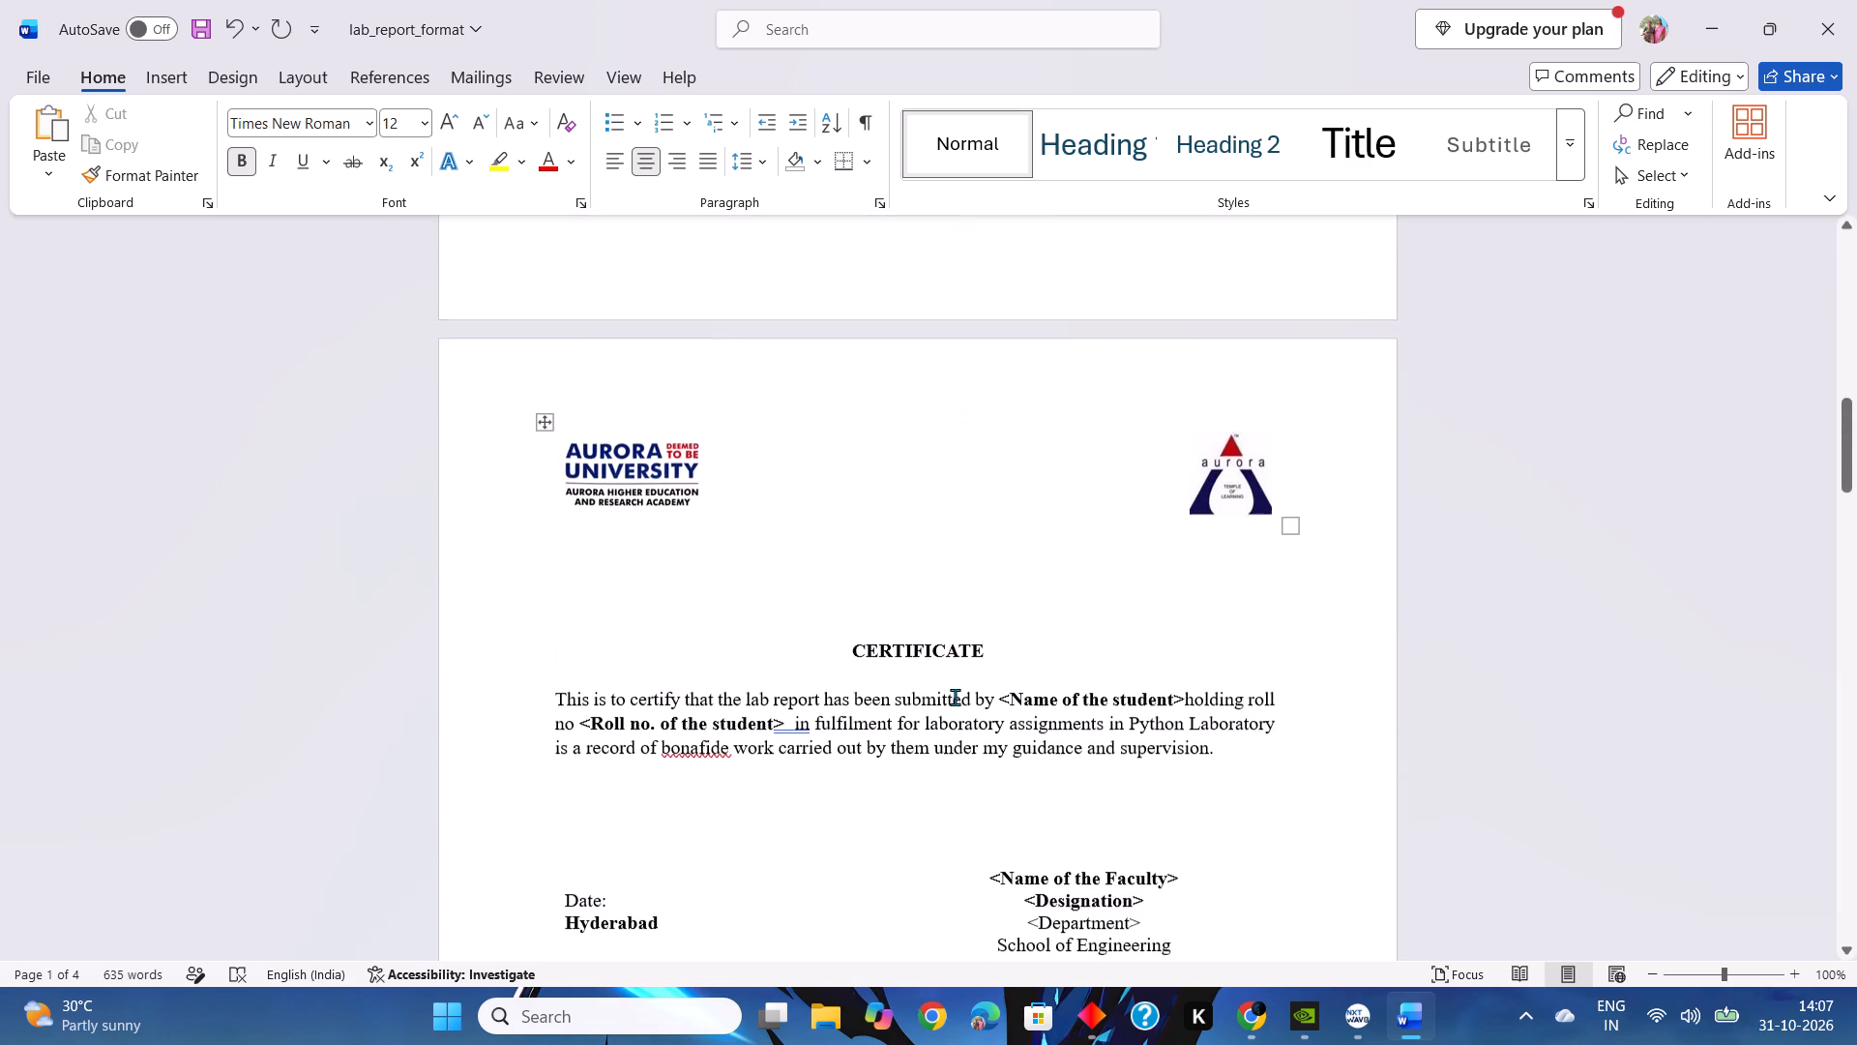
left_click(1175, 690)
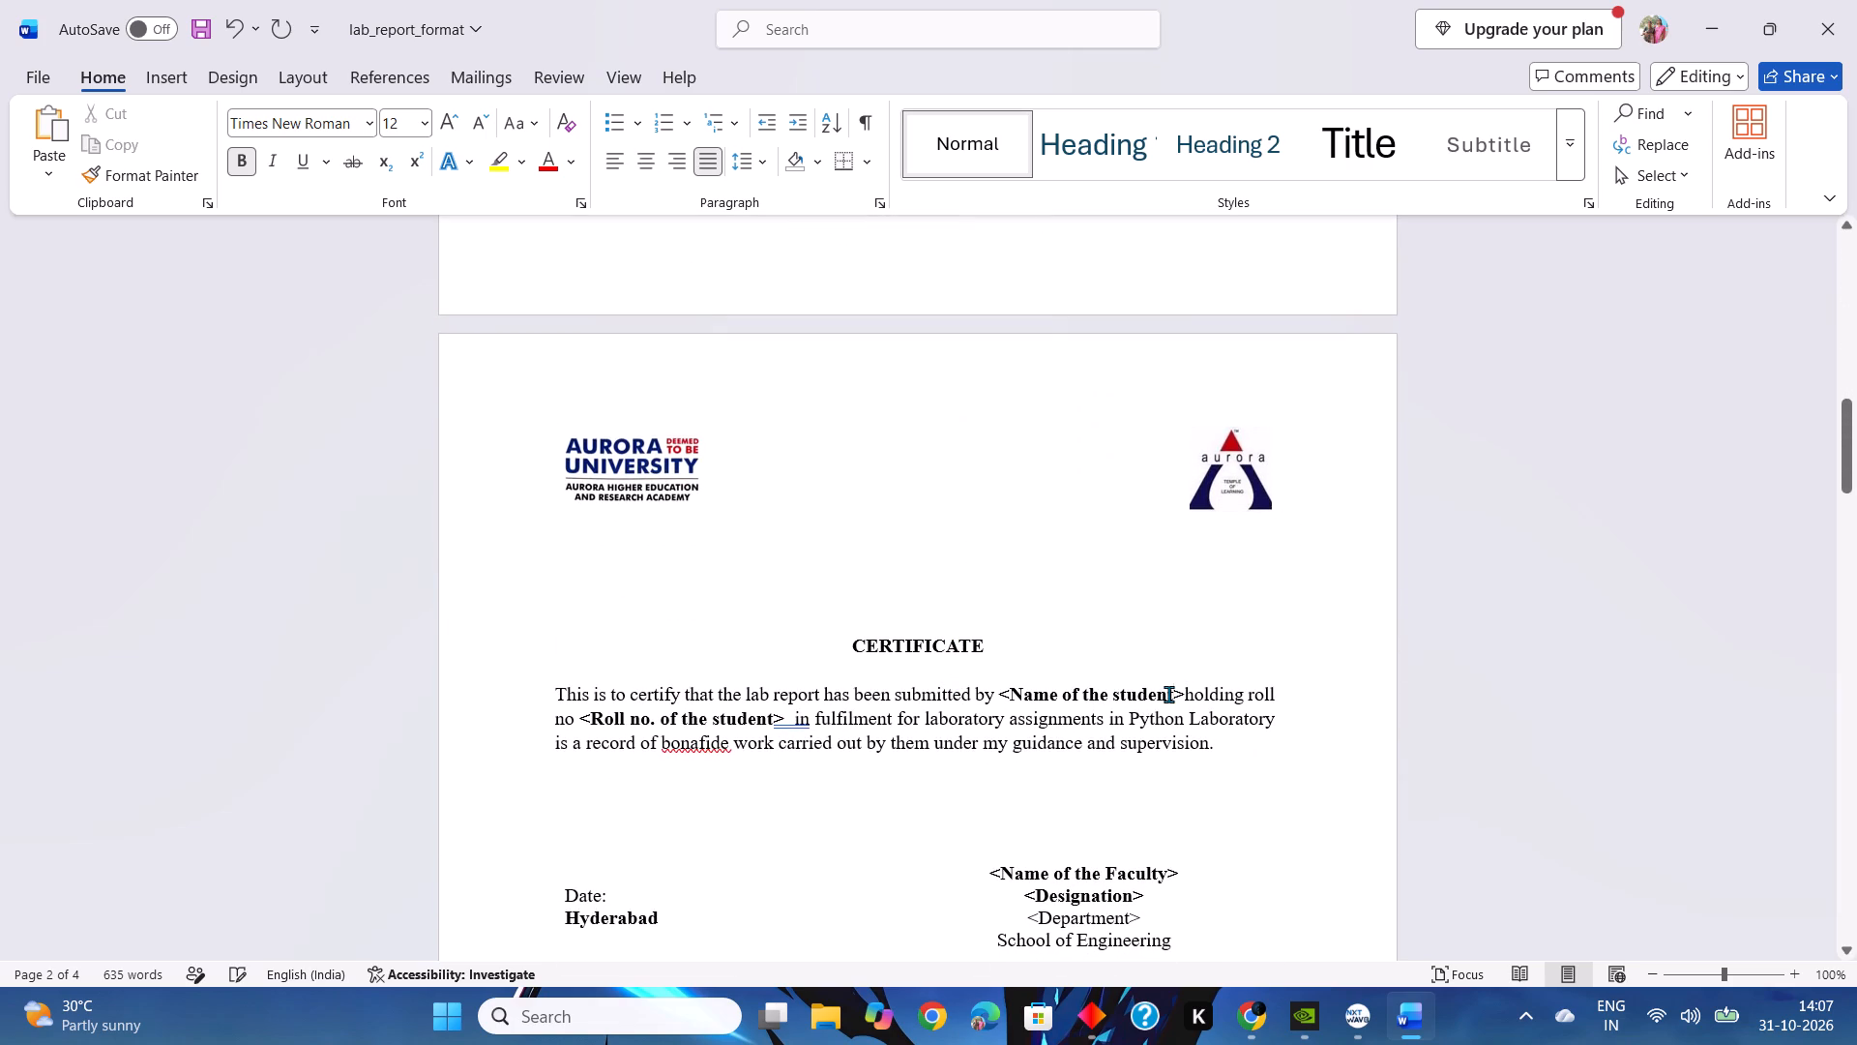
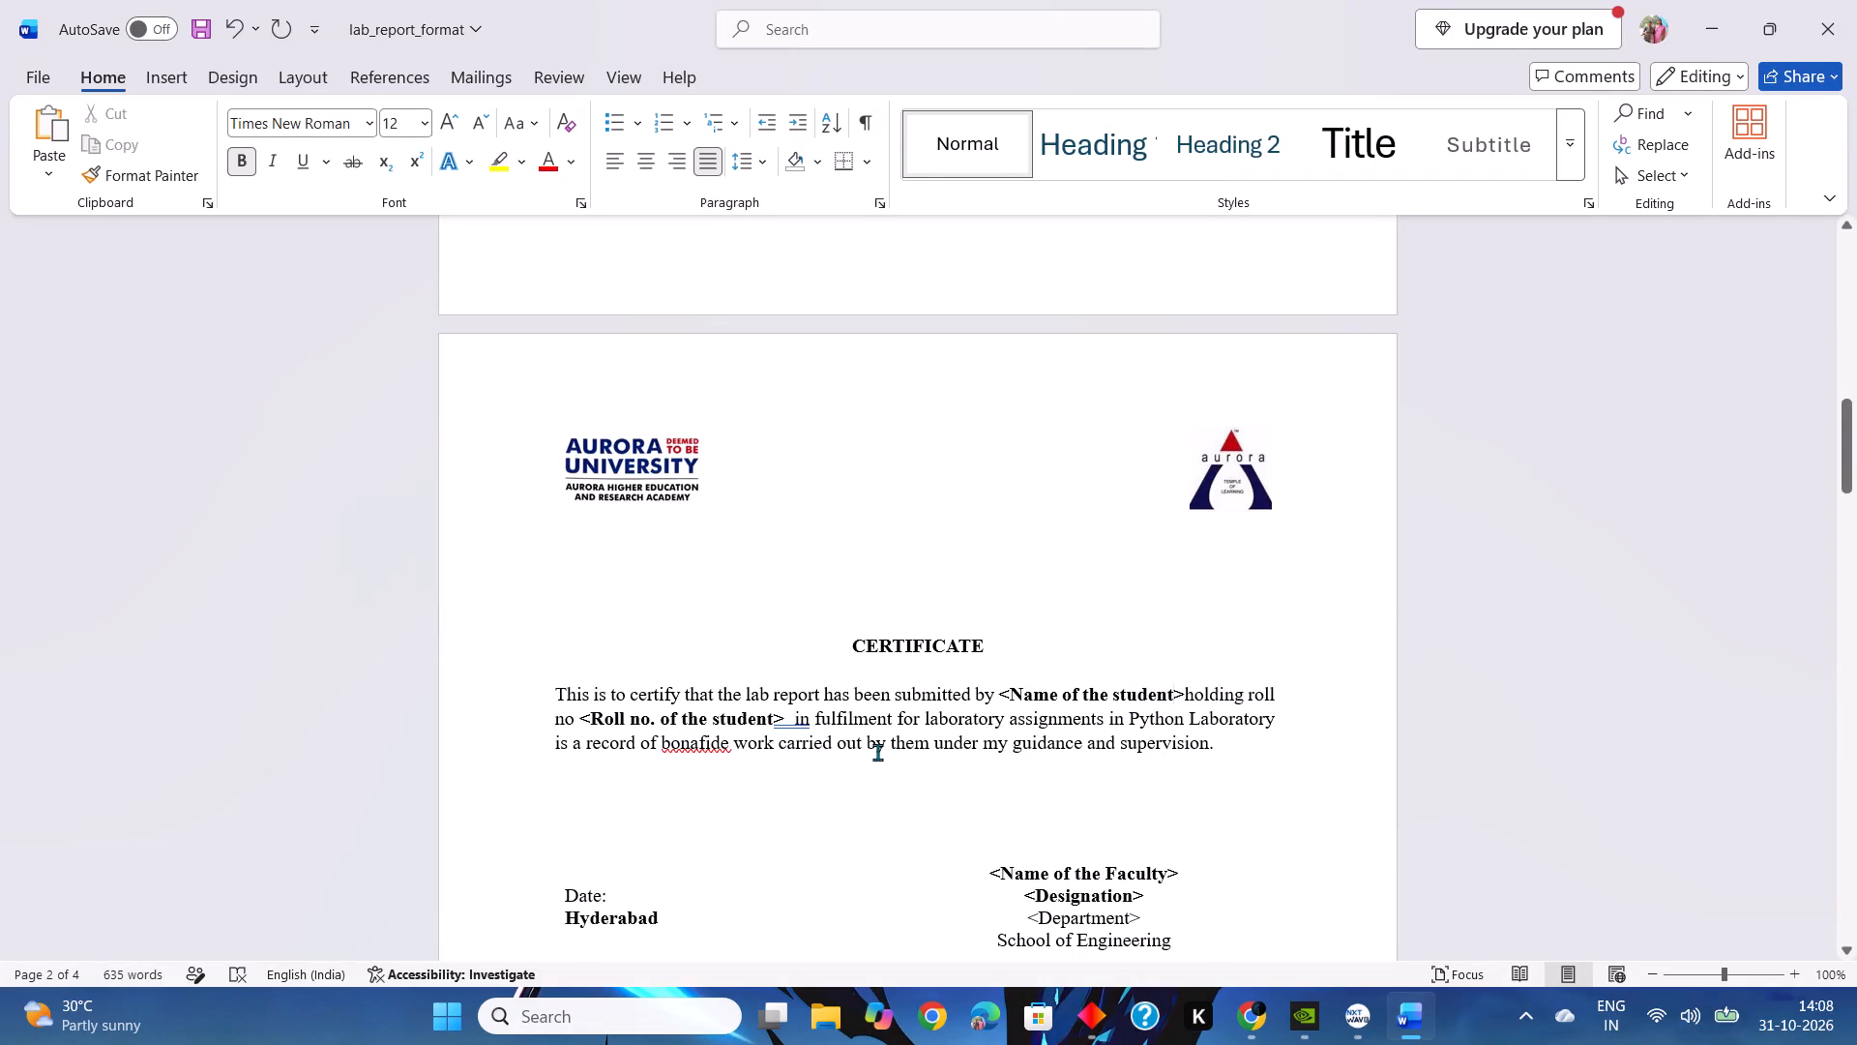
Replace the student name placeholder in the Certificate paragraph with the student's name, keeping the angle brackets.
key("BackSpace")
key("BackSpace")
key("BackSpace")
key("BackSpace")
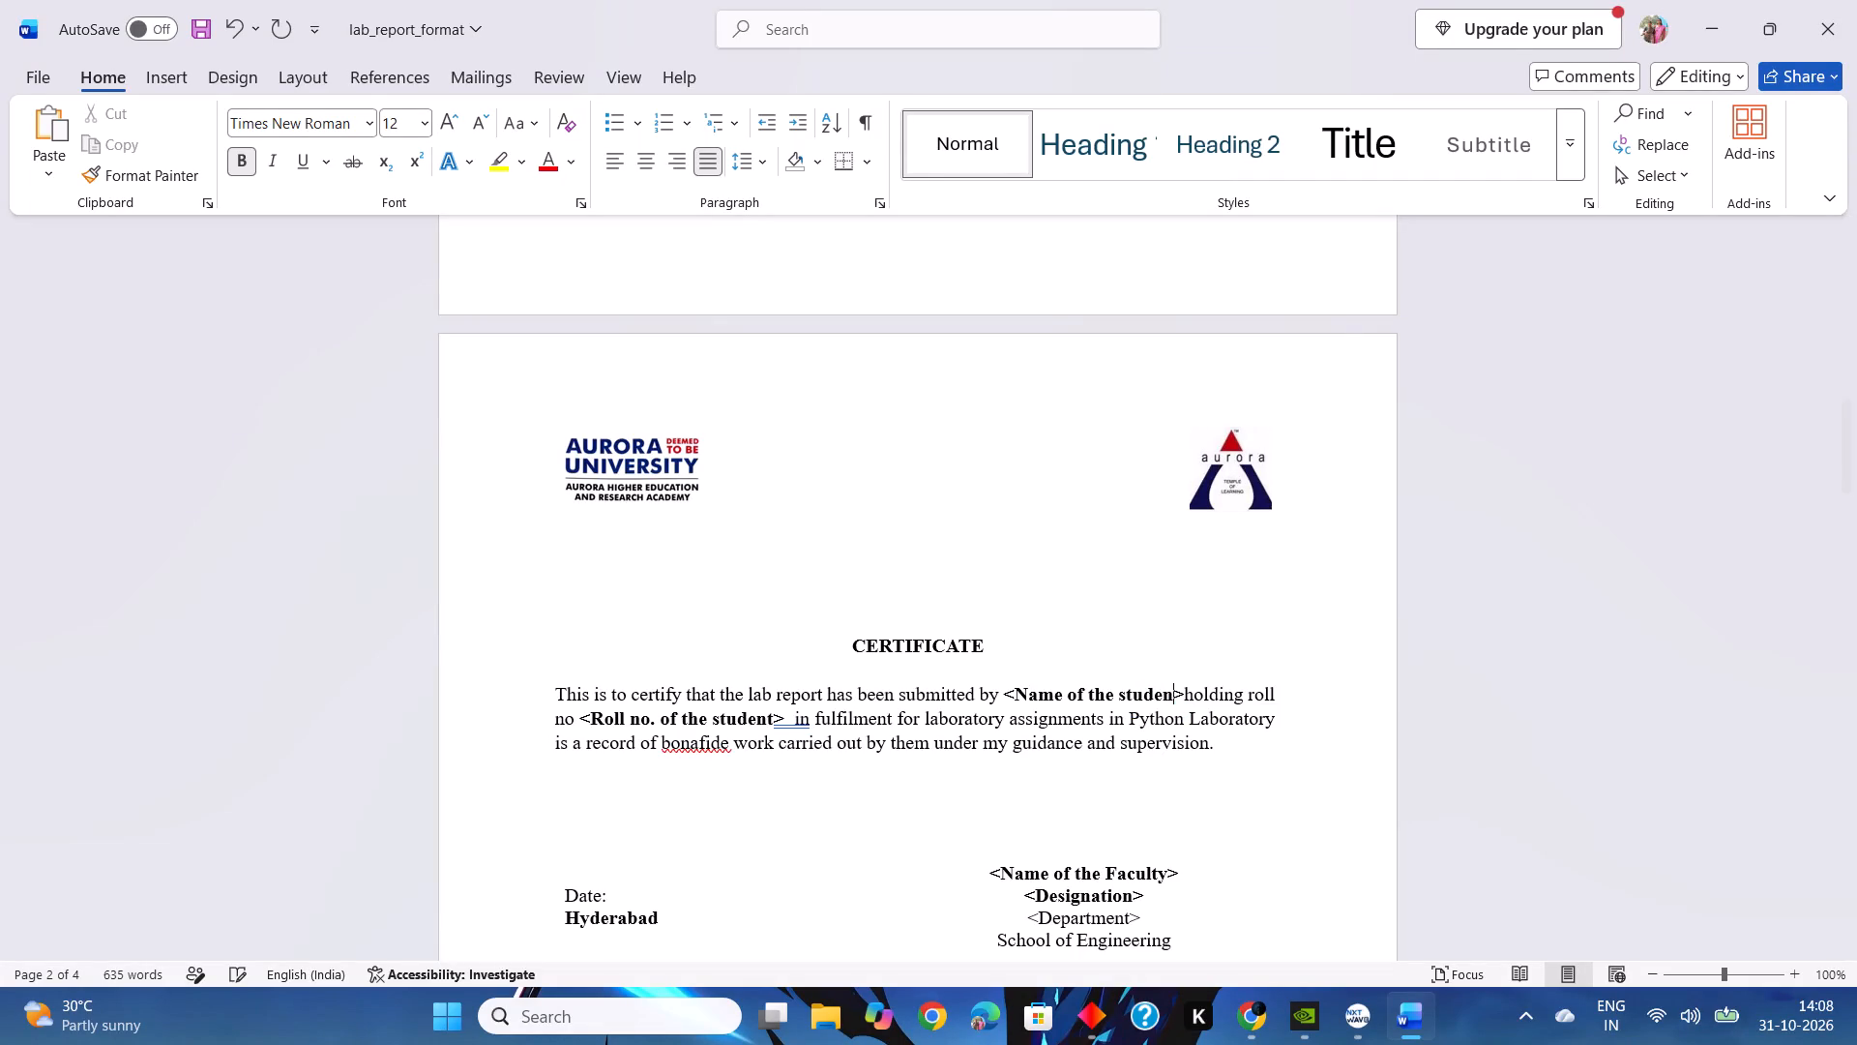
key("BackSpace")
key("BackSpace")
key("BackSpace")
key("BackSpace")
key("BackSpace")
key("BackSpace")
key("BackSpace")
key("BackSpace")
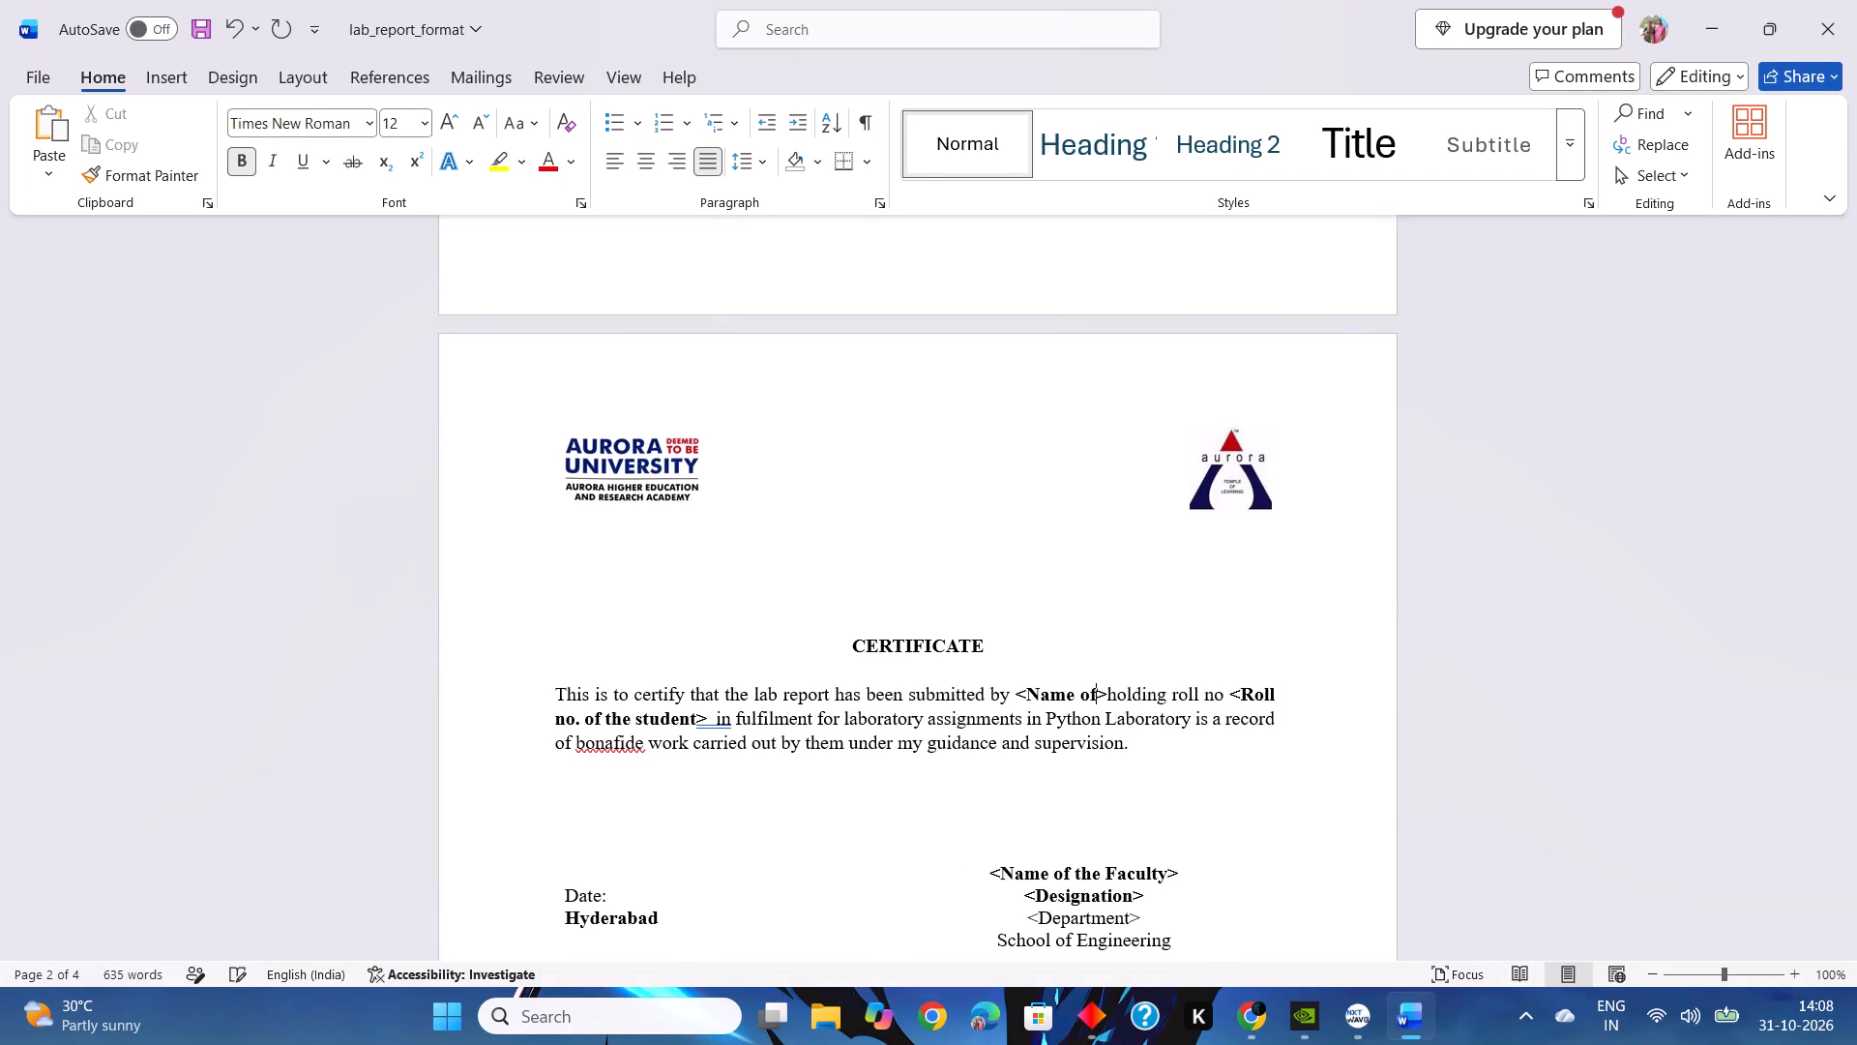
key("BackSpace")
key("BackSpace")
key("BackSpace")
key("BackSpace")
key("BackSpace")
key("BackSpace")
key("BackSpace")
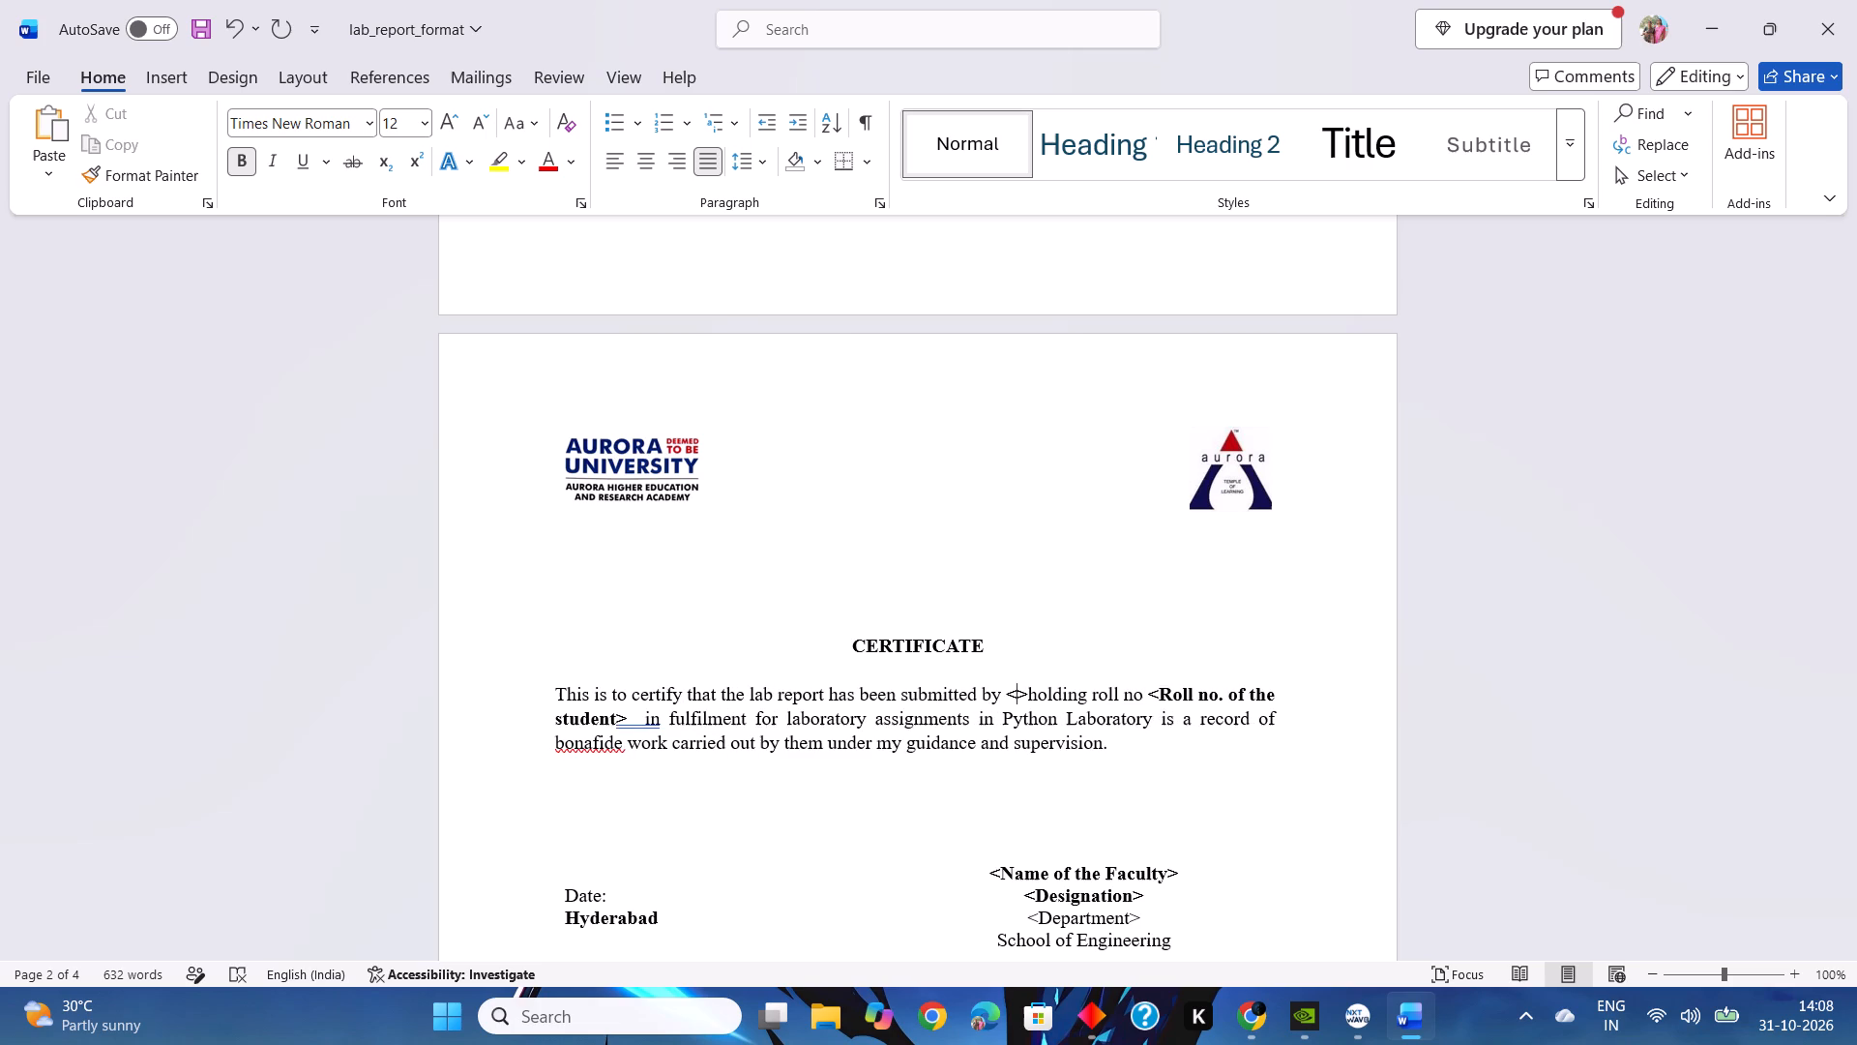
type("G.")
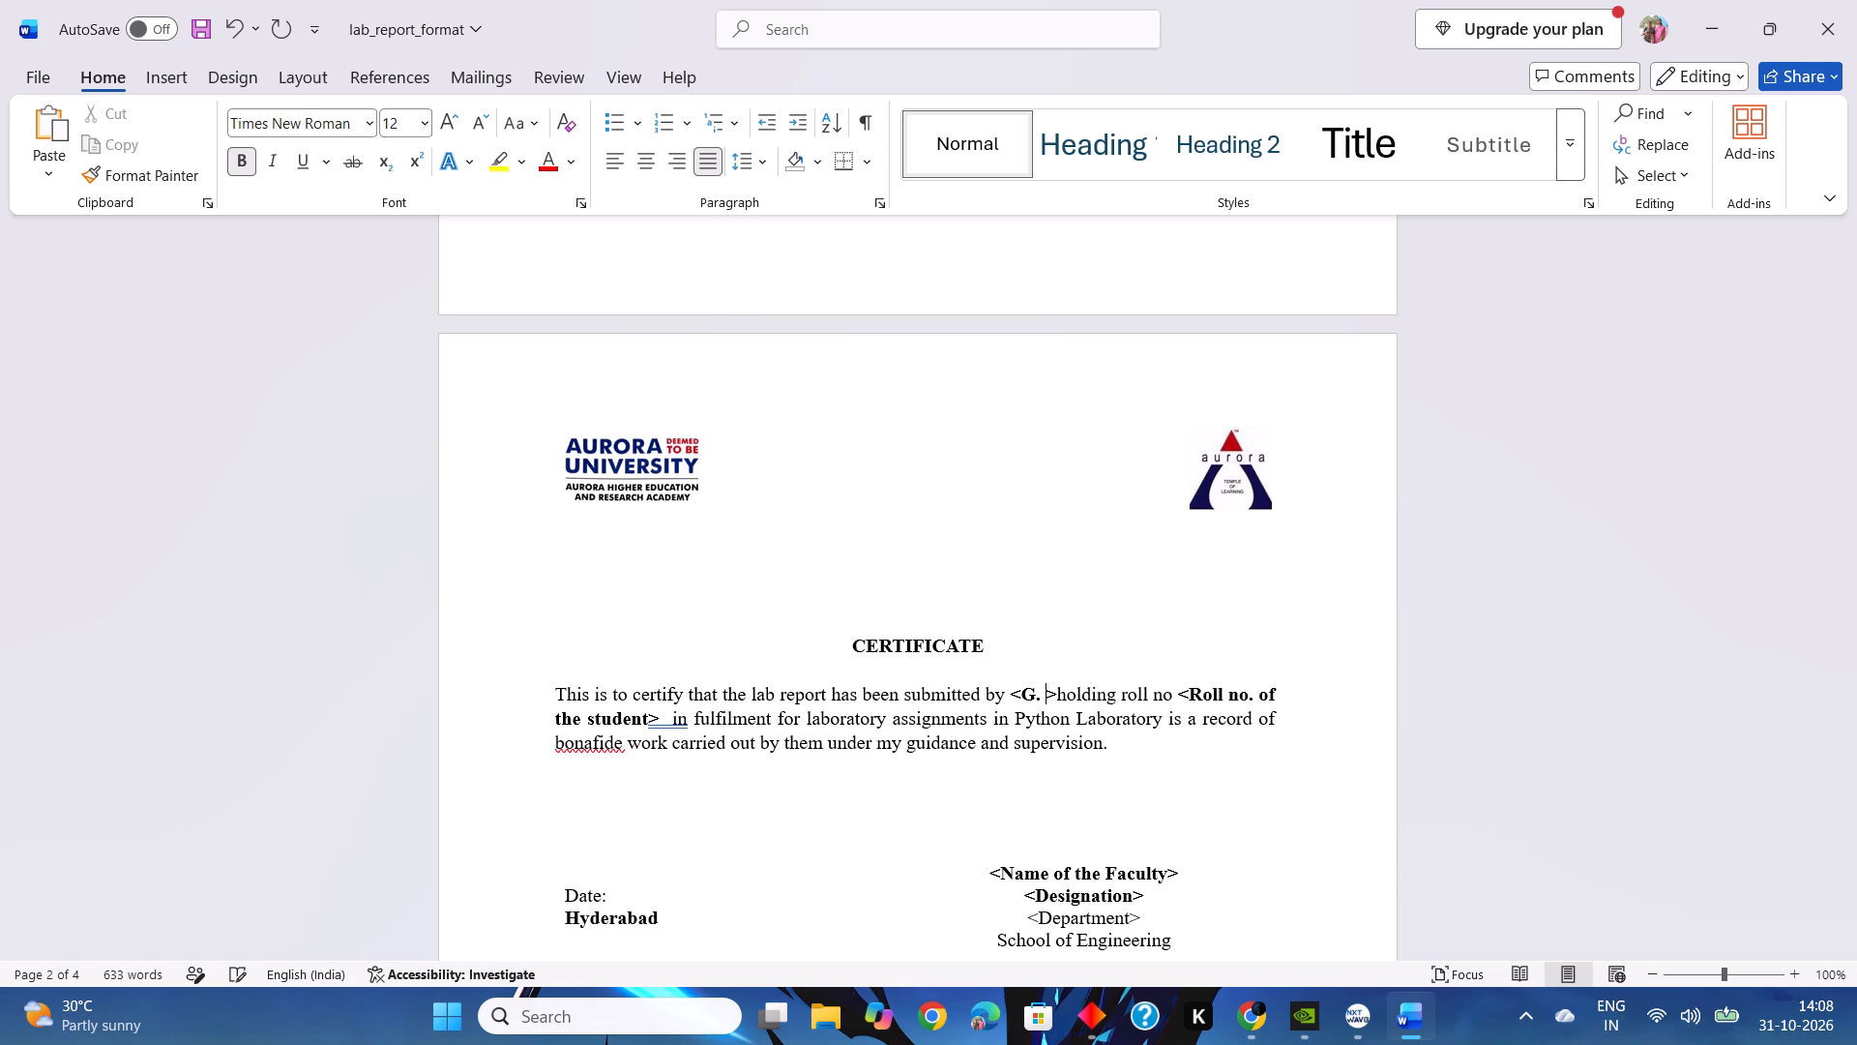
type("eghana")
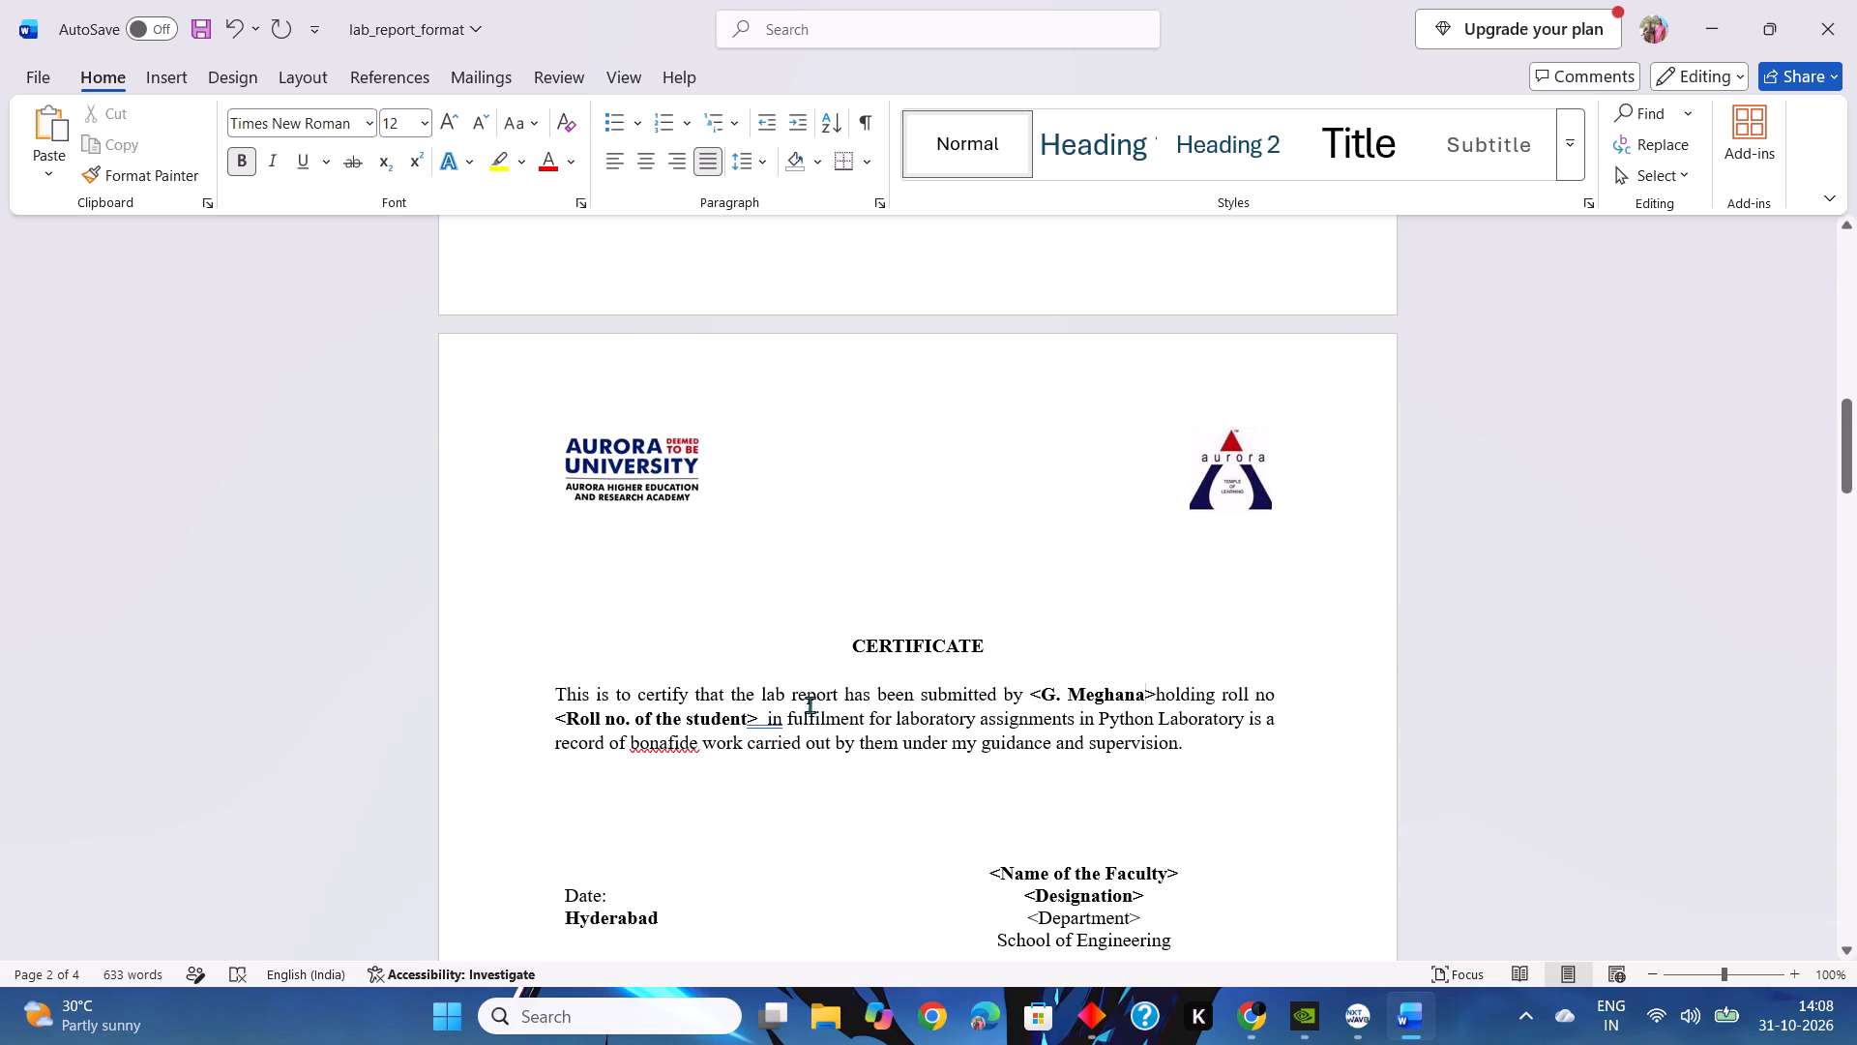
Replace the roll number placeholder in the Certificate paragraph with the student's roll number, keeping the brackets and removing the extra space after it.
left_click(768, 719)
key("BackSpace")
key("Left")
key("Left")
key("BackSpace")
key("BackSpace")
key("BackSpace")
key("BackSpace")
key("BackSpace")
key("BackSpace")
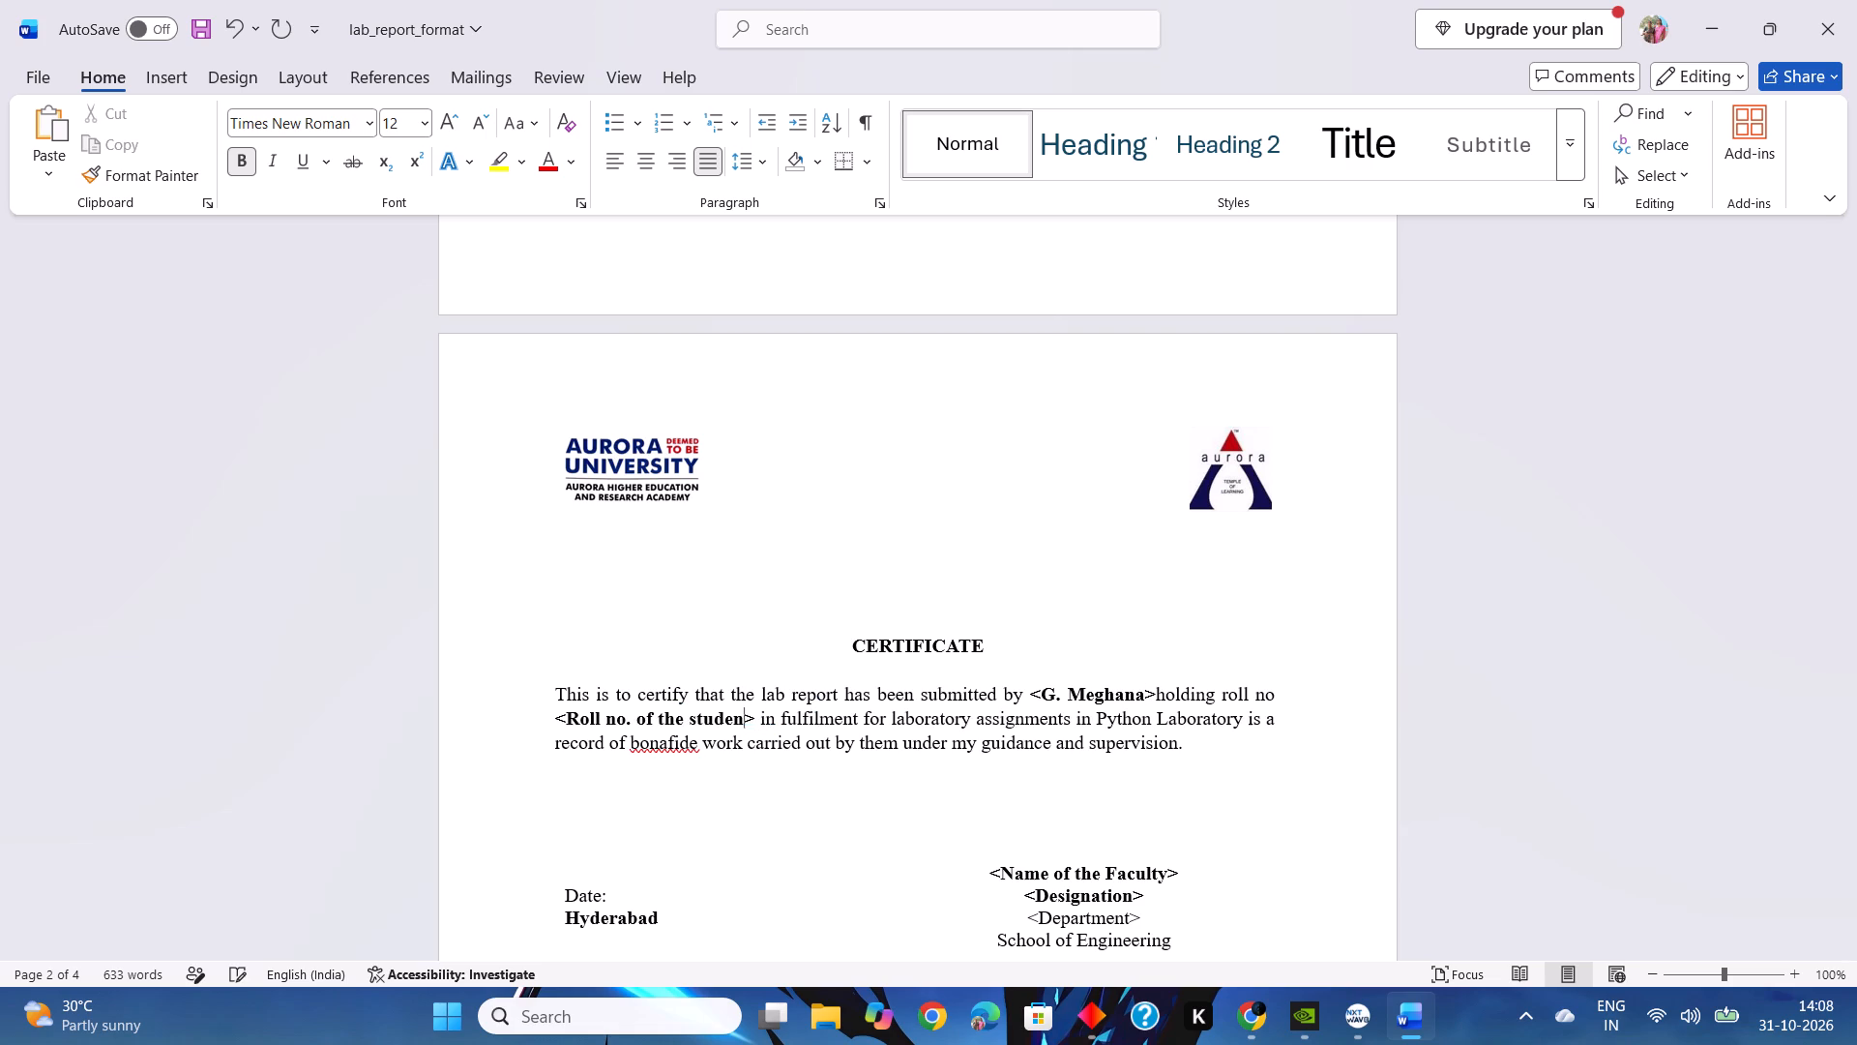
key("BackSpace")
key("BackSpace")
key("BackSpace")
key("BackSpace")
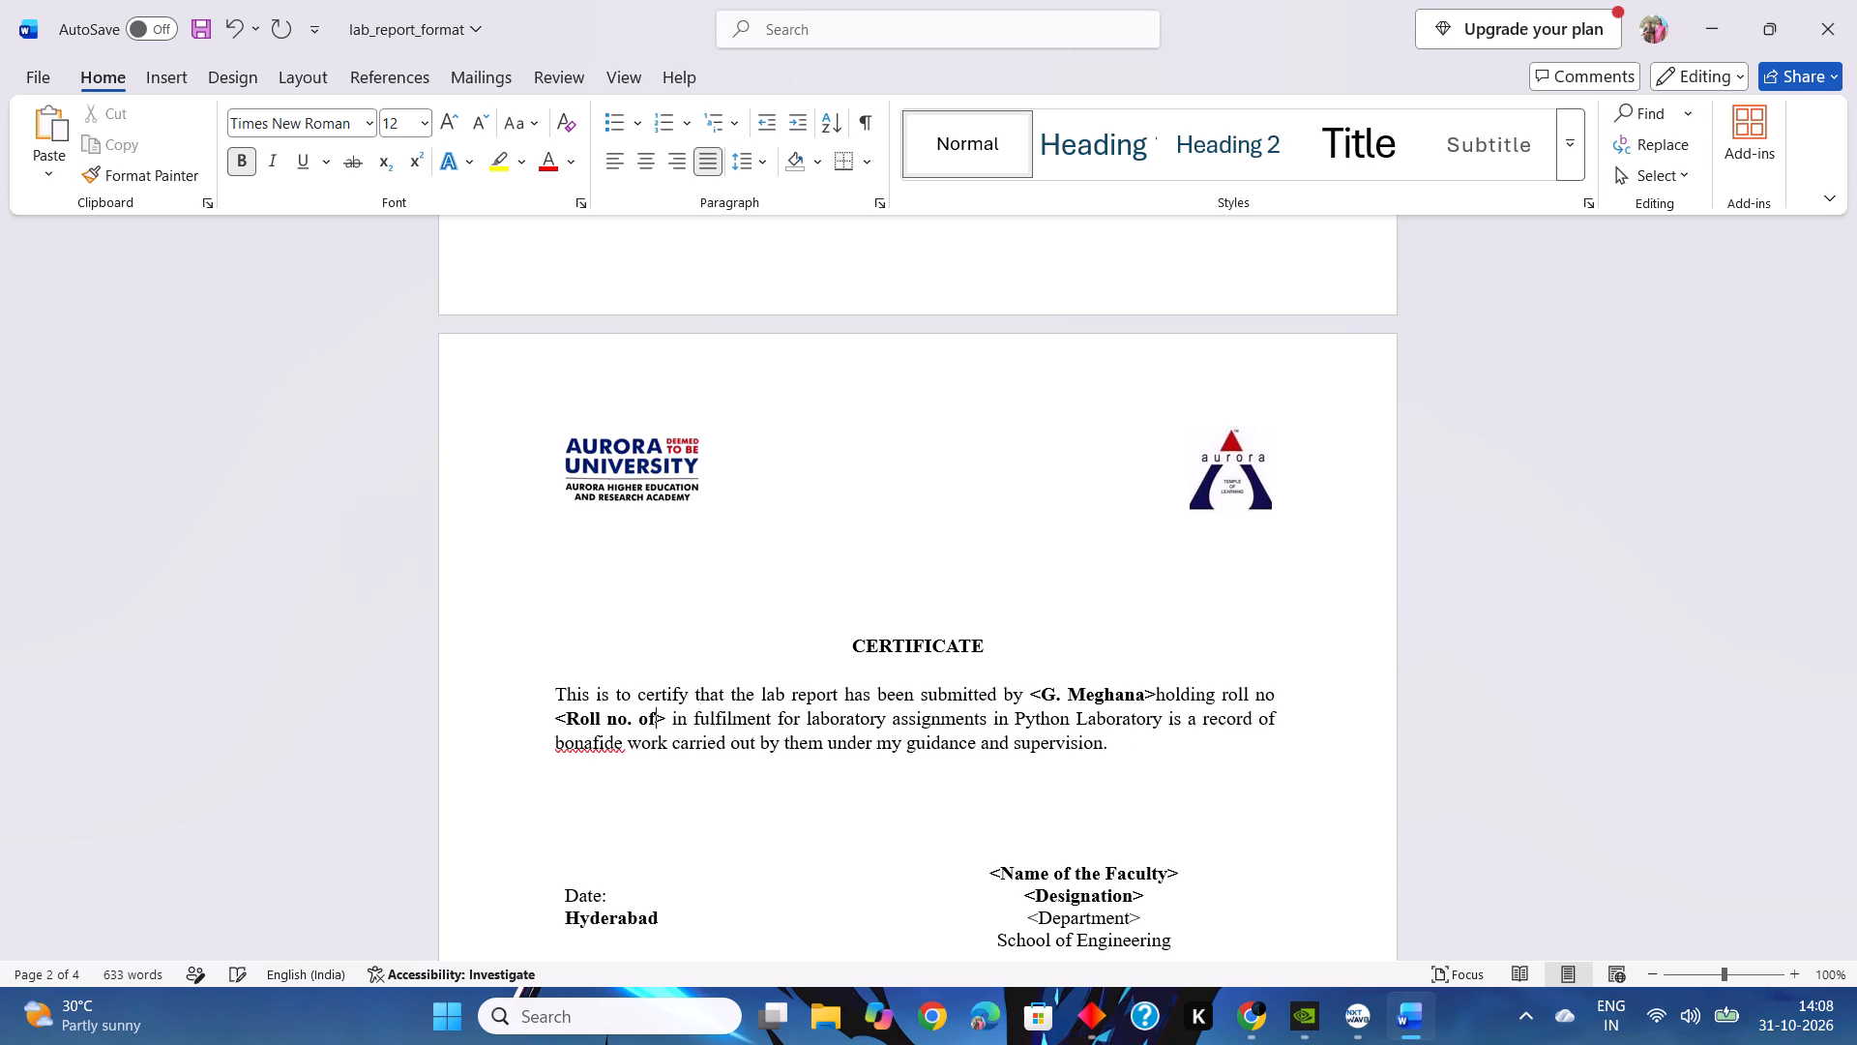
key("BackSpace")
key("BackSpace")
key("BackSpace")
key("BackSpace")
key("BackSpace")
key("BackSpace")
key("BackSpace")
key("BackSpace")
key("BackSpace")
key("BackSpace")
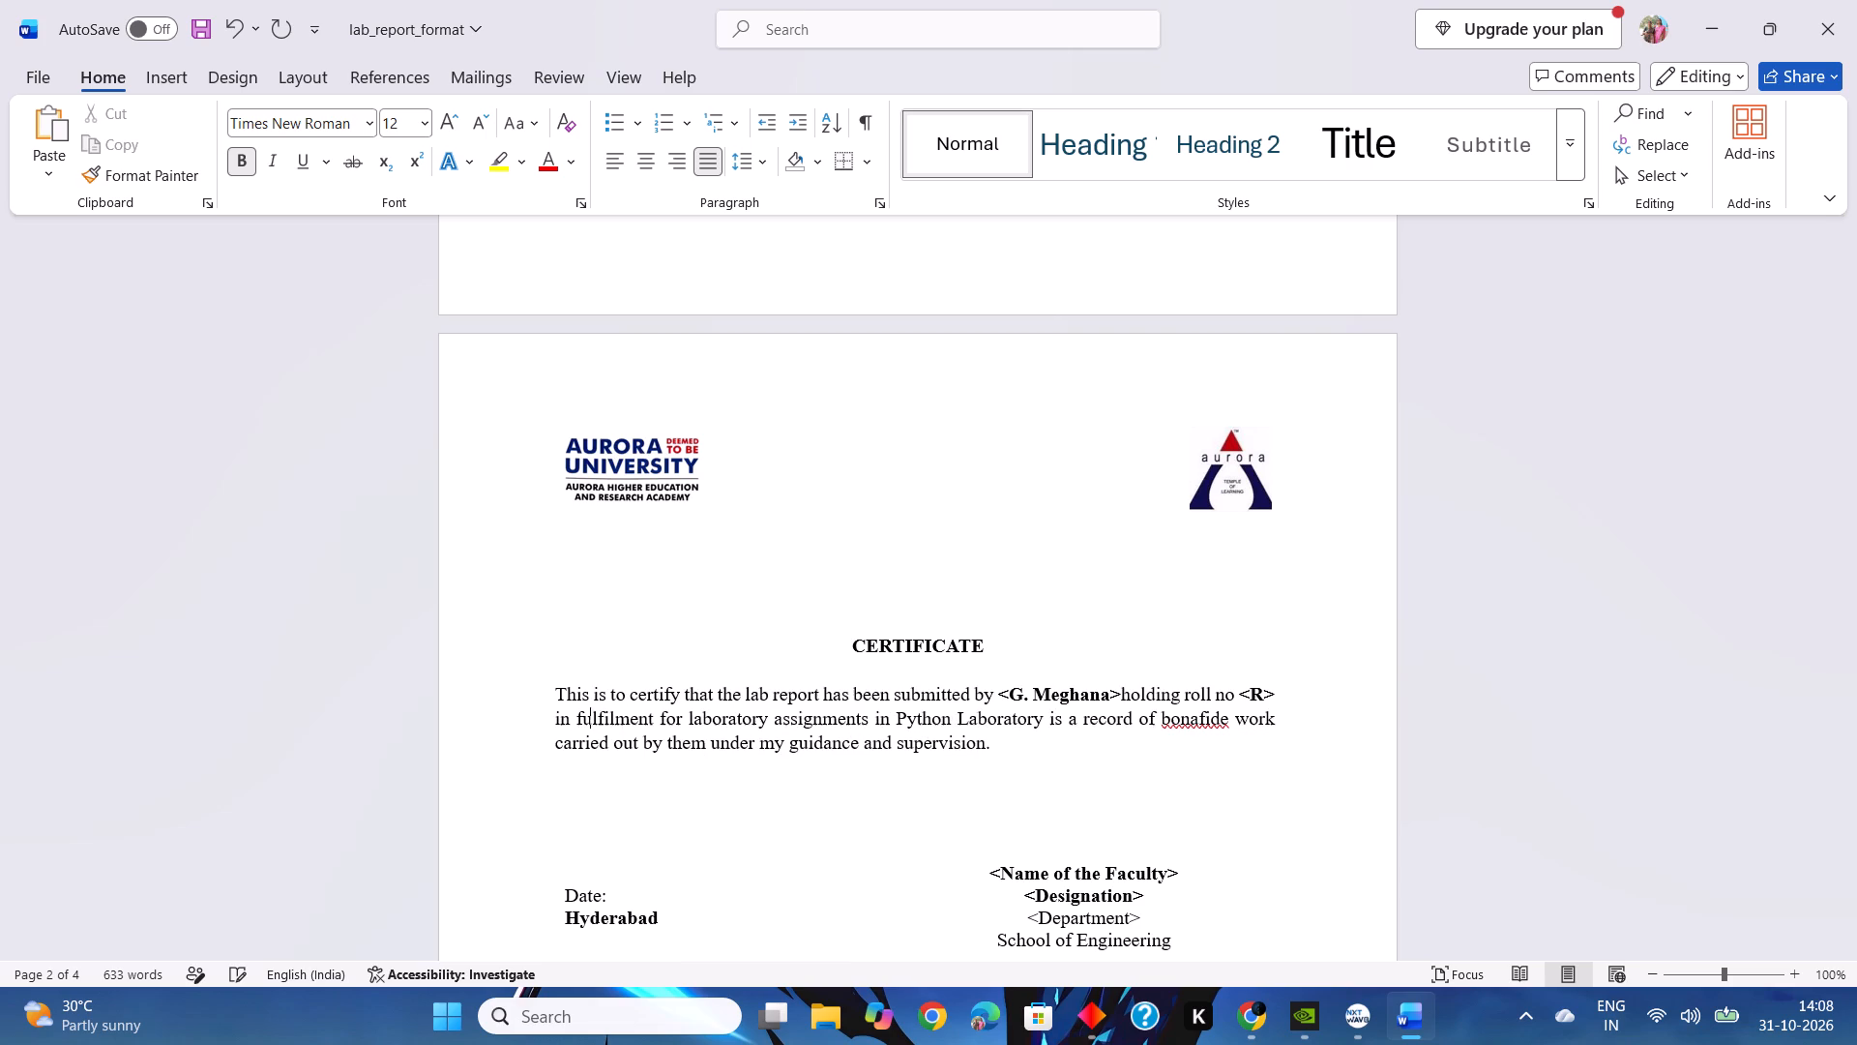
key("BackSpace")
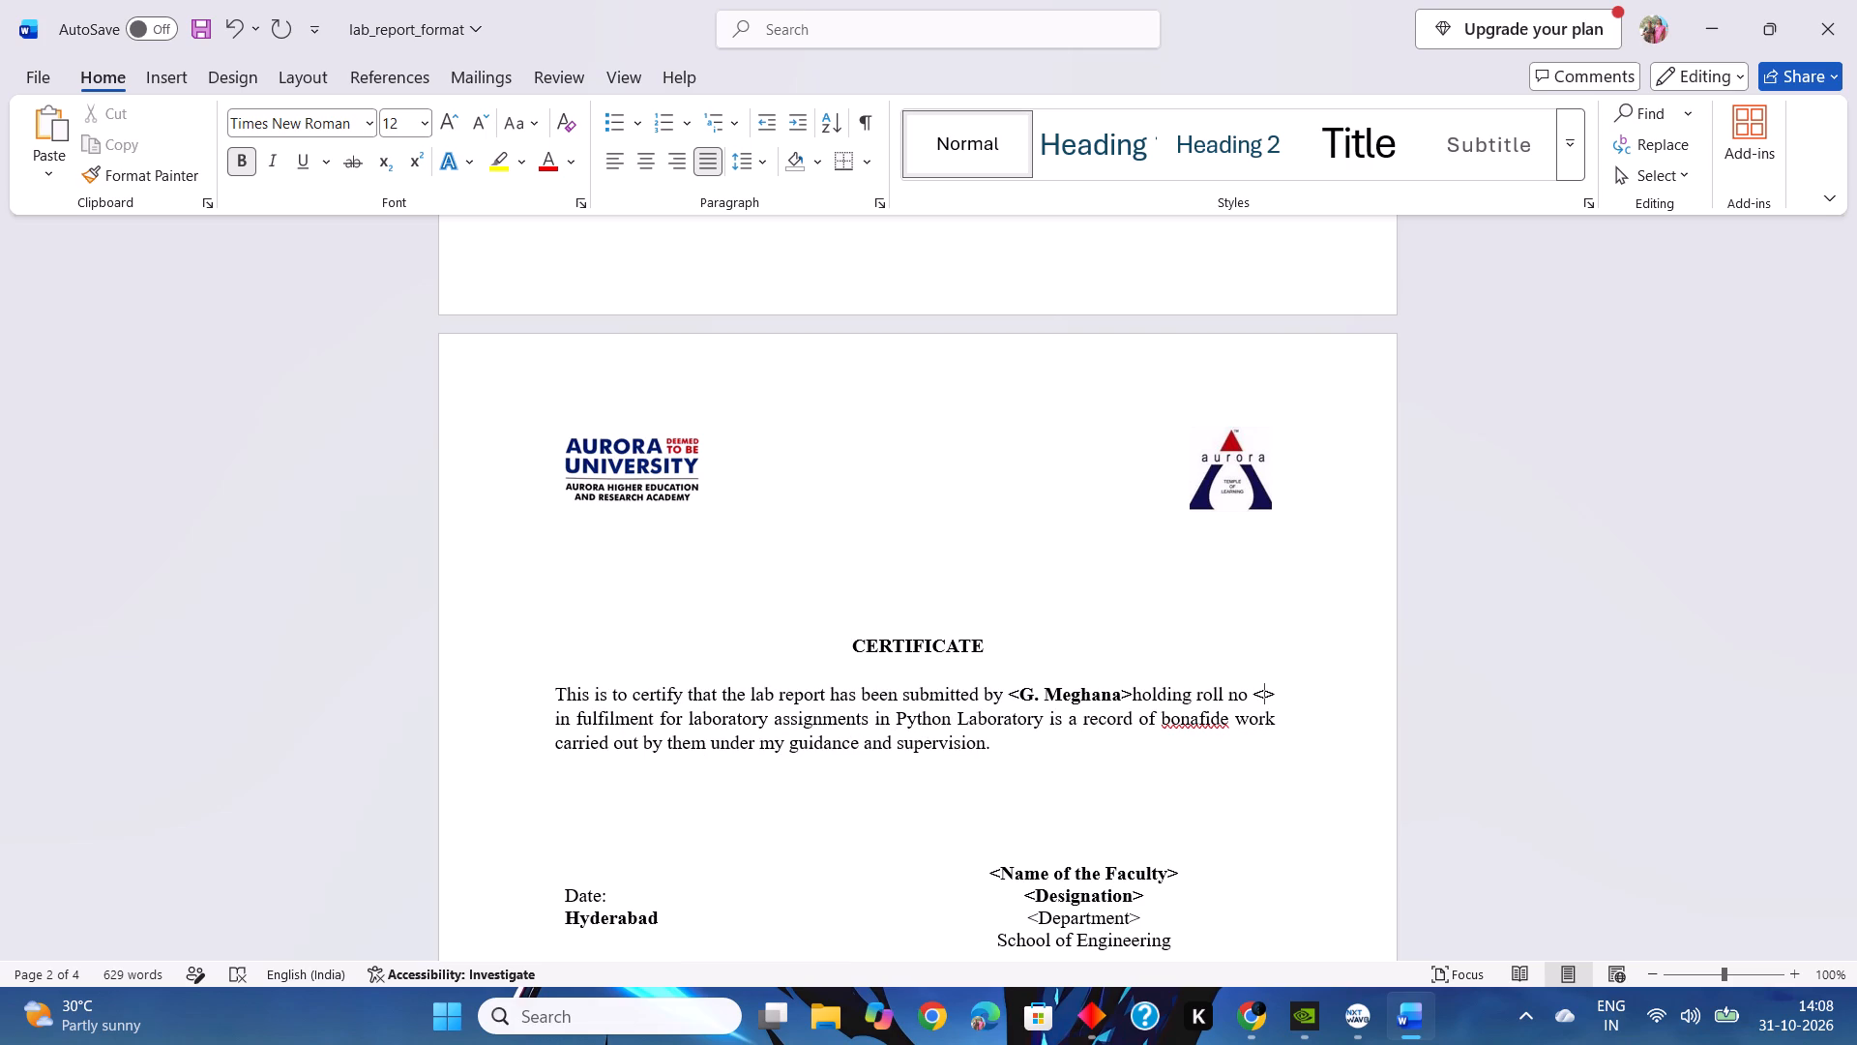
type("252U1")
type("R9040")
Replace the <Name of the Faculty> placeholder in the signature block with the faculty member's first name in capitals, keeping the angle brackets.
scroll(768, 719, "down", 1)
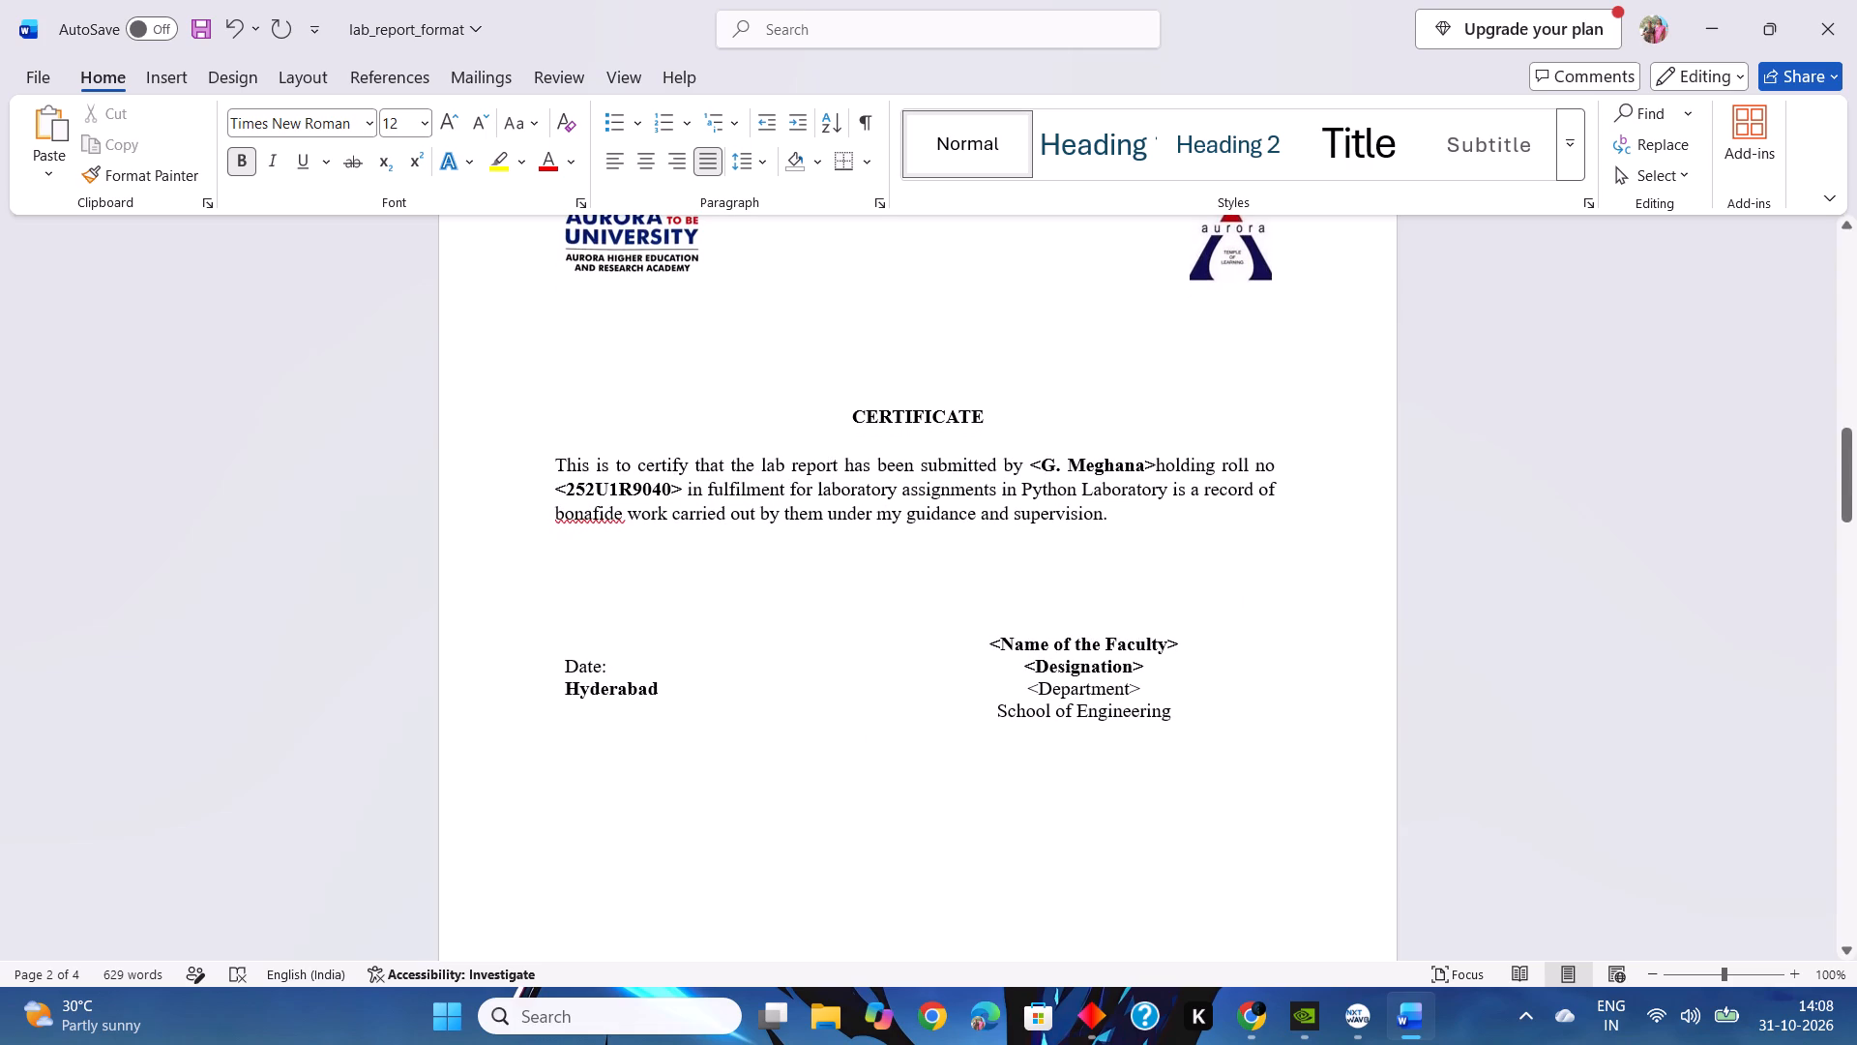
left_click(1167, 648)
key("BackSpace")
key("BackSpace")
key("BackSpace")
key("BackSpace")
key("BackSpace")
key("BackSpace")
key("BackSpace")
key("BackSpace")
key("BackSpace")
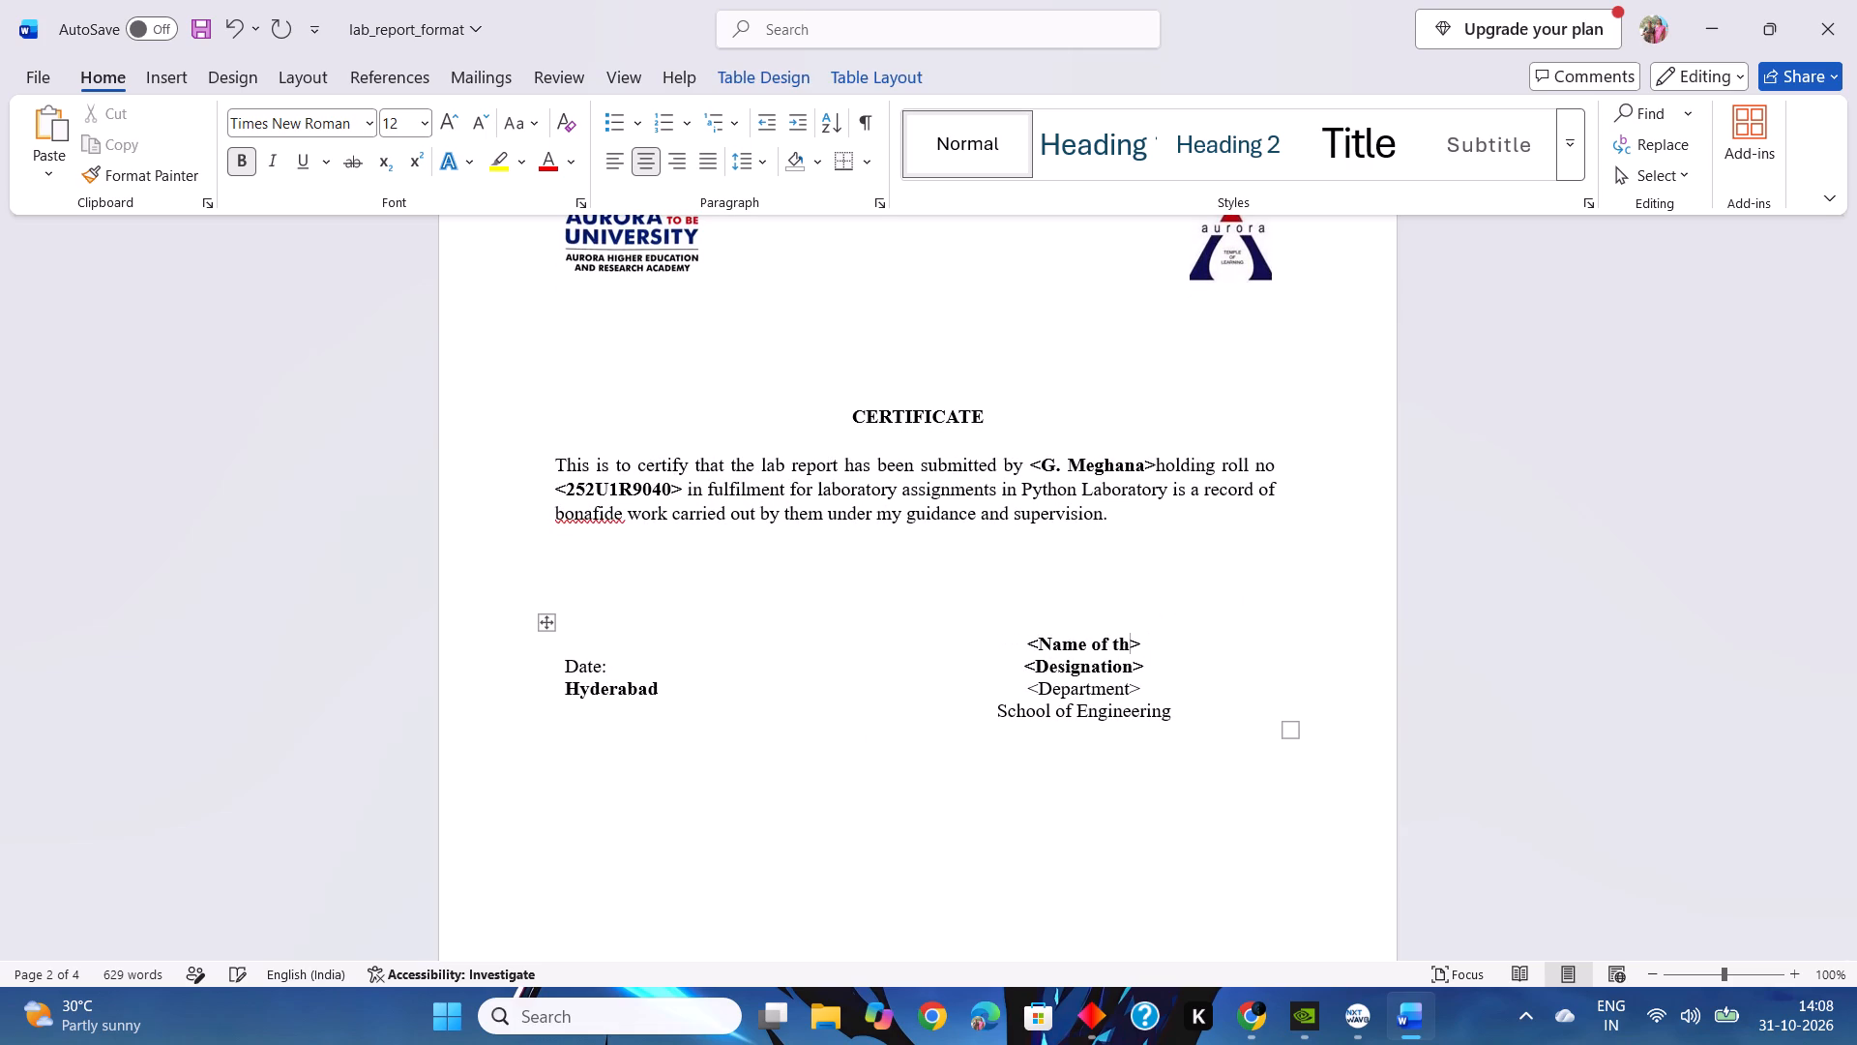
key("BackSpace")
key("BackSpace")
key("BackSpace")
key("BackSpace")
key("BackSpace")
key("BackSpace")
key("BackSpace")
key("BackSpace")
key("BackSpace")
key("BackSpace")
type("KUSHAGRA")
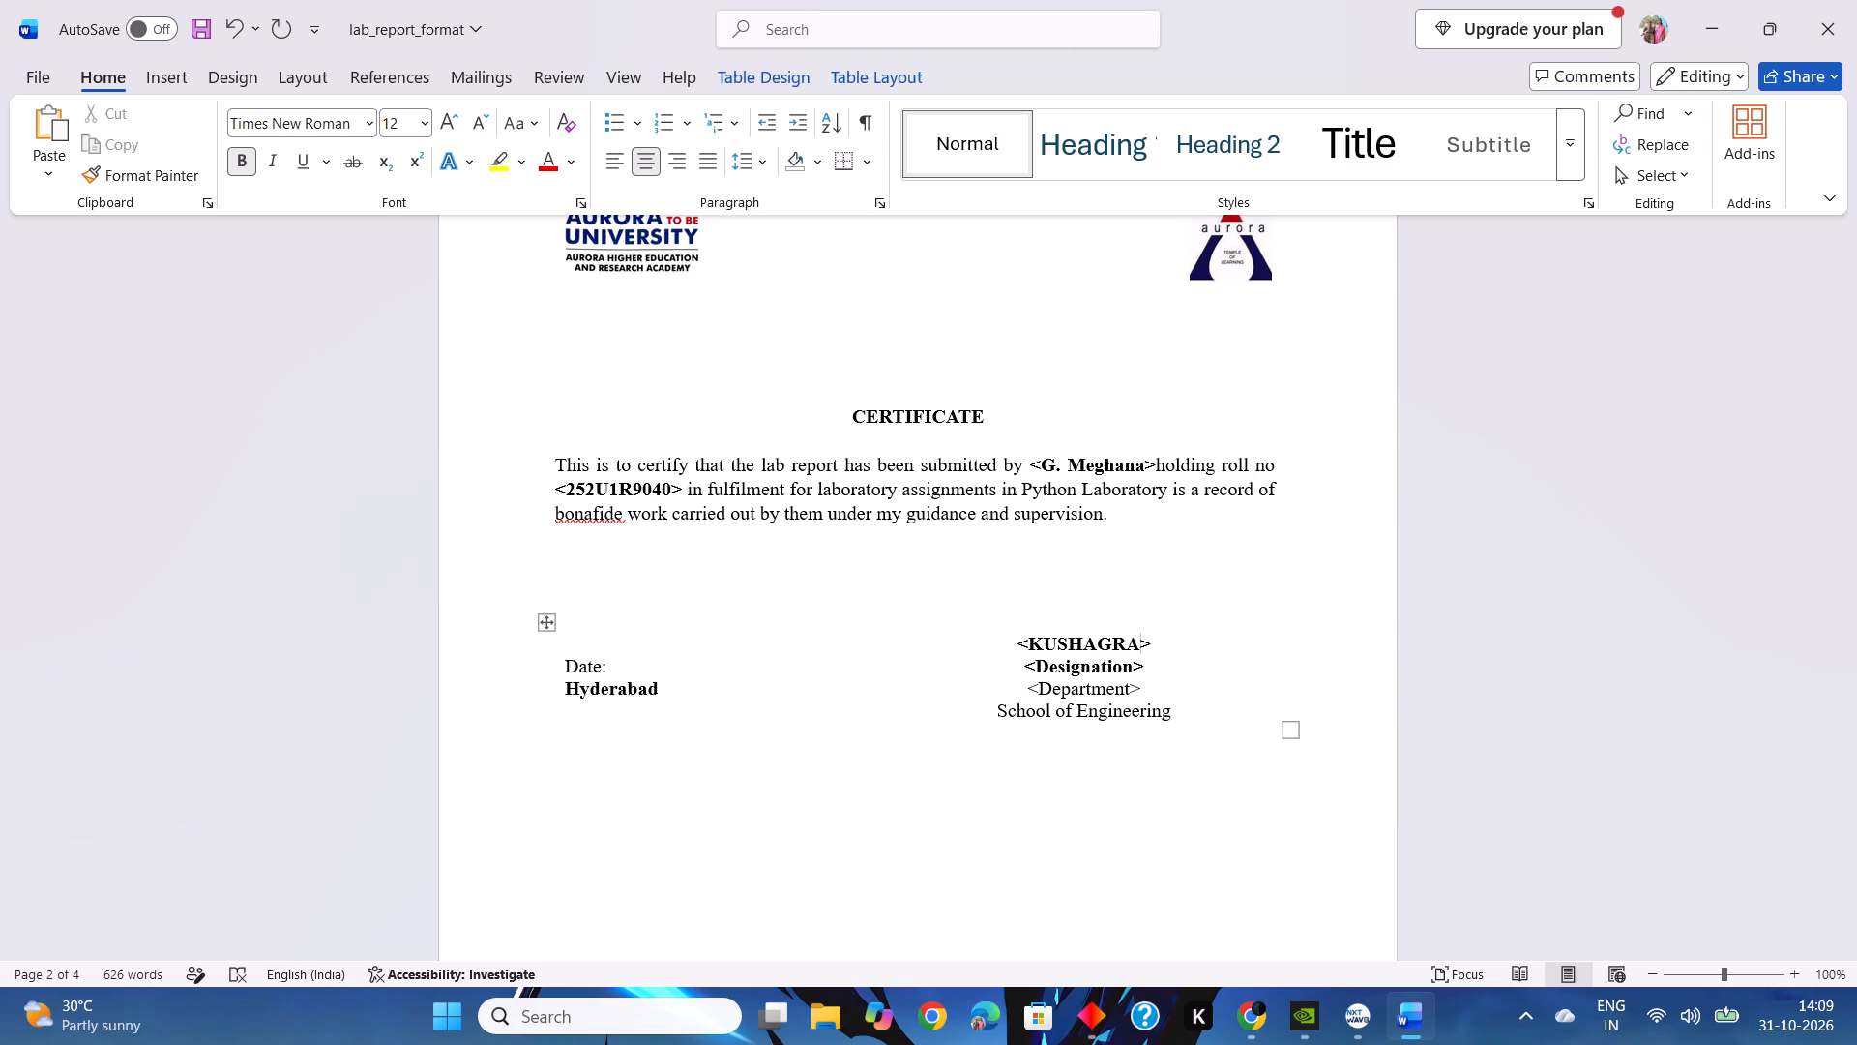
Rewrite the faculty member's name in the signature block with only the first letter capitalised.
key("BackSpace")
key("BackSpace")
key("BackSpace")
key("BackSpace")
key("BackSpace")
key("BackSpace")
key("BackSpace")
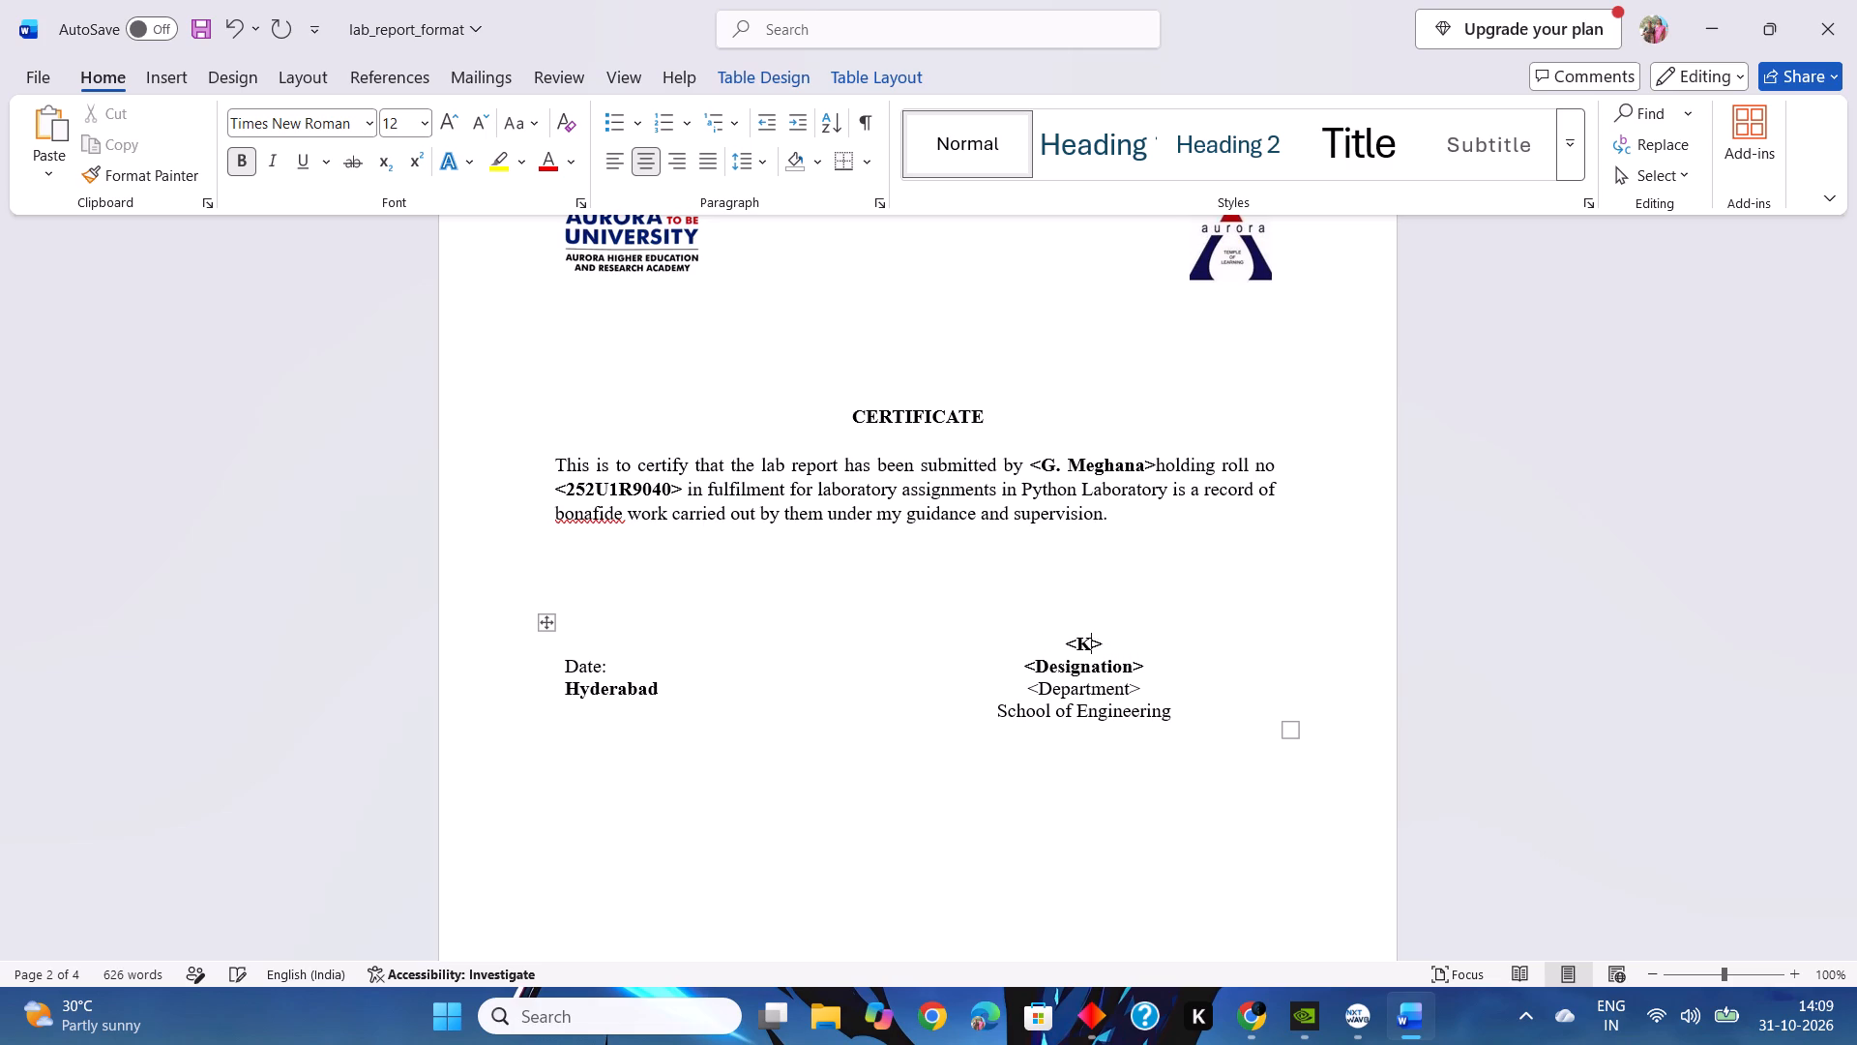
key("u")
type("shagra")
Add the title Mr. before the faculty member's name, inside the angle brackets.
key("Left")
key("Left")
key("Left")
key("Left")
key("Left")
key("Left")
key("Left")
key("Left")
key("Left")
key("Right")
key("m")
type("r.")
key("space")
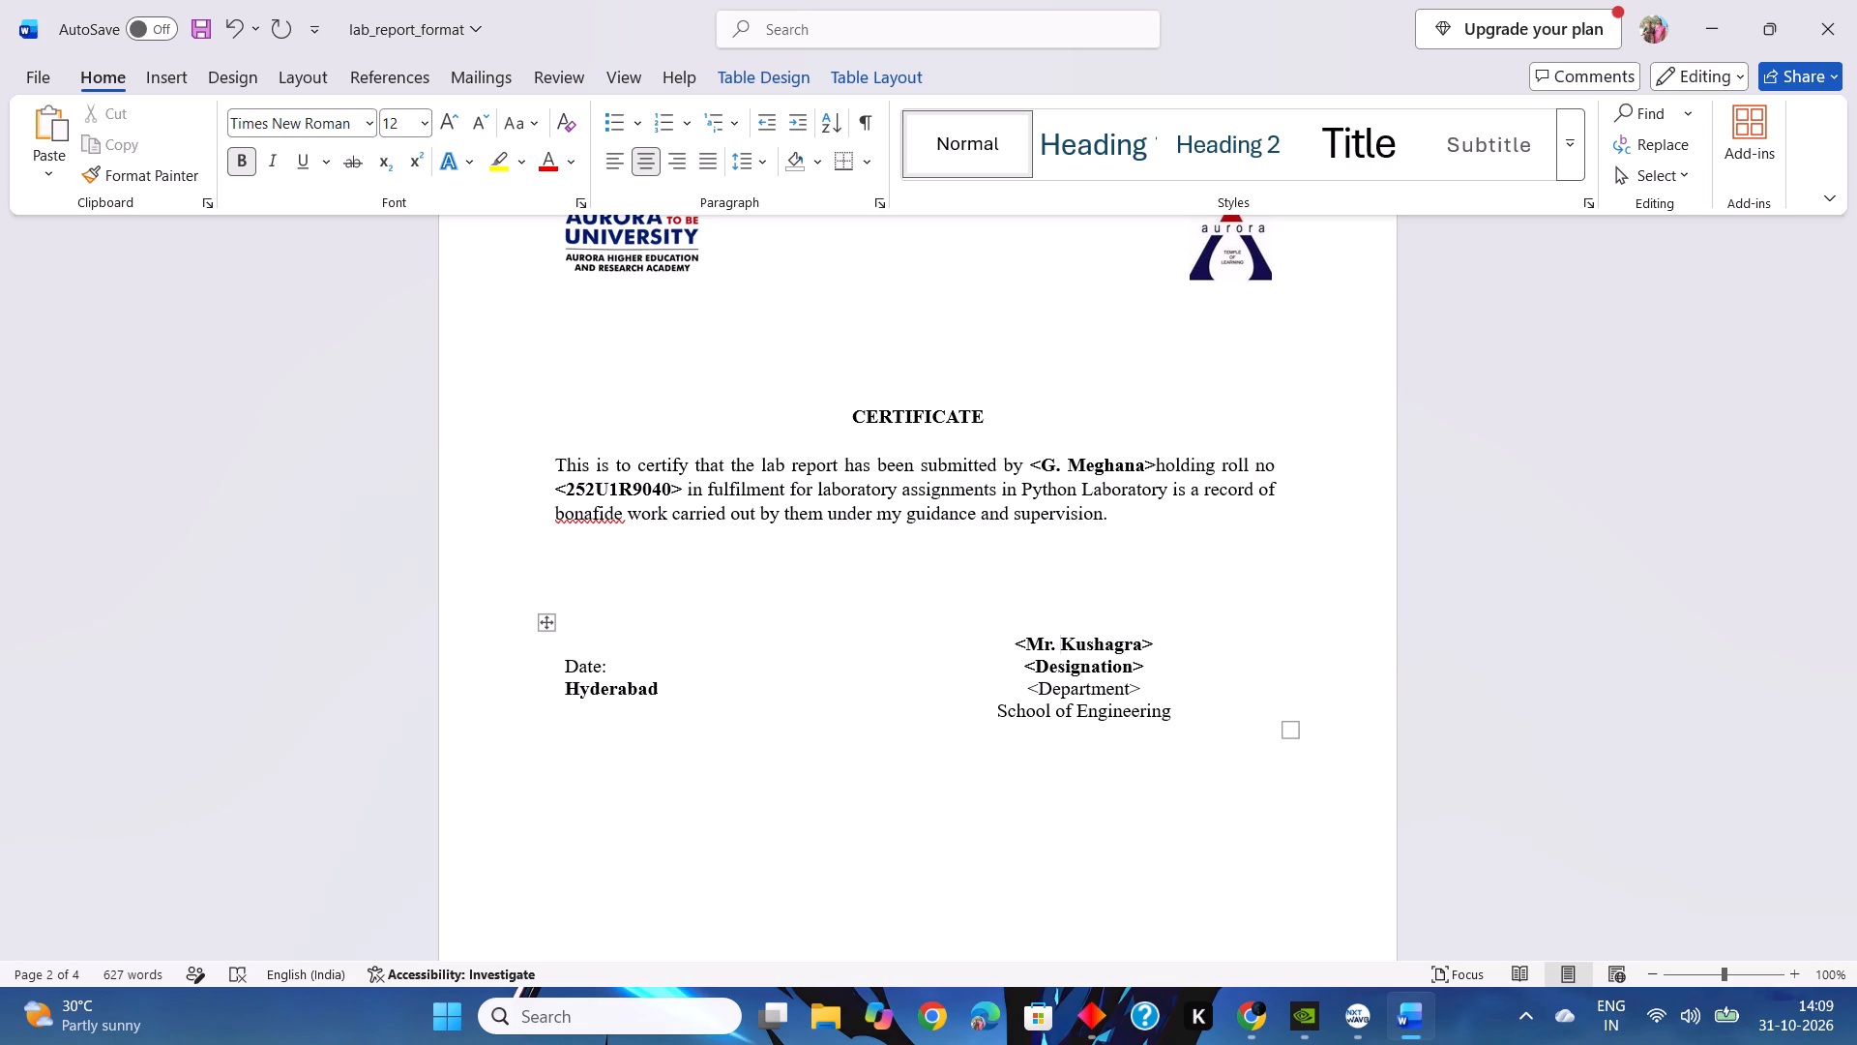
Replace the <Designation> placeholder below the faculty name with Assistant professor, keeping the angle brackets.
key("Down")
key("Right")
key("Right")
Replace the <Designation> placeholder below the faculty name with Assistant professor, keeping the angle brackets.
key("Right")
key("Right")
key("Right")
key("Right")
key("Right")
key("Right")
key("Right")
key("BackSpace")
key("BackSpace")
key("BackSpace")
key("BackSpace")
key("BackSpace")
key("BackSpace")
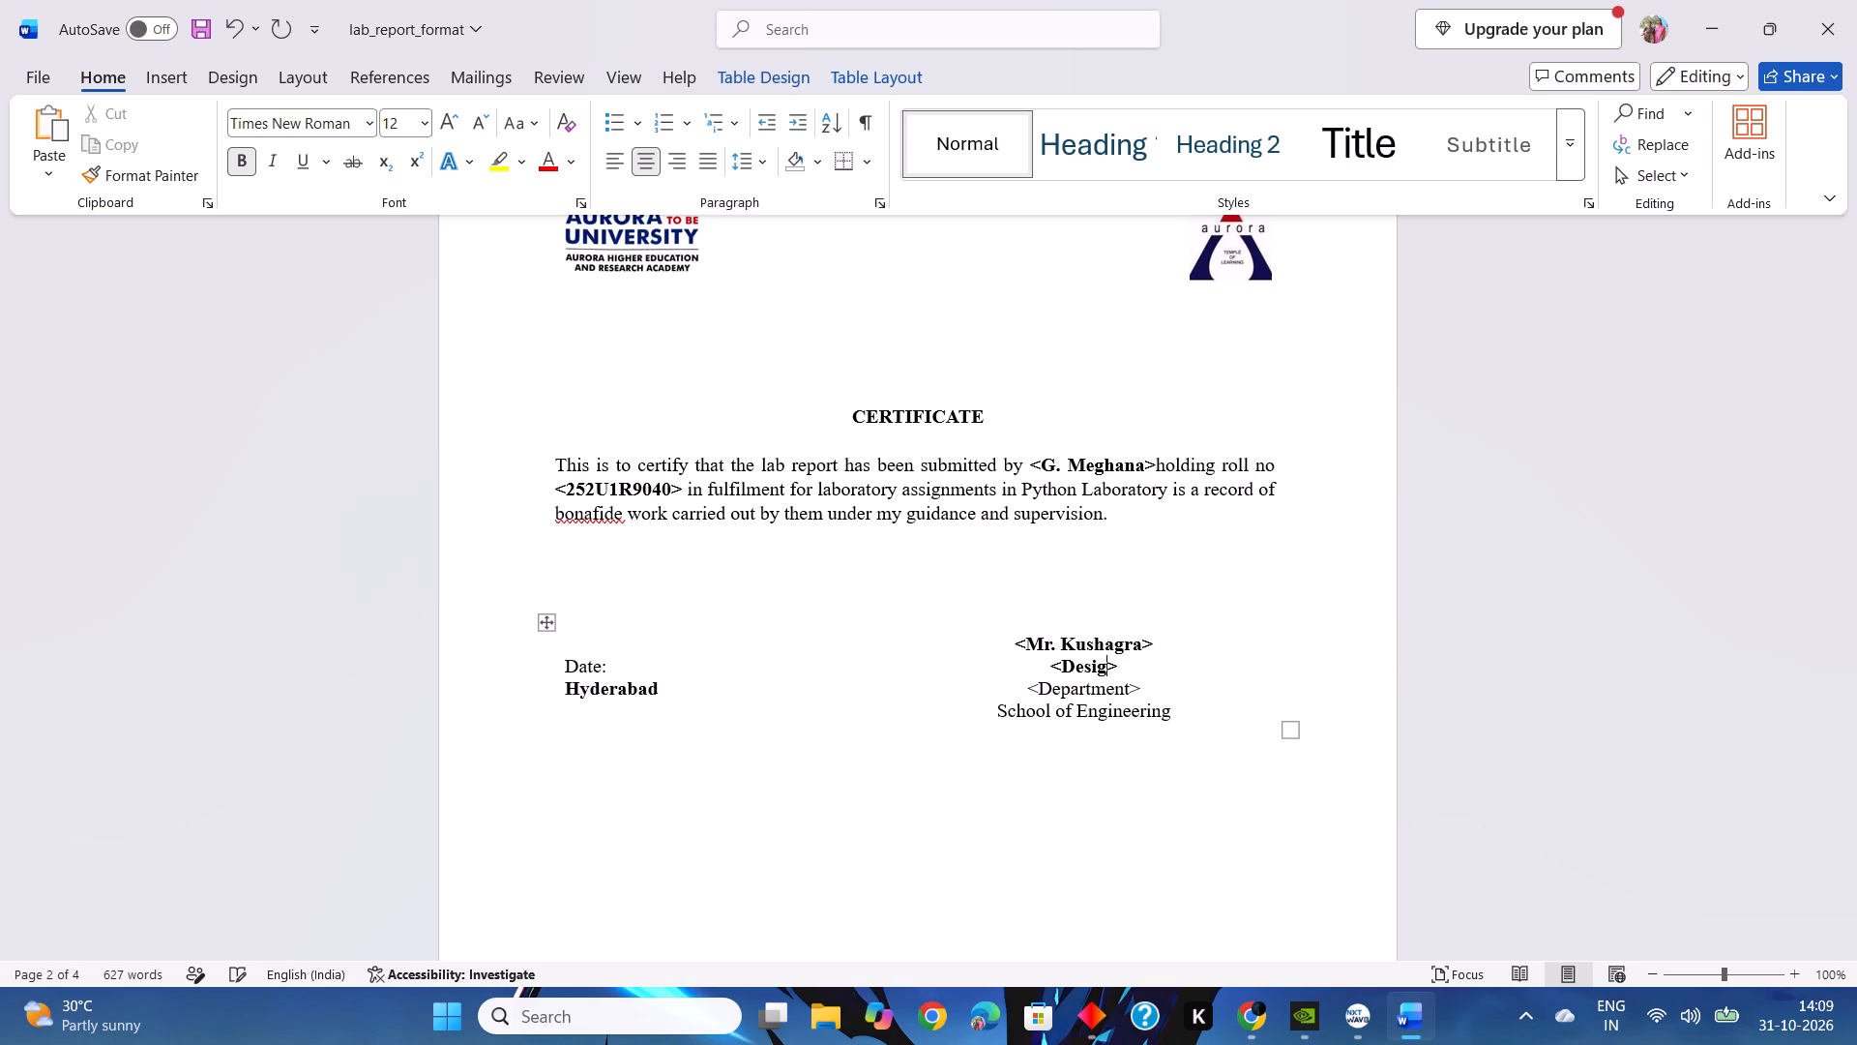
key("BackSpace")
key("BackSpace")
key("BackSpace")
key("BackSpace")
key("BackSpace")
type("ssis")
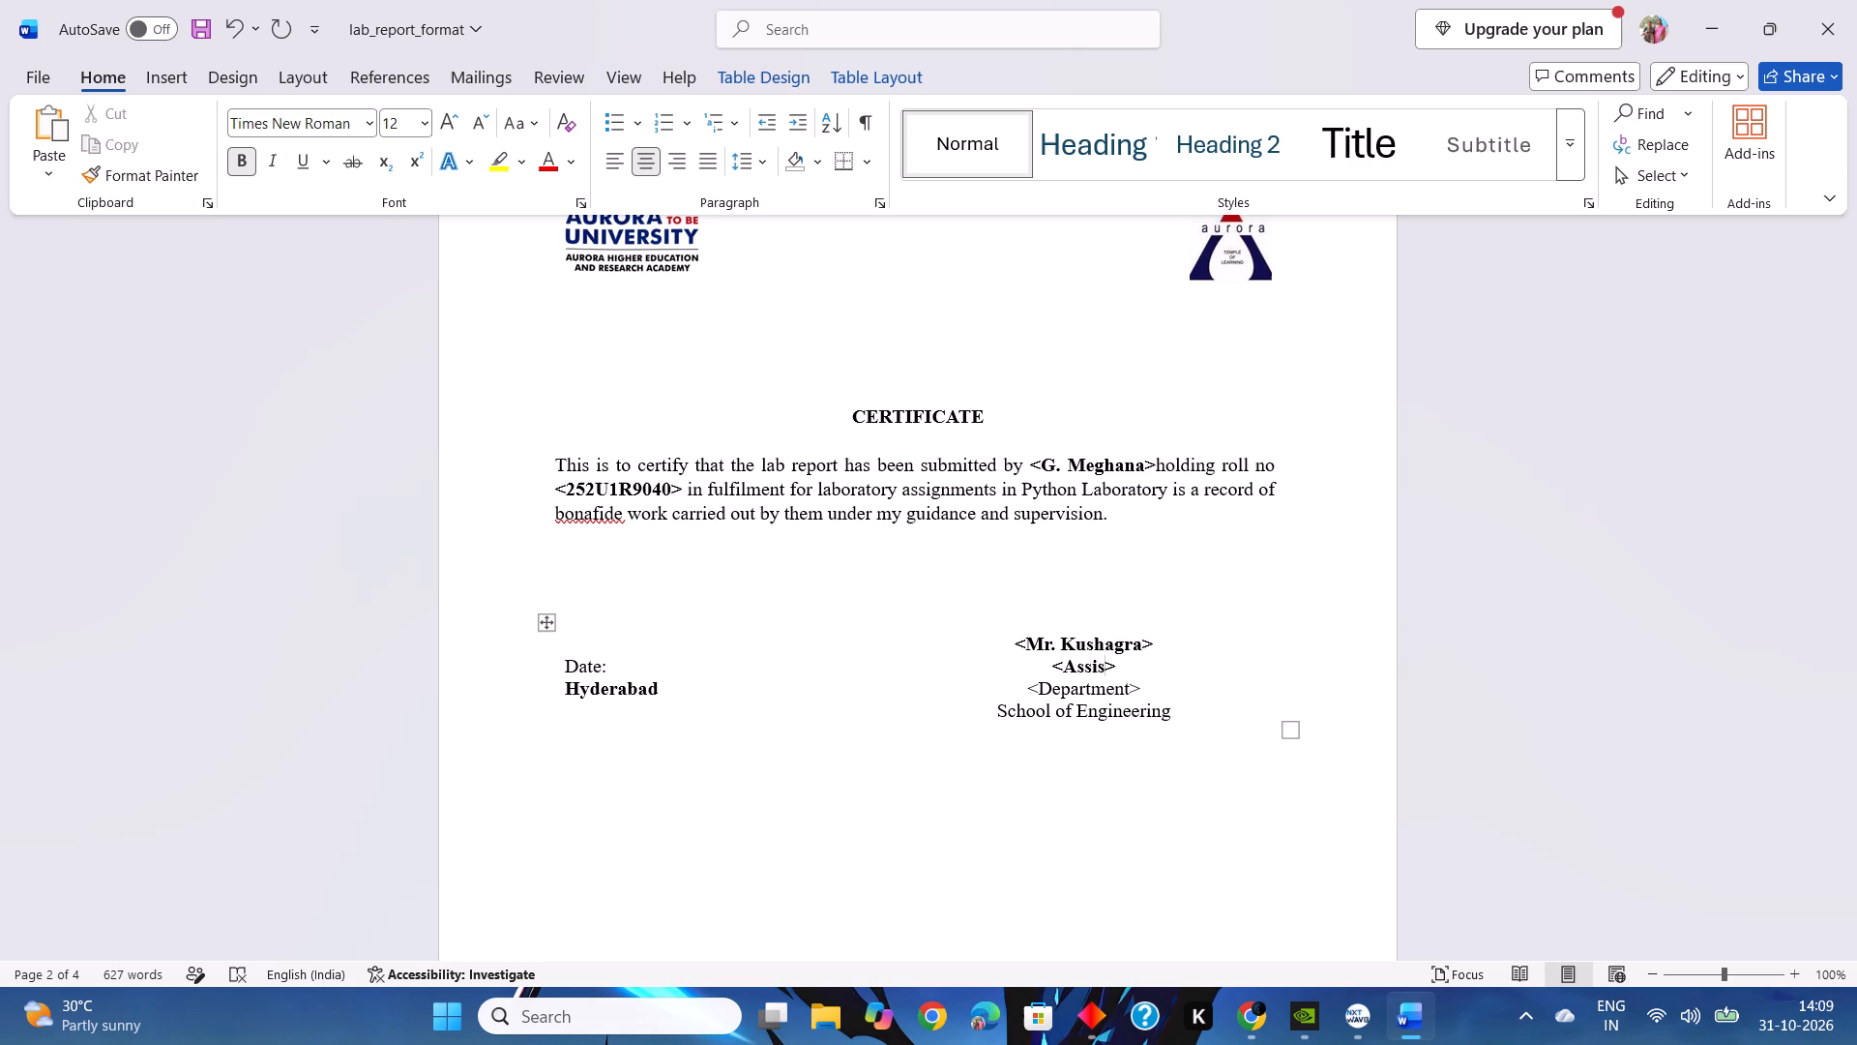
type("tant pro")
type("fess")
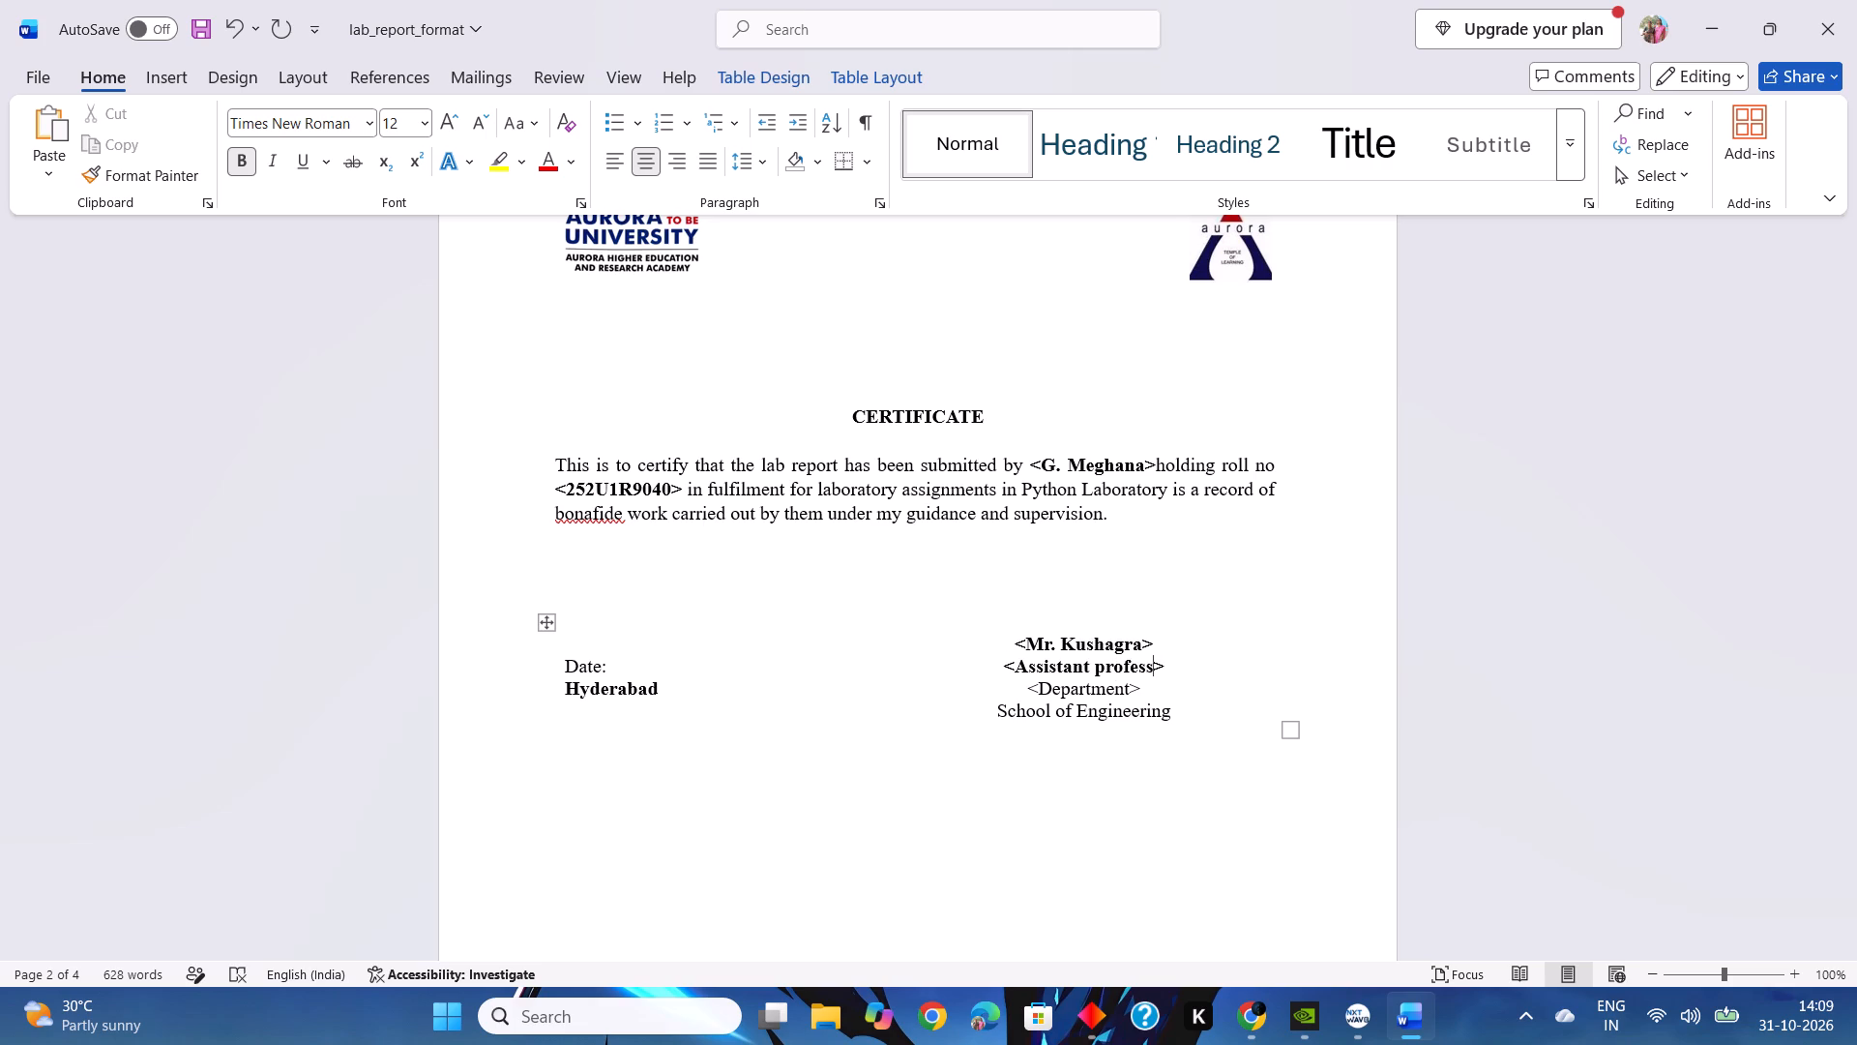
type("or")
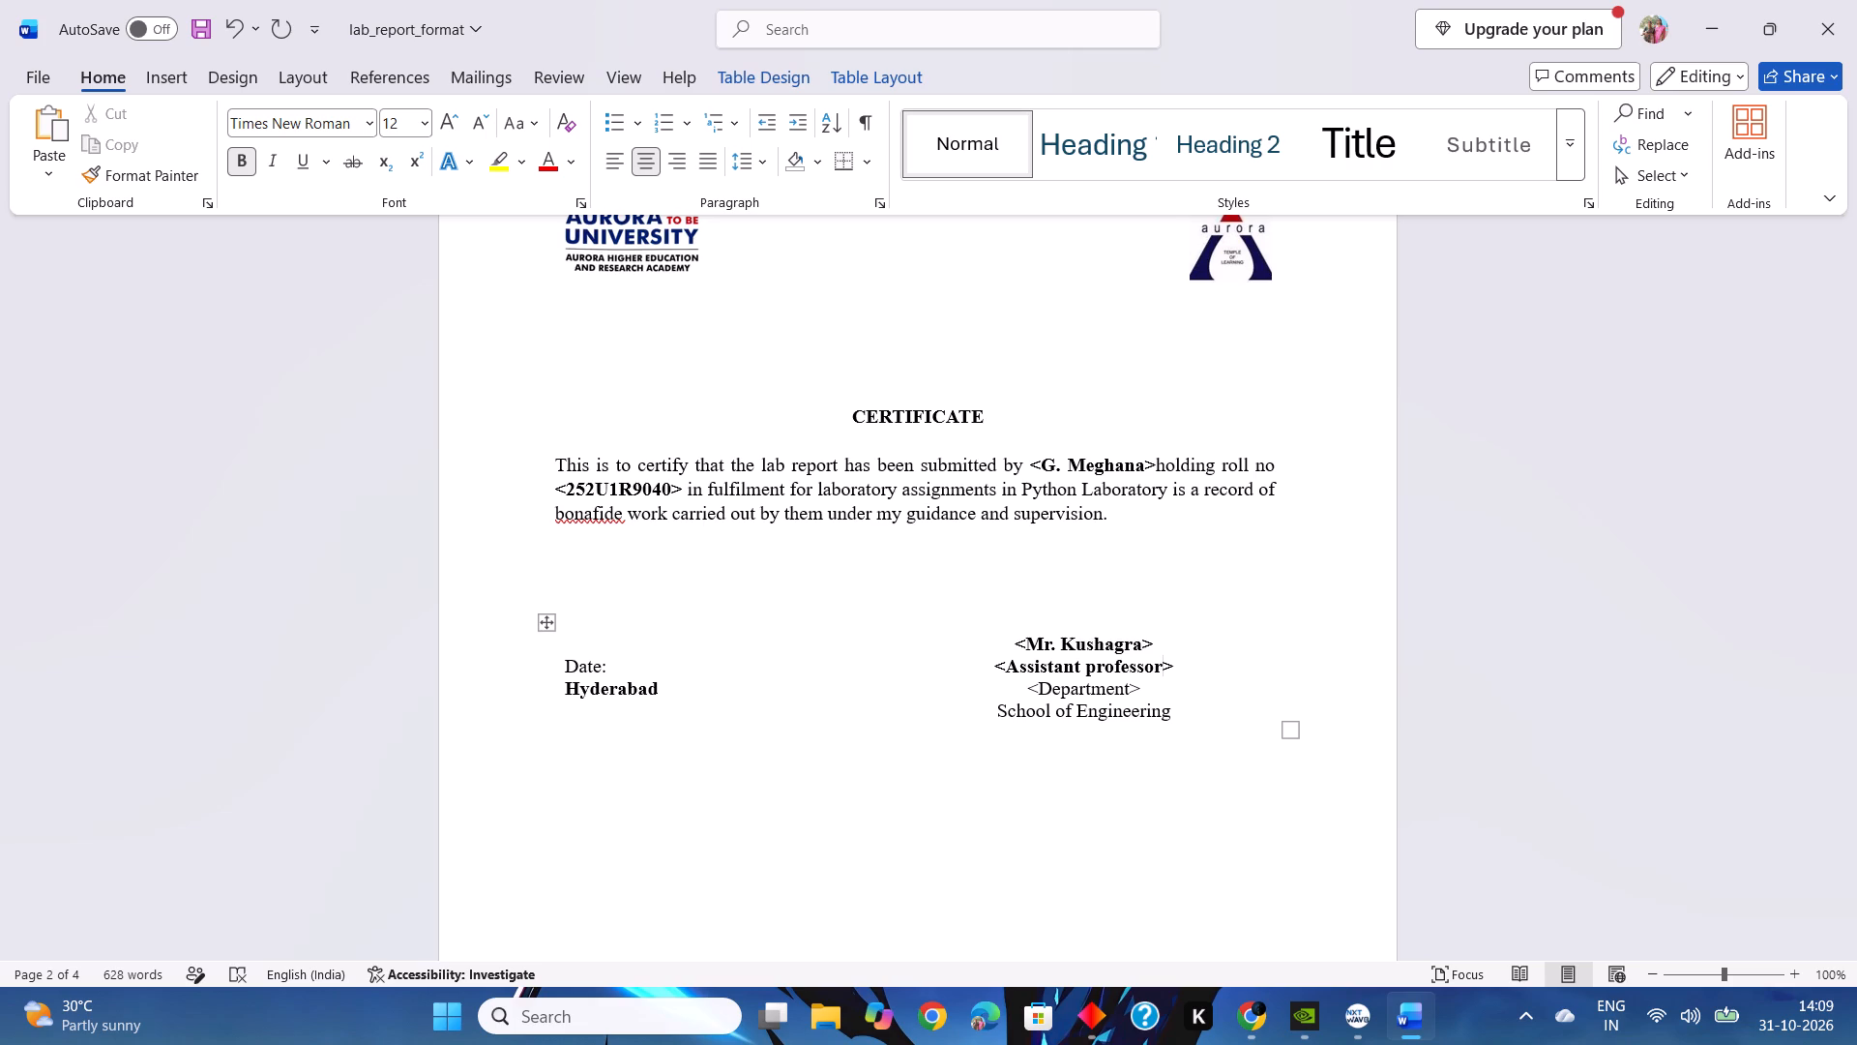
Start replacing the <Department> placeholder text below the designation in the certificate's signature block.
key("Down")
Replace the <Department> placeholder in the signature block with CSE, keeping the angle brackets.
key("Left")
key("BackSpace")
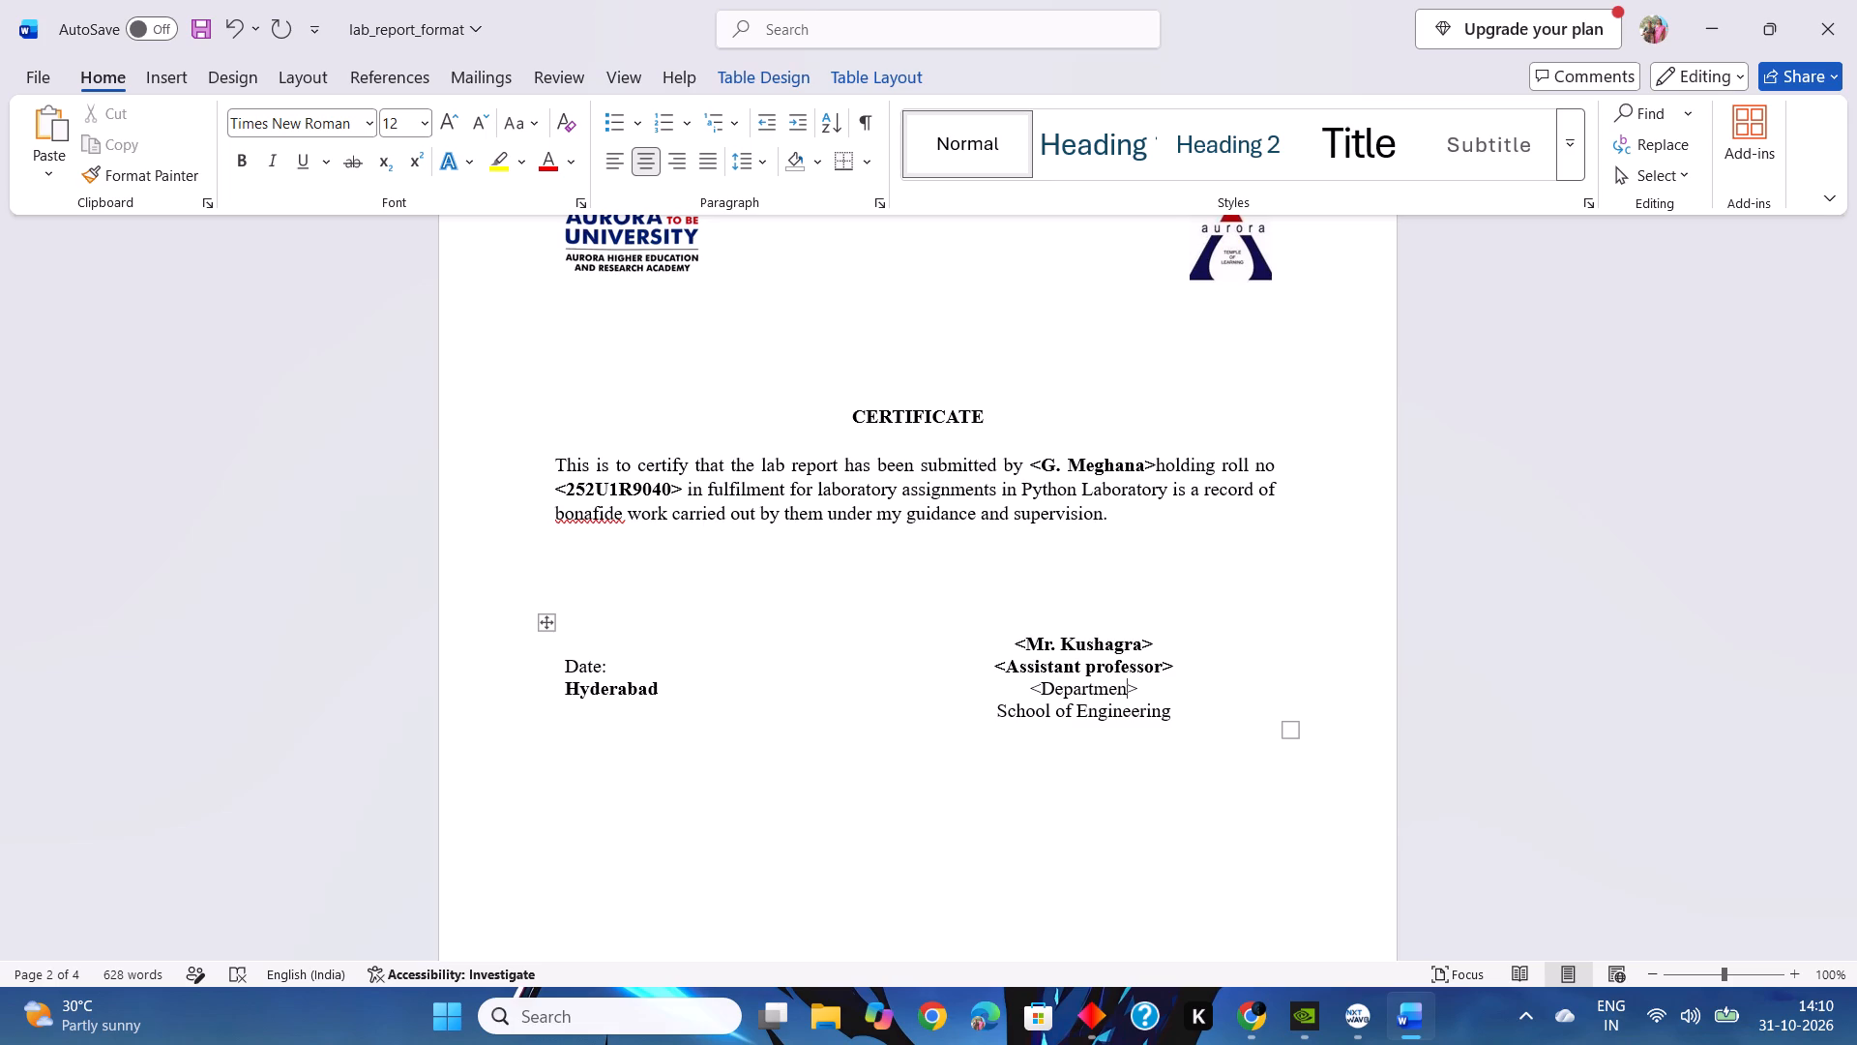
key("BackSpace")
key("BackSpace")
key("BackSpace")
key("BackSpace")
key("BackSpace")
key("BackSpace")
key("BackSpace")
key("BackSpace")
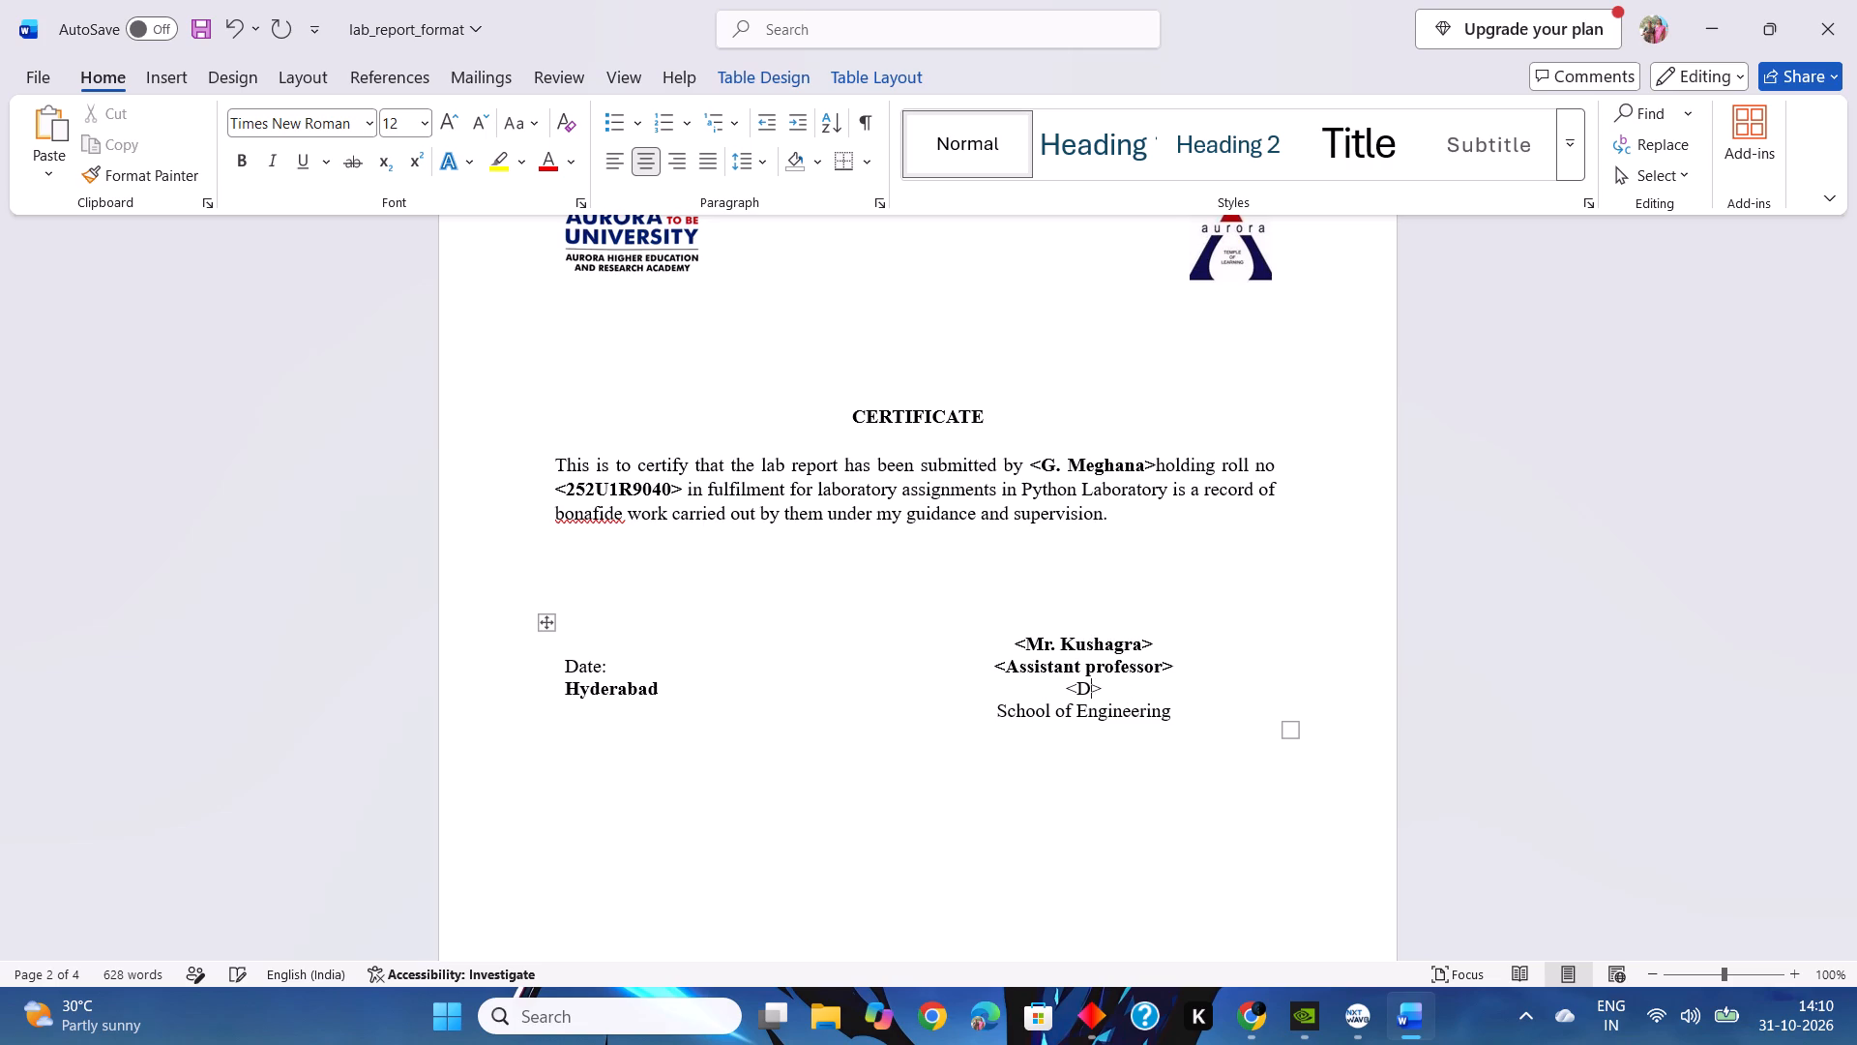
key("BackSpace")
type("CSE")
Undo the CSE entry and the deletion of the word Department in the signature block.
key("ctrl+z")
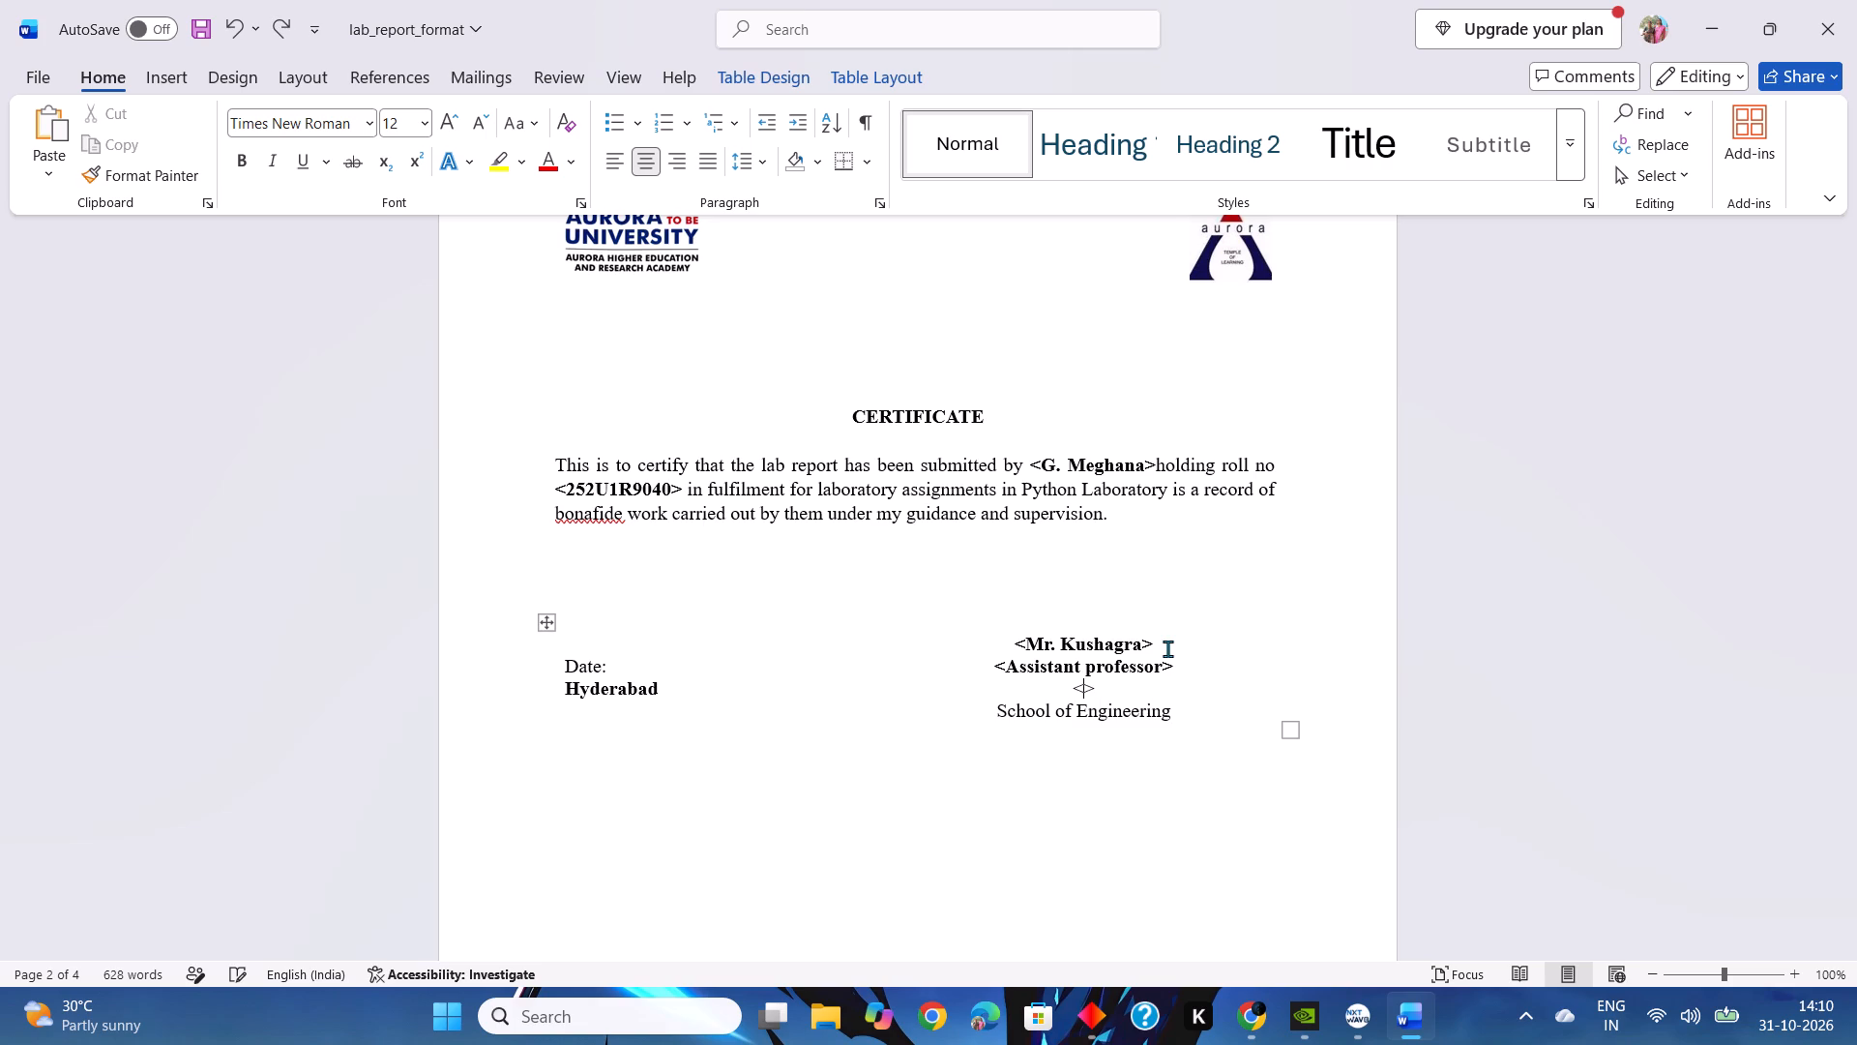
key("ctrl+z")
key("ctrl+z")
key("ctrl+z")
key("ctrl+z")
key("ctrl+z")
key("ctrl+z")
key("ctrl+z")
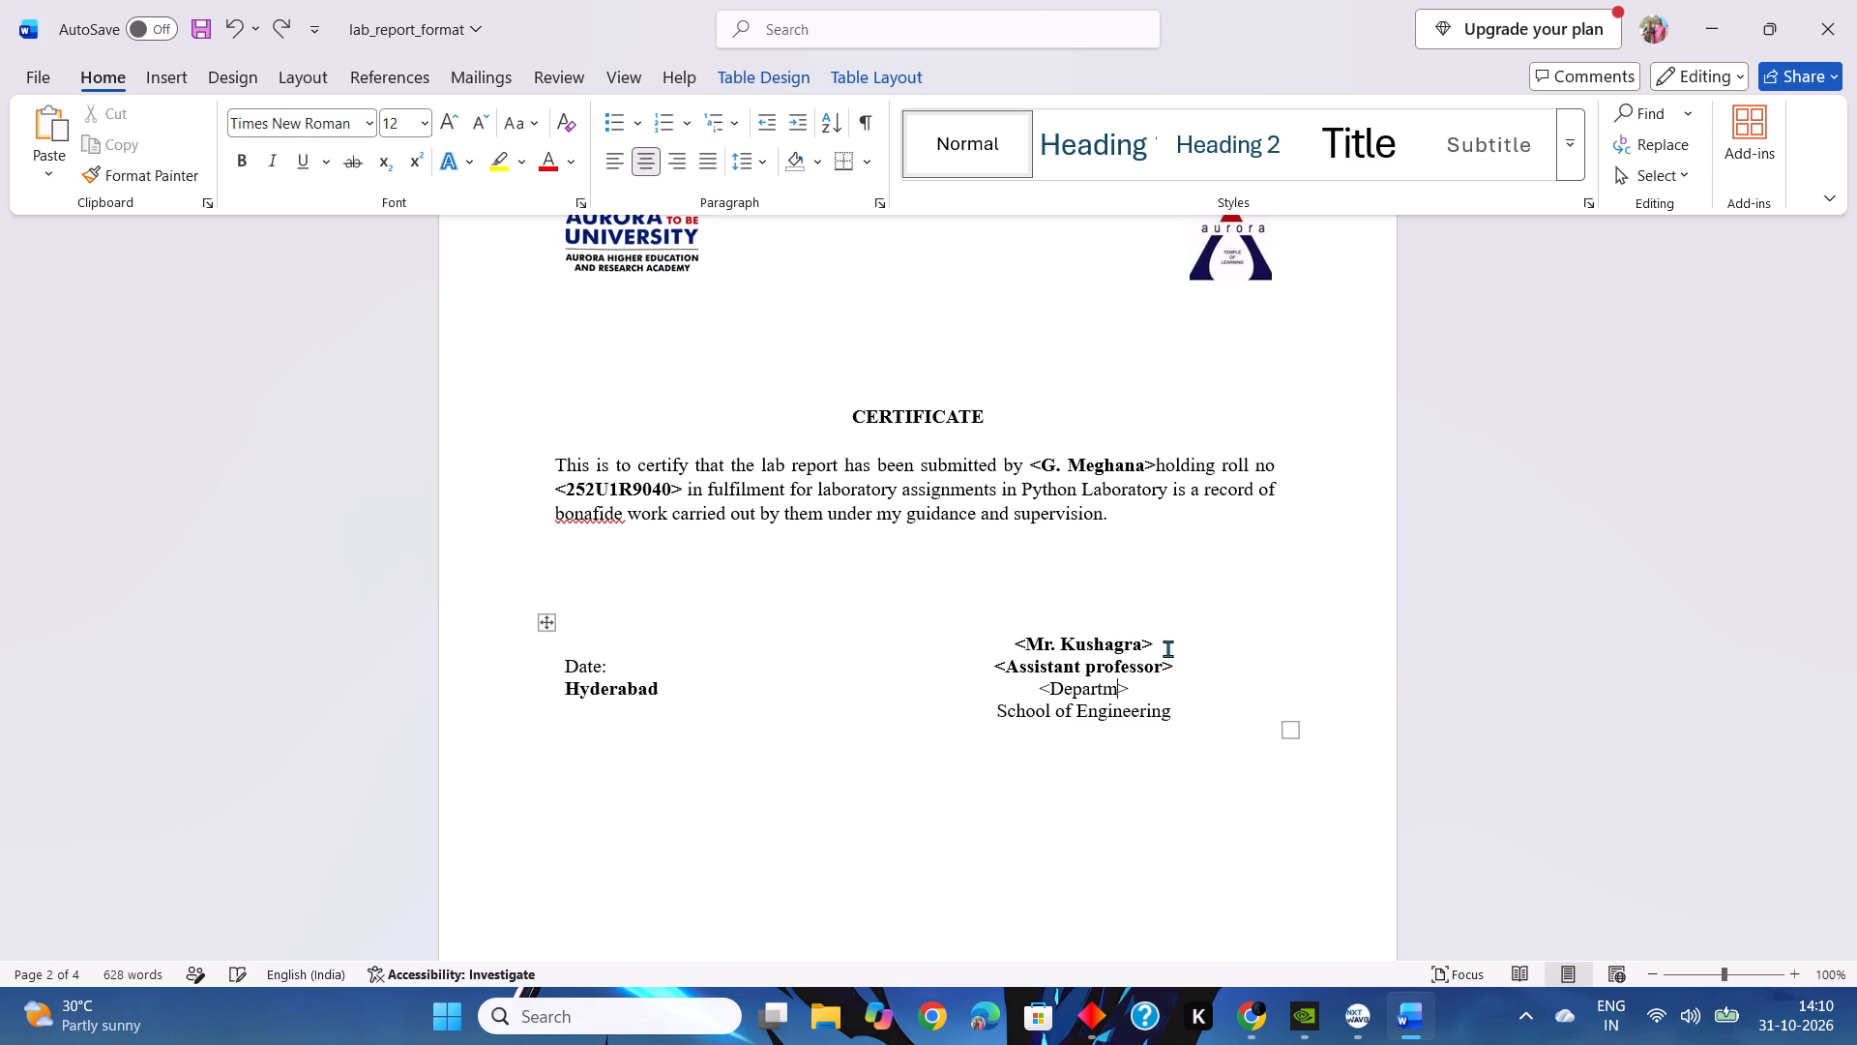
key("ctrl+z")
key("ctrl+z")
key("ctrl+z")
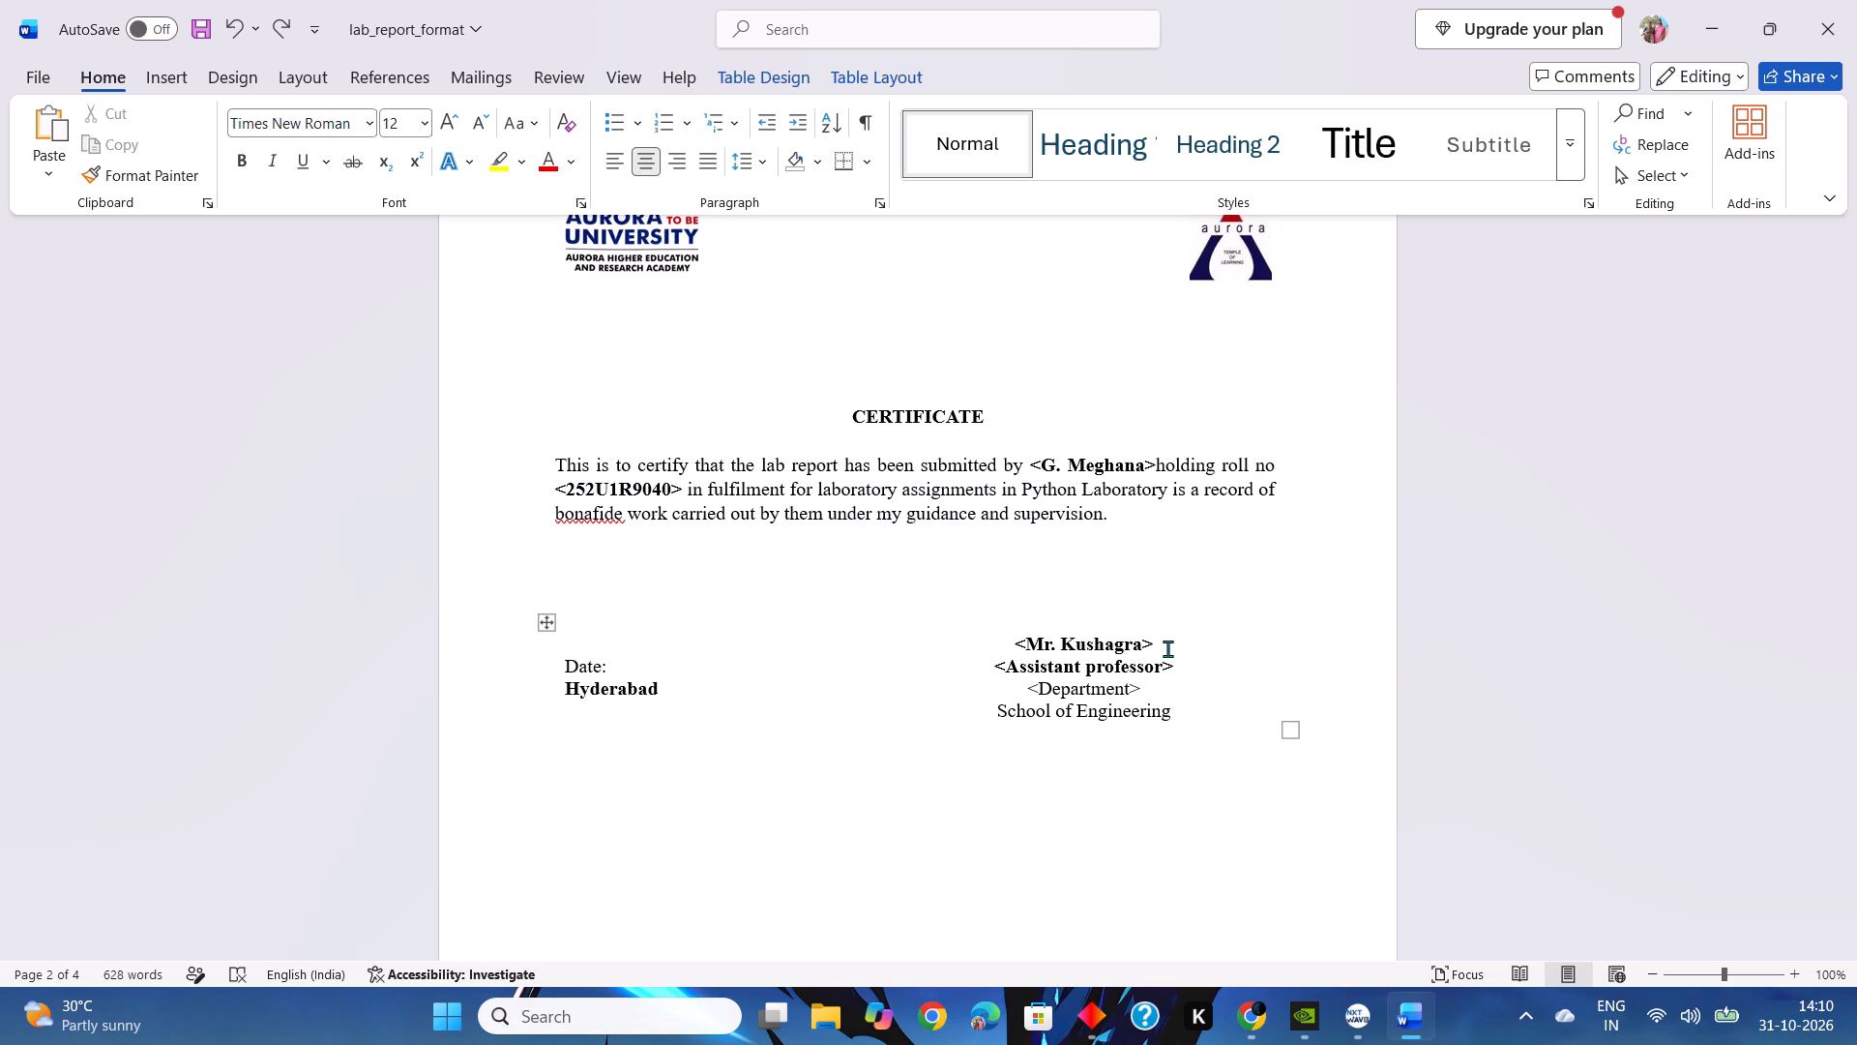
Extend the department line in the signature block to read Department of CSE inside the angle brackets.
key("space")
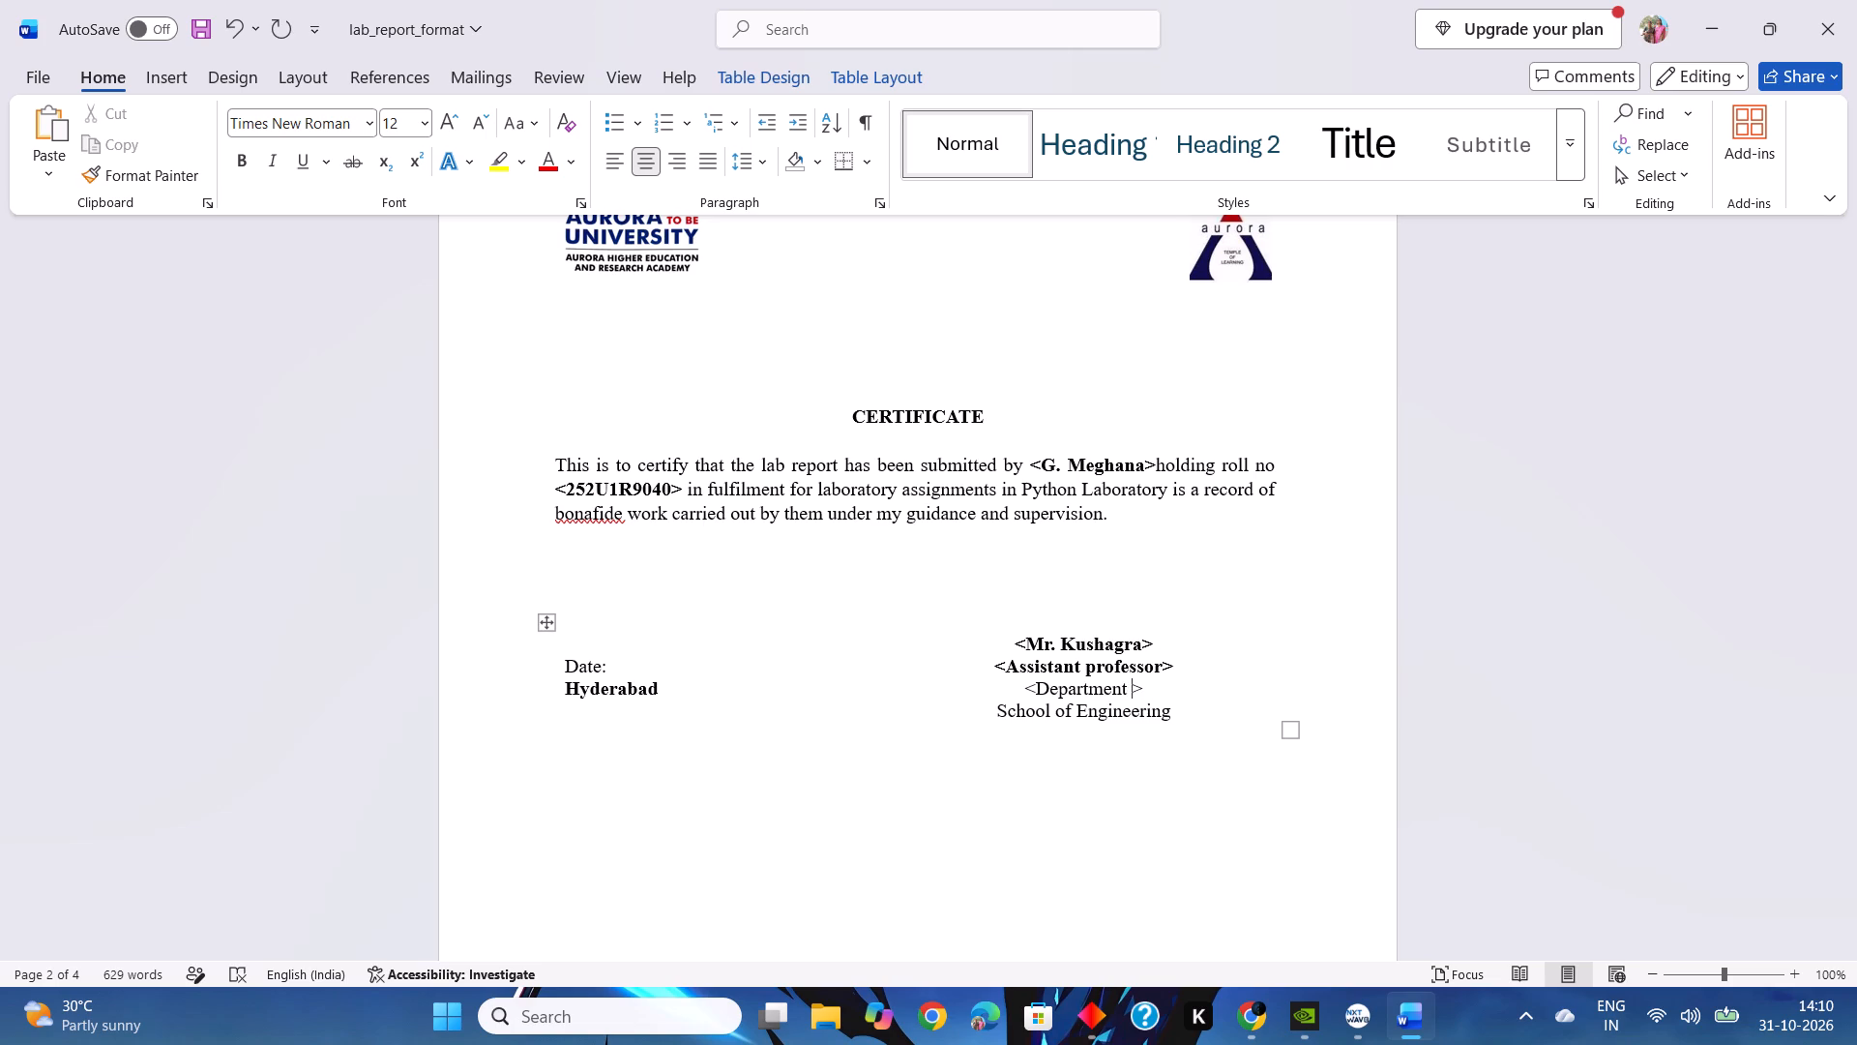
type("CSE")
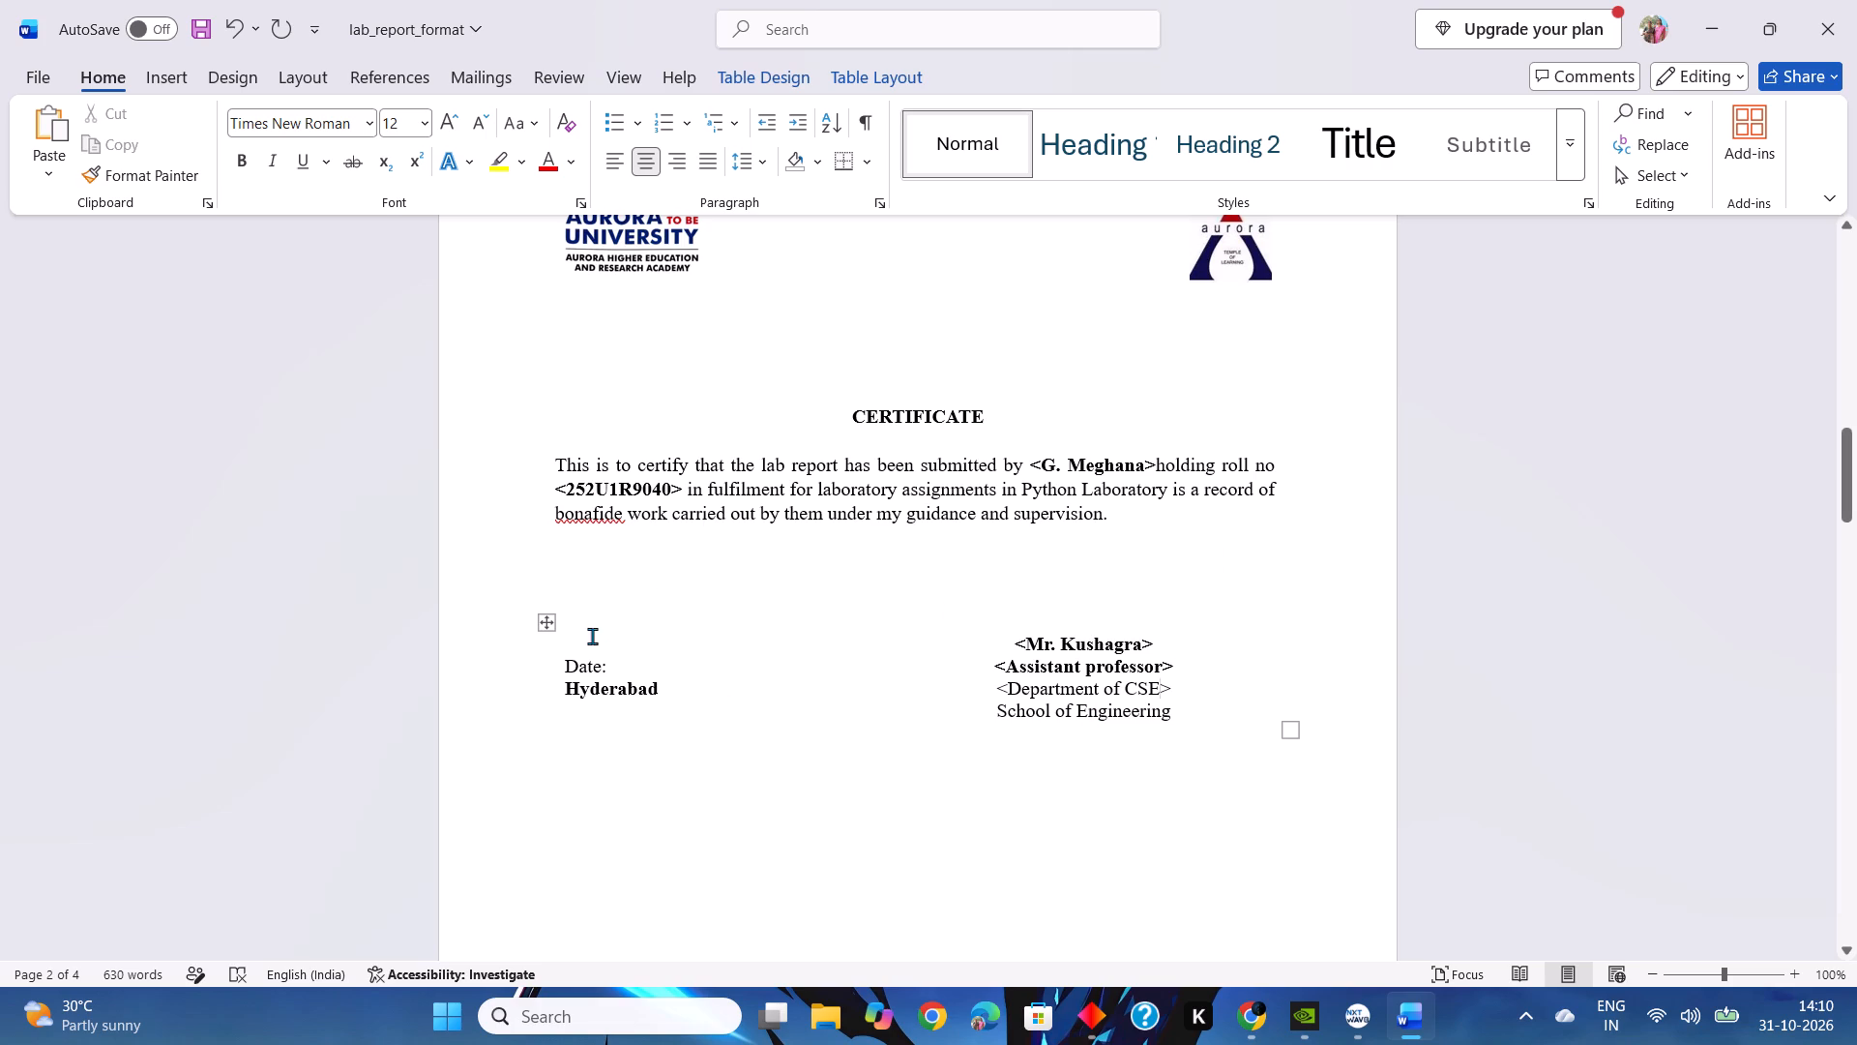
Enter the date 31-10-2026 after the Date label above Hyderabad on the certificate.
left_click(612, 664)
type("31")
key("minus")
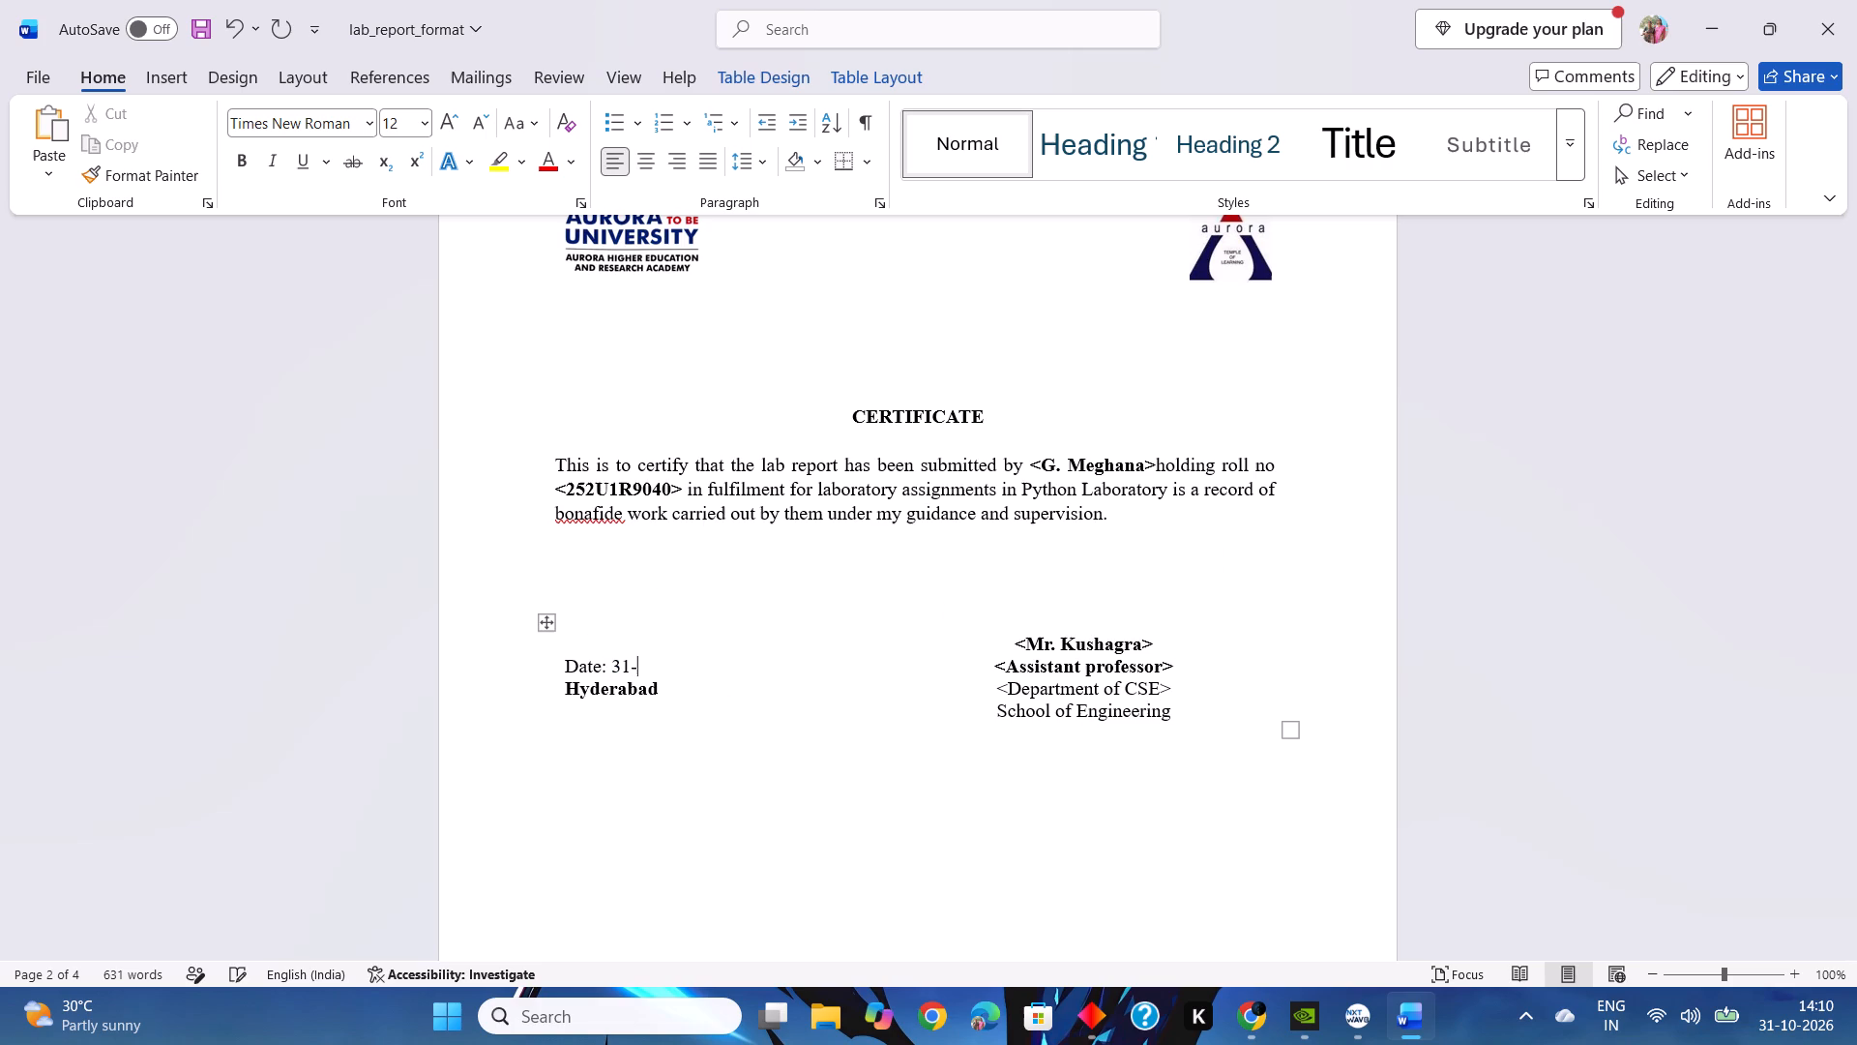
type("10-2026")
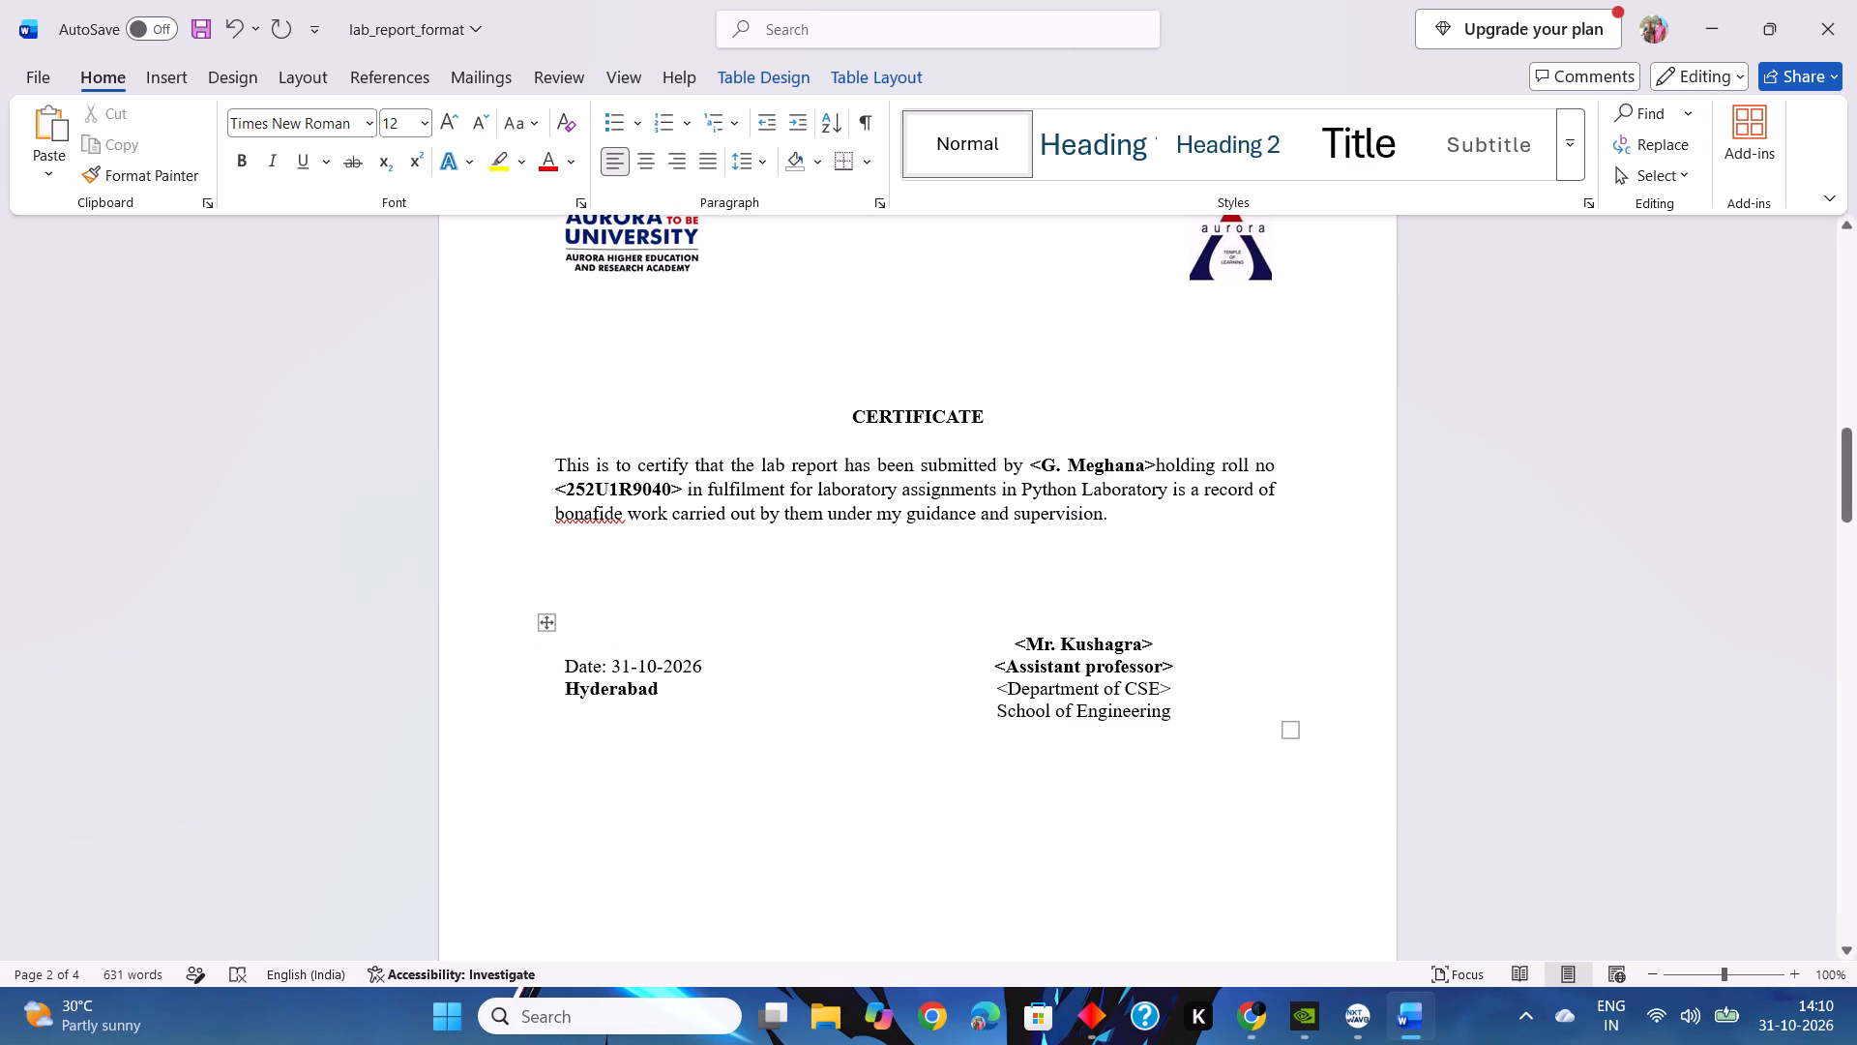
Review the sample program pages after the certificate, from question 1 with its code and output through question 25.
scroll(765, 668, "down", 19)
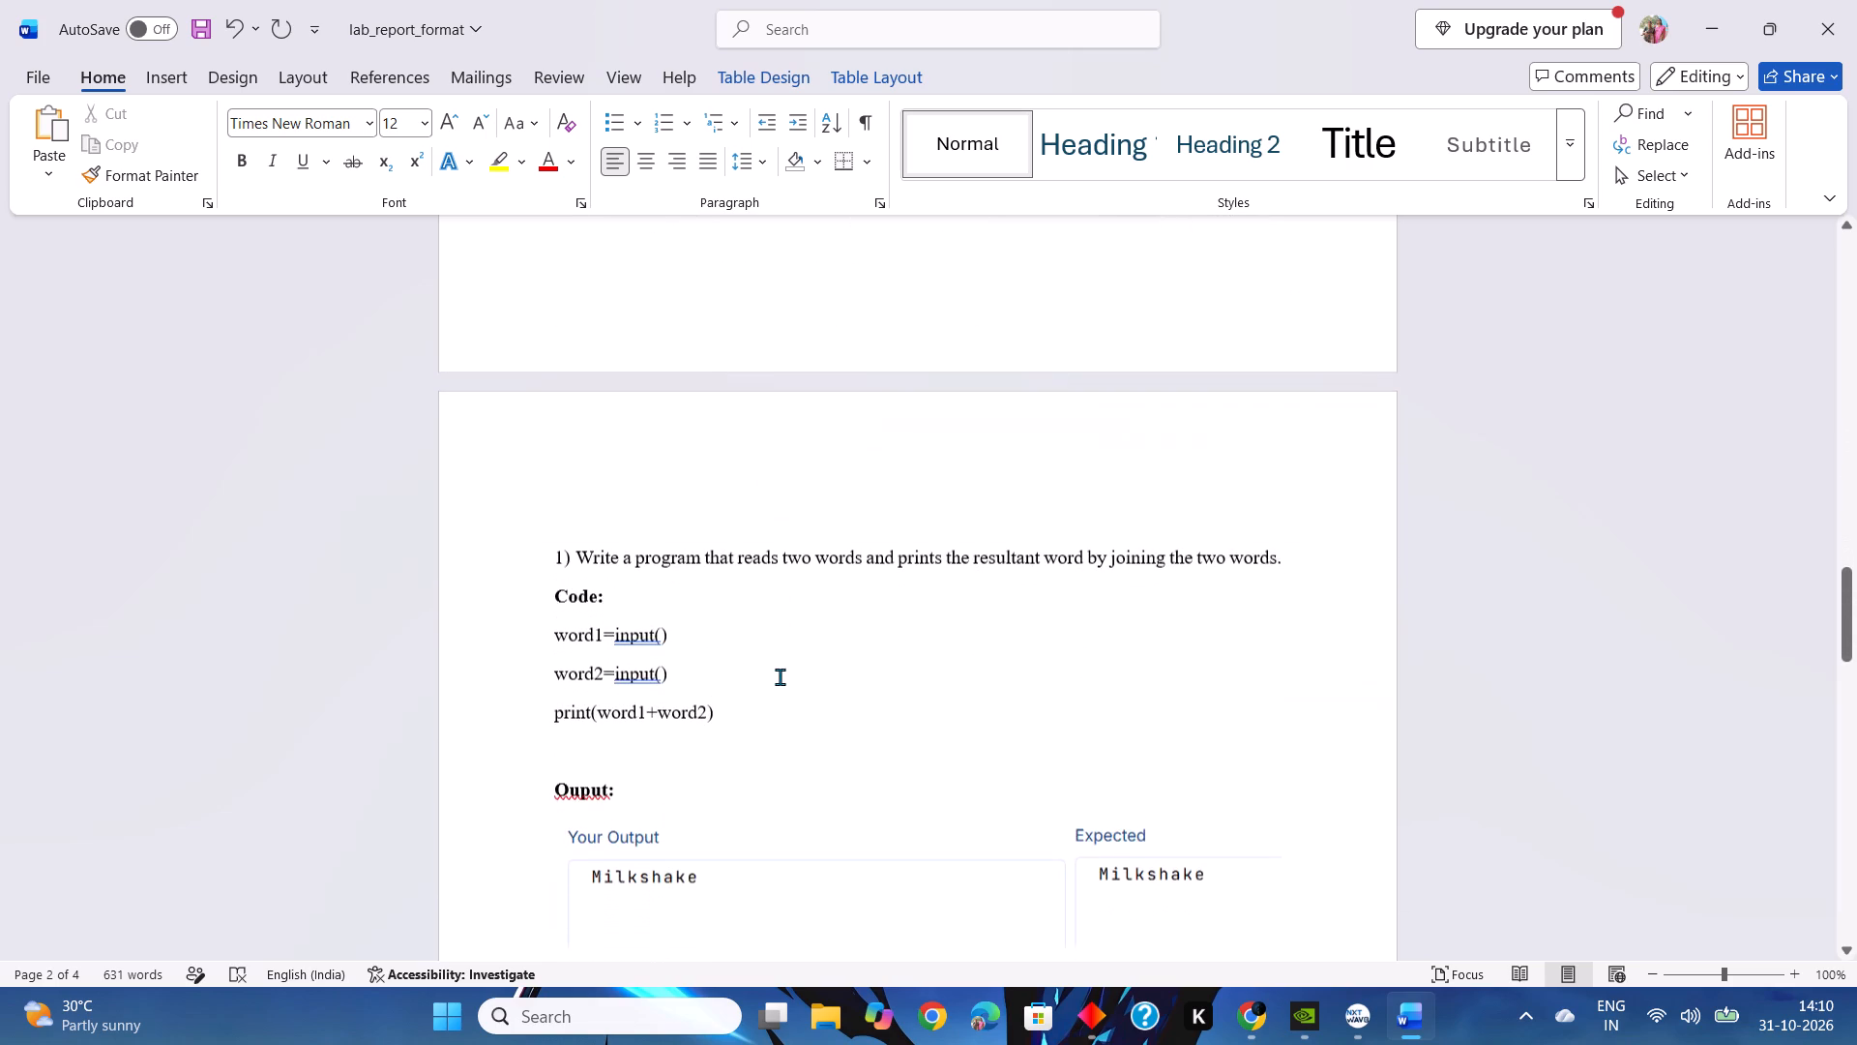
scroll(745, 583, "down", 7)
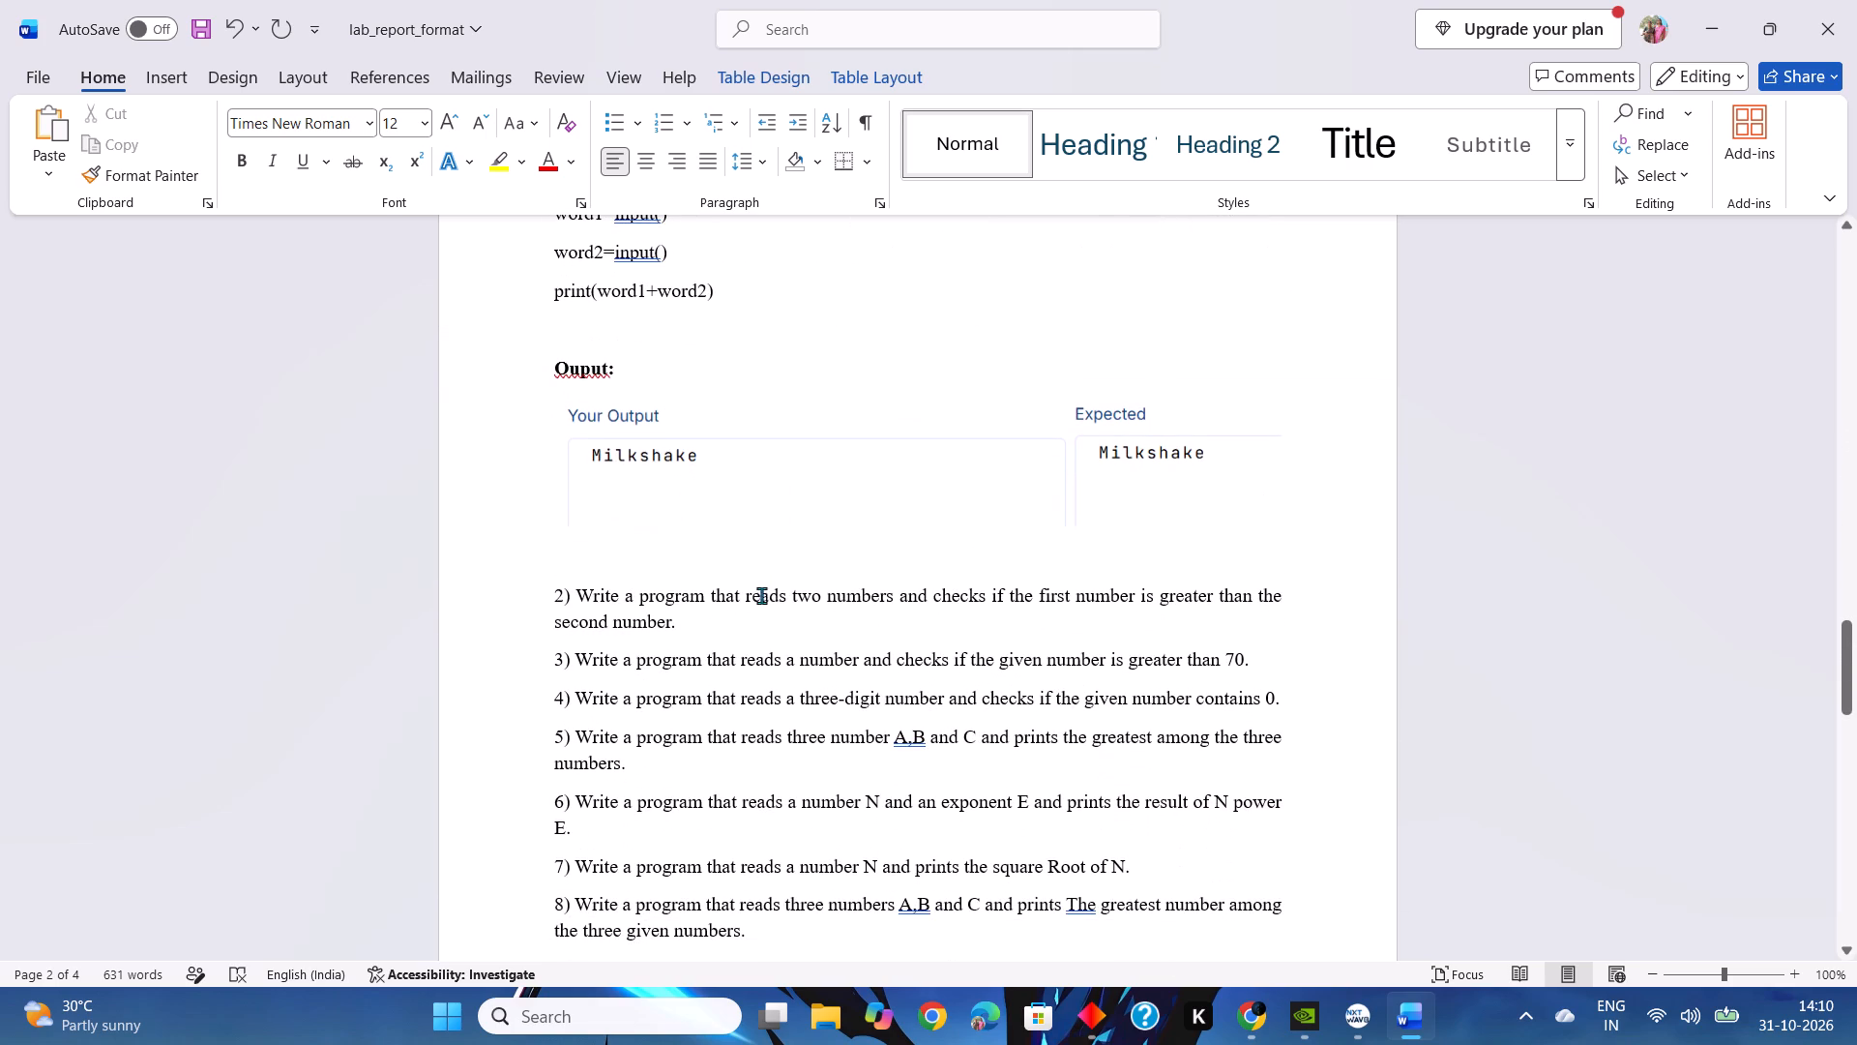
scroll(765, 621, "up", 1)
scroll(764, 622, "down", 15)
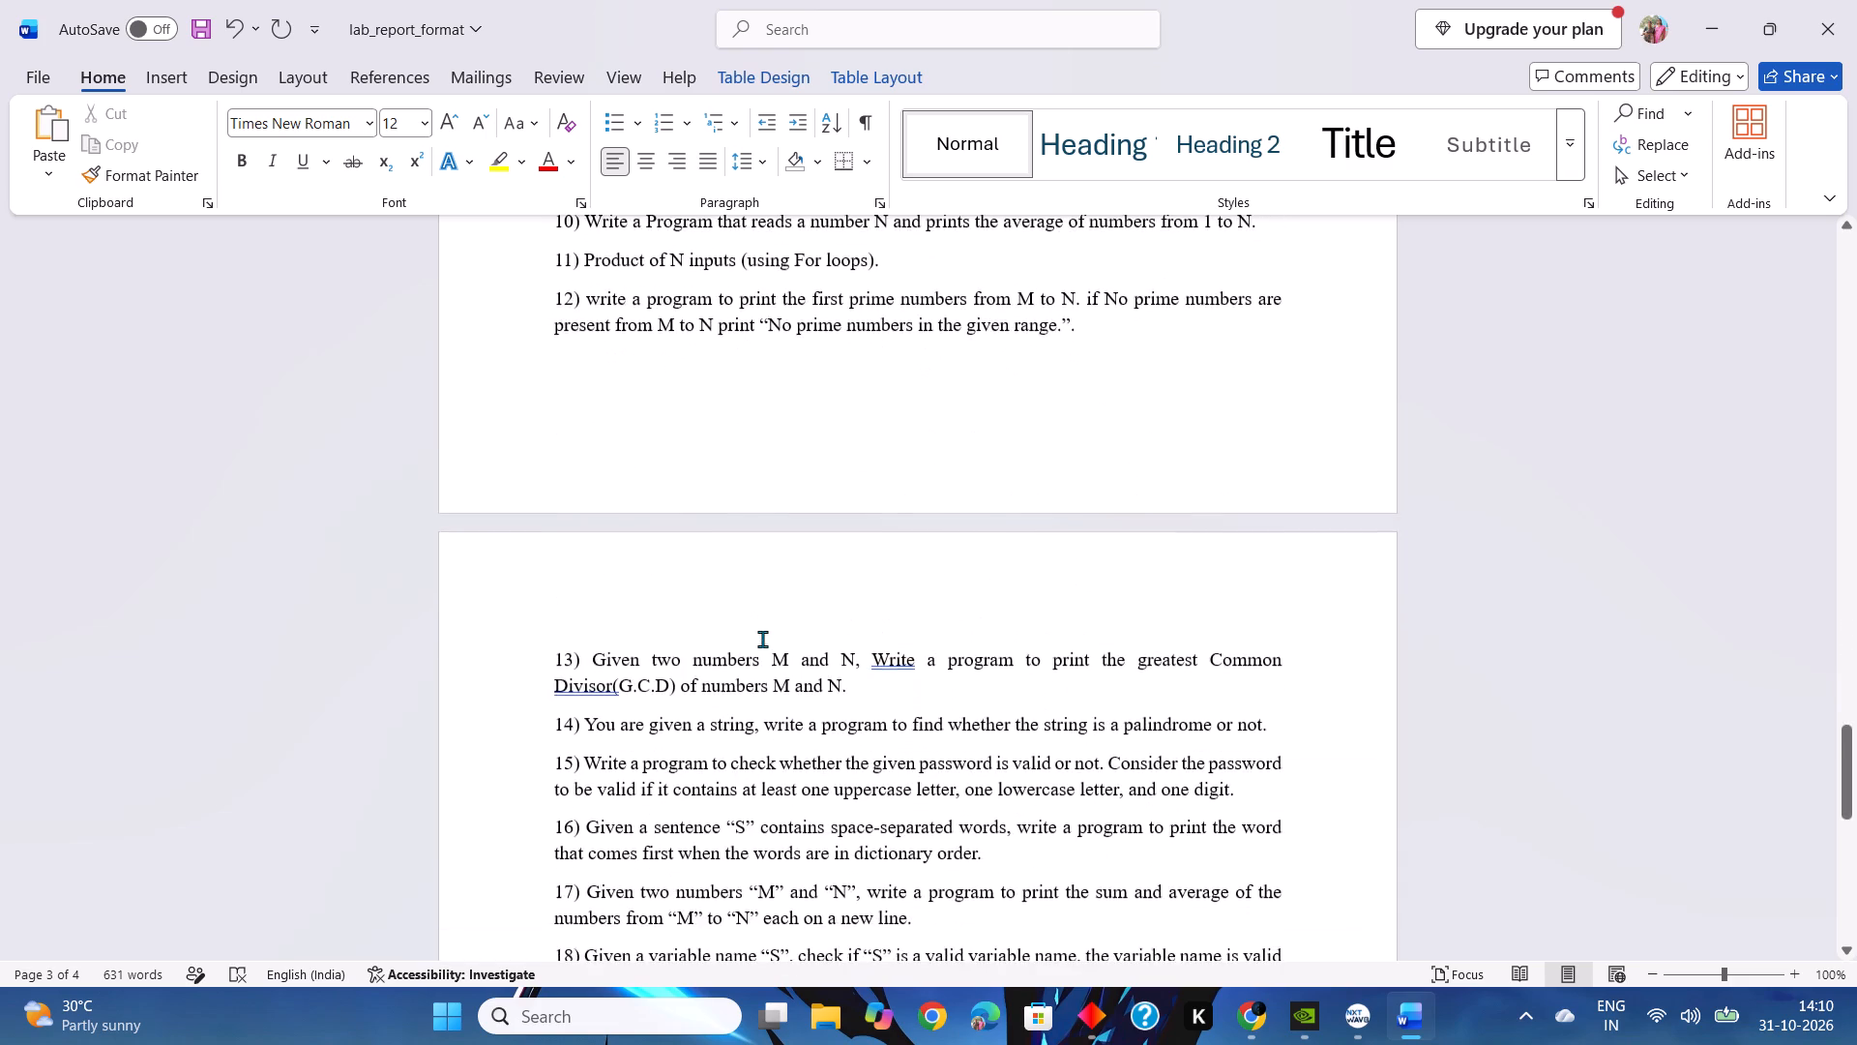
scroll(762, 640, "down", 19)
scroll(767, 661, "down", 11)
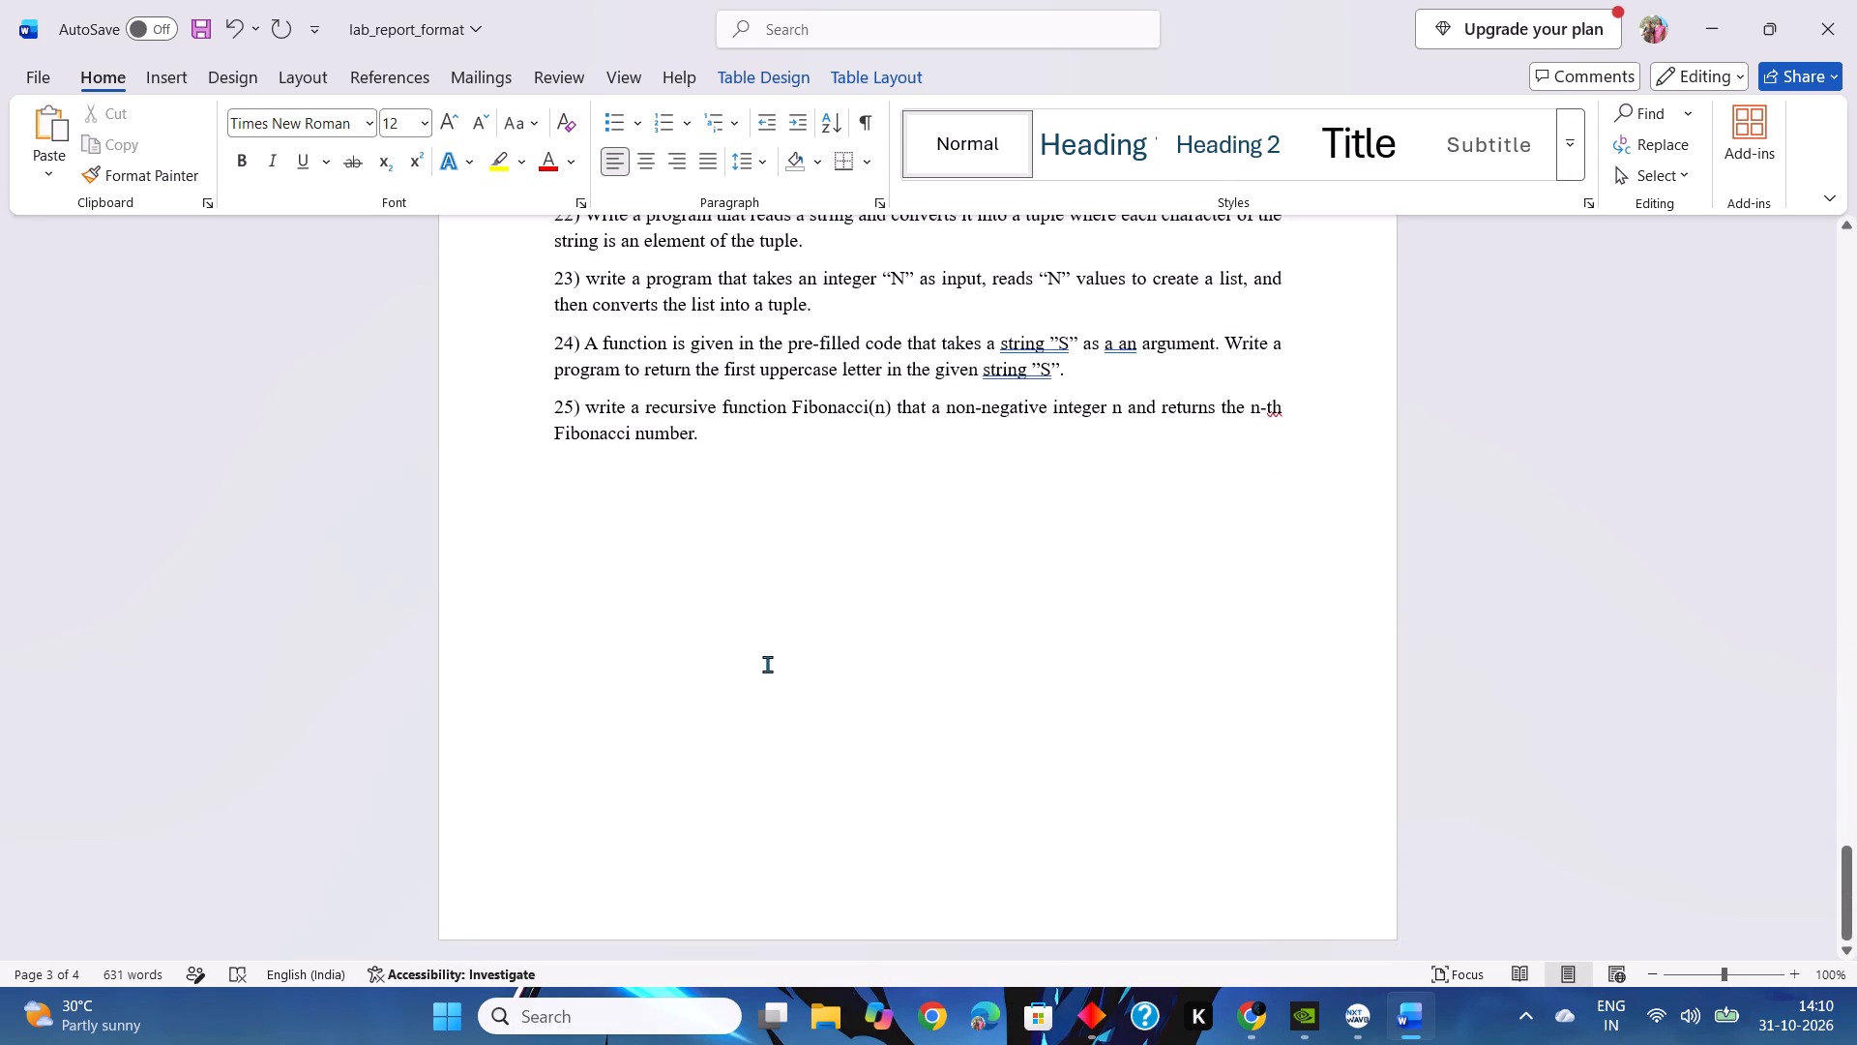
scroll(767, 664, "down", 2)
Delete all the sample program content after the certificate page, from question 1 with its code and output image through question 25.
scroll(767, 664, "up", 19)
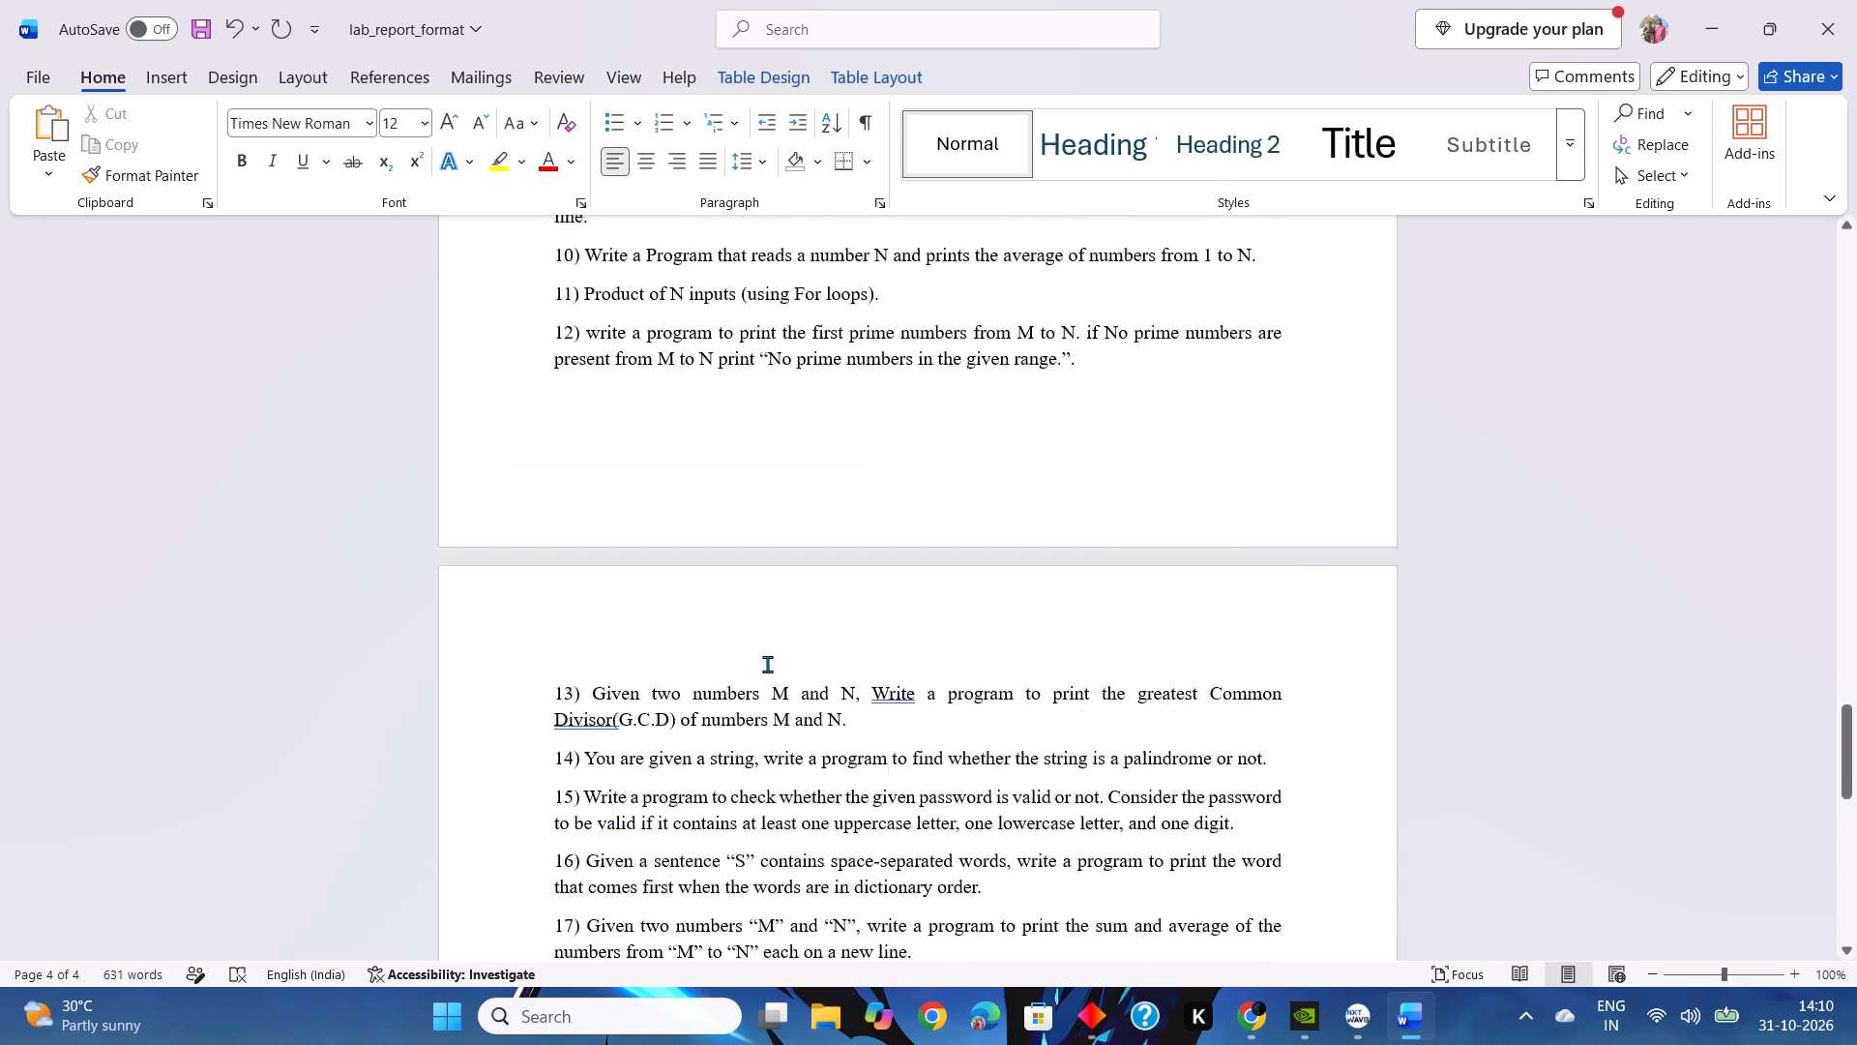
scroll(767, 664, "up", 16)
scroll(765, 667, "up", 5)
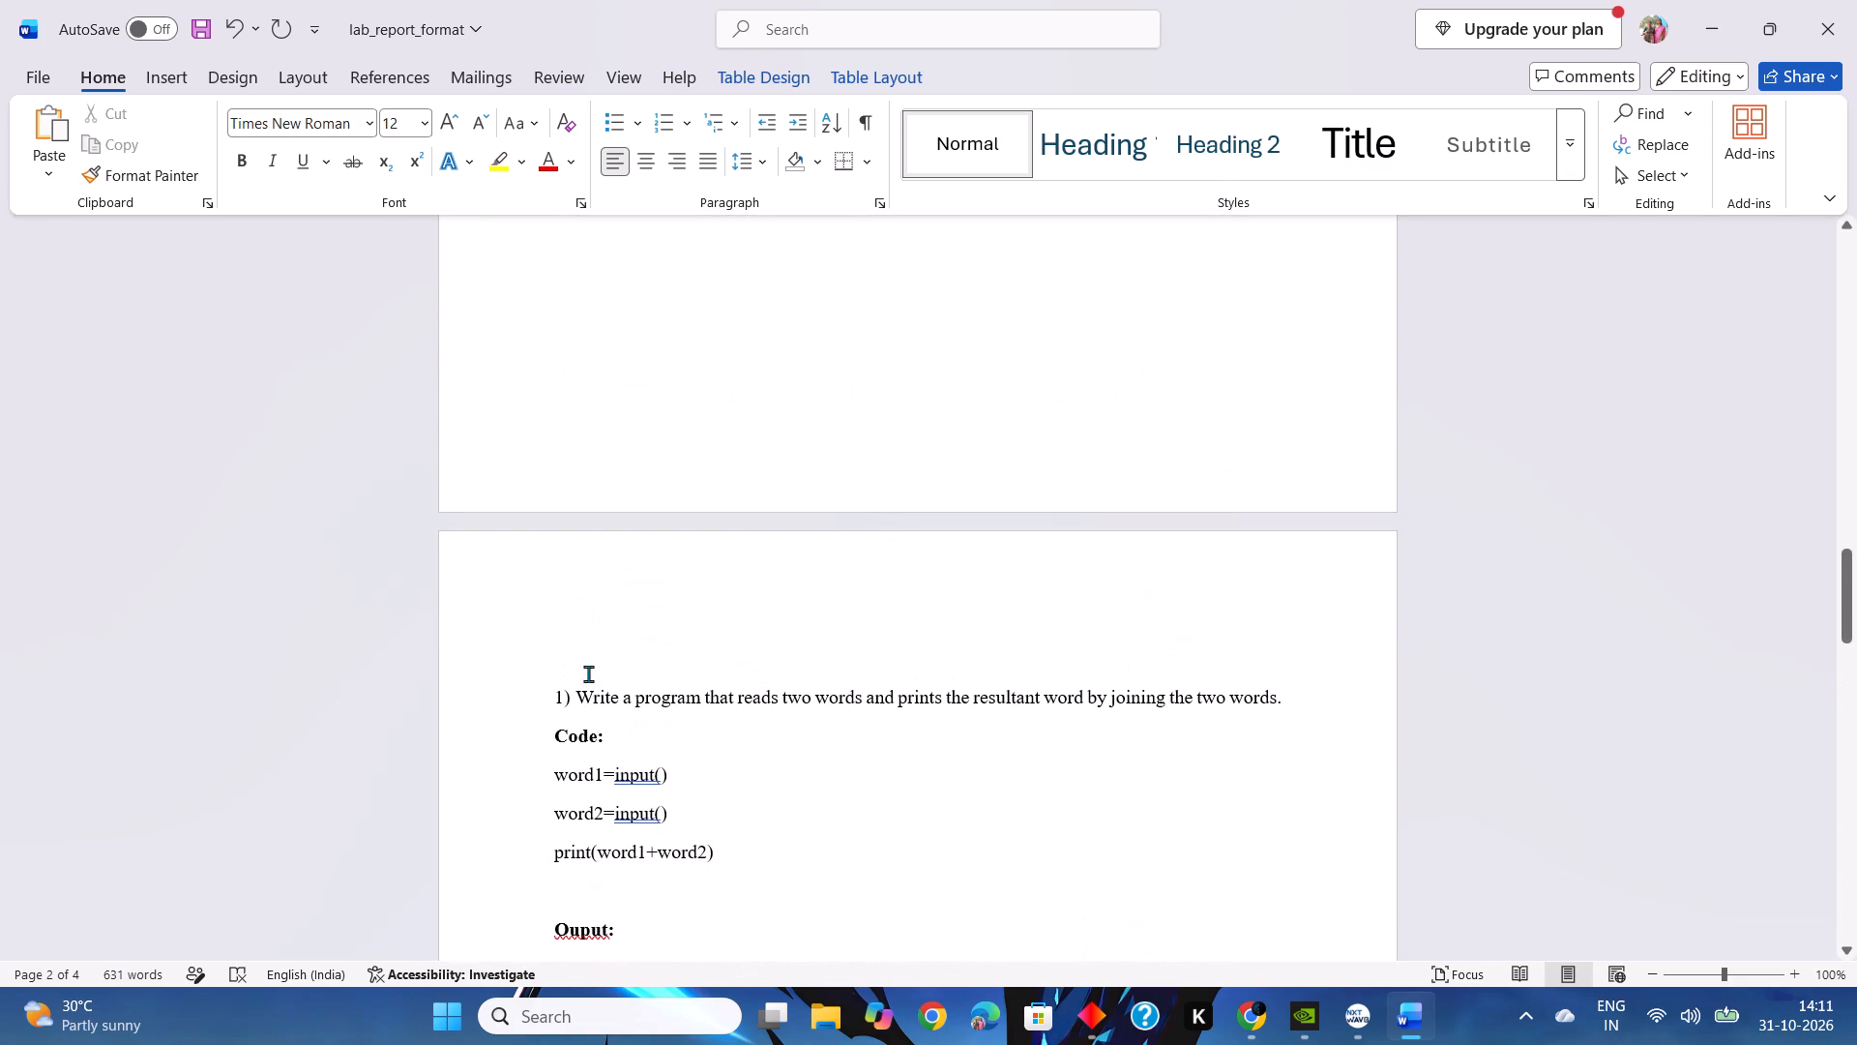
left_click_drag(551, 697, 670, 761)
left_click_drag(670, 761, 680, 754)
scroll(670, 761, "down", 10)
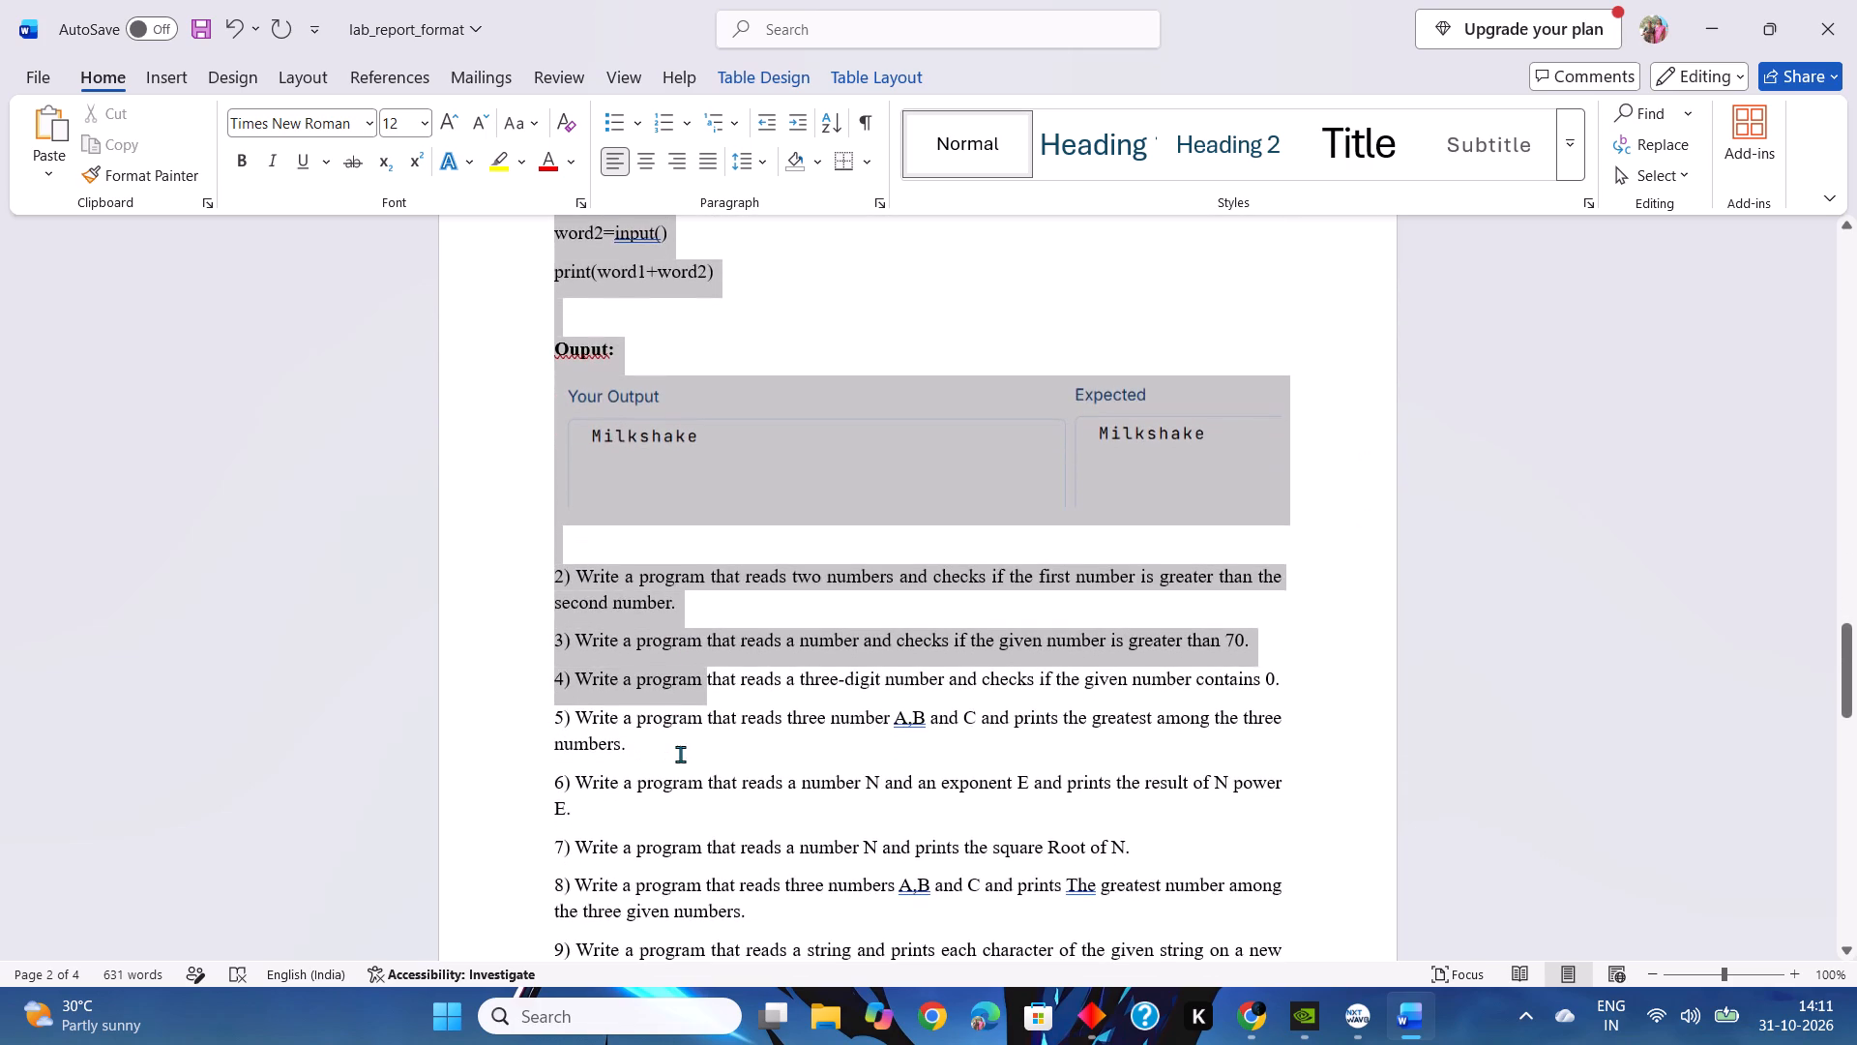
left_click_drag(680, 754, 686, 754)
scroll(682, 754, "down", 16)
scroll(686, 754, "down", 11)
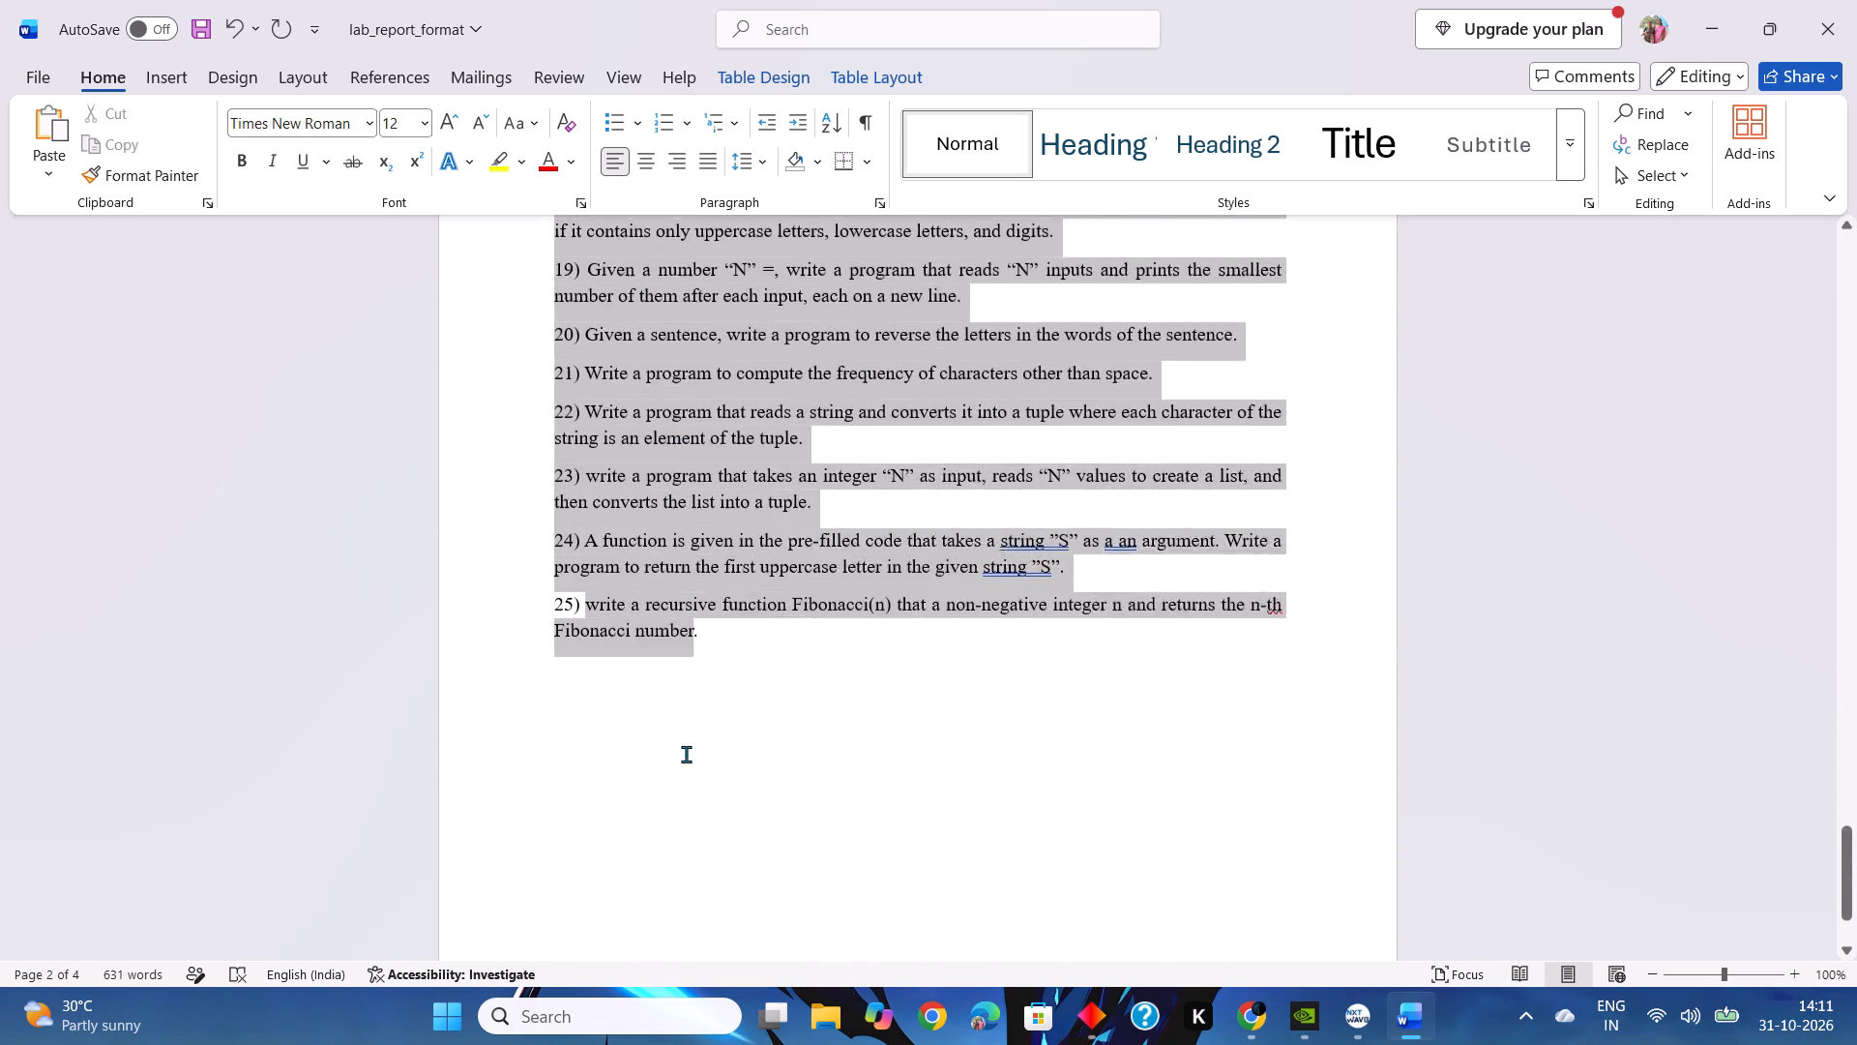
scroll(686, 754, "down", 3)
left_click_drag(686, 754, 846, 668)
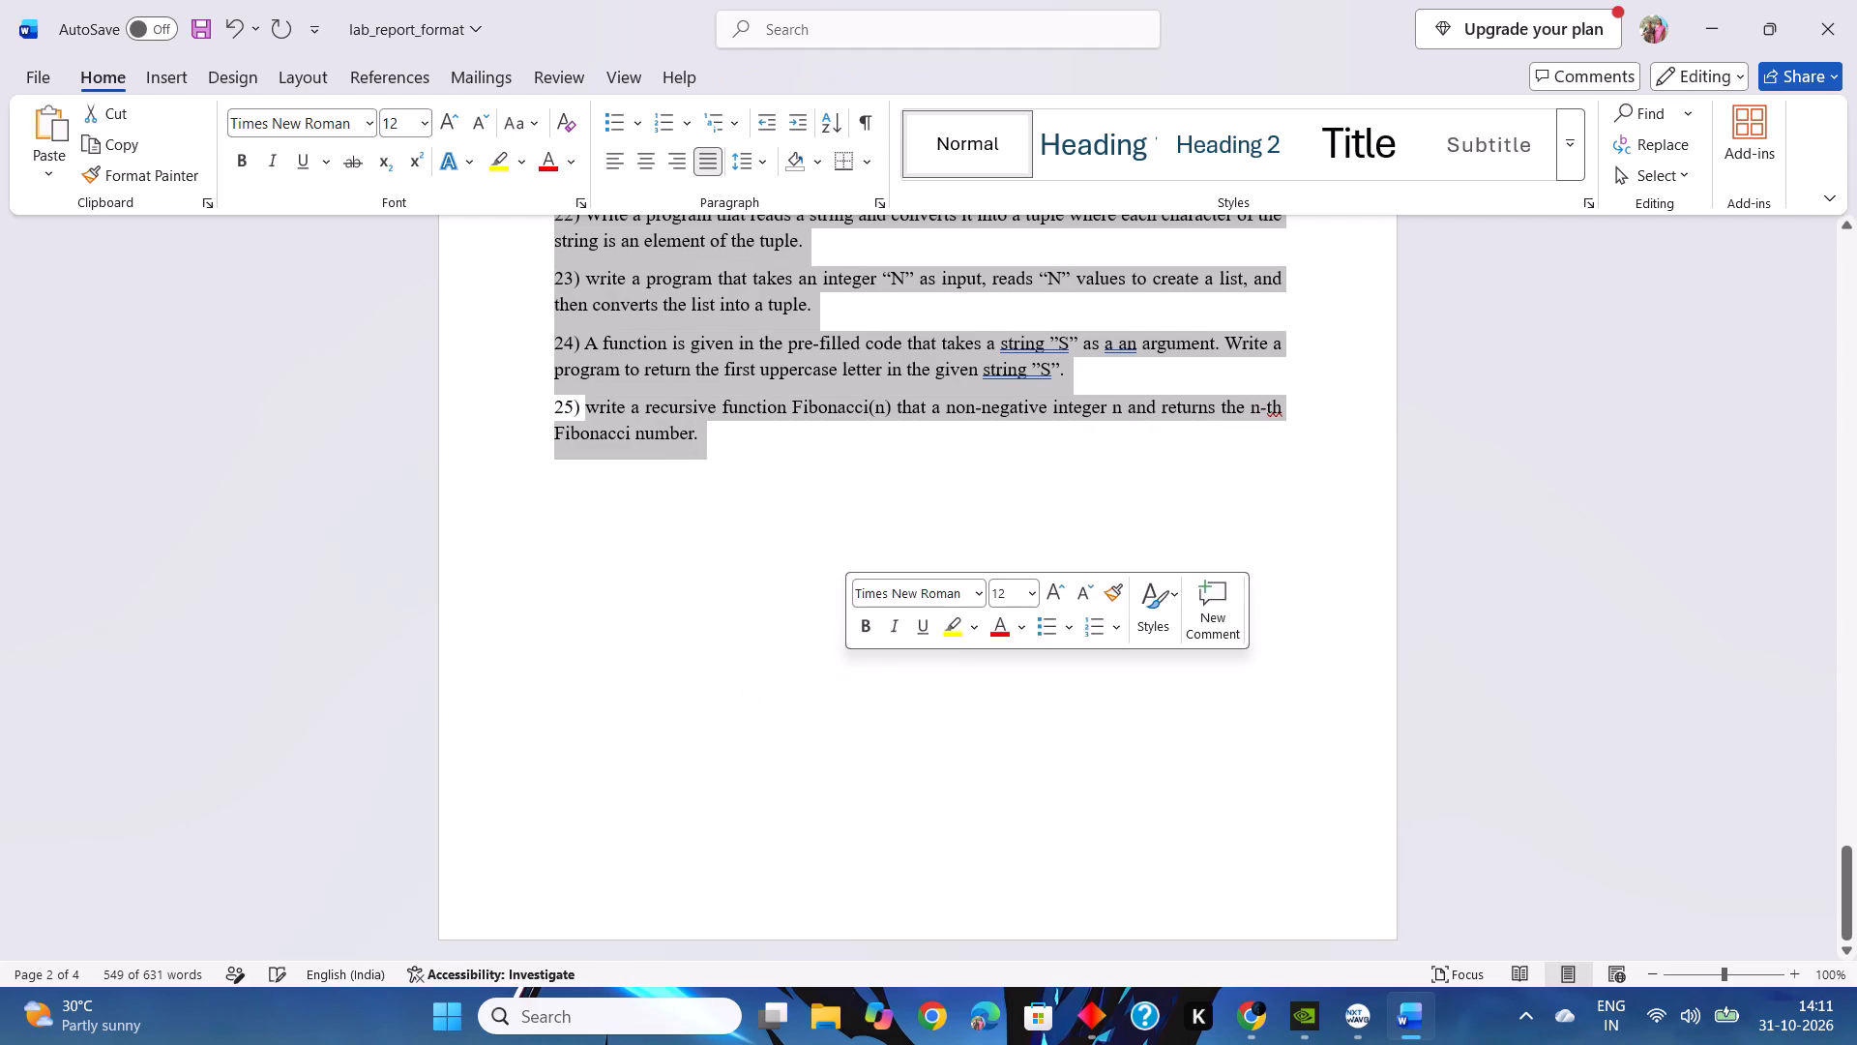
key("BackSpace")
key("BackSpace")
key("BackSpace")
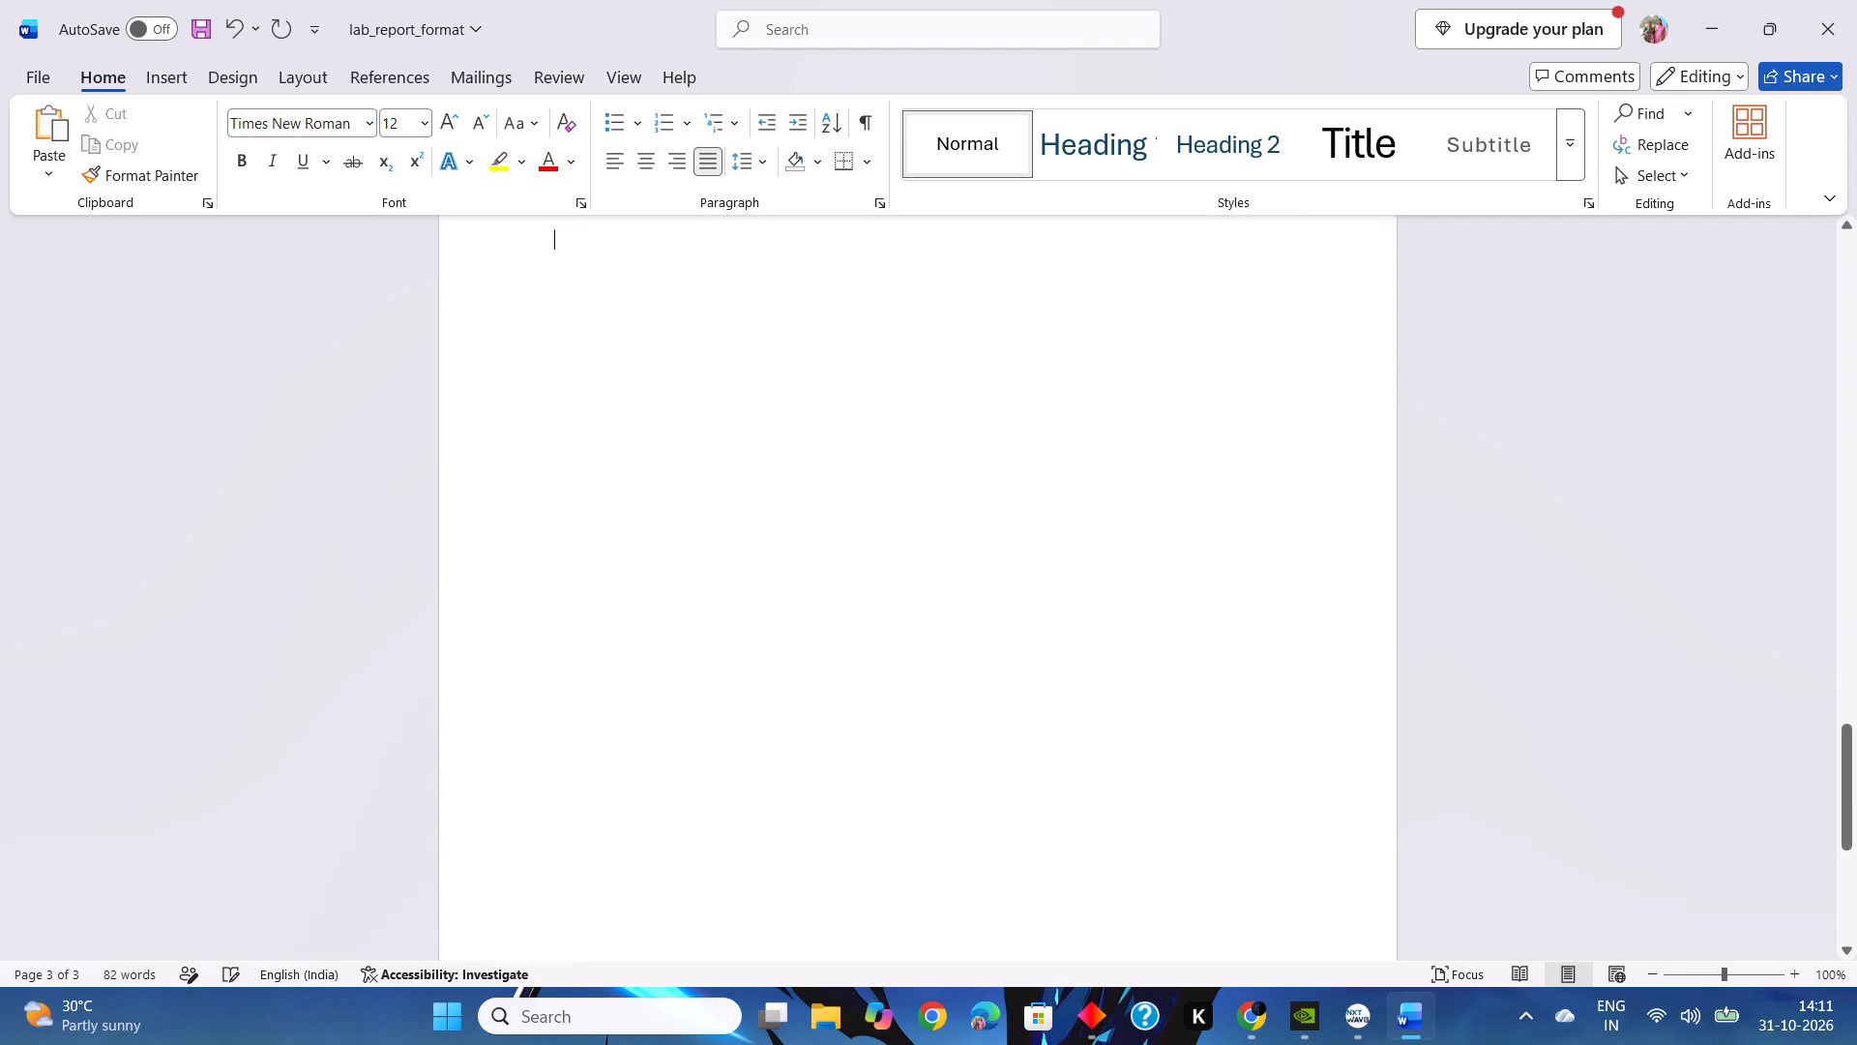
Check the certificate page and the blank page that follows it.
scroll(837, 676, "up", 15)
scroll(833, 701, "up", 7)
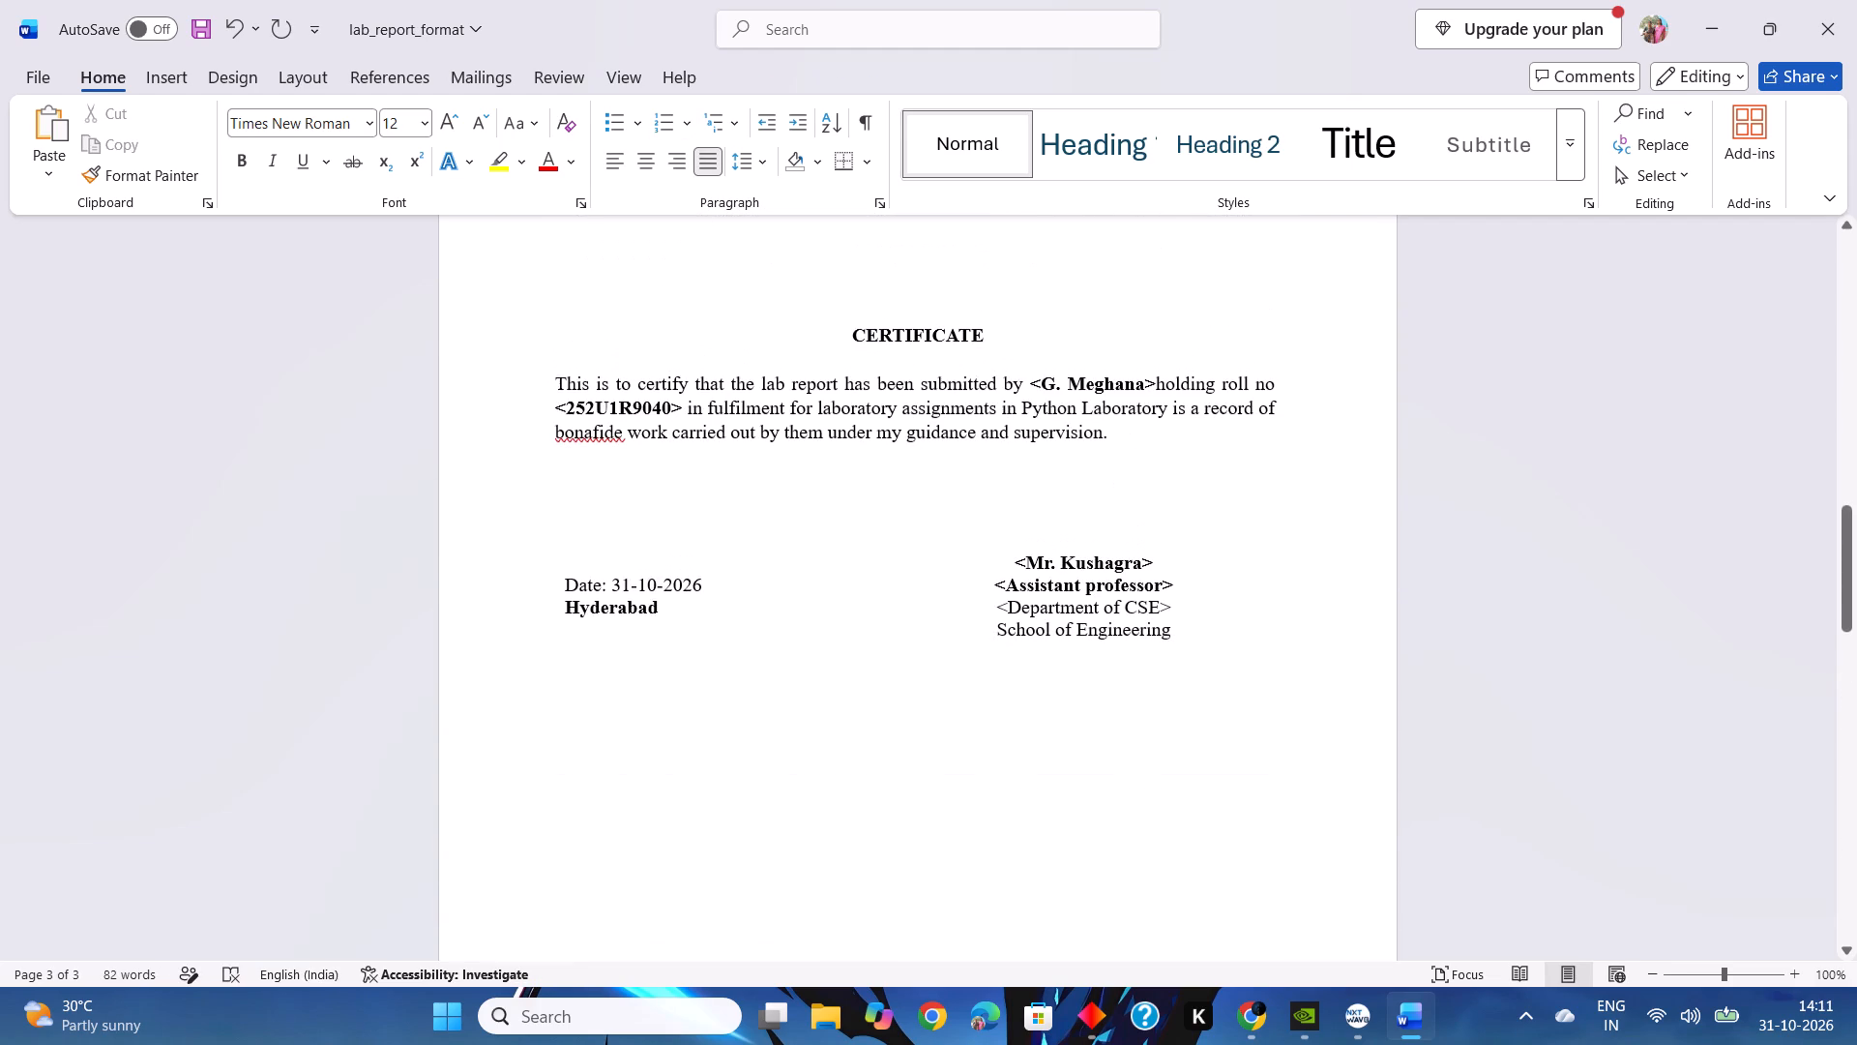
scroll(832, 702, "down", 13)
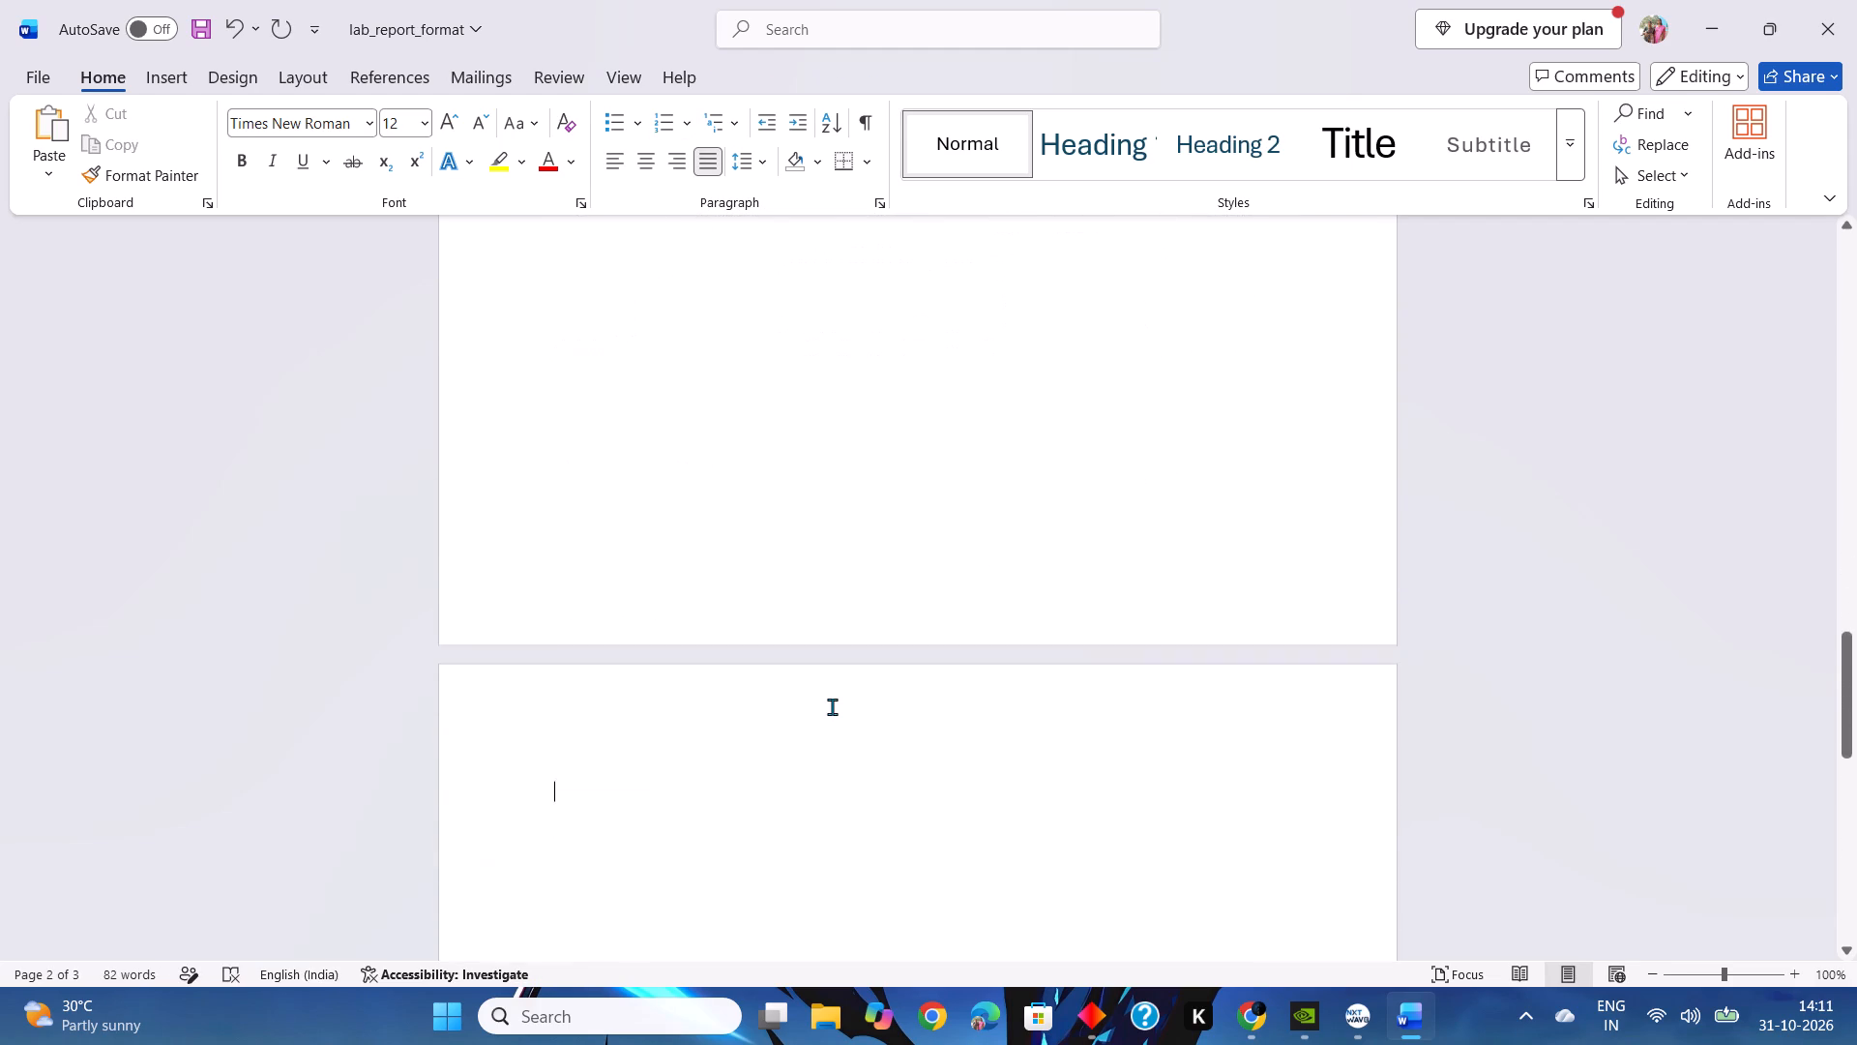
scroll(832, 706, "down", 7)
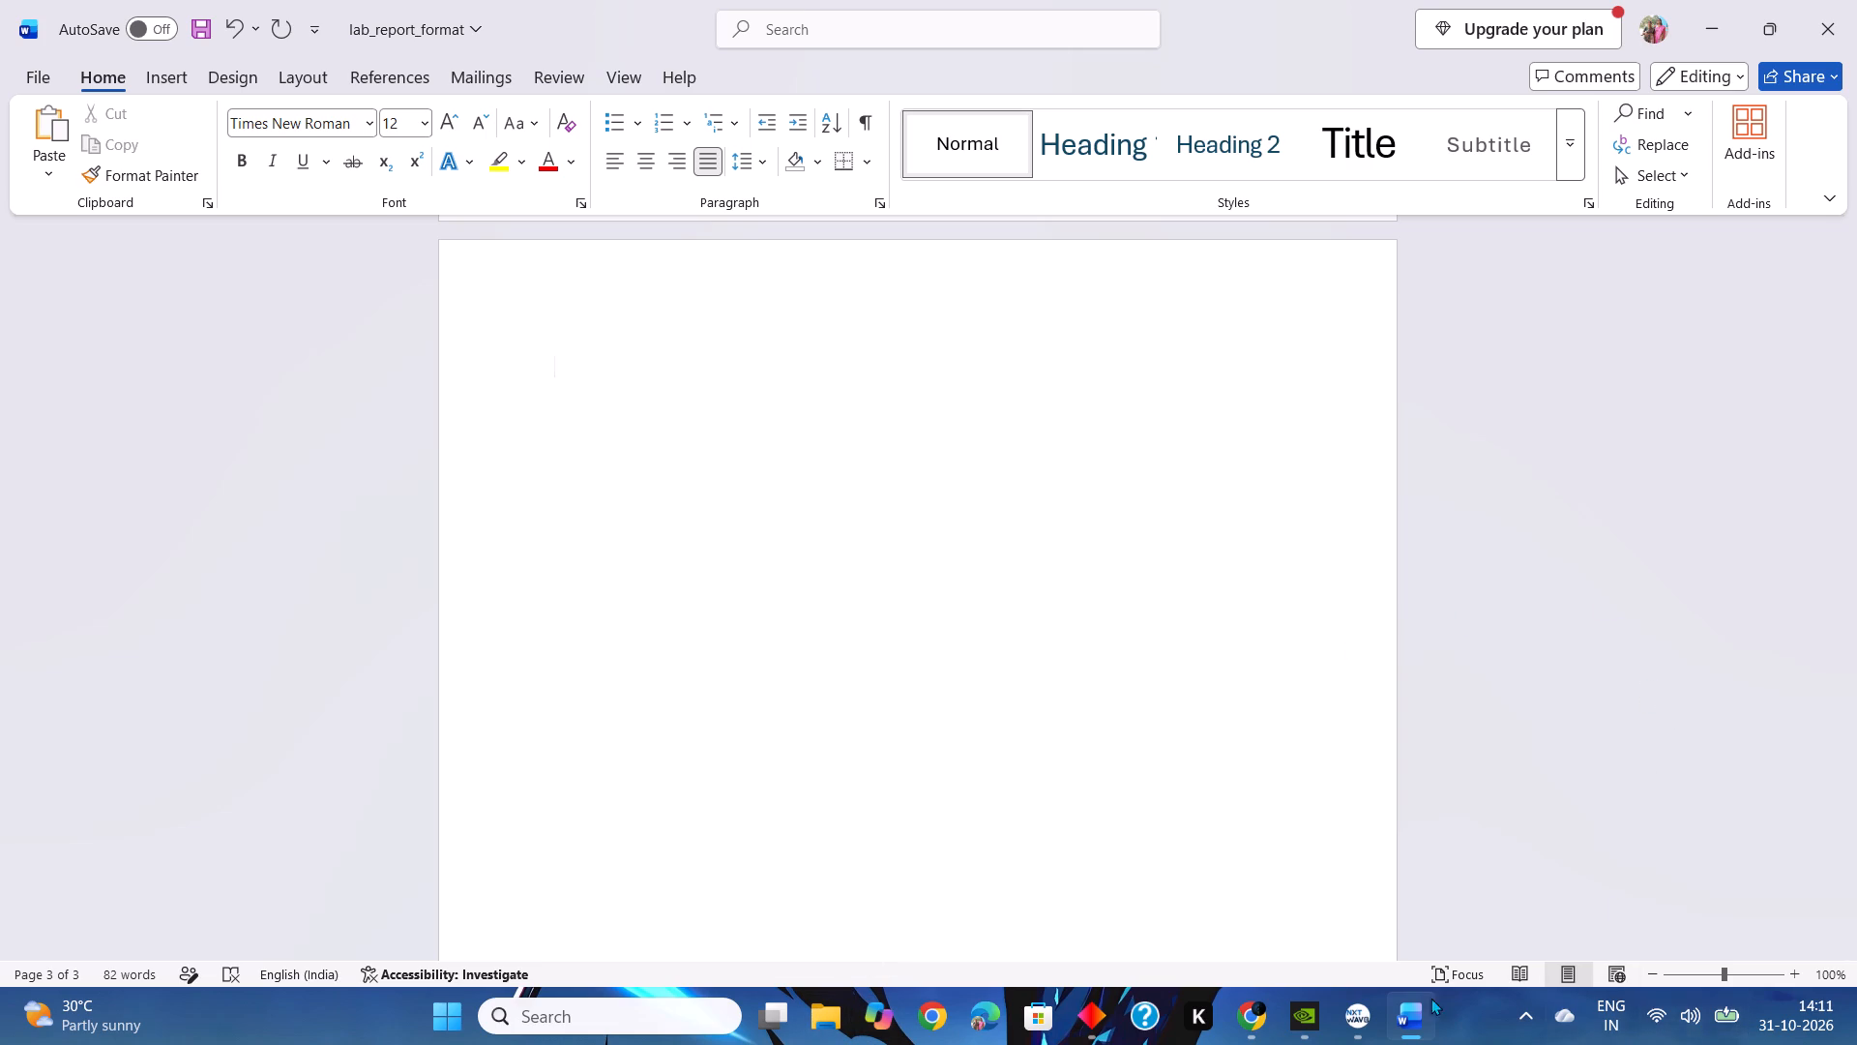
Copy the title Most Frequent Element from the NxtWave Coding Practice list and paste it on the blank third page of the Word report.
left_click(1366, 945)
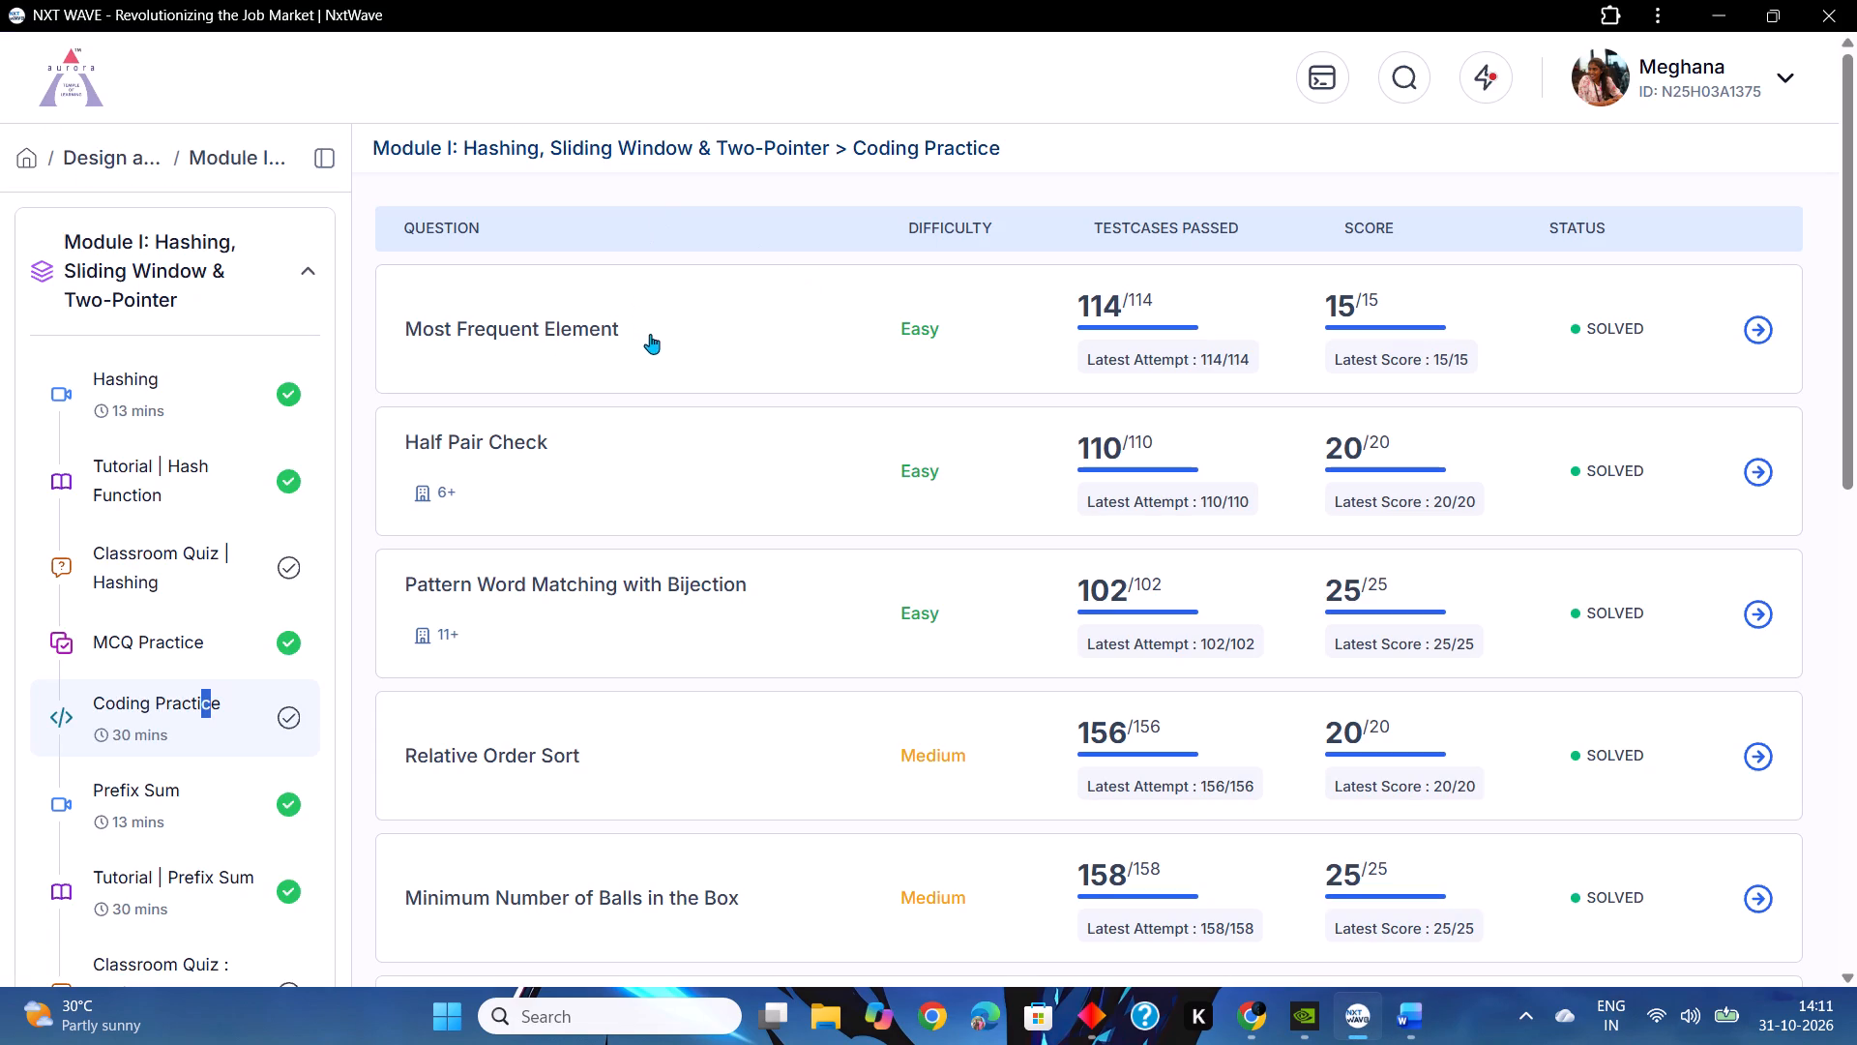
scroll(654, 343, "up", 1)
scroll(668, 694, "down", 3)
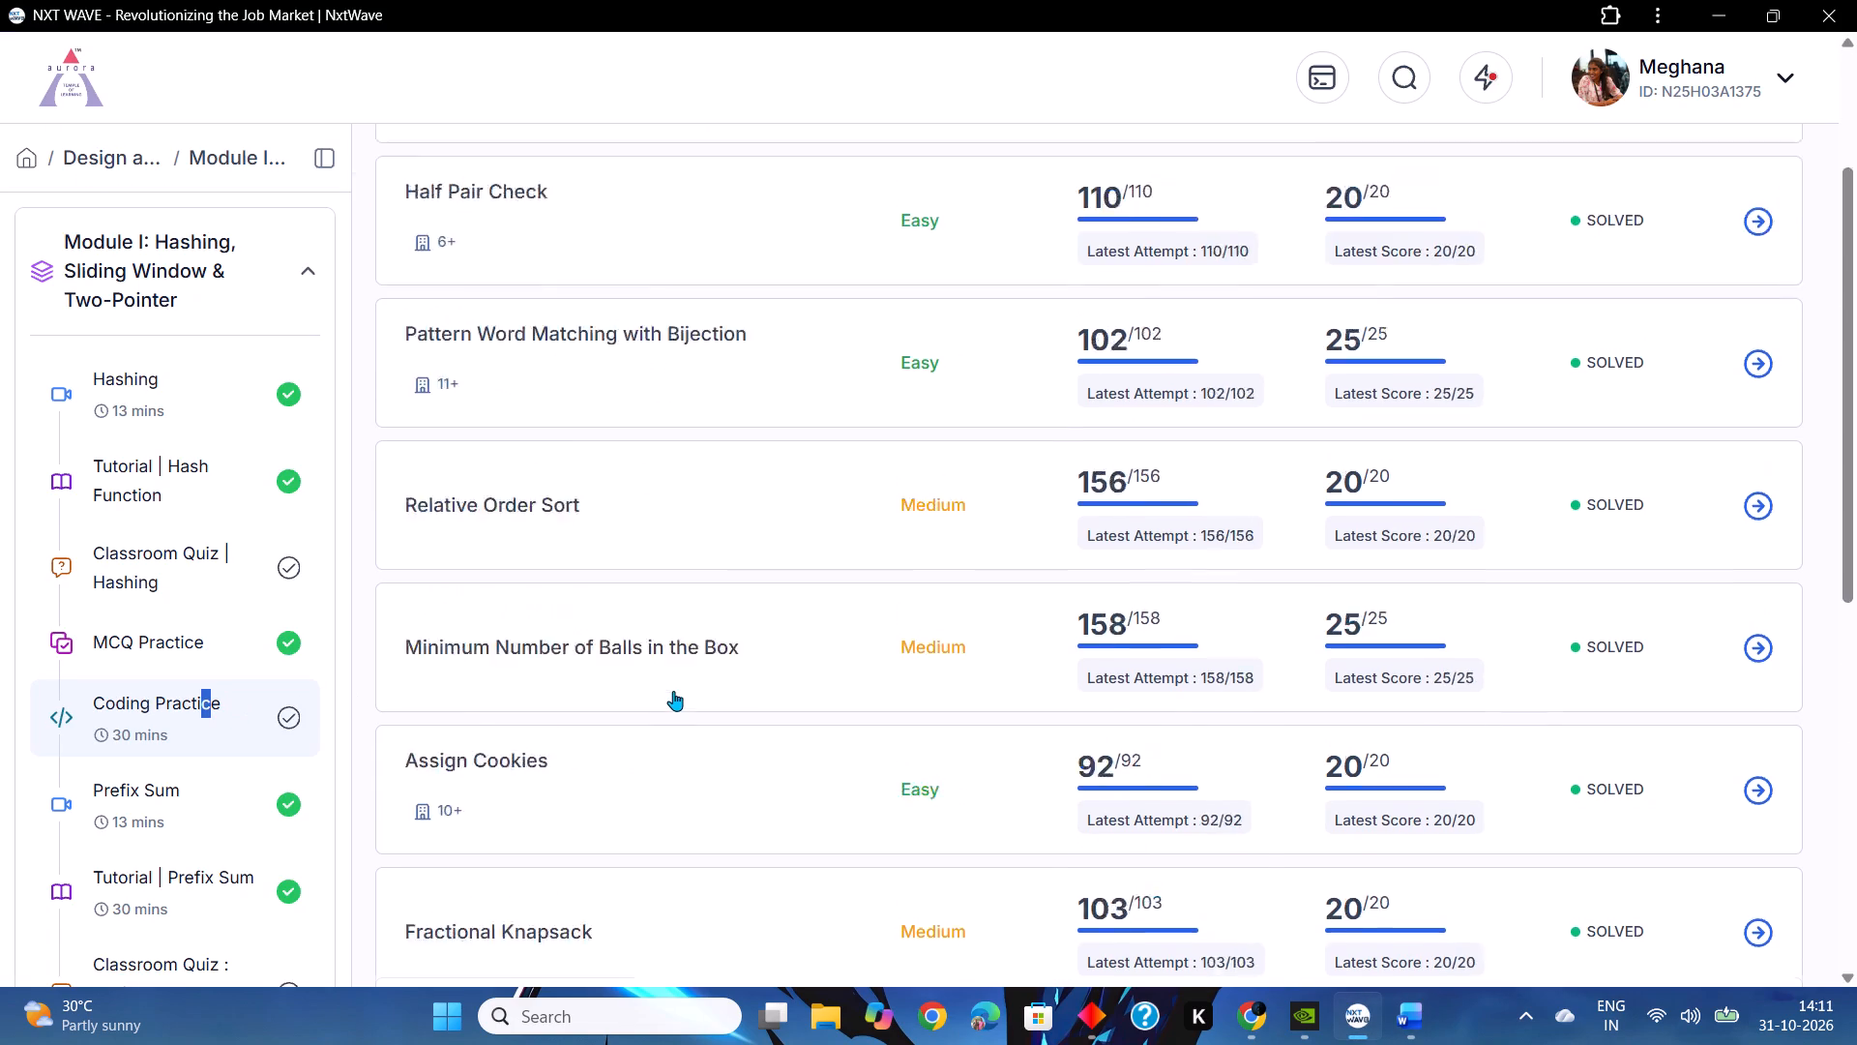
scroll(673, 691, "down", 13)
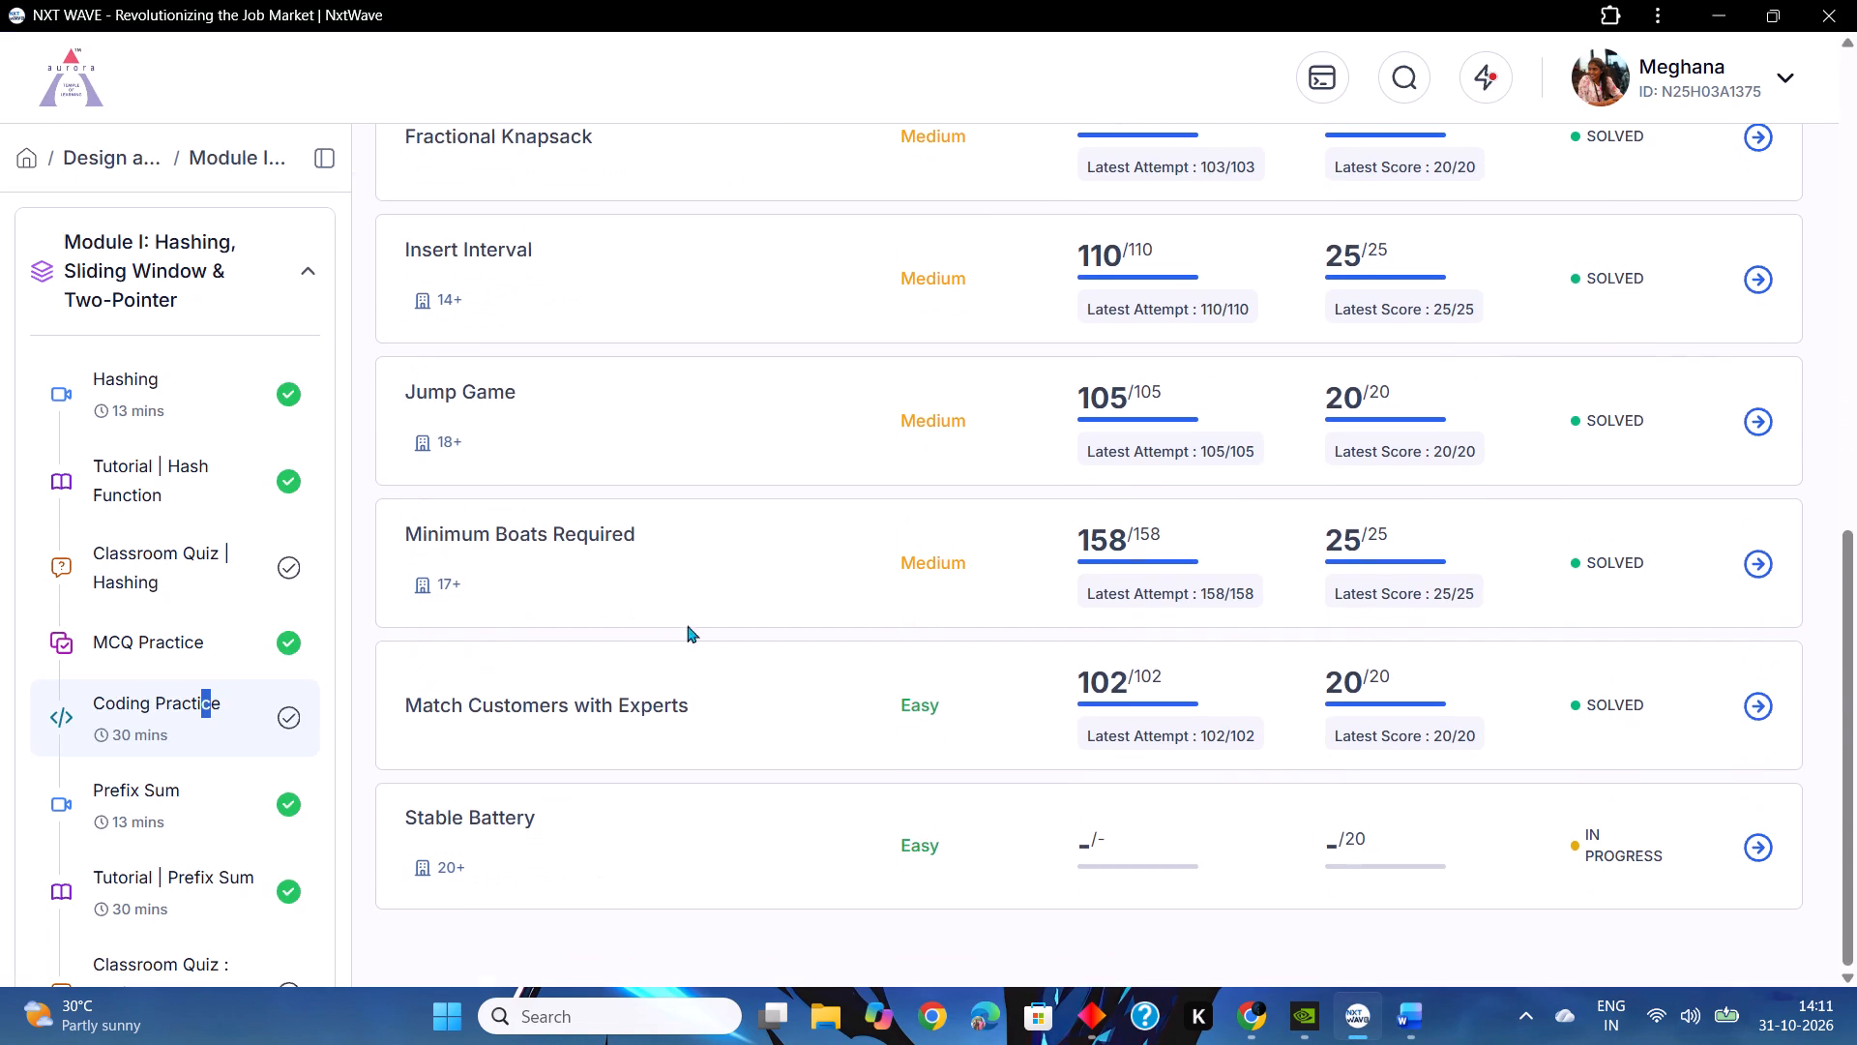
scroll(689, 615, "up", 14)
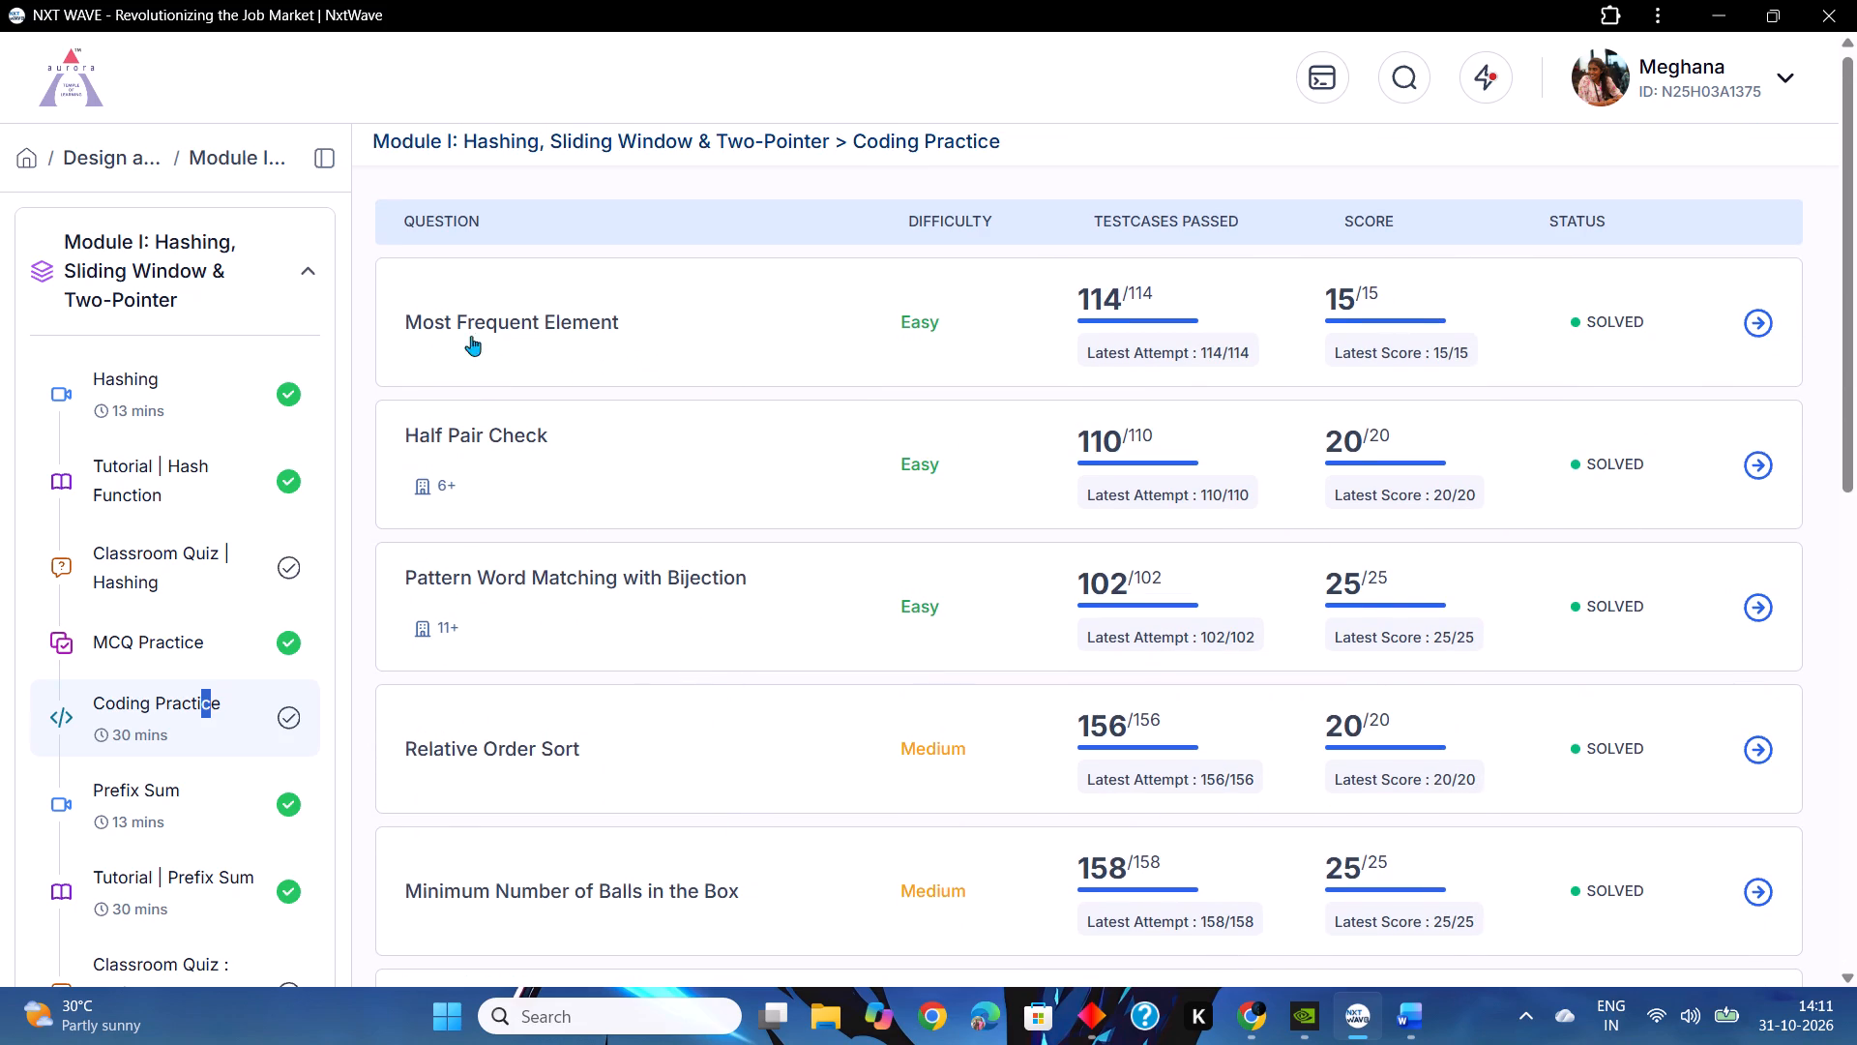
left_click_drag(402, 321, 615, 326)
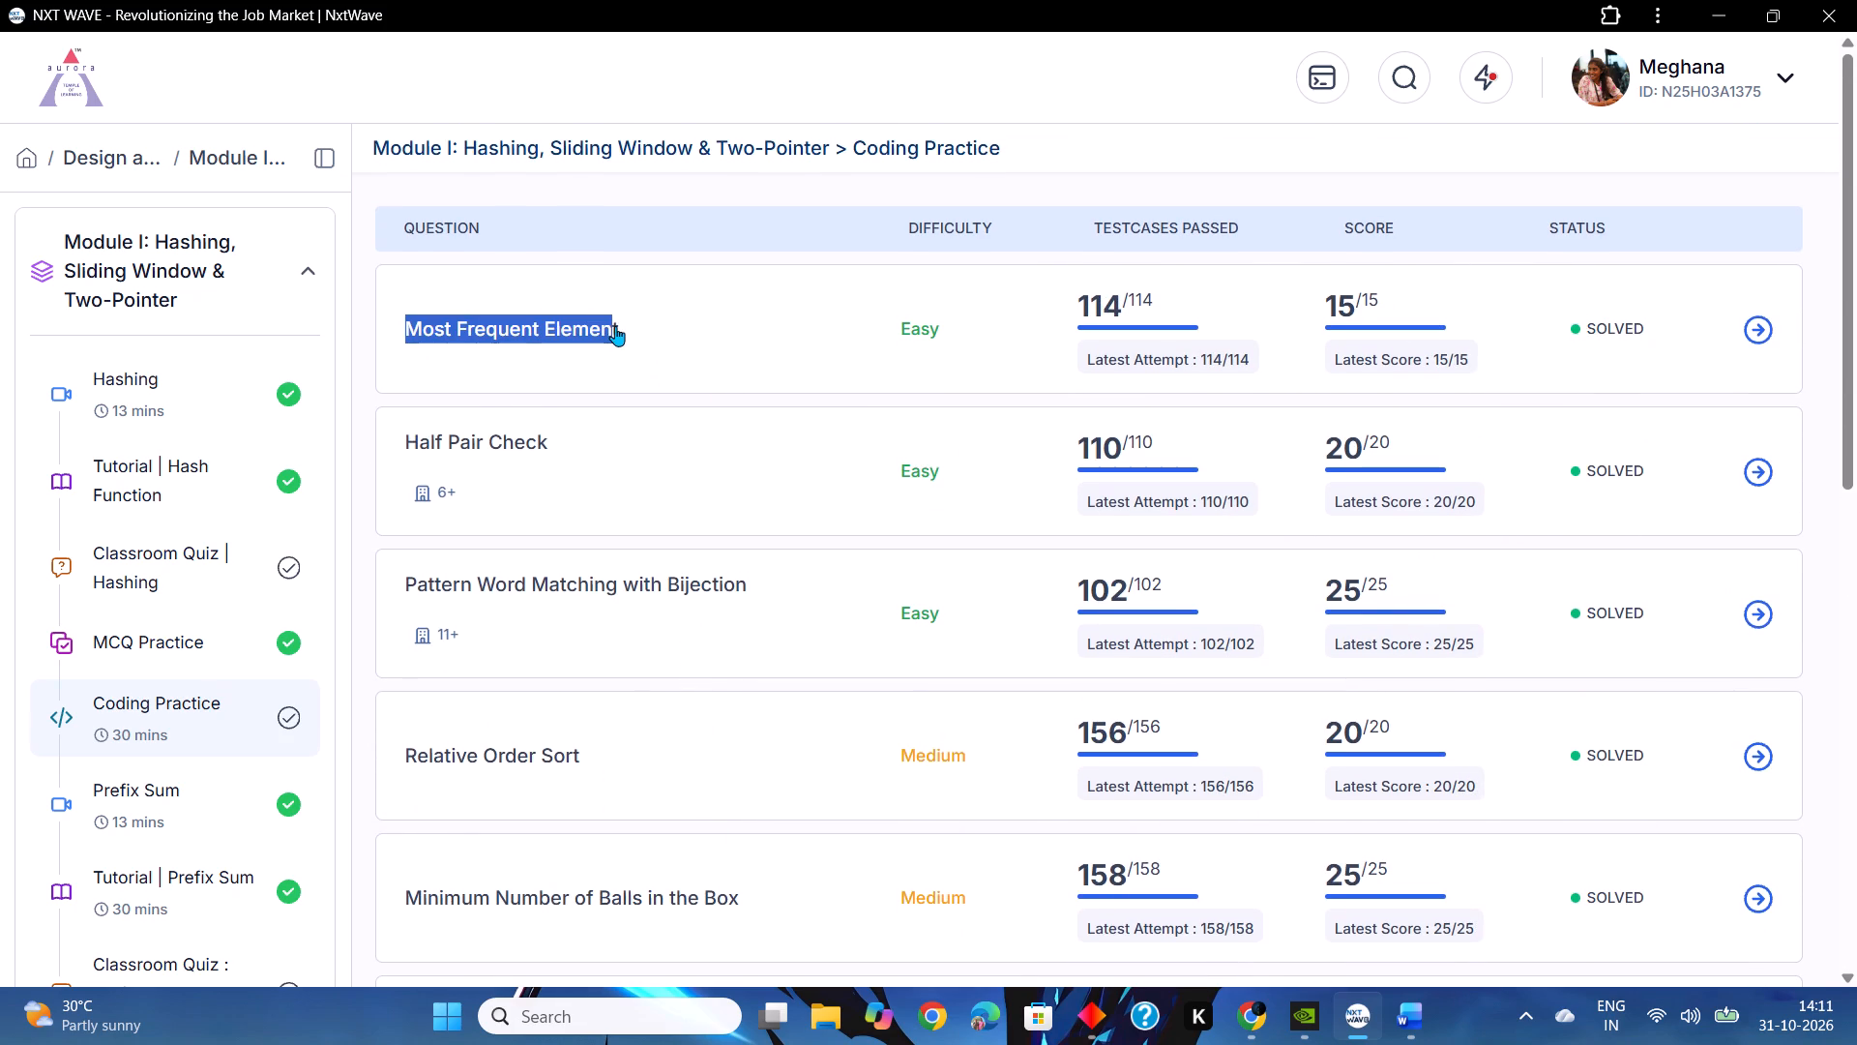
left_click_drag(615, 326, 636, 327)
key("ctrl+c")
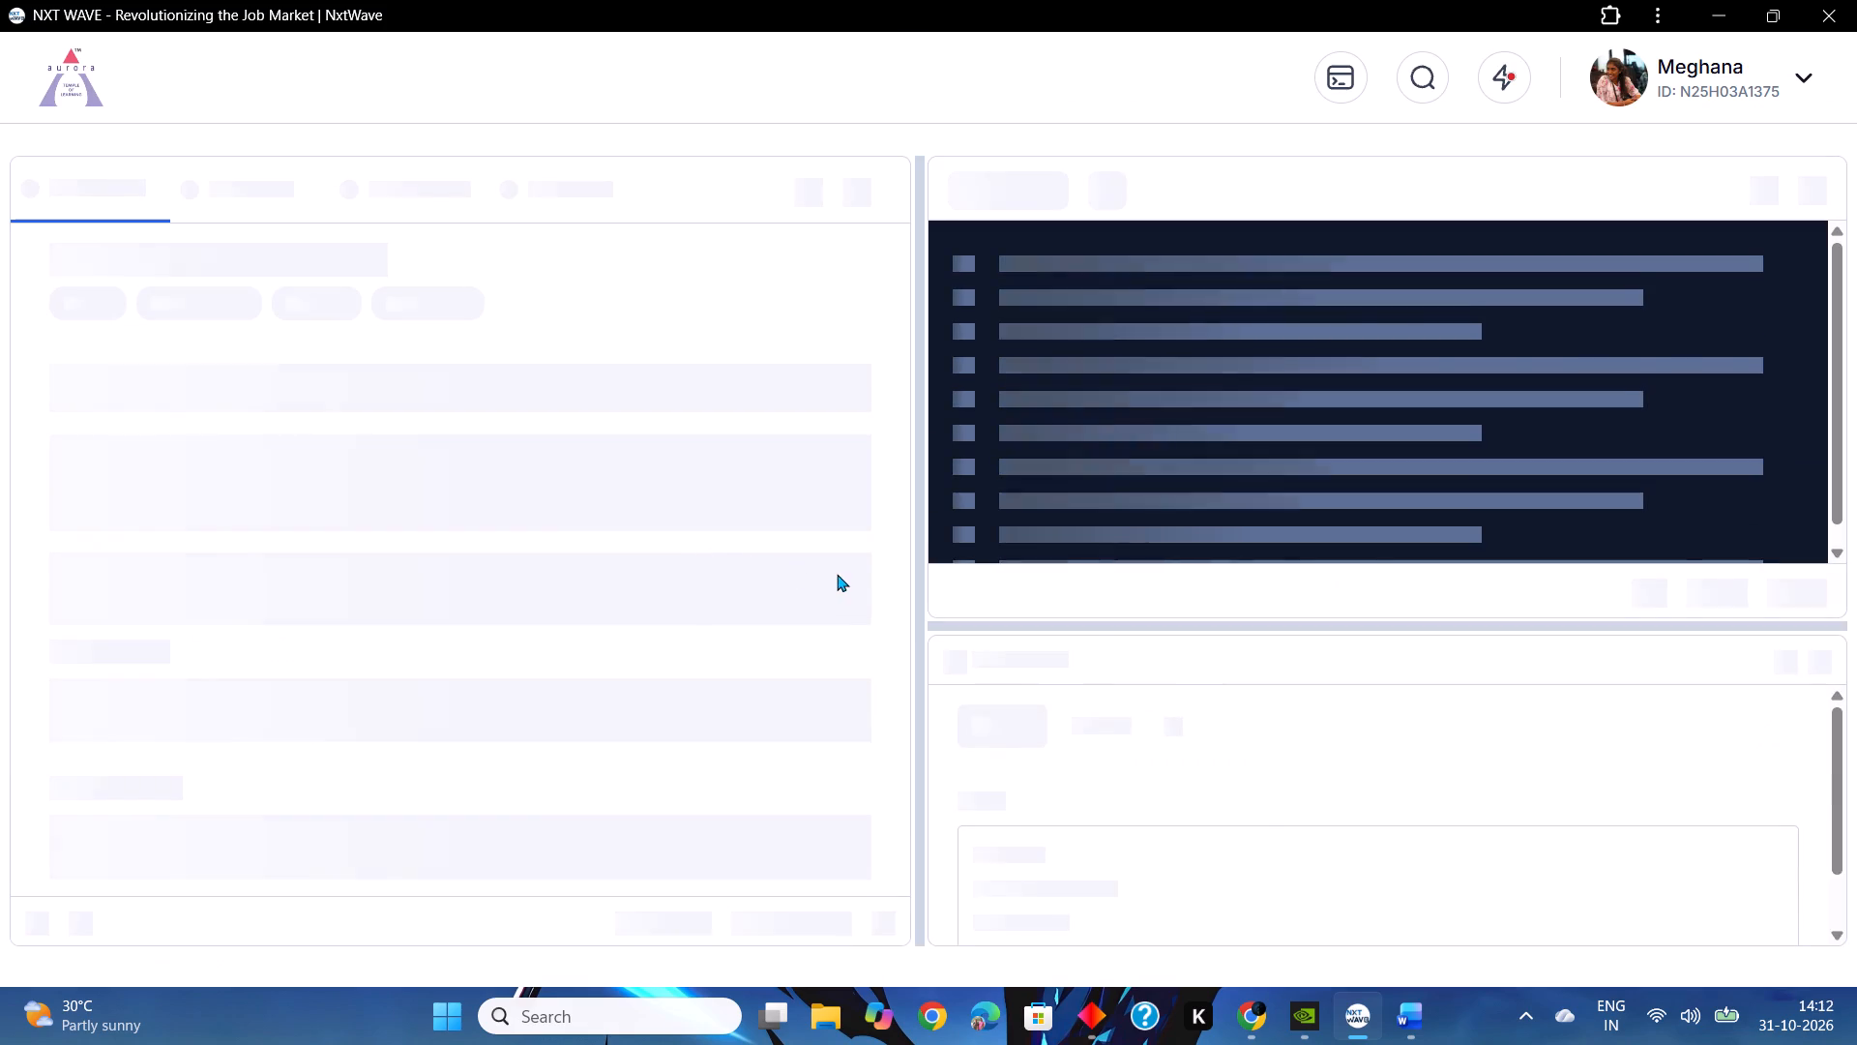
left_click(1399, 926)
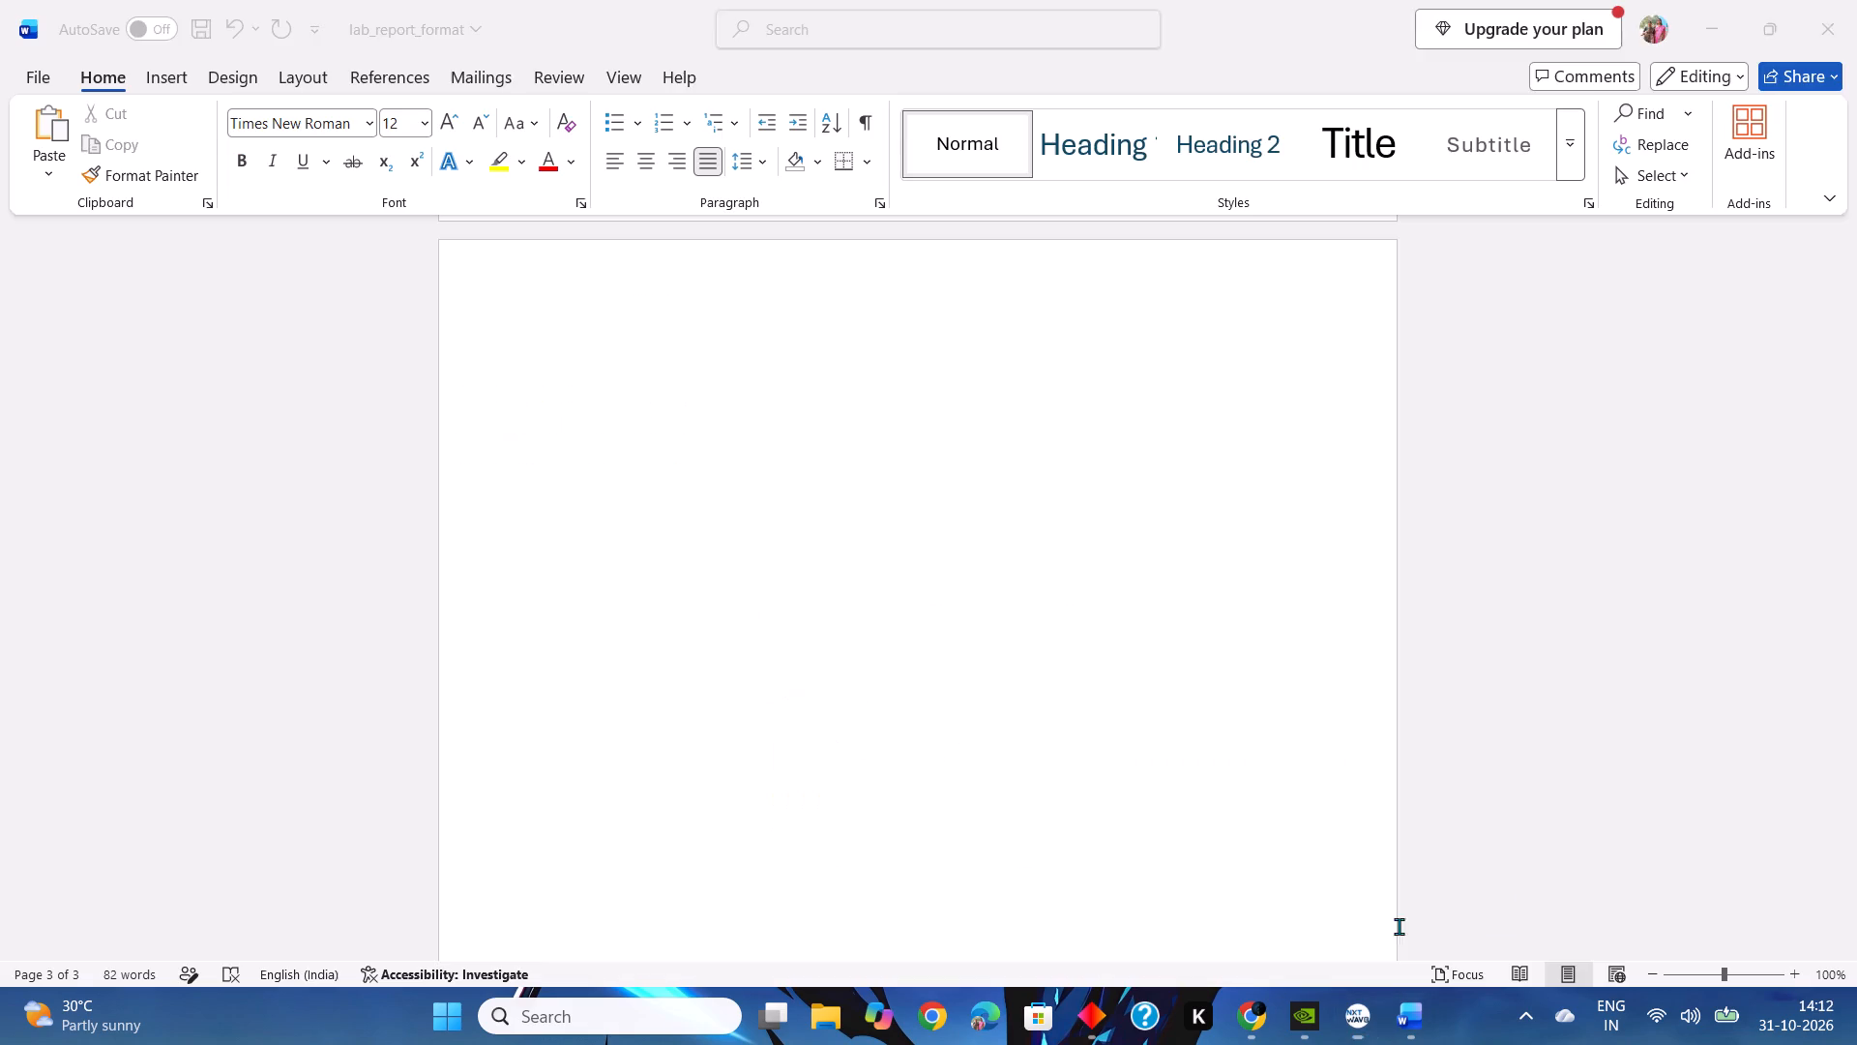
key("ctrl+v")
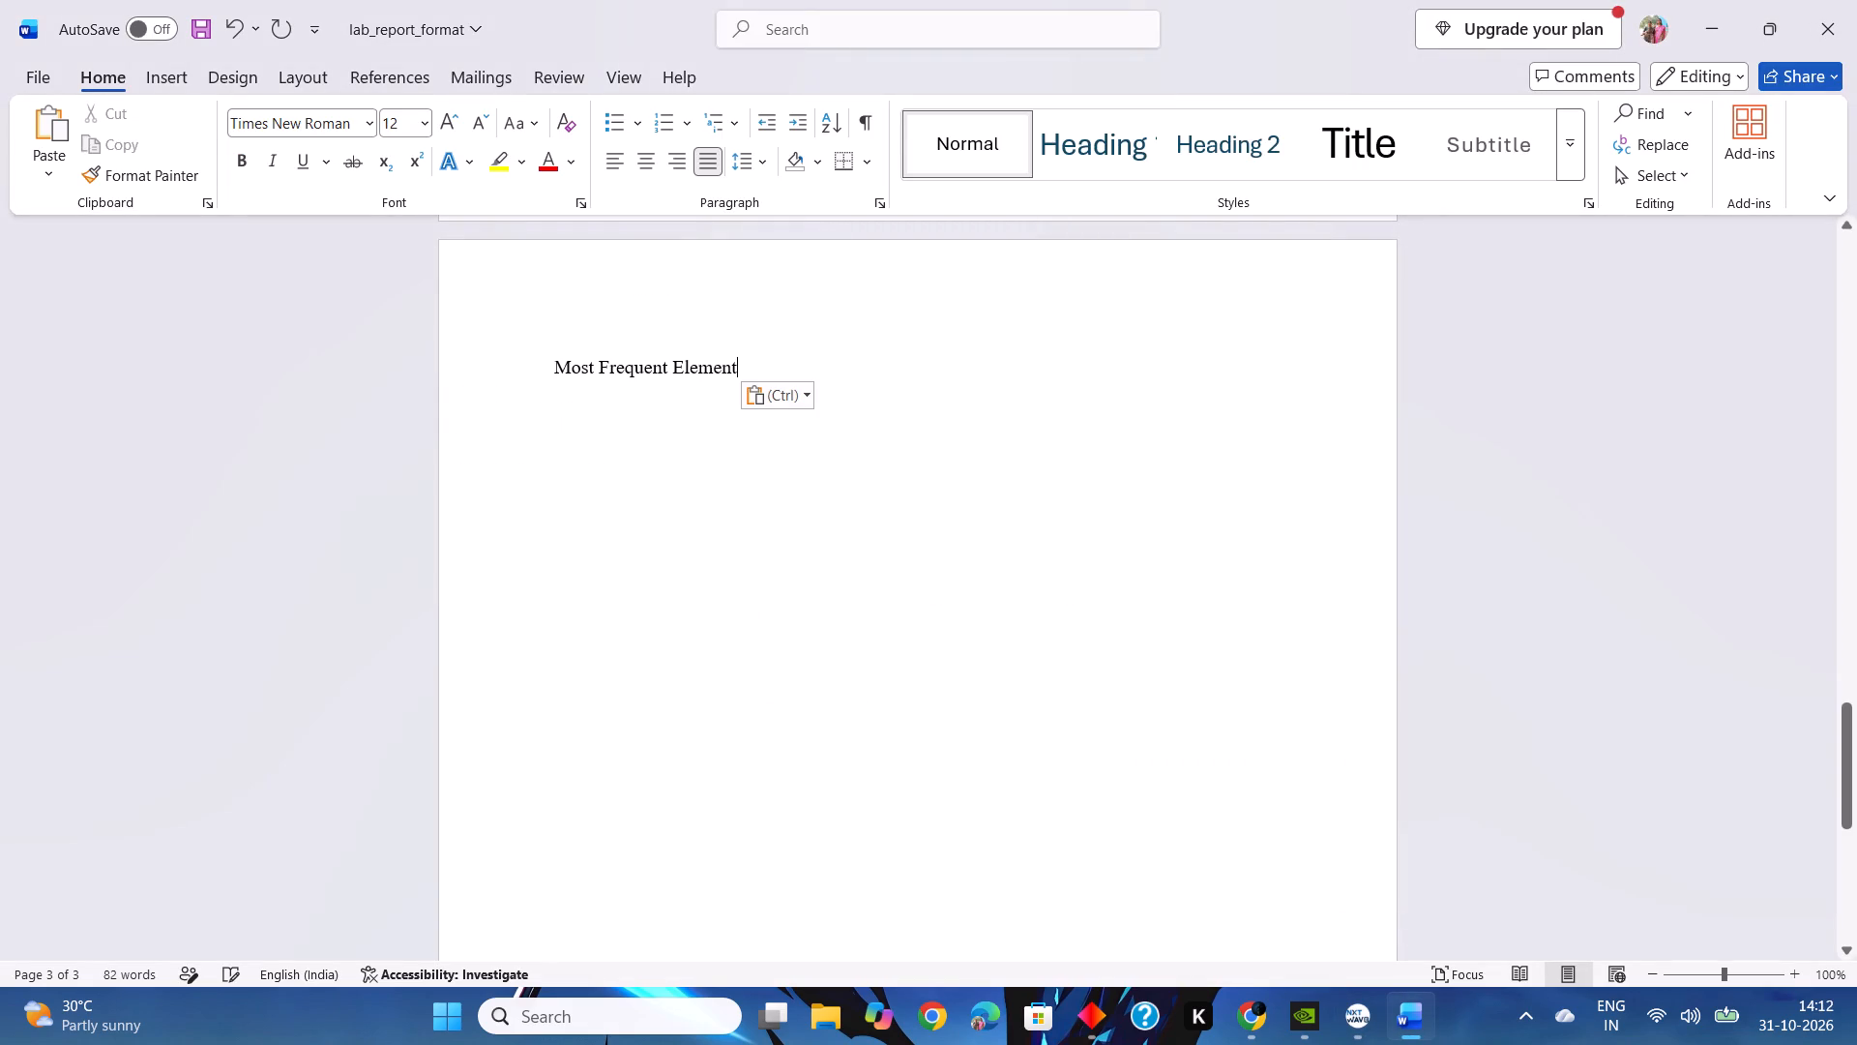
Prefix the Most Frequent Element title with "Q1) " and start one new line below it.
left_click(547, 371)
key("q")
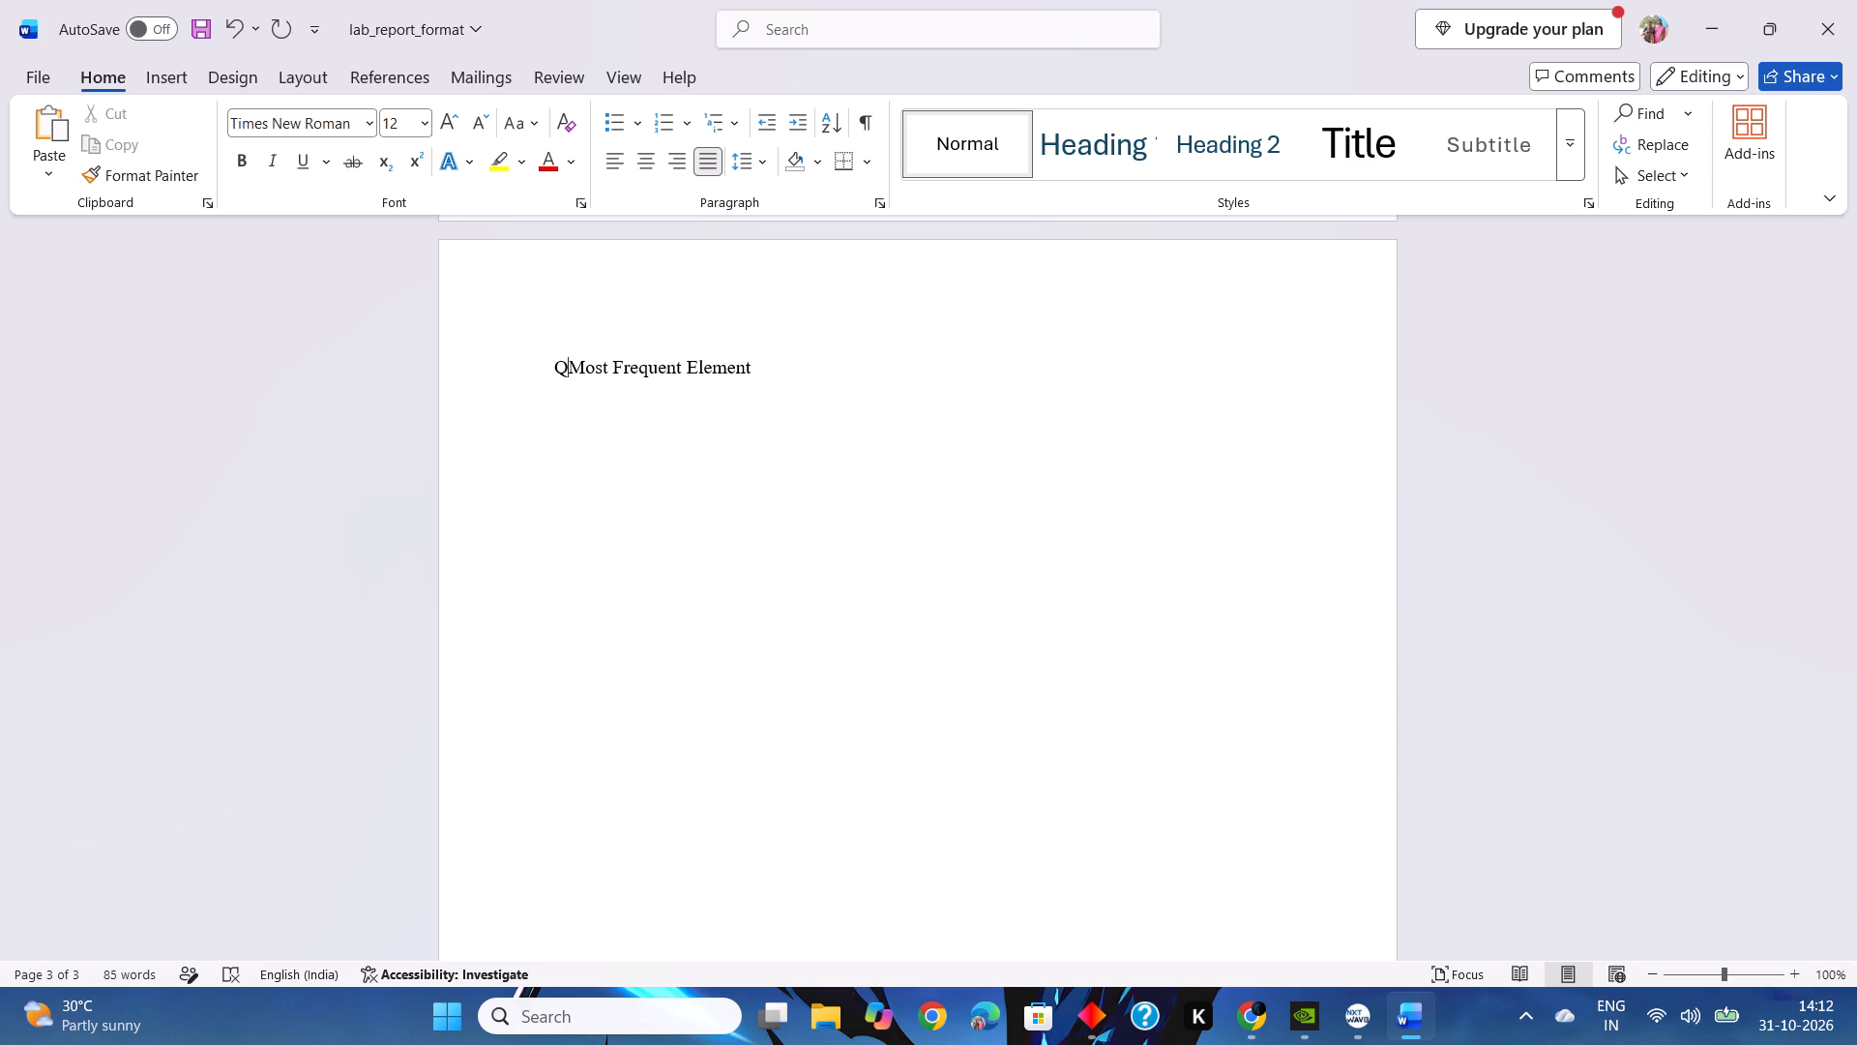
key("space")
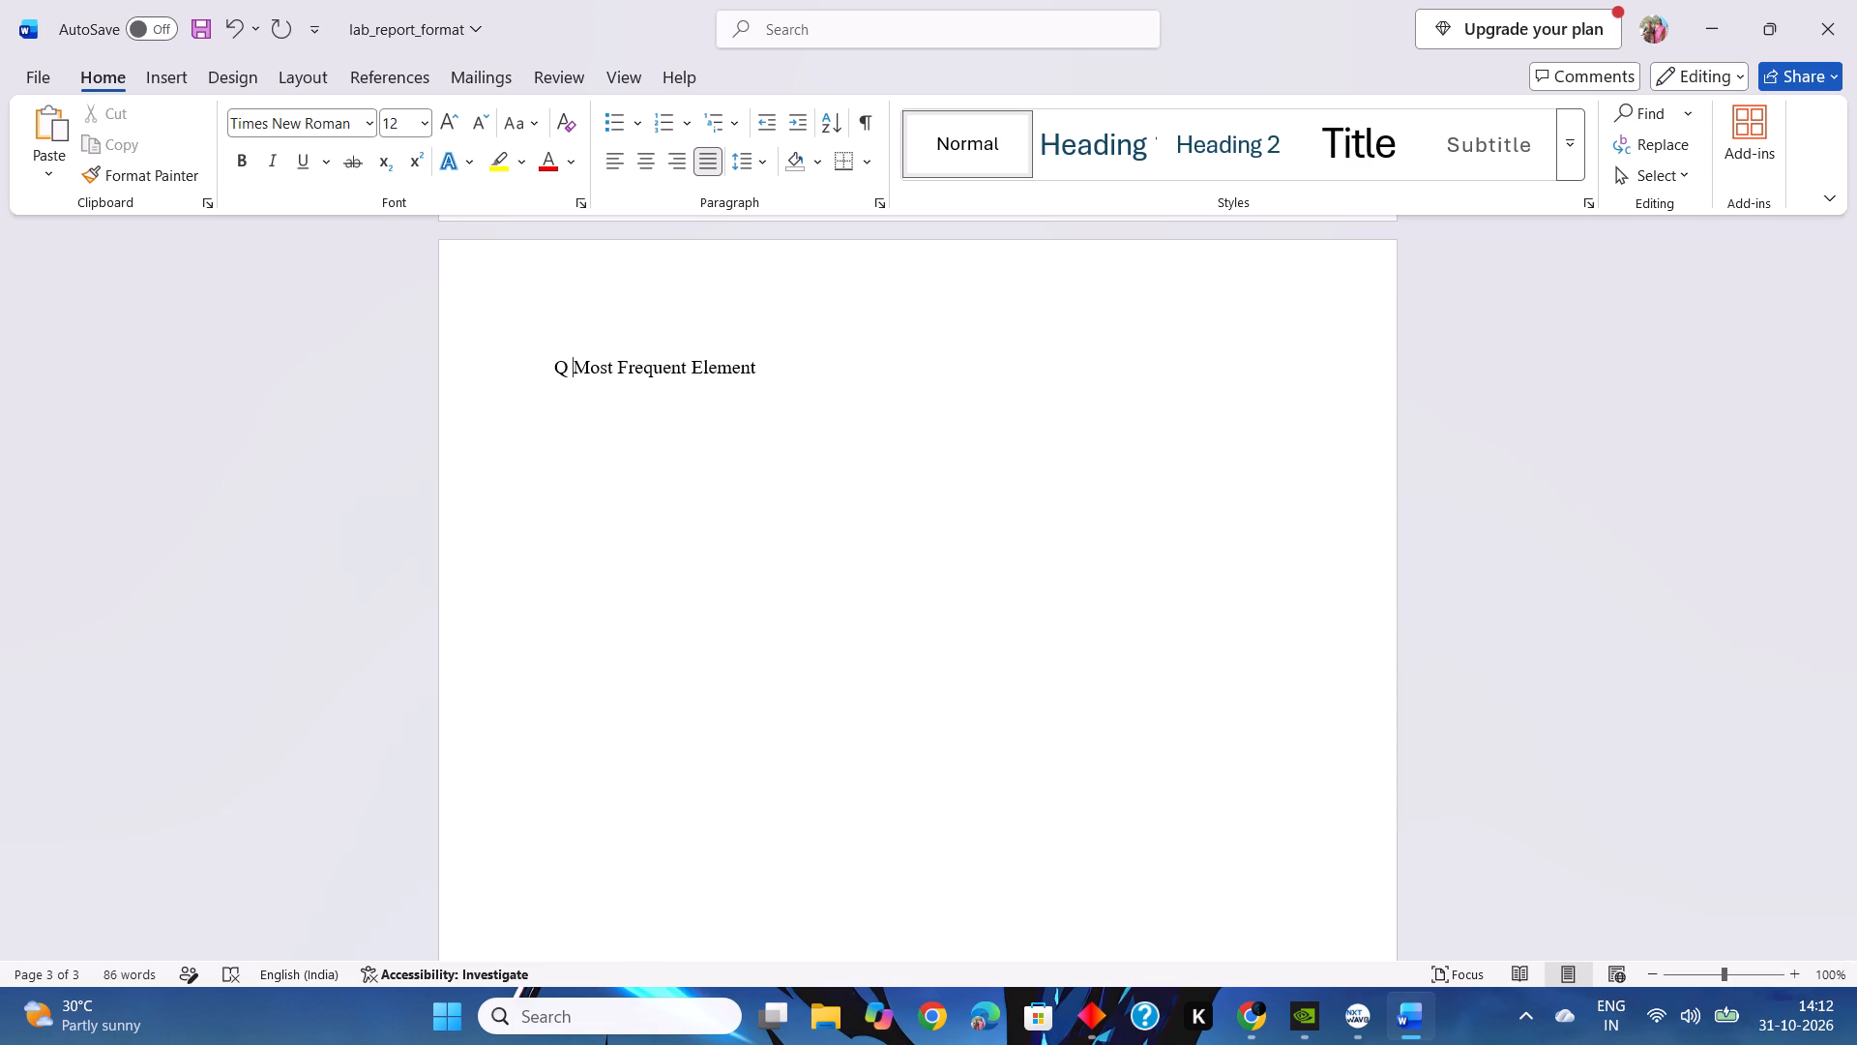
key("BackSpace")
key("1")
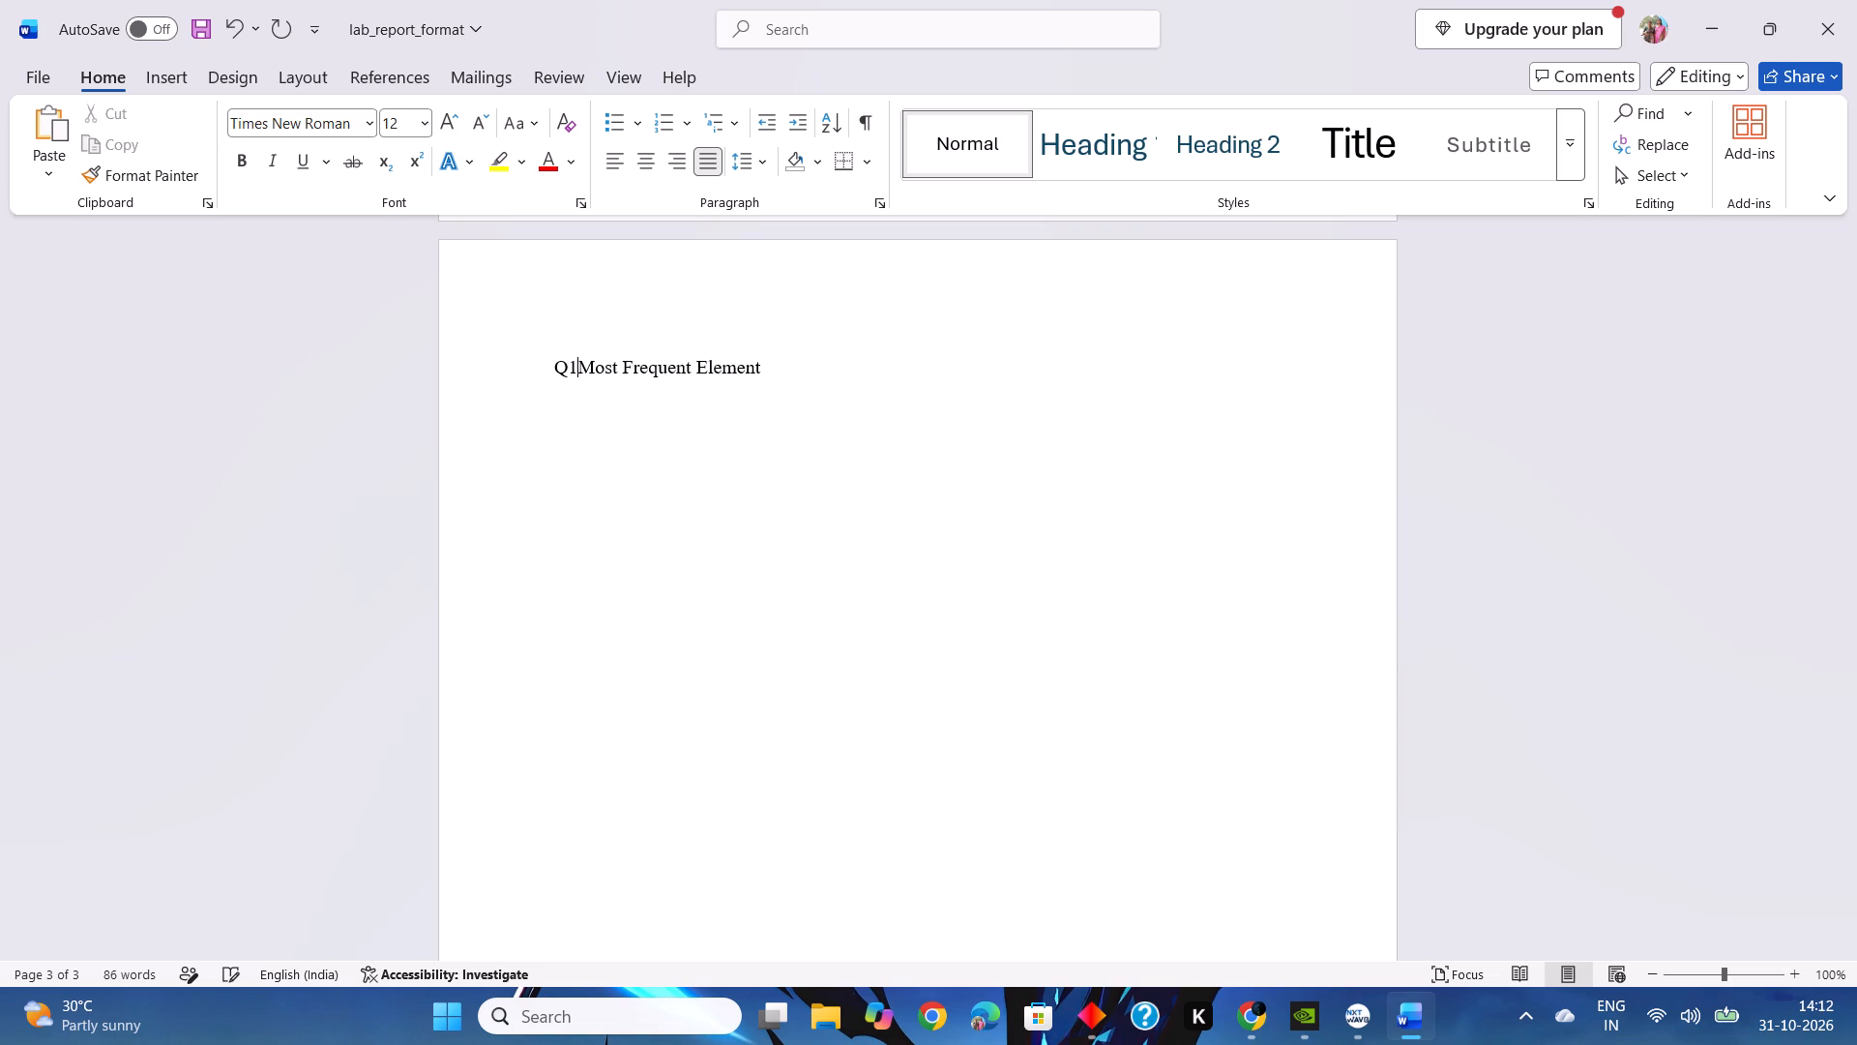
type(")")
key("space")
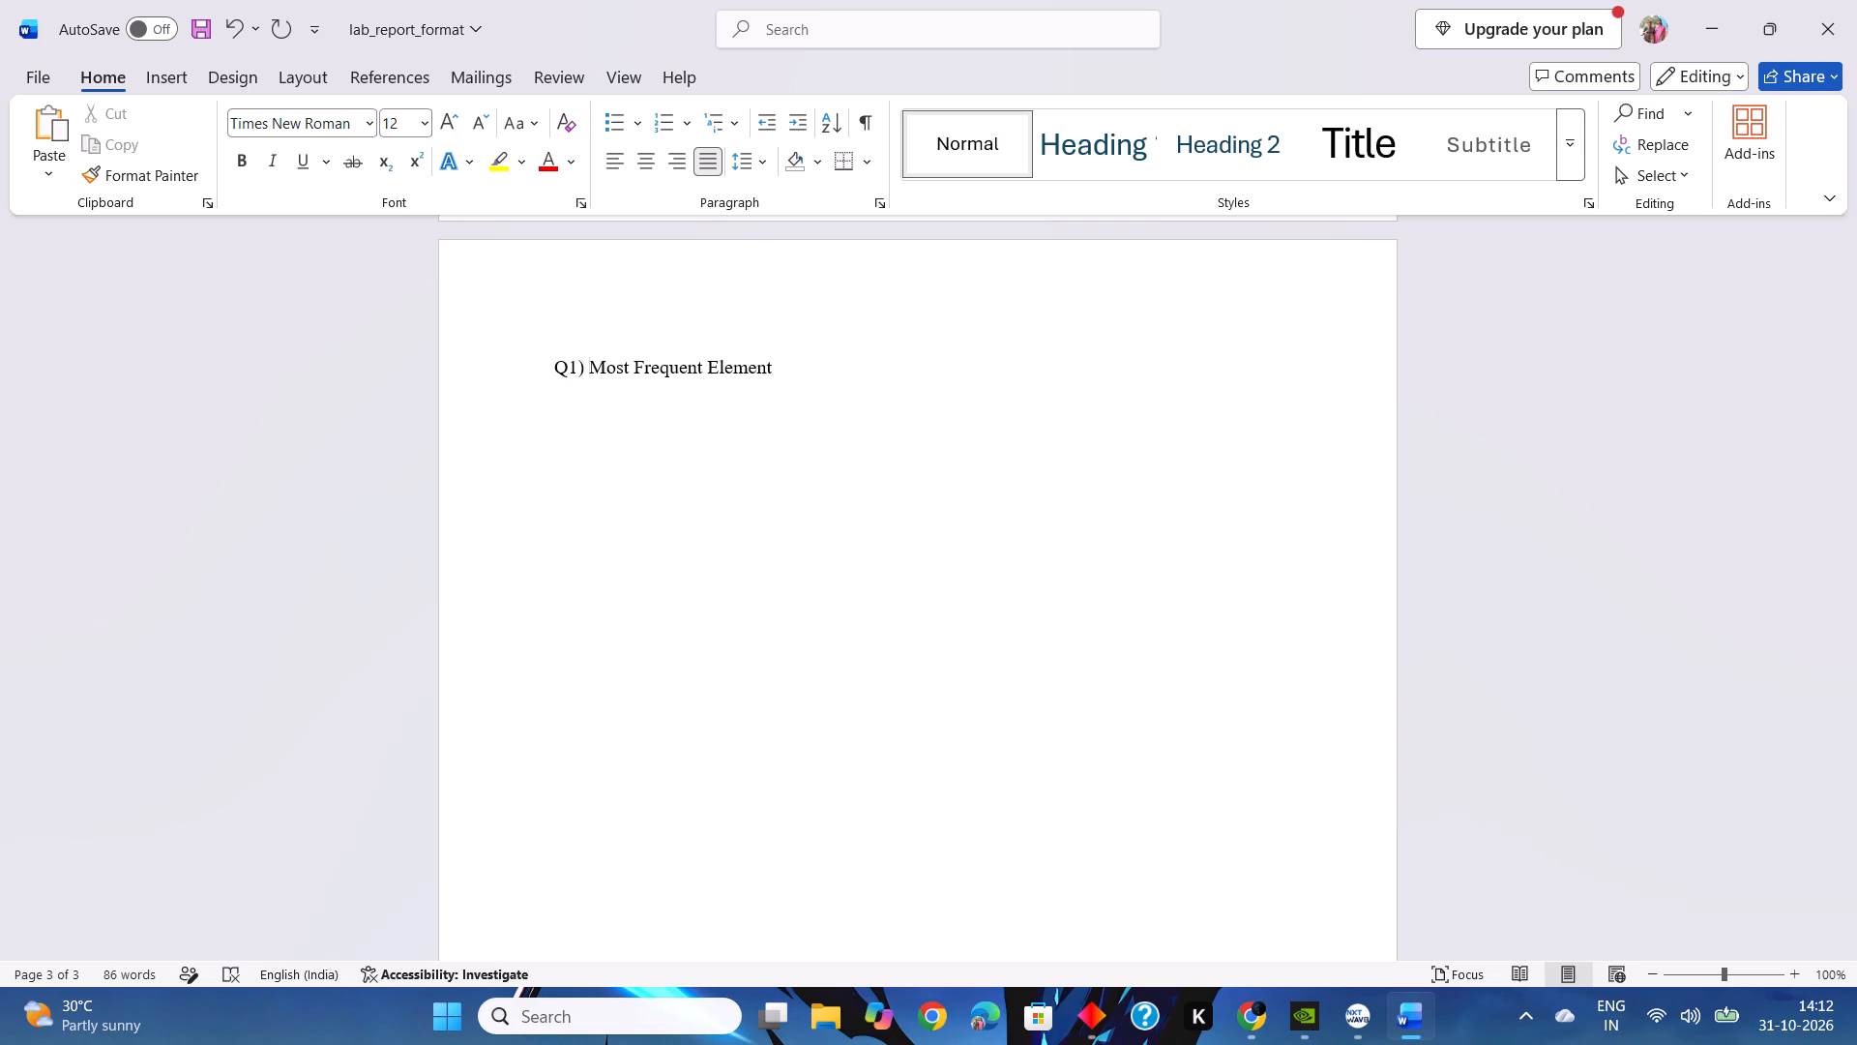
left_click(797, 376)
key("Return")
key("Return")
key("BackSpace")
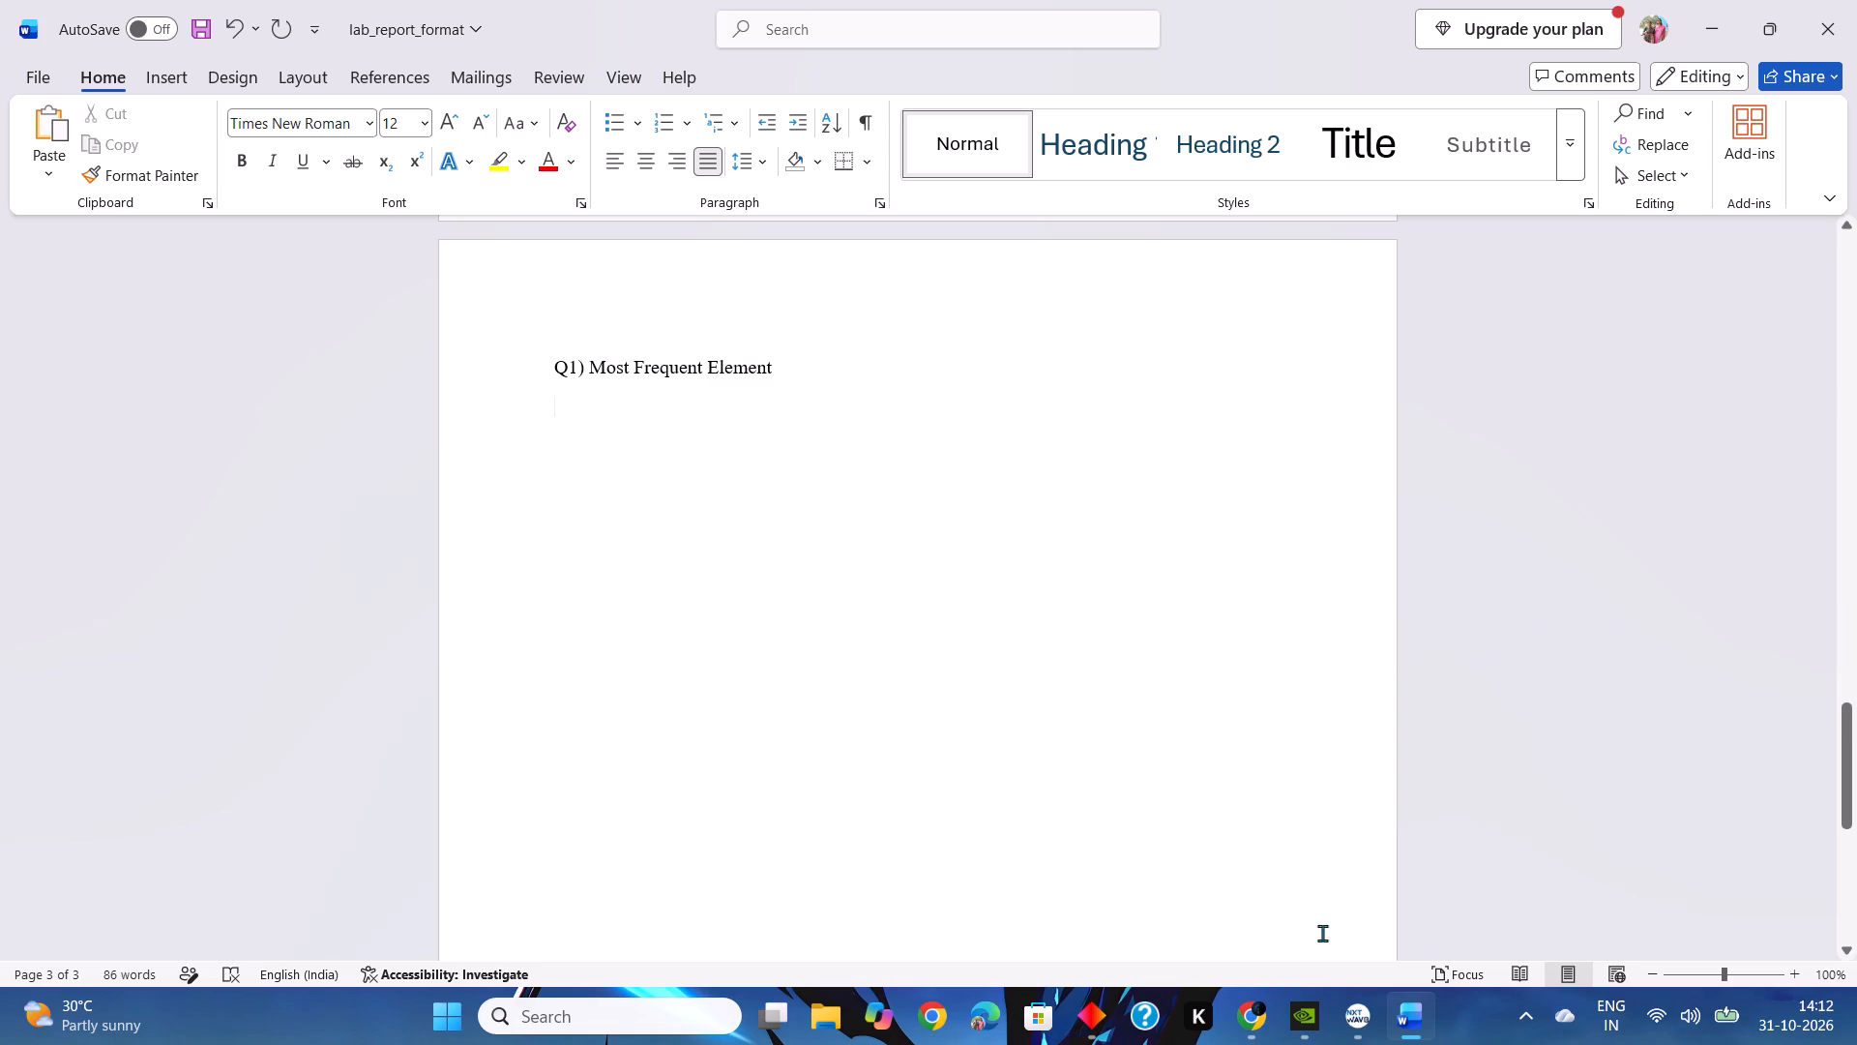
Switch to the NxtWave Coding Practice page, run the Most Frequent Element code, and enlarge the Testcase area to show the Case 1 input.
left_click(1342, 843)
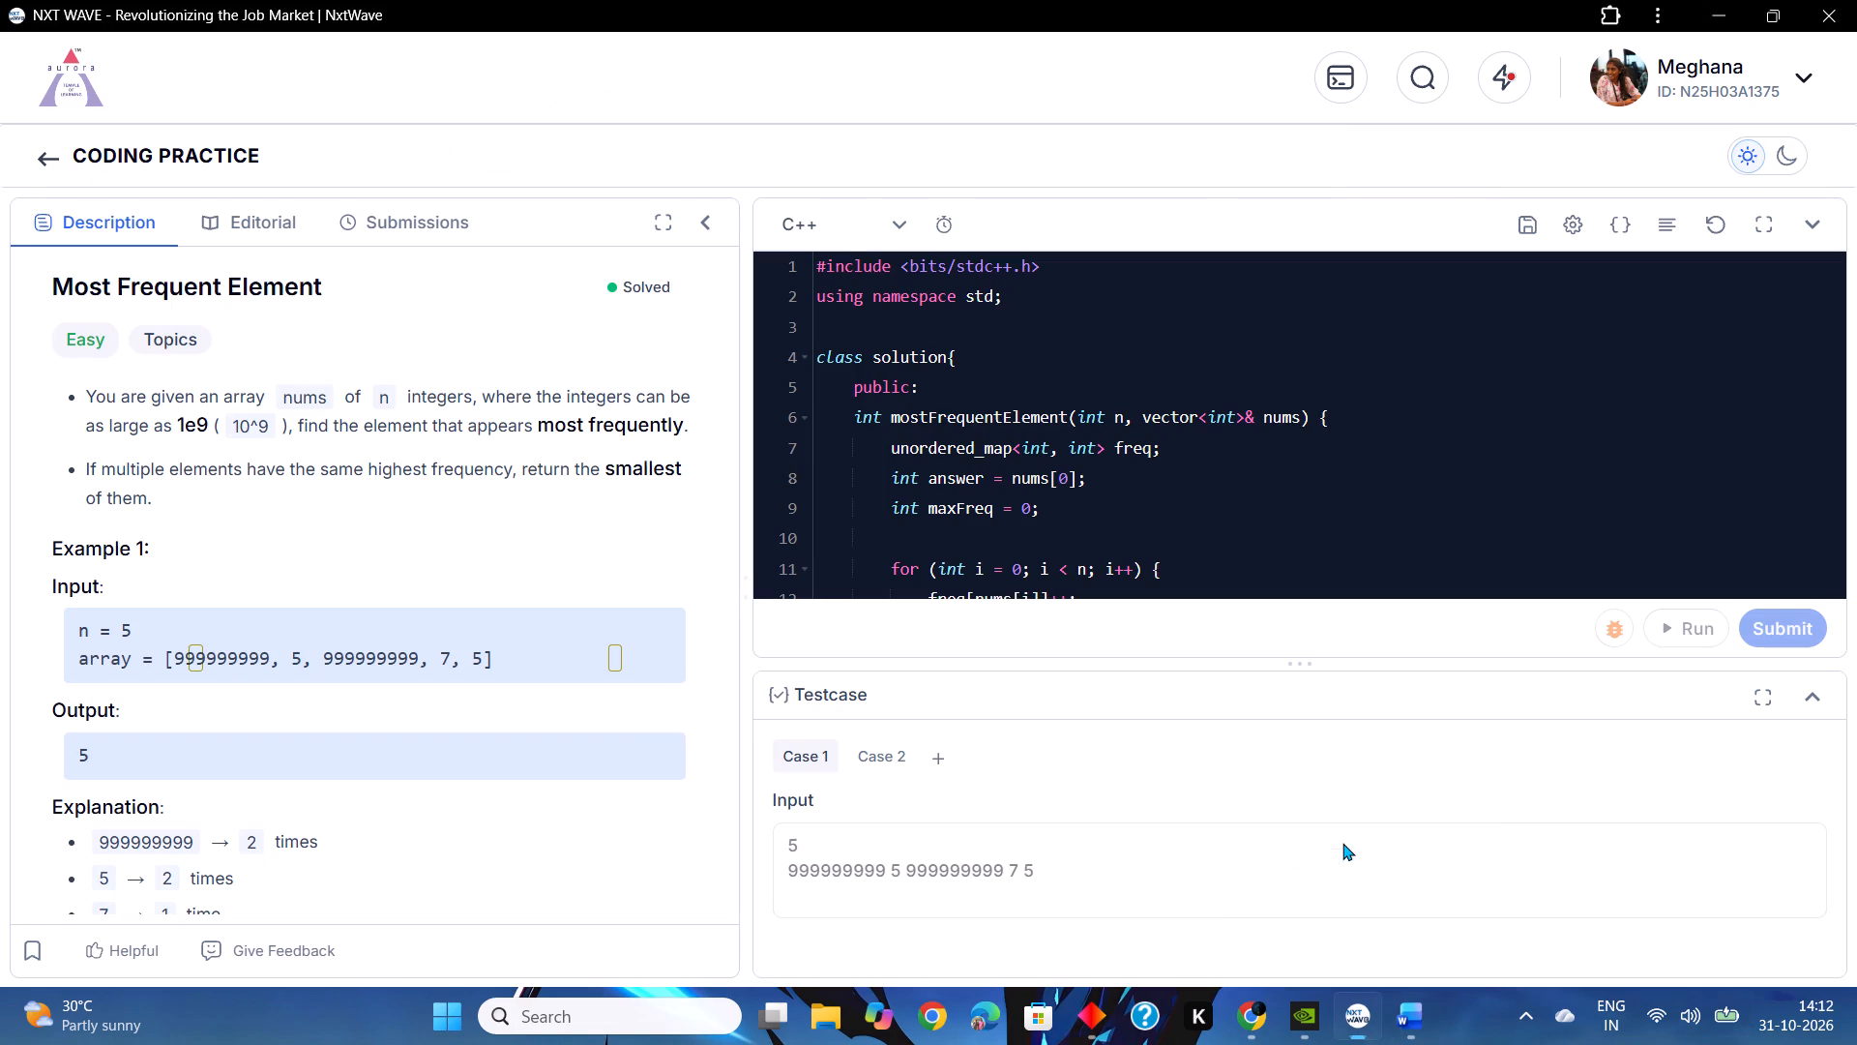
left_click(1690, 630)
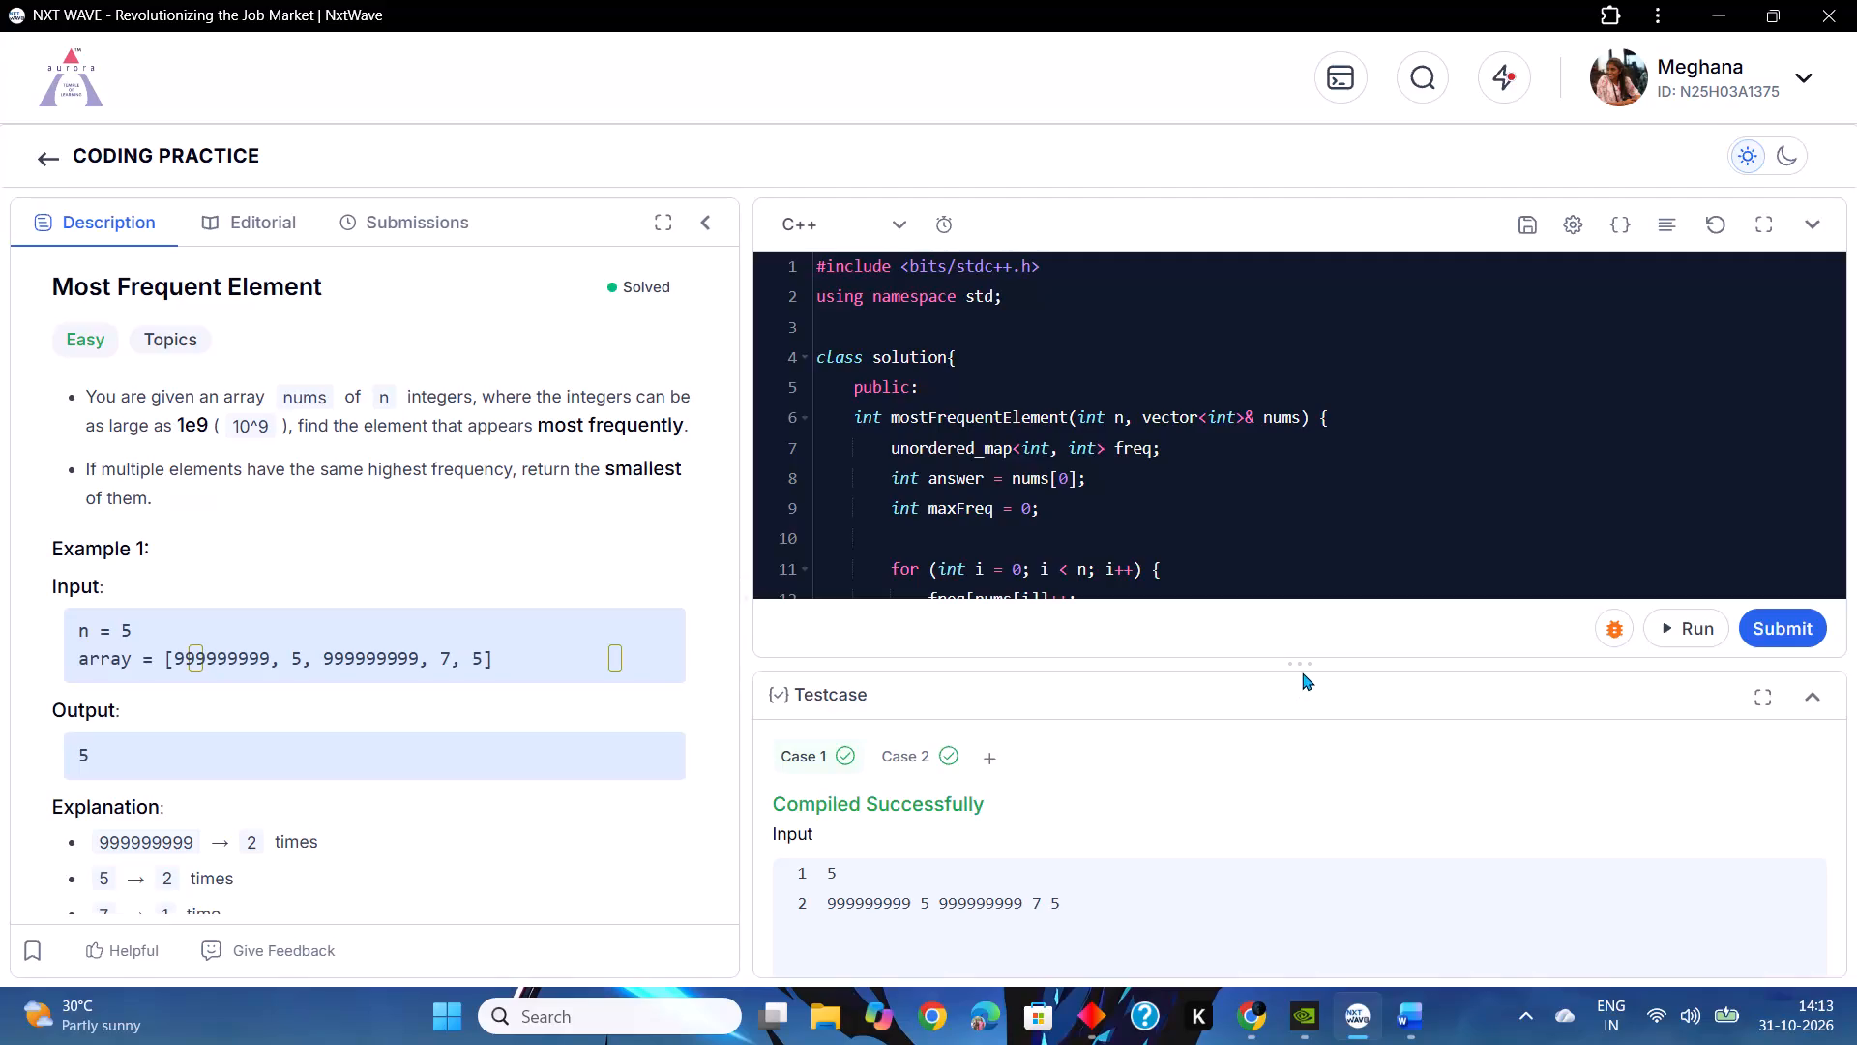
left_click_drag(1302, 663, 1313, 775)
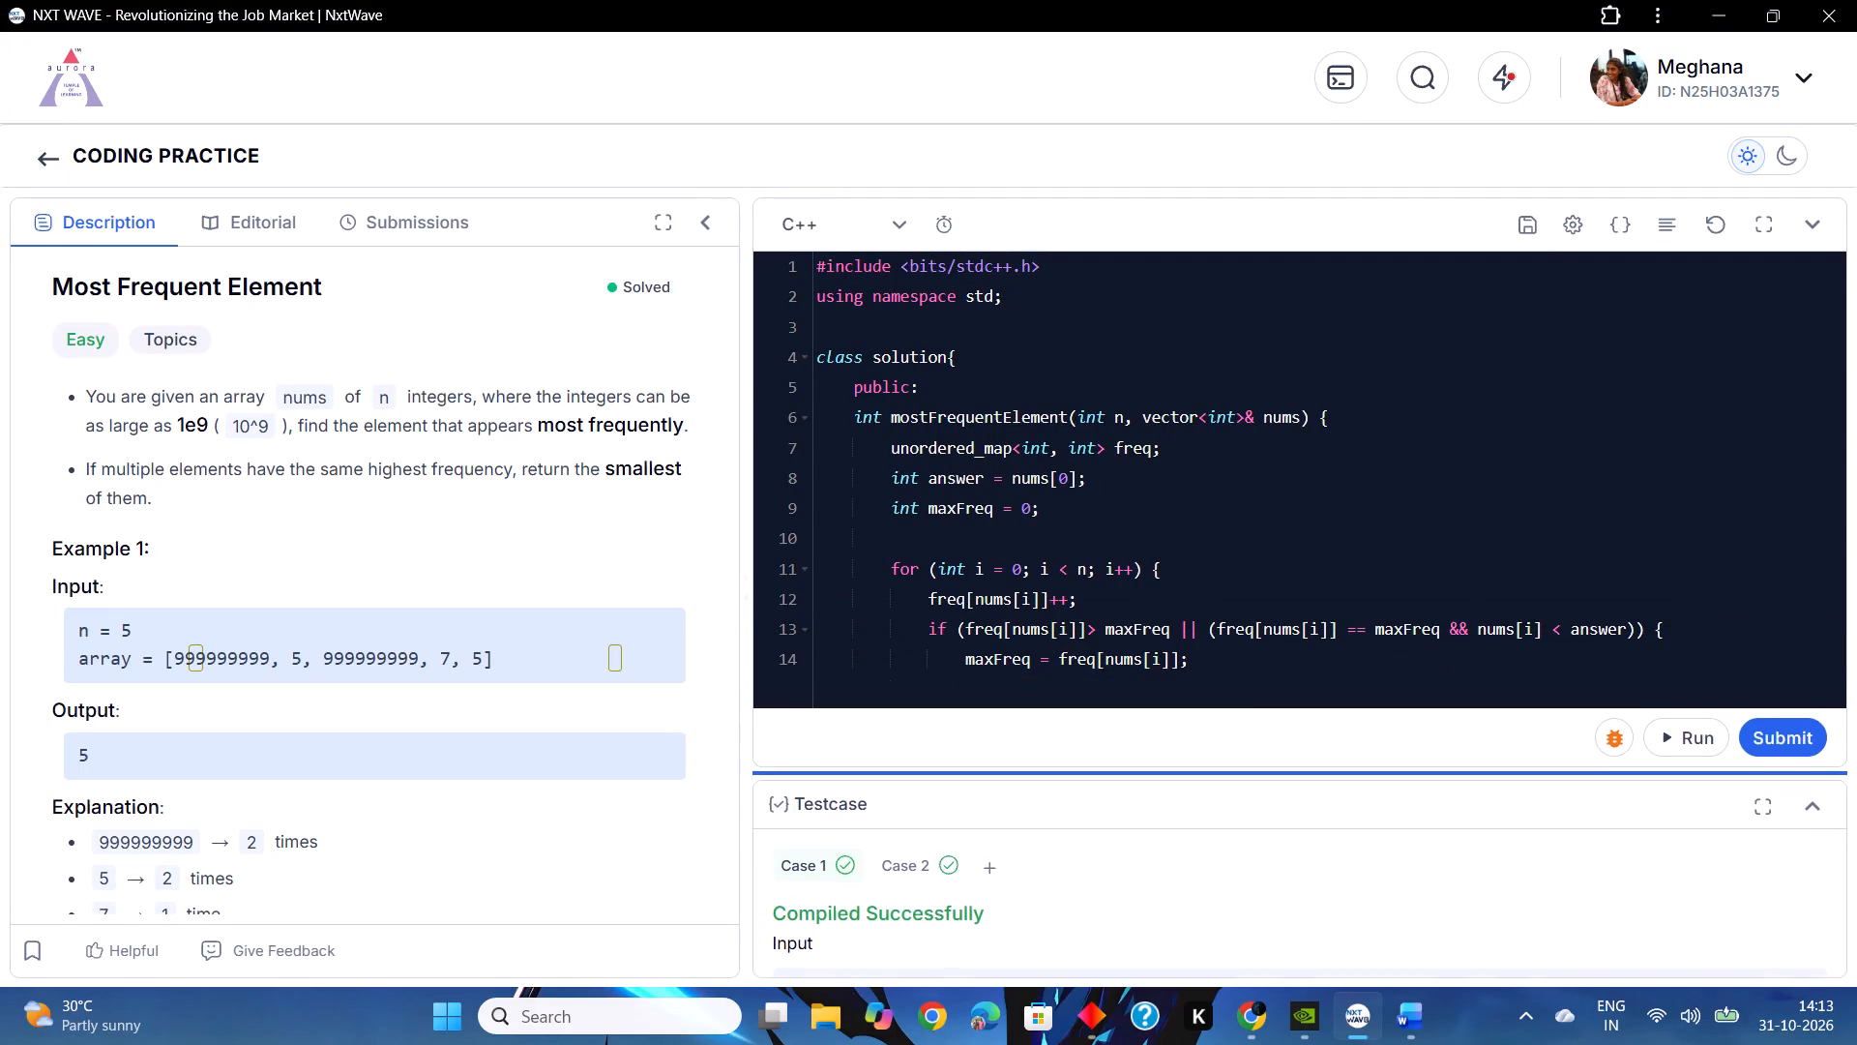
left_click_drag(1313, 775, 1272, 681)
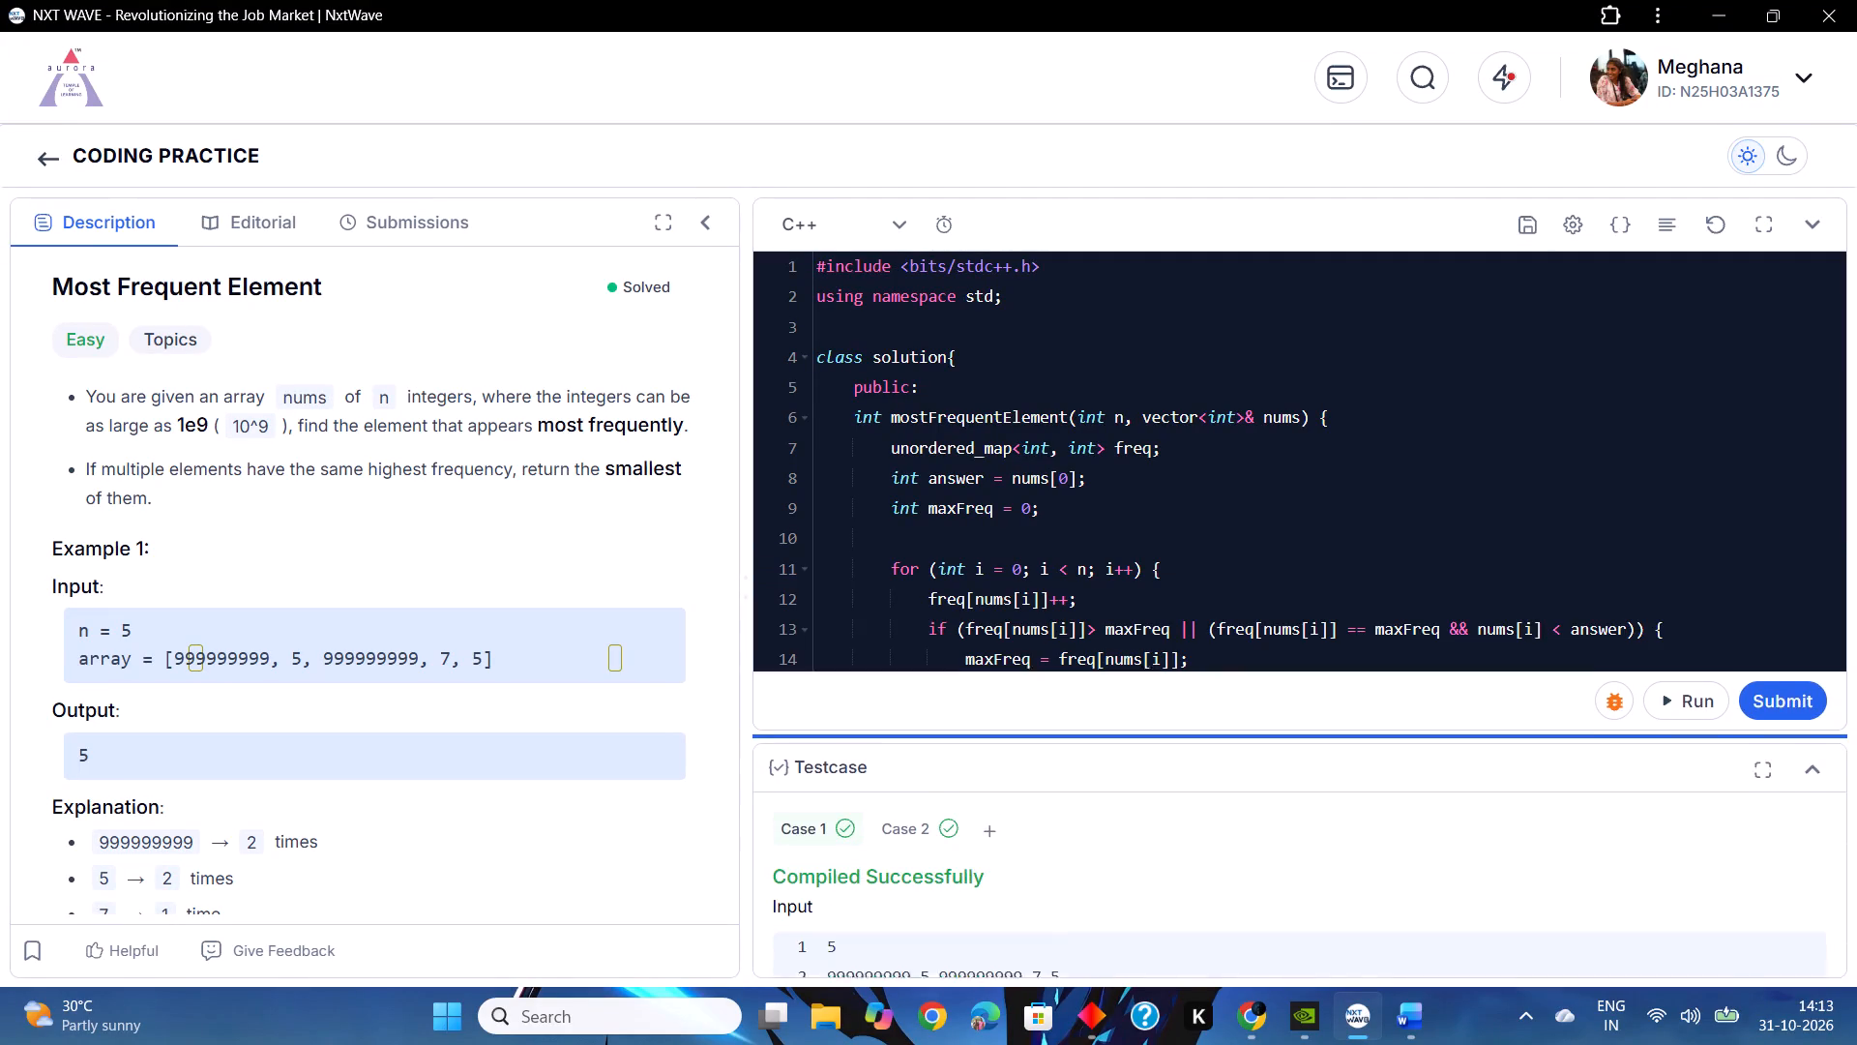
left_click_drag(1272, 681, 1277, 609)
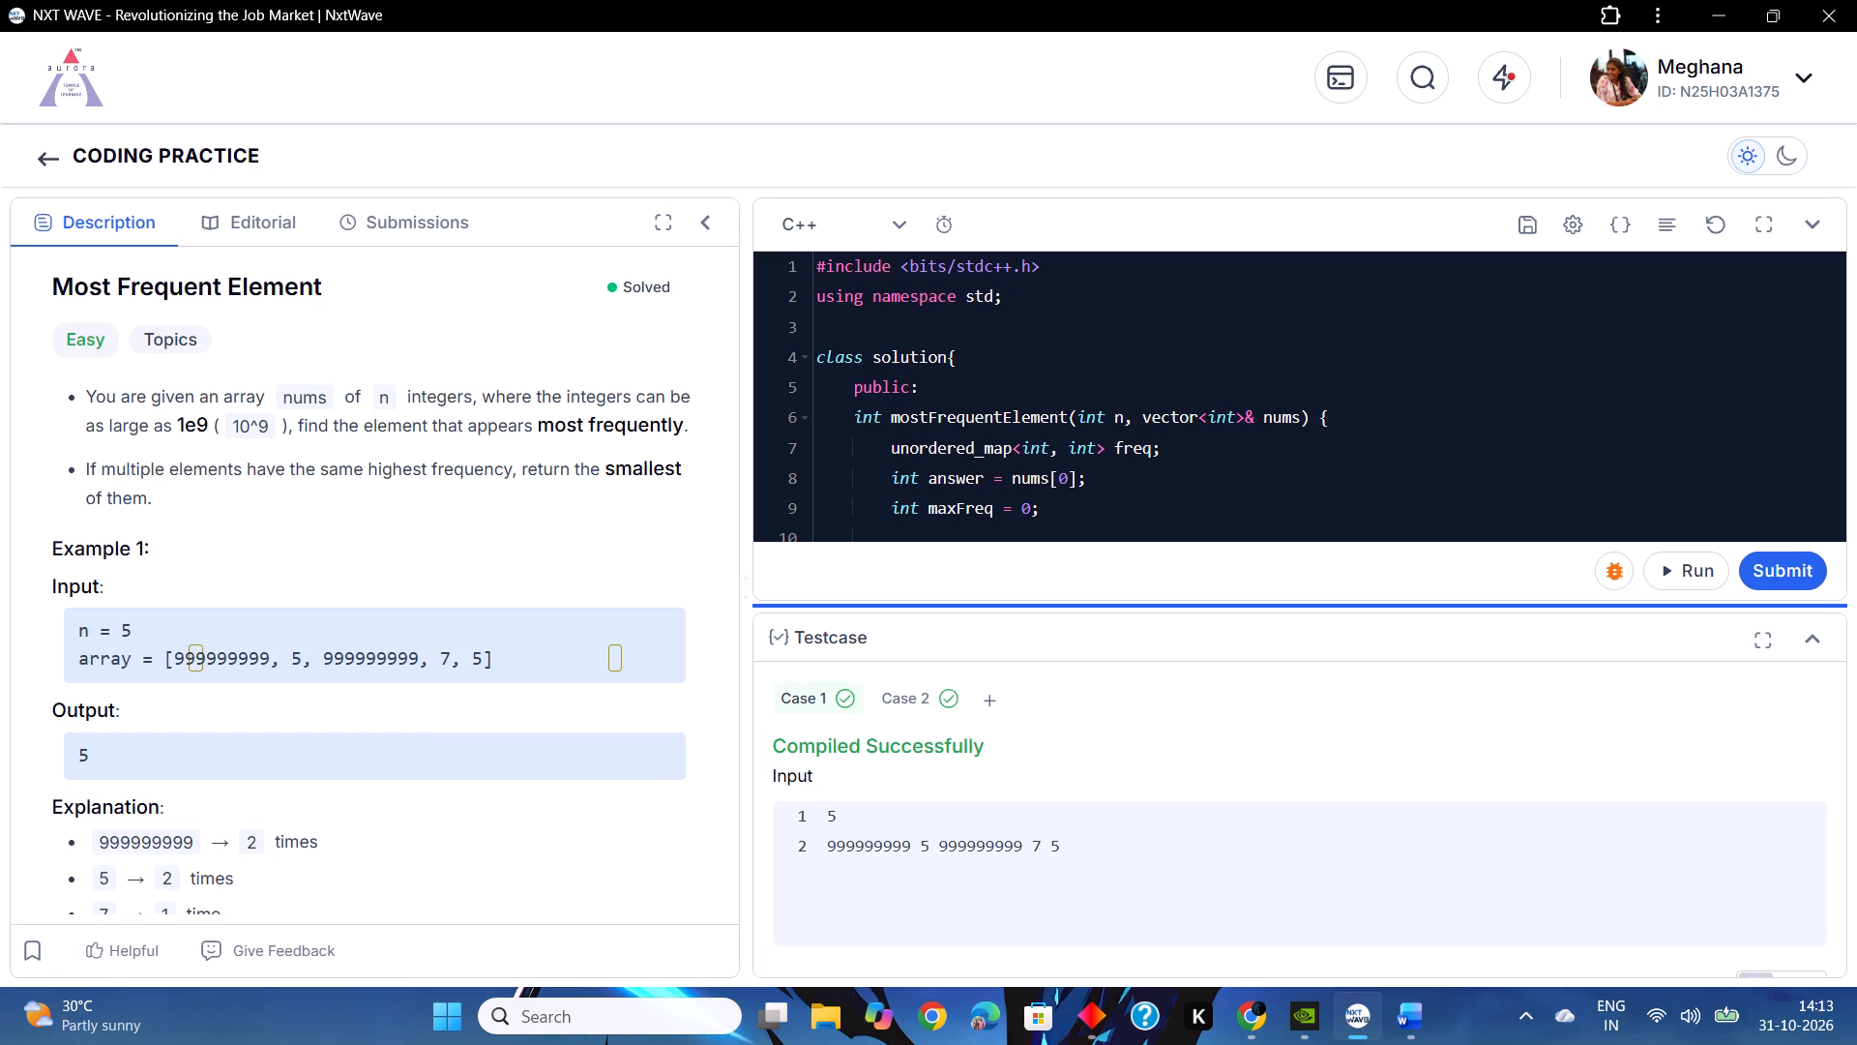
Capture the full Coding Practice page between the window title bar and the taskbar, and paste the screenshot below the Q1) title in the Word report.
key("Print")
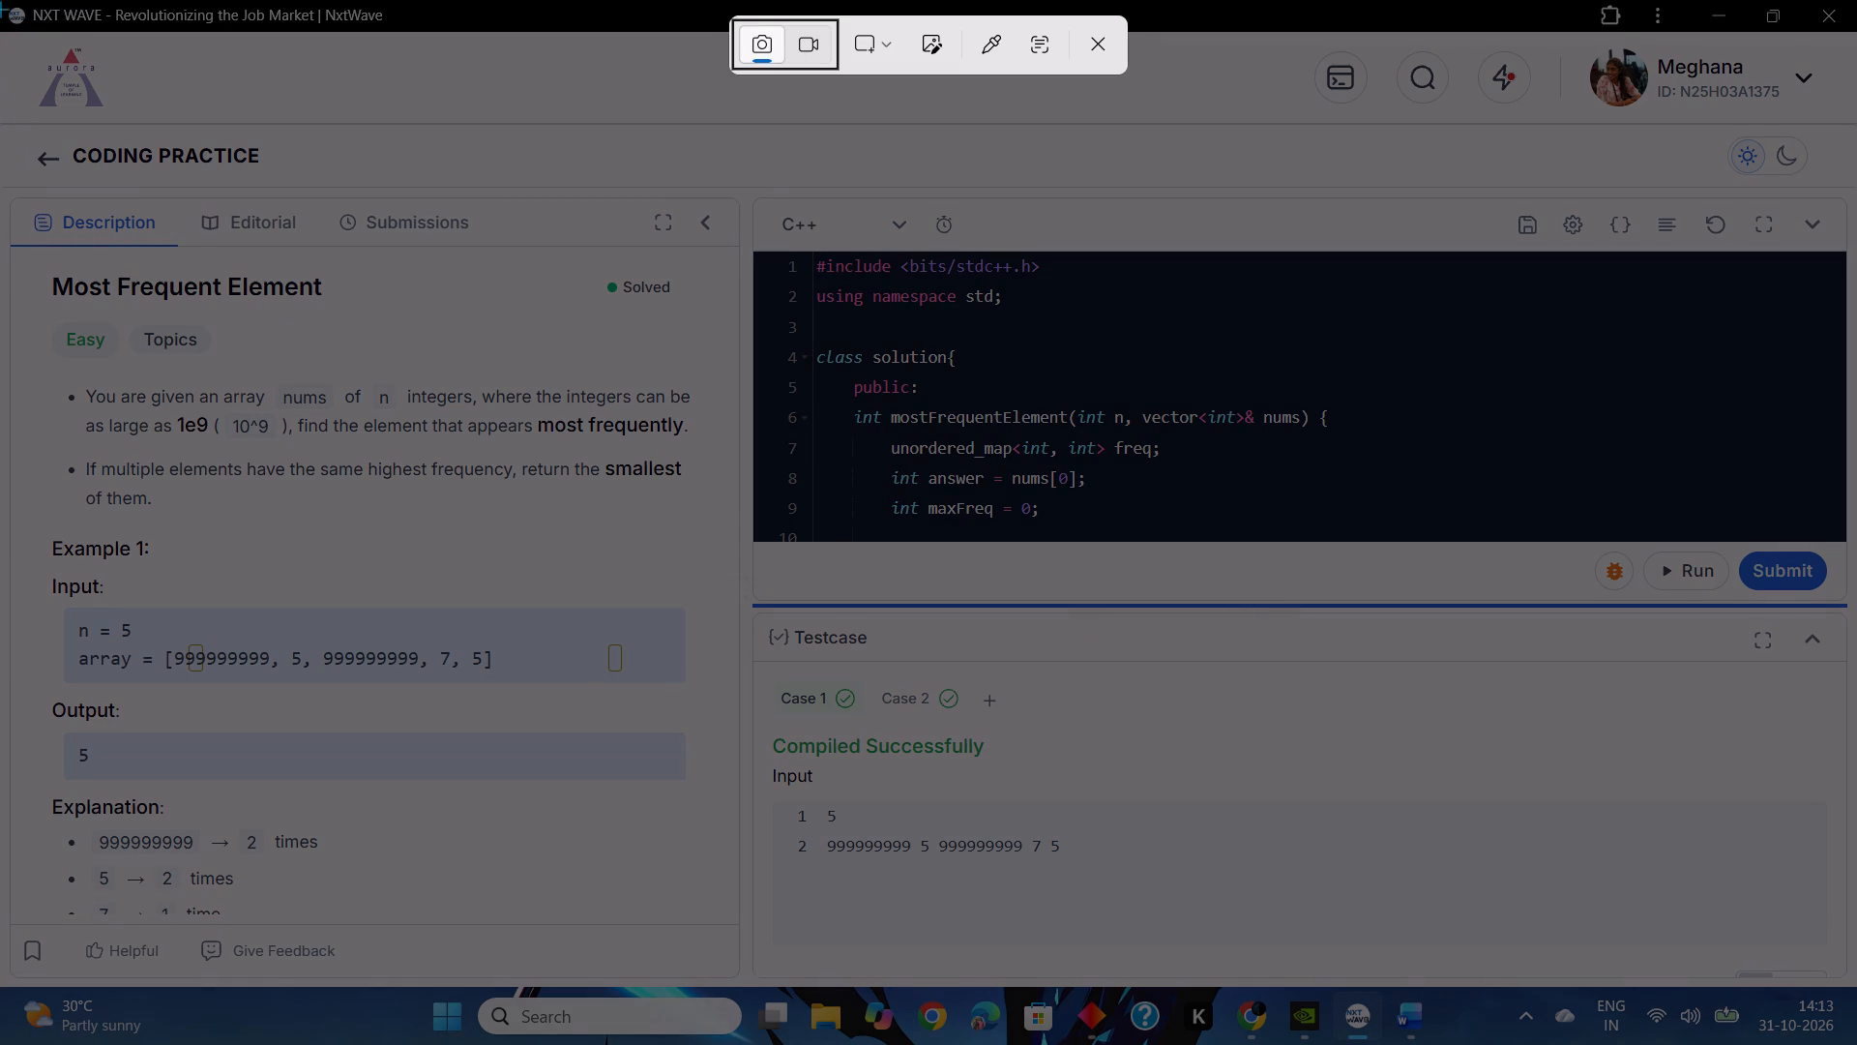
left_click_drag(0, 30, 628, 292)
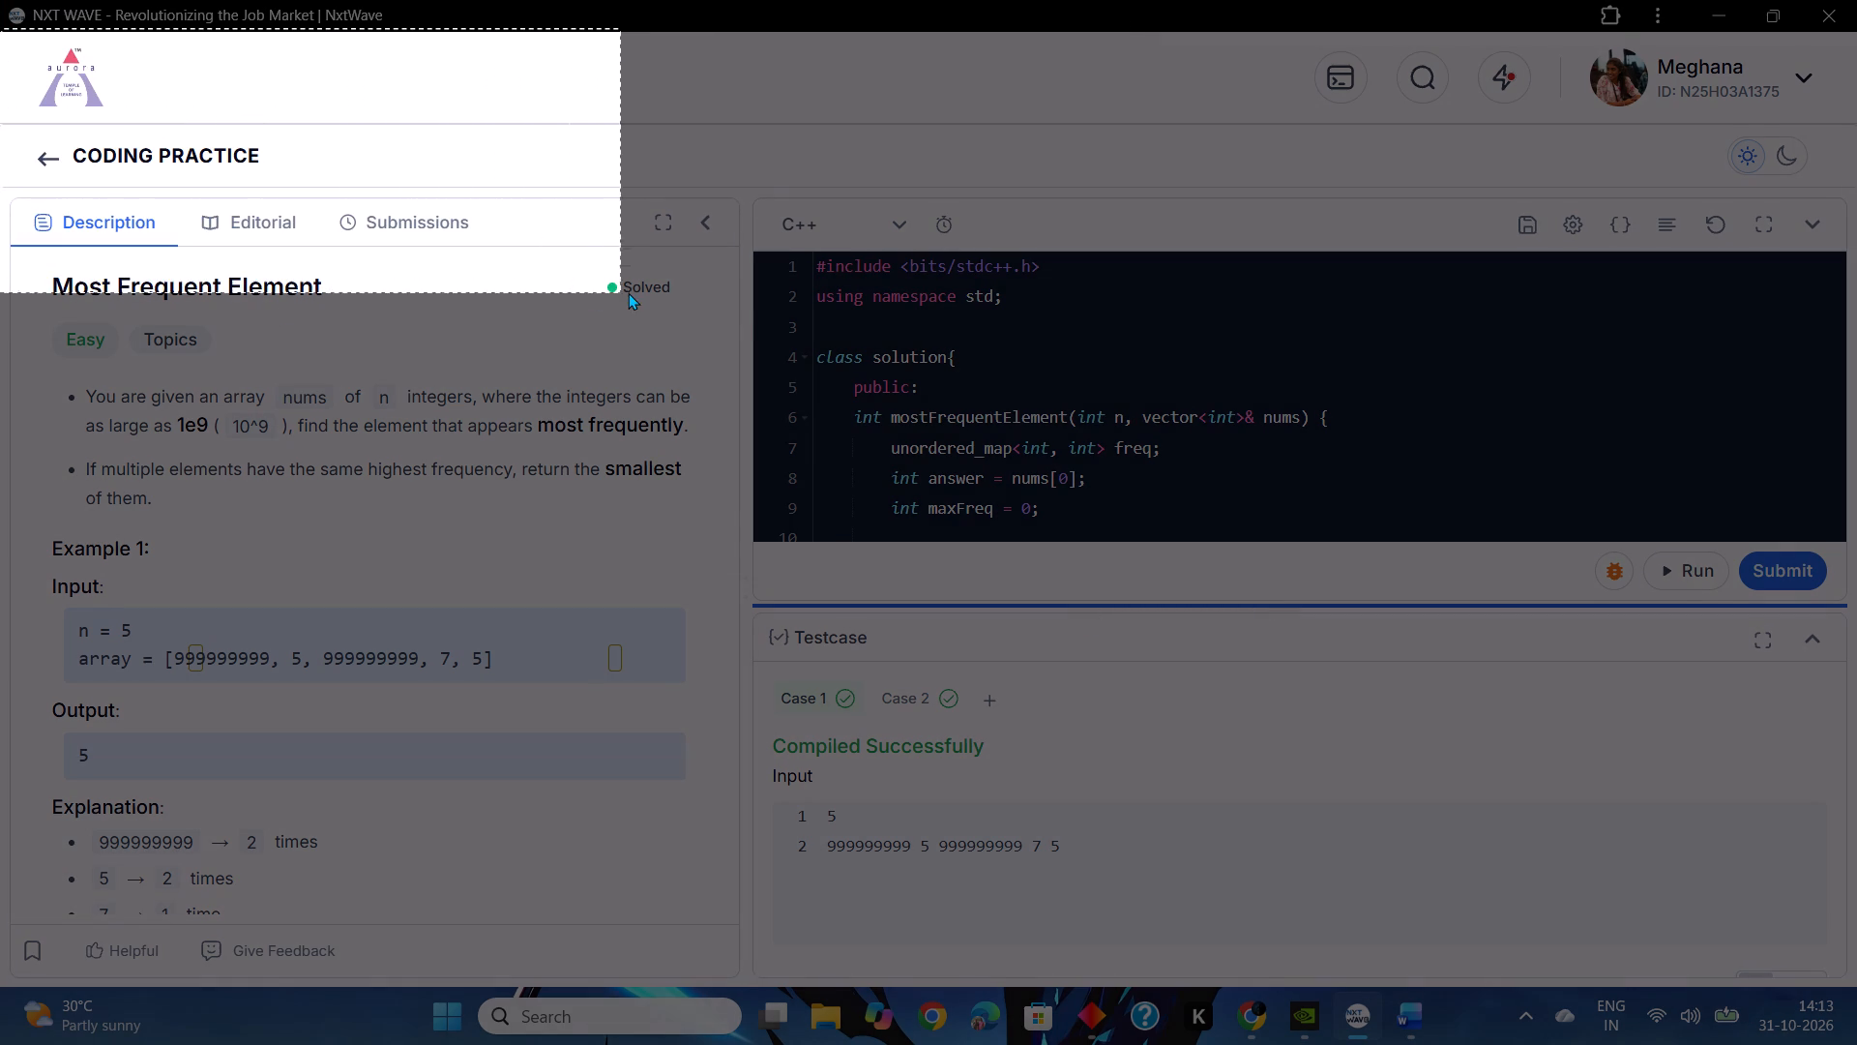
left_click_drag(628, 292, 815, 337)
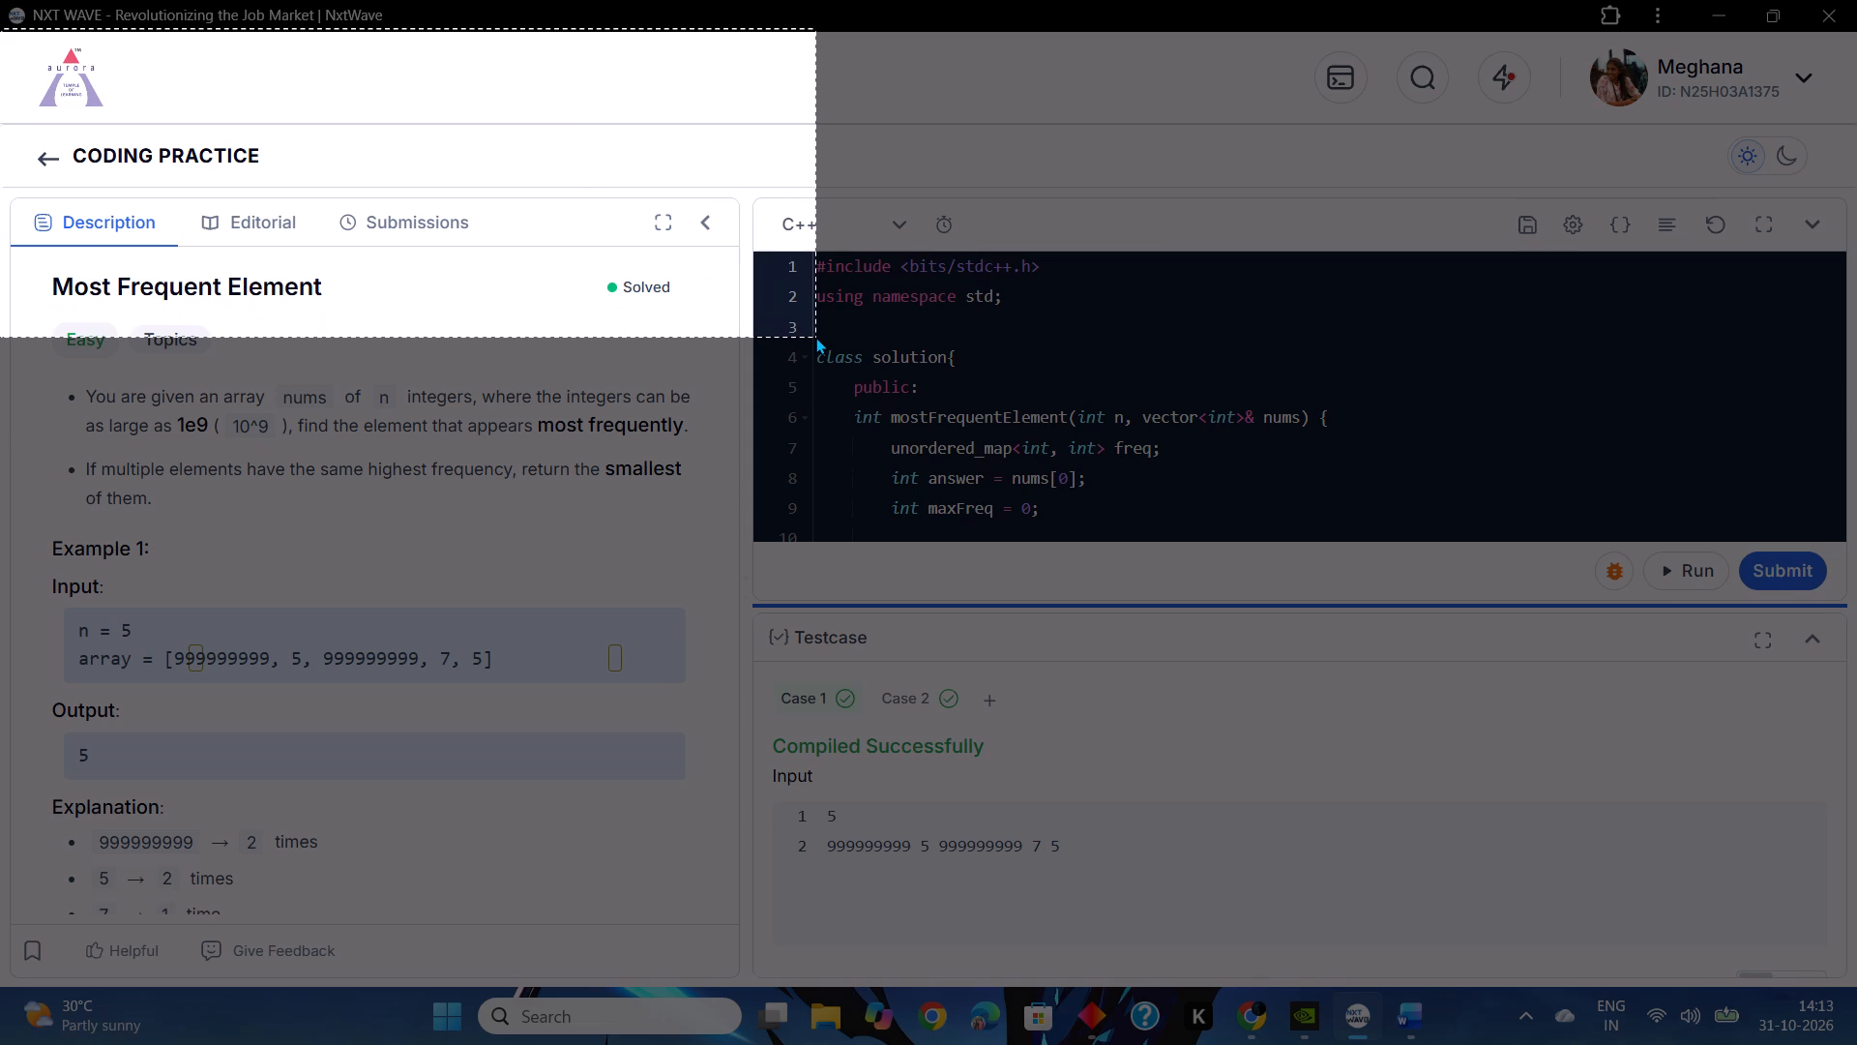
left_click_drag(815, 337, 1527, 812)
scroll(1052, 482, "right", 1)
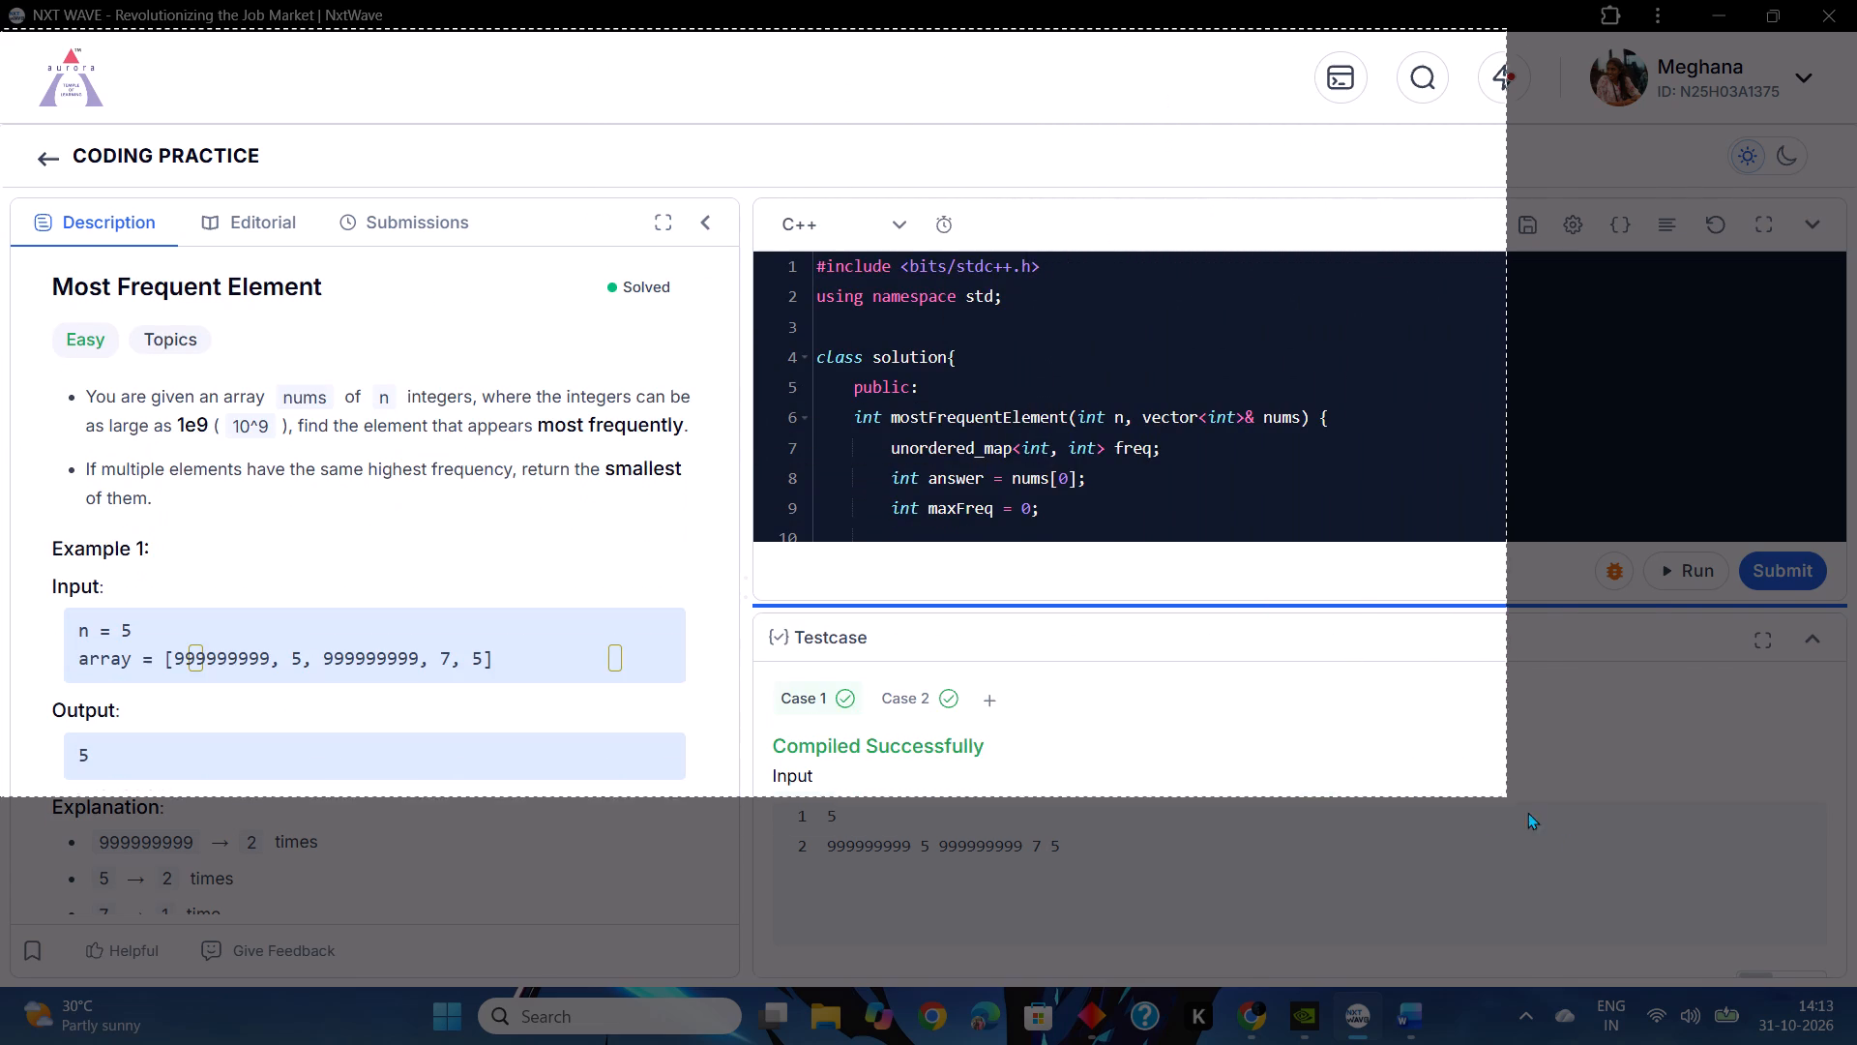
left_click_drag(1527, 812, 1856, 993)
scroll(1822, 961, "right", 1)
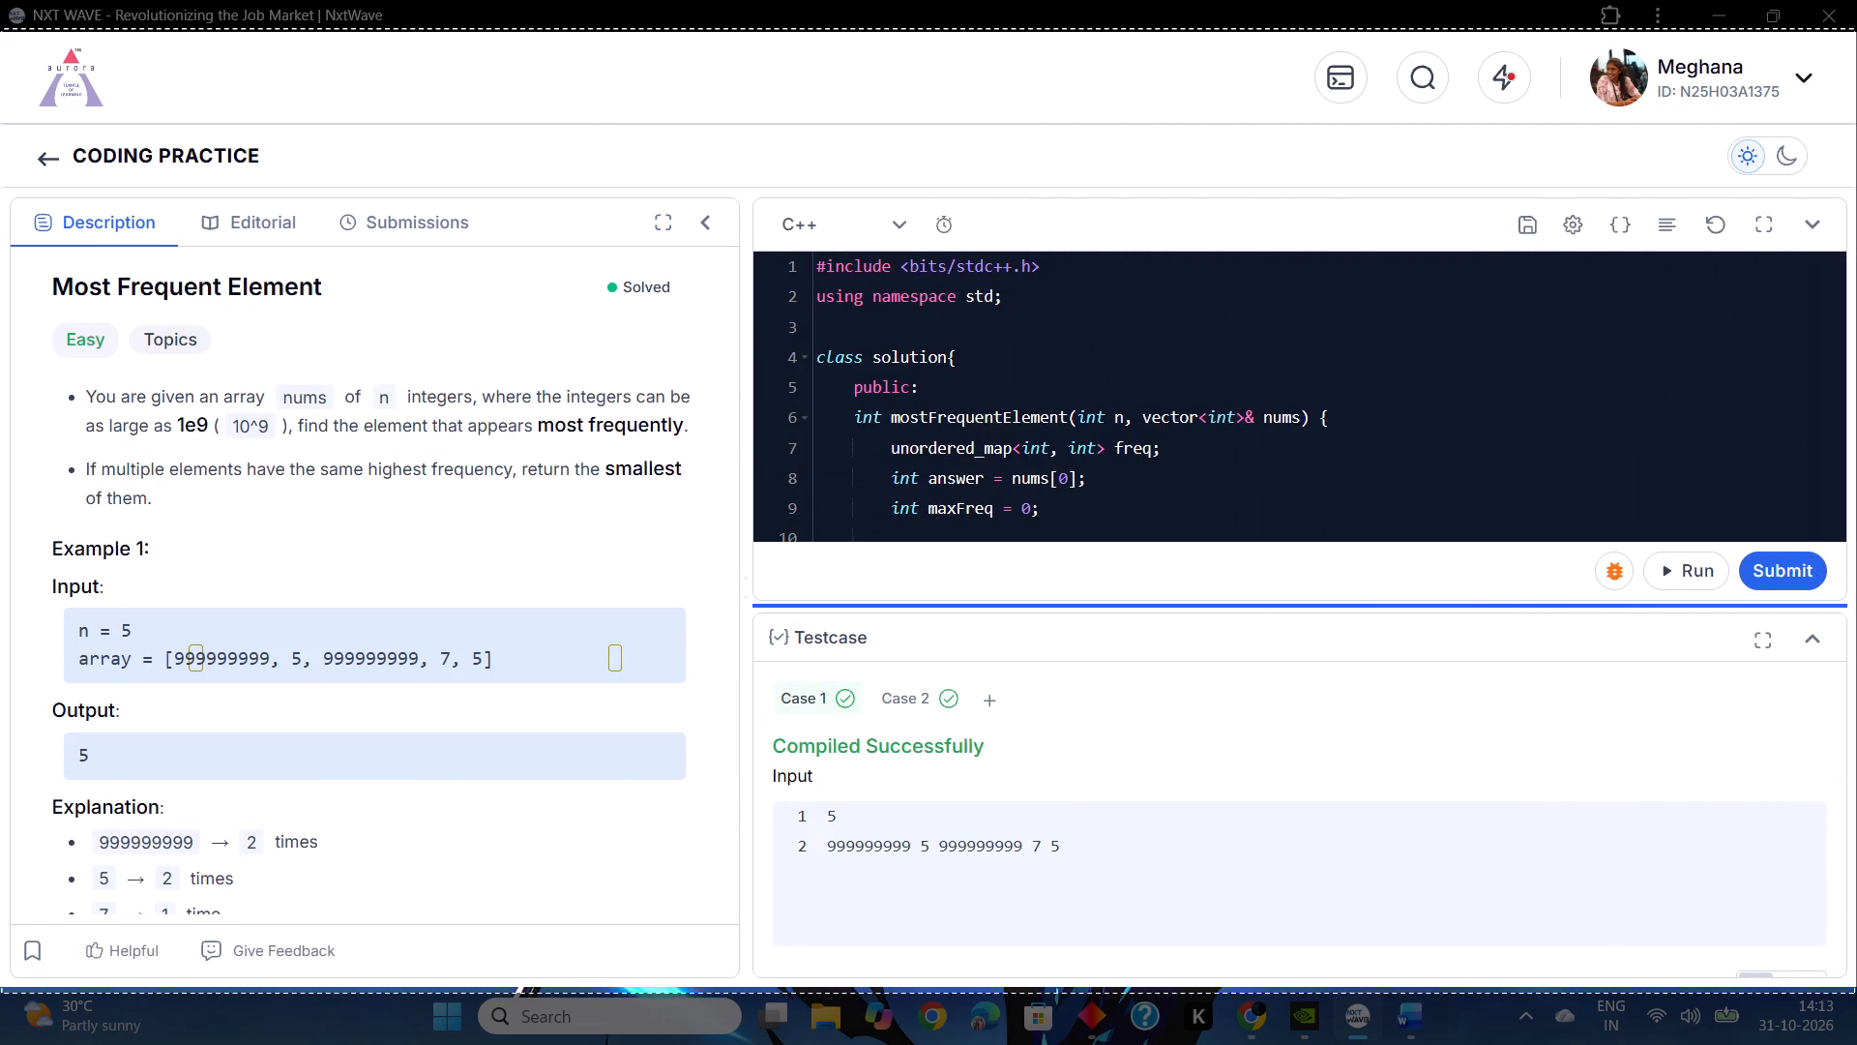
left_click_drag(1856, 993, 1856, 995)
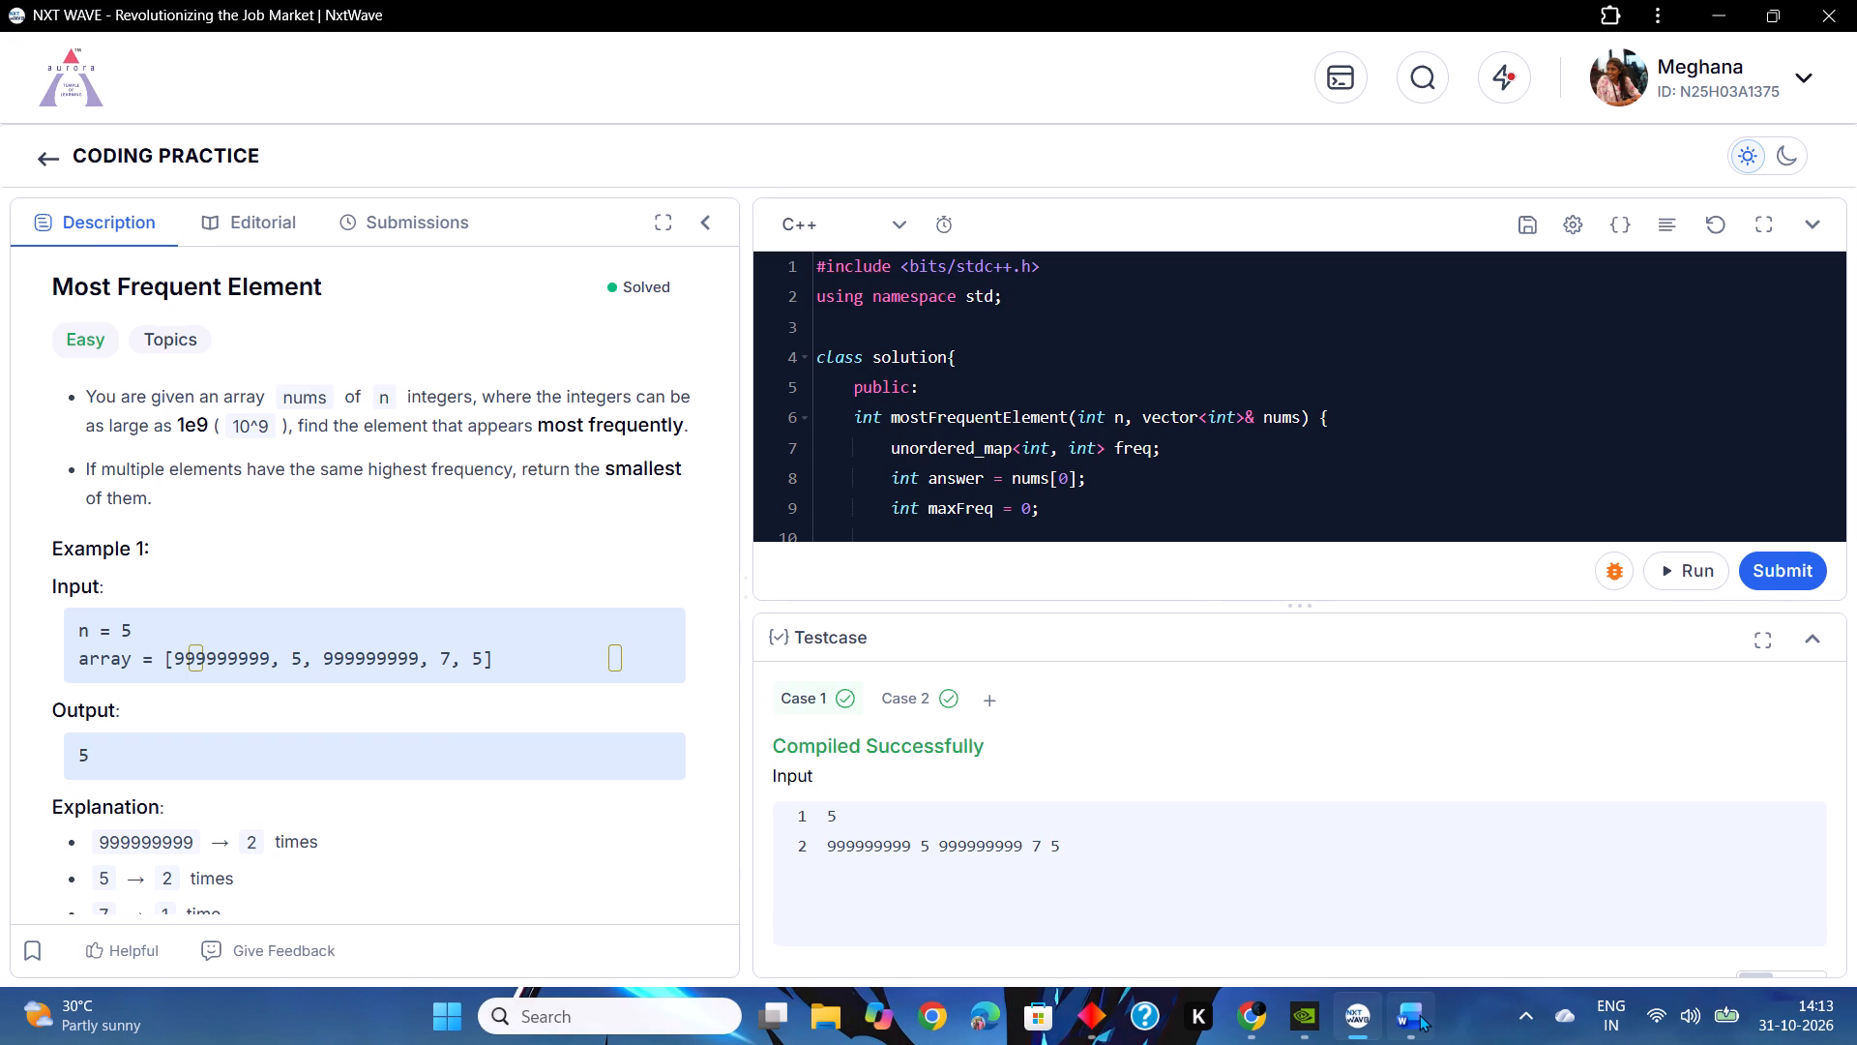
left_click(1400, 937)
key("ctrl+v")
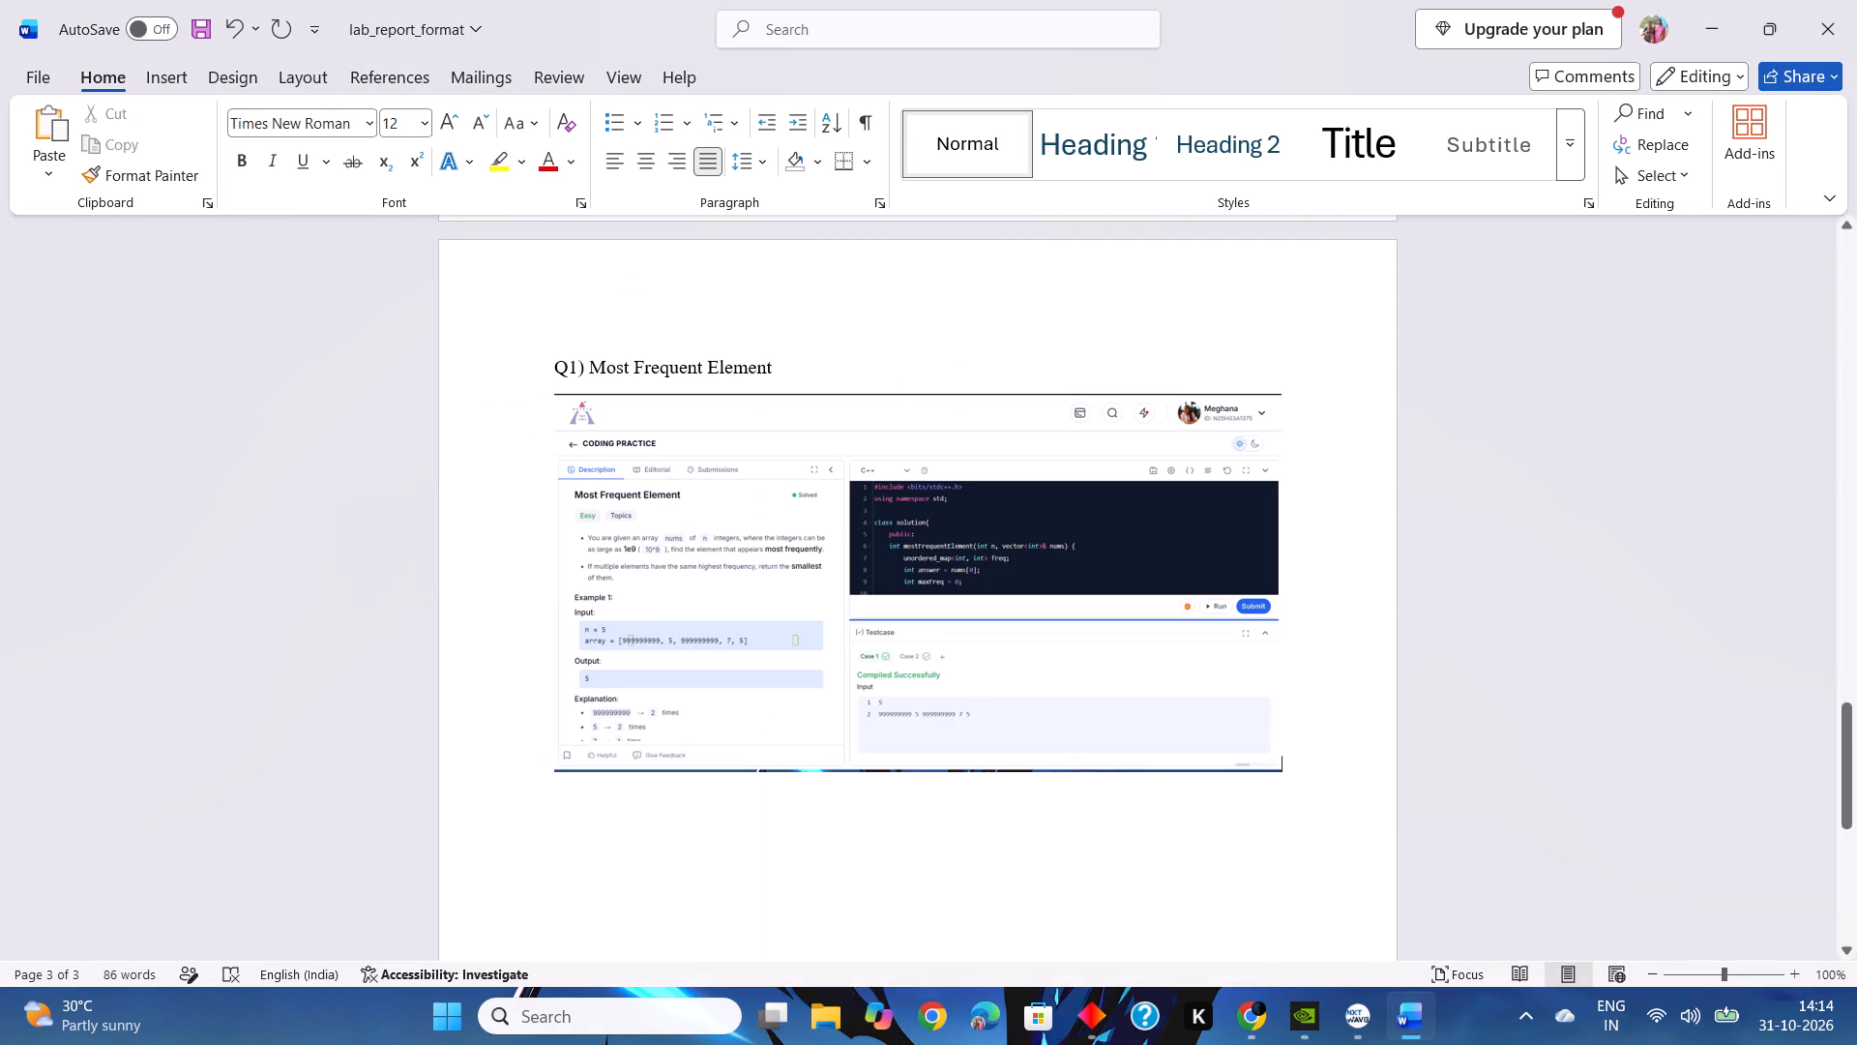
Place the text cursor at the end of the Q1) Most Frequent Element title.
left_click(789, 363)
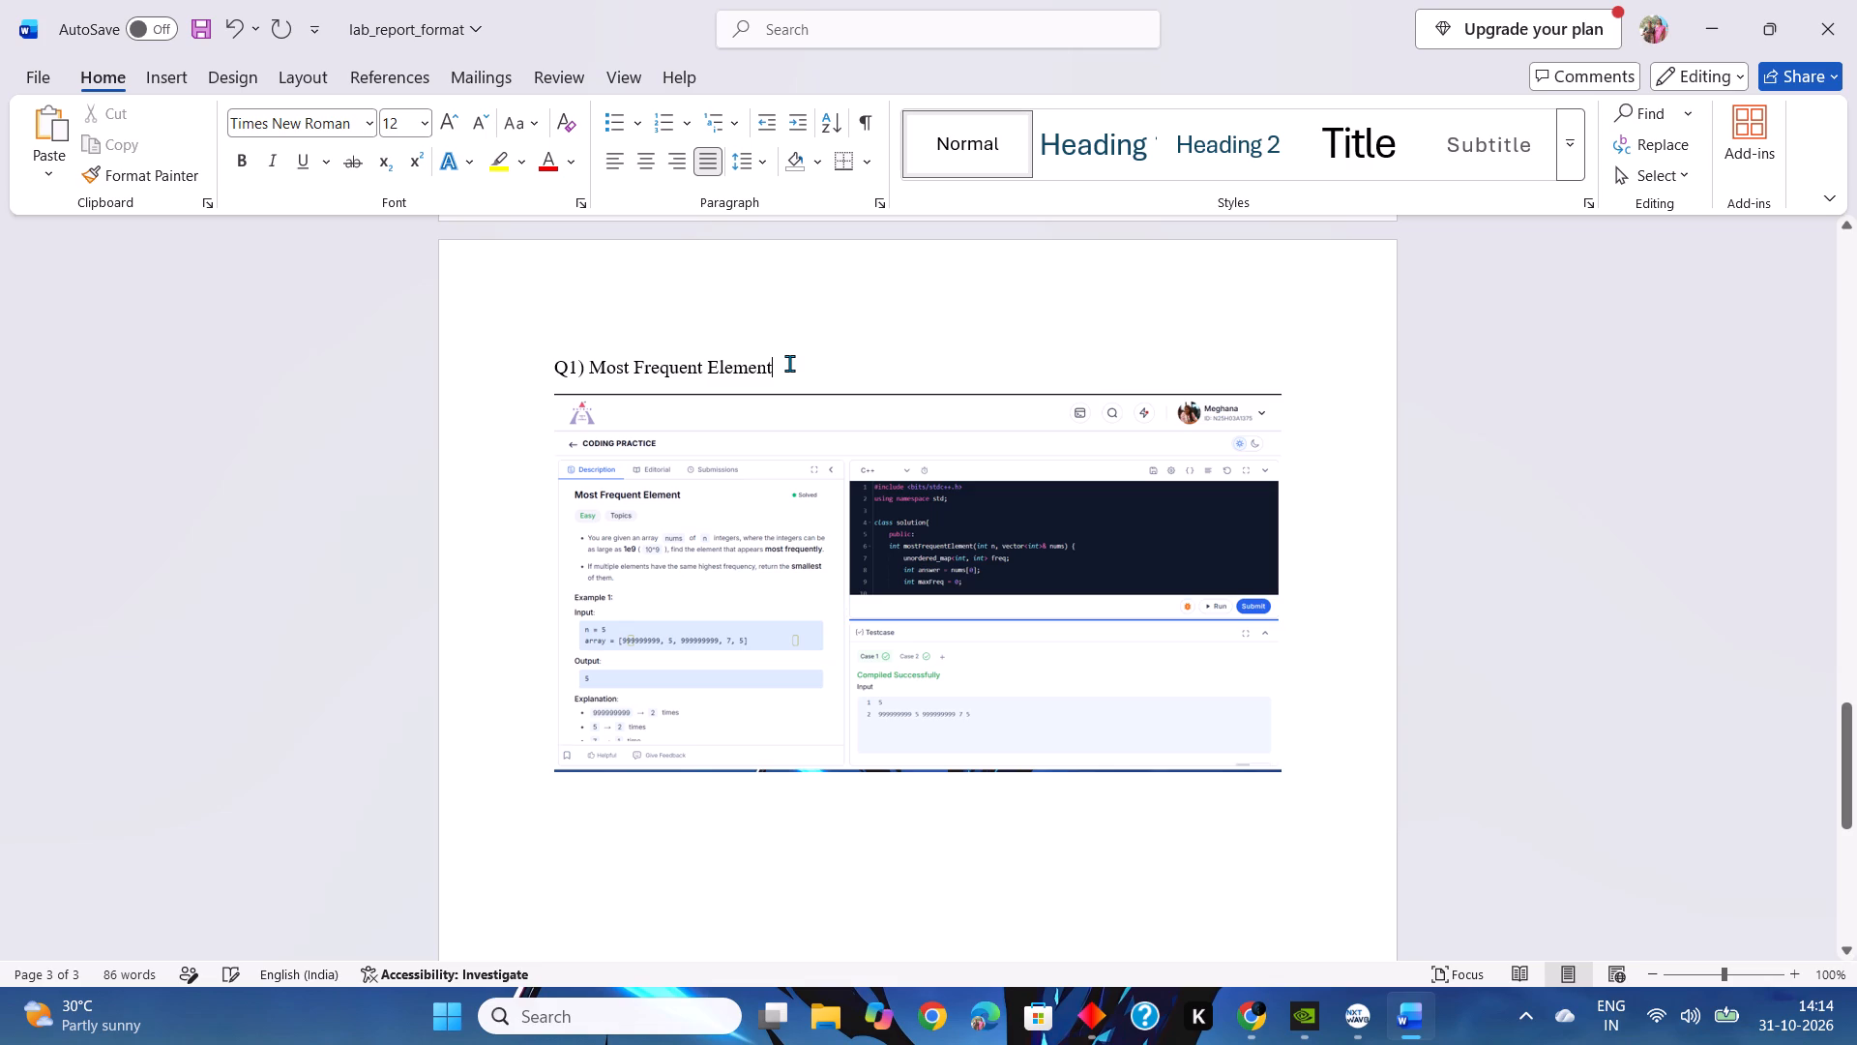
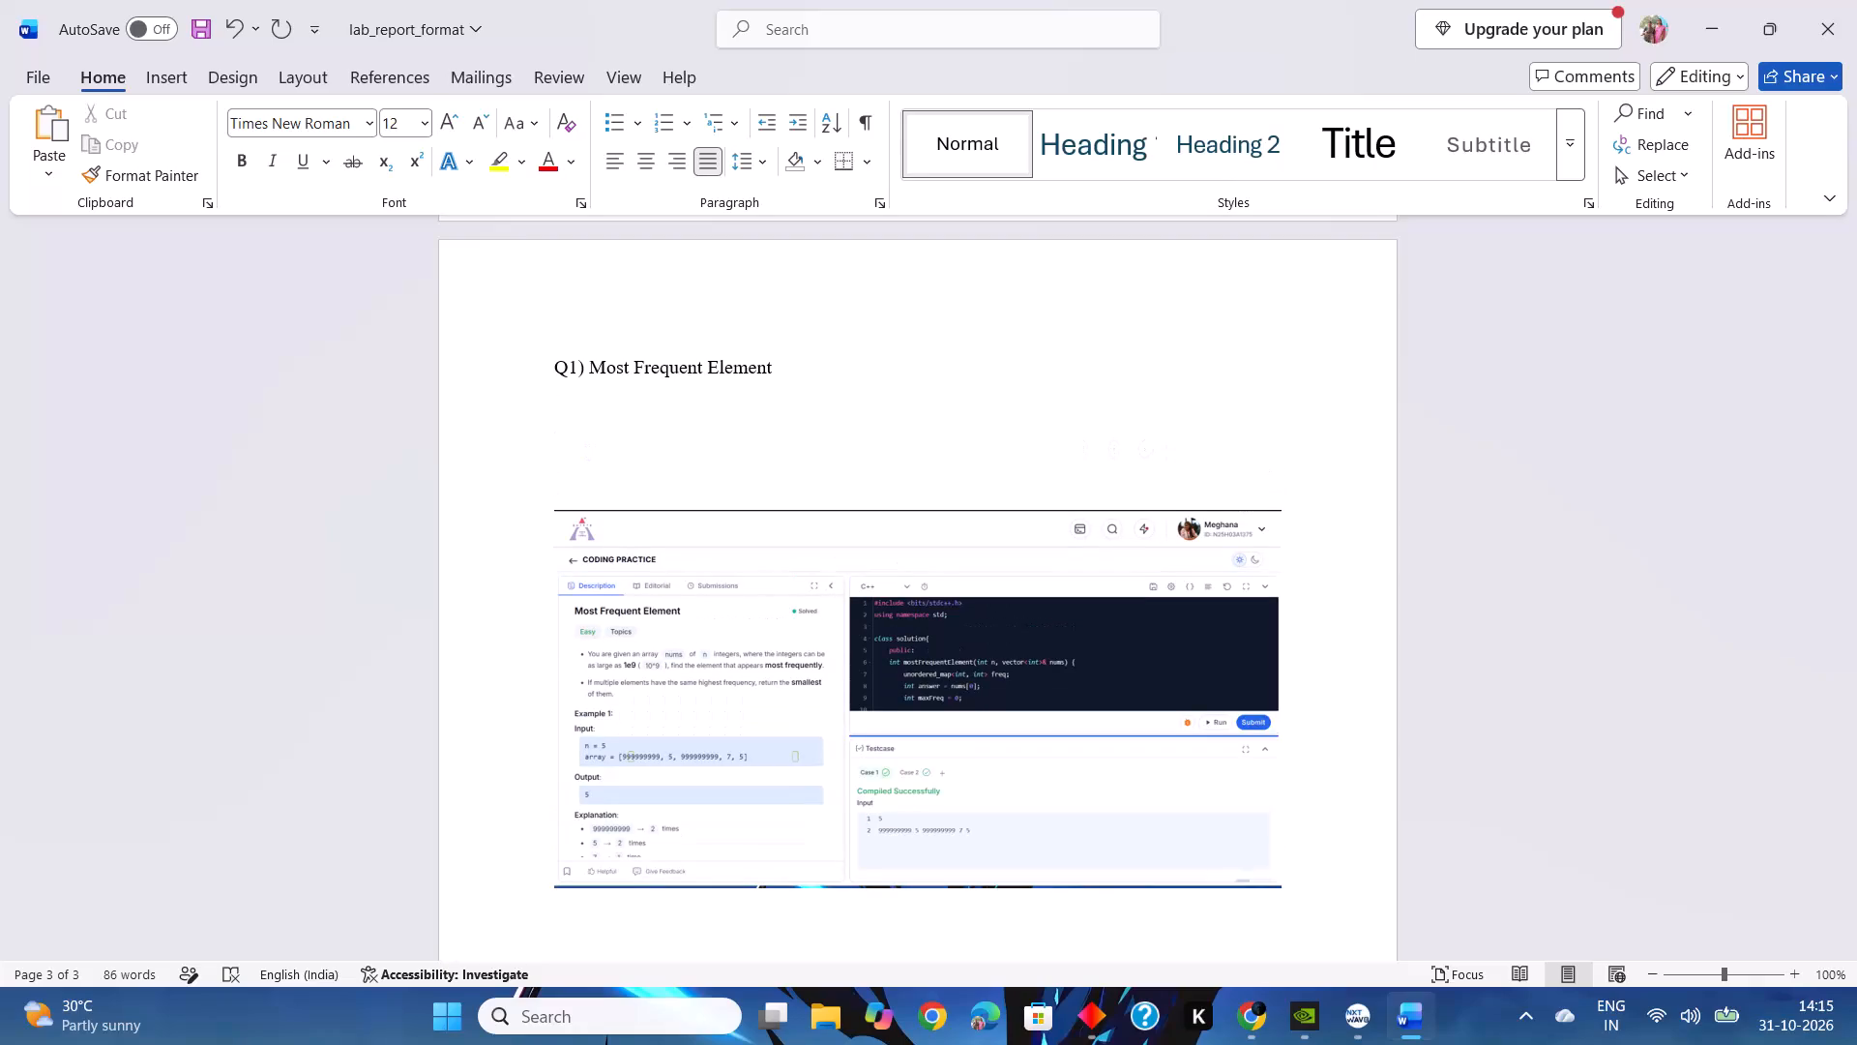
Remove the two extra blank lines between the Q1) Most Frequent Element title and its screenshot.
key("BackSpace")
key("BackSpace")
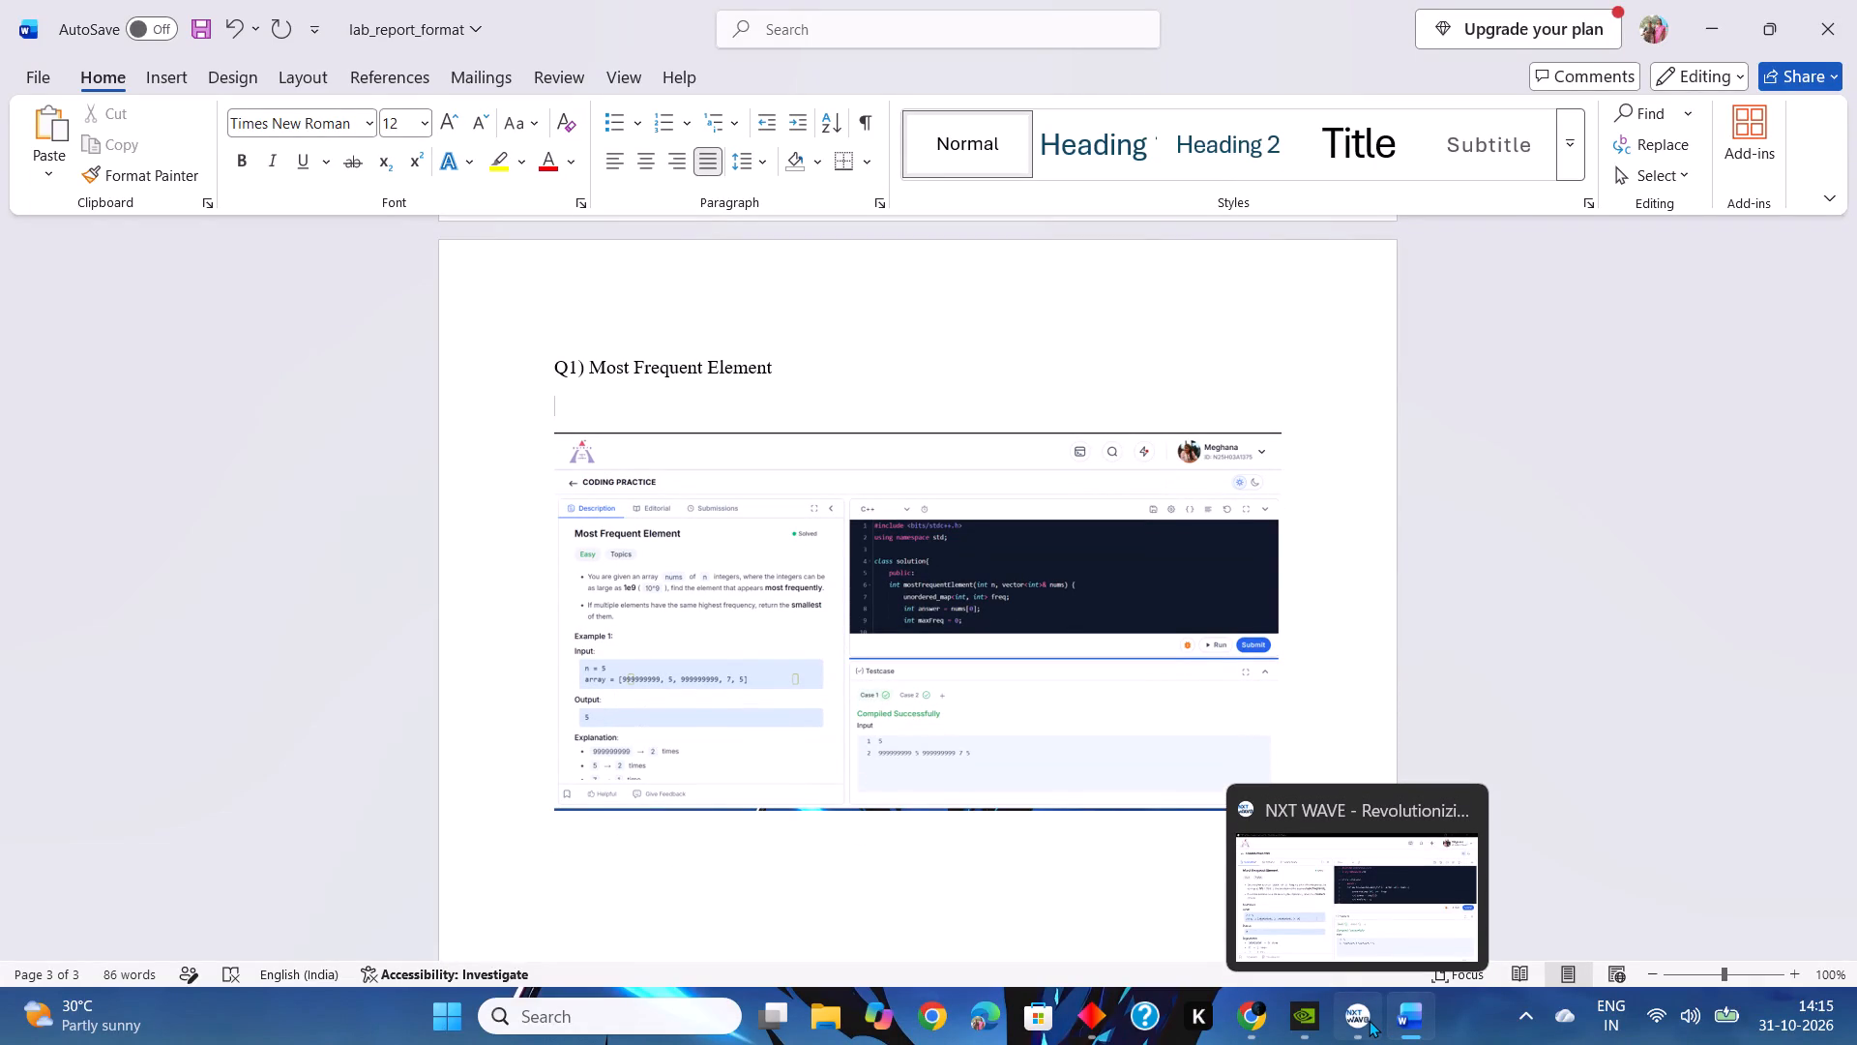
Copy the entire C++ solution code from the NxtWave Coding Practice editor and paste it into the Word report below the Q1) title.
left_click(1329, 899)
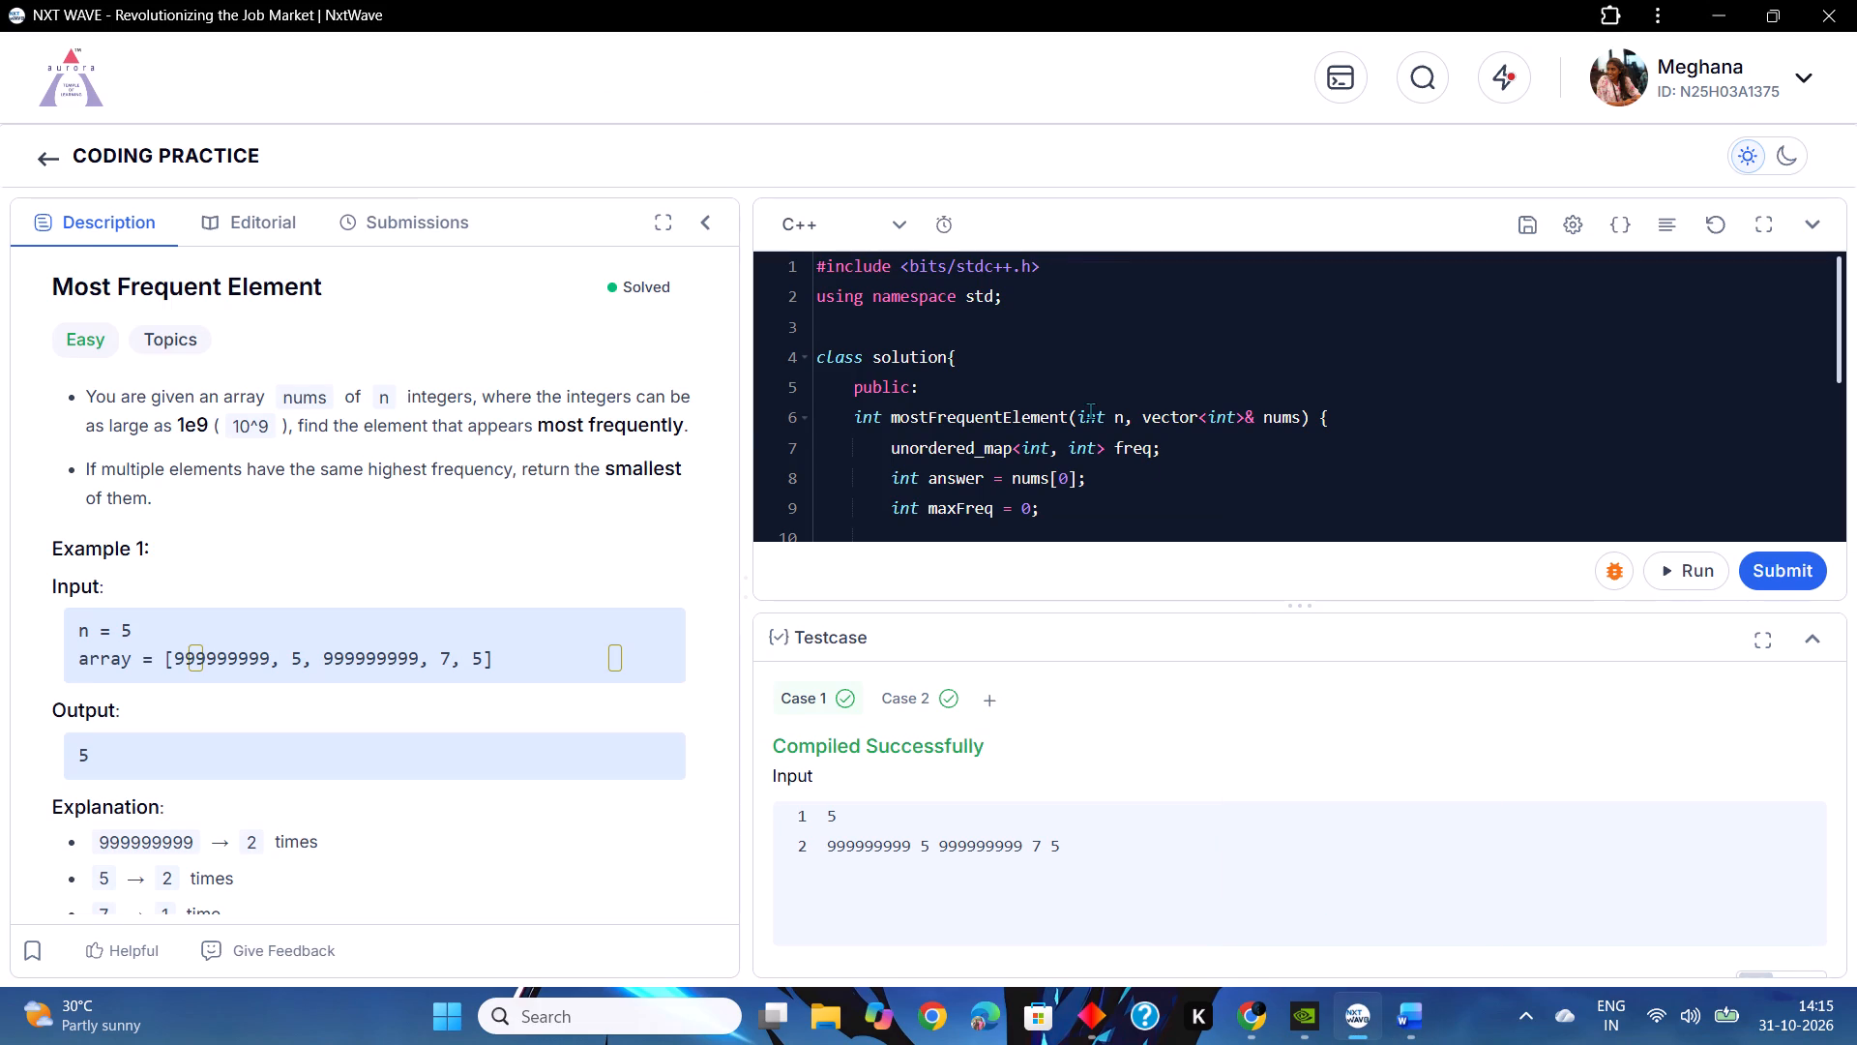
left_click(1090, 410)
key("ctrl+a")
key("ctrl+c")
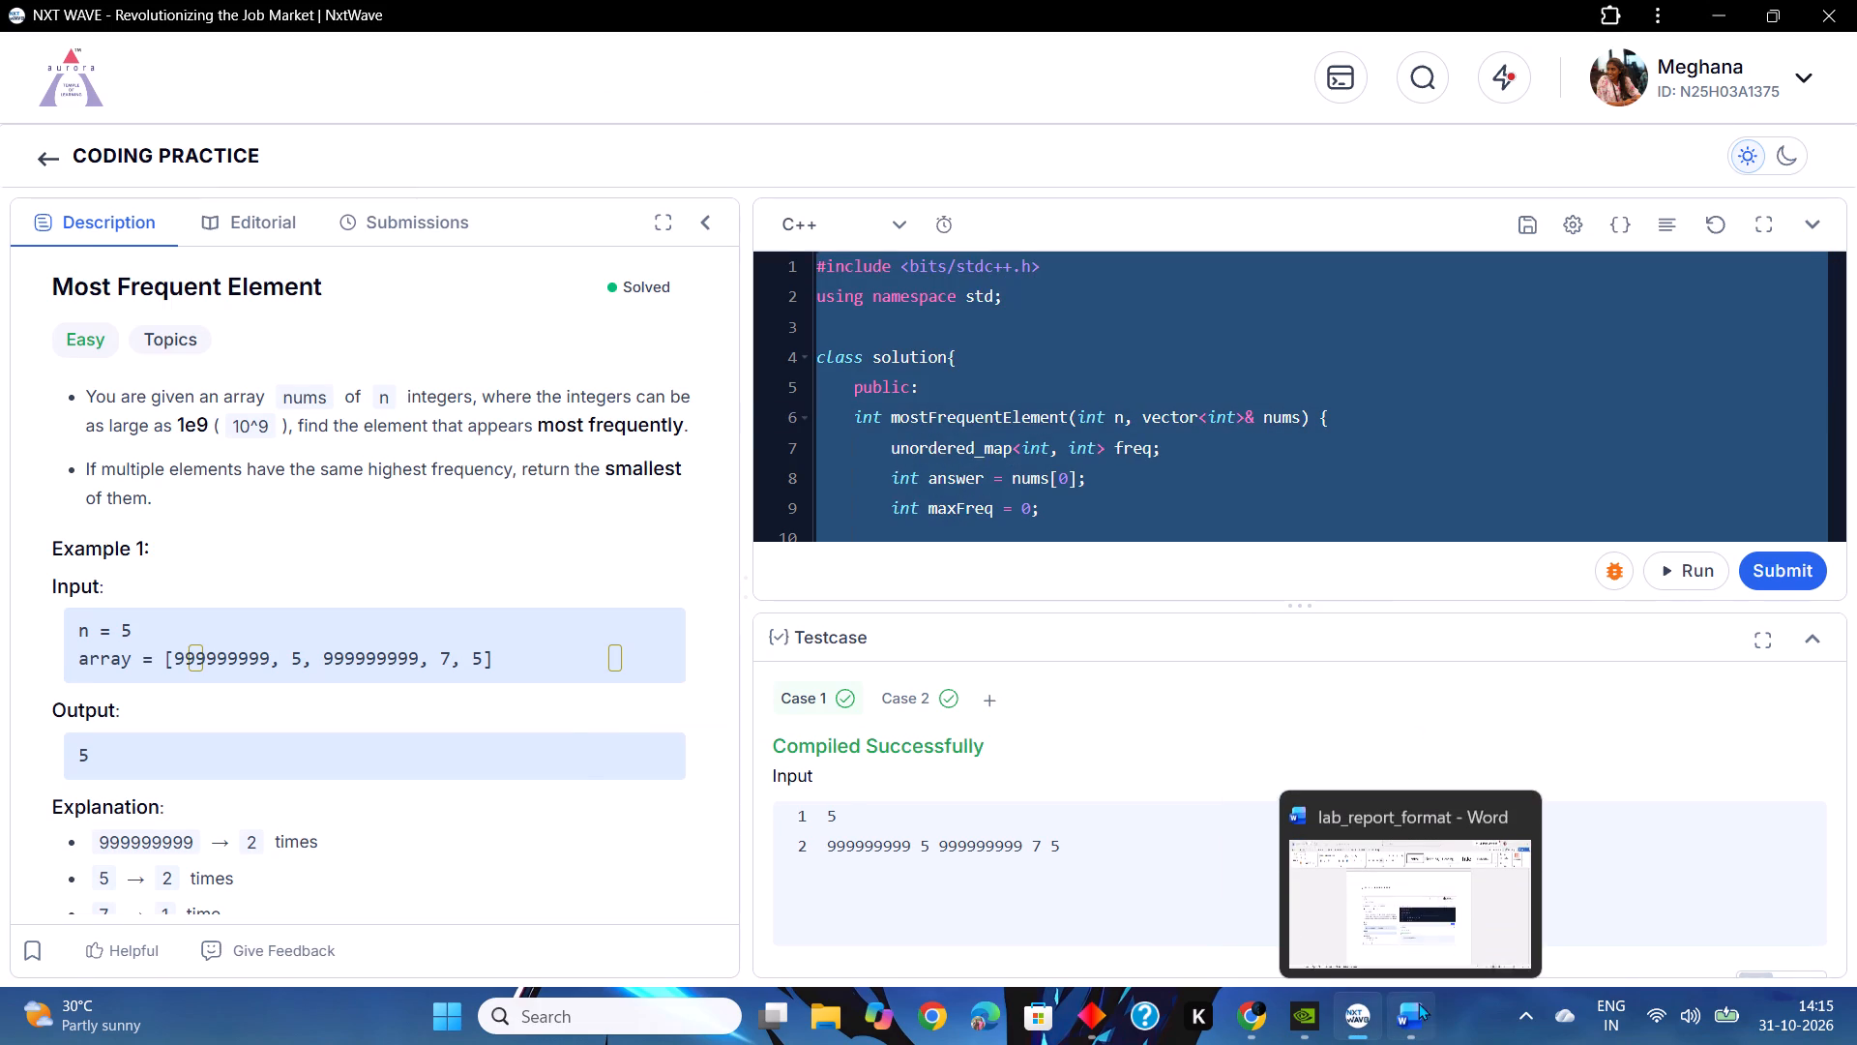
left_click(1358, 839)
key("ctrl+v")
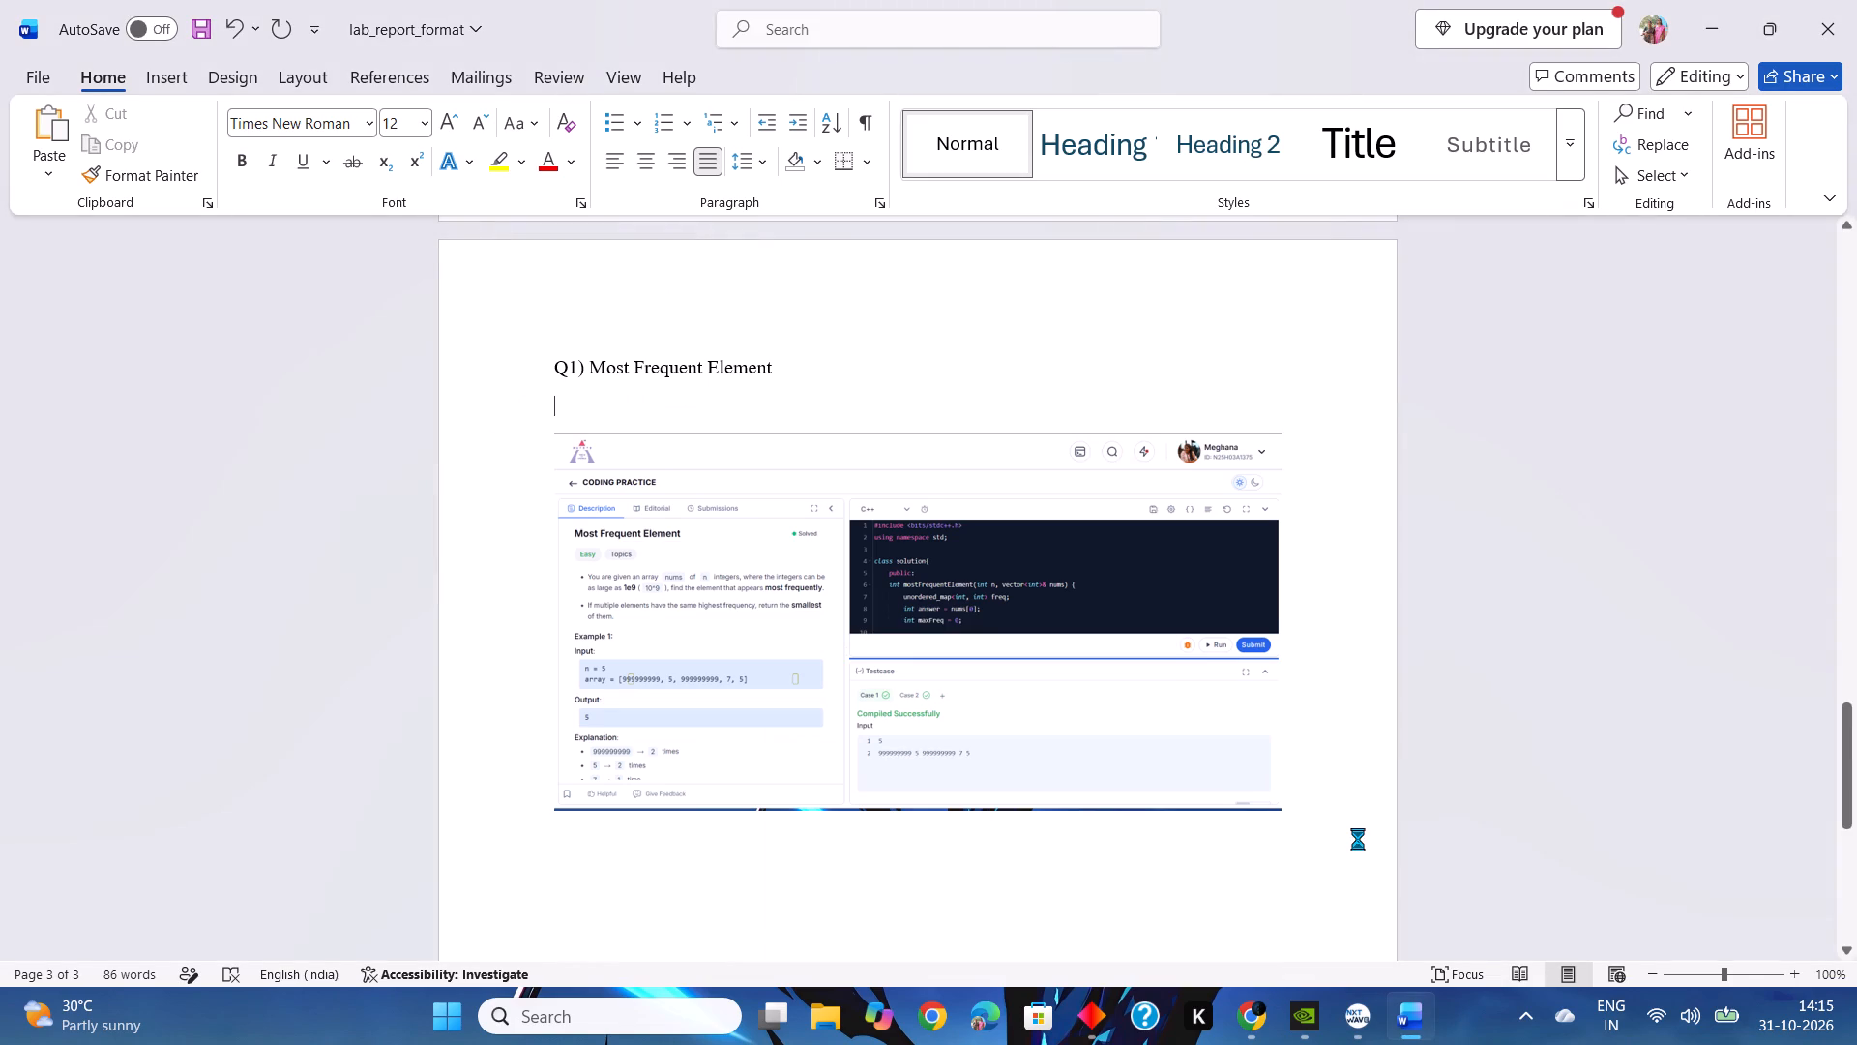
Make the "Q1) Most Frequent Element" title bold.
scroll(1137, 796, "up", 4)
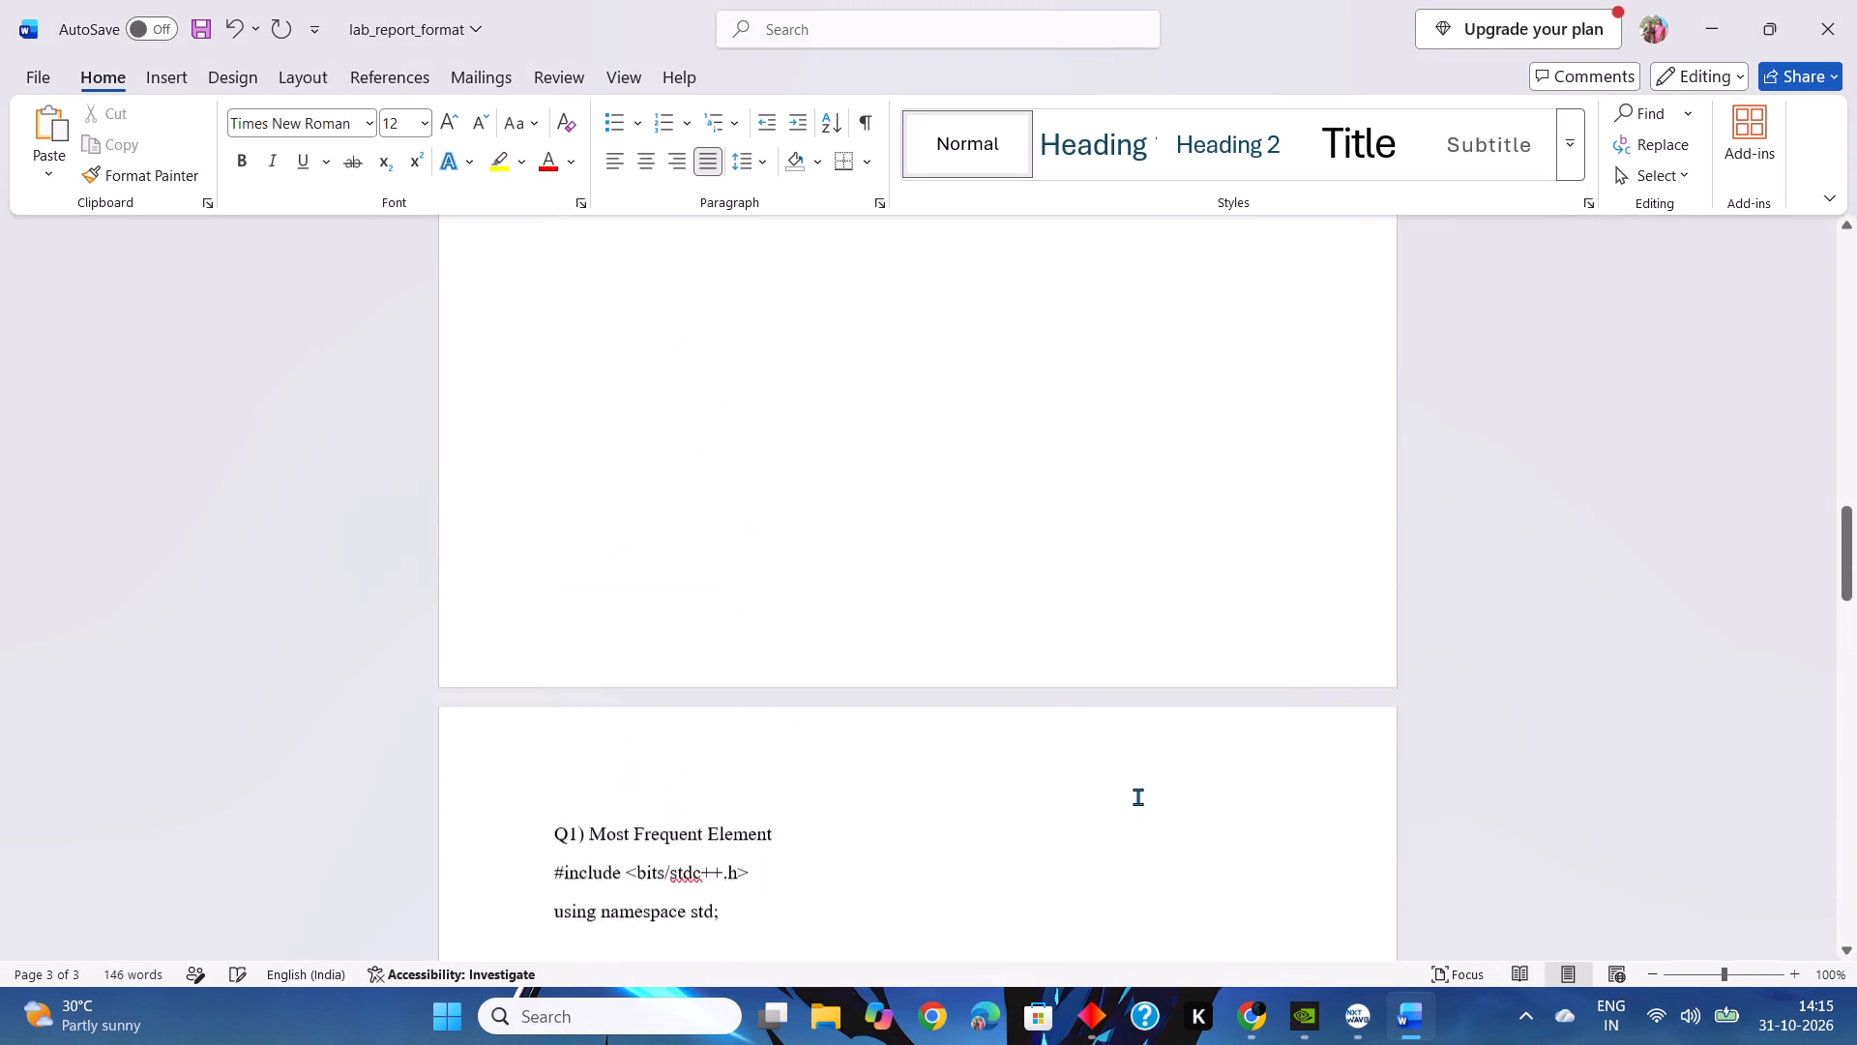
scroll(1137, 796, "up", 1)
scroll(1137, 796, "left", 1)
scroll(1137, 796, "down", 1)
scroll(1137, 796, "left", 1)
scroll(1137, 796, "up", 1)
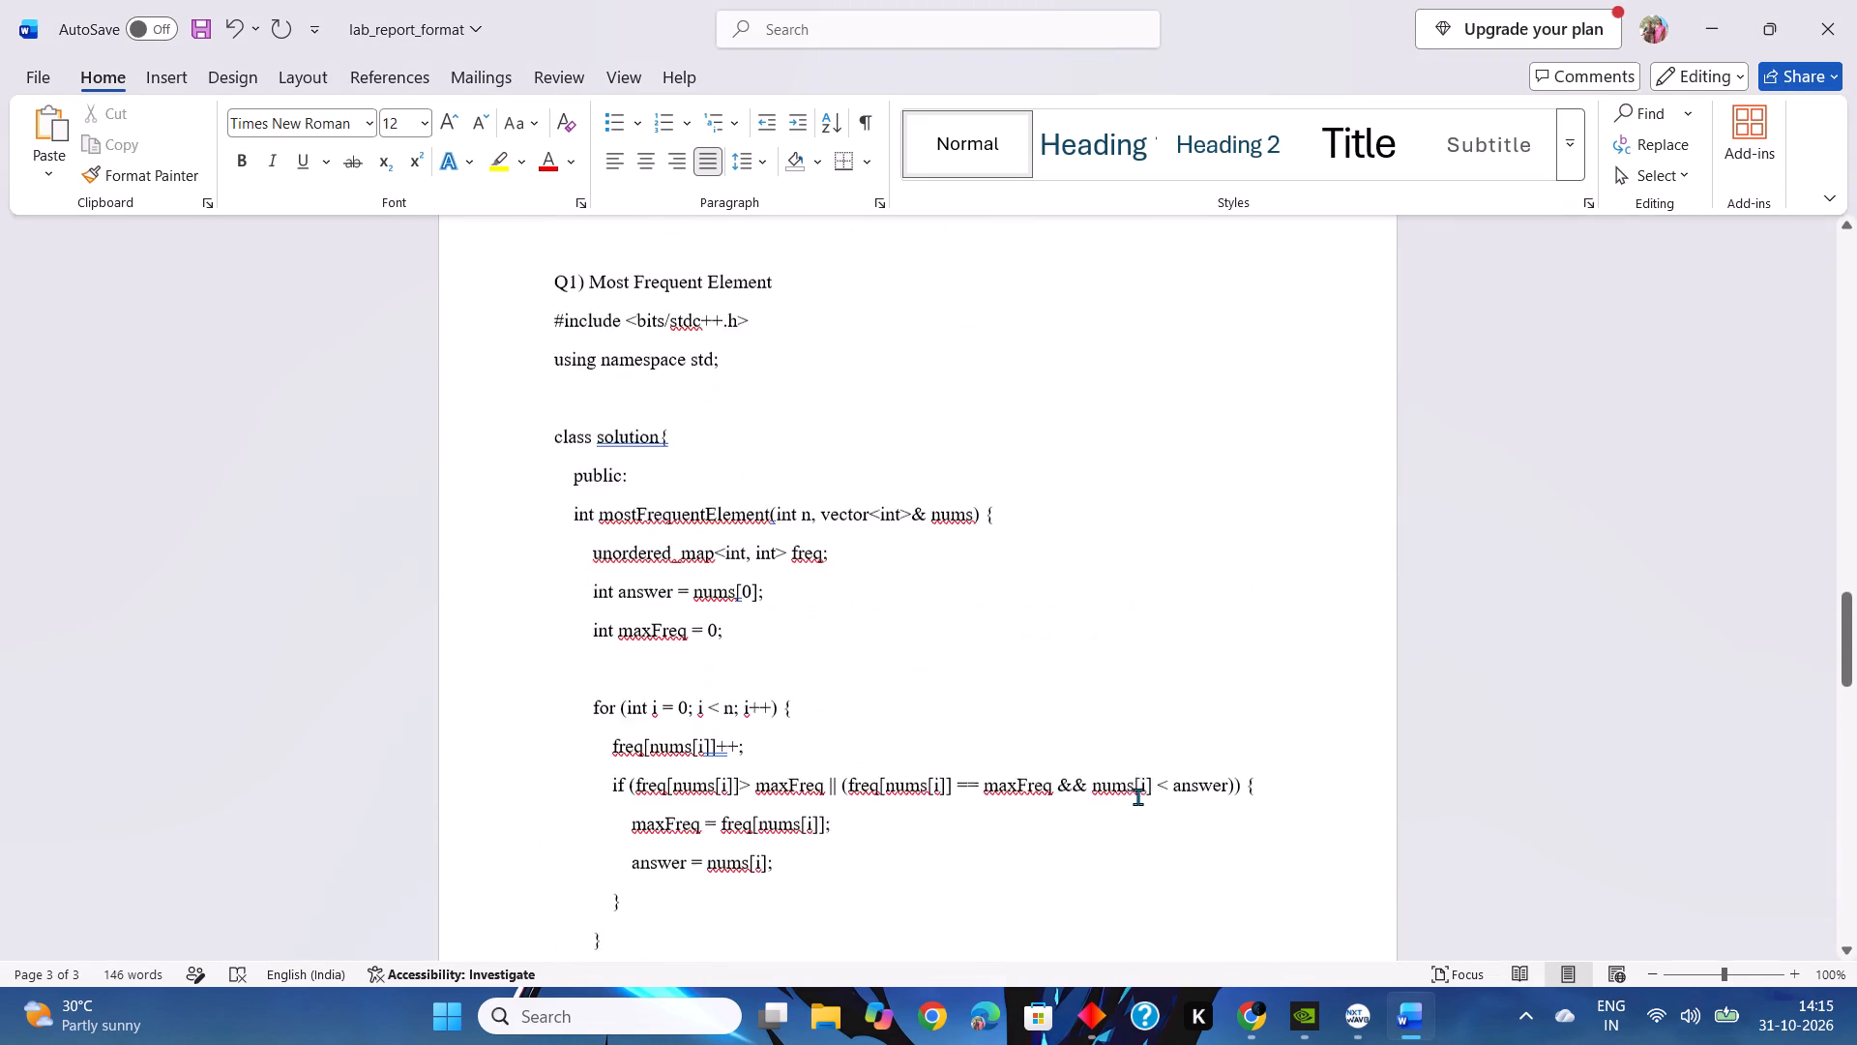
scroll(1137, 796, "up", 2)
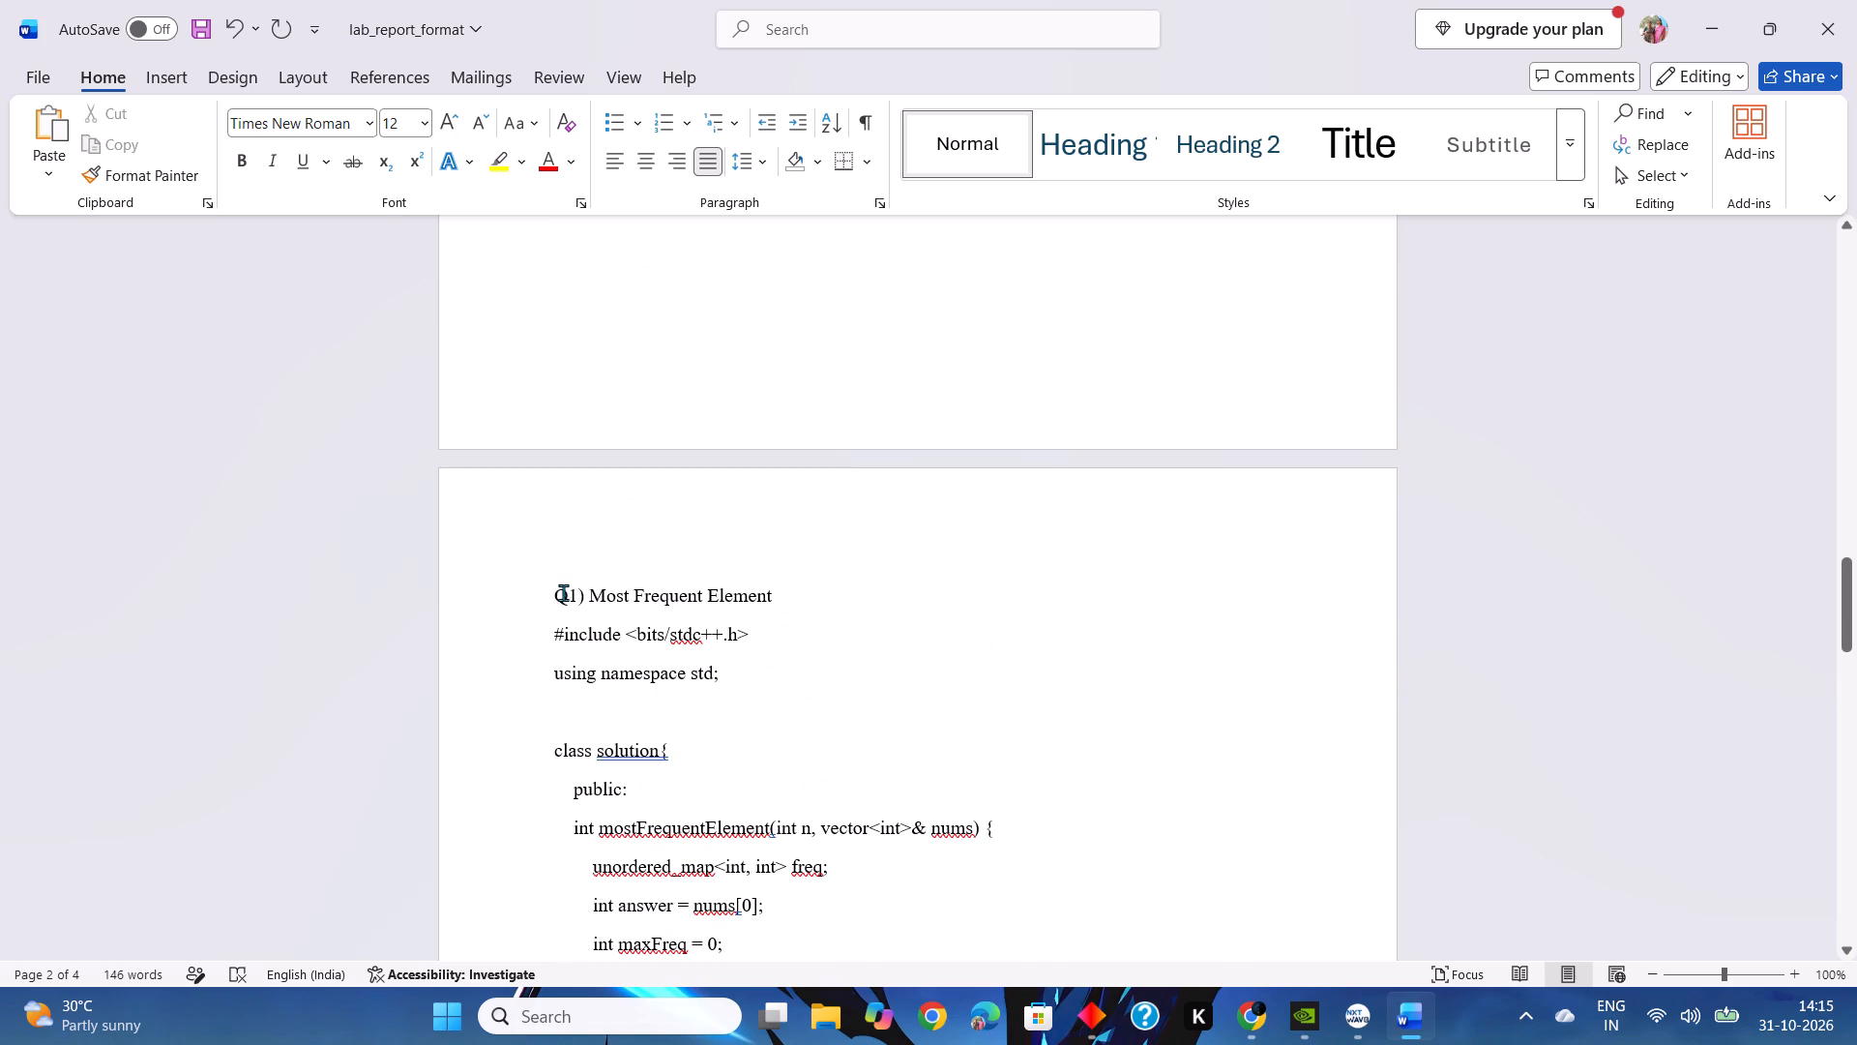
left_click_drag(557, 593, 812, 589)
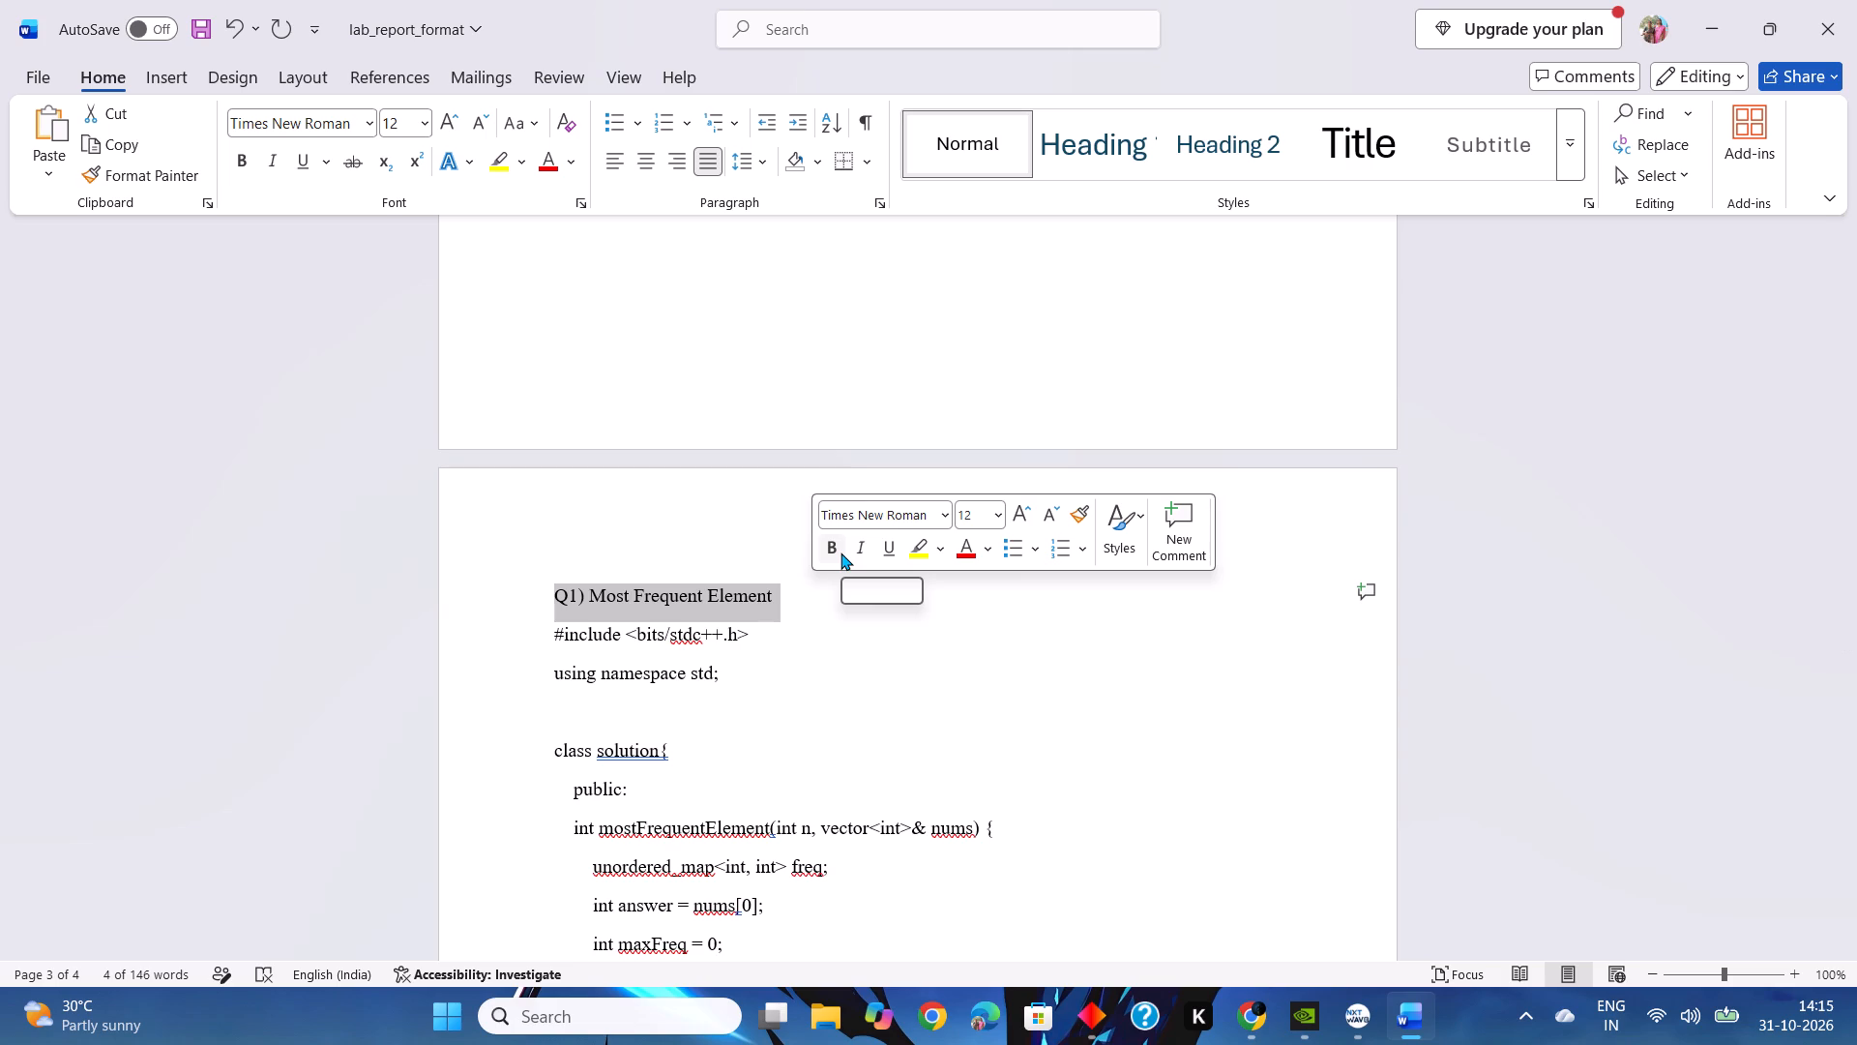
left_click(840, 552)
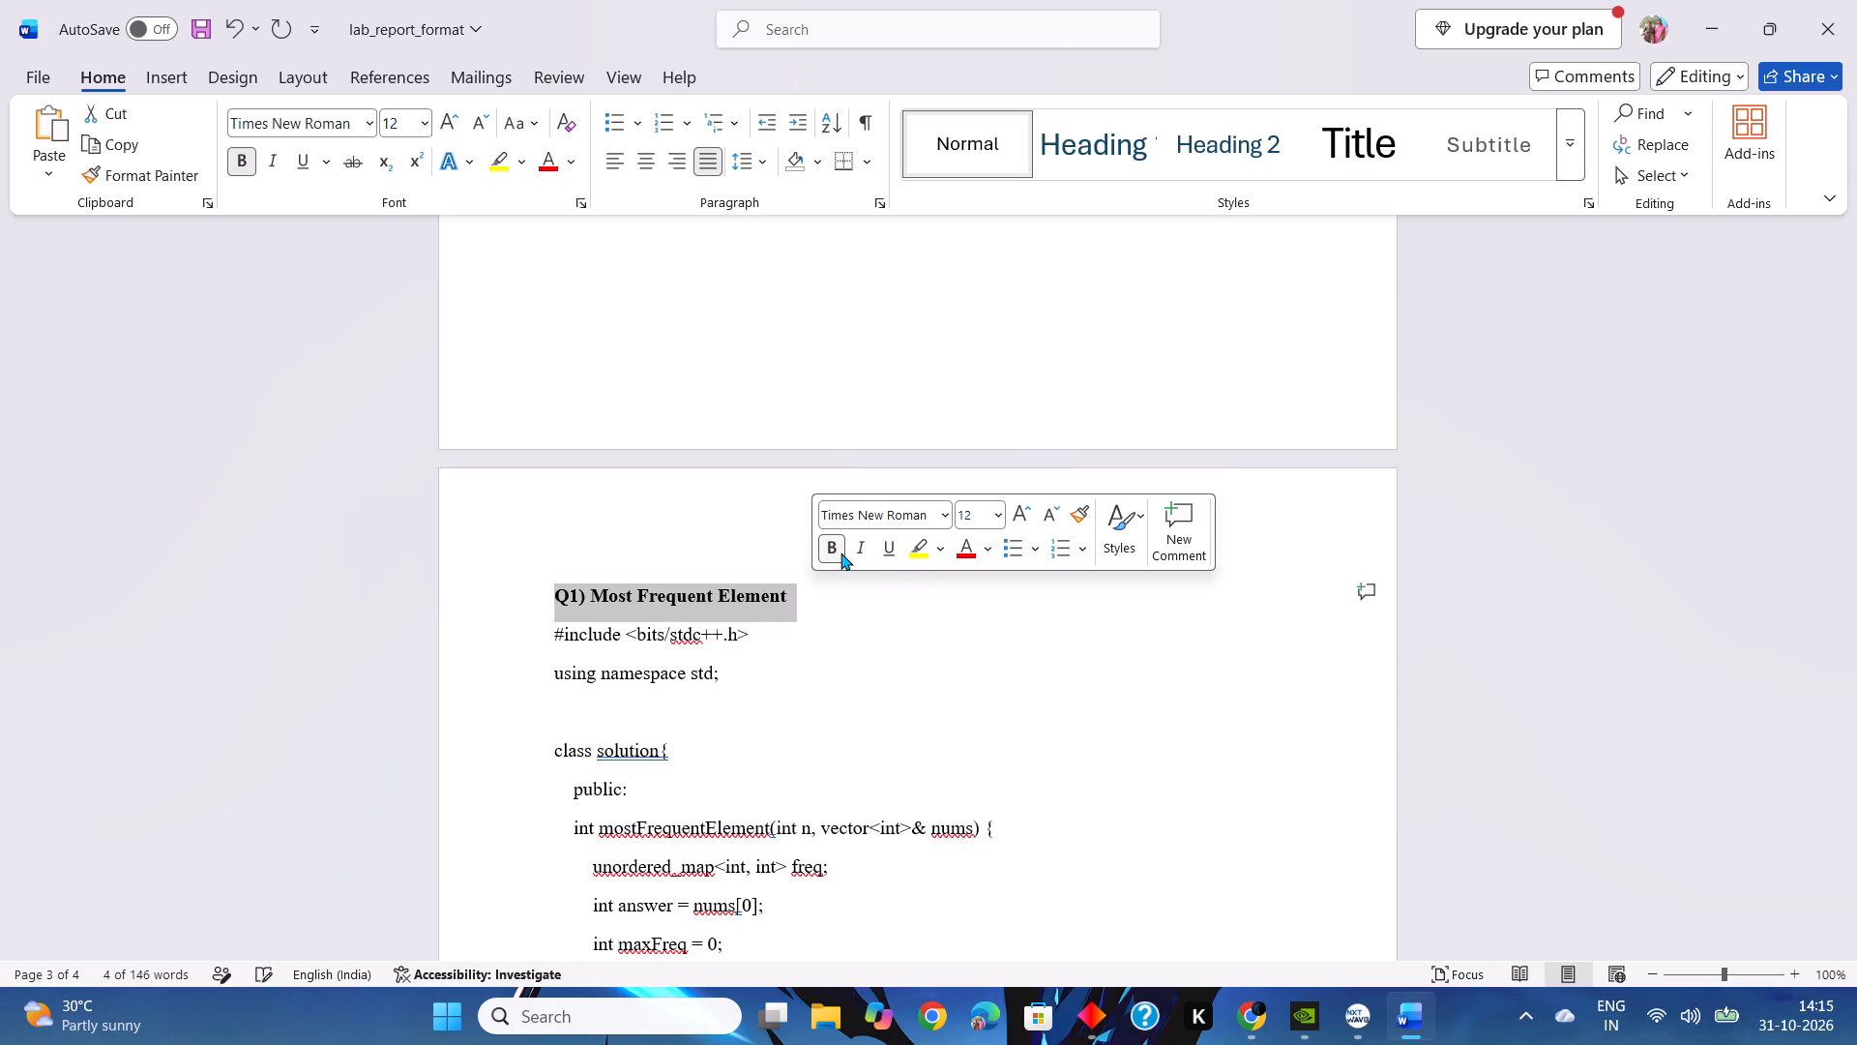
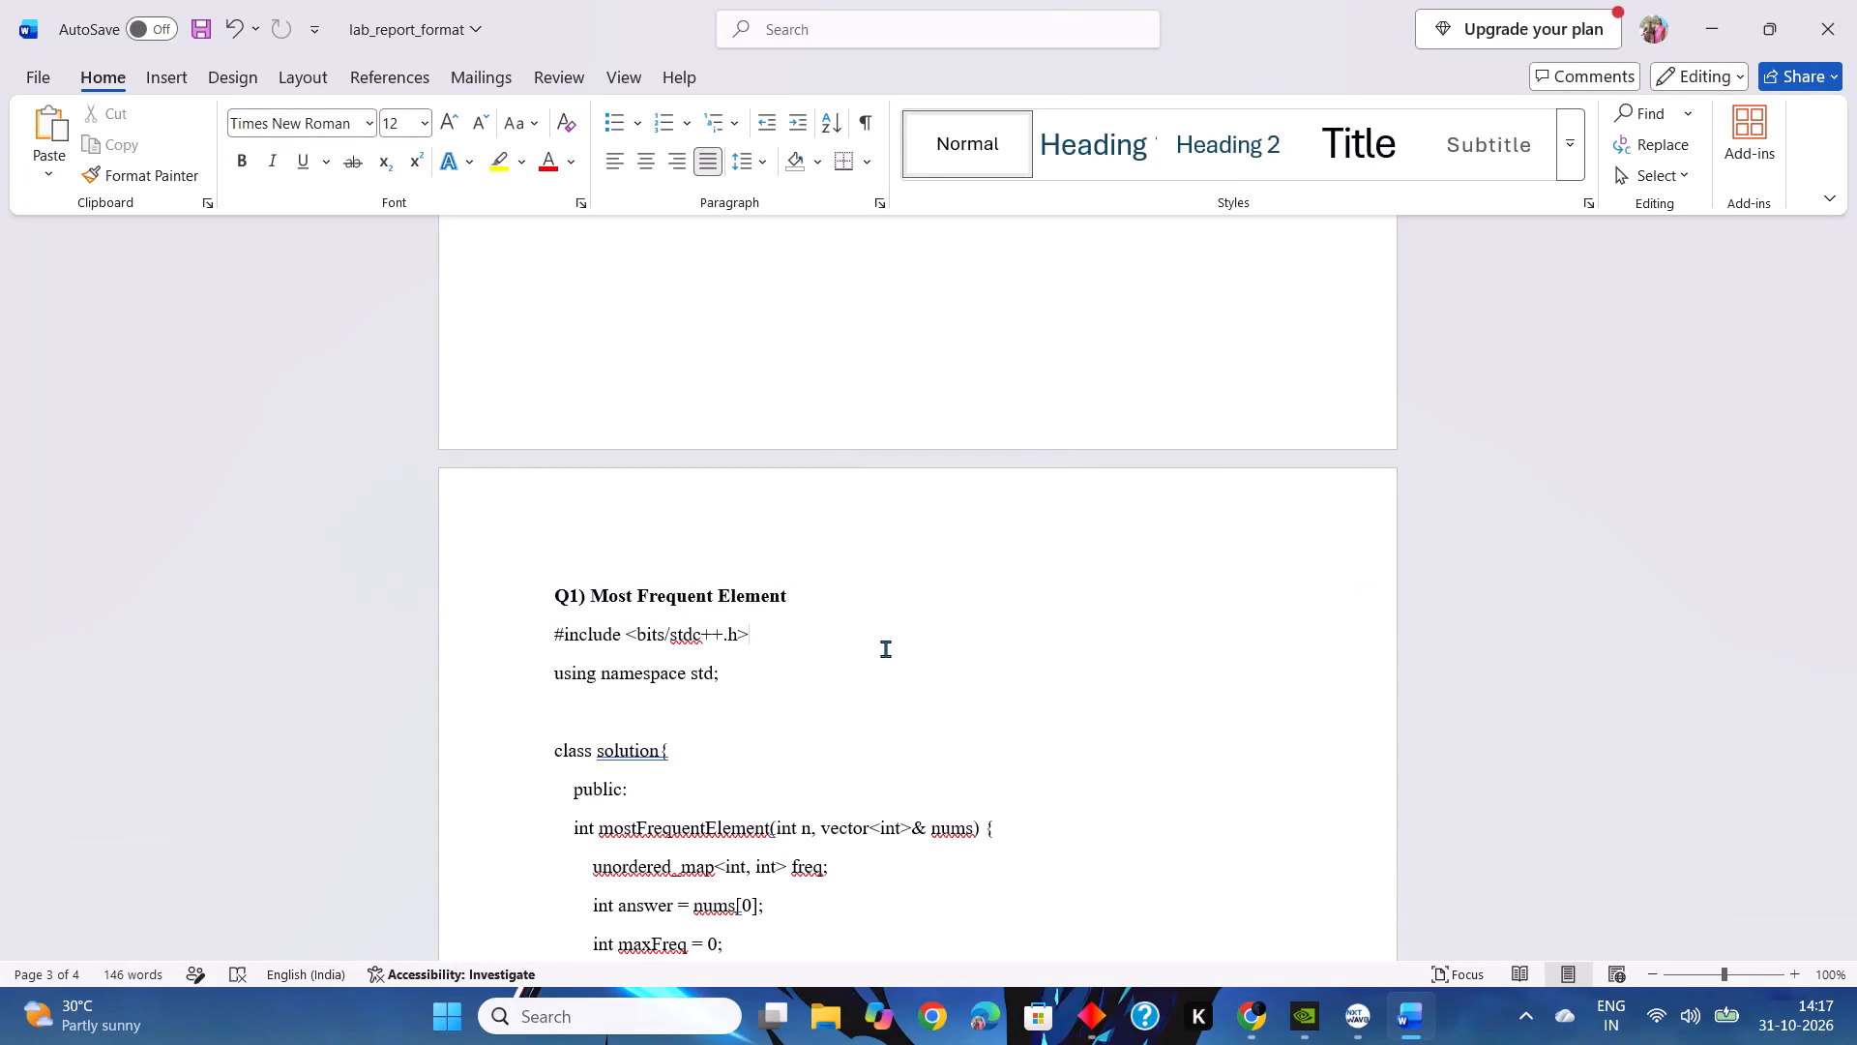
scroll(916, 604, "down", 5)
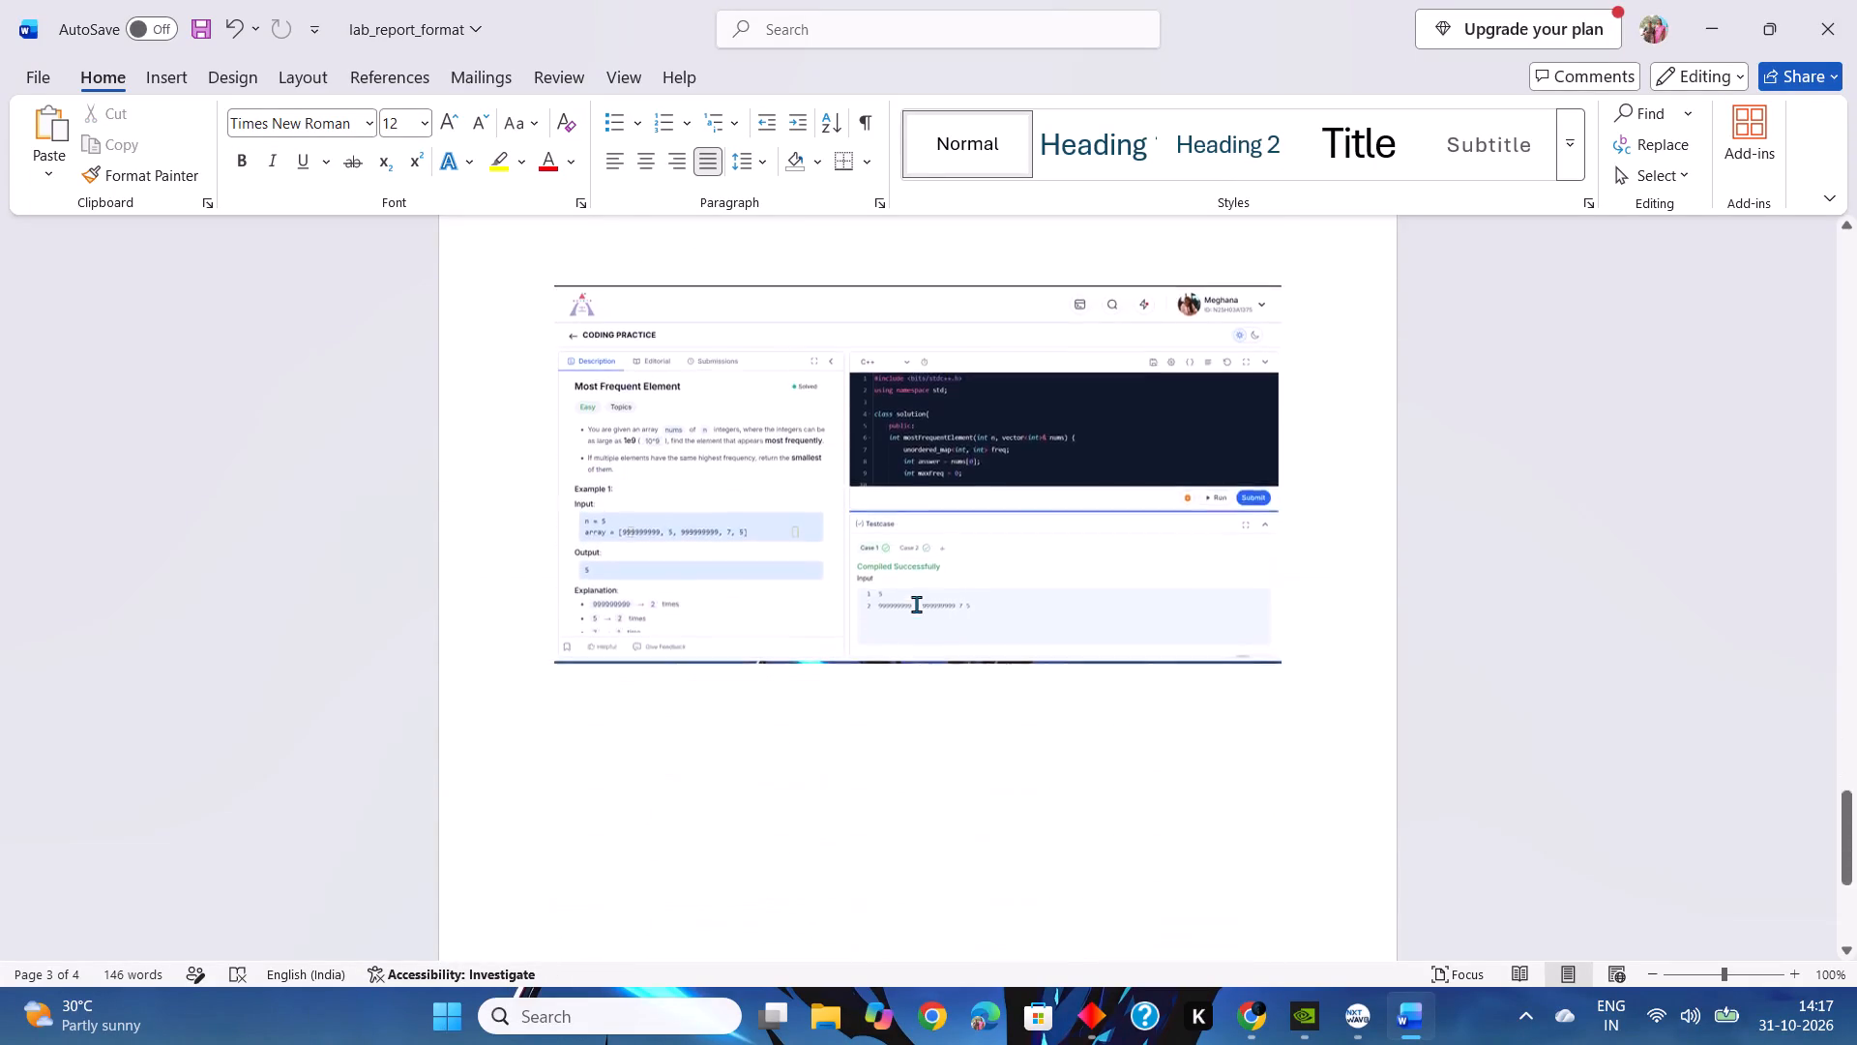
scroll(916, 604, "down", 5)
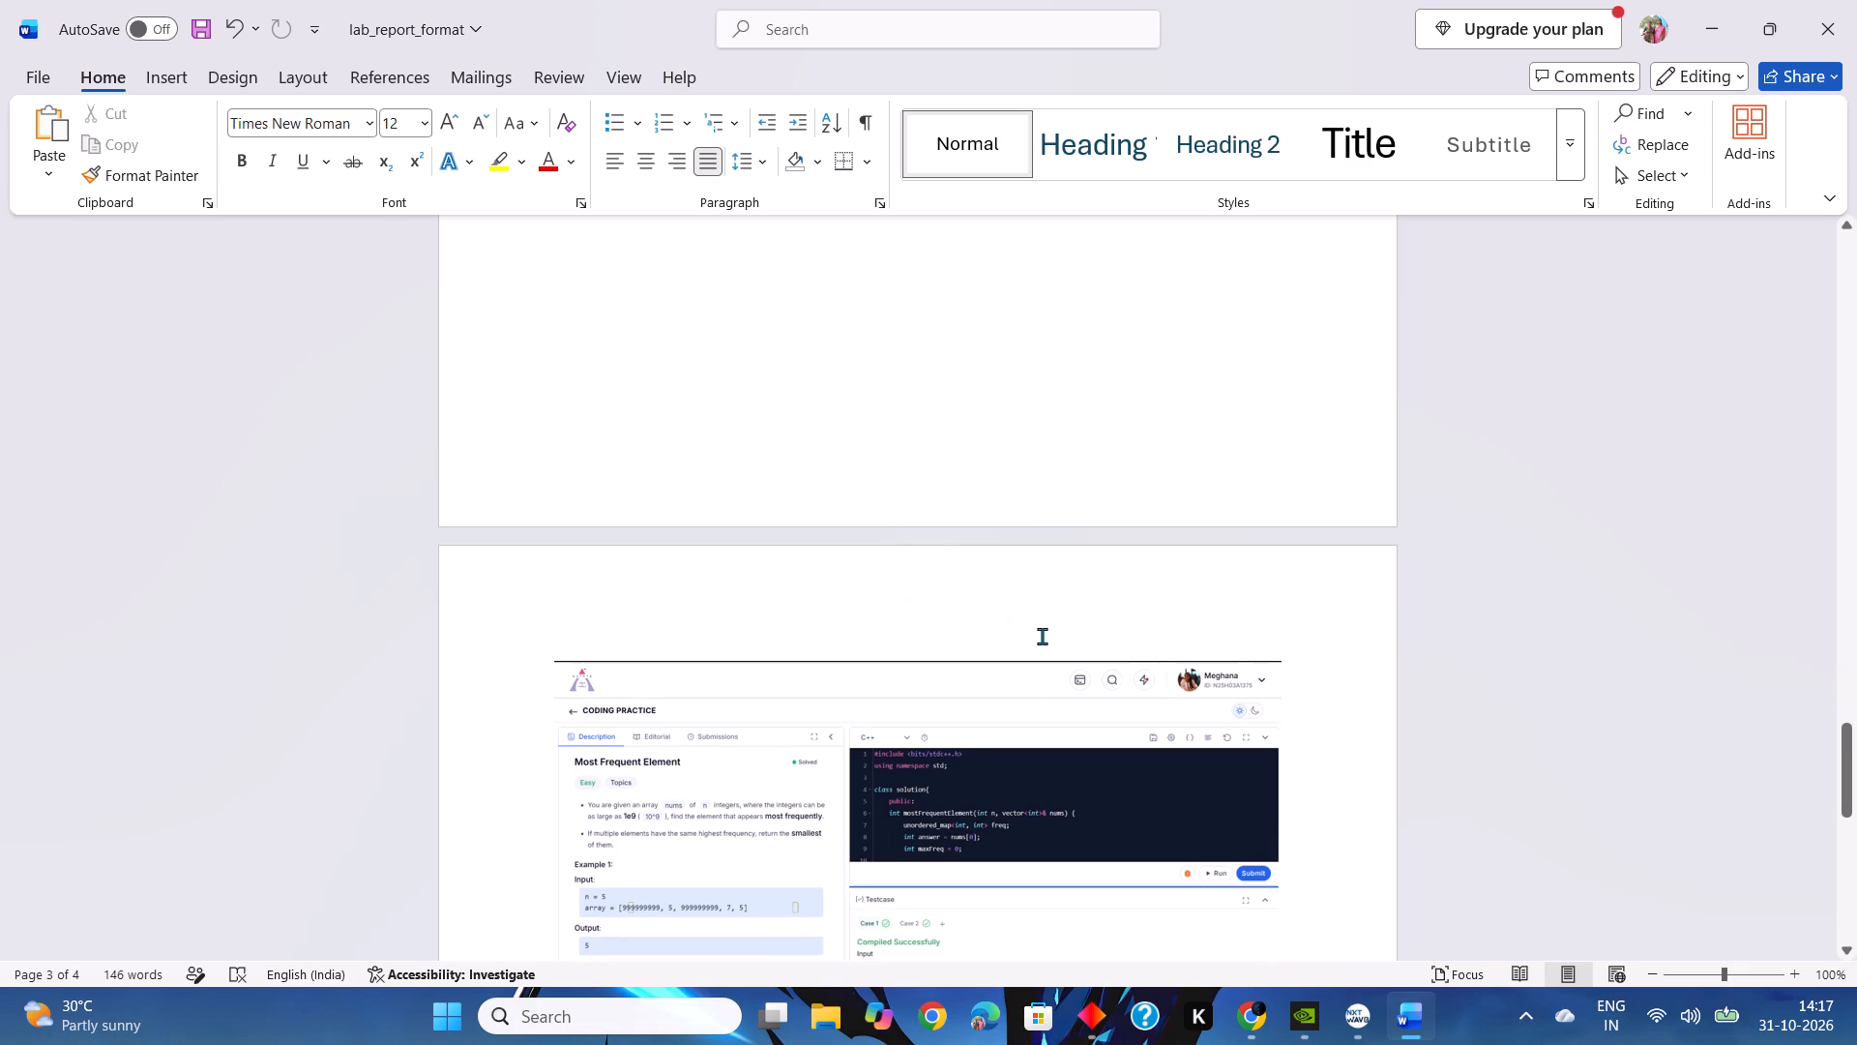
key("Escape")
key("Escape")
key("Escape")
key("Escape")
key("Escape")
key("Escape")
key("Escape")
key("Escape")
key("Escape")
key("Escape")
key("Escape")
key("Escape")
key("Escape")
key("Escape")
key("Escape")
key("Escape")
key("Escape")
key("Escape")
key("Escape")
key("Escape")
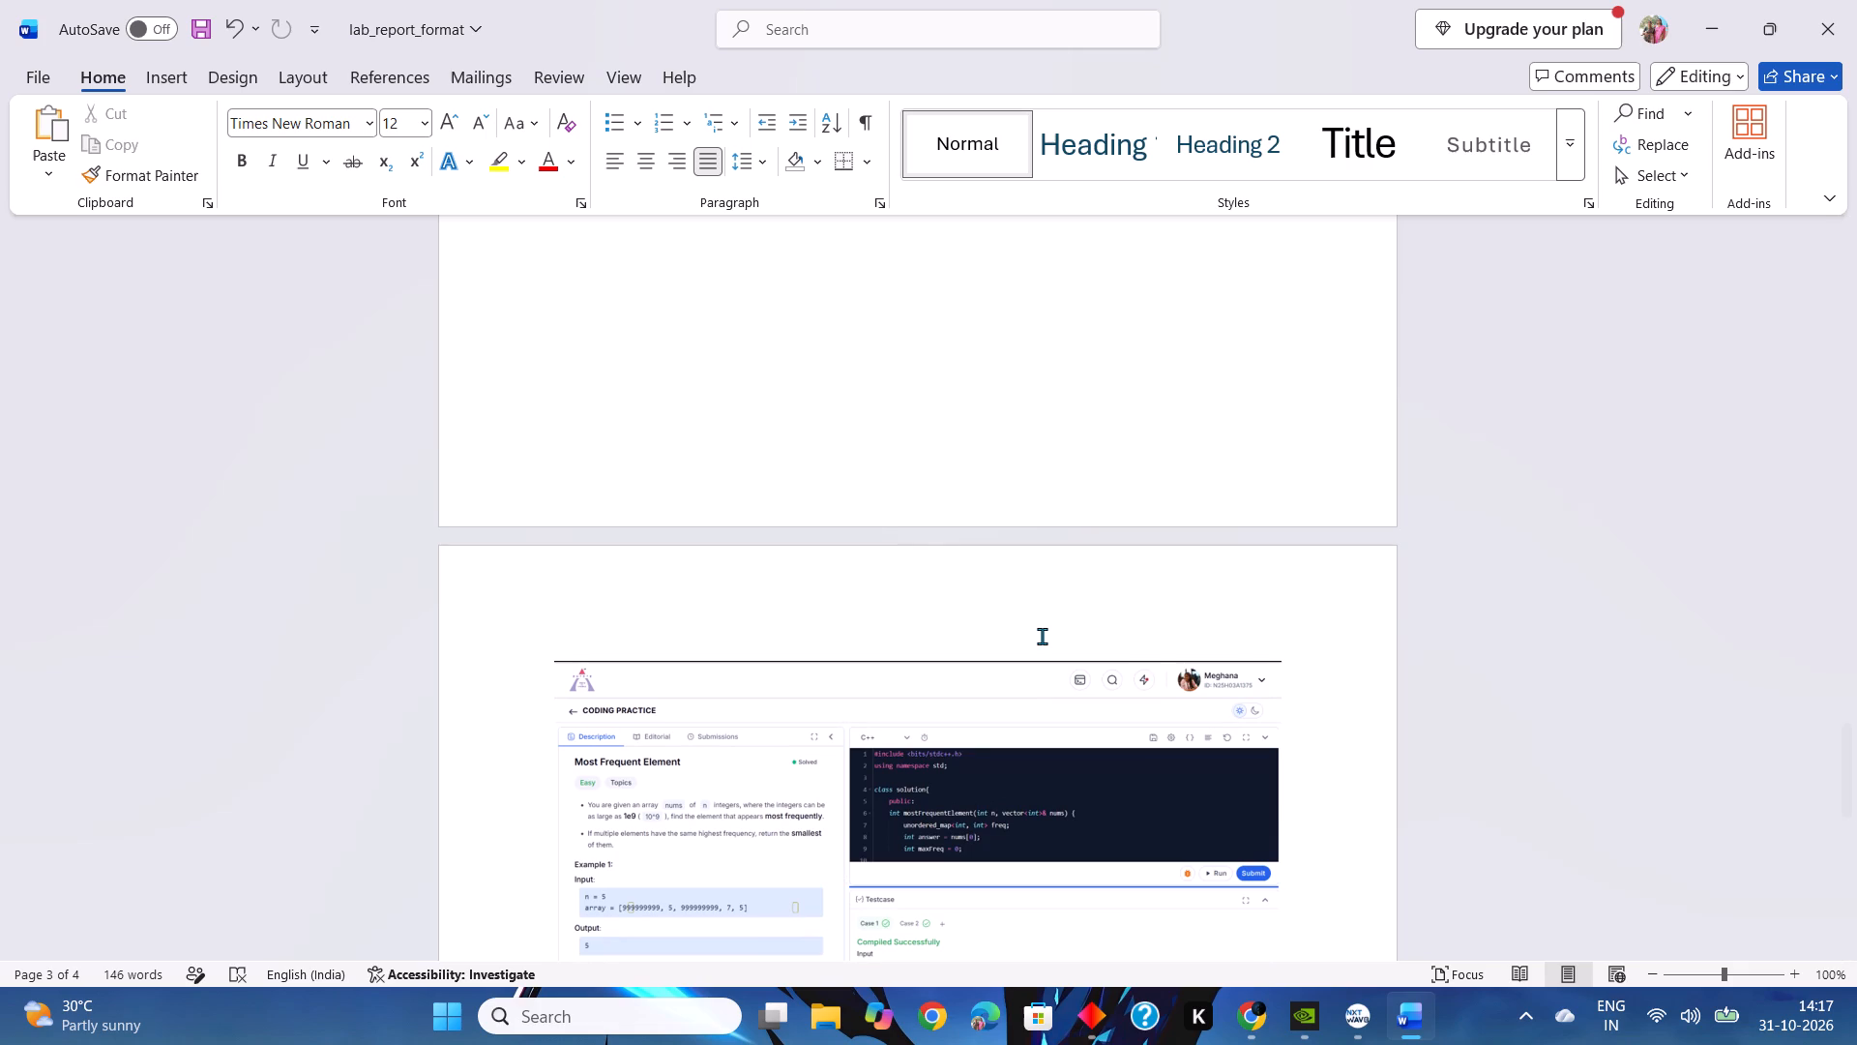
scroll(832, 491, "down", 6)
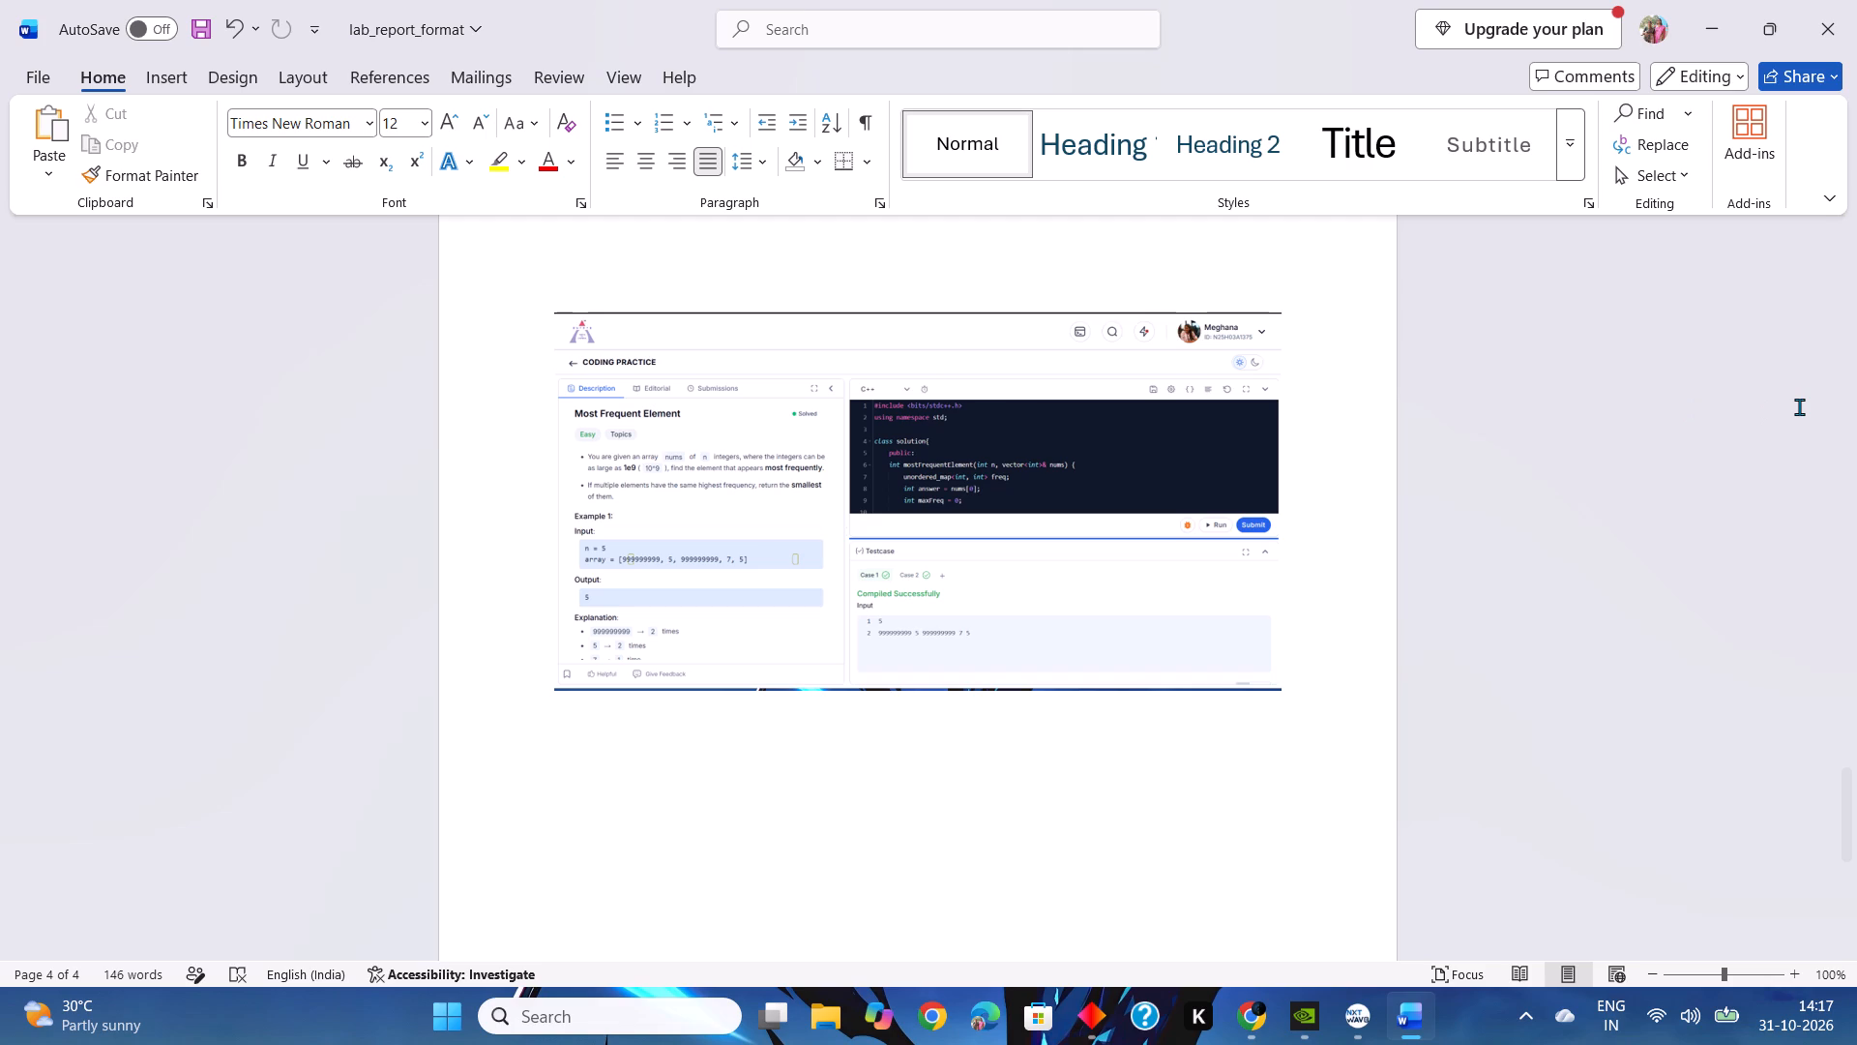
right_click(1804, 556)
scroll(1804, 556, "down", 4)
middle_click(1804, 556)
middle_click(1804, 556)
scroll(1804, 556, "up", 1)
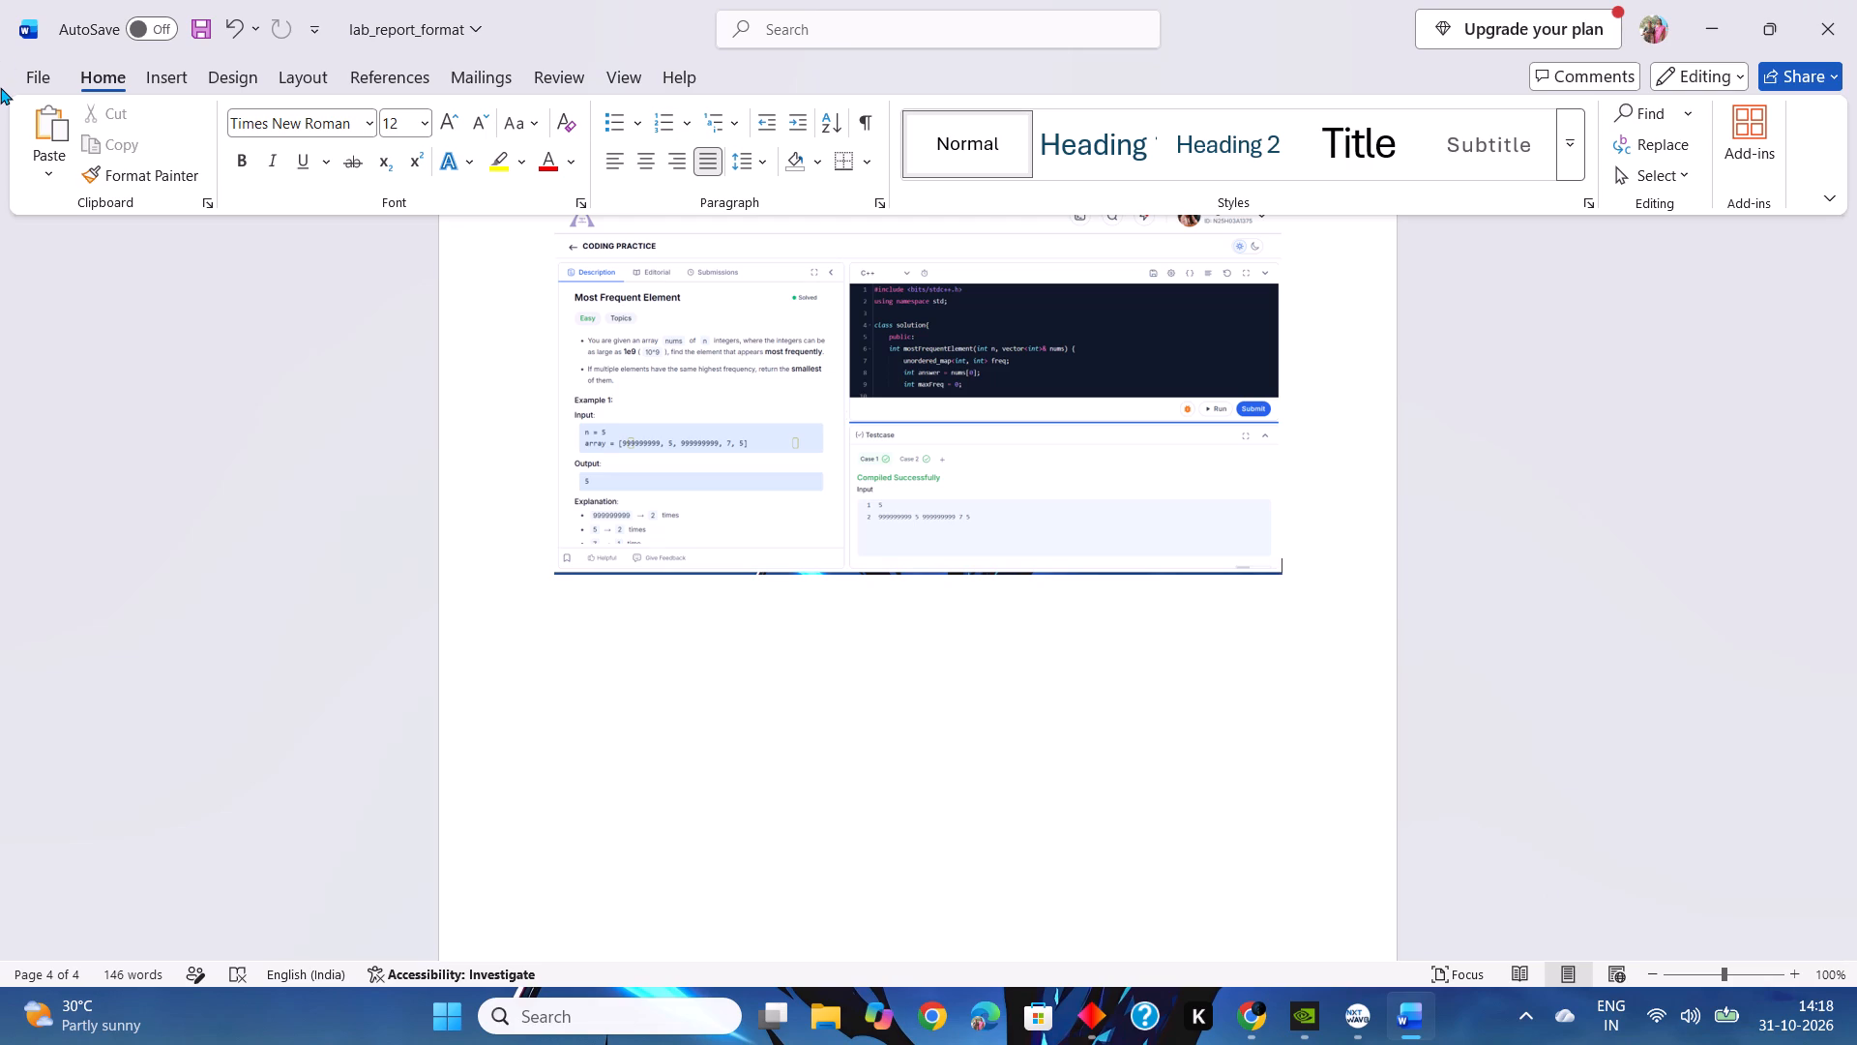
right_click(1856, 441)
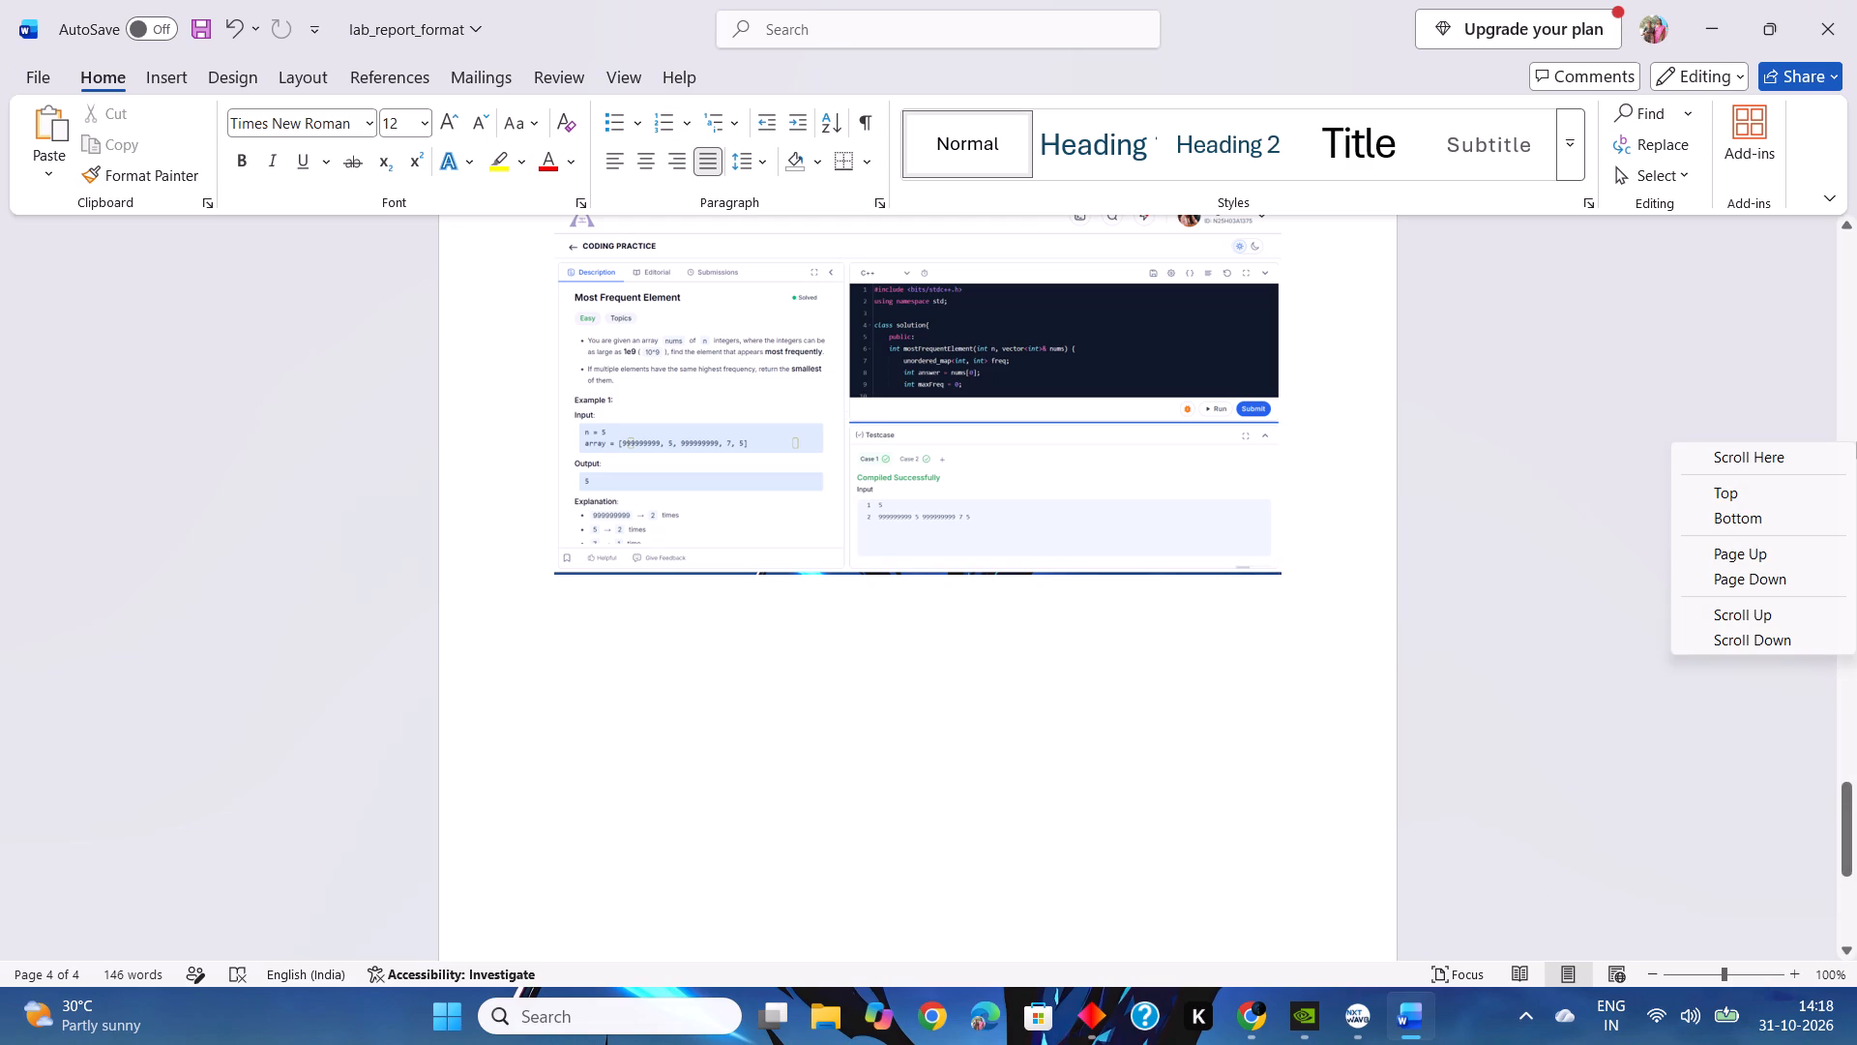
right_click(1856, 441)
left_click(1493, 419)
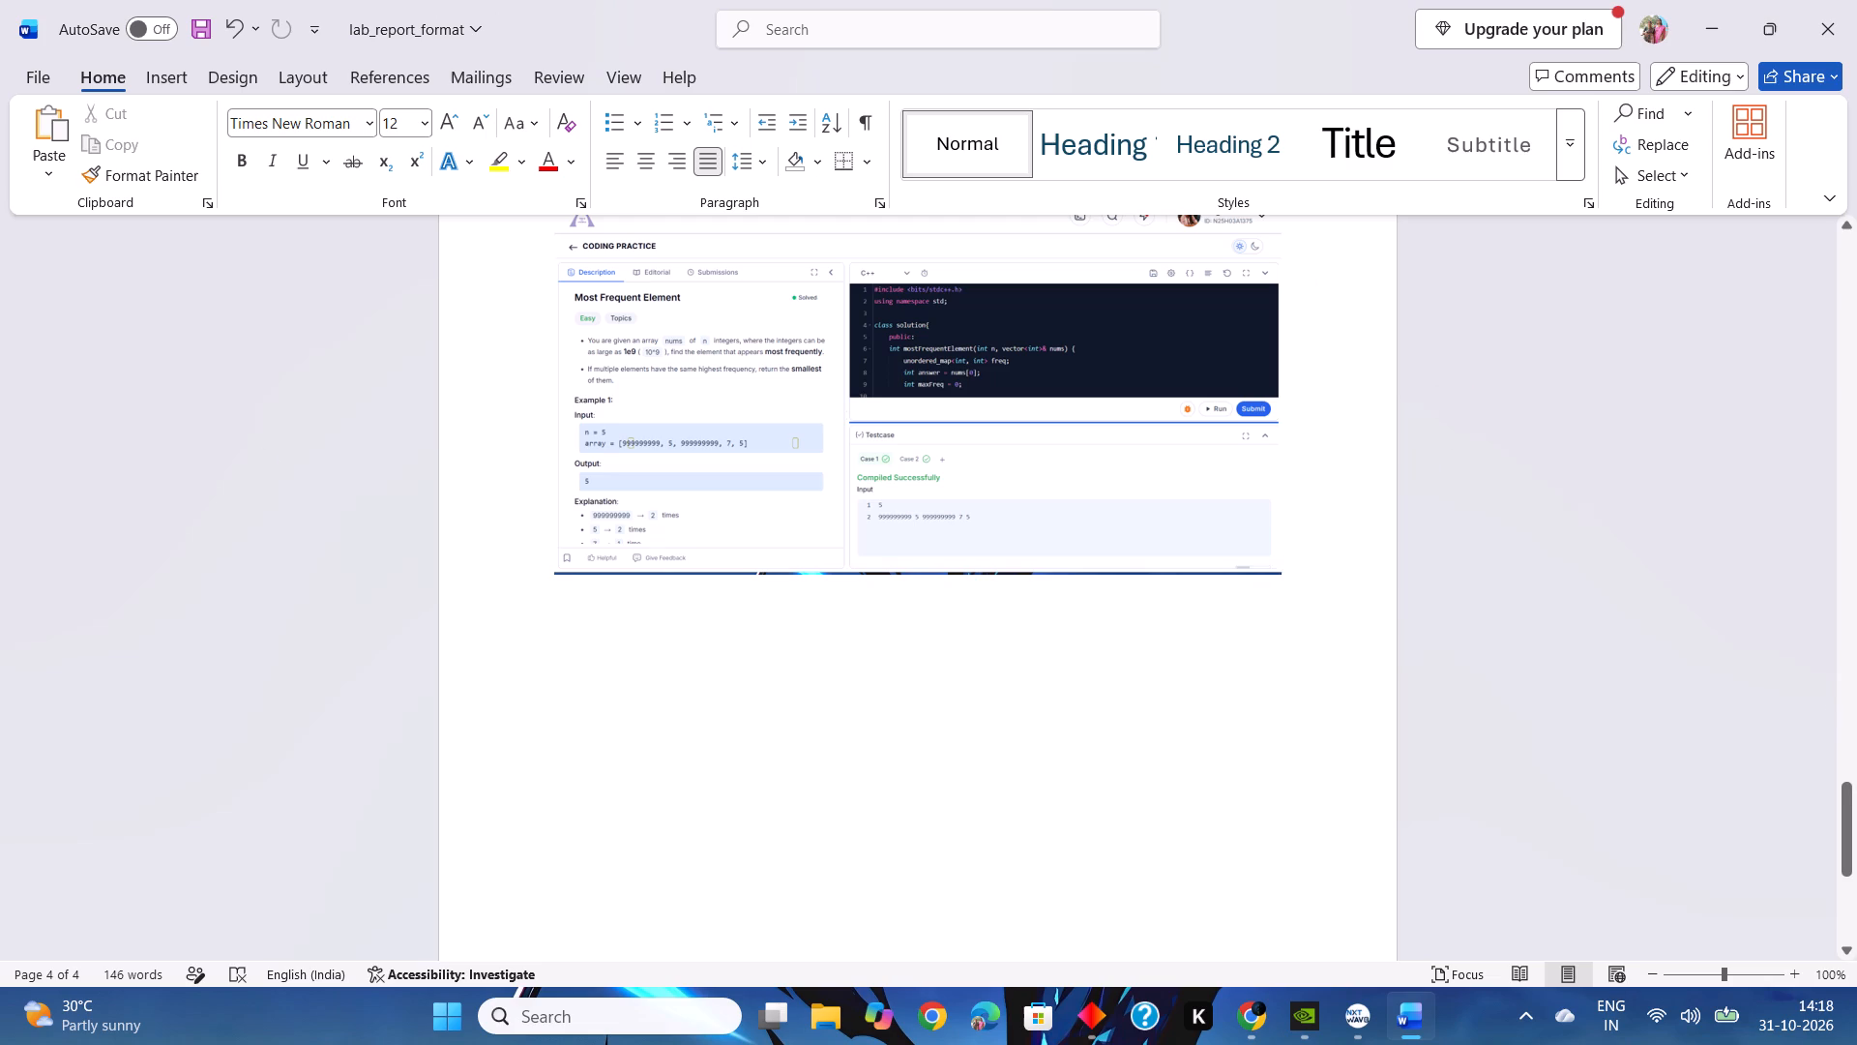
Look over the Q1) Most Frequent Element screenshot and solution code in the report.
scroll(269, 728, "up", 8)
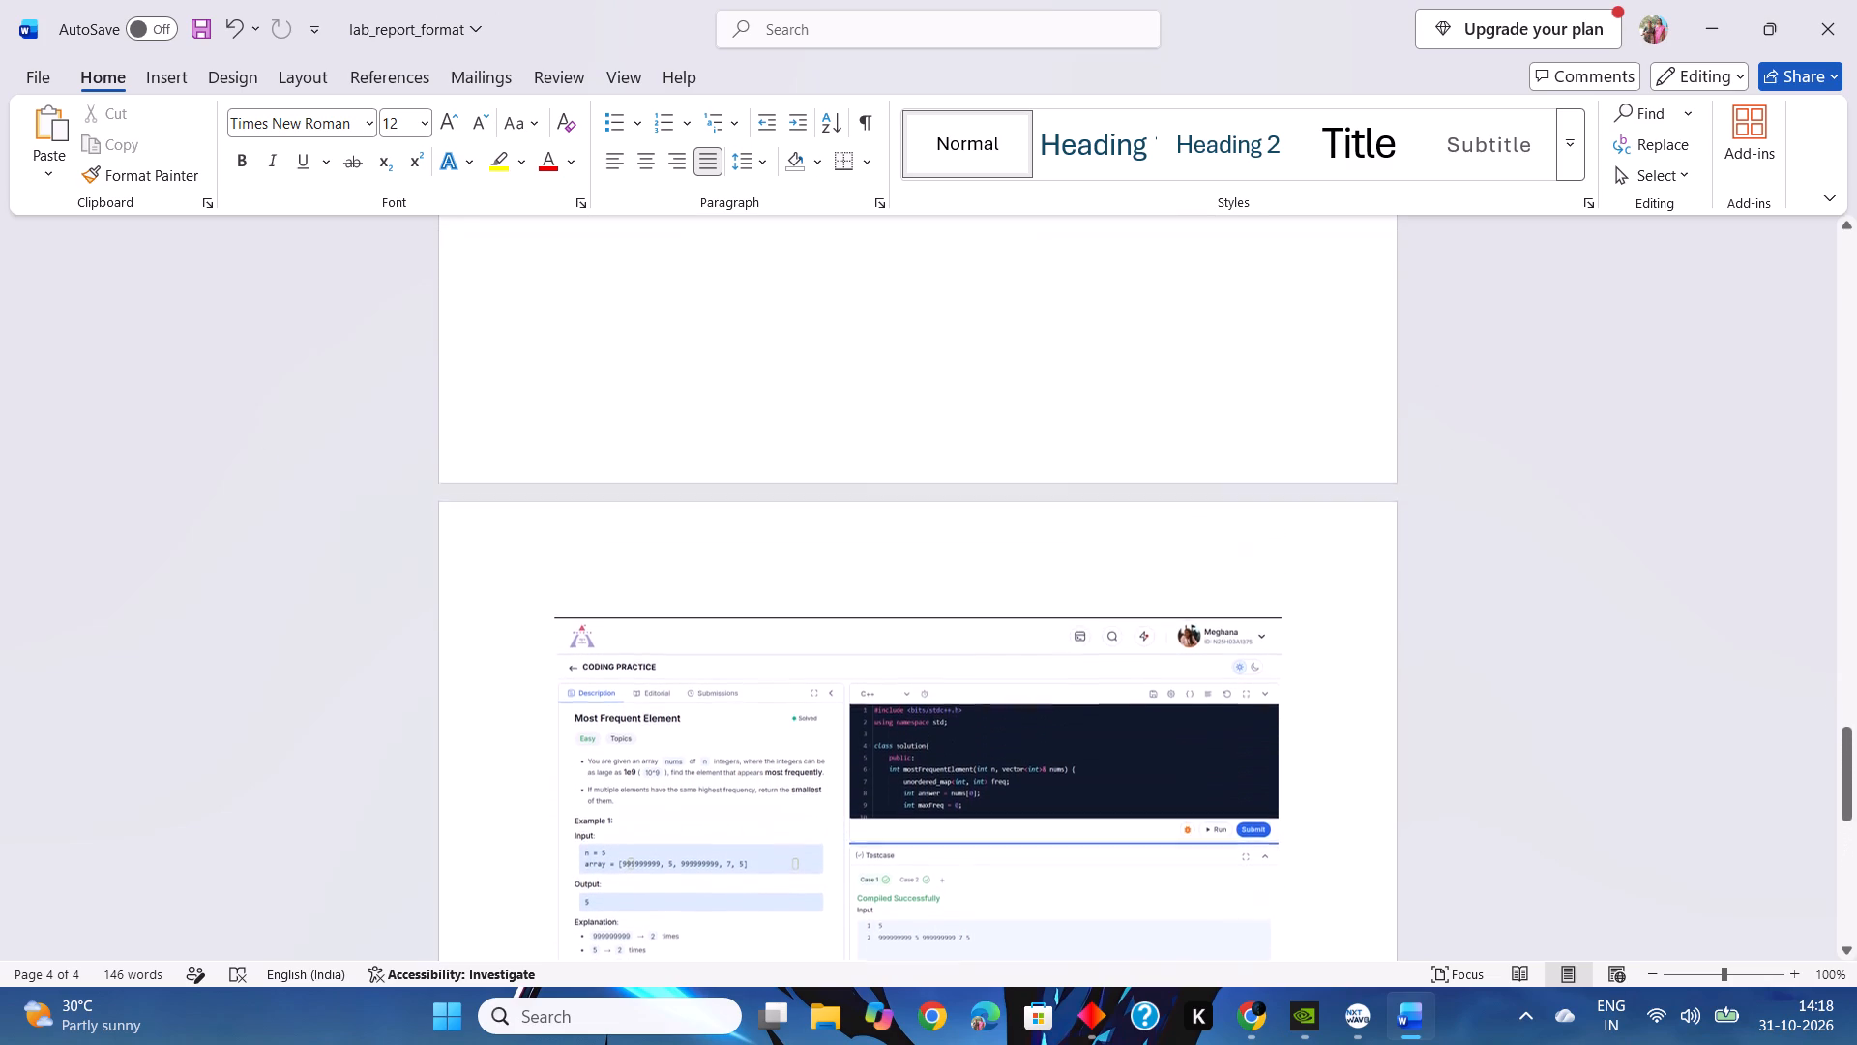
scroll(269, 728, "up", 7)
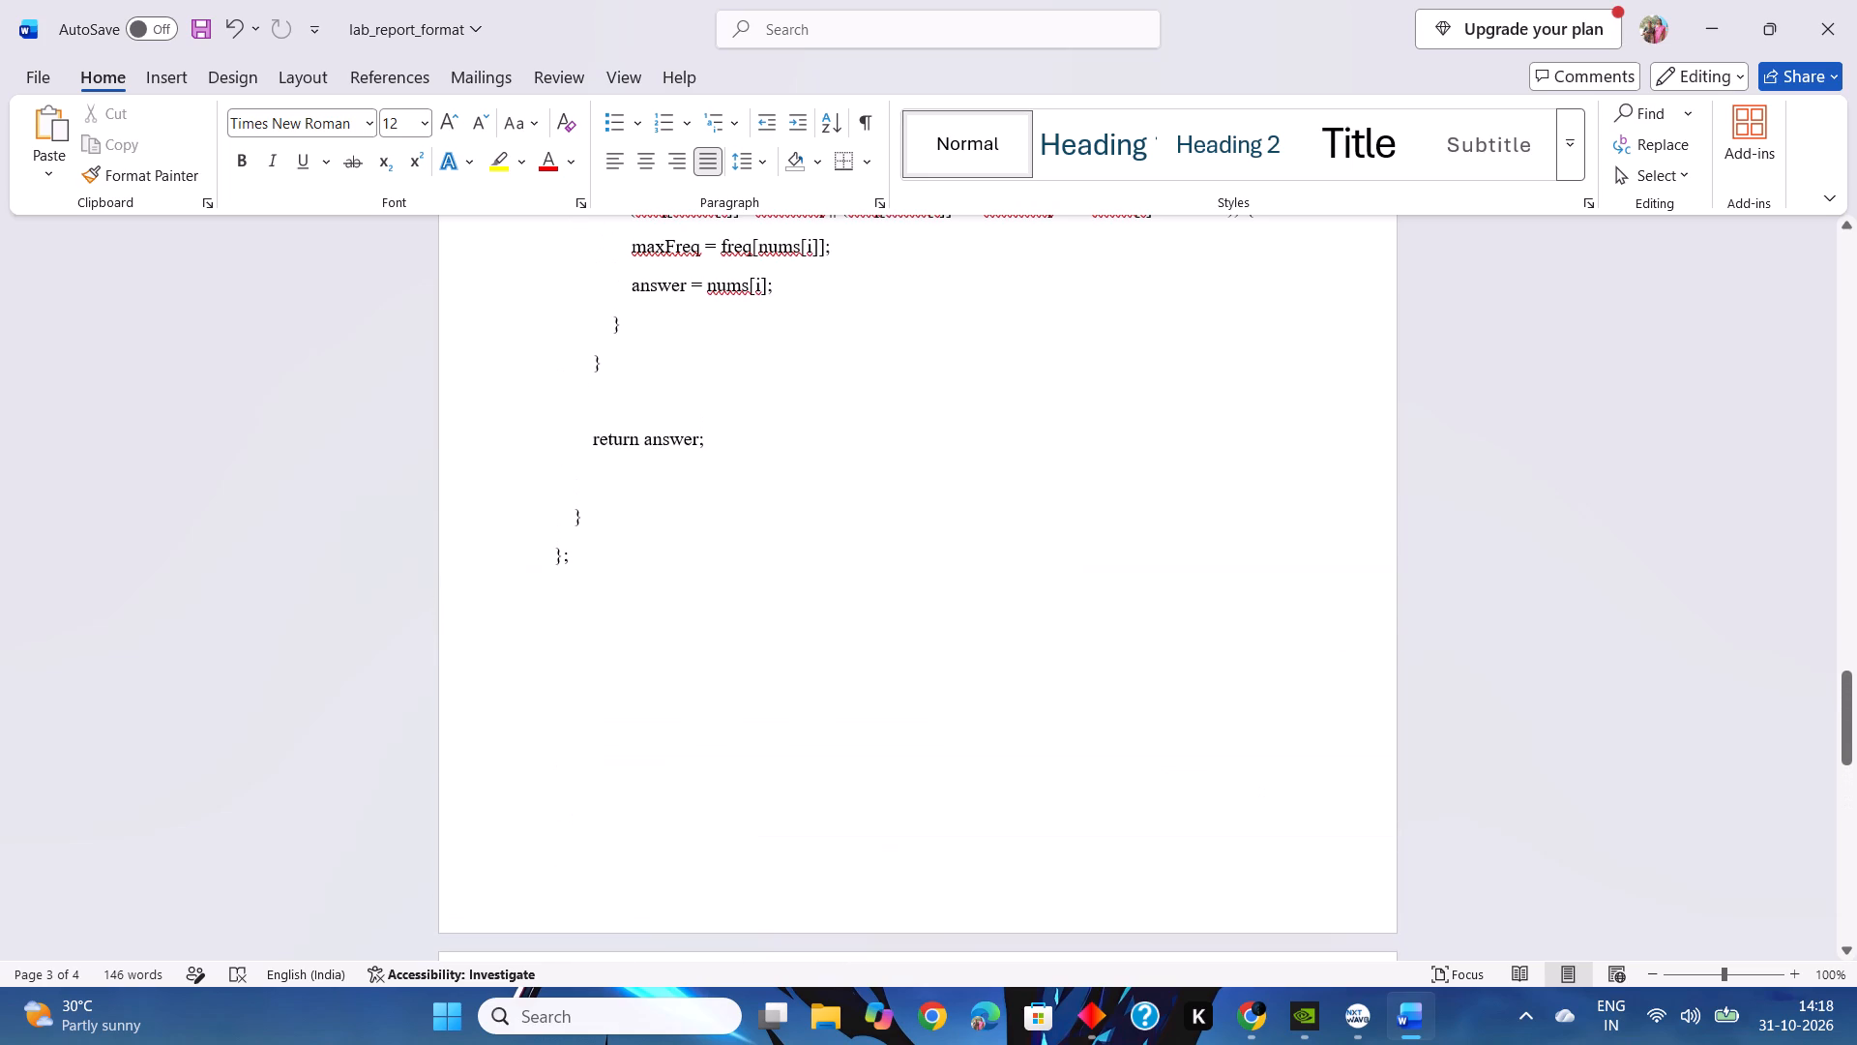
scroll(436, 597, "up", 12)
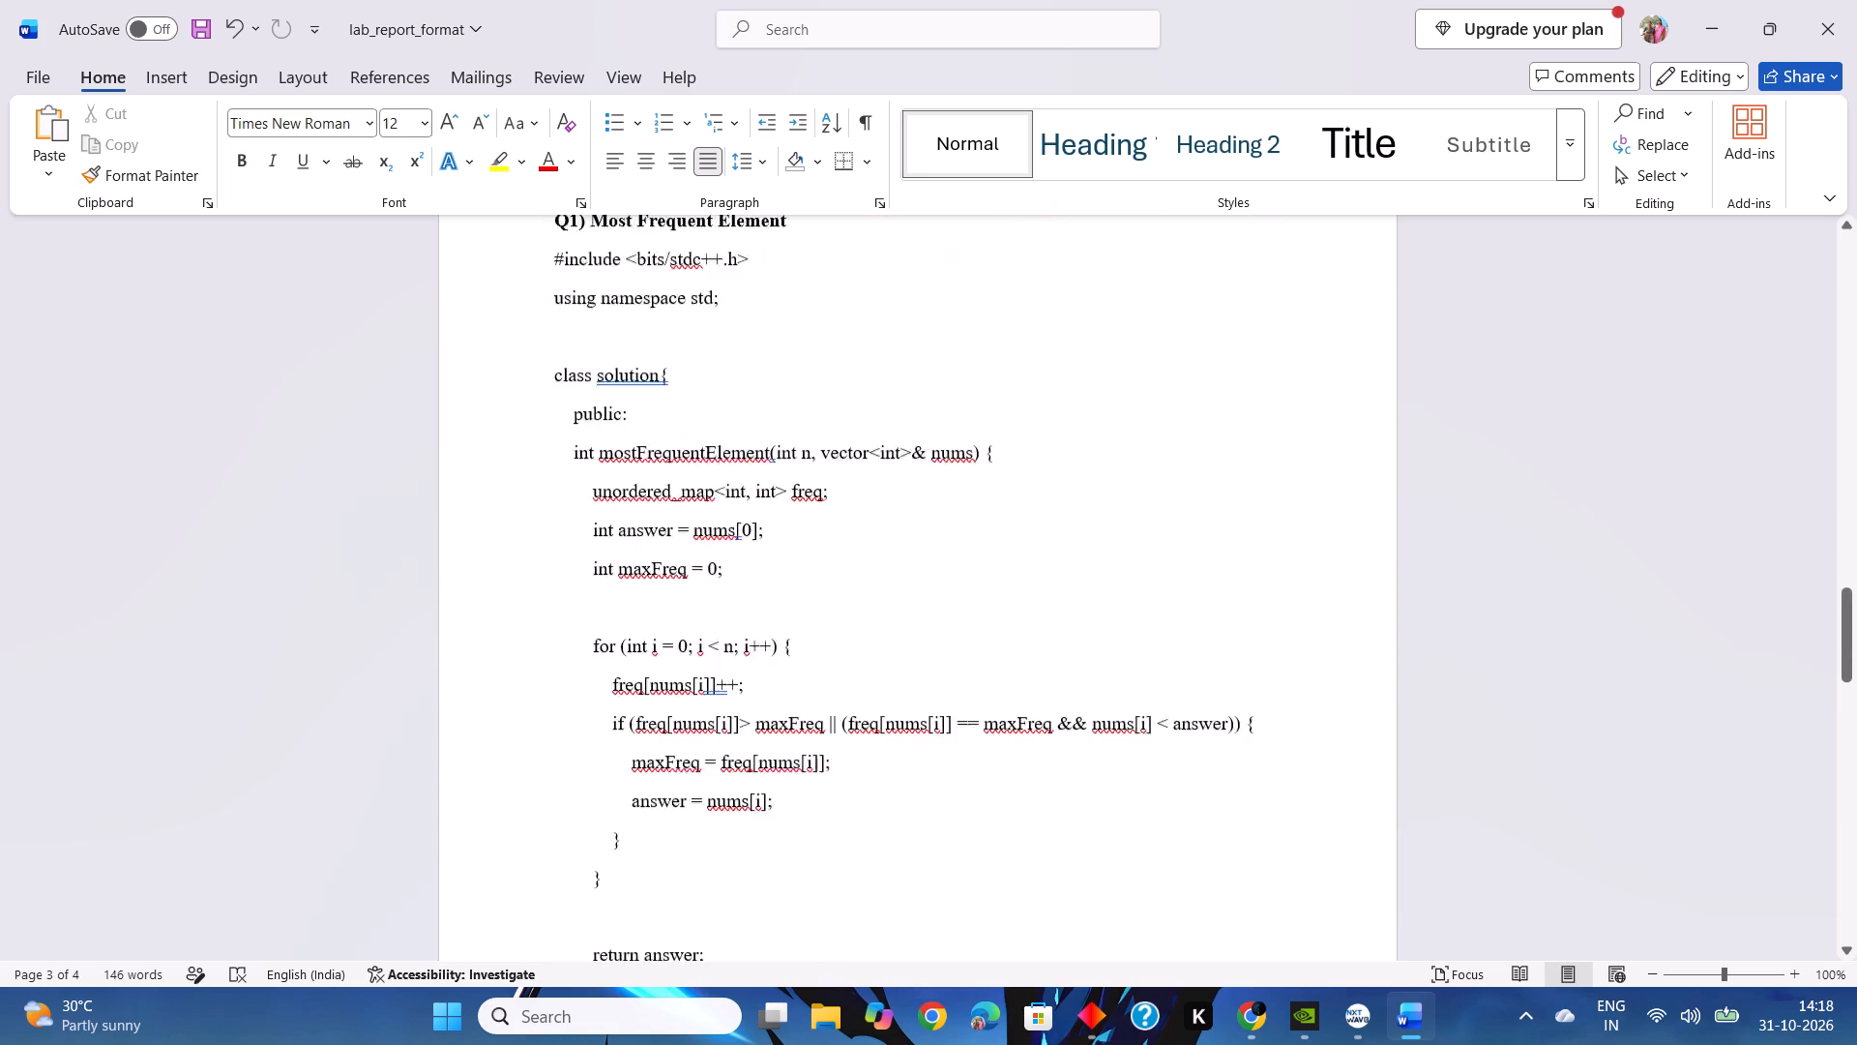
scroll(436, 597, "up", 3)
Add the label "Q2)" on a new line directly below the Q1 screenshot.
scroll(436, 597, "down", 15)
scroll(436, 597, "down", 6)
scroll(646, 573, "down", 3)
scroll(742, 586, "down", 8)
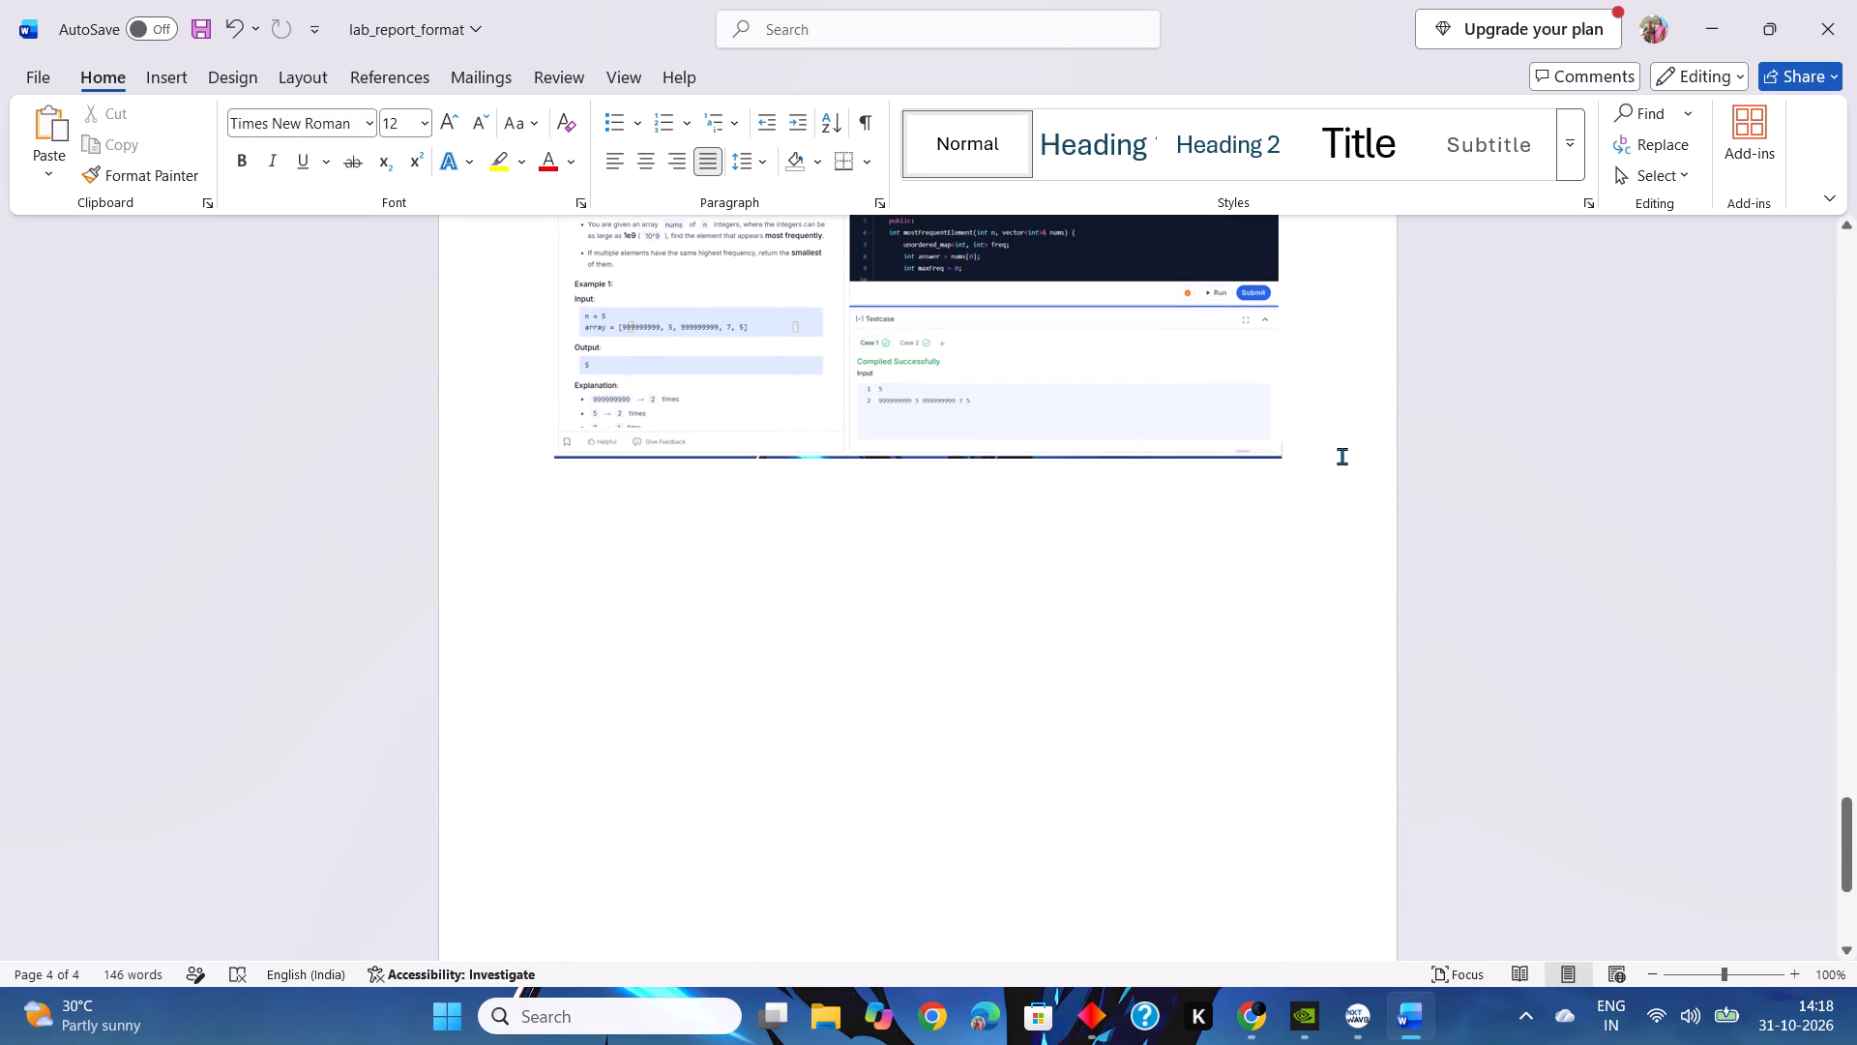
key("Return")
key("Return")
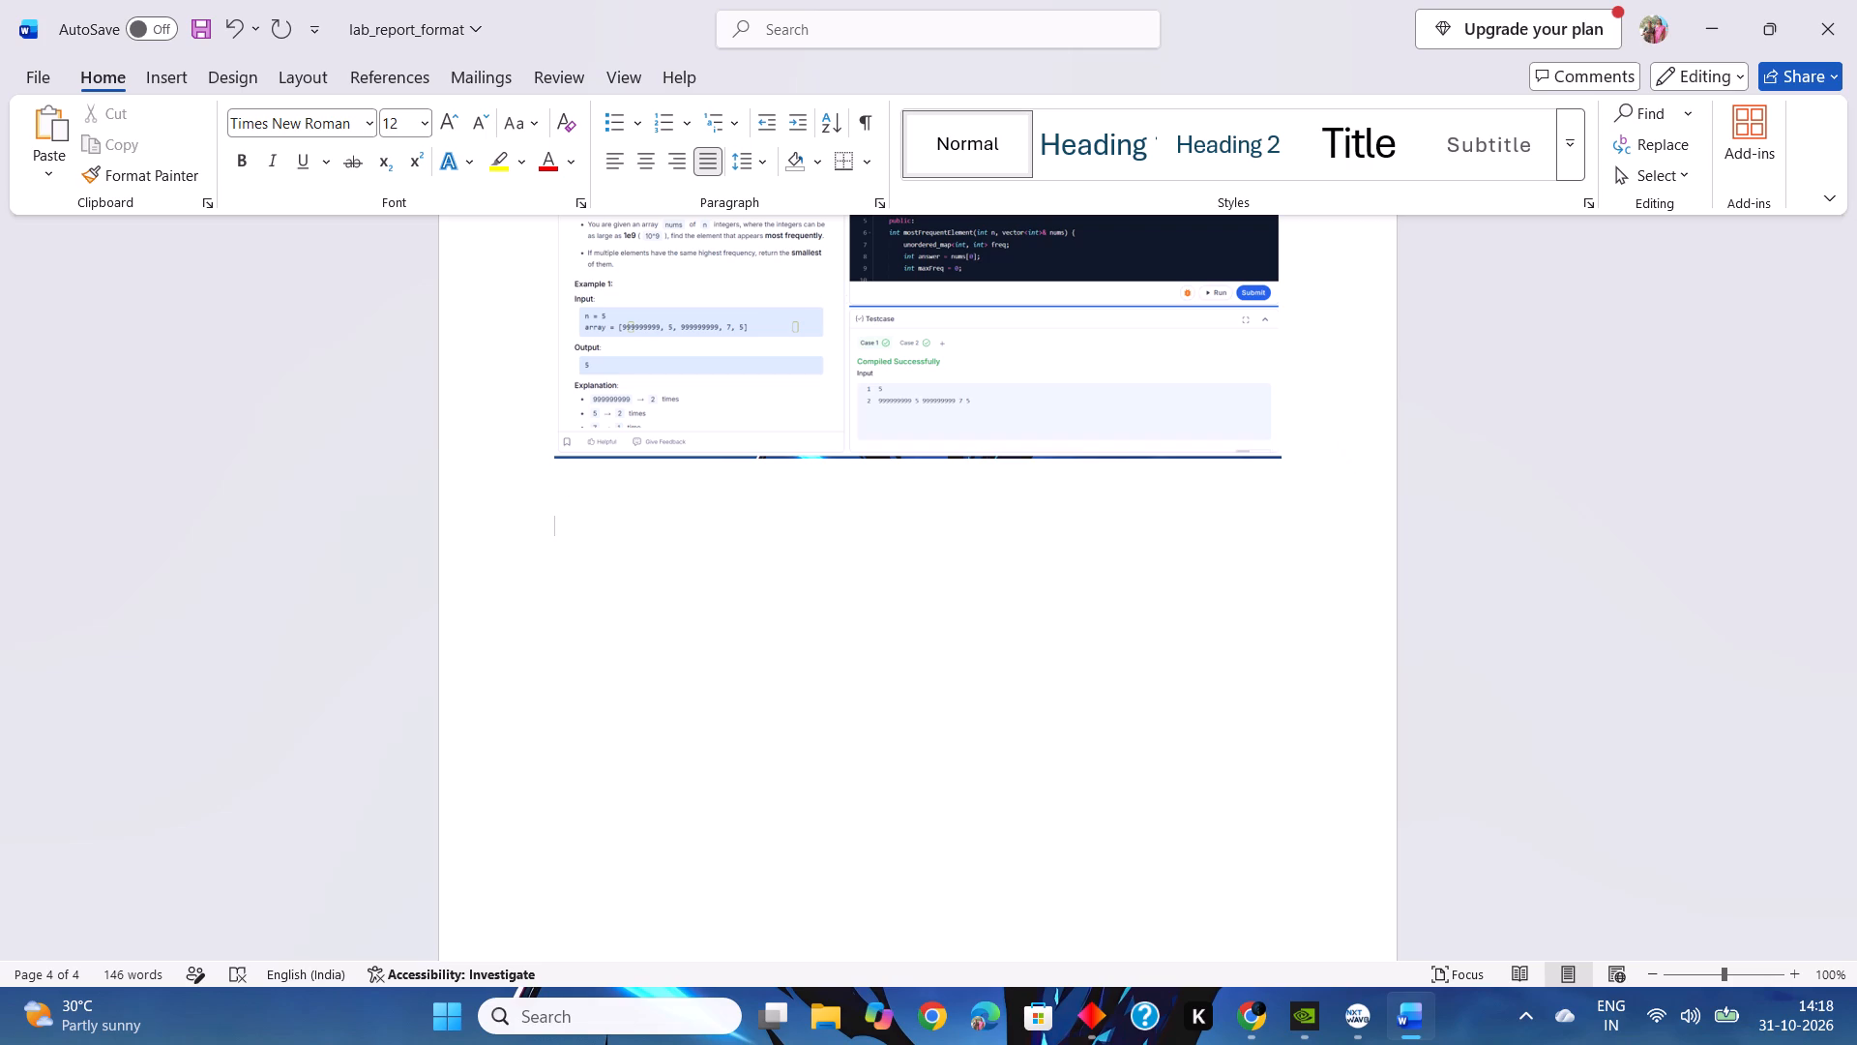
key("BackSpace")
key("q")
type("2)")
Copy the question title "Pattern Word Matching with Bijection" from the NxtWave Coding Practice list and paste it after "Q2)" in the Word report.
key("alt+Tab")
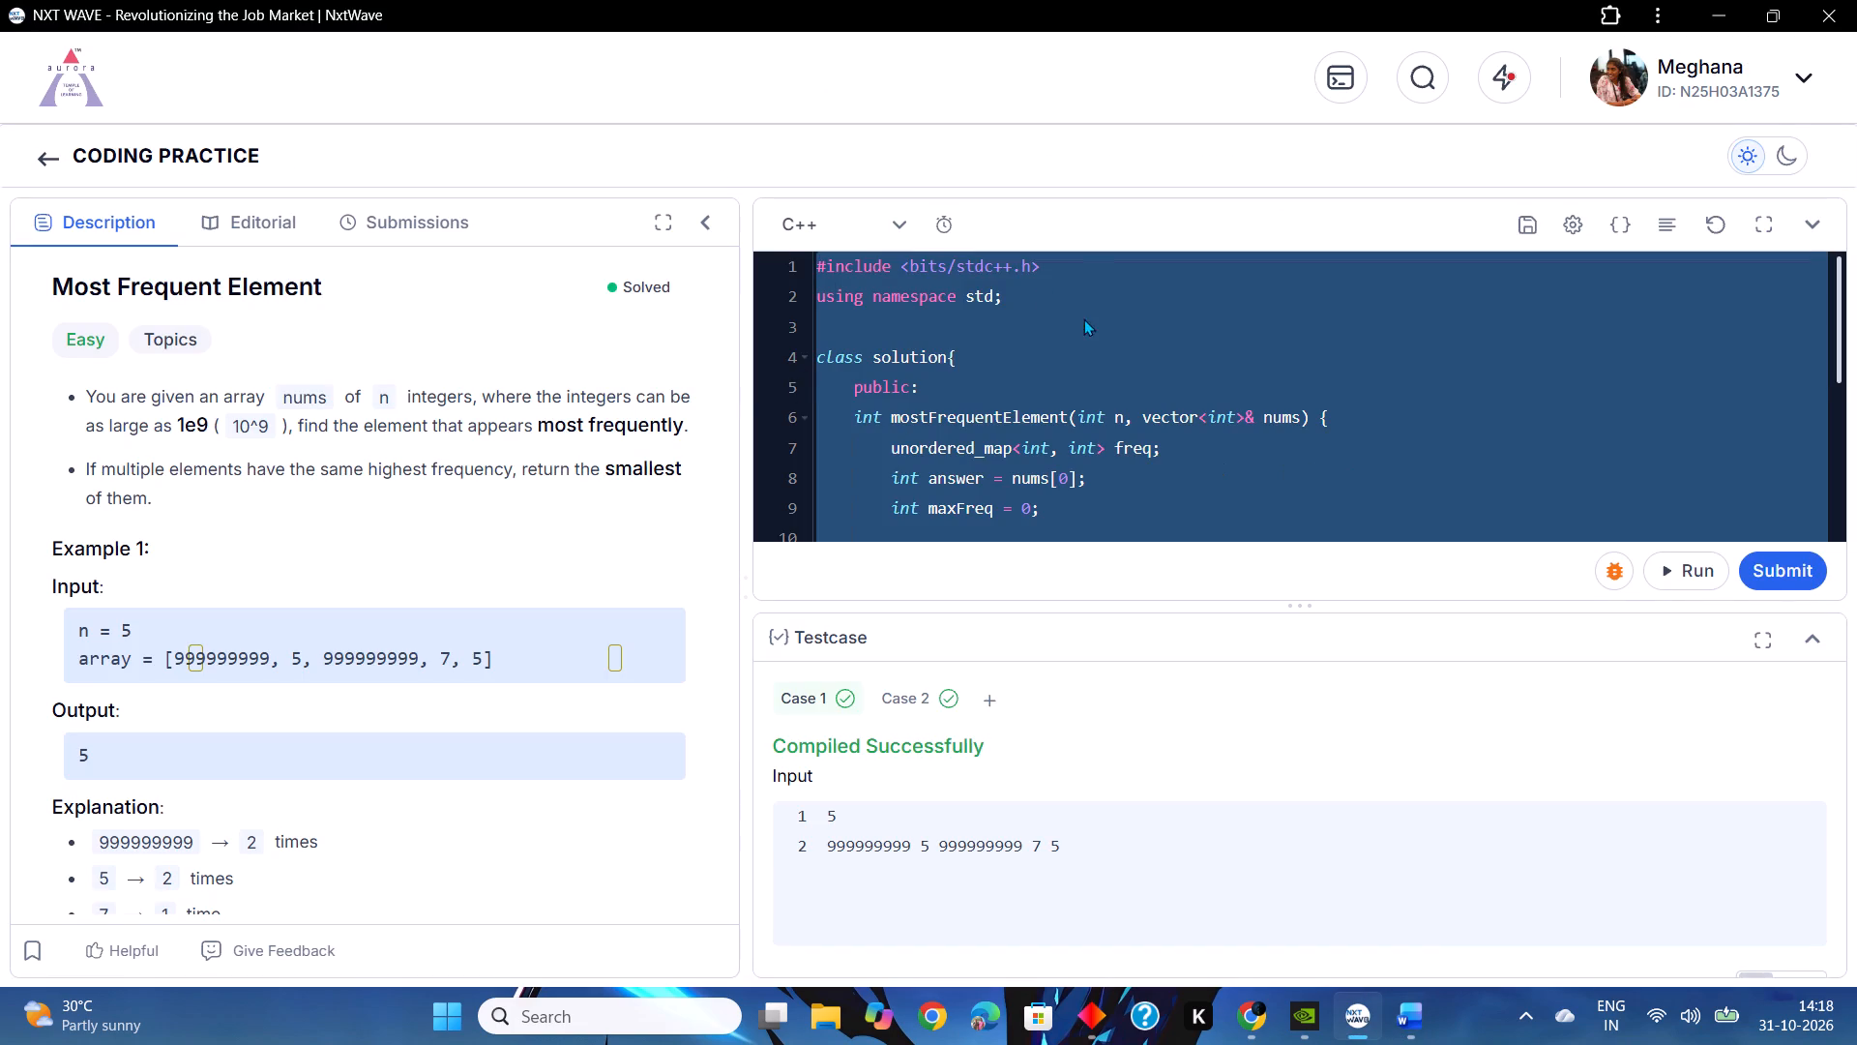
left_click(1108, 381)
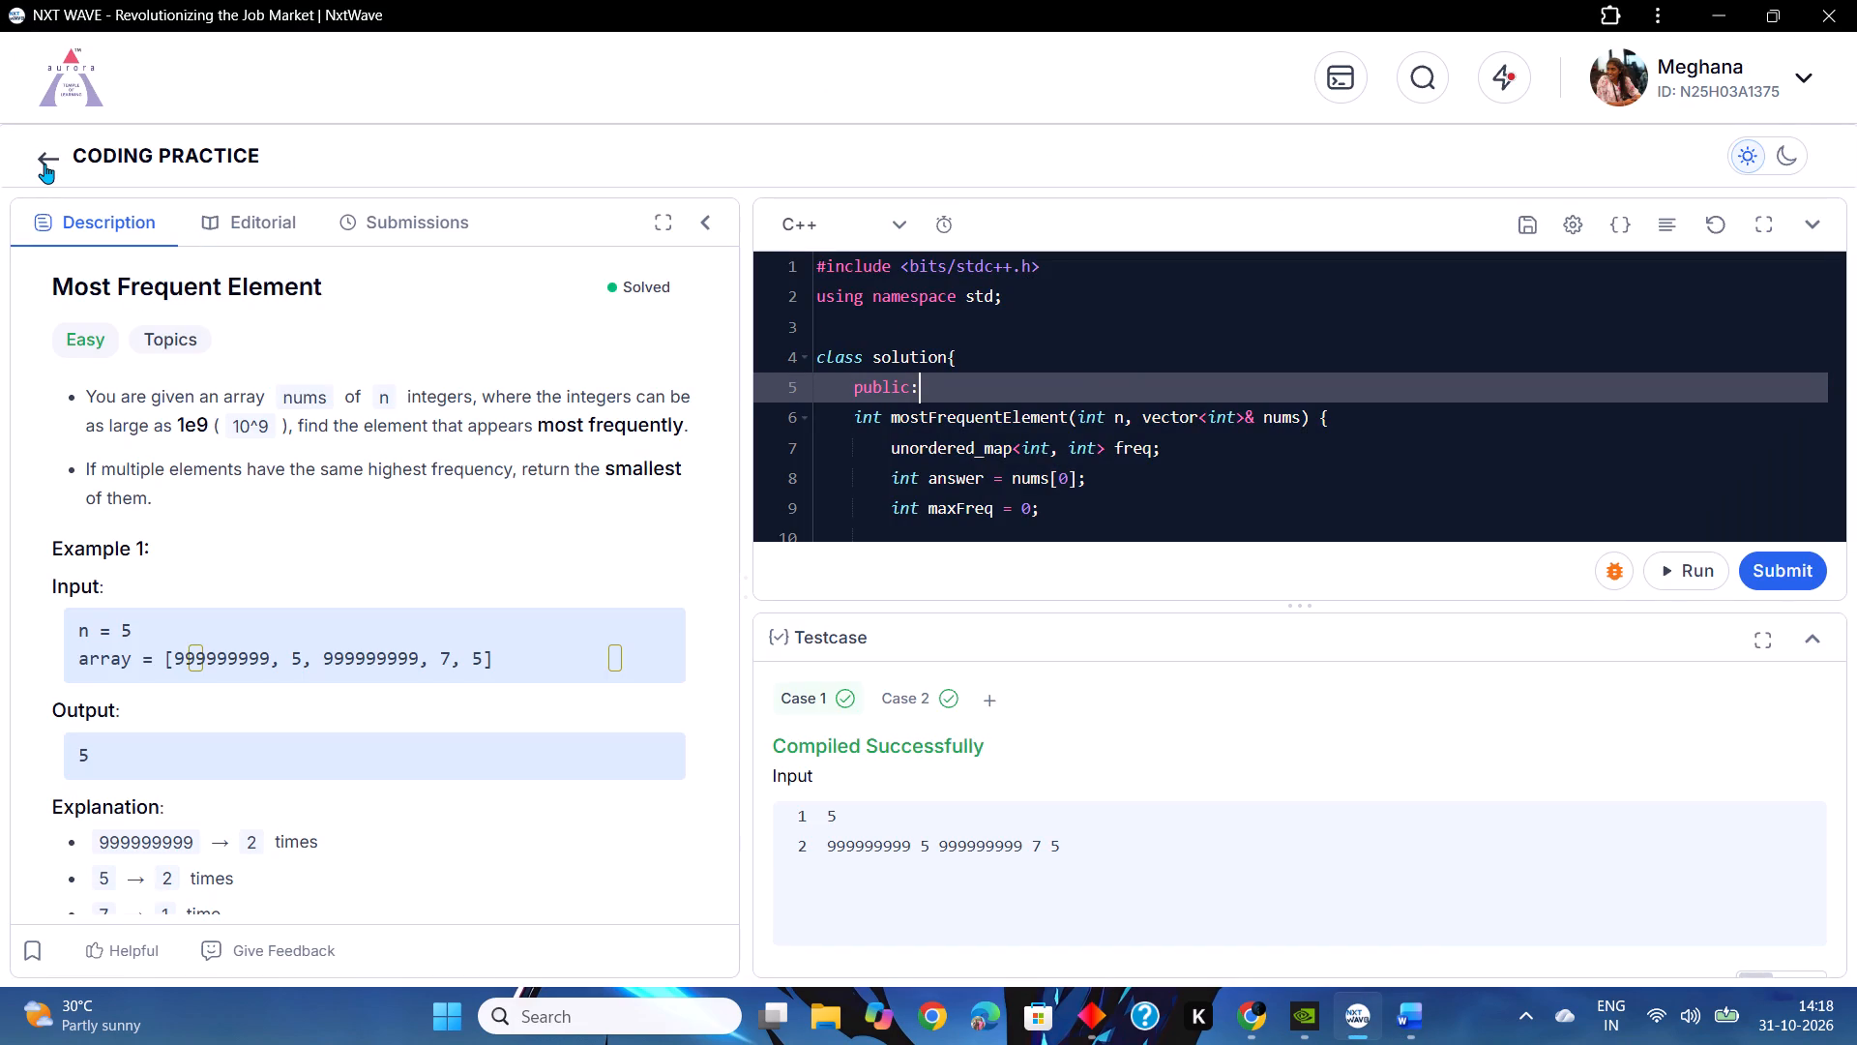
left_click(44, 164)
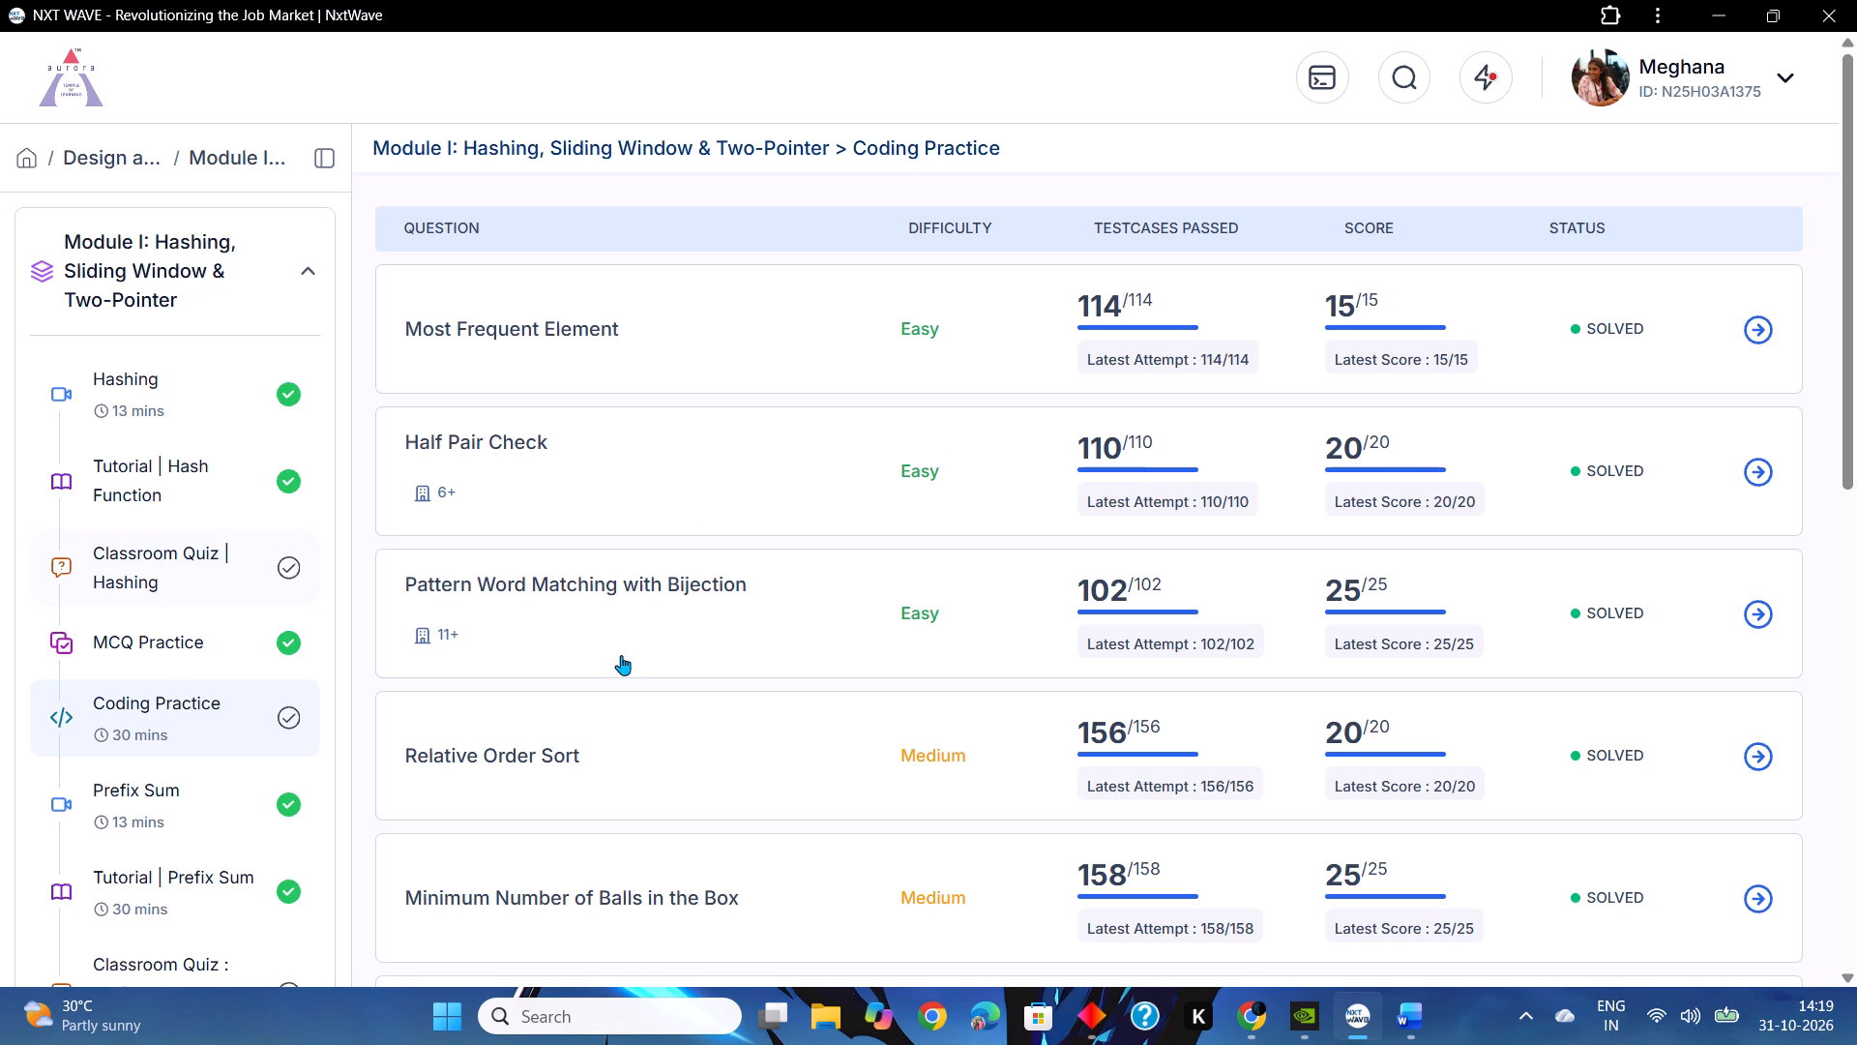
scroll(24, 752, "down", 2)
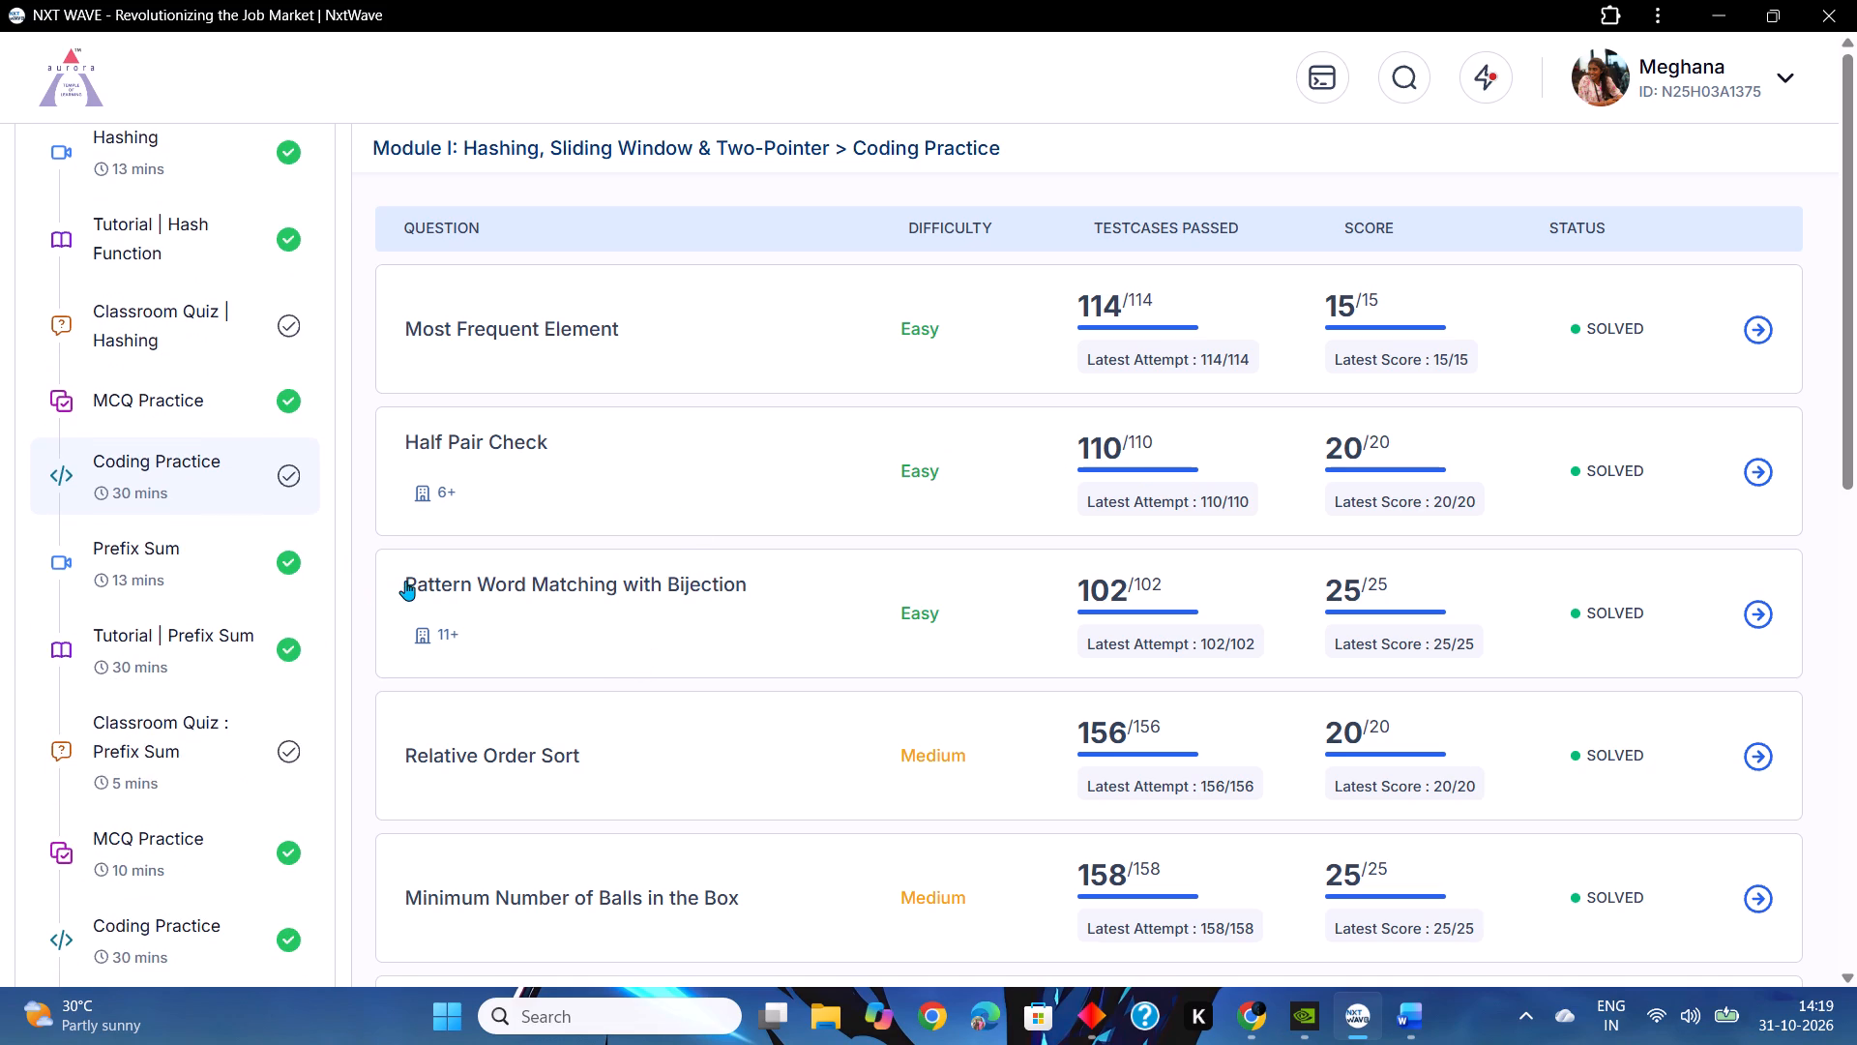
left_click_drag(408, 579, 769, 588)
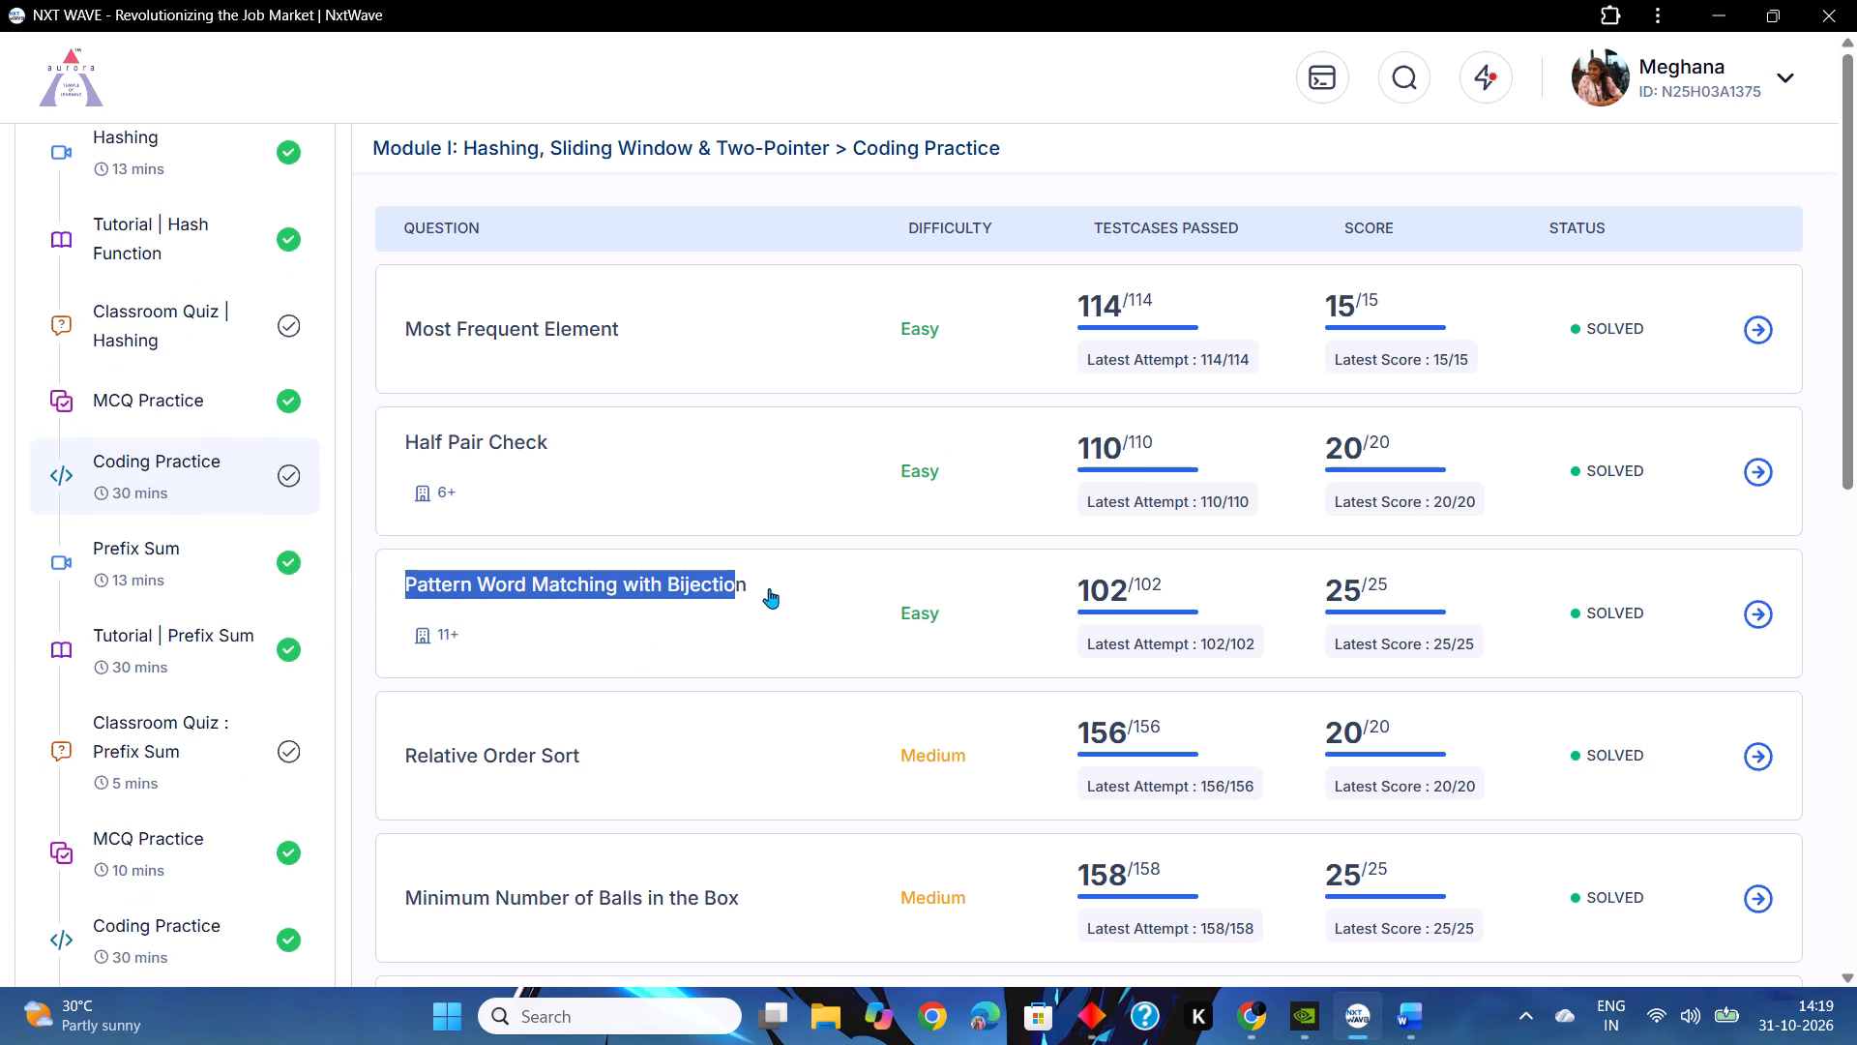
left_click_drag(769, 588, 780, 588)
key("ctrl+c")
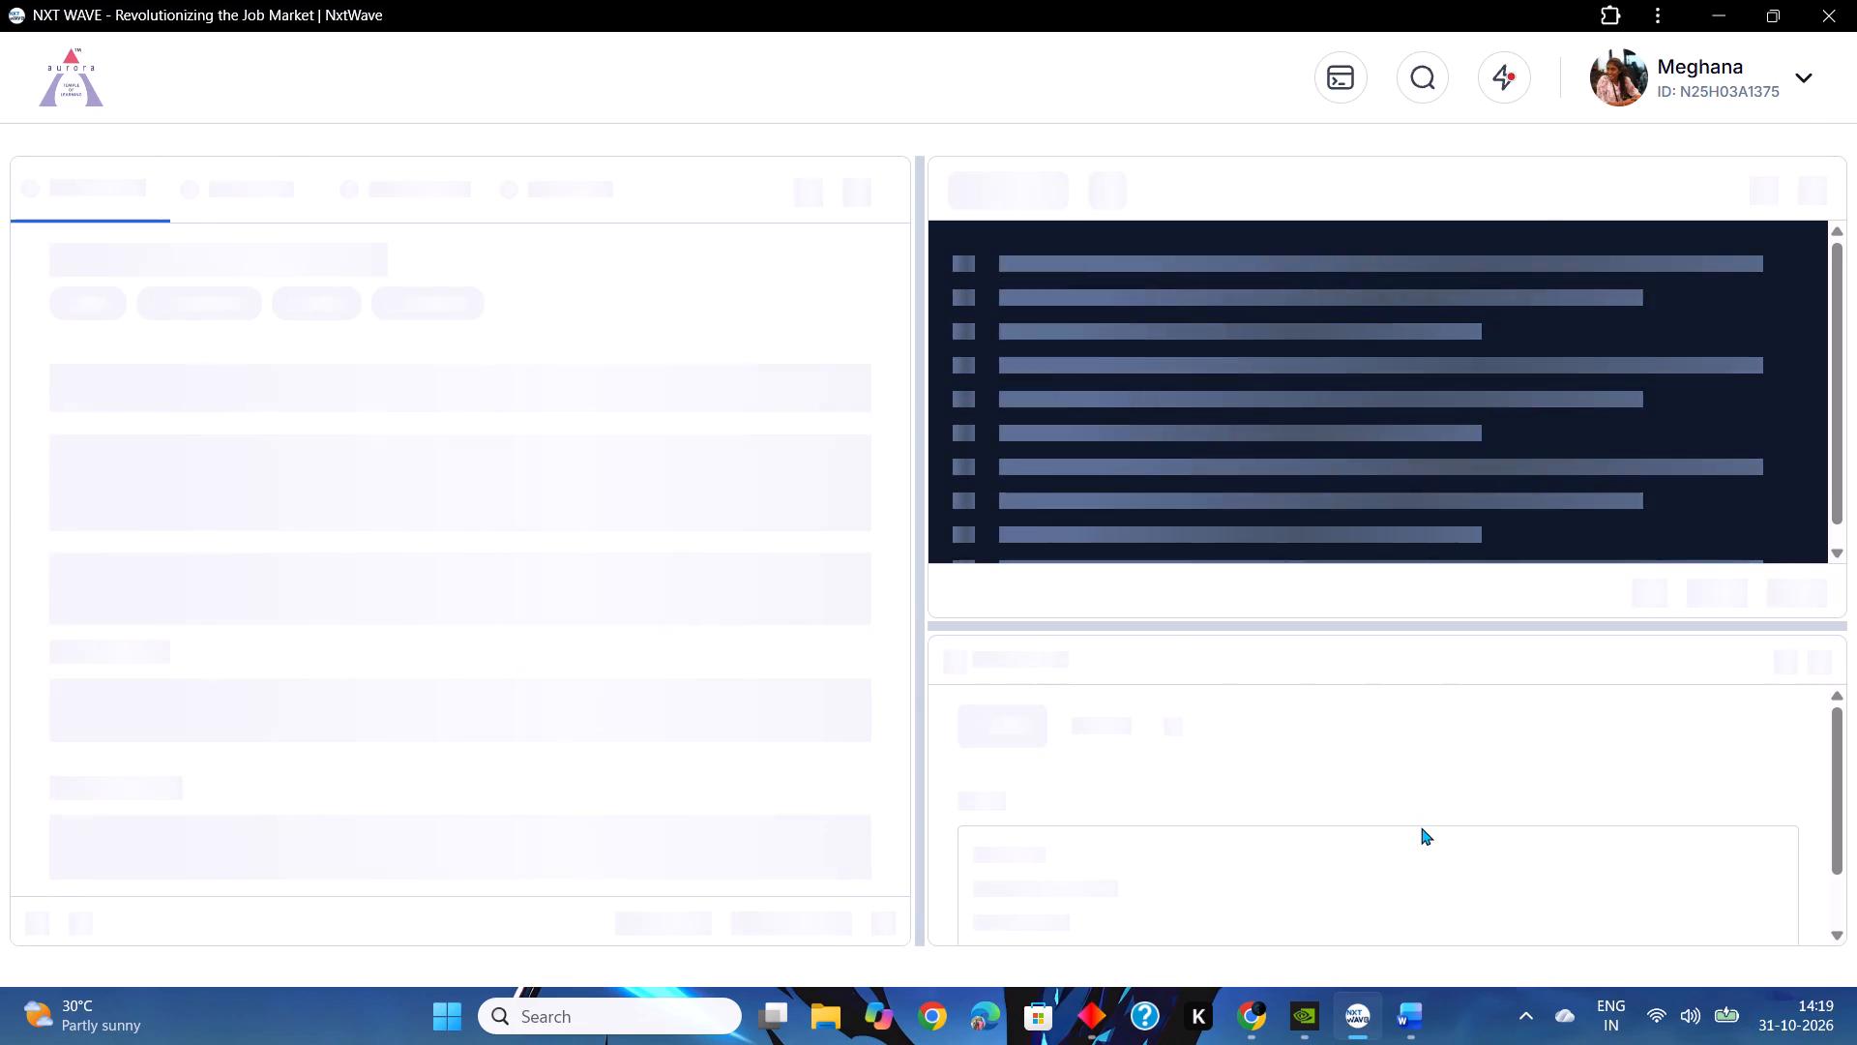
key("alt+Tab")
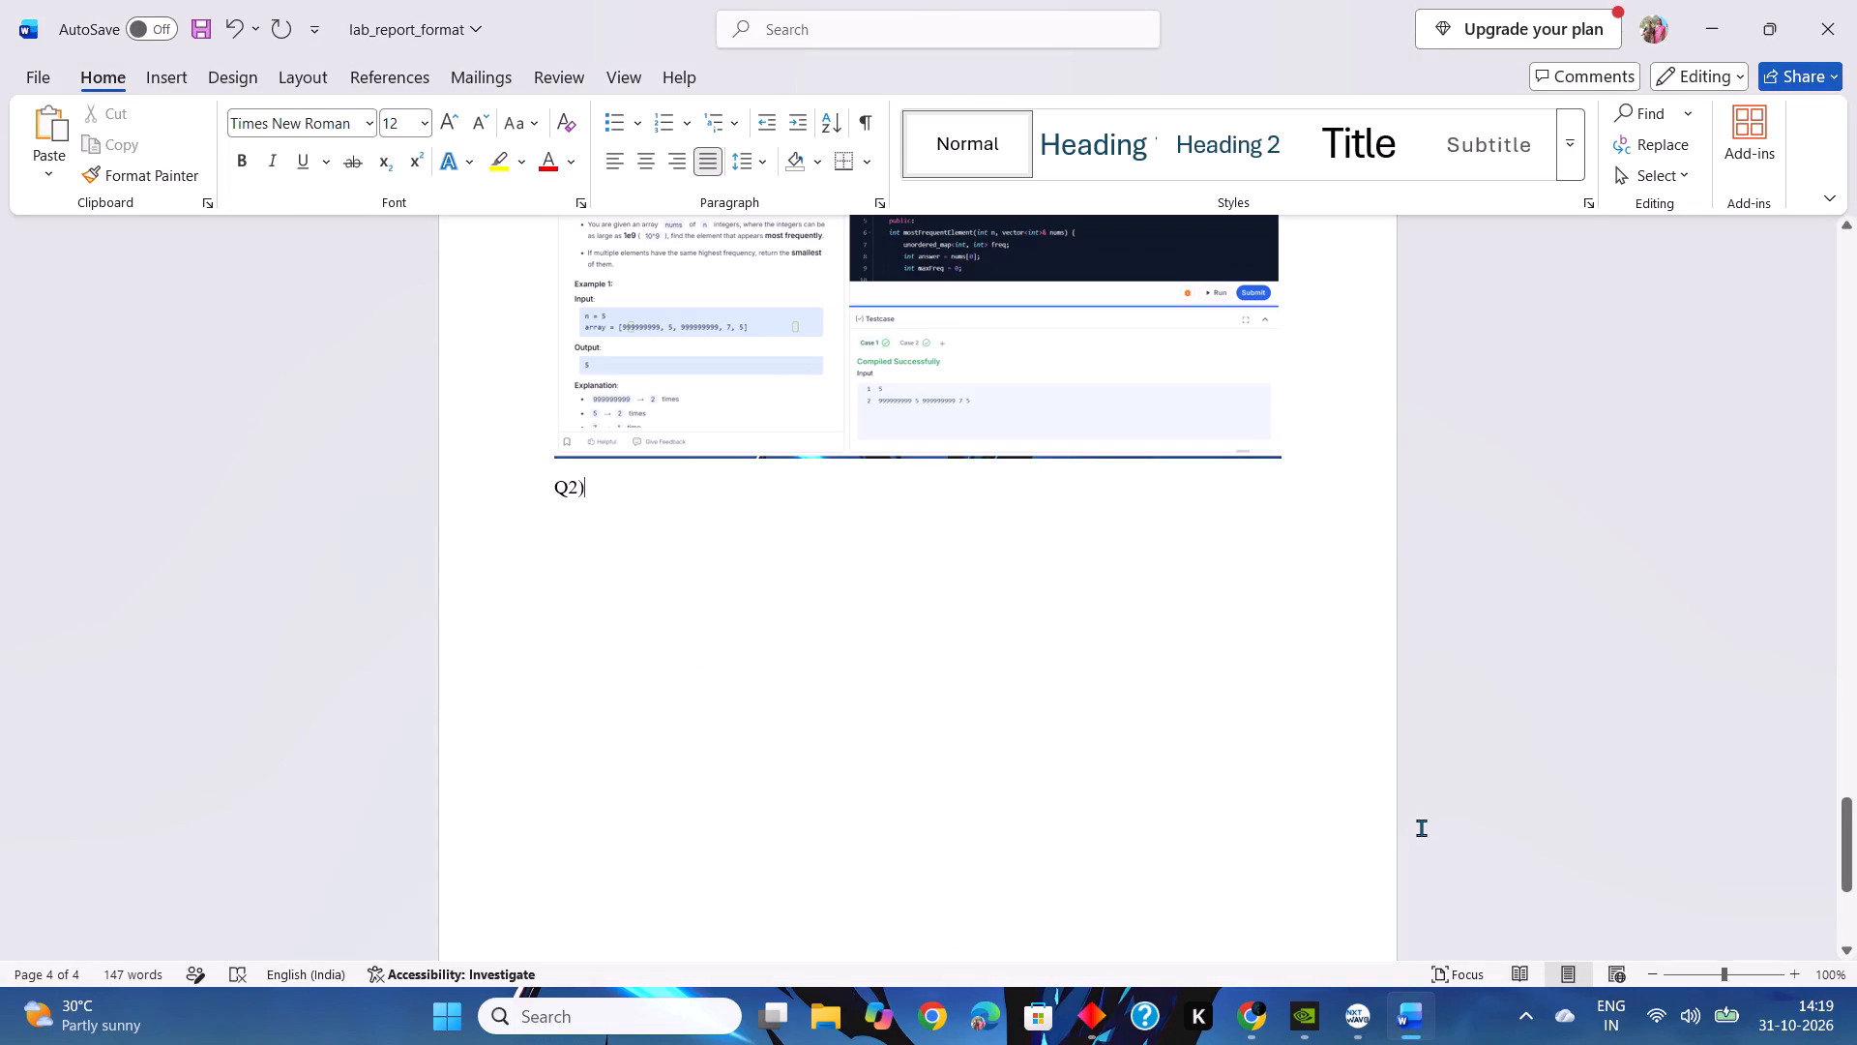
key("ctrl+v")
Make the "Q2) Pattern Word Matching with Bijection" title bold.
left_click_drag(553, 485, 951, 476)
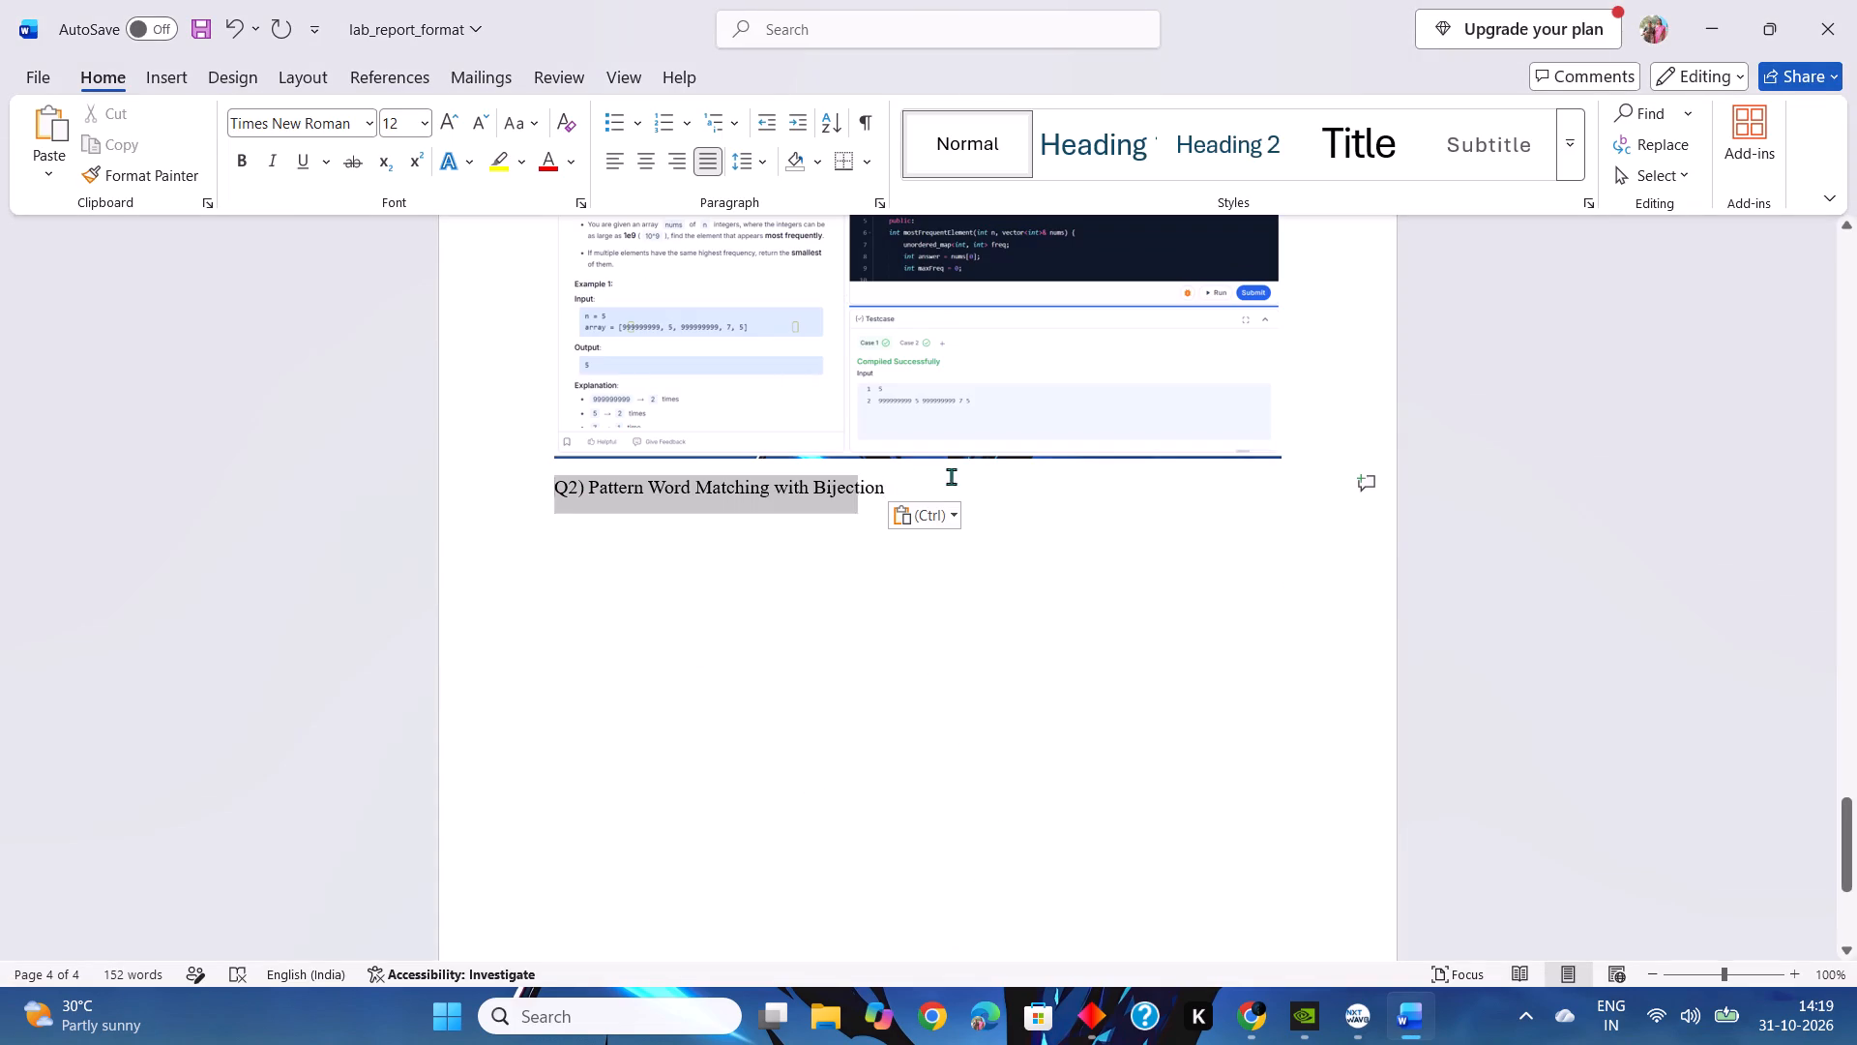
left_click_drag(951, 476, 985, 476)
left_click(994, 437)
left_click(946, 500)
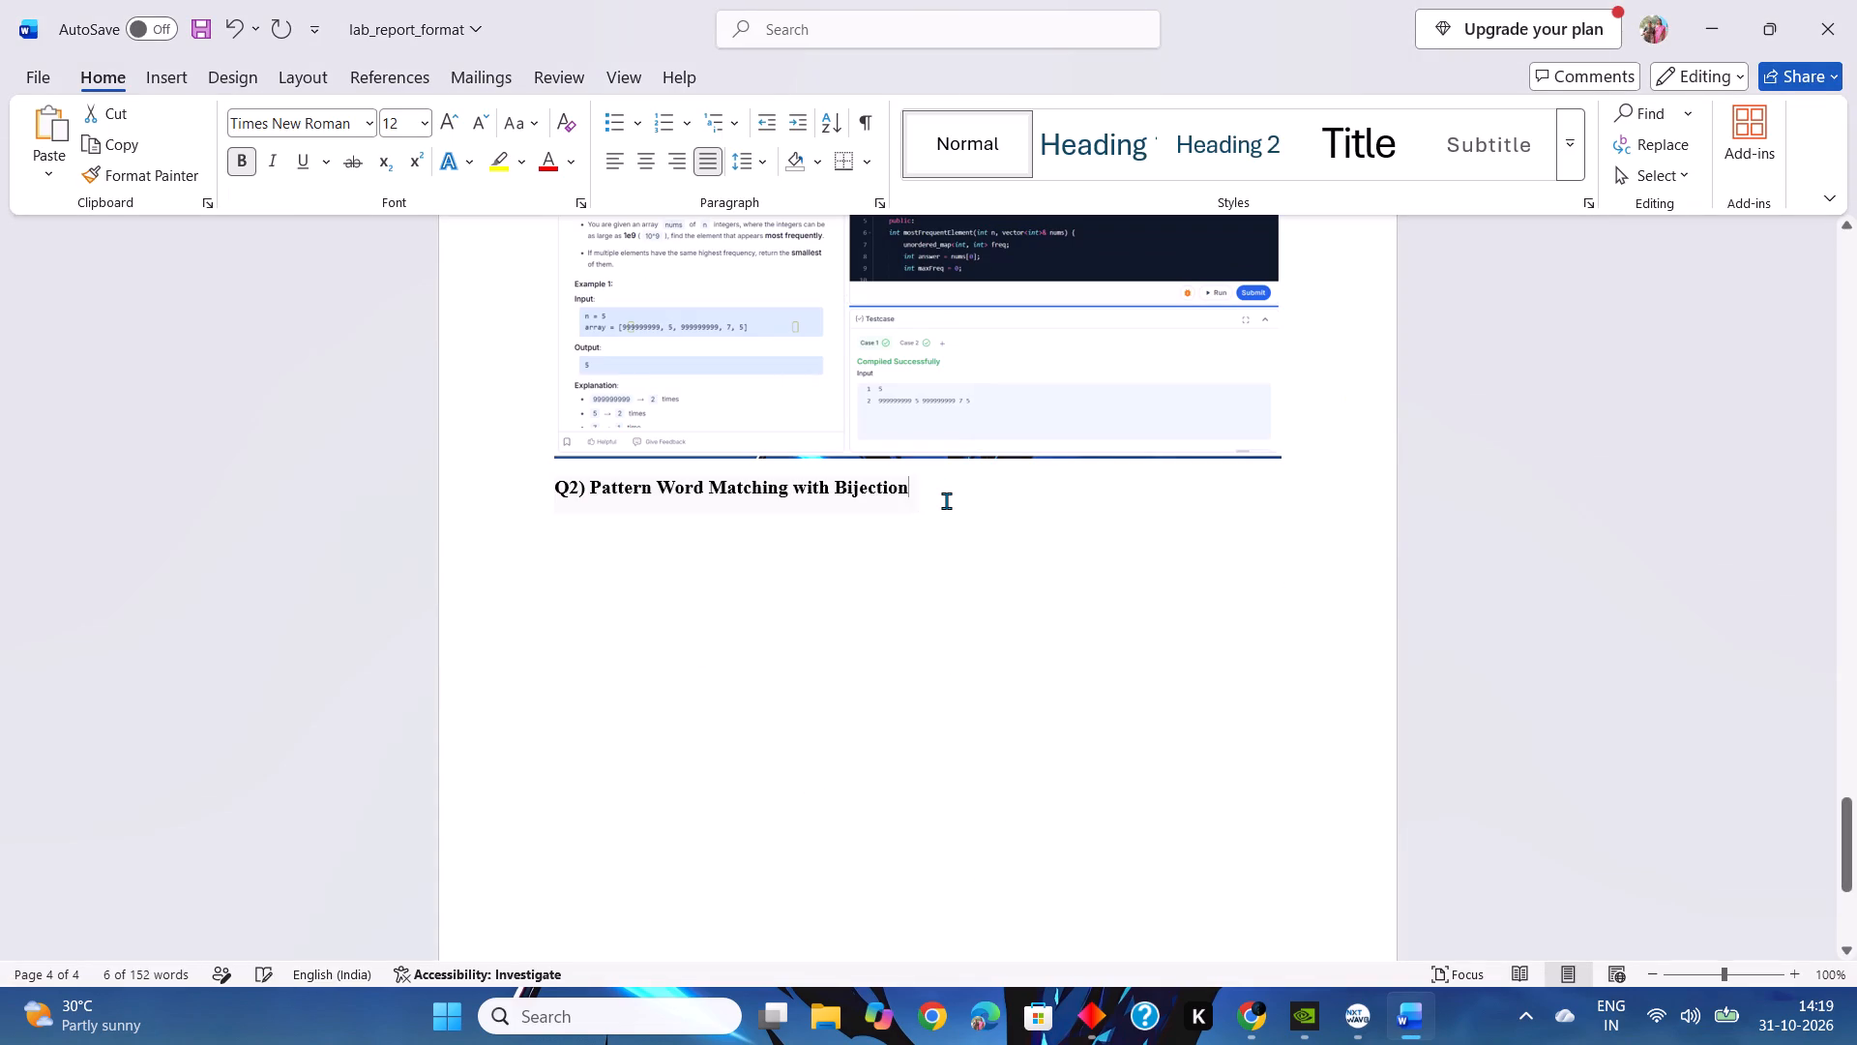
Copy the entire C++ solution for Pattern Word Matching with Bijection from the browser editor and paste it two lines below the Q2) title in Word.
key("Return")
key("Return")
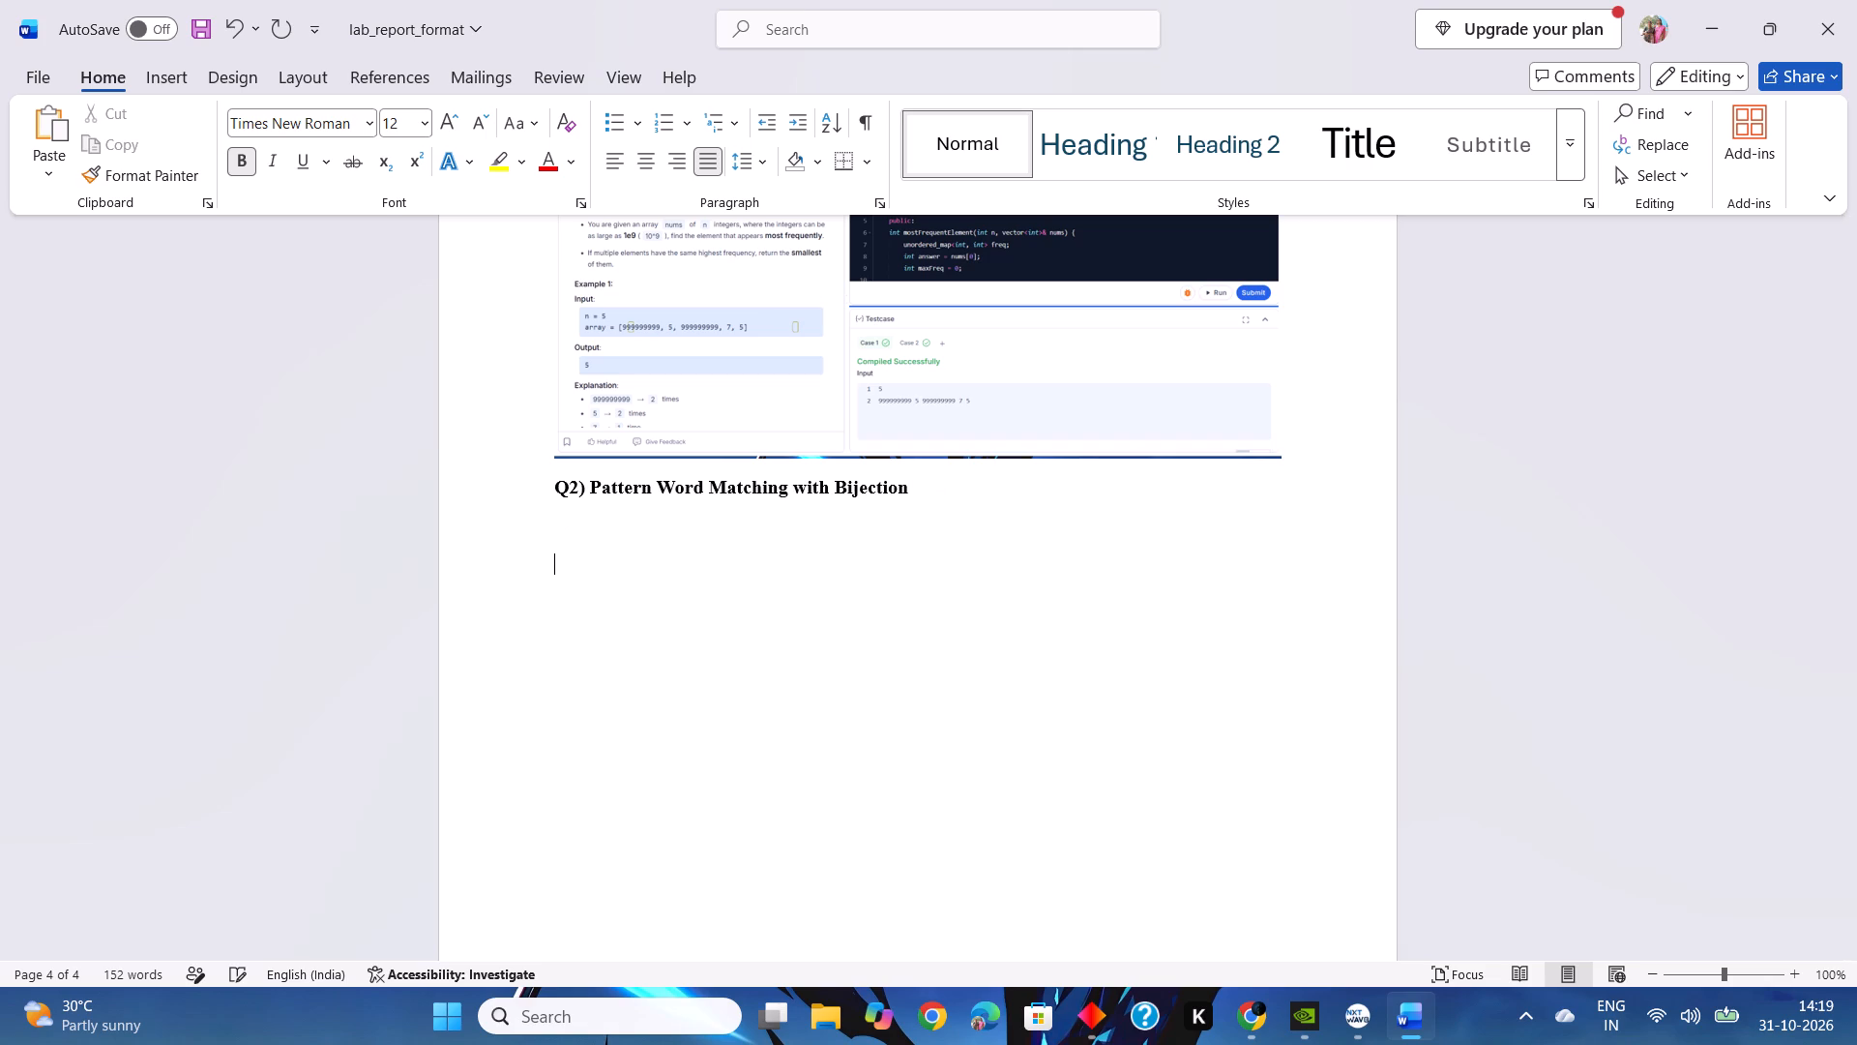
key("alt+Tab")
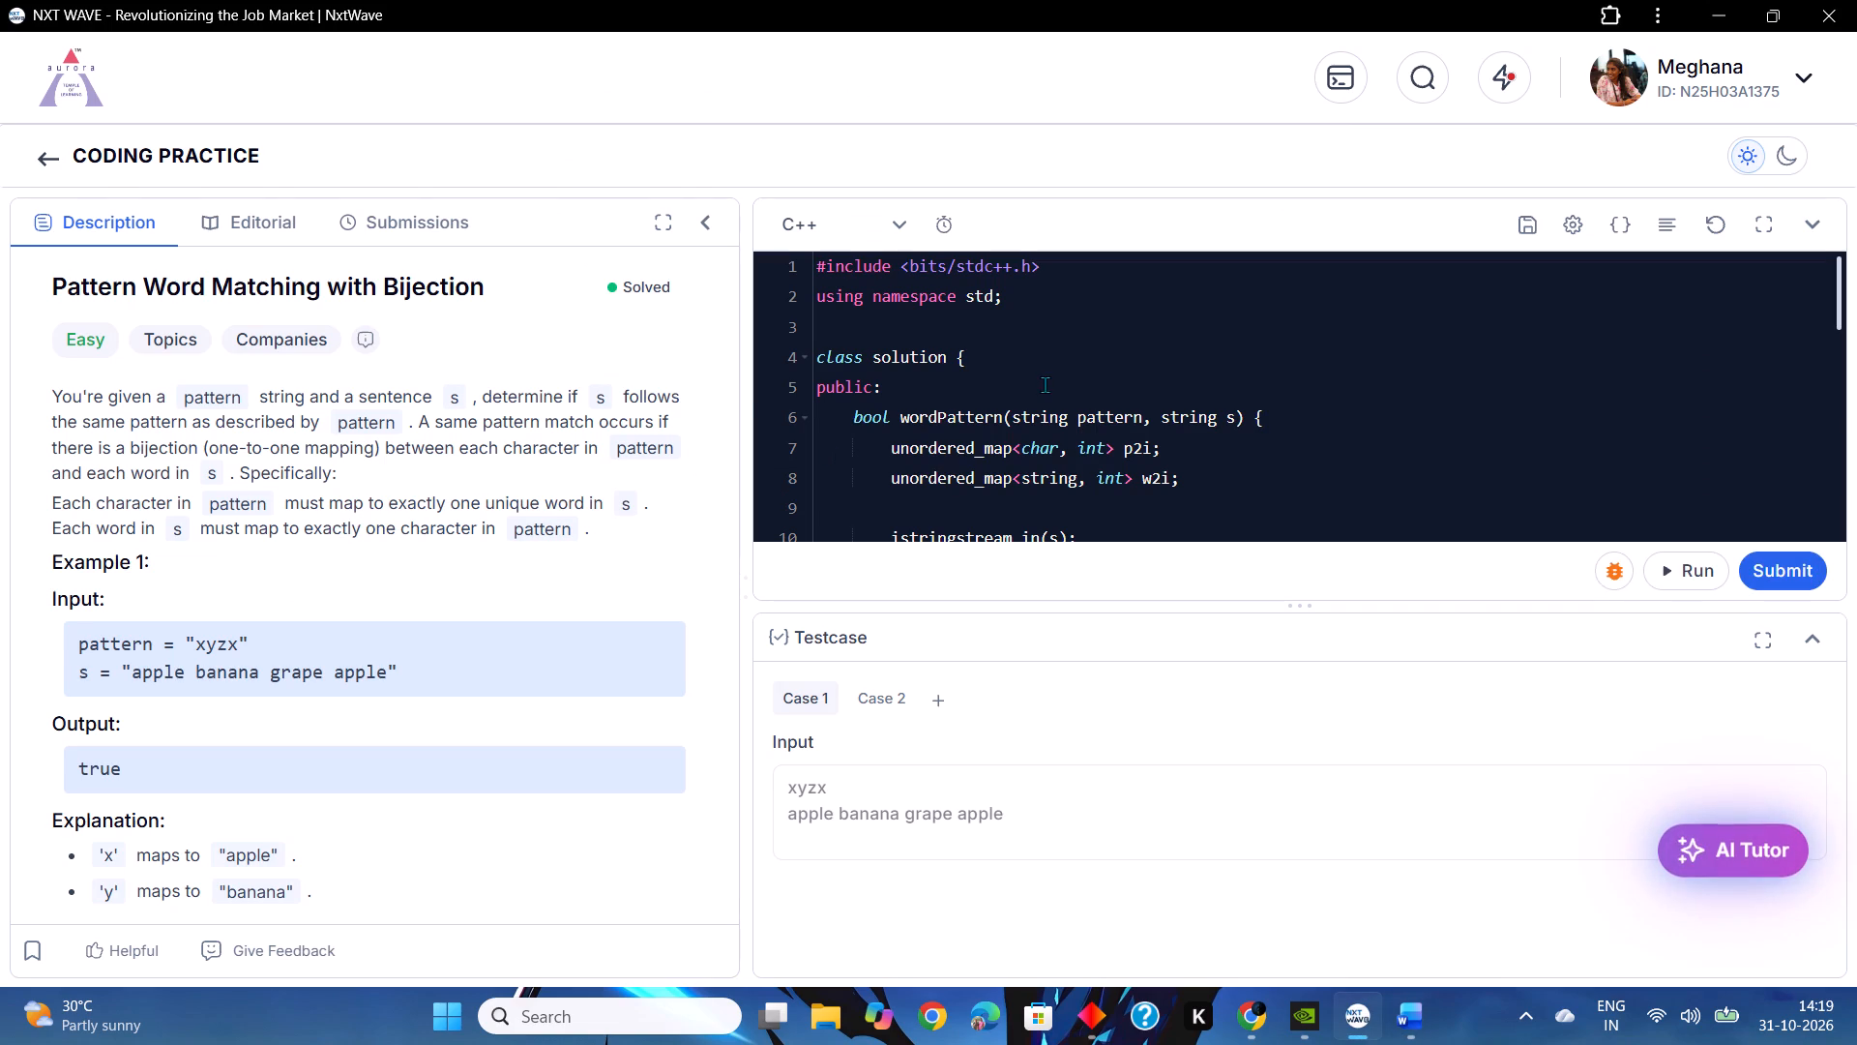
left_click(1045, 384)
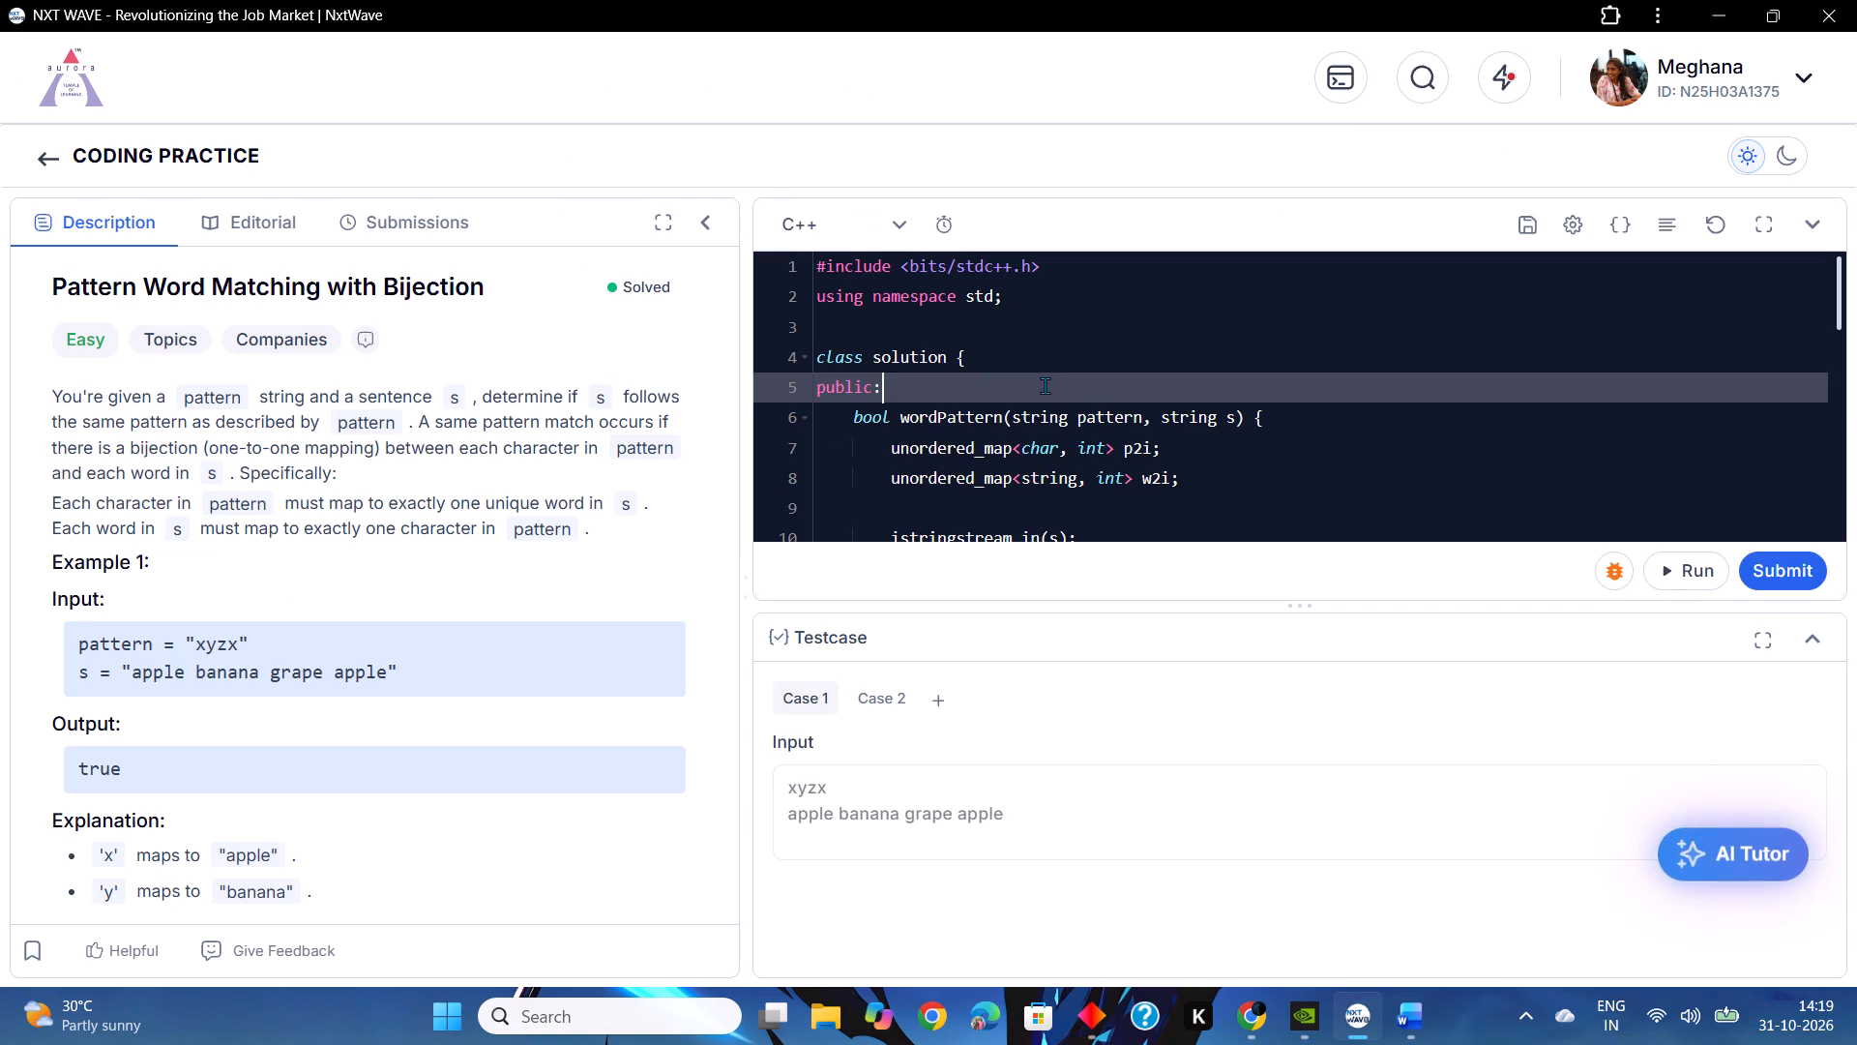
key("ctrl+a")
key("ctrl+c")
key("alt+Tab")
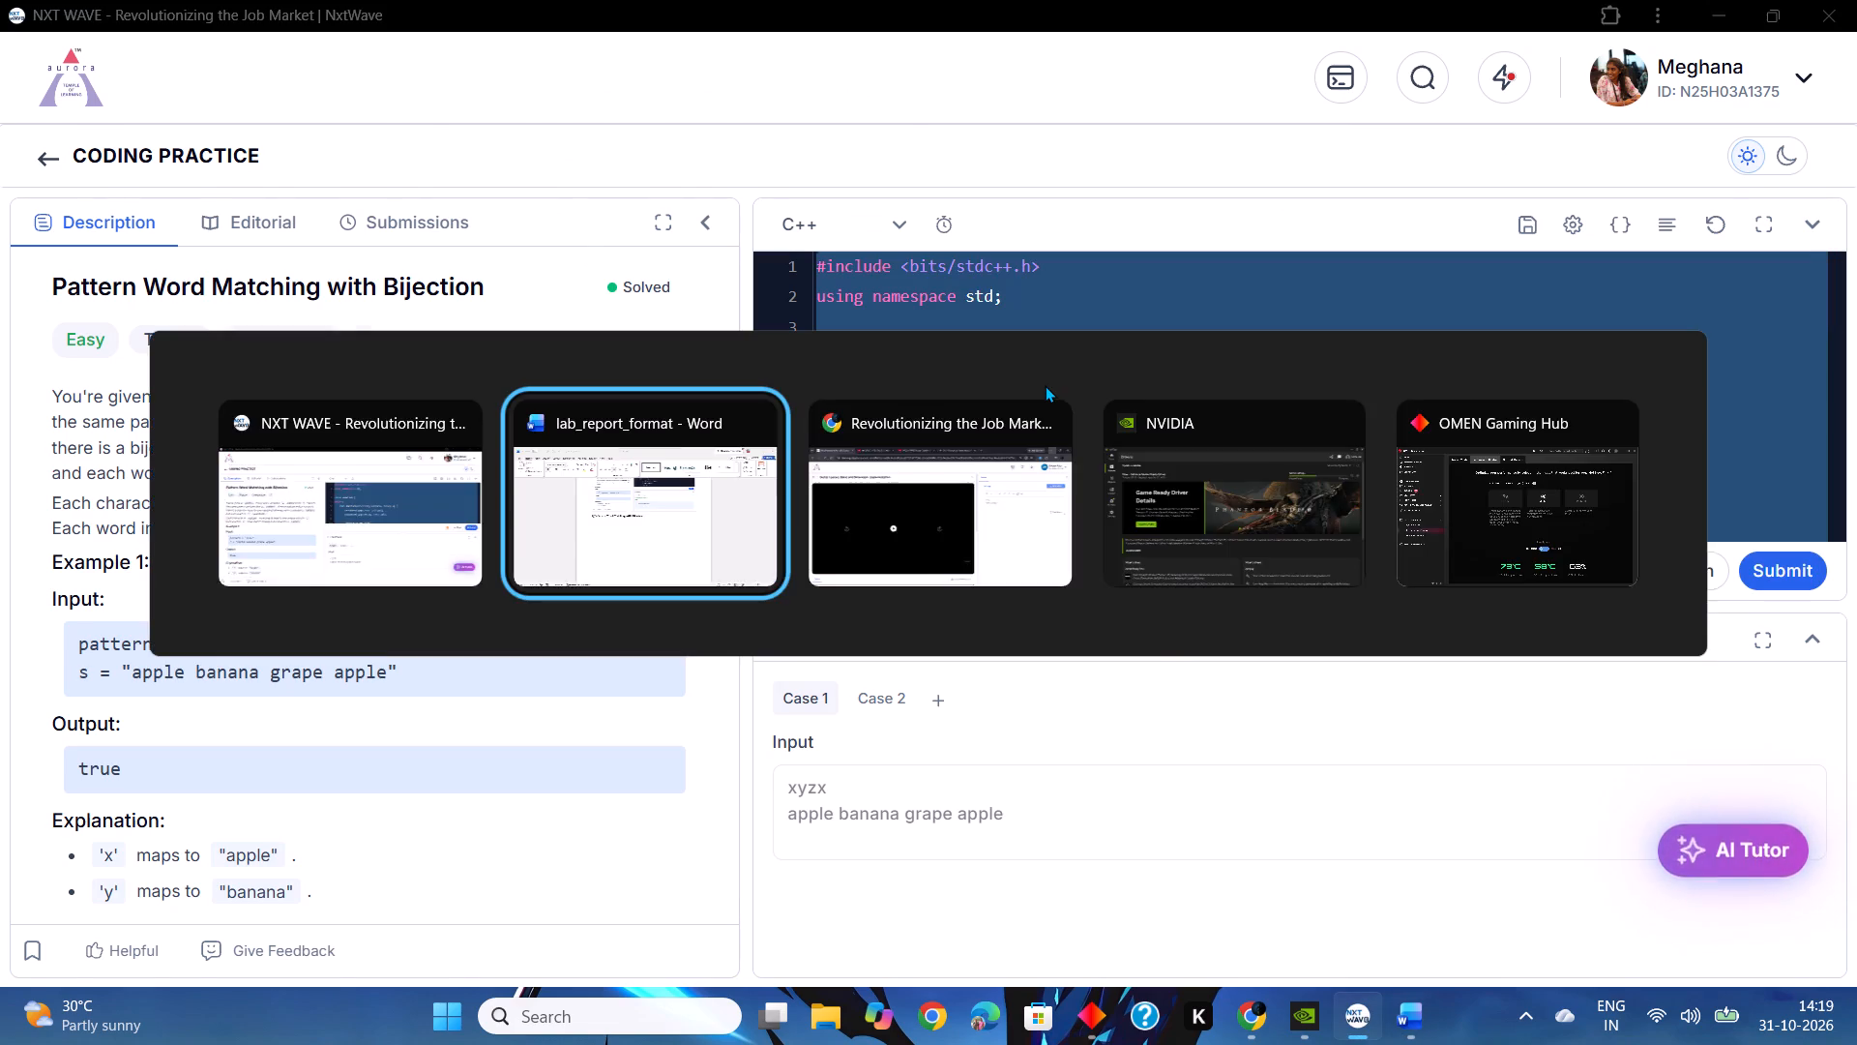
key("ctrl+v")
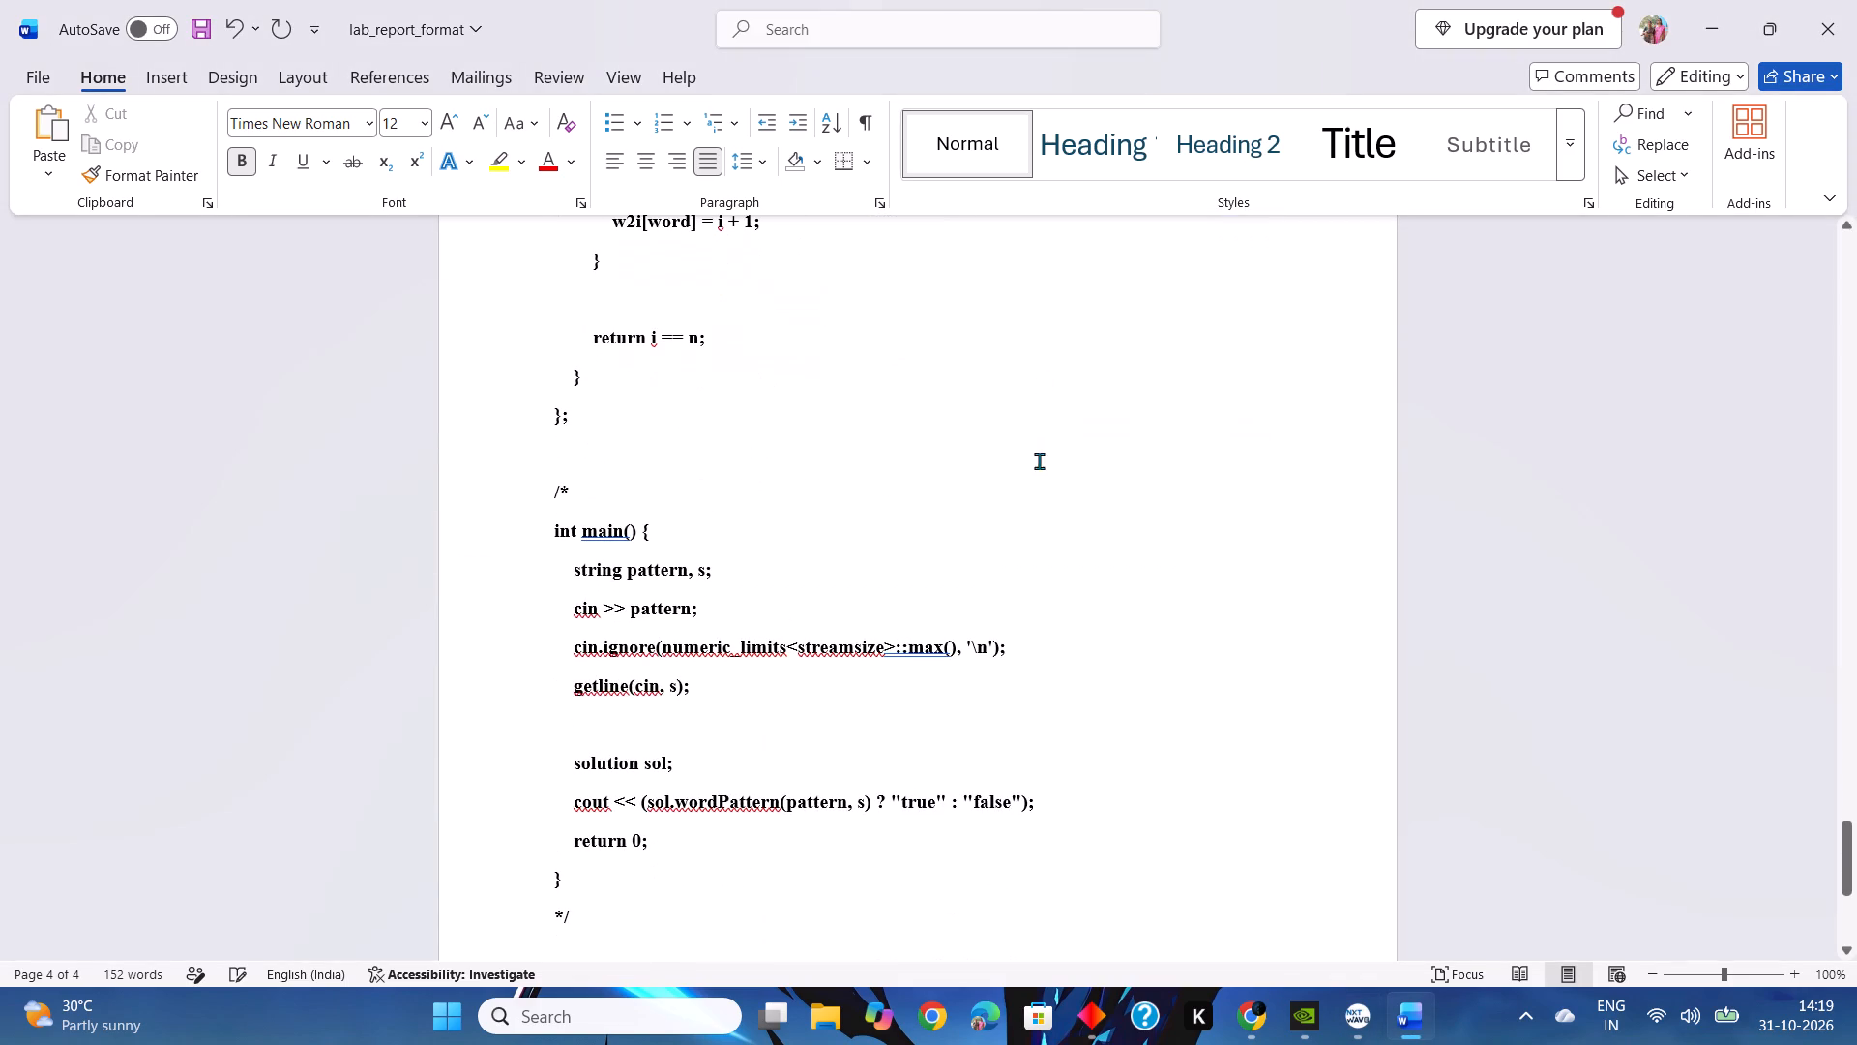
Remove the bold formatting from the whole pasted Q2 solution code, from the #include line to the closing */.
scroll(690, 592, "up", 15)
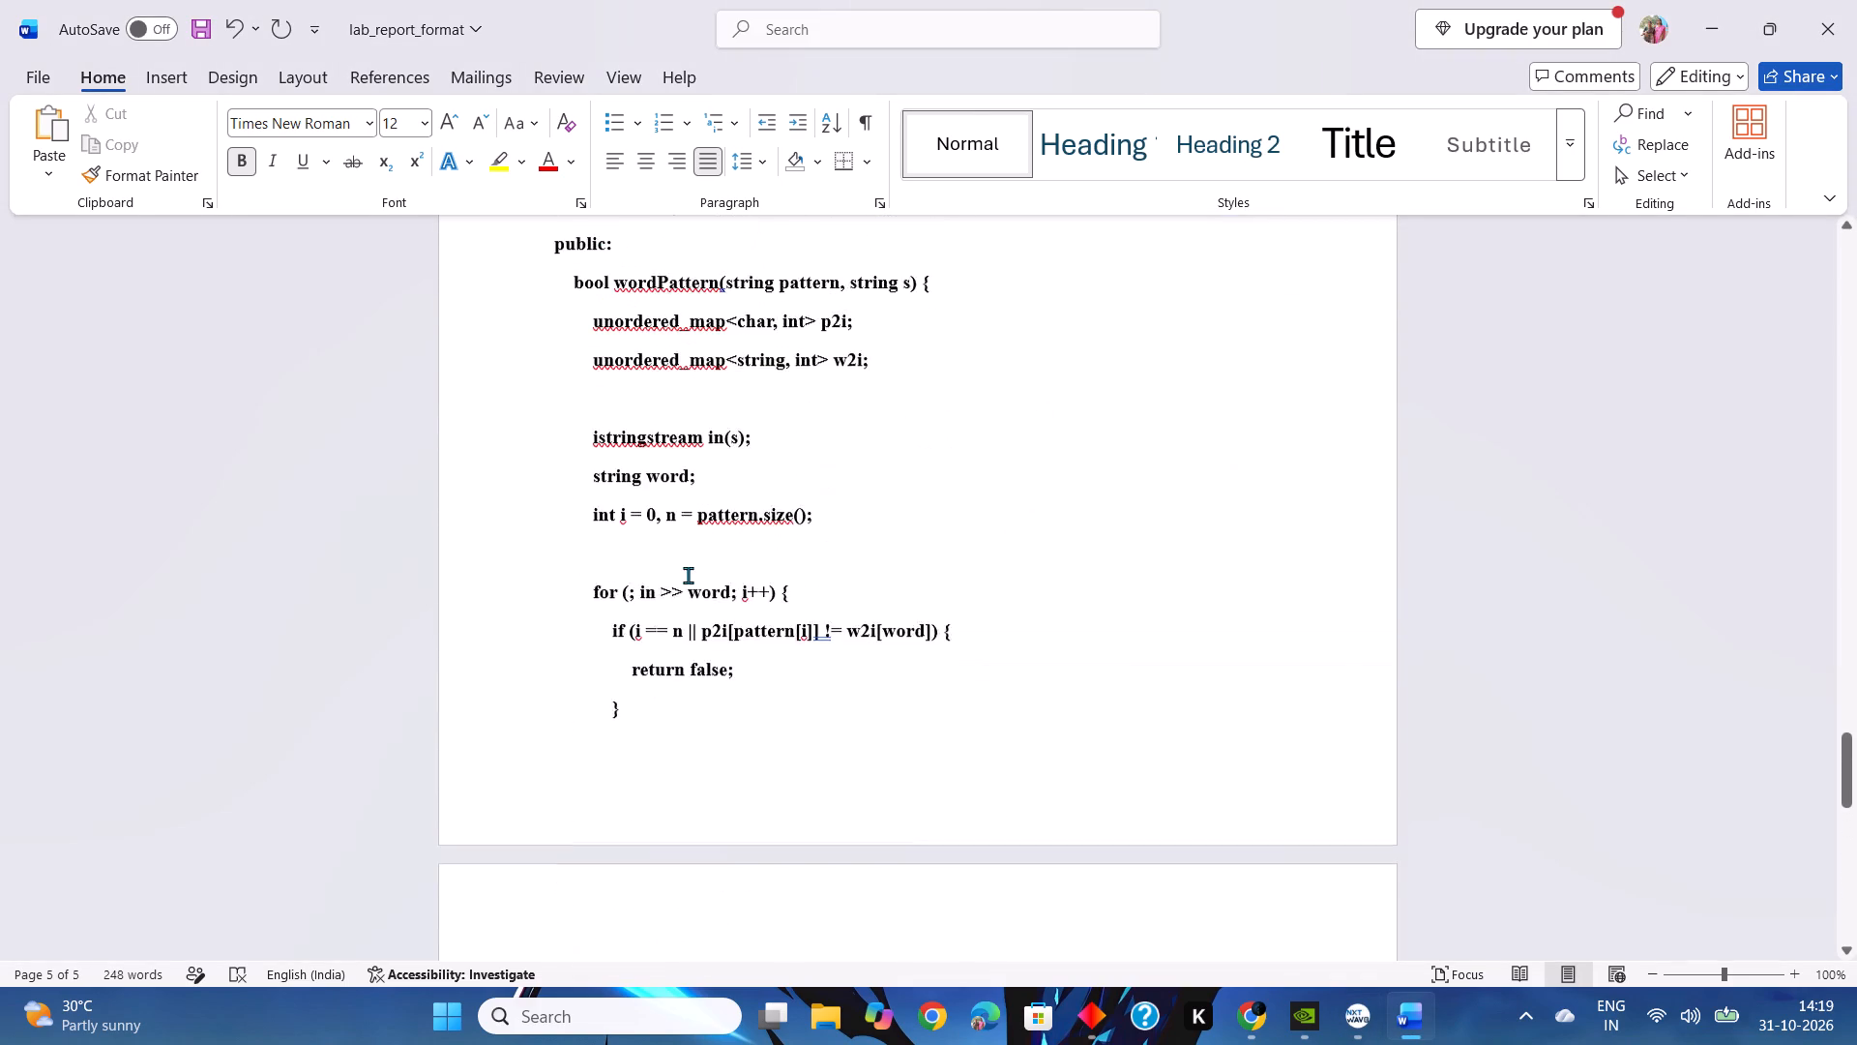
scroll(688, 575, "up", 8)
left_click_drag(560, 575, 754, 825)
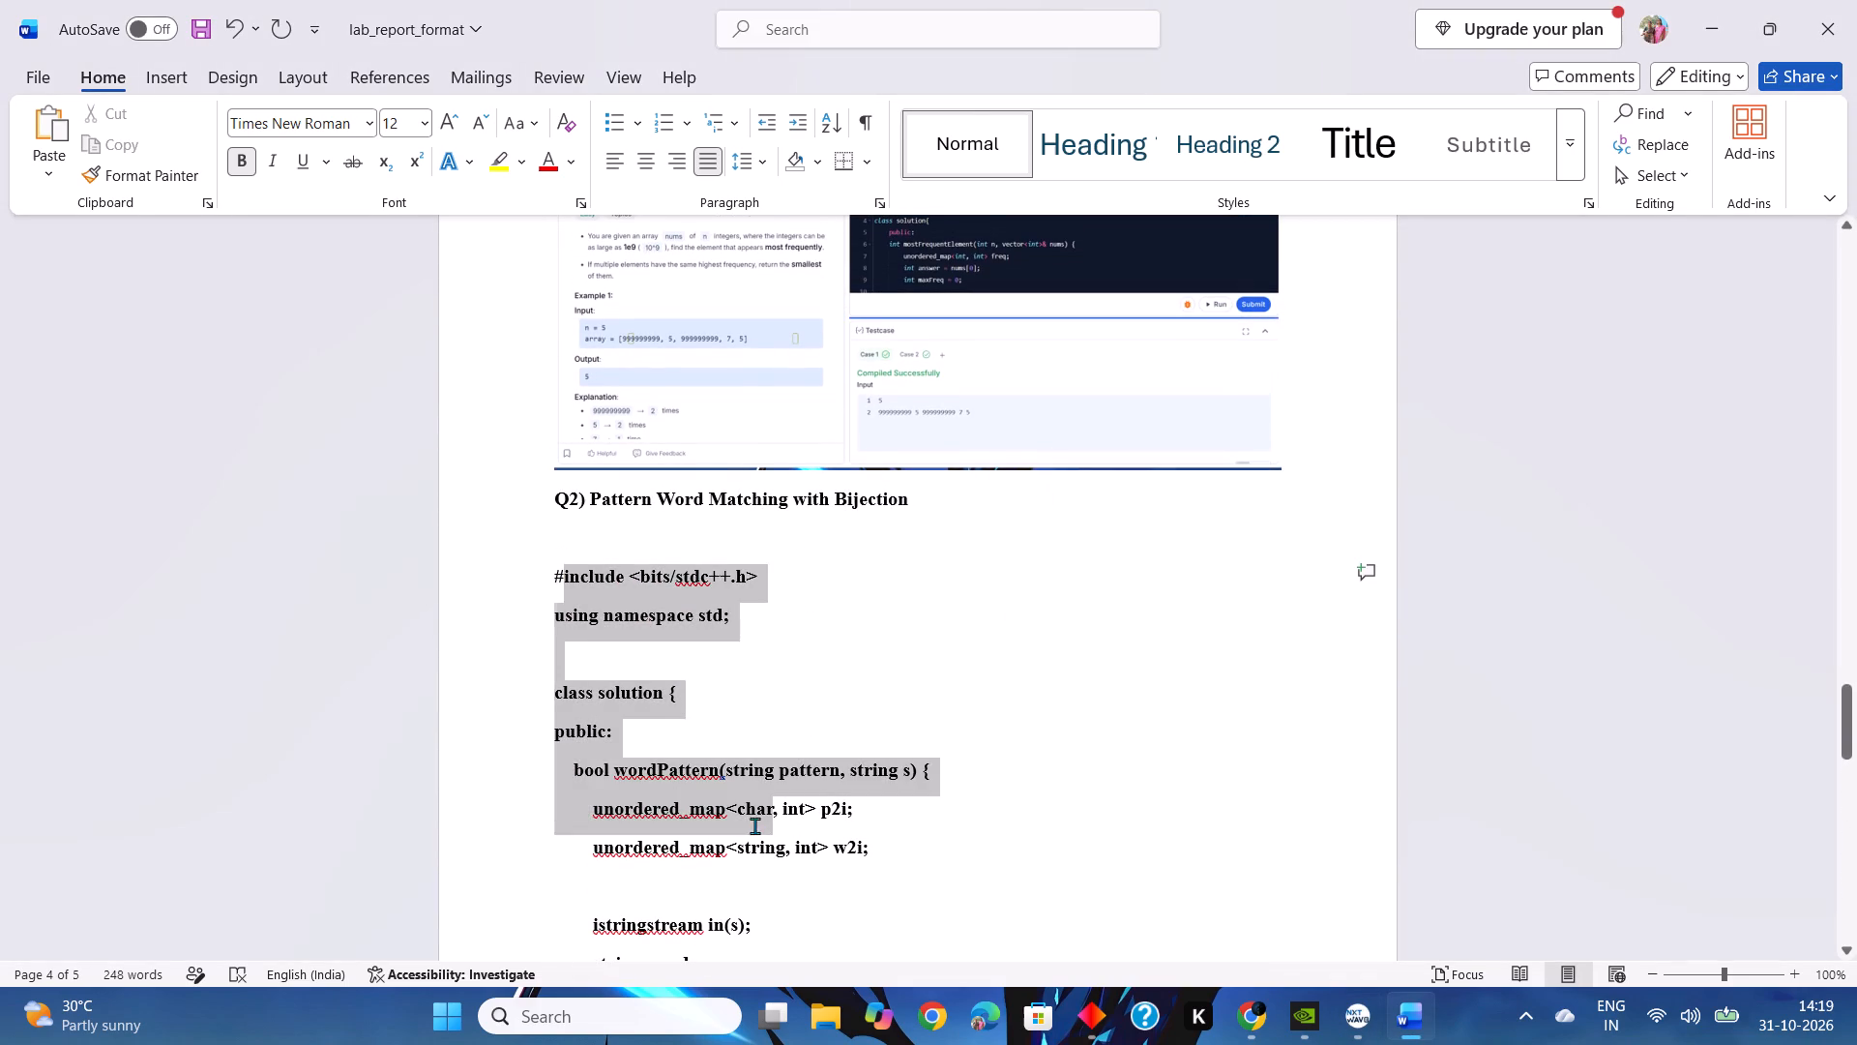
left_click_drag(754, 825, 761, 832)
scroll(761, 832, "down", 19)
scroll(761, 832, "down", 7)
left_click(782, 803)
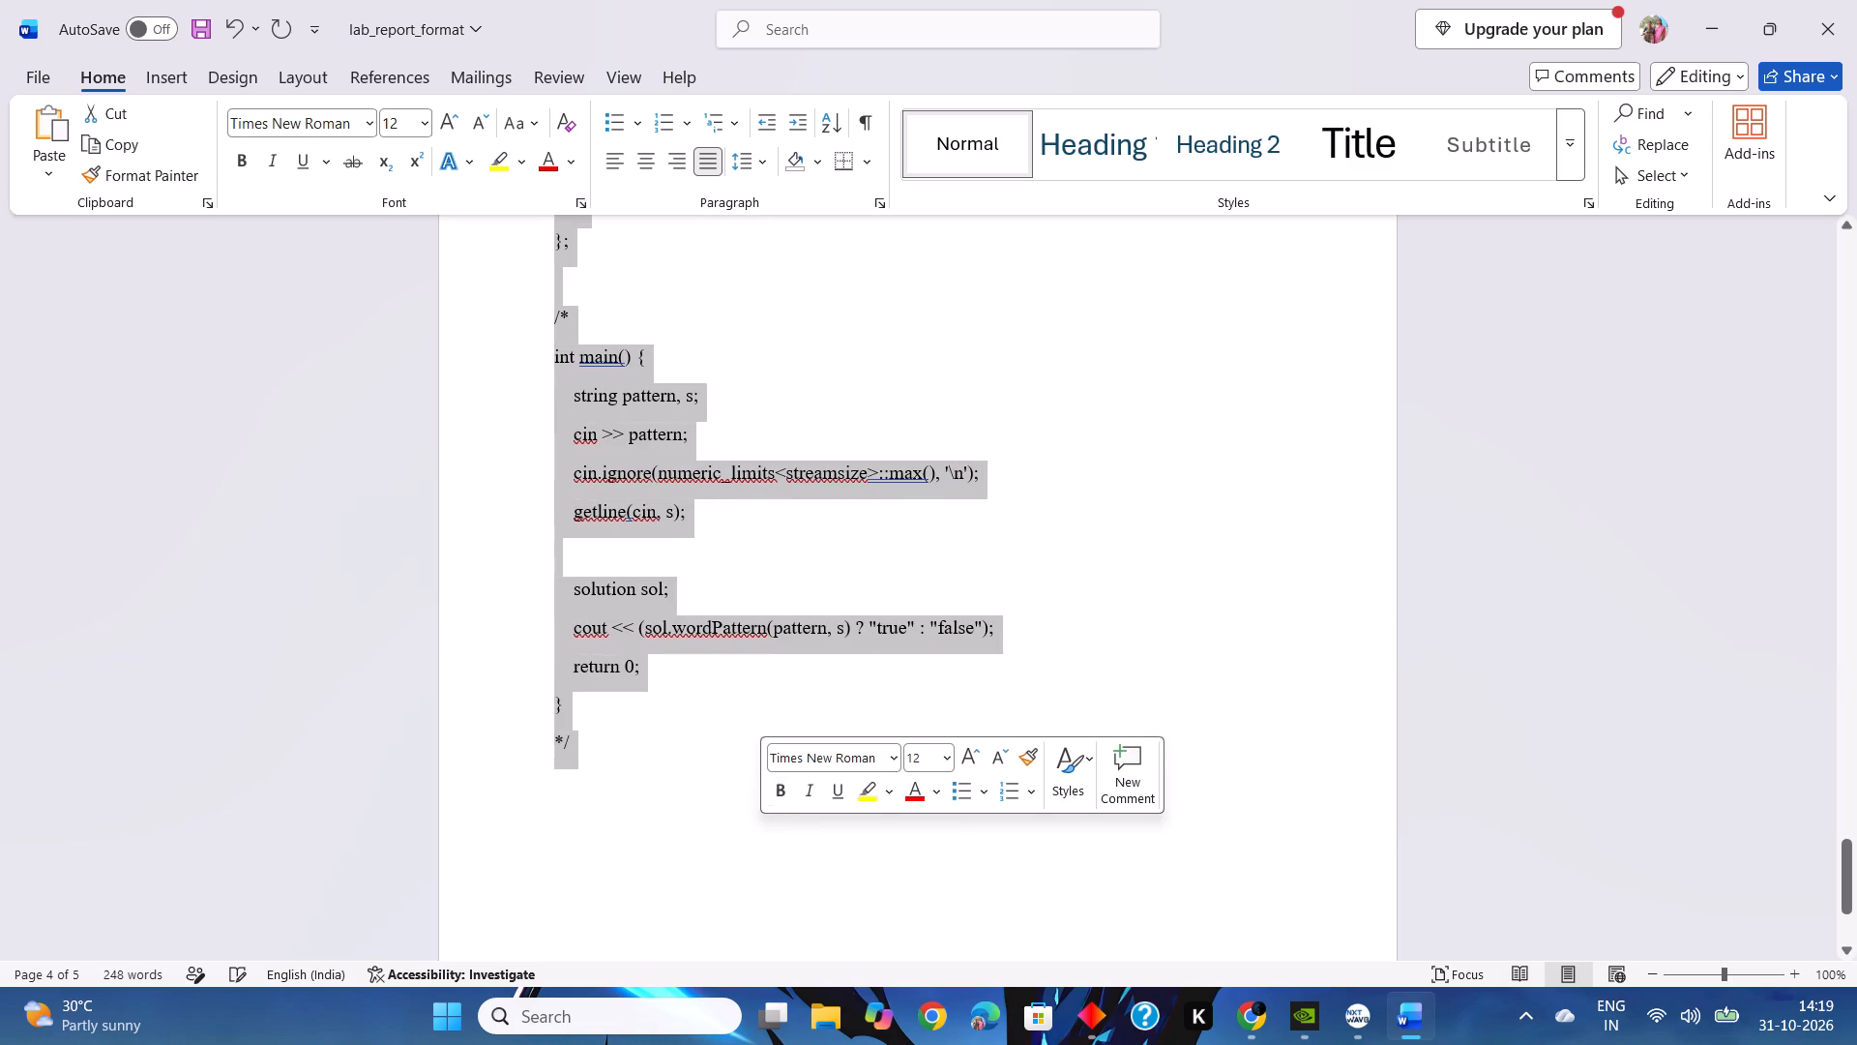
Add an empty line after the end of the Q2 solution code.
left_click(620, 793)
key("Return")
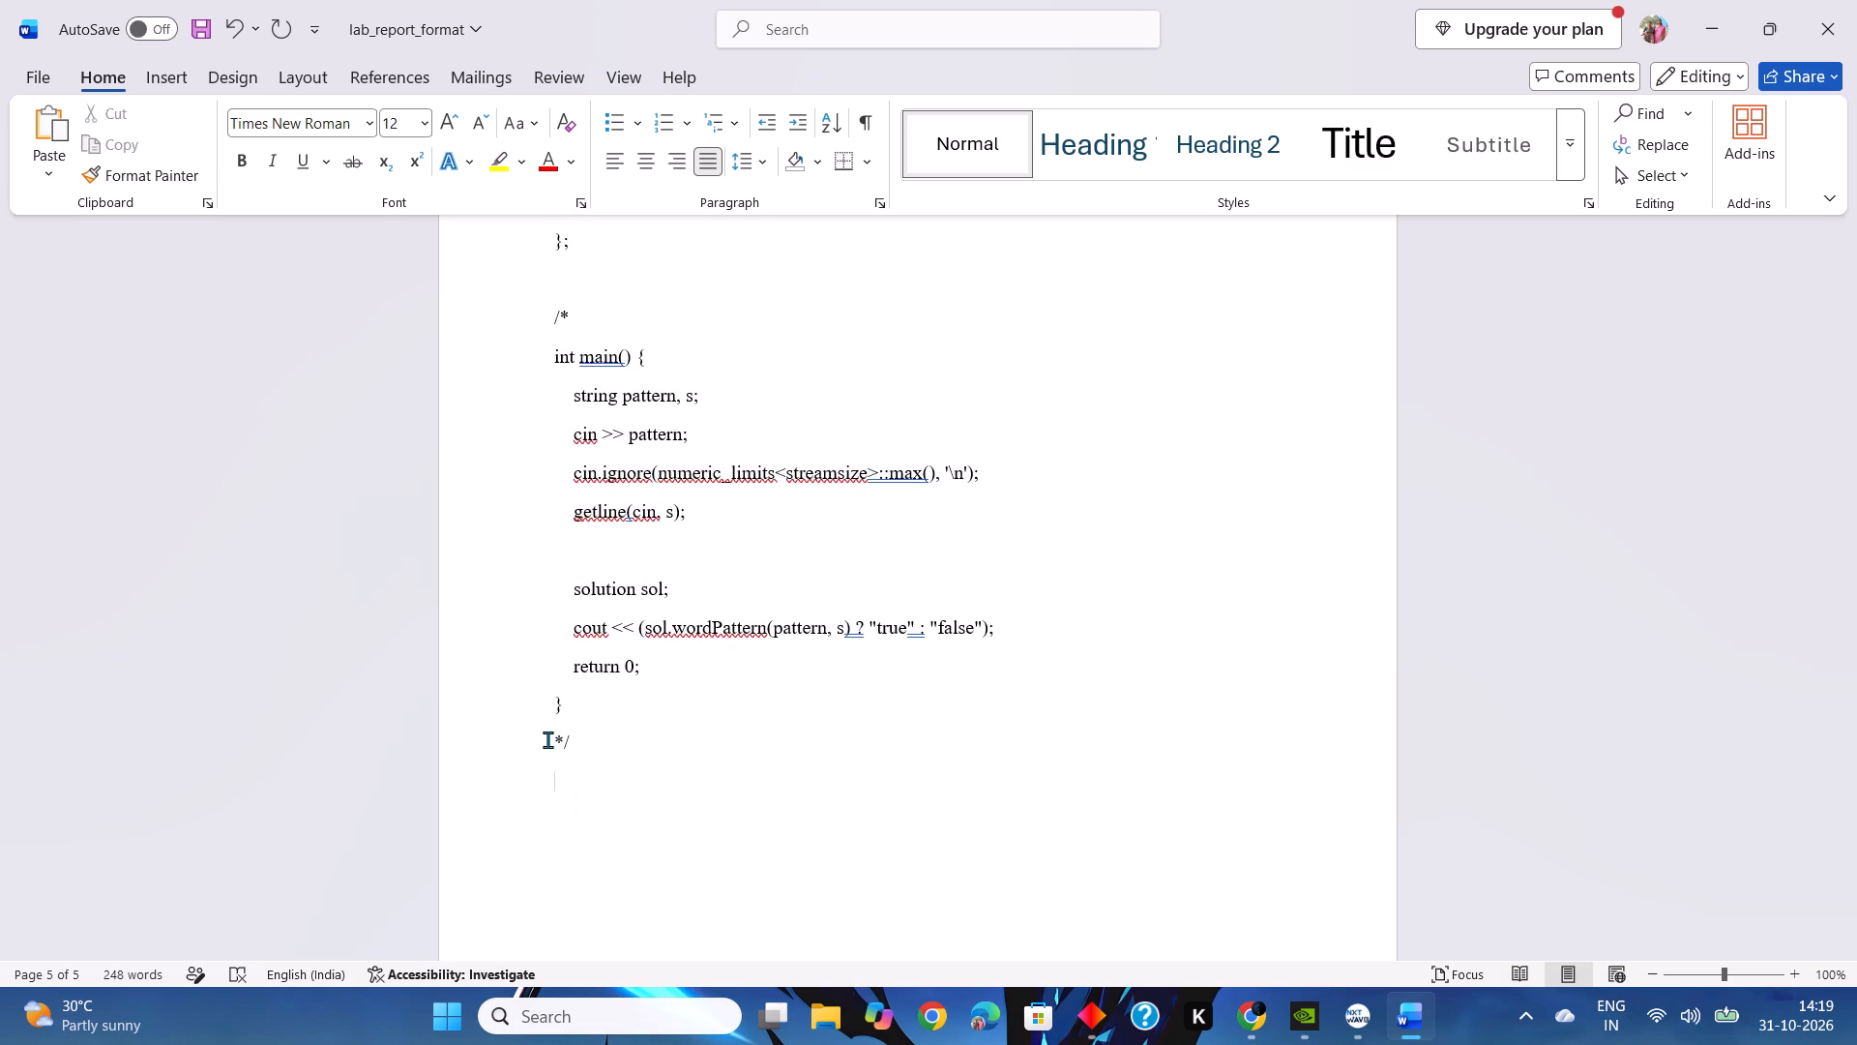
Switch to the NxtWave browser window and run the Pattern Word Matching with Bijection solution on its test cases.
key("alt+Tab")
left_click(1089, 384)
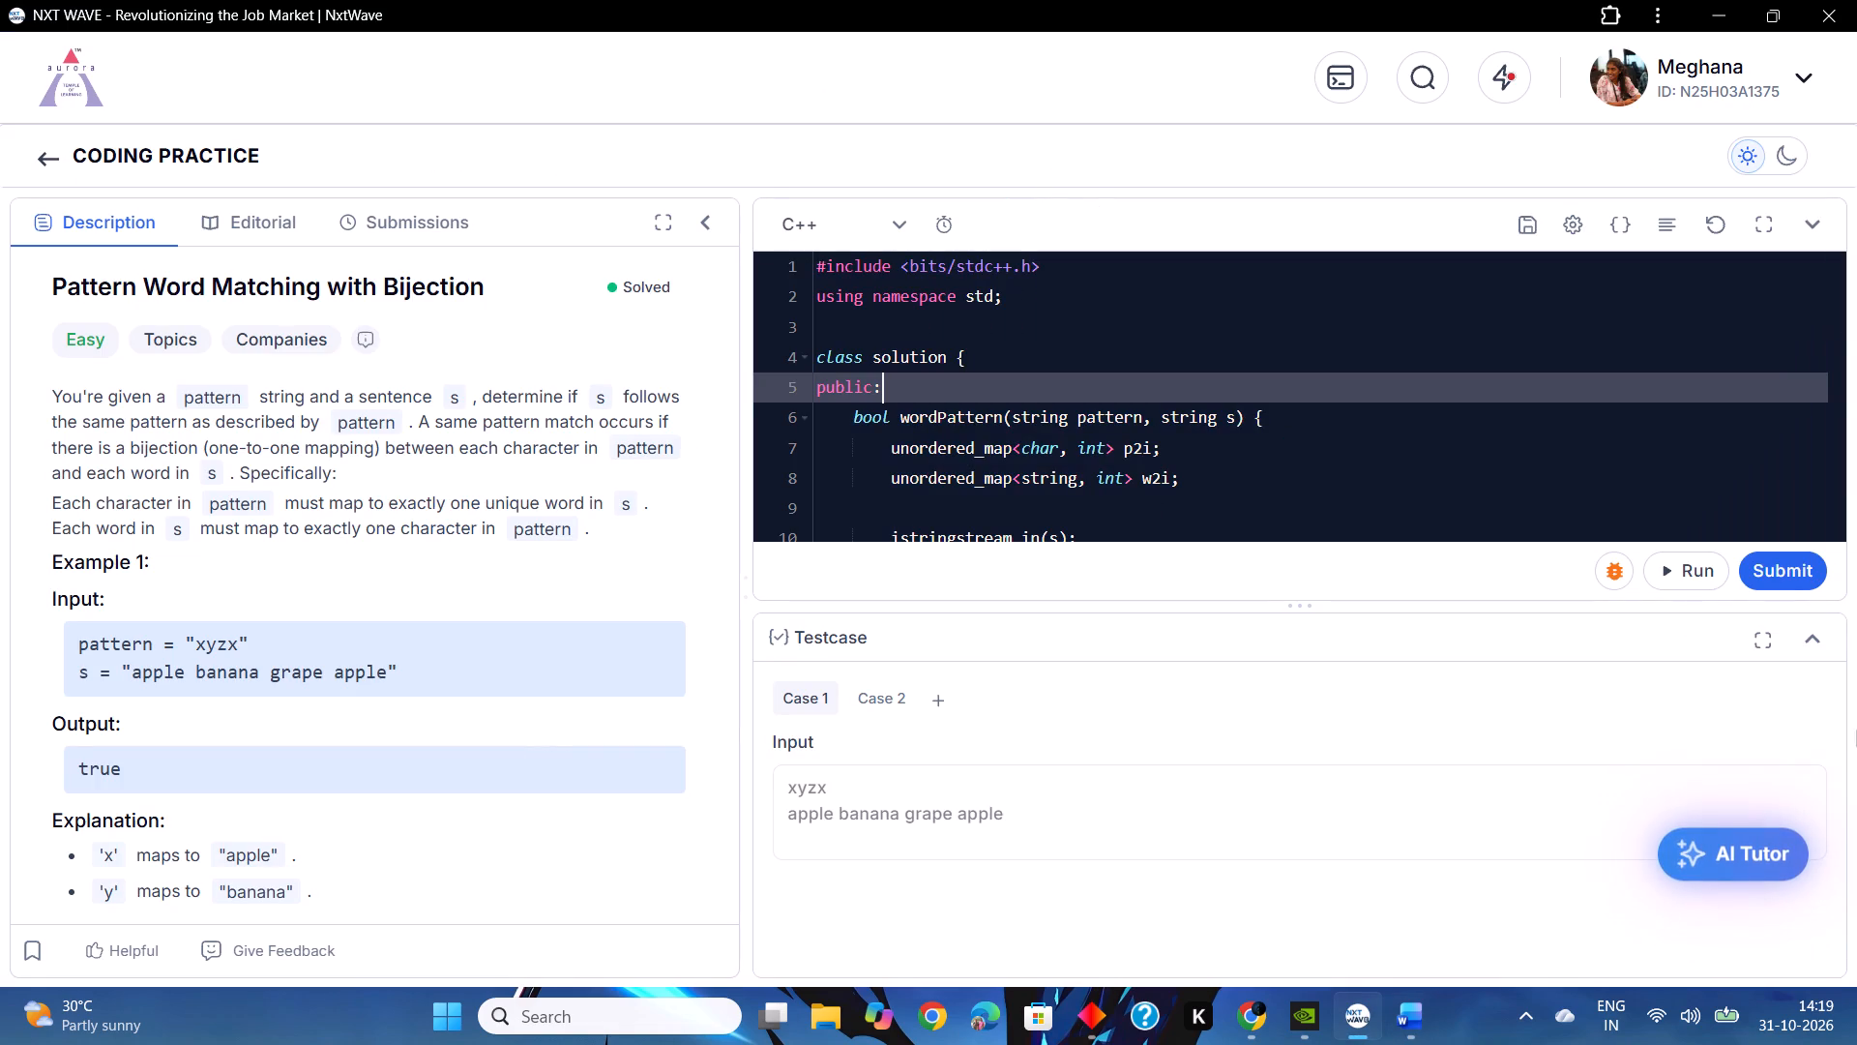
left_click(1709, 570)
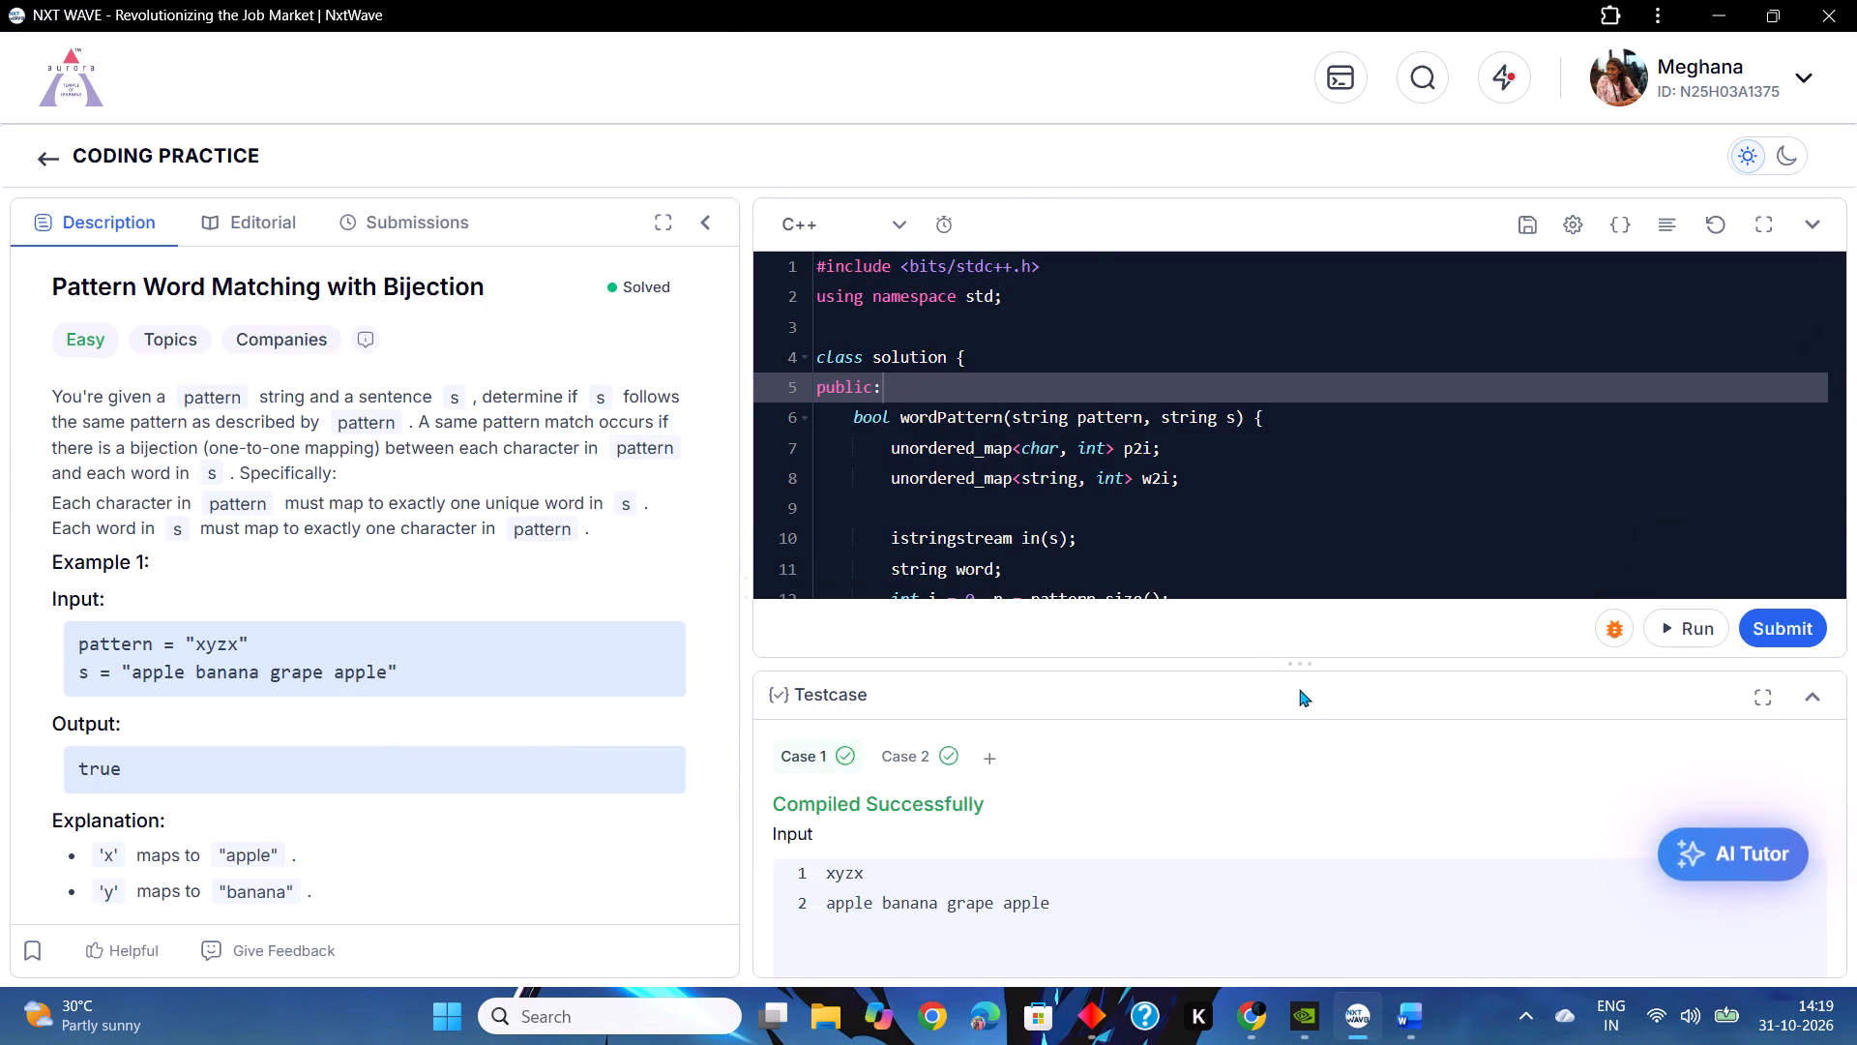
Capture a screenshot of the whole Pattern Word Matching with Bijection page and paste it into Word after the Q2 code.
key("Print")
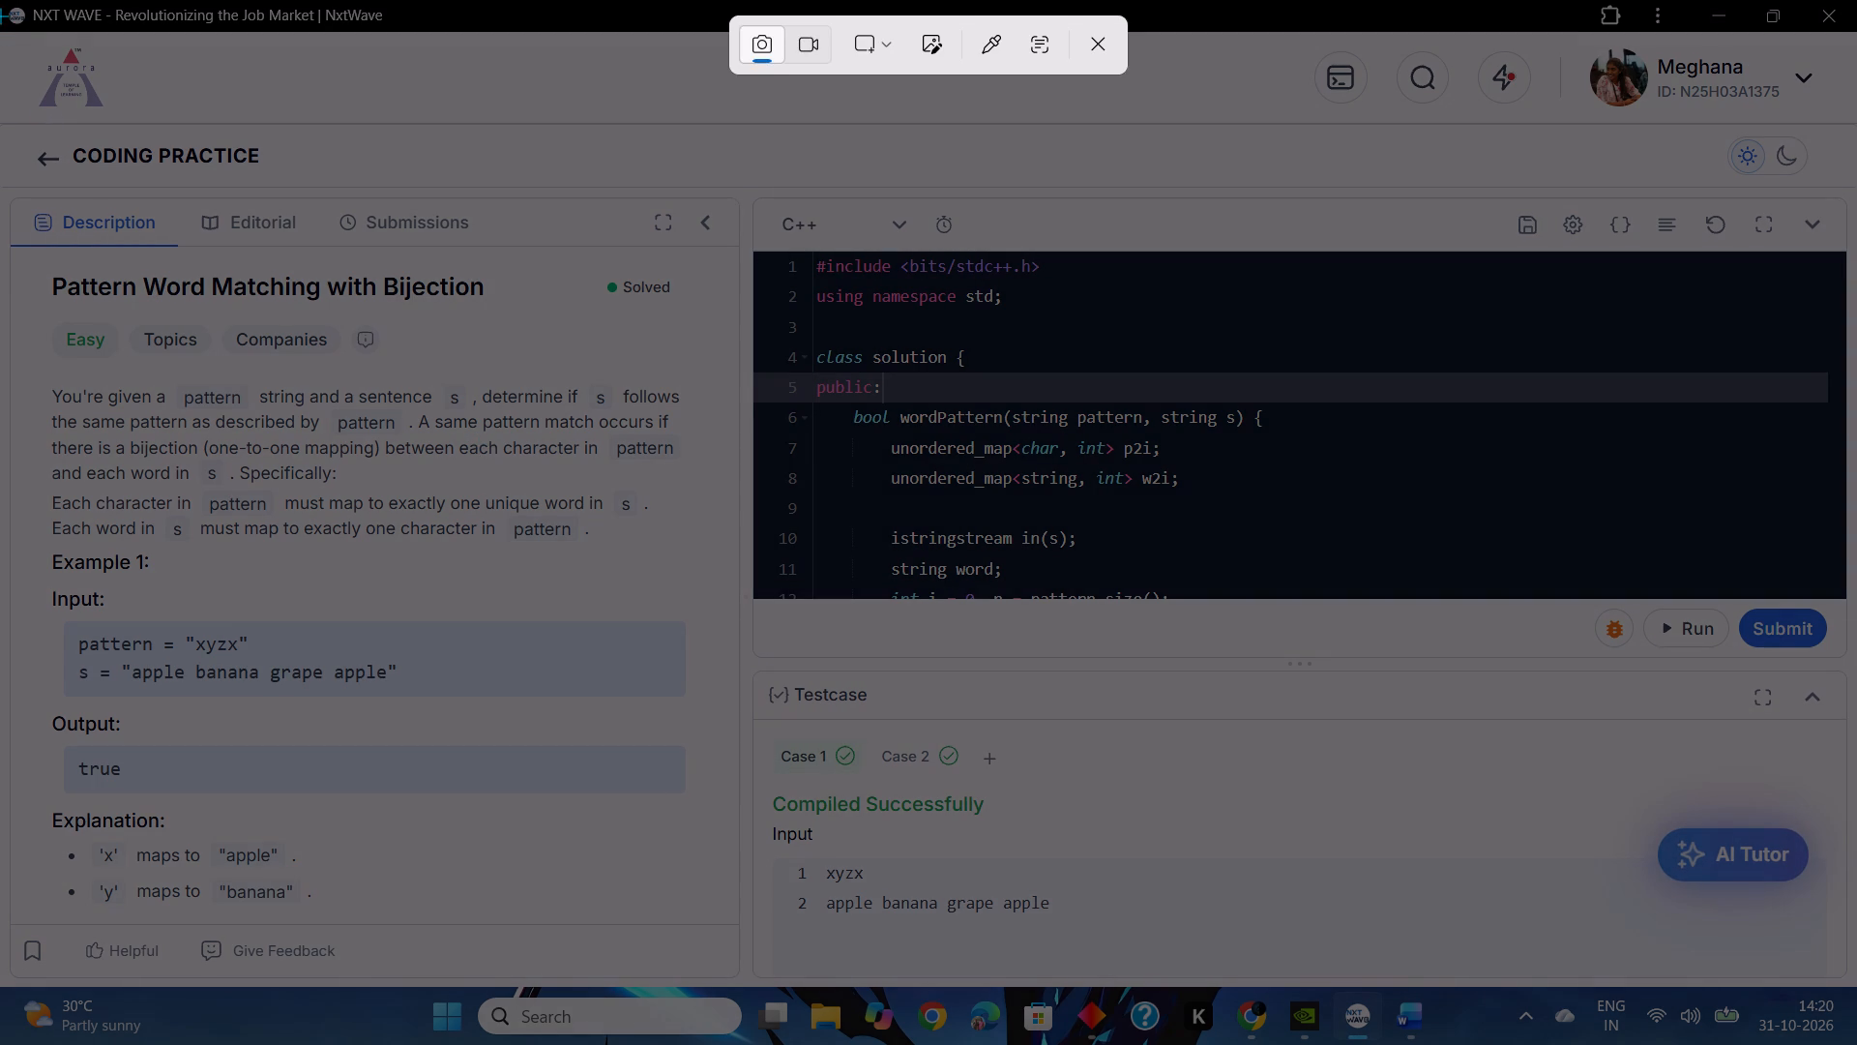
left_click_drag(3, 29, 1851, 981)
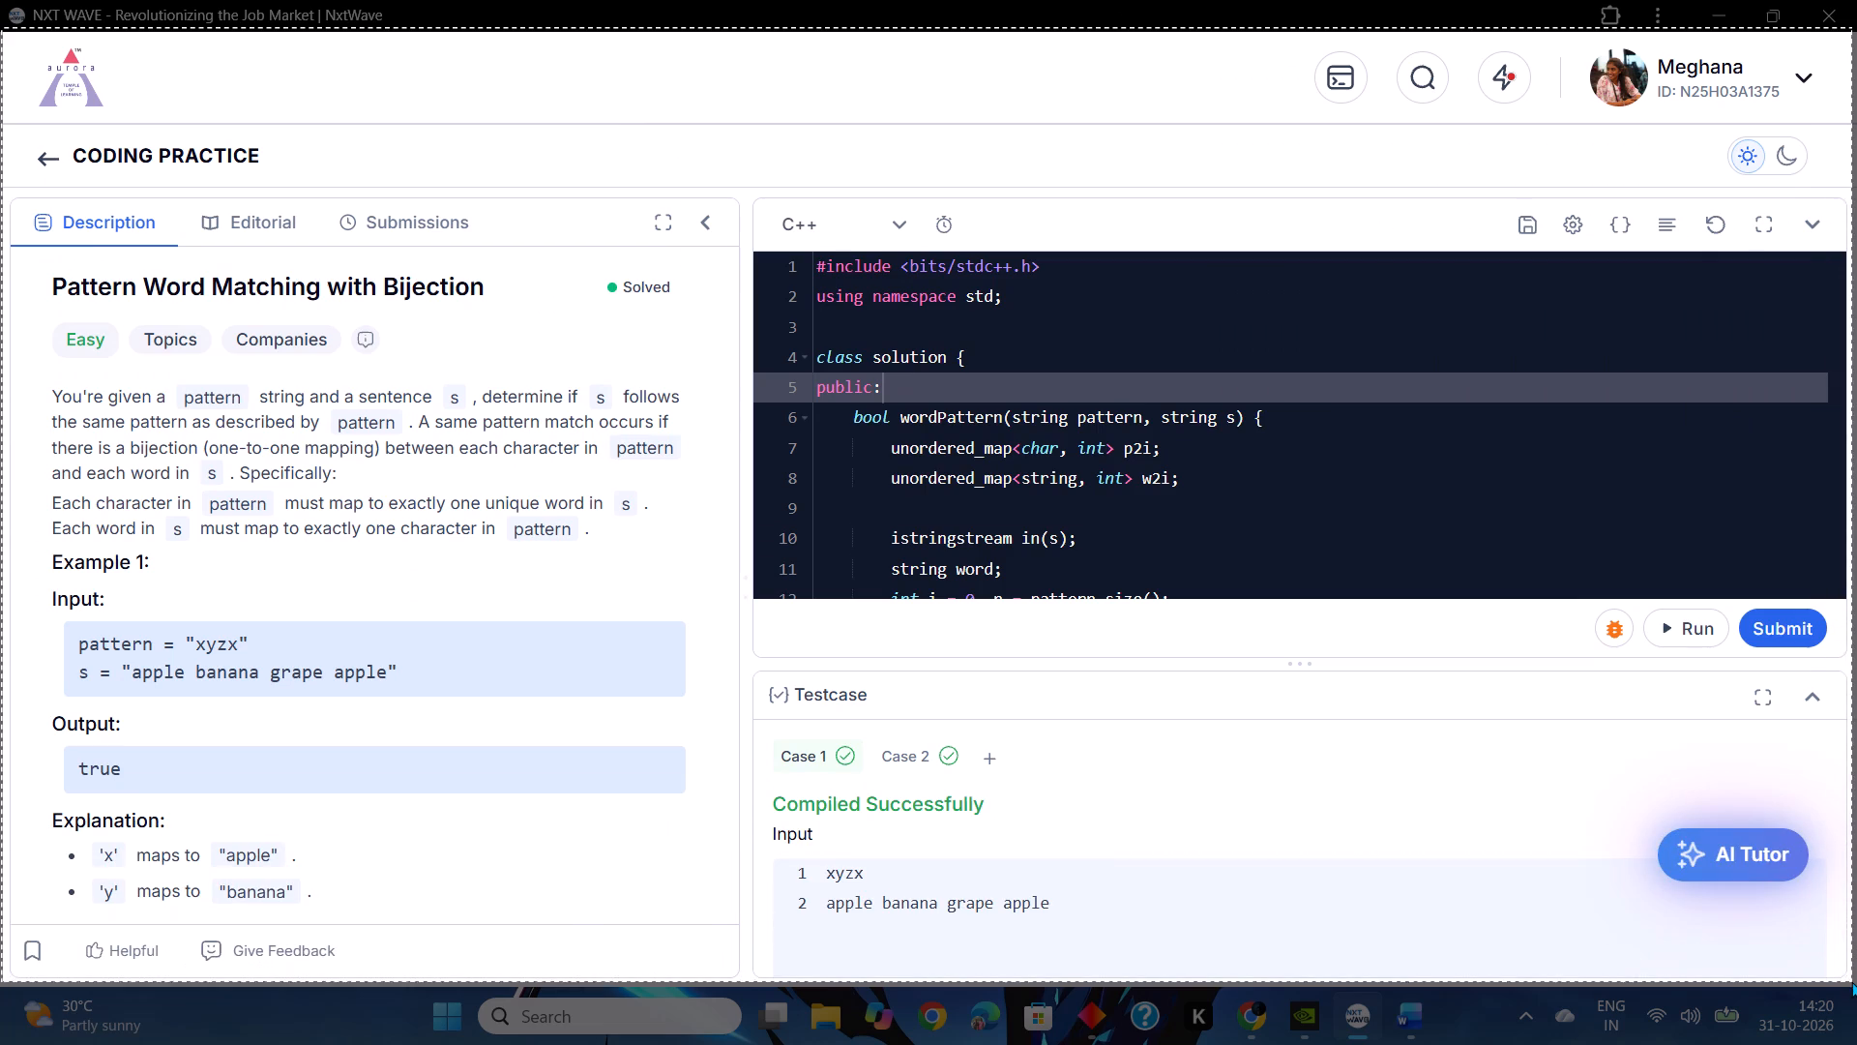
left_click_drag(1851, 981, 1851, 985)
key("alt+Tab")
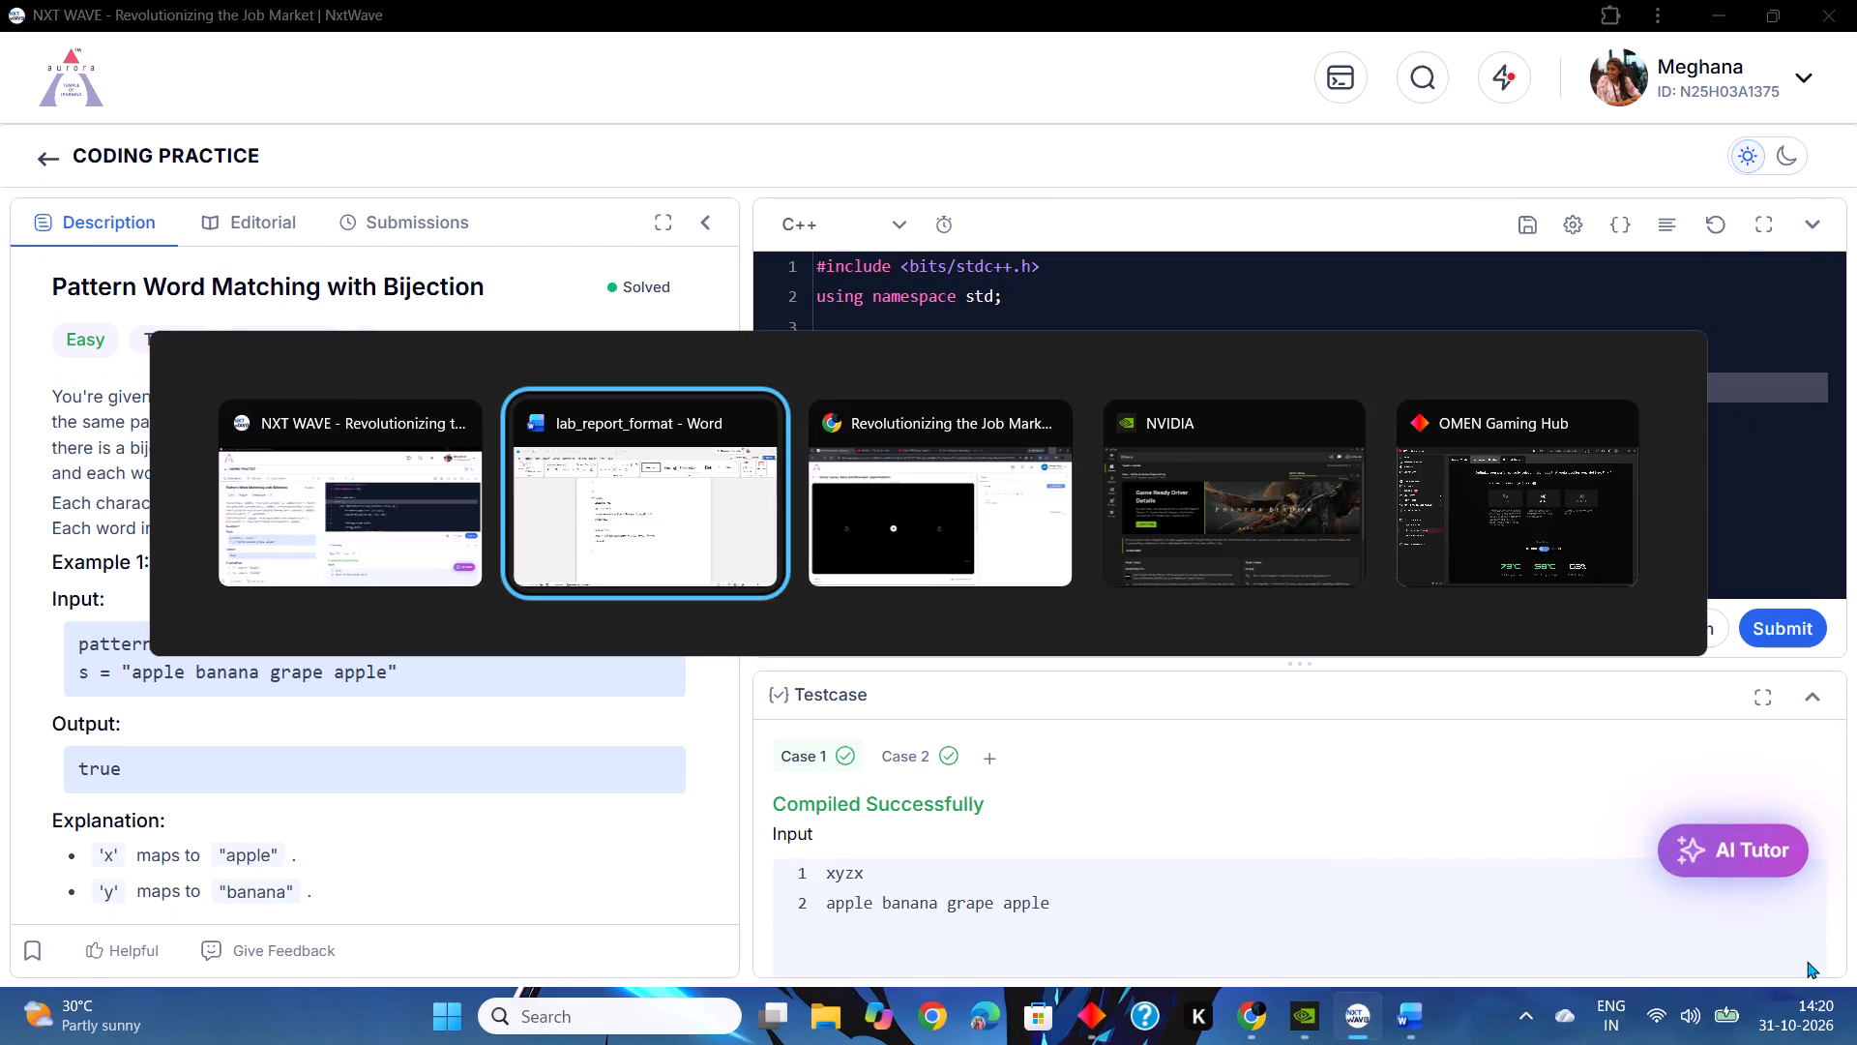
key("ctrl+v")
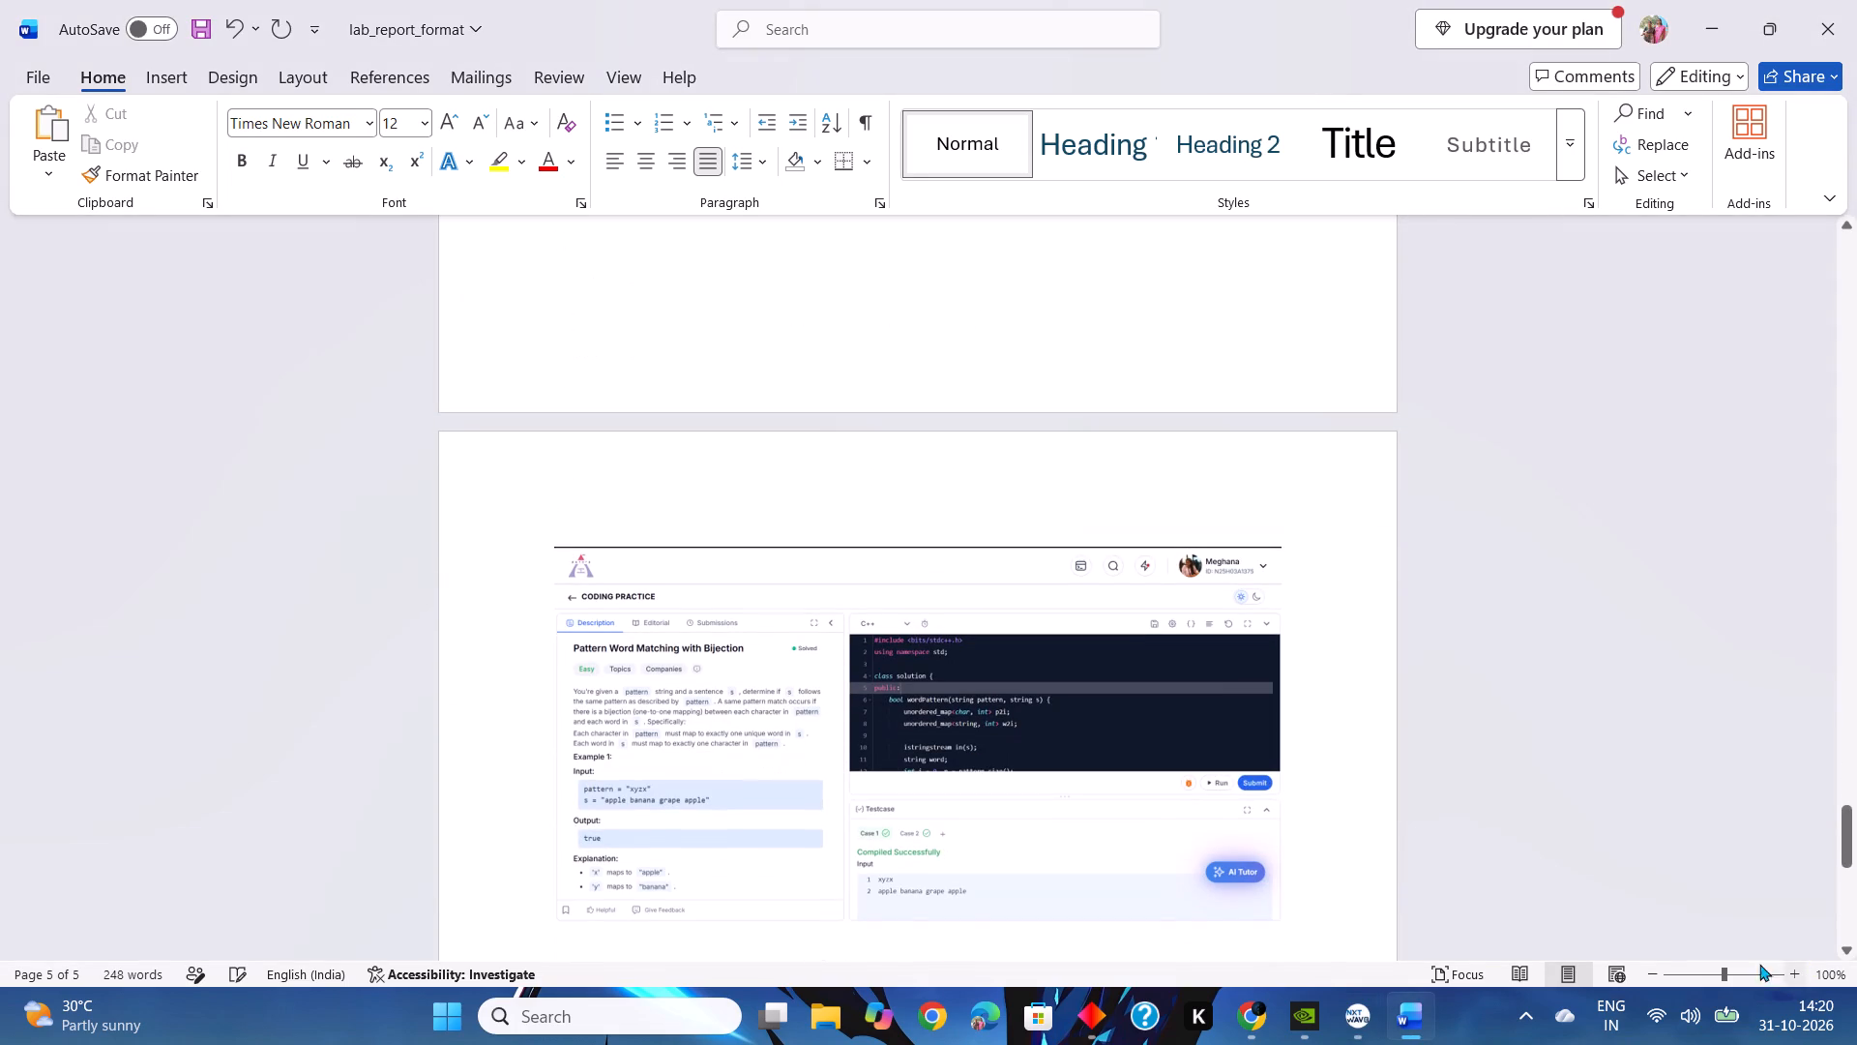
Review the report from the Q2 screenshot back to the Q1) Most Frequent Element section and through the Q2 code again.
scroll(1145, 819, "up", 14)
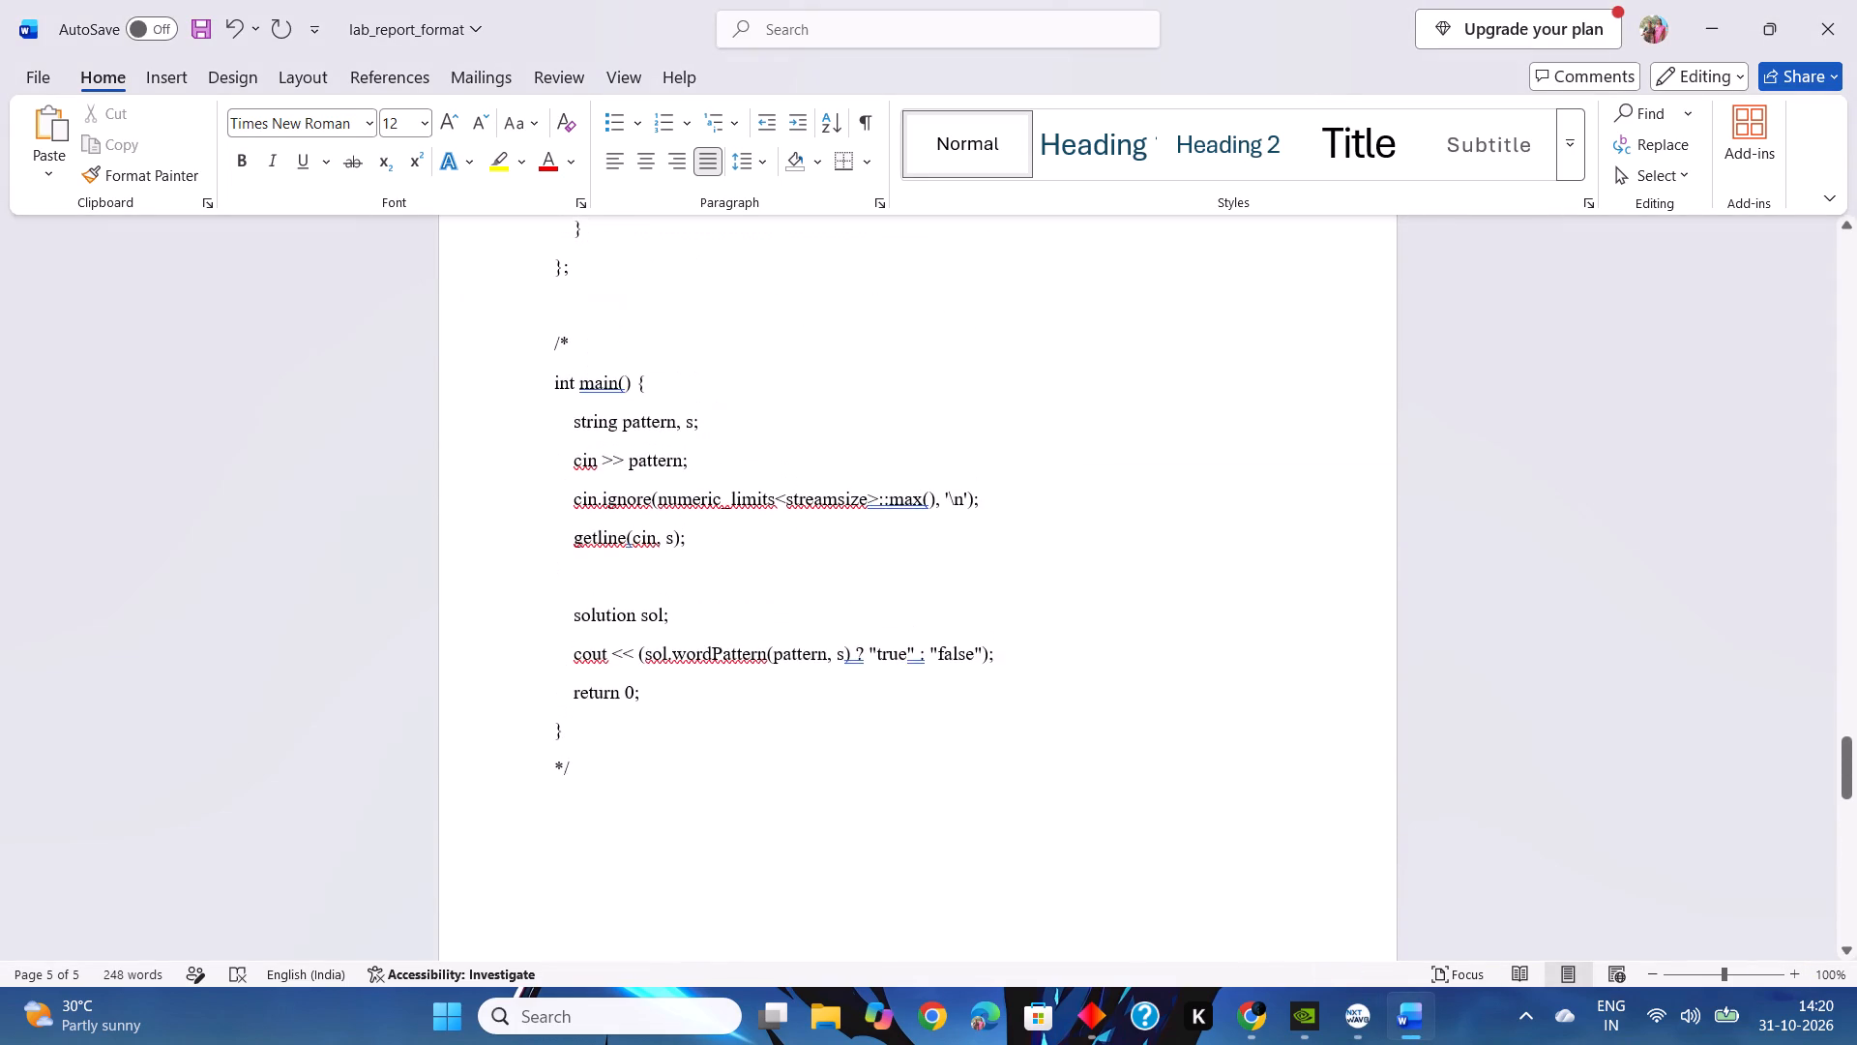
scroll(1145, 819, "up", 15)
scroll(1145, 819, "up", 10)
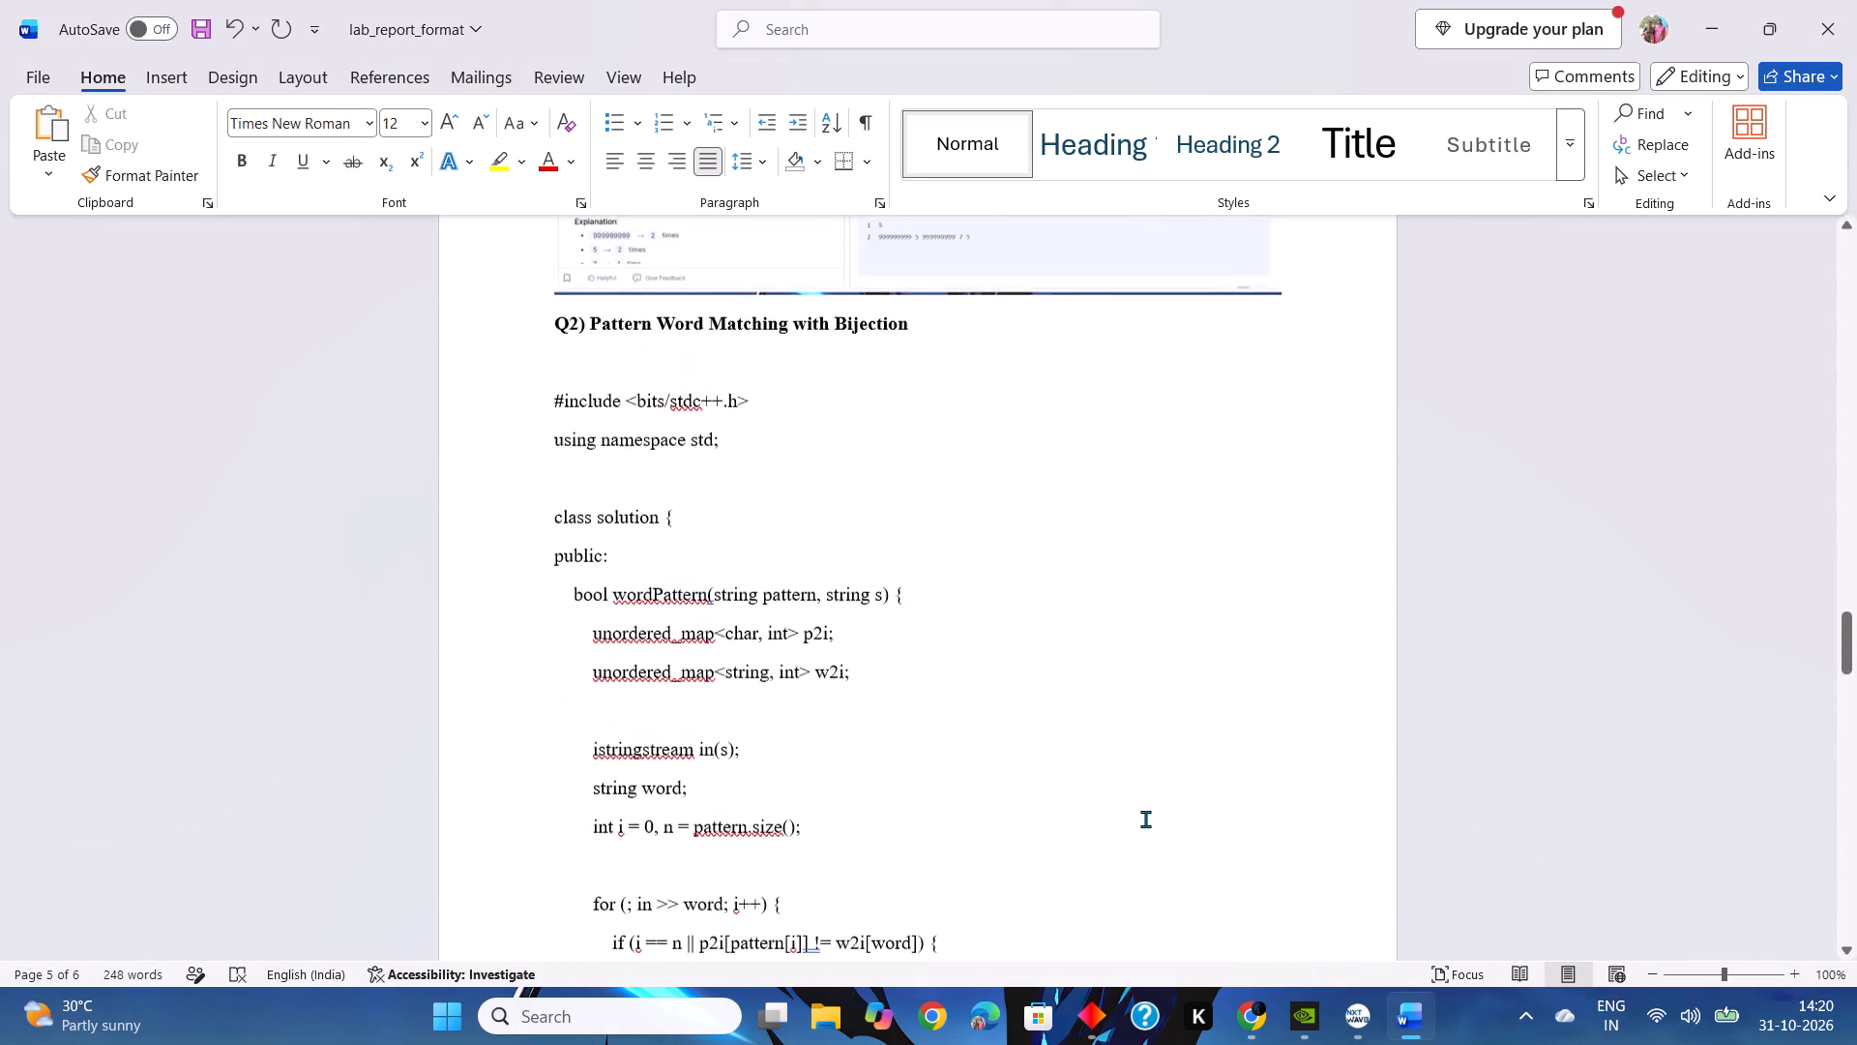
scroll(1145, 819, "up", 19)
scroll(1145, 819, "up", 5)
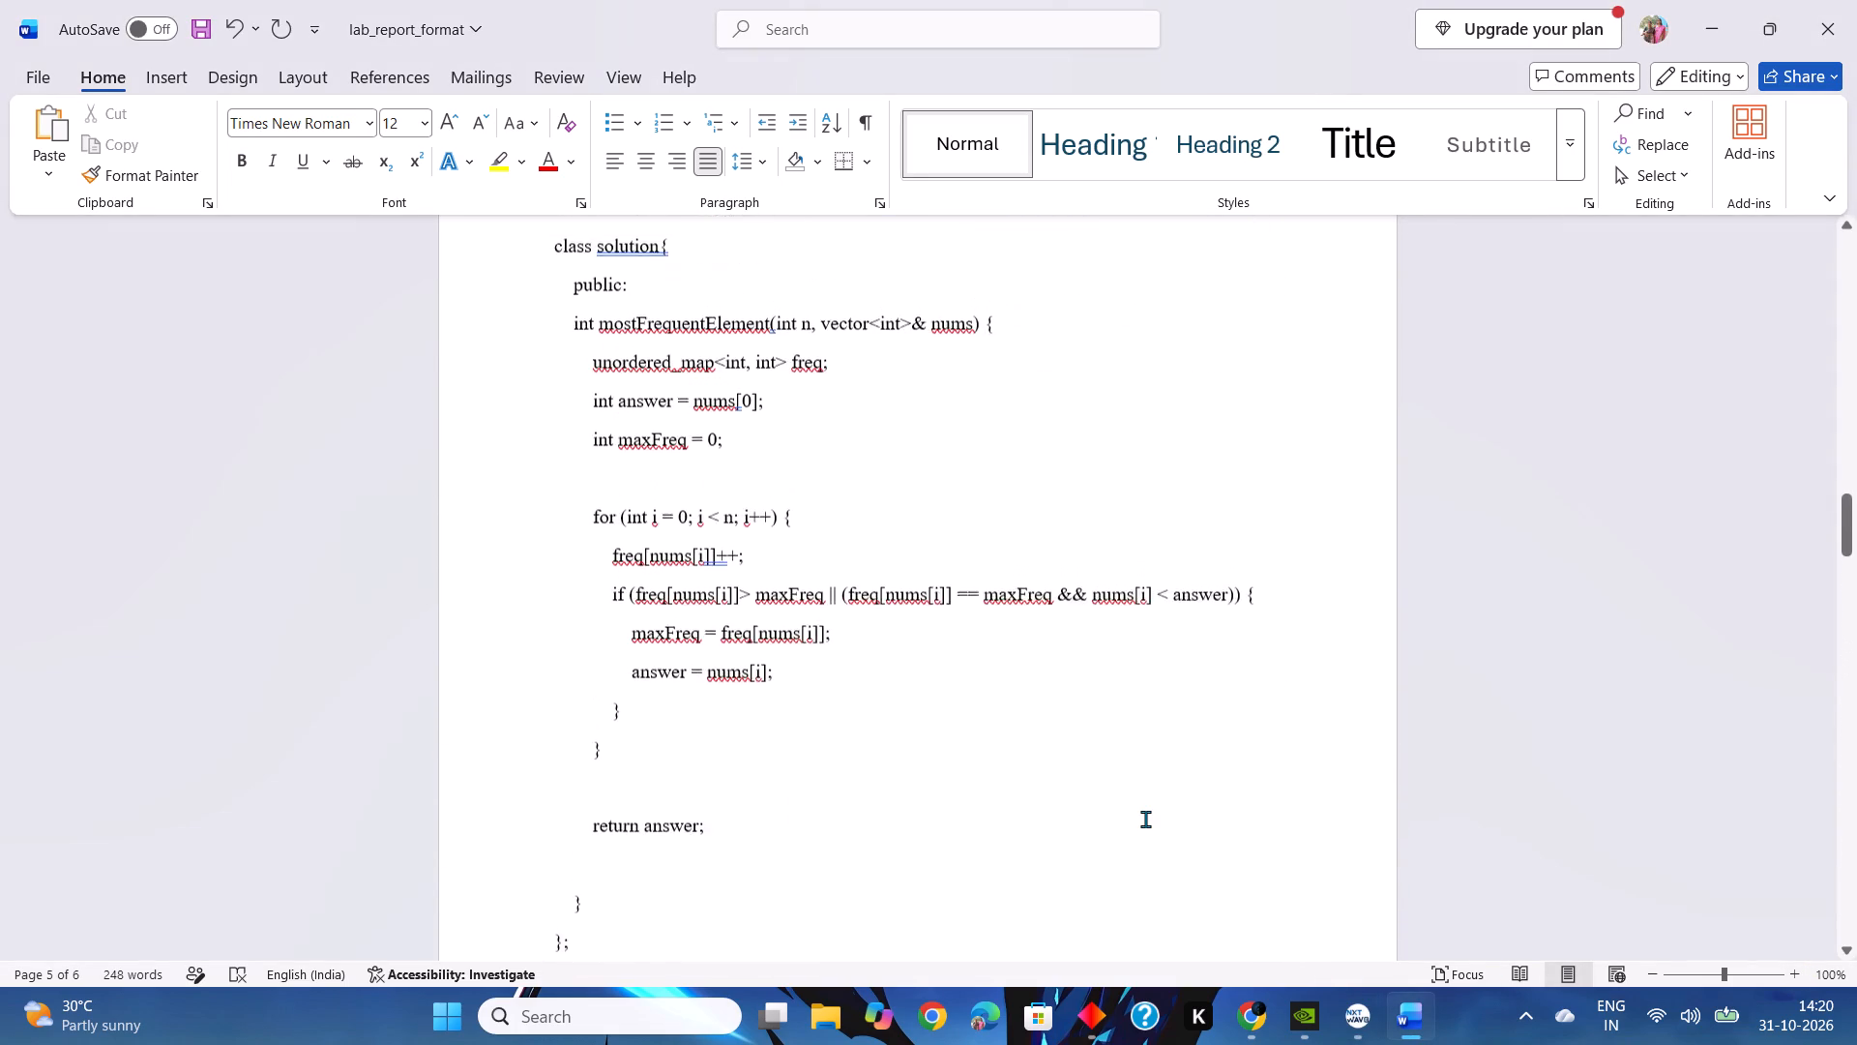
scroll(1145, 819, "up", 15)
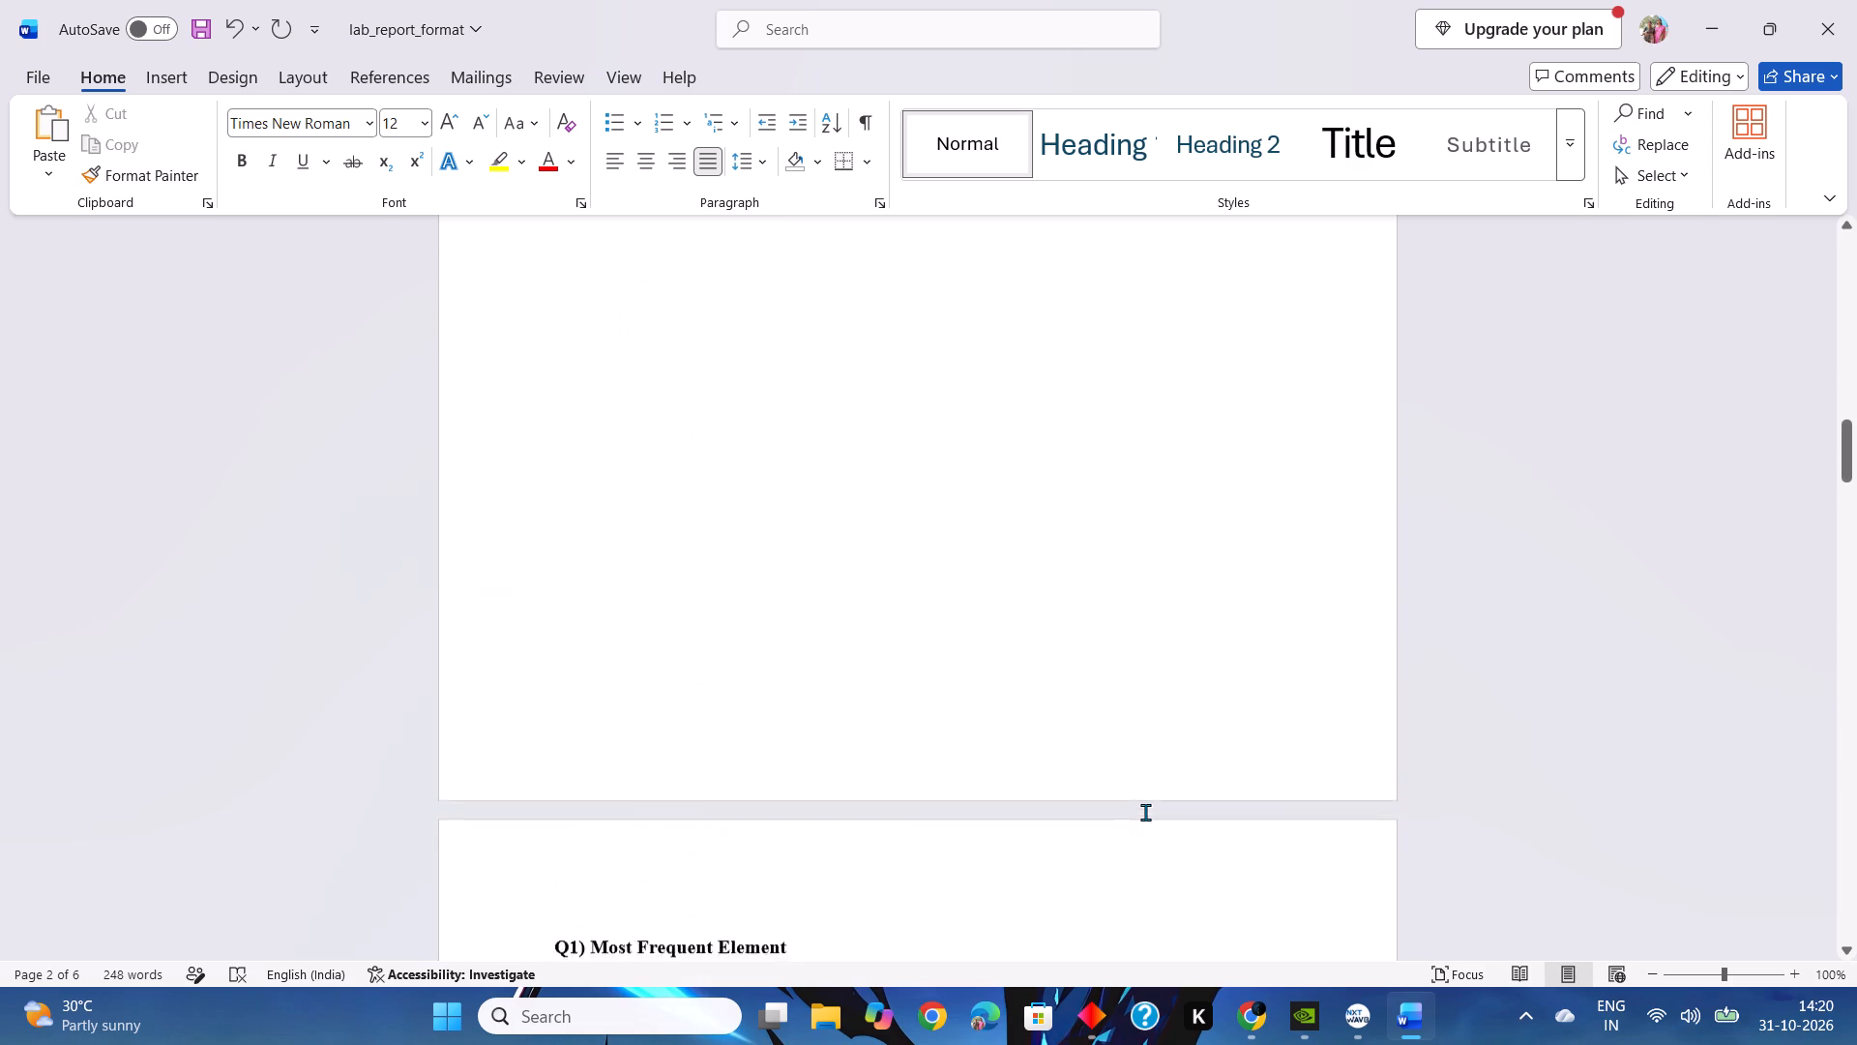
scroll(1145, 812, "up", 7)
scroll(1145, 812, "down", 6)
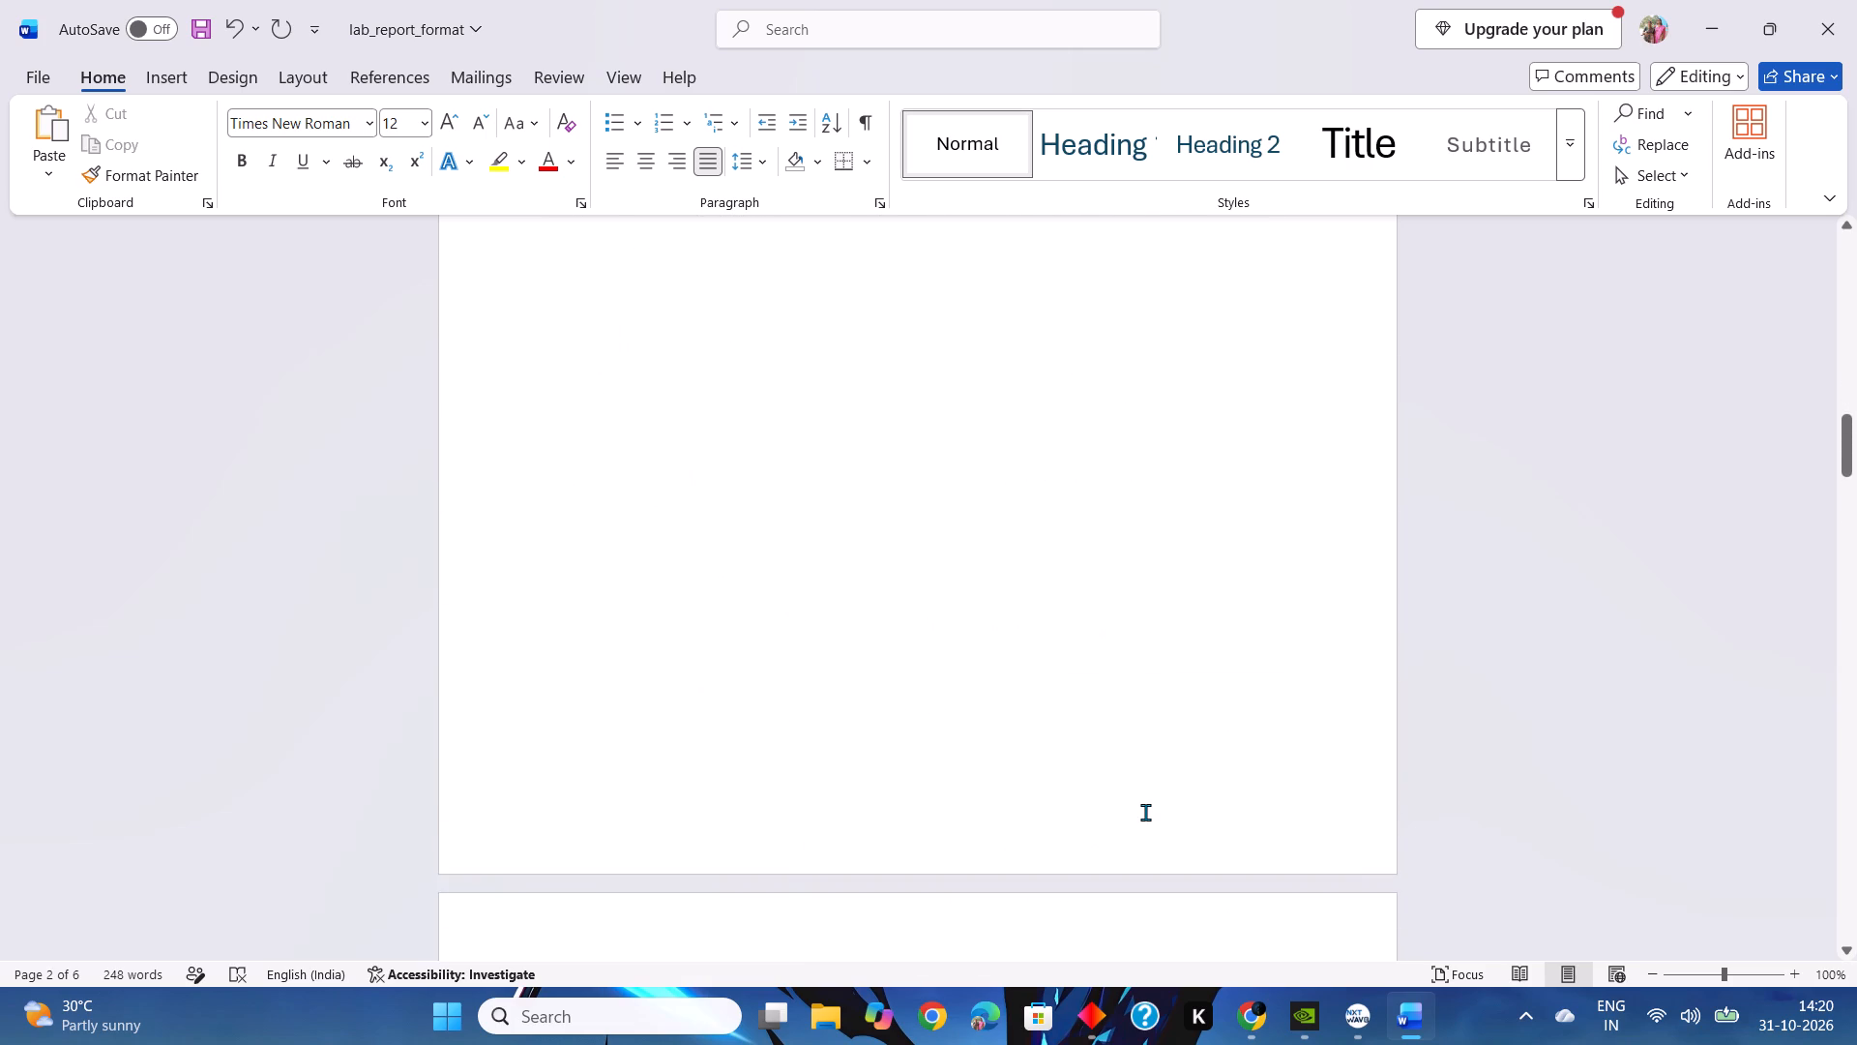
scroll(1145, 812, "down", 2)
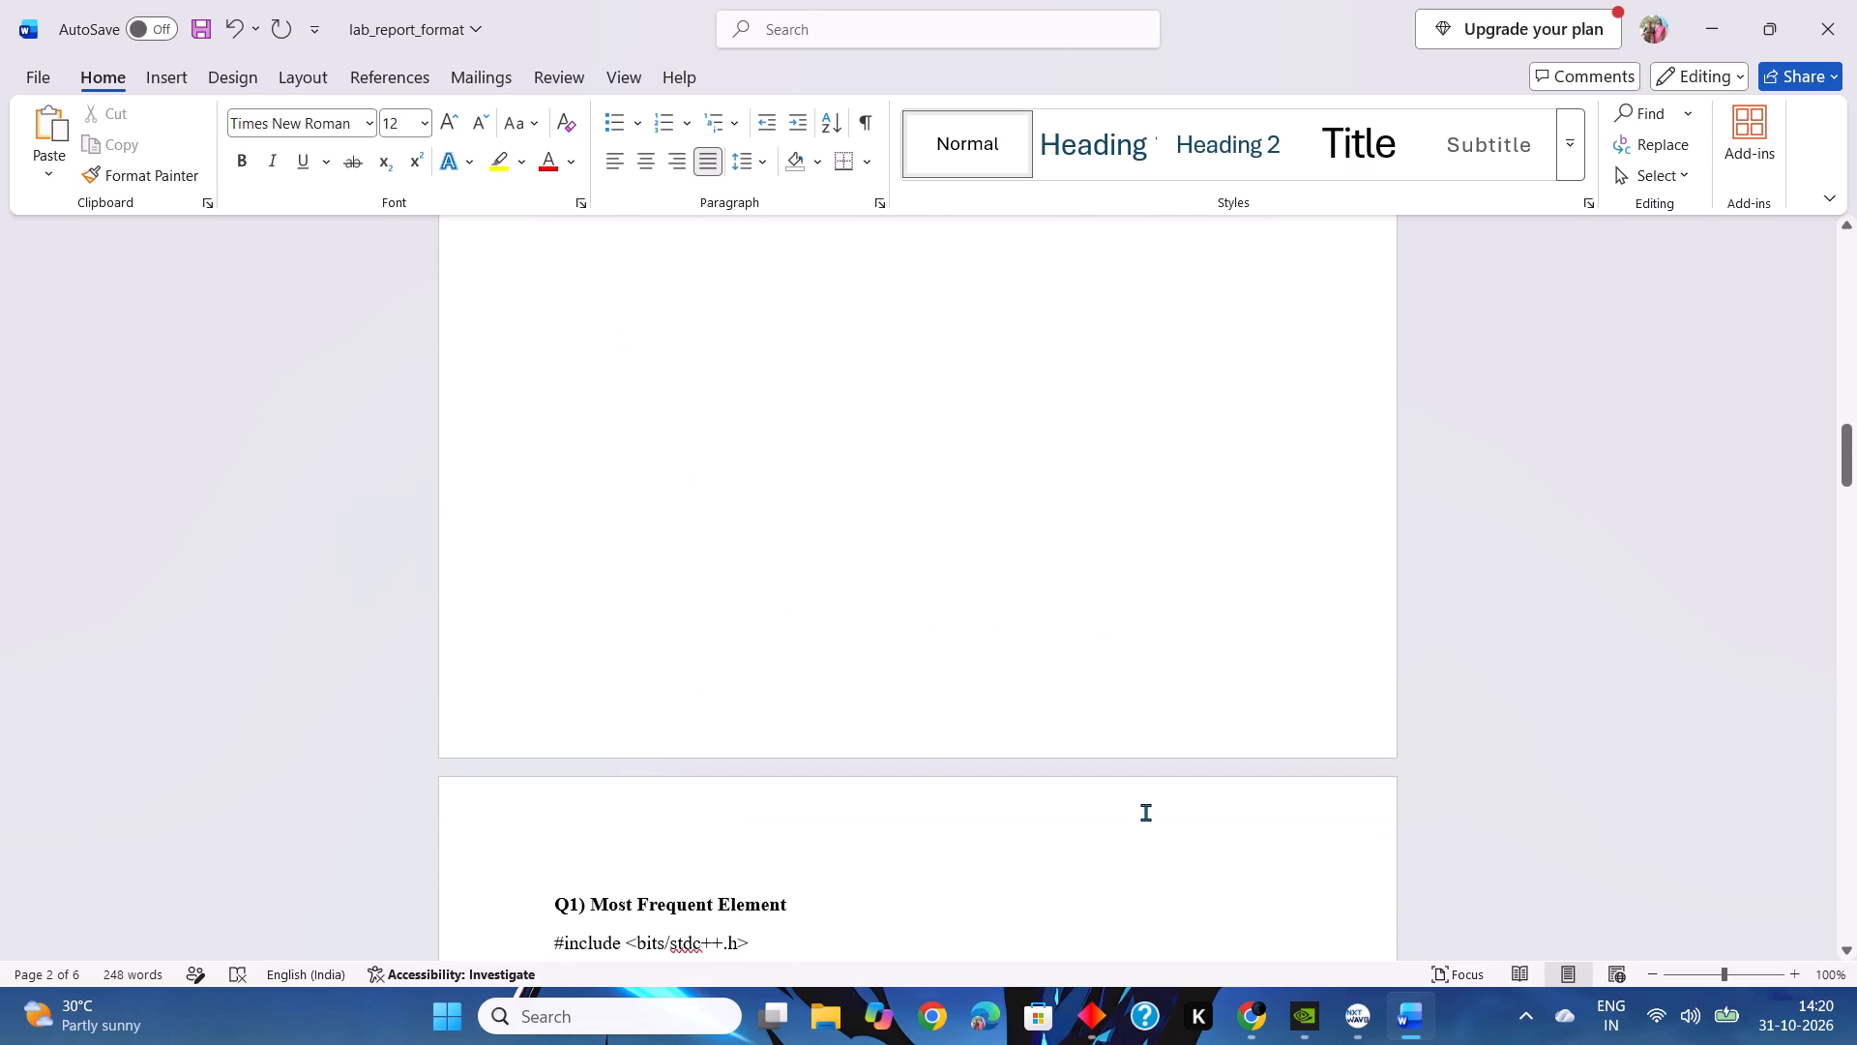
scroll(1145, 812, "down", 2)
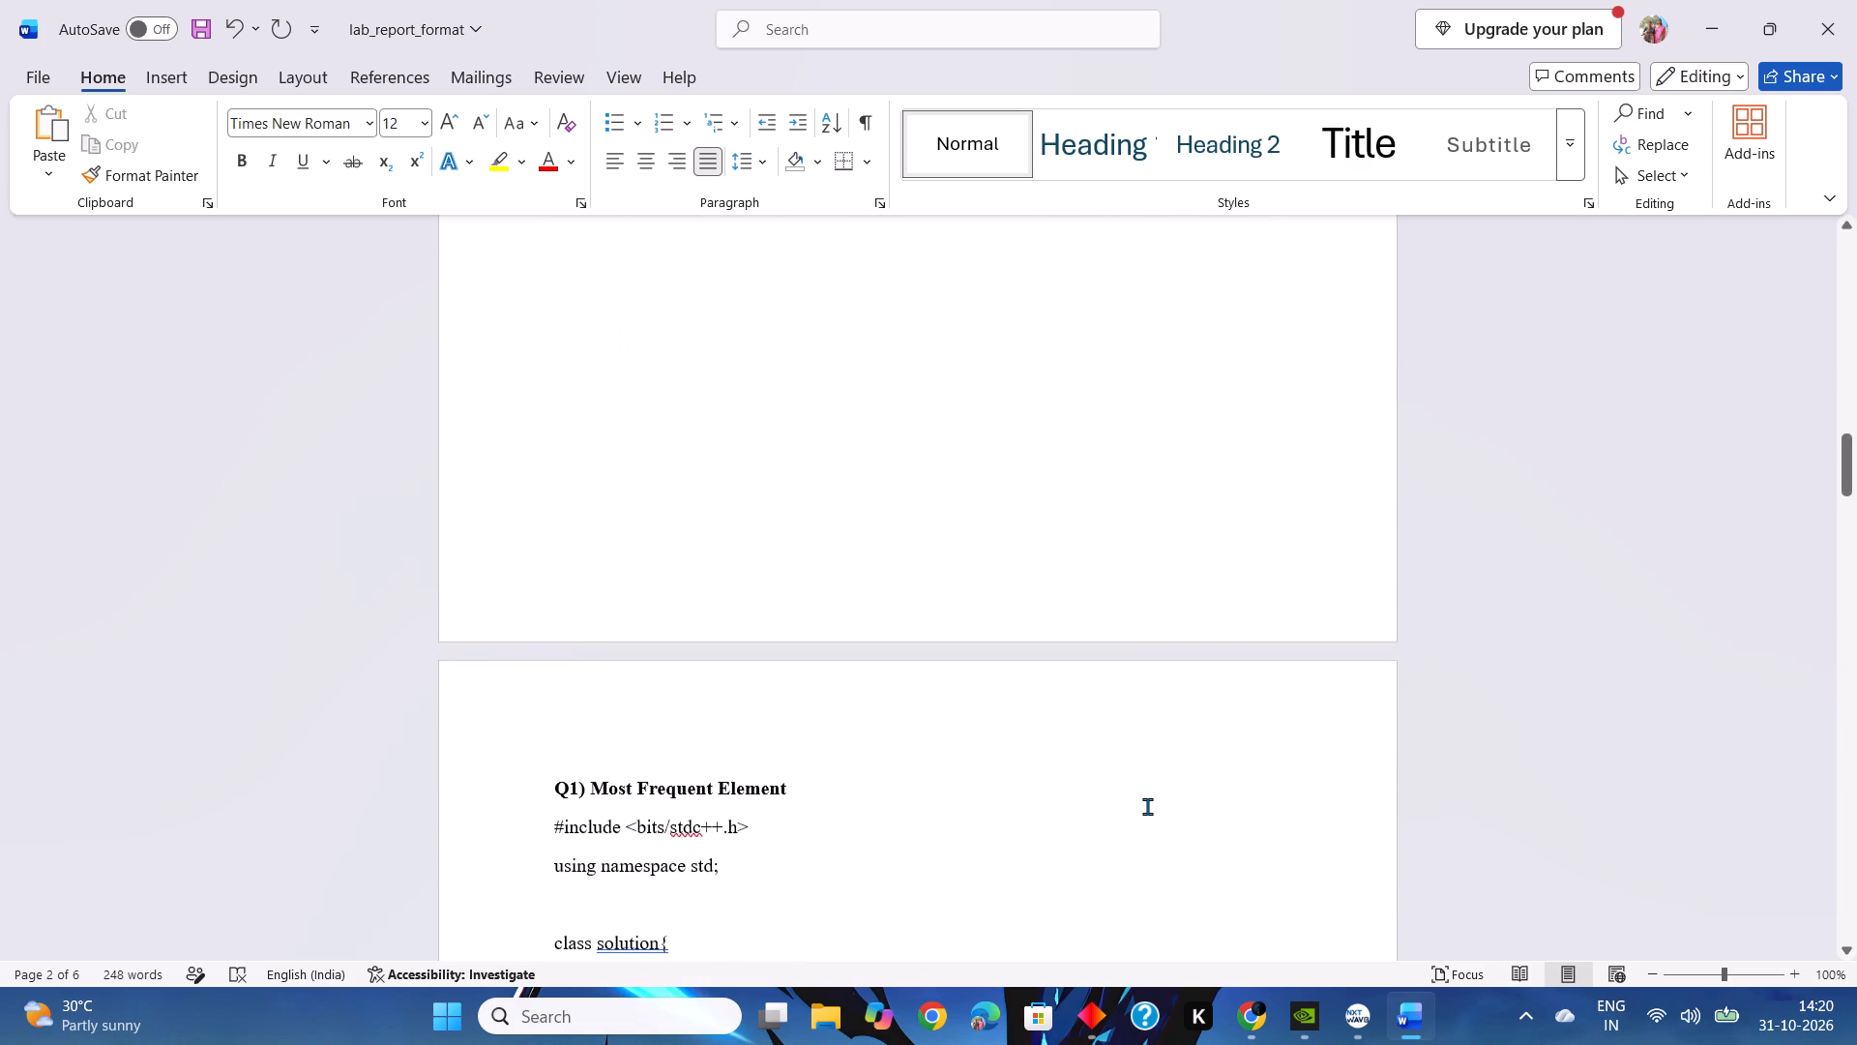
scroll(1147, 806, "down", 1)
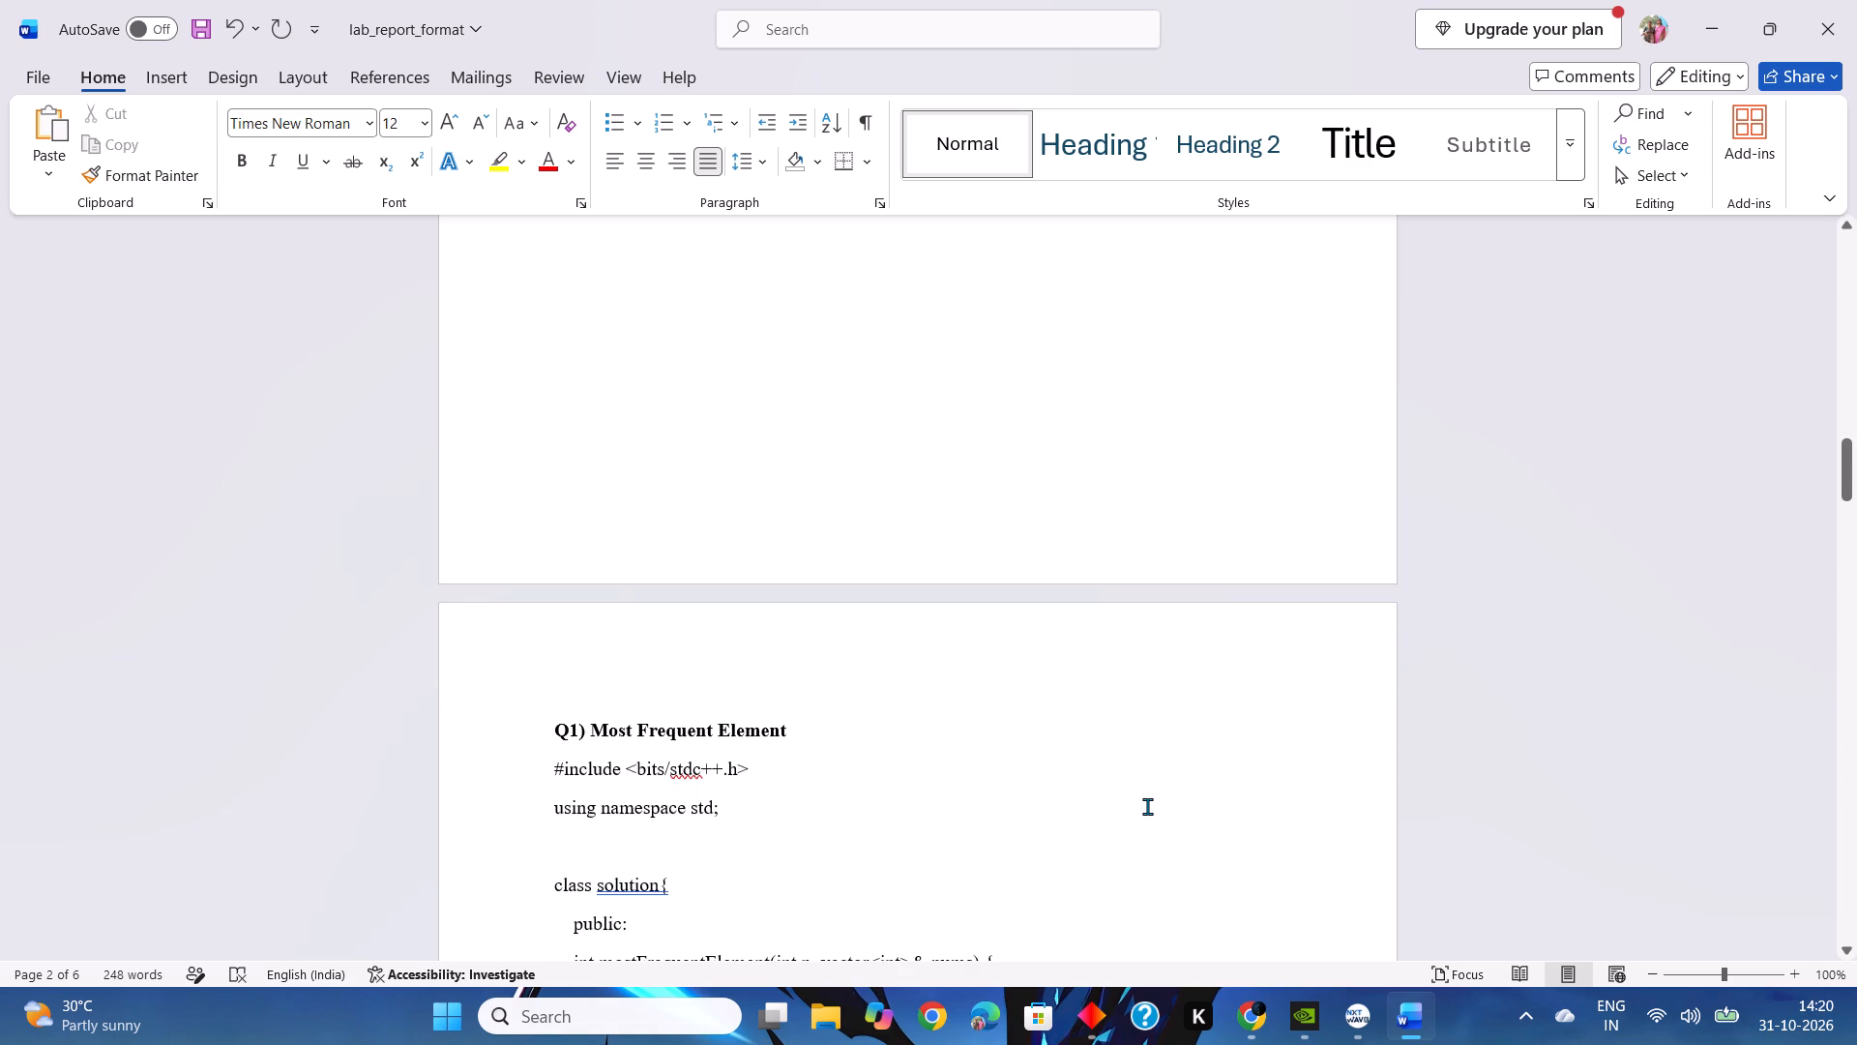
scroll(1147, 806, "down", 2)
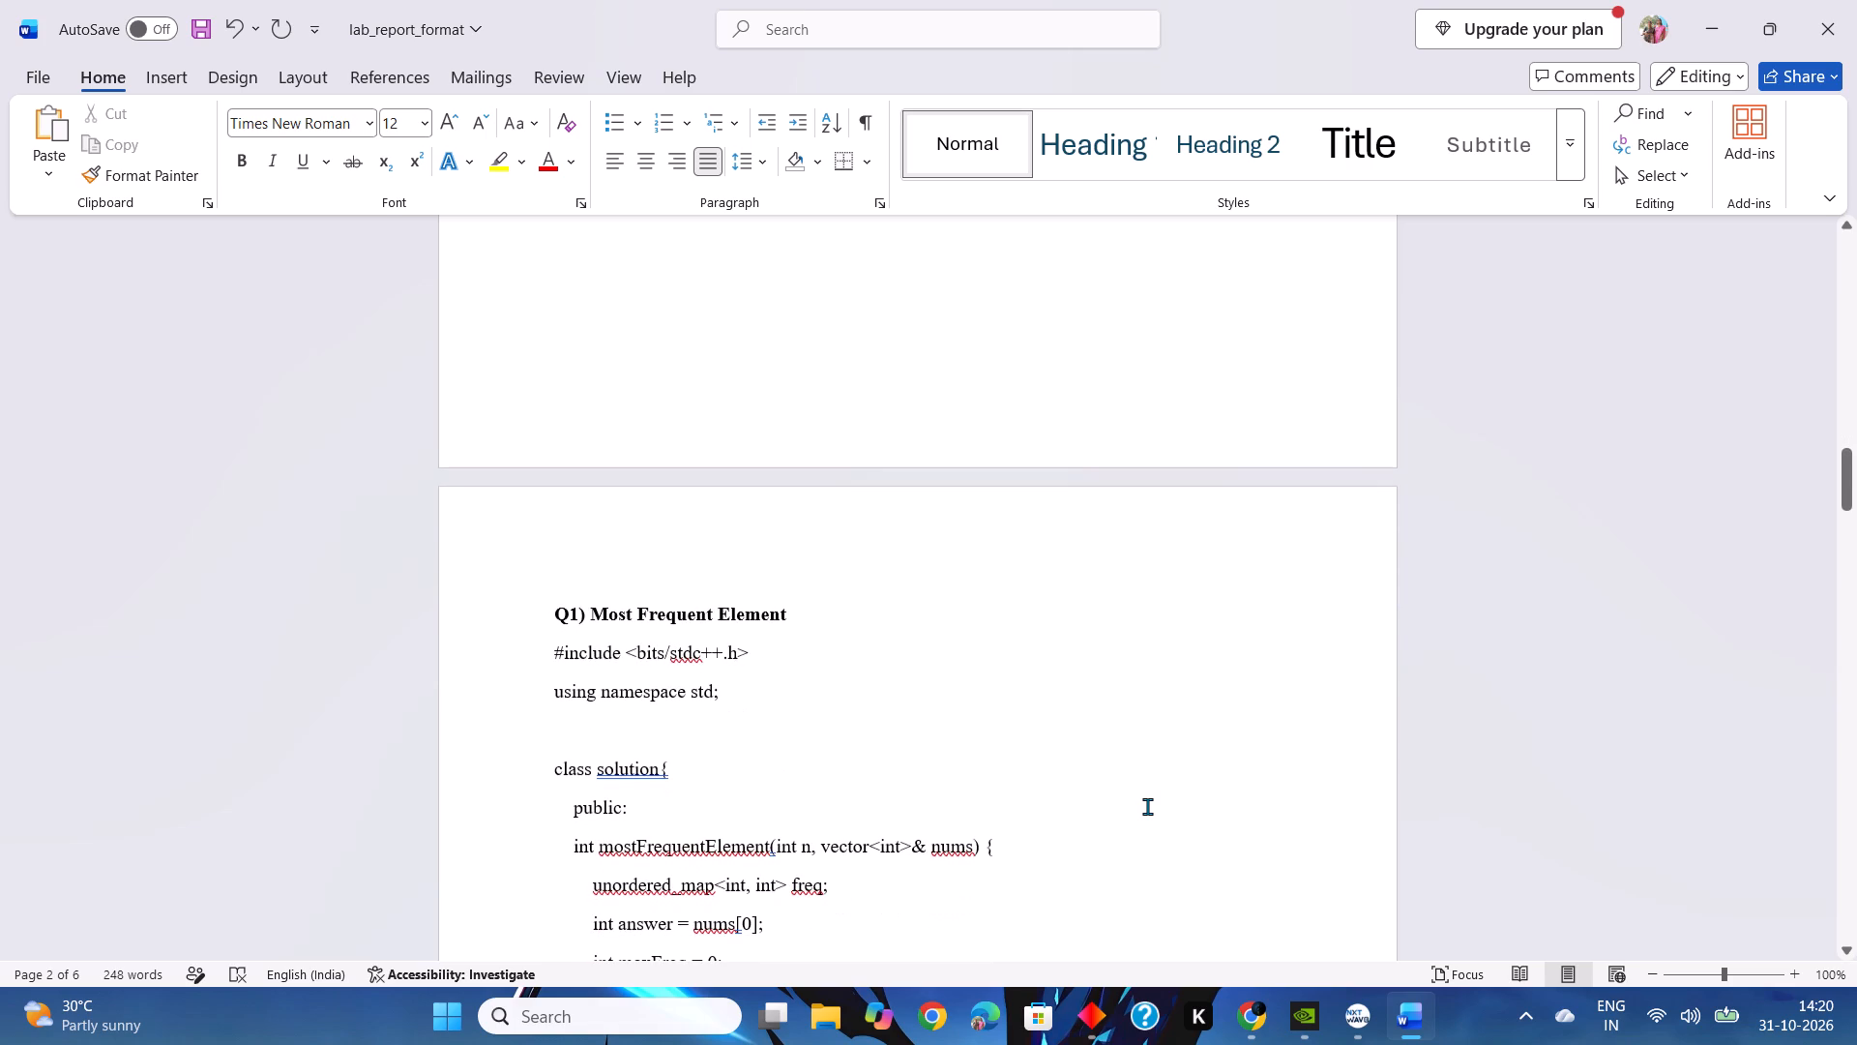
scroll(1147, 806, "down", 2)
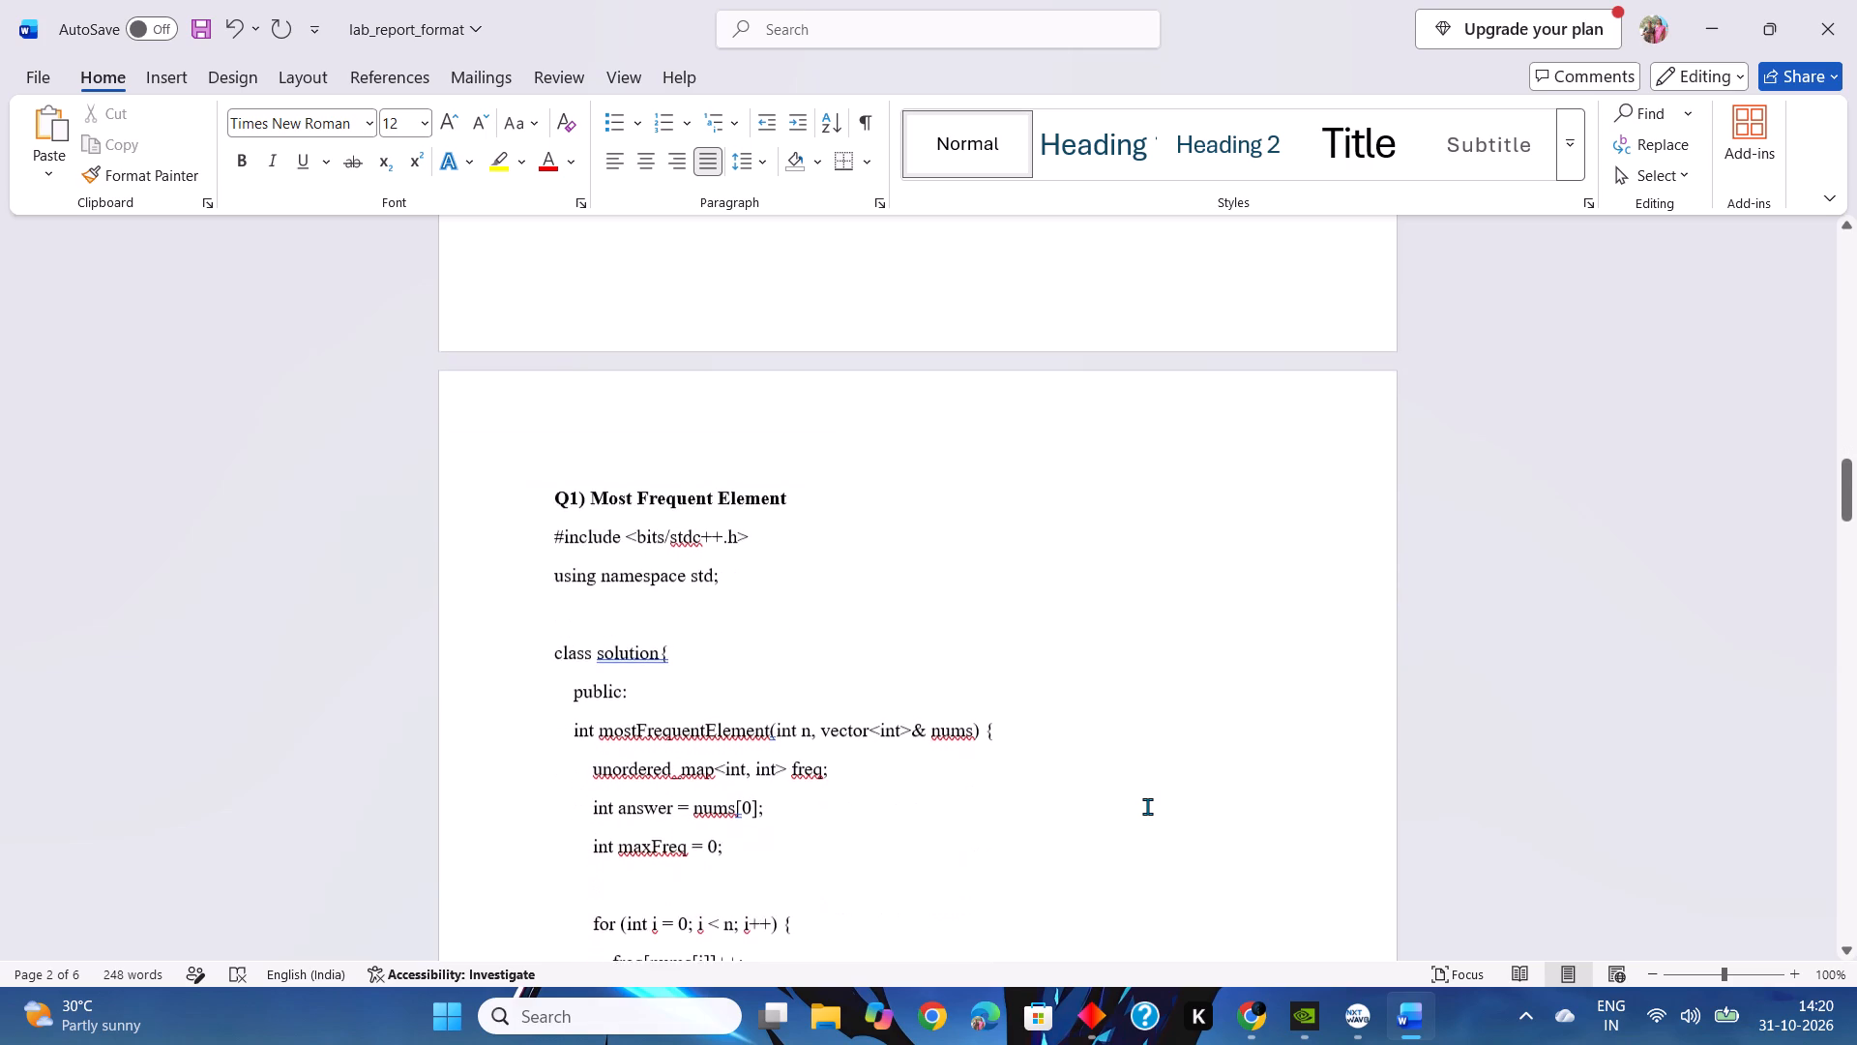
scroll(1147, 806, "down", 4)
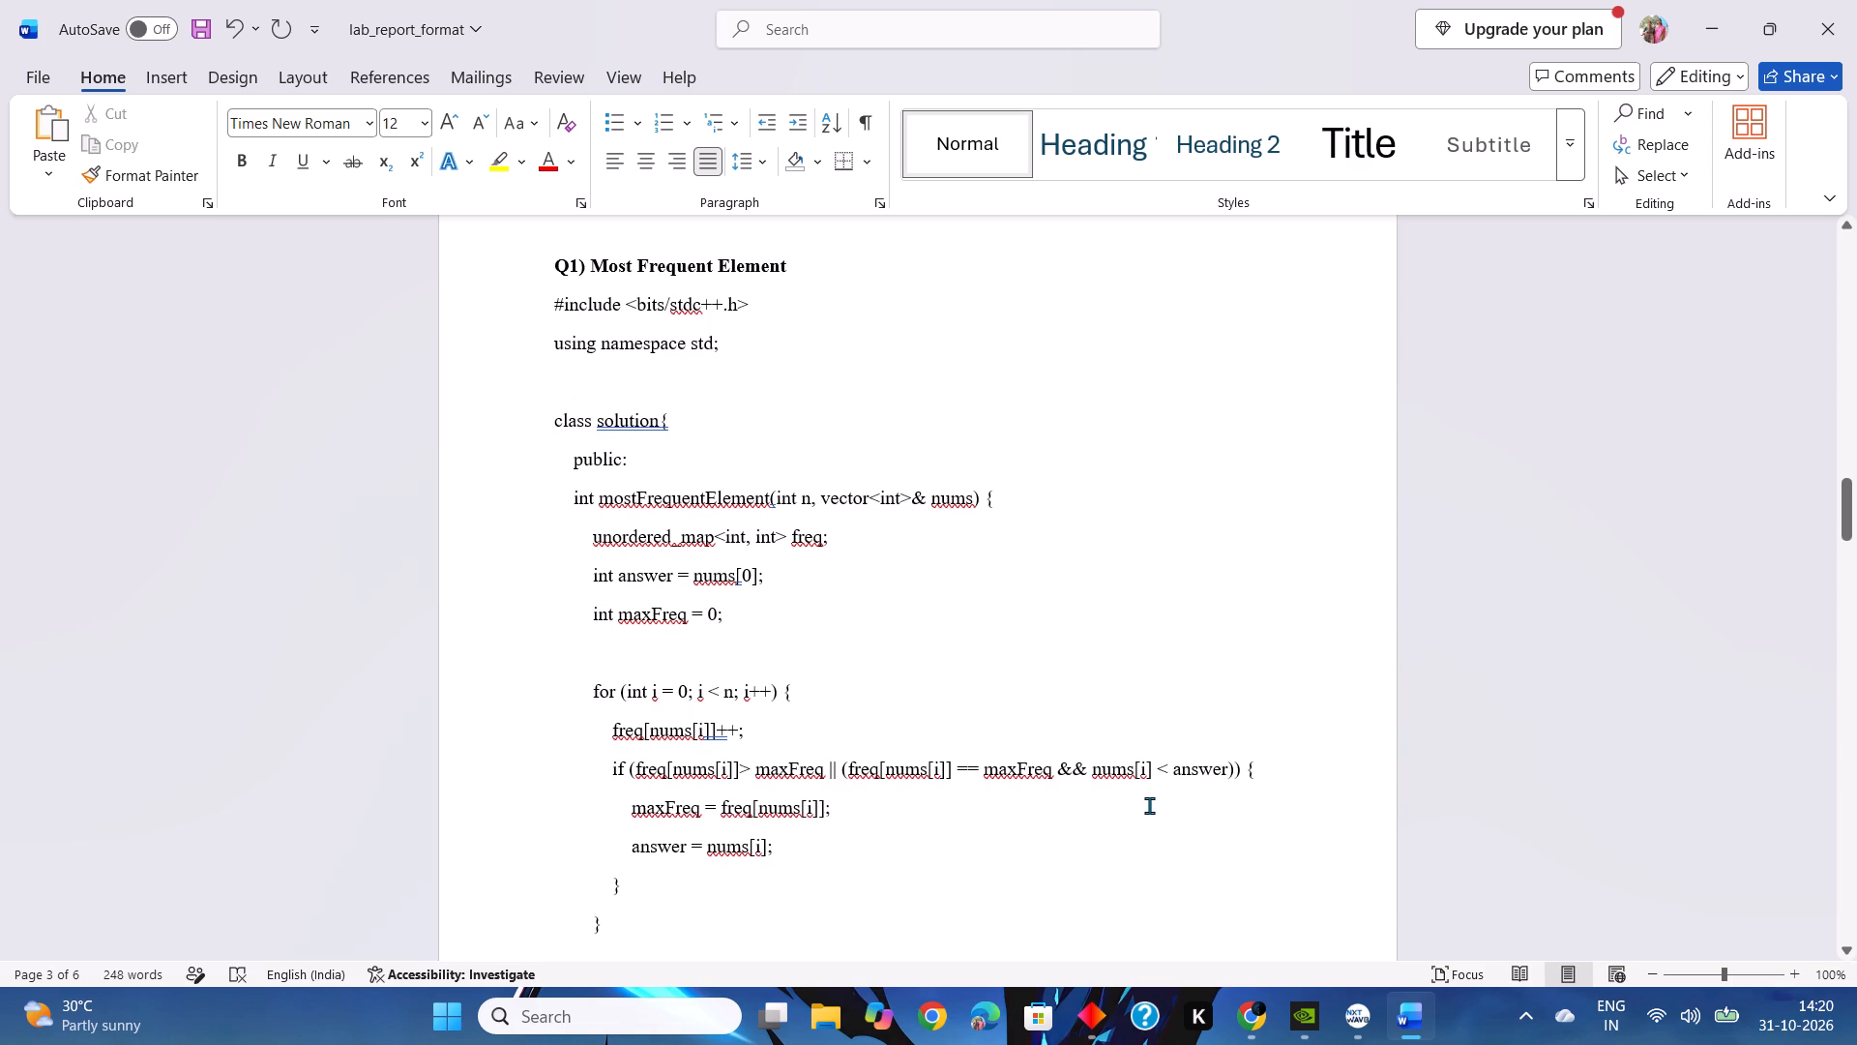
scroll(1149, 805, "down", 4)
scroll(1149, 805, "up", 1)
scroll(1149, 805, "down", 1)
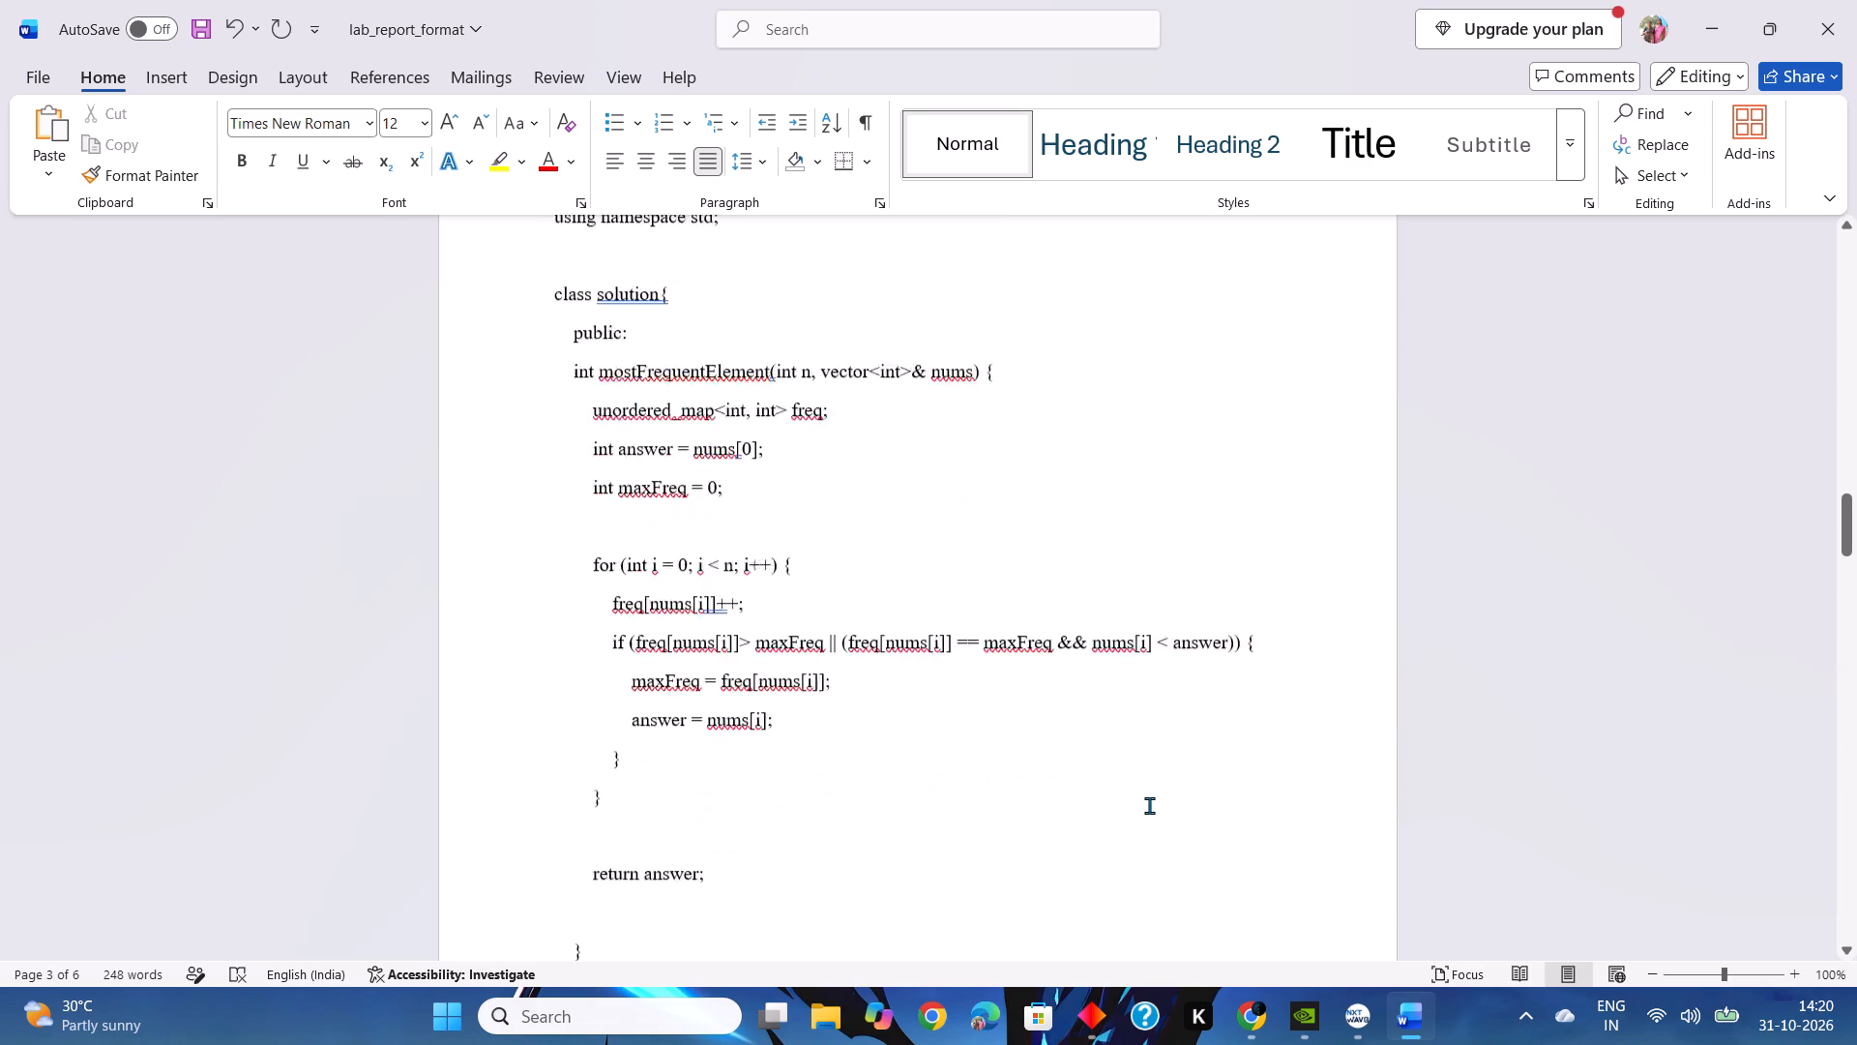
scroll(1149, 805, "down", 18)
scroll(1149, 802, "down", 5)
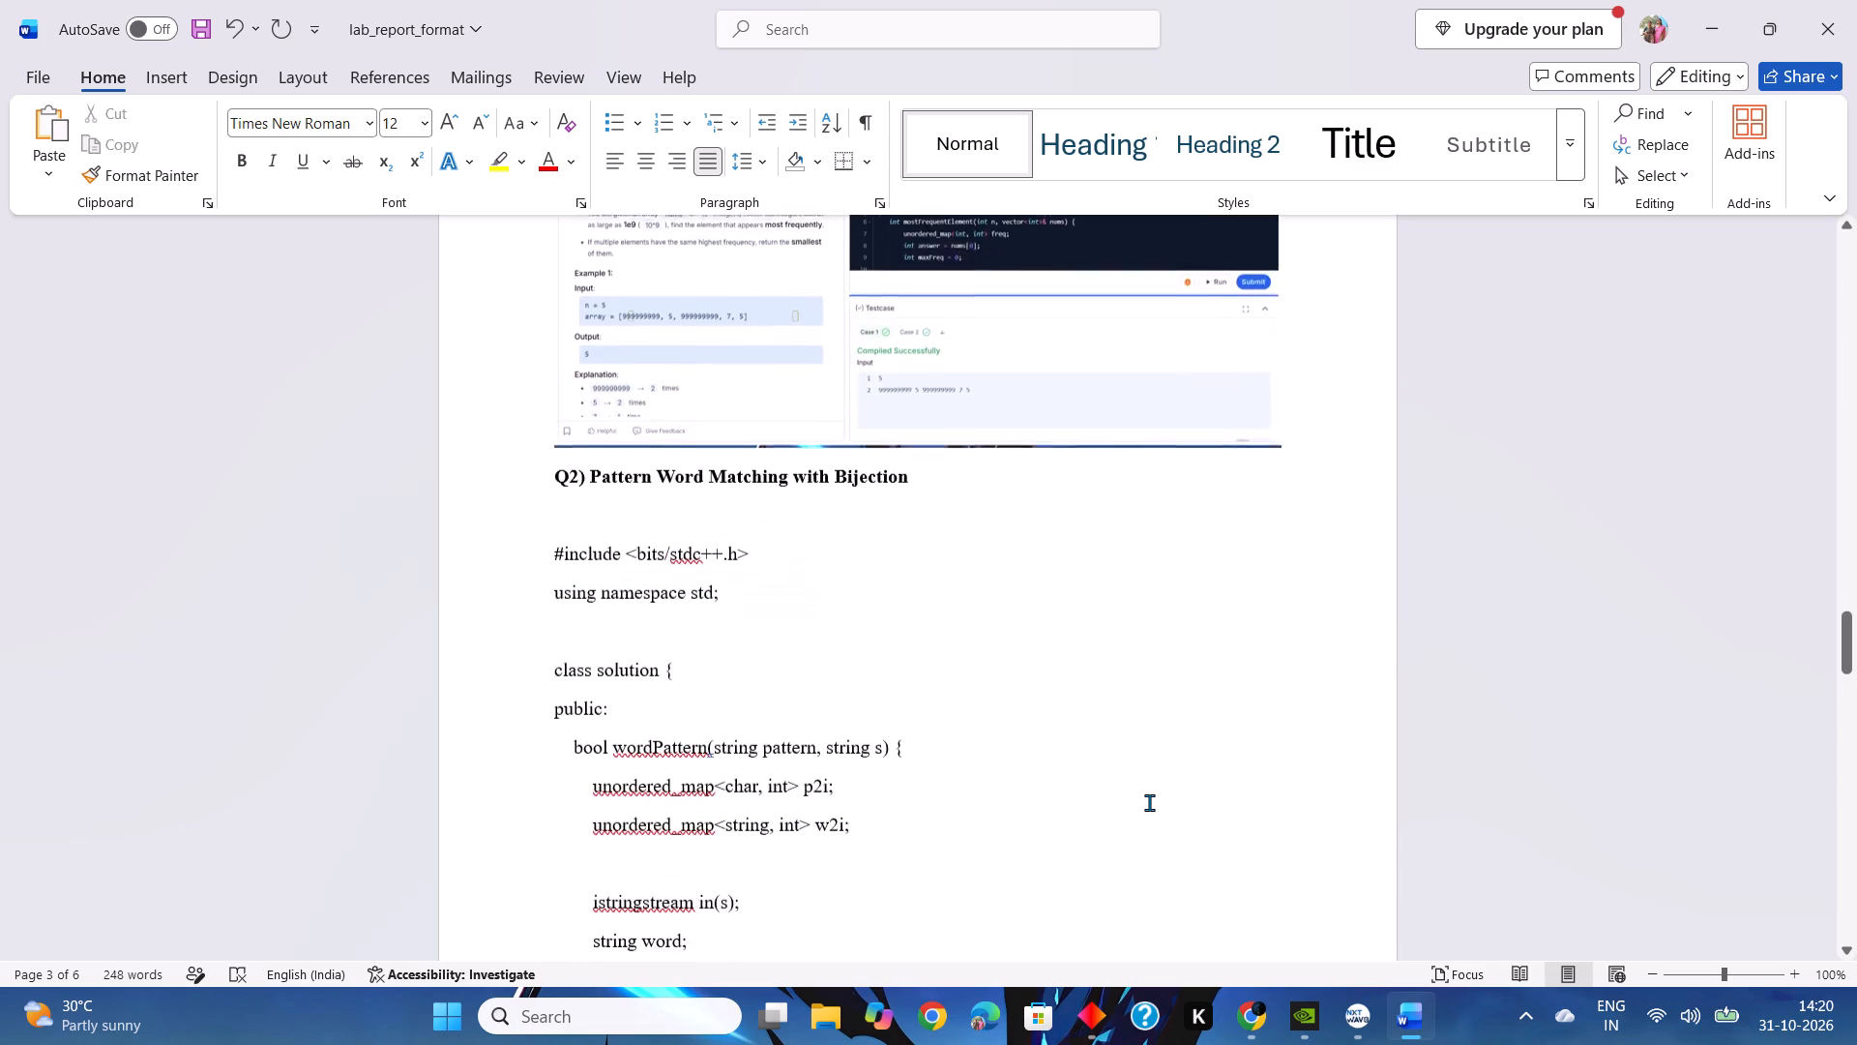
scroll(1149, 802, "down", 17)
scroll(1149, 802, "down", 10)
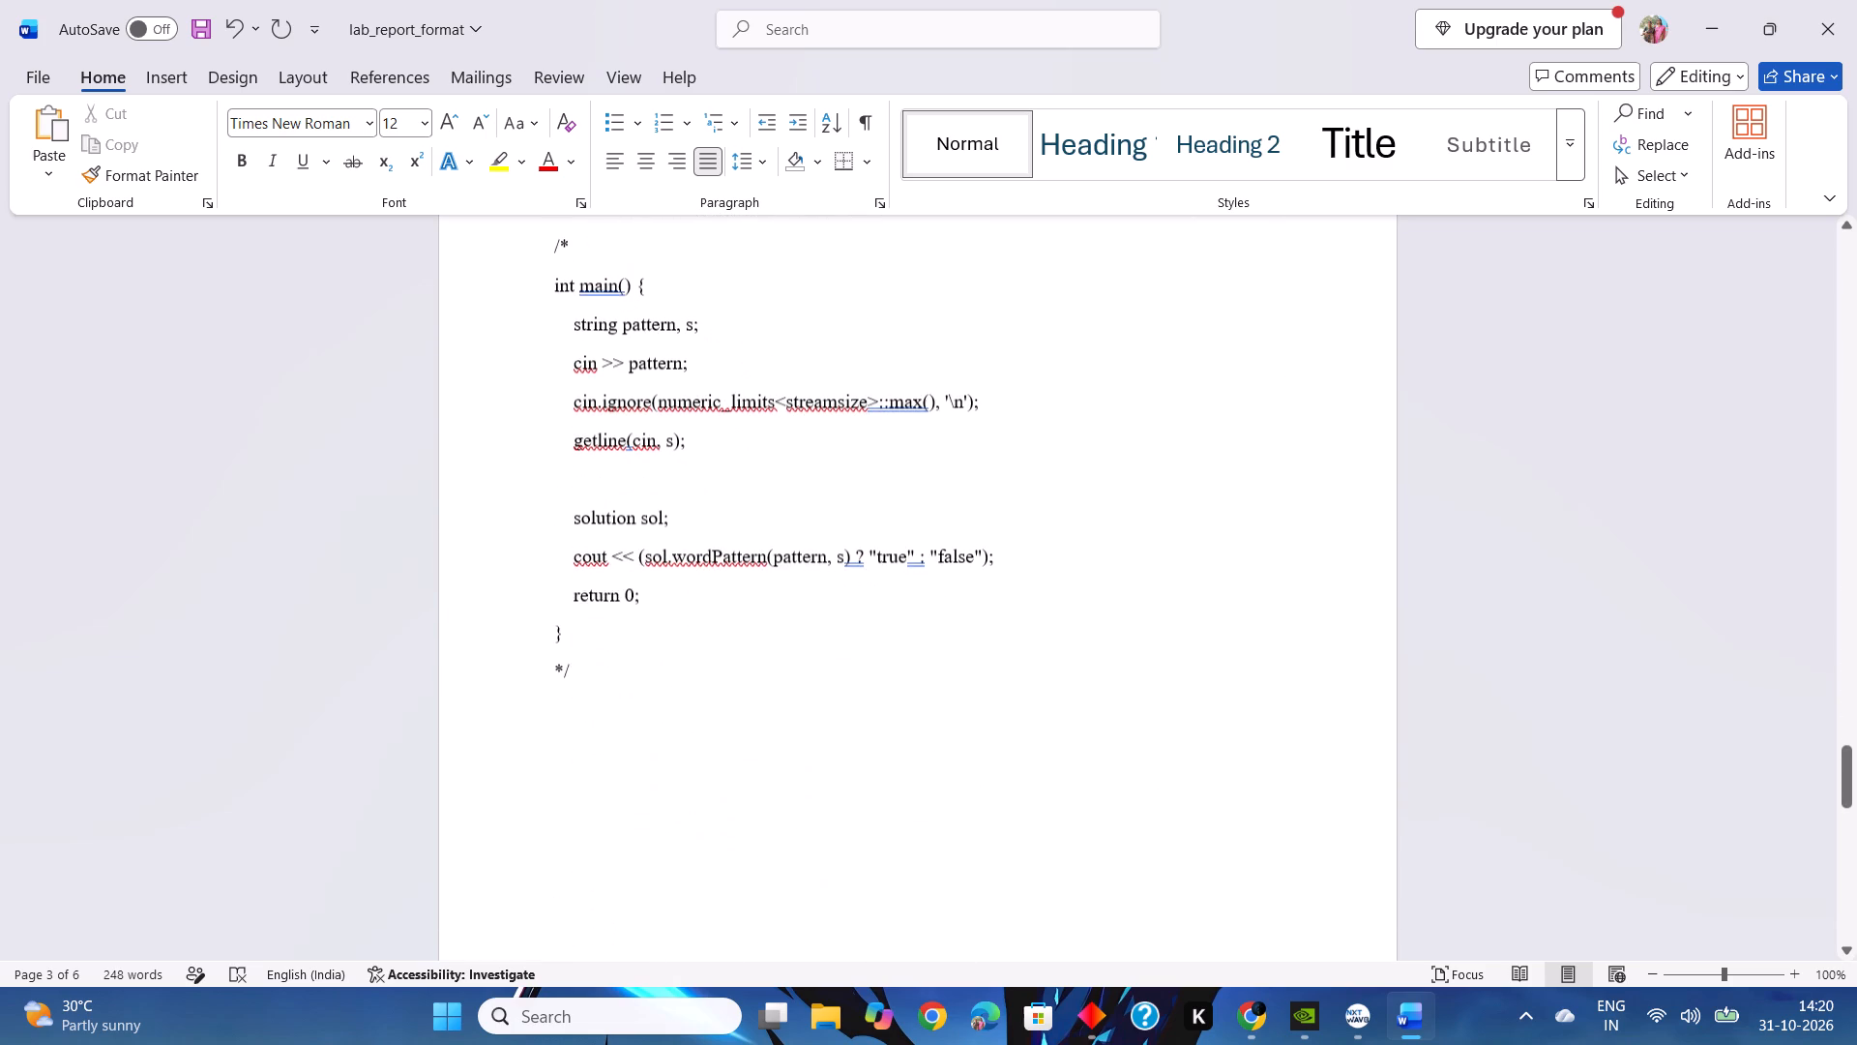
Paste the Pattern Word Matching with Bijection screenshot again on a new line directly after the closing */ of the Q2 code.
left_click(675, 663)
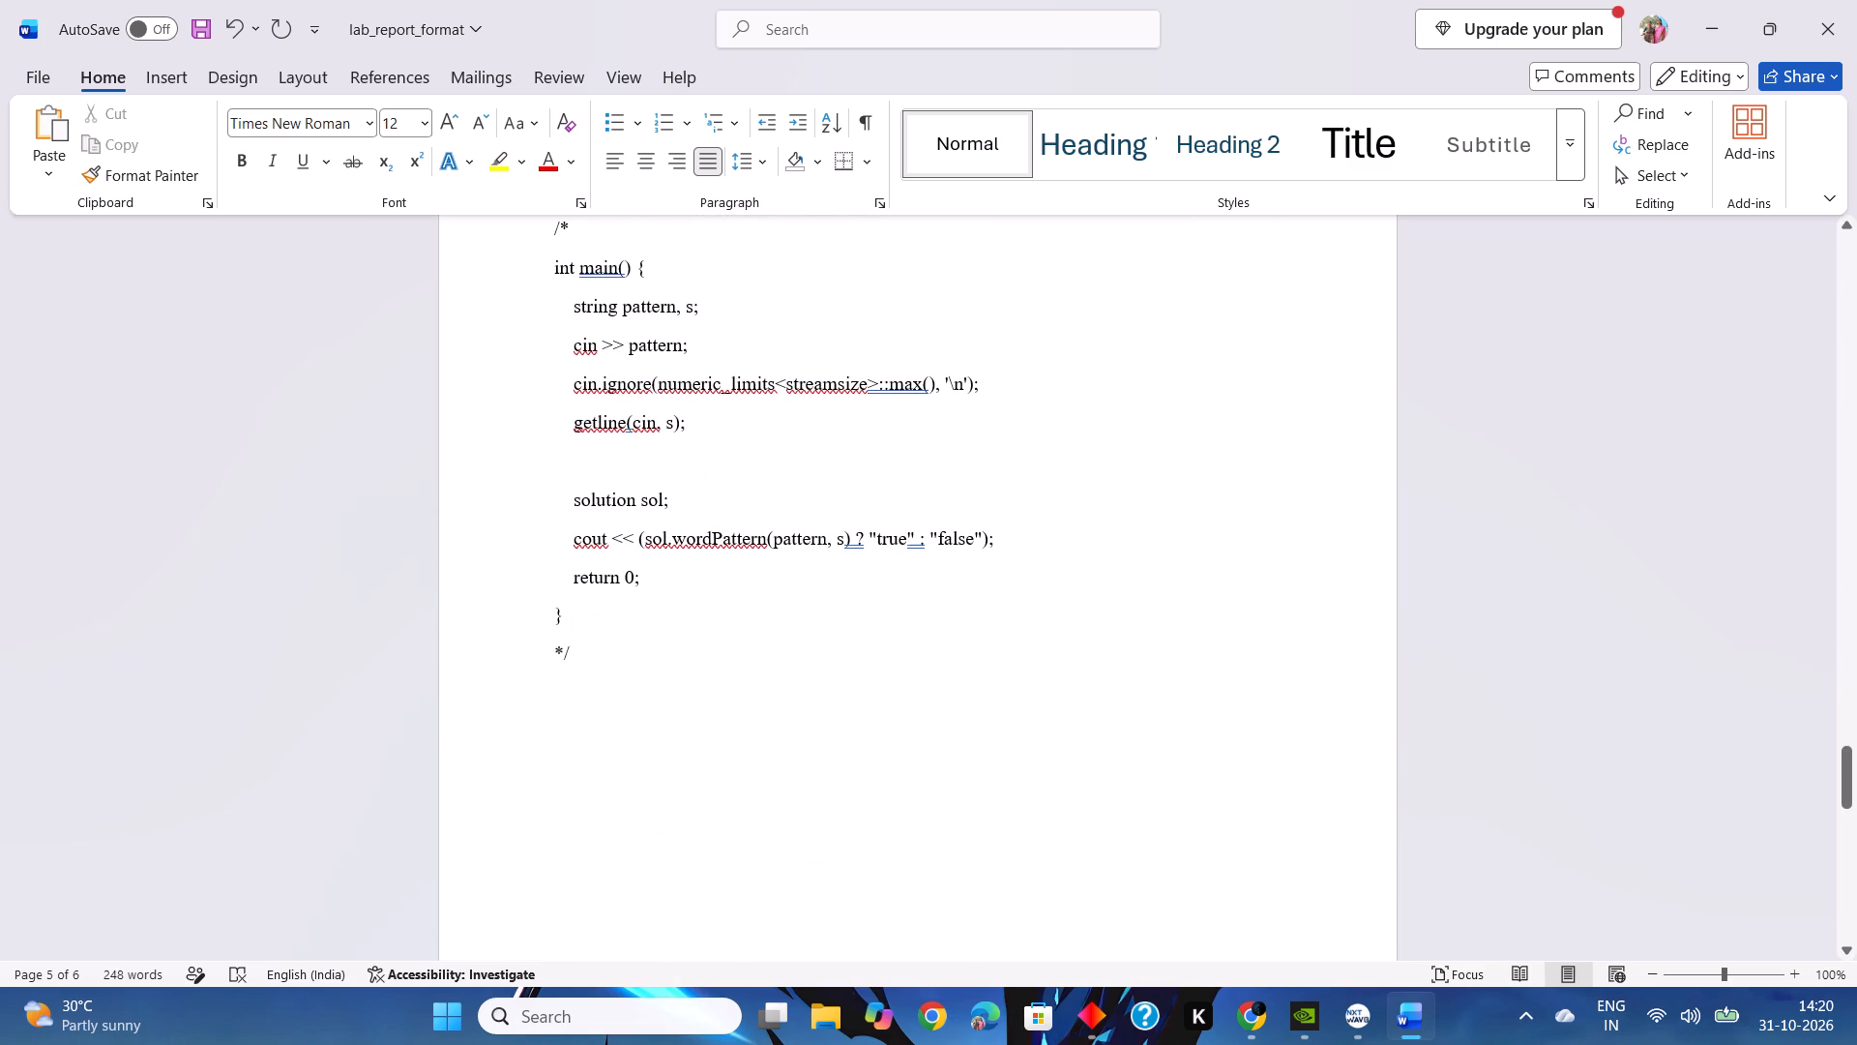
key("Return")
key("BackSpace")
key("Return")
key("ctrl+v")
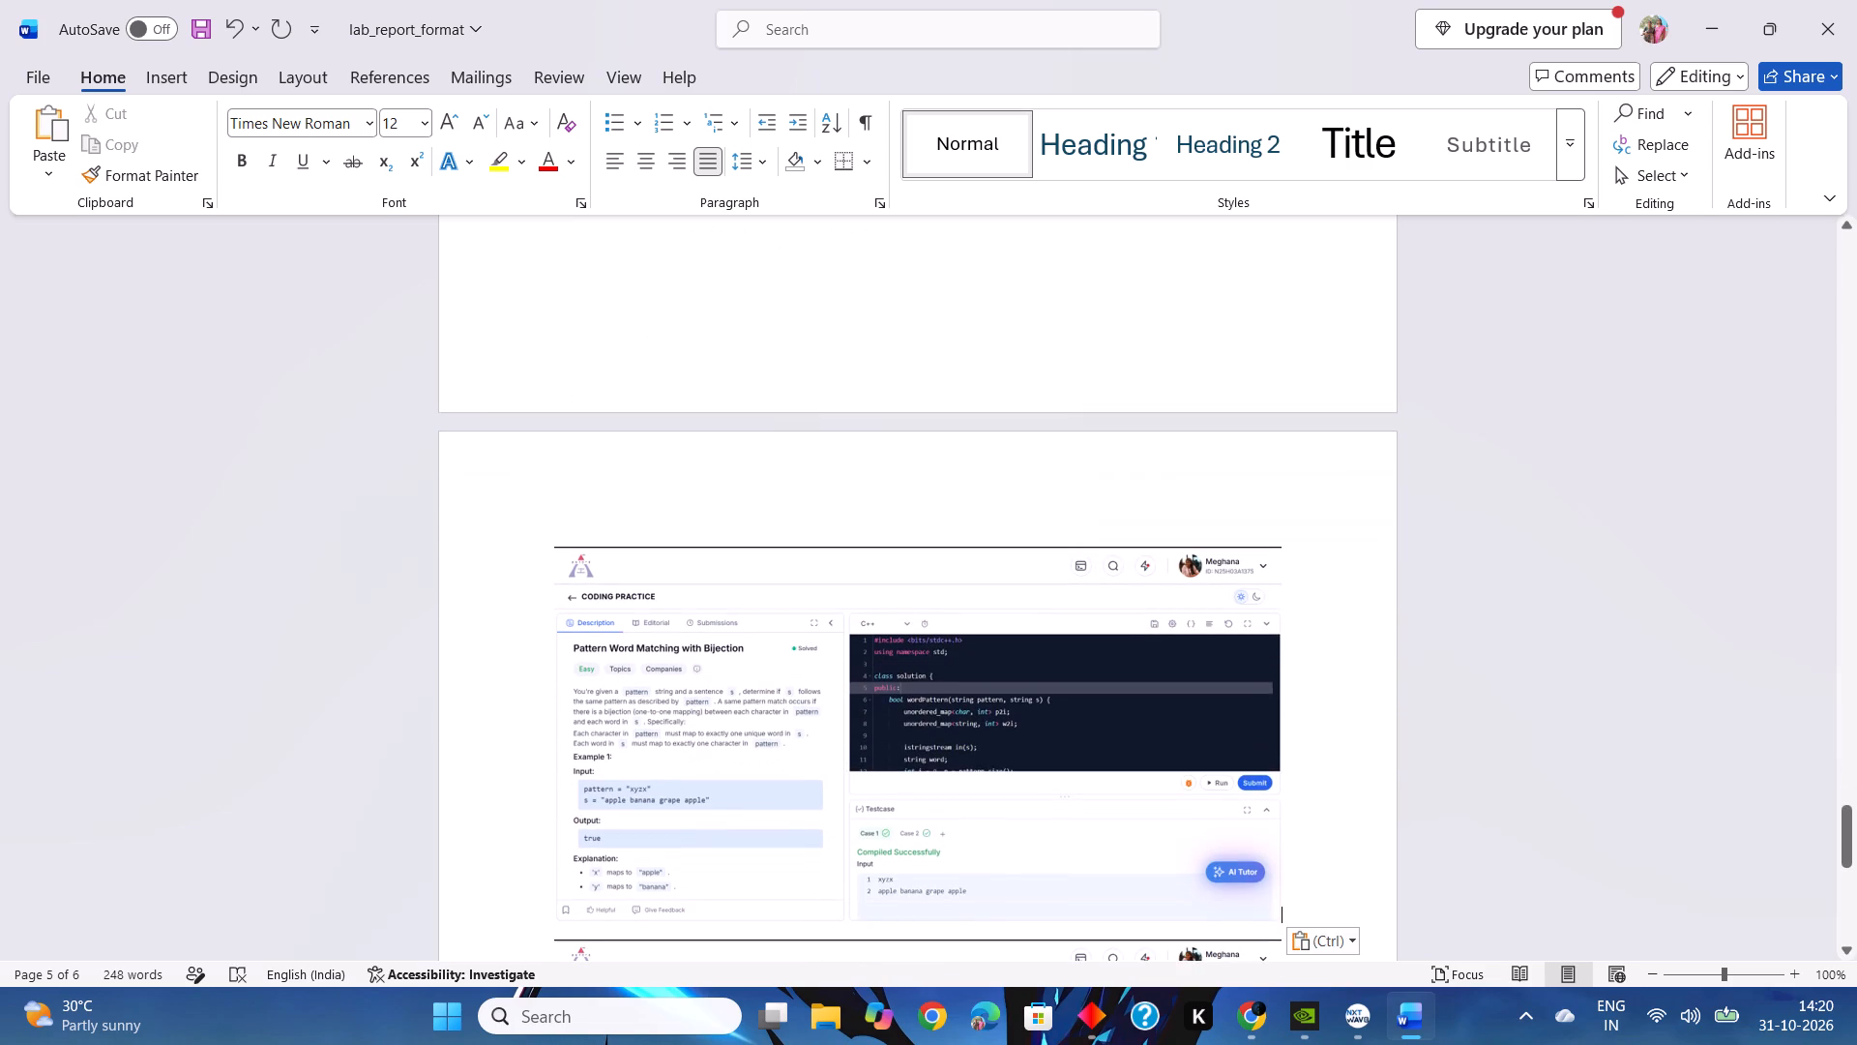
Remove the lower duplicate of the Pattern Word Matching with Bijection screenshot, leaving its line empty.
scroll(722, 627, "down", 7)
right_click(945, 800)
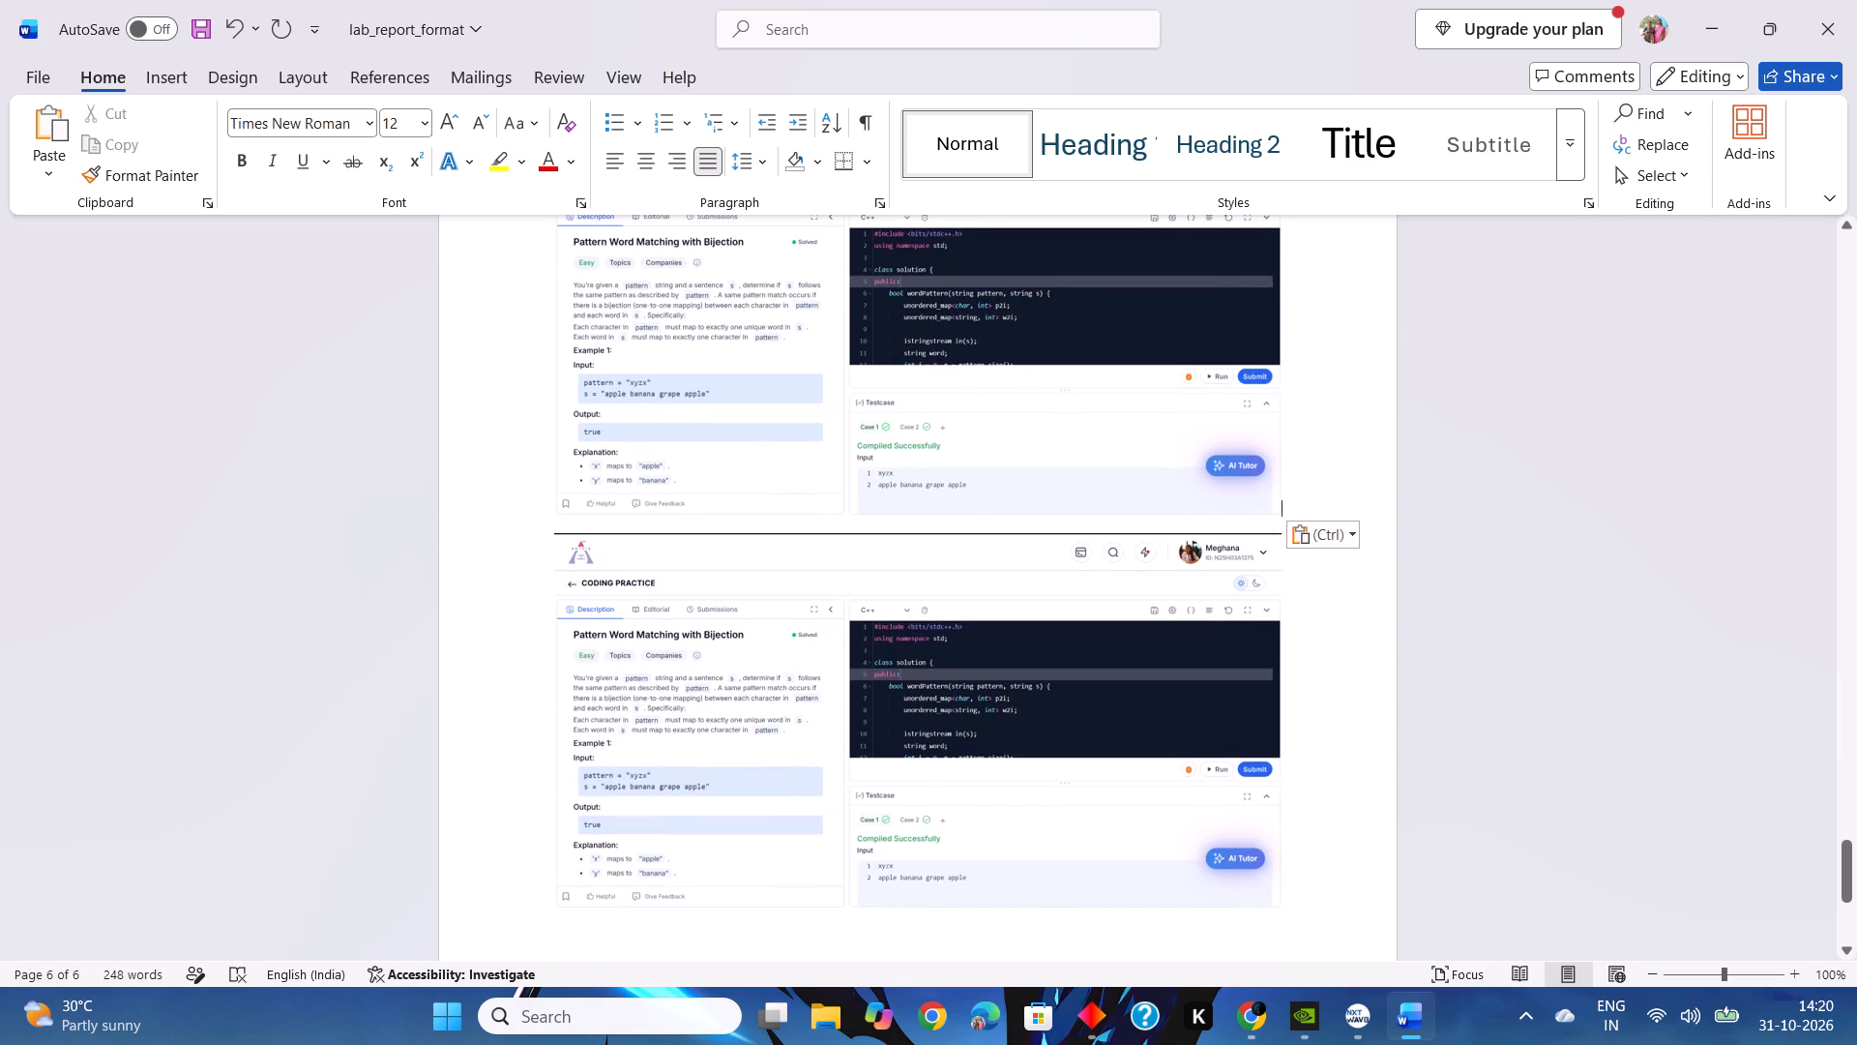
left_click(1041, 160)
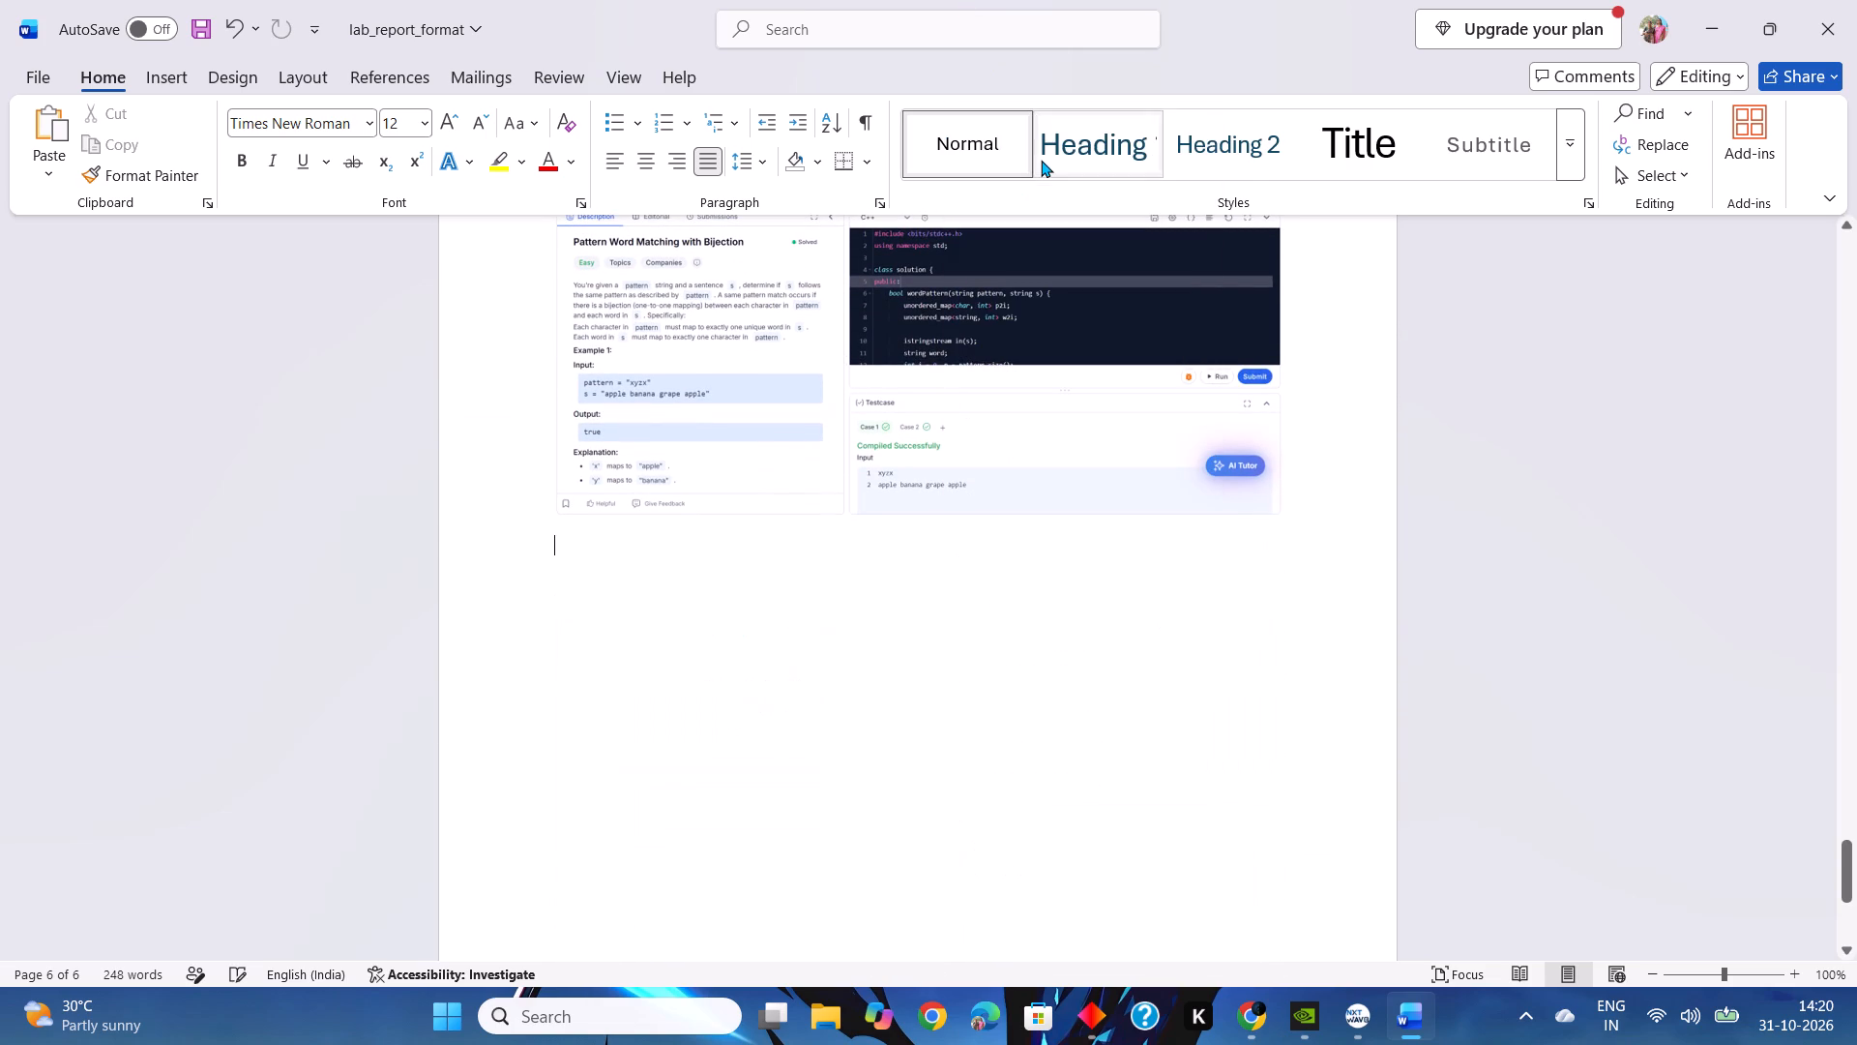
Enter the title "Q3) Fractional Knapsack" below the Q2 screenshot, copying the question name from the NxtWave Coding Practice list.
key("q")
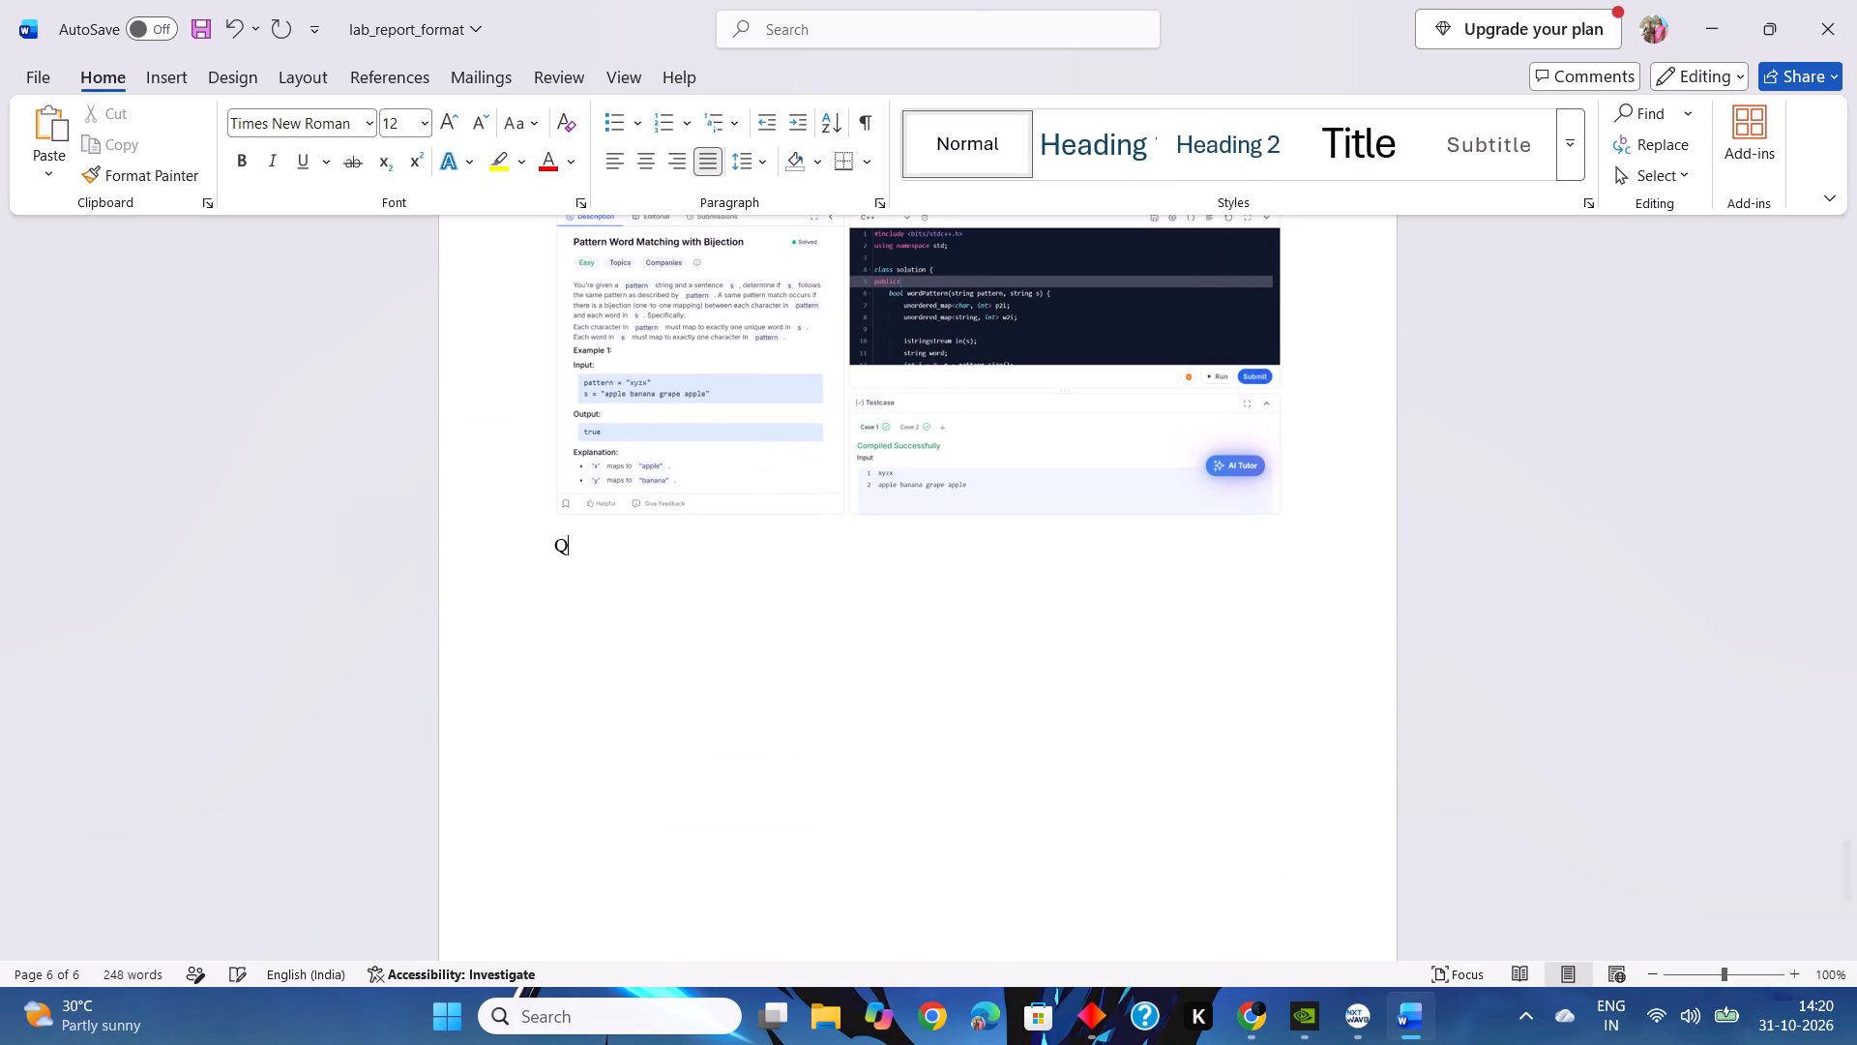
key("3")
key("shift+parenright")
key("alt+Tab")
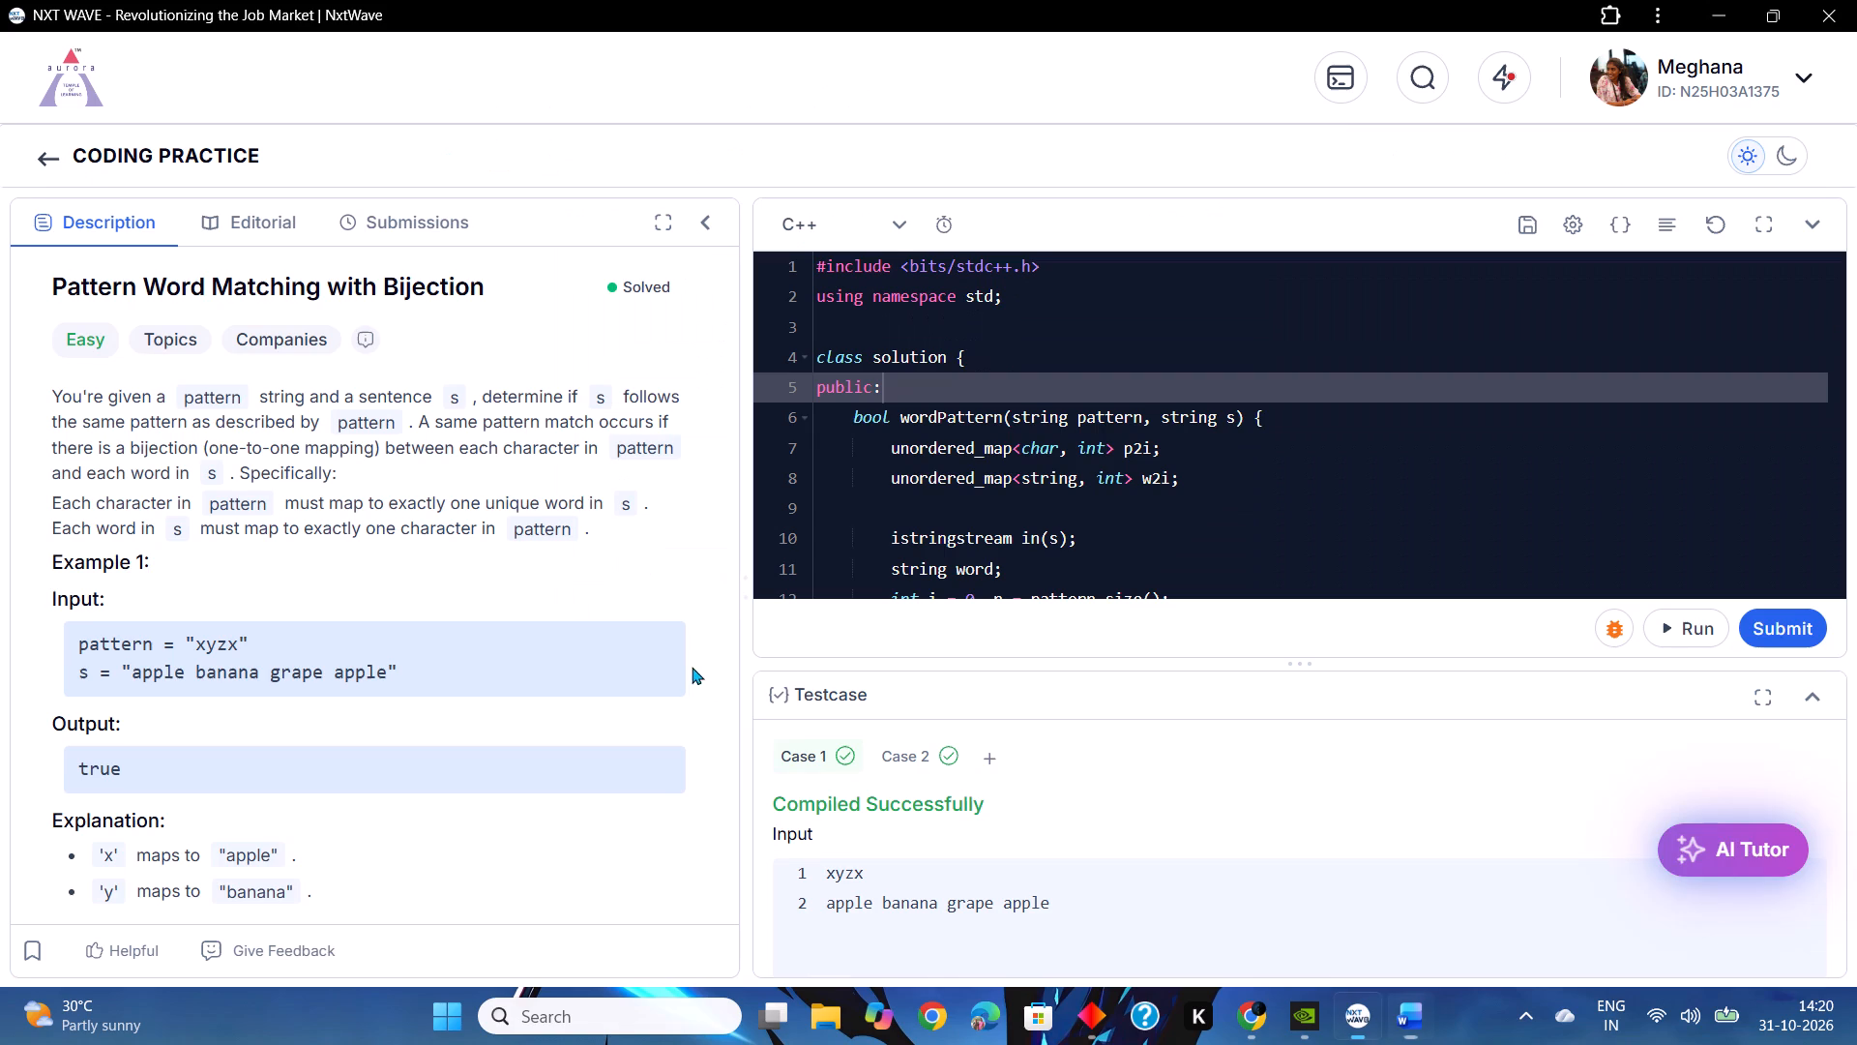
left_click(44, 159)
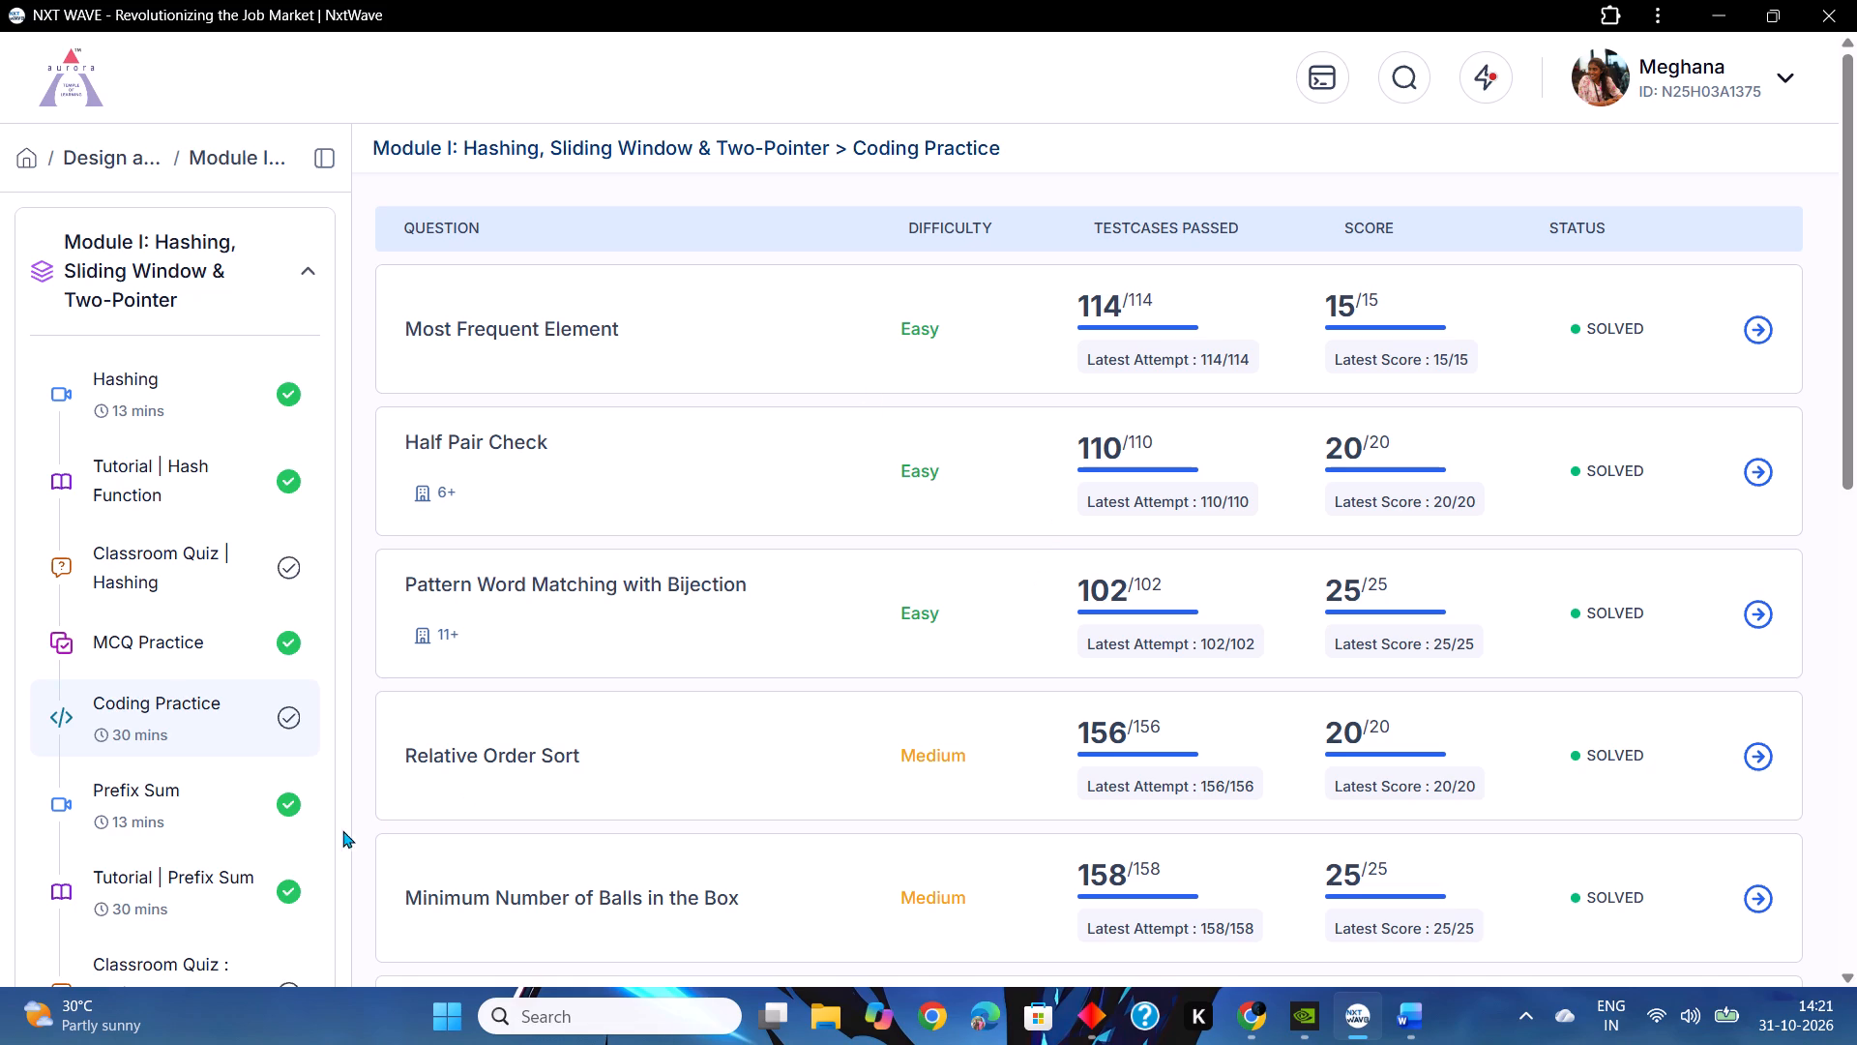
scroll(739, 729, "down", 5)
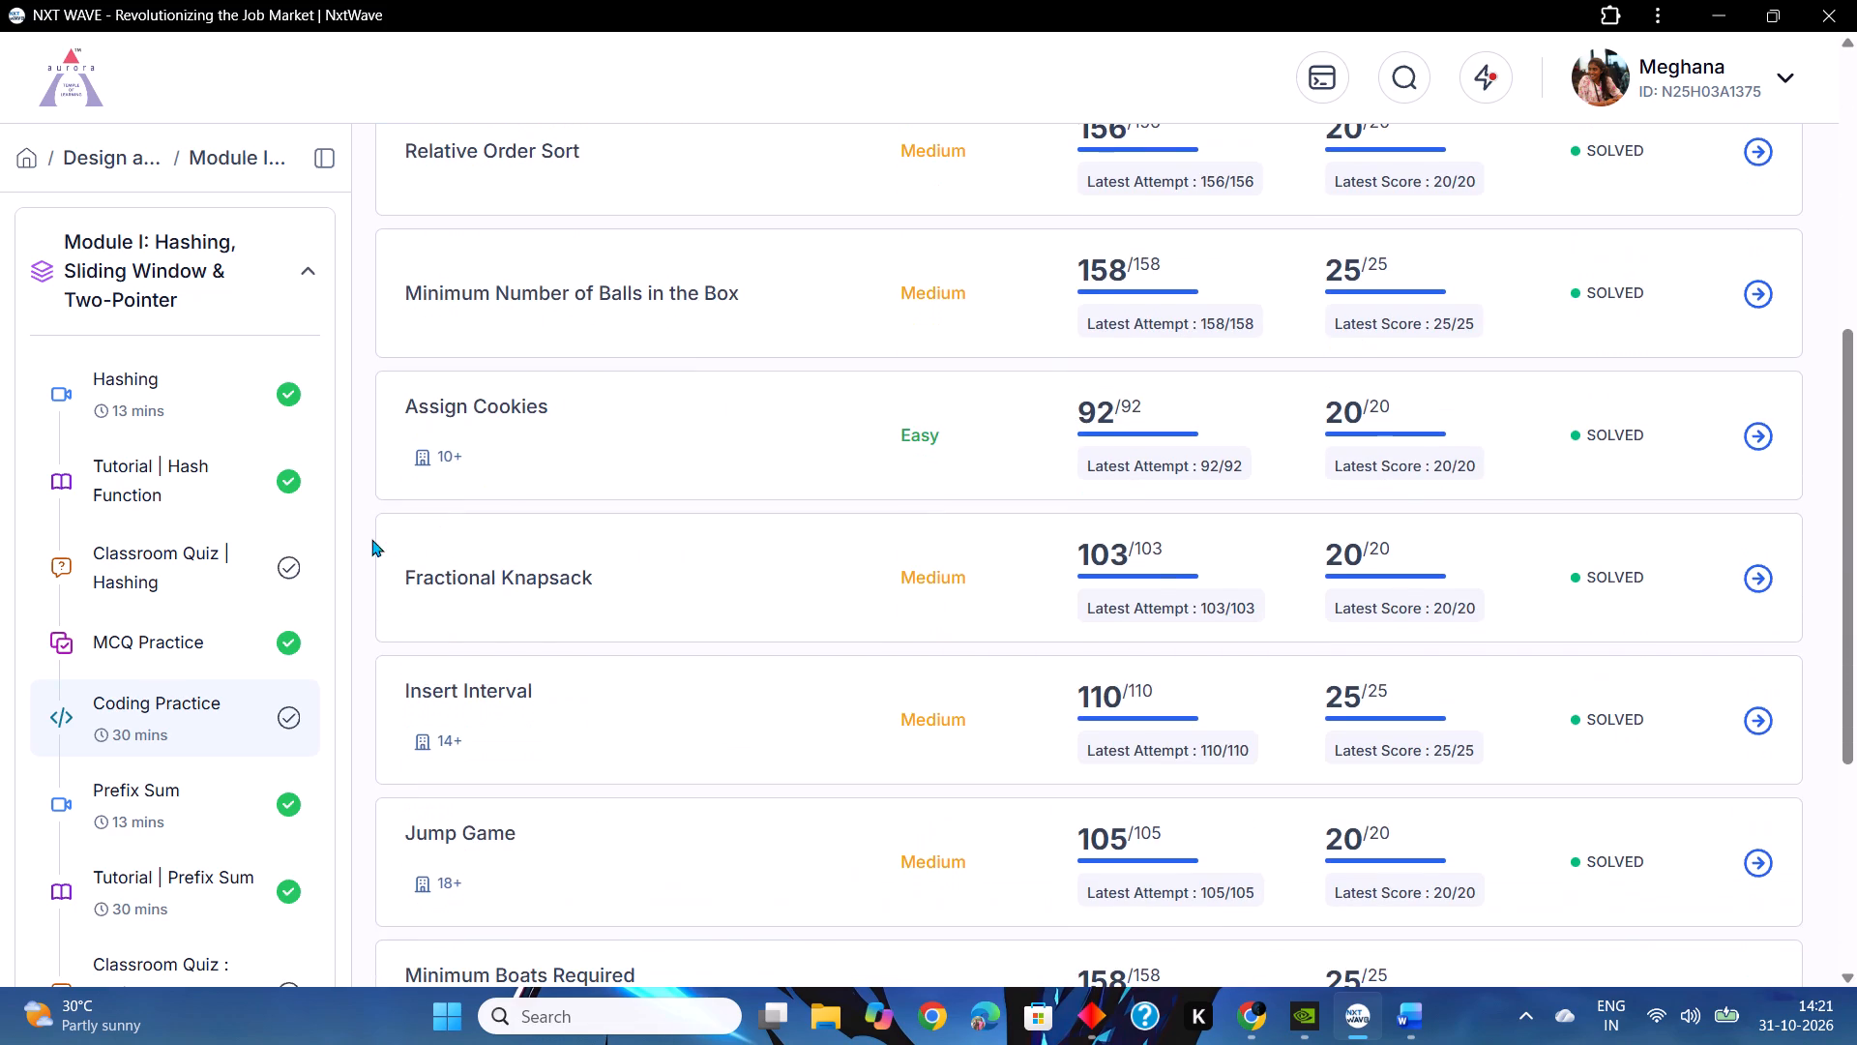
left_click_drag(403, 566, 654, 590)
key("ctrl+c")
key("alt+Tab")
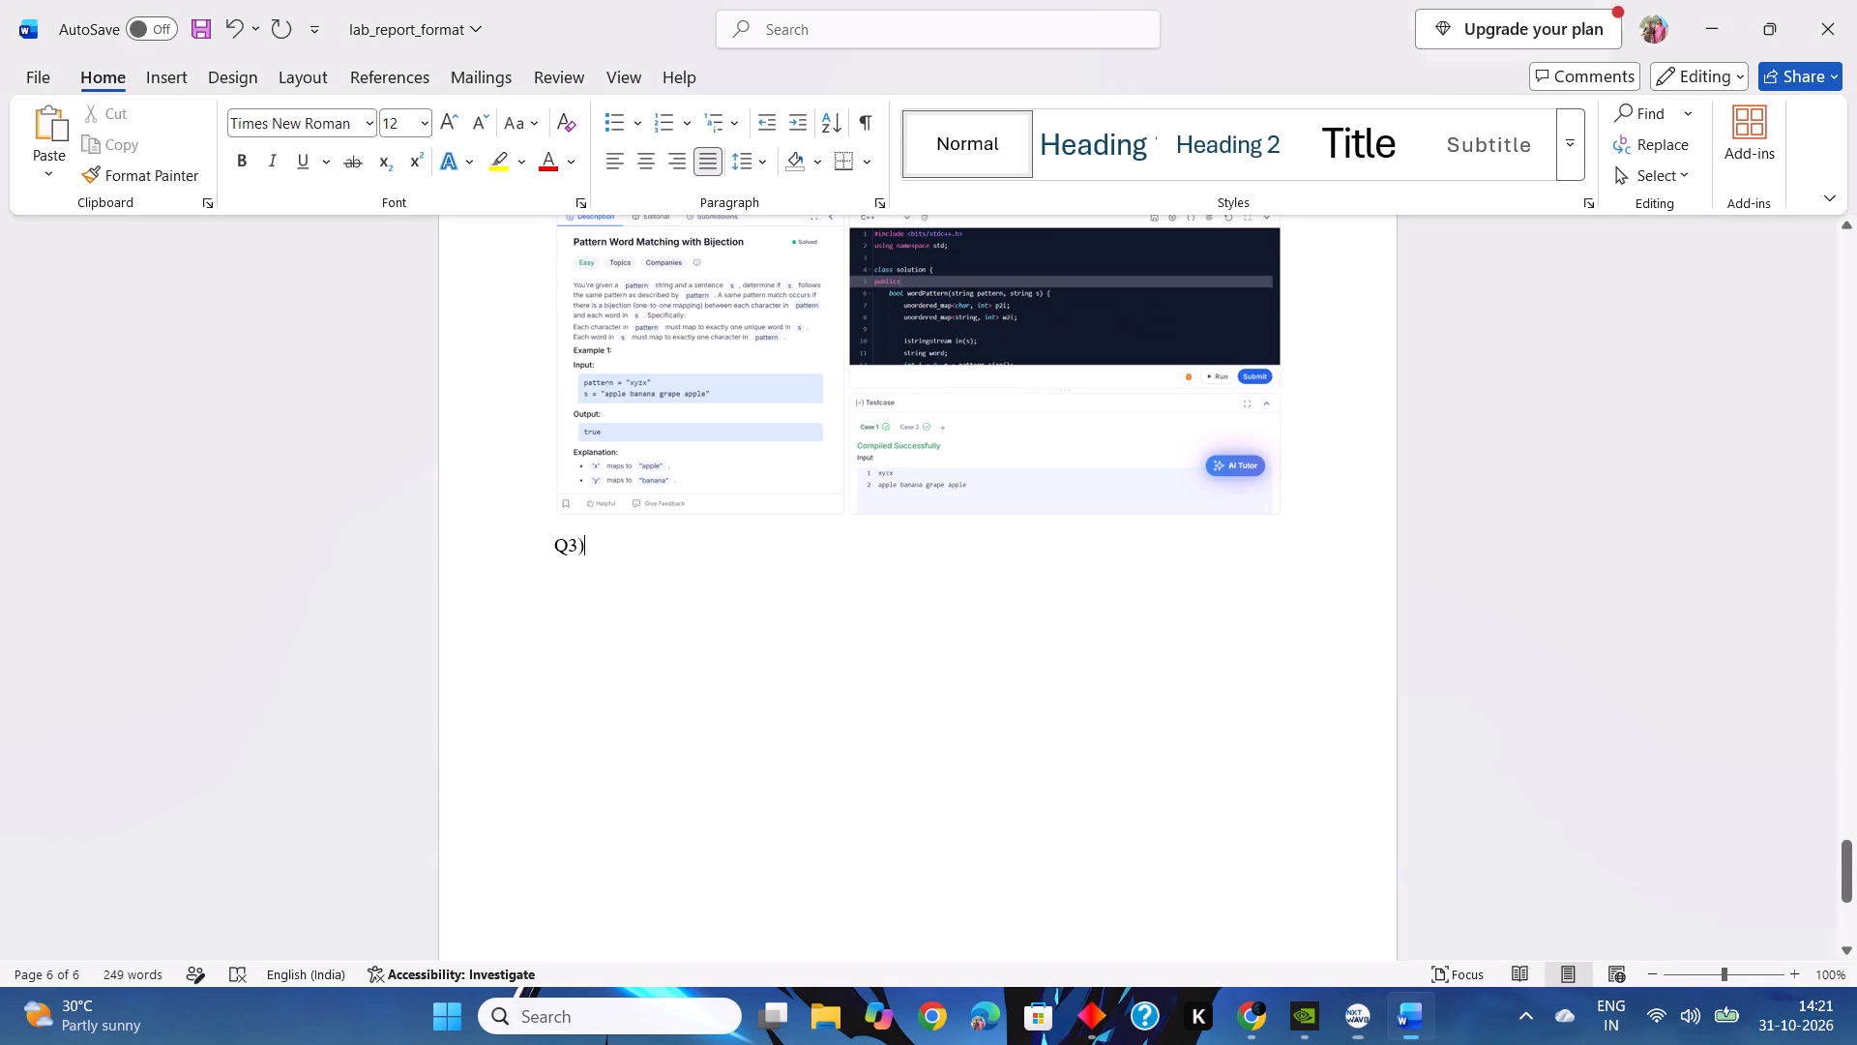
key("ctrl+v")
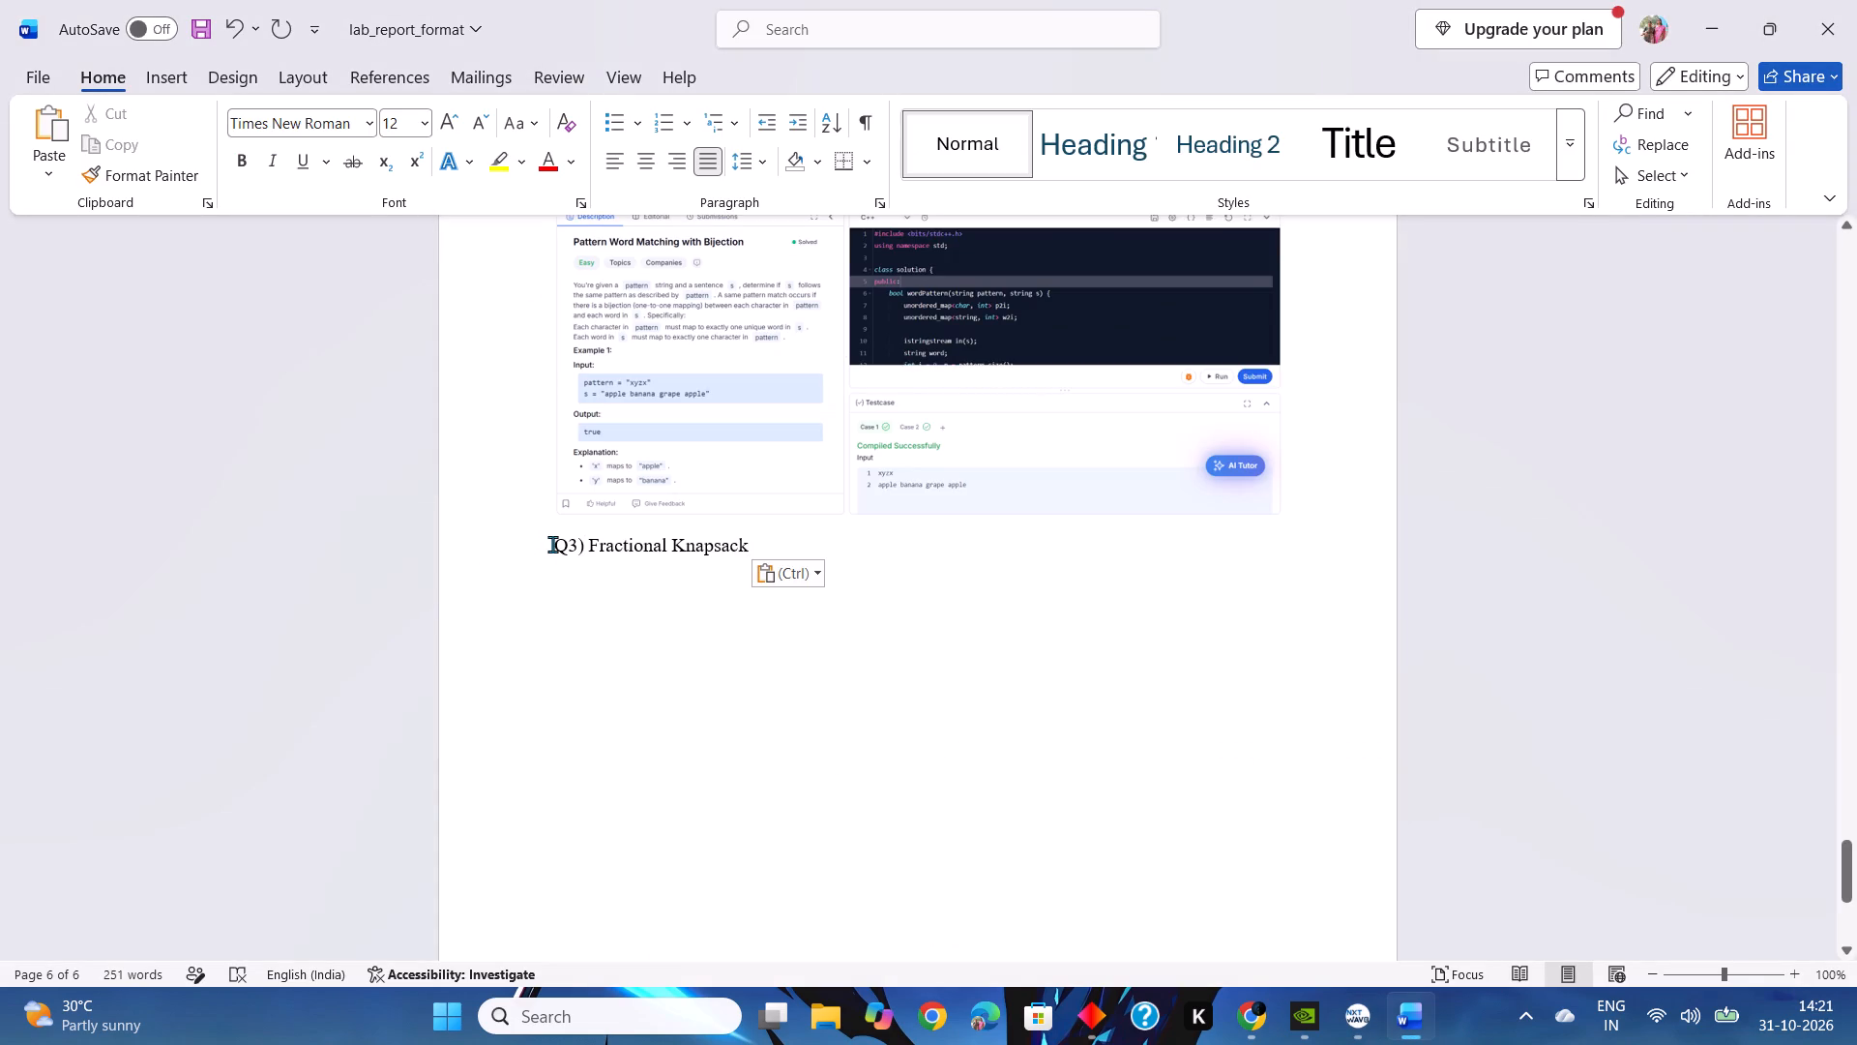
Make the whole "Q3) Fractional Knapsack" title bold.
left_click_drag(552, 544, 771, 552)
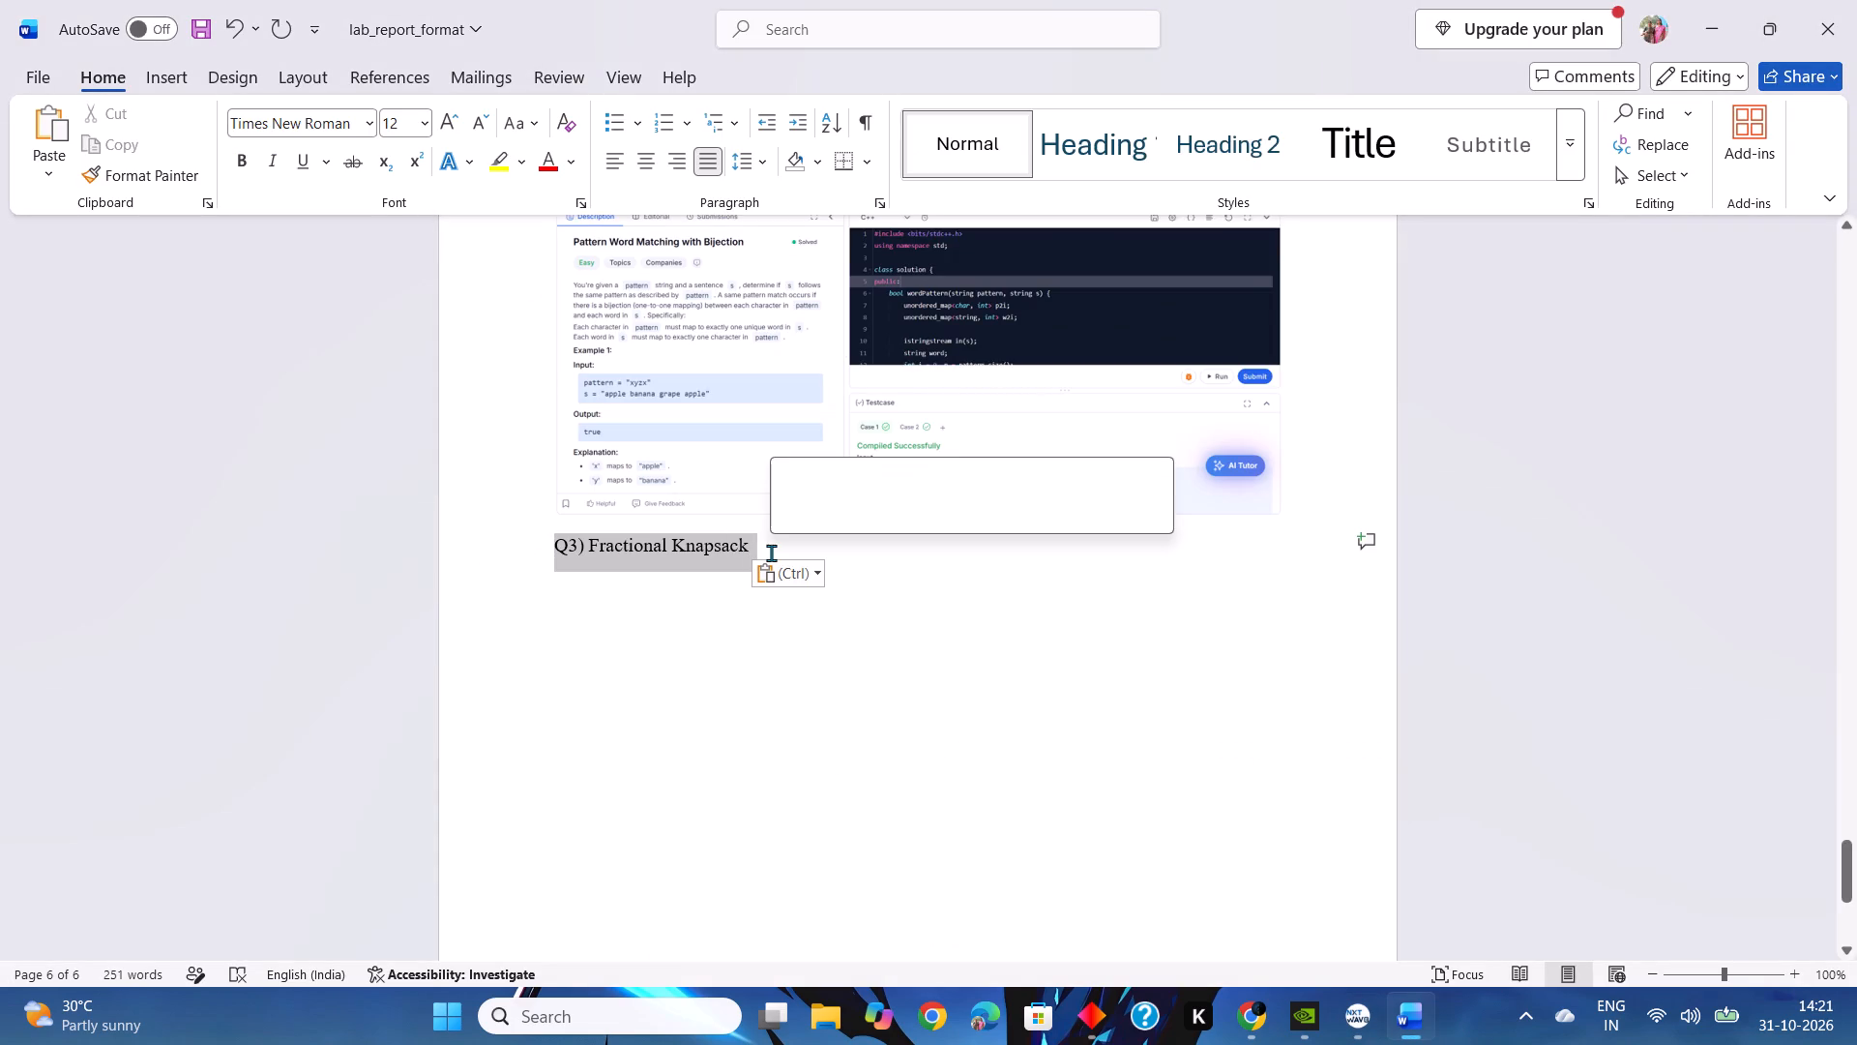
left_click(789, 508)
left_click(876, 591)
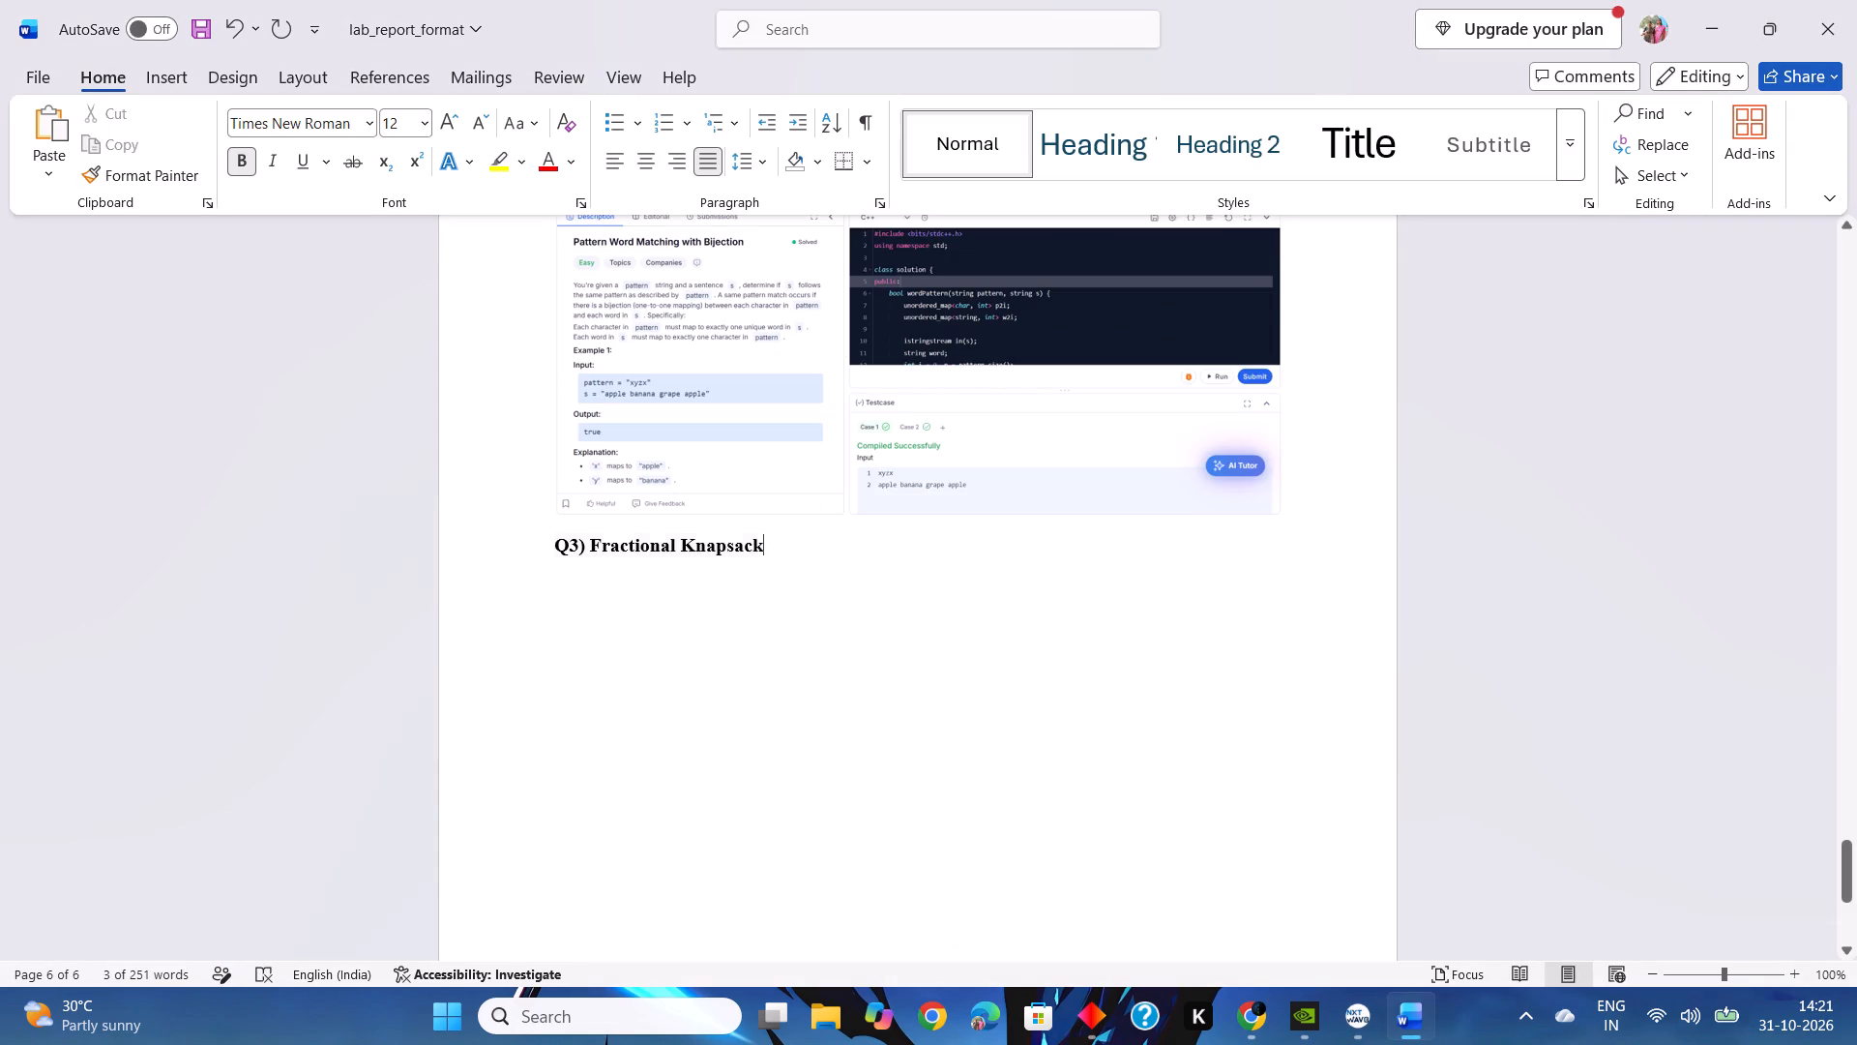
Start a new line below the Q3 title with bold turned off.
key("Return")
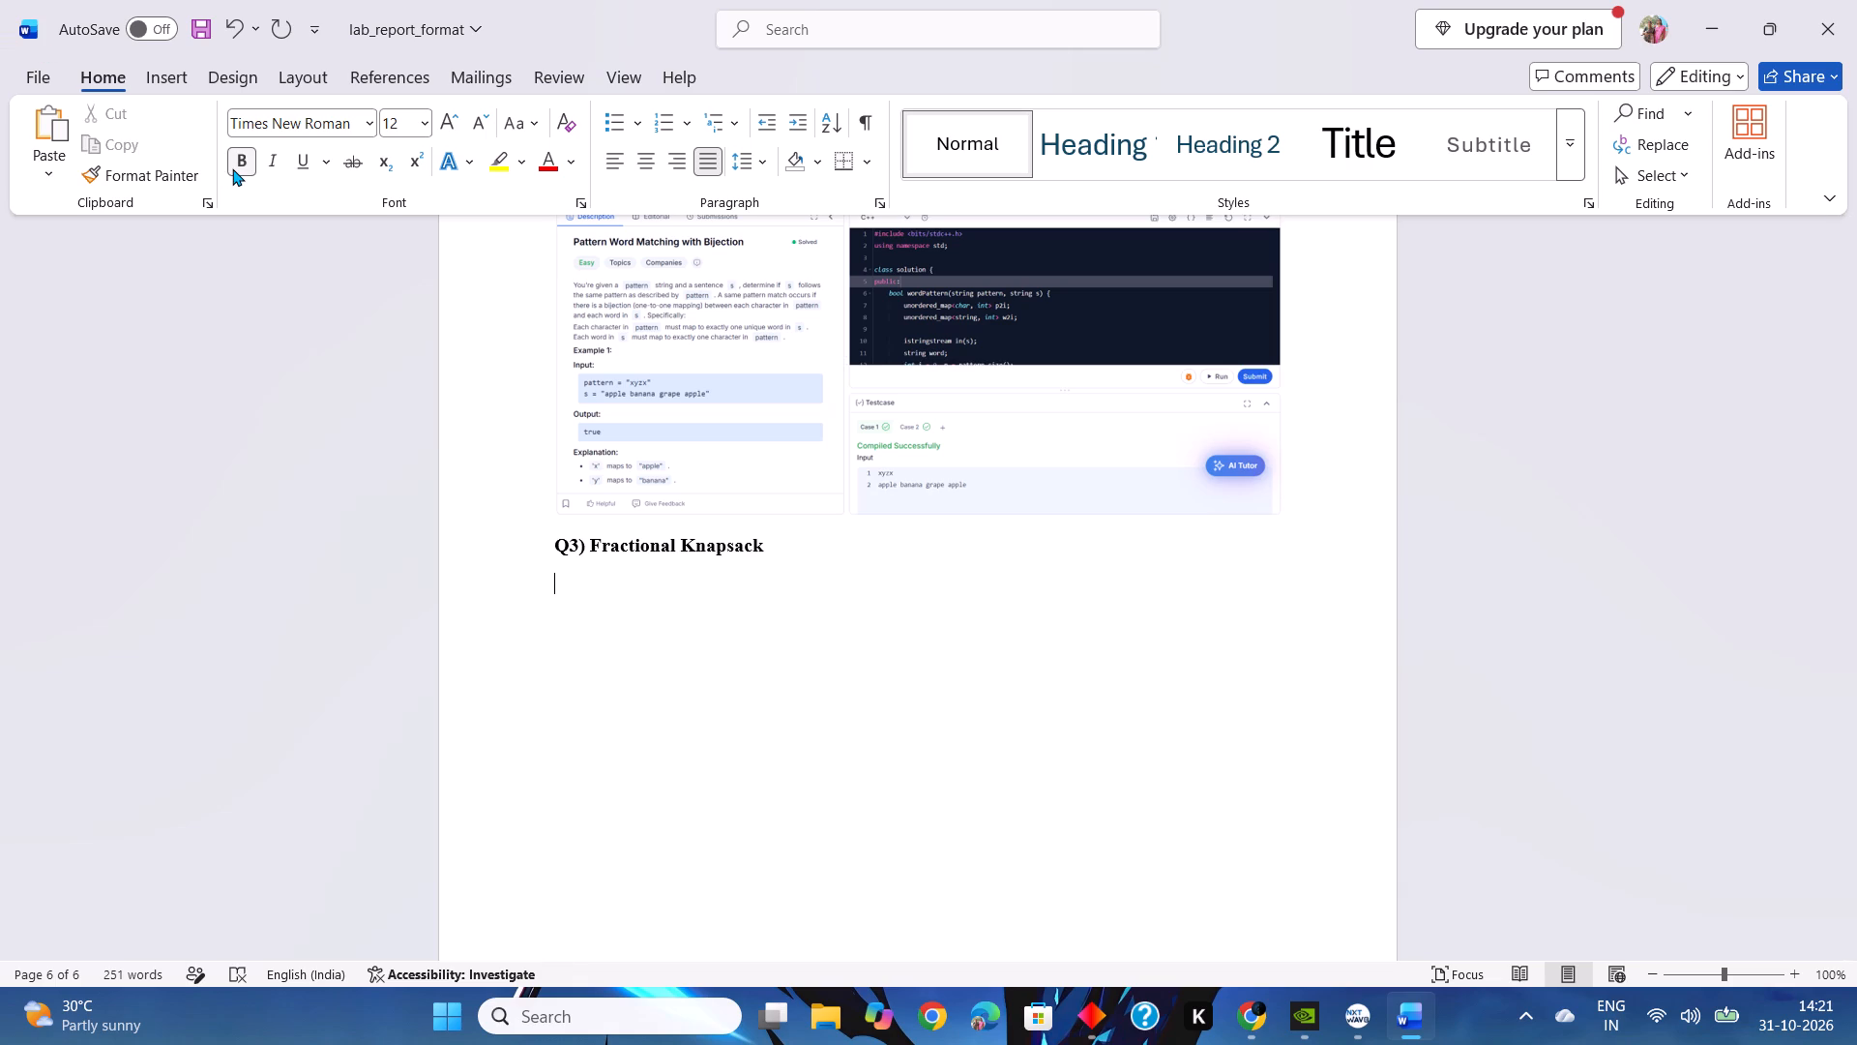
left_click(232, 168)
Copy the complete Fractional Knapsack solution code from NxtWave into the Word report below the Q3 title, followed by a new line.
key("alt+Tab")
left_click(1008, 445)
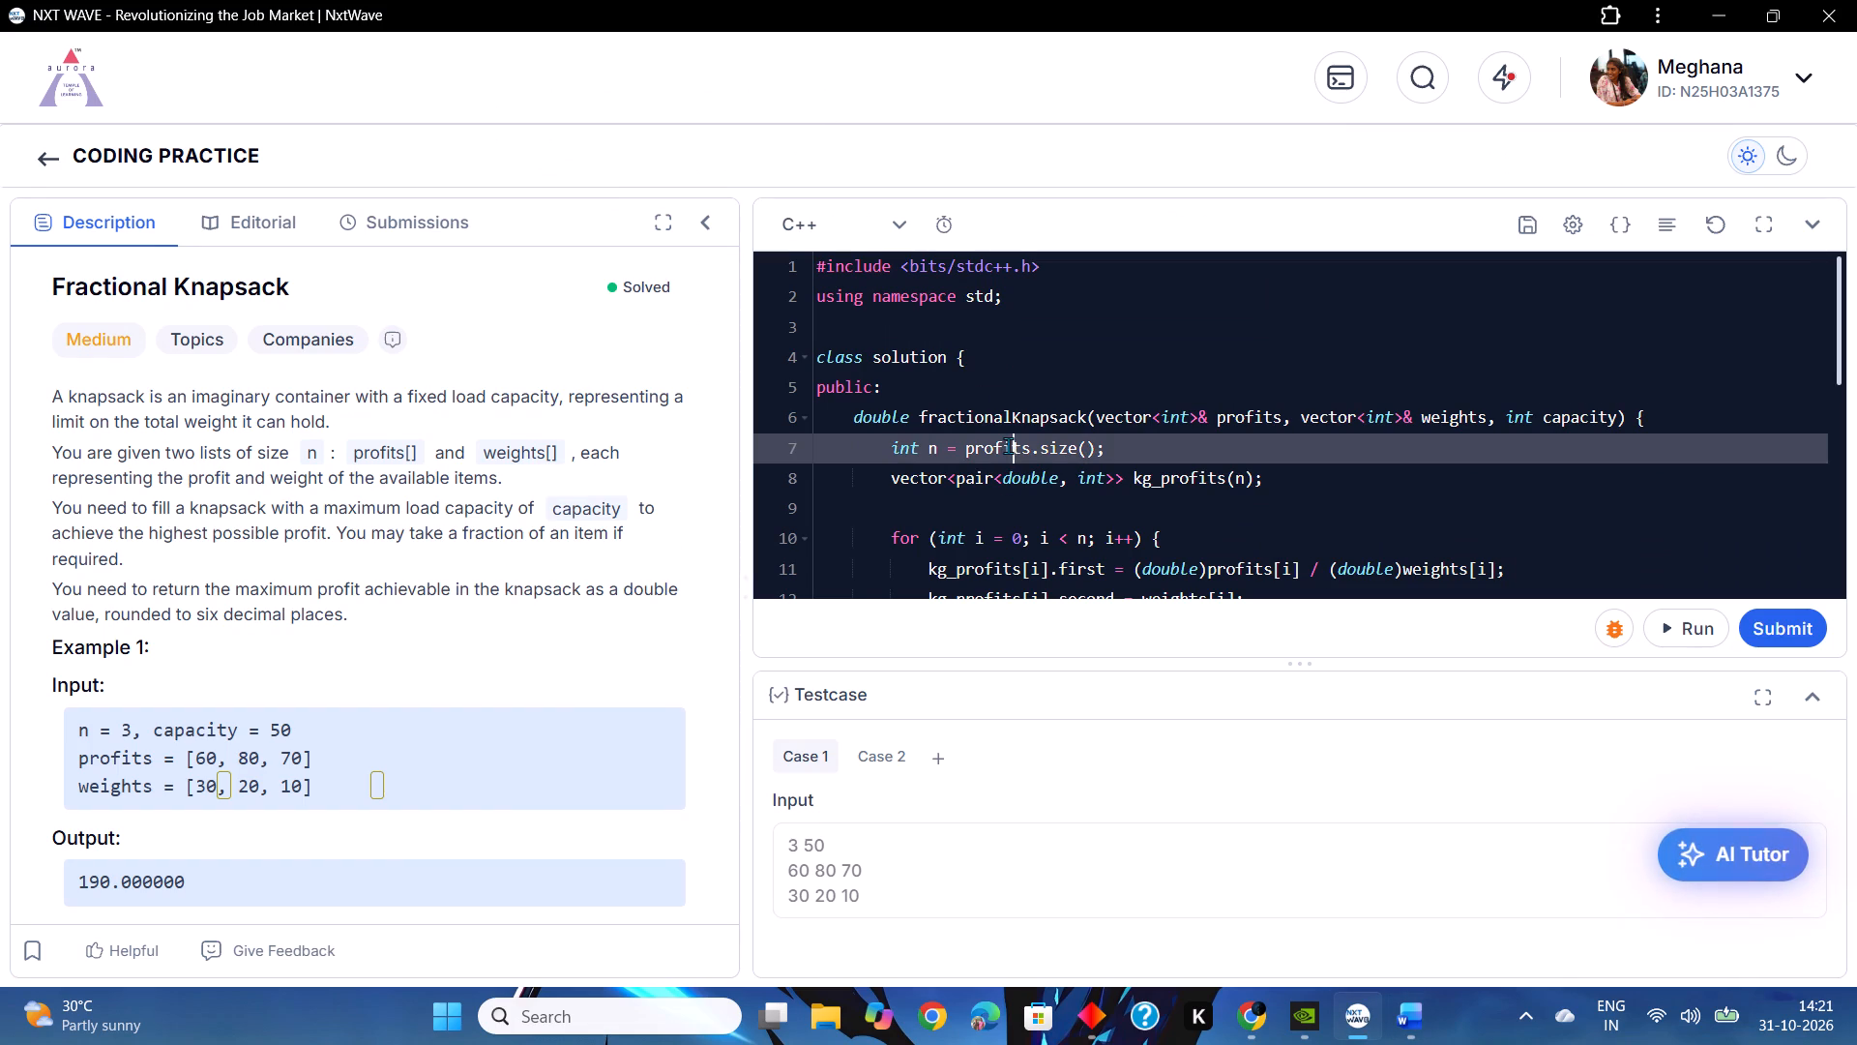
key("ctrl+a")
key("ctrl+c")
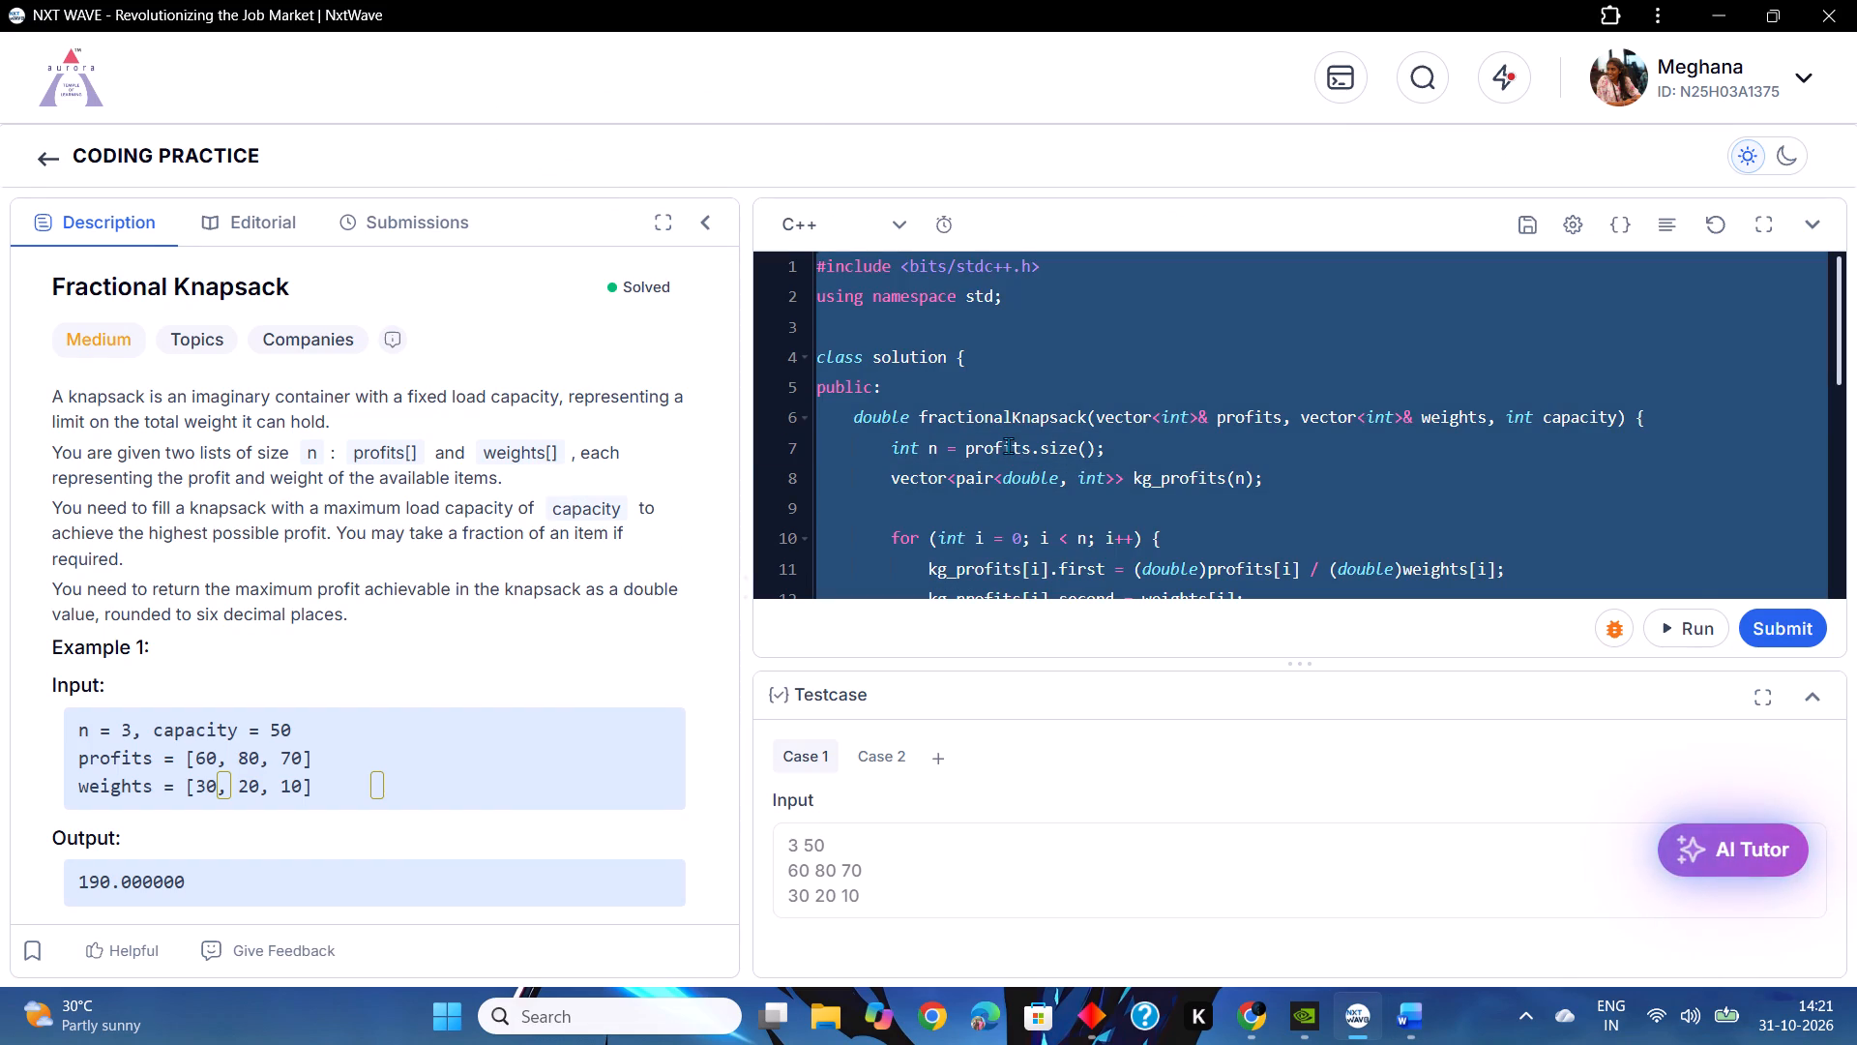
key("alt+Tab")
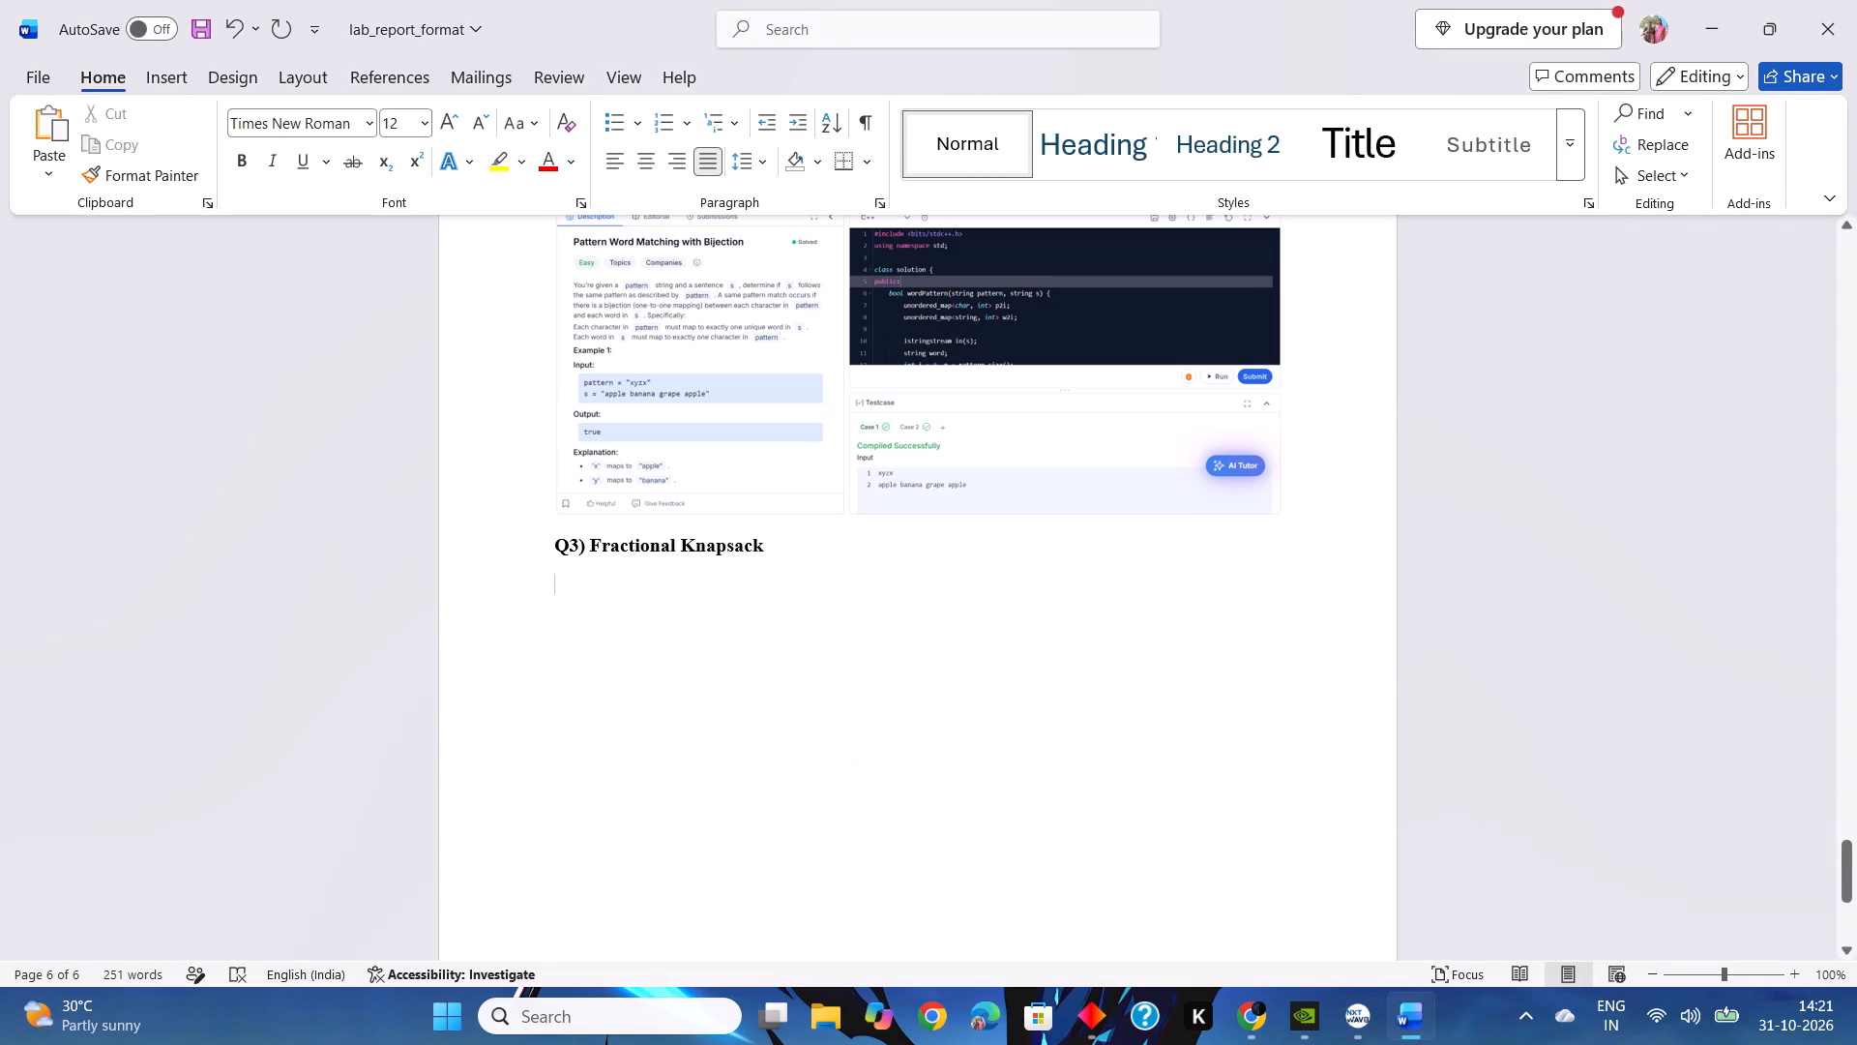
key("ctrl+v")
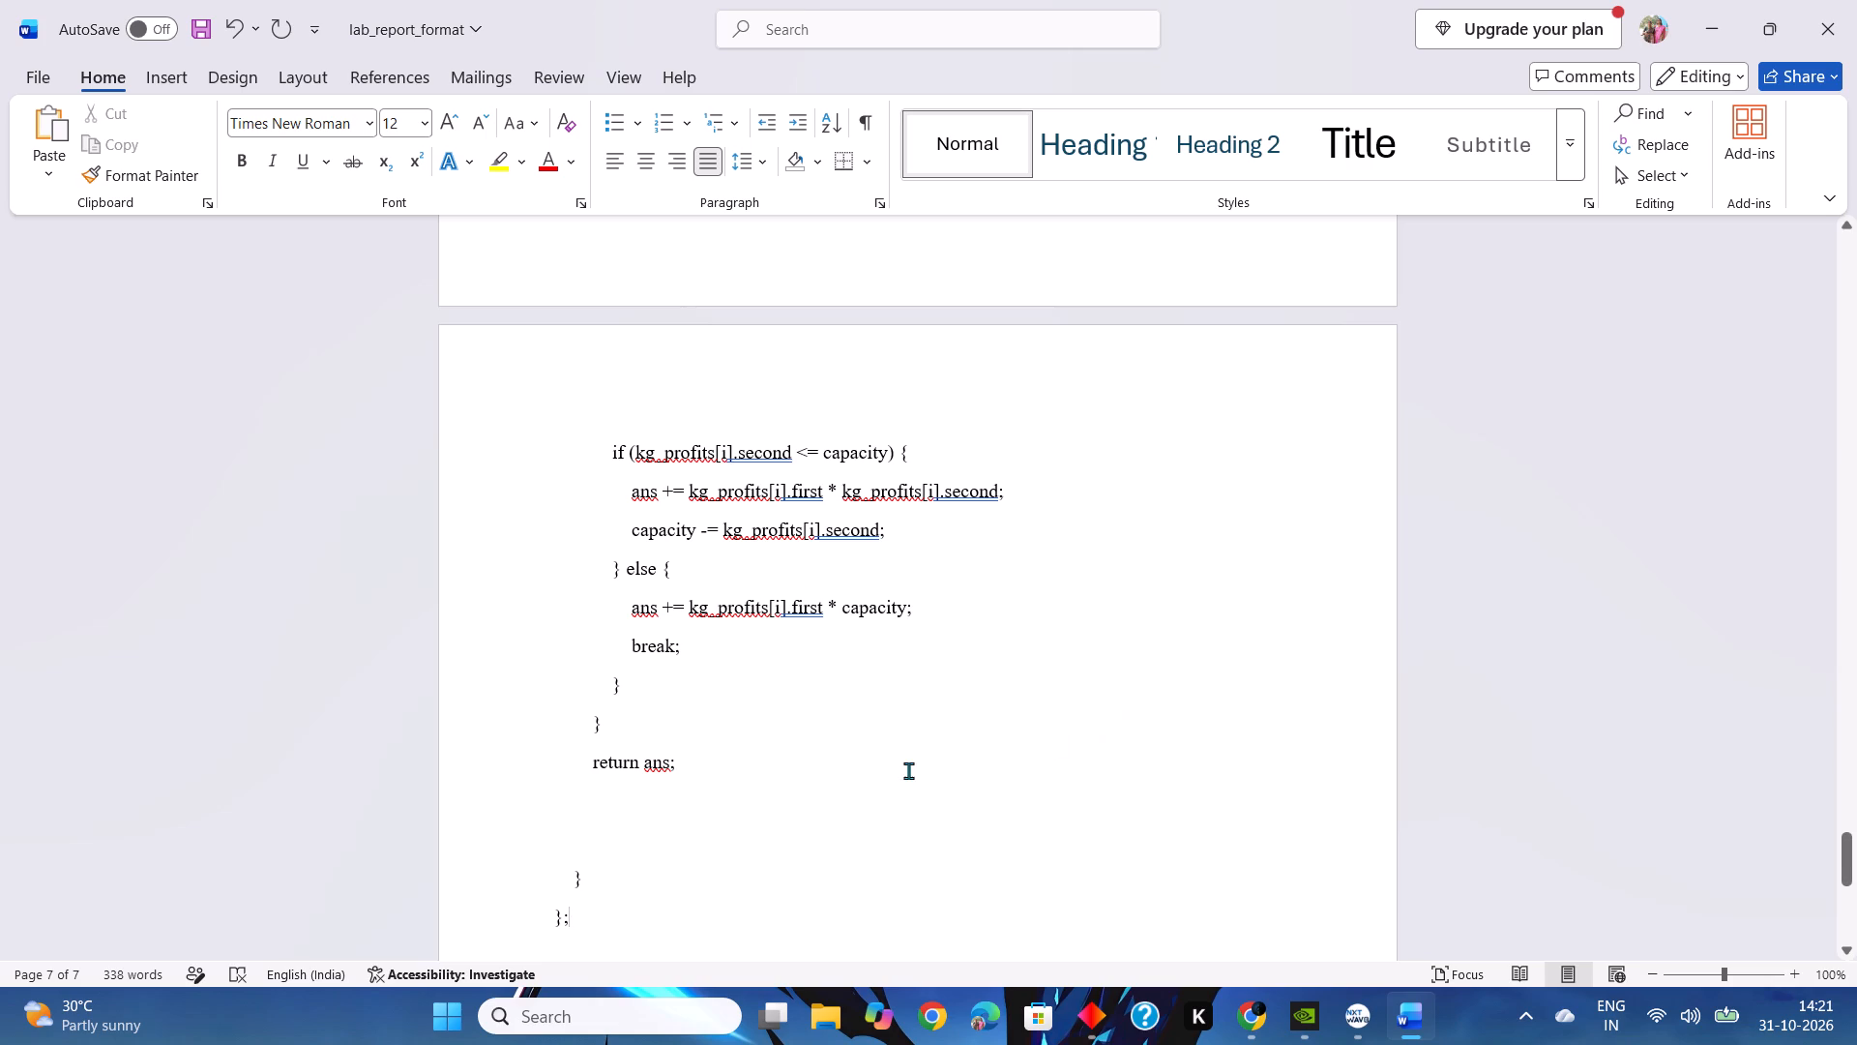
key("Return")
Switch to NxtWave and run the Fractional Knapsack solution against its test cases.
key("alt+Tab")
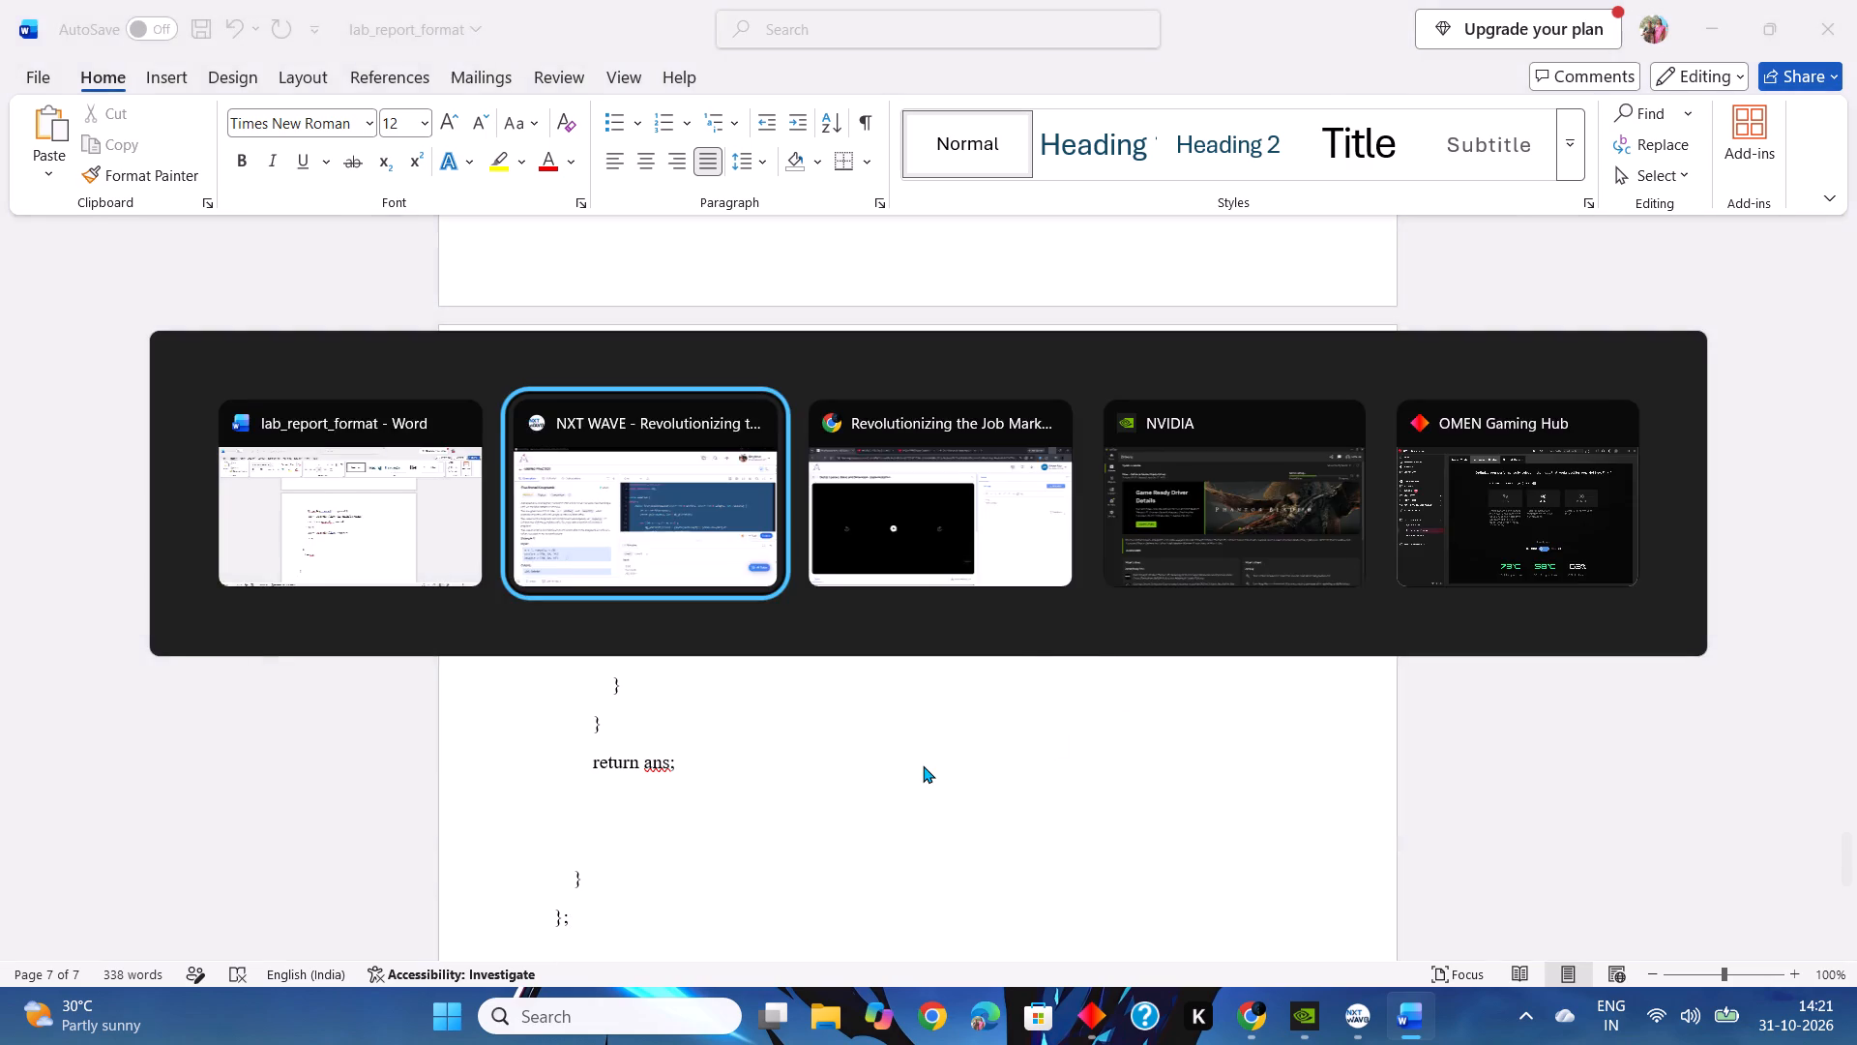
left_click(1084, 477)
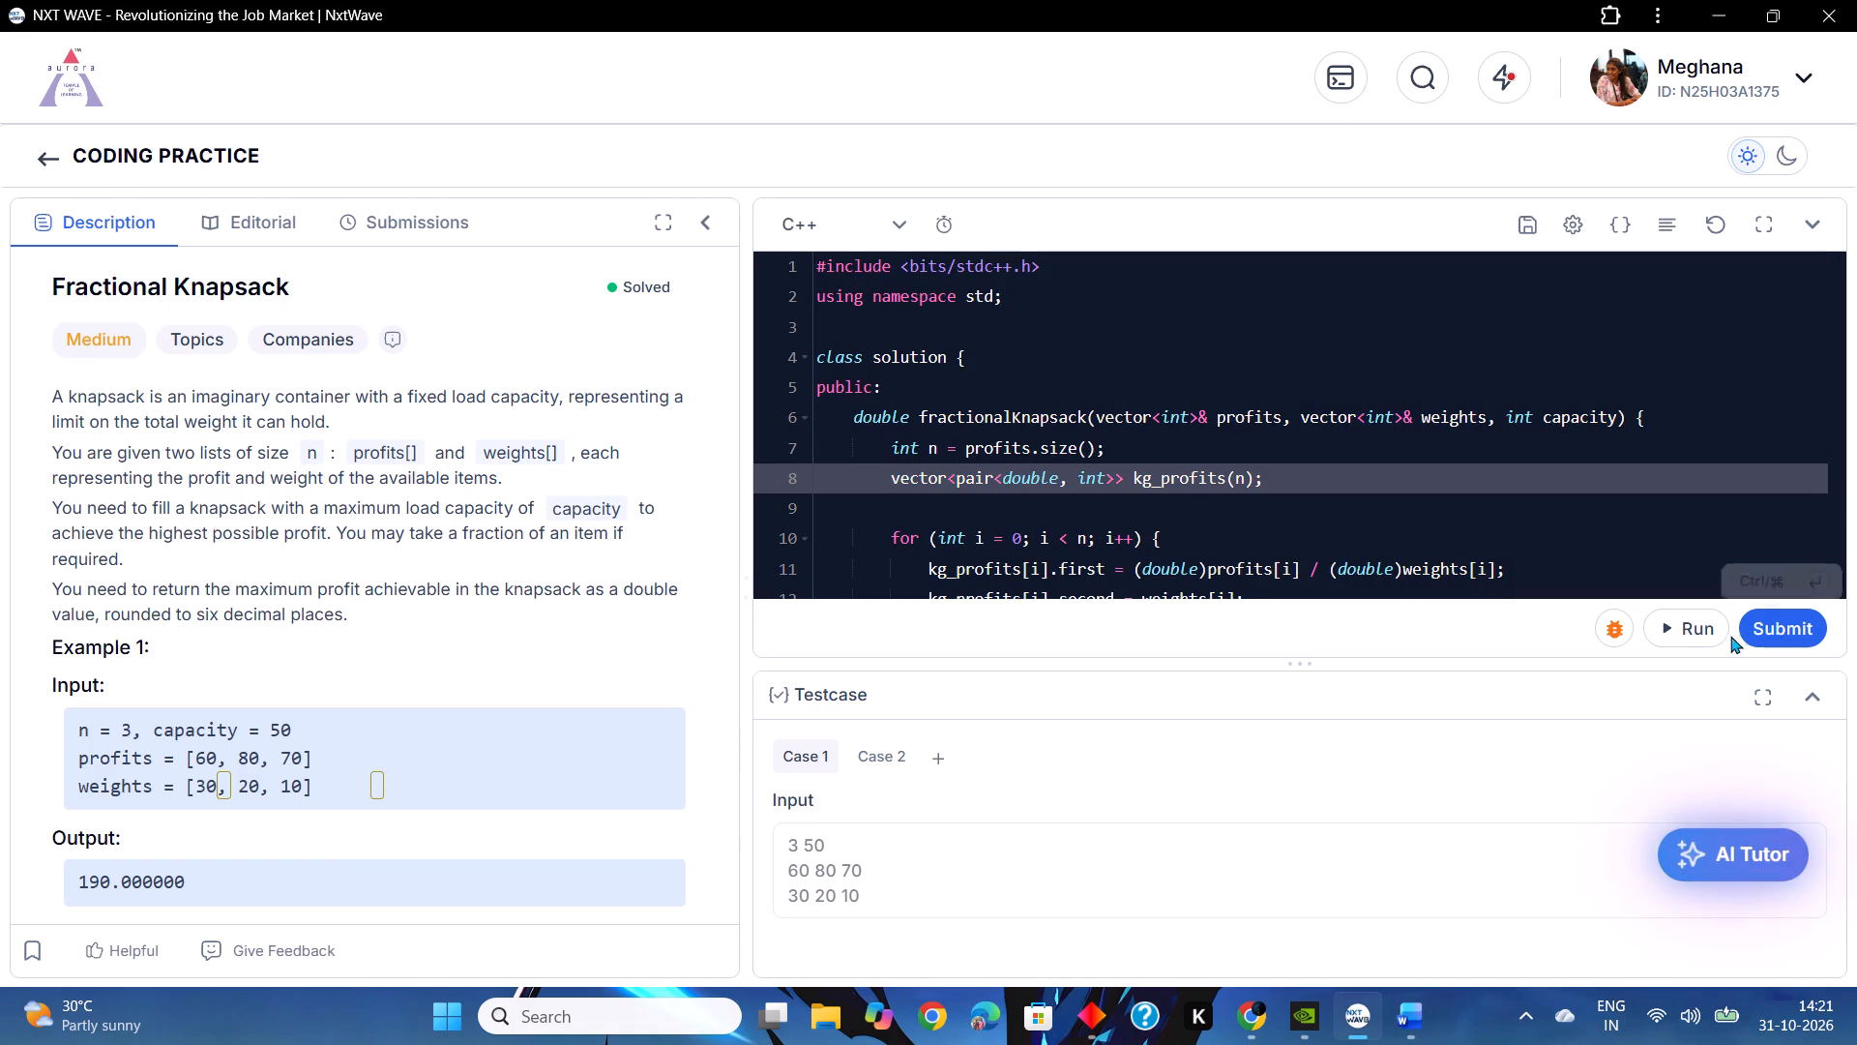
left_click(1699, 636)
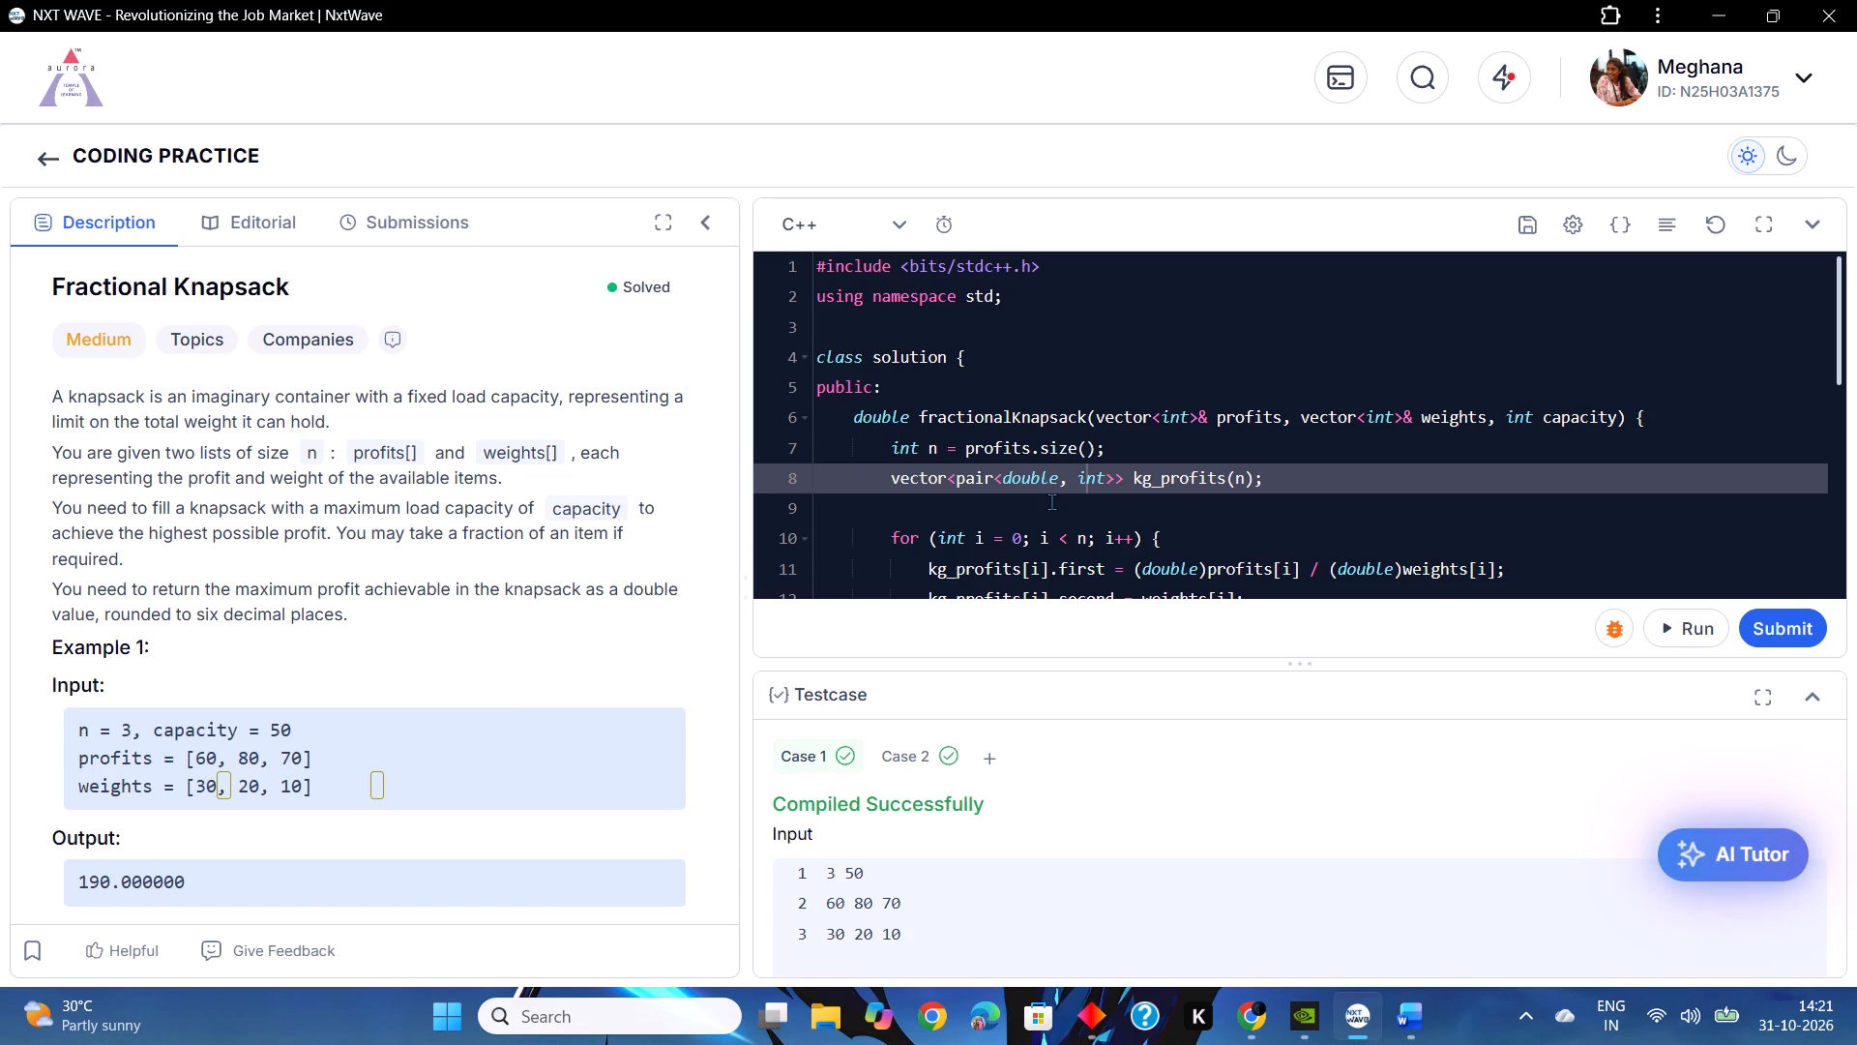
Capture the whole Fractional Knapsack page with its test results and insert the screenshot below the Q3 code in the Word report.
key("Print")
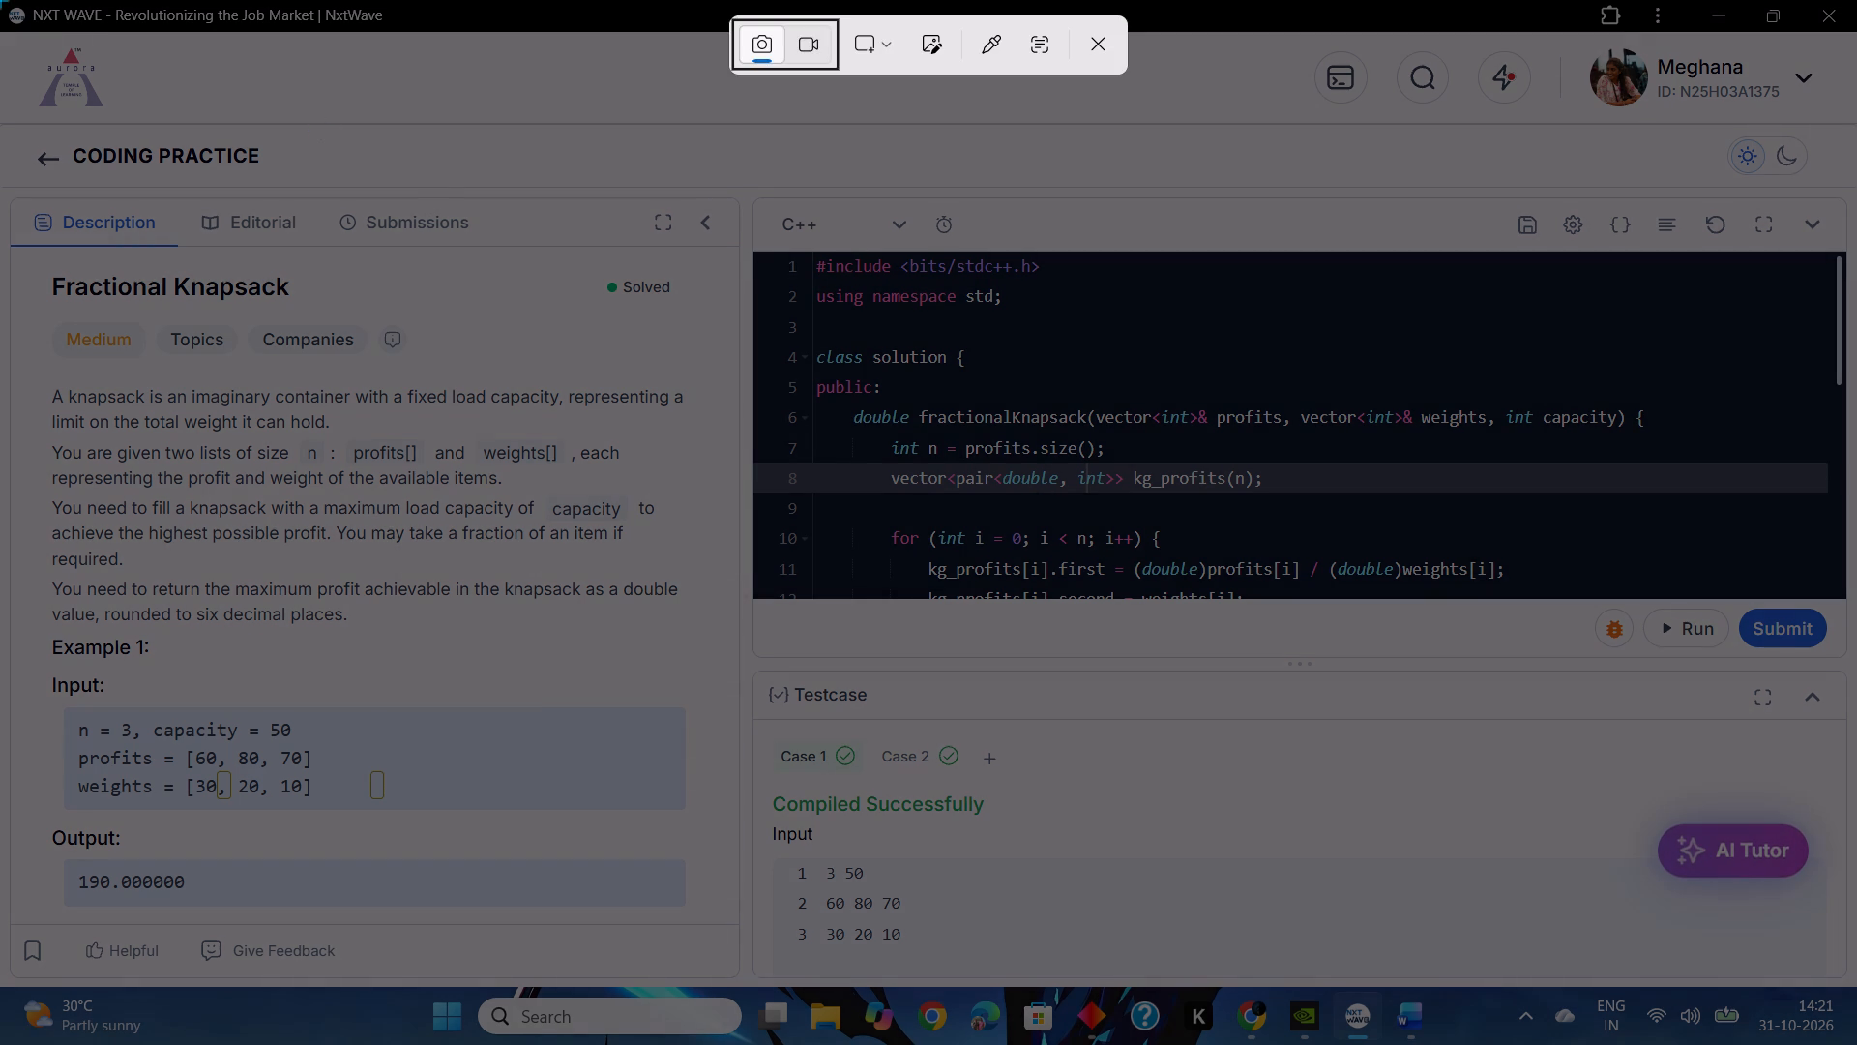
left_click_drag(4, 30, 1794, 989)
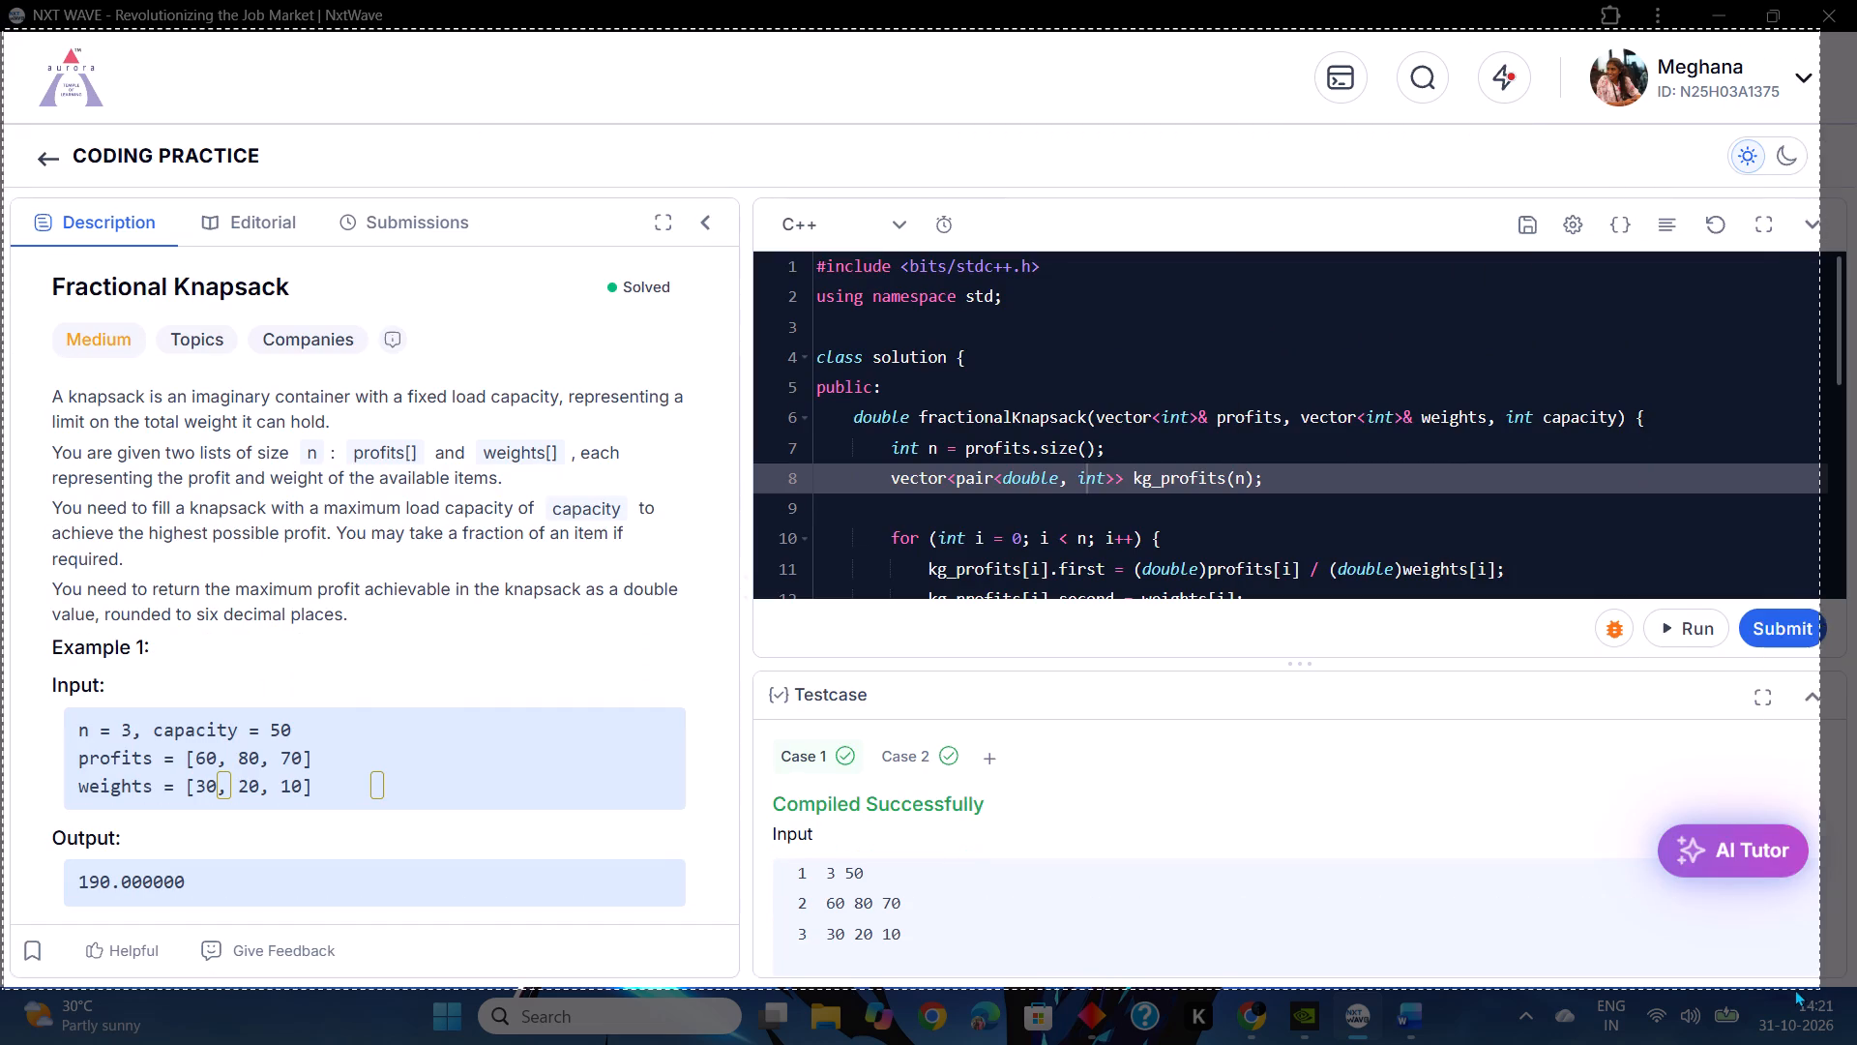
left_click_drag(1794, 989, 1847, 981)
key("alt+Tab")
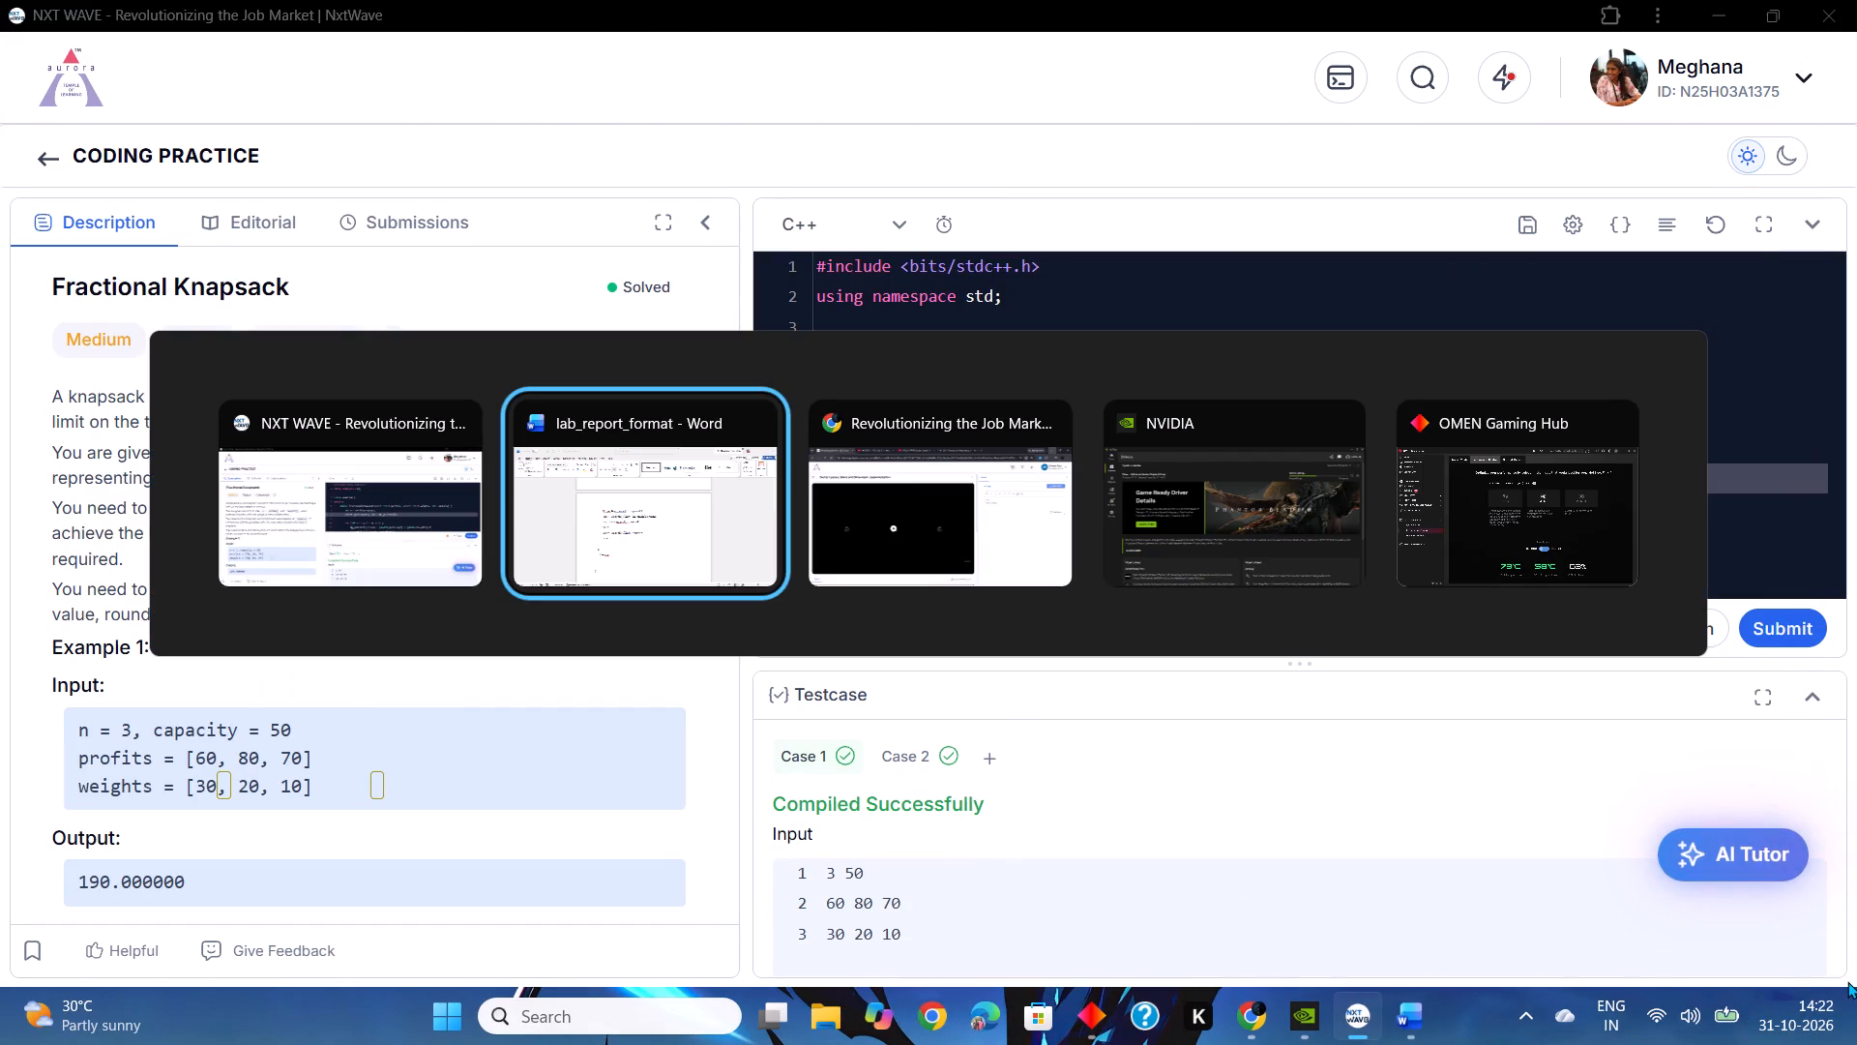
key("ctrl+v")
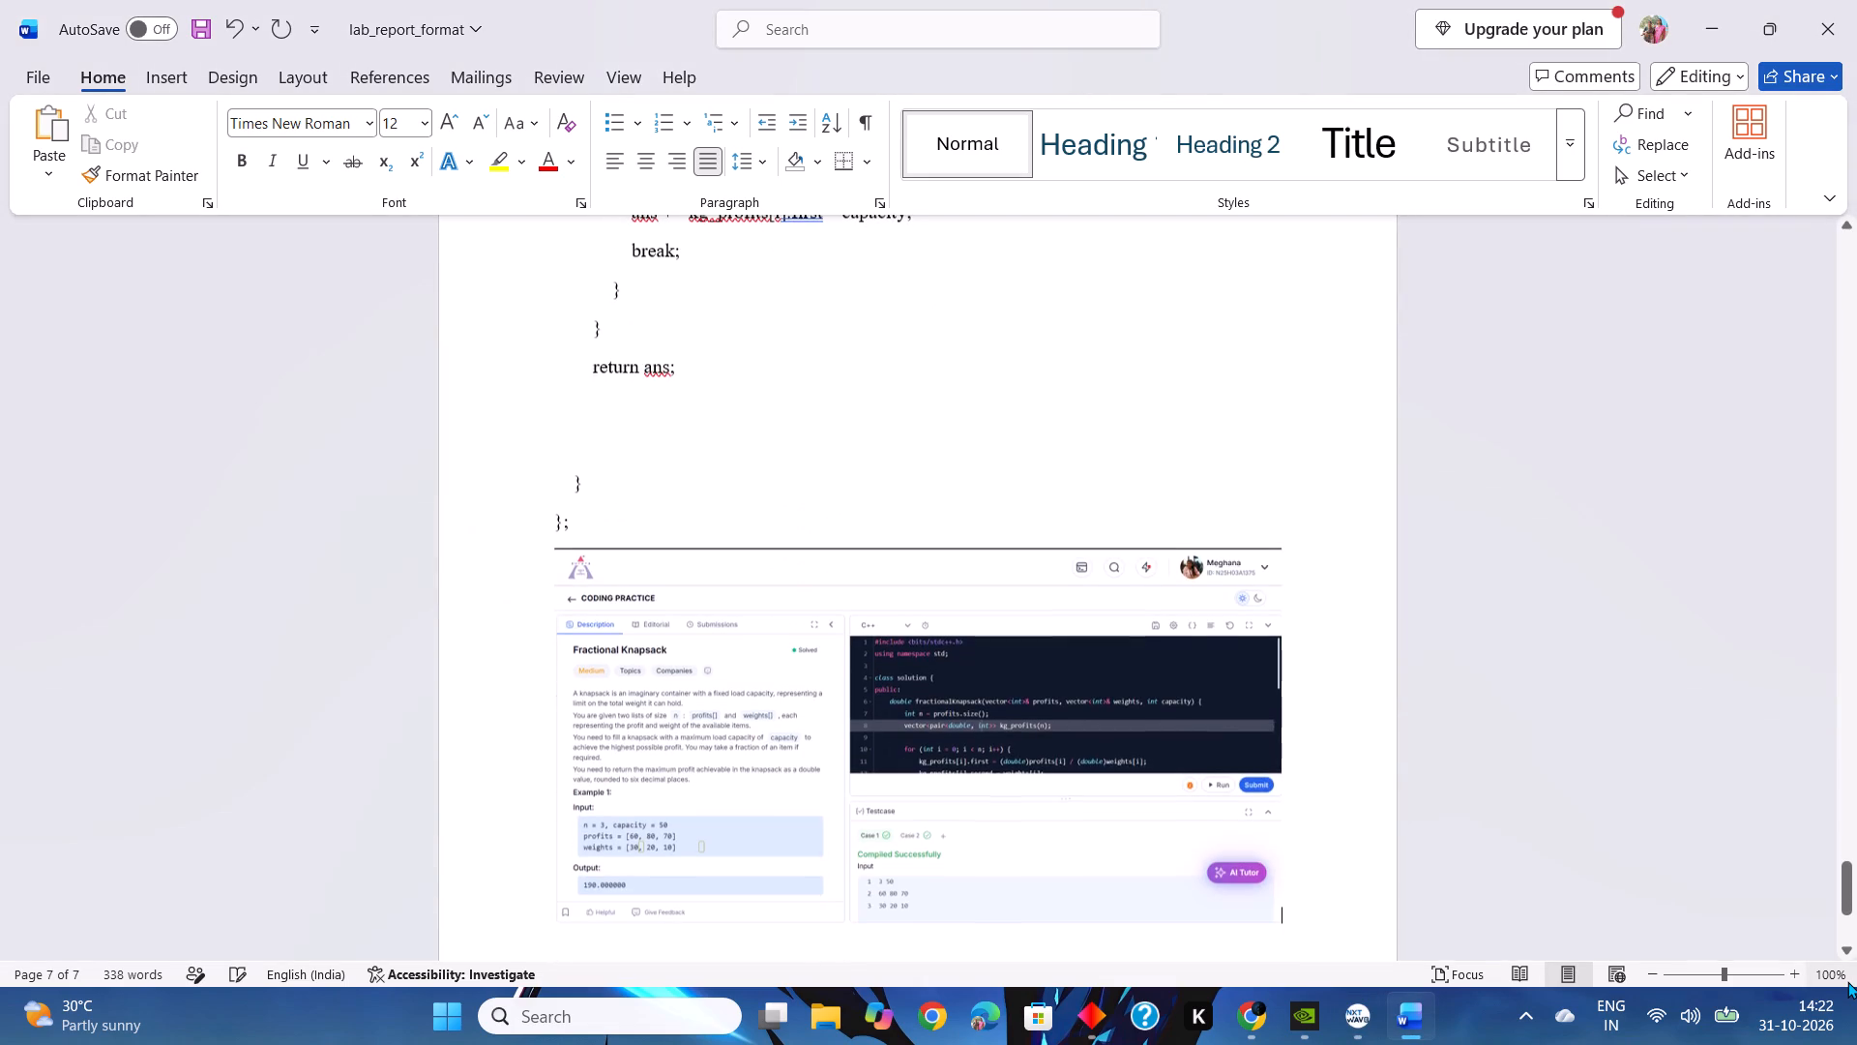
Review the report from the Most Frequent Element screenshot through the Q2 and Q3 code and screenshots.
scroll(928, 752, "up", 17)
scroll(928, 751, "up", 10)
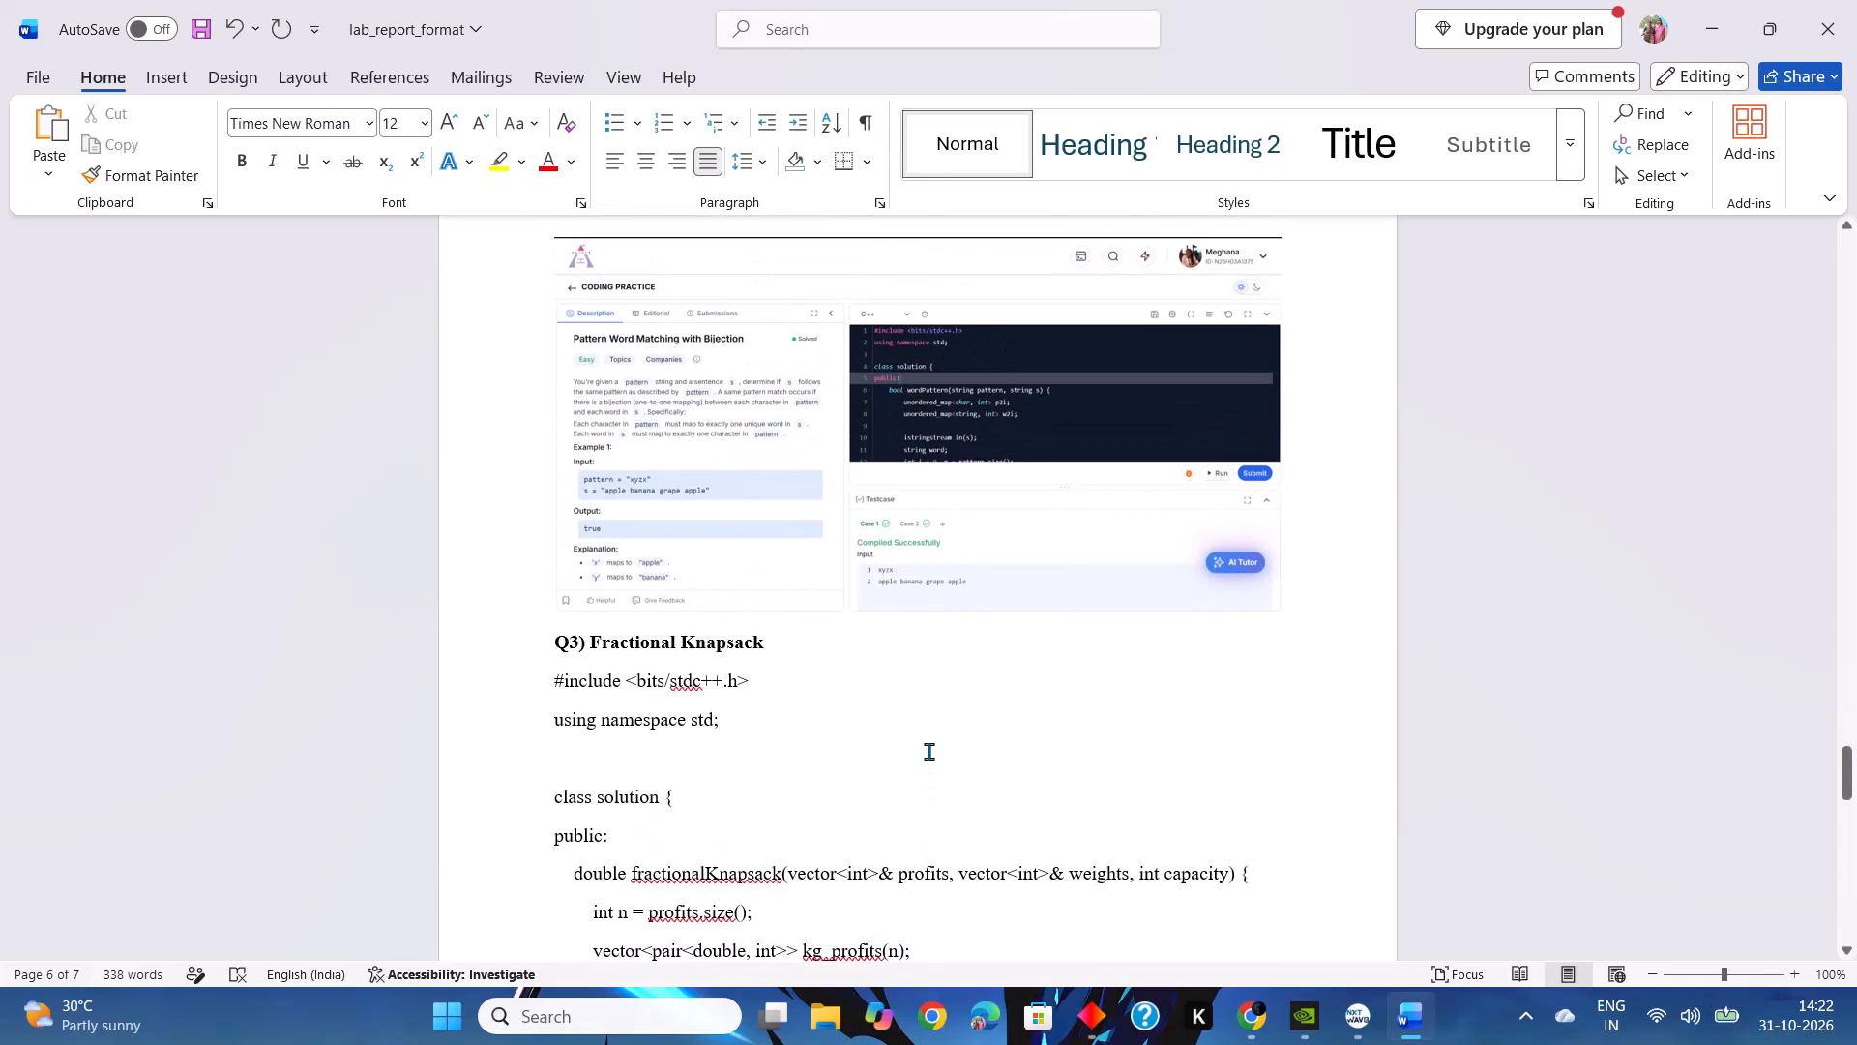
scroll(926, 753, "up", 6)
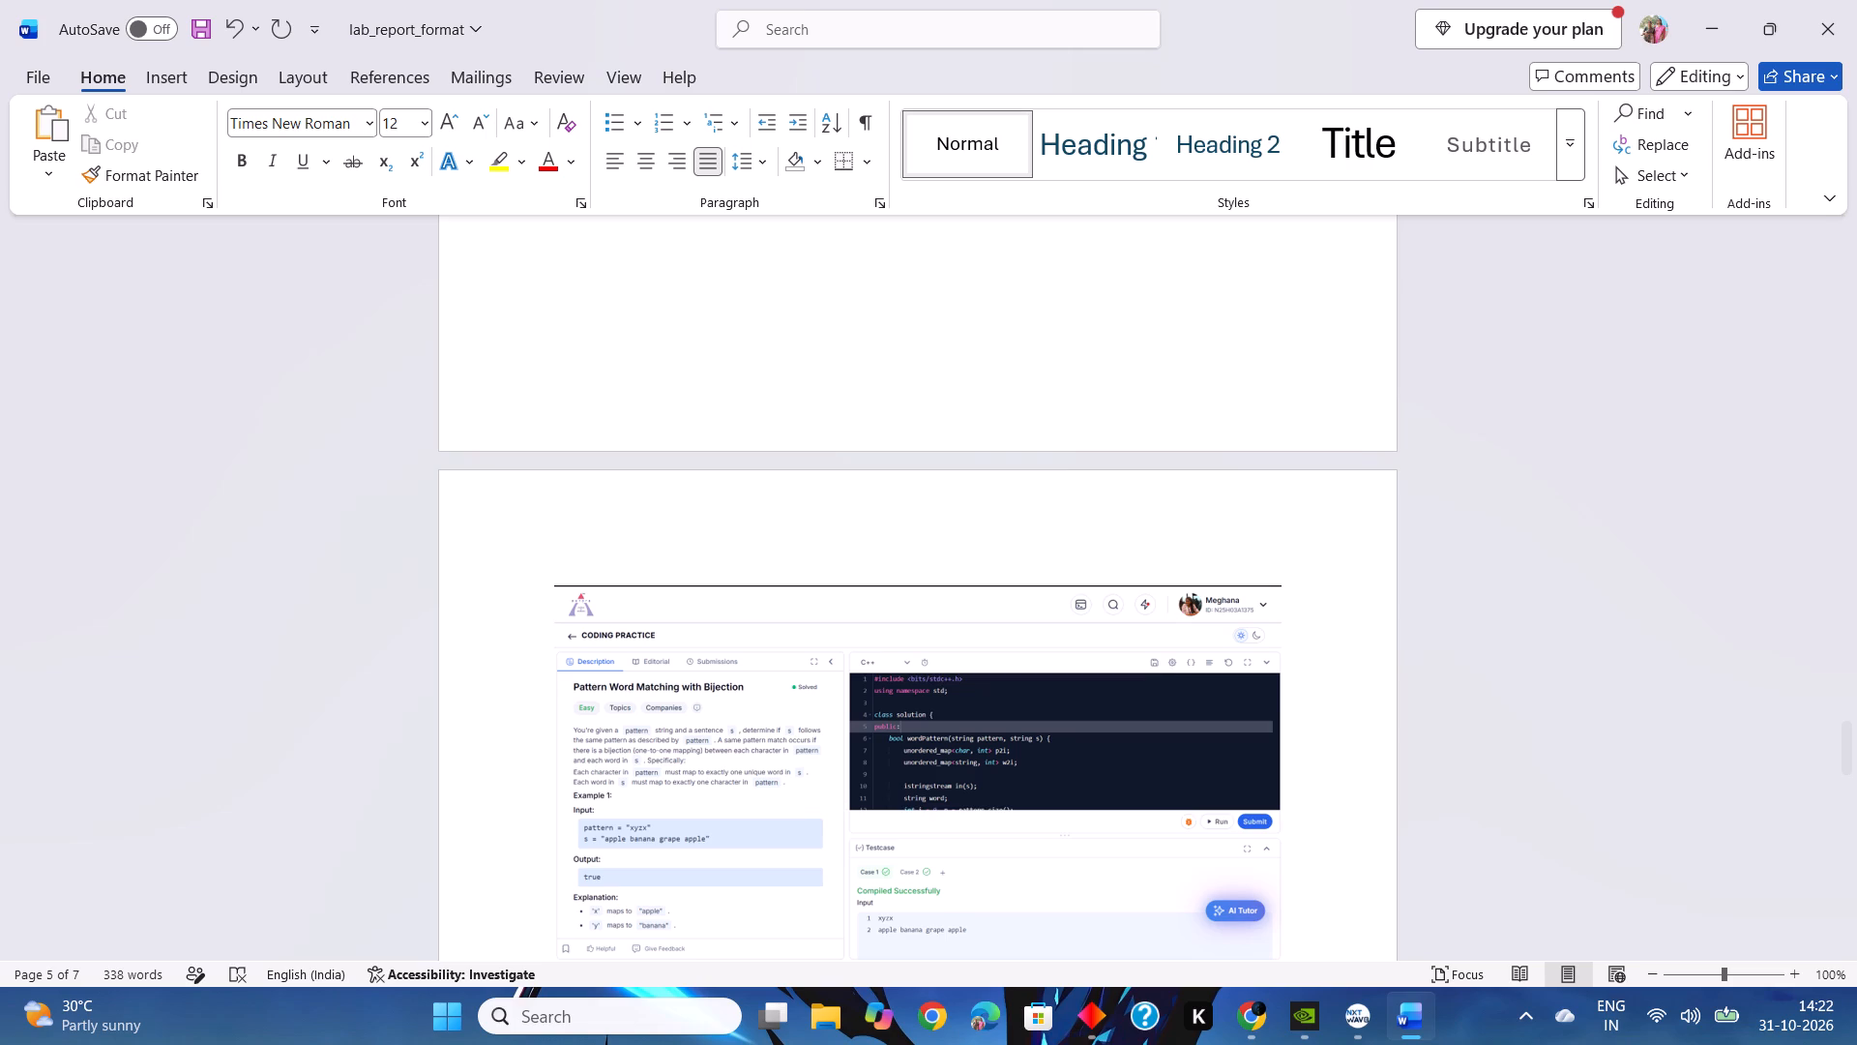
scroll(926, 720, "up", 11)
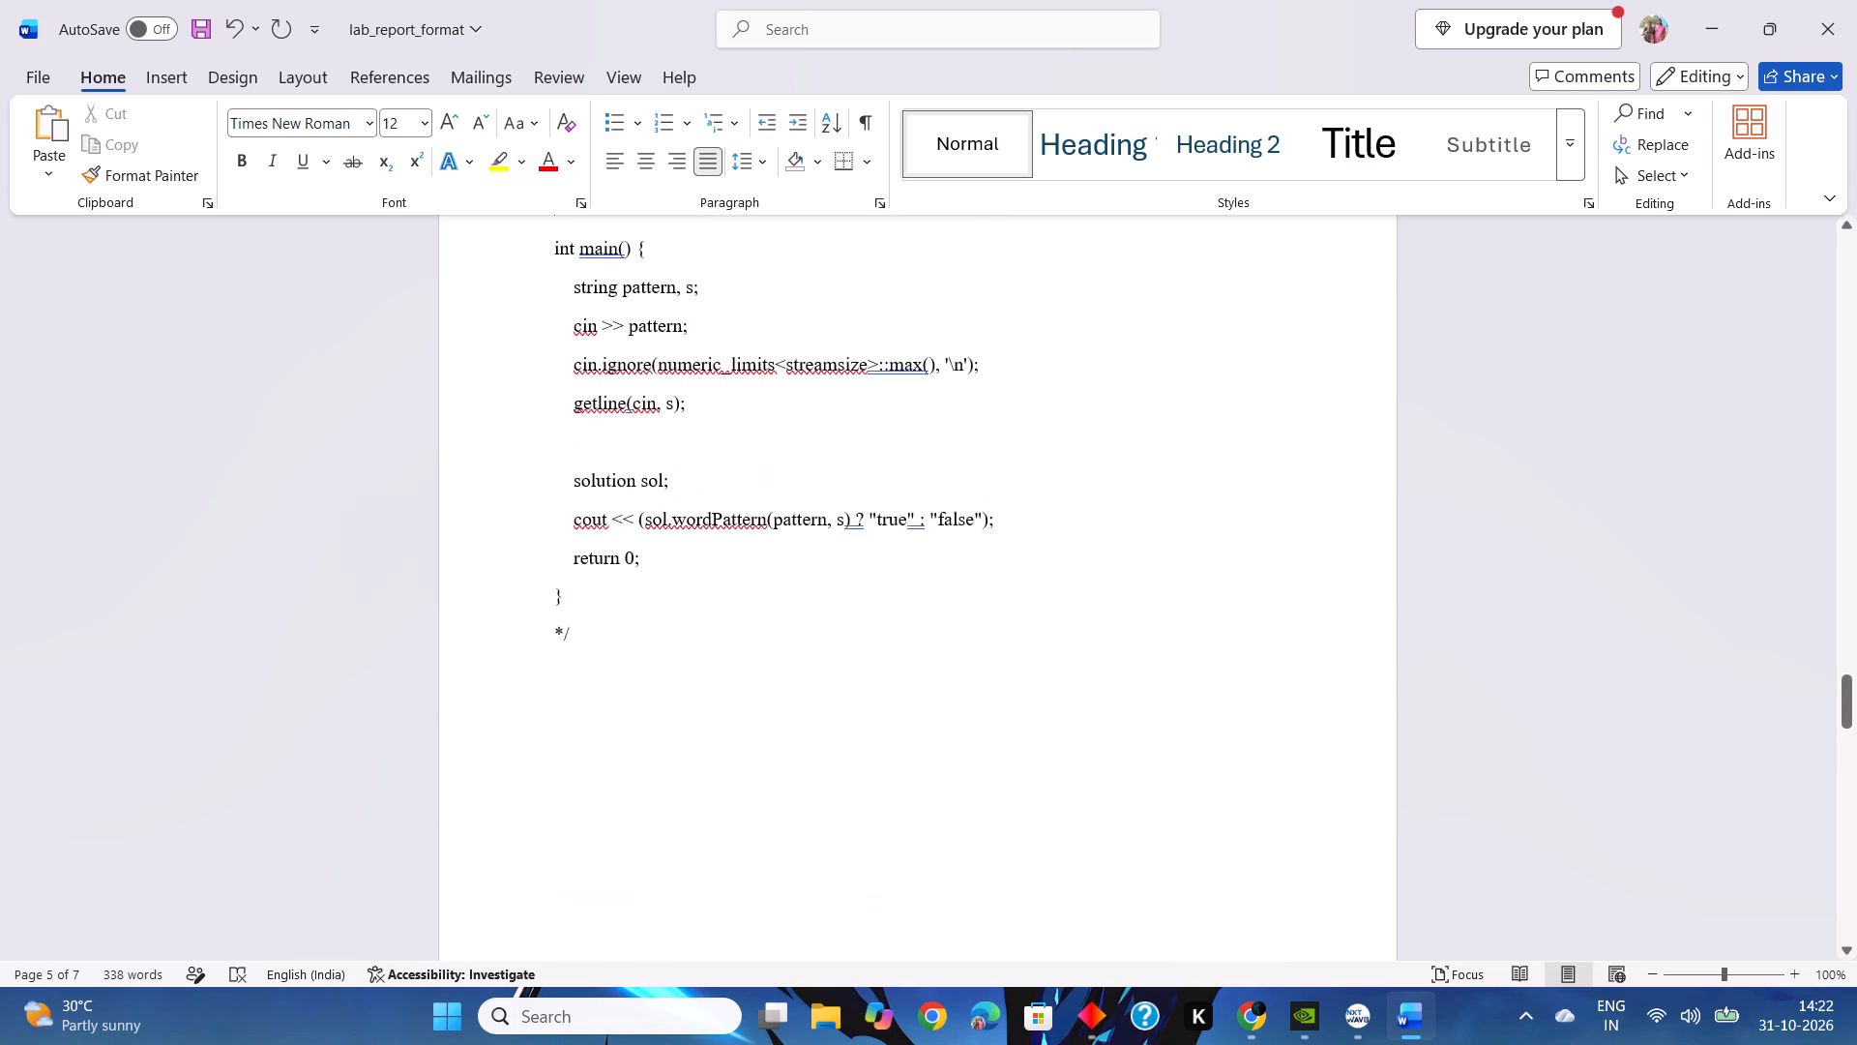
scroll(924, 721, "up", 18)
scroll(924, 721, "up", 13)
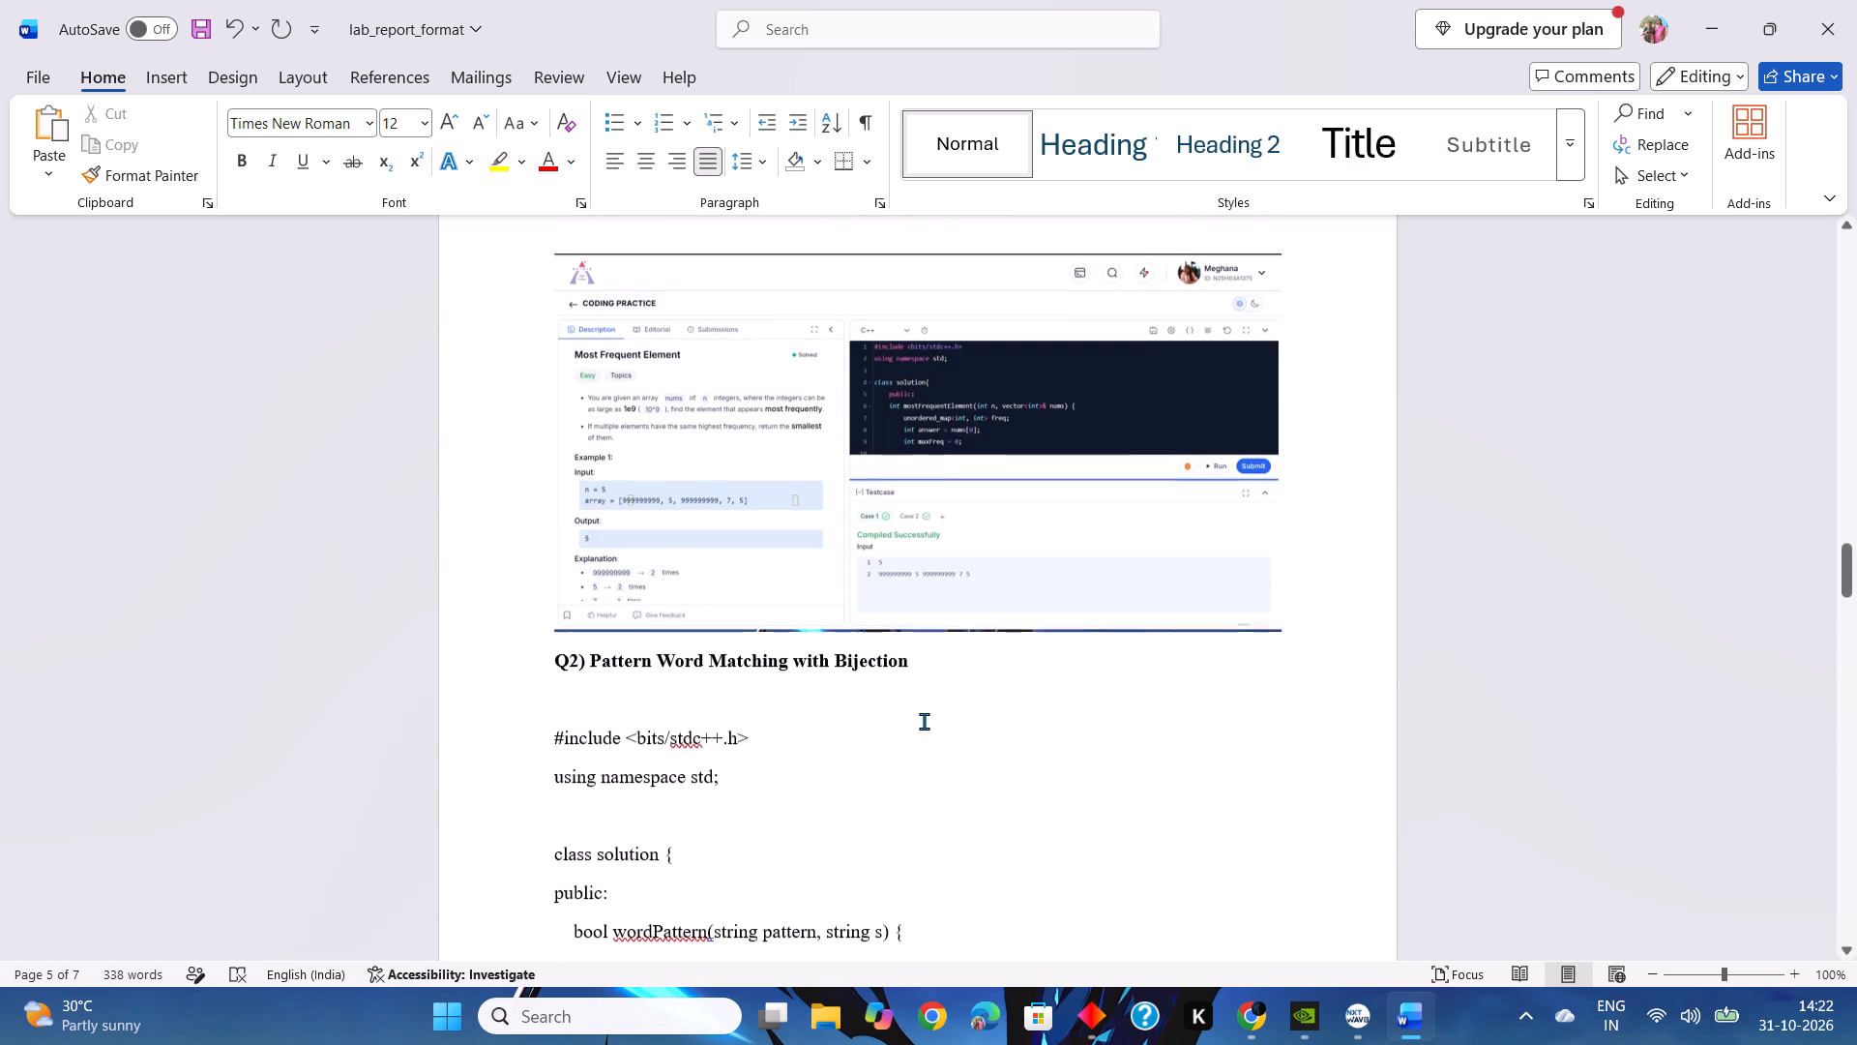
scroll(924, 721, "down", 11)
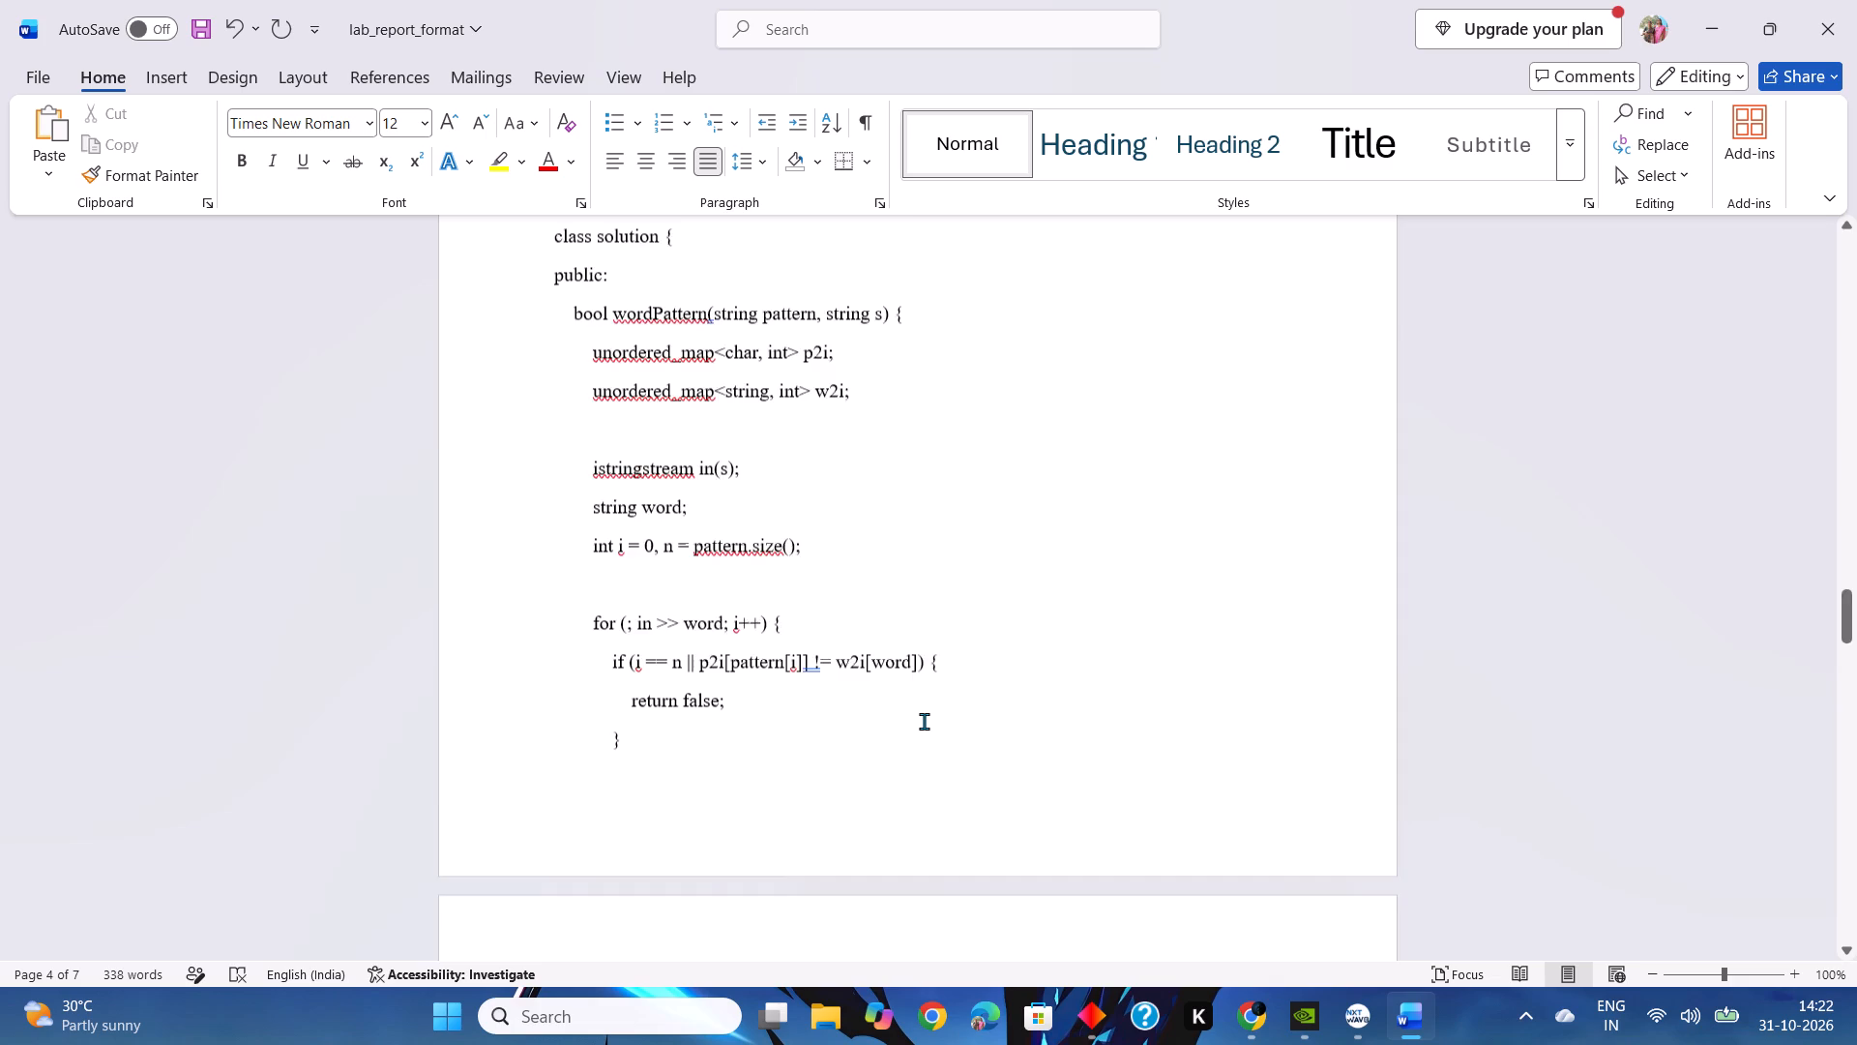
scroll(924, 721, "down", 15)
scroll(925, 715, "down", 9)
scroll(925, 715, "up", 1)
scroll(925, 715, "down", 2)
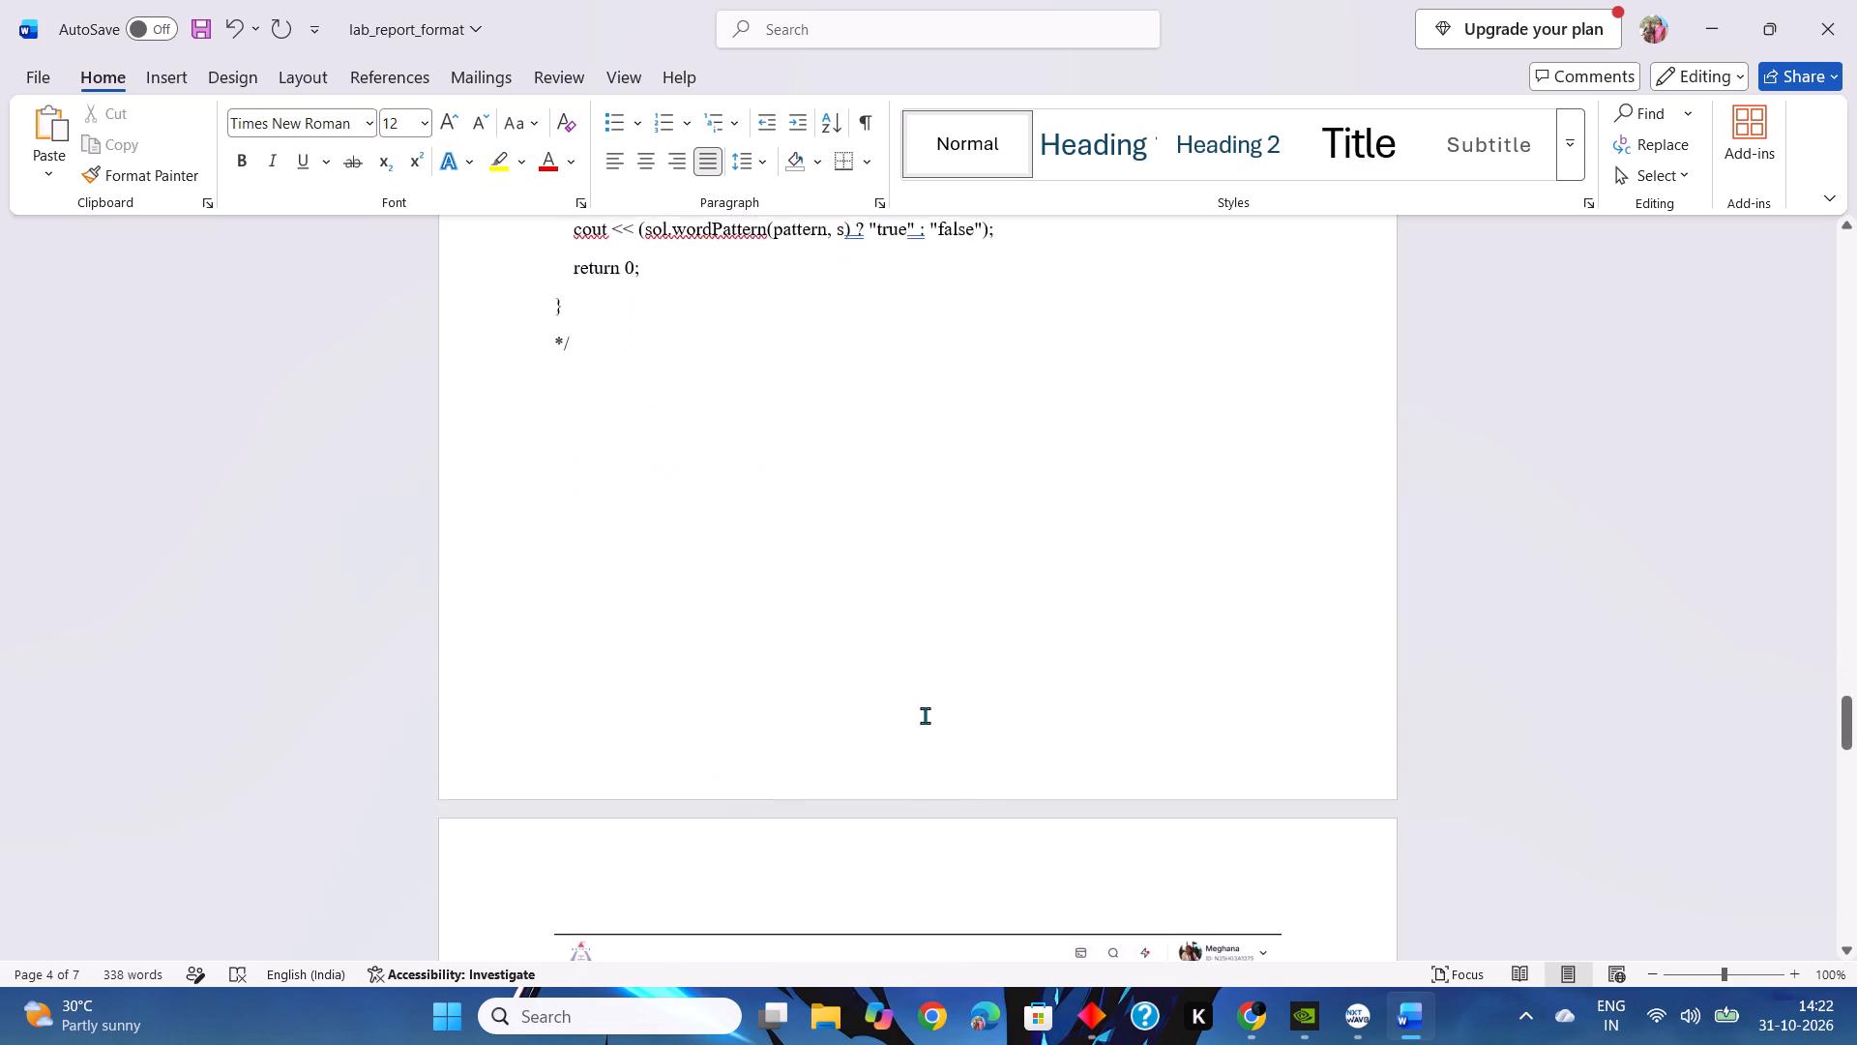
scroll(925, 715, "down", 19)
scroll(925, 715, "down", 2)
scroll(925, 715, "up", 1)
scroll(925, 715, "down", 8)
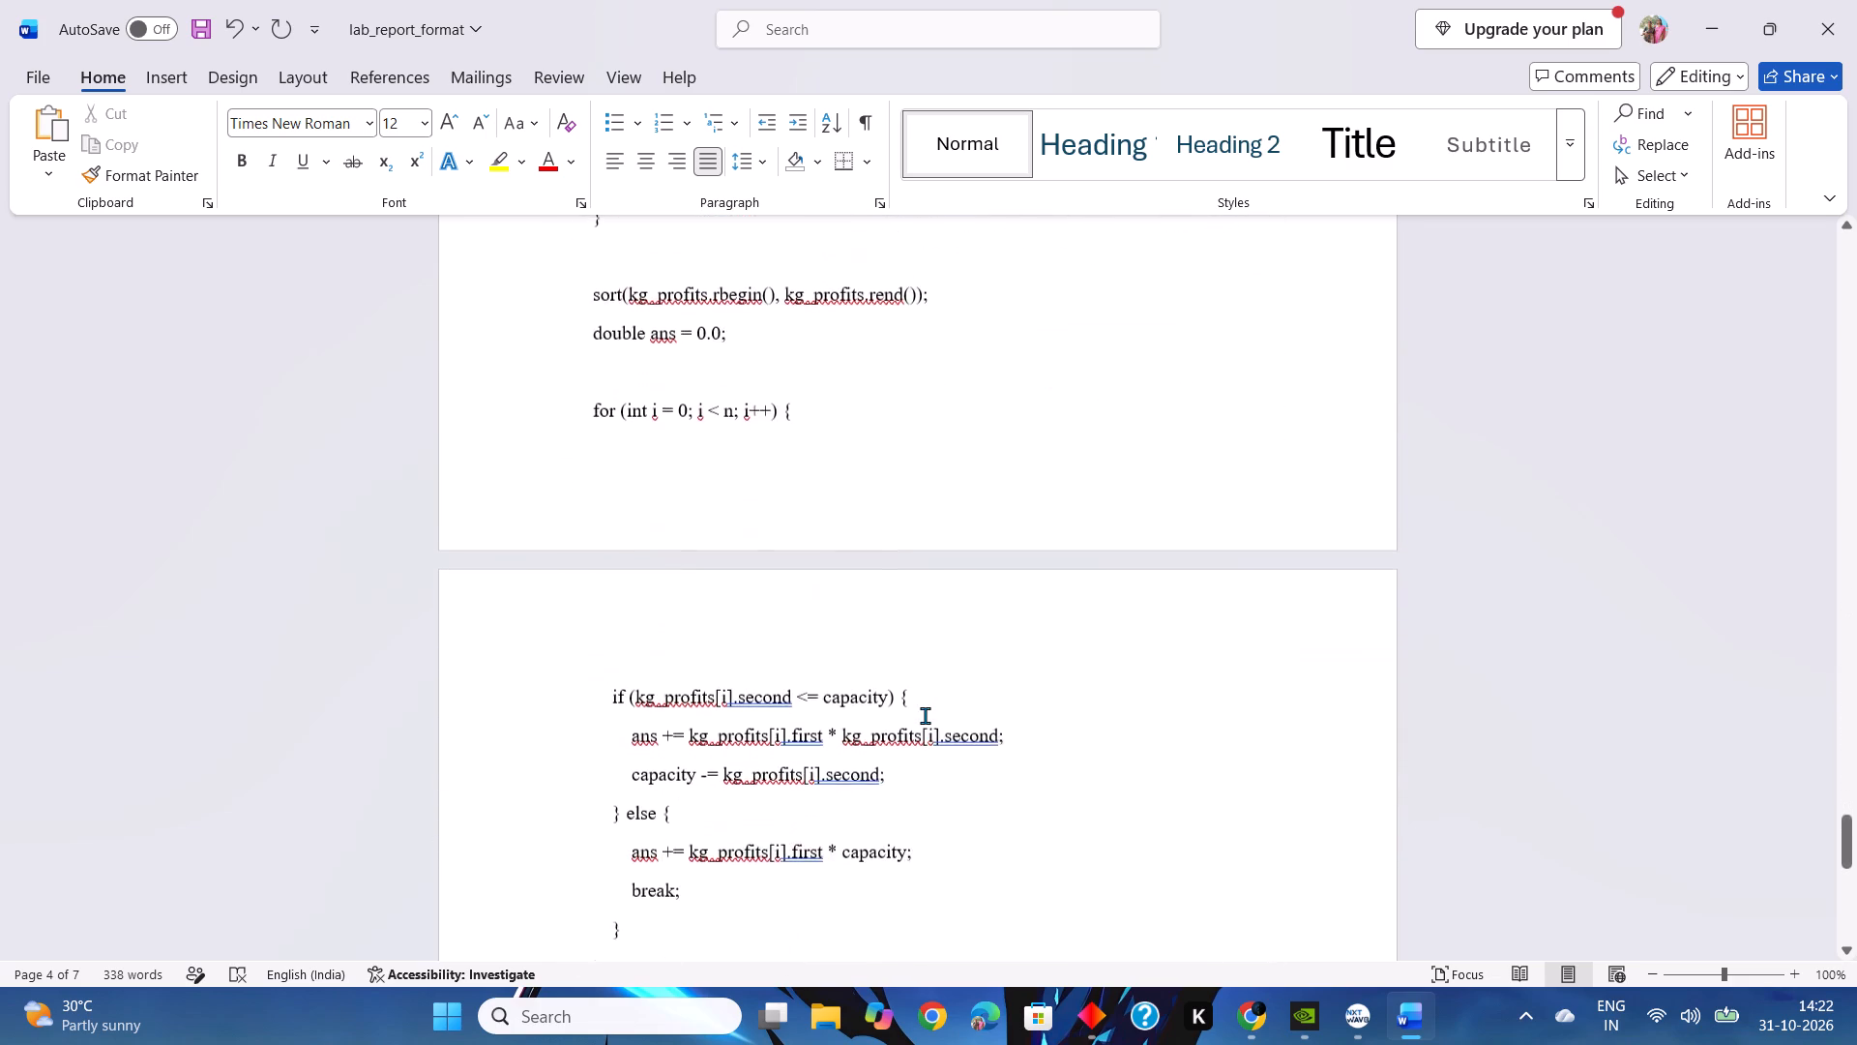
scroll(925, 715, "down", 18)
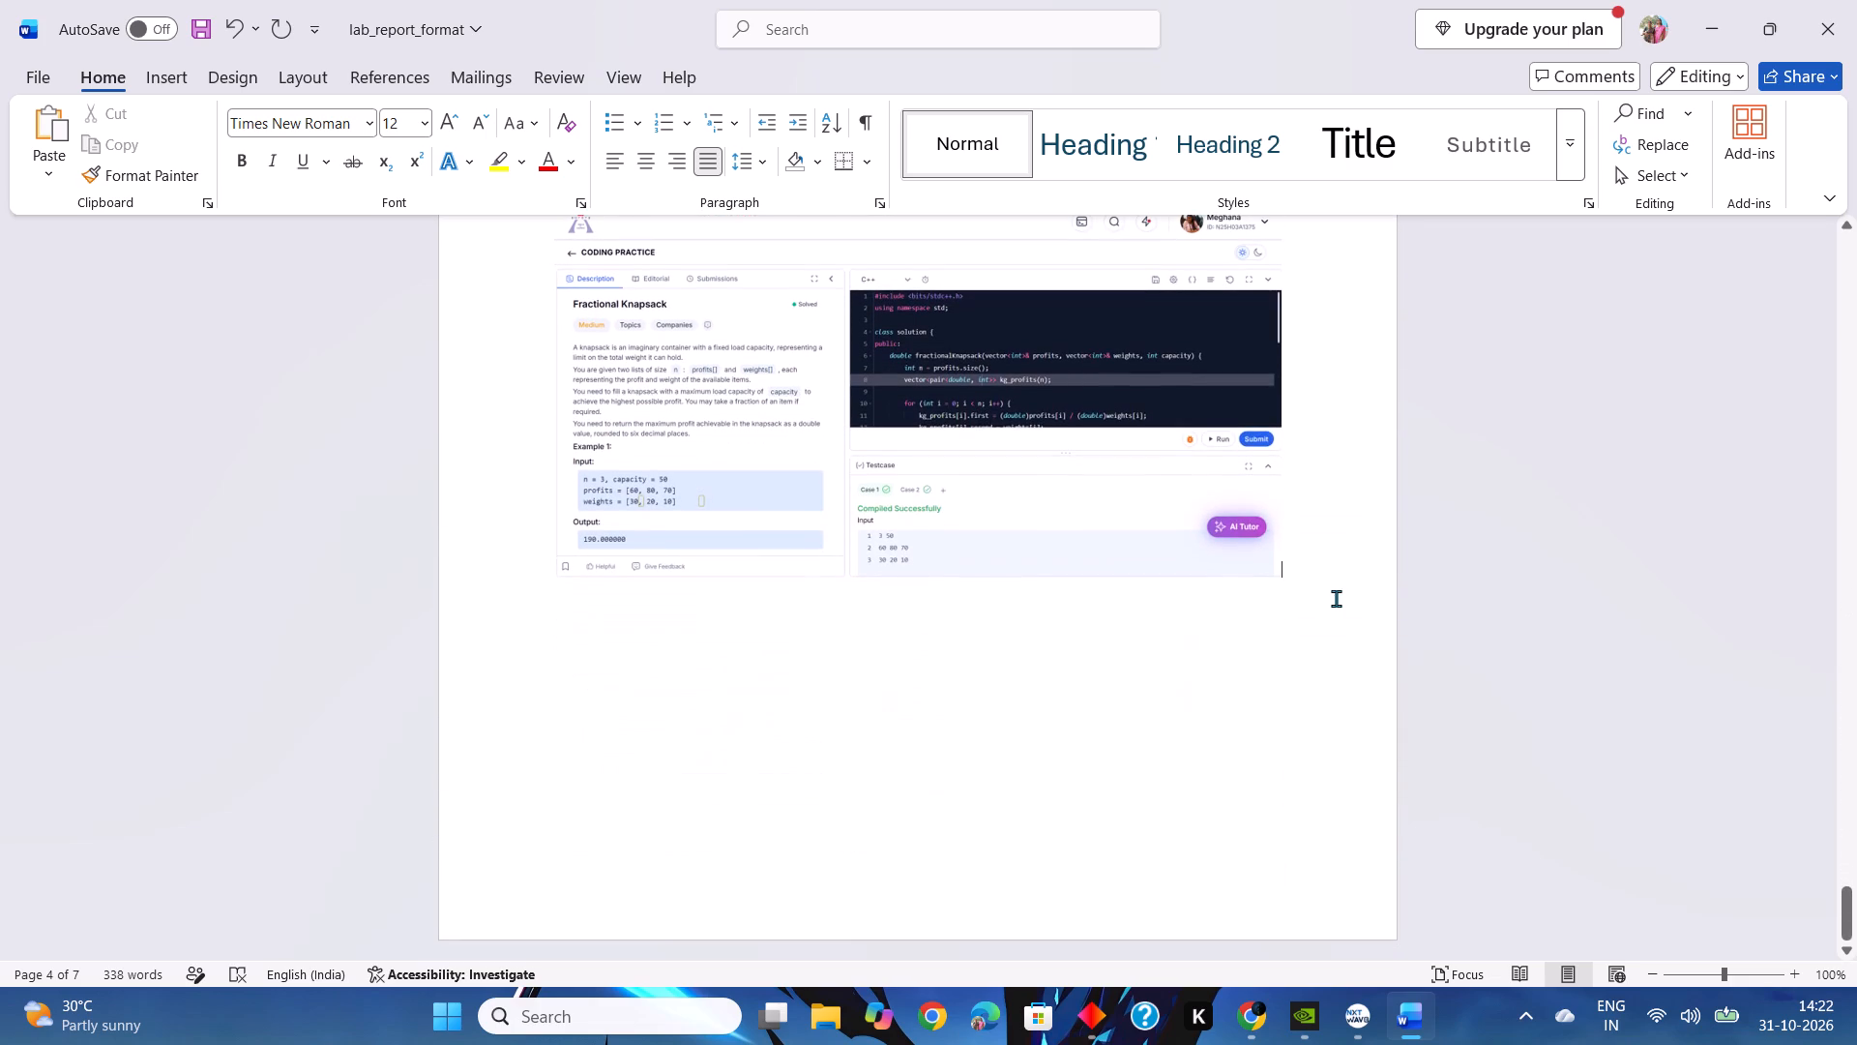
Enter the title "Q4) Match Customers with Experts" below the Q3 screenshot, copying the question name from the NxtWave Coding Practice list.
key("Return")
key("q")
type("4)")
key("alt+Tab")
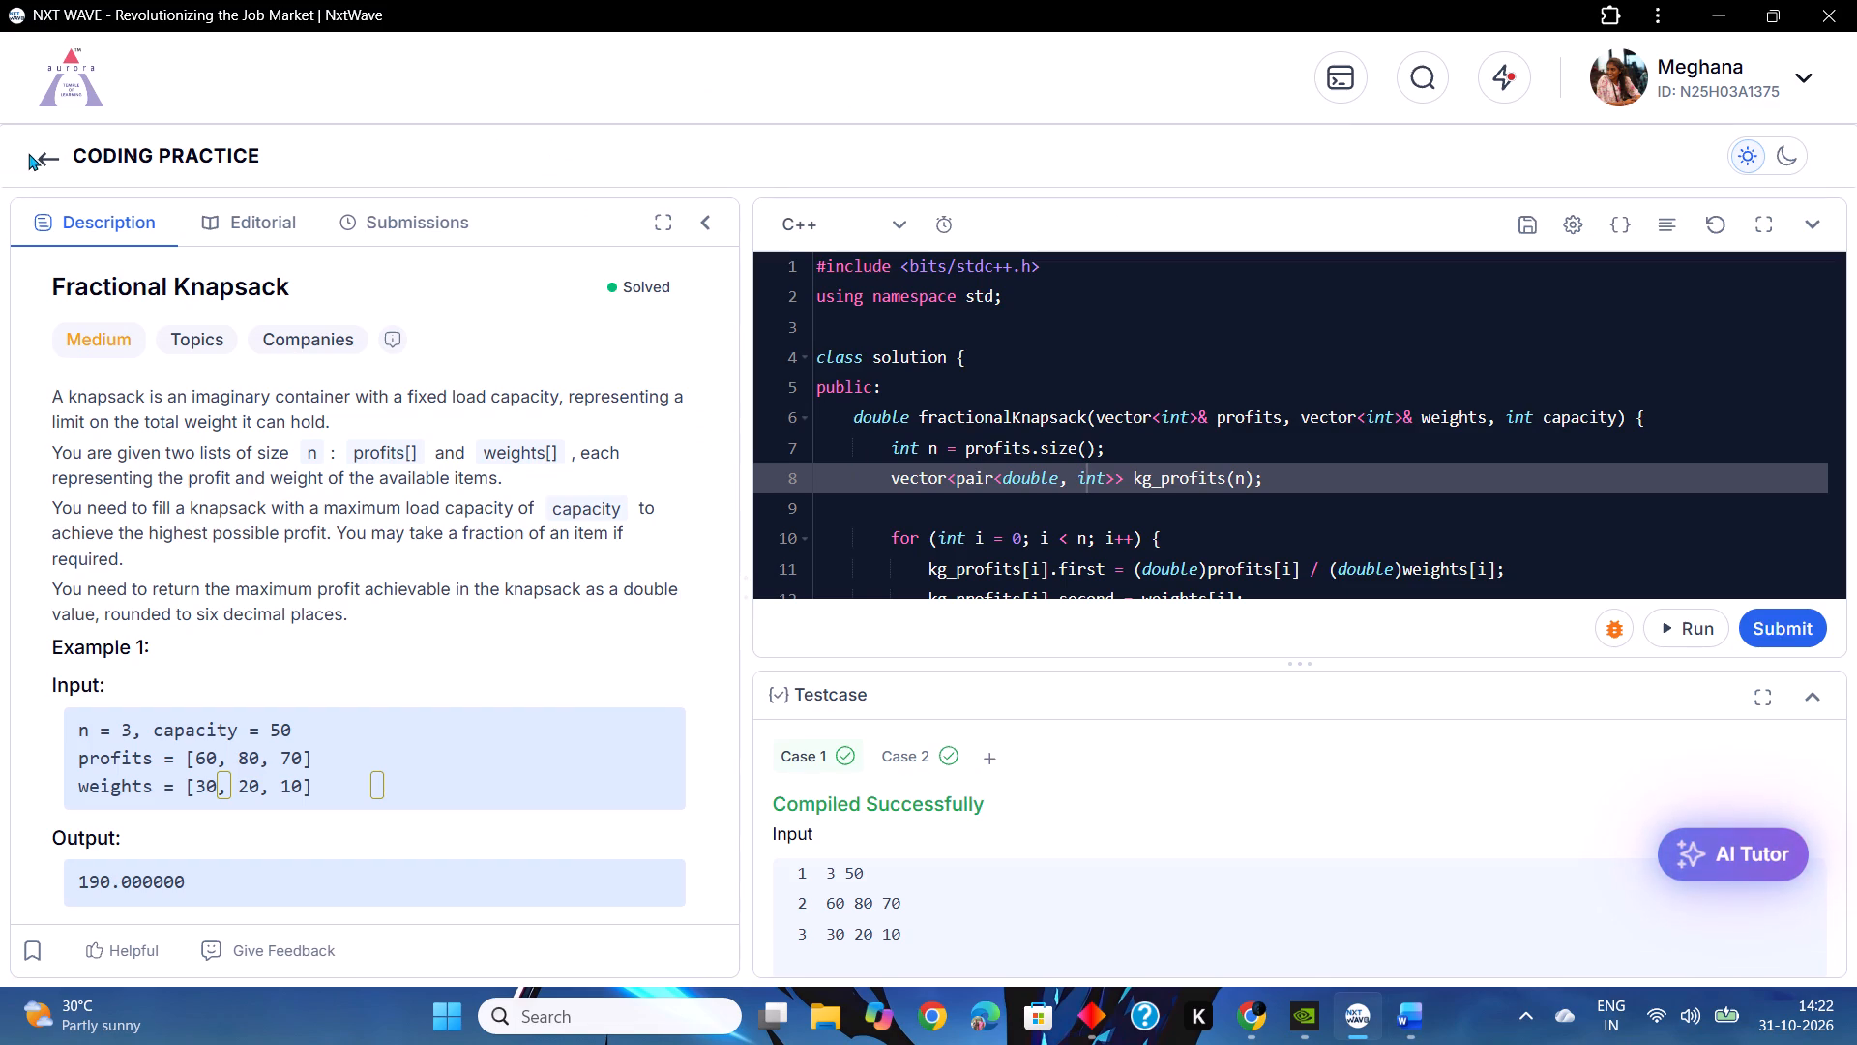
left_click(38, 154)
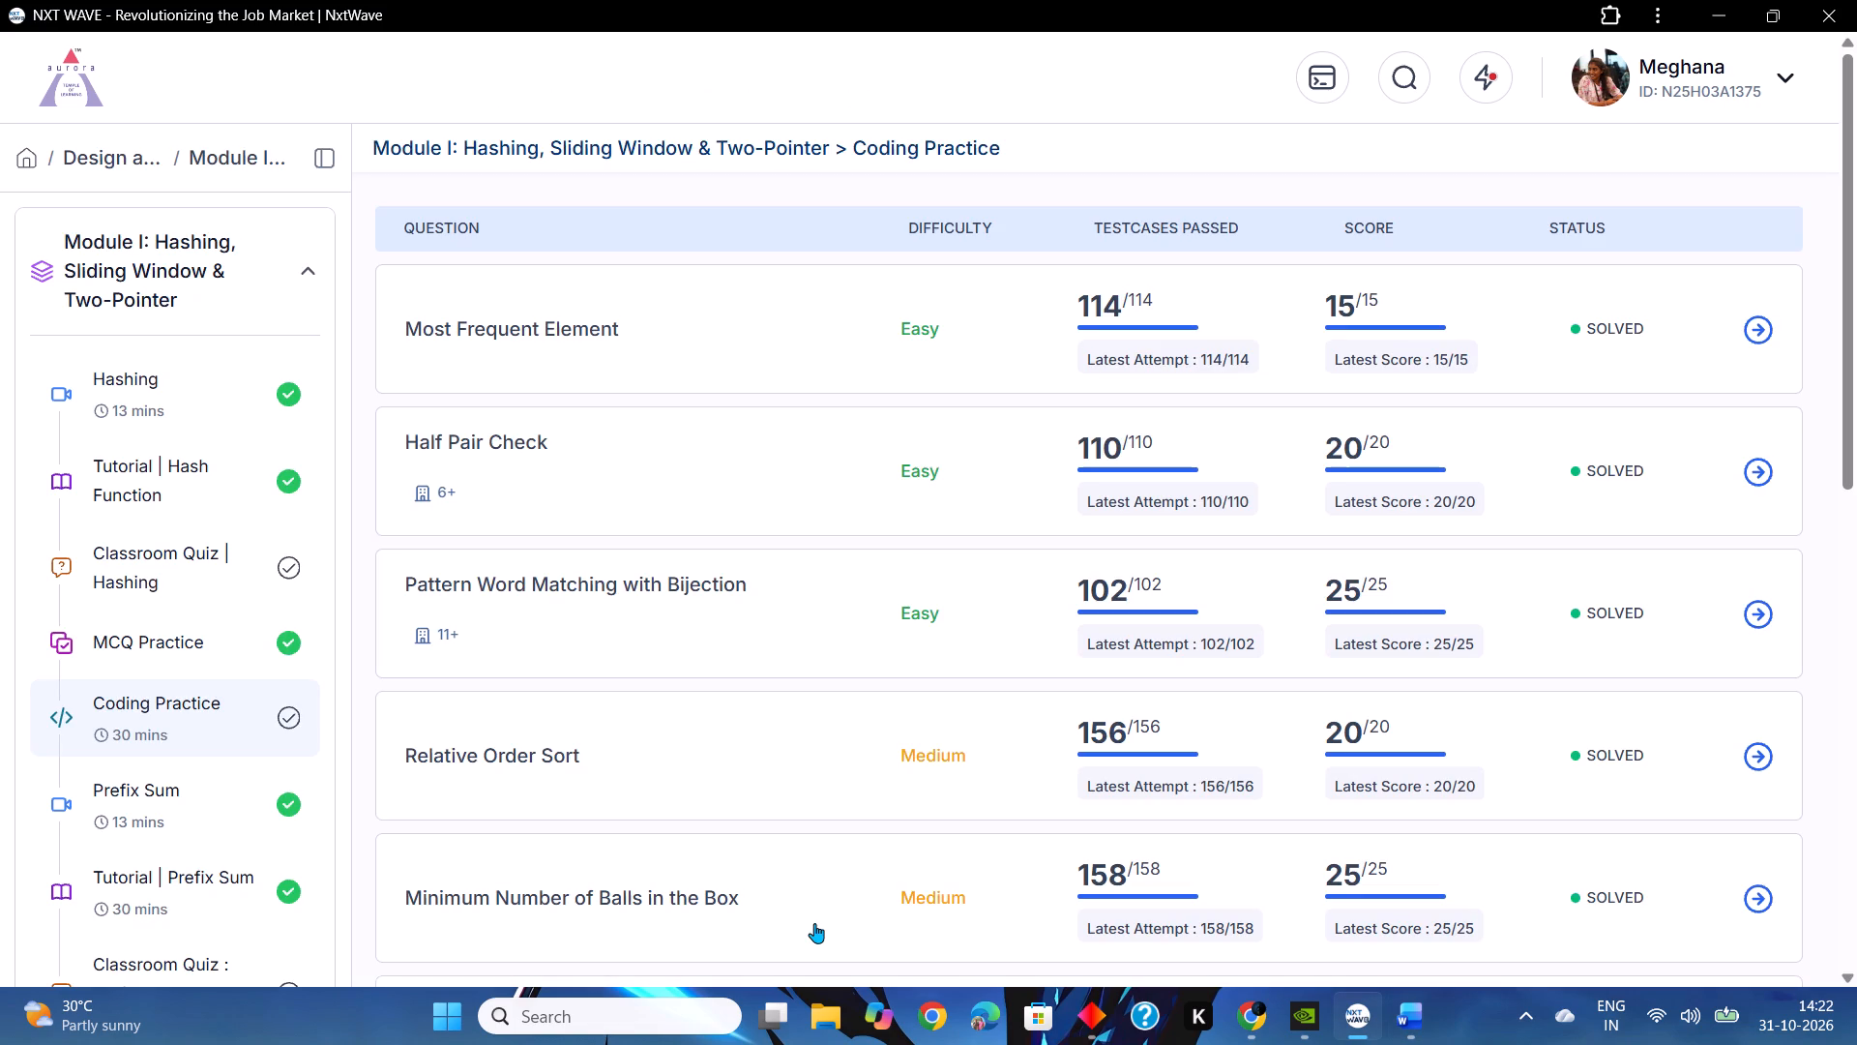
scroll(826, 874, "down", 10)
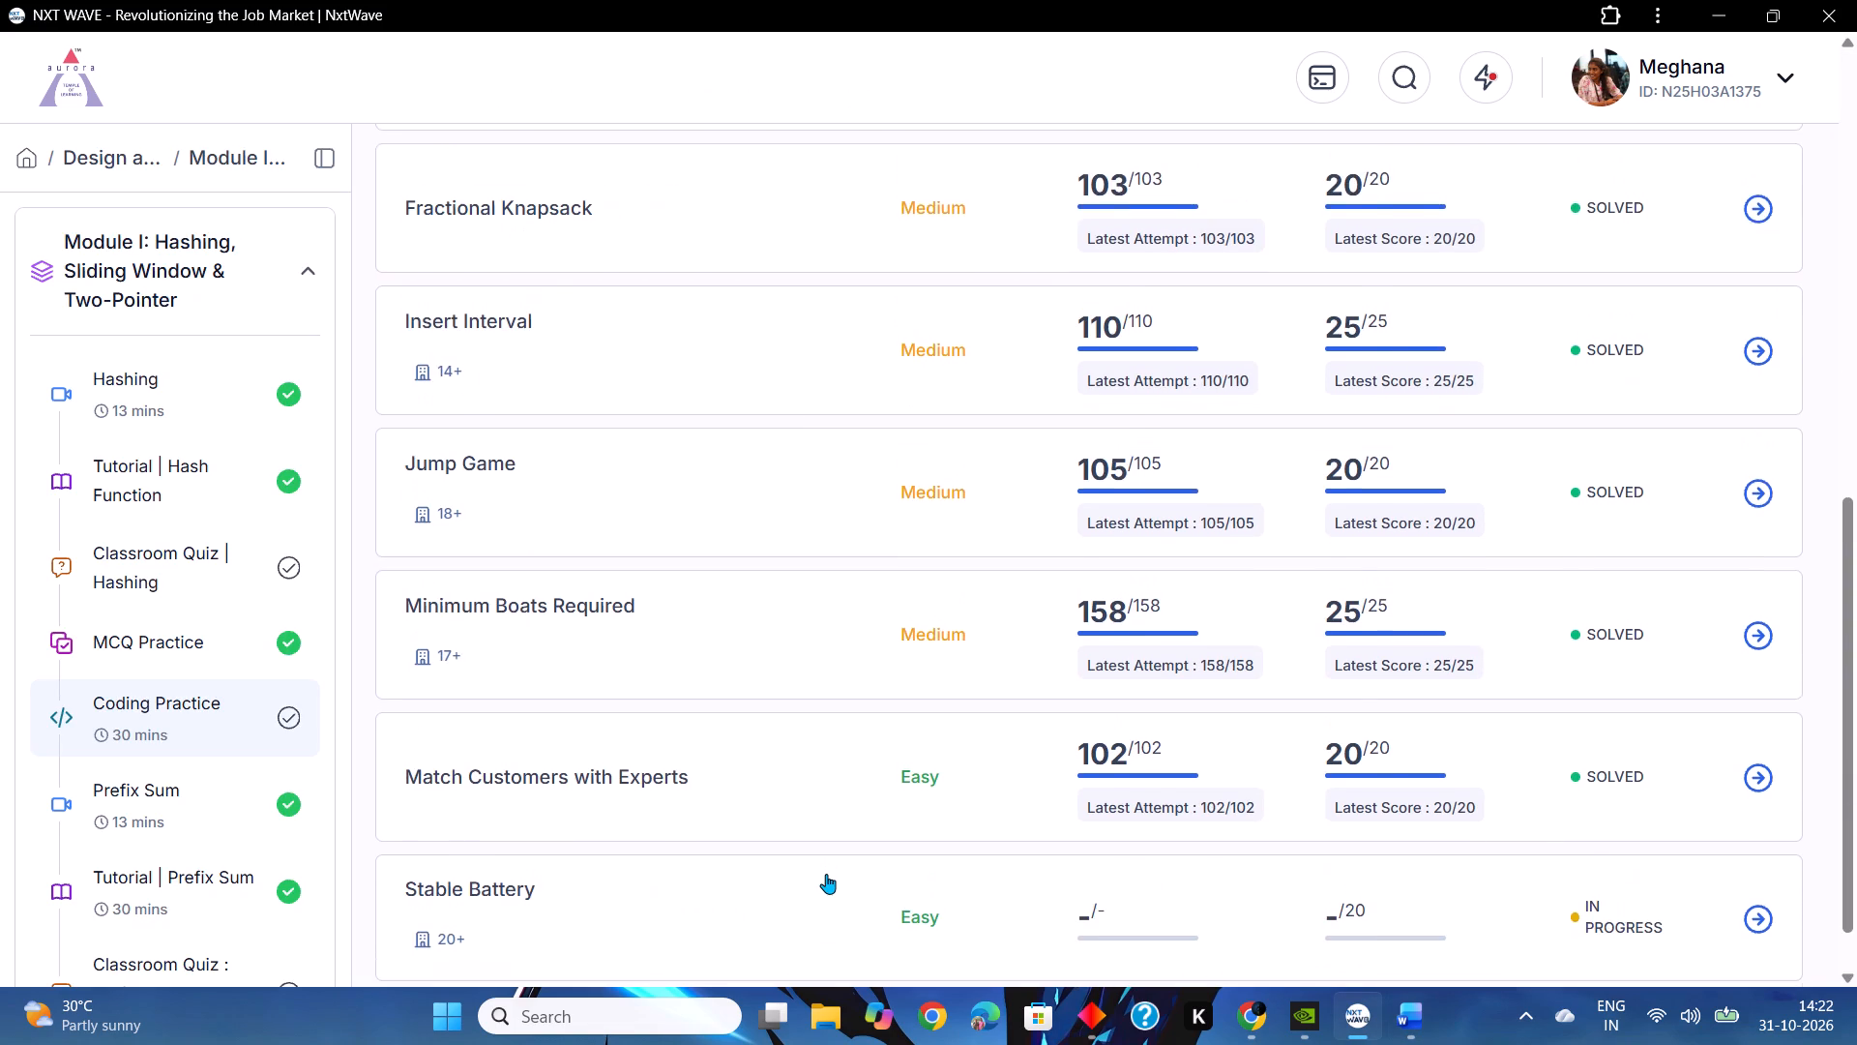
scroll(826, 874, "down", 6)
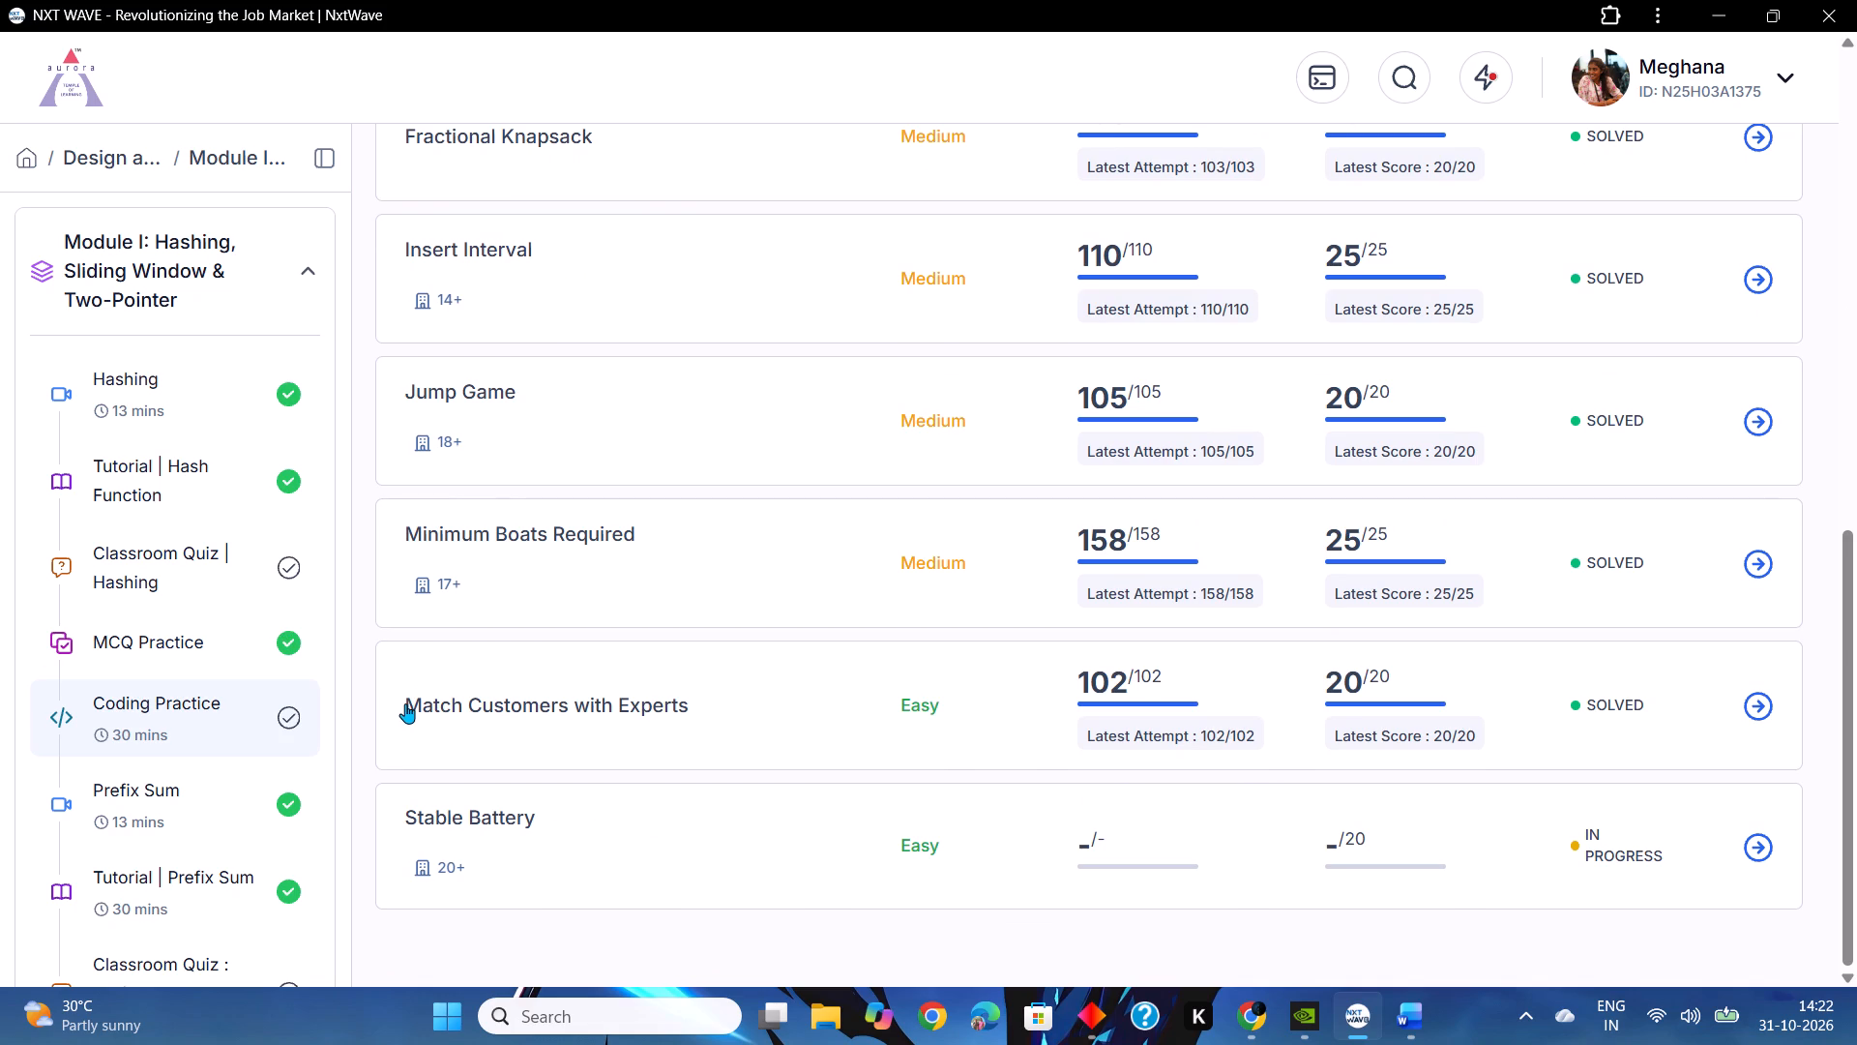
left_click_drag(405, 703, 754, 686)
key("ctrl+c")
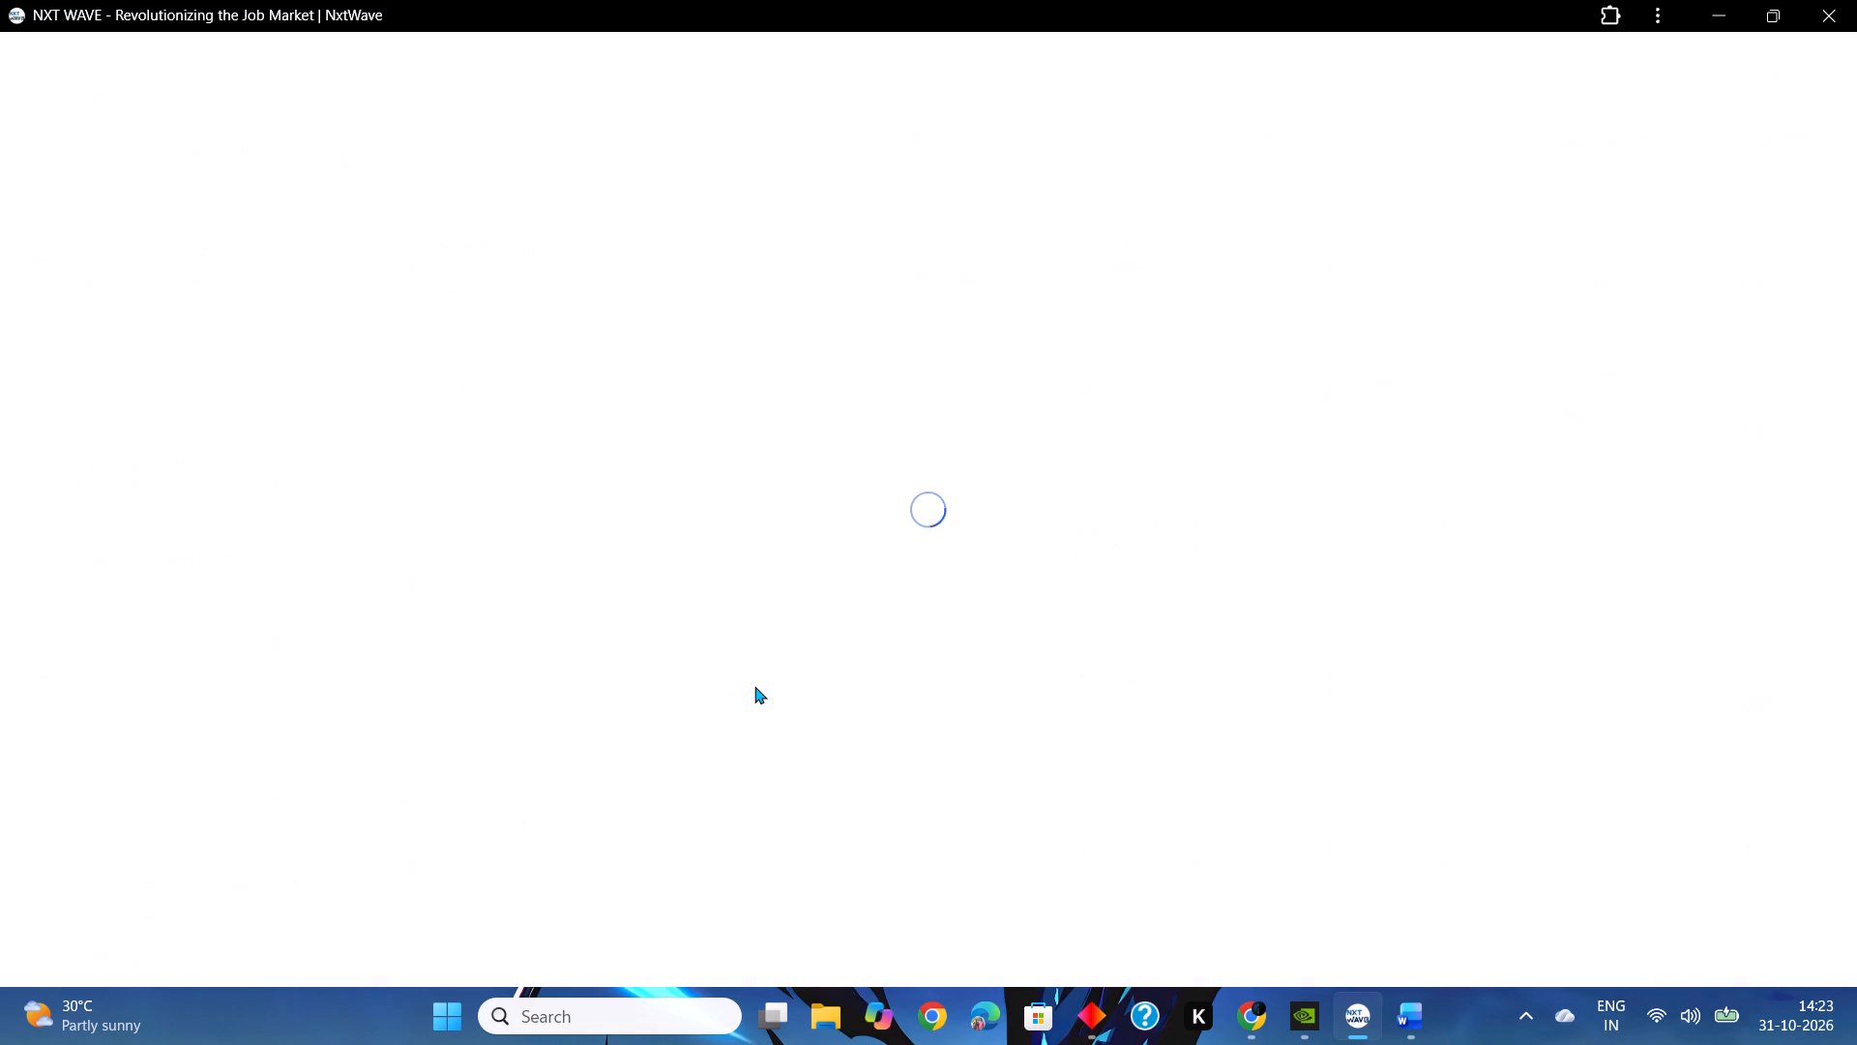
key("alt+Tab")
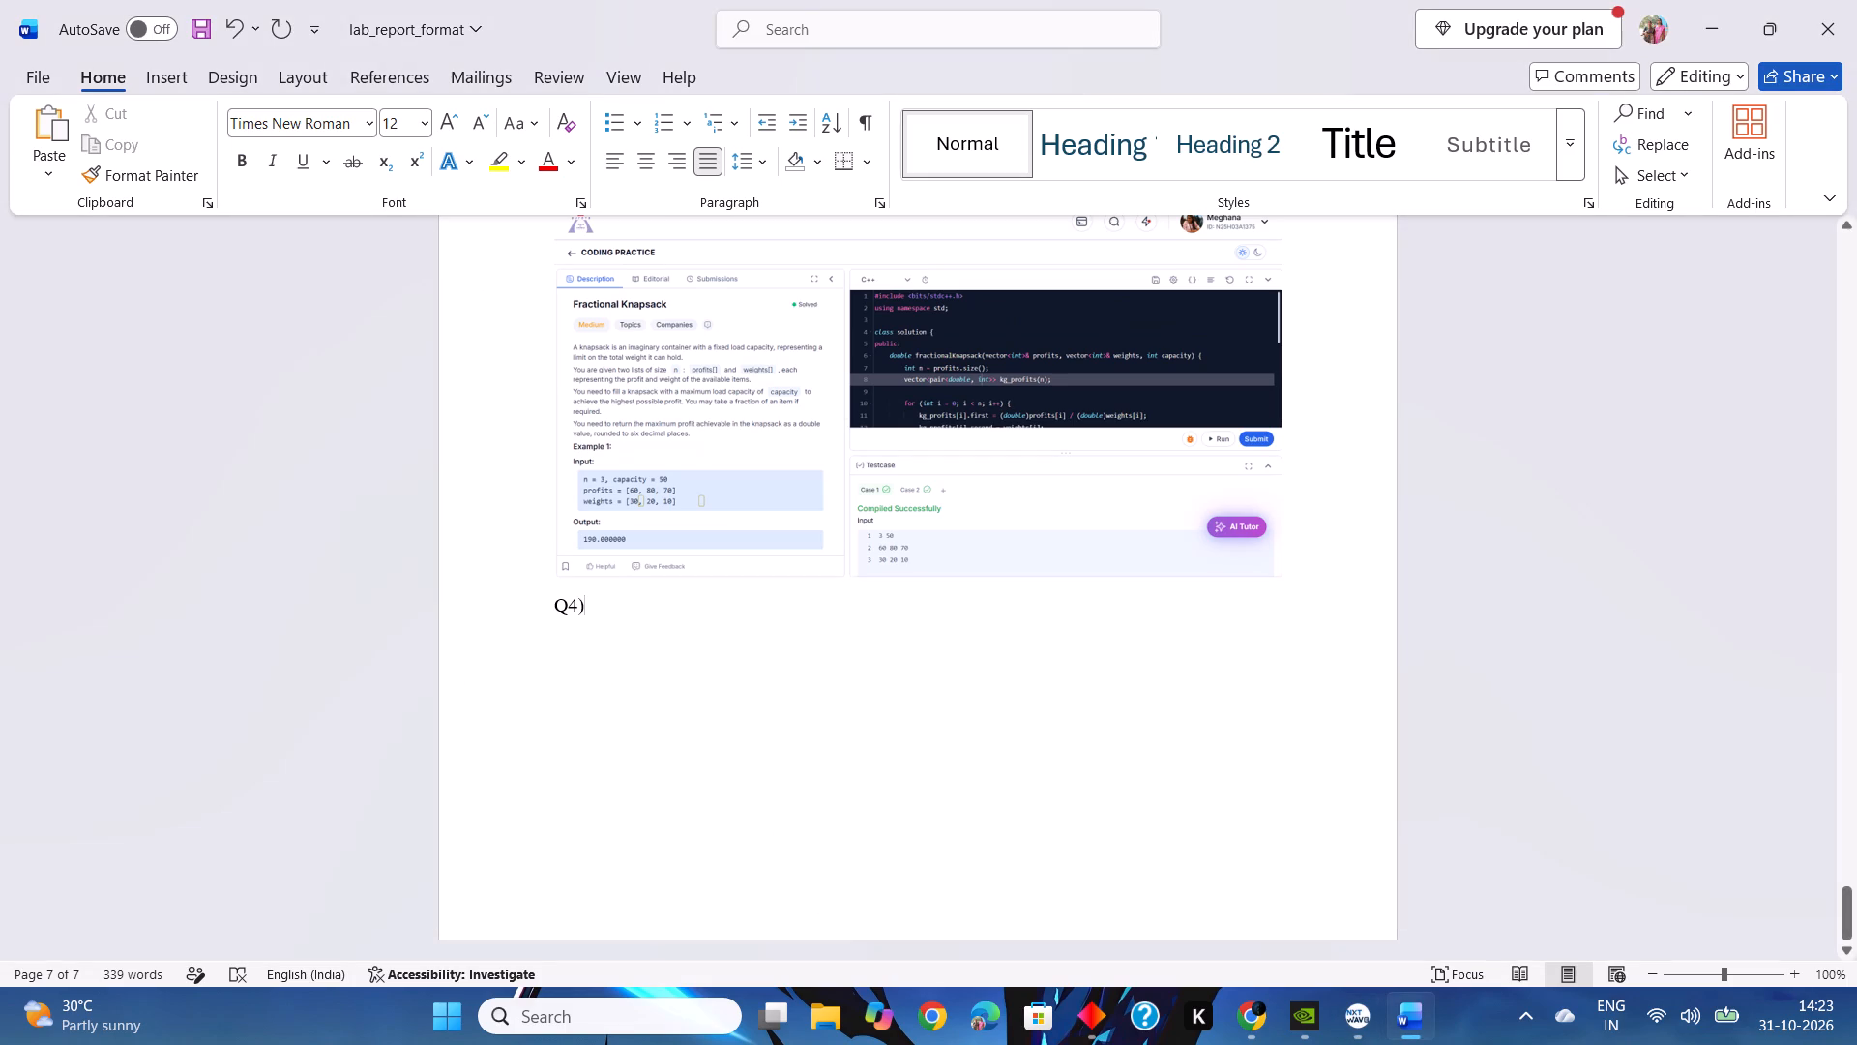
key("ctrl+v")
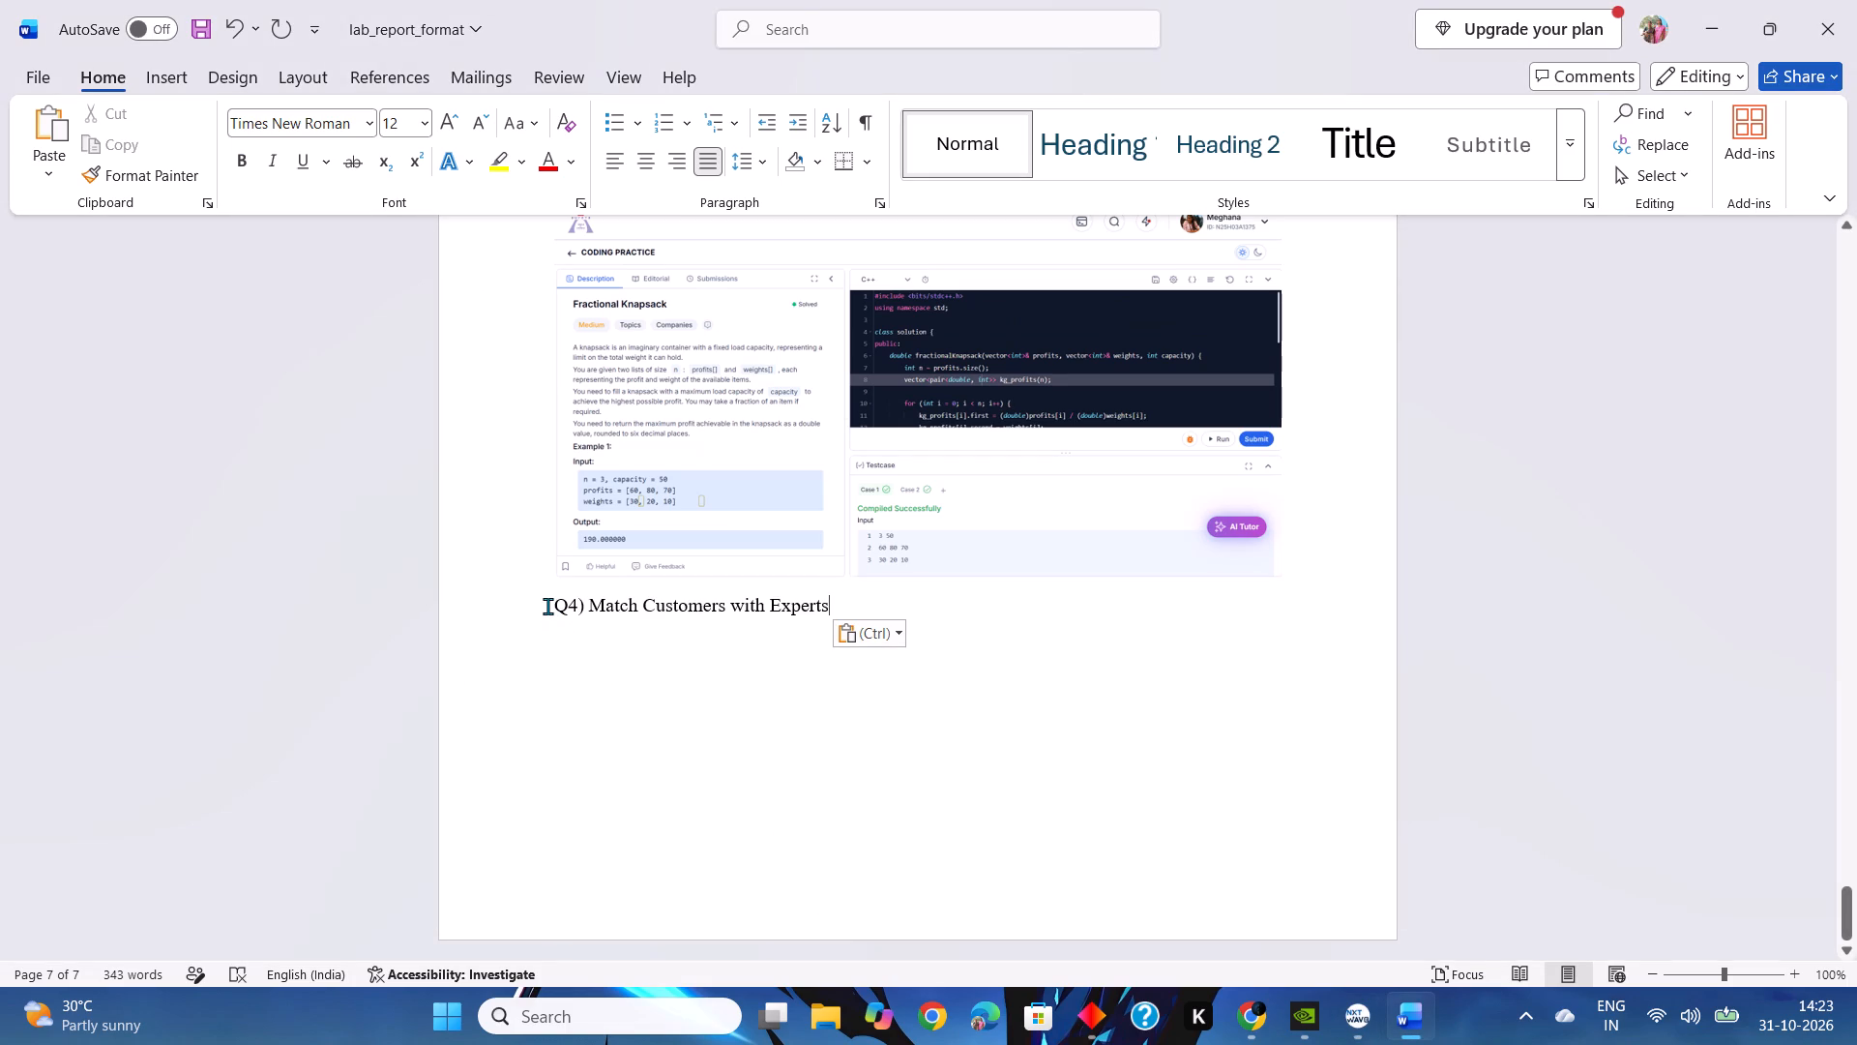
Make the whole "Q4) Match Customers with Experts" title bold.
left_click_drag(547, 606, 959, 615)
left_click(978, 578)
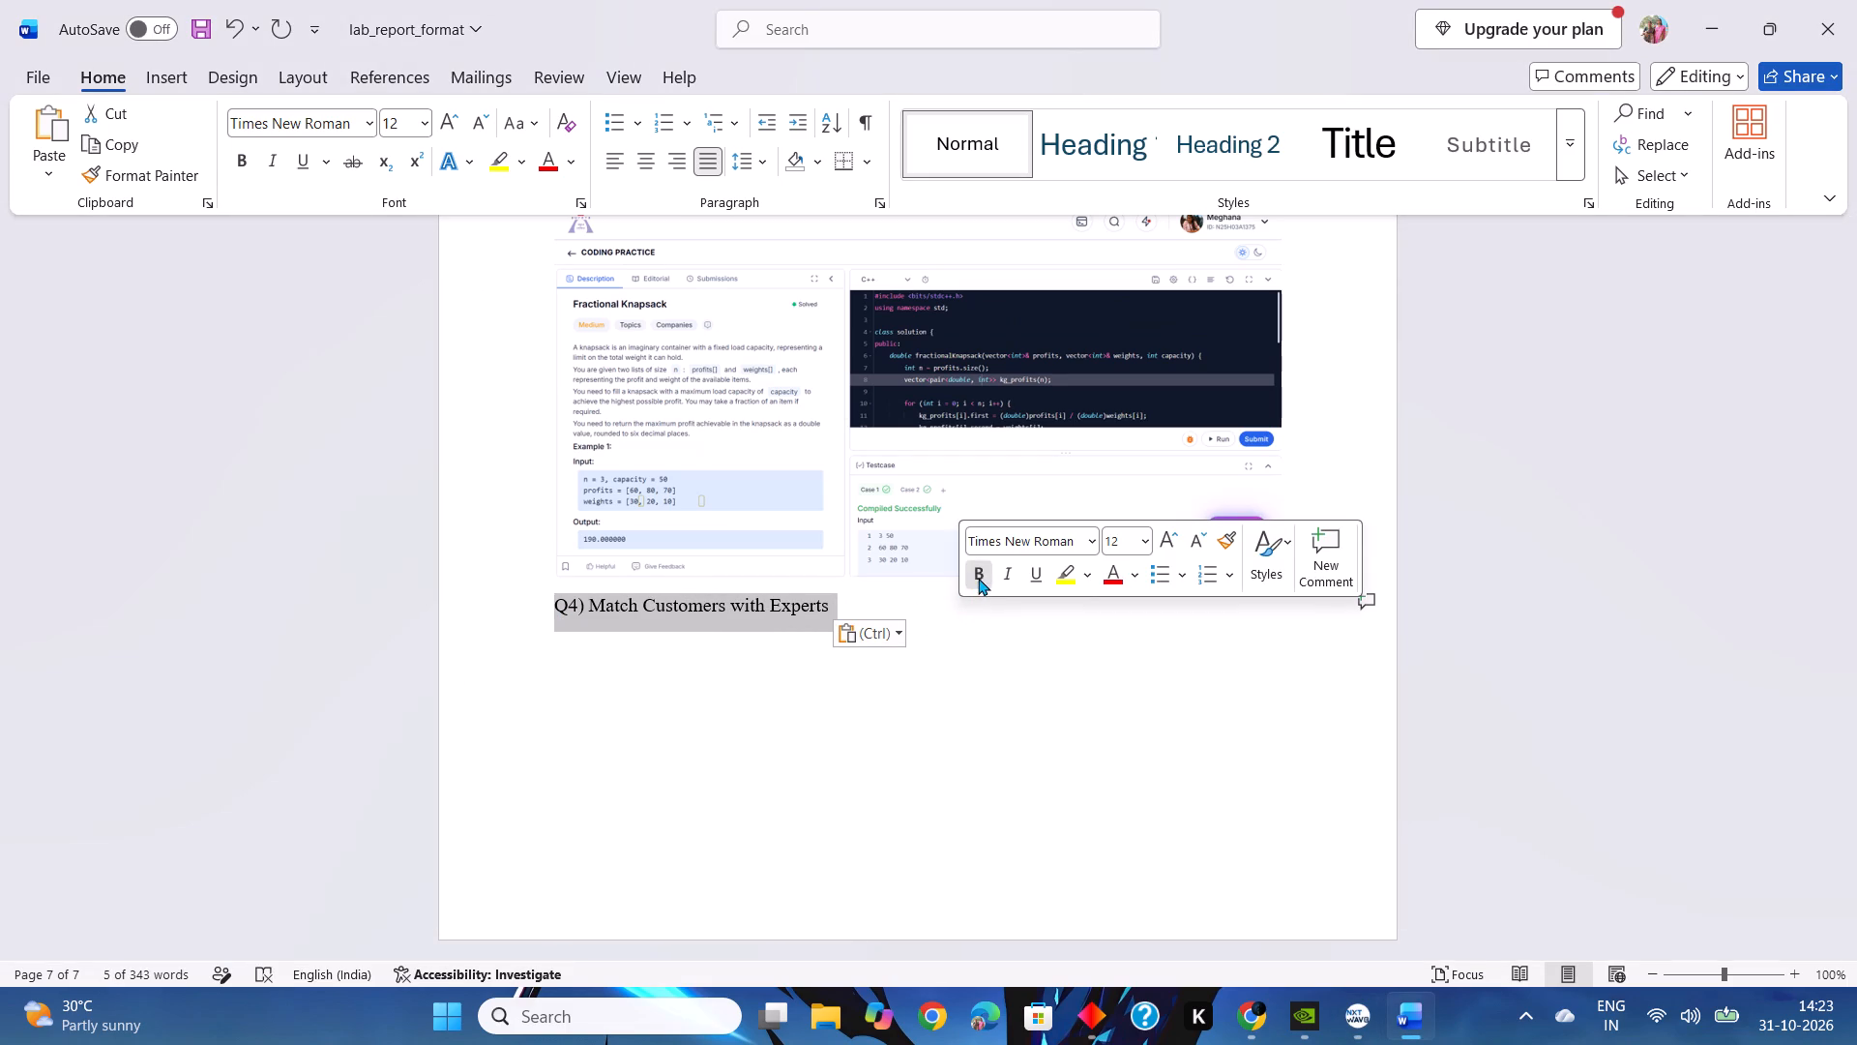
Start a new line below the Q4 title with bold turned off.
left_click(949, 634)
key("Return")
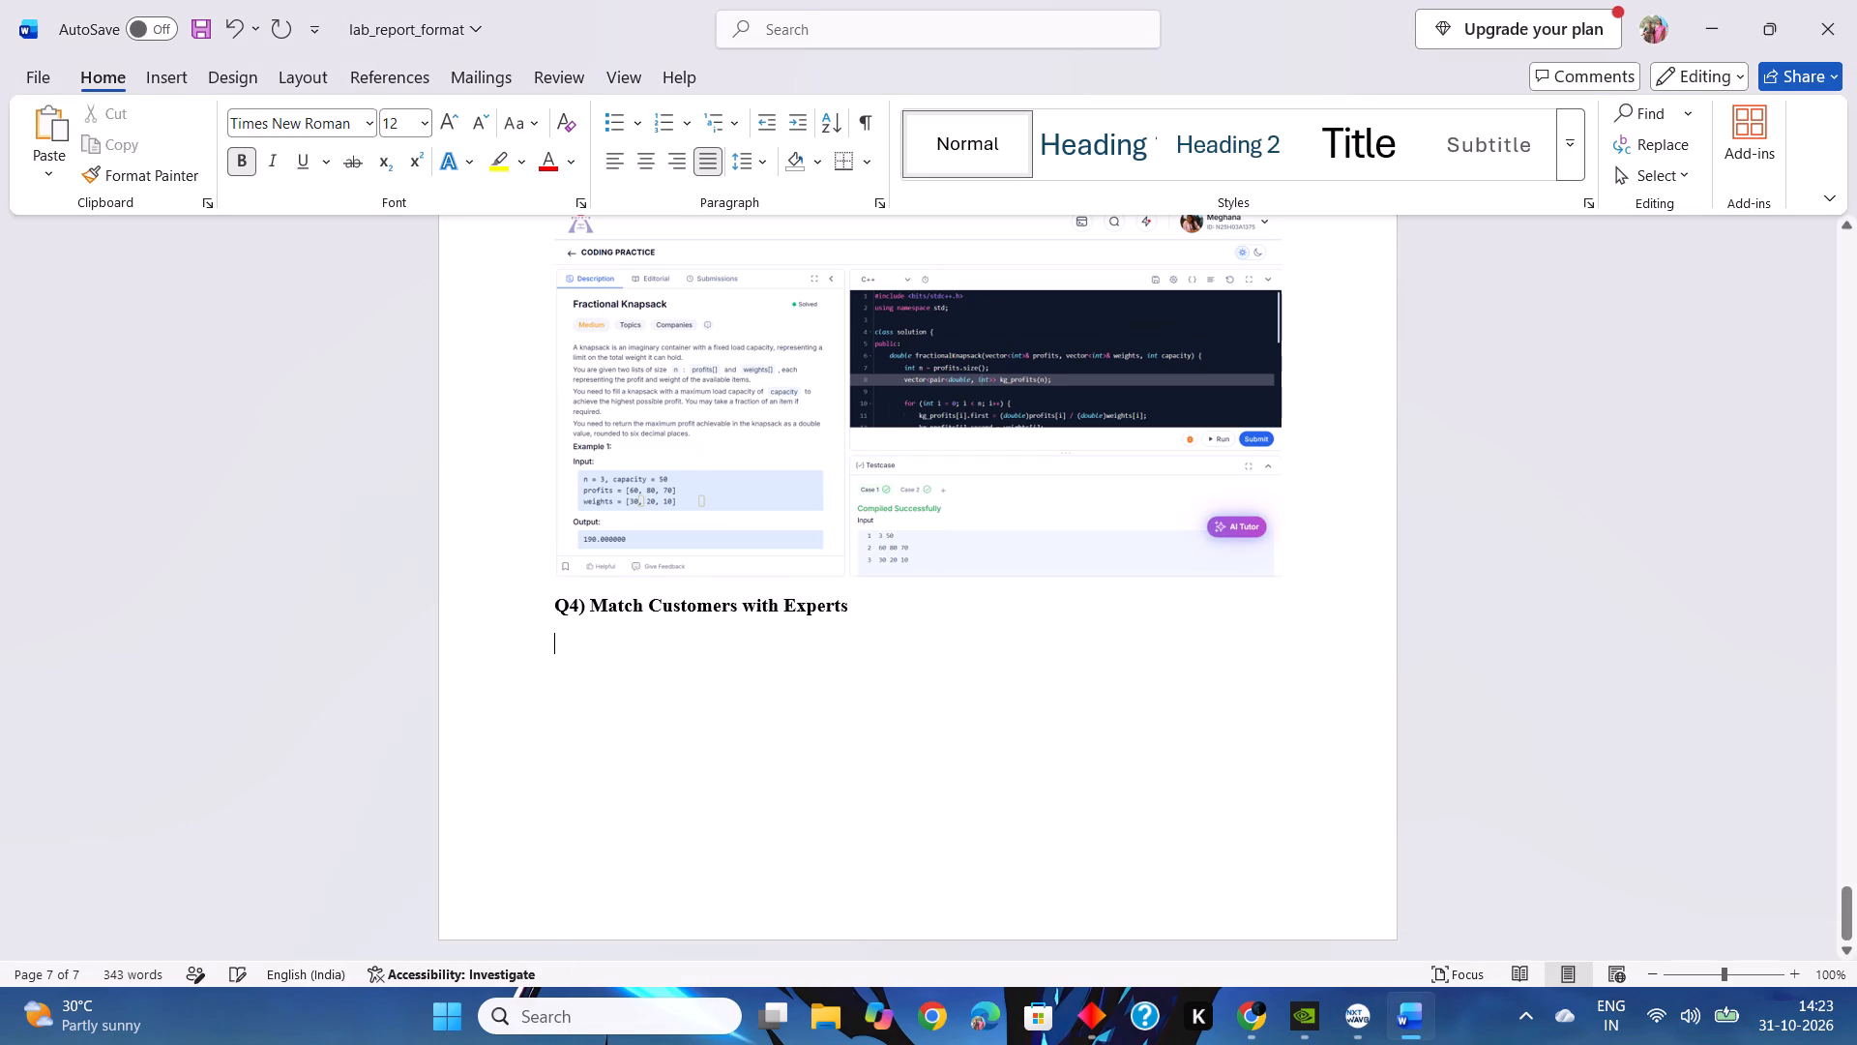
left_click(251, 160)
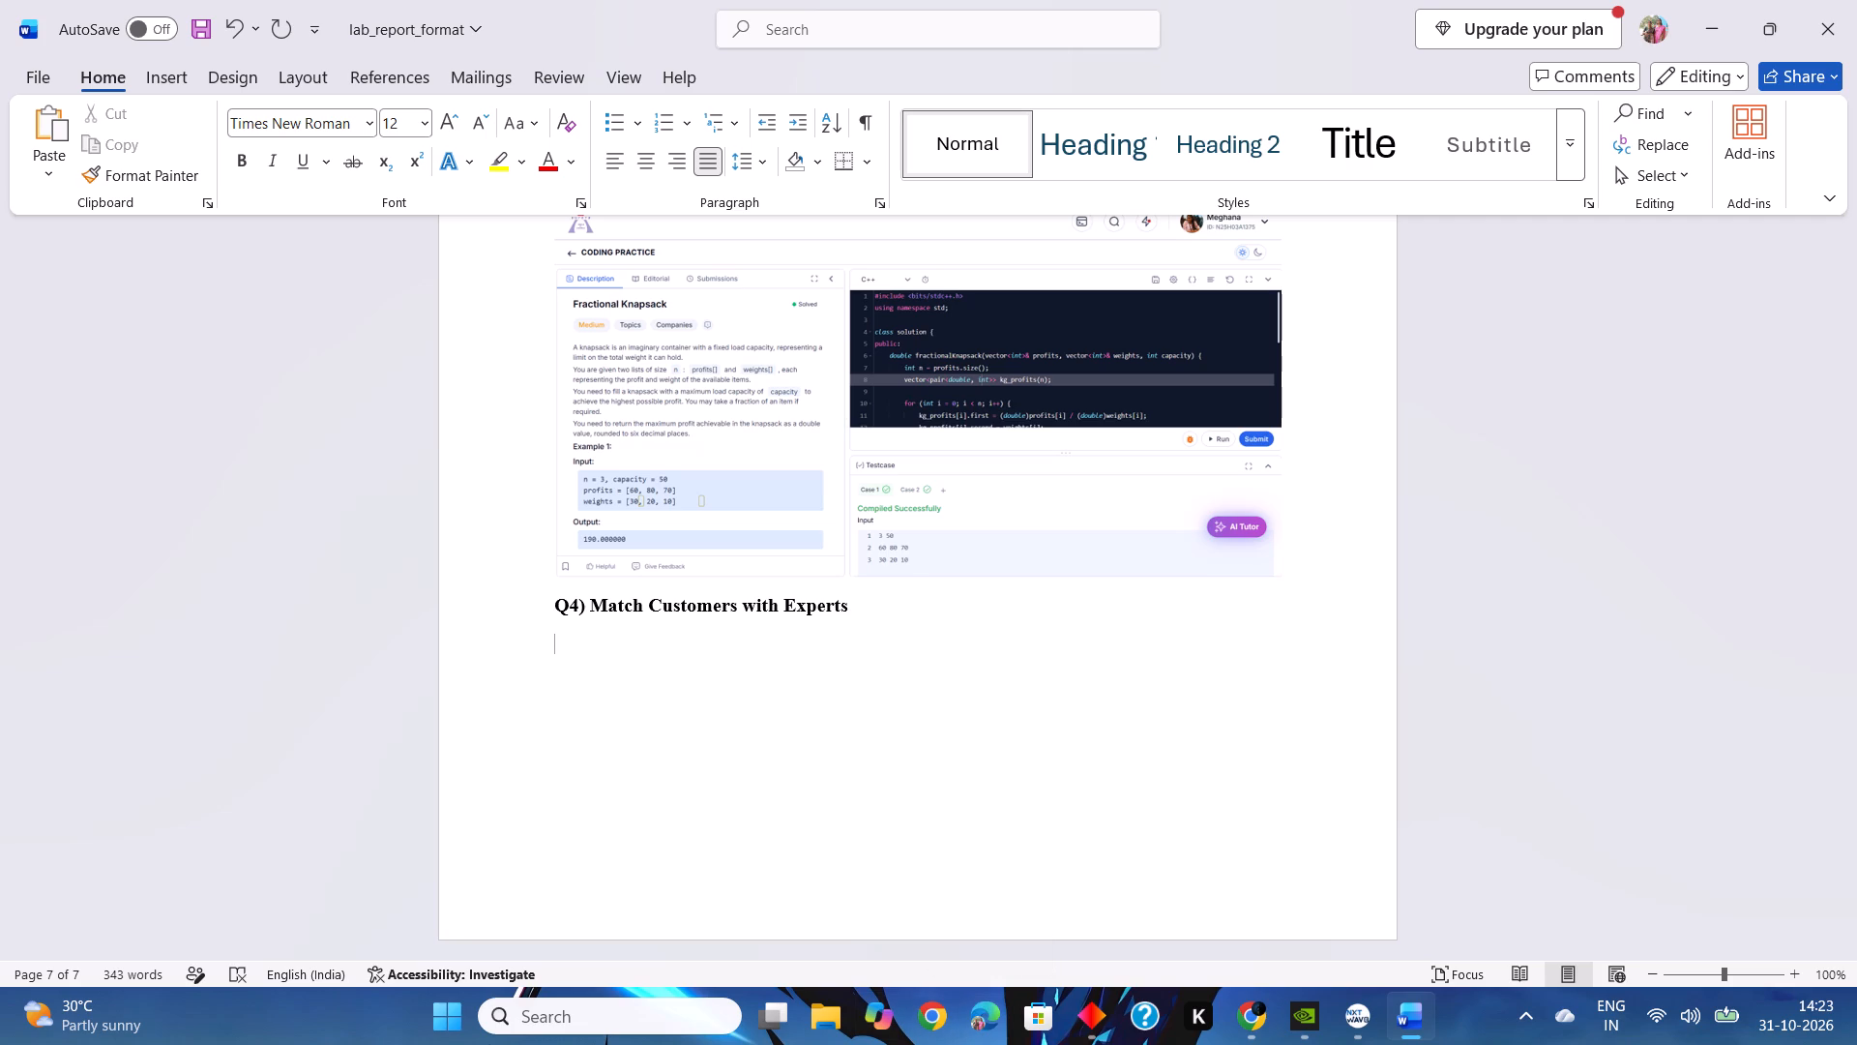
Switch to NxtWave and run the Match Customers with Experts solution against its test cases.
key("alt+Tab")
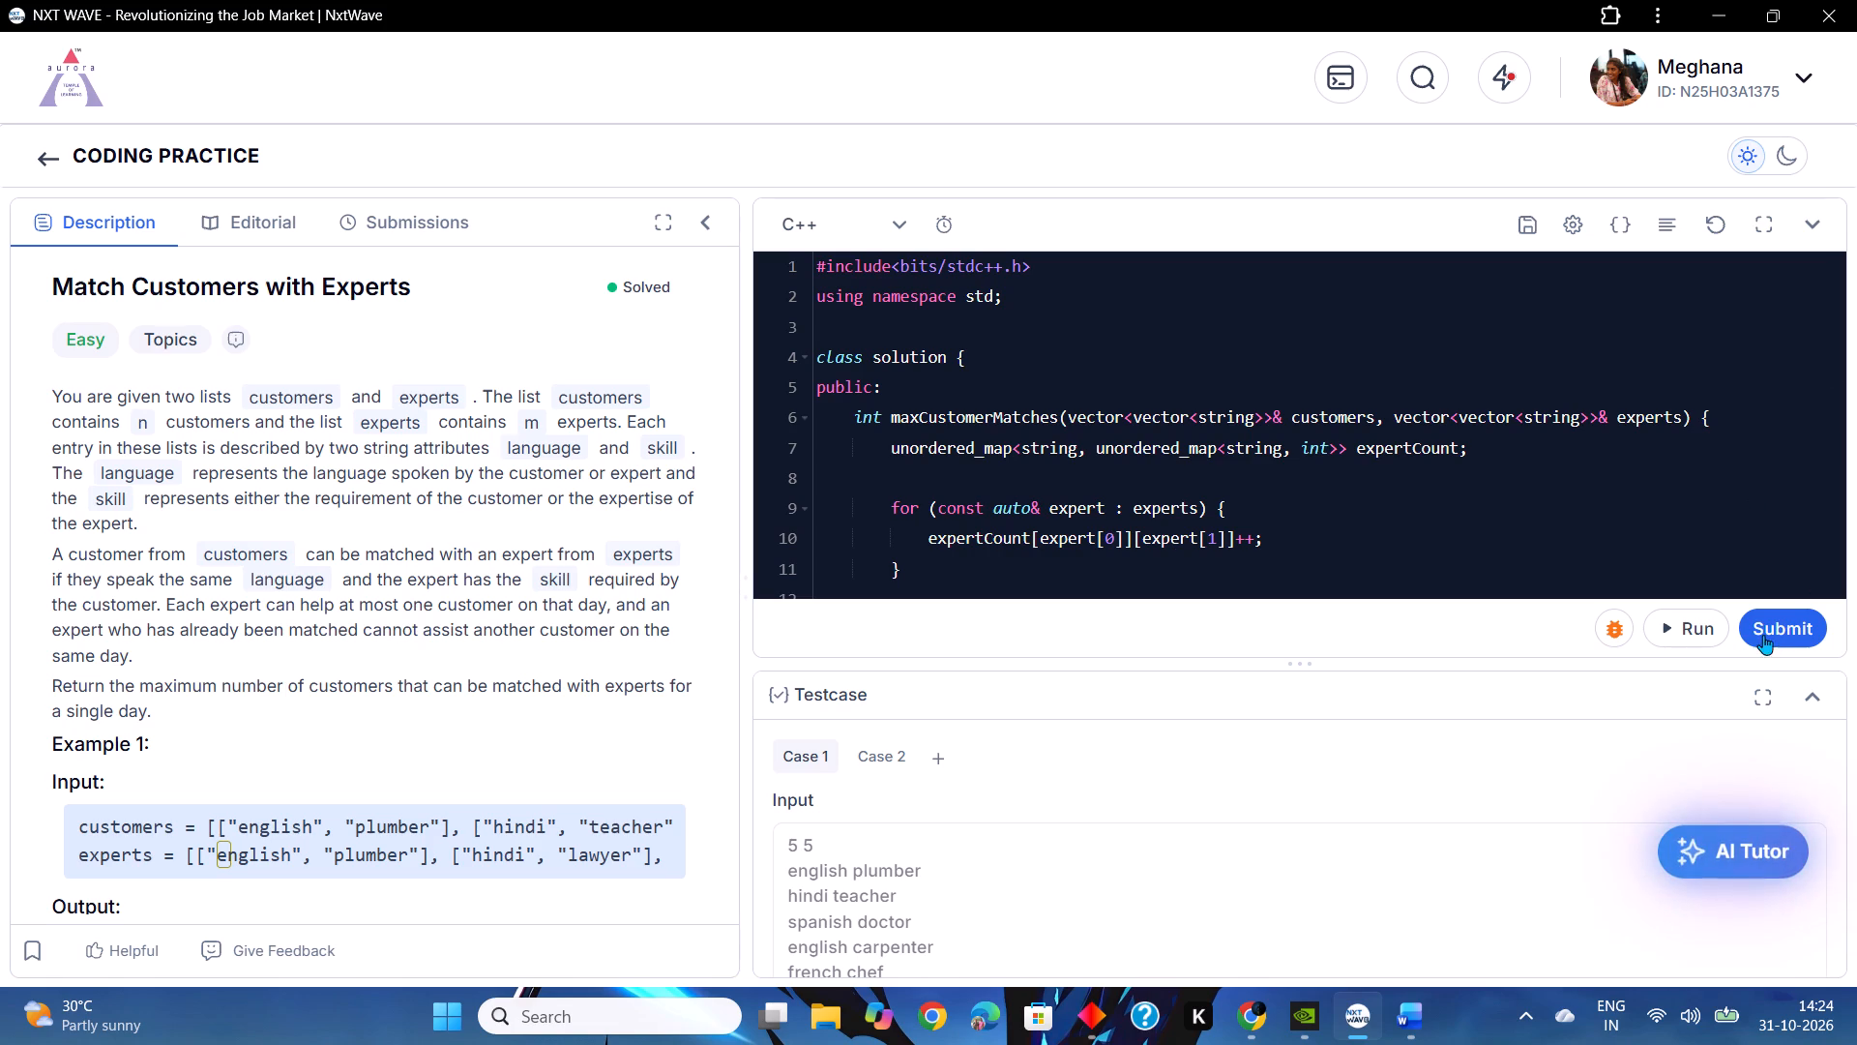
left_click(1696, 626)
Copy the entire Match Customers with Experts C++ solution into the Word report below the Q4 title, followed by a new line.
left_click(785, 470)
left_click(947, 434)
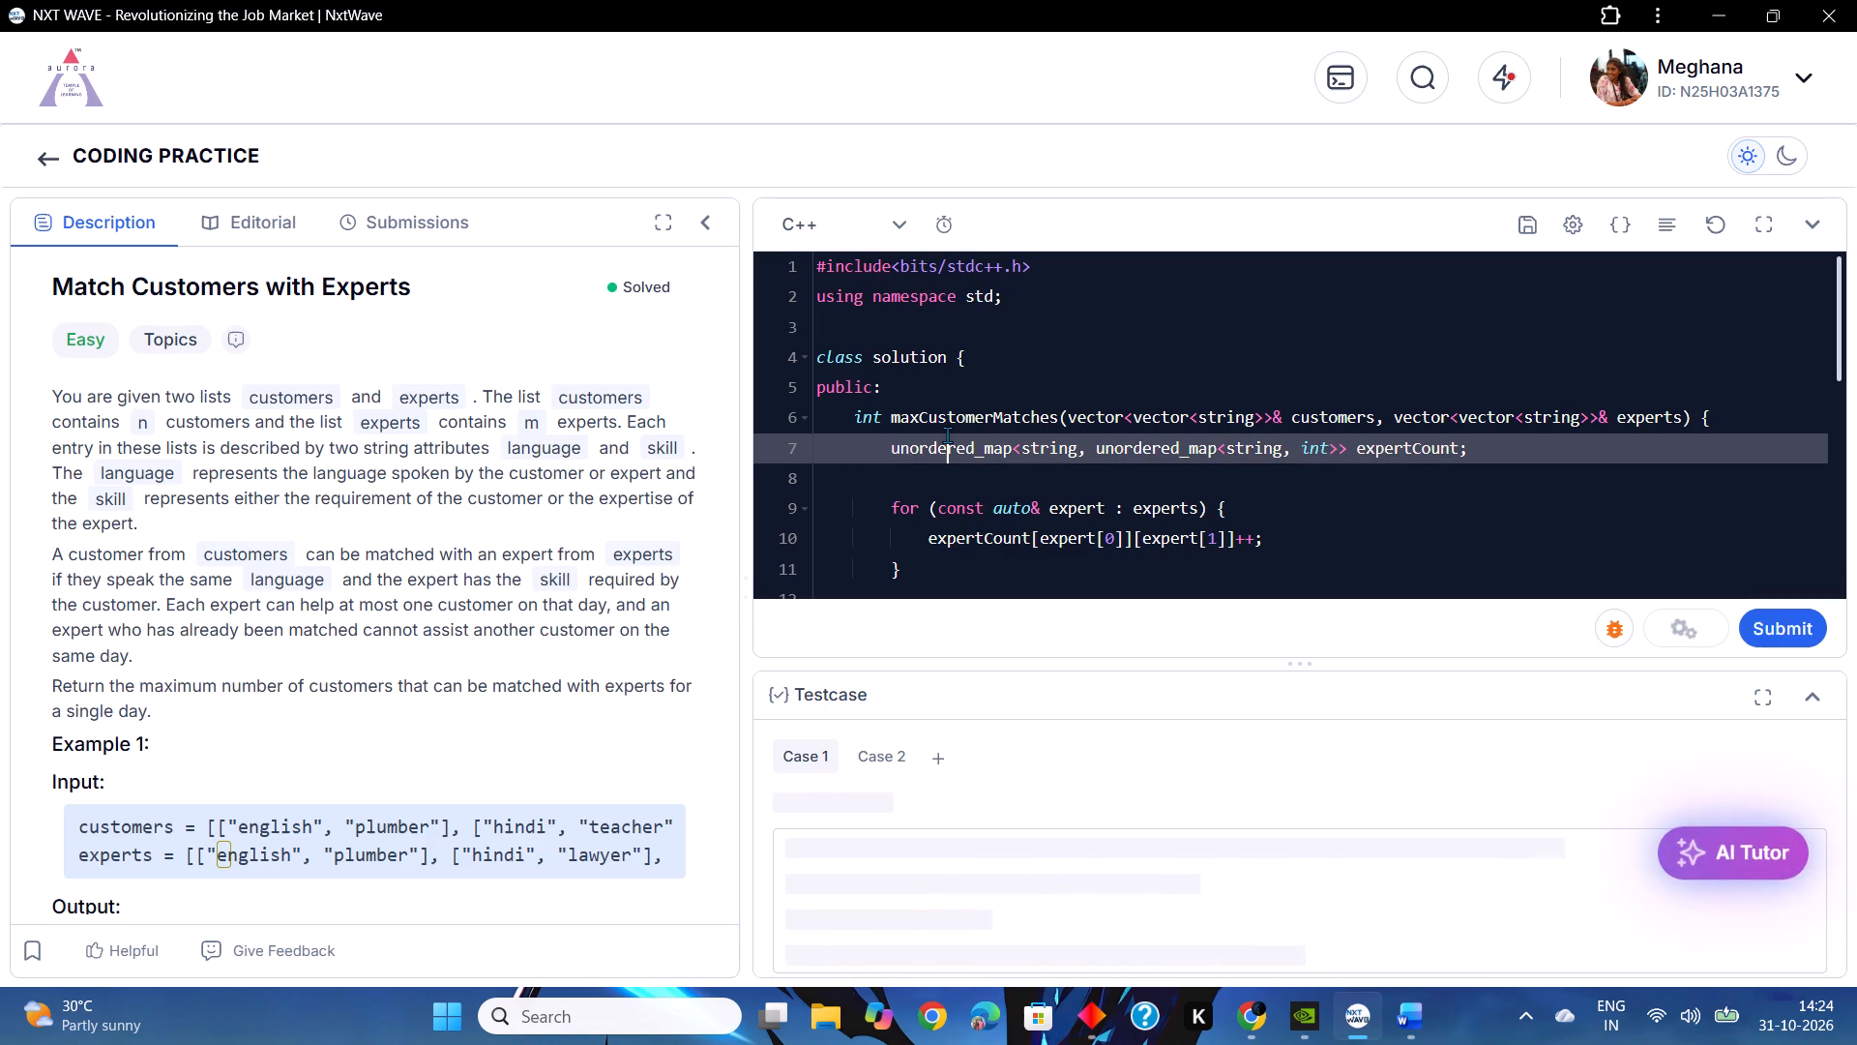
key("ctrl+a")
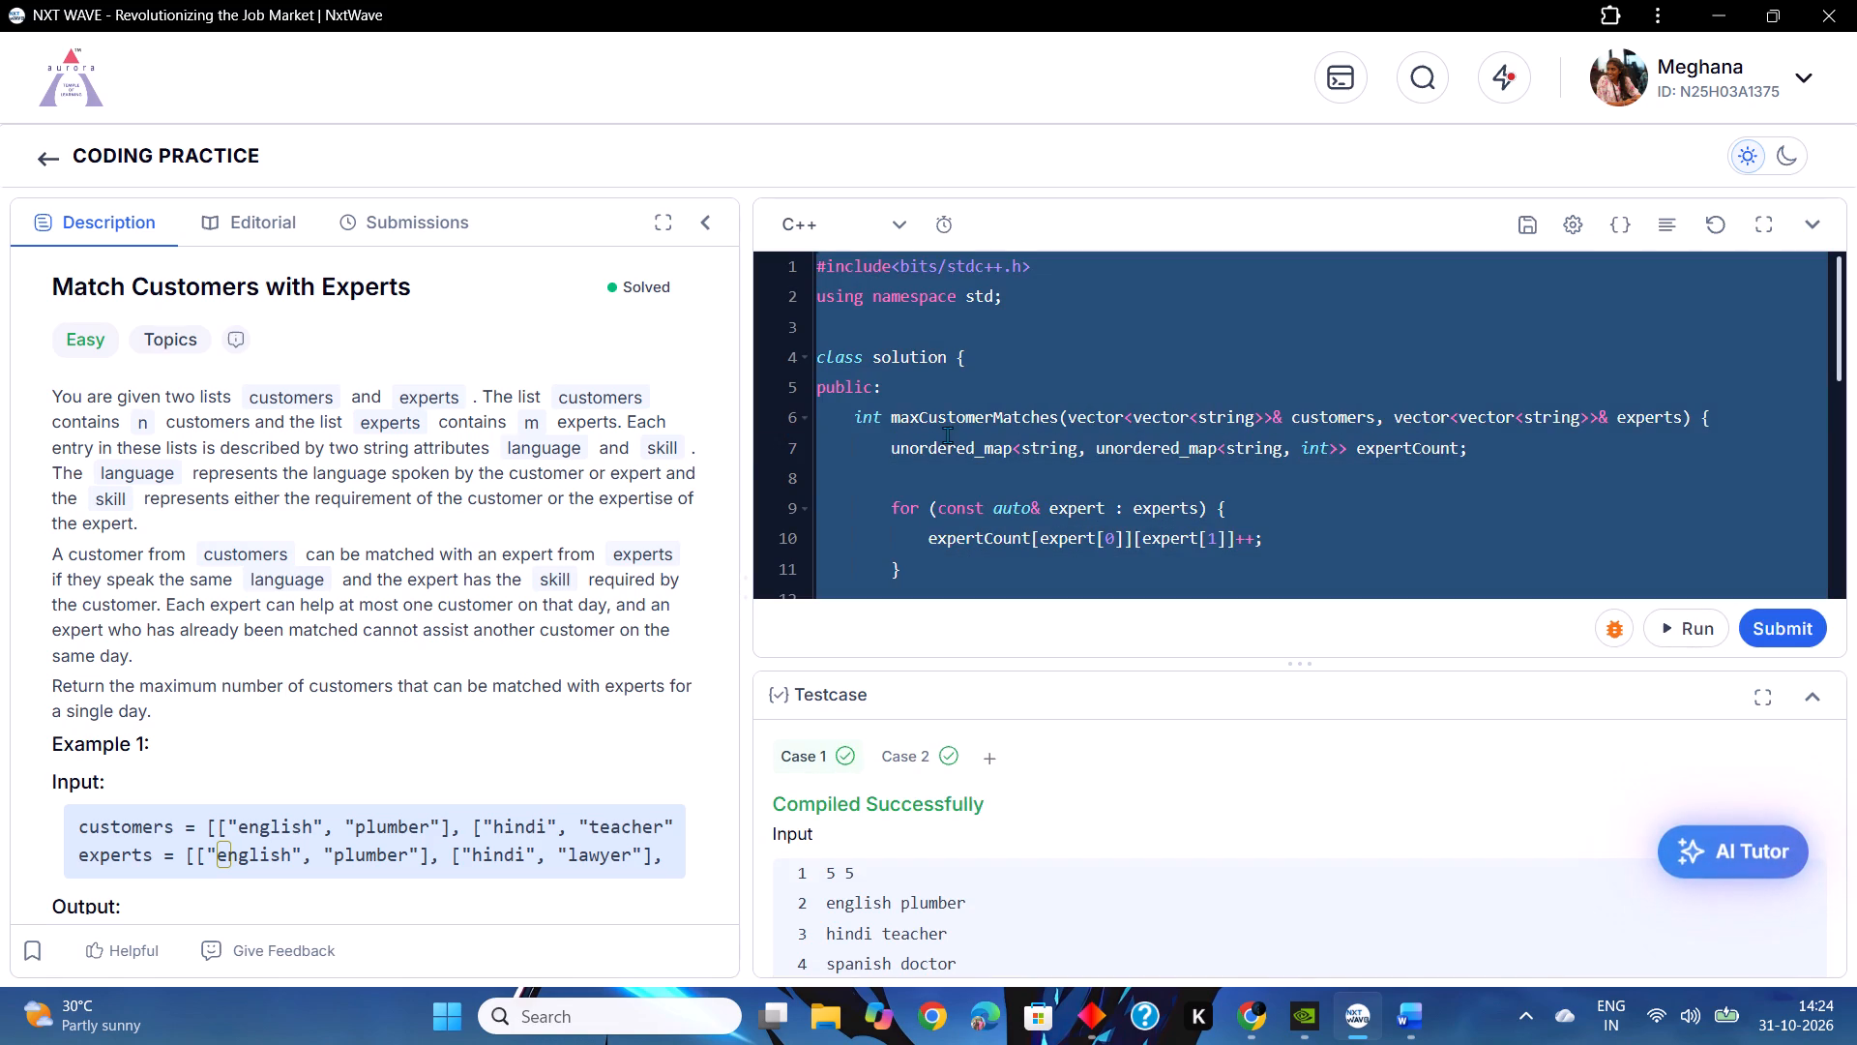
key("ctrl+c")
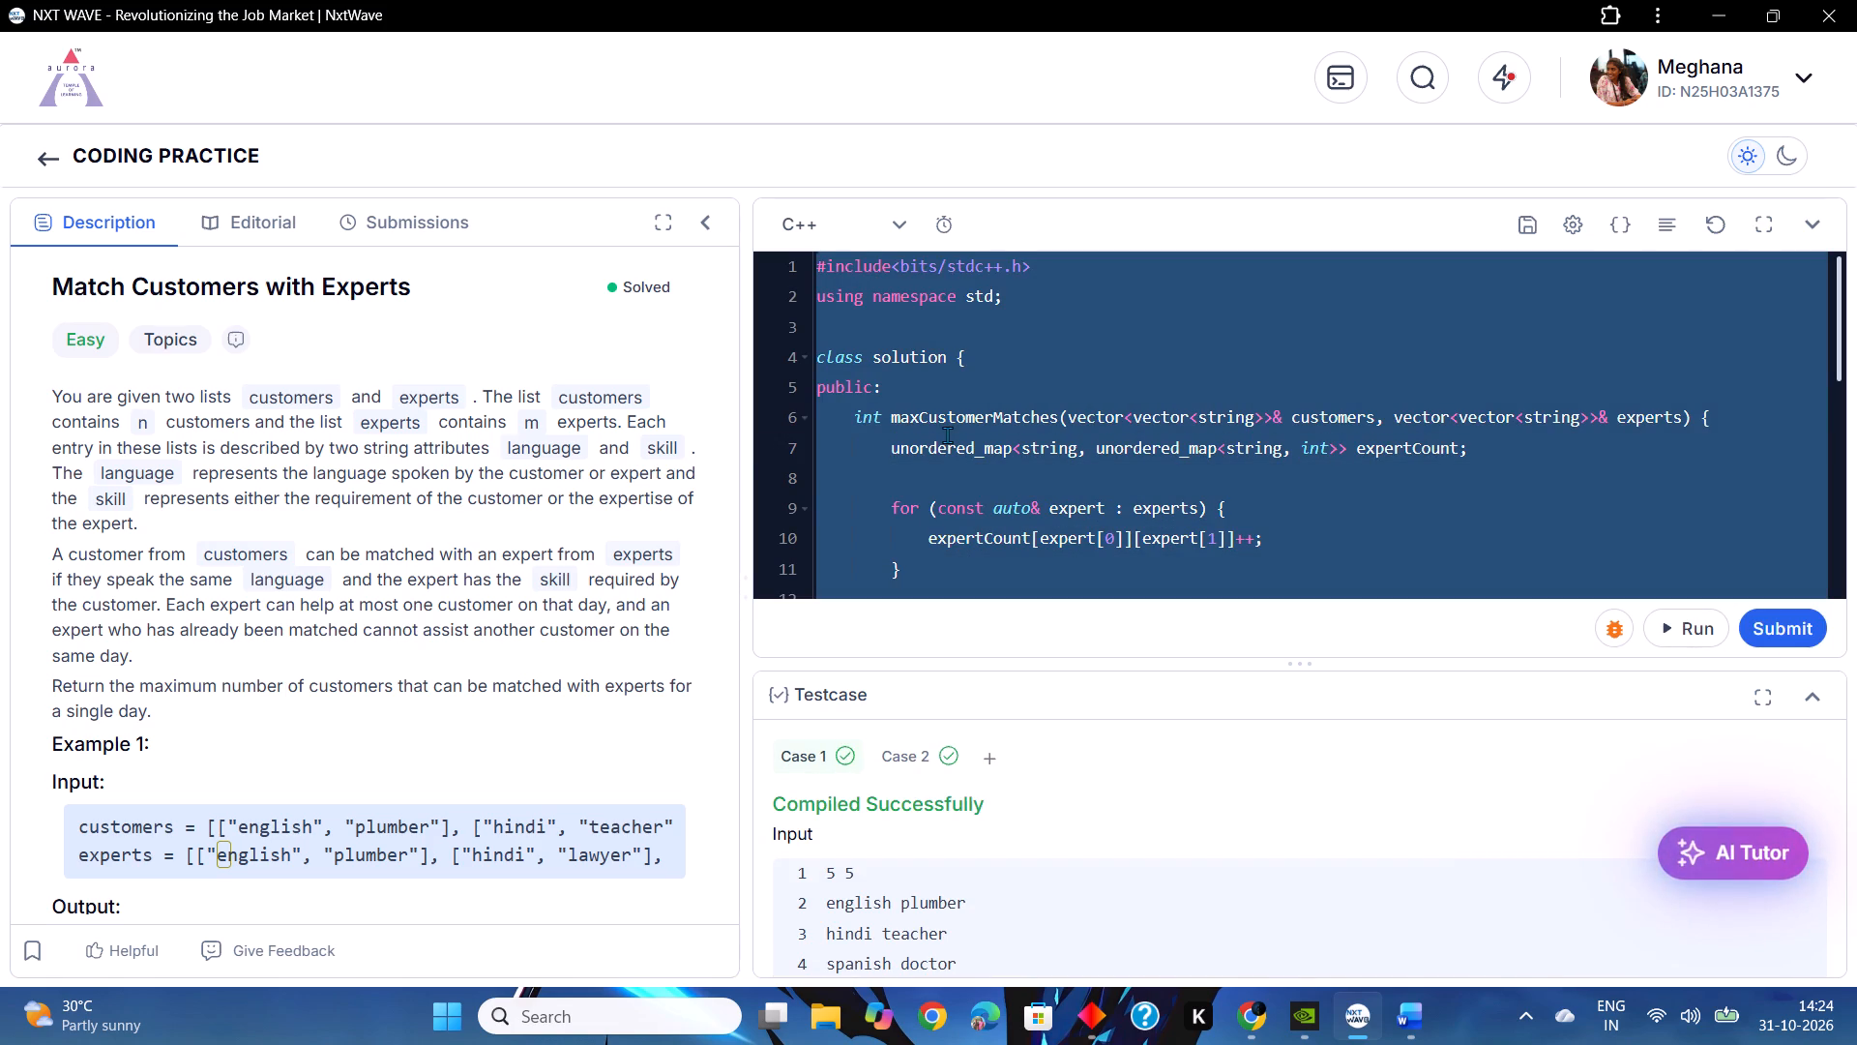
key("alt+Tab")
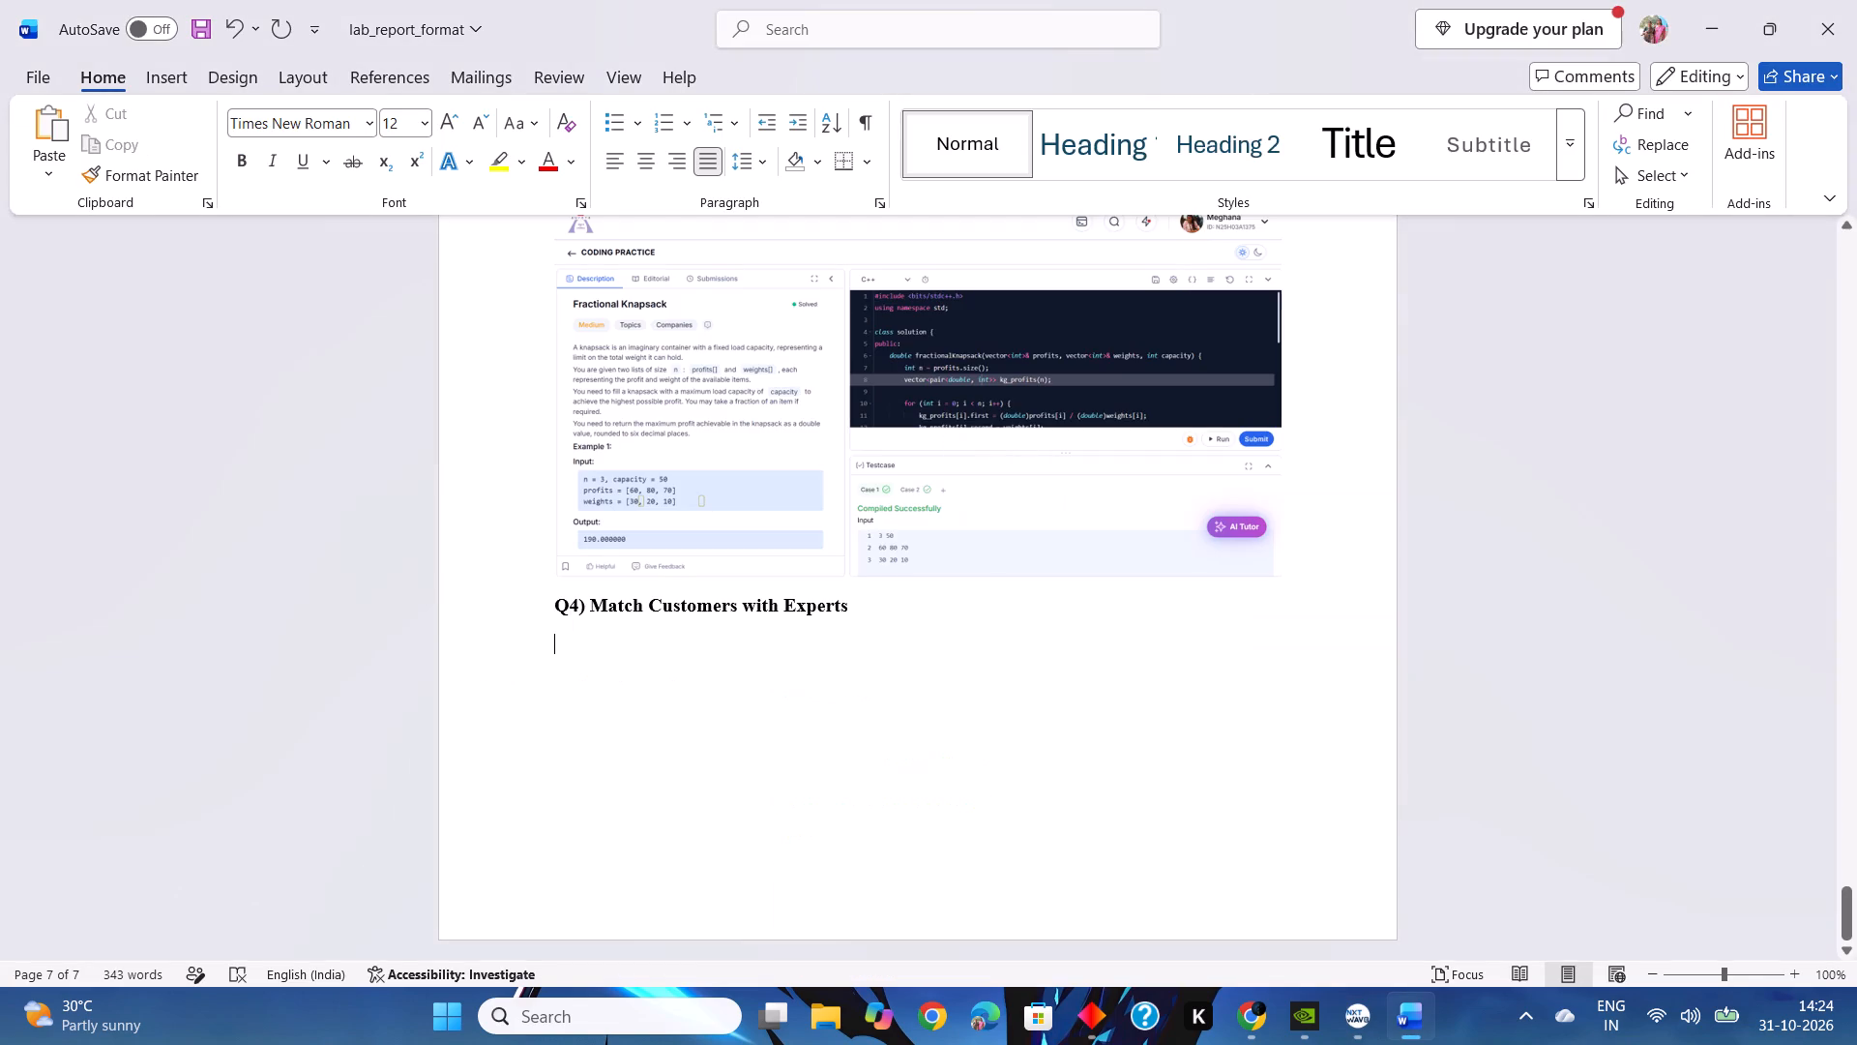
key("ctrl+v")
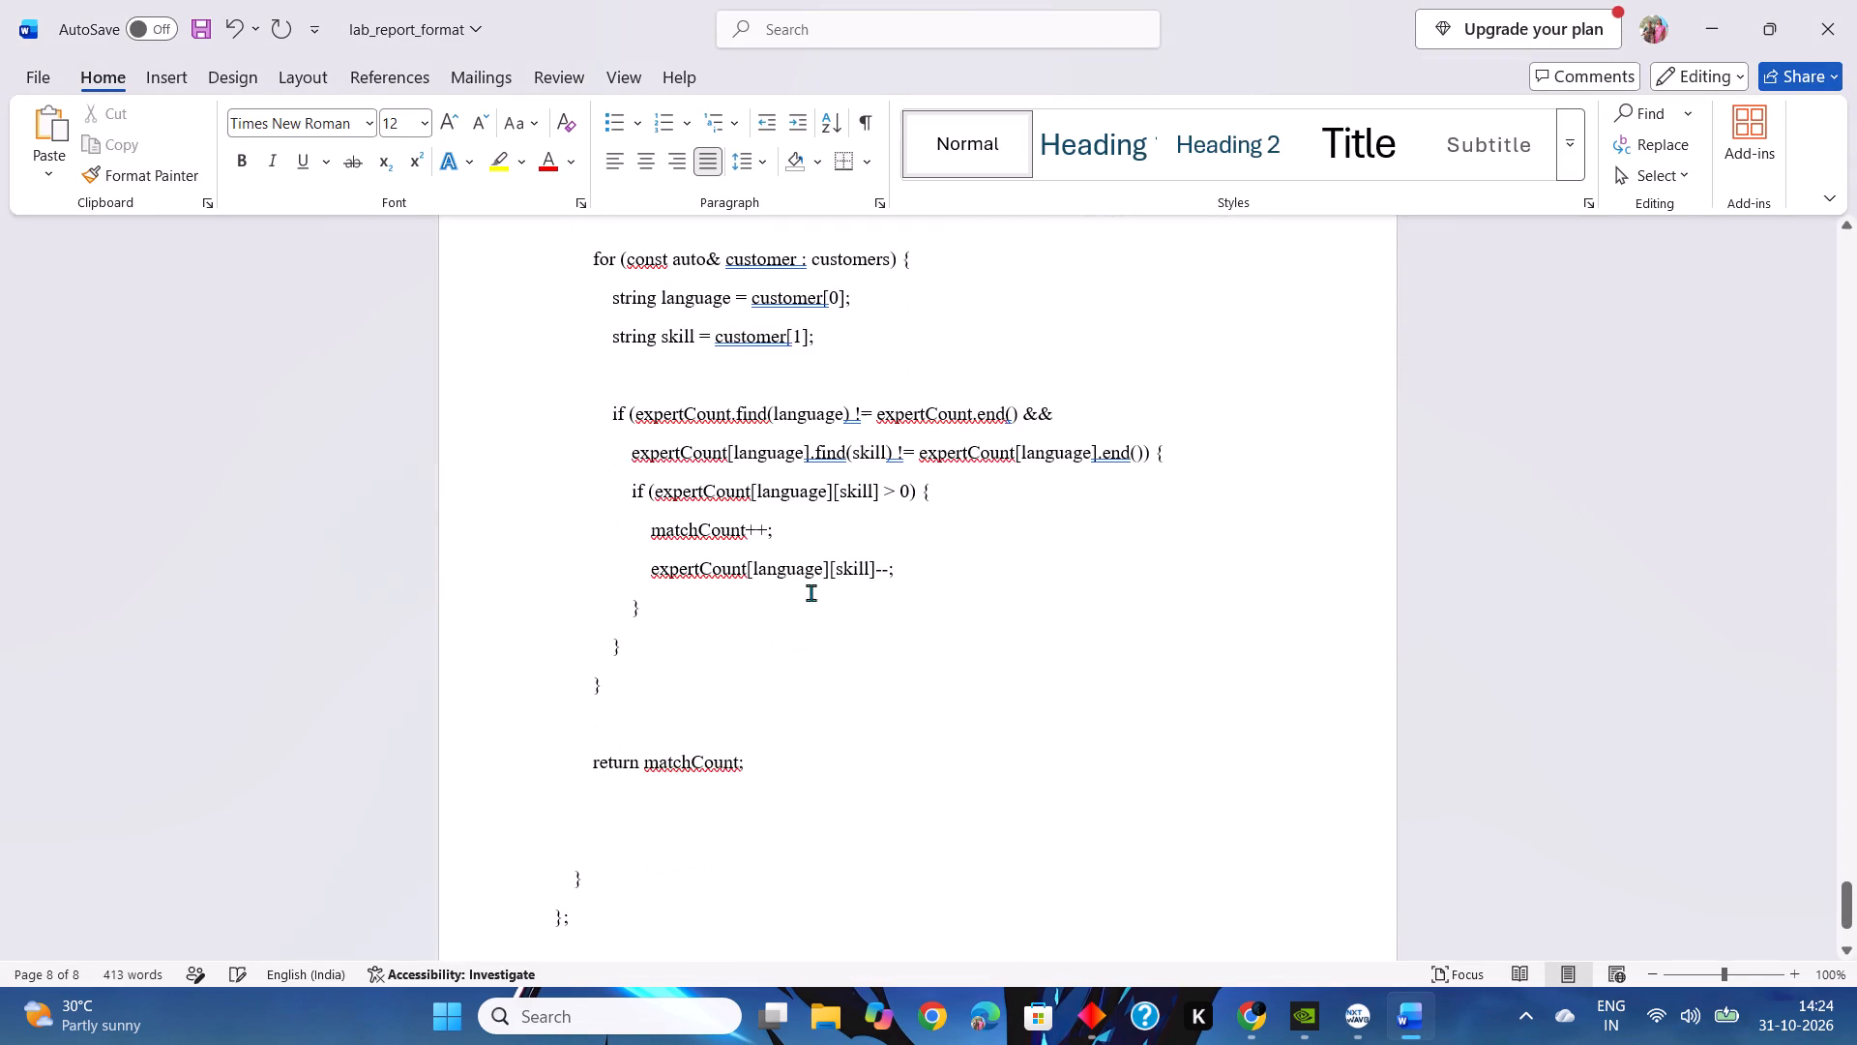
key("Return")
Capture the NxtWave page showing the Match Customers with Experts test run and paste the screenshot below the Q4 code in Word.
key("alt+Tab")
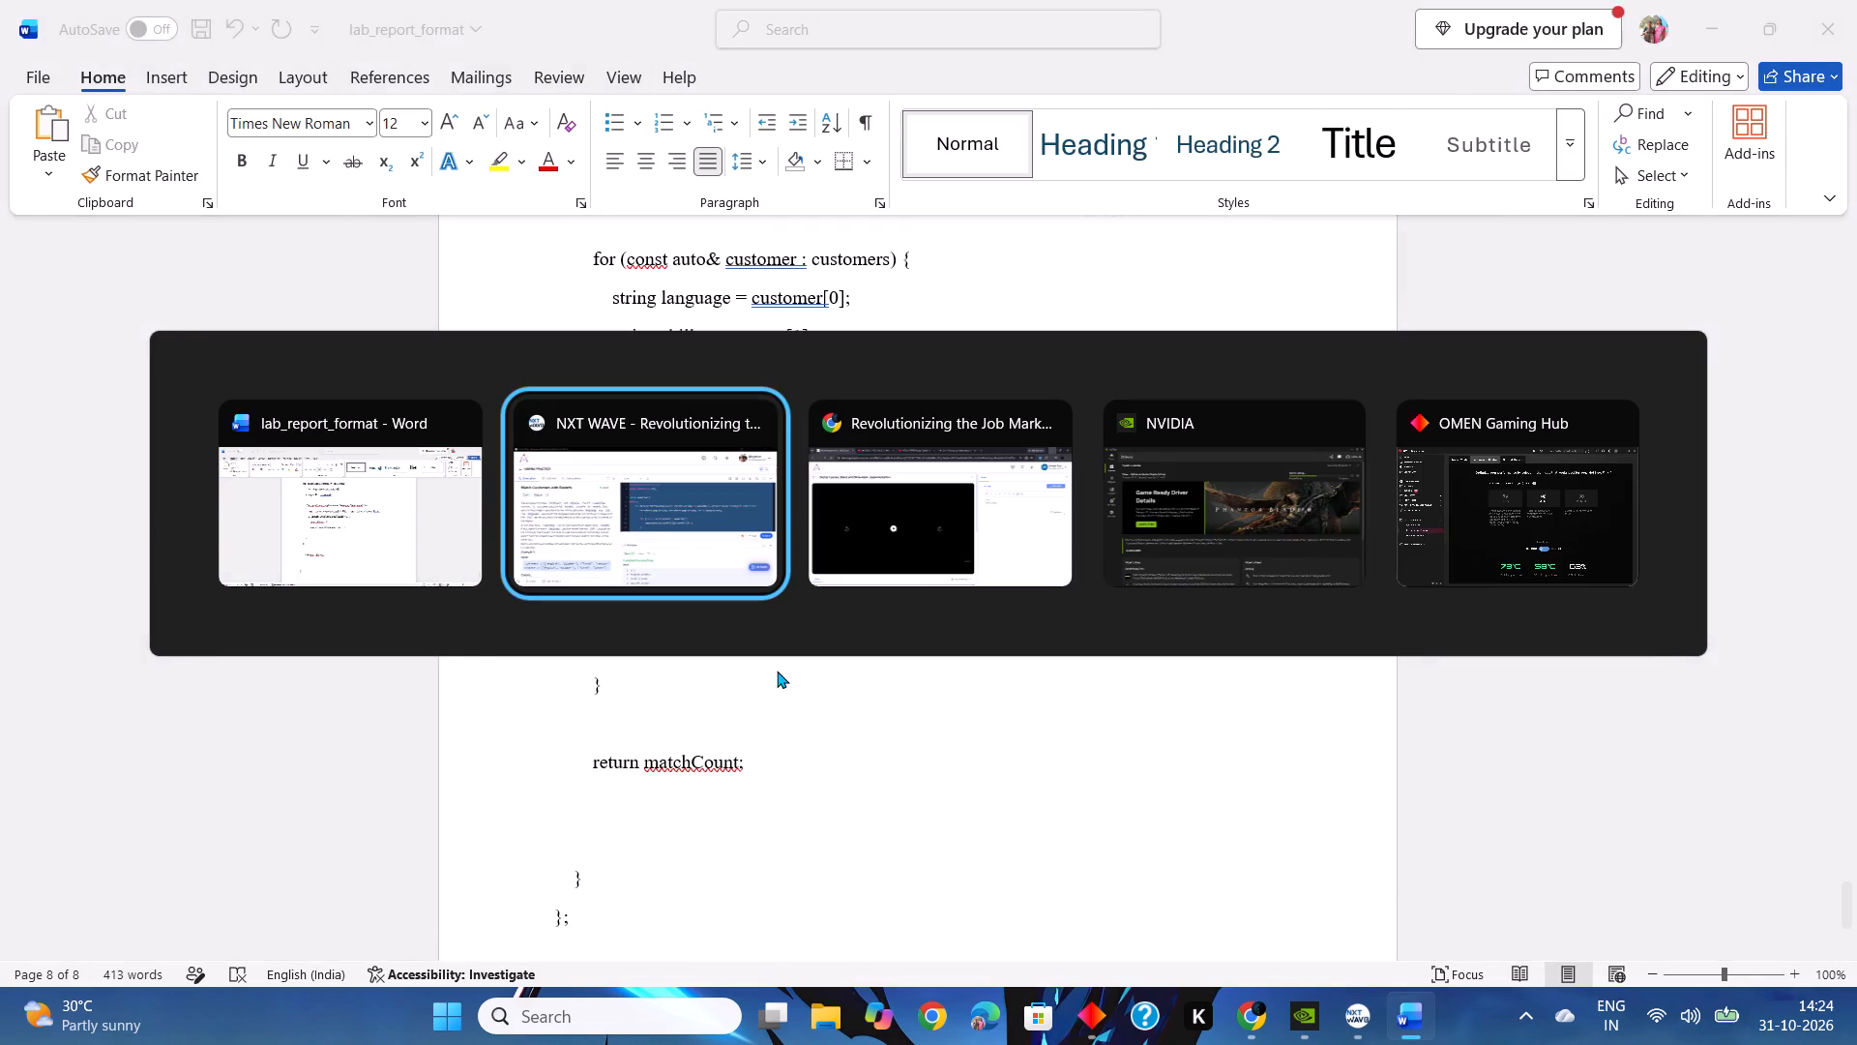
left_click(1108, 506)
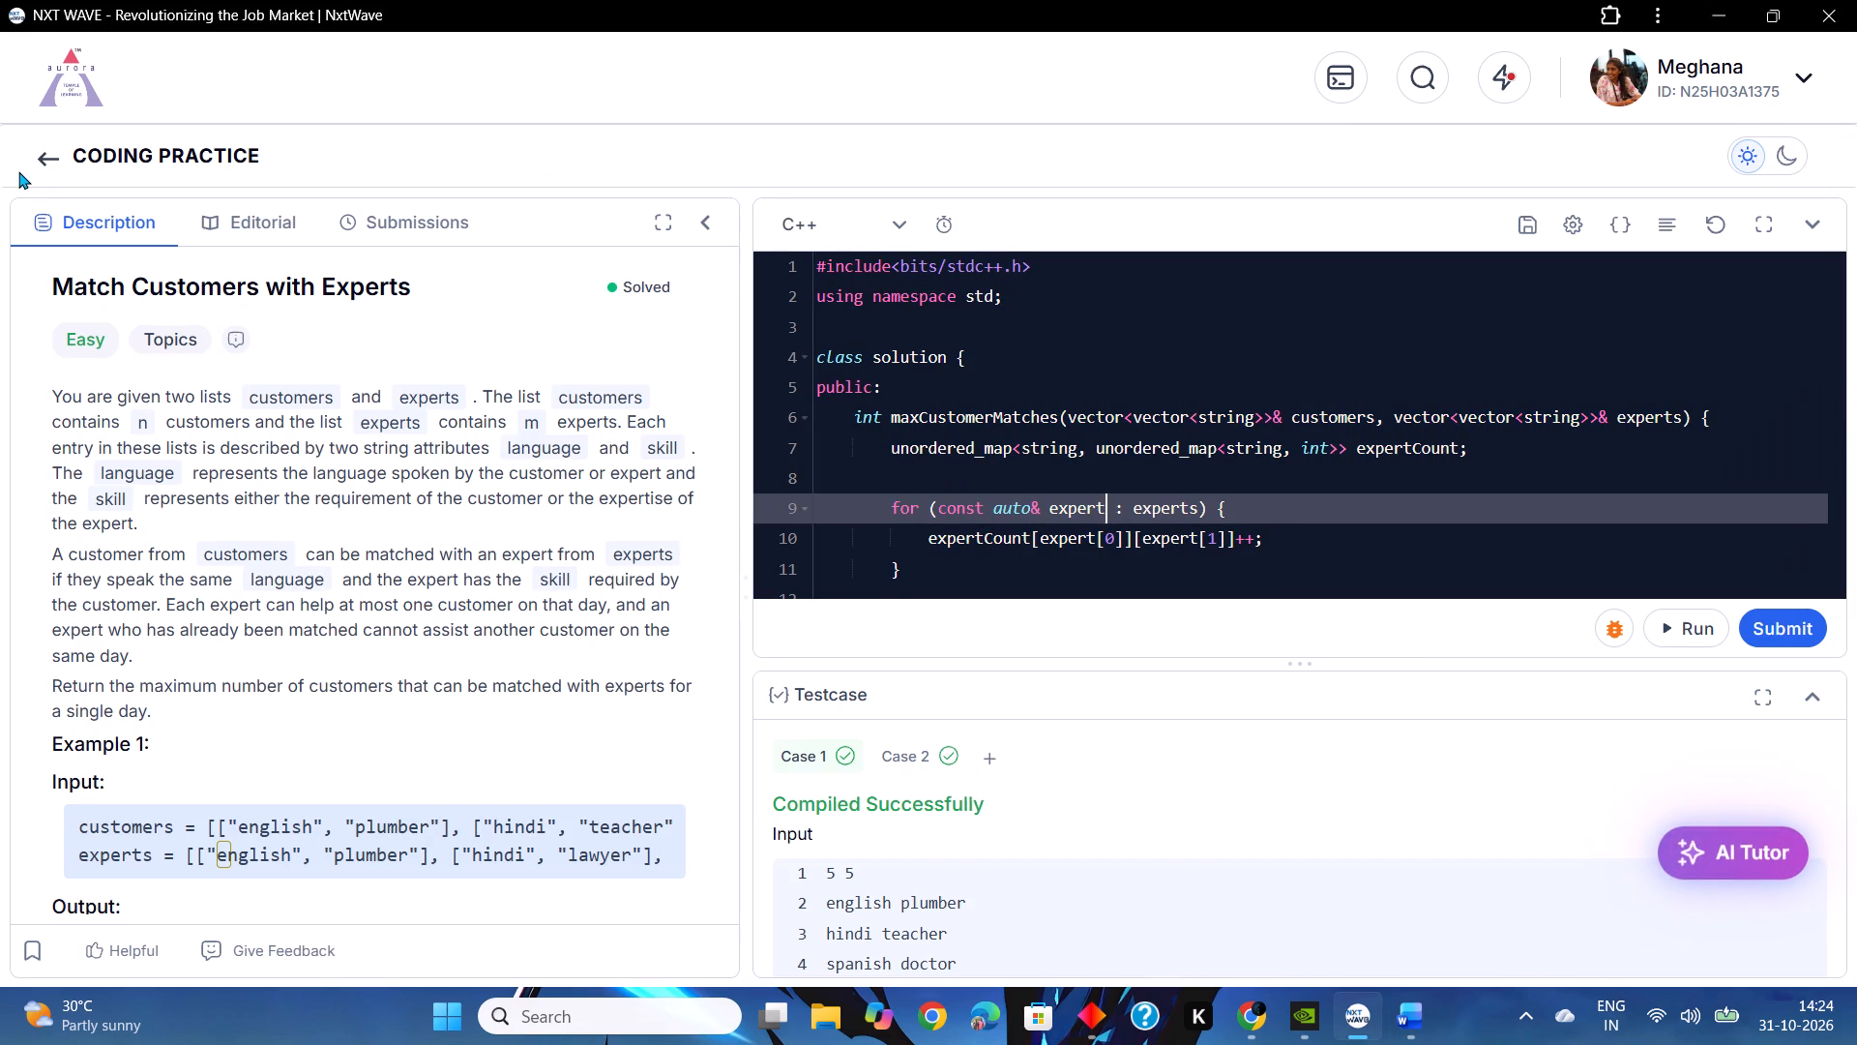
key("Print")
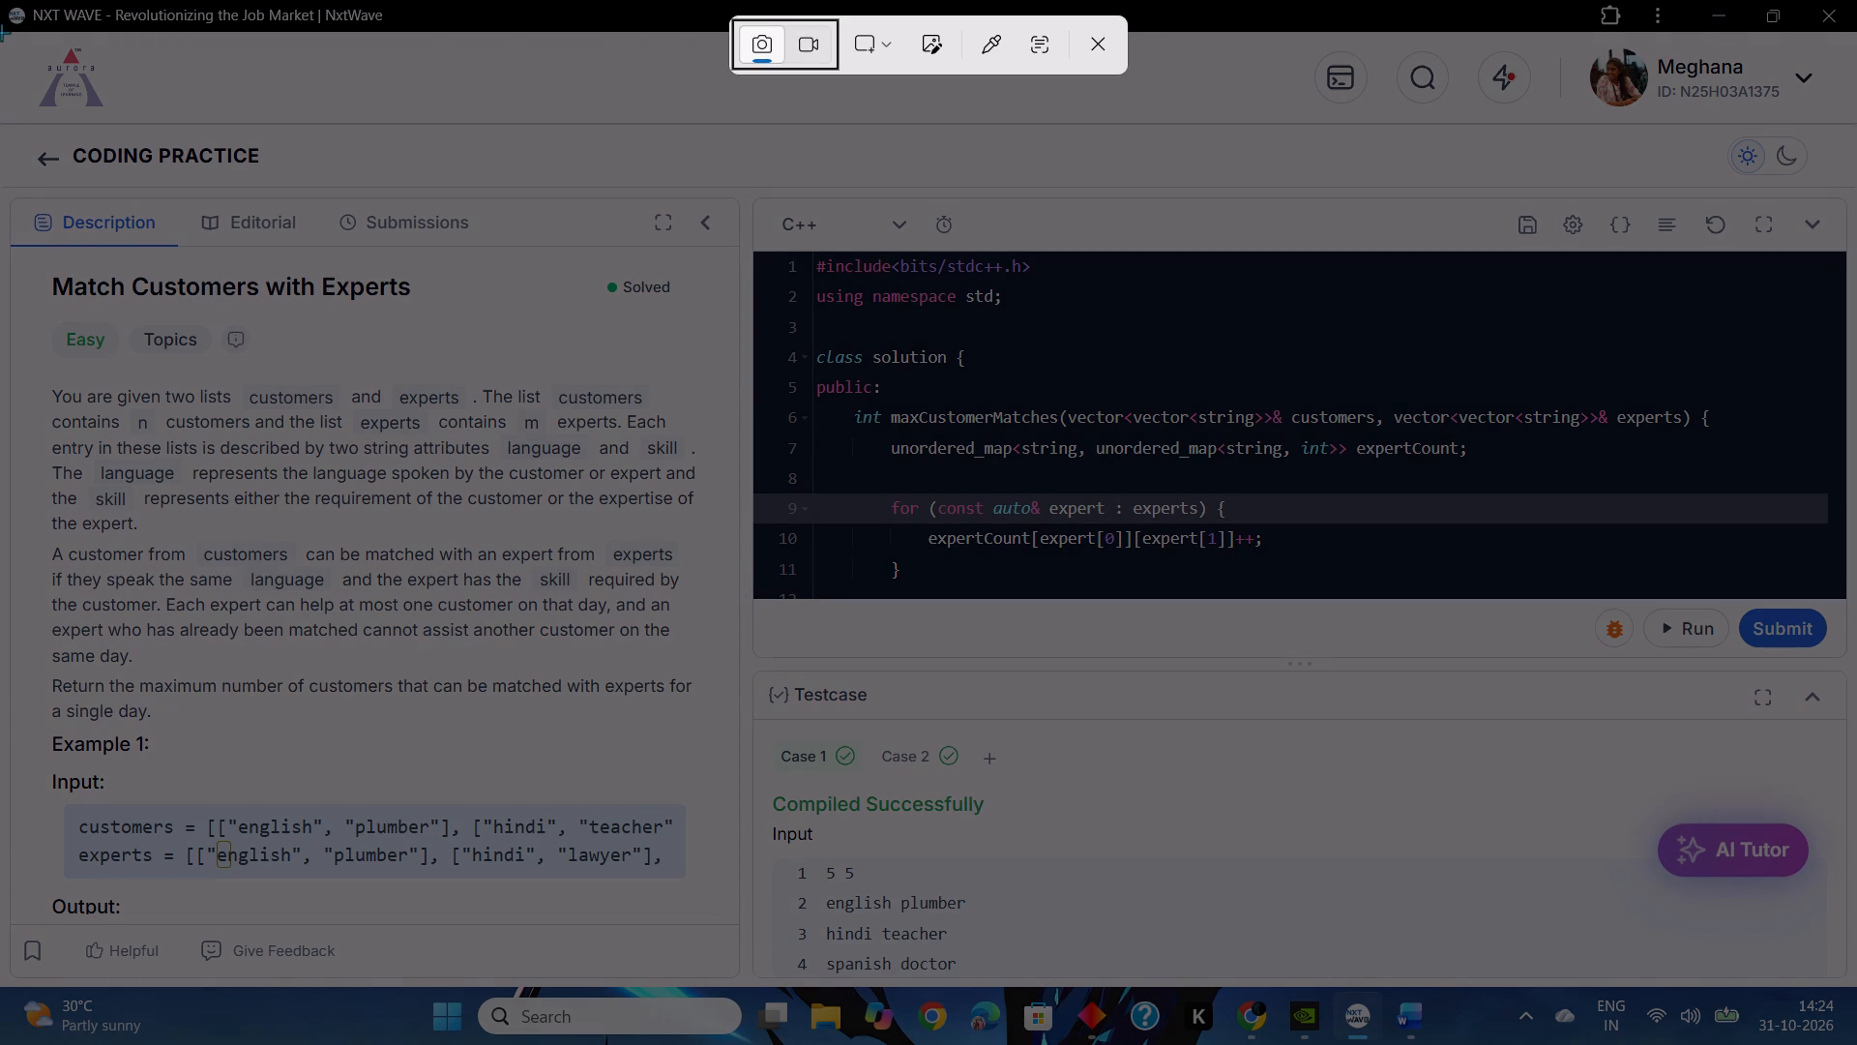
left_click_drag(1, 32, 1855, 986)
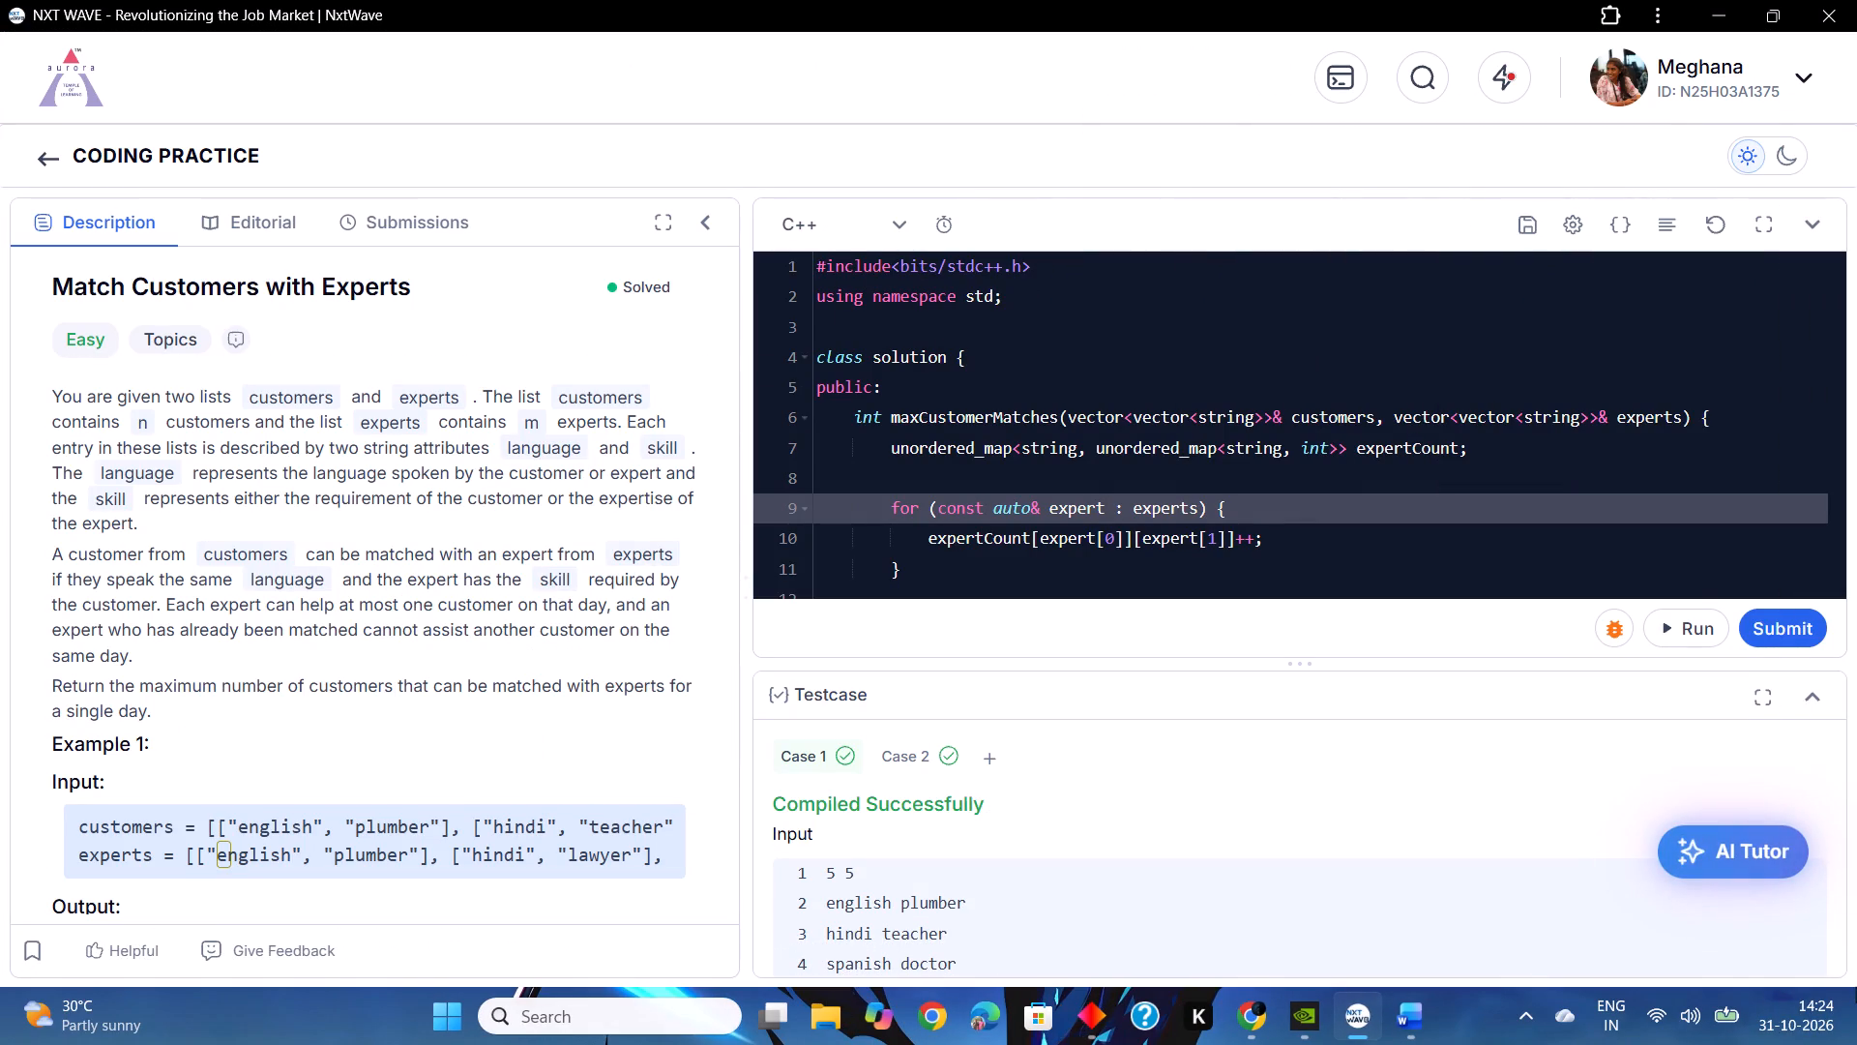
key("alt+Tab")
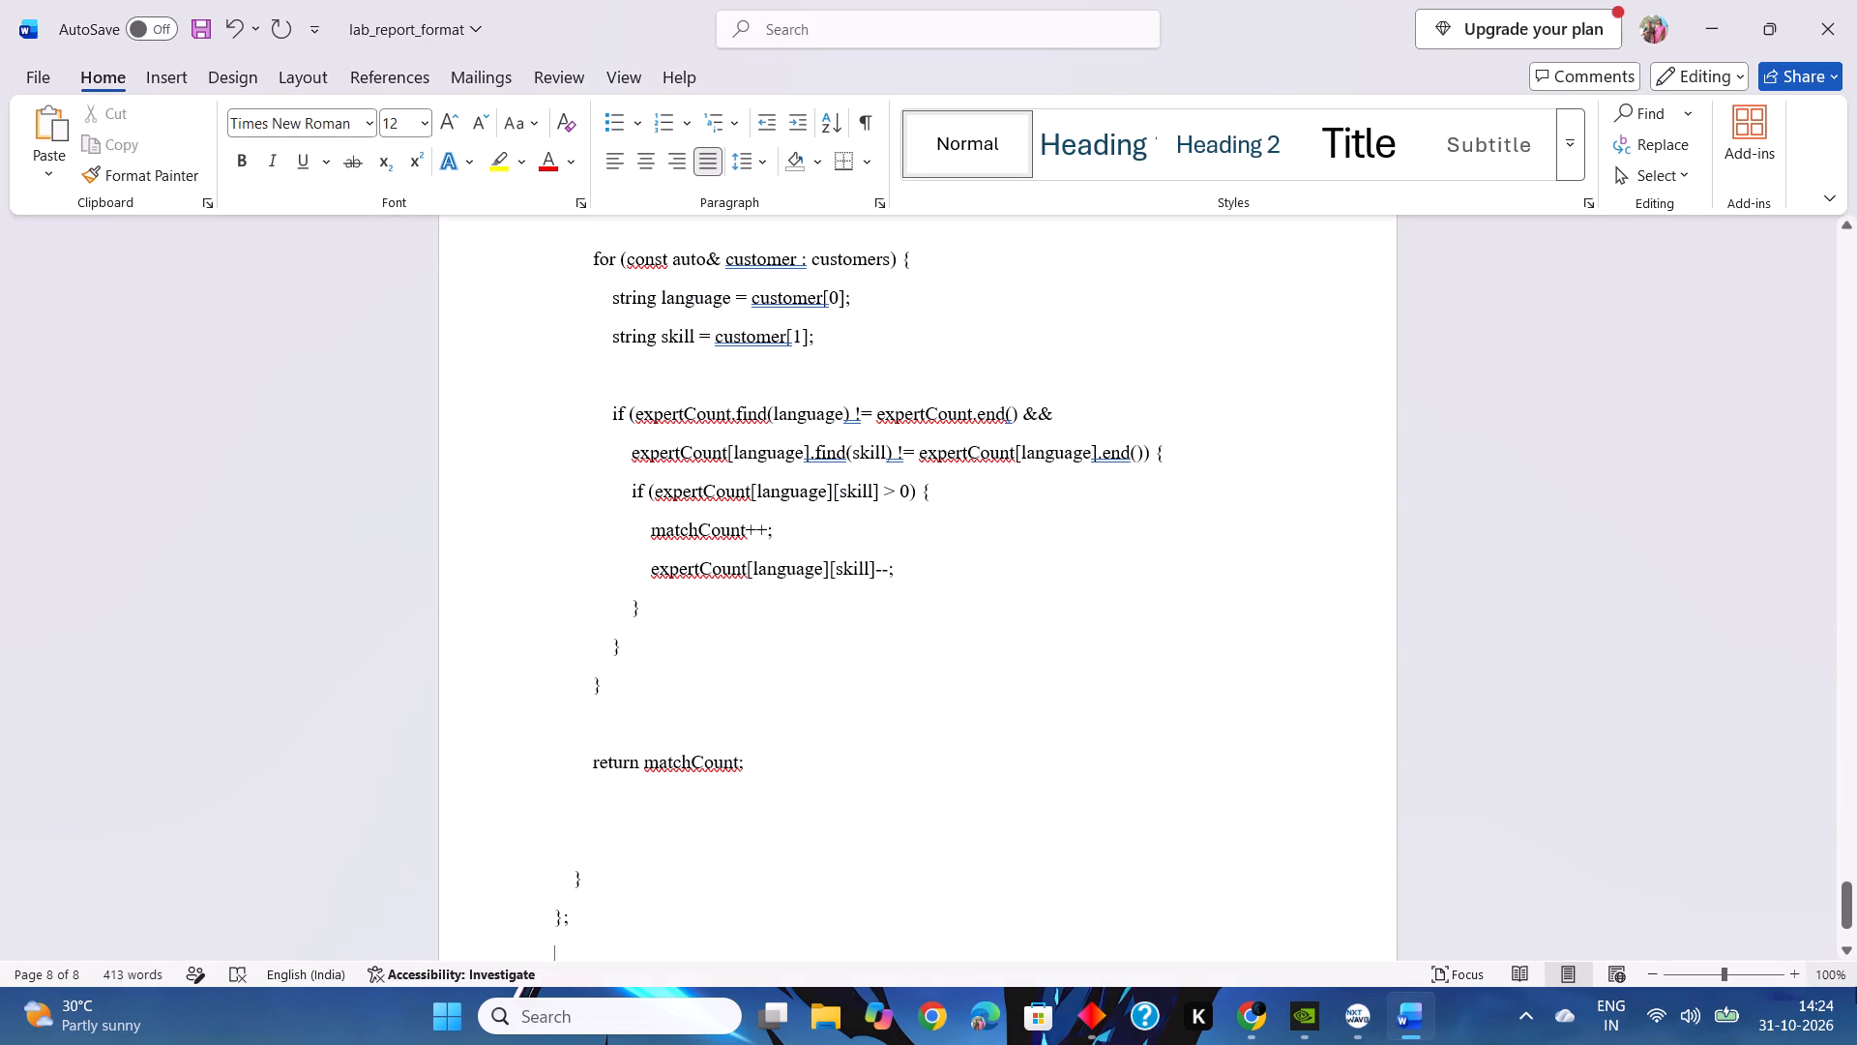
key("ctrl+v")
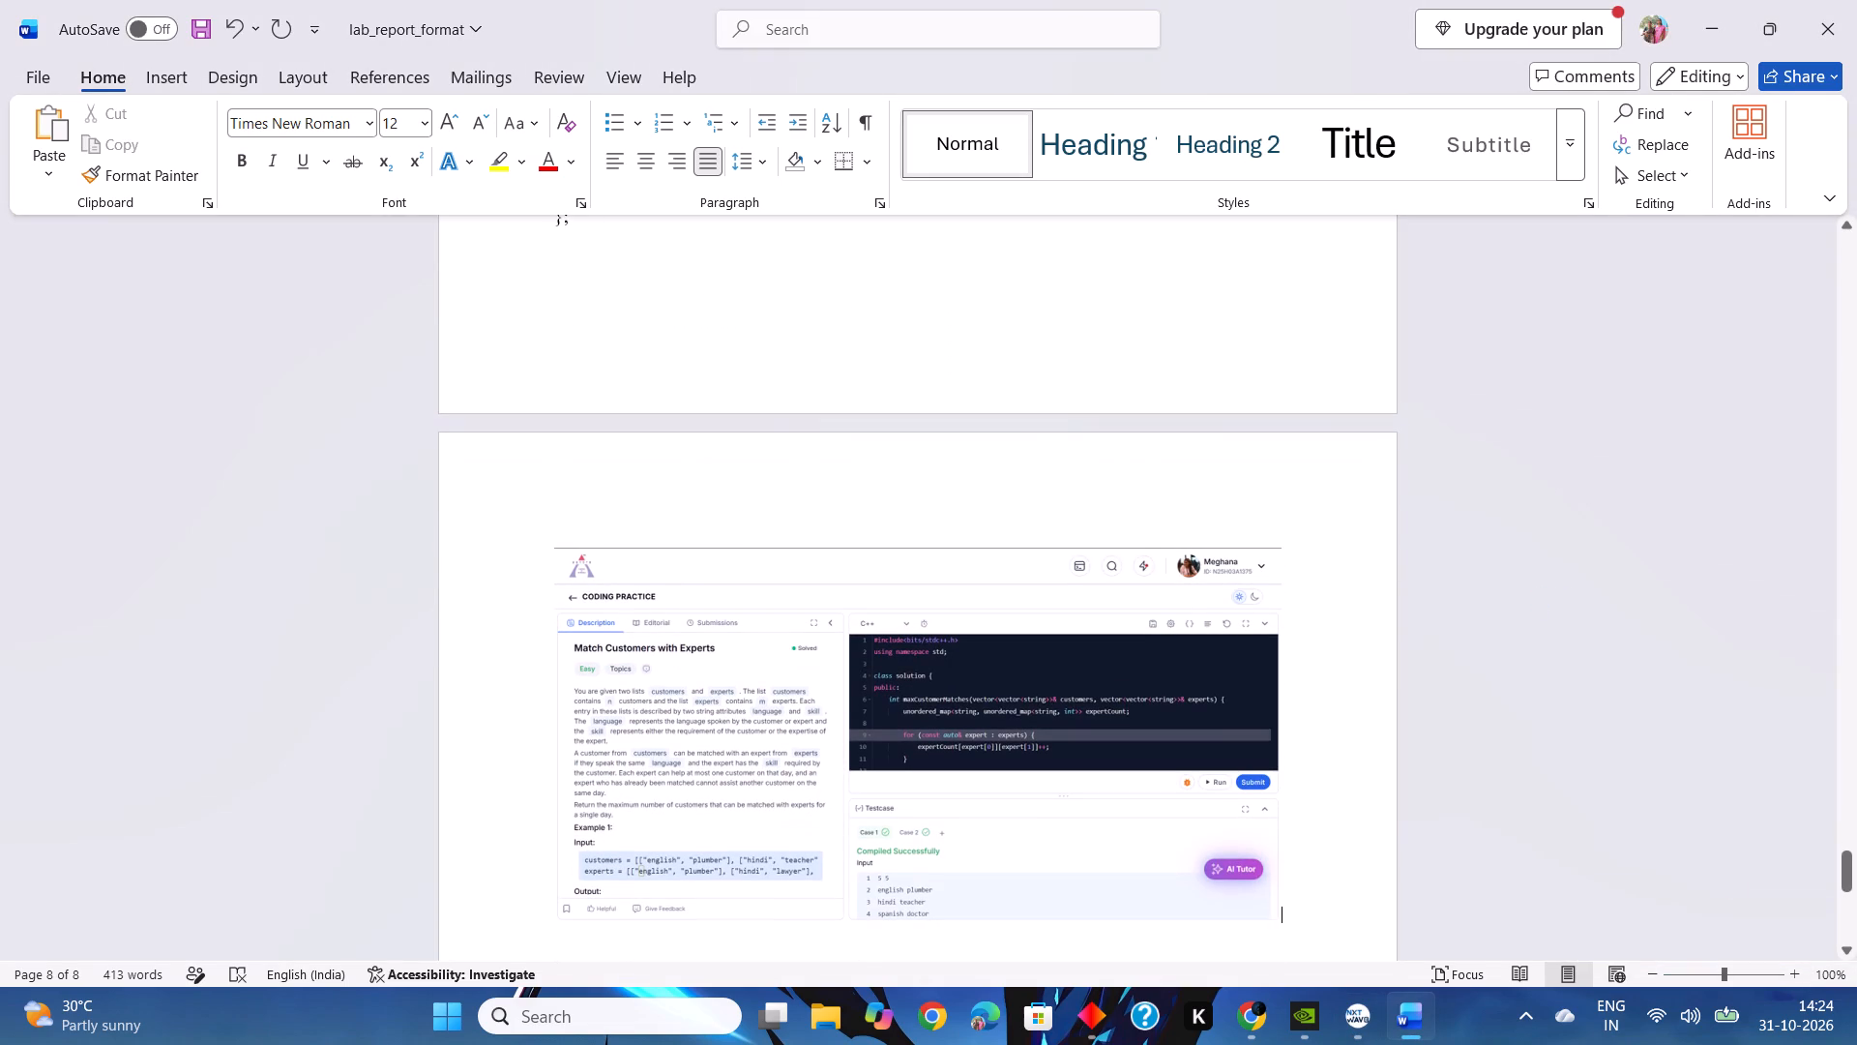
Enter the label "Q5)" on a new line below the Q4 screenshot.
key("Return")
key("Return")
key("BackSpace")
key("q")
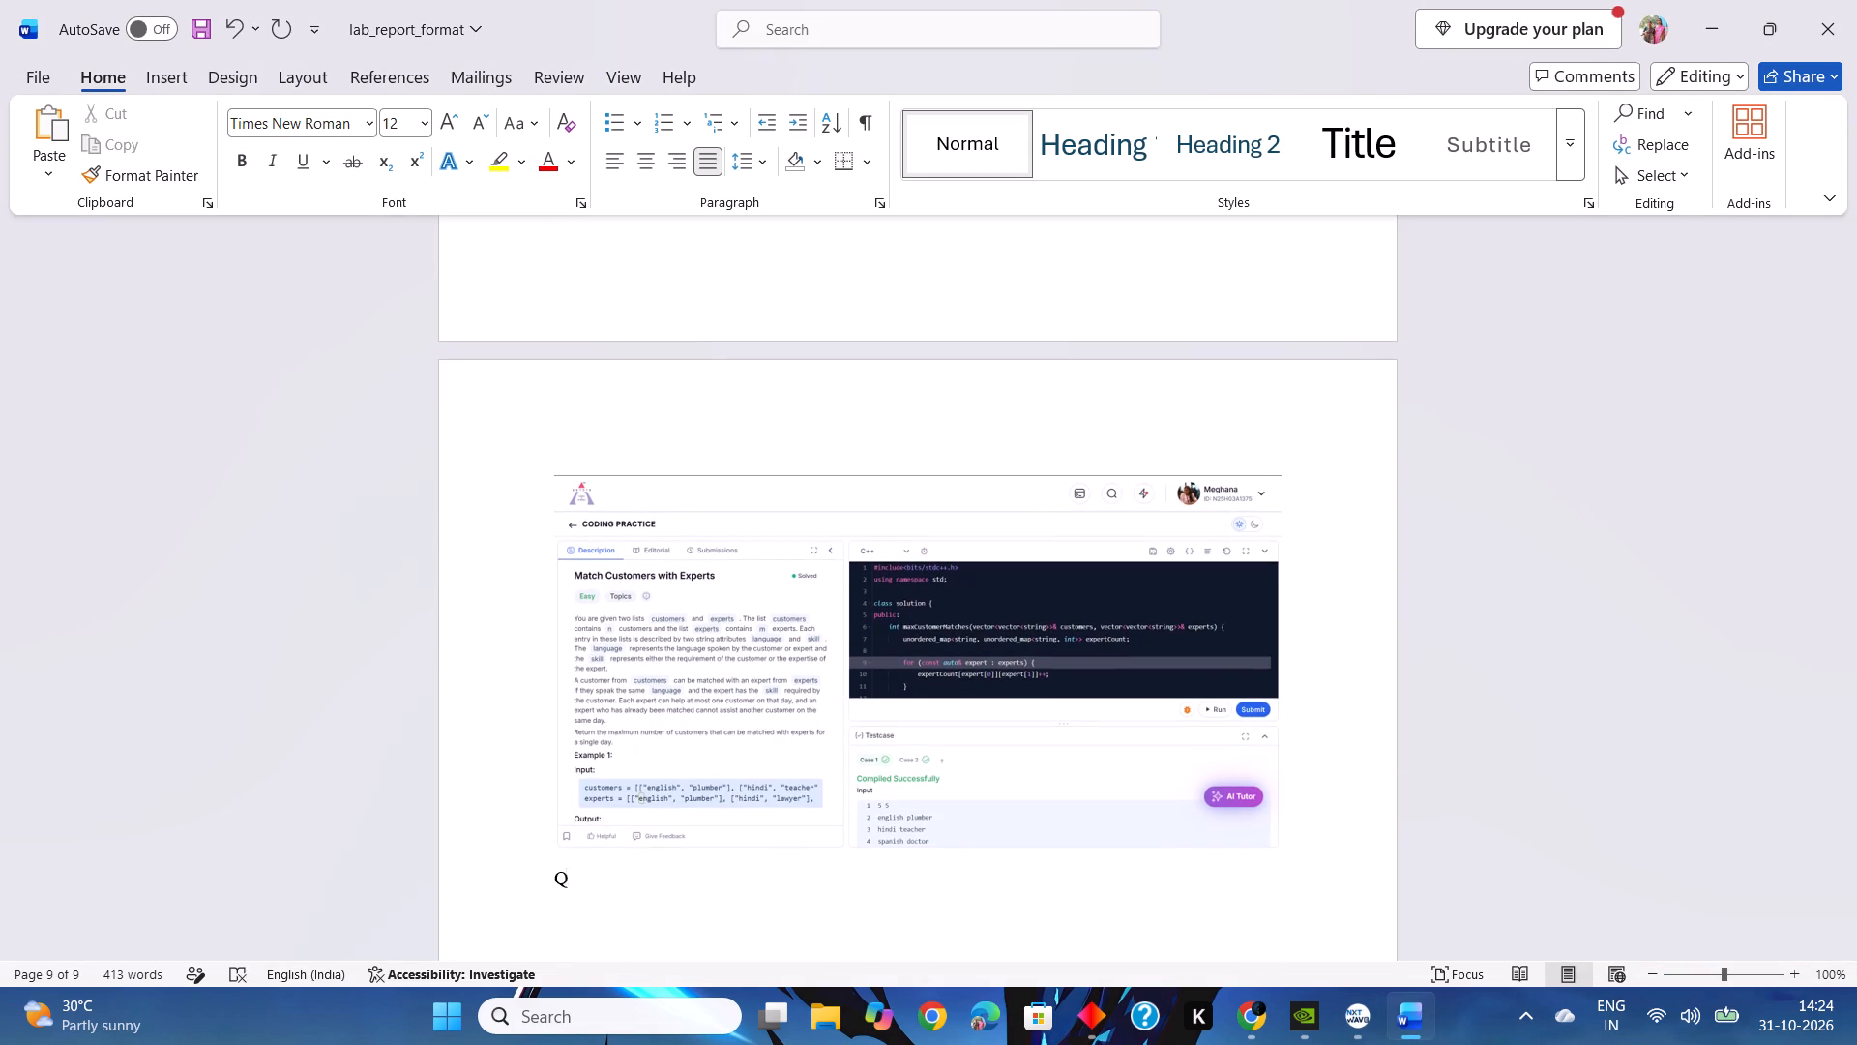
type("5)")
Review the pasted Q4 solution code and screenshot in the report.
scroll(1083, 637, "up", 6)
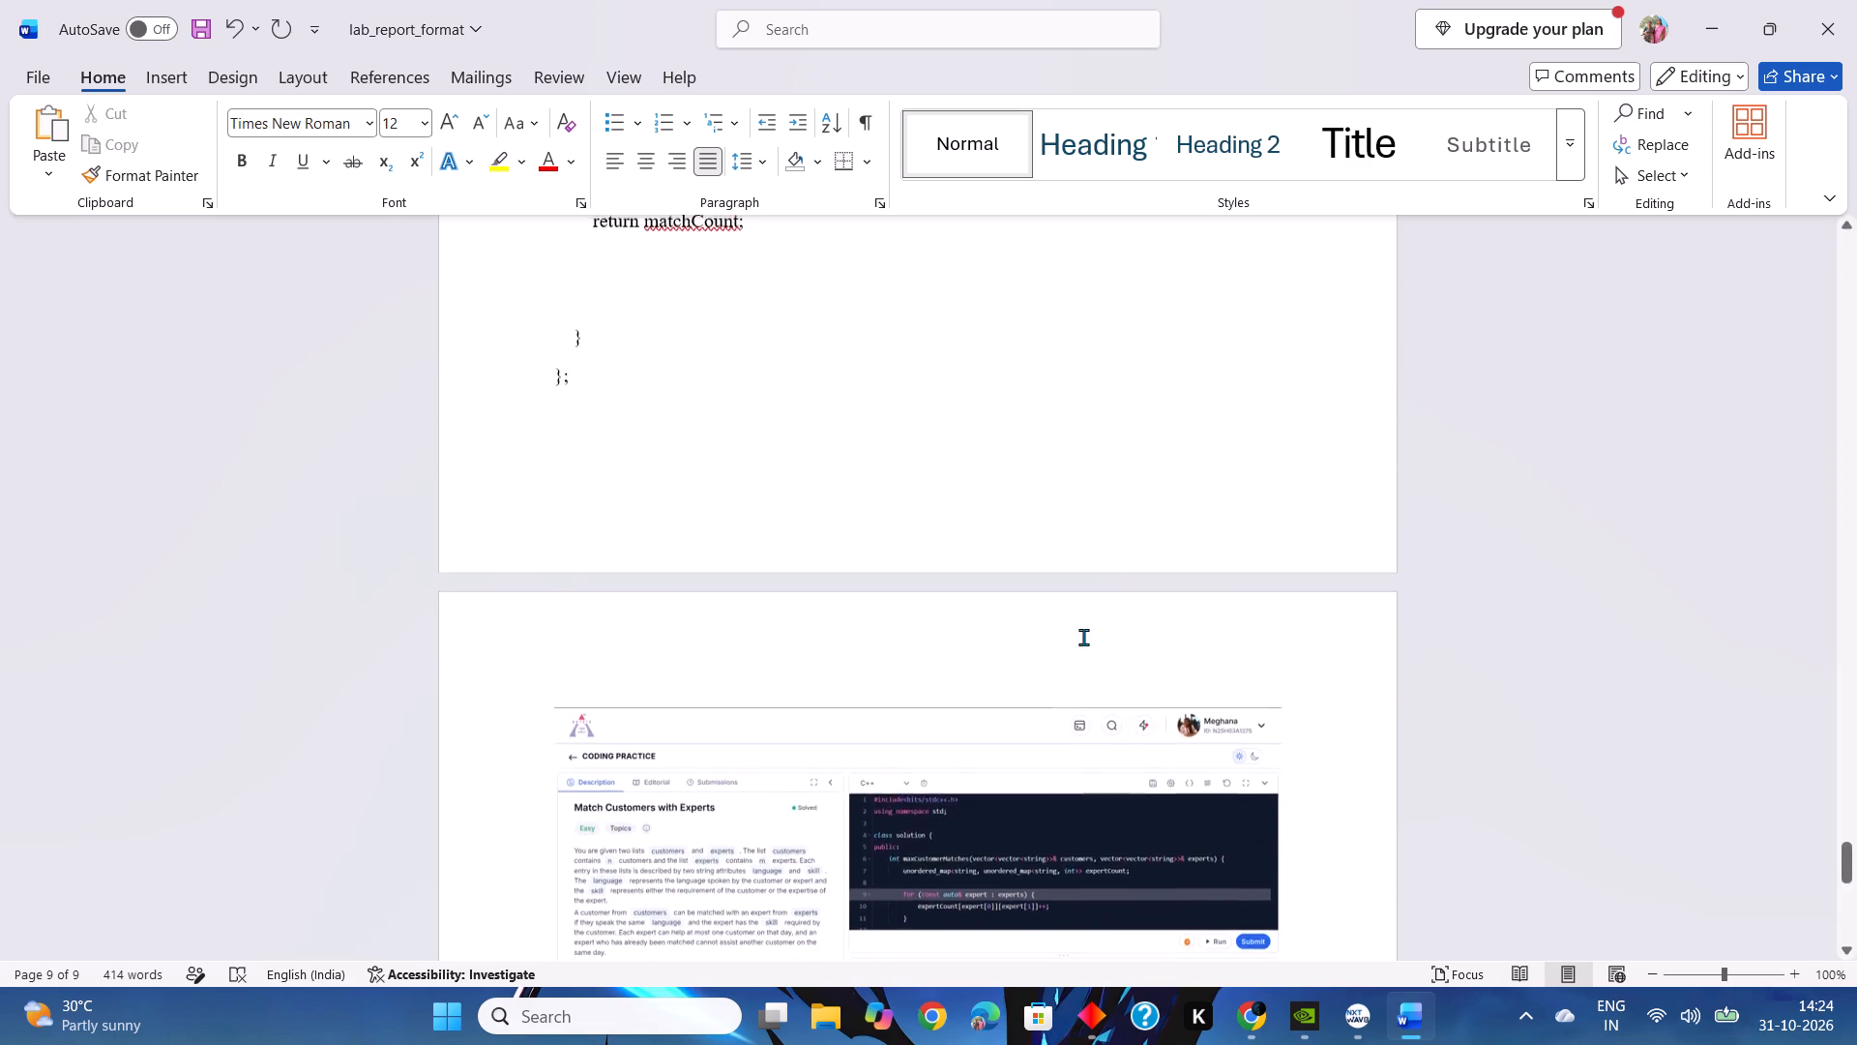
scroll(1083, 637, "up", 3)
scroll(1080, 637, "up", 20)
scroll(1080, 637, "up", 8)
scroll(1080, 637, "down", 14)
scroll(1080, 637, "down", 14)
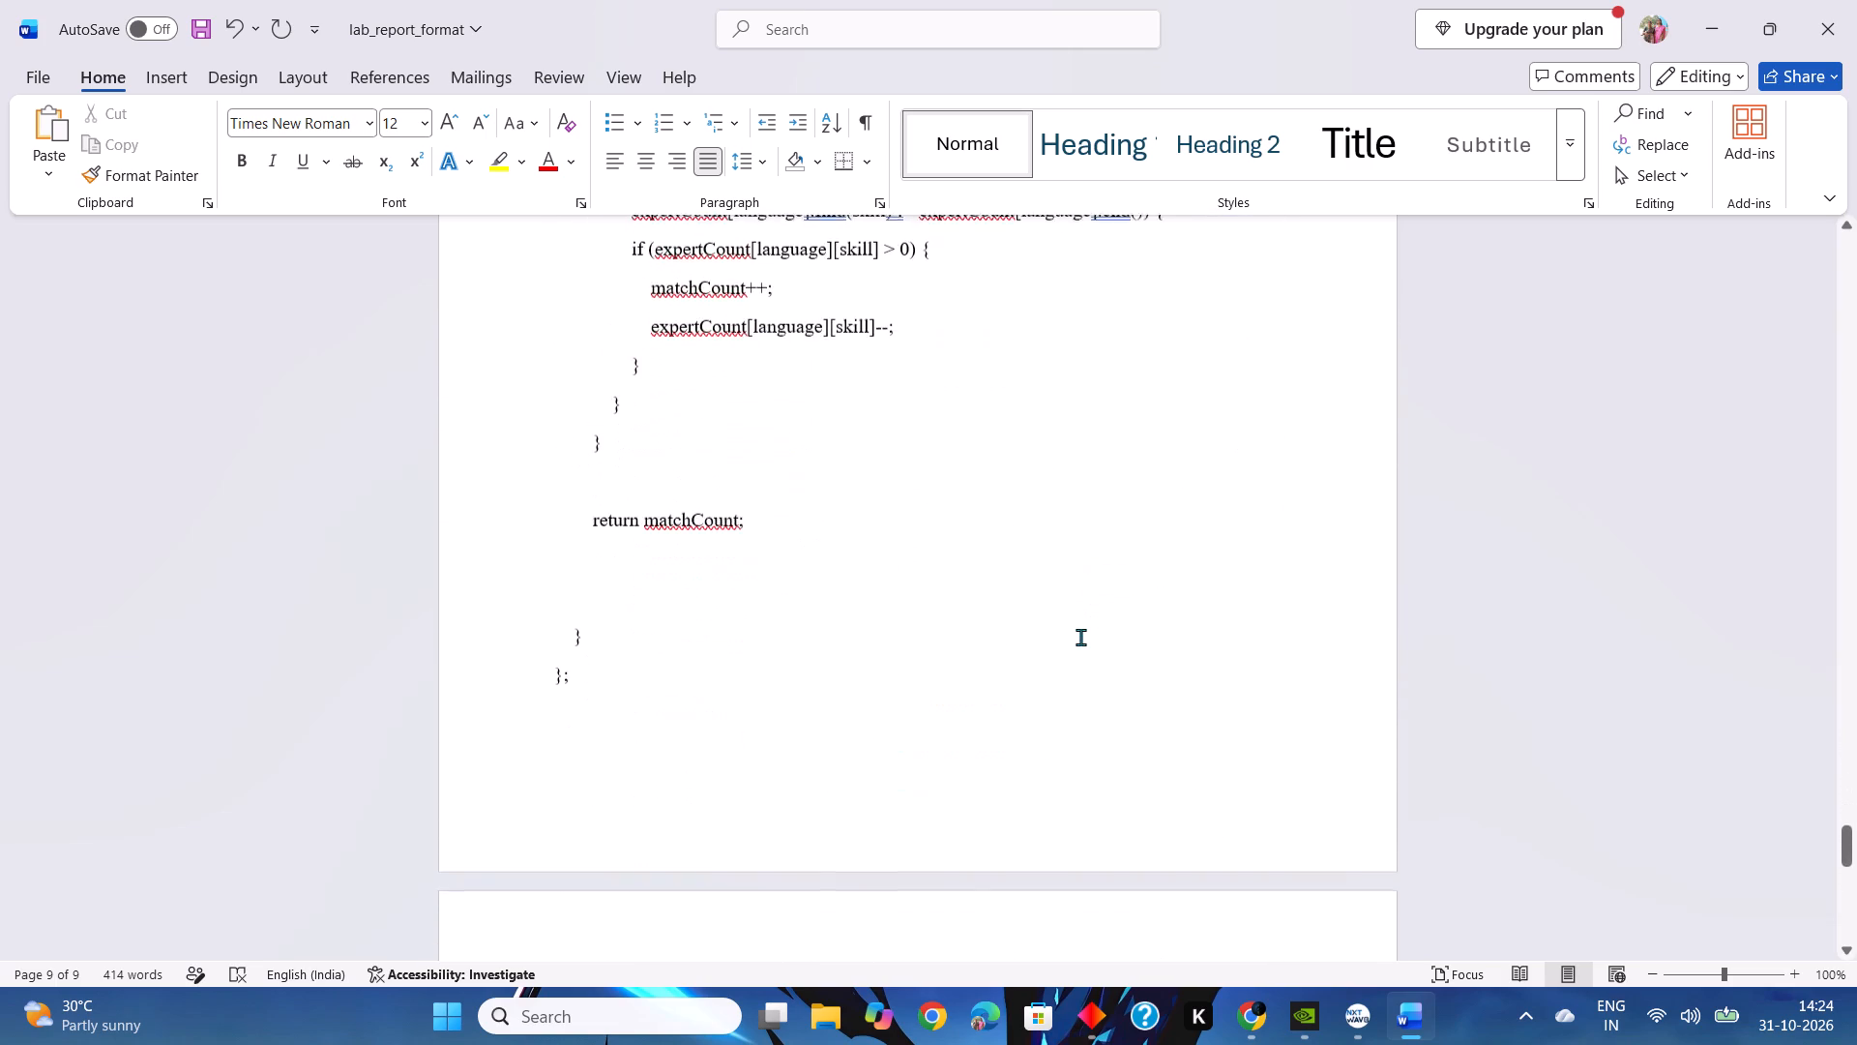
scroll(1080, 637, "down", 10)
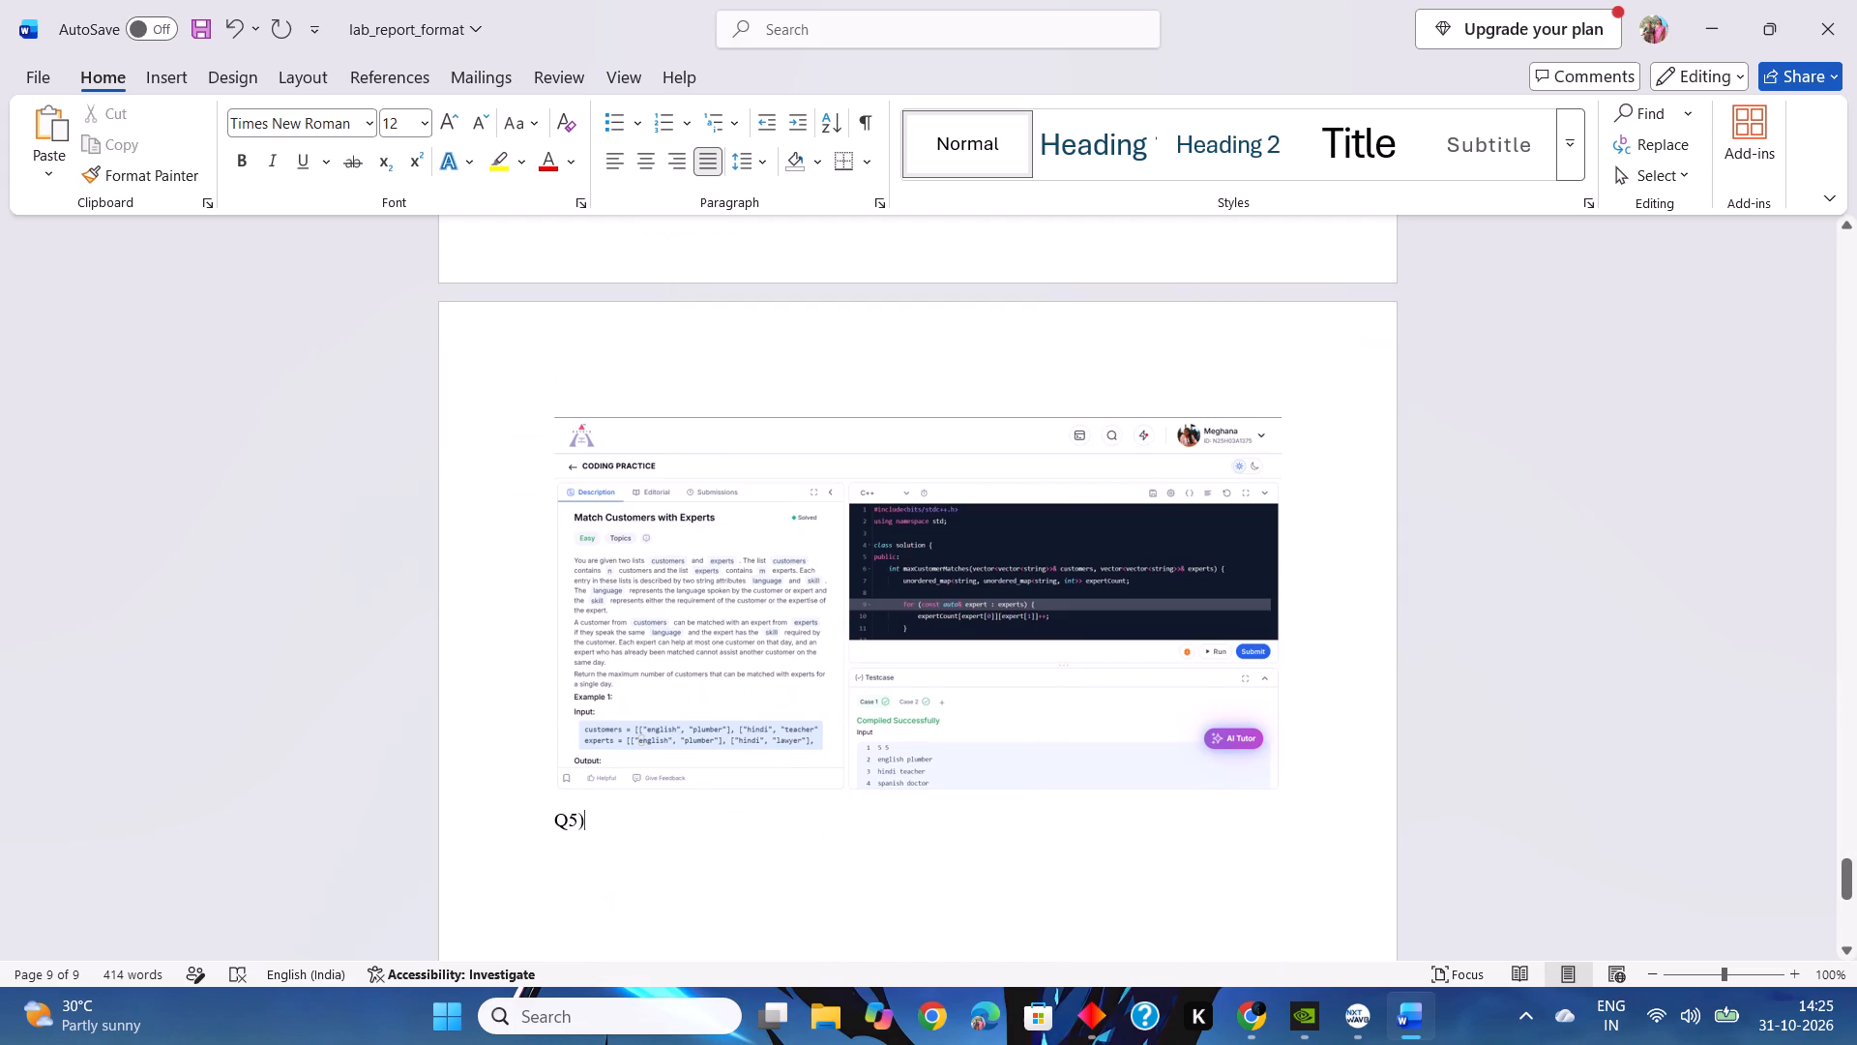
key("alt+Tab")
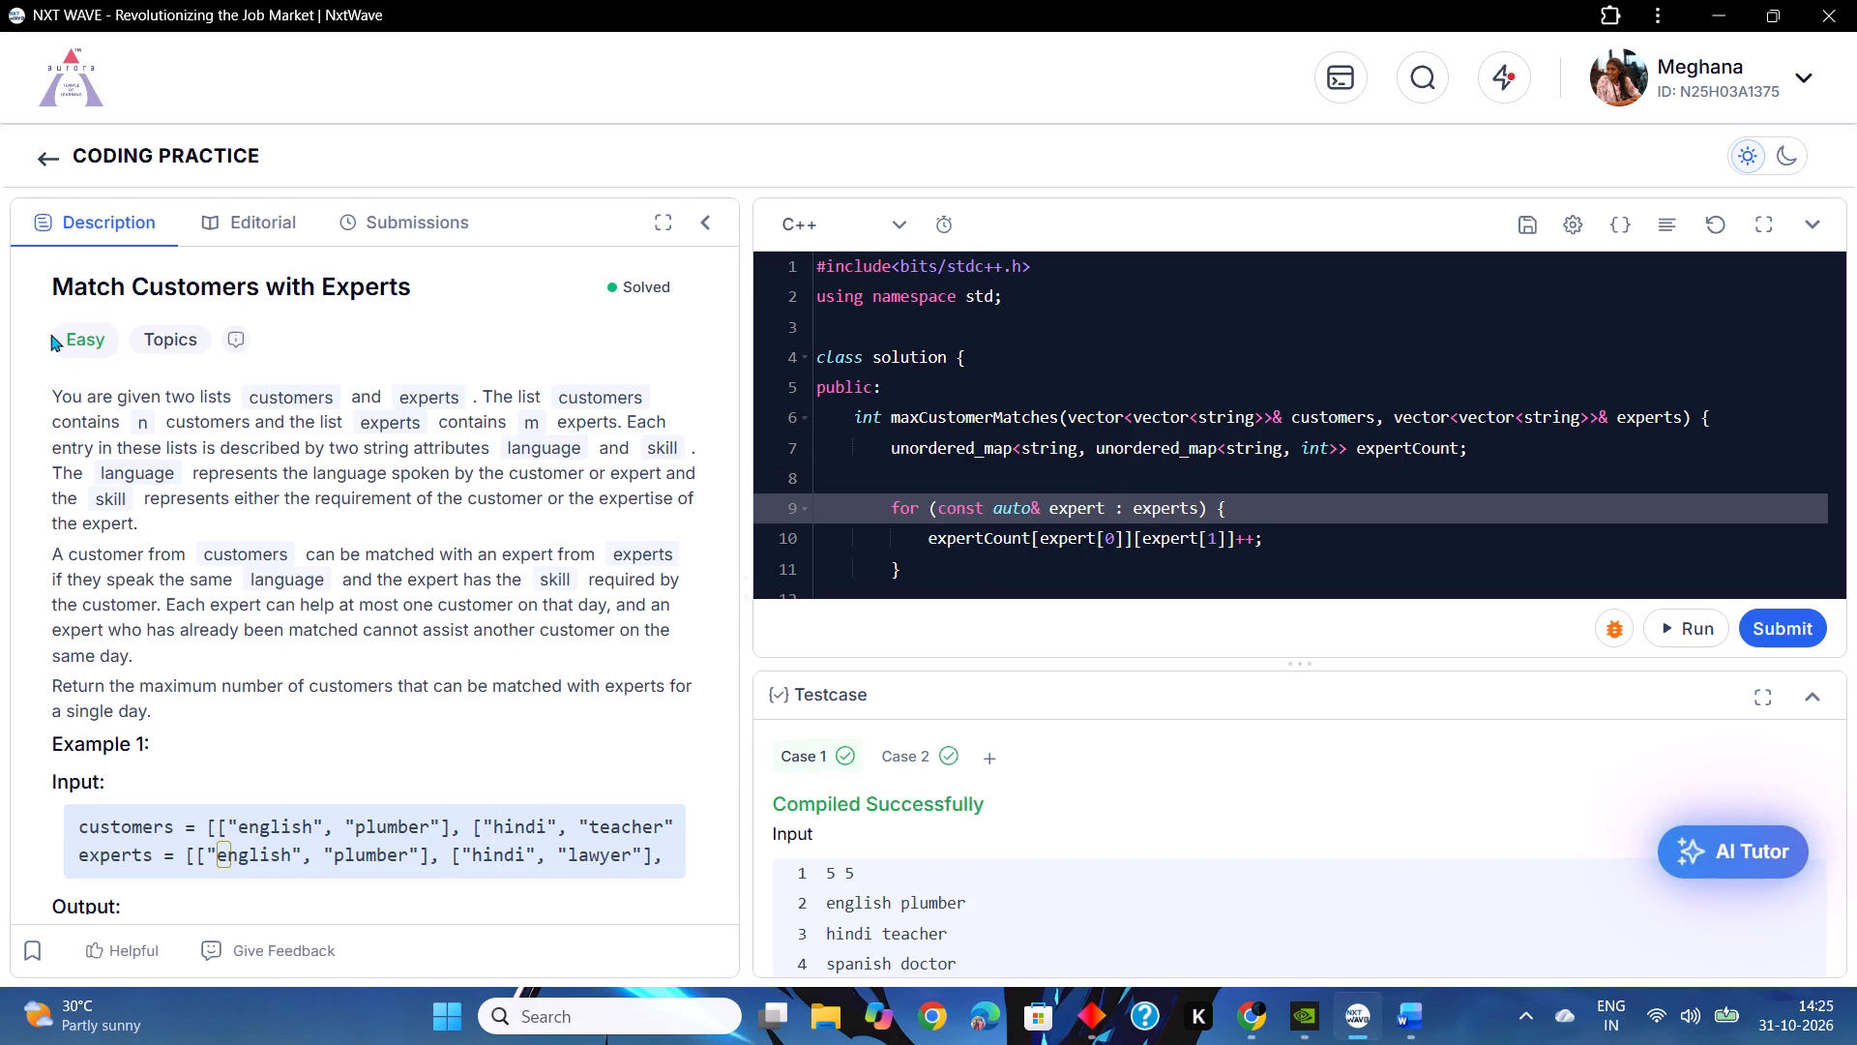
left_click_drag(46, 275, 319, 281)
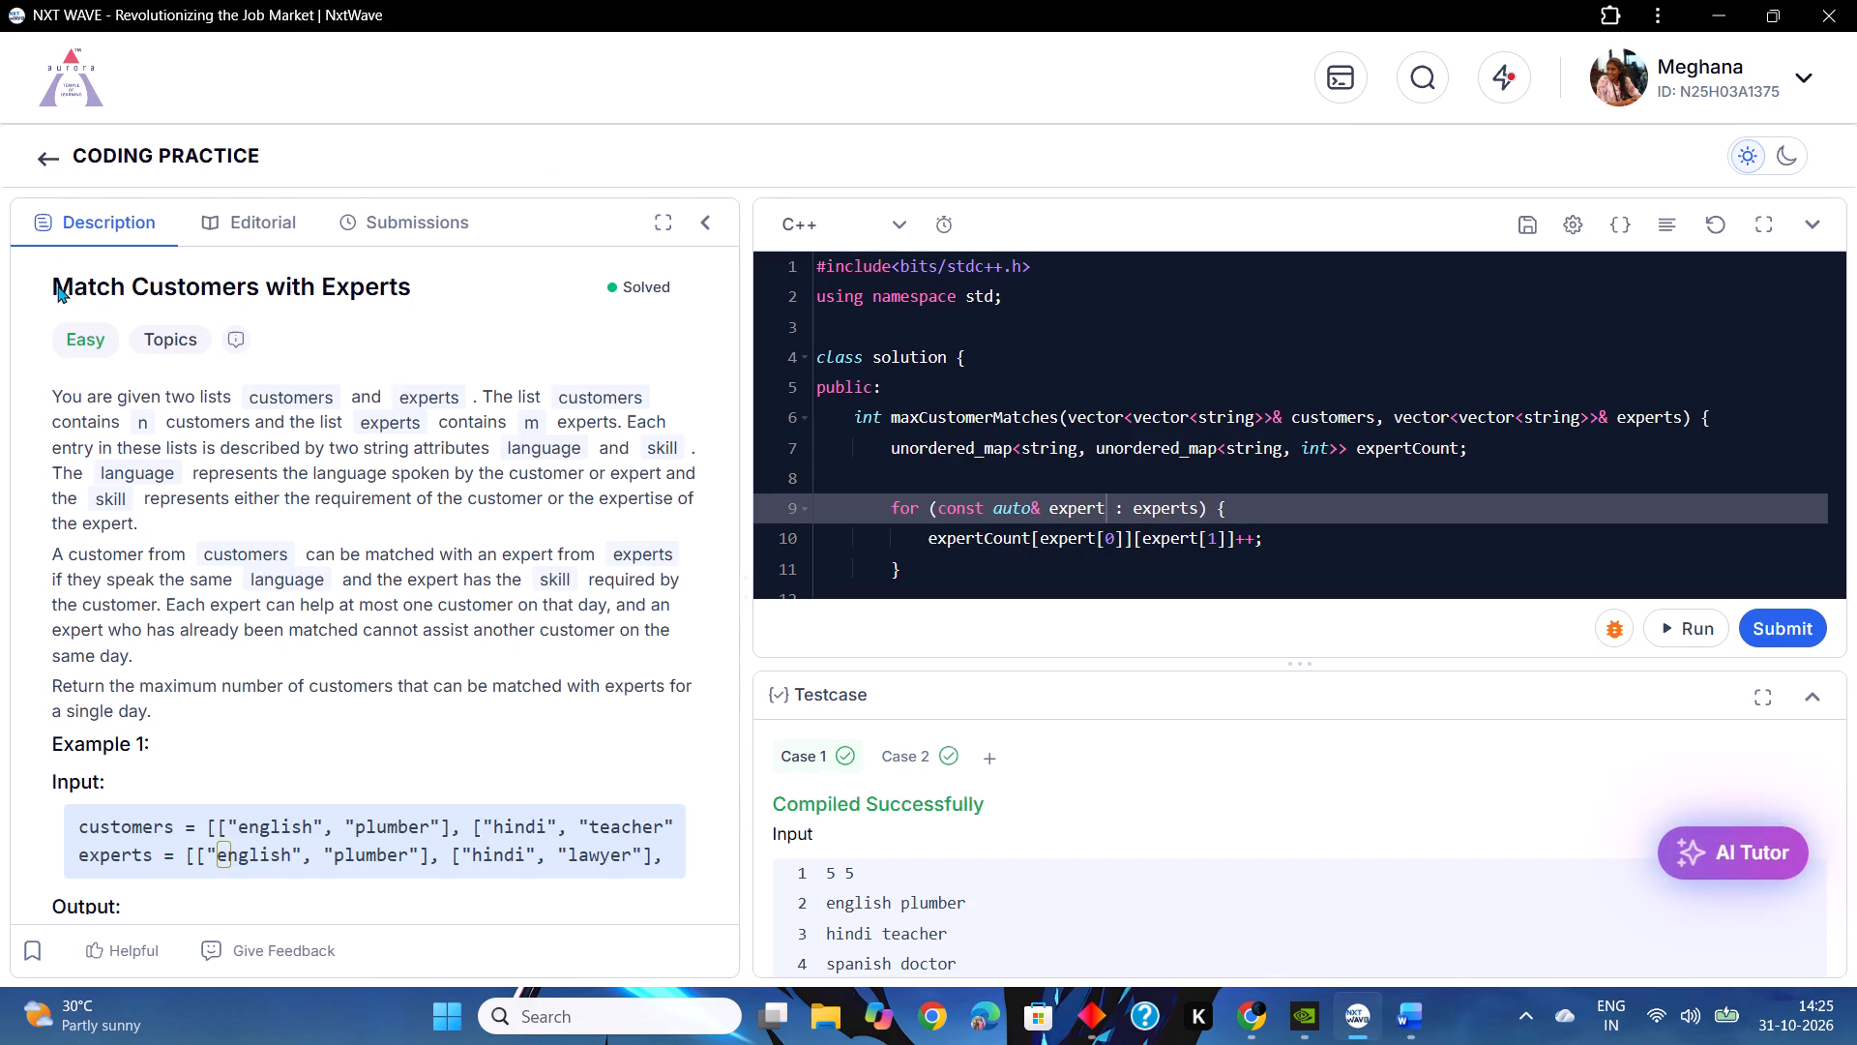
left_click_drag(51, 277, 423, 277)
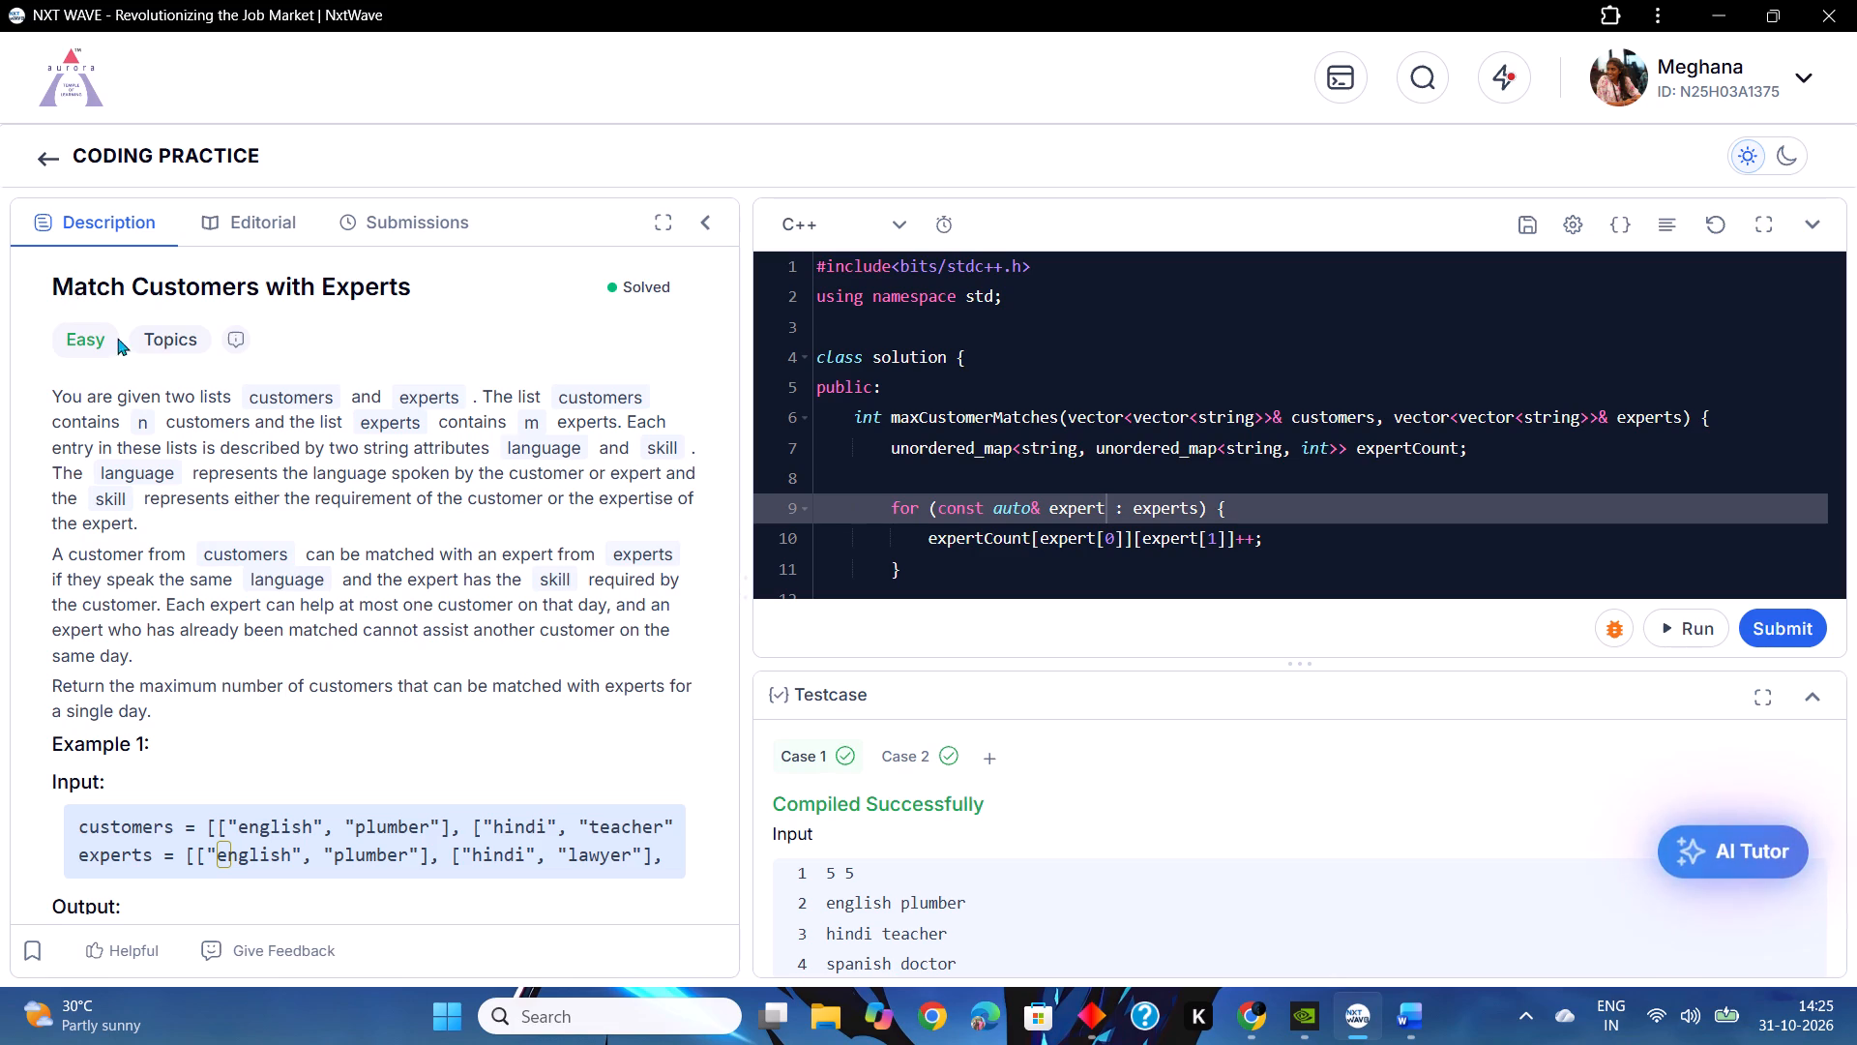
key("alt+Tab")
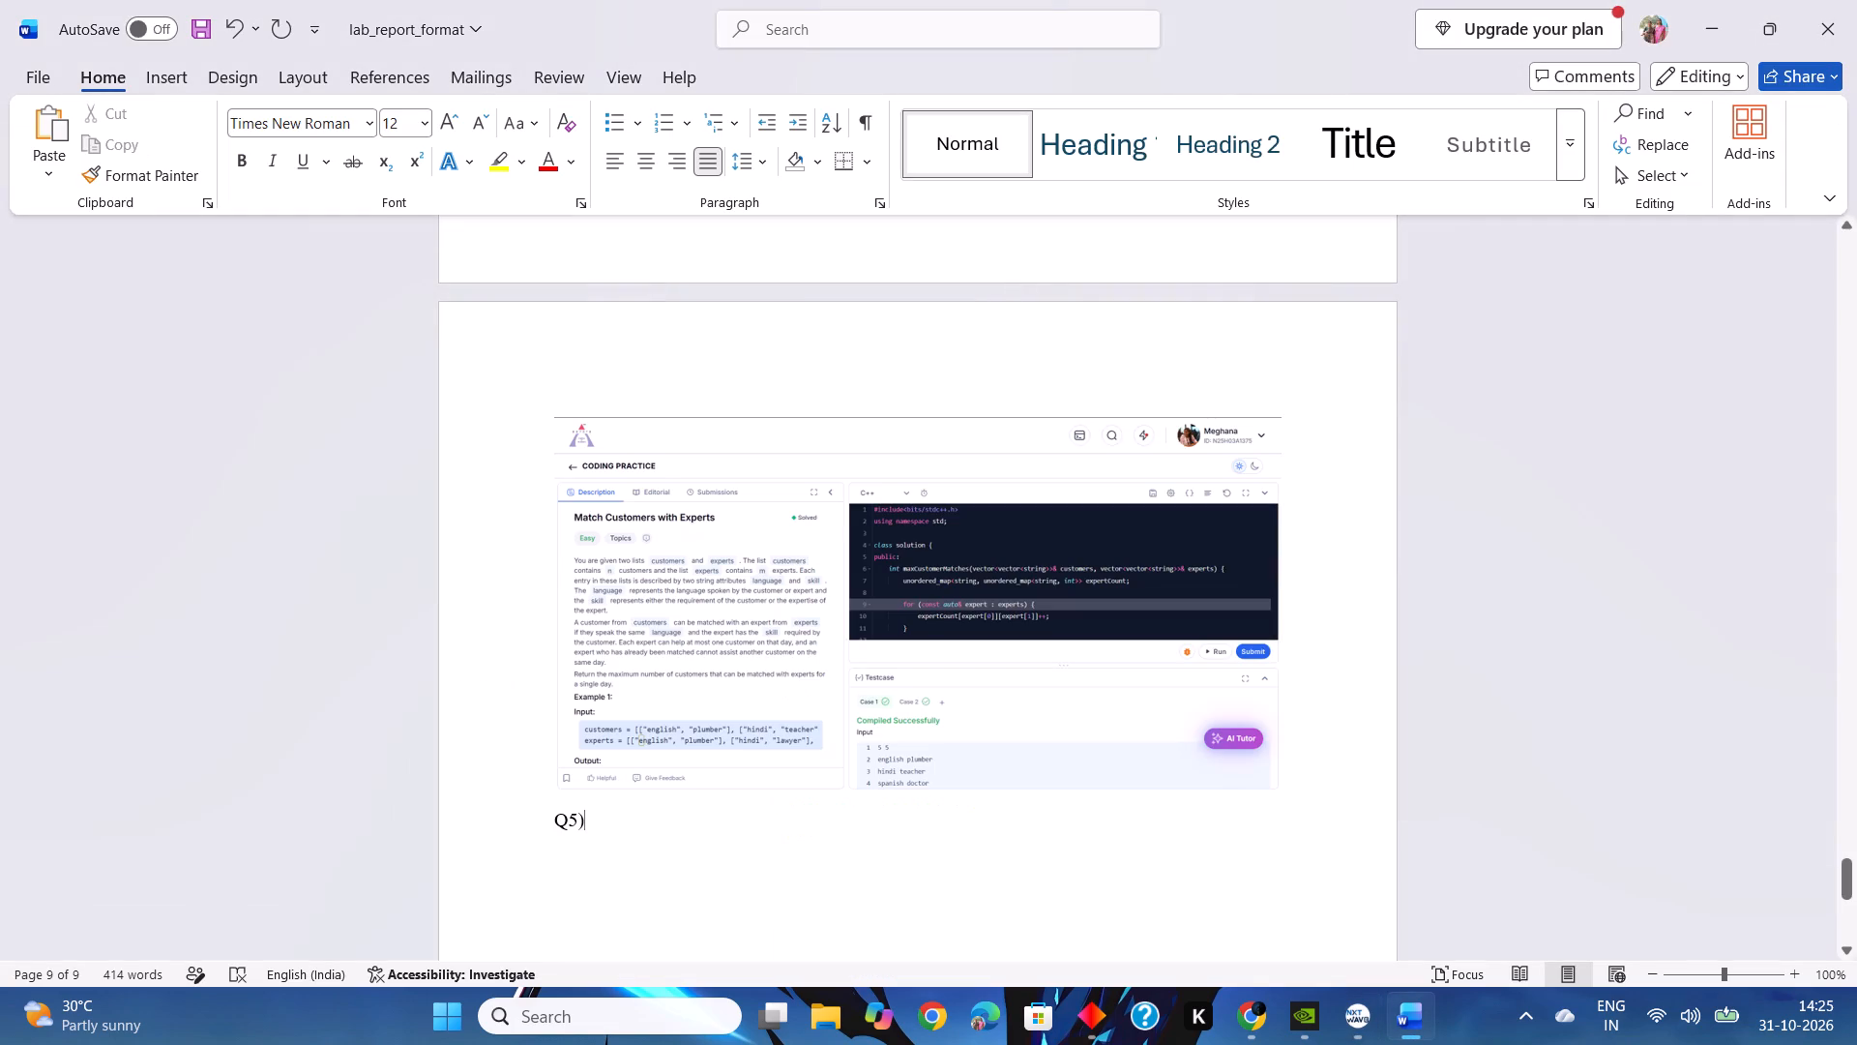
Switch to NxtWave, leave the current question and open the Coding Practice set of the Prefix Sum topic in Module I.
key("alt+Tab")
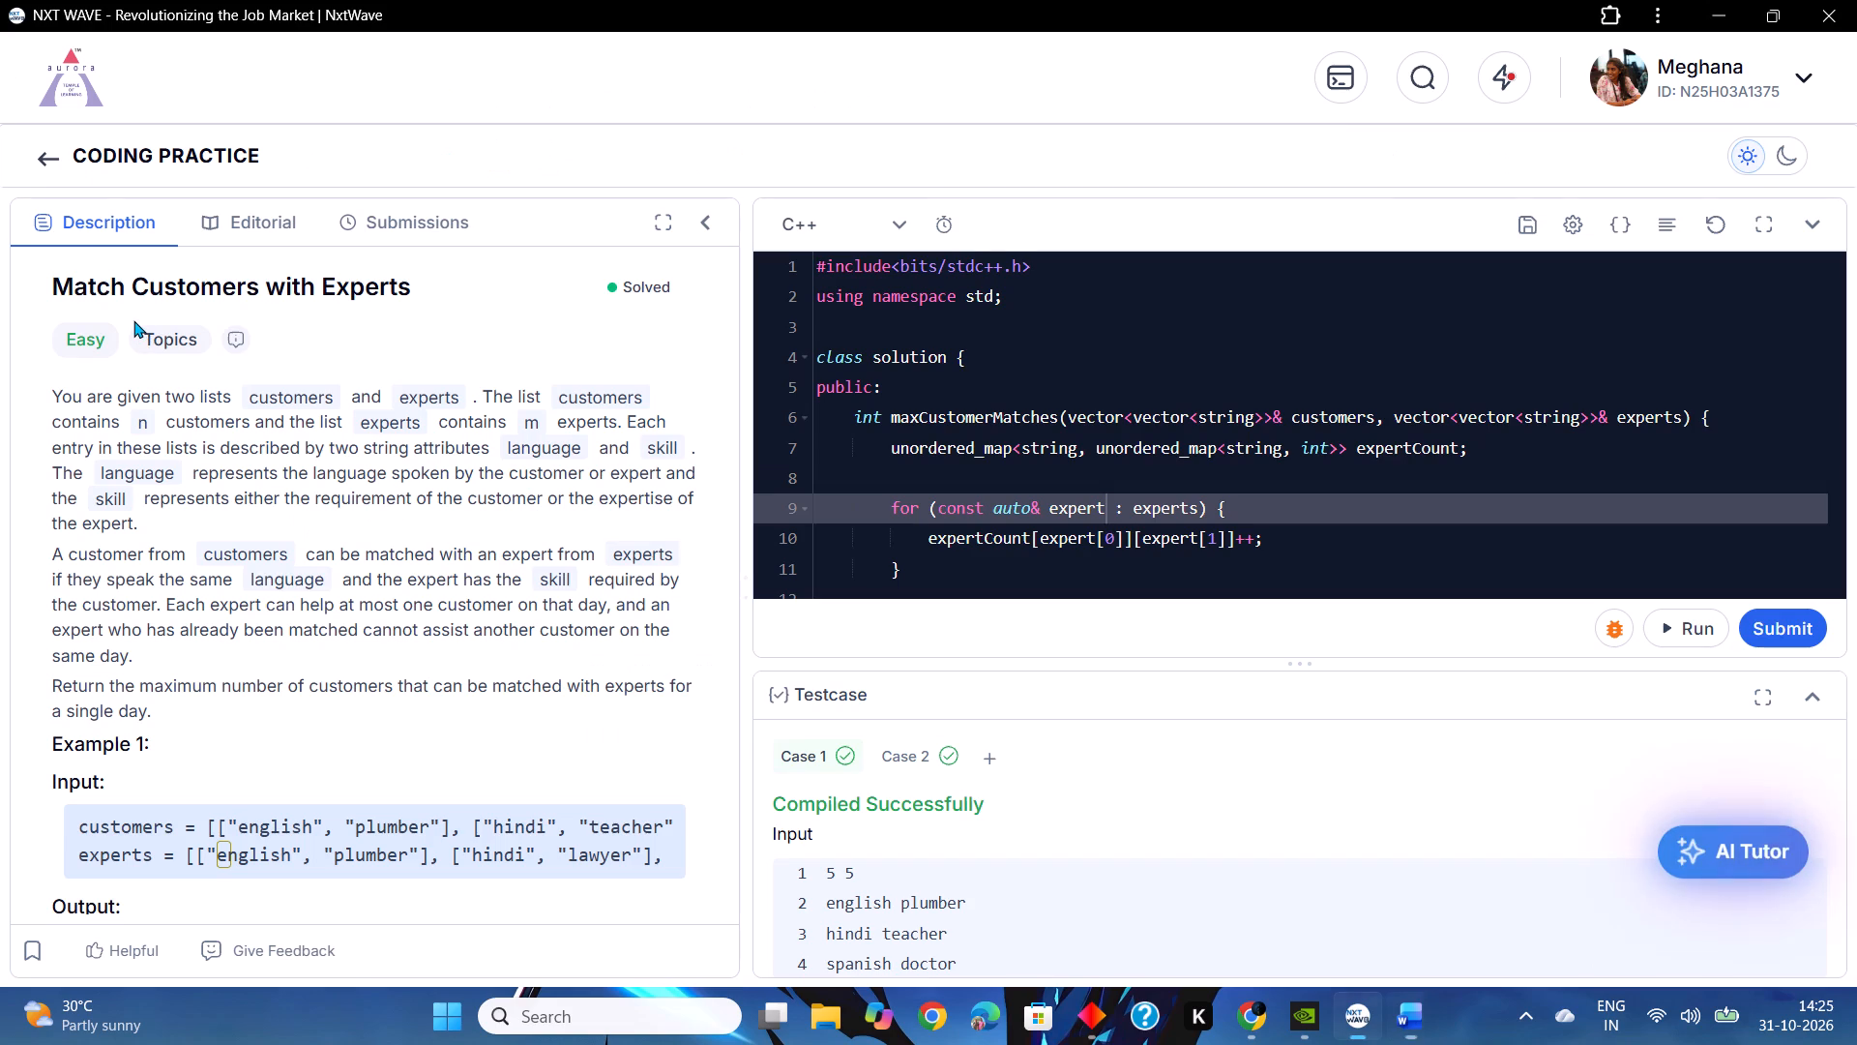
left_click(43, 146)
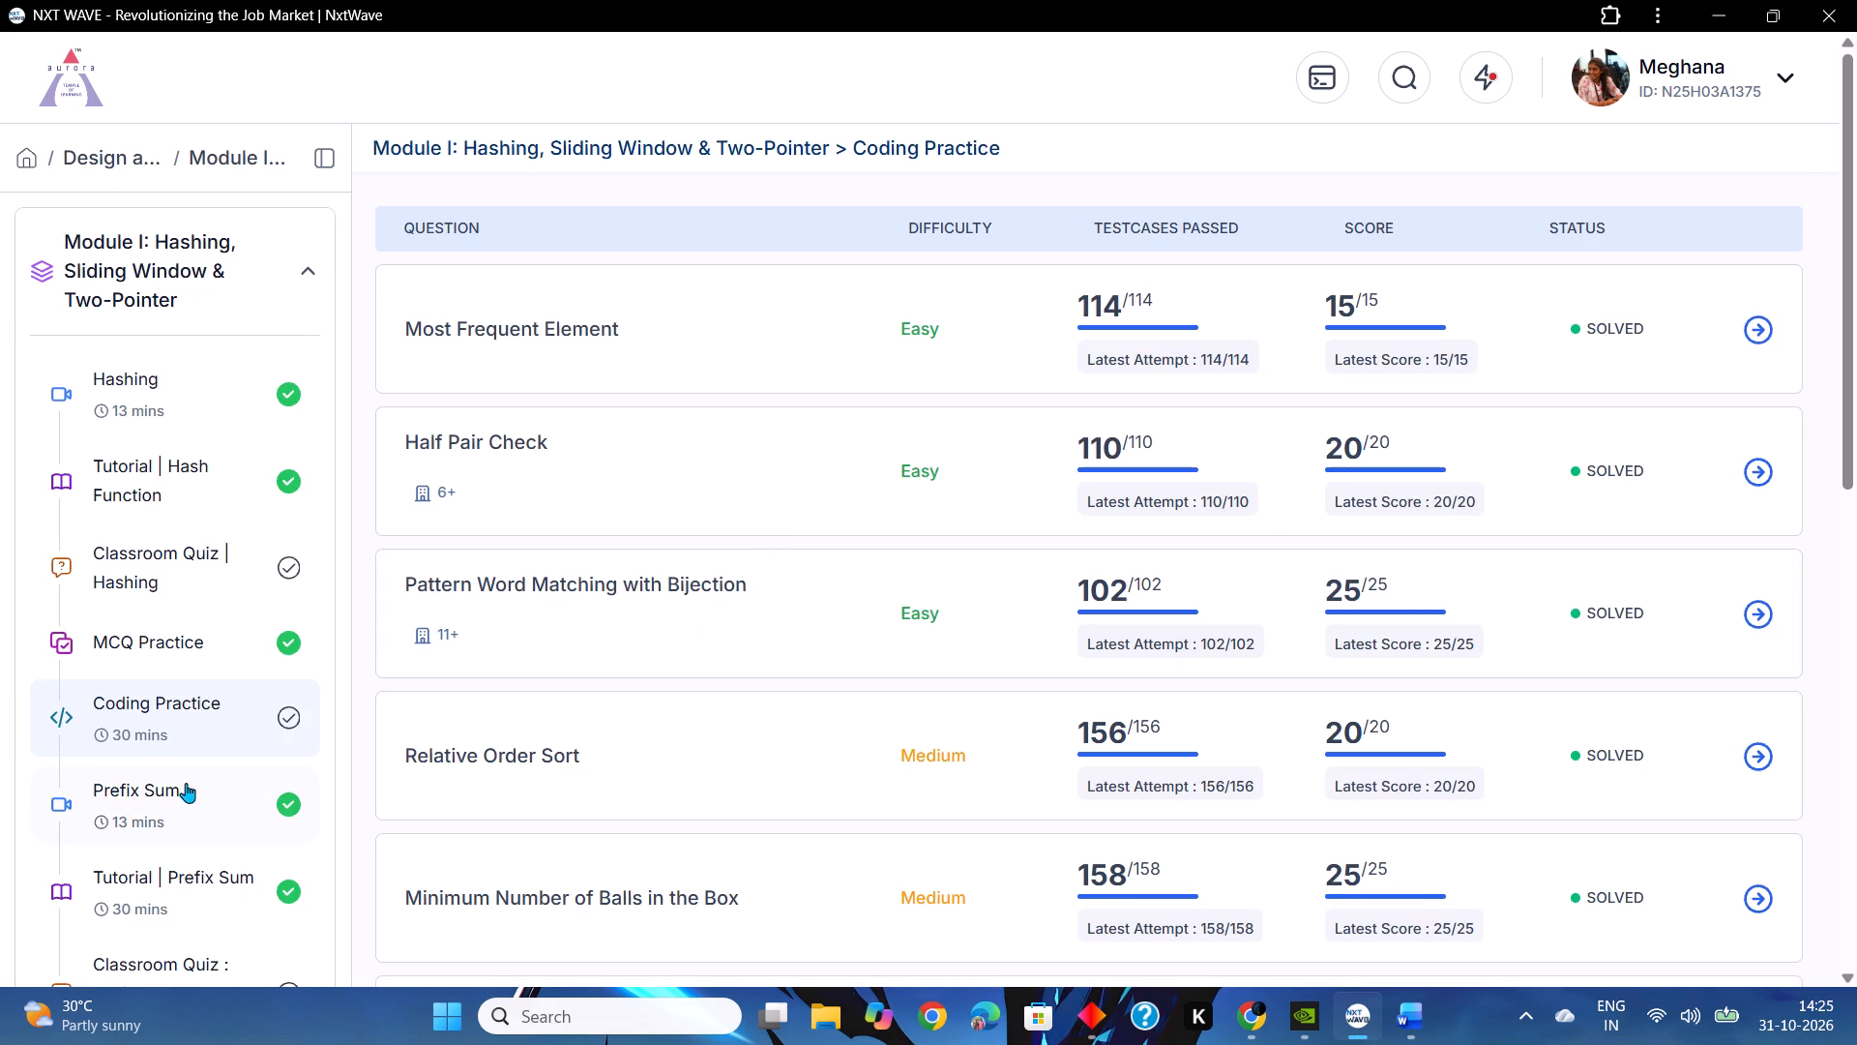
scroll(140, 800, "down", 7)
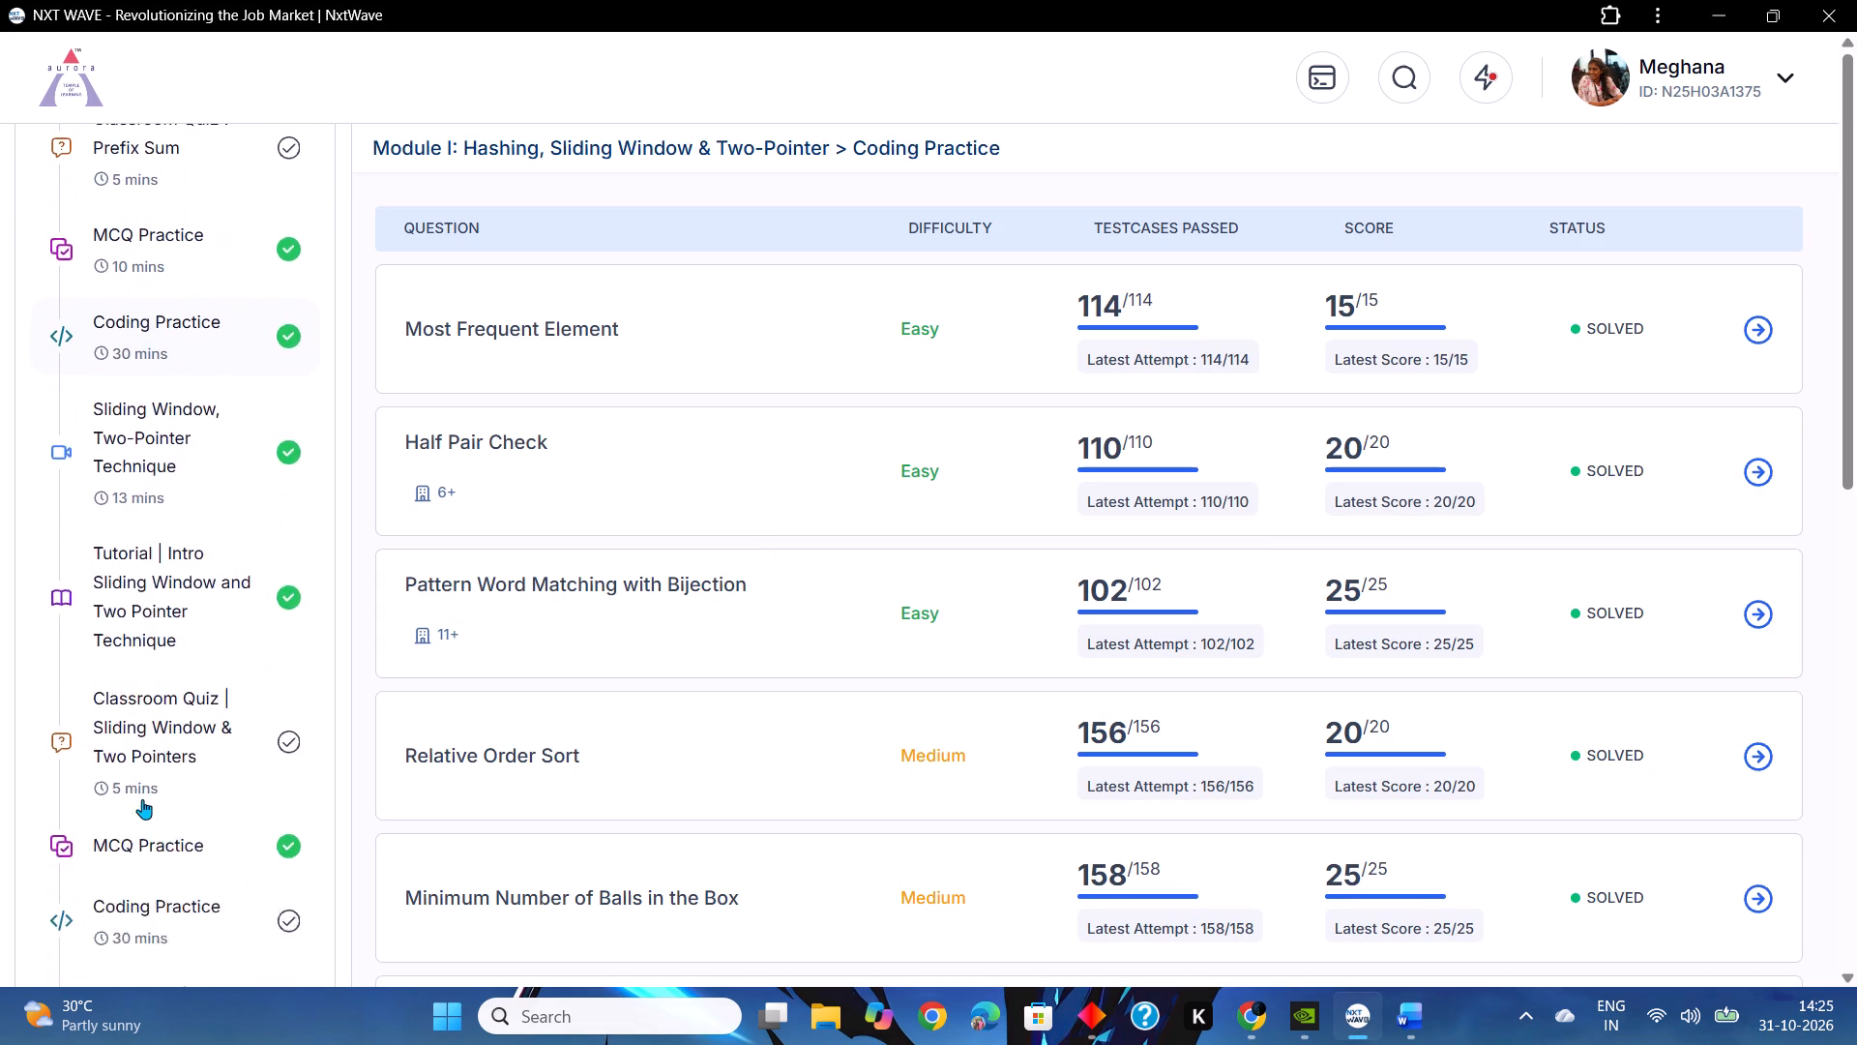
scroll(142, 799, "down", 1)
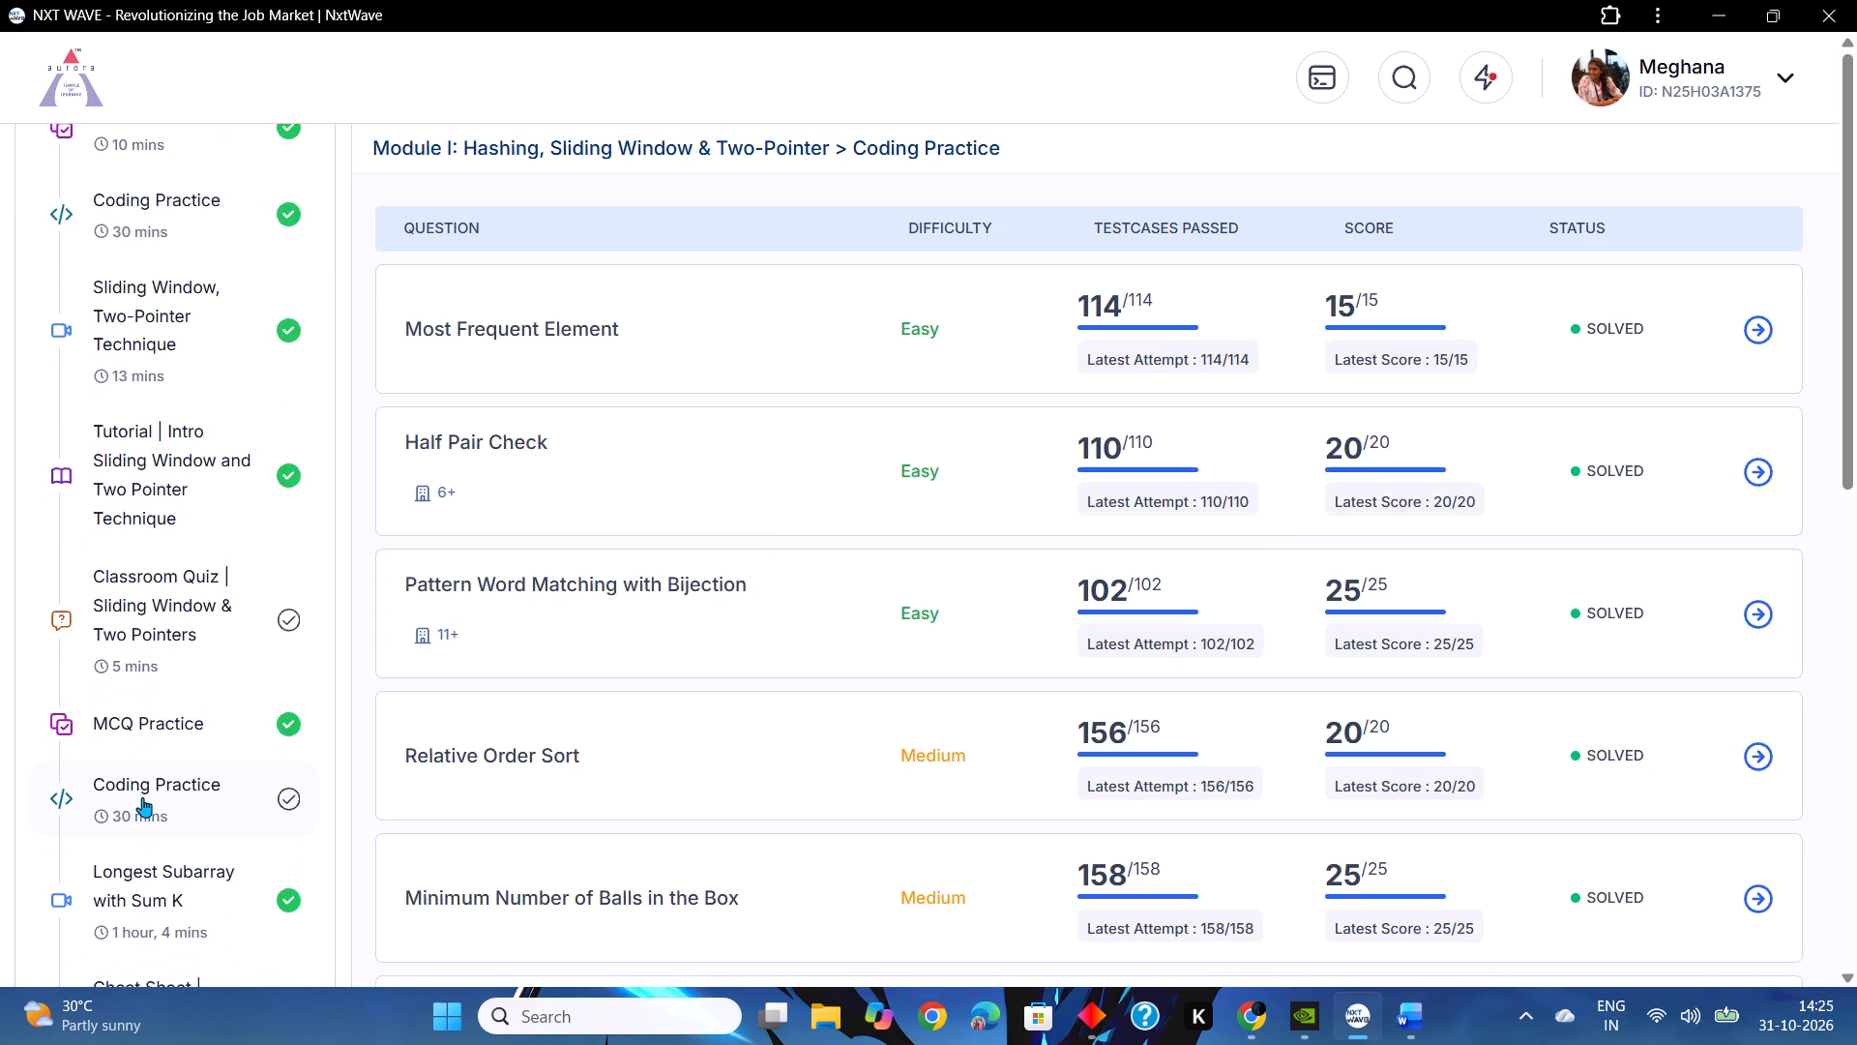
scroll(142, 797, "down", 5)
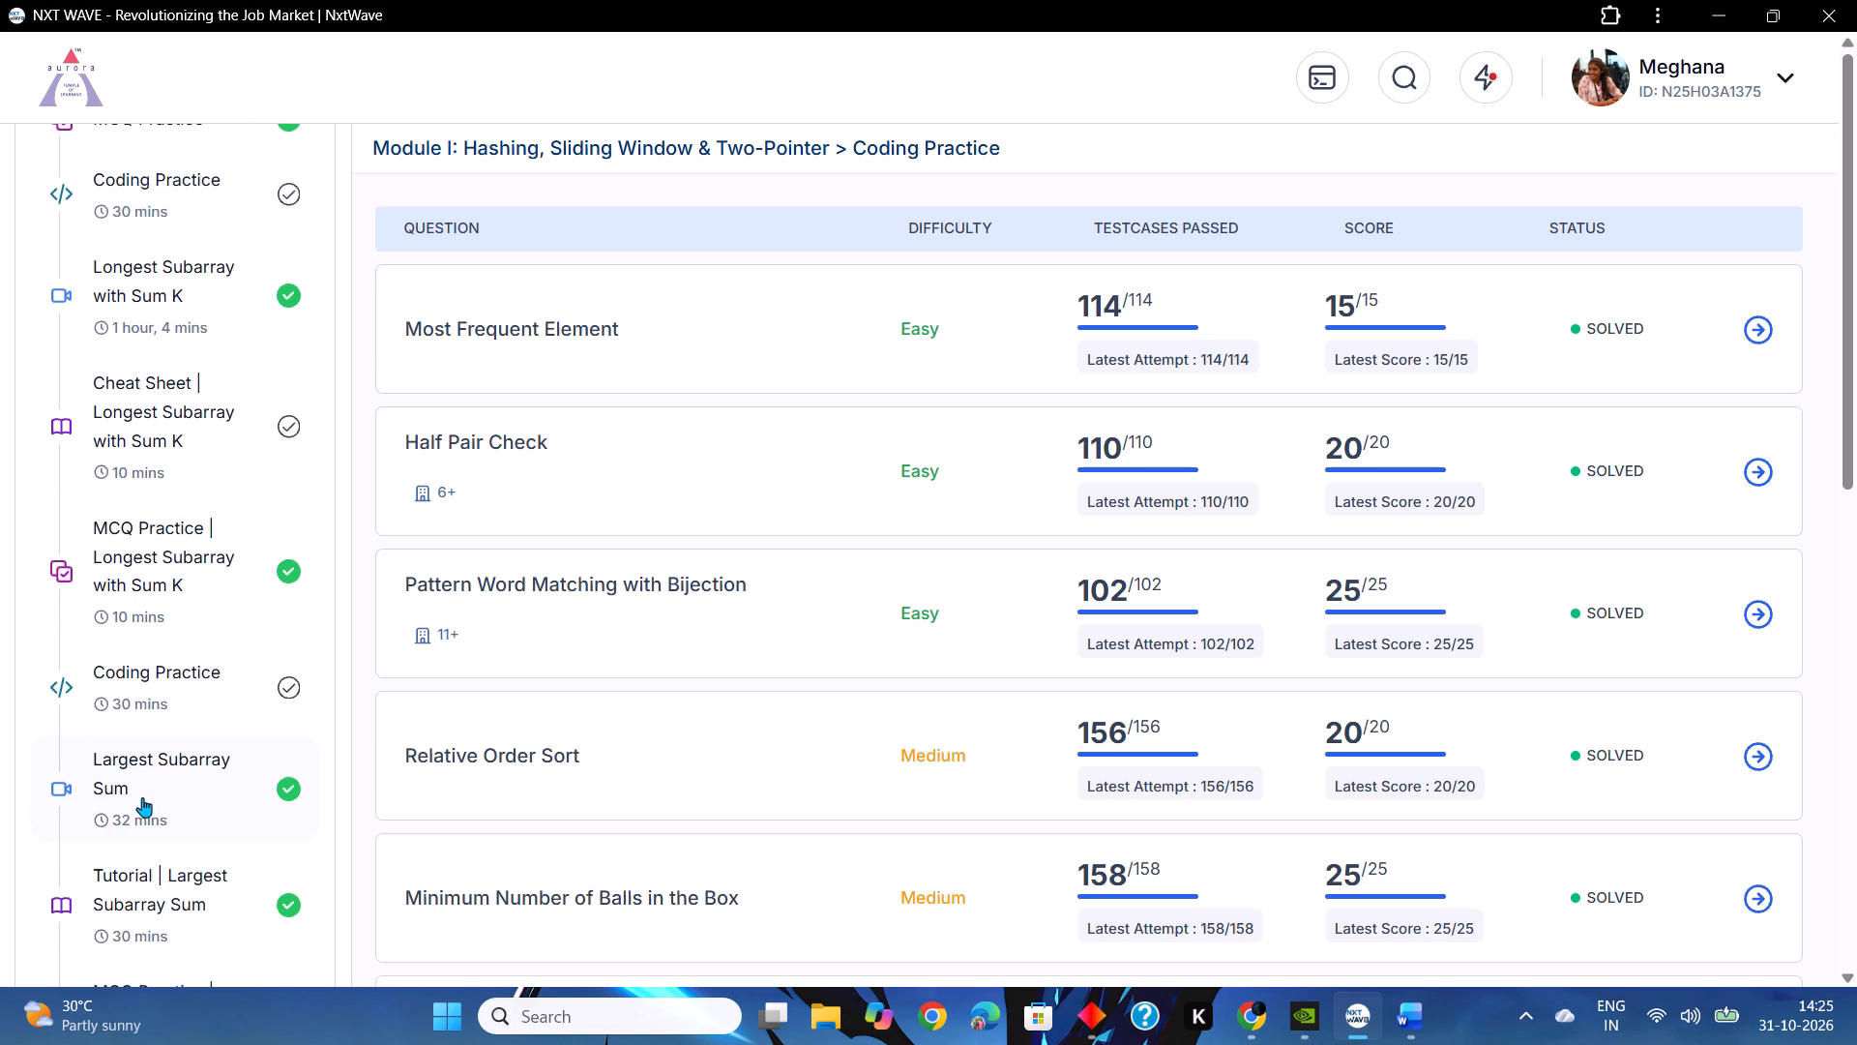
scroll(149, 794, "down", 5)
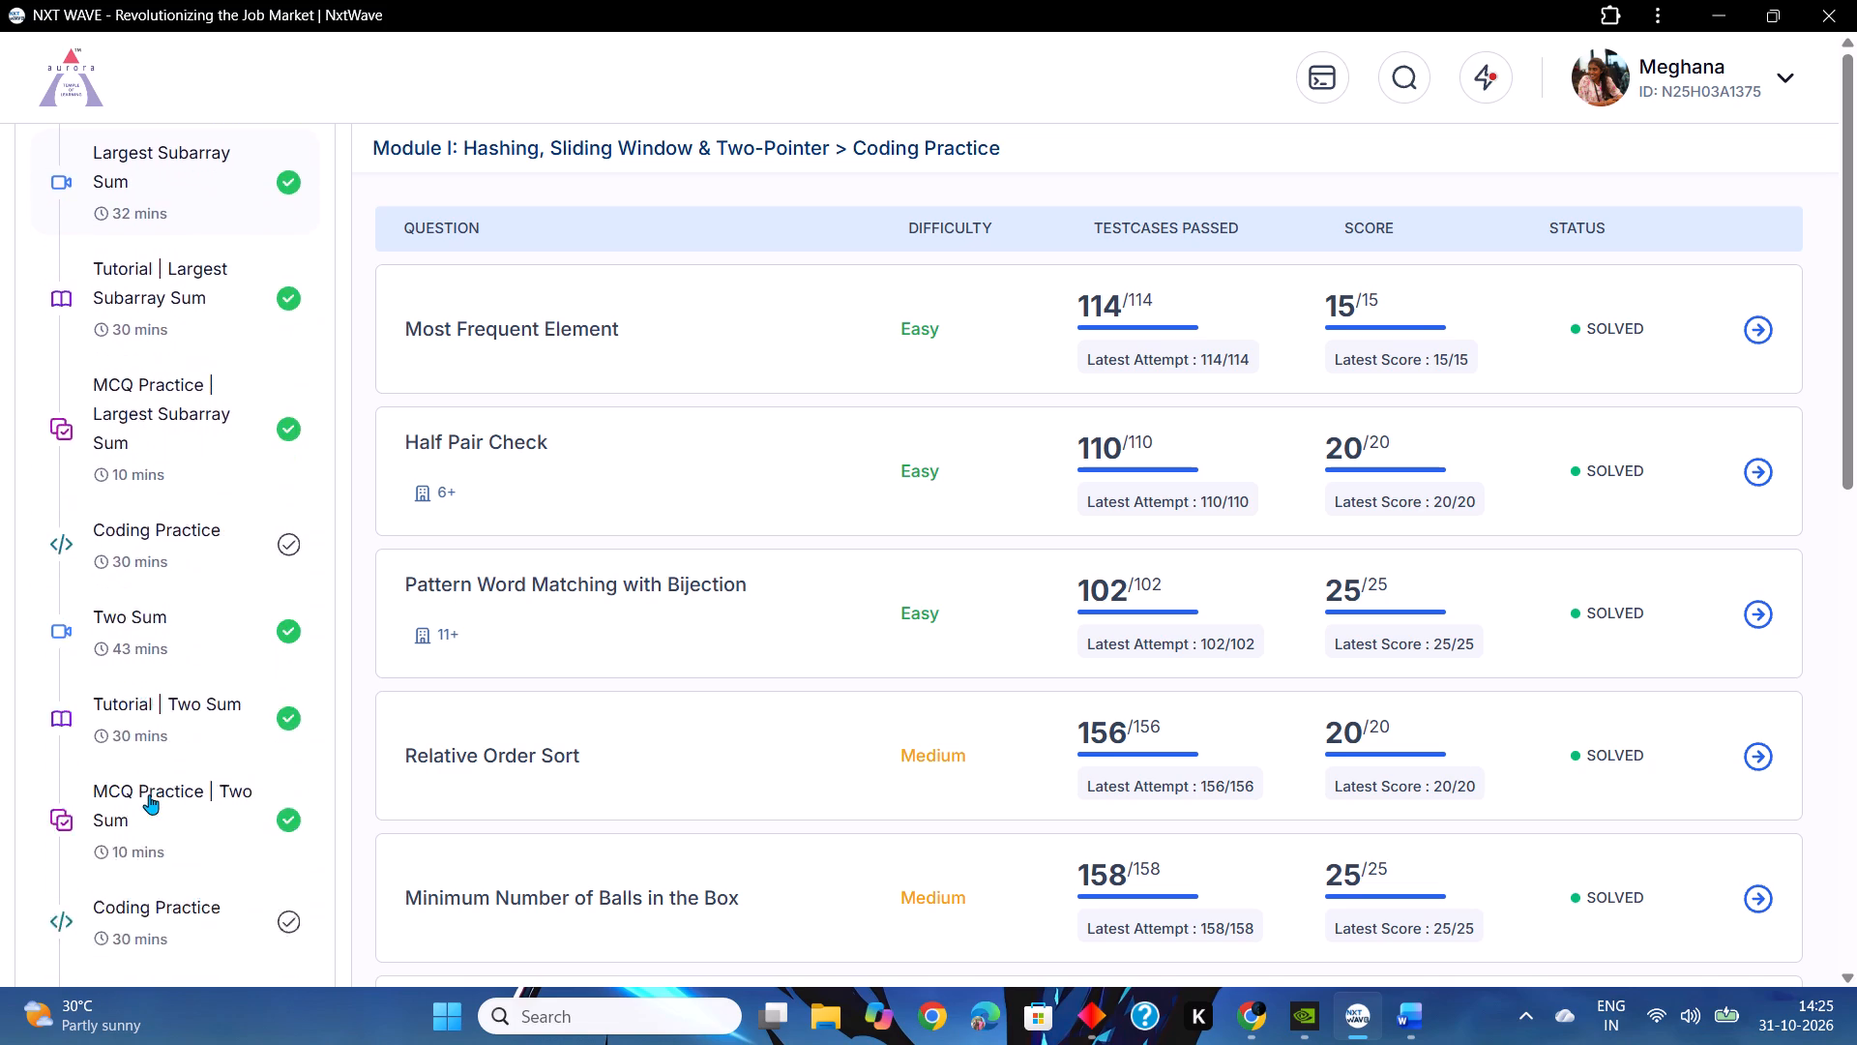
scroll(149, 794, "down", 9)
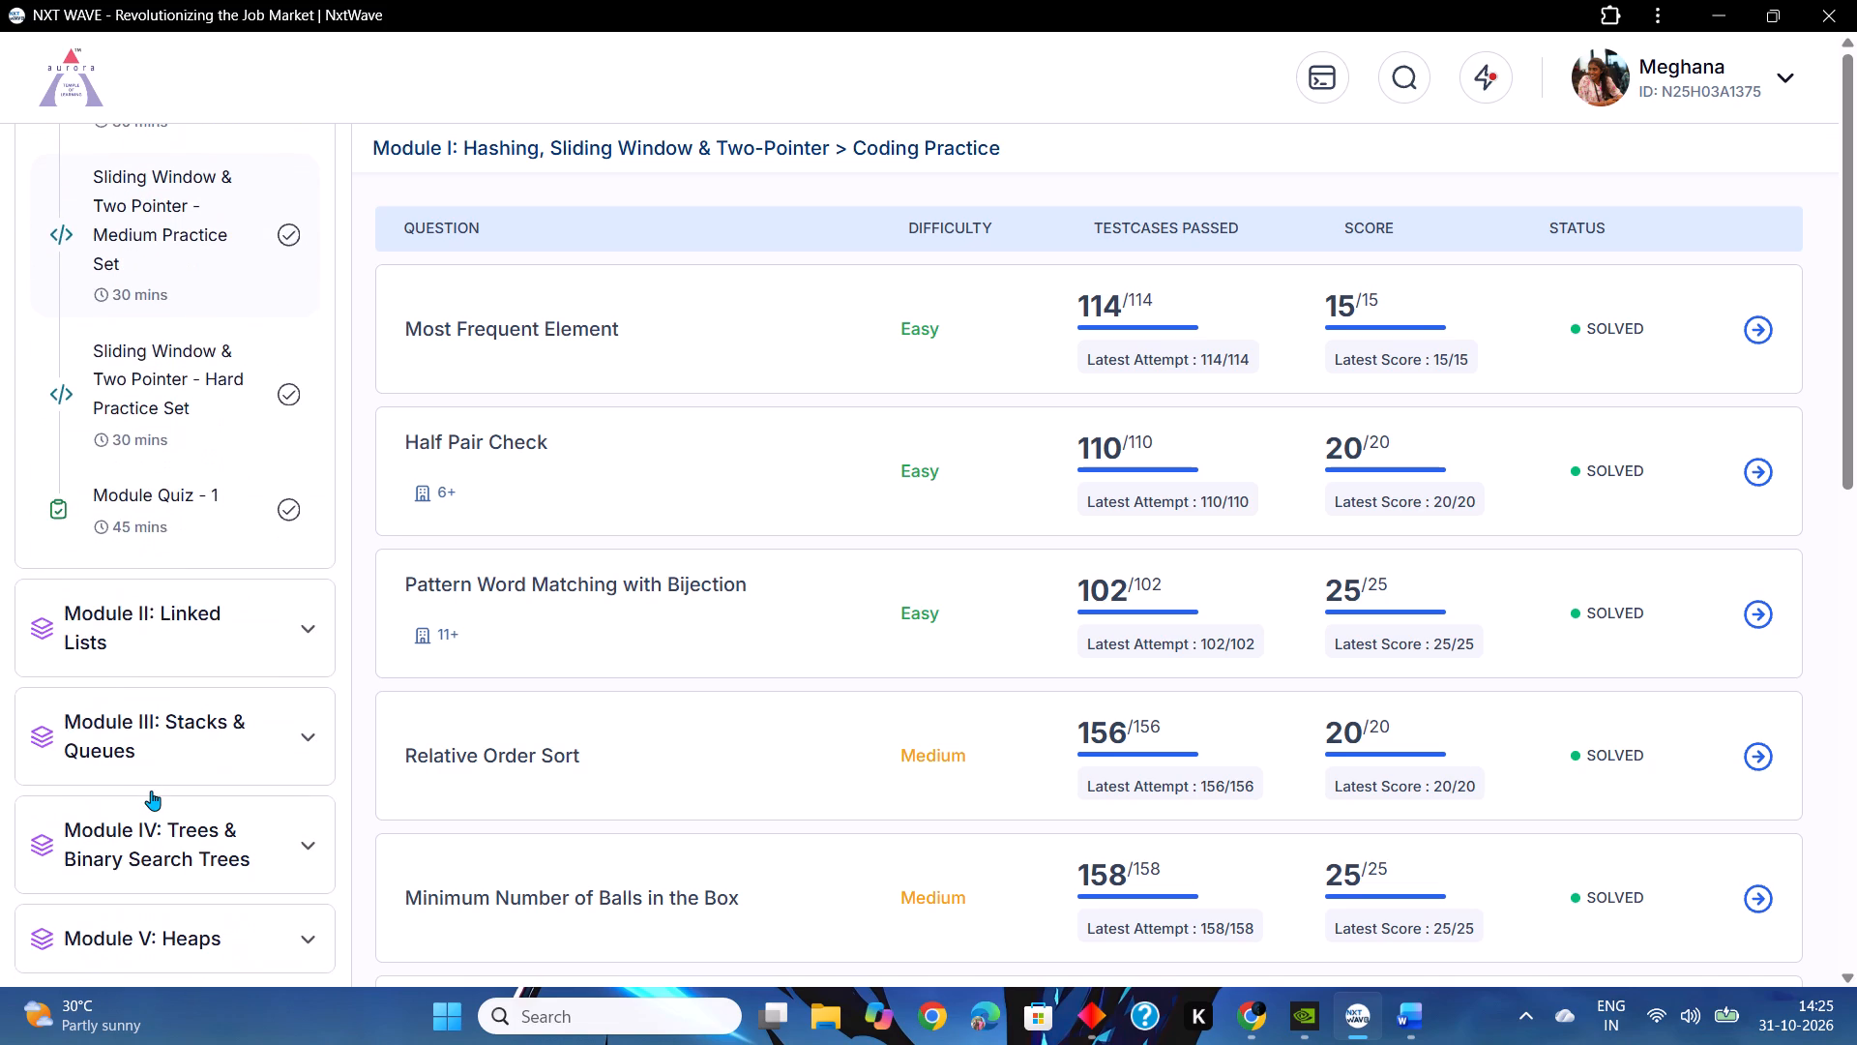
scroll(151, 791, "up", 9)
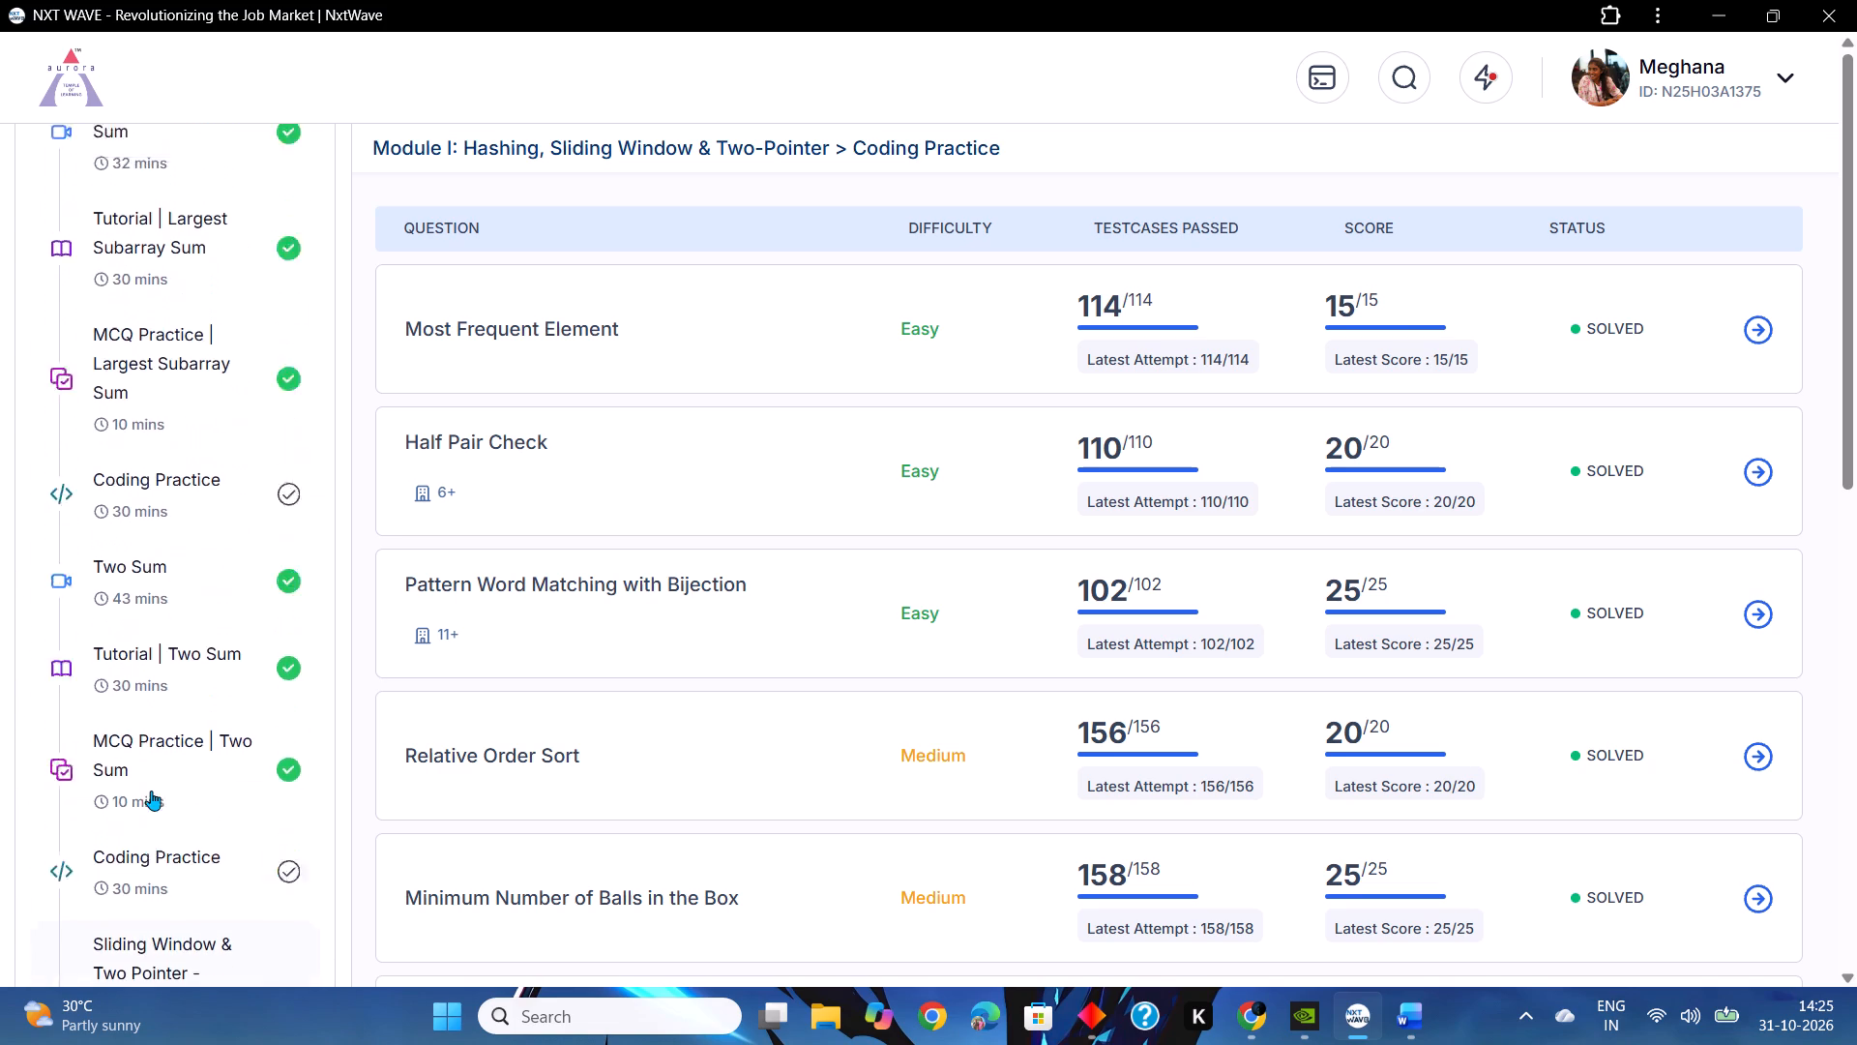
scroll(151, 791, "up", 17)
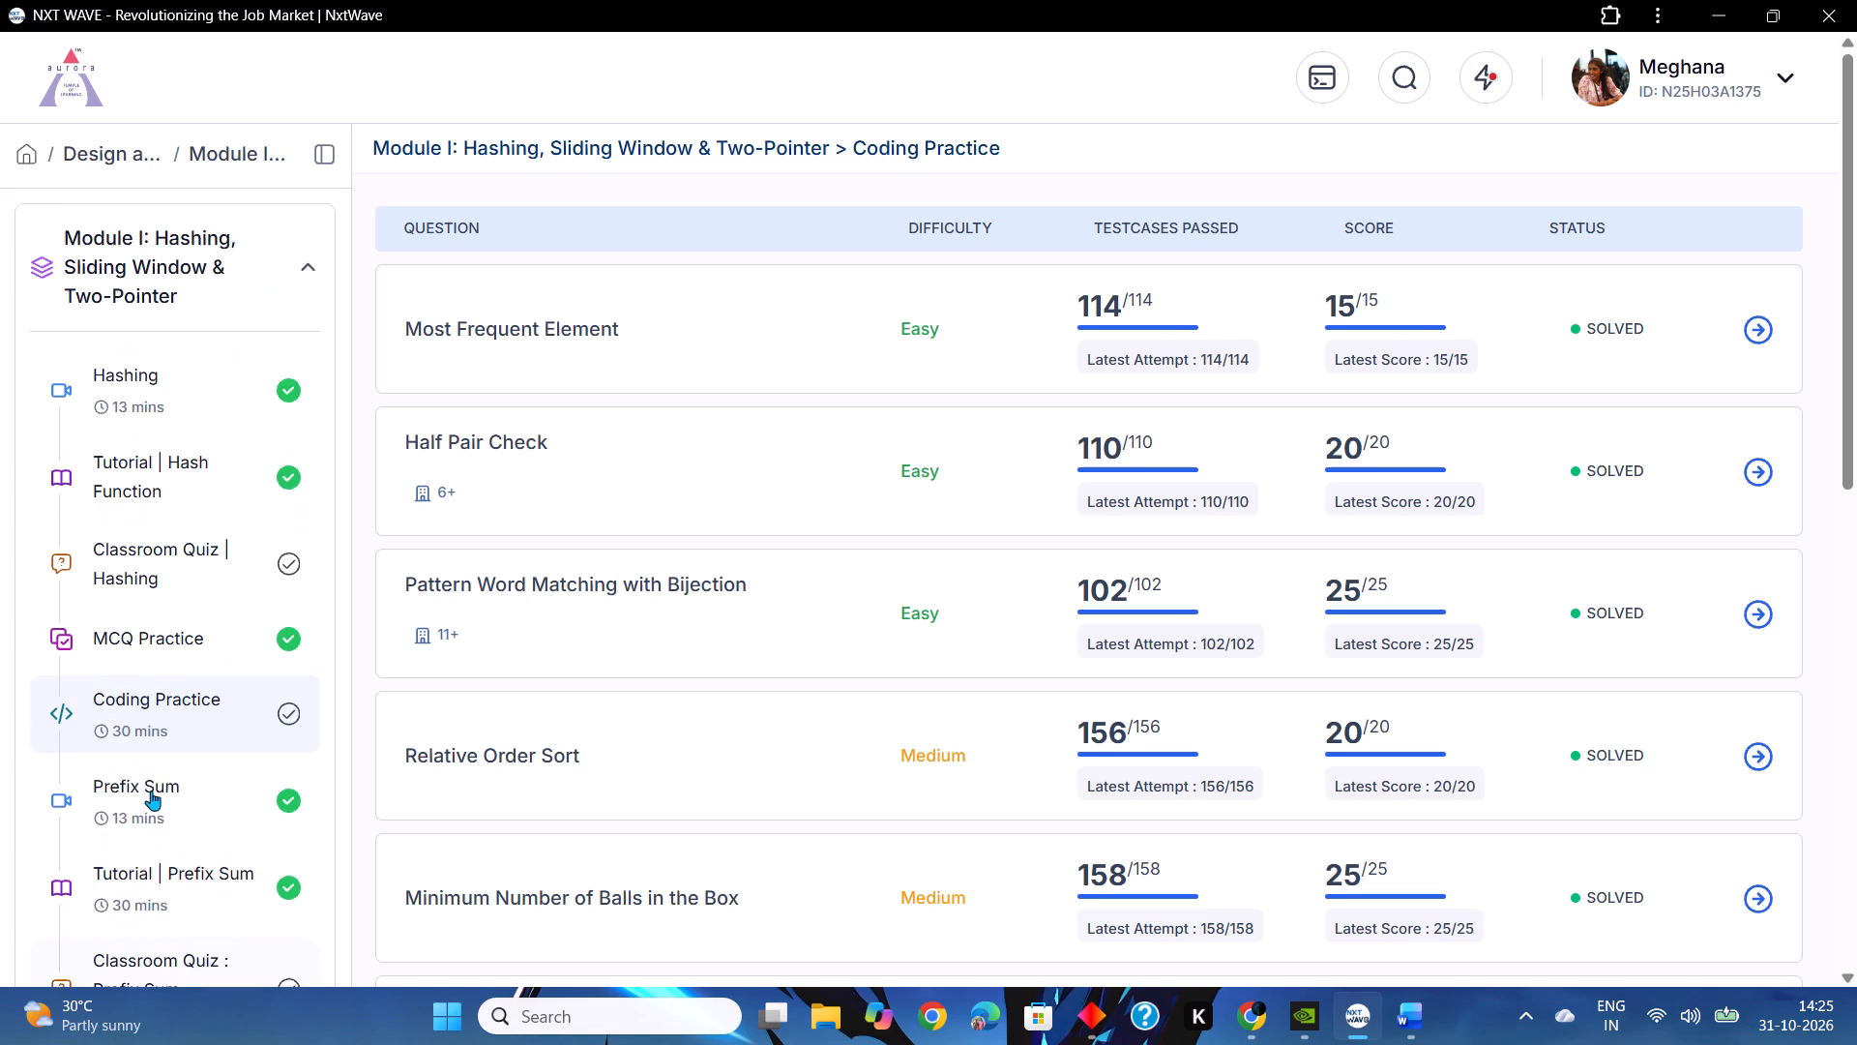
scroll(151, 791, "down", 5)
left_click(188, 564)
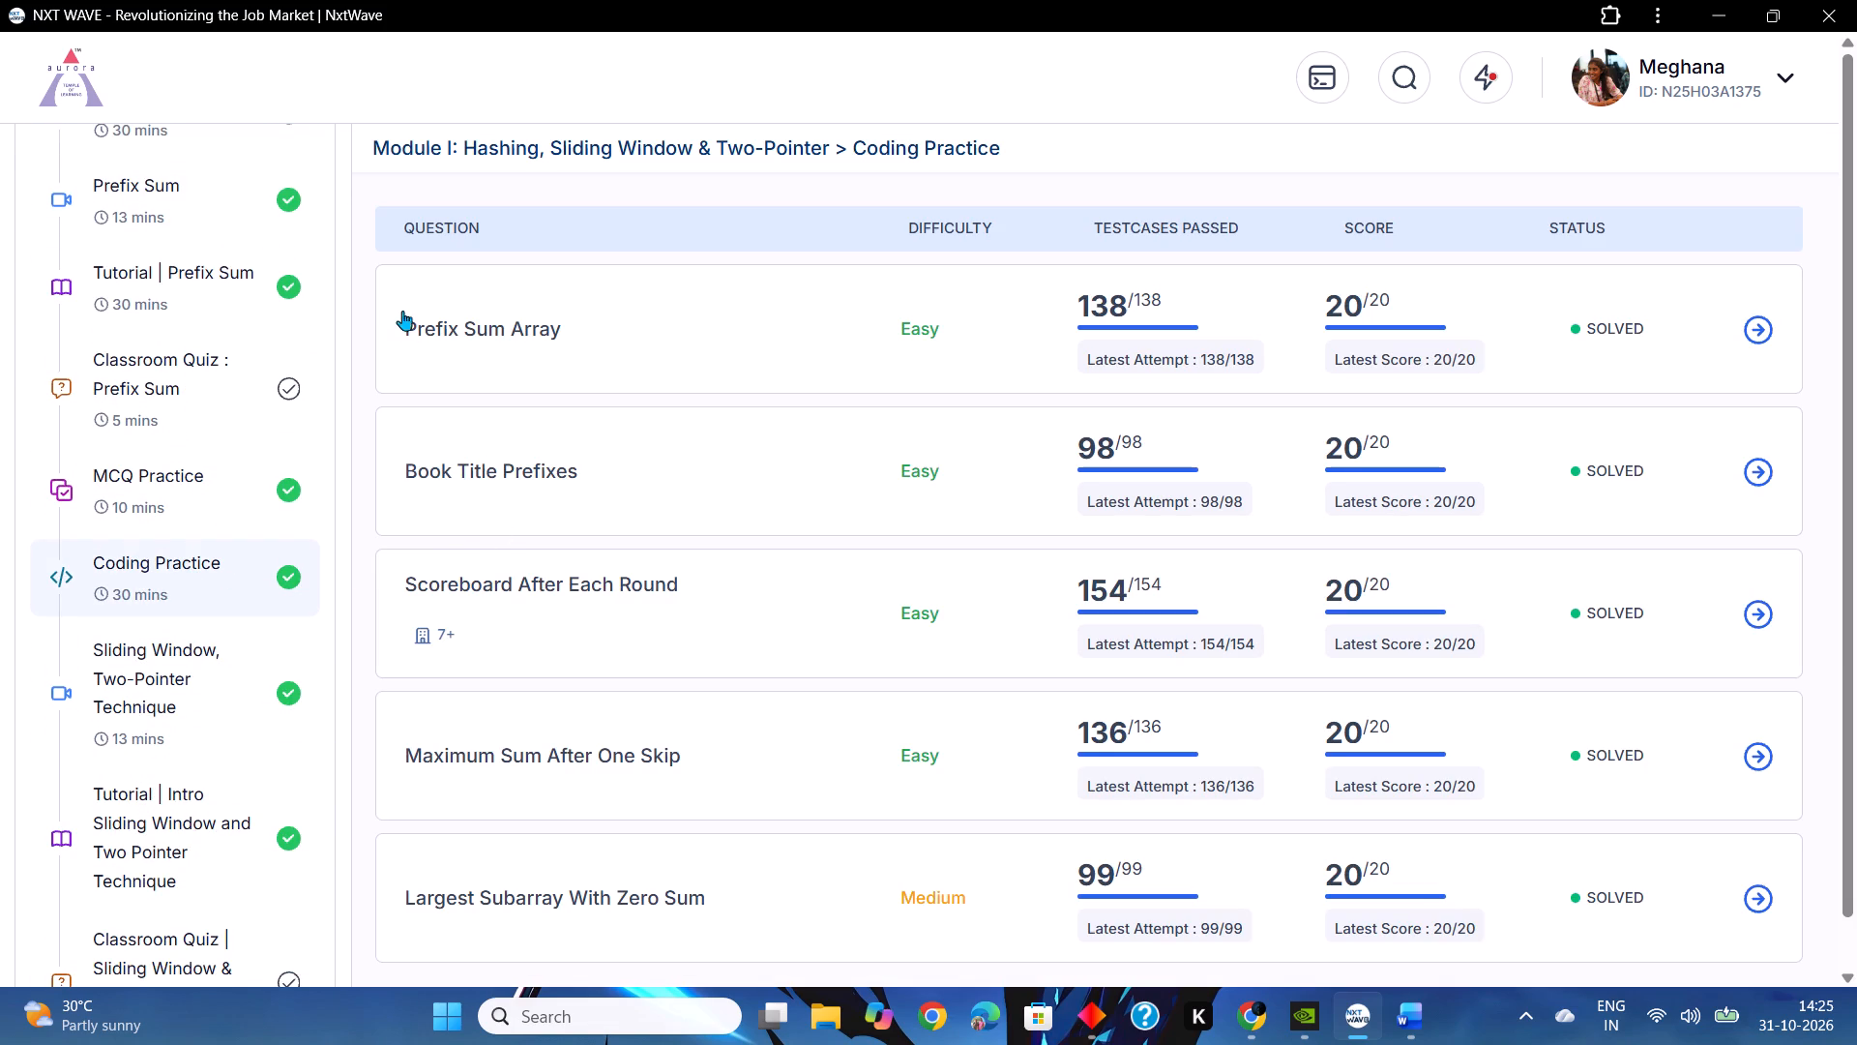
Copy the question name "Prefix Sum Array" from the Coding Practice list and paste it after "Q5)" in the Word report.
left_click_drag(407, 320, 649, 315)
key("ctrl+c")
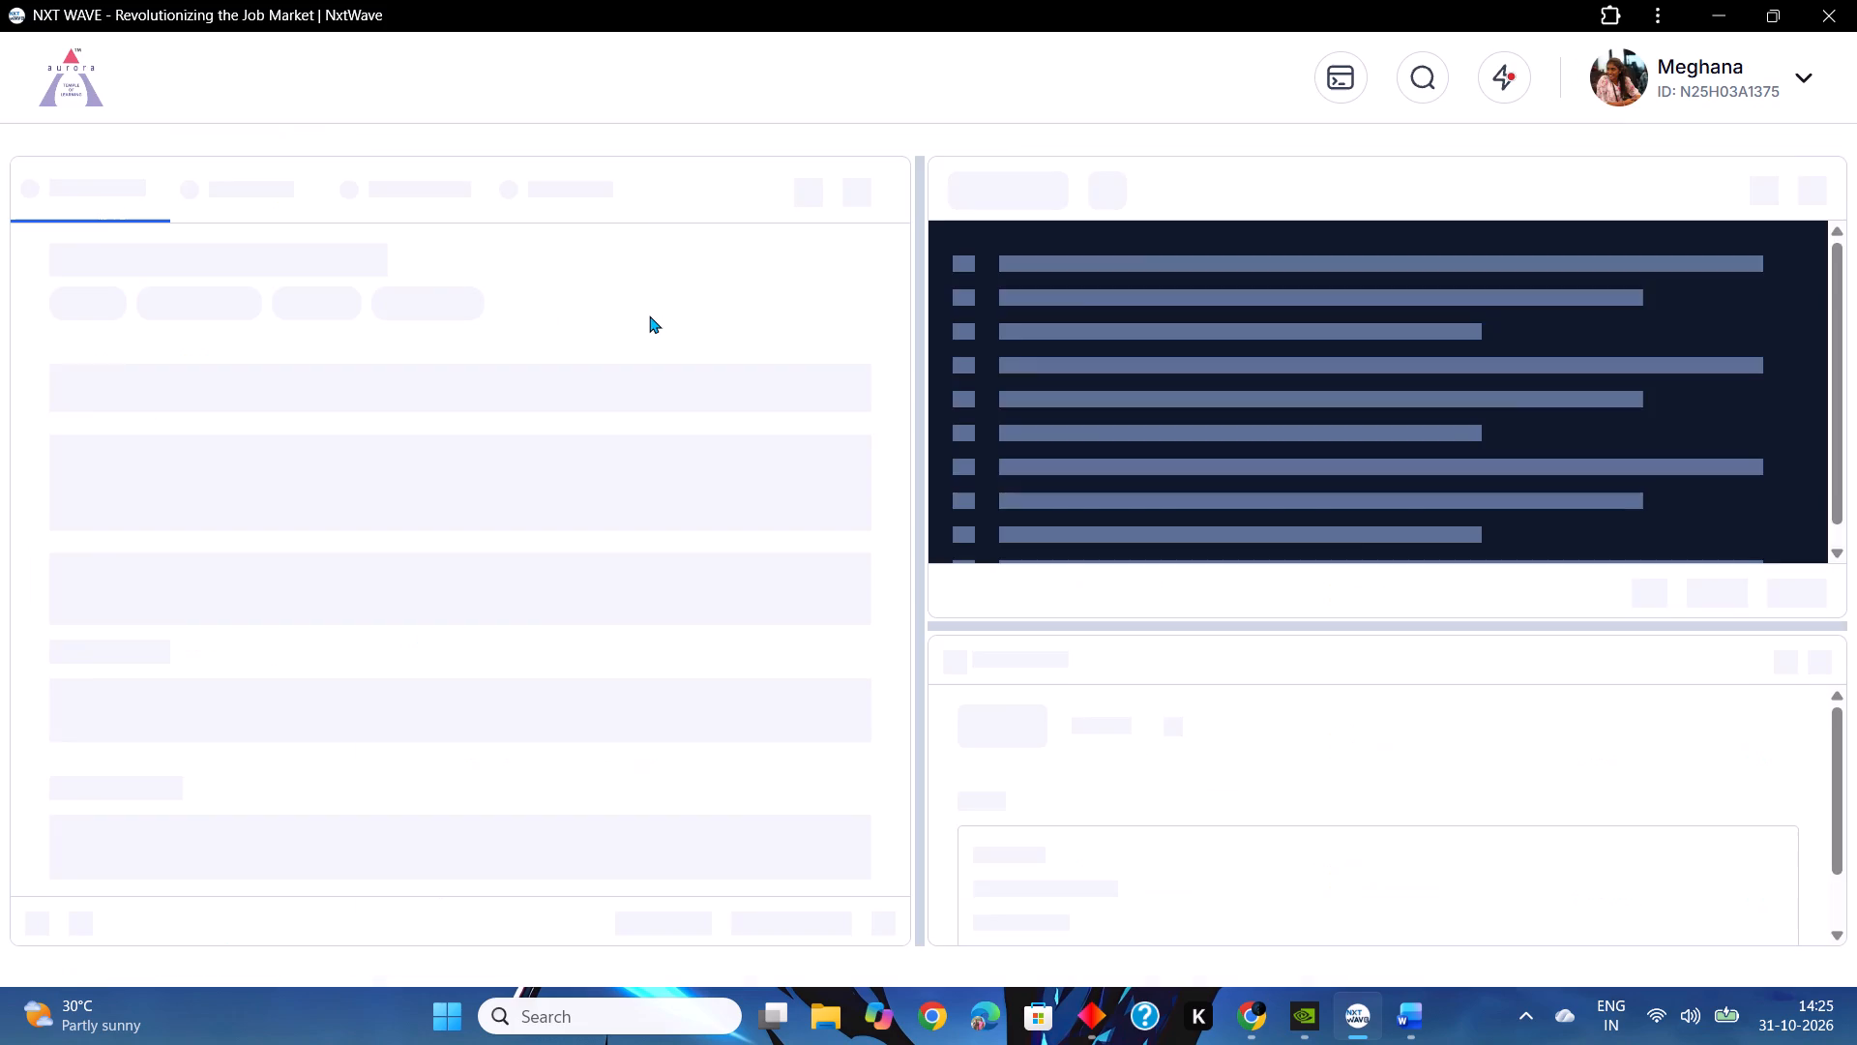
key("alt+Tab")
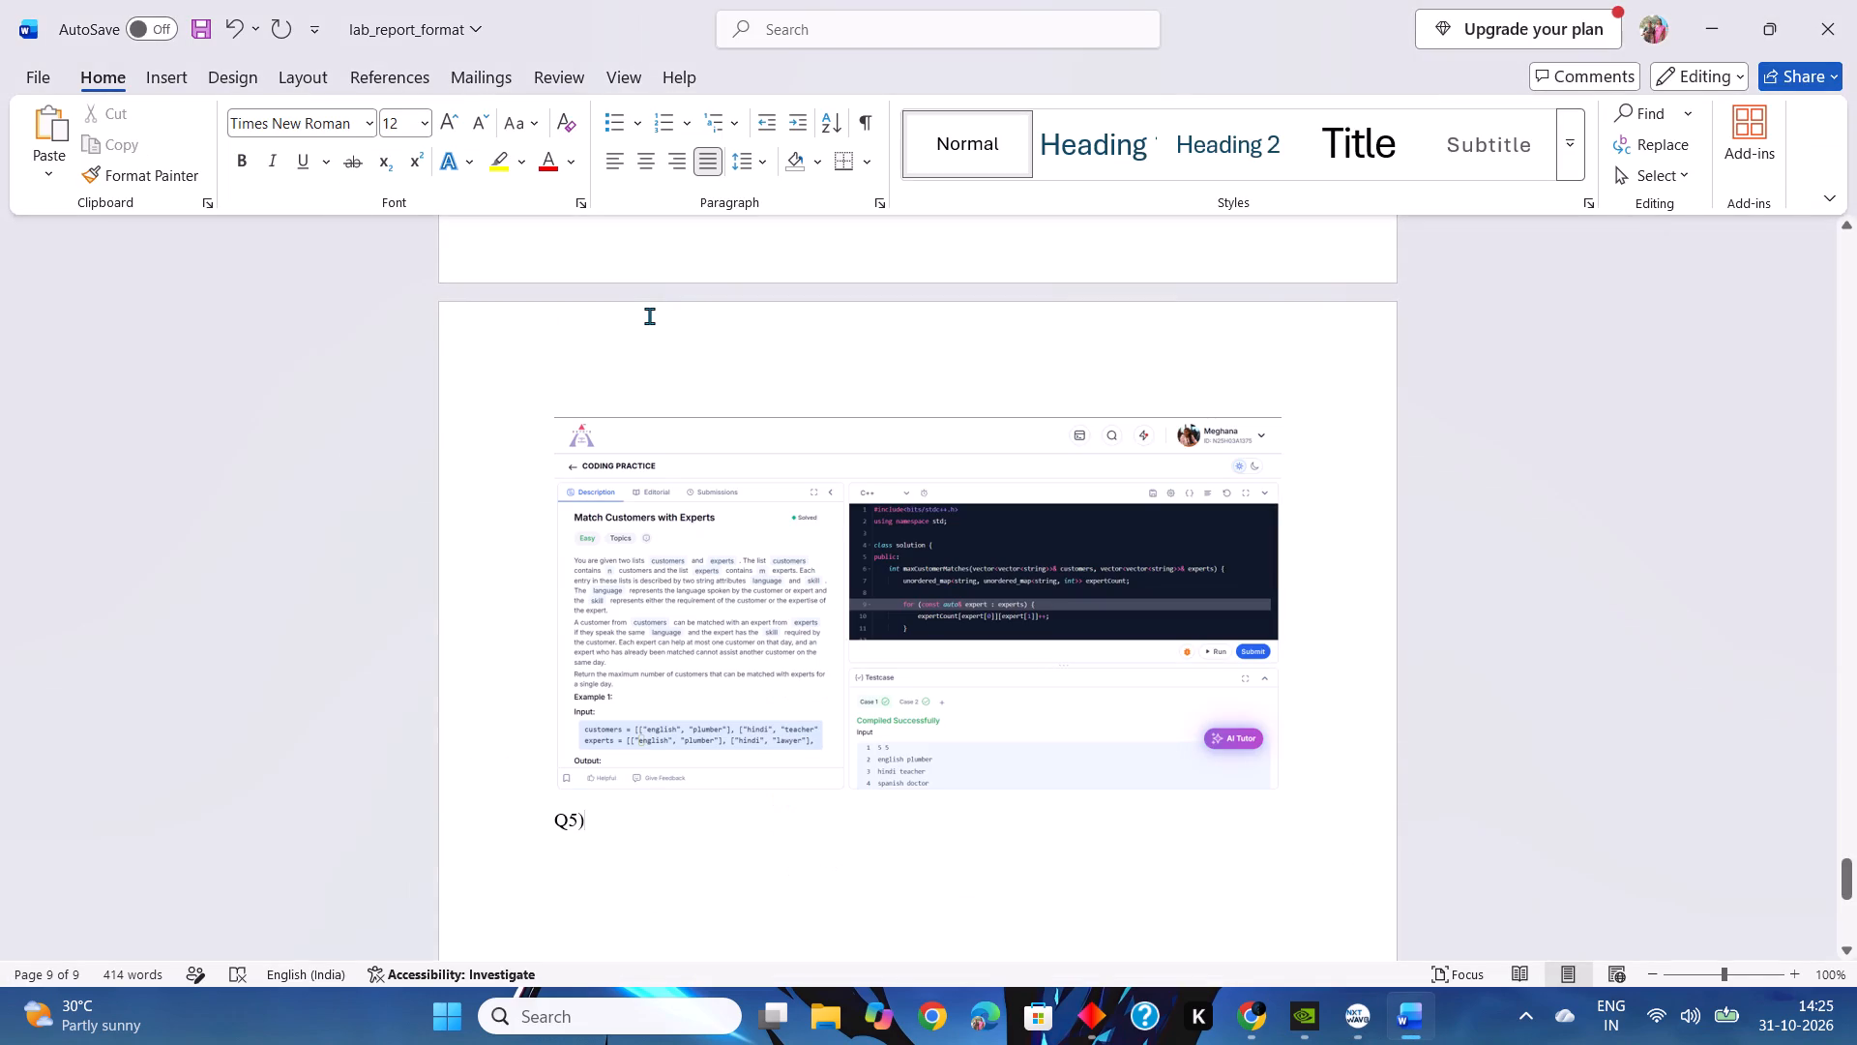
key("ctrl+v")
Make the heading "Q5) Prefix Sum Array" bold and start a non-bold line below it.
left_click_drag(554, 822, 598, 812)
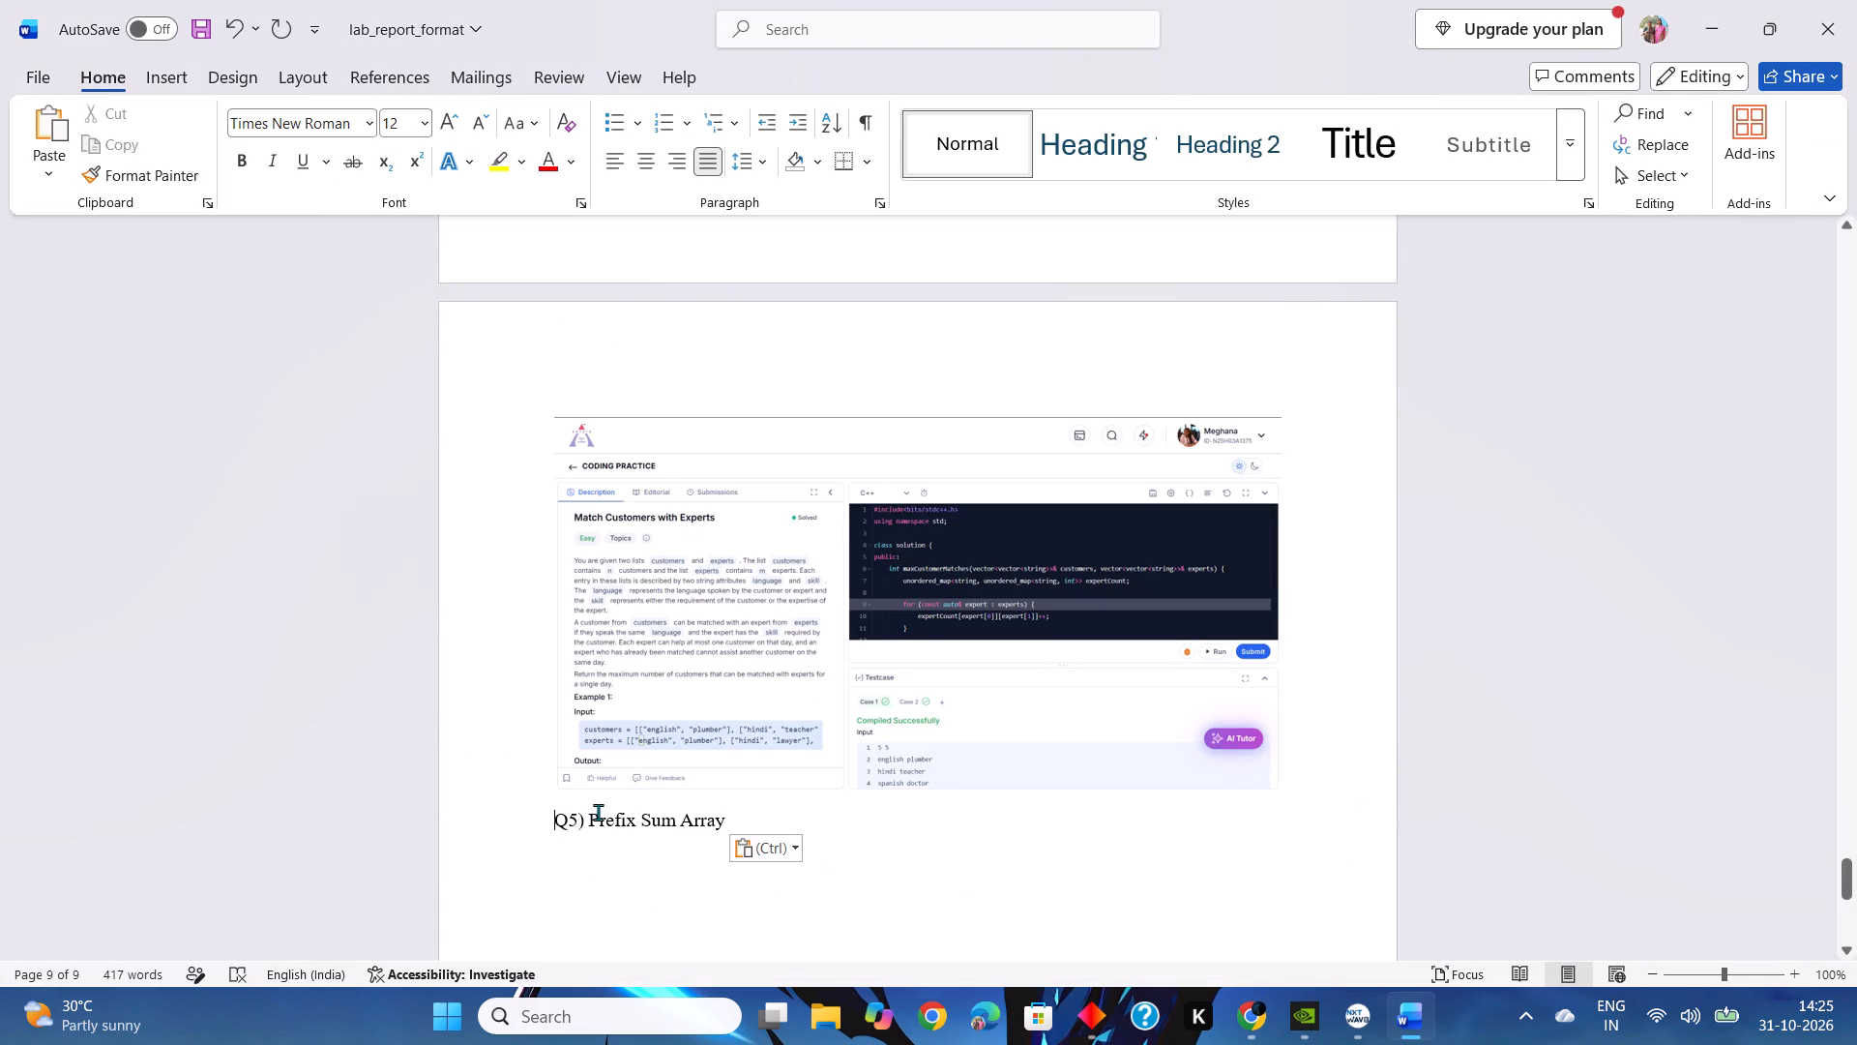
left_click_drag(598, 812, 754, 812)
left_click(780, 776)
left_click(780, 815)
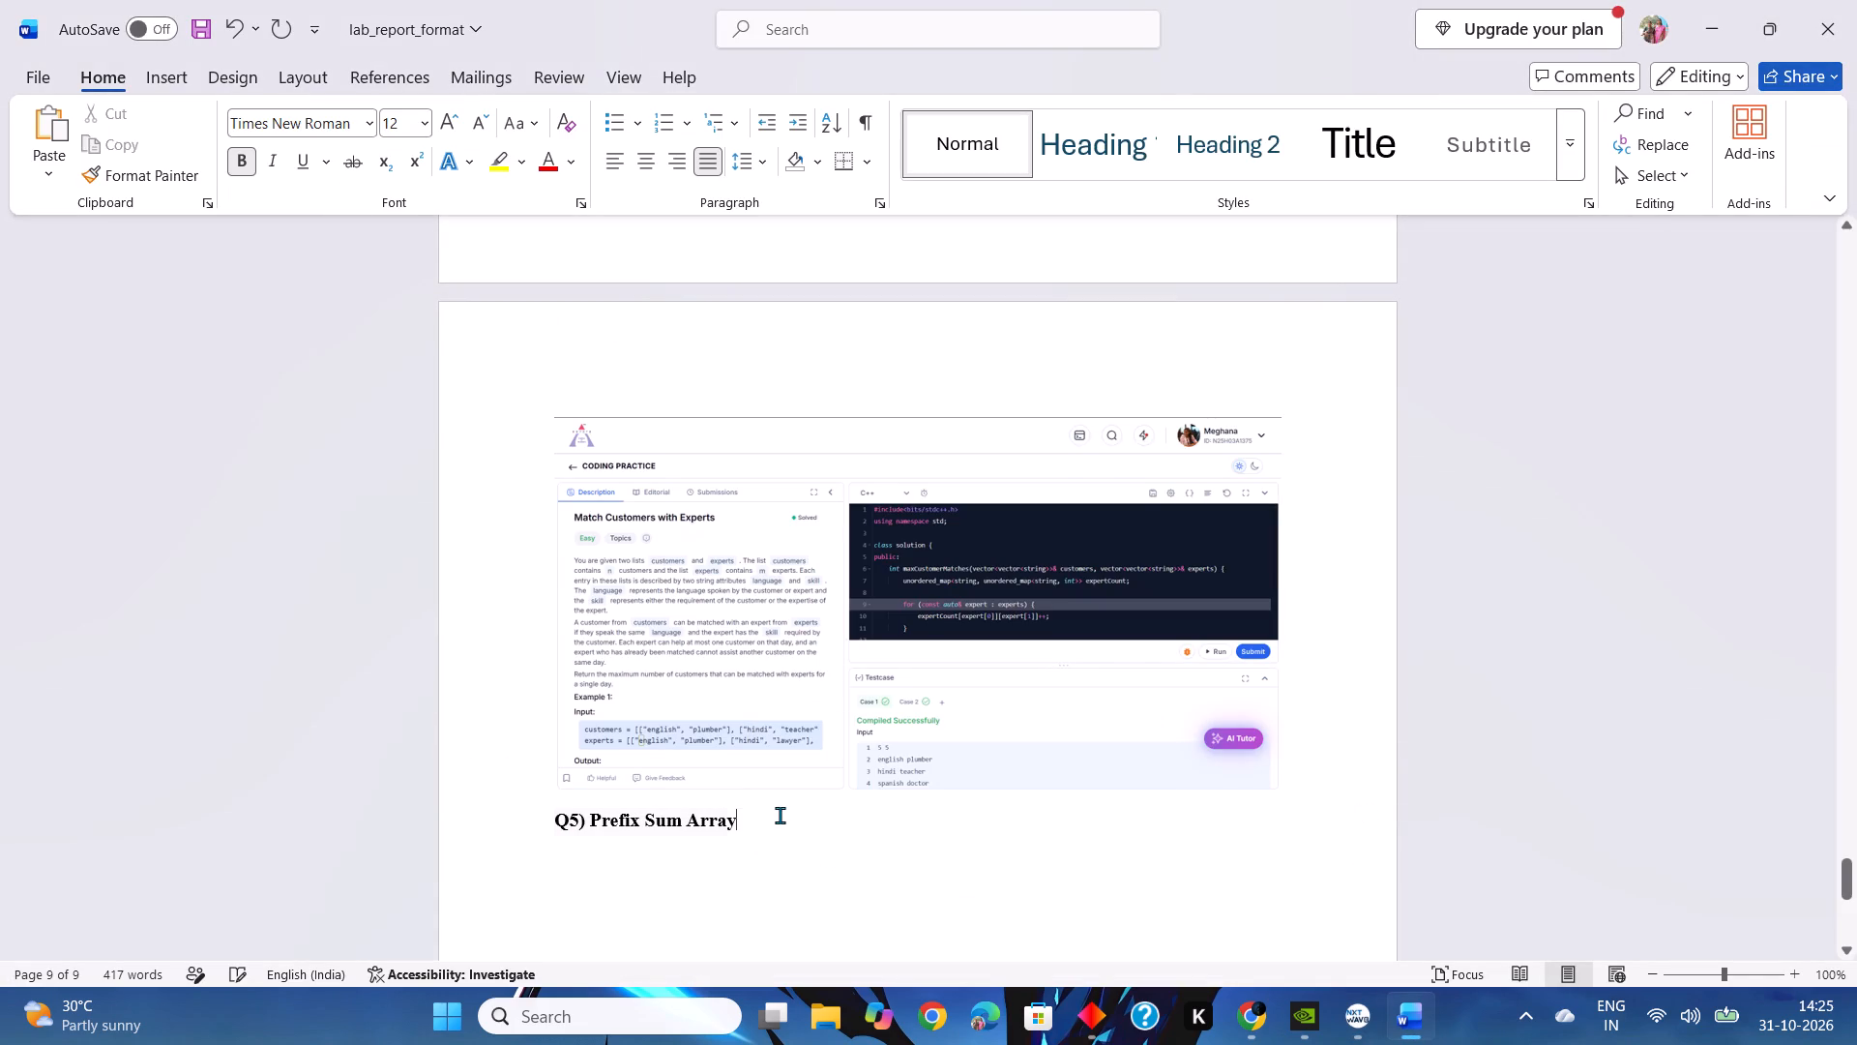
key("Return")
left_click(248, 169)
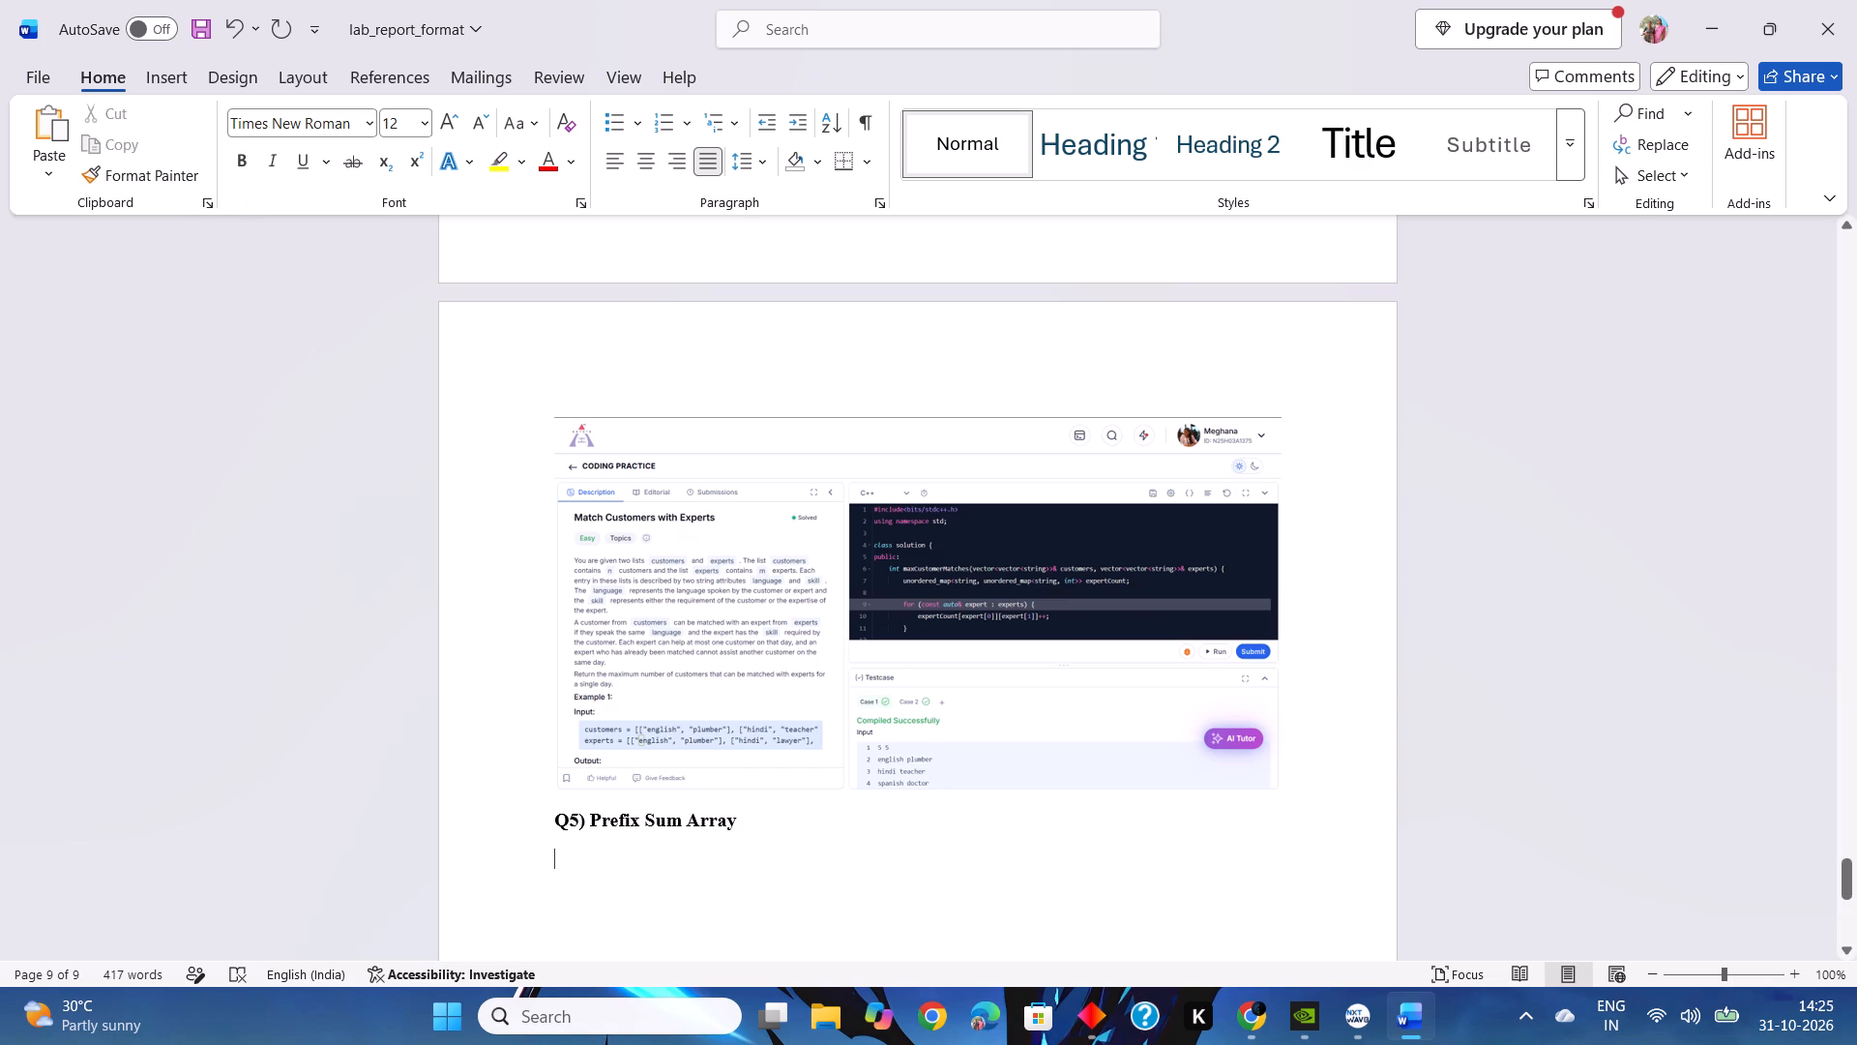
Copy the full Prefix Sum Array solution code from NxtWave, run it there, and paste the code below the Q5 heading in the Word report.
key("alt+Tab")
left_click(925, 473)
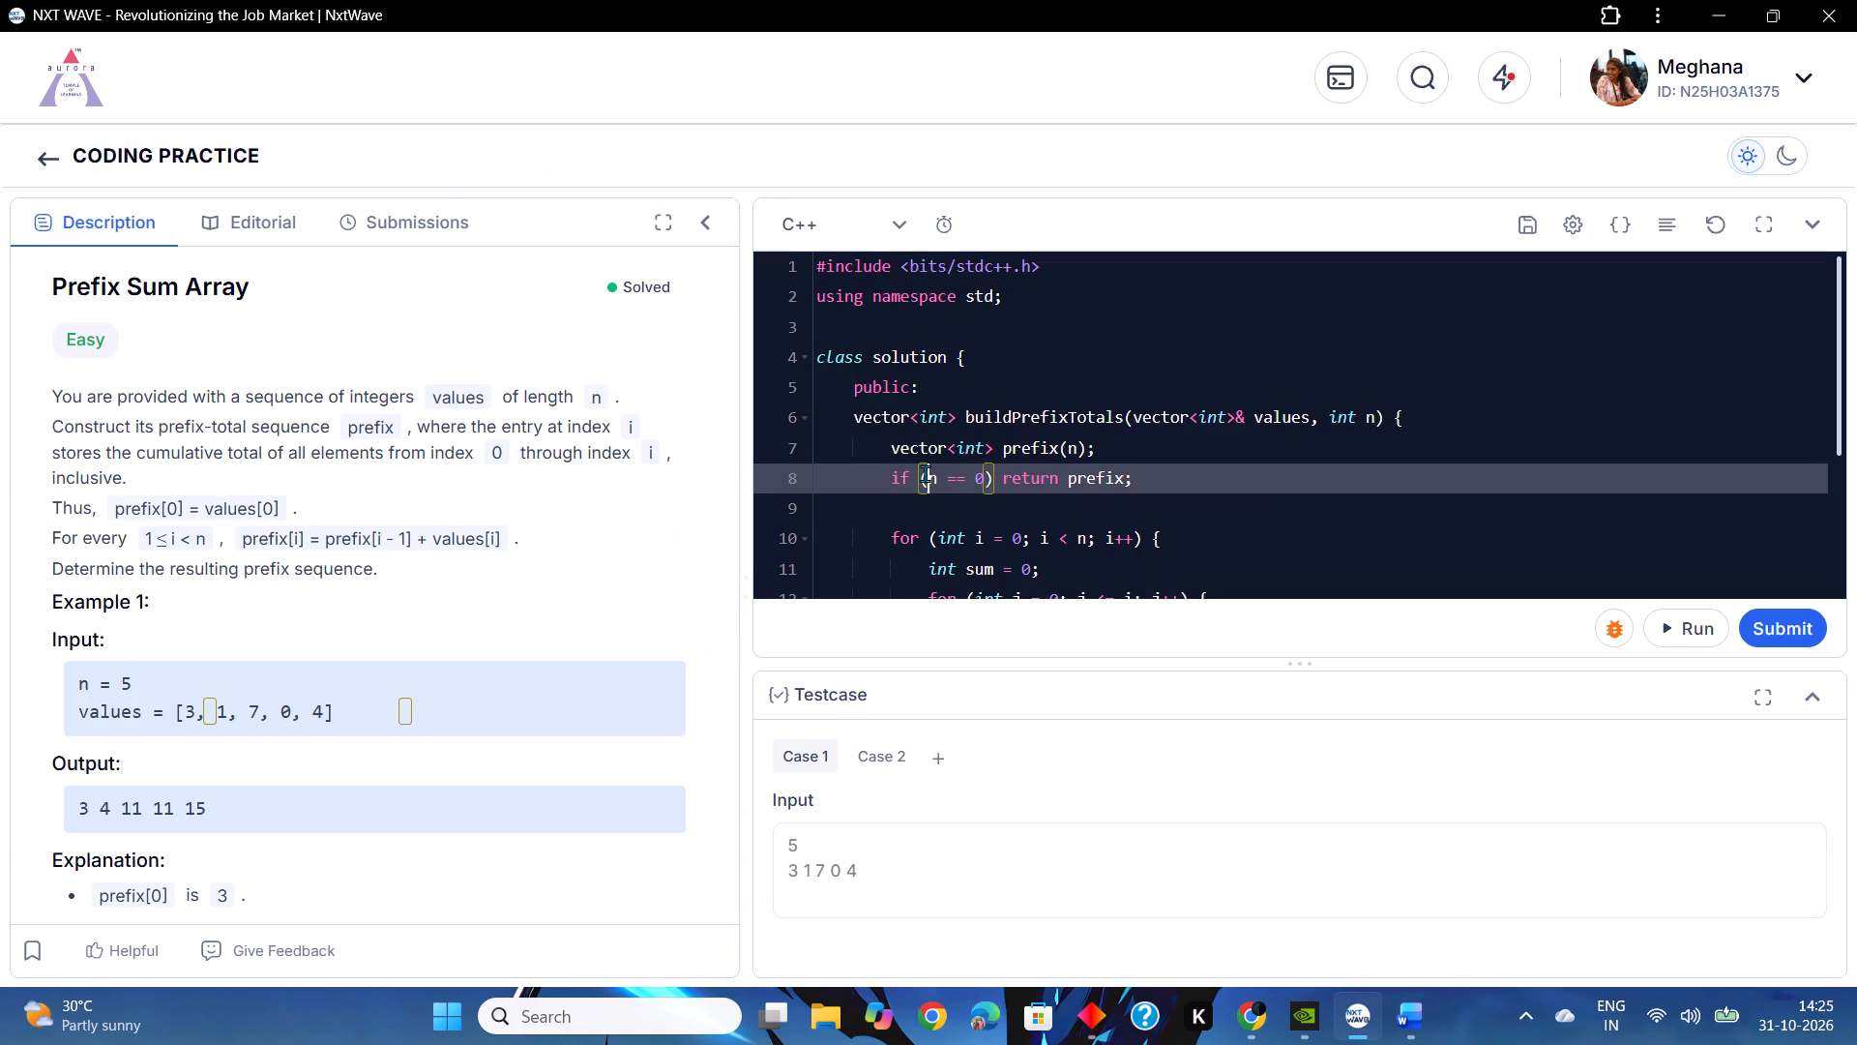
key("ctrl+a")
key("ctrl+c")
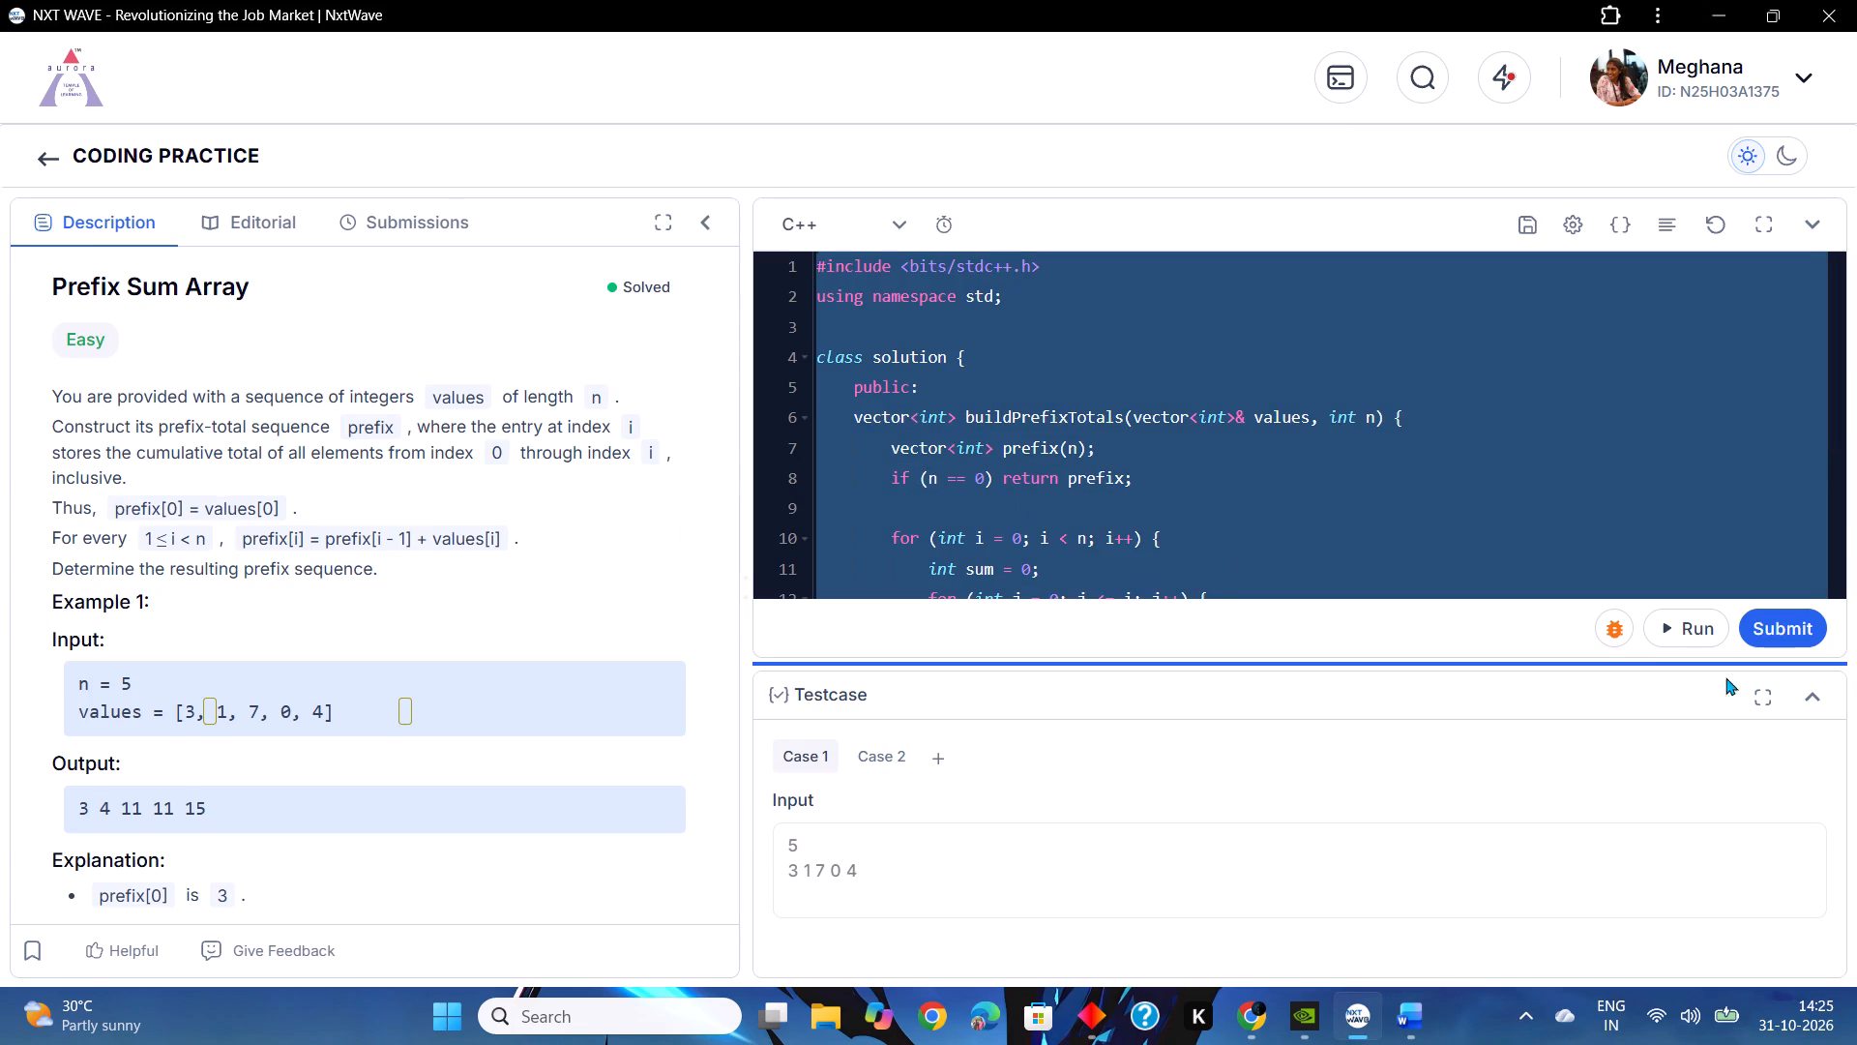
left_click(1695, 623)
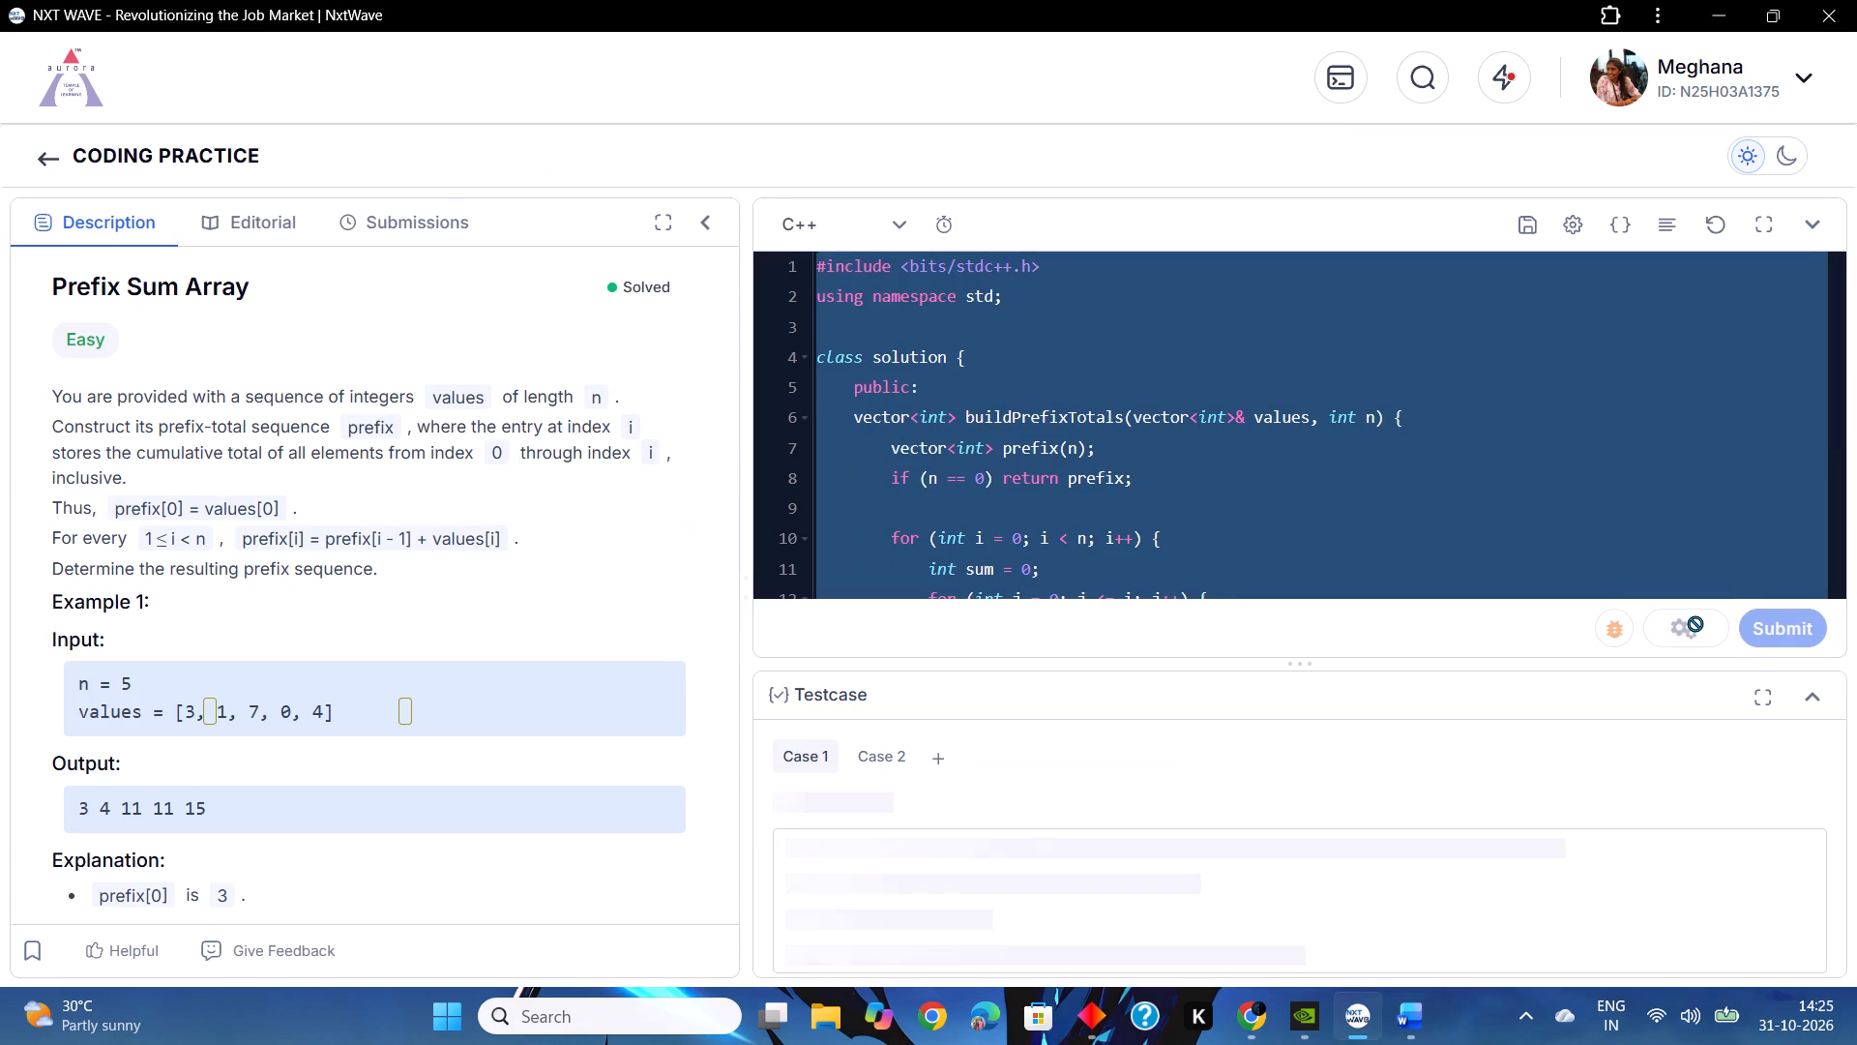
key("alt+Tab")
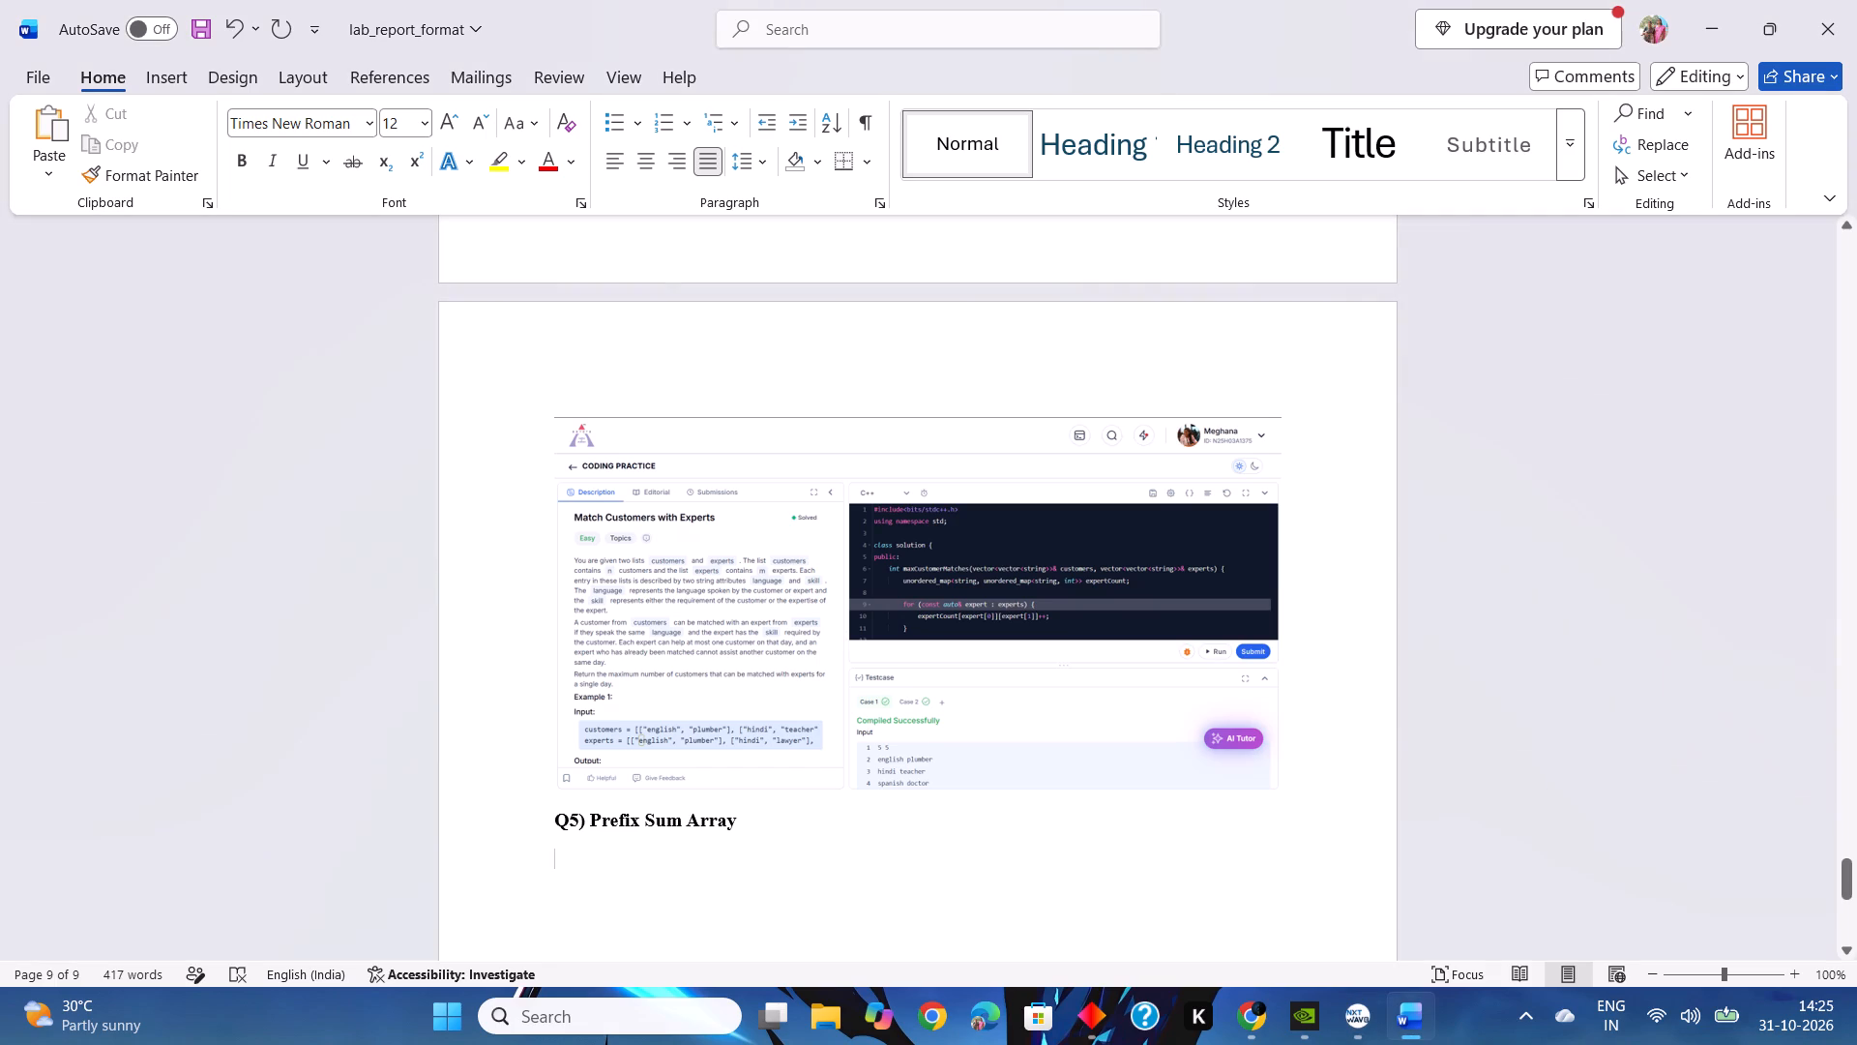
key("ctrl+v")
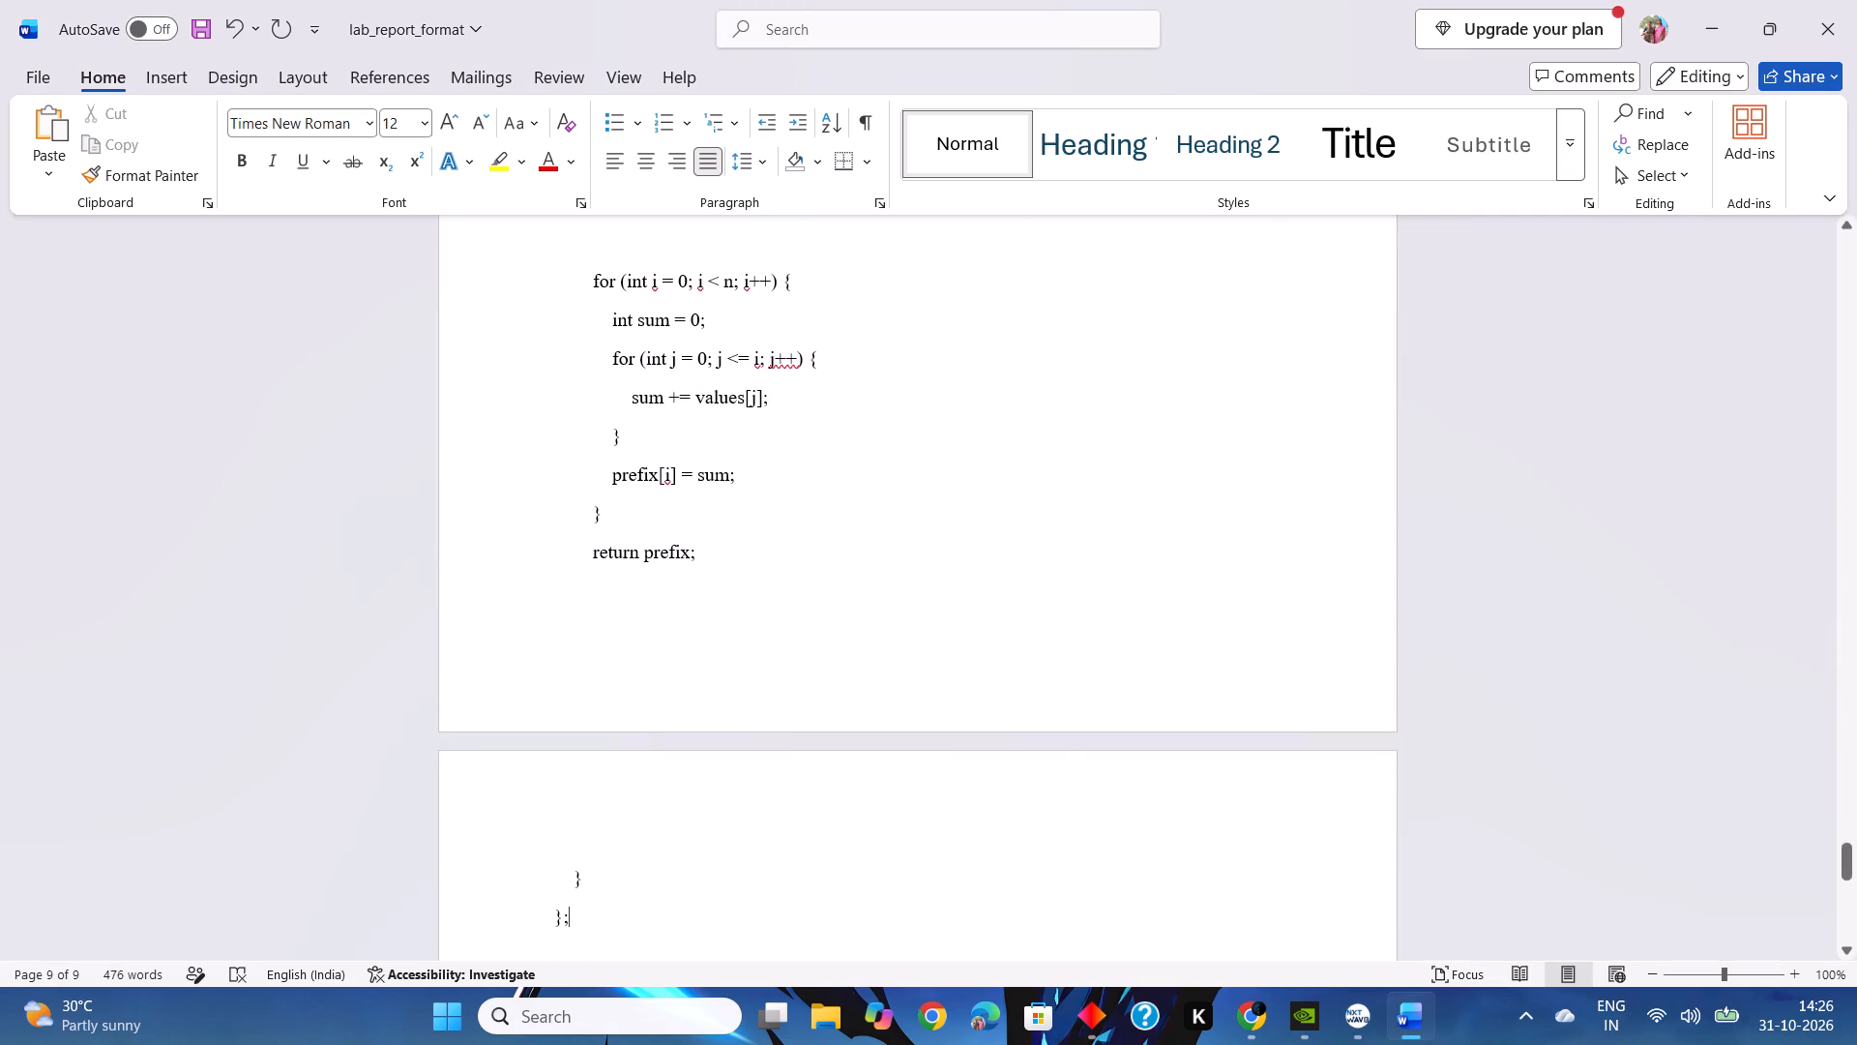
key("Return")
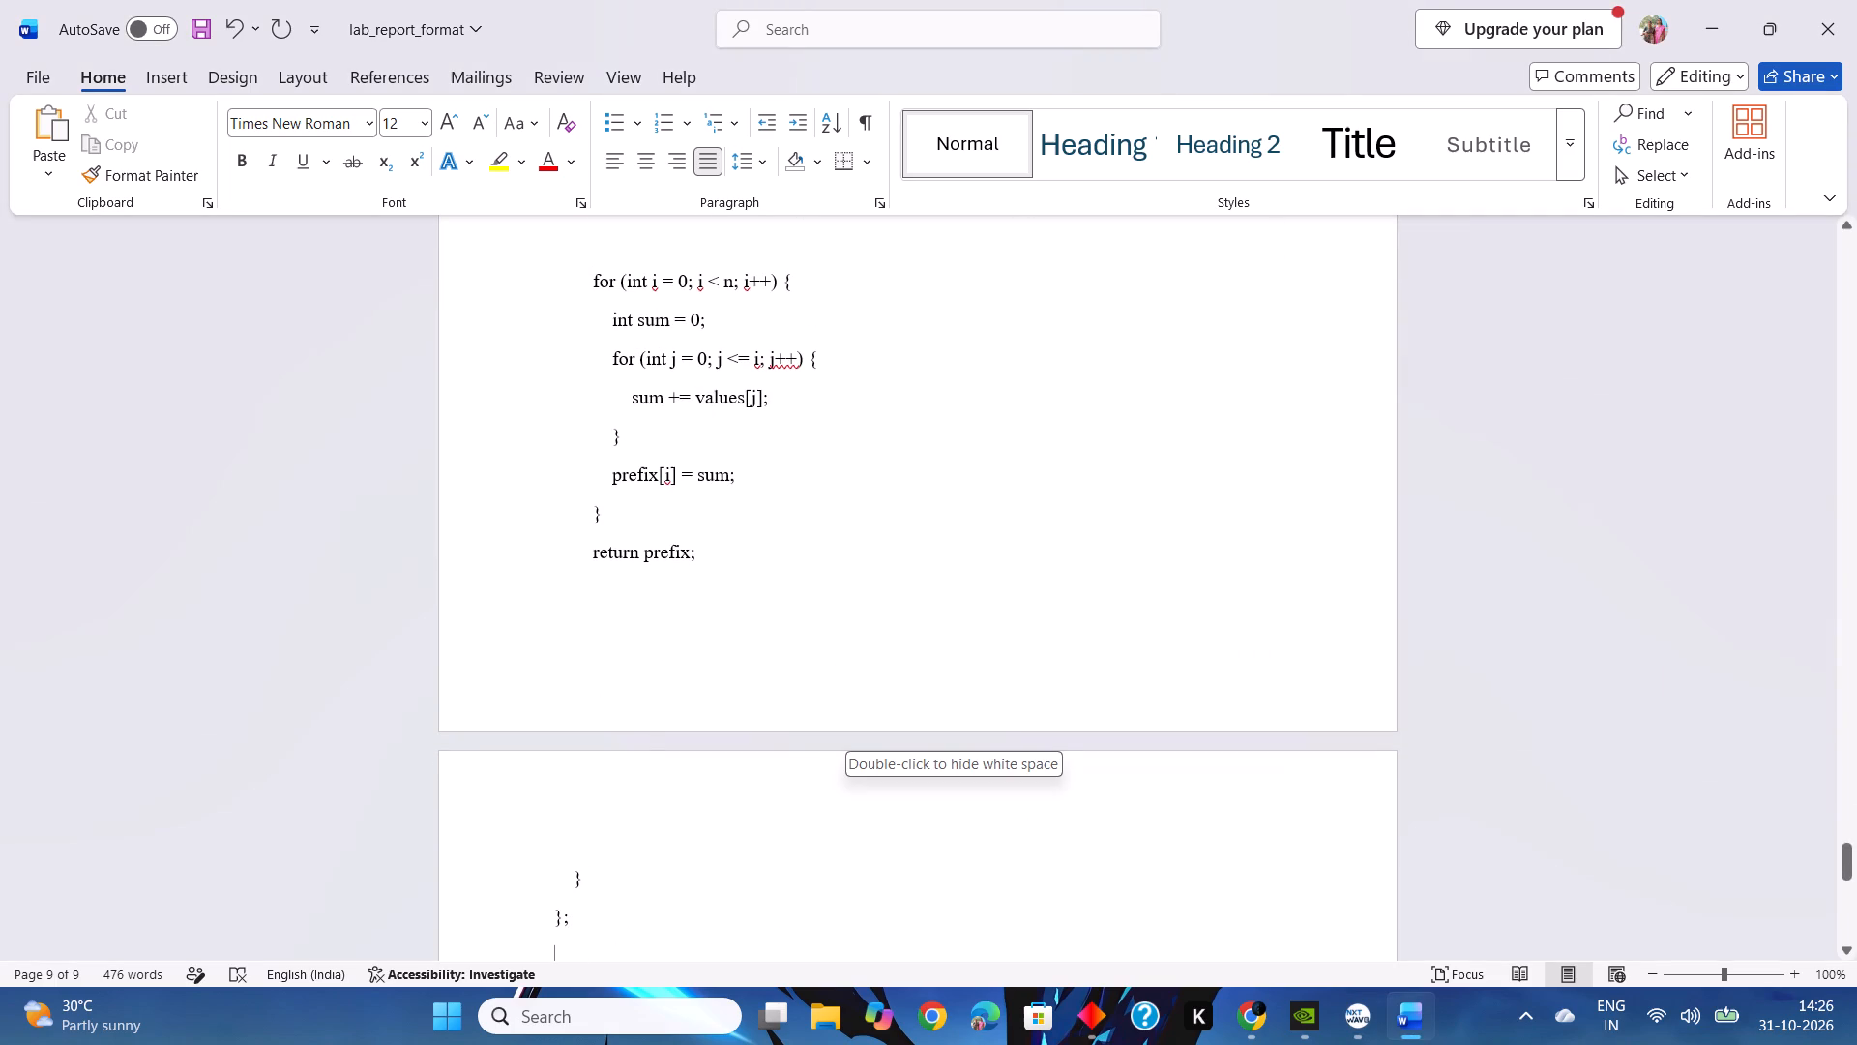
Take a screenshot of the NxtWave Prefix Sum Array page with its test results and paste it below the Q5 code in the report.
key("alt+Tab")
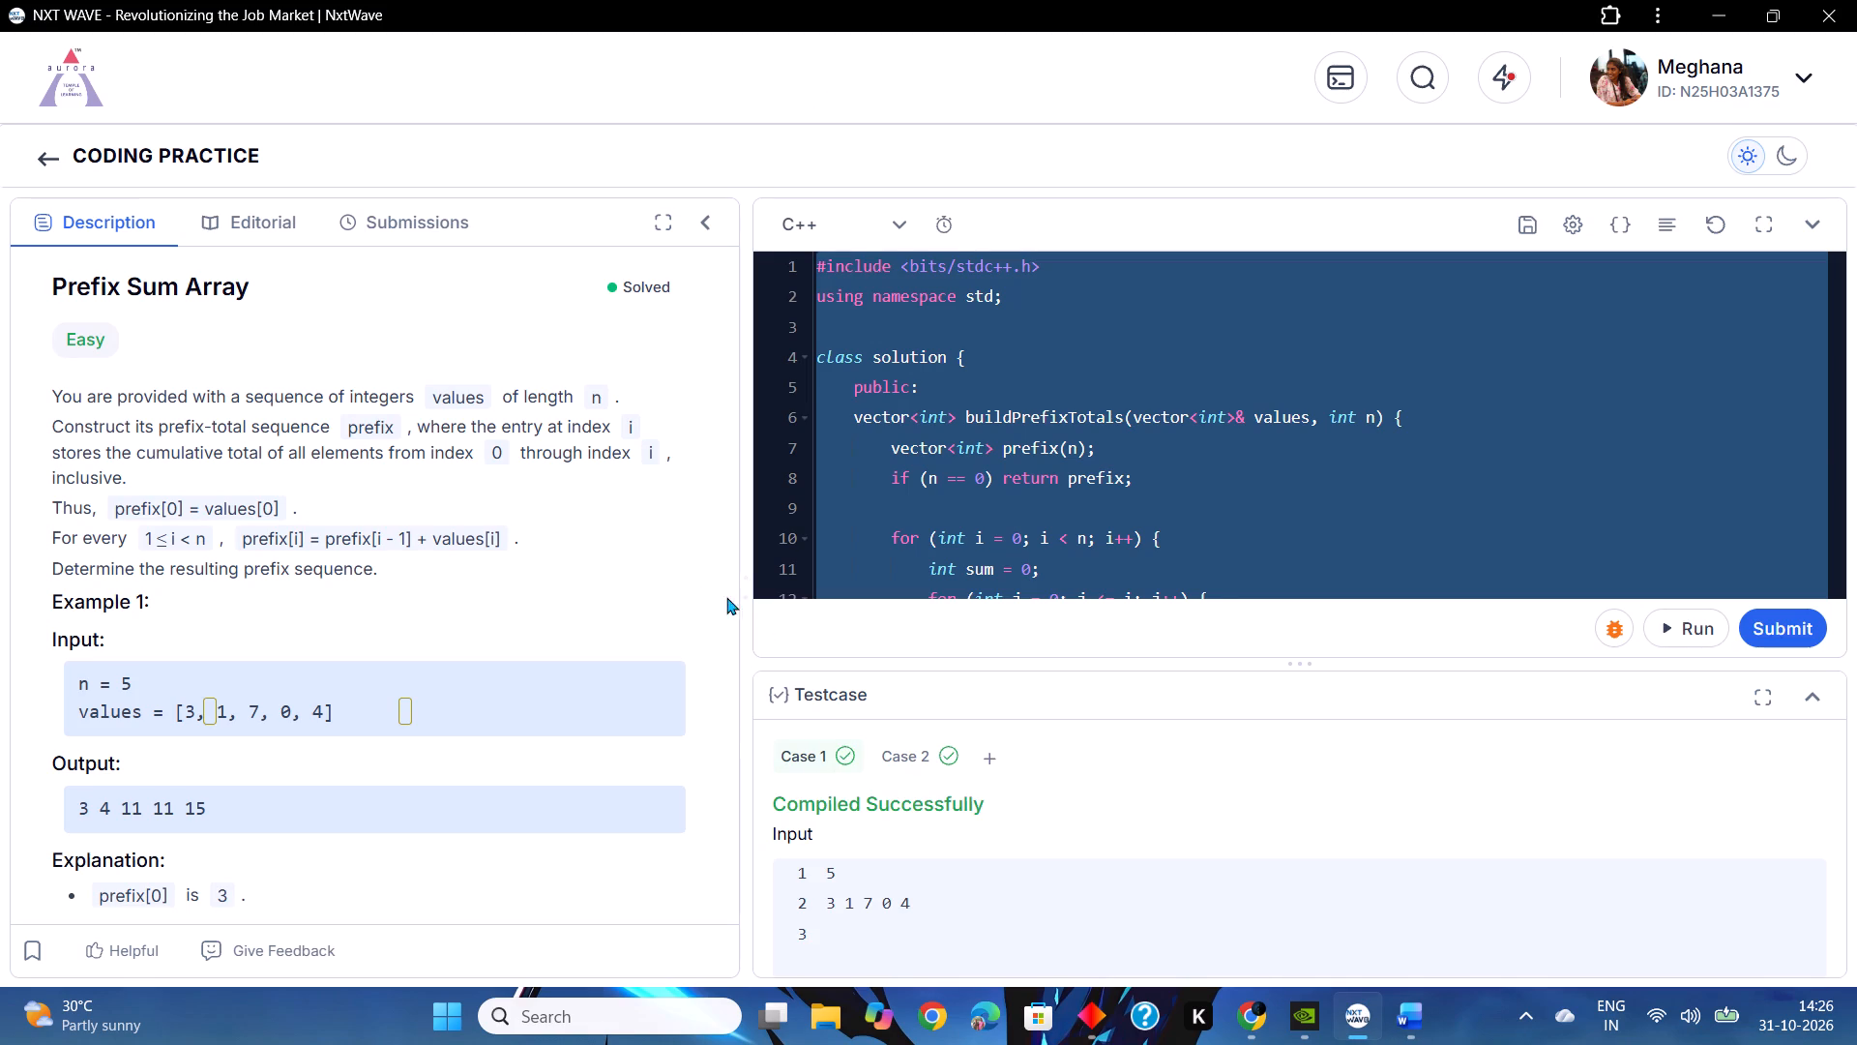
left_click(1053, 504)
key("Print")
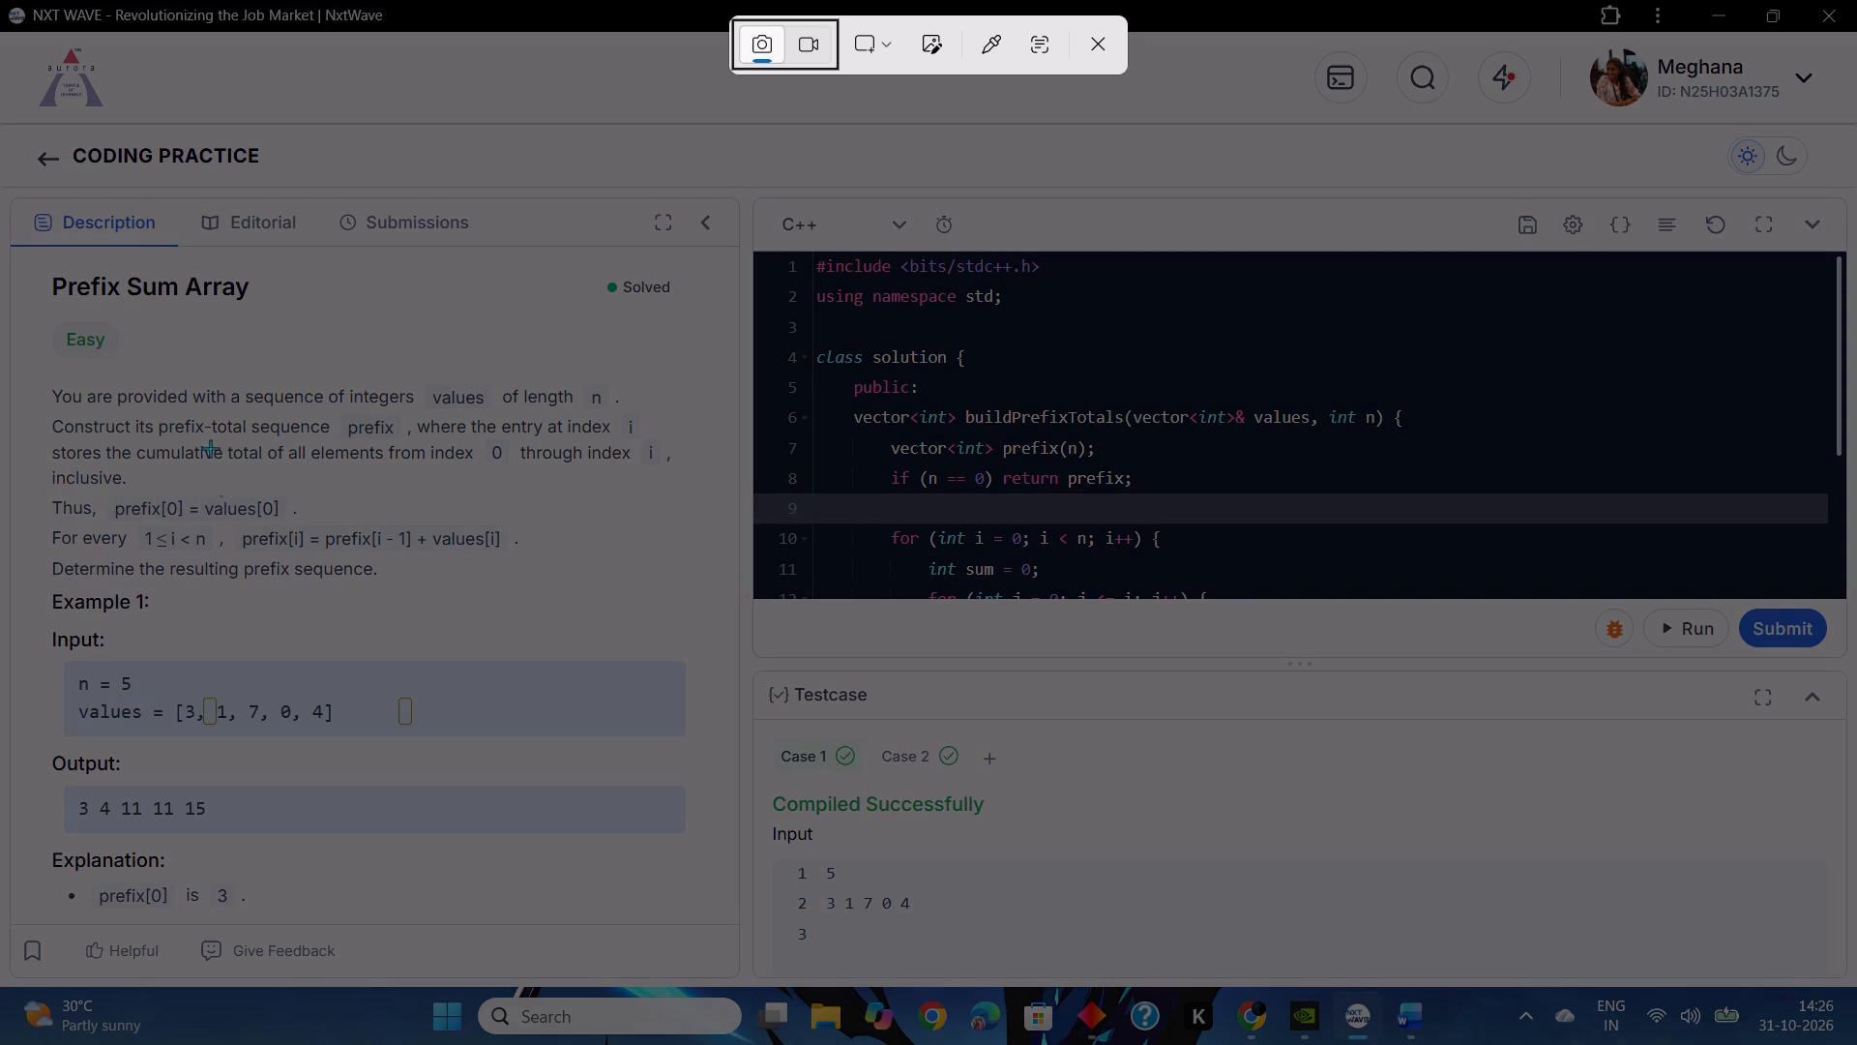
left_click_drag(4, 33, 1856, 989)
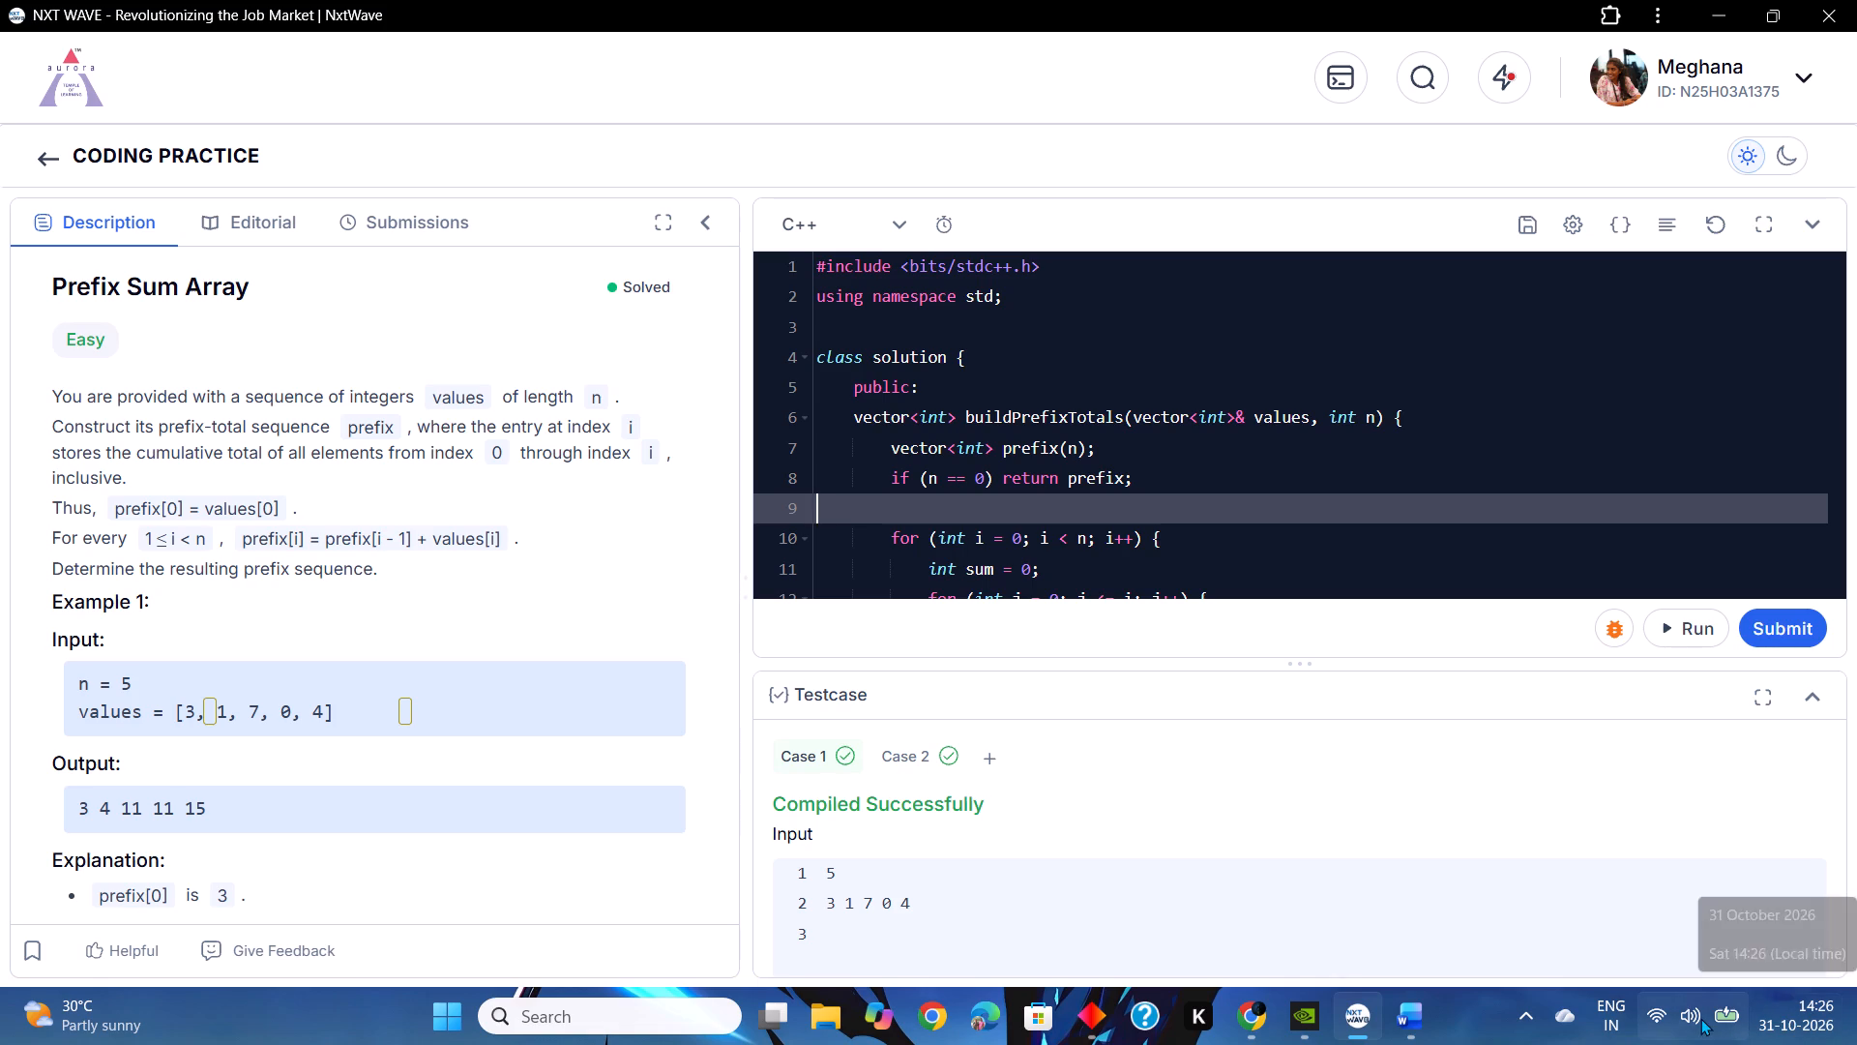
key("alt+Tab")
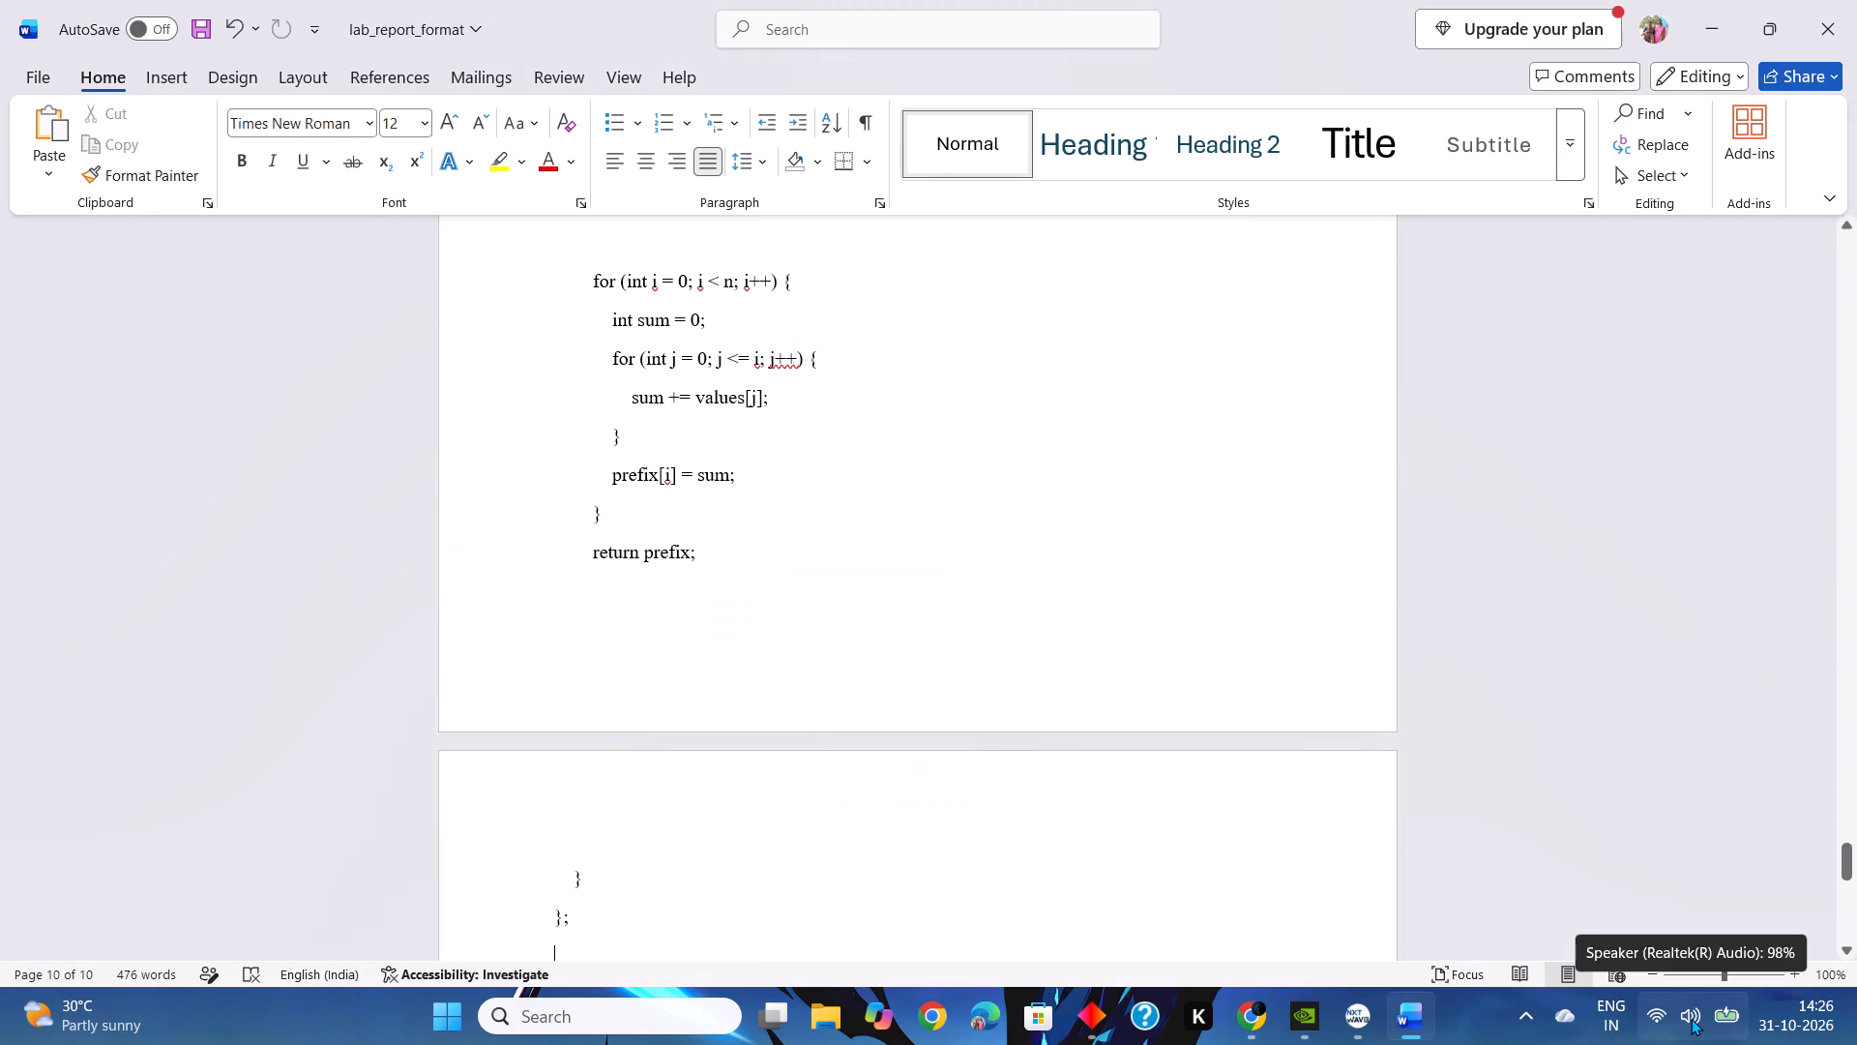
key("ctrl+v")
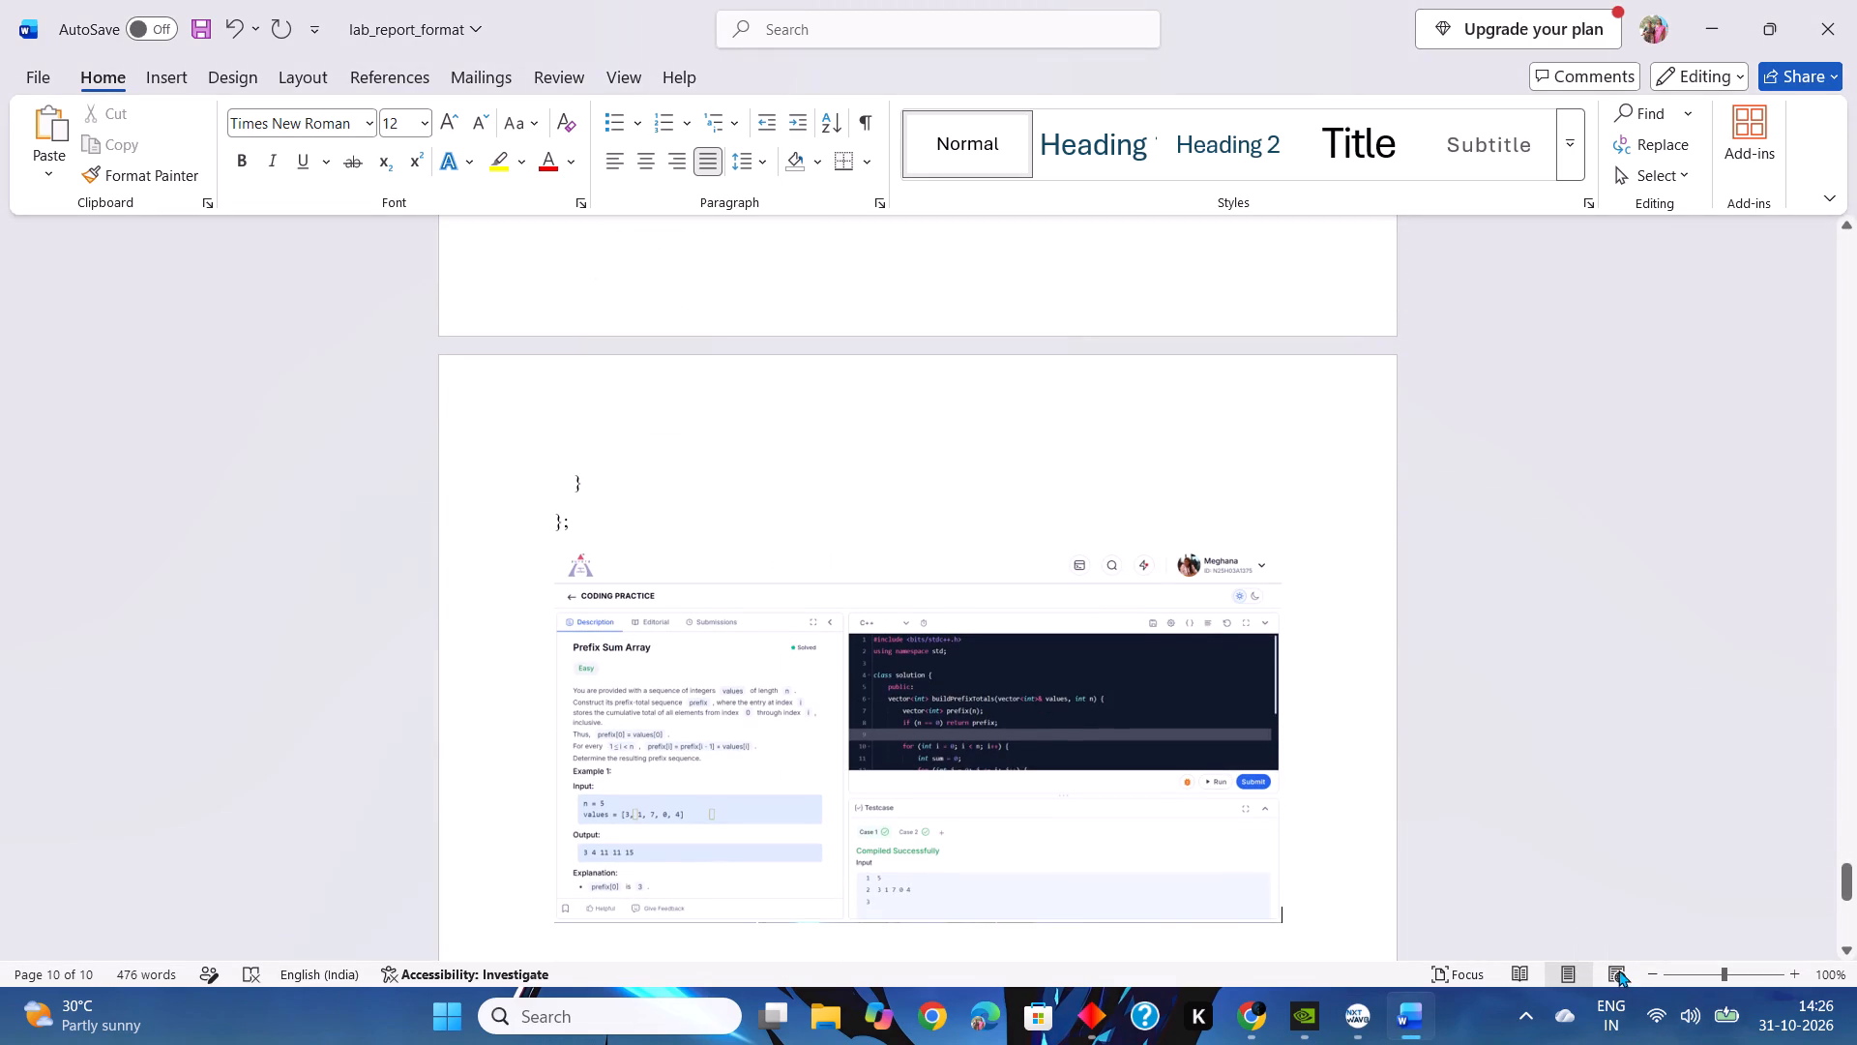
Enter the label "Q6)" on a new line below the Q5 screenshot.
key("Return")
key("q")
key("6")
key("shift+parenright")
Copy the question name "Scoreboard After Each Round" from NxtWave's Coding Practice list and paste it after "Q6)" in the Word report.
key("alt+Tab")
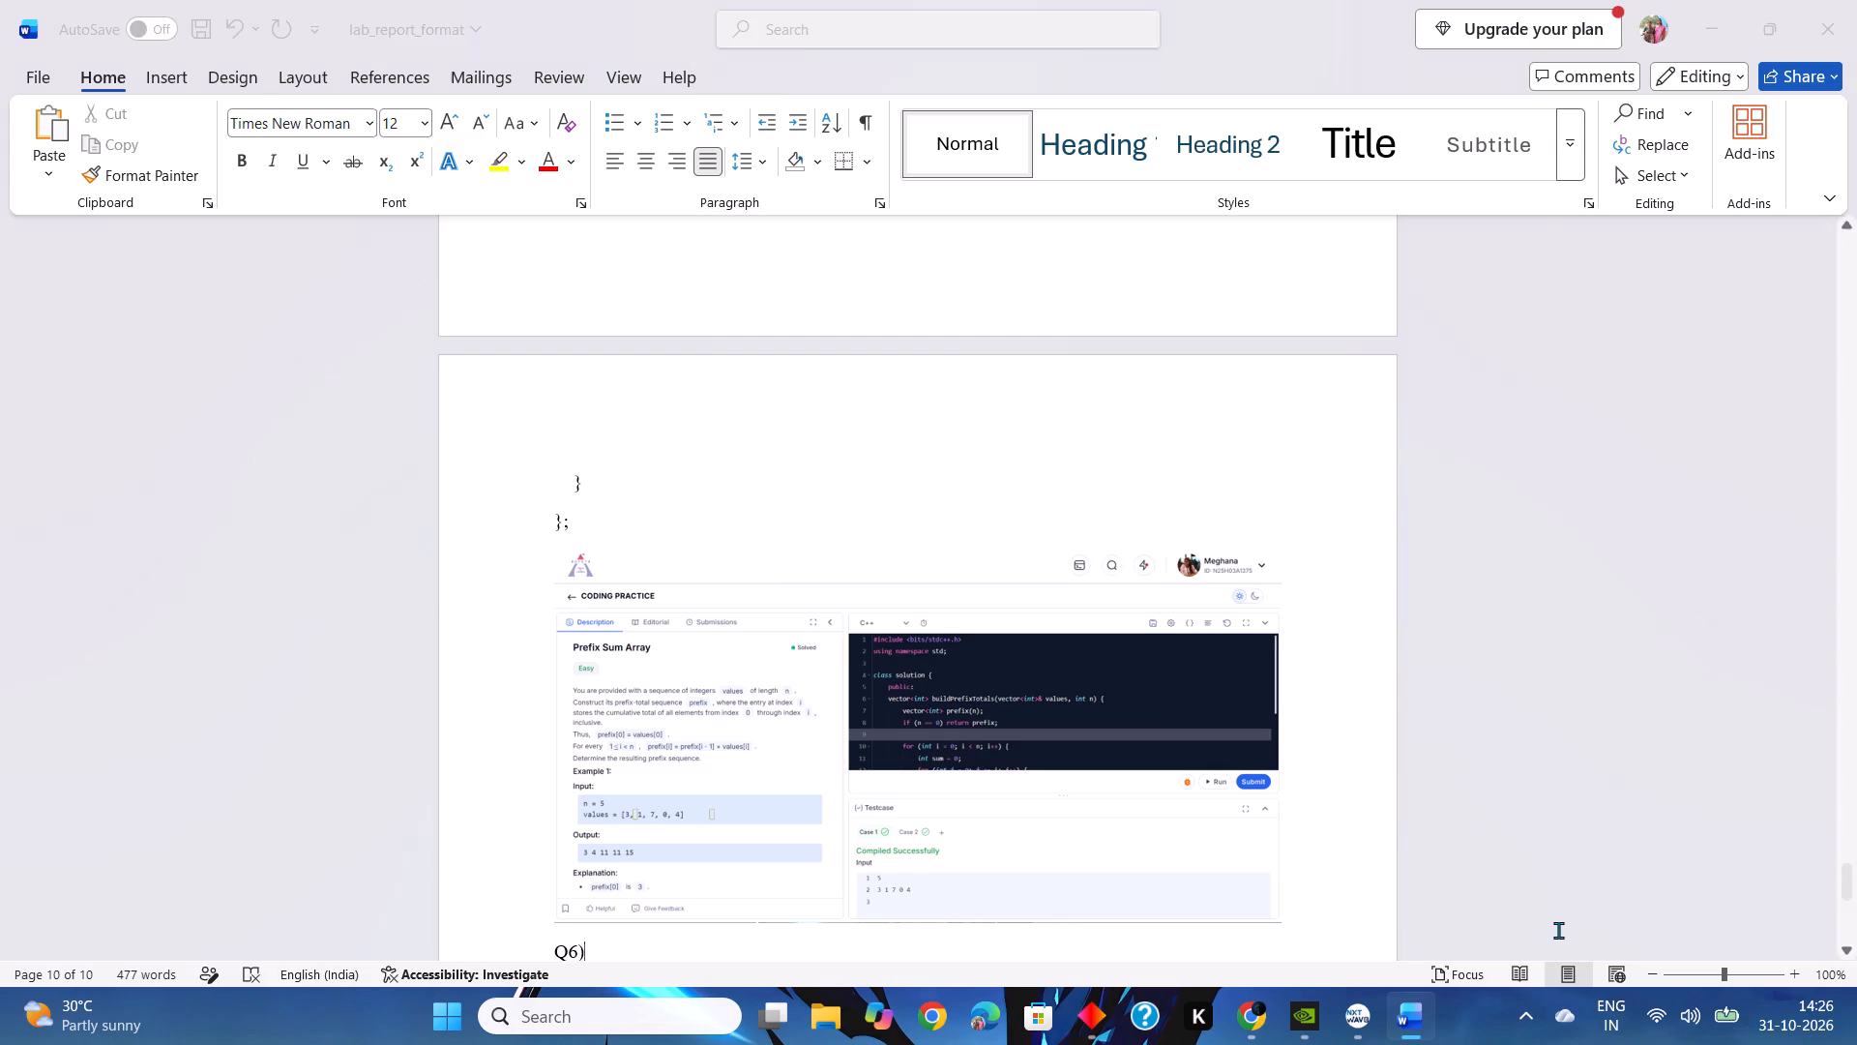
left_click(44, 161)
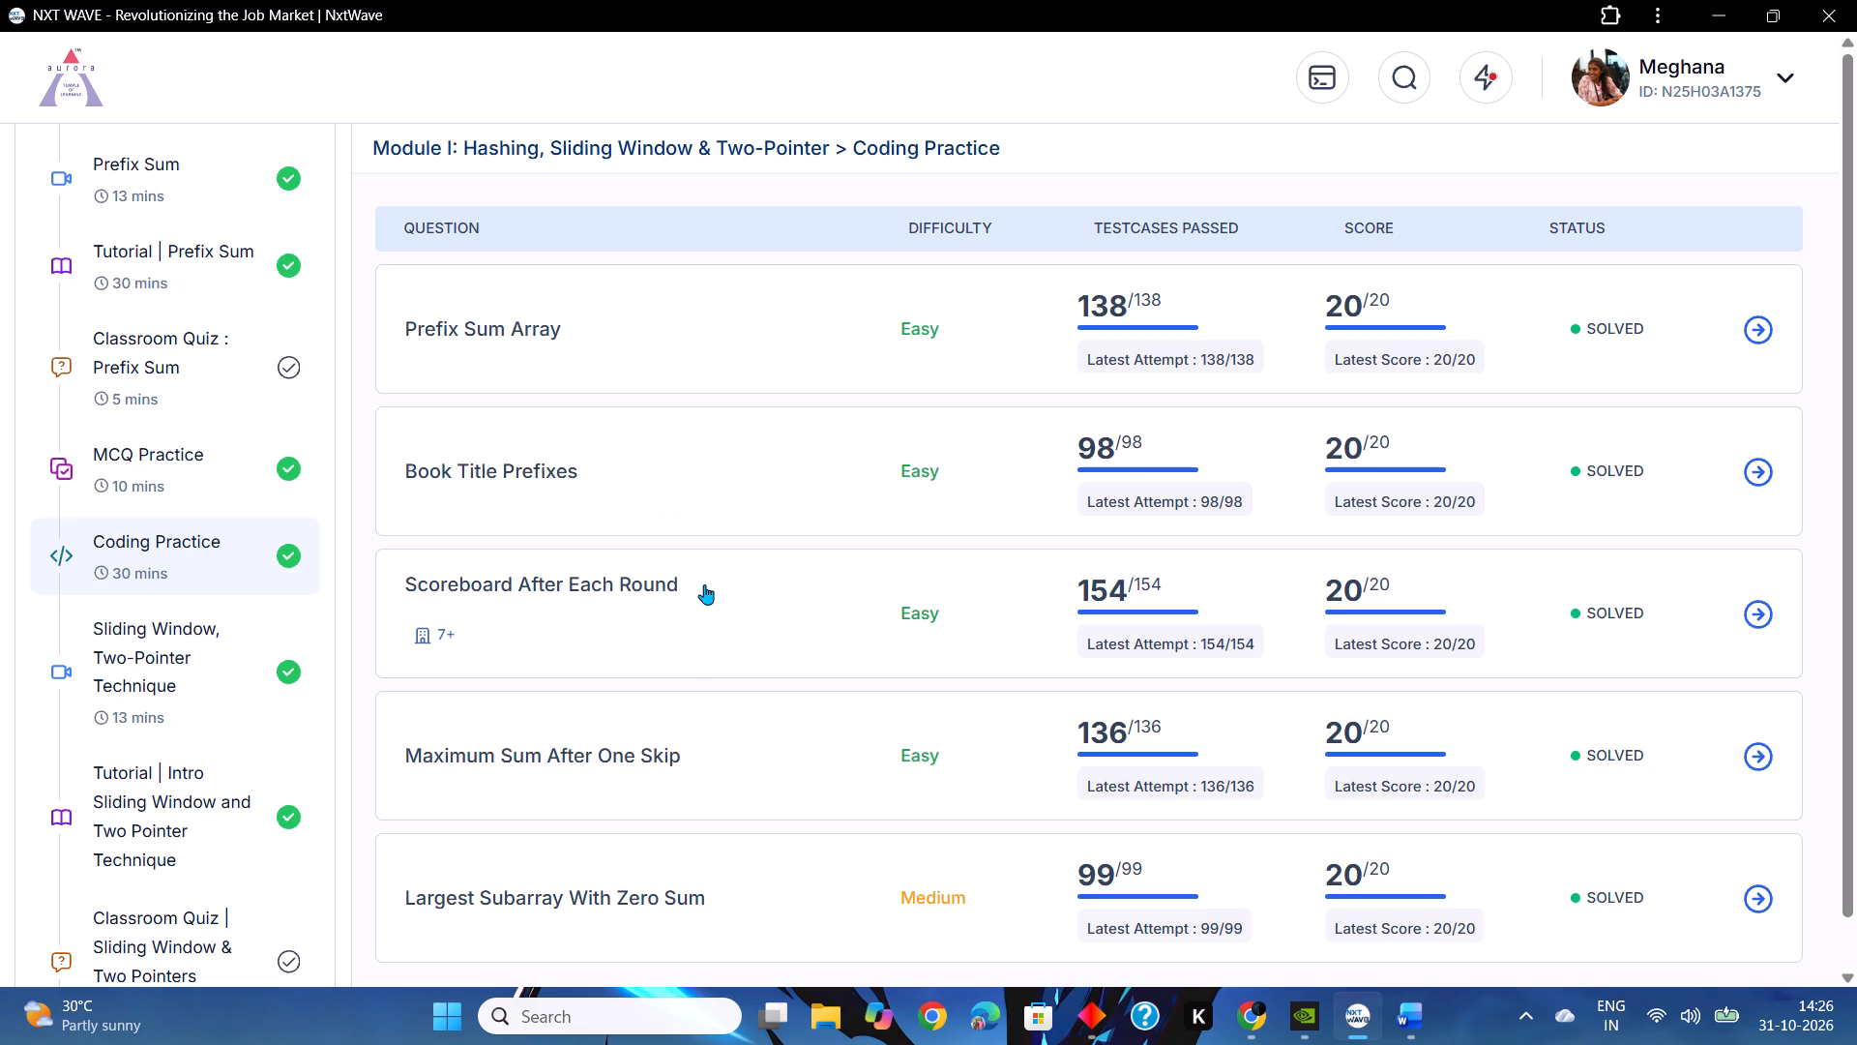
scroll(519, 680, "down", 5)
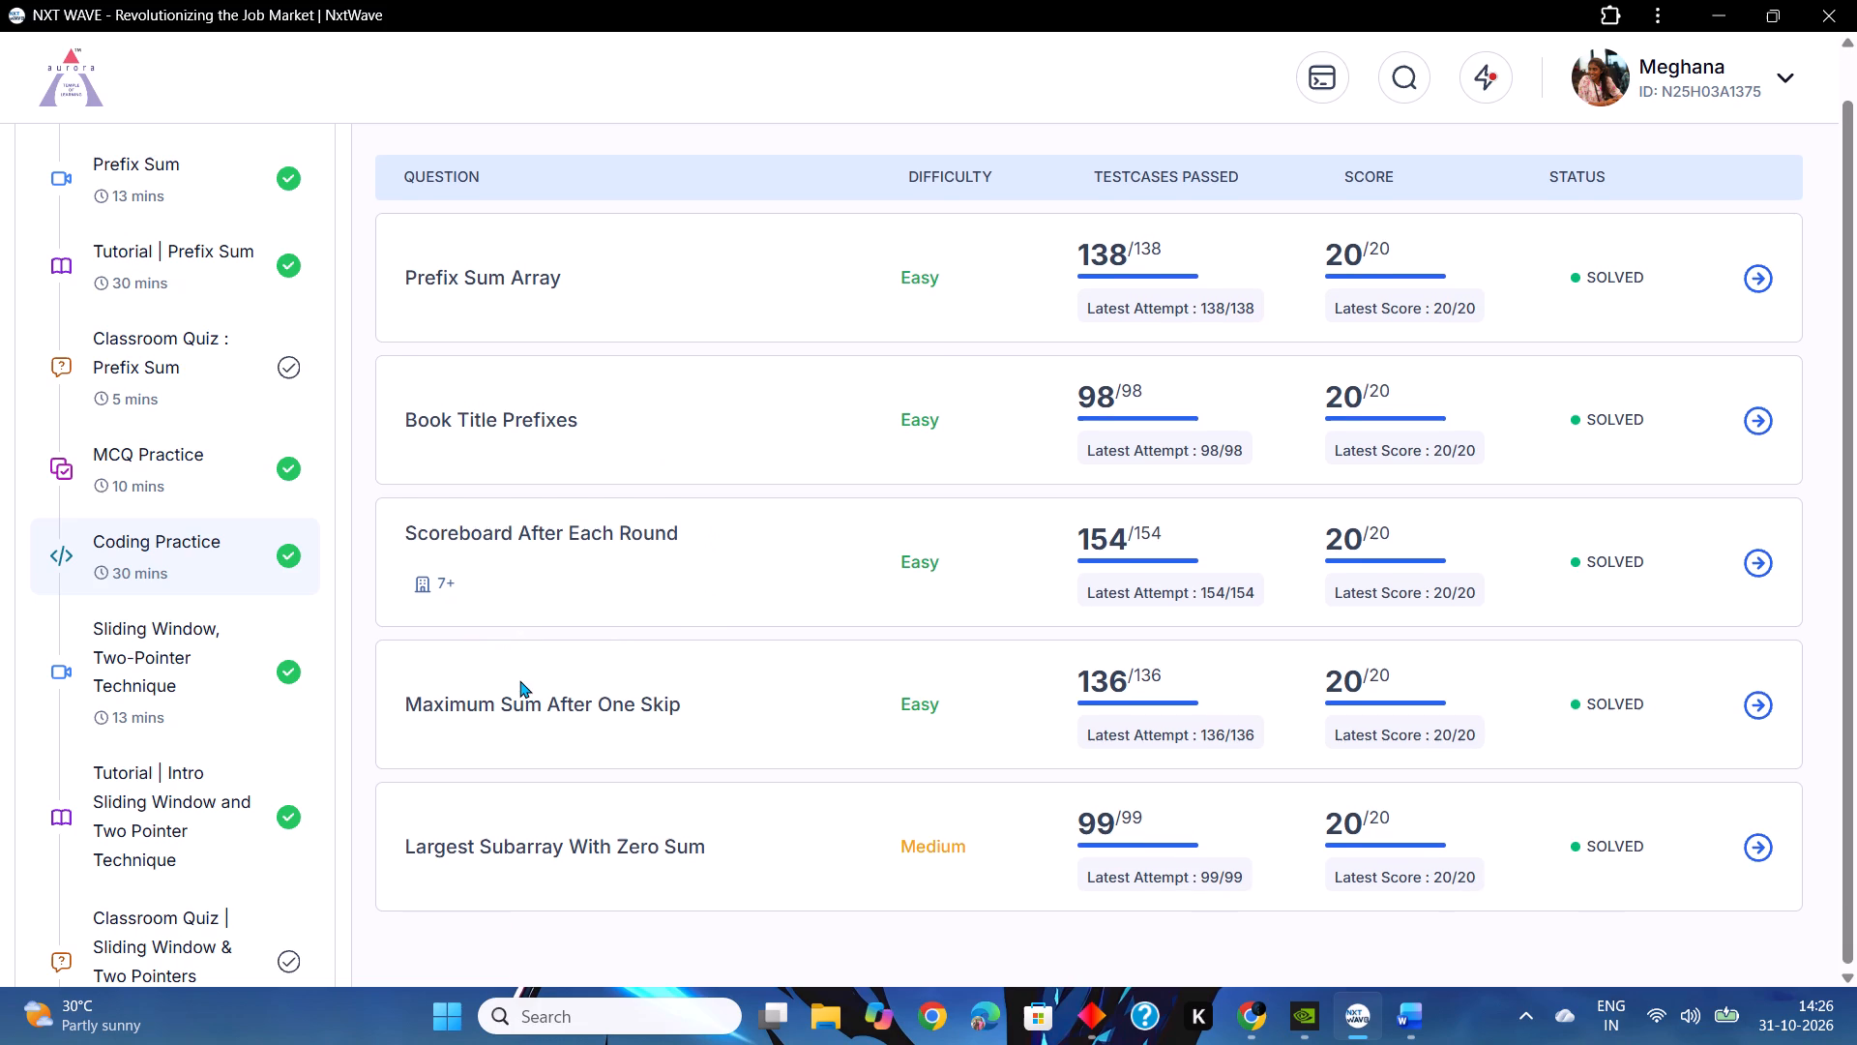
scroll(519, 680, "down", 1)
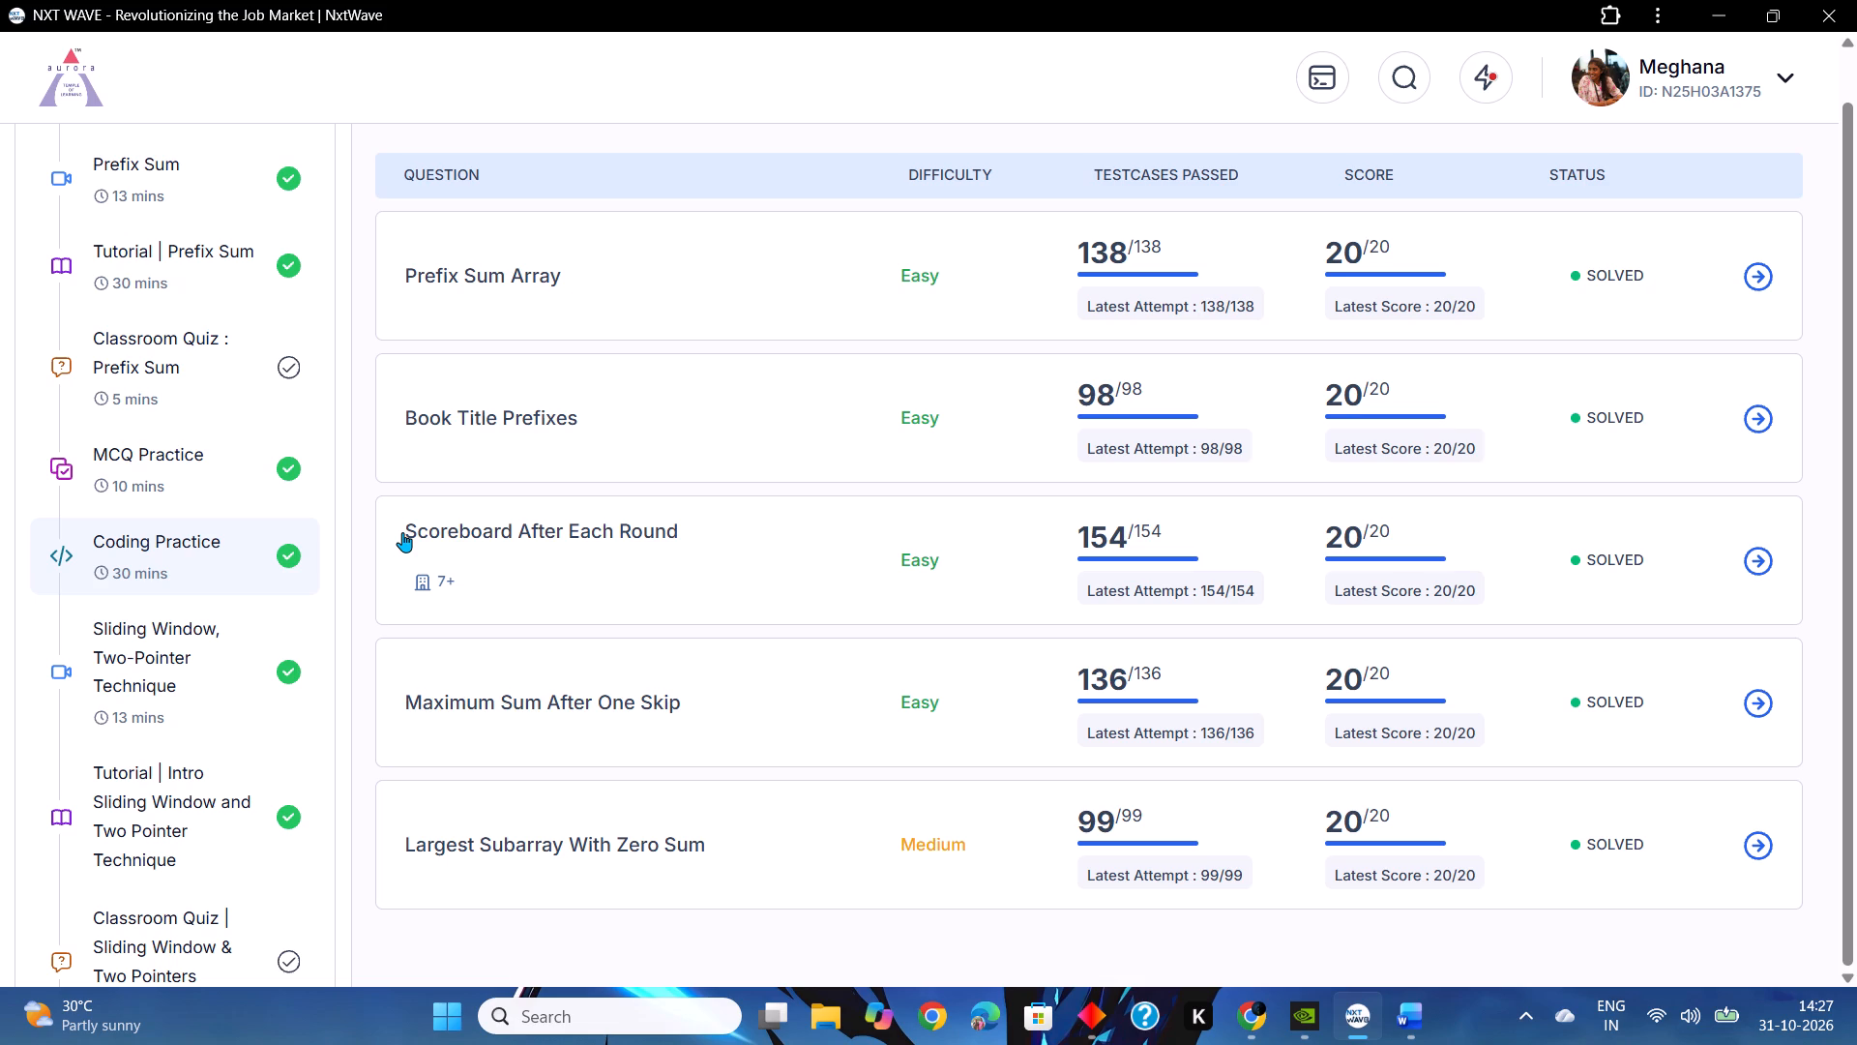
left_click_drag(400, 527, 694, 542)
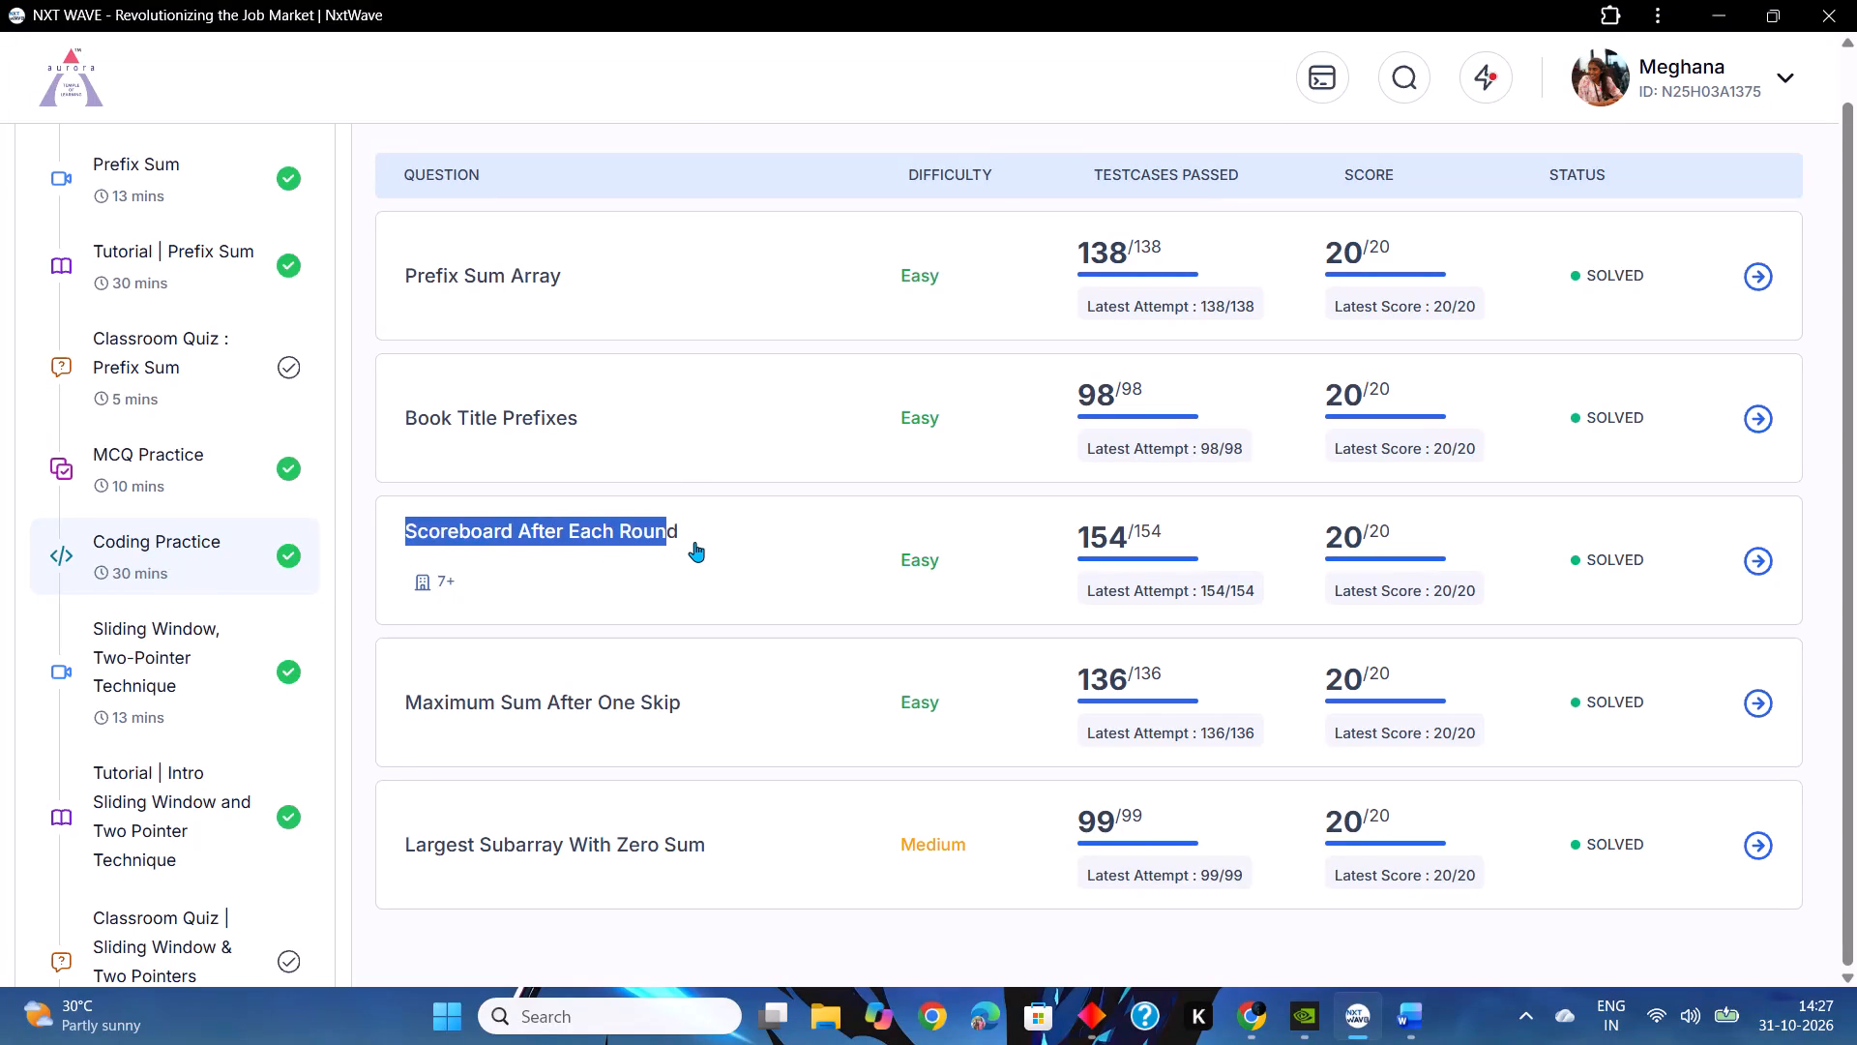
left_click_drag(694, 542, 697, 542)
left_click_drag(697, 542, 702, 542)
key("ctrl+c")
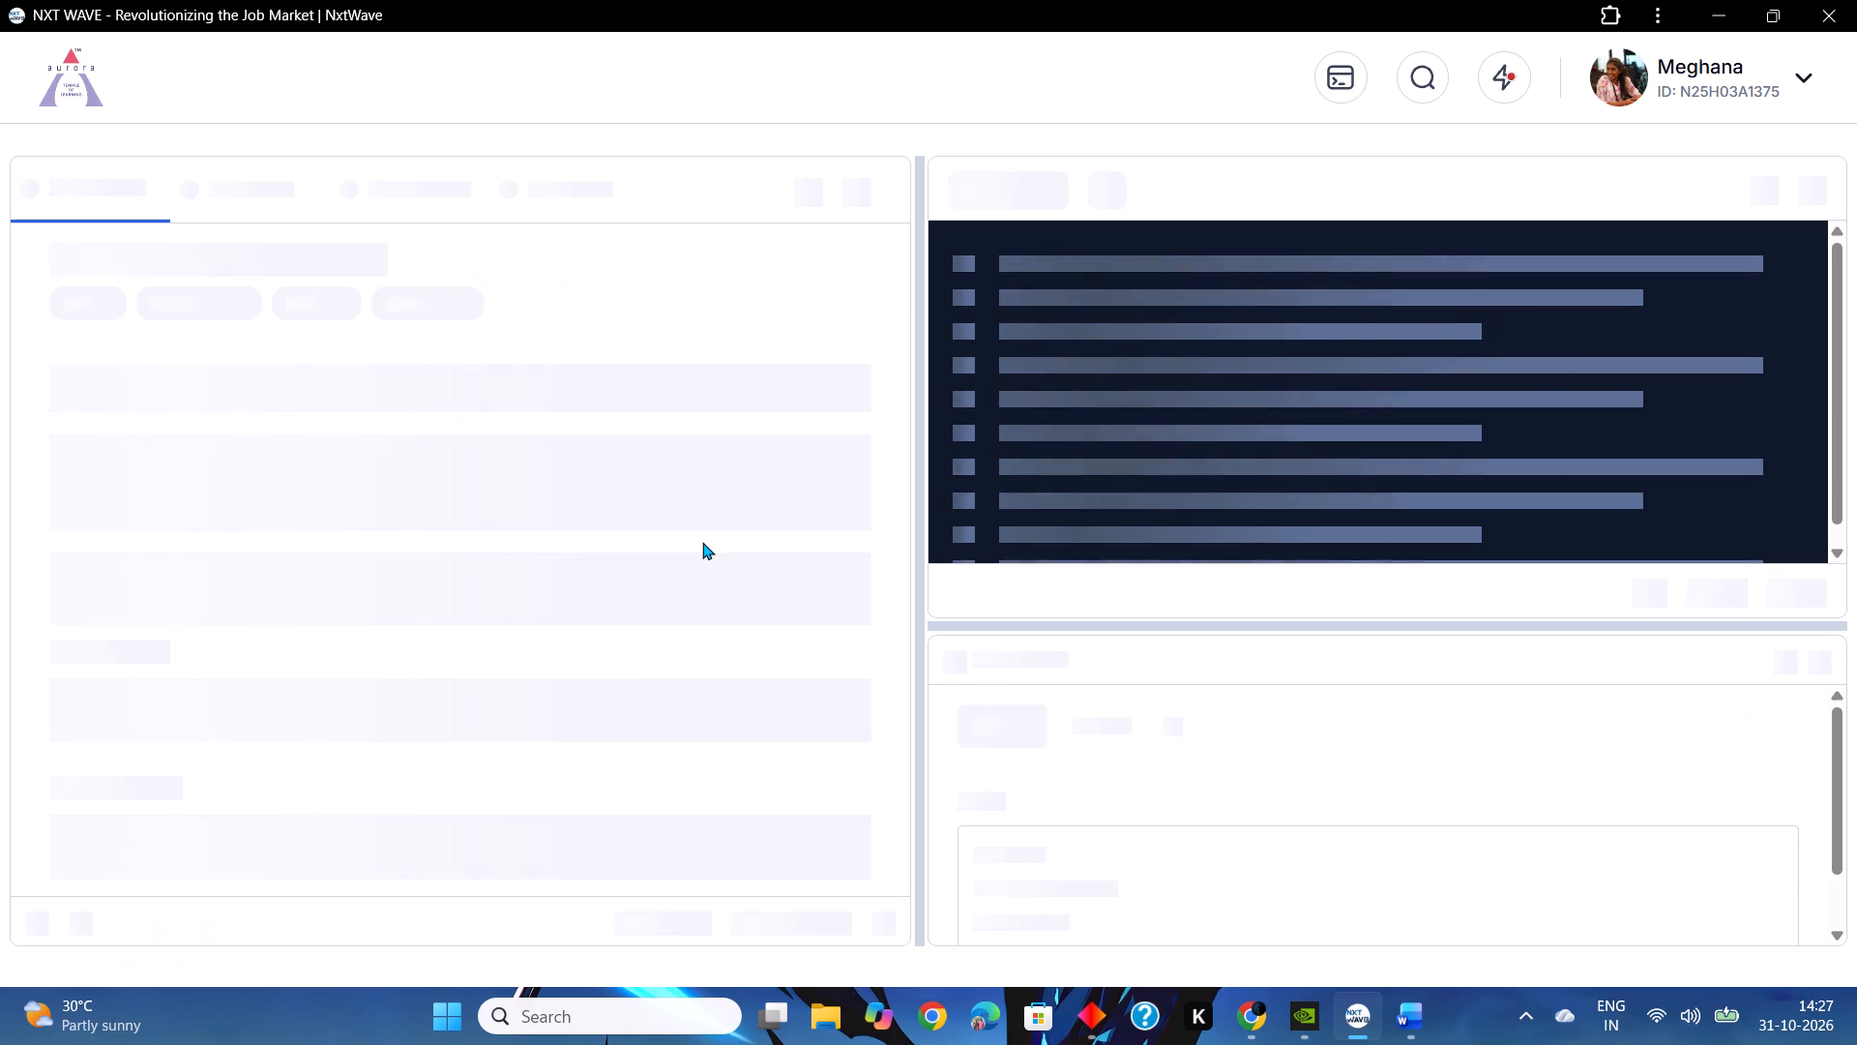
key("alt+Tab")
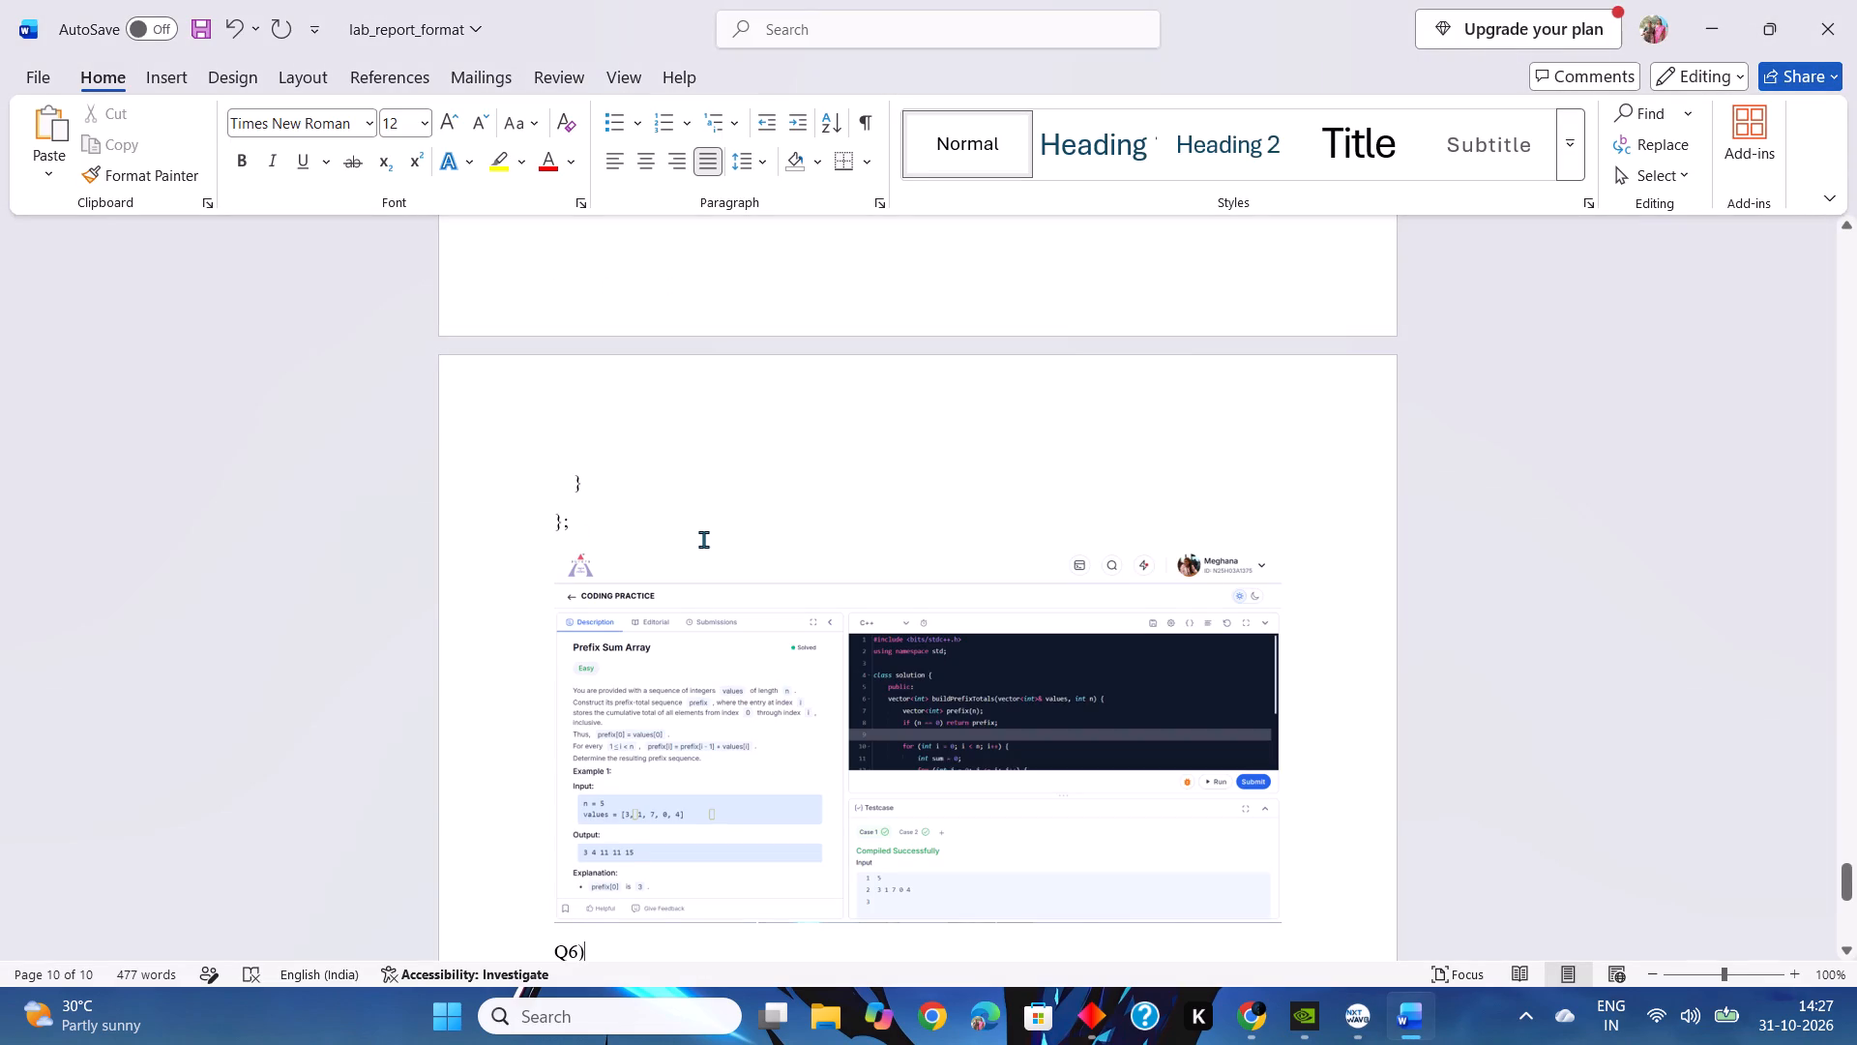
key("ctrl+v")
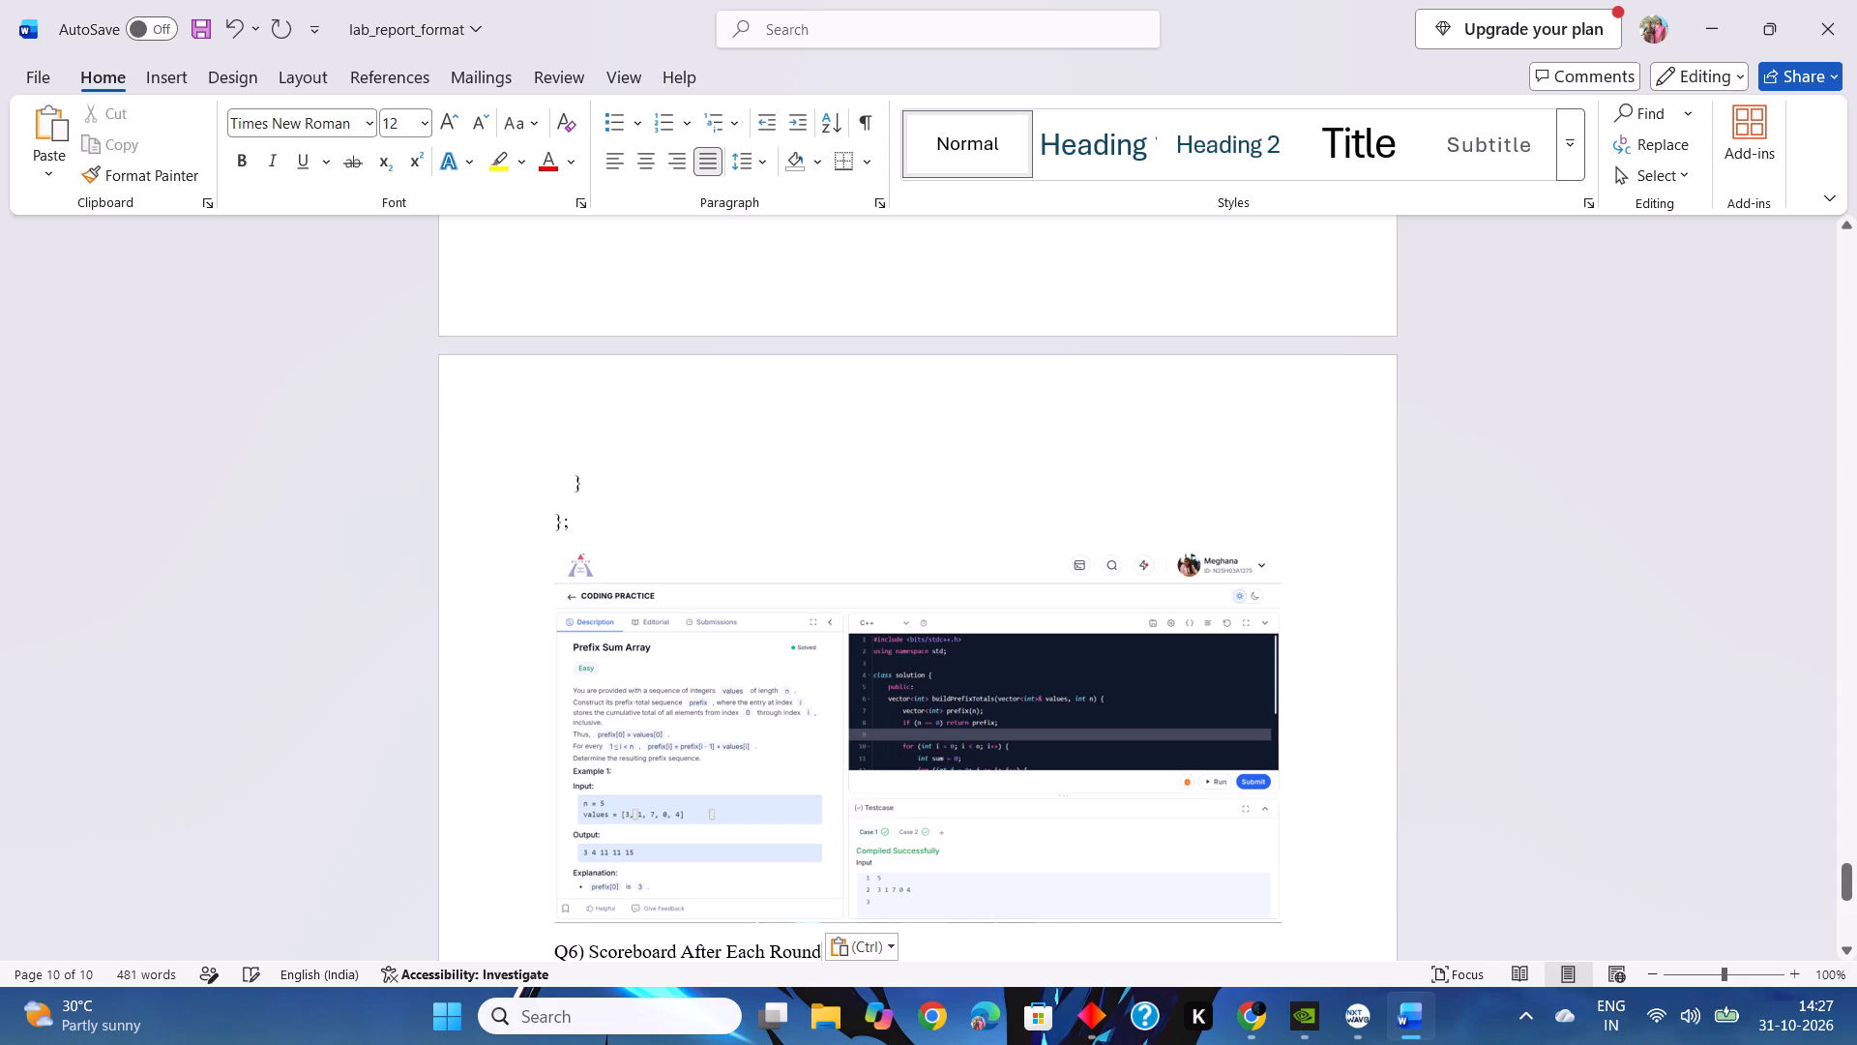
Make the heading "Q6) Scoreboard After Each Round" bold and start a non-bold line below it.
scroll(536, 445, "down", 4)
left_click_drag(554, 721, 928, 740)
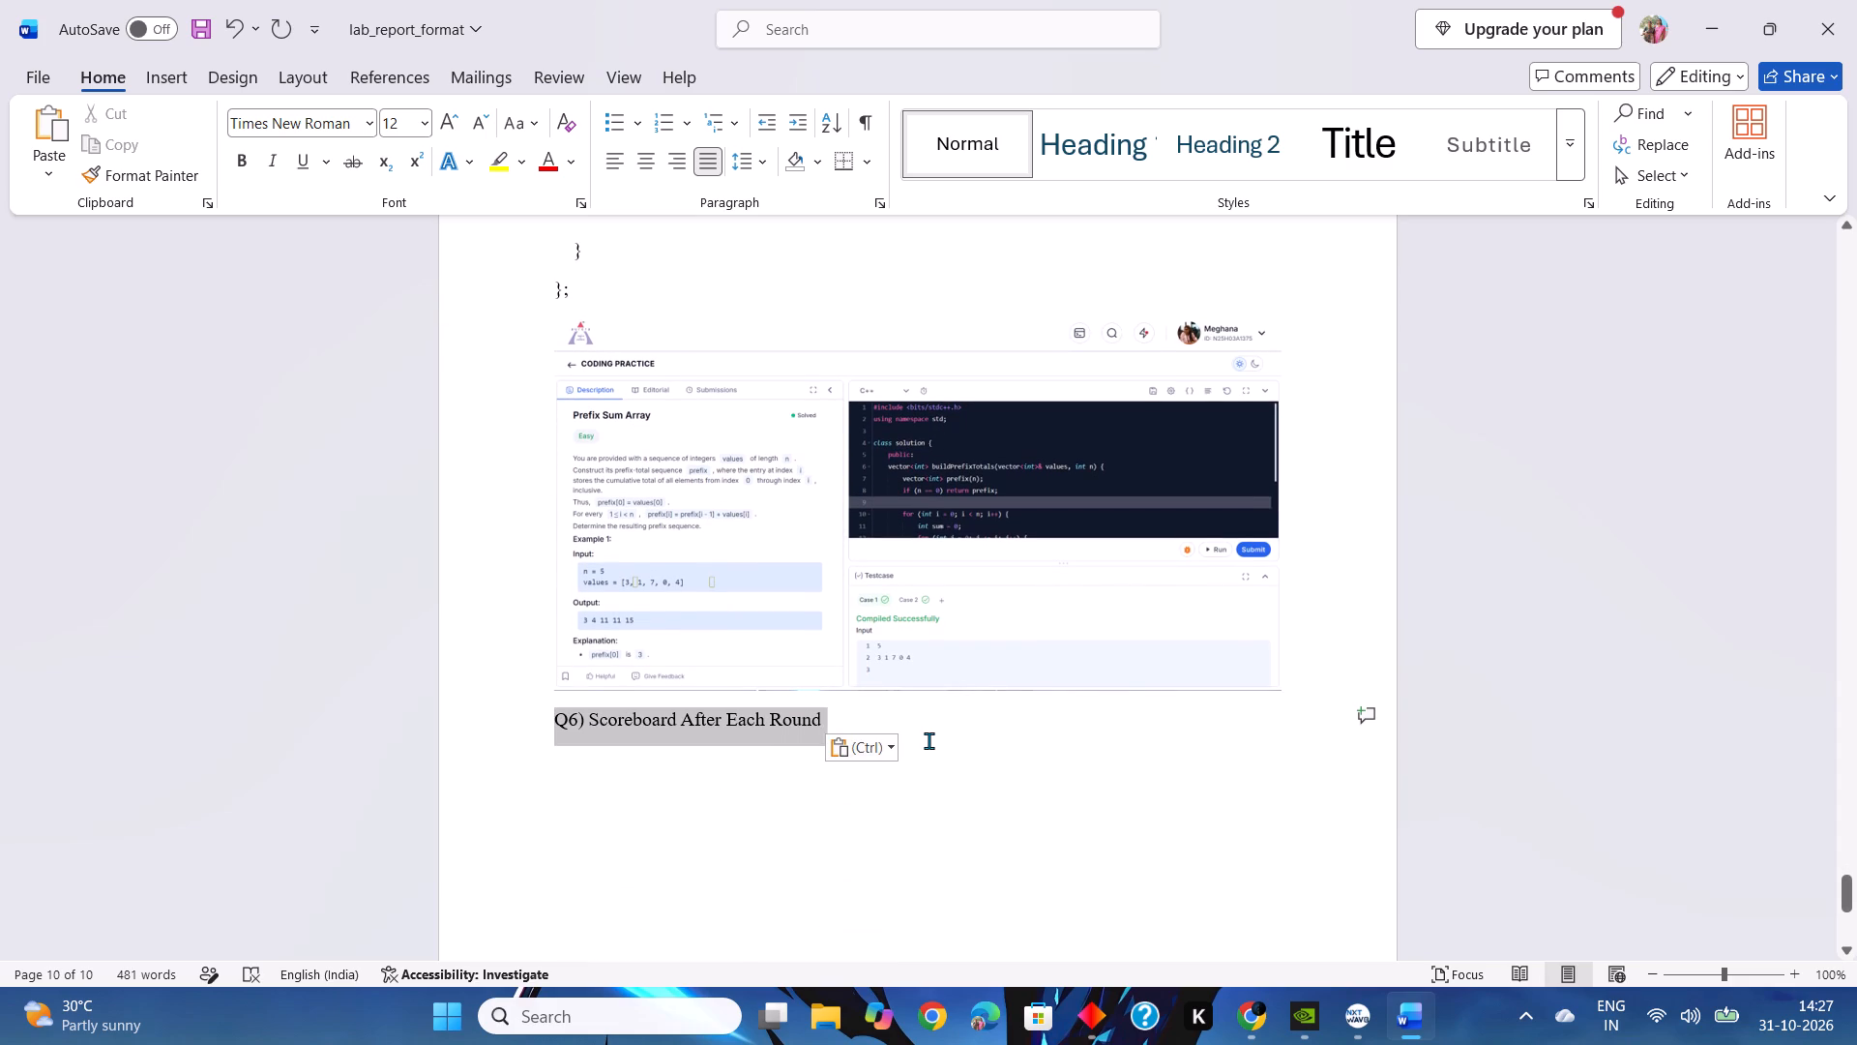
left_click(941, 696)
left_click(935, 751)
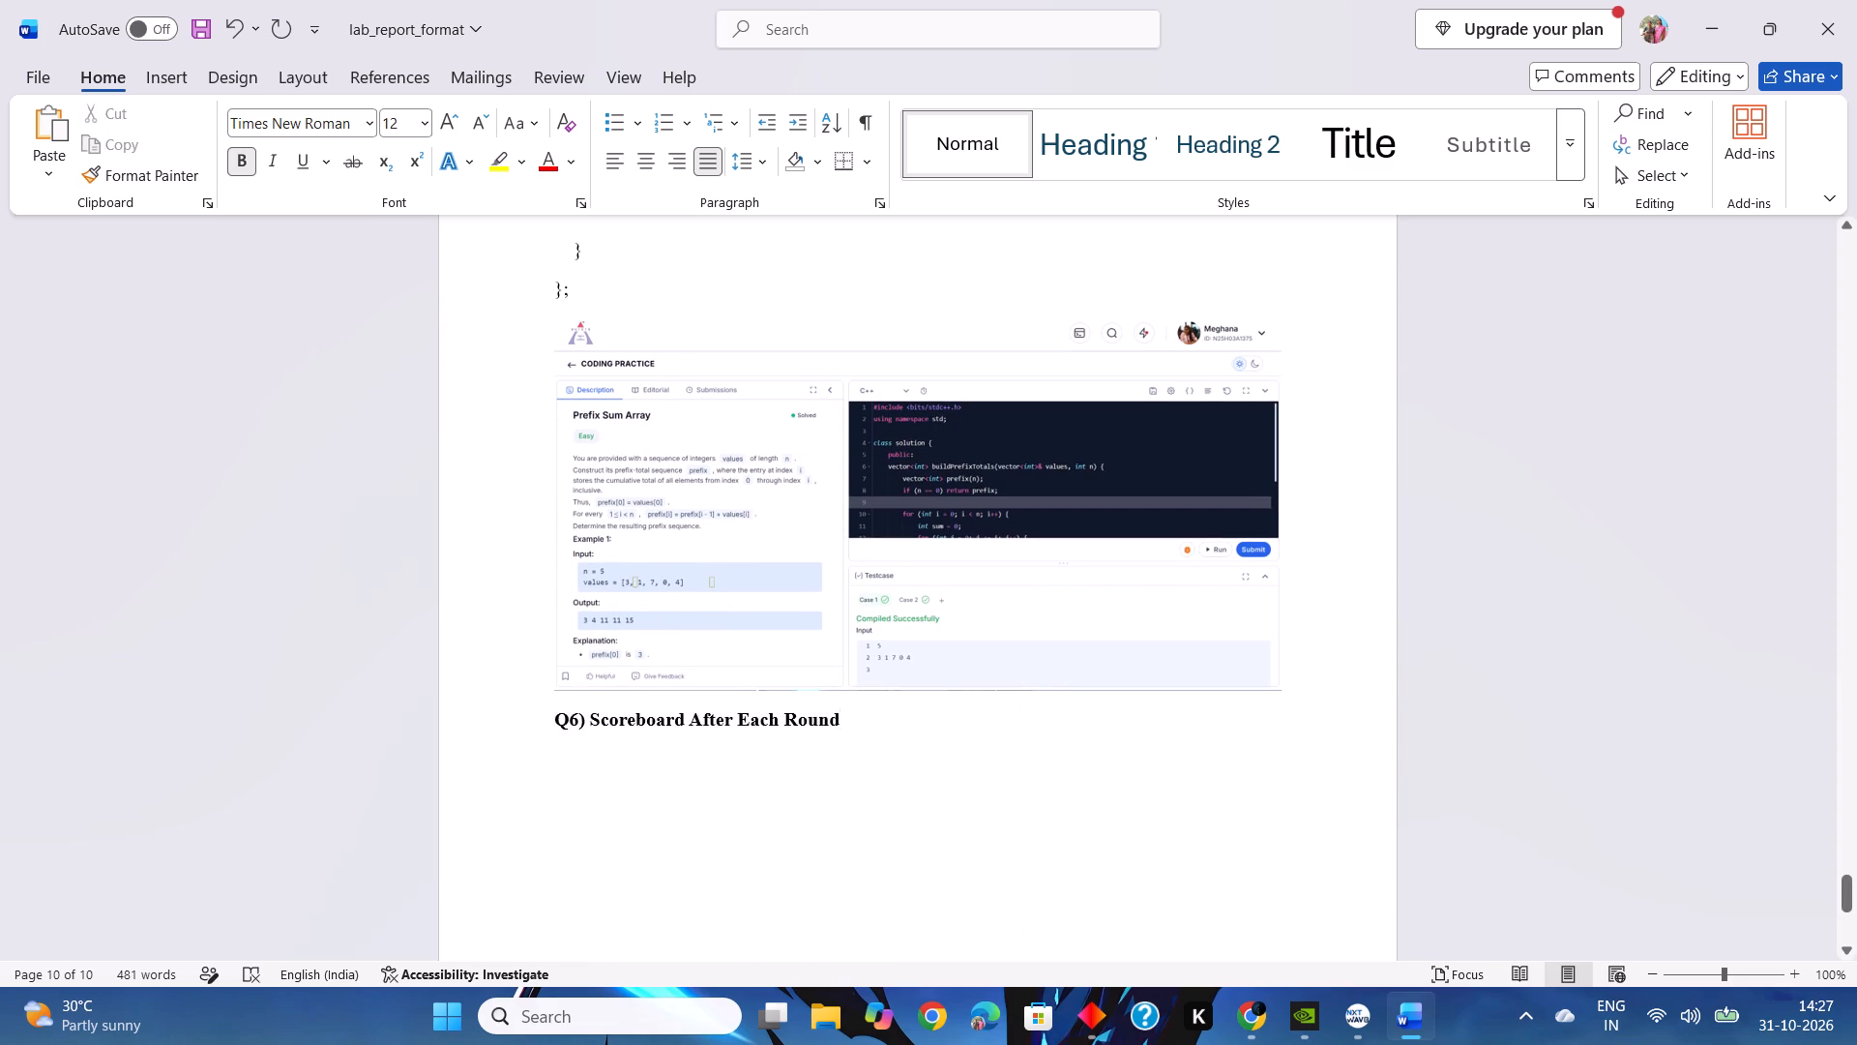
key("Return")
left_click(251, 167)
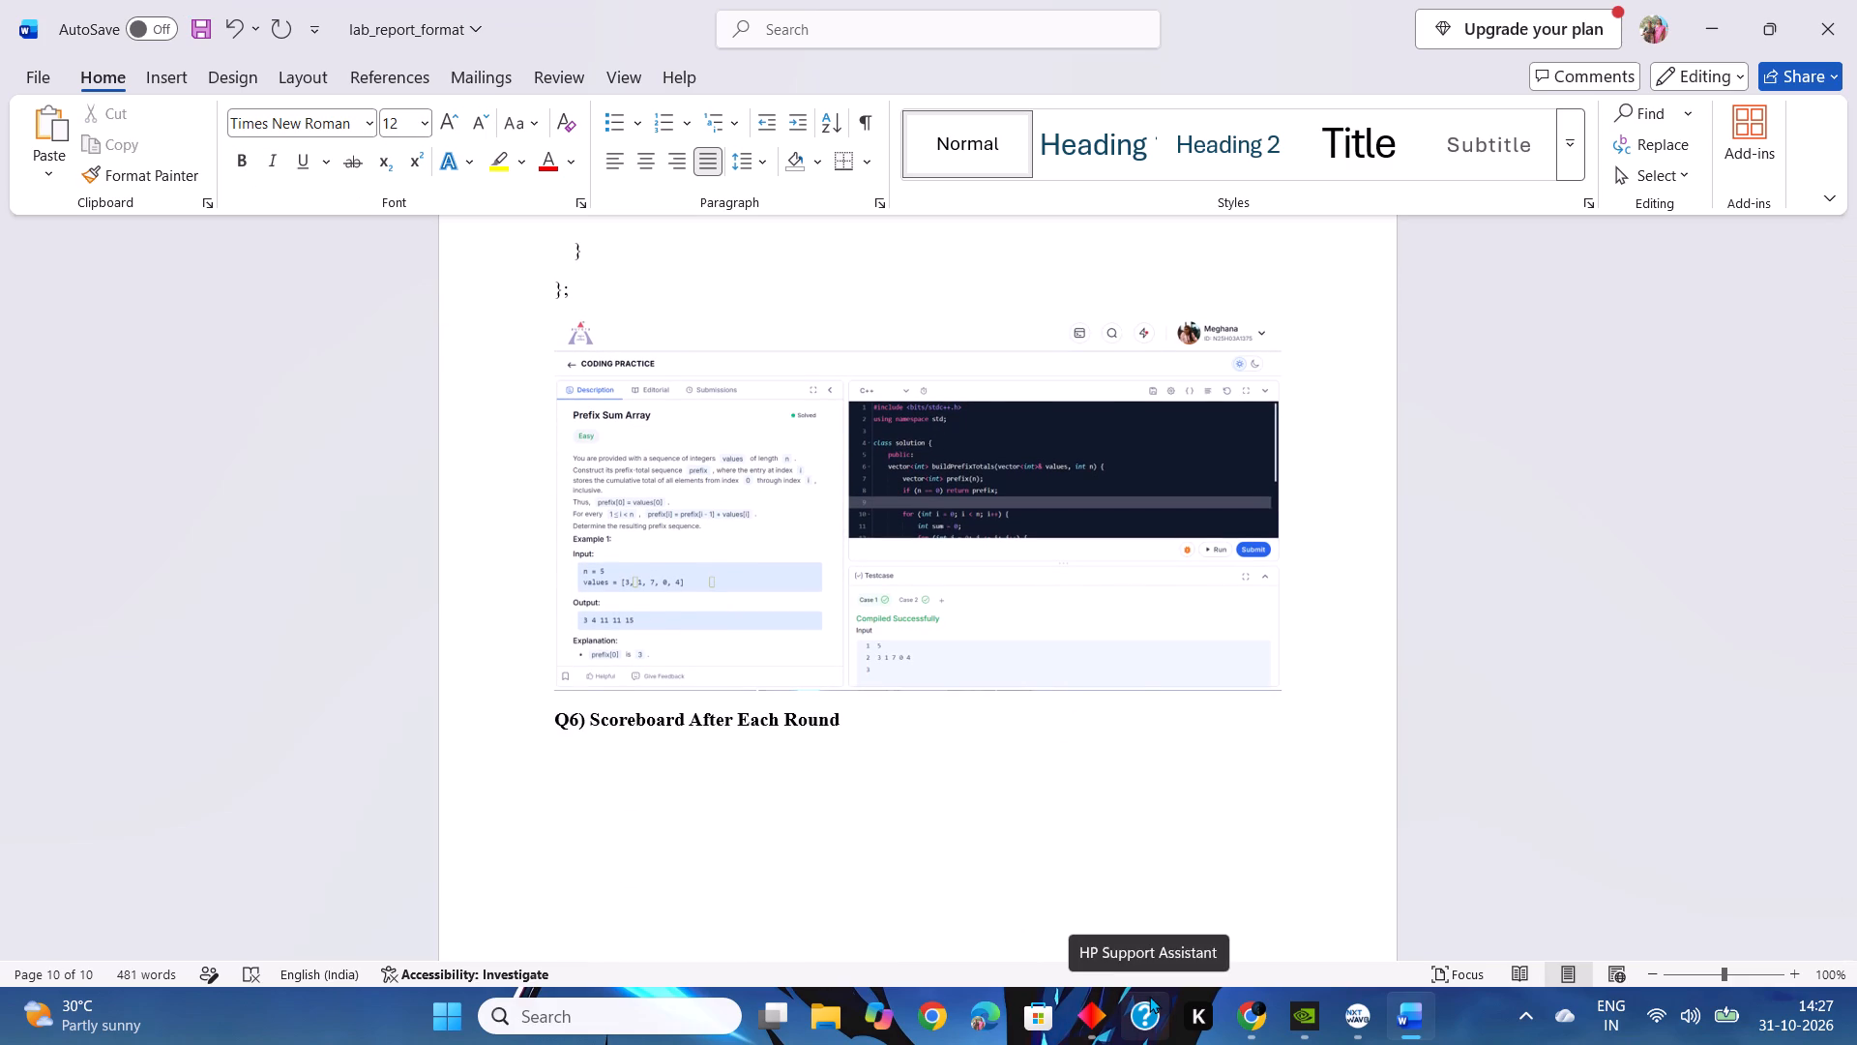
Copy the full Scoreboard After Each Round solution code from NxtWave and paste it below the Q6 heading in the Word report.
key("alt+Tab")
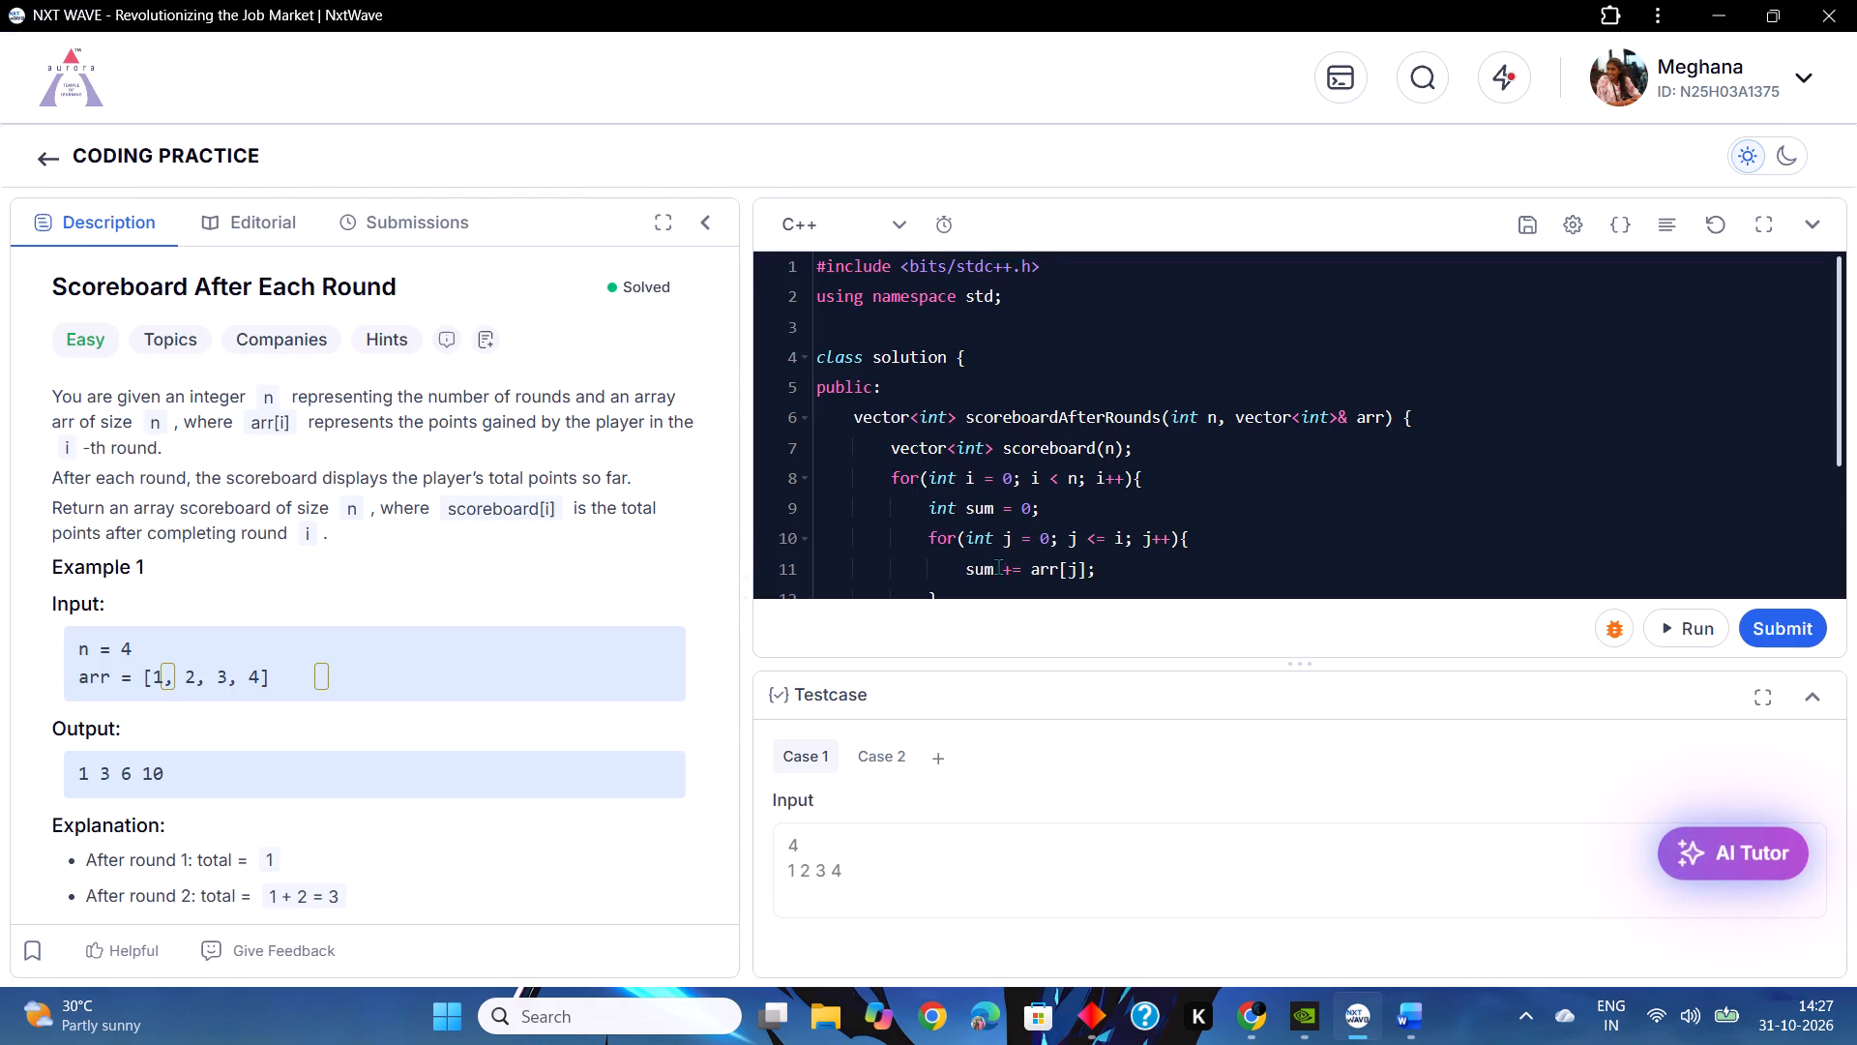
left_click(991, 503)
key("ctrl+a")
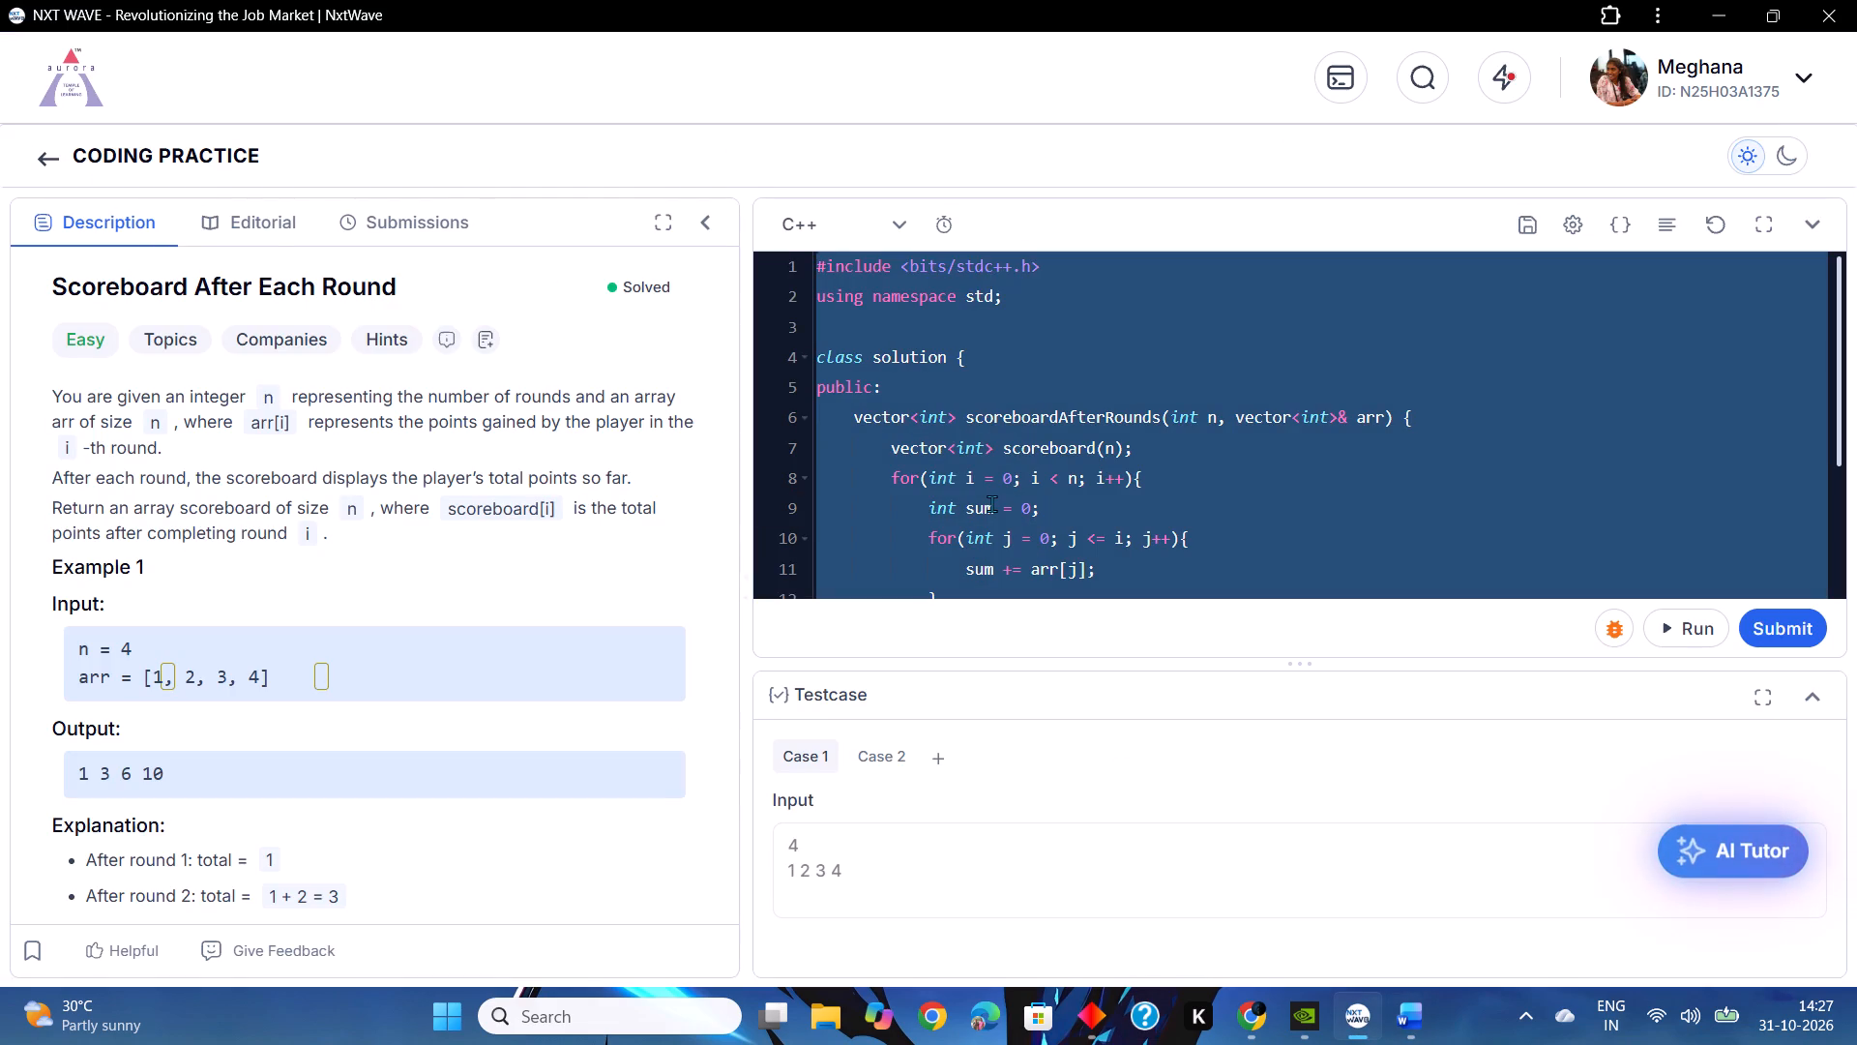
key("ctrl+c")
key("alt+Tab")
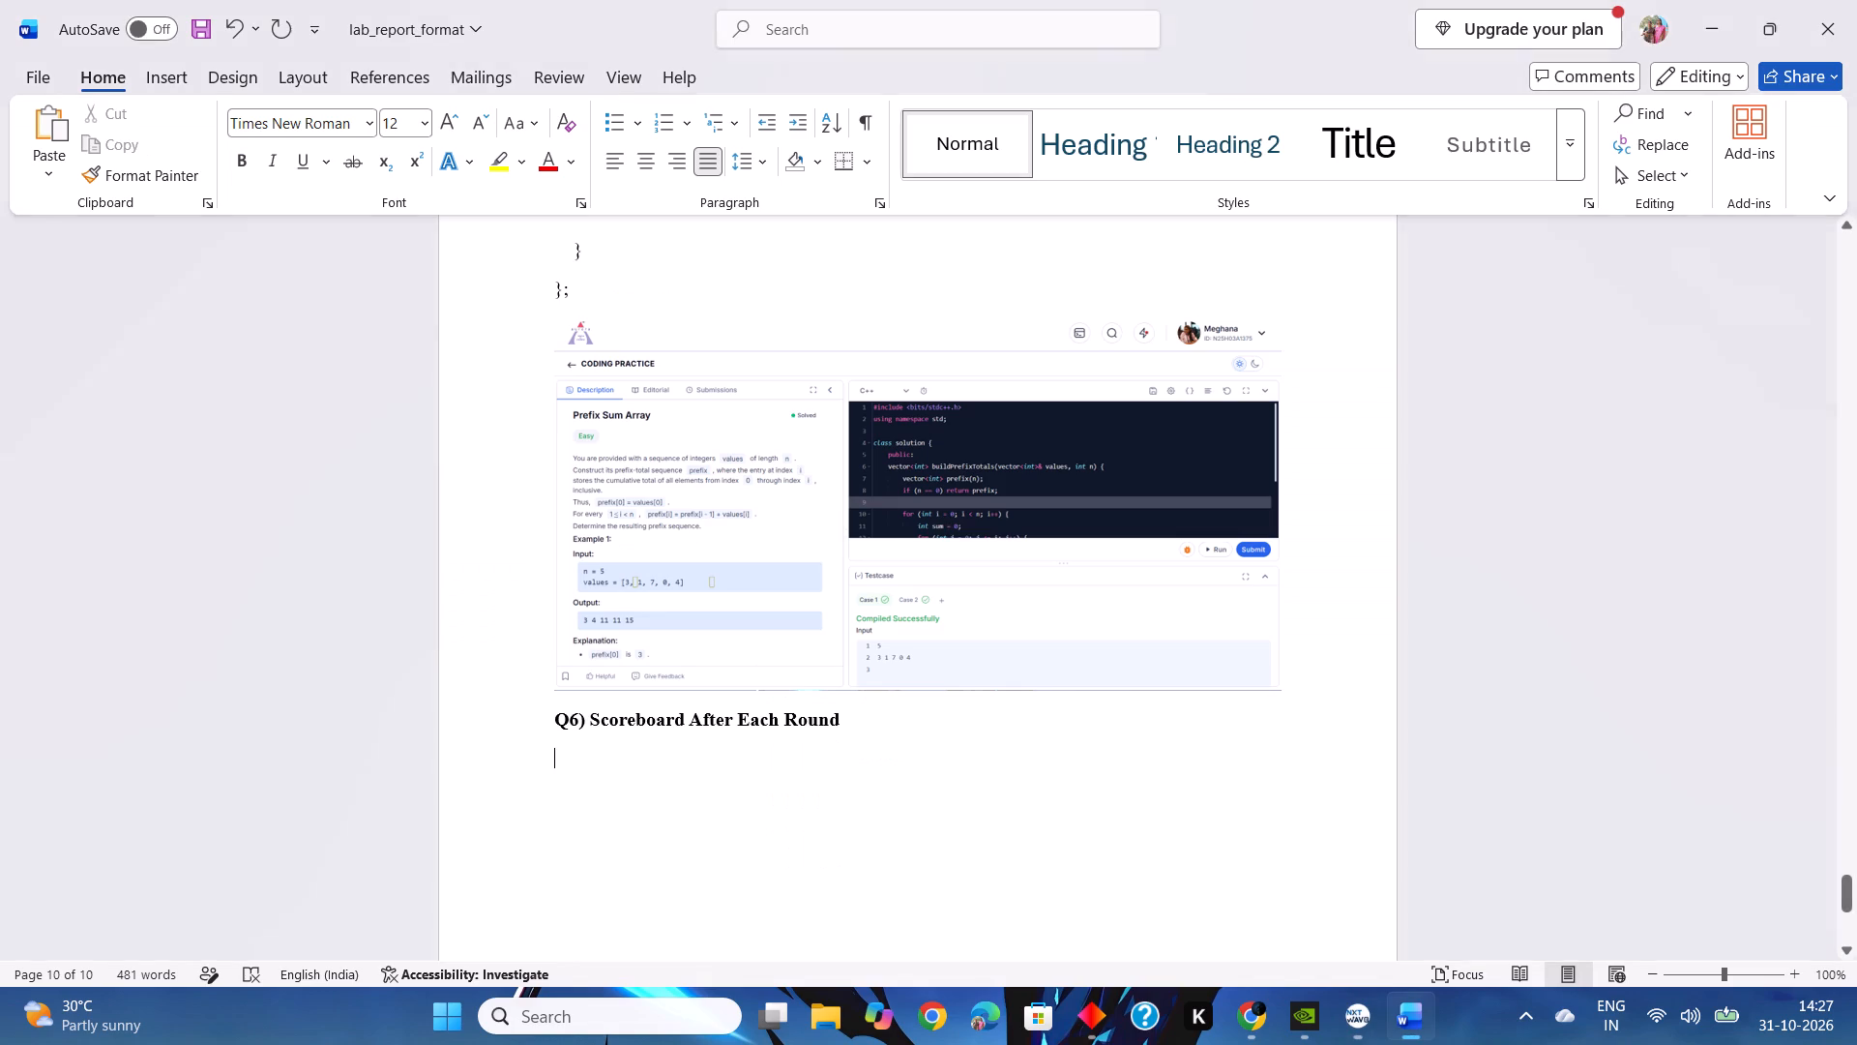
key("ctrl+v")
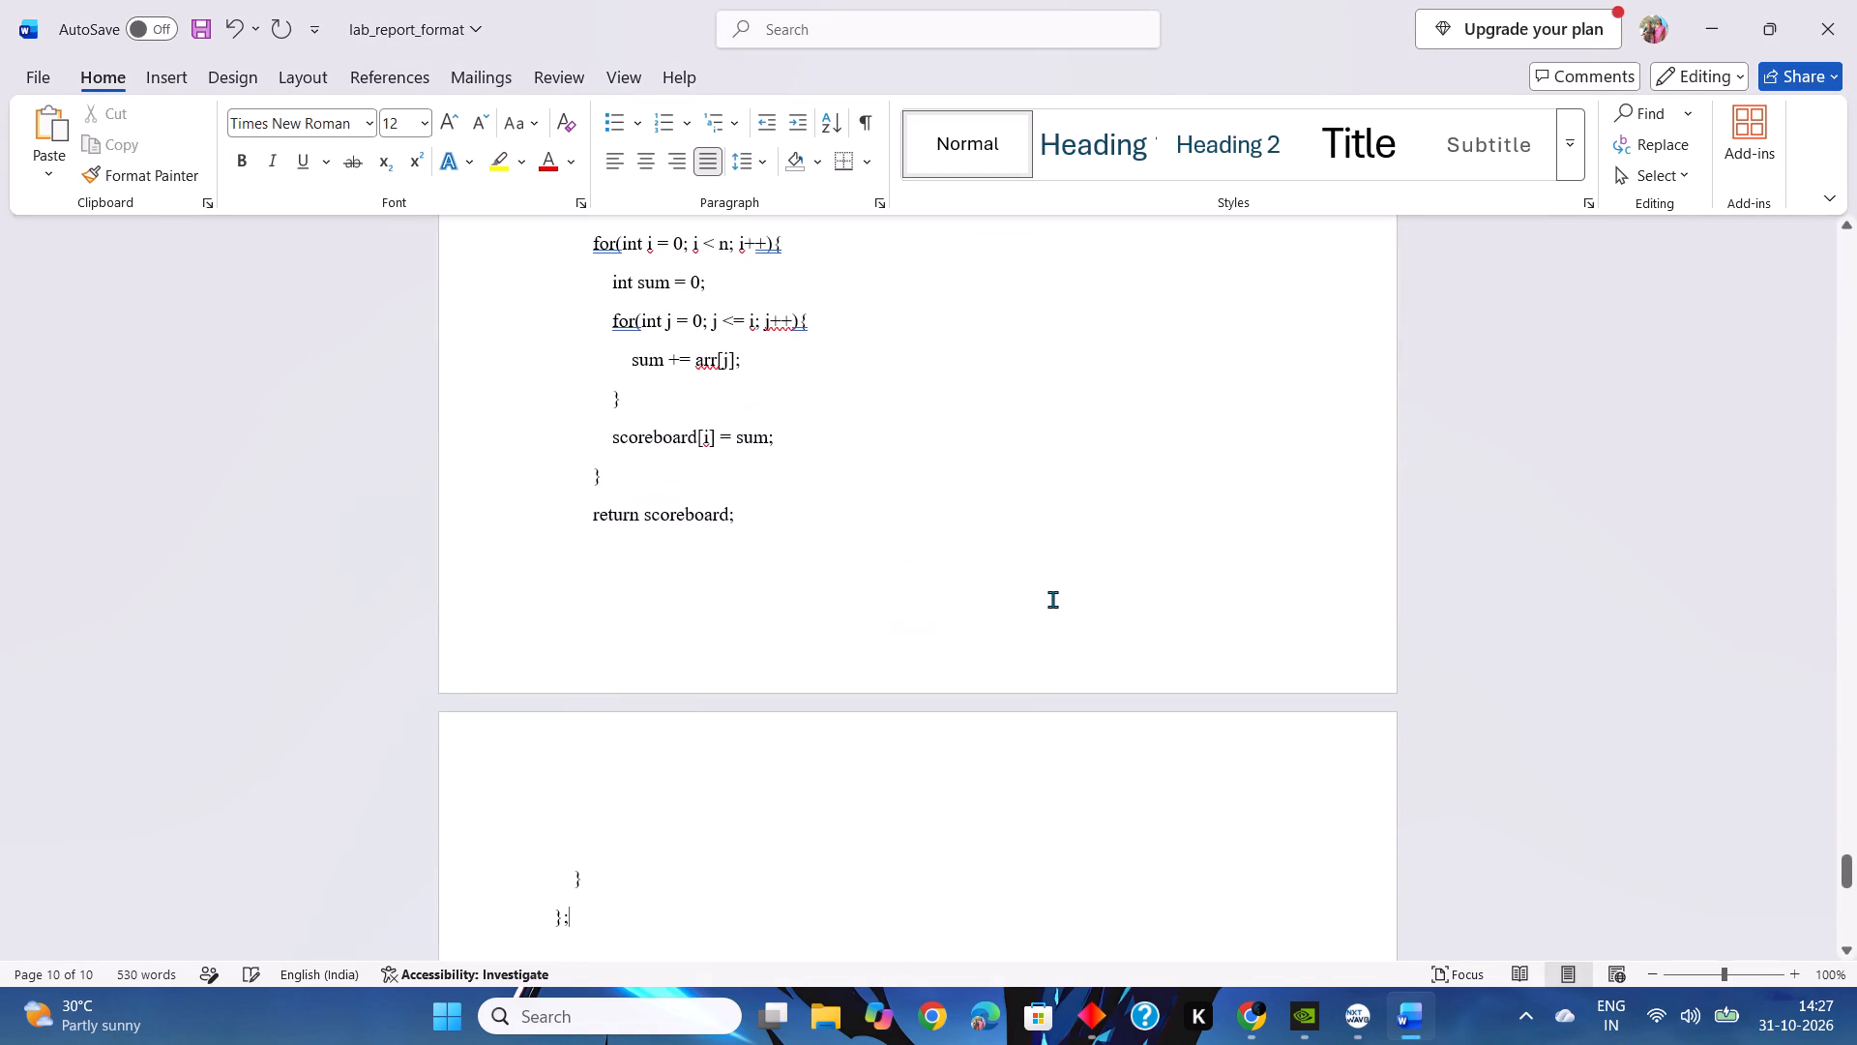
key("Return")
Run the Scoreboard After Each Round solution in NxtWave, capture the full page with its test results, and paste the screenshot below the Q6 code in Word.
key("alt+Tab")
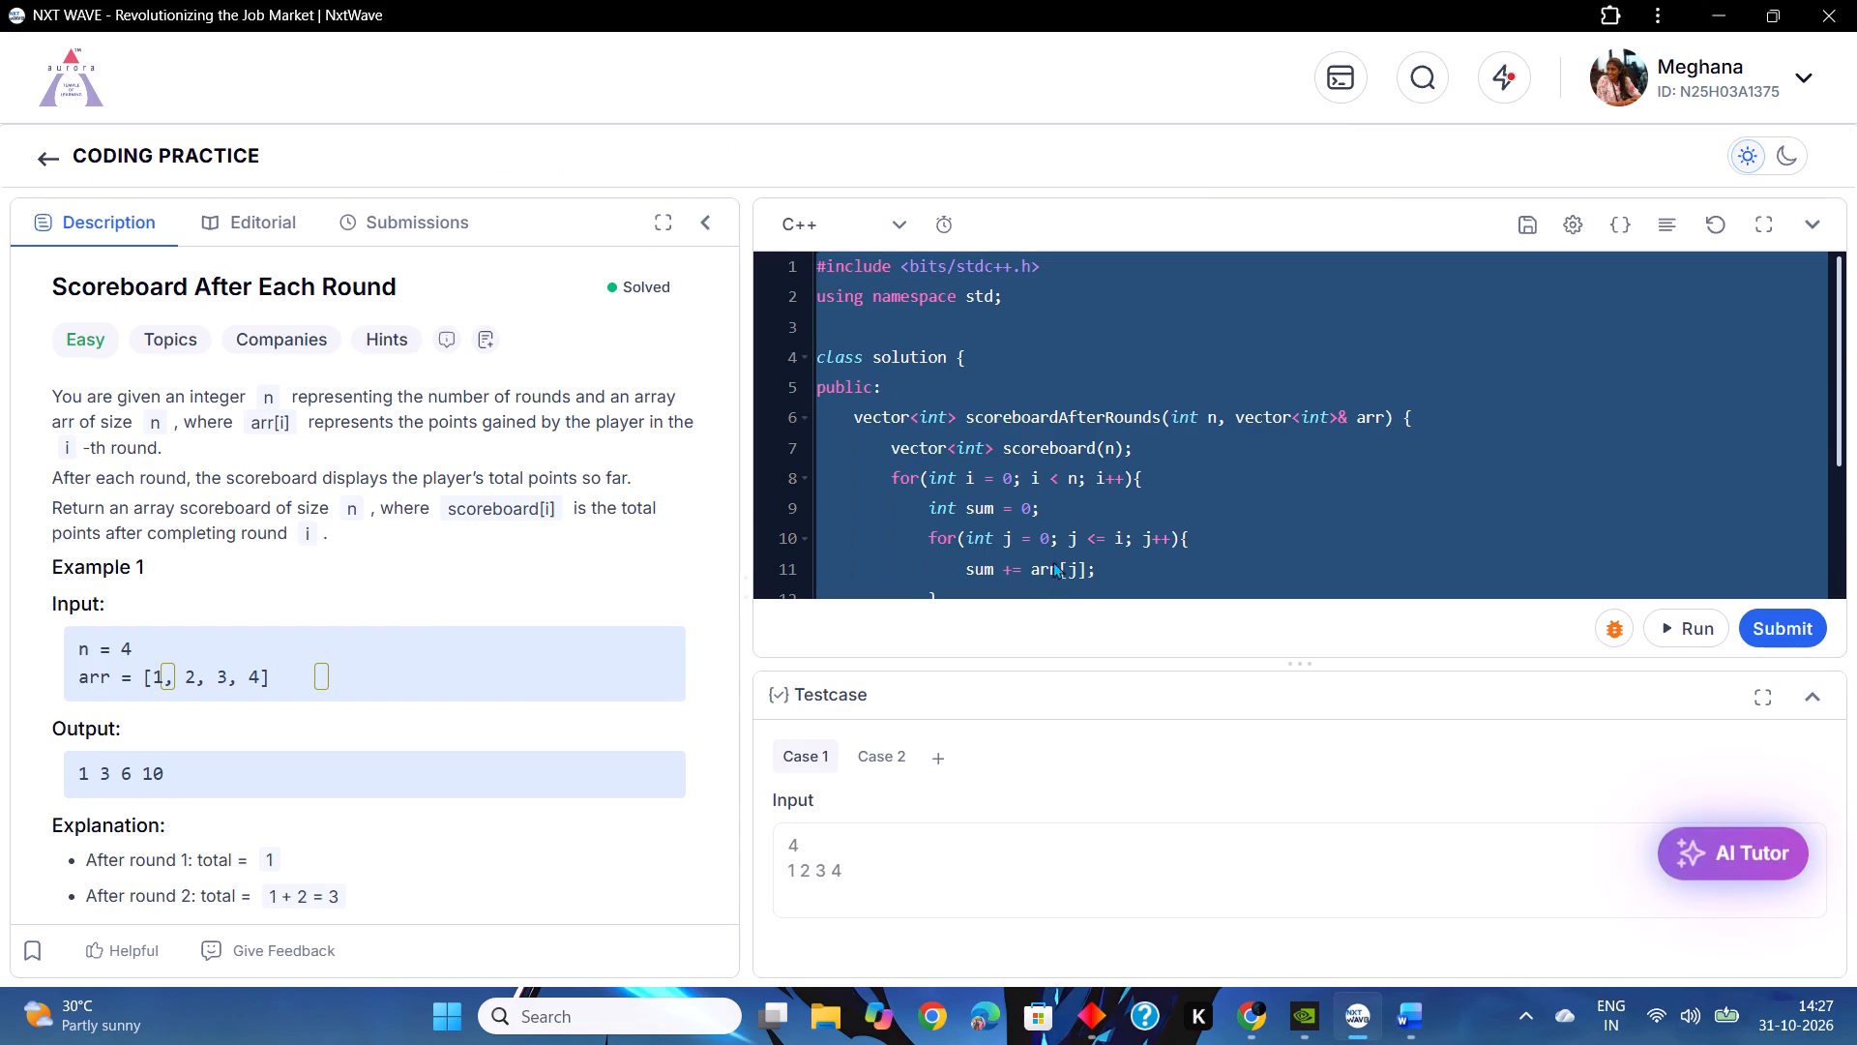
left_click(1052, 526)
left_click(1712, 623)
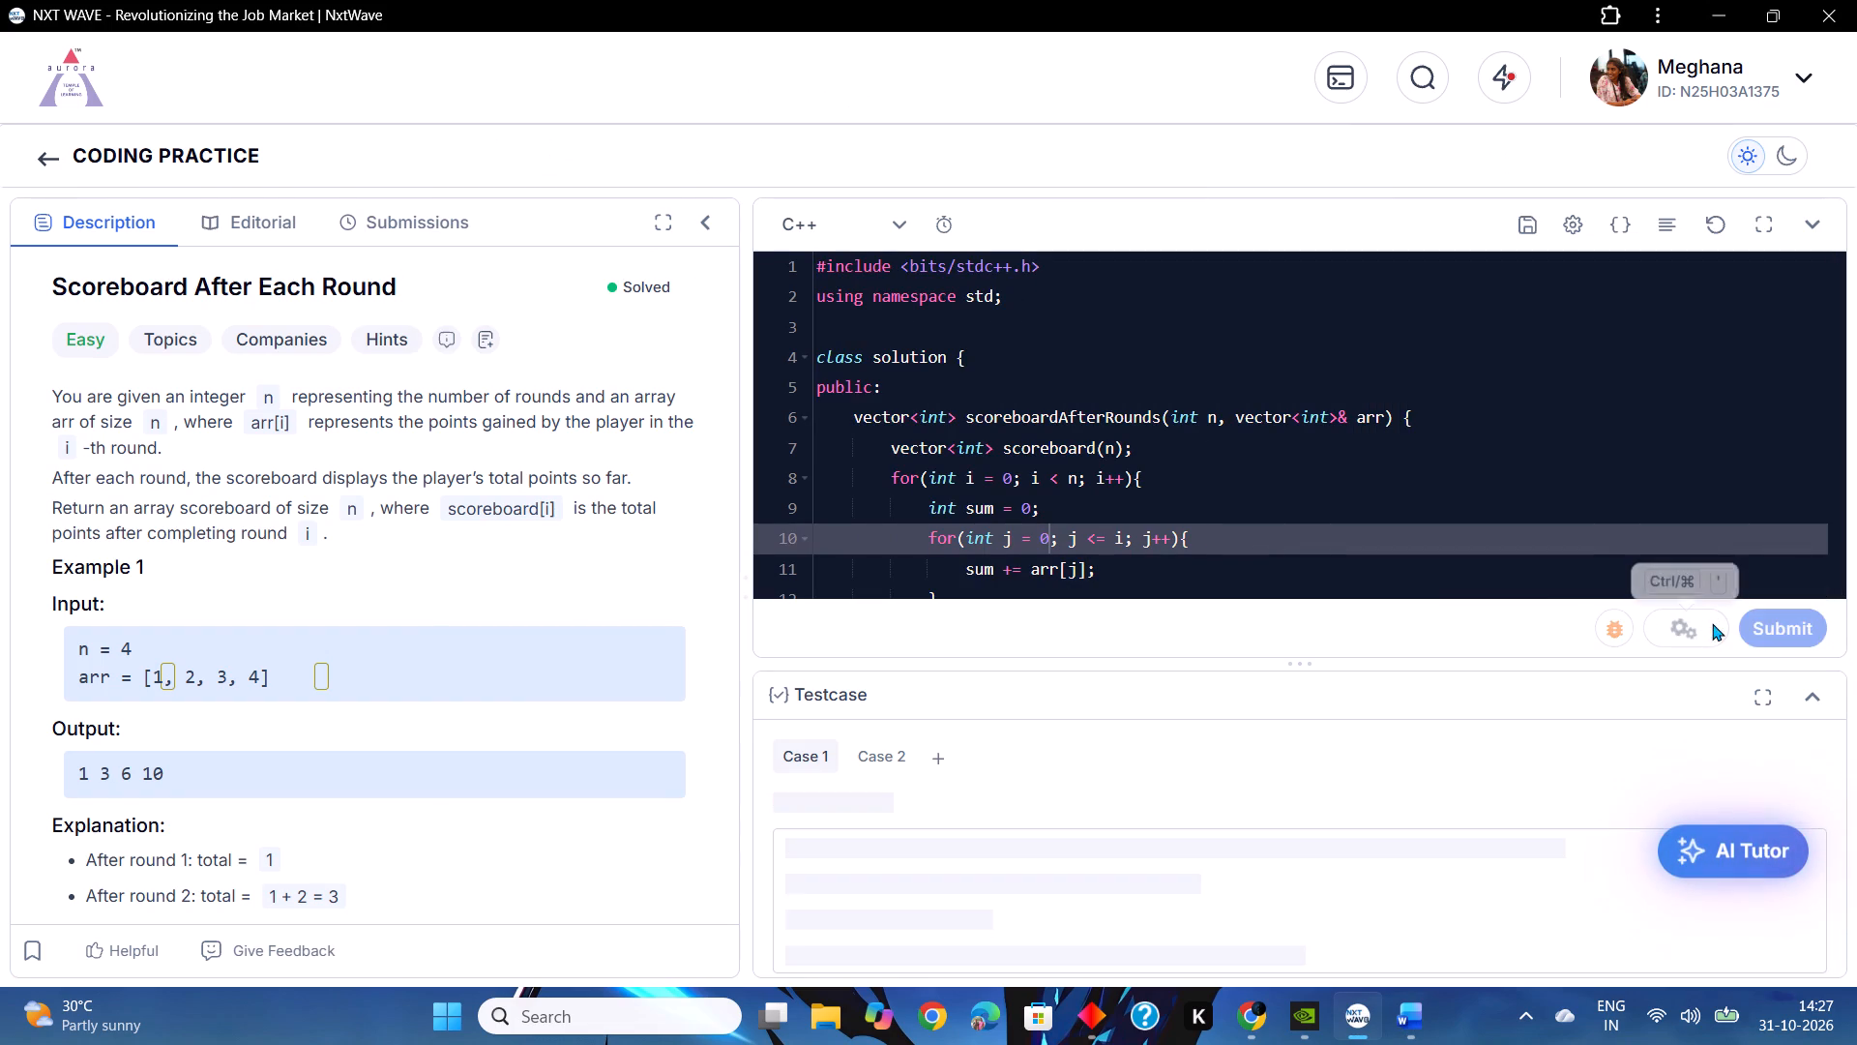
key("Print")
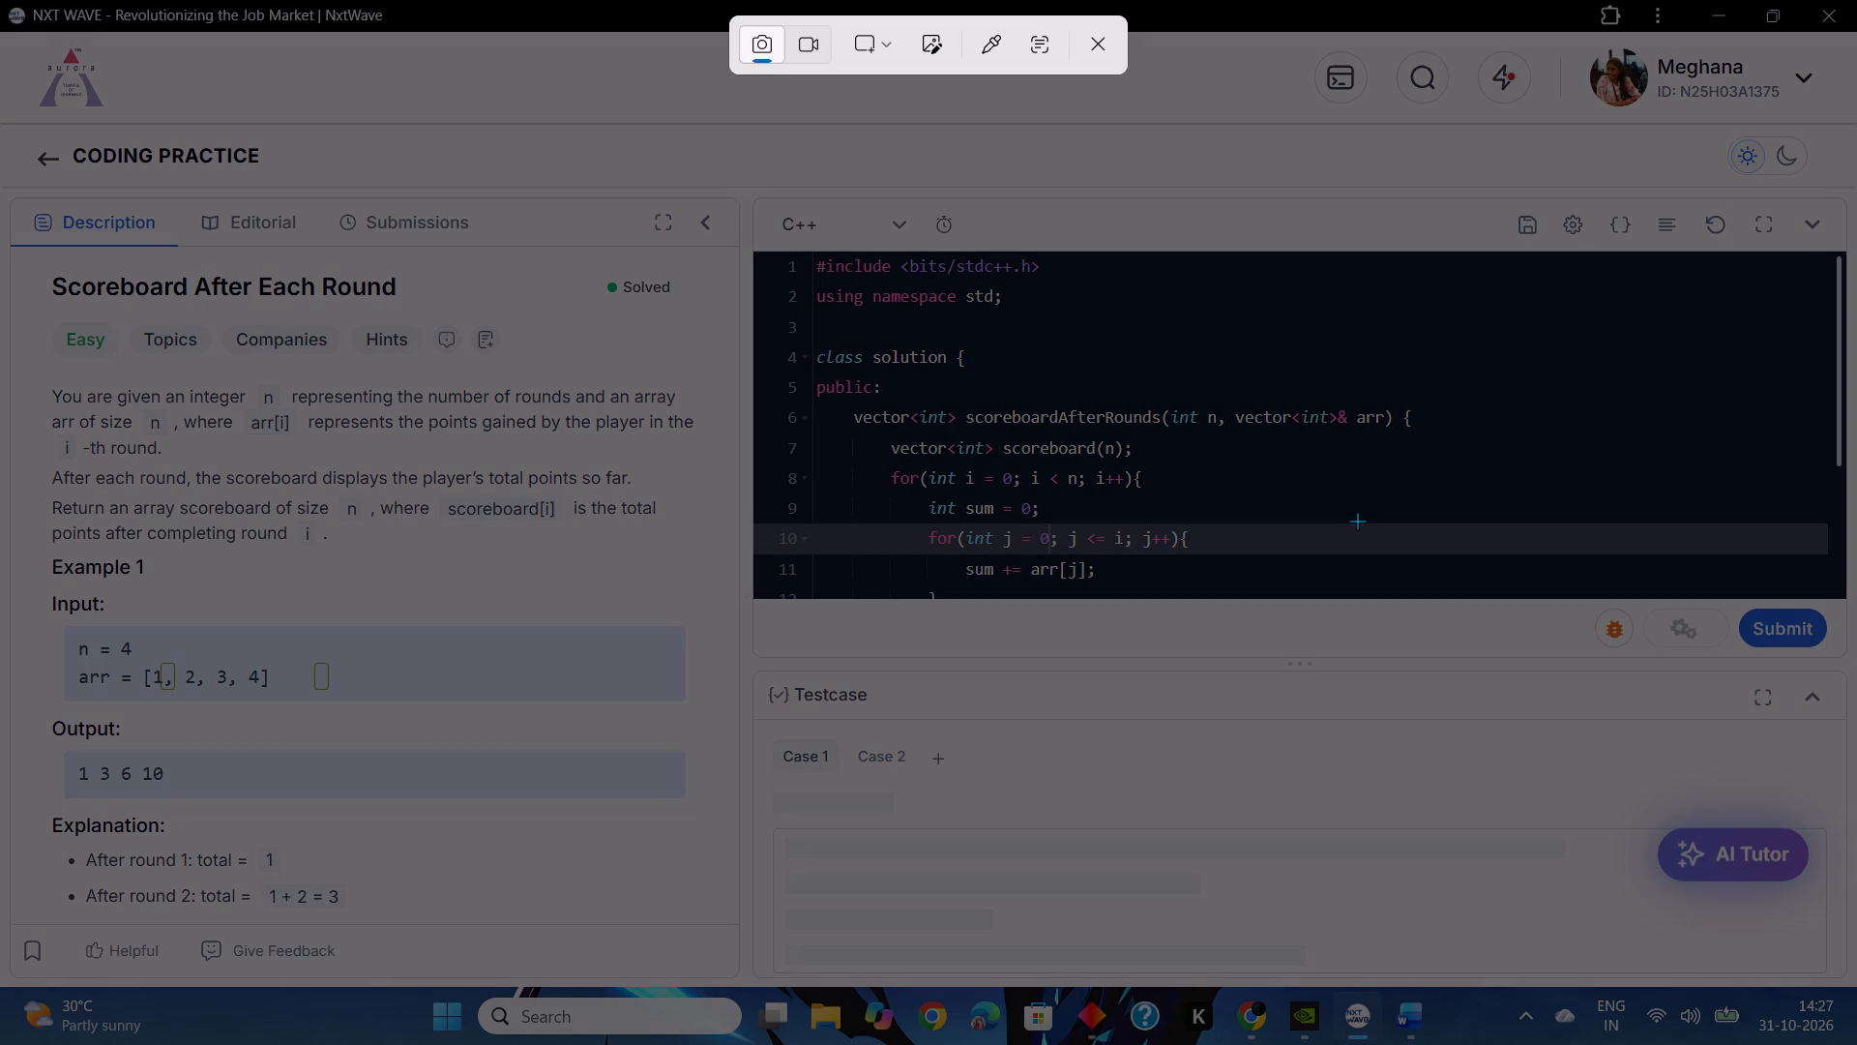
left_click(1085, 38)
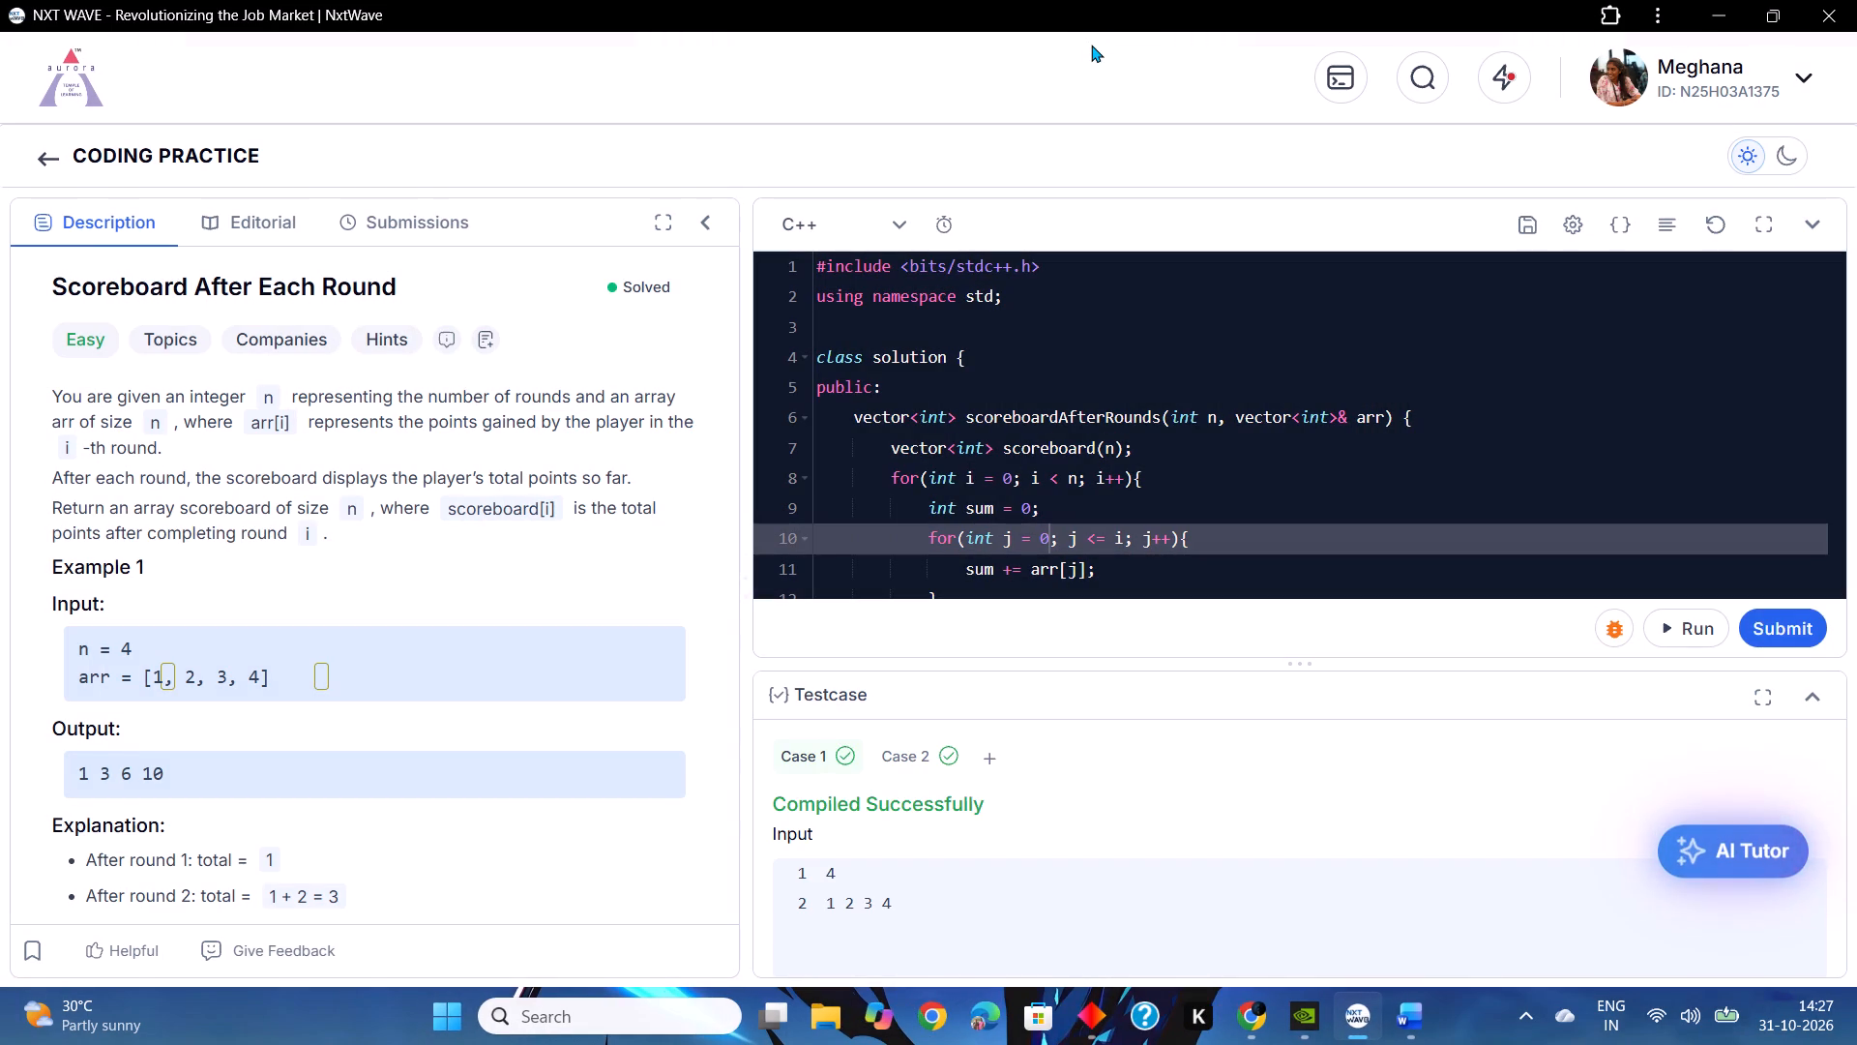
key("Print")
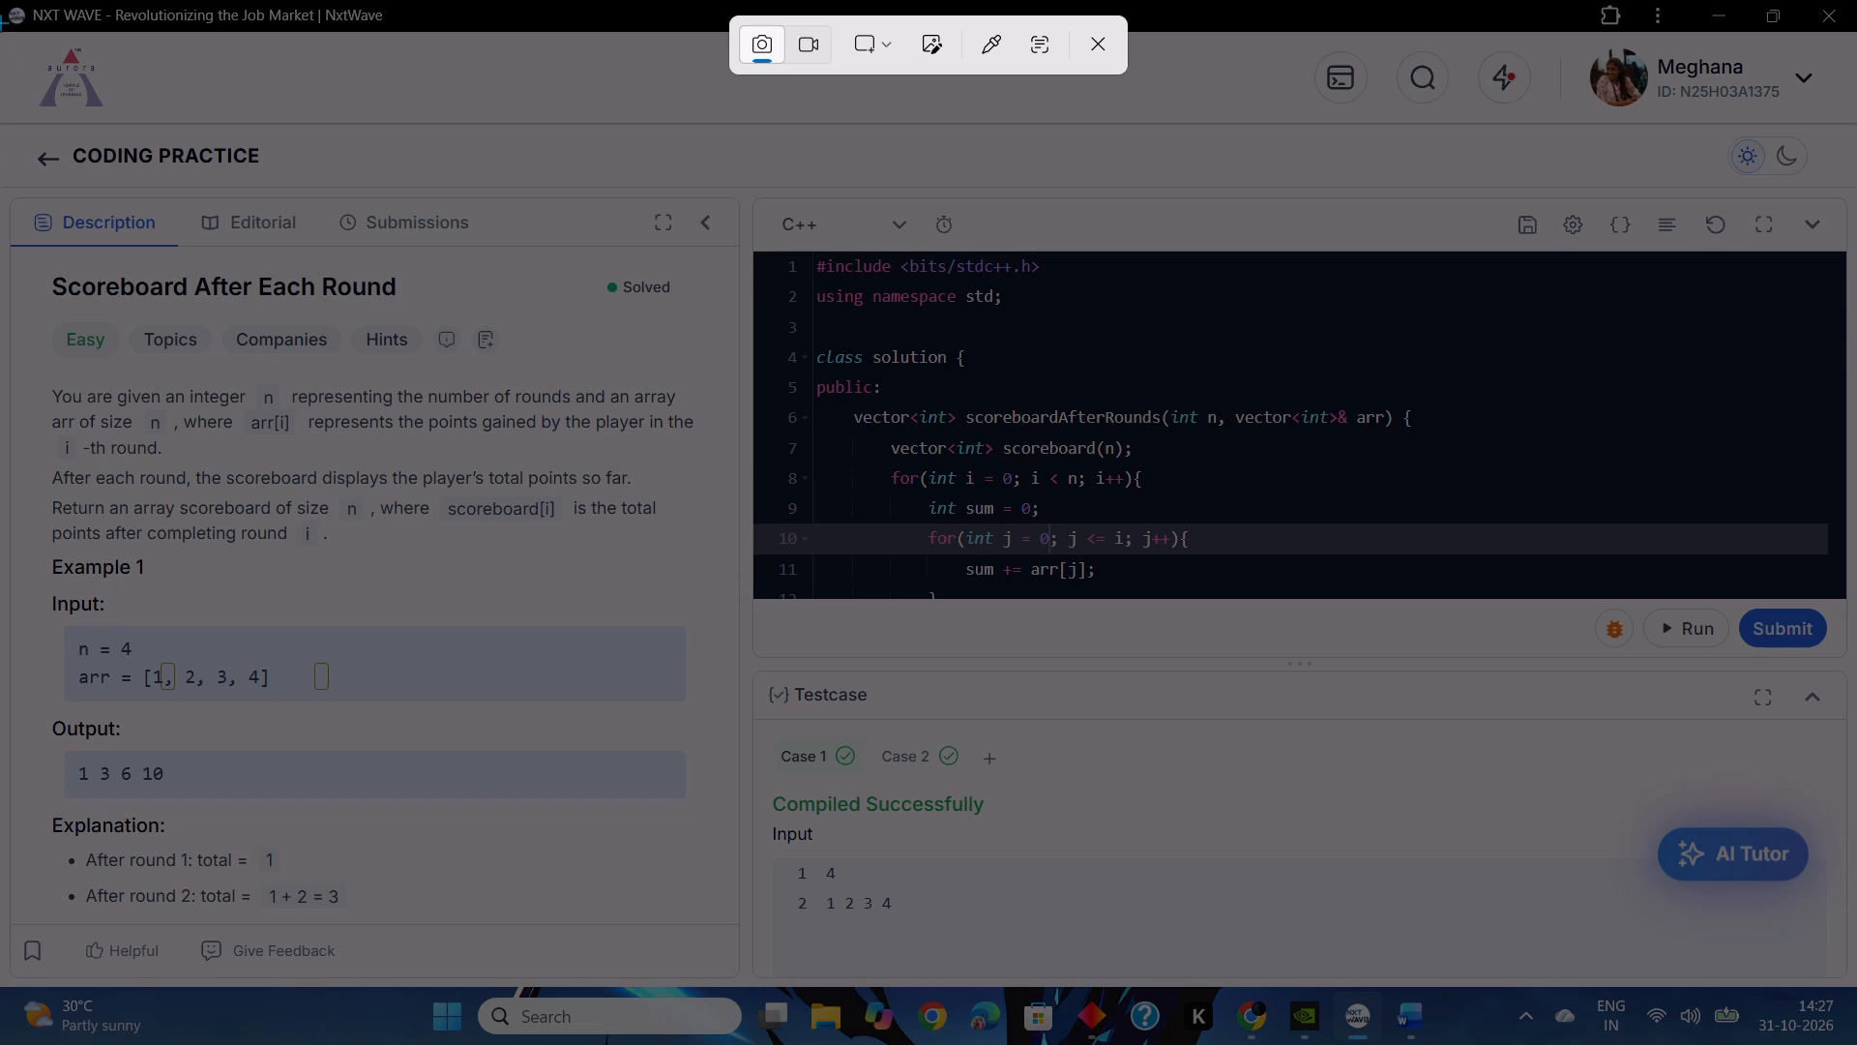
left_click_drag(0, 22, 1856, 978)
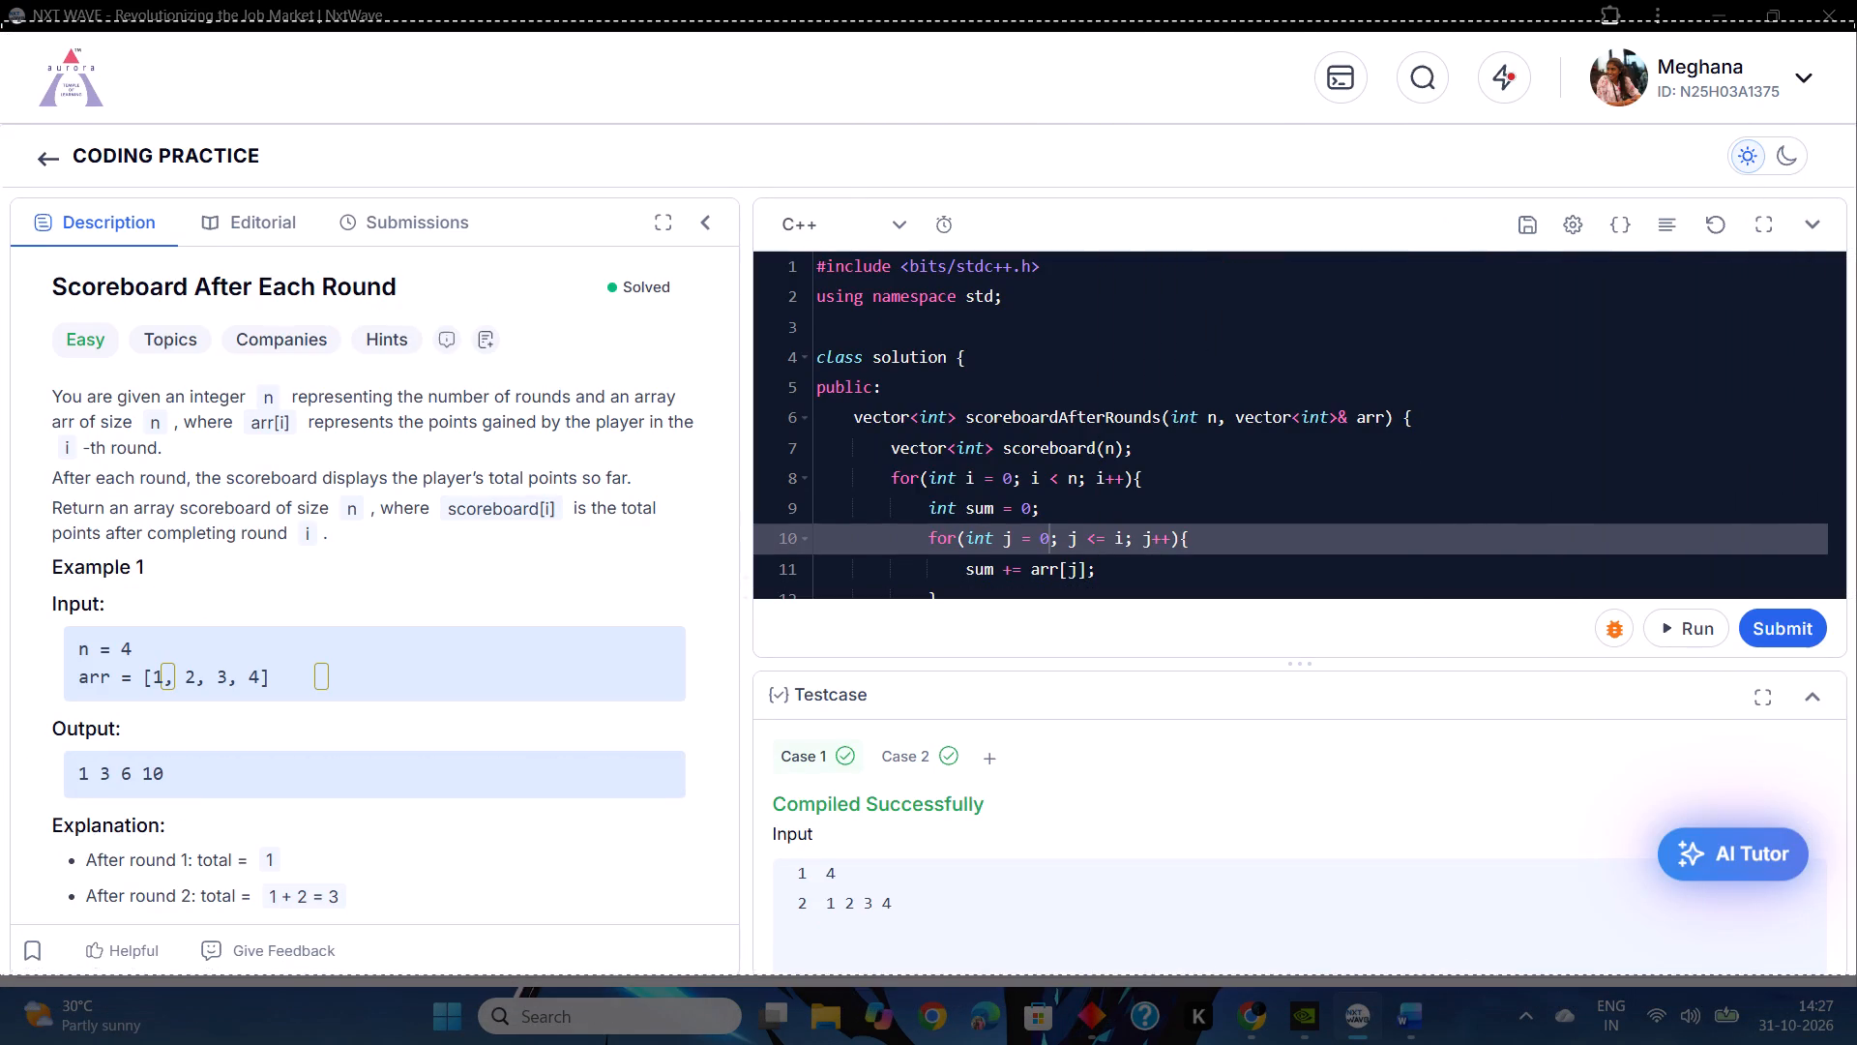
left_click_drag(1856, 978, 1856, 989)
key("alt+Tab")
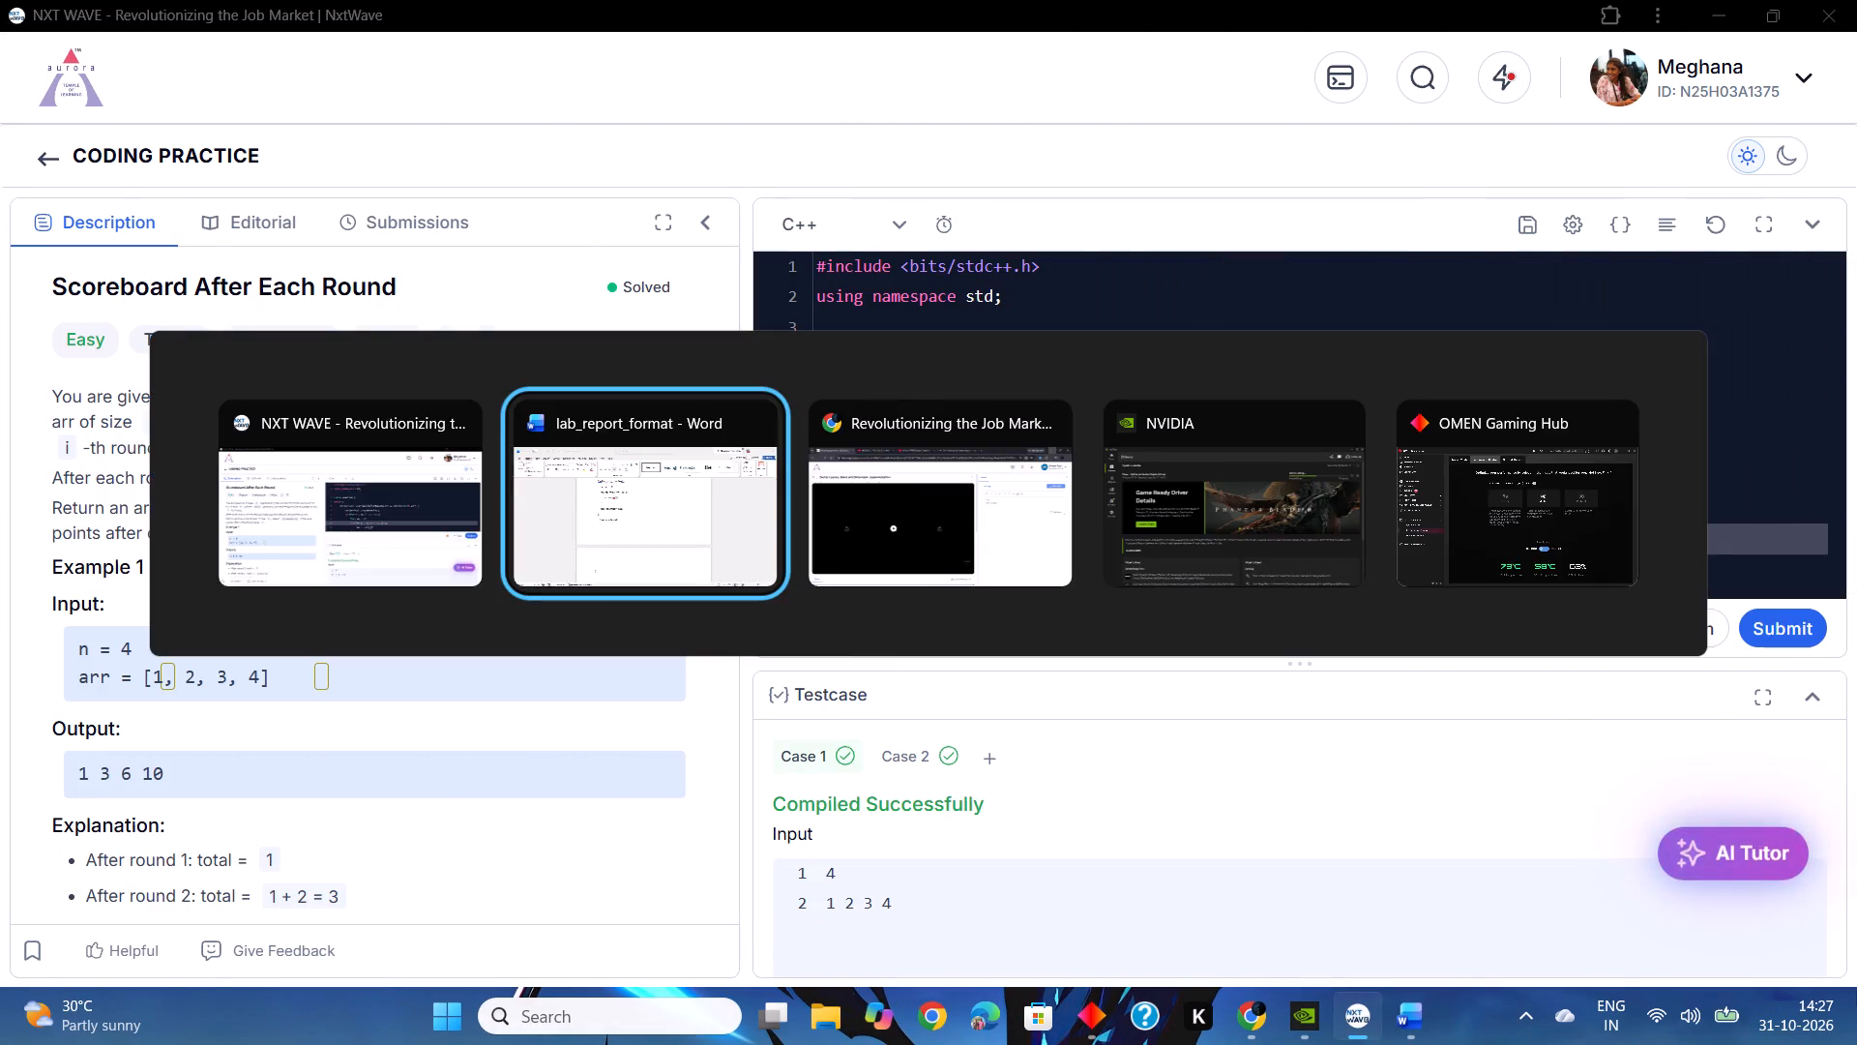
key("ctrl+v")
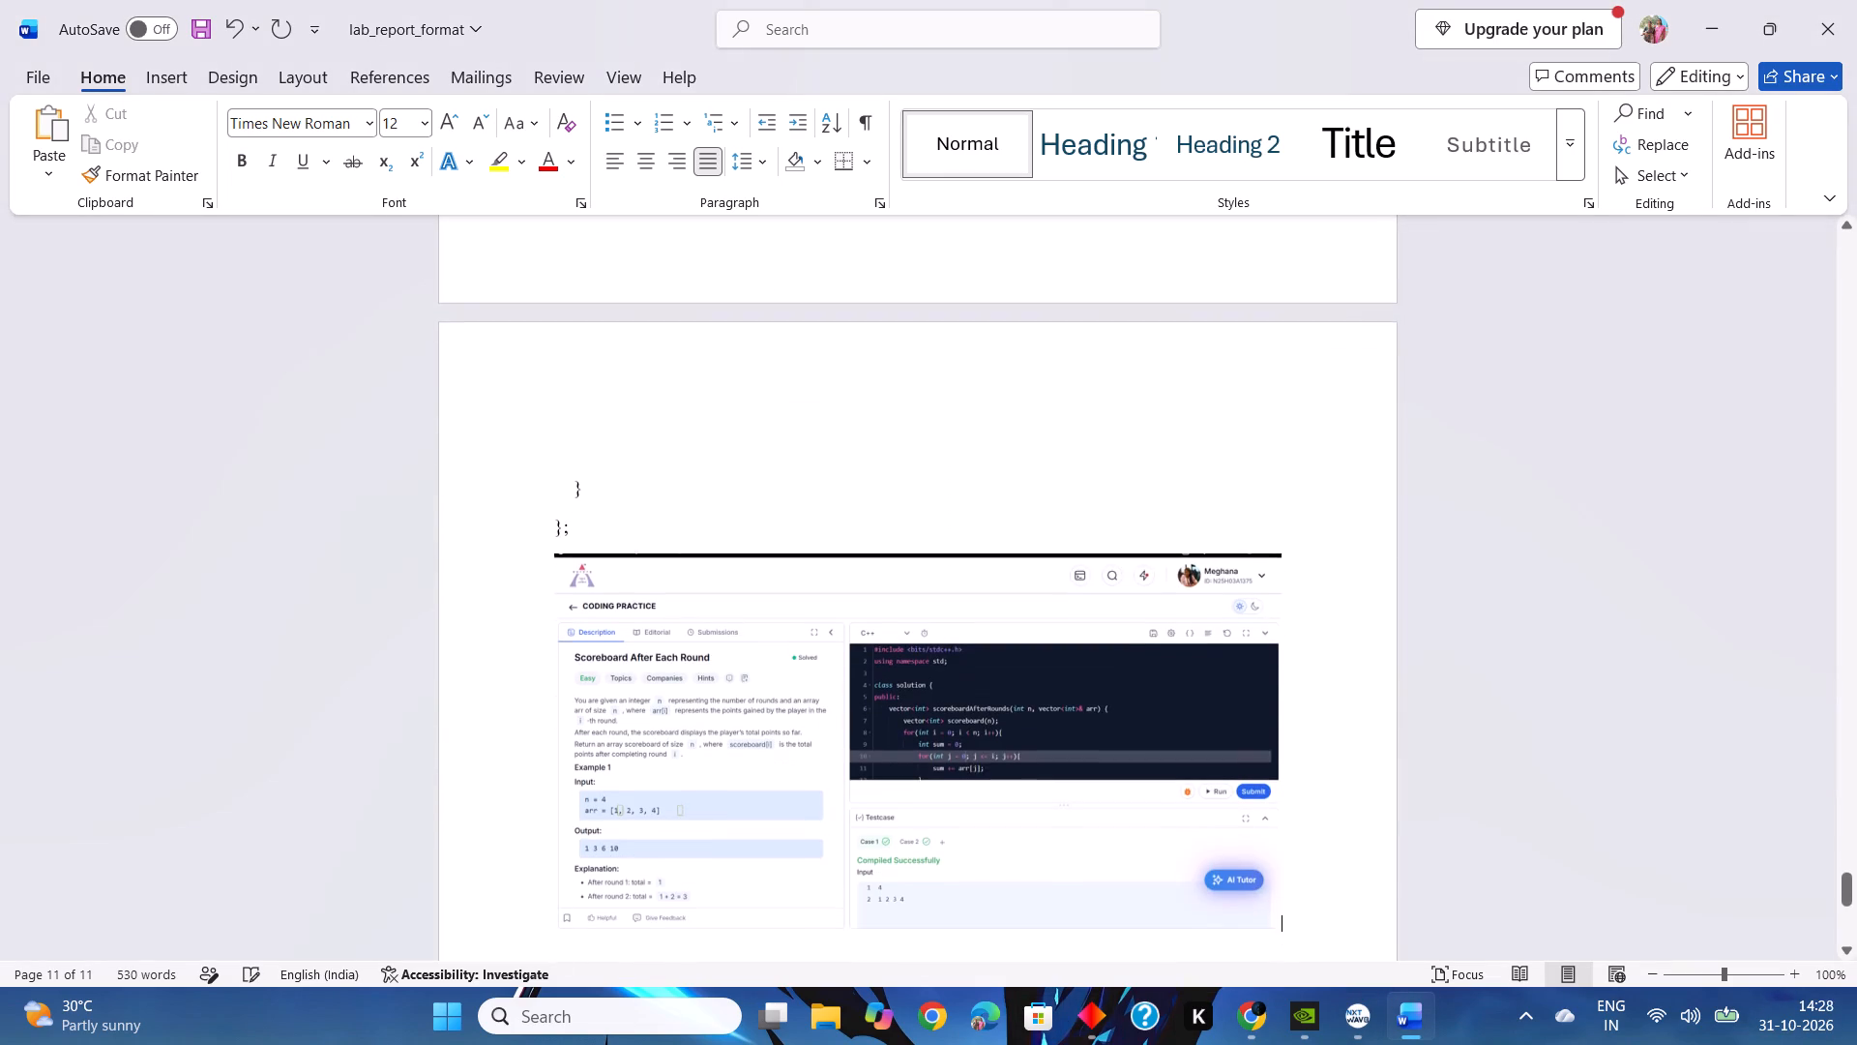
Enter the label "Q7)" on a new line below the Q6 screenshot.
scroll(885, 856, "down", 1)
key("Return")
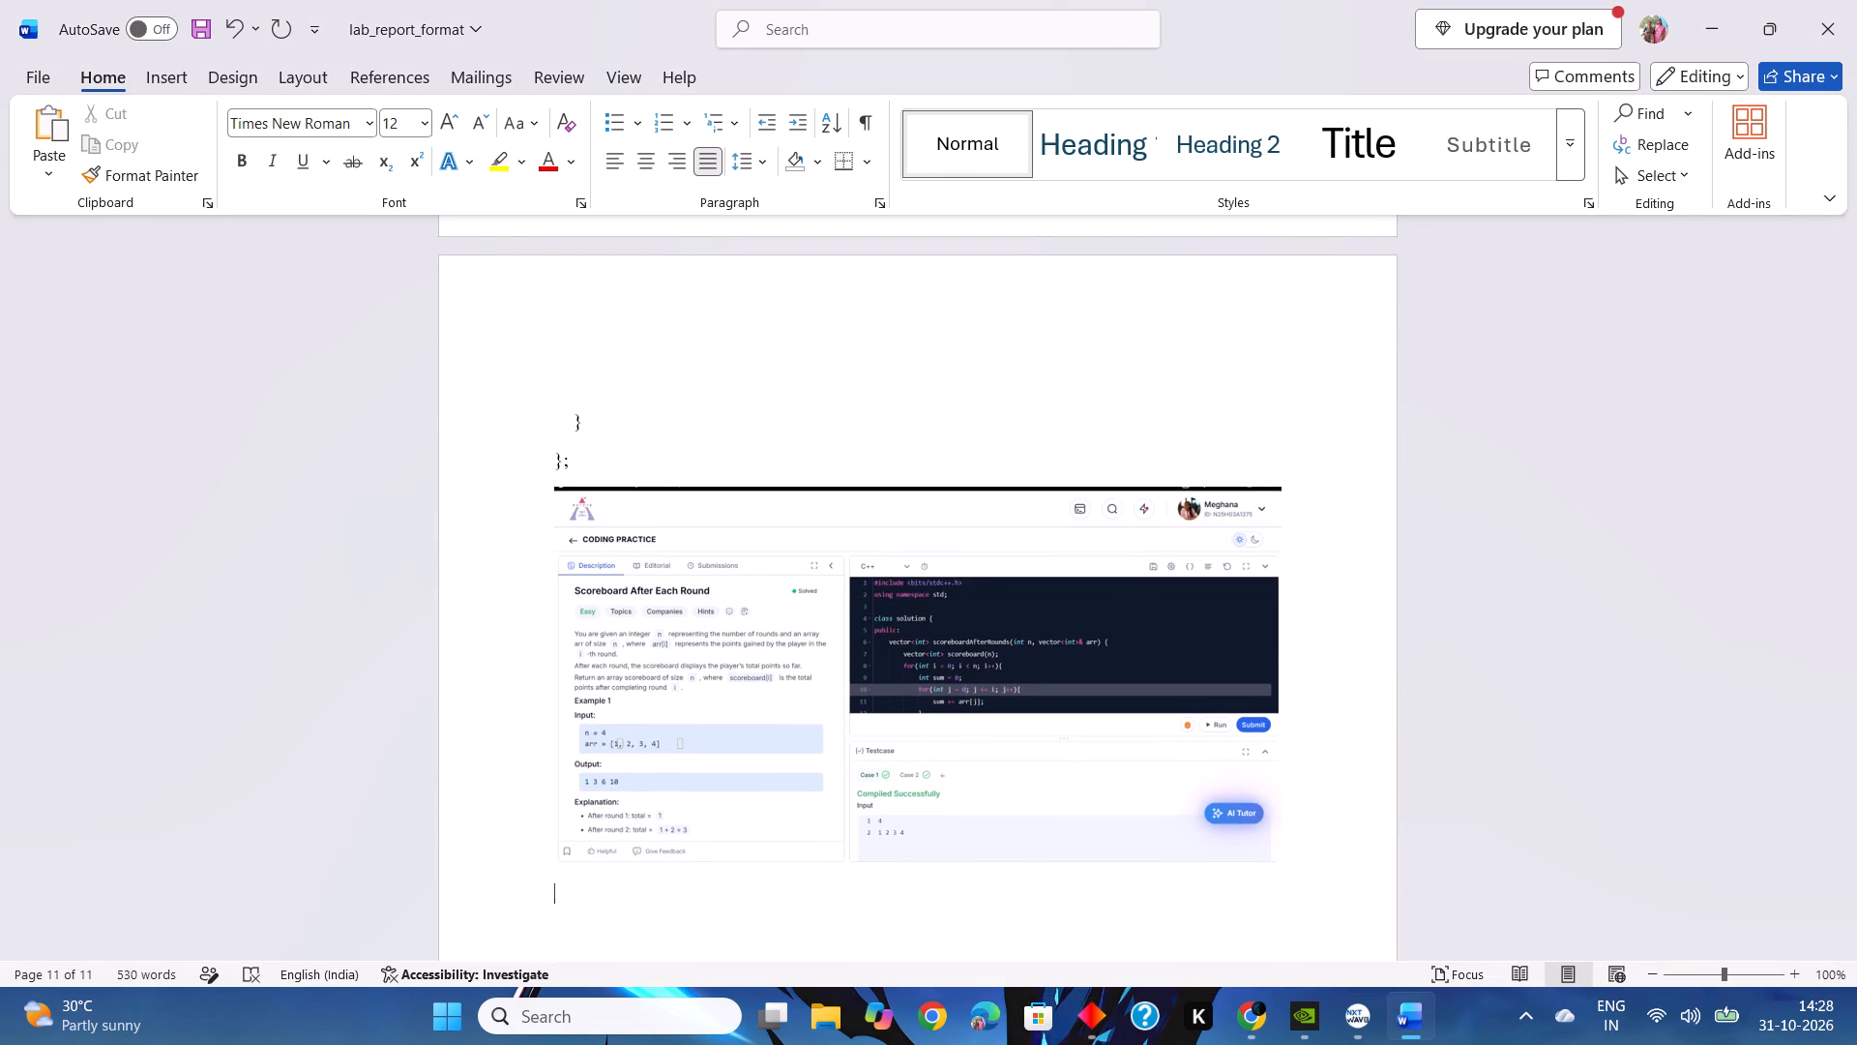
key("q")
scroll(885, 856, "up", 20)
scroll(885, 856, "up", 1)
scroll(885, 856, "down", 4)
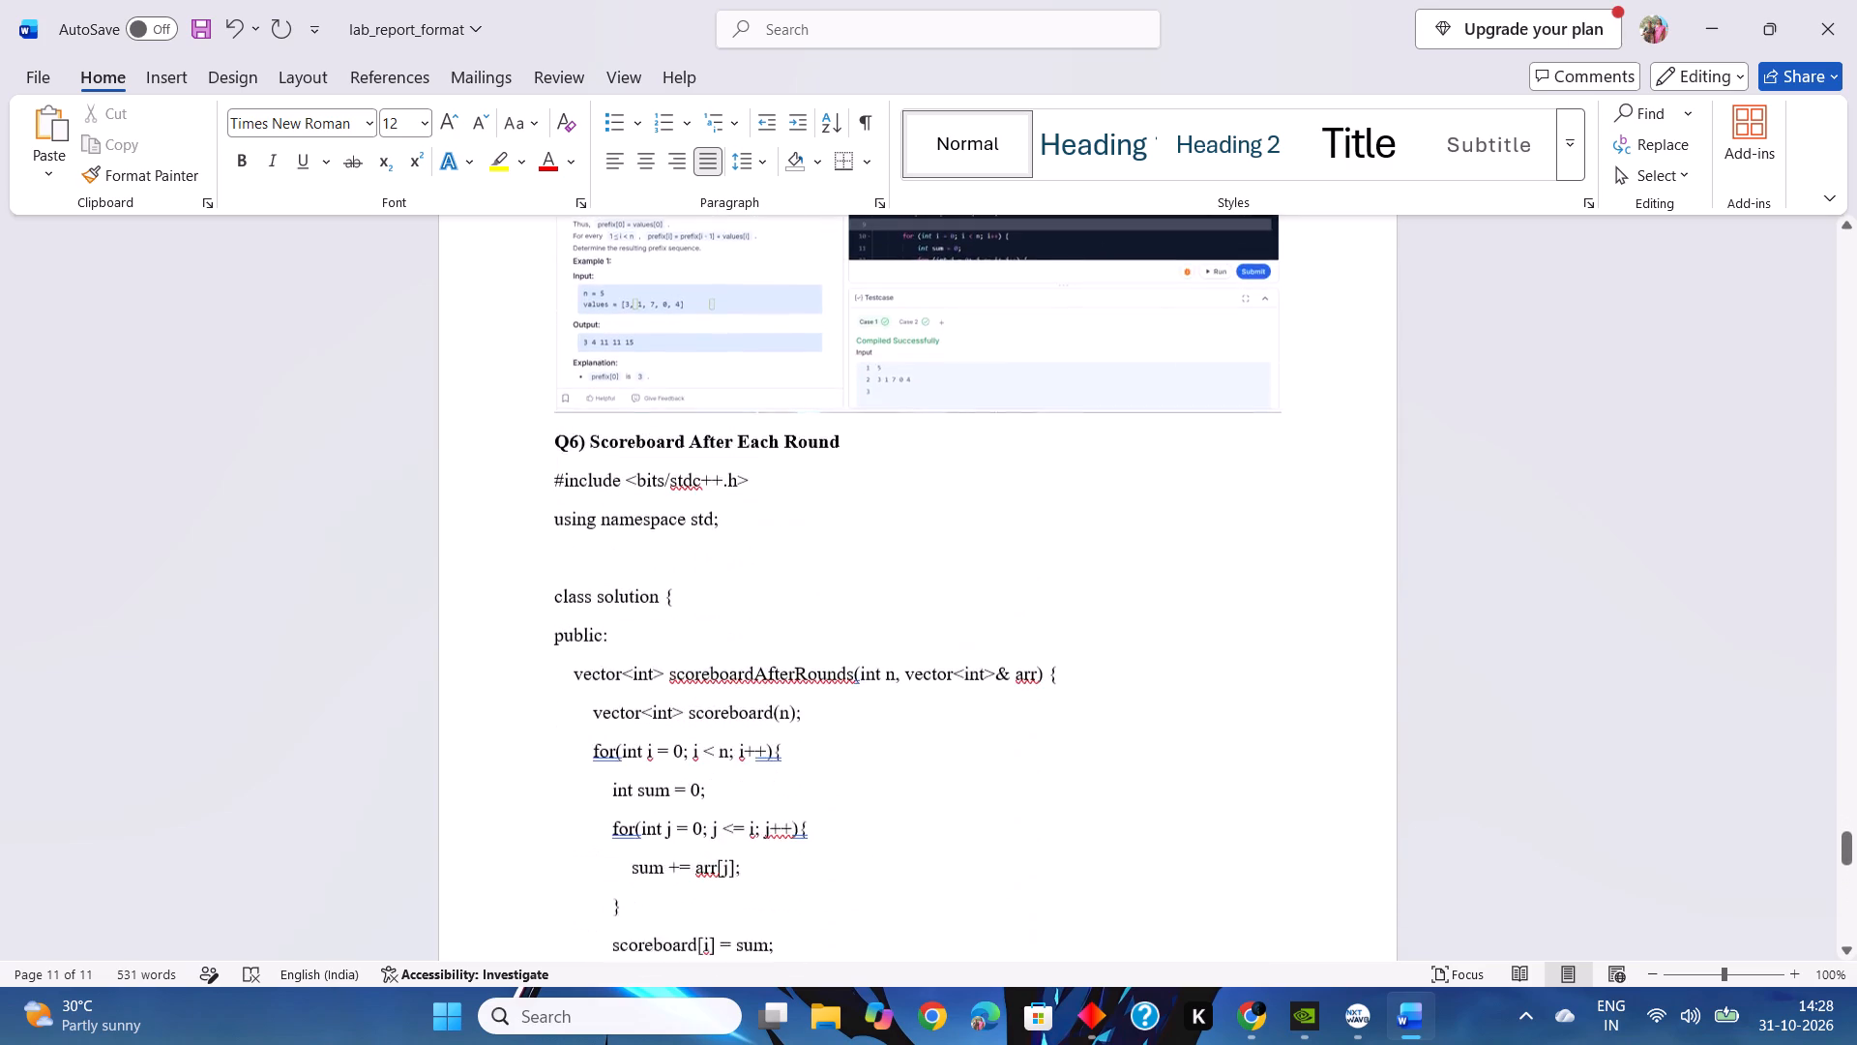
scroll(885, 856, "down", 18)
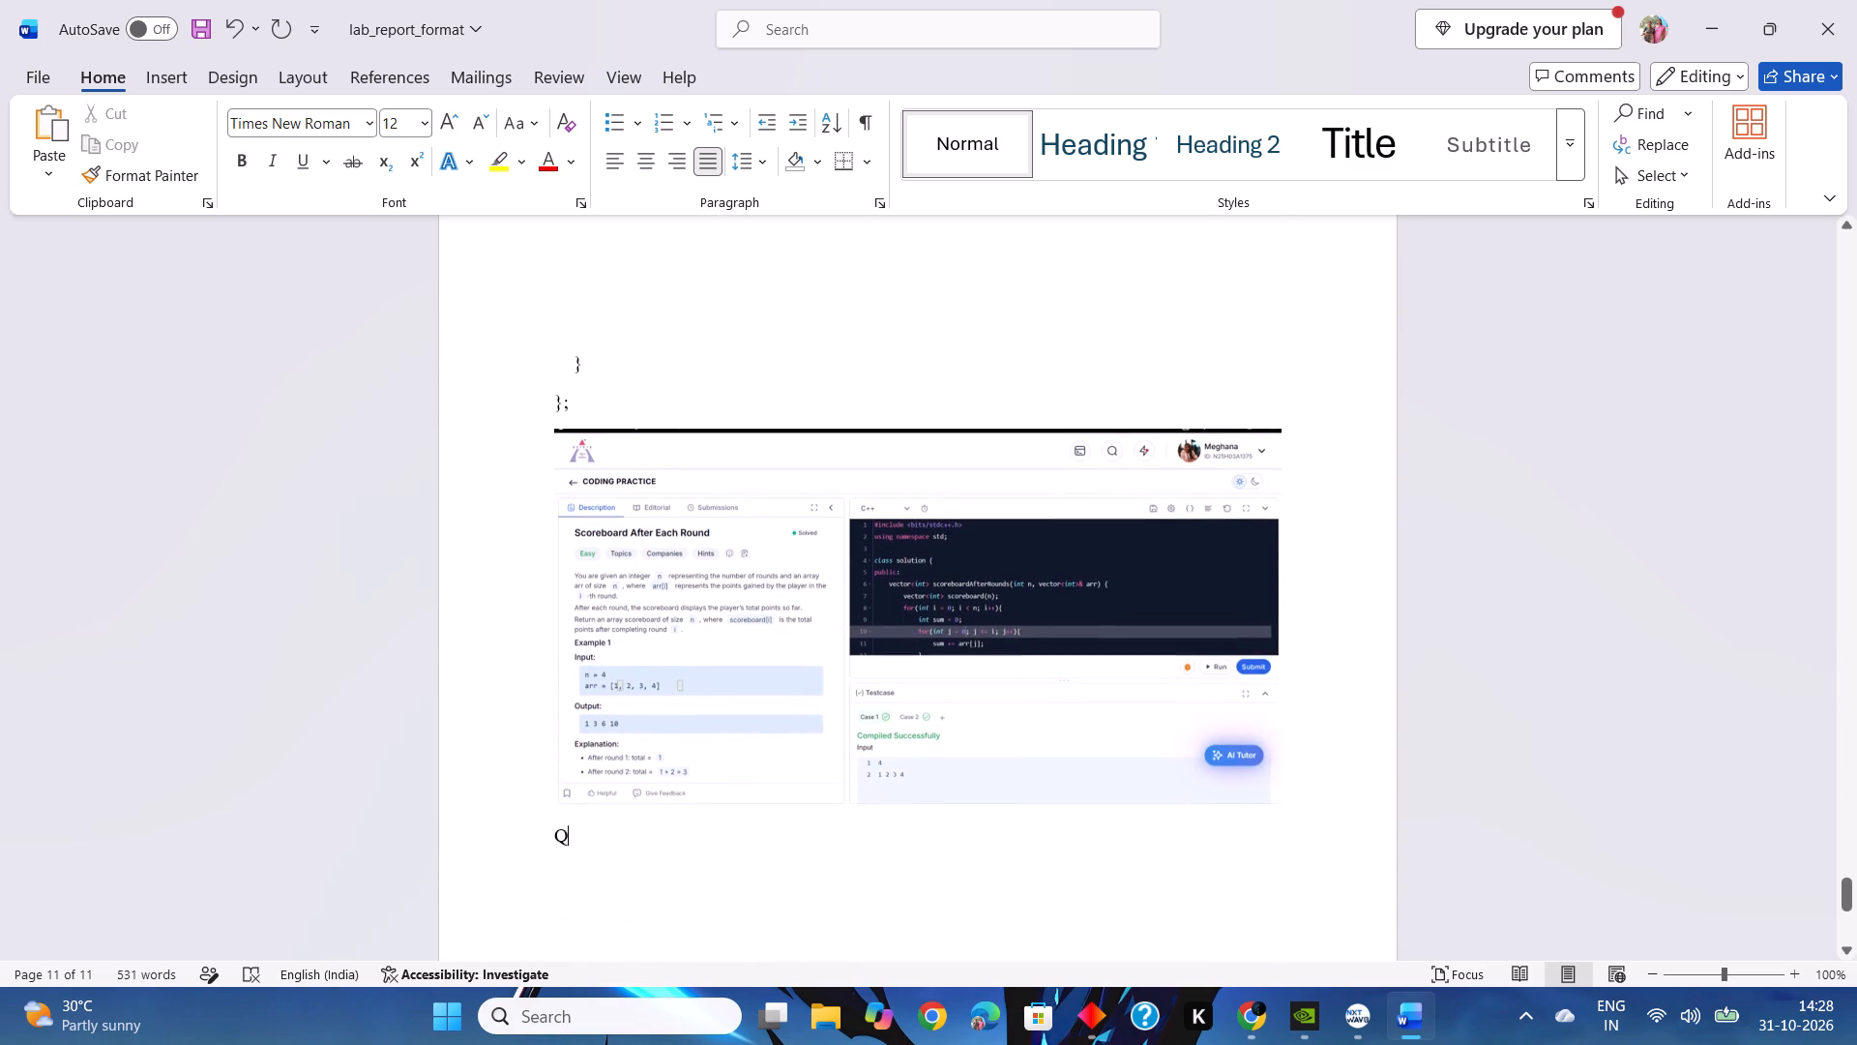
key("7")
key("shift+parenright")
Copy the question name "Maximum Sum Fixed Window" from NxtWave's sliding window Coding Practice list and paste it after "Q7)" in the Word report.
key("alt+Tab")
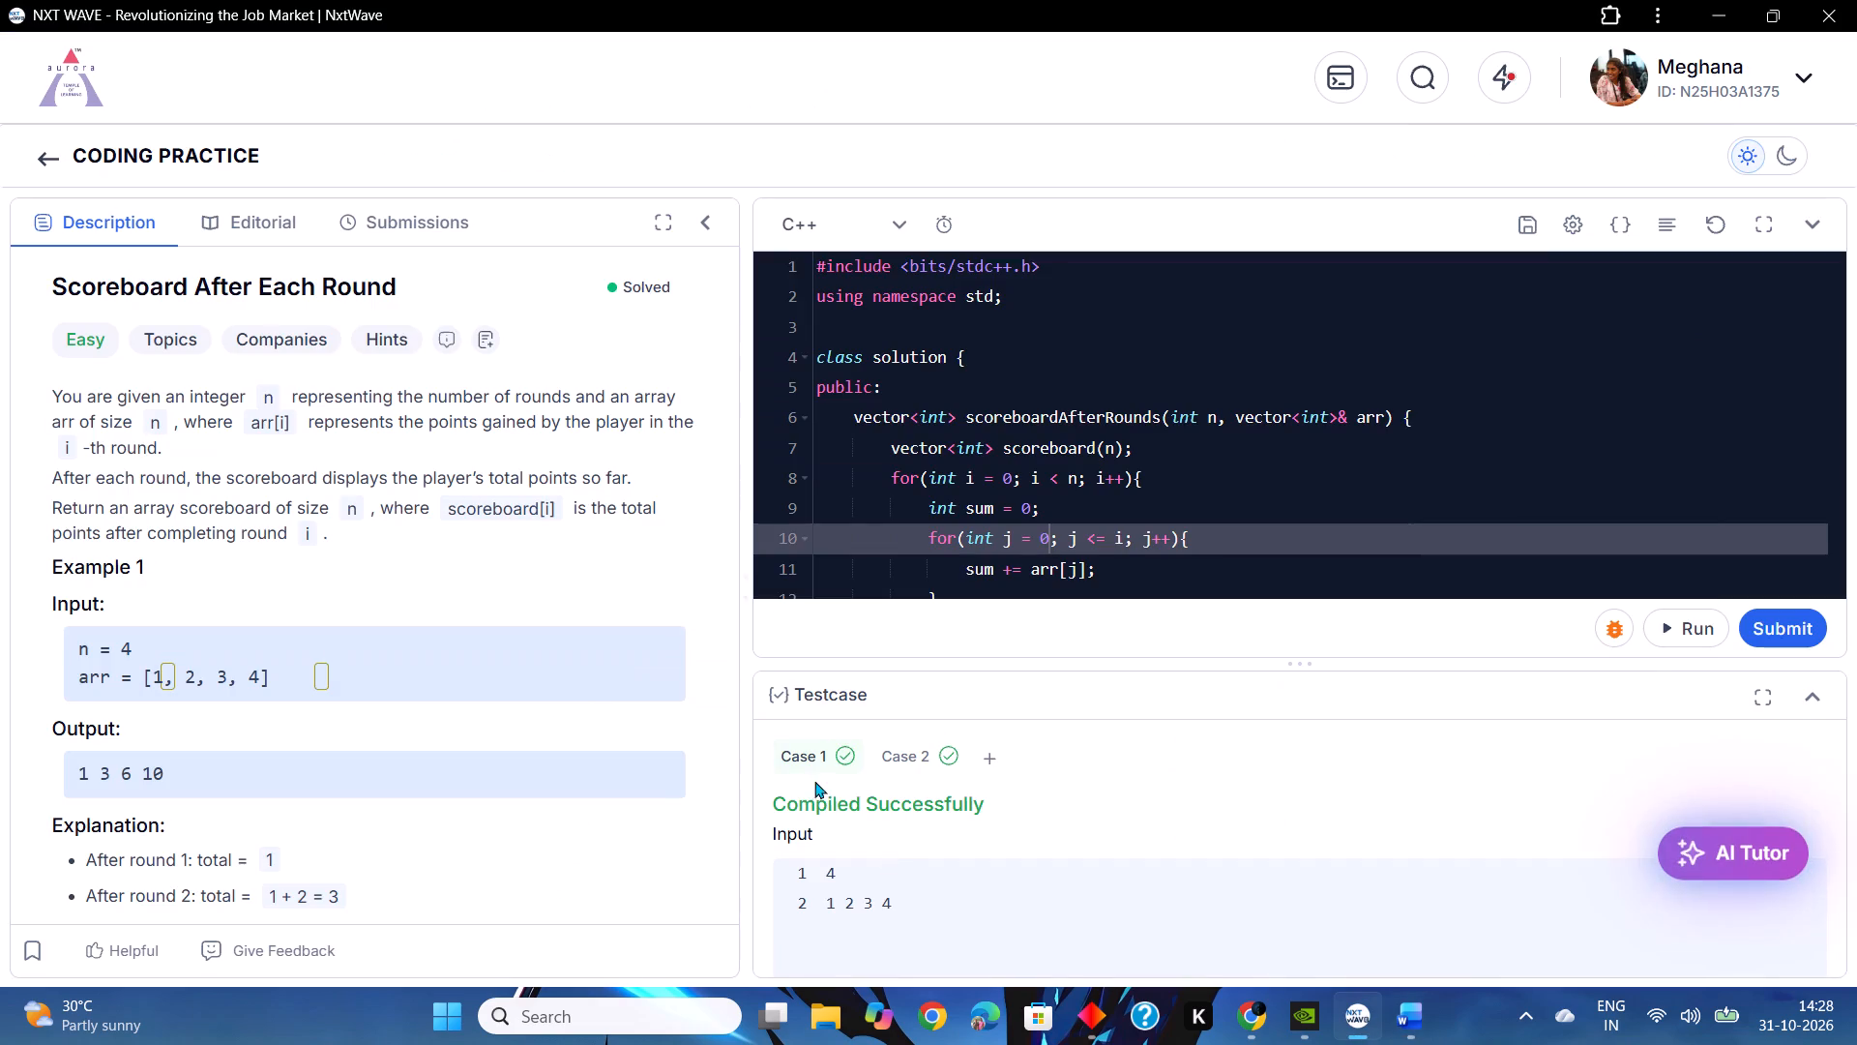
left_click(42, 160)
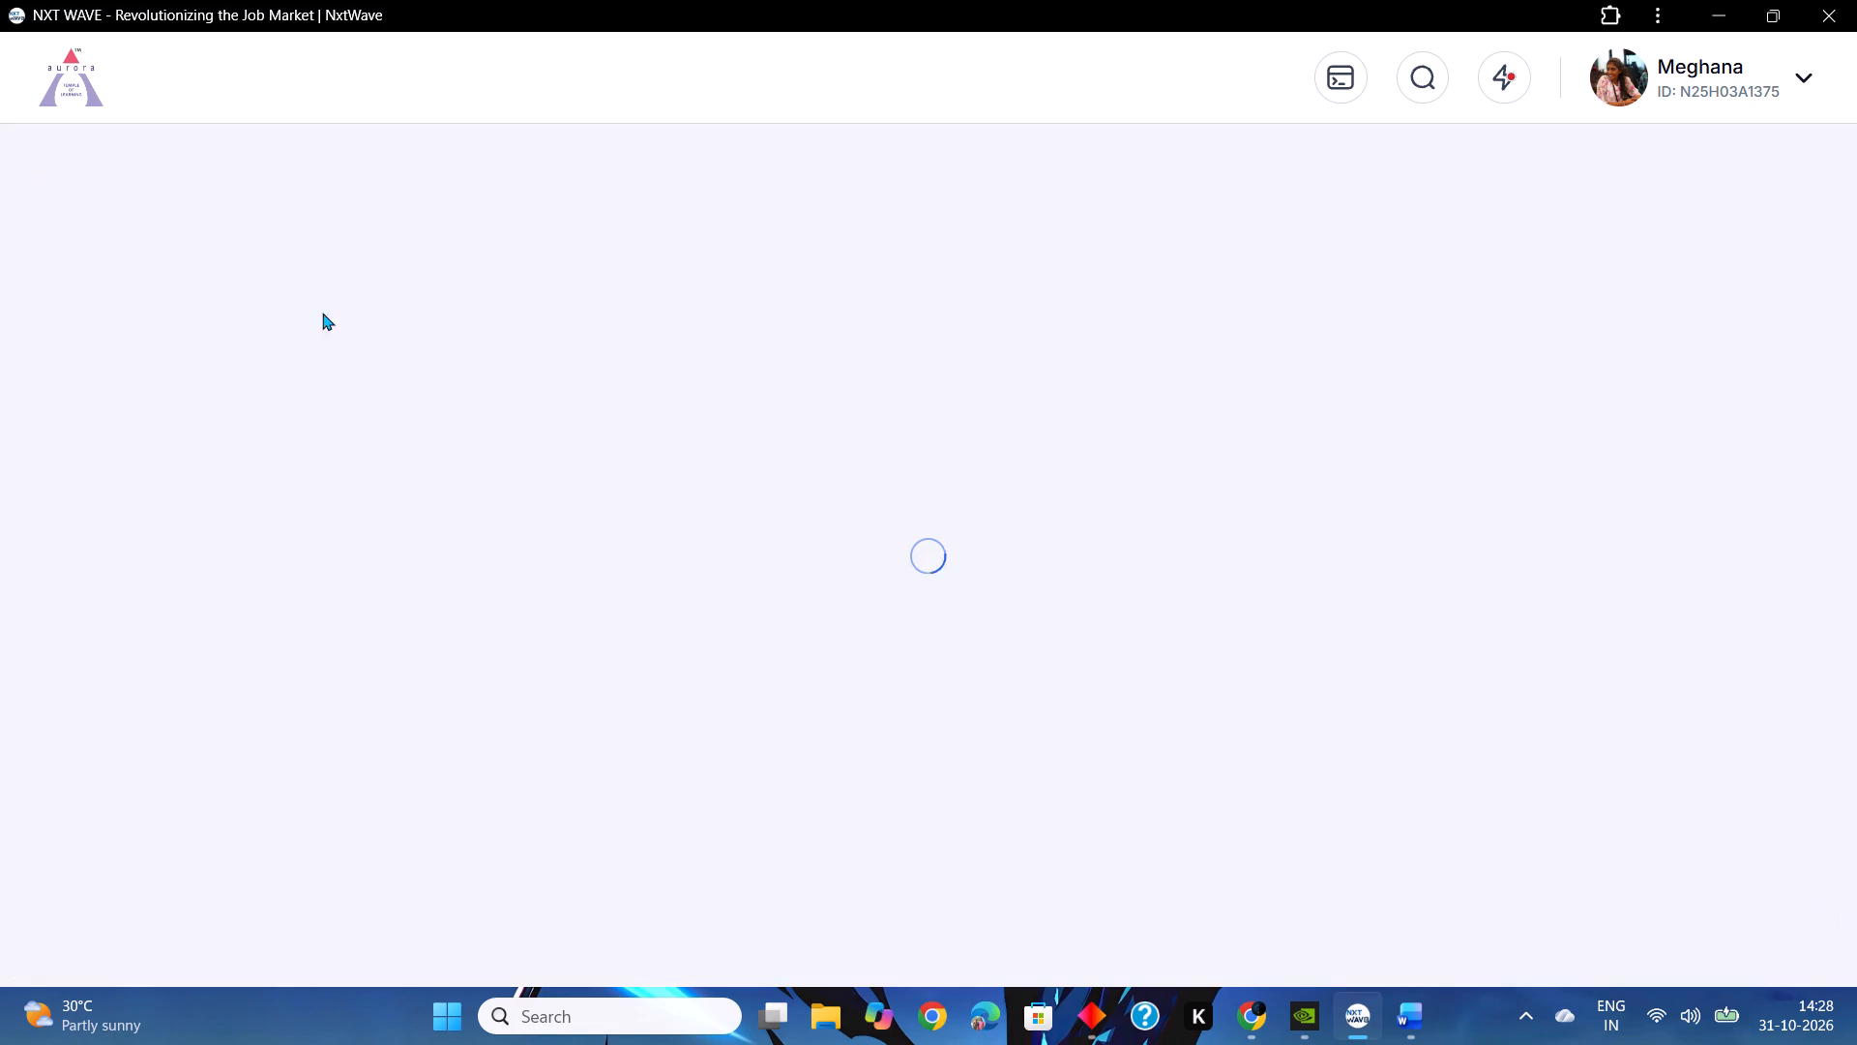
scroll(776, 752, "down", 6)
scroll(175, 778, "down", 1)
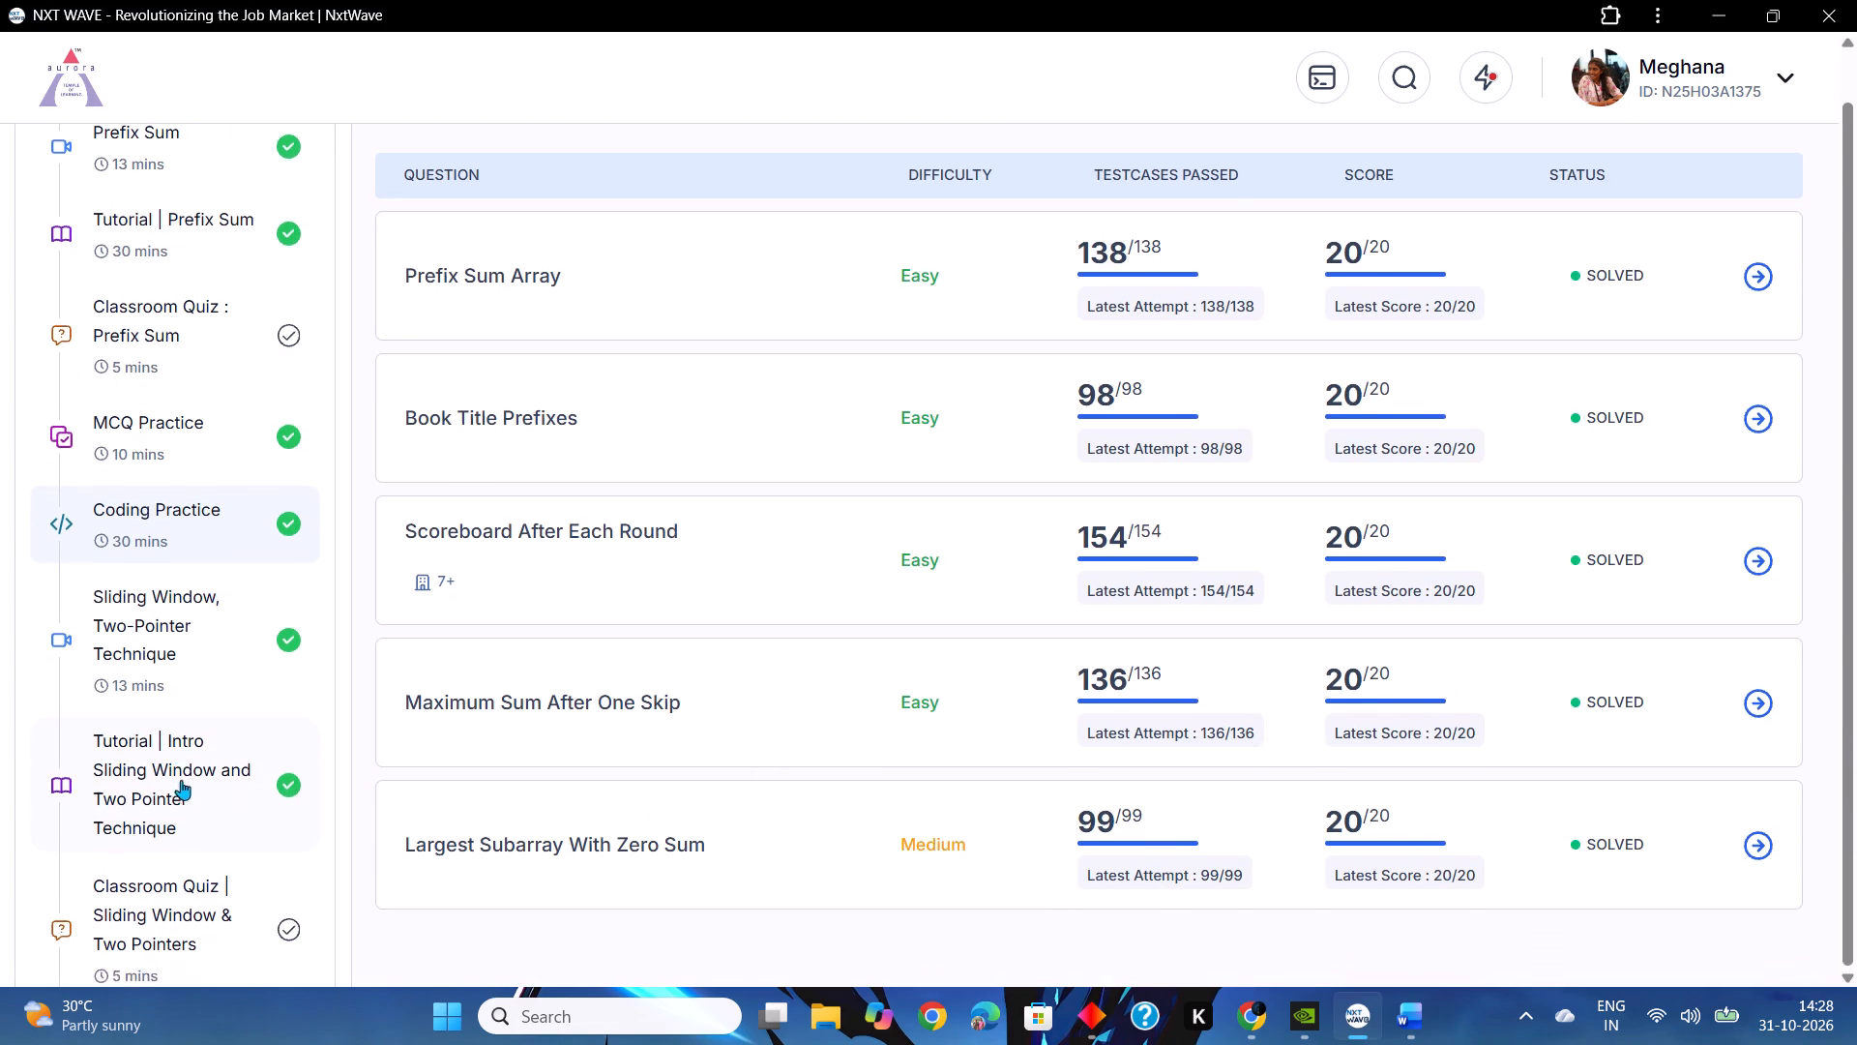
scroll(181, 780, "down", 2)
left_click(187, 785)
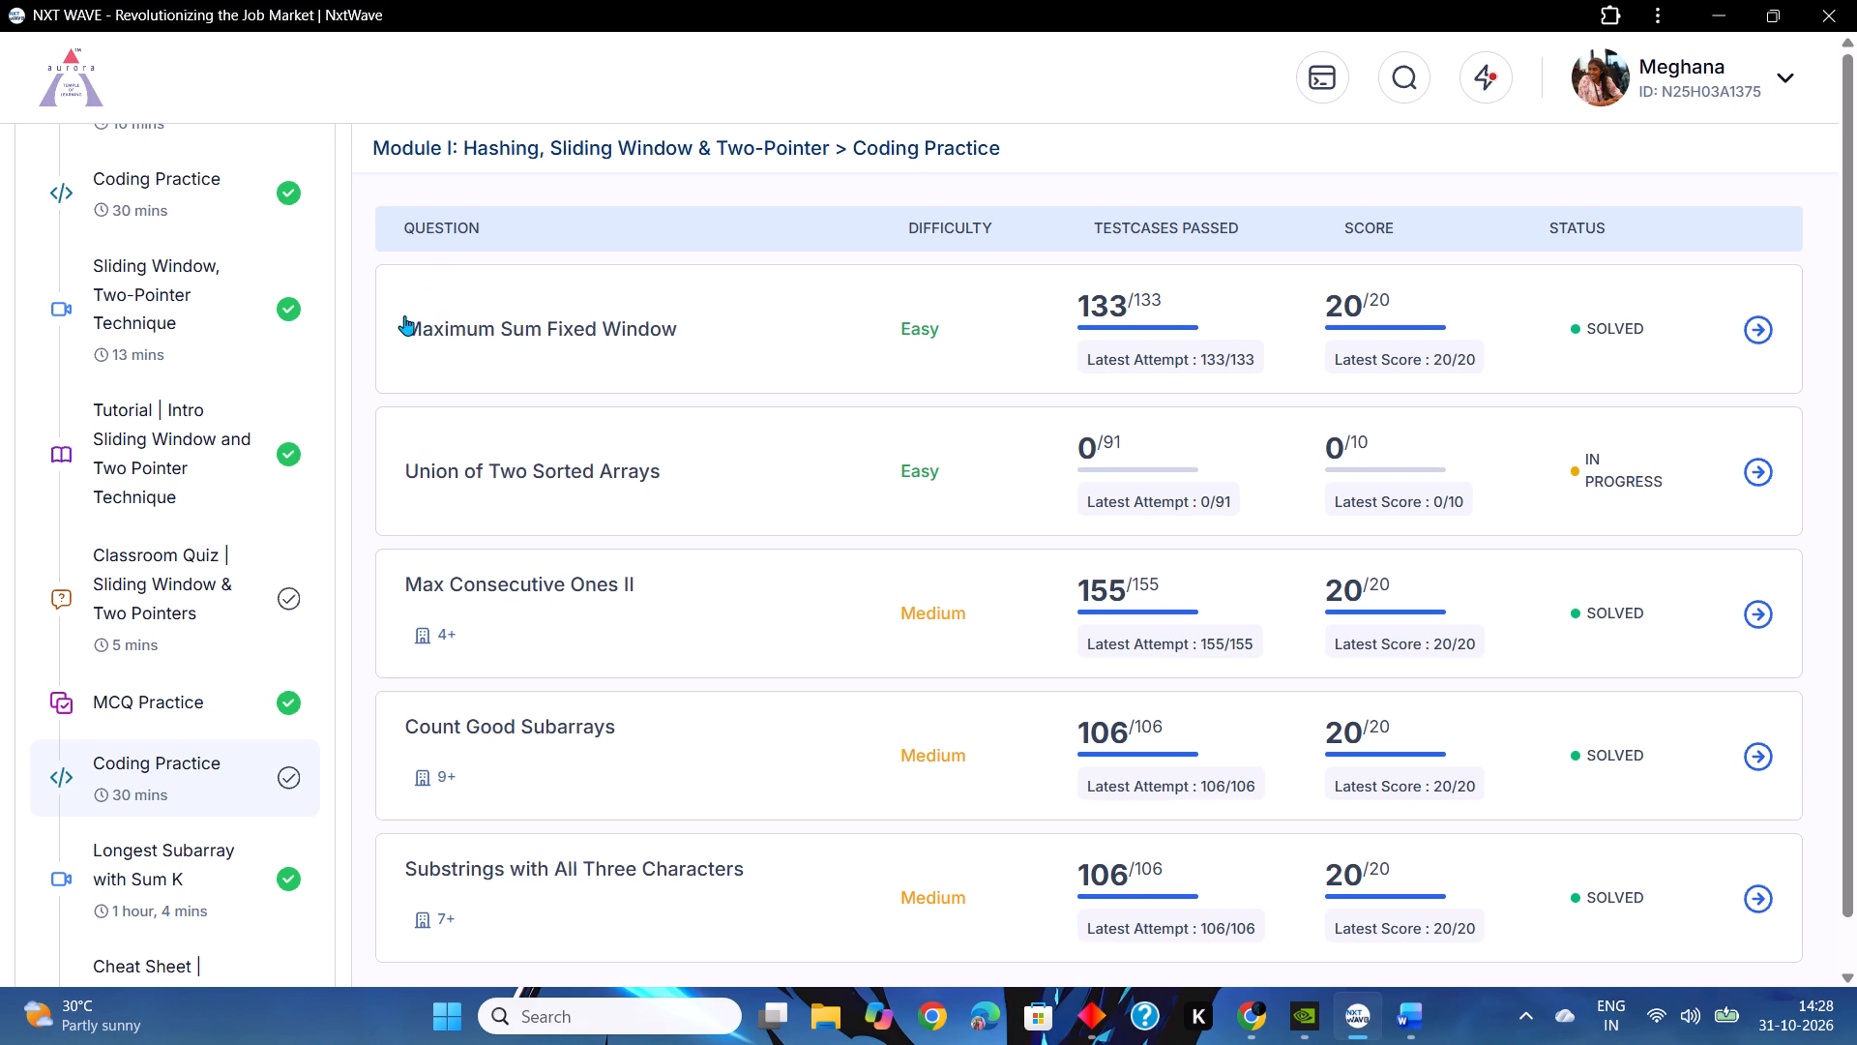
left_click_drag(399, 325, 792, 326)
key("ctrl+c")
key("alt+Tab")
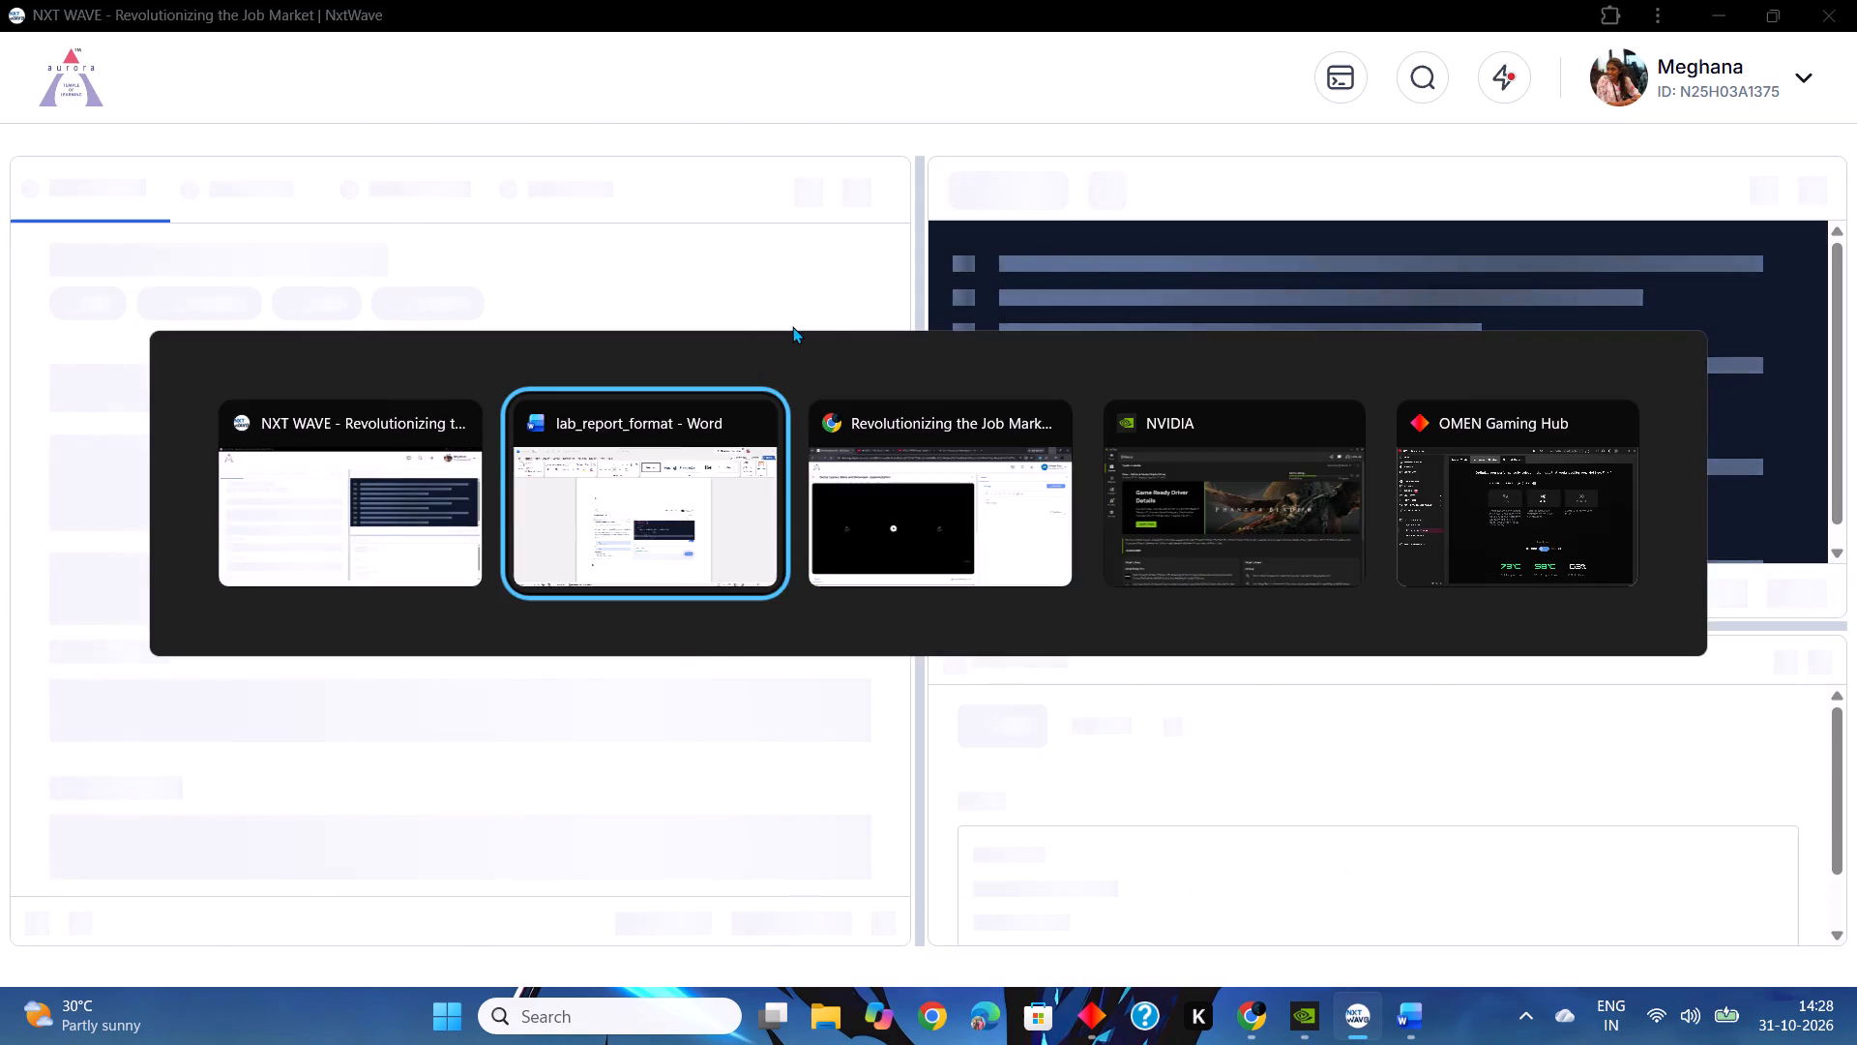
key("ctrl+v")
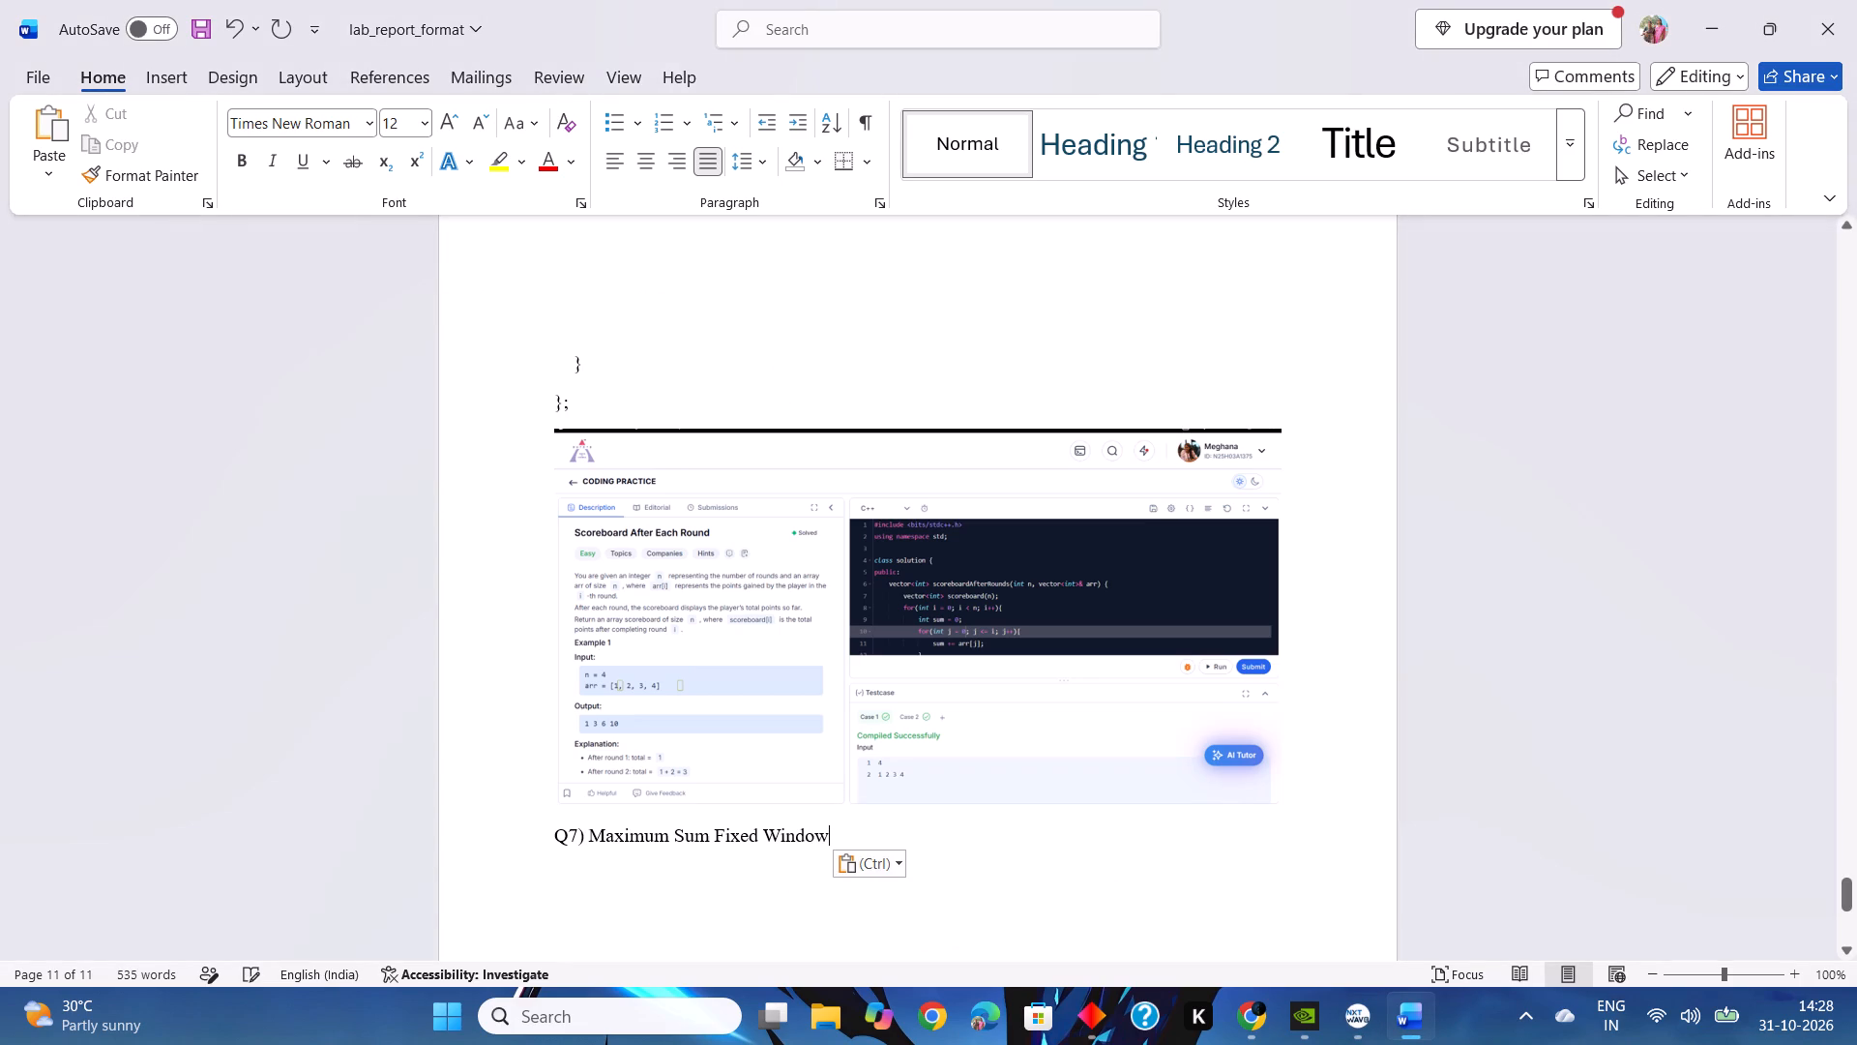
Make the heading "Q7) Maximum Sum Fixed Window" bold and start a non-bold line below it.
left_click_drag(553, 836, 865, 836)
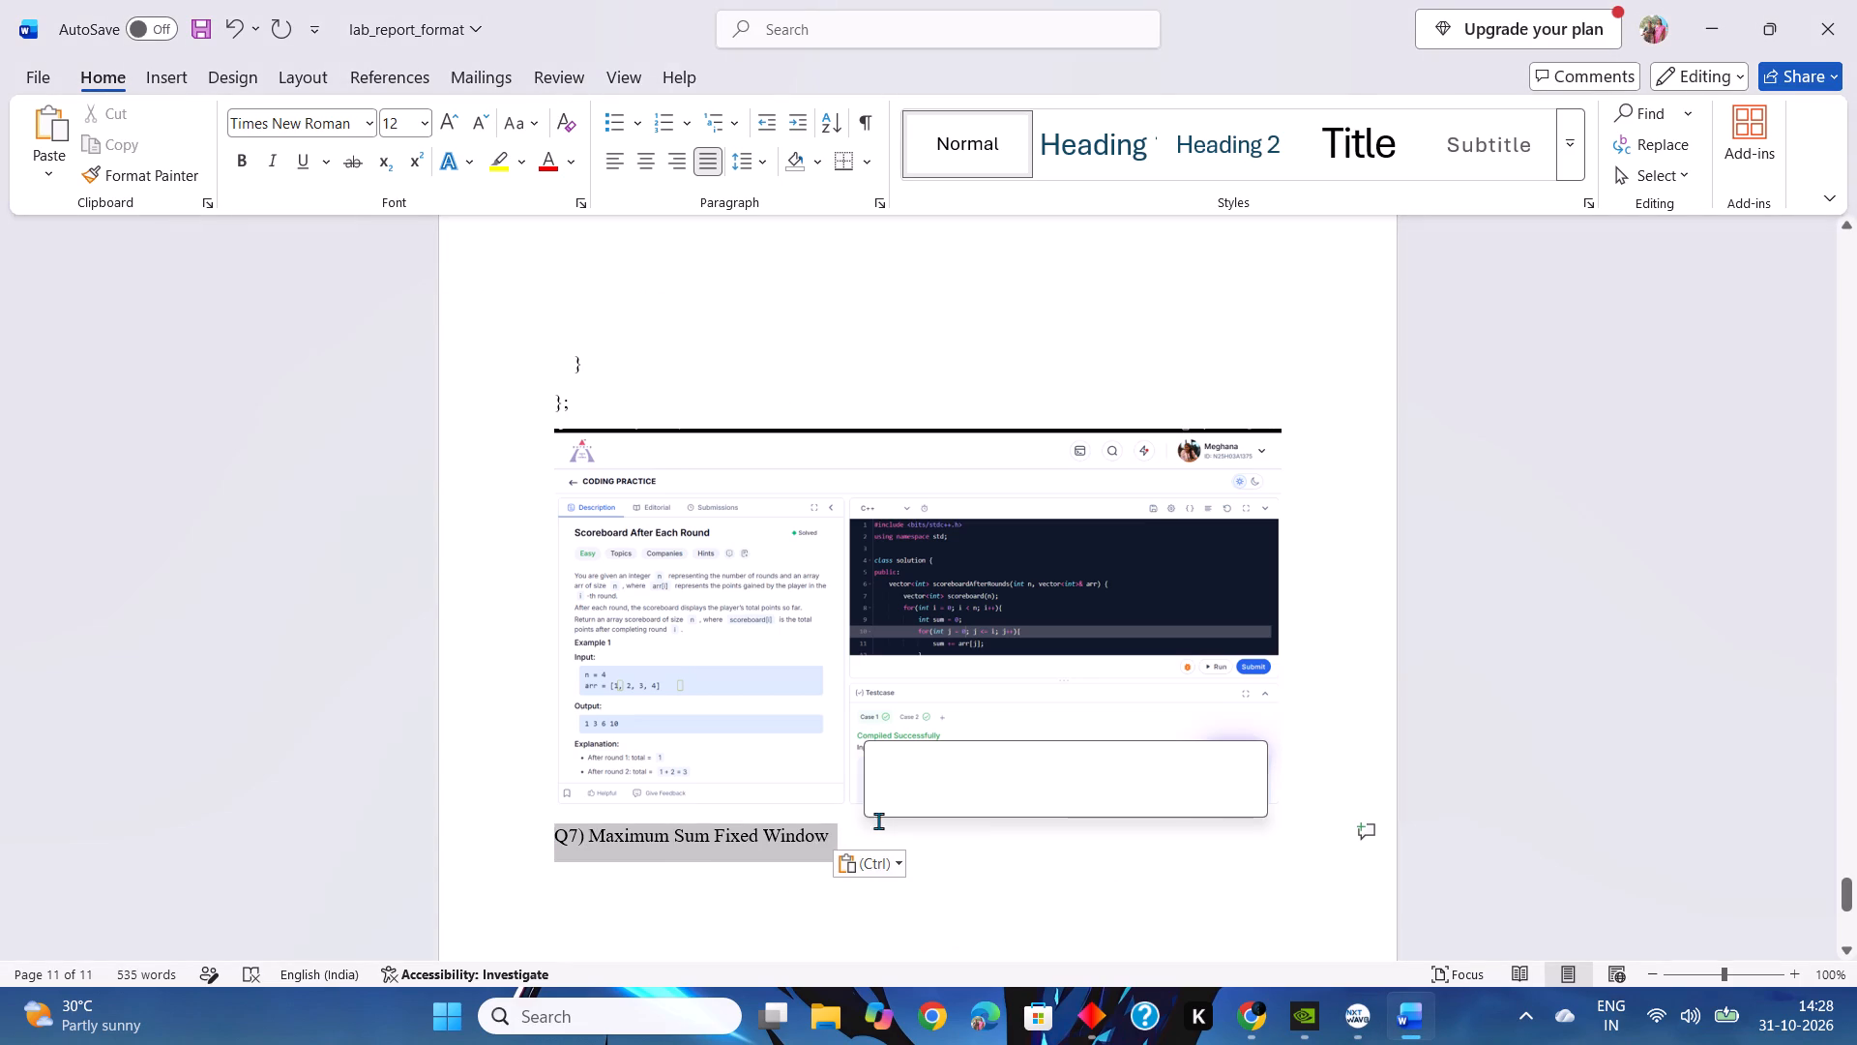
left_click(881, 804)
left_click(874, 838)
key("Return")
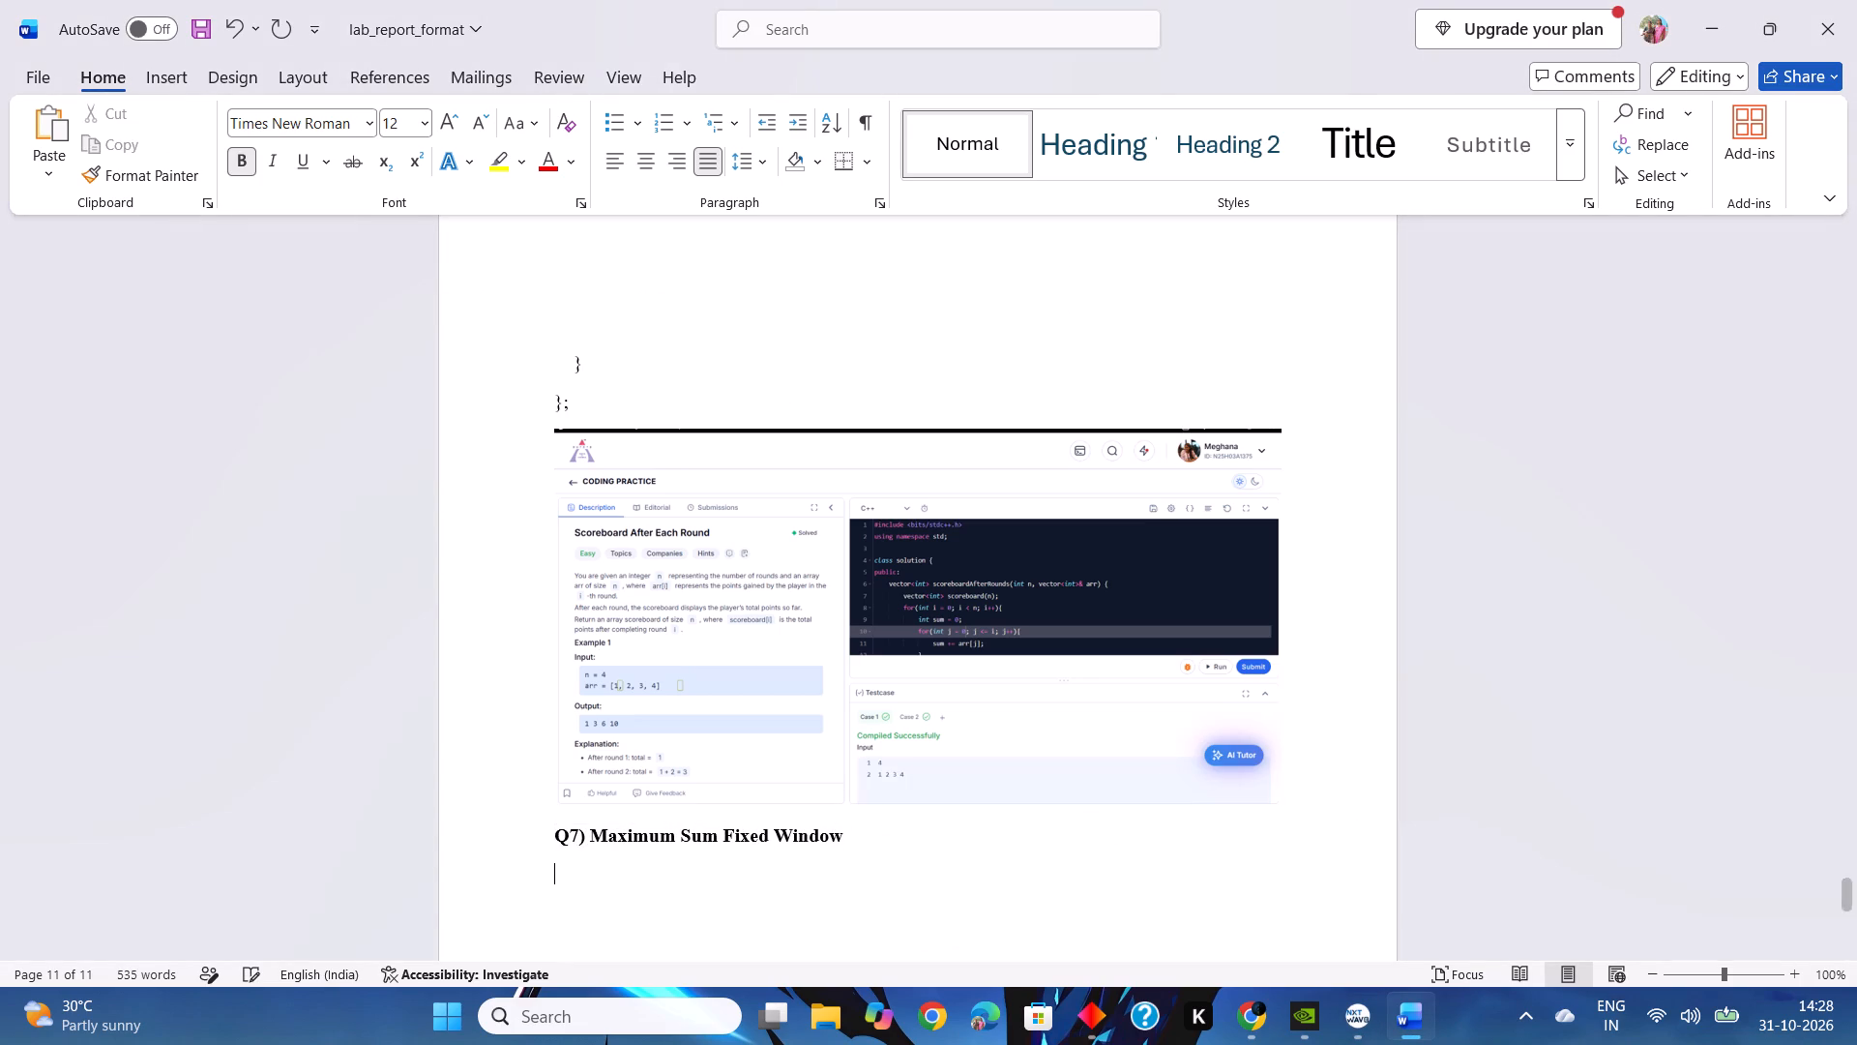
left_click(246, 168)
Copy the full Maximum Sum Fixed Window code from NxtWave, run it there, and paste the code below the Q7 heading in Word.
key("alt+Tab")
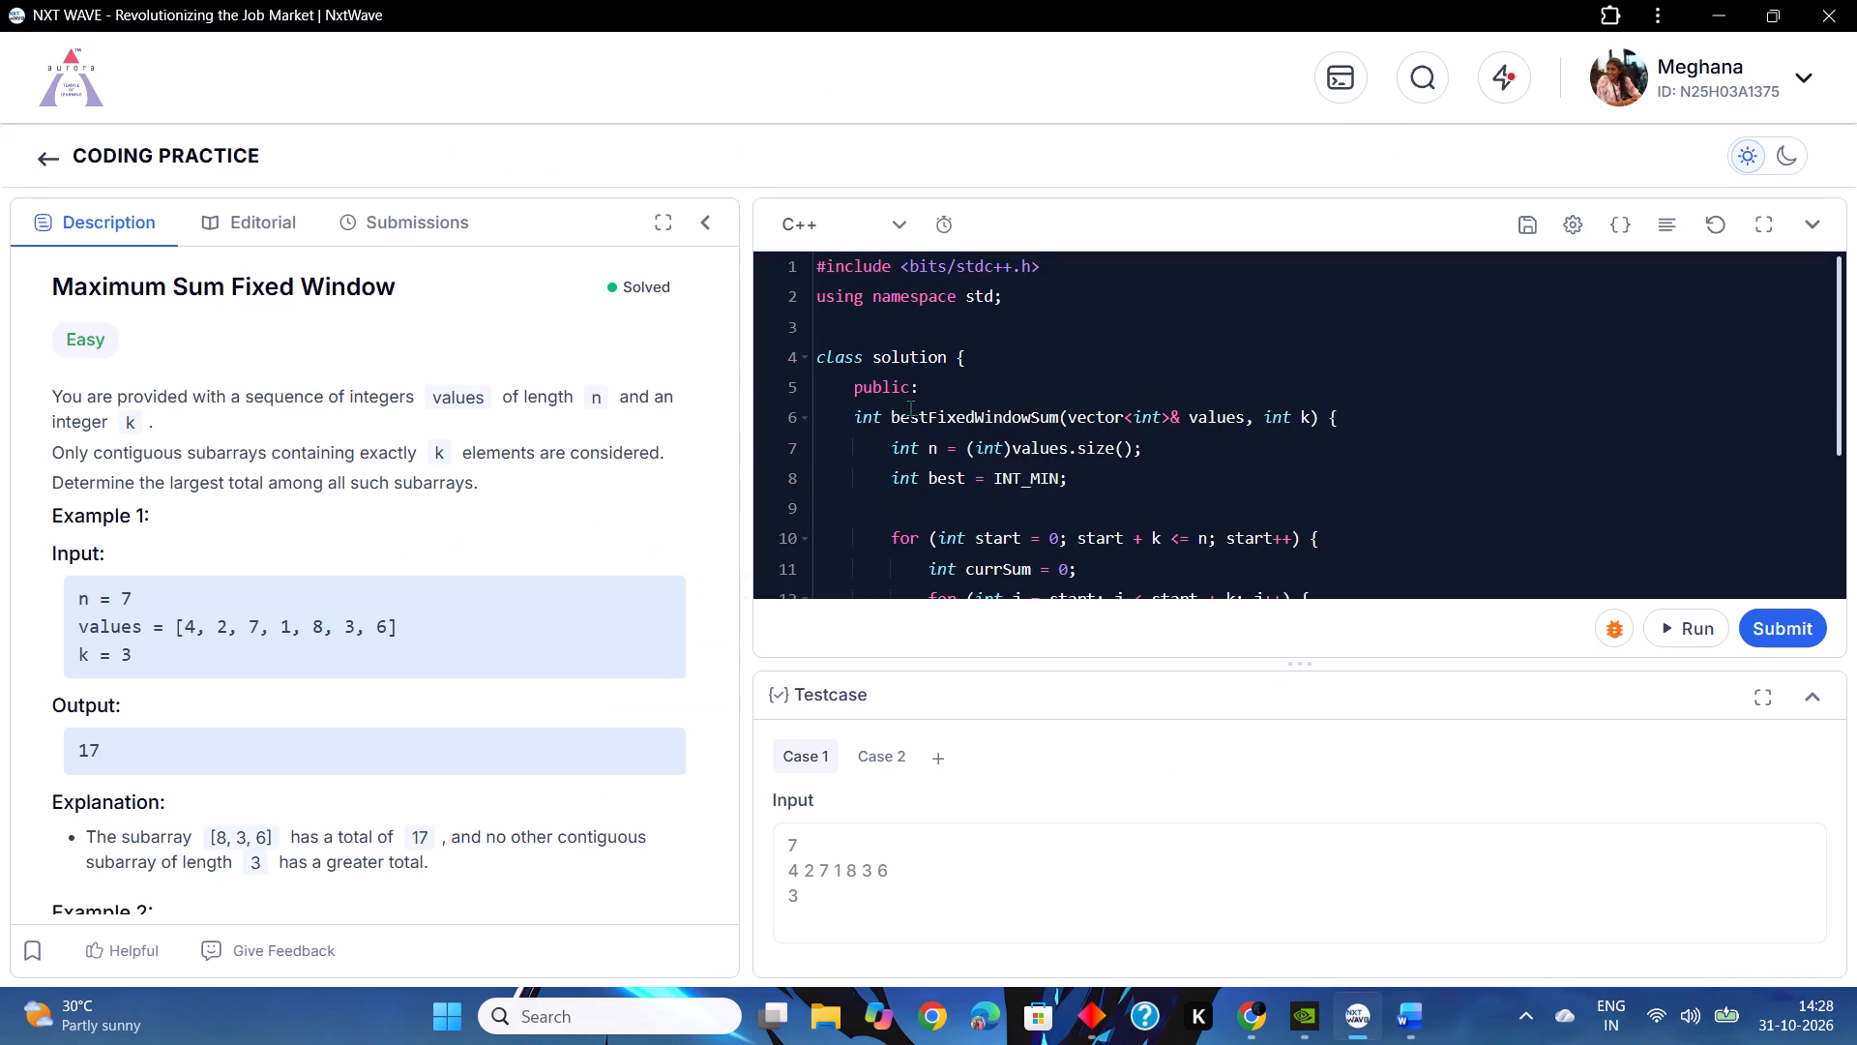
left_click(922, 407)
key("ctrl+a")
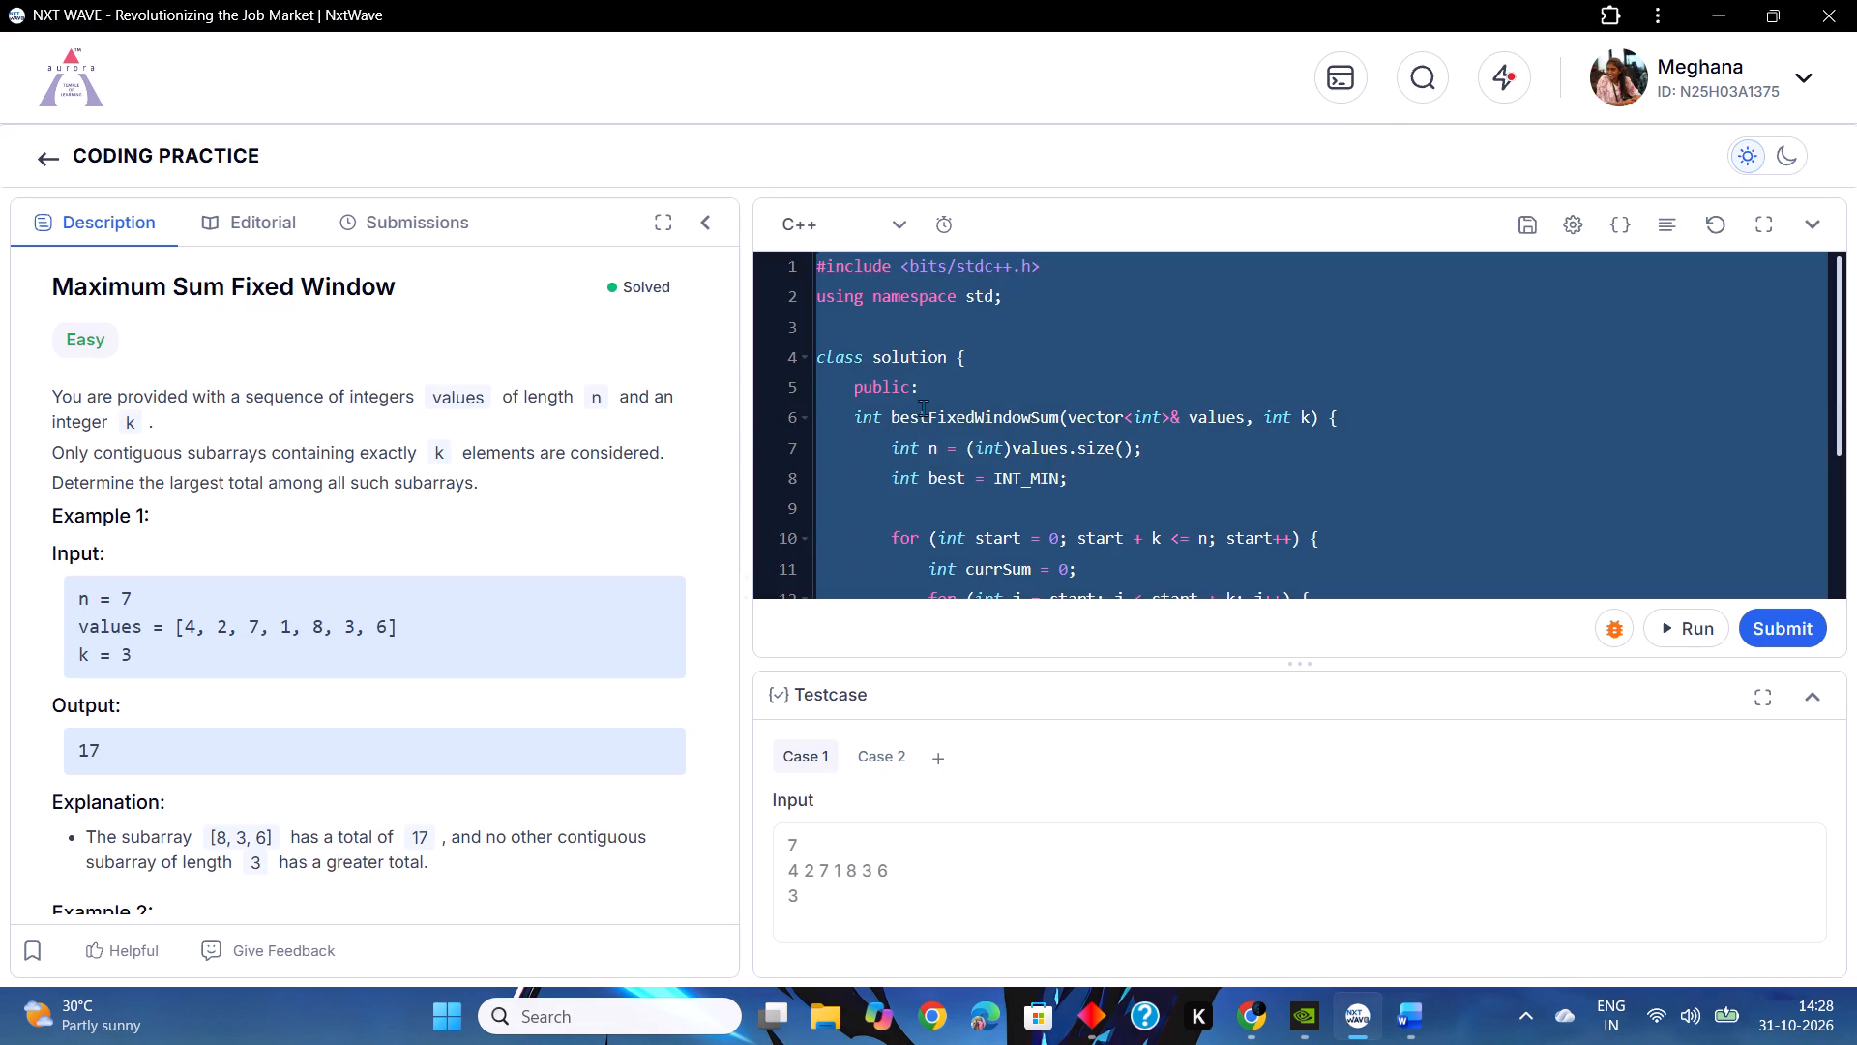
key("ctrl+c")
left_click(1717, 618)
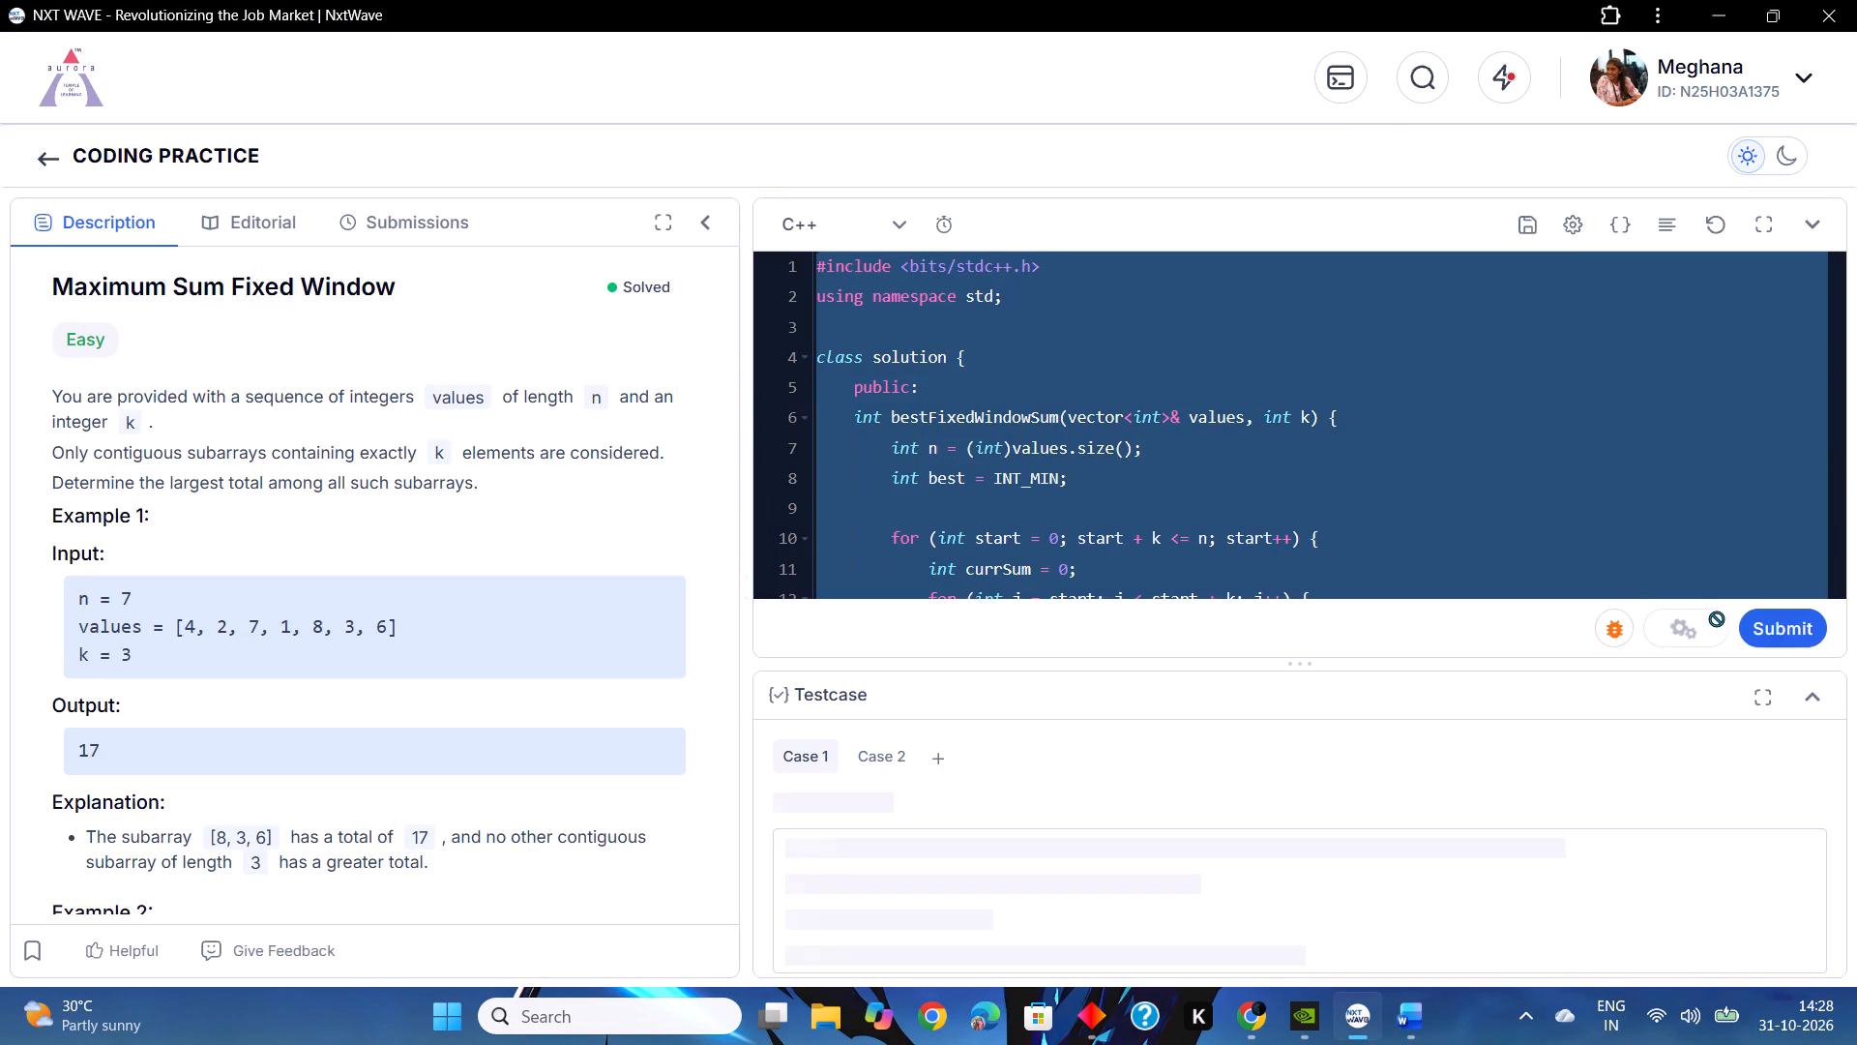
key("alt+Tab")
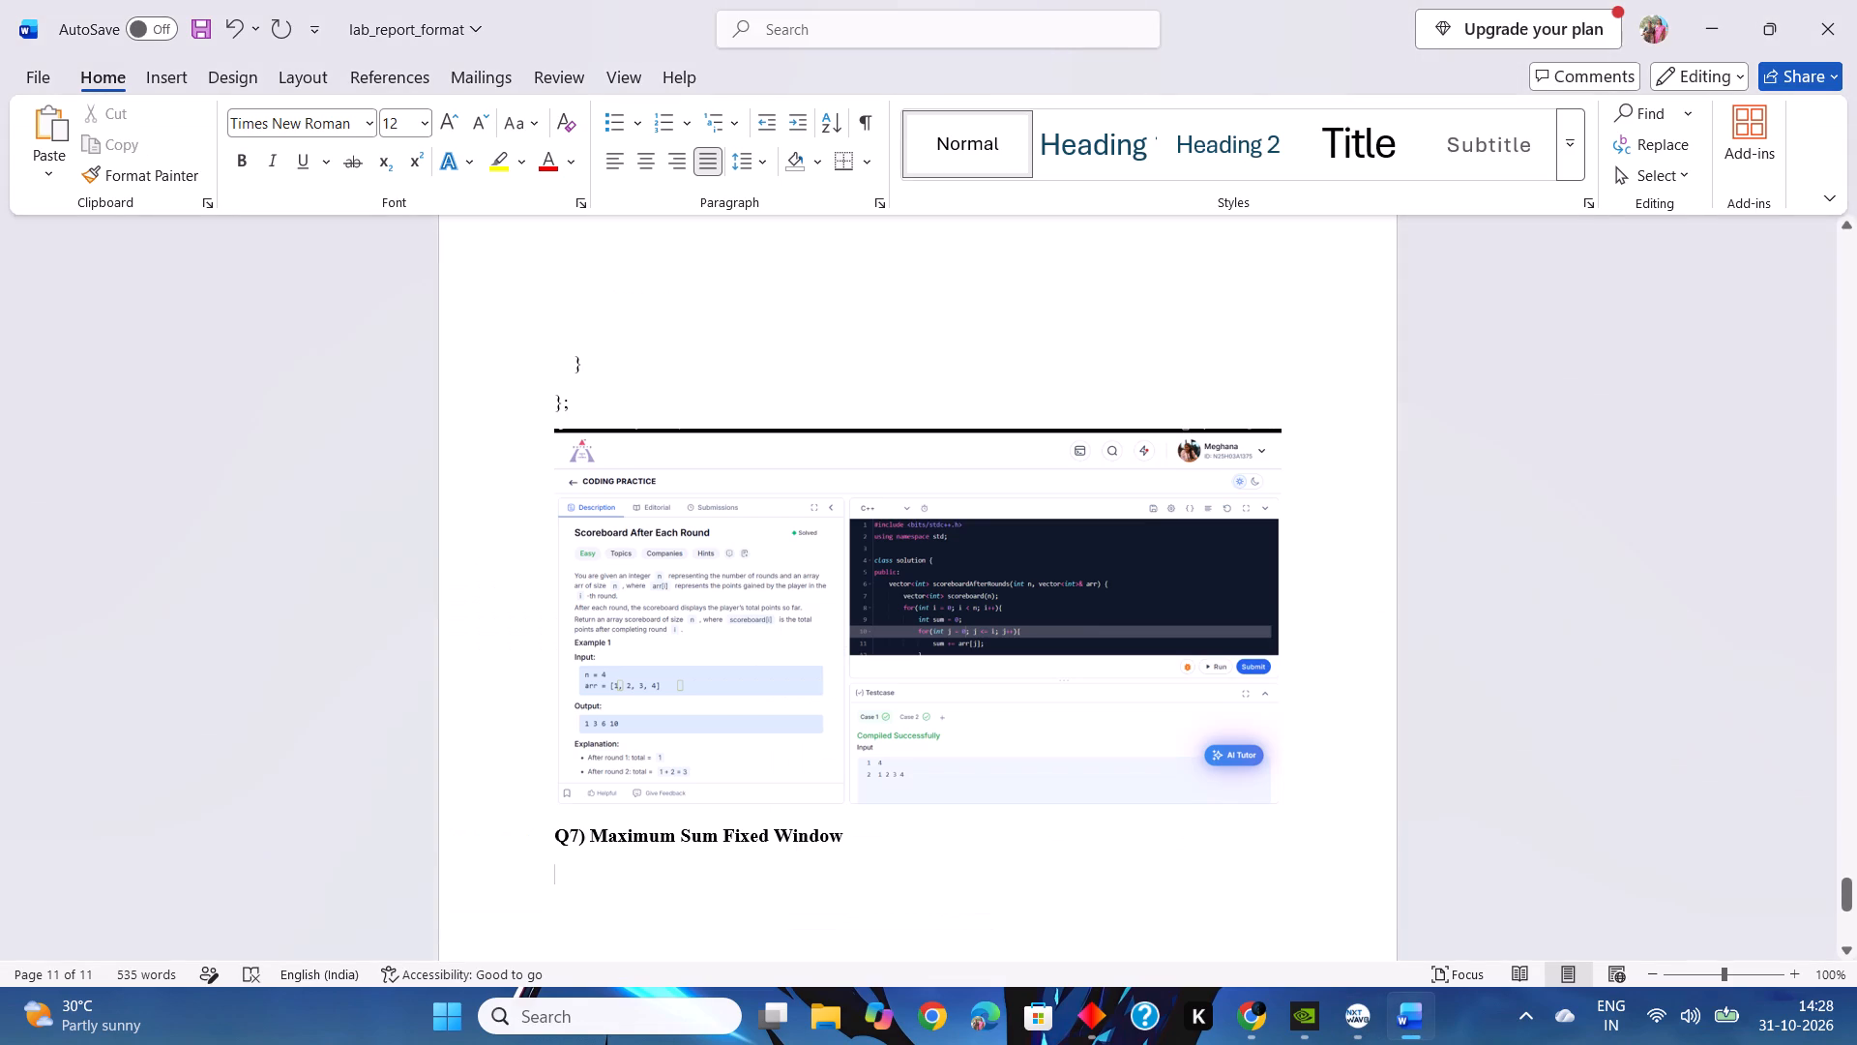
key("ctrl+v")
key("Return")
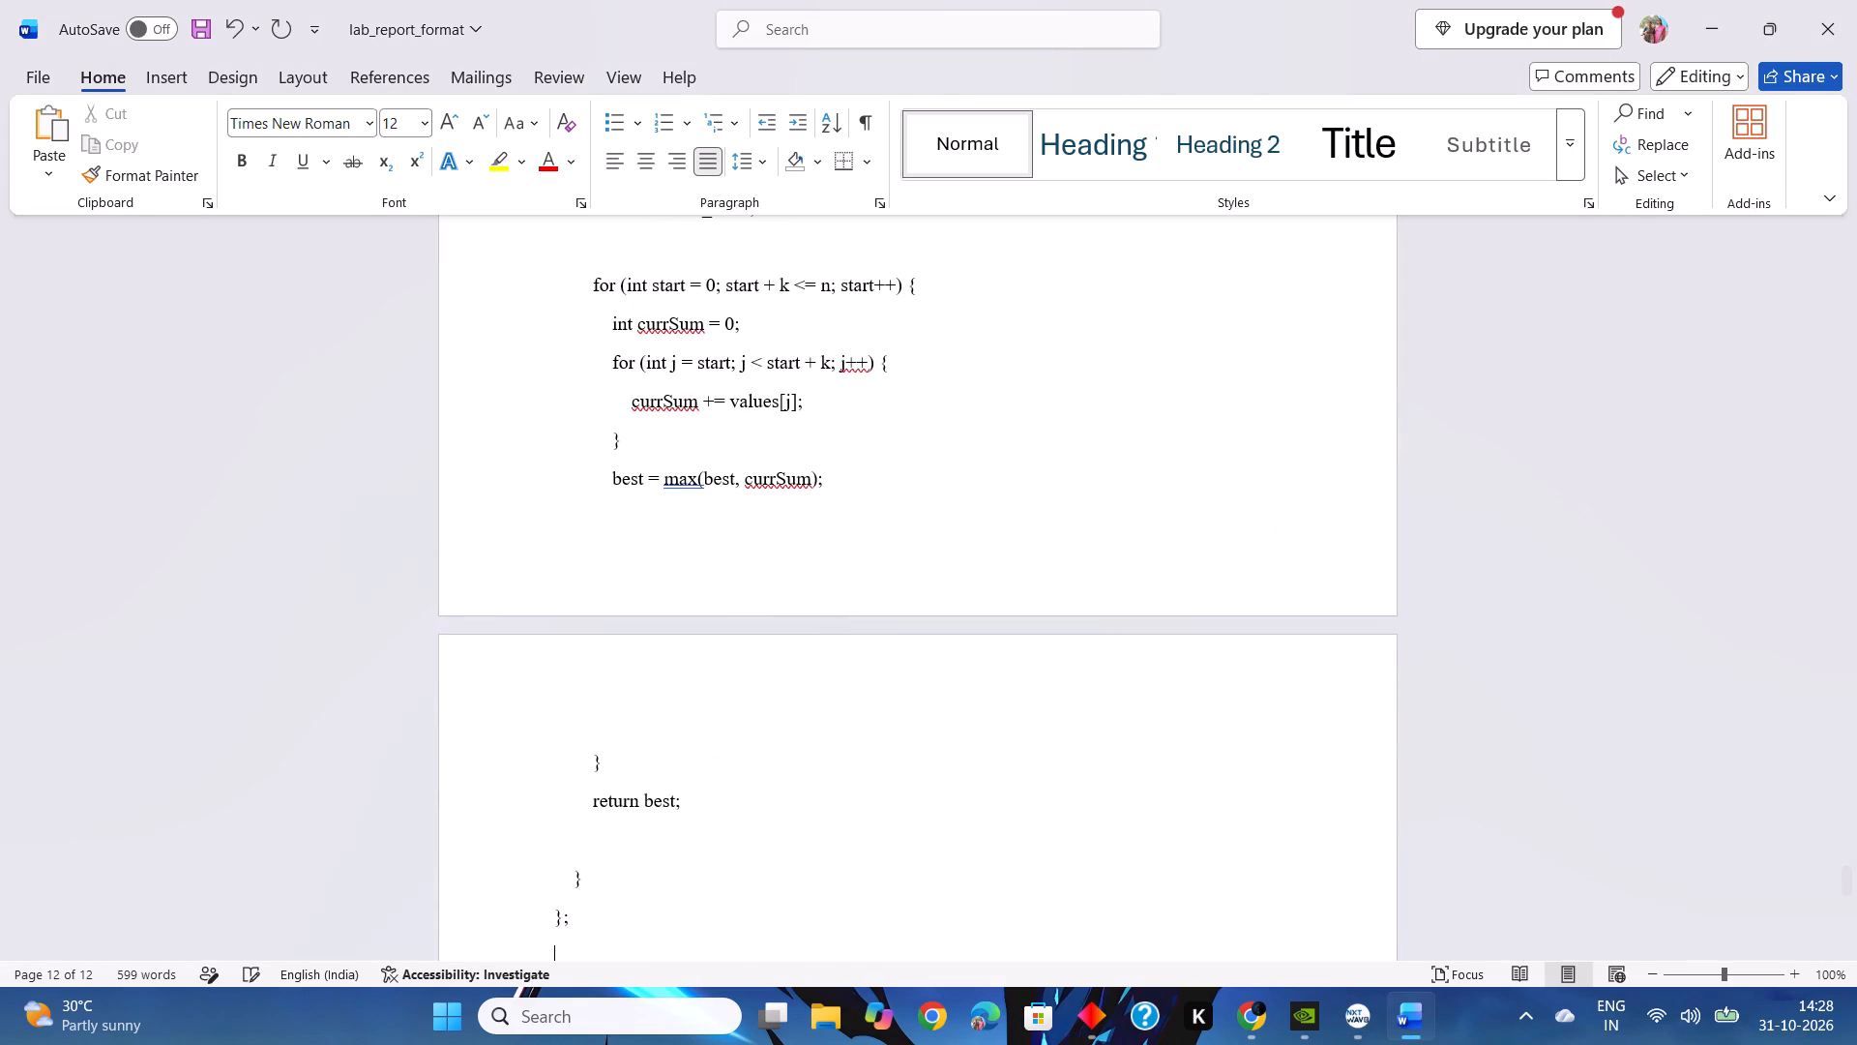
Capture the NxtWave page with the Maximum Sum Fixed Window test results and paste the screenshot below the Q7 code in Word.
key("alt+Tab")
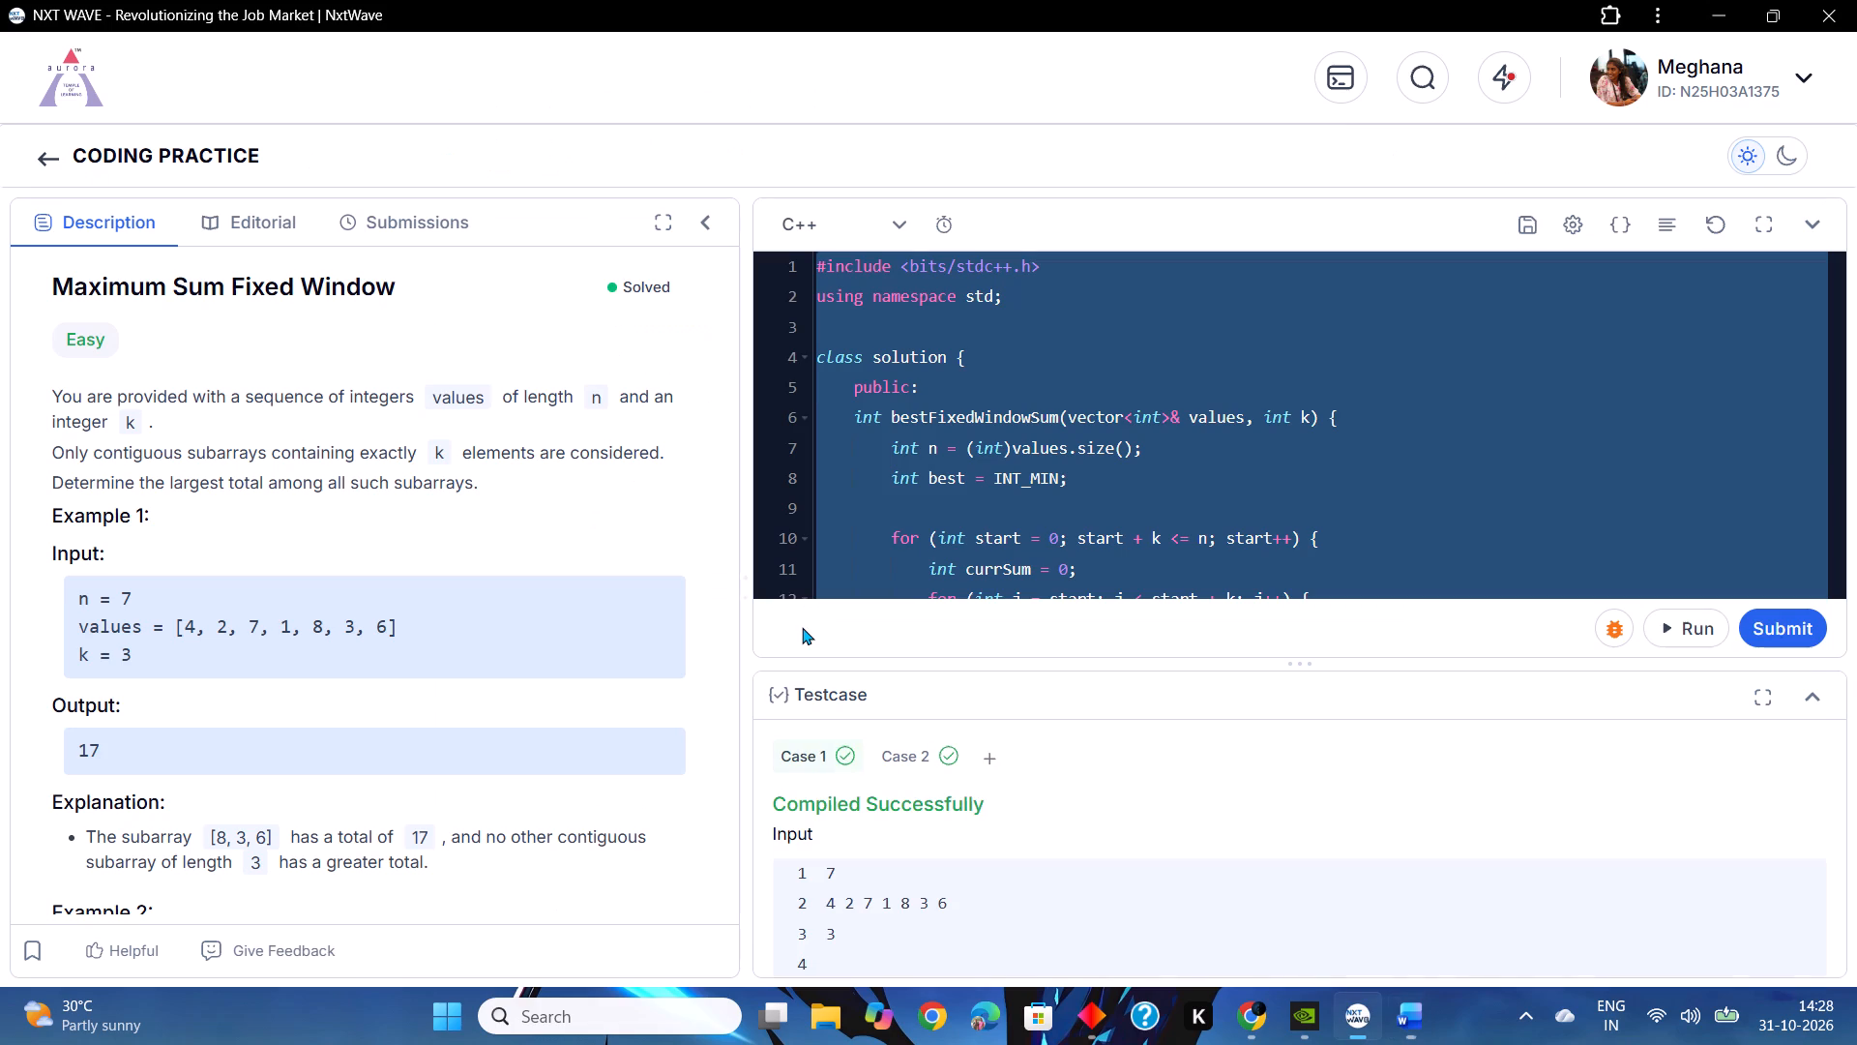
left_click(1036, 531)
key("Print")
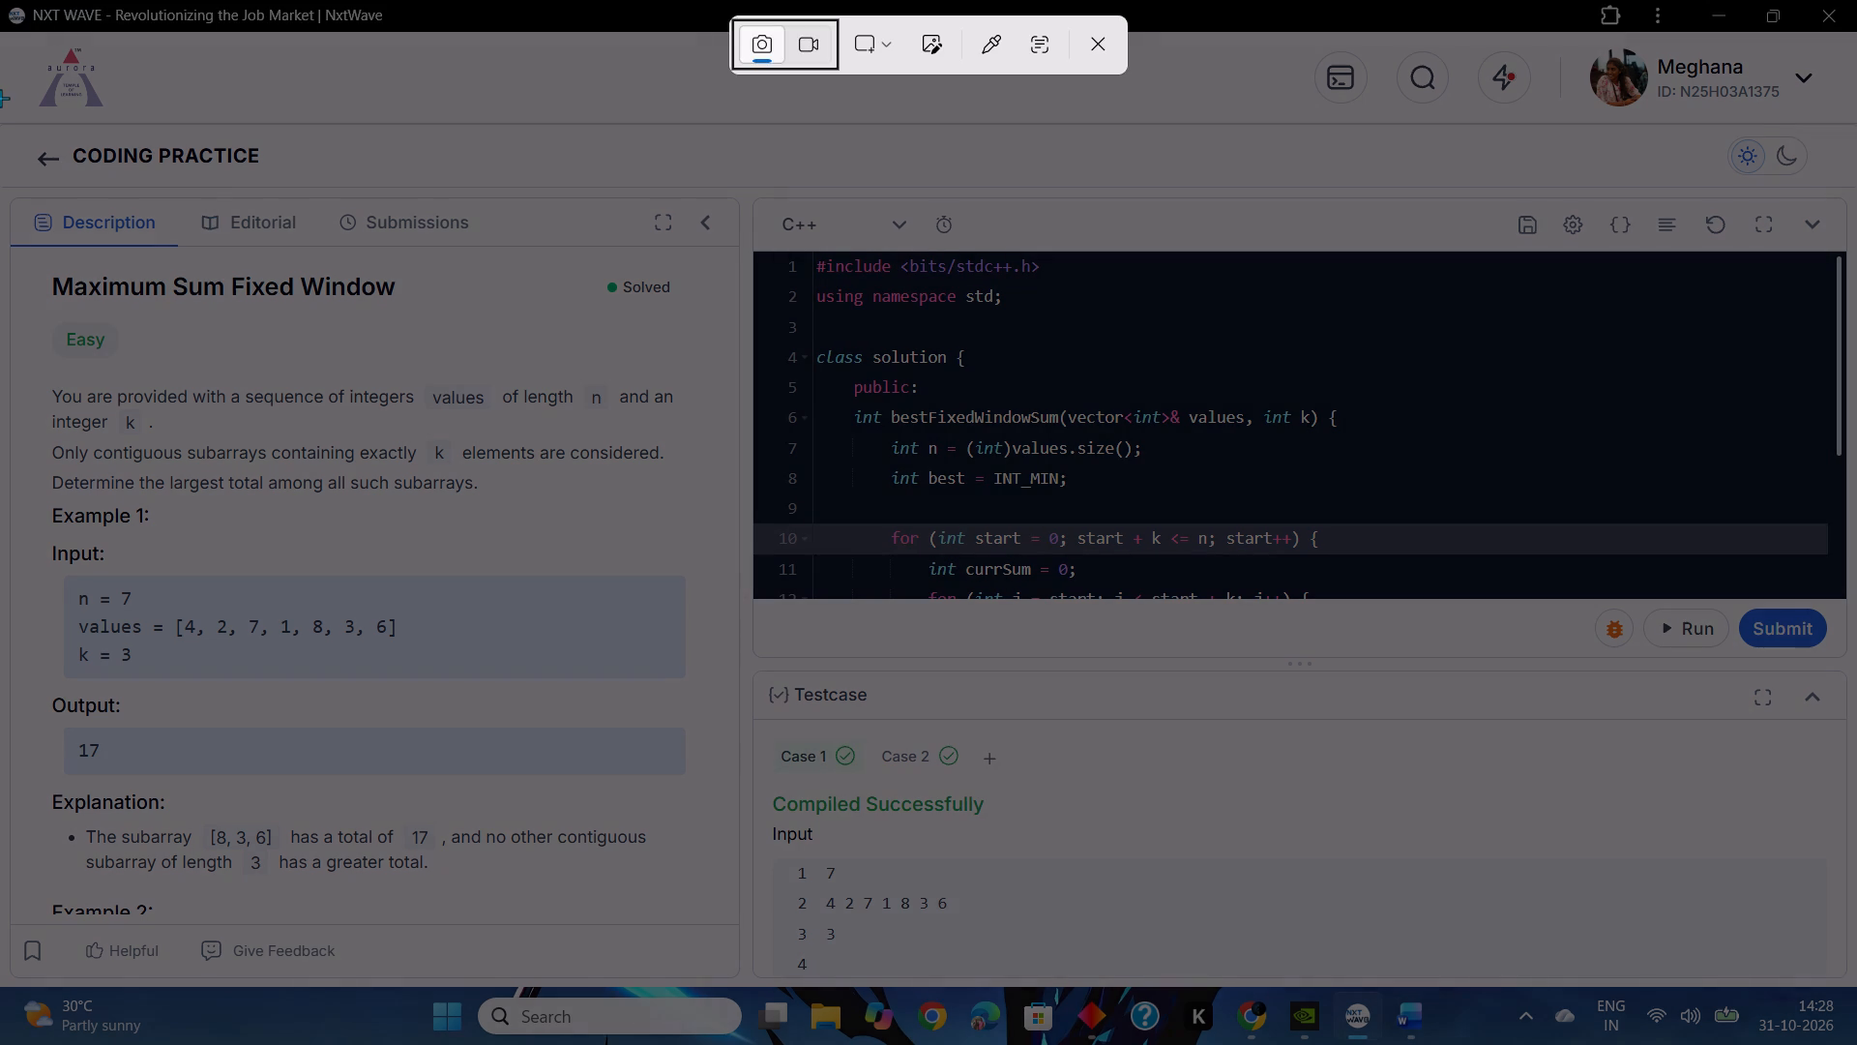
left_click_drag(0, 33, 1802, 834)
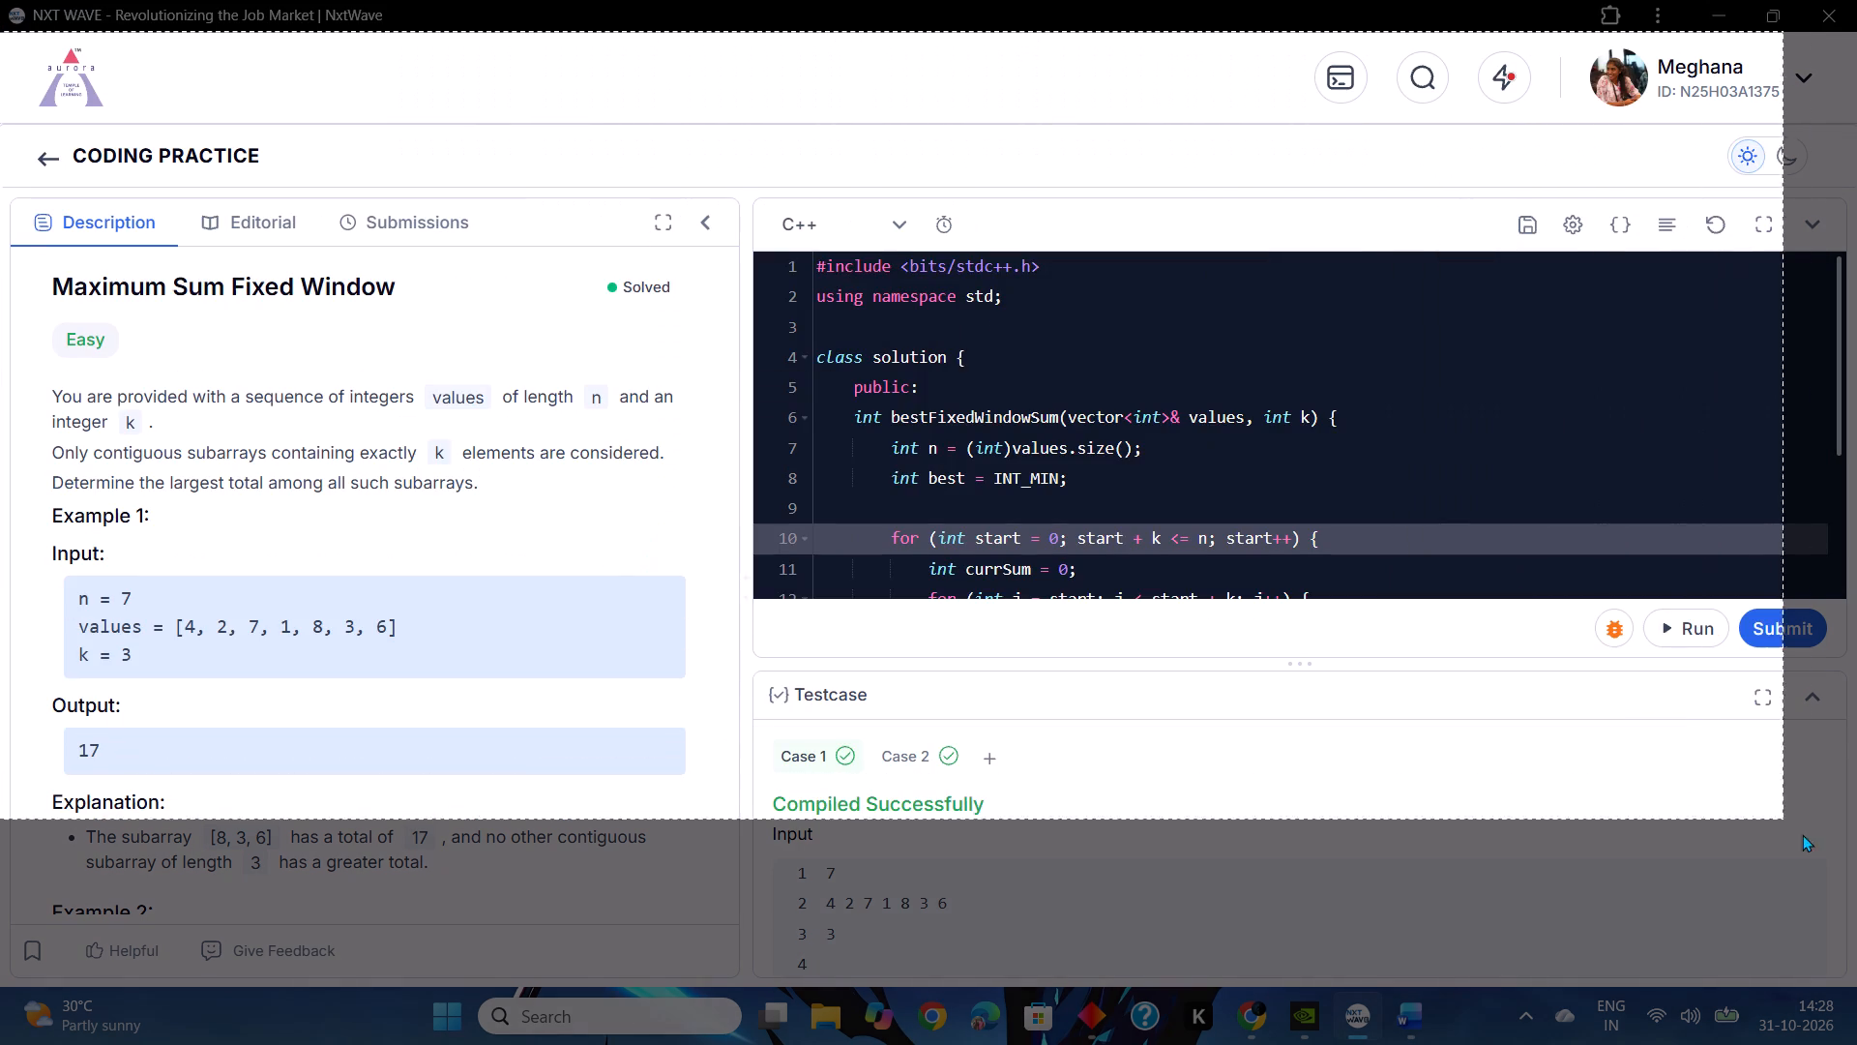
left_click_drag(1802, 834, 1856, 990)
key("alt+Tab")
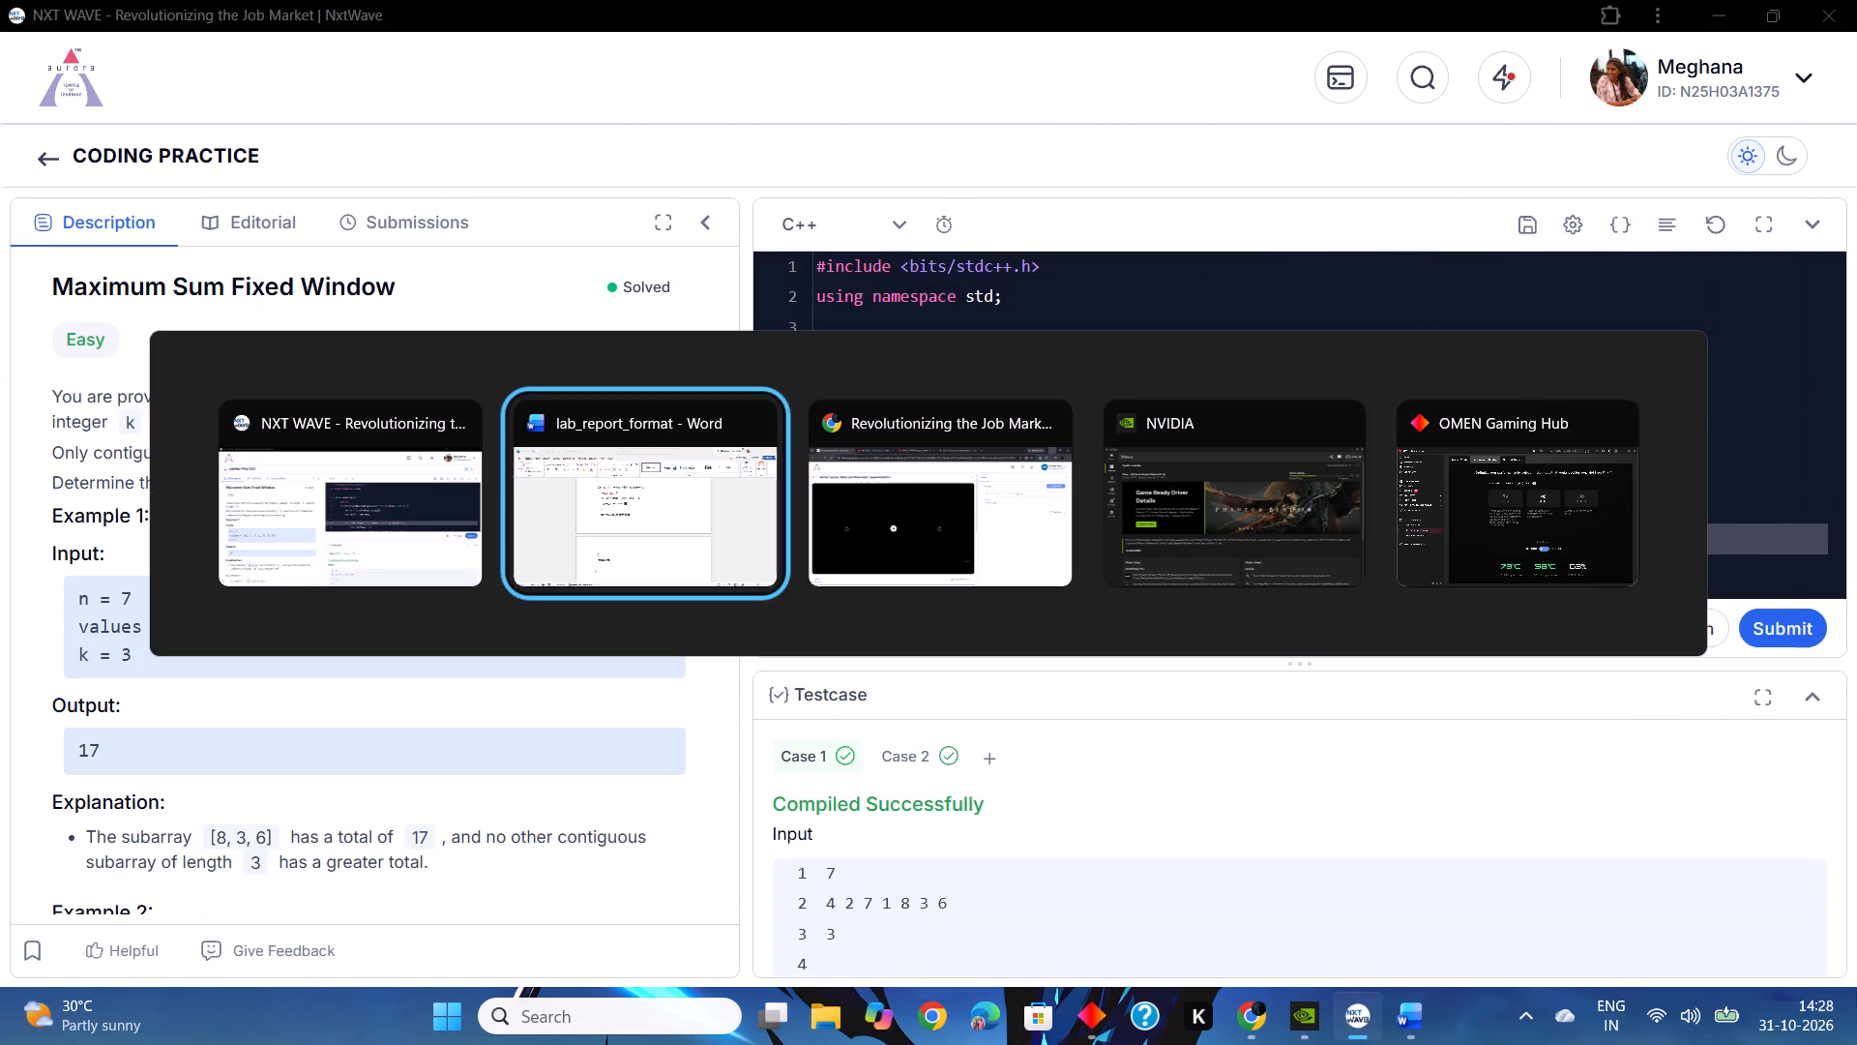
key("ctrl+v")
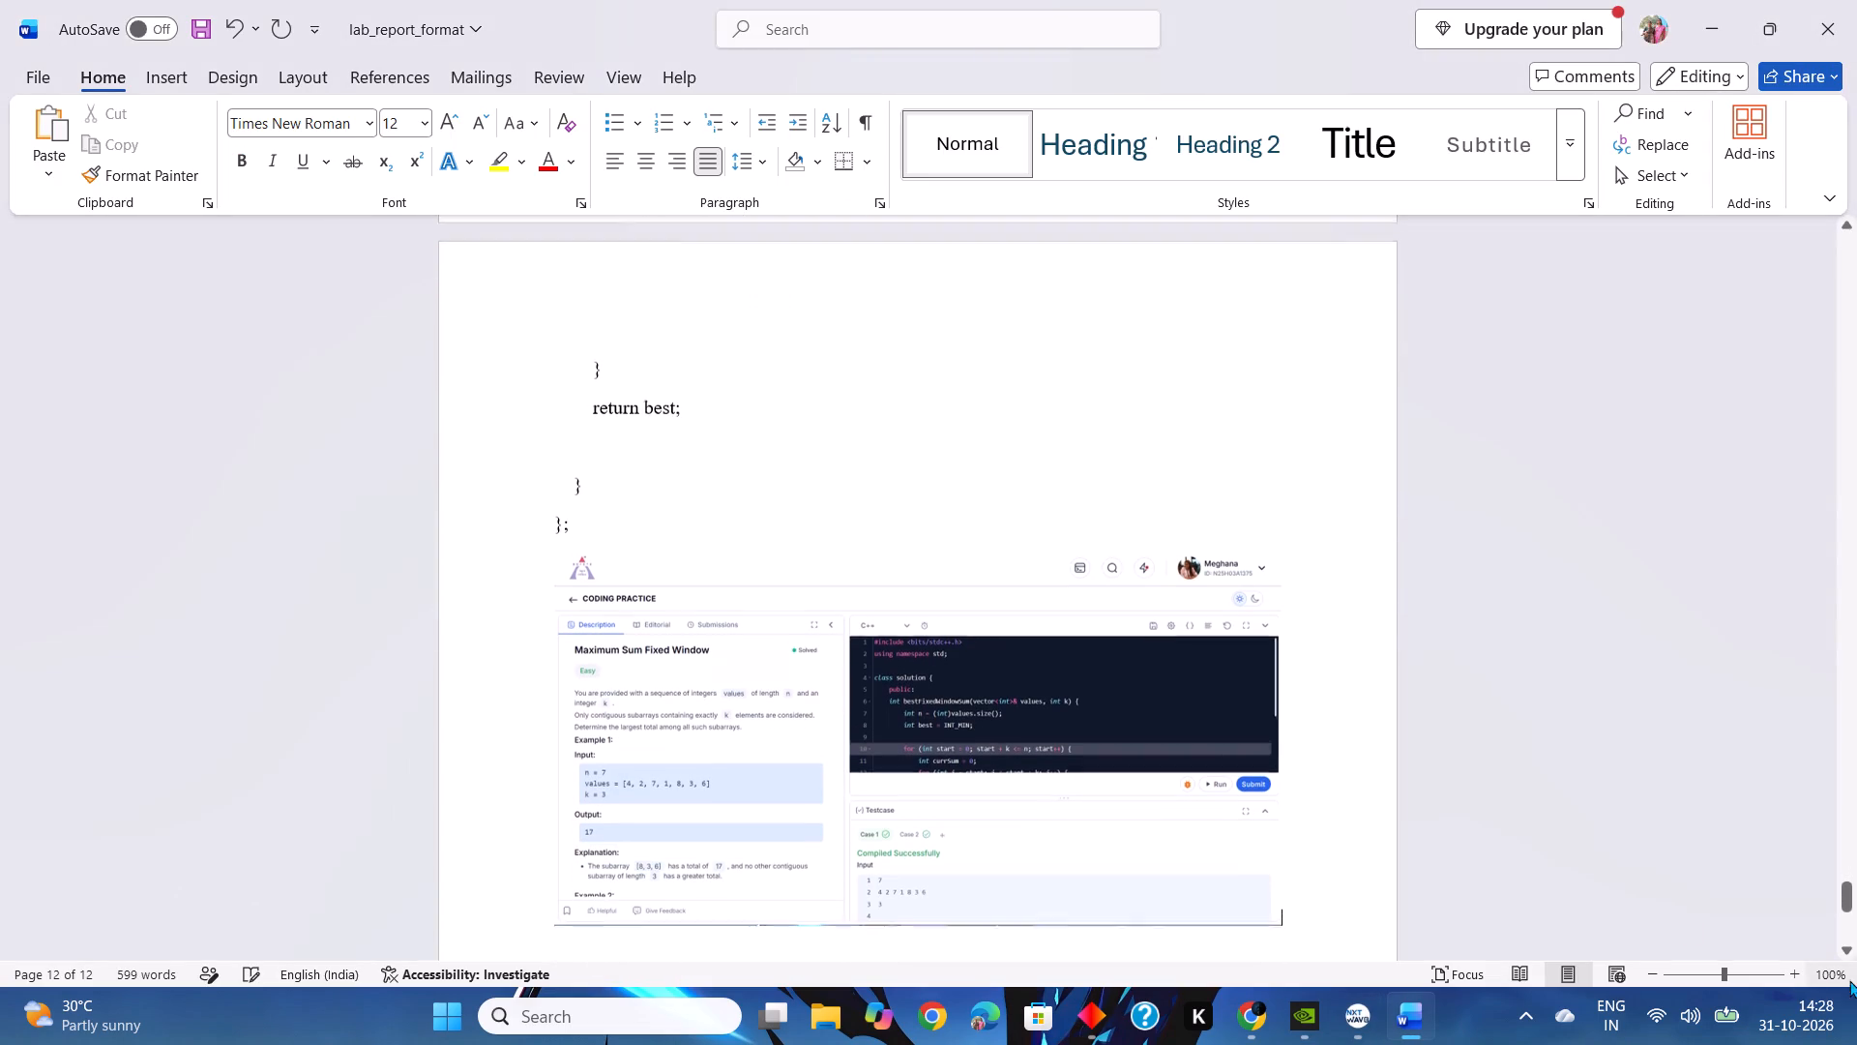
Enter the label "Q8)" on a new line below the Q7 screenshot.
key("Return")
key("q")
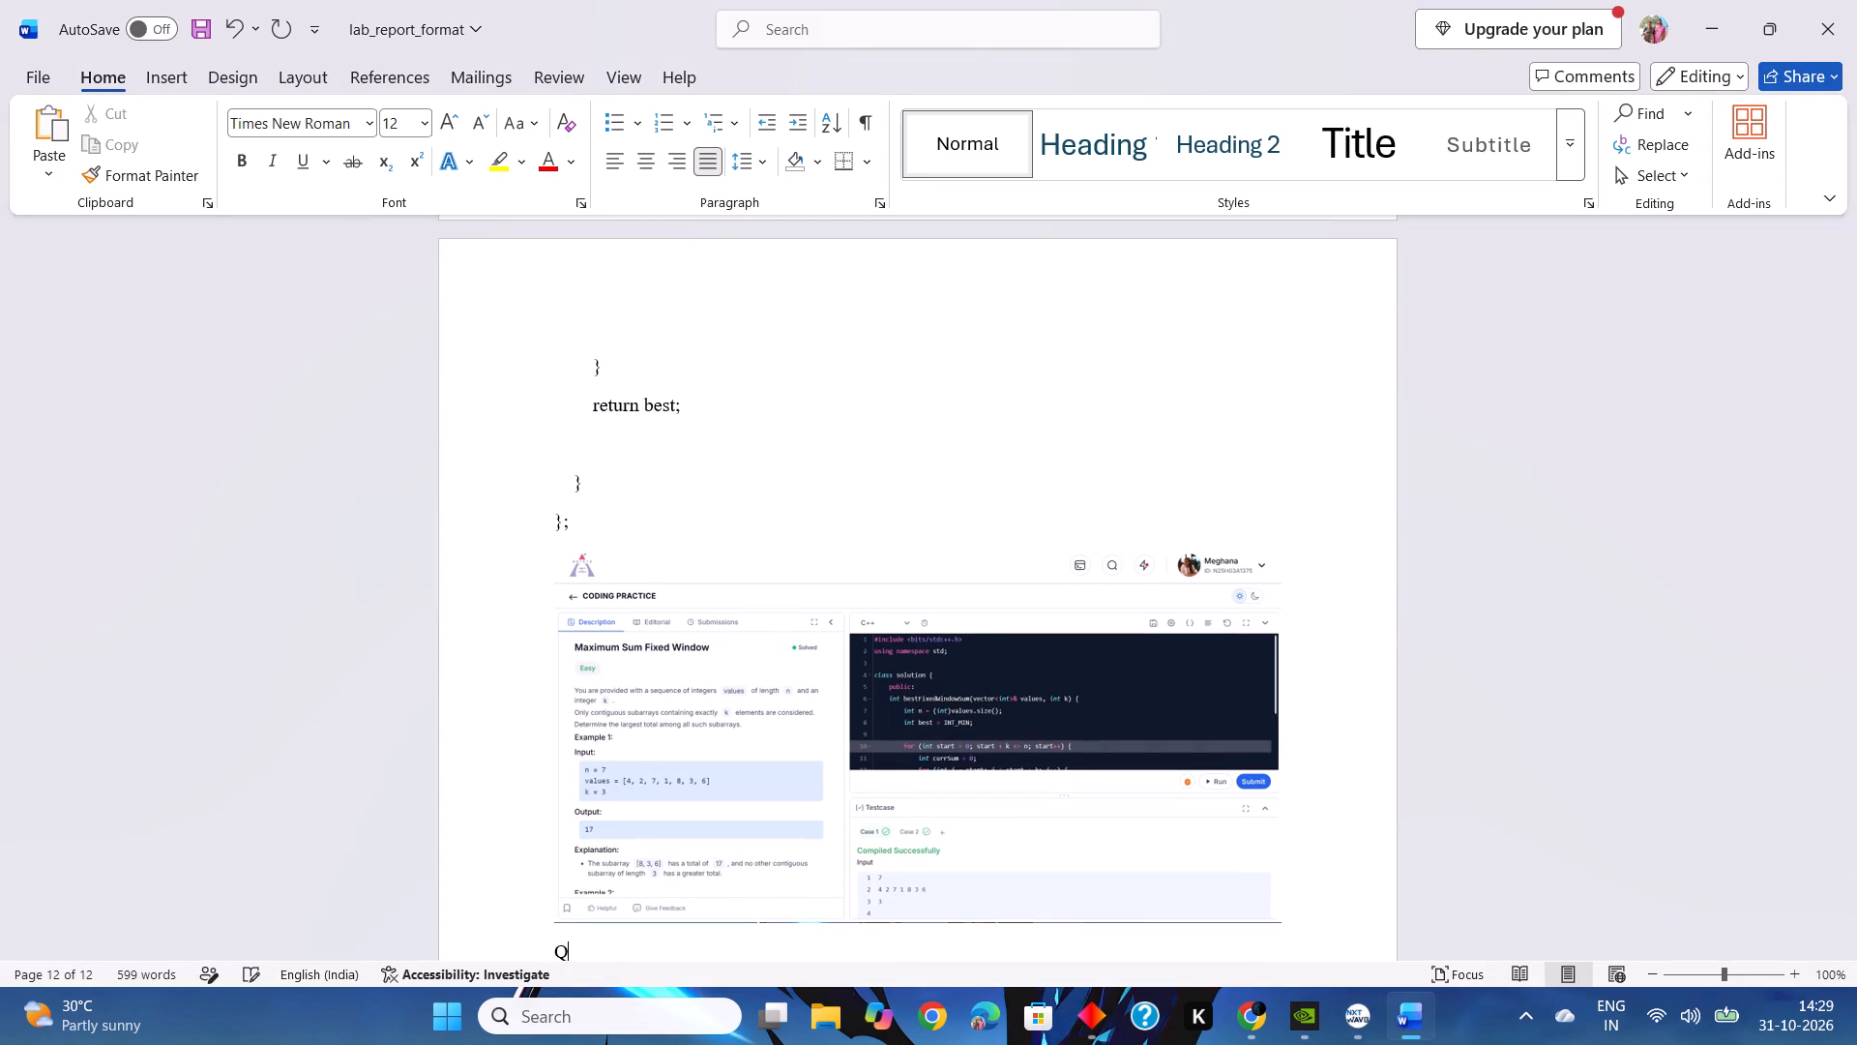
key("8")
key("shift+parenright")
Switch to NxtWave and return from Maximum Sum Fixed Window to the Coding Practice question list.
key("alt+Tab")
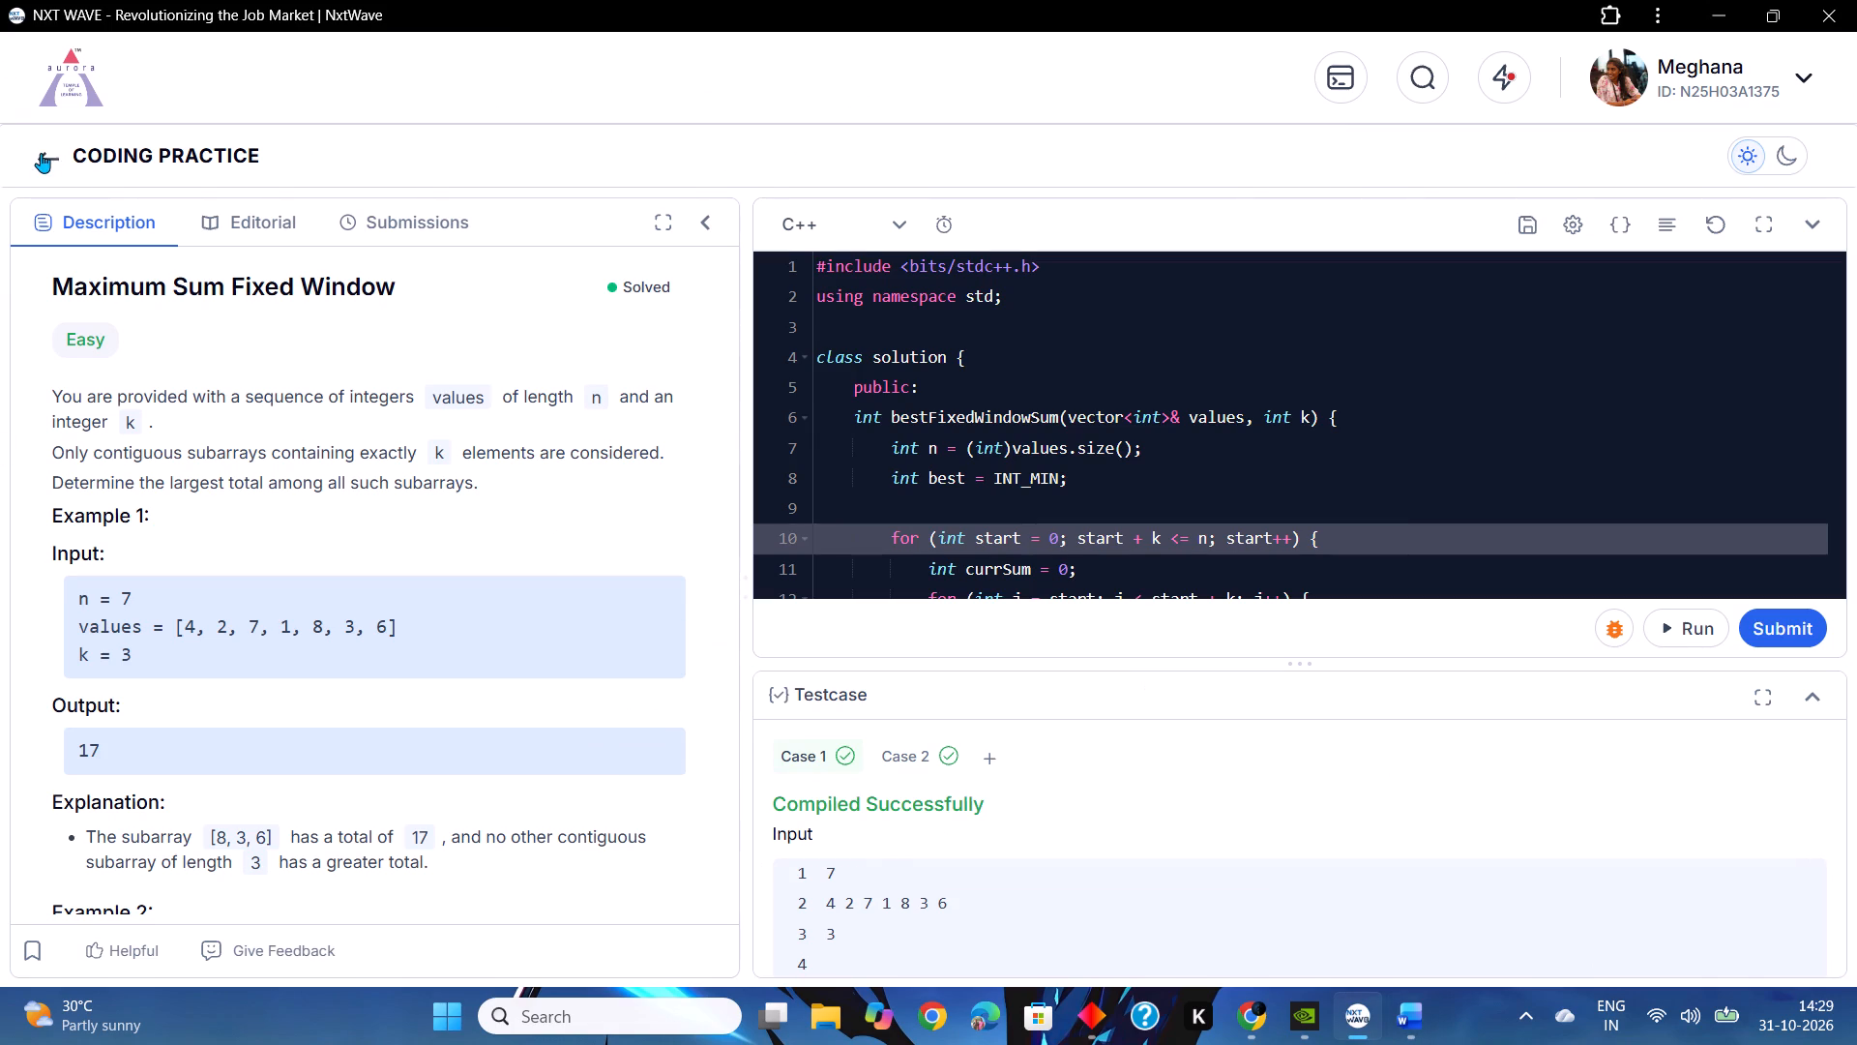
left_click(41, 153)
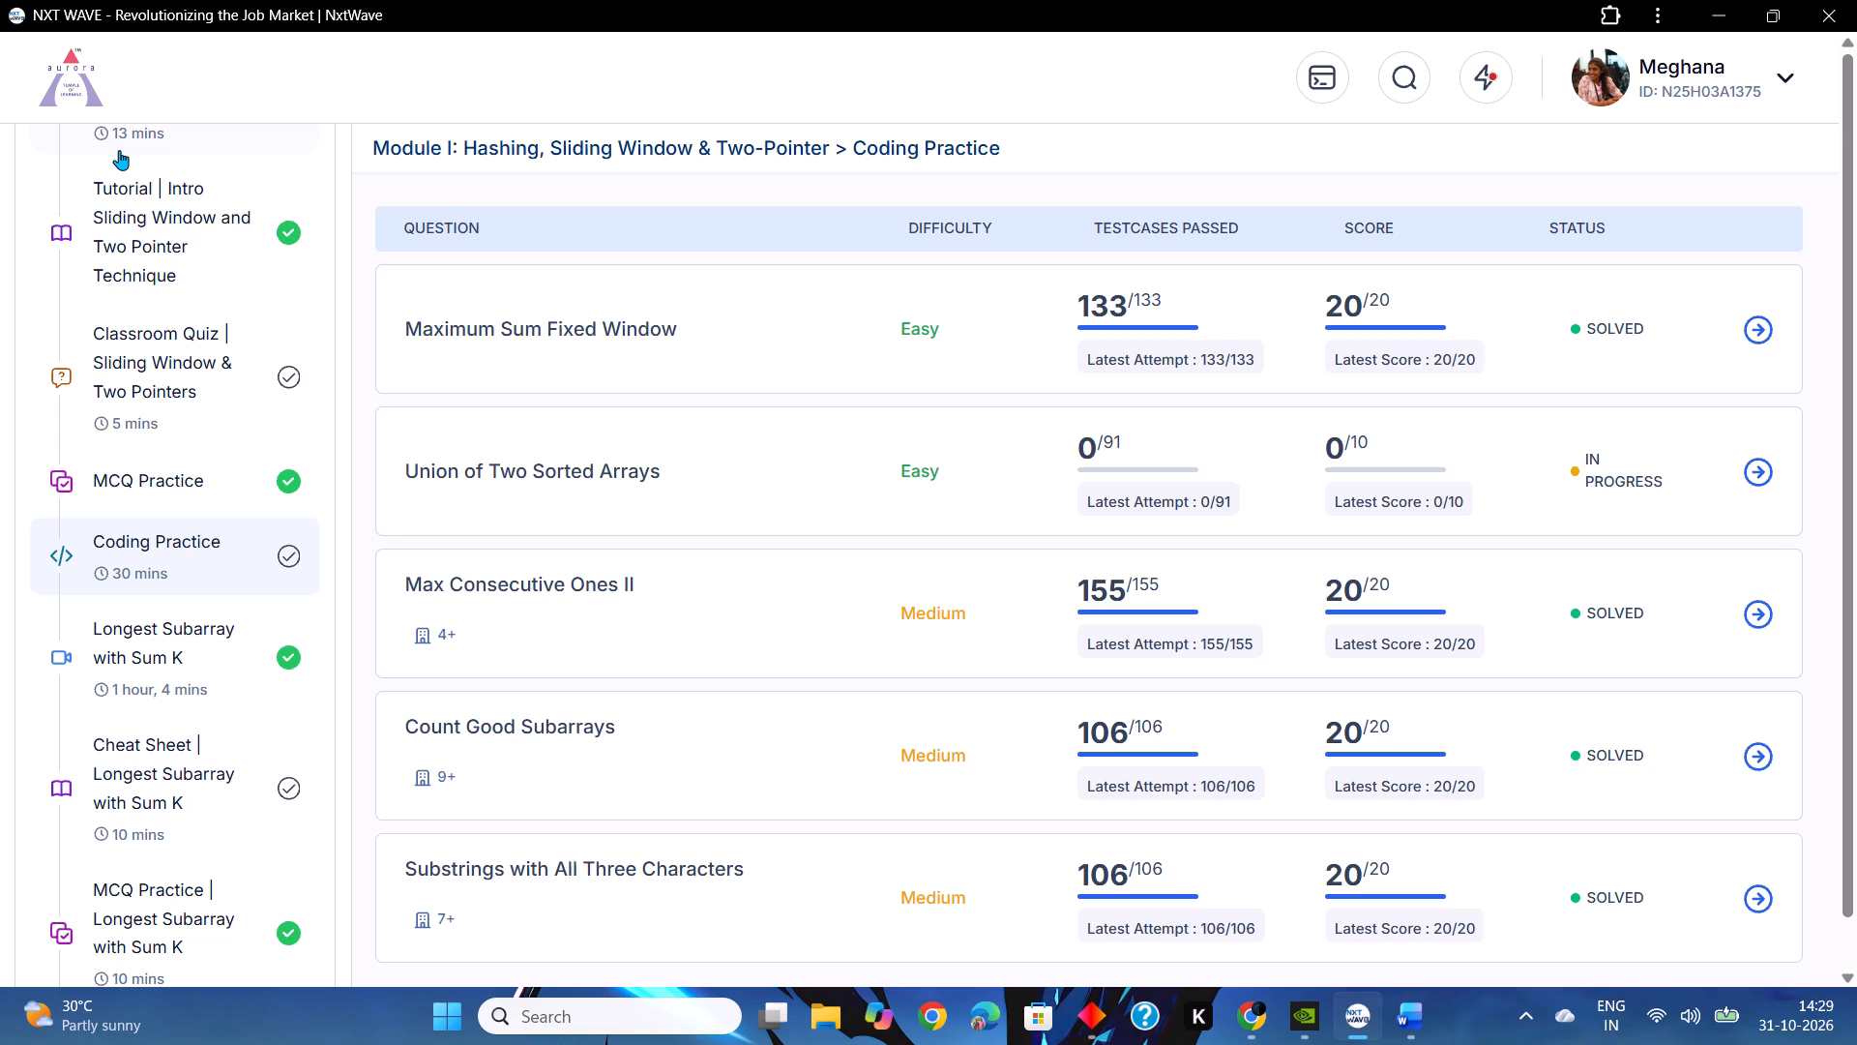
Open the Windows search.
left_click(637, 1009)
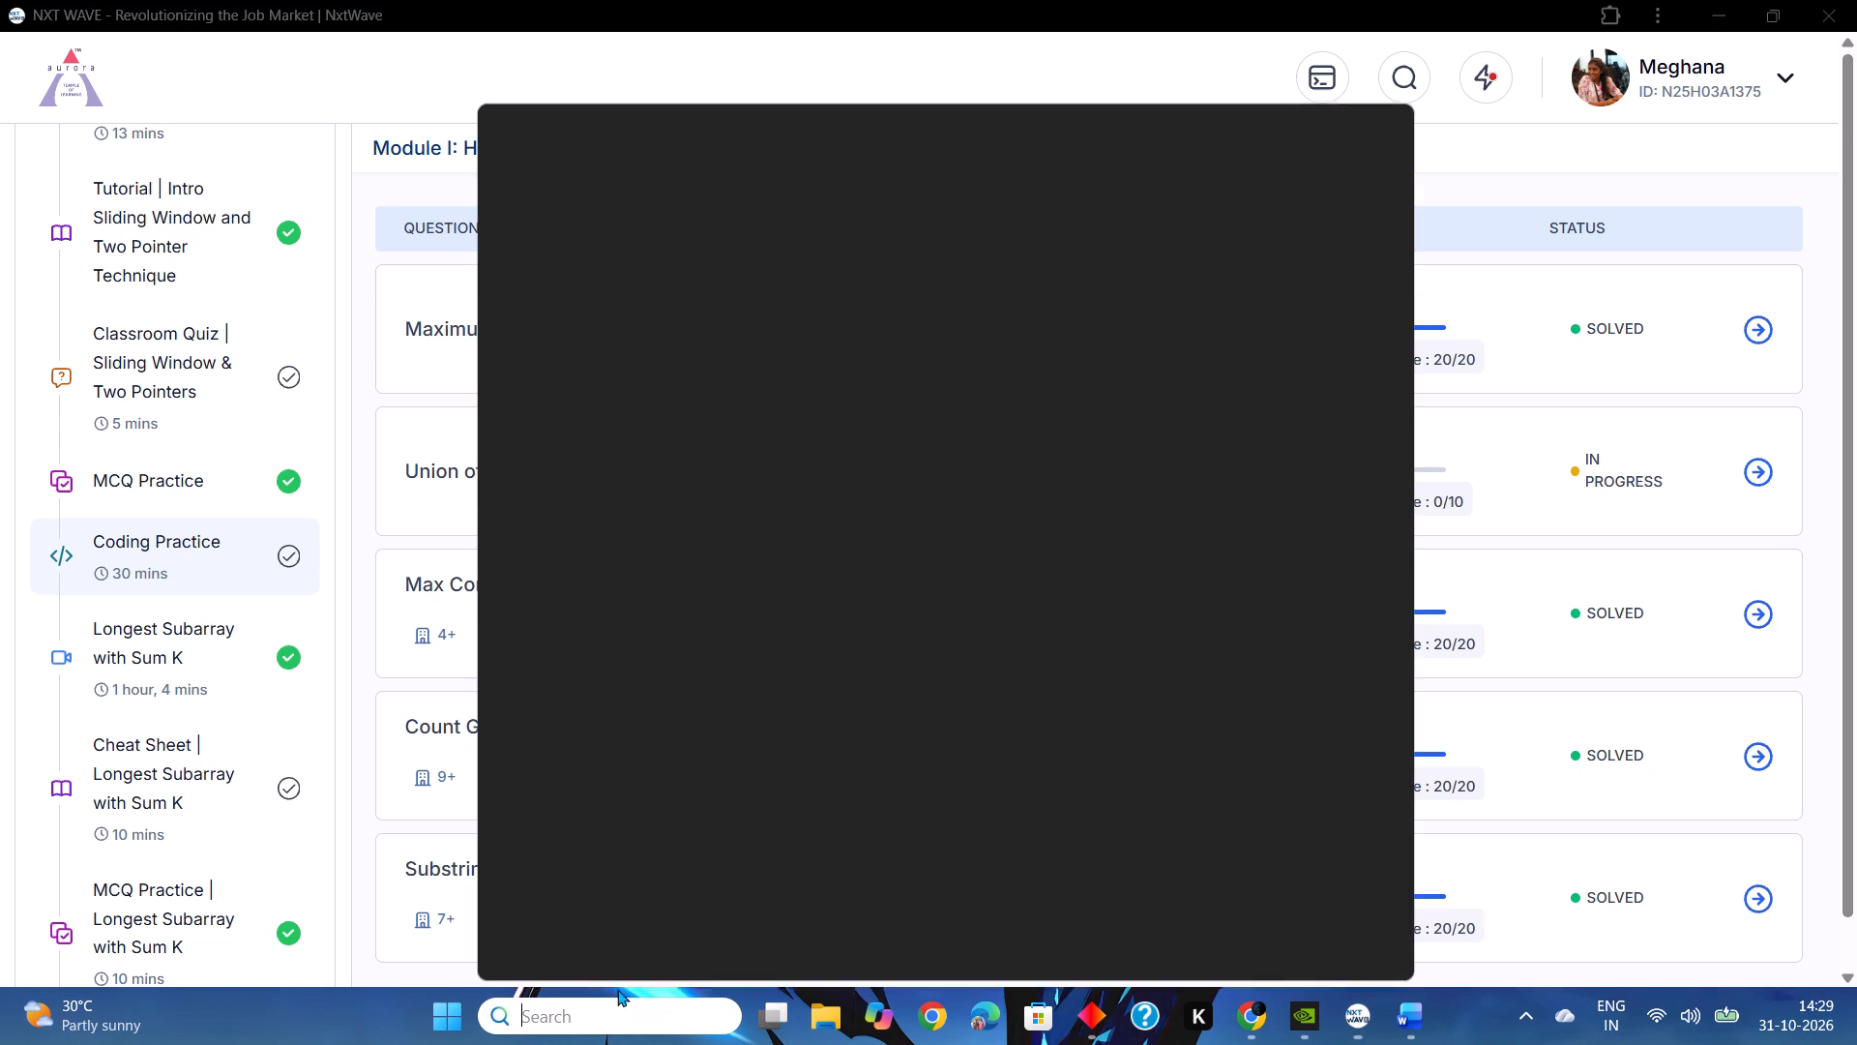
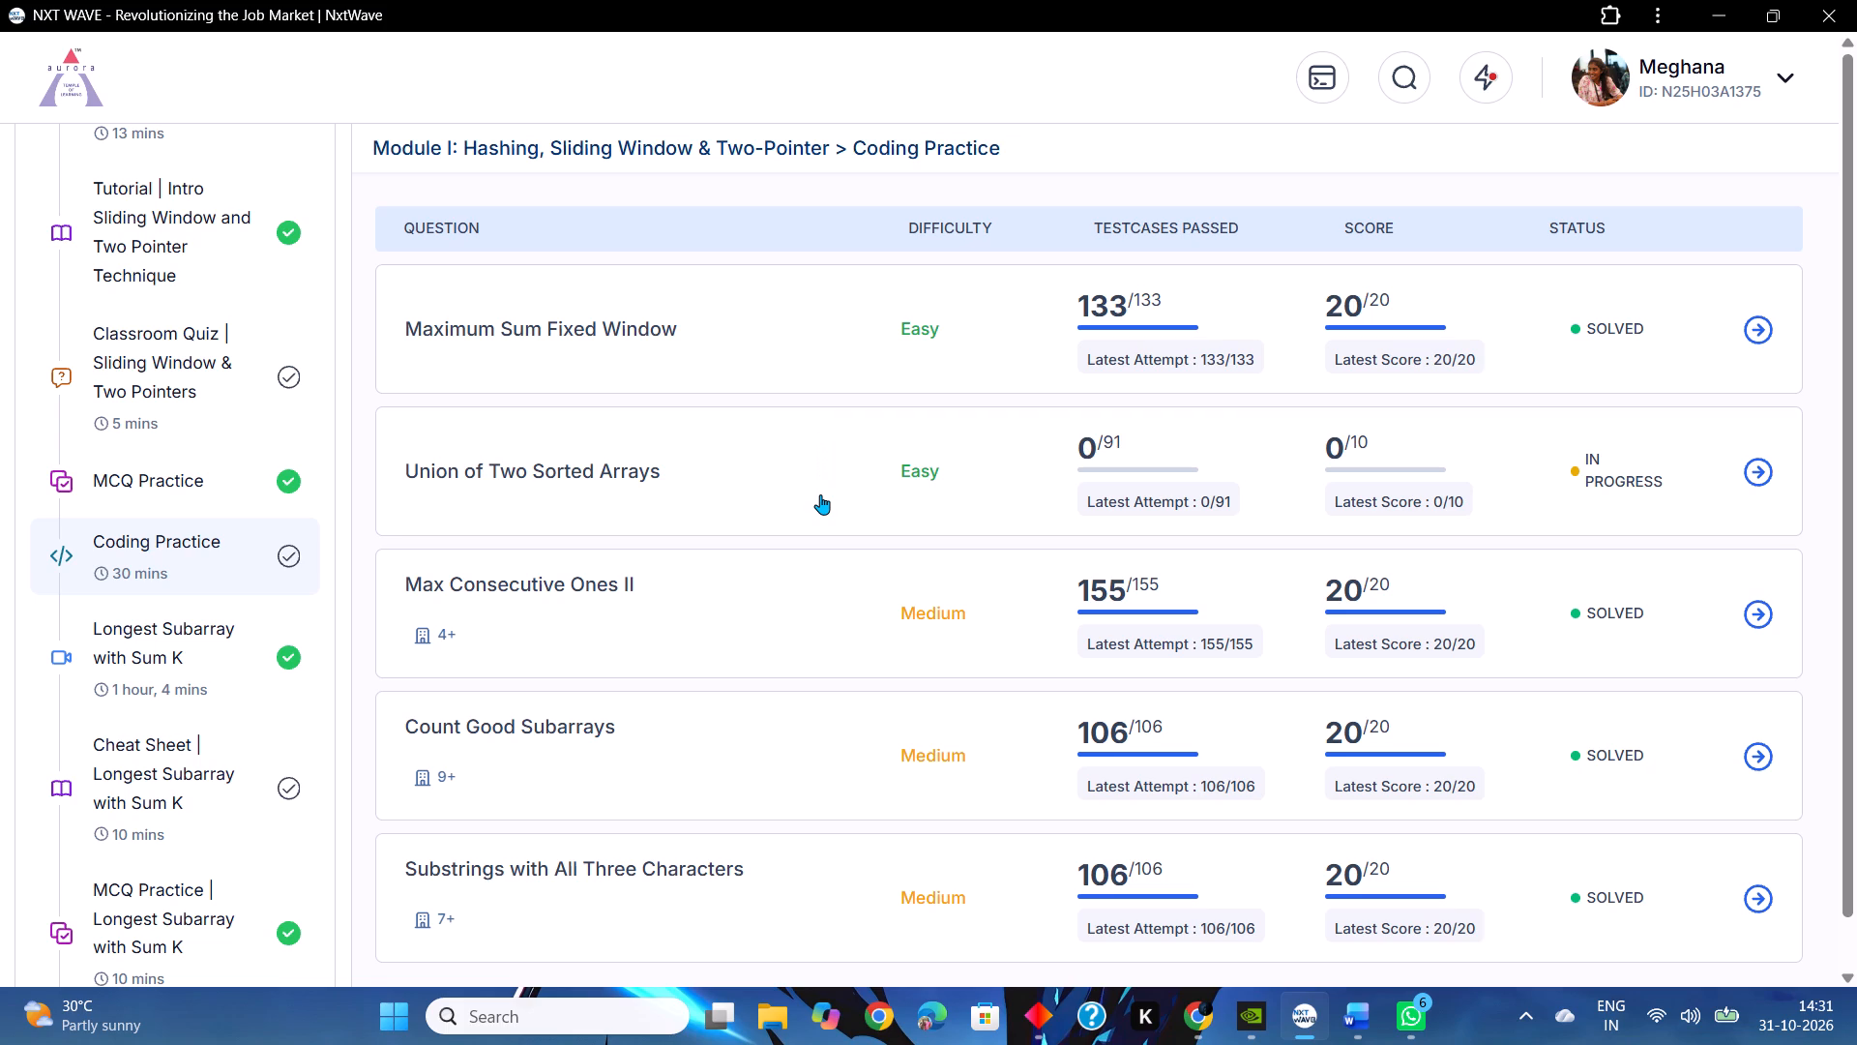
Copy the title "Max Consecutive Ones II" from the NxtWave question list and paste it after the "Q8)" label in Word.
scroll(629, 832, "down", 4)
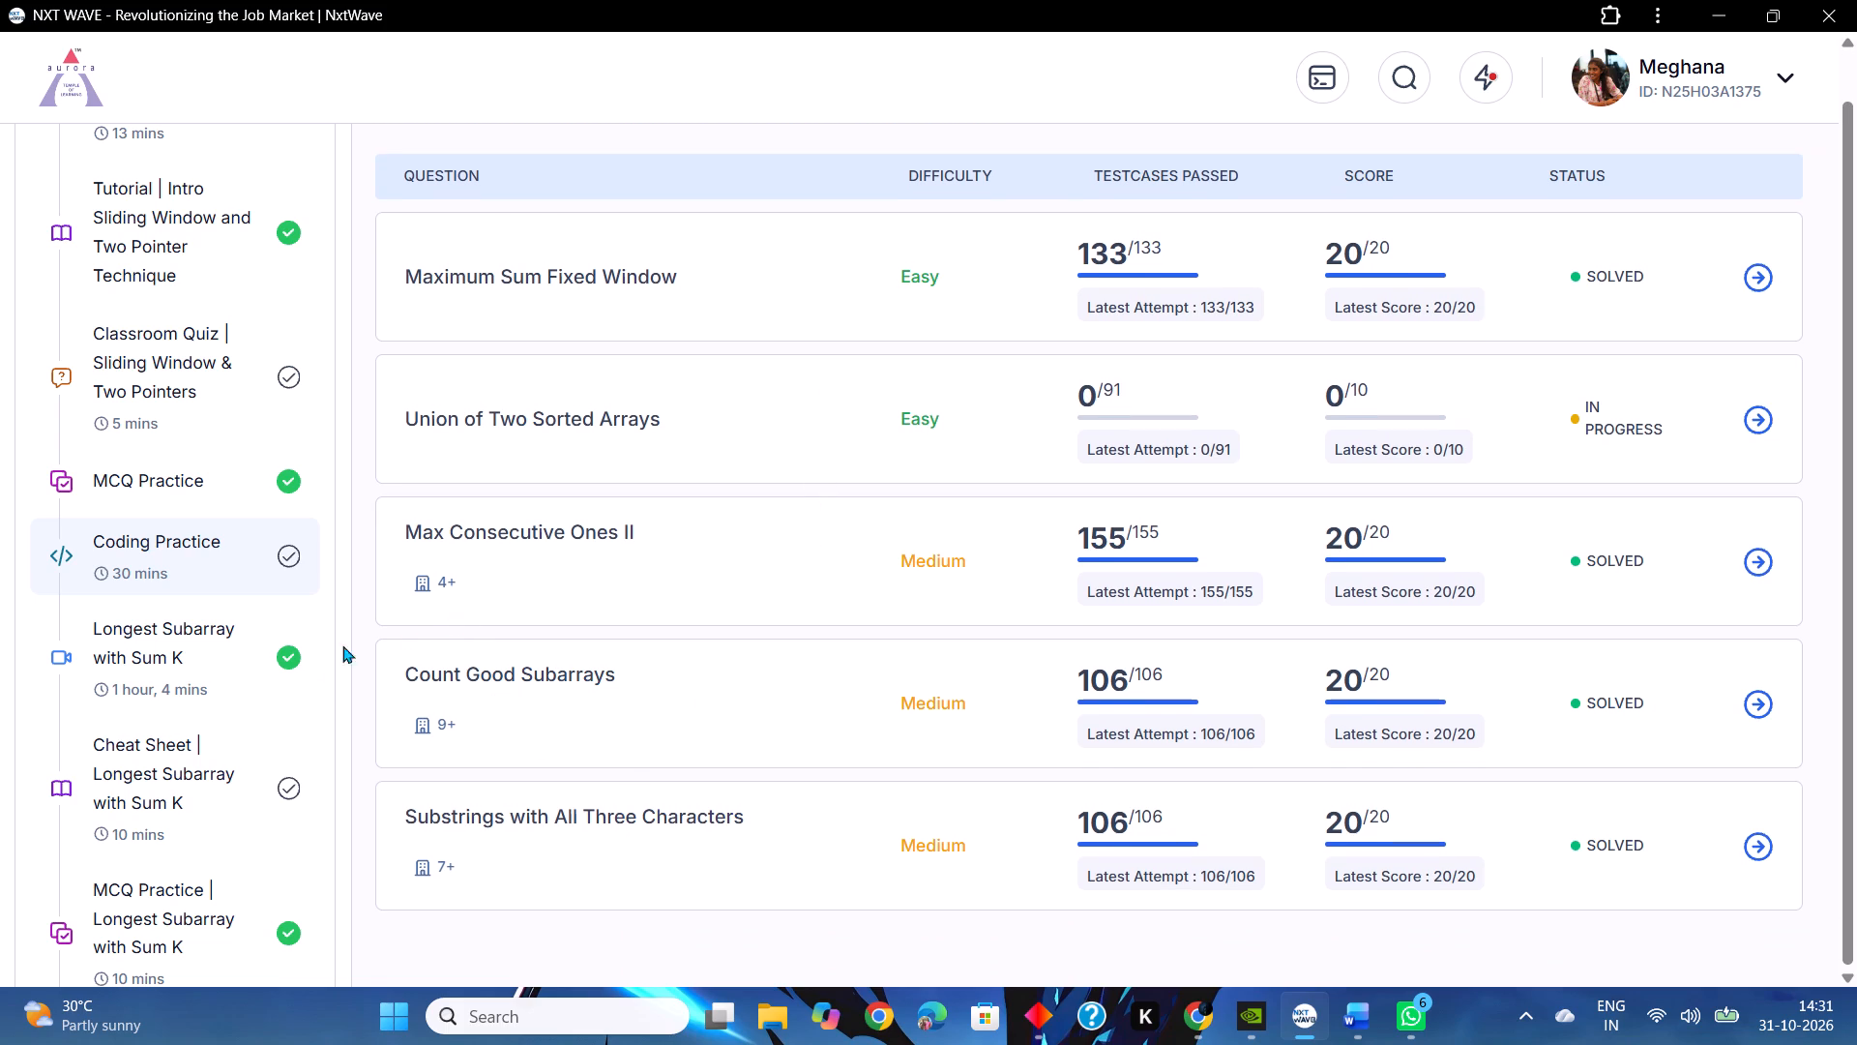
scroll(264, 661, "down", 8)
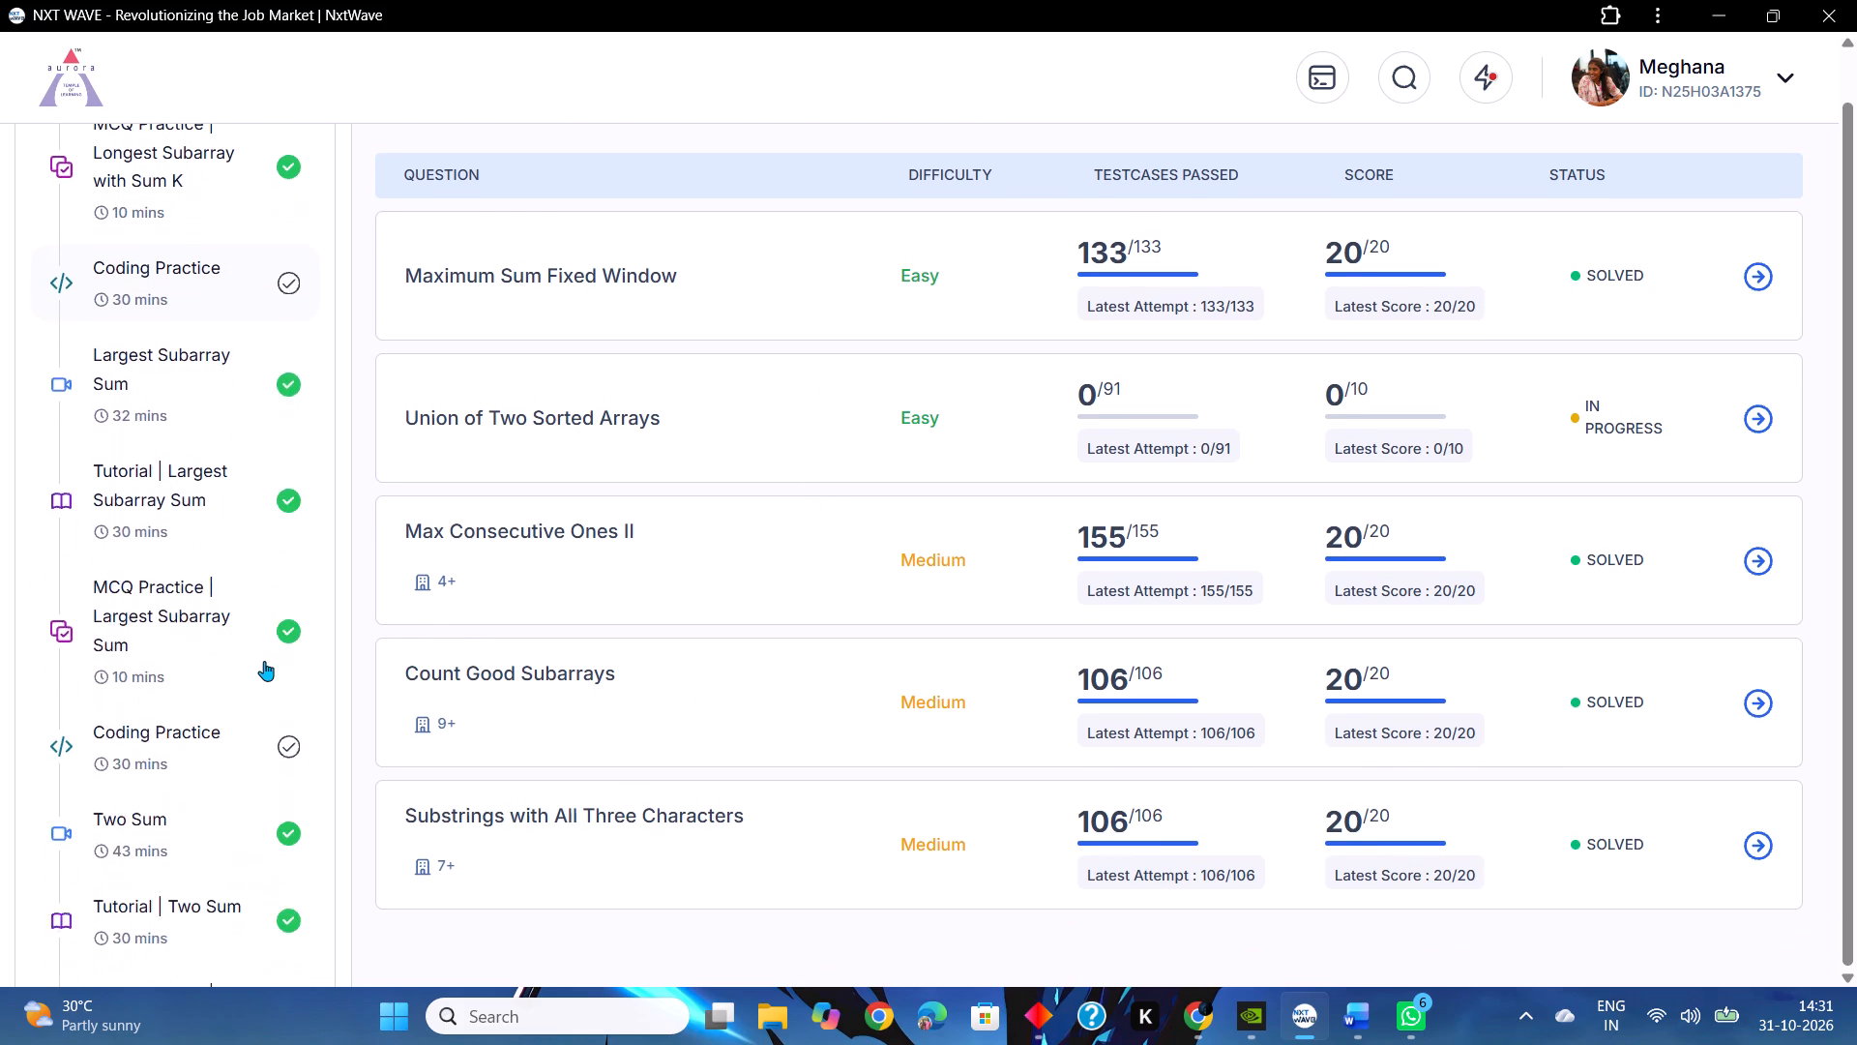
scroll(183, 727, "down", 6)
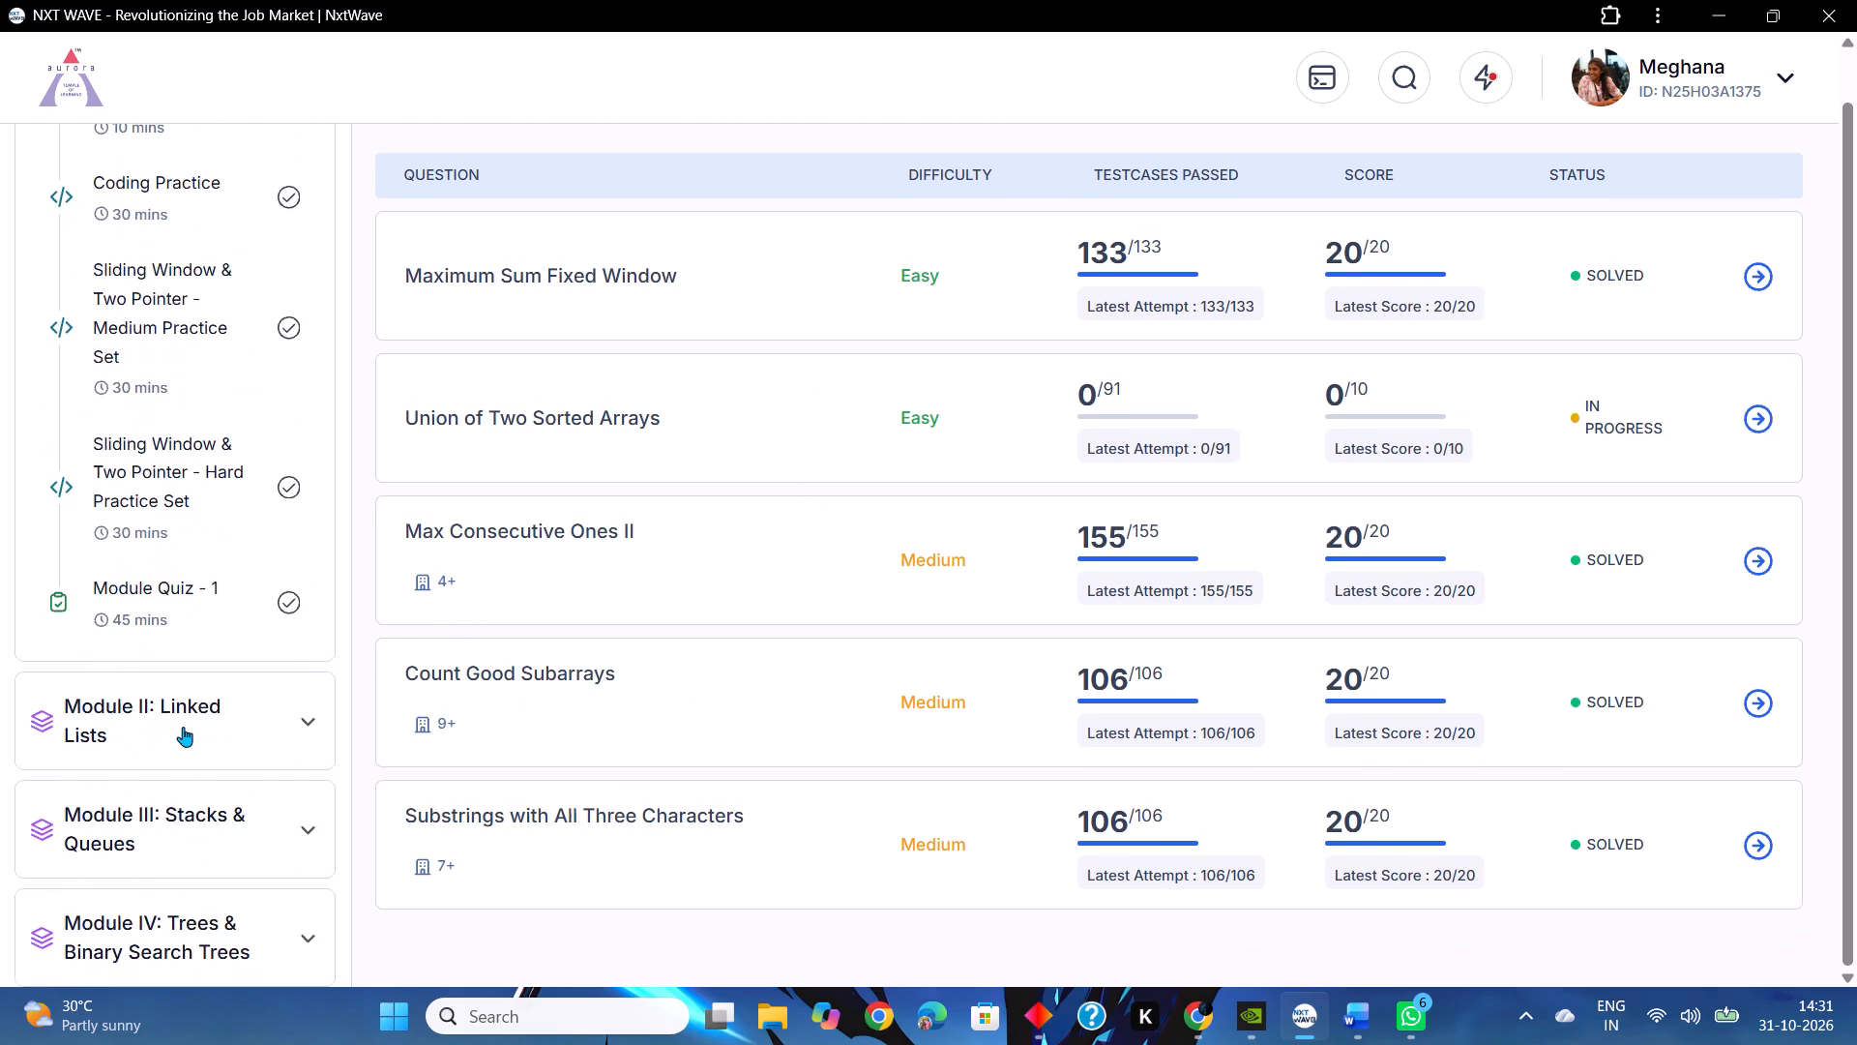
scroll(183, 727, "up", 4)
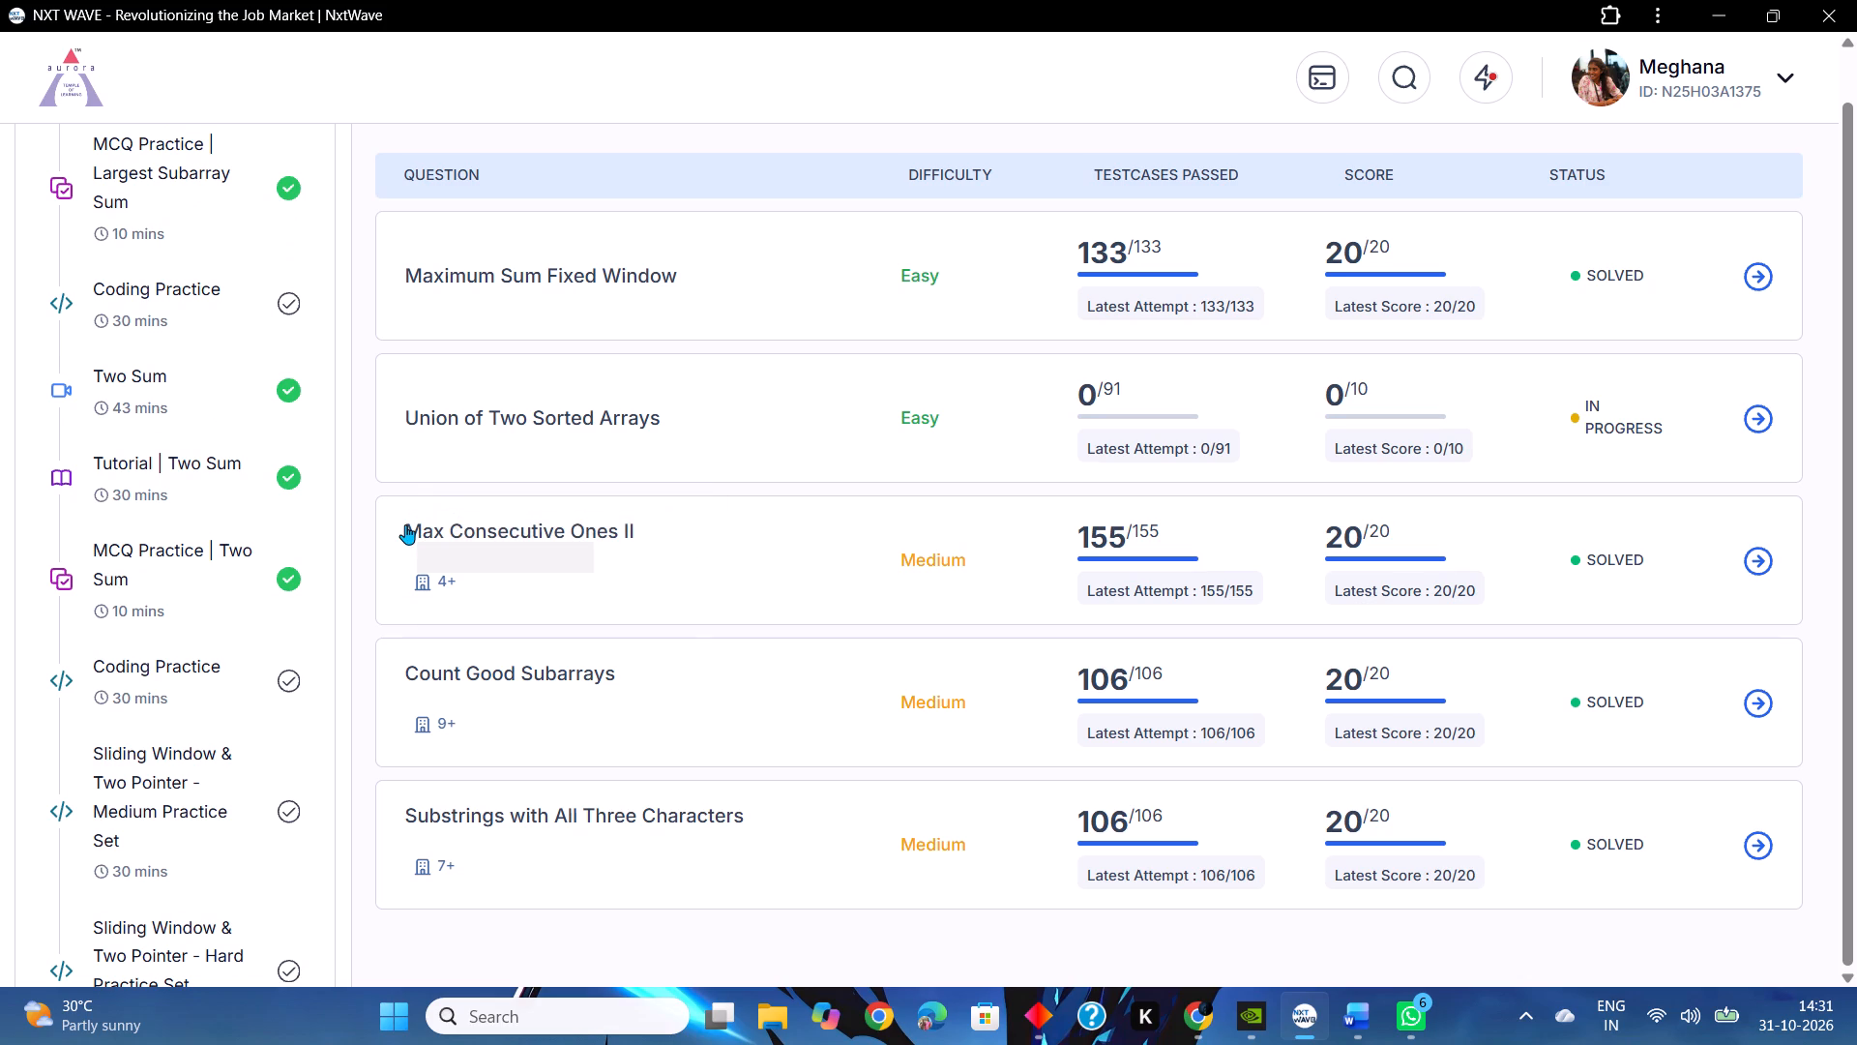
left_click_drag(405, 524, 755, 526)
key("ctrl+c")
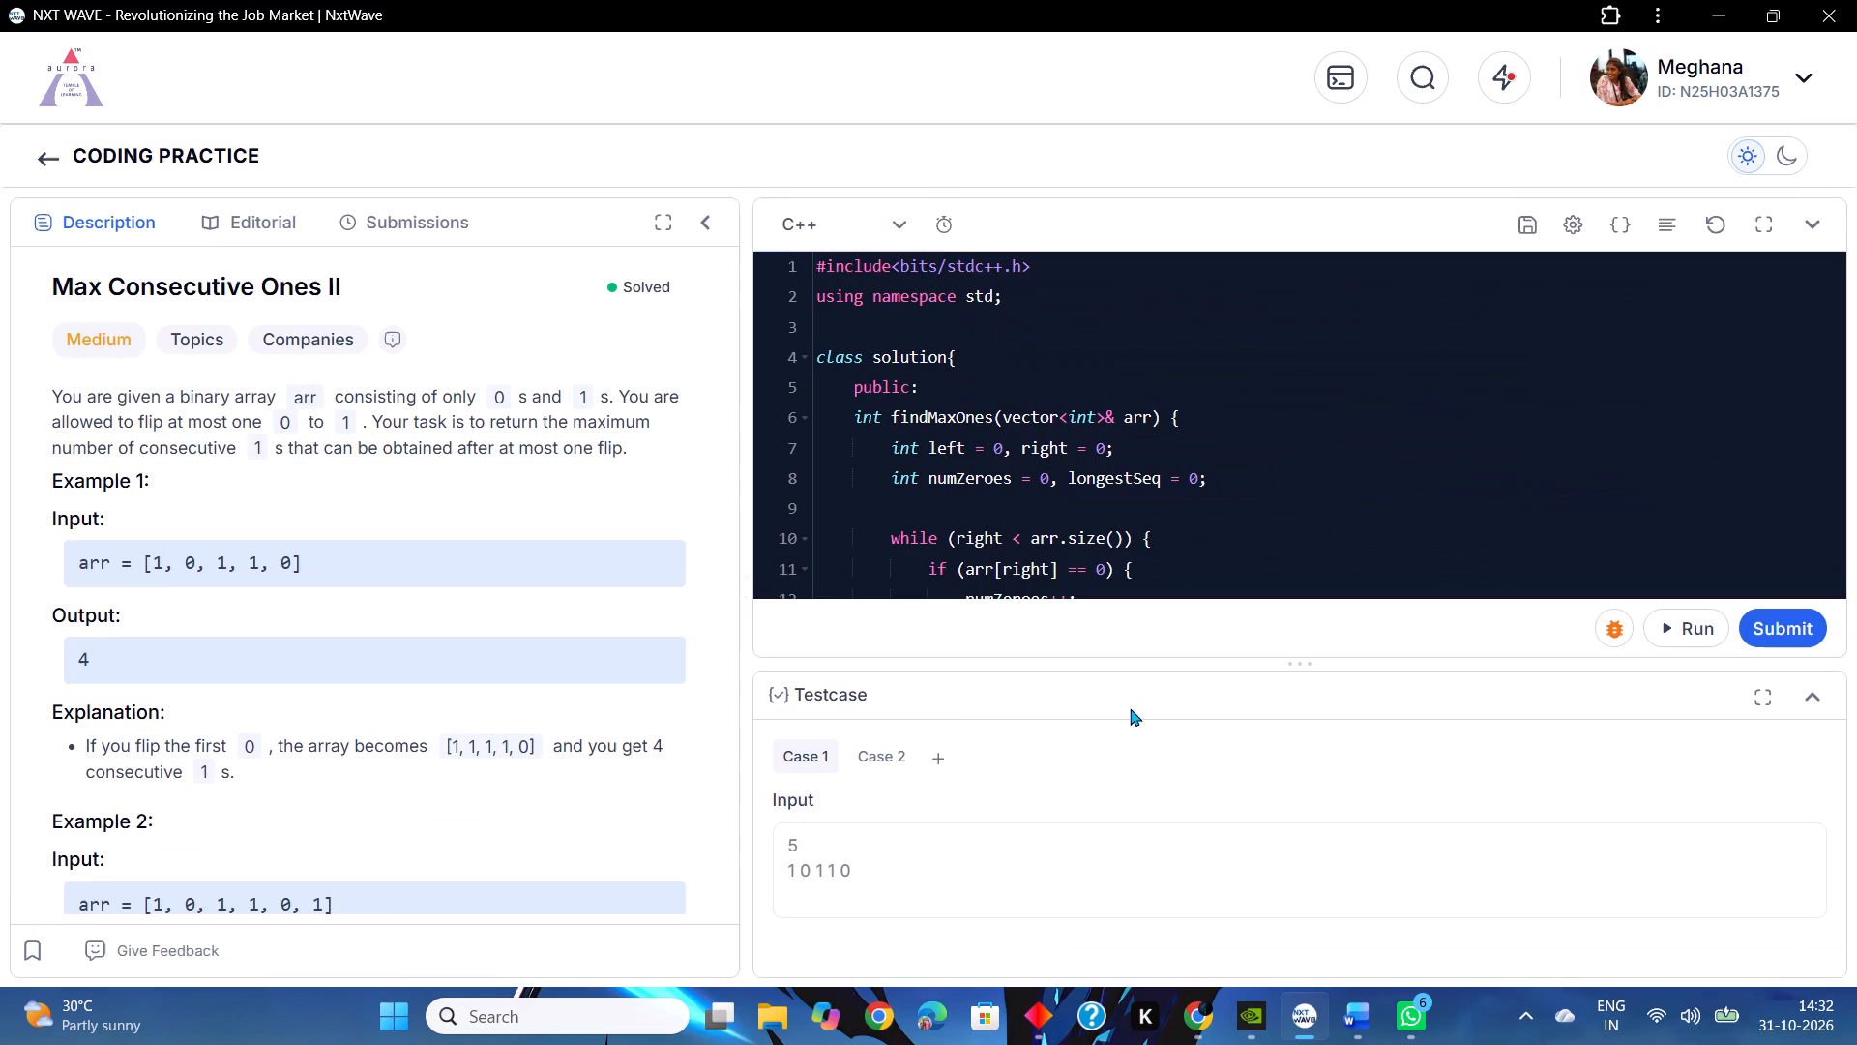
key("alt+Tab")
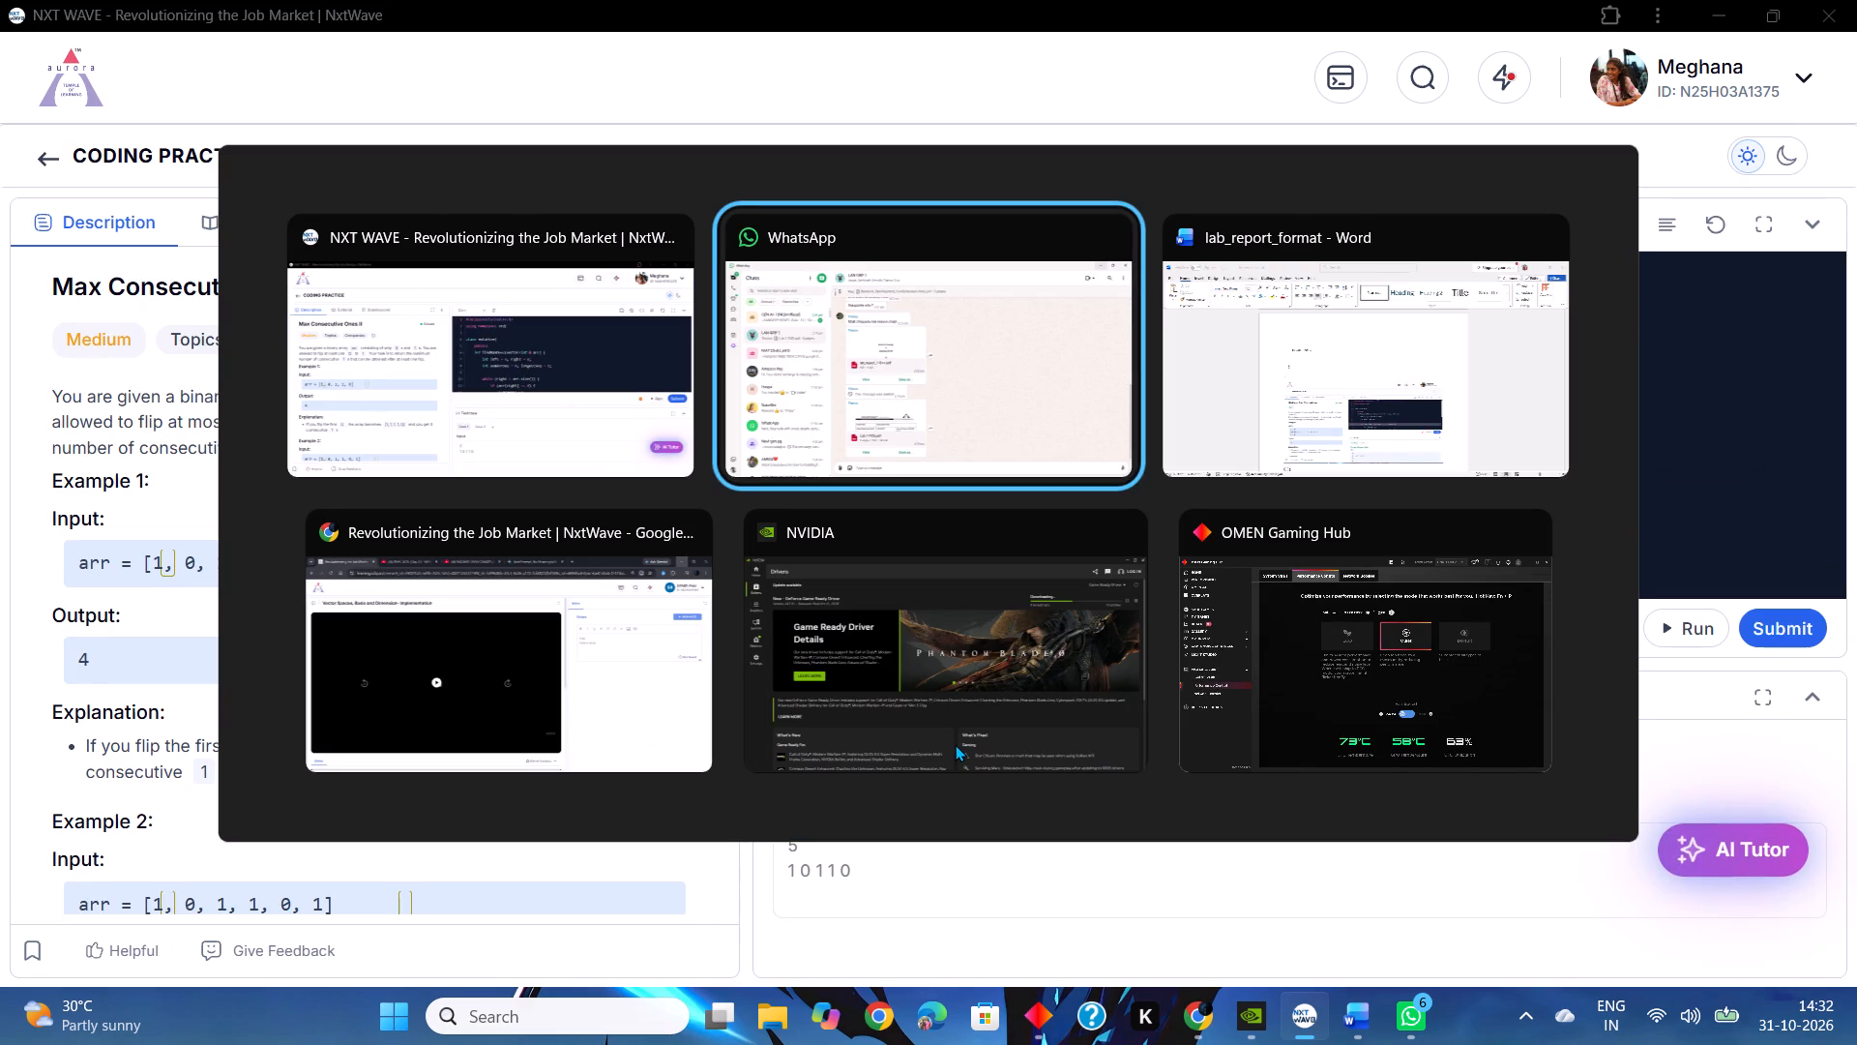
left_click(1111, 234, "alt")
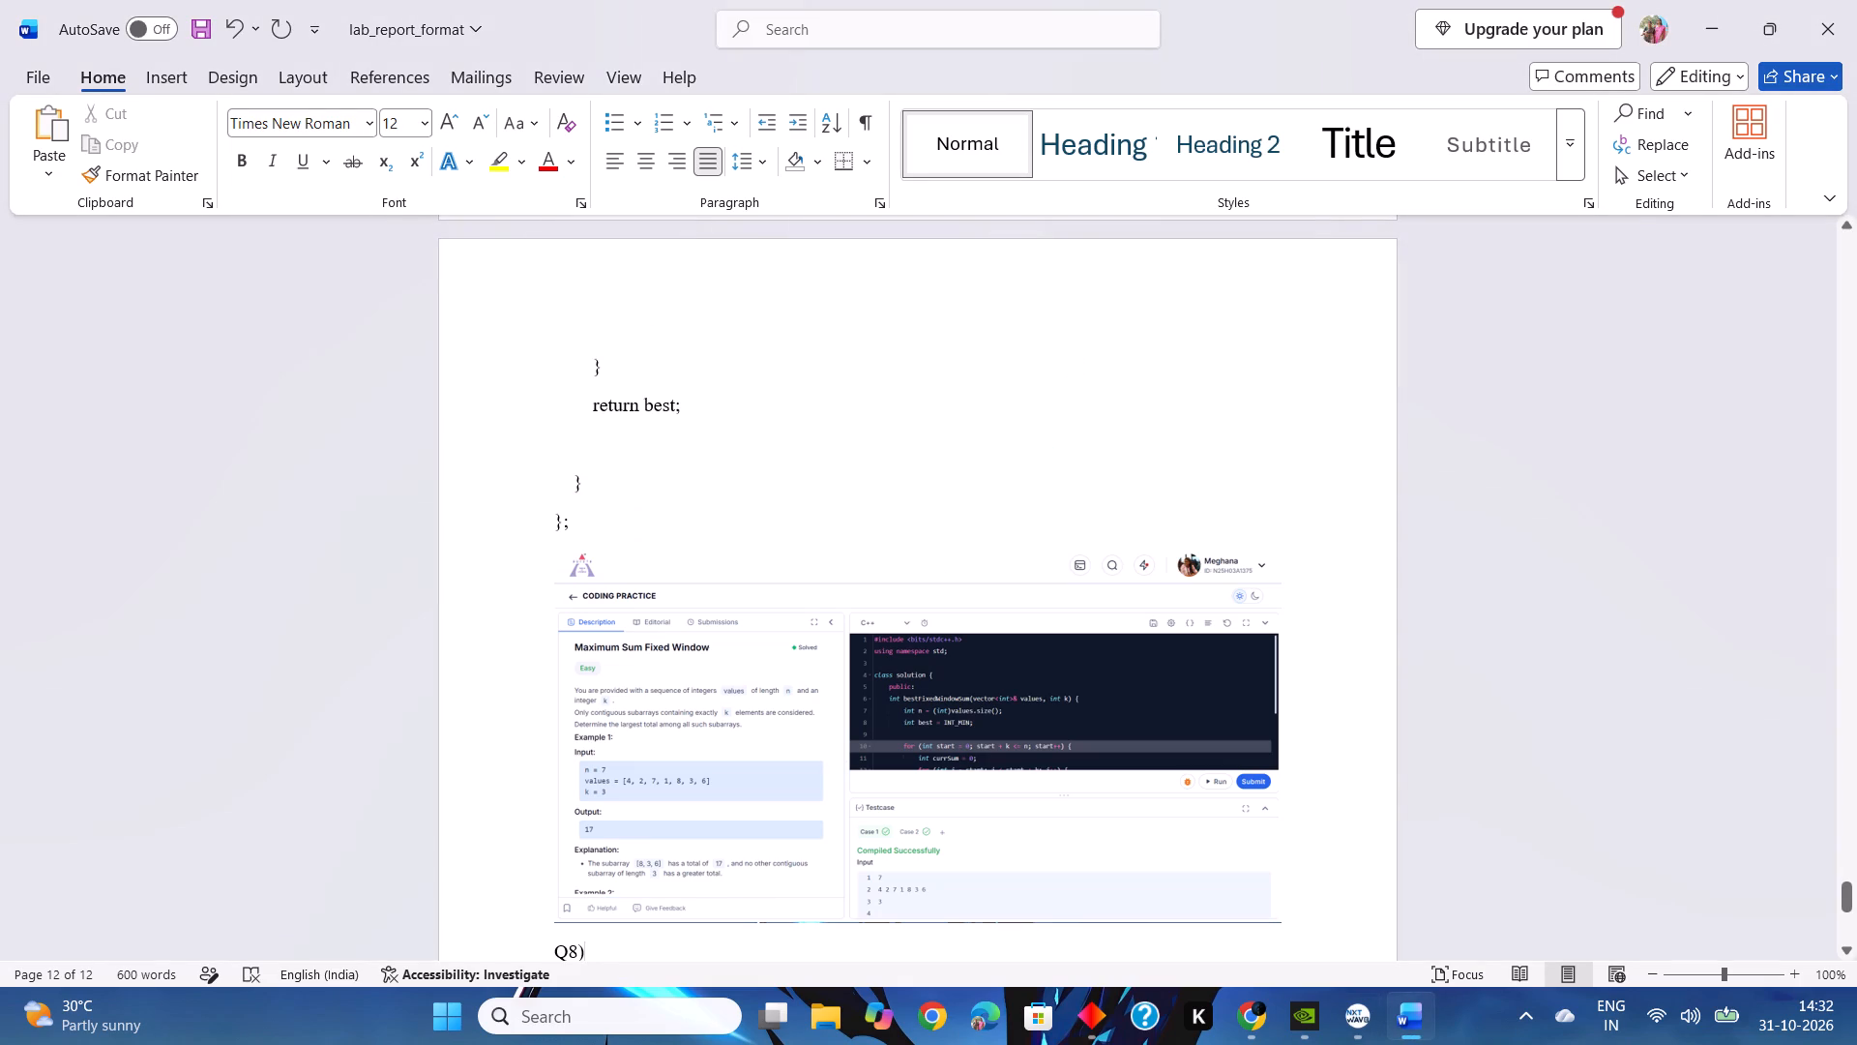
key("ctrl+v")
Make the whole "Q8) Max Consecutive Ones II" heading bold and start a new line below it.
scroll(837, 828, "down", 3)
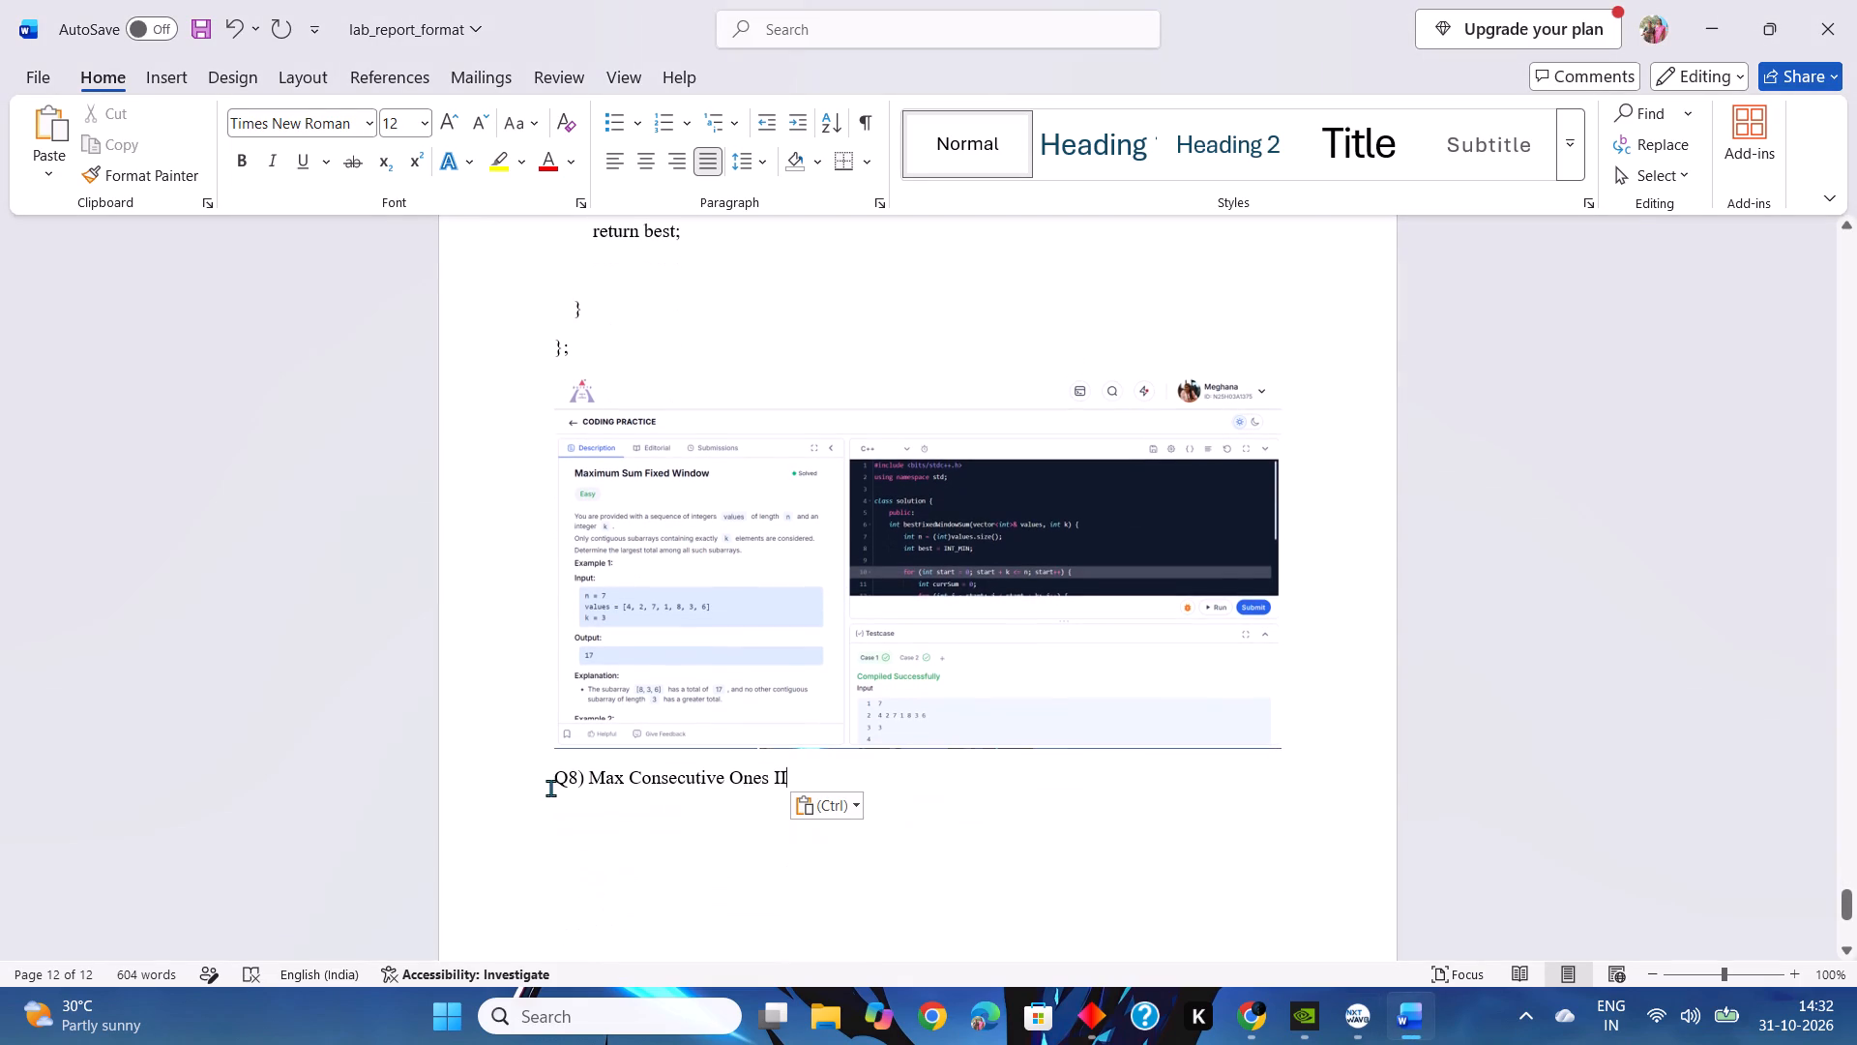
left_click_drag(550, 782, 825, 791)
left_click(842, 748)
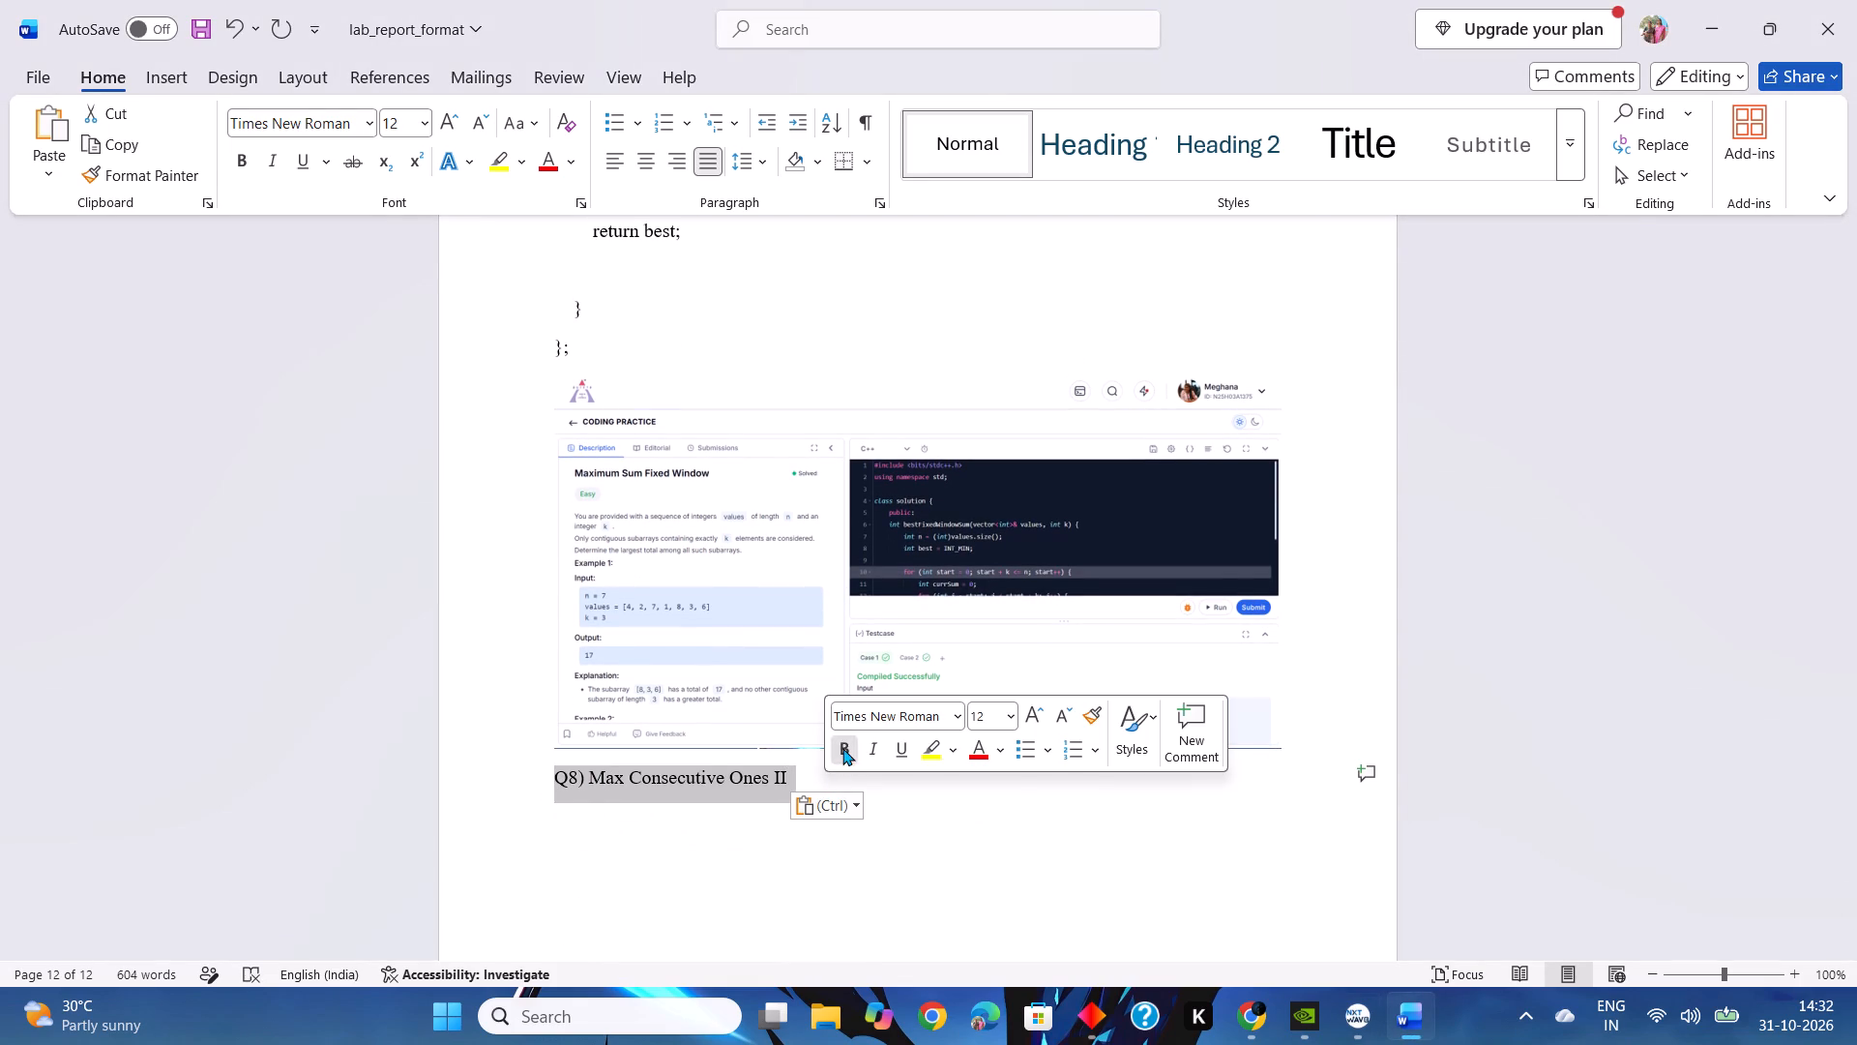
left_click(880, 822)
left_click(243, 160)
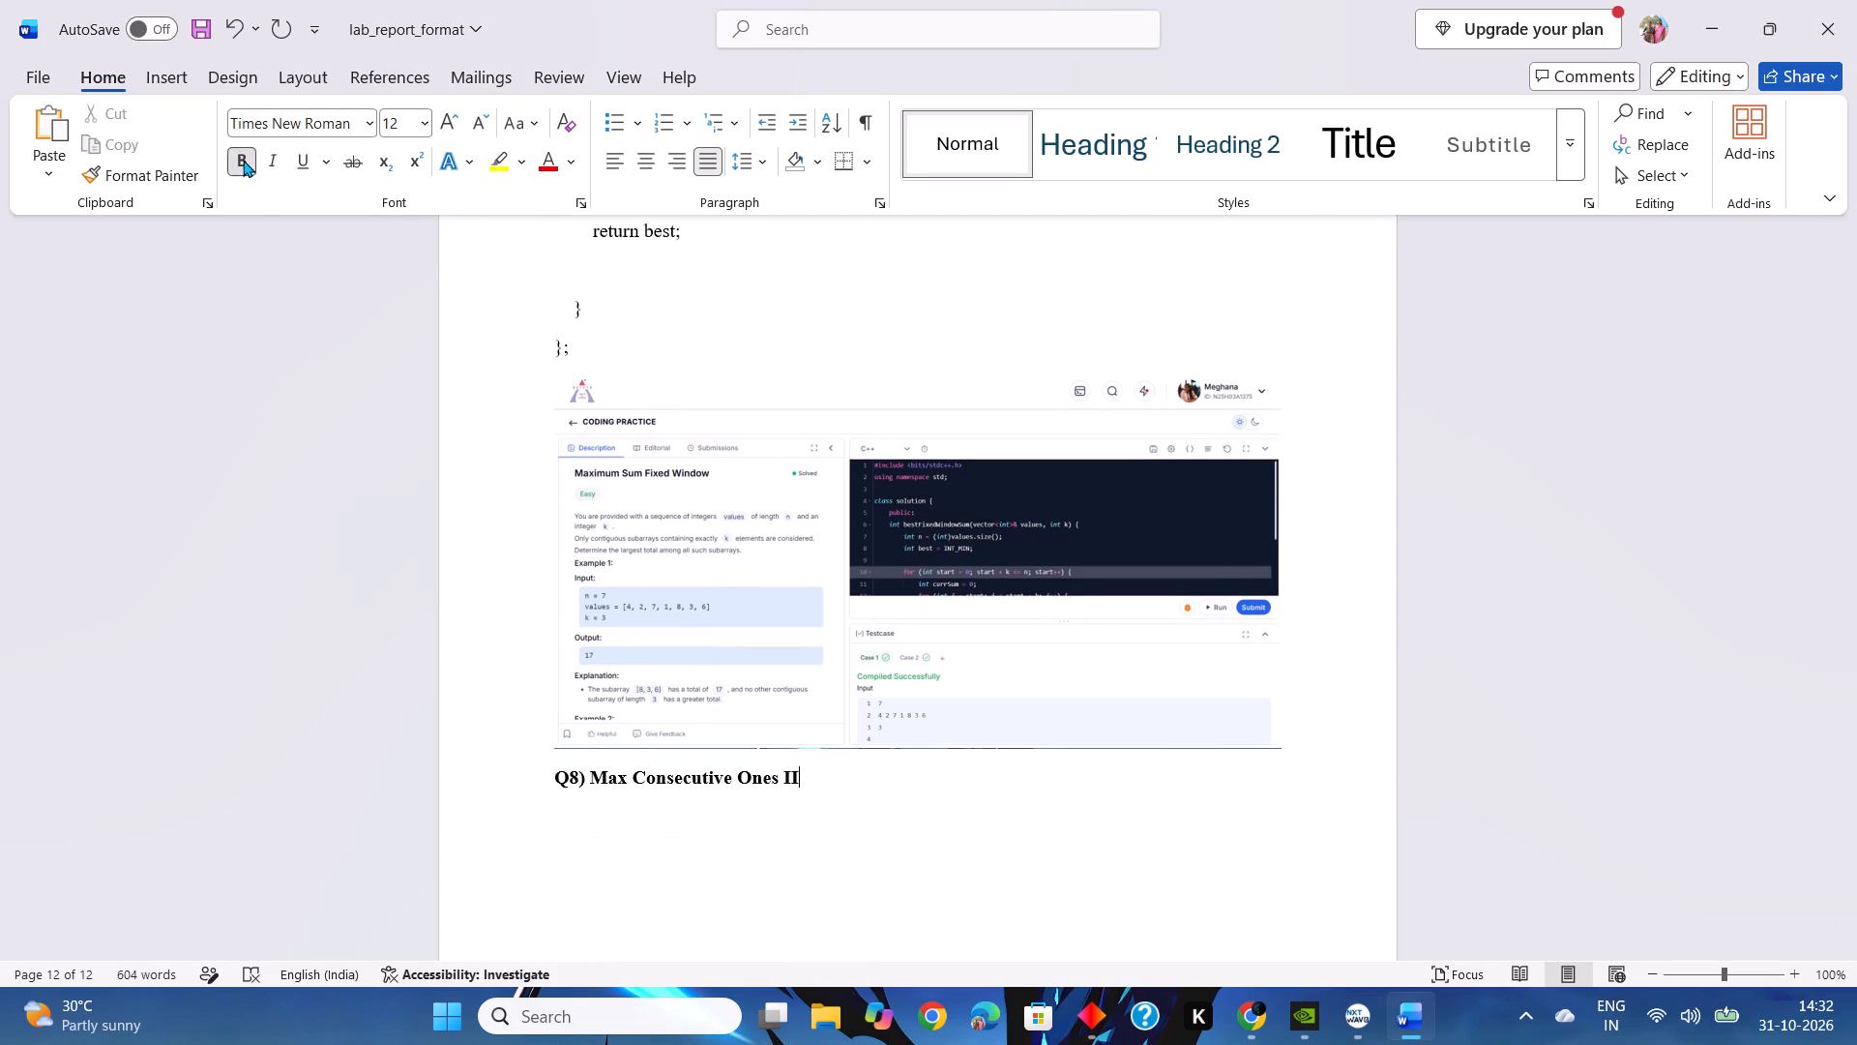
key("Return")
Switch to NxtWave and place the cursor in the C++ solution code of Max Consecutive Ones II.
key("alt+Tab")
left_click(997, 491)
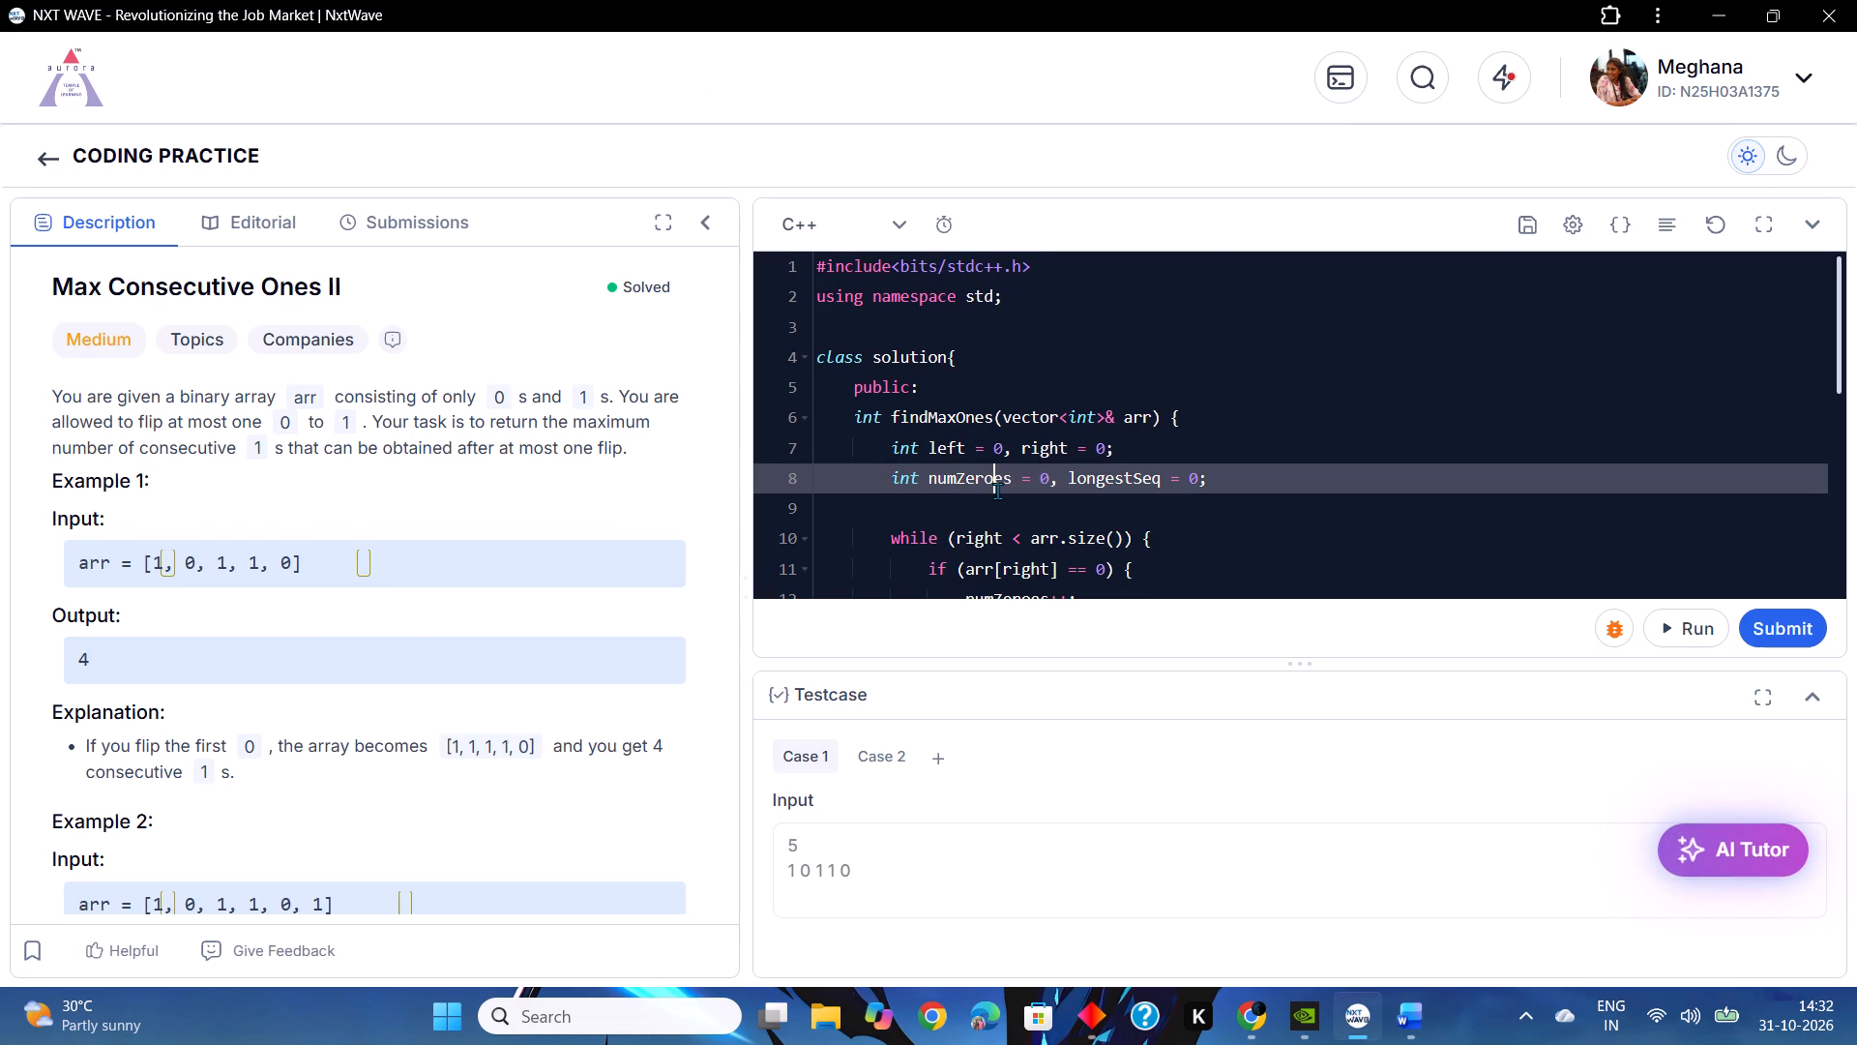
Run the Max Consecutive Ones II solution in NxtWave and copy its full code below the Q8 heading in Word.
key("ctrl+a")
key("ctrl+c")
left_click(1696, 618)
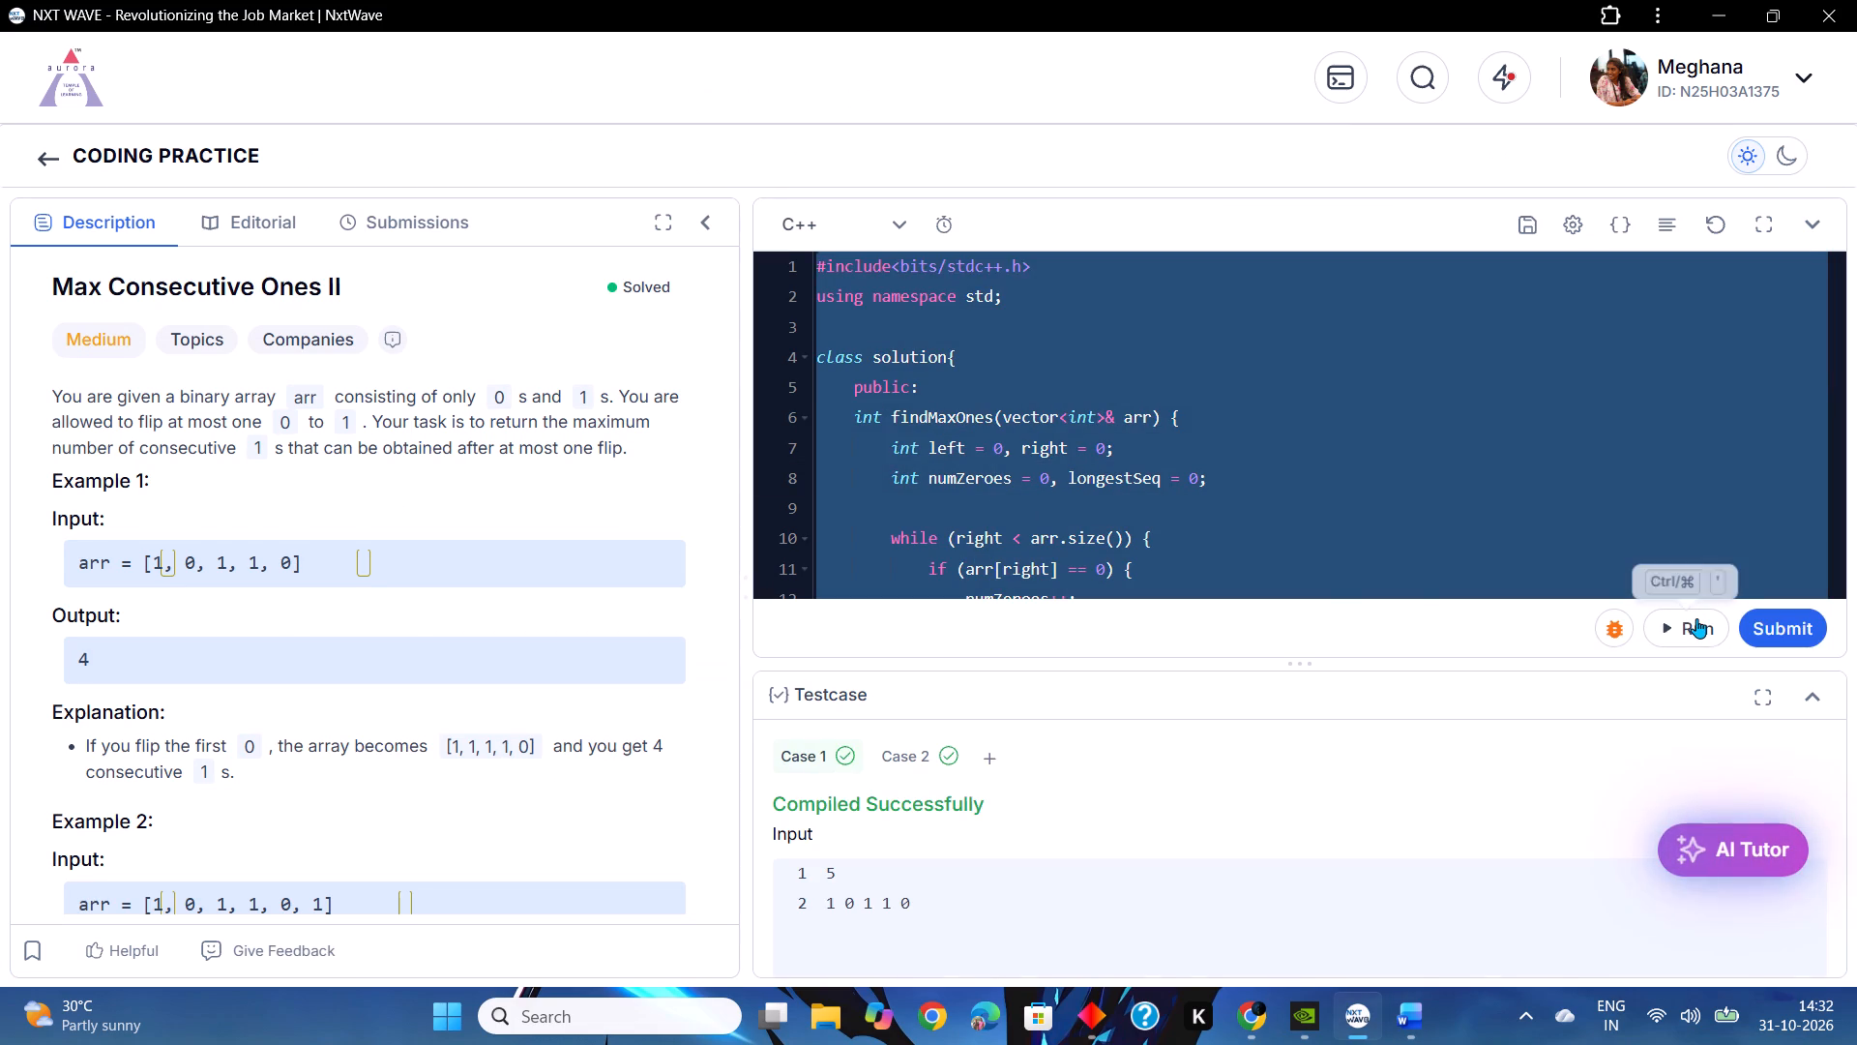
key("alt+Tab")
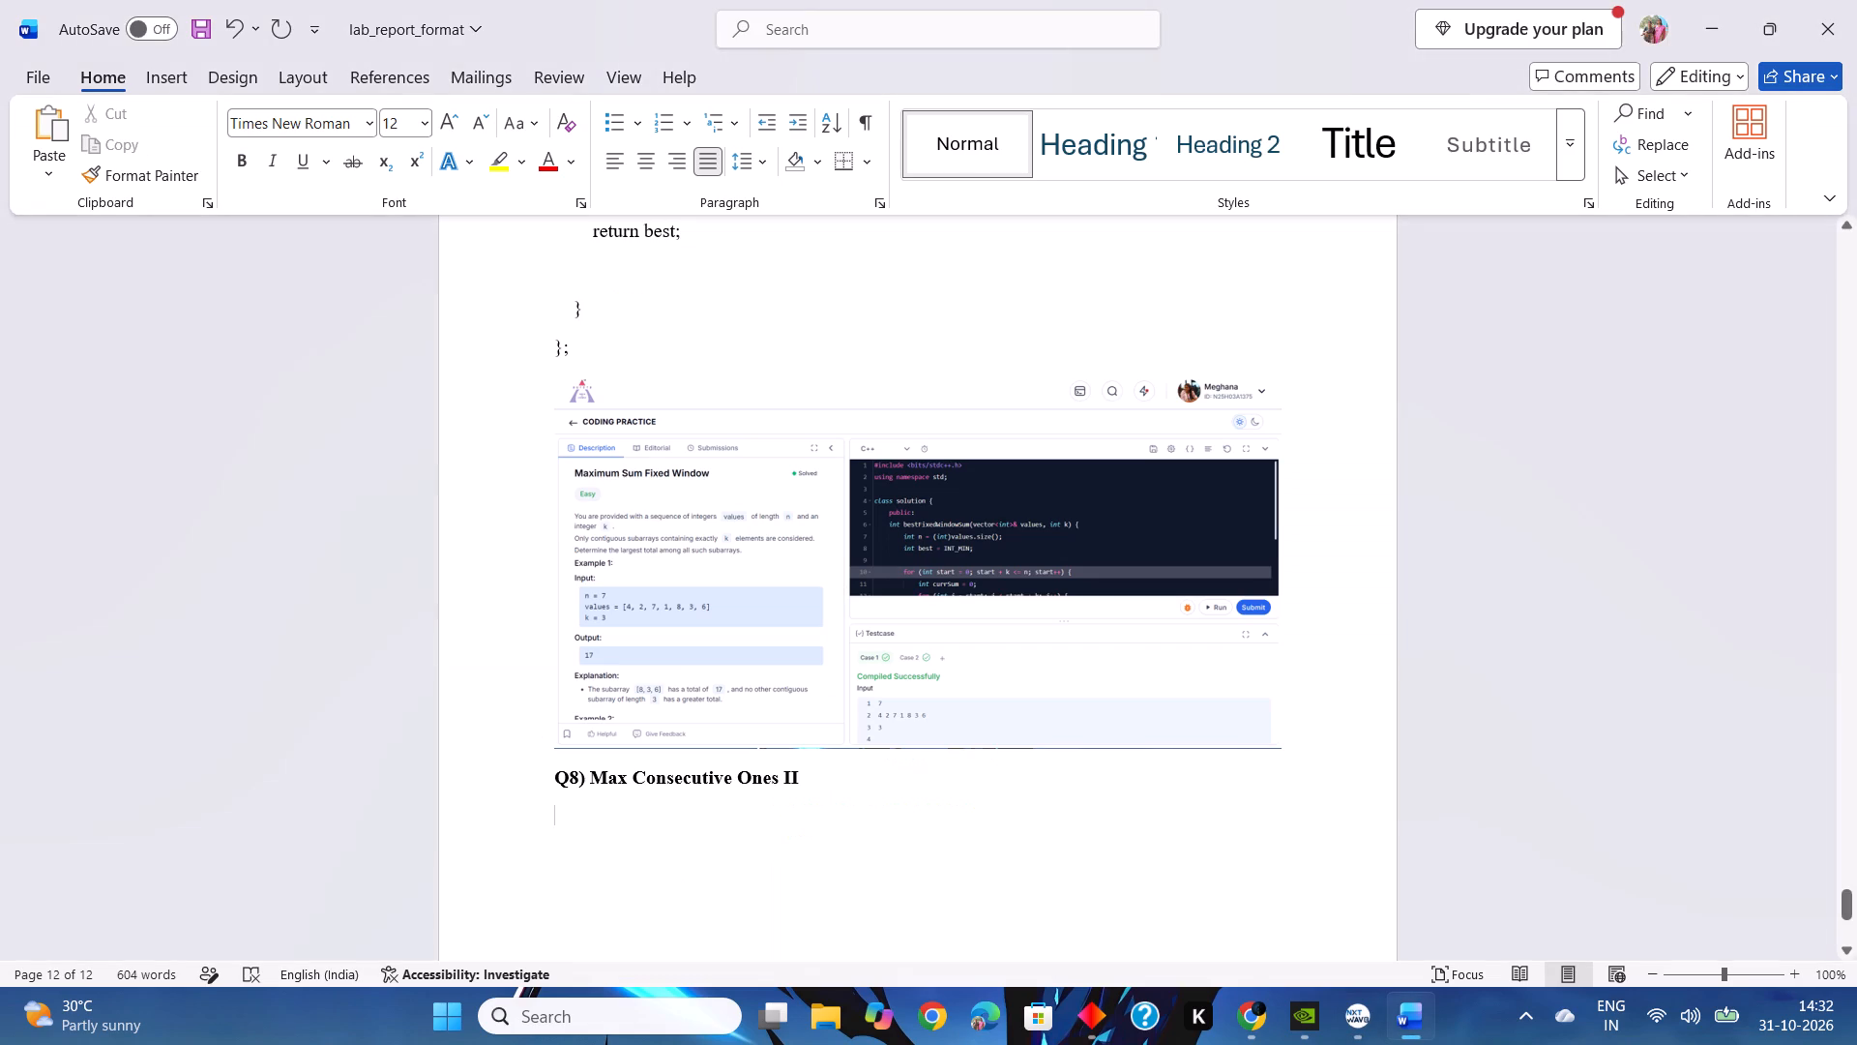
key("ctrl+v")
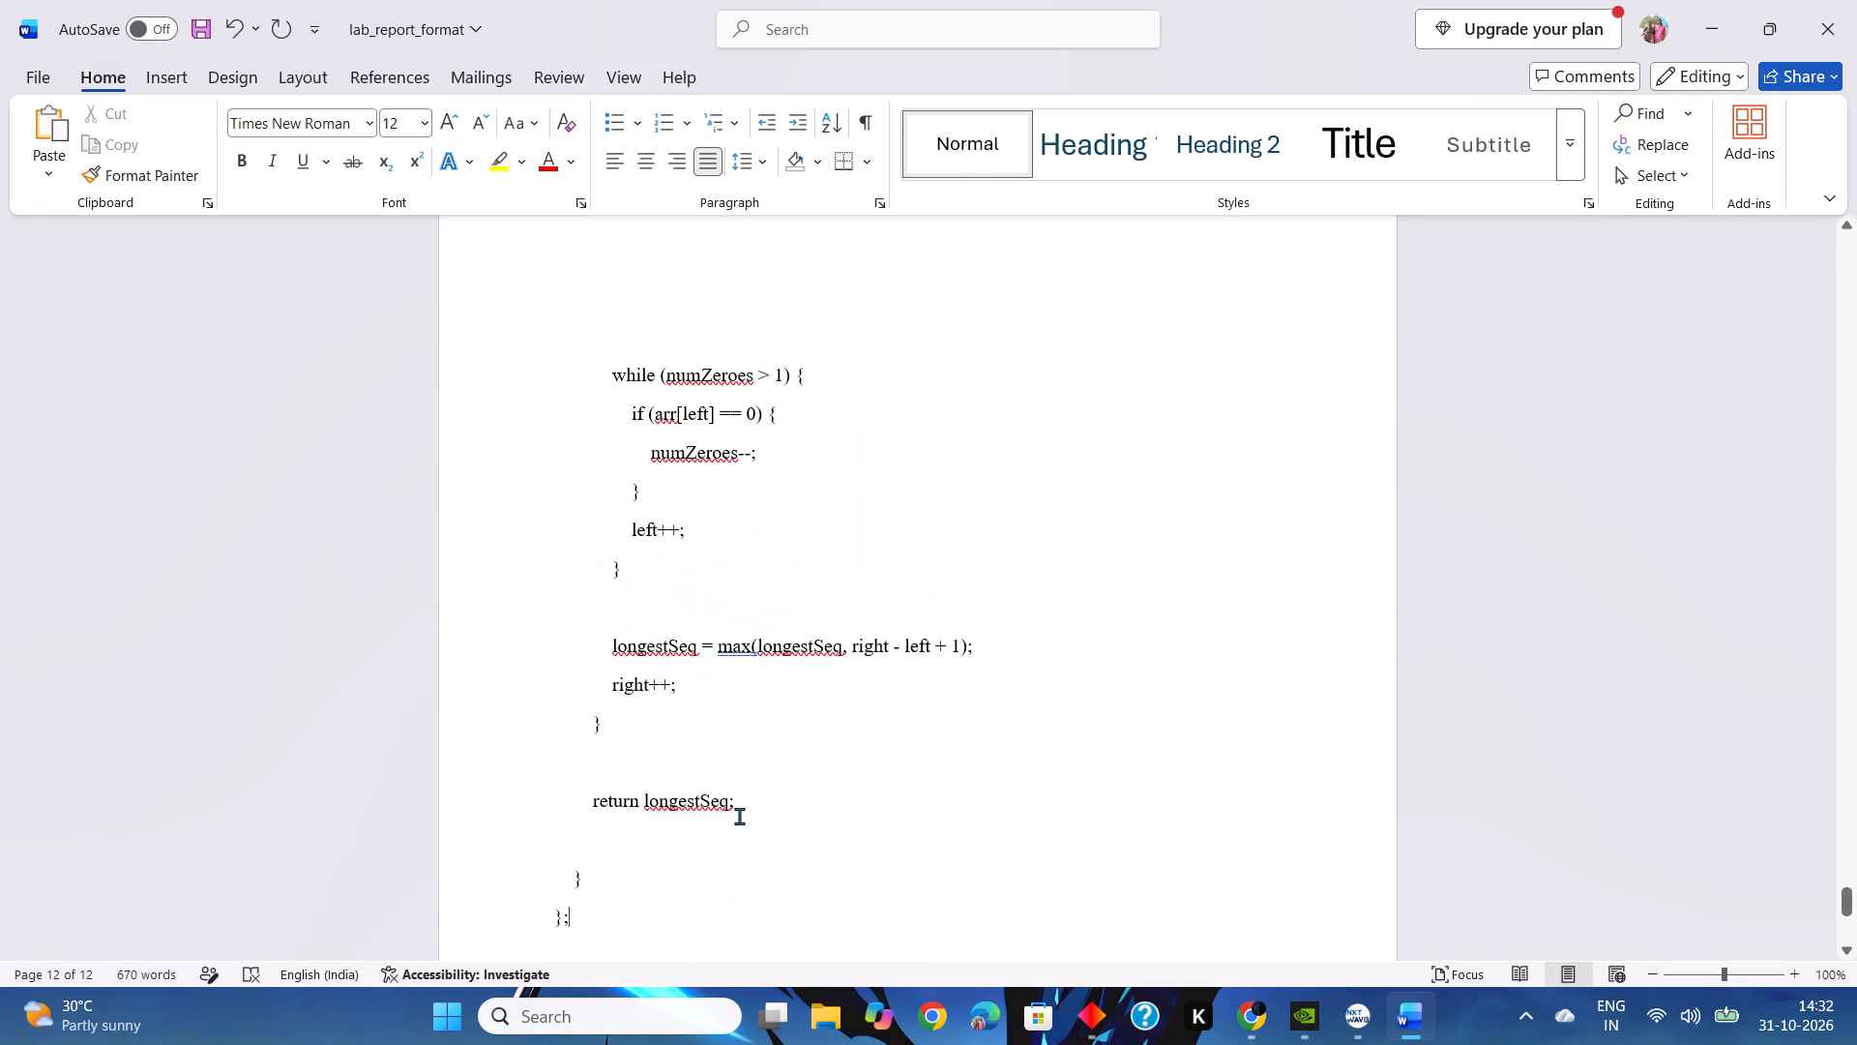
key("Return")
Switch to NxtWave and capture a screenshot of the Max Consecutive Ones II page with its test results.
key("alt+Tab")
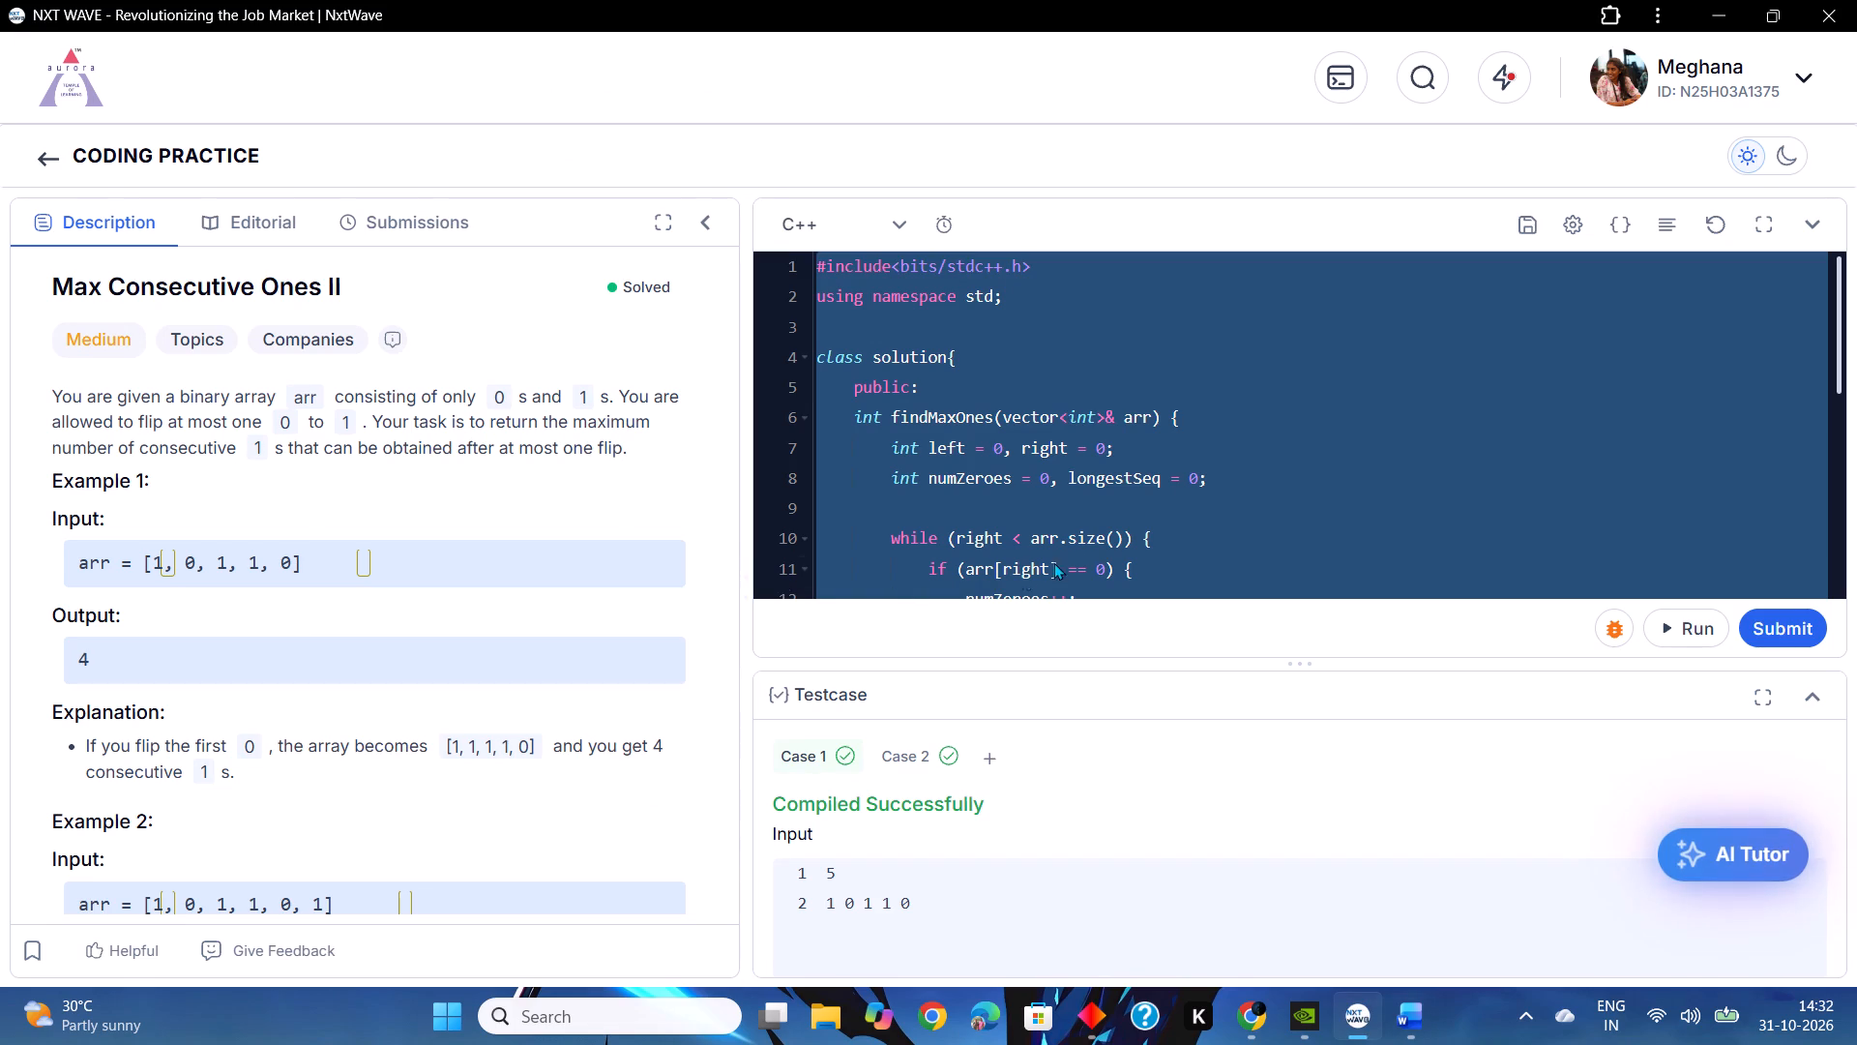
left_click(1134, 510)
key("Print")
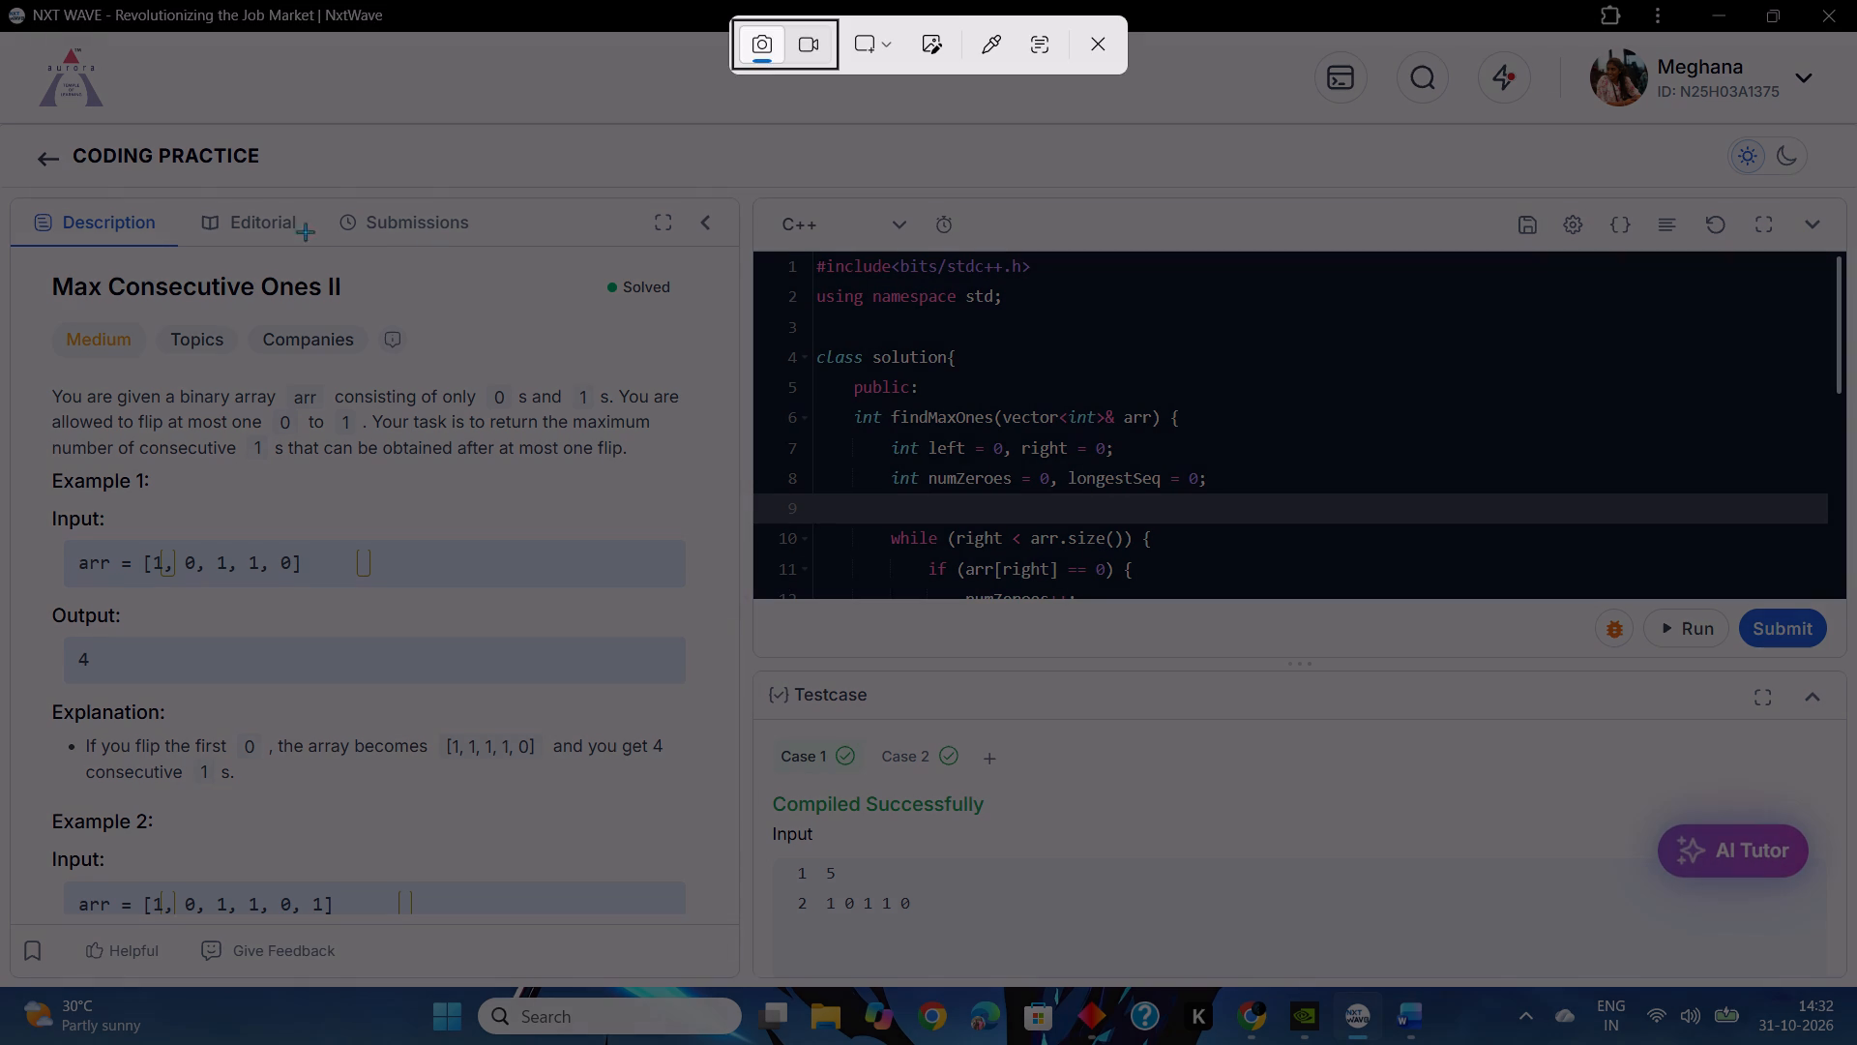
left_click_drag(1, 27, 20, 41)
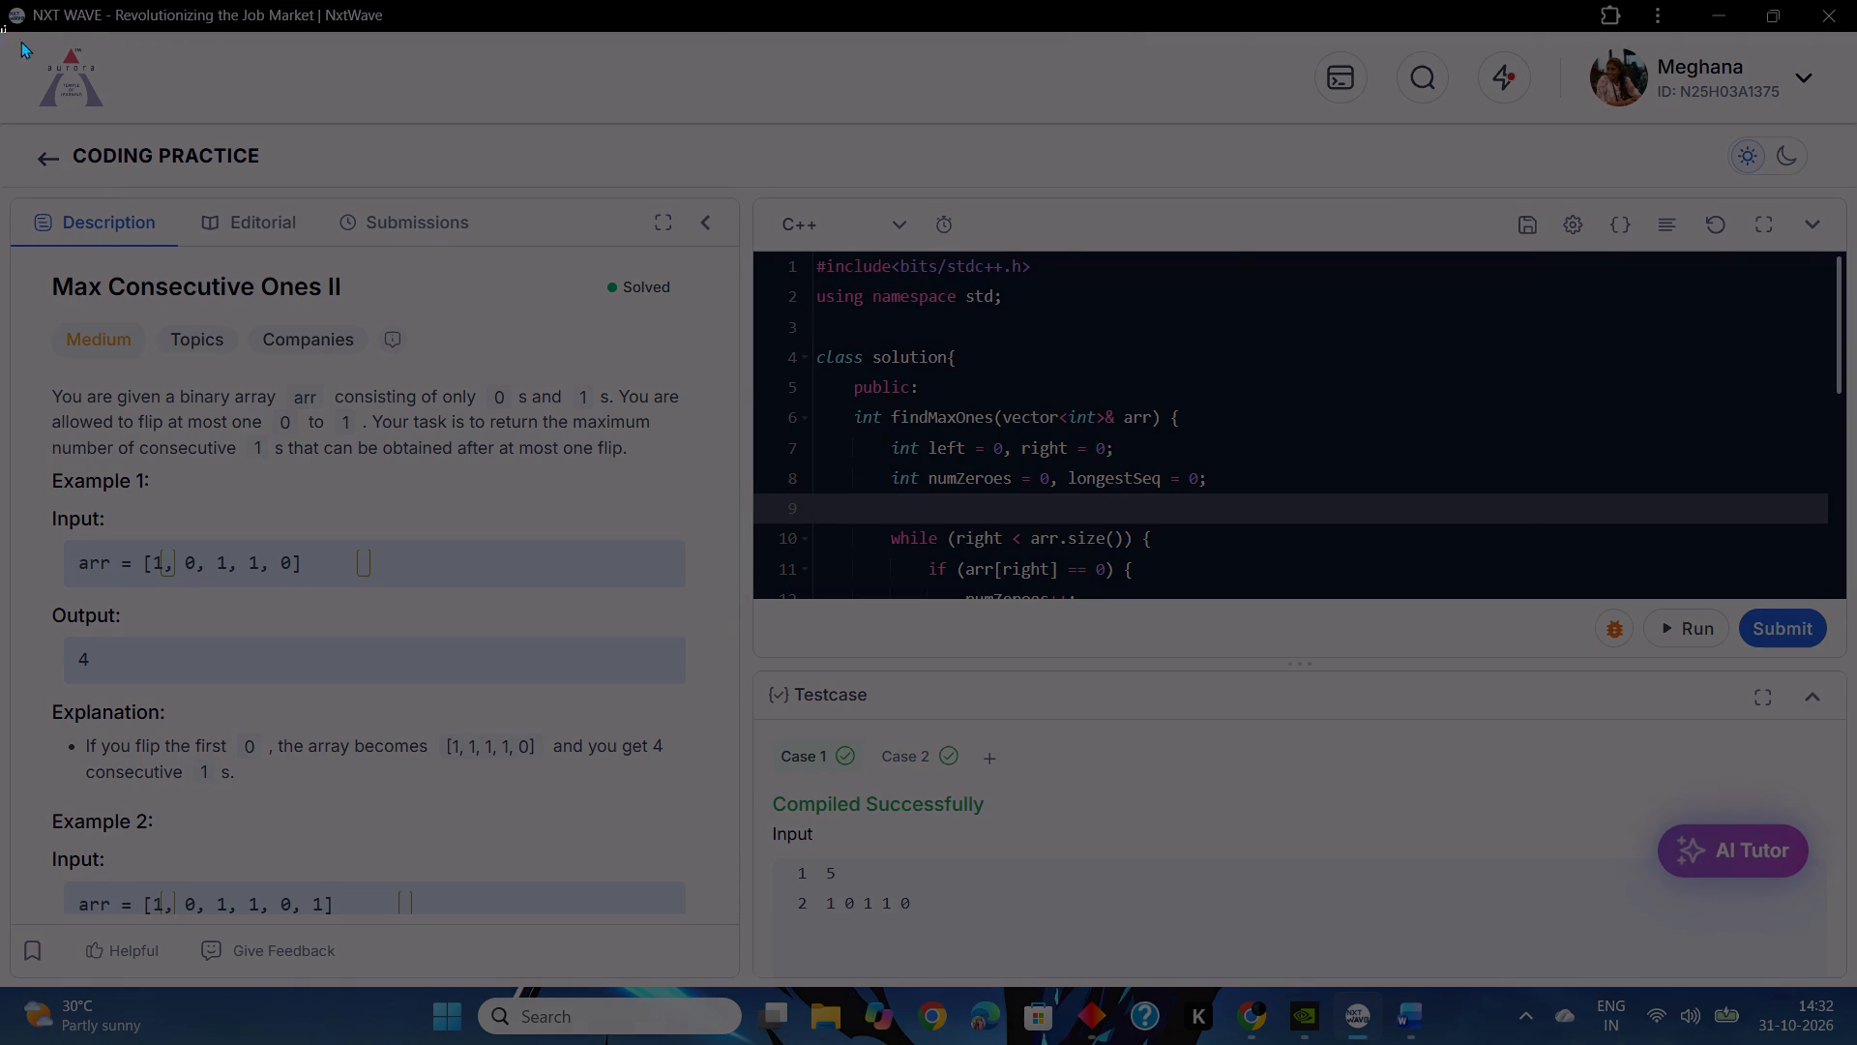
Snip the whole Max Consecutive Ones II page with its test results and paste the screenshot below the Q8 code in Word.
left_click_drag(20, 41, 1856, 986)
key("alt+Tab")
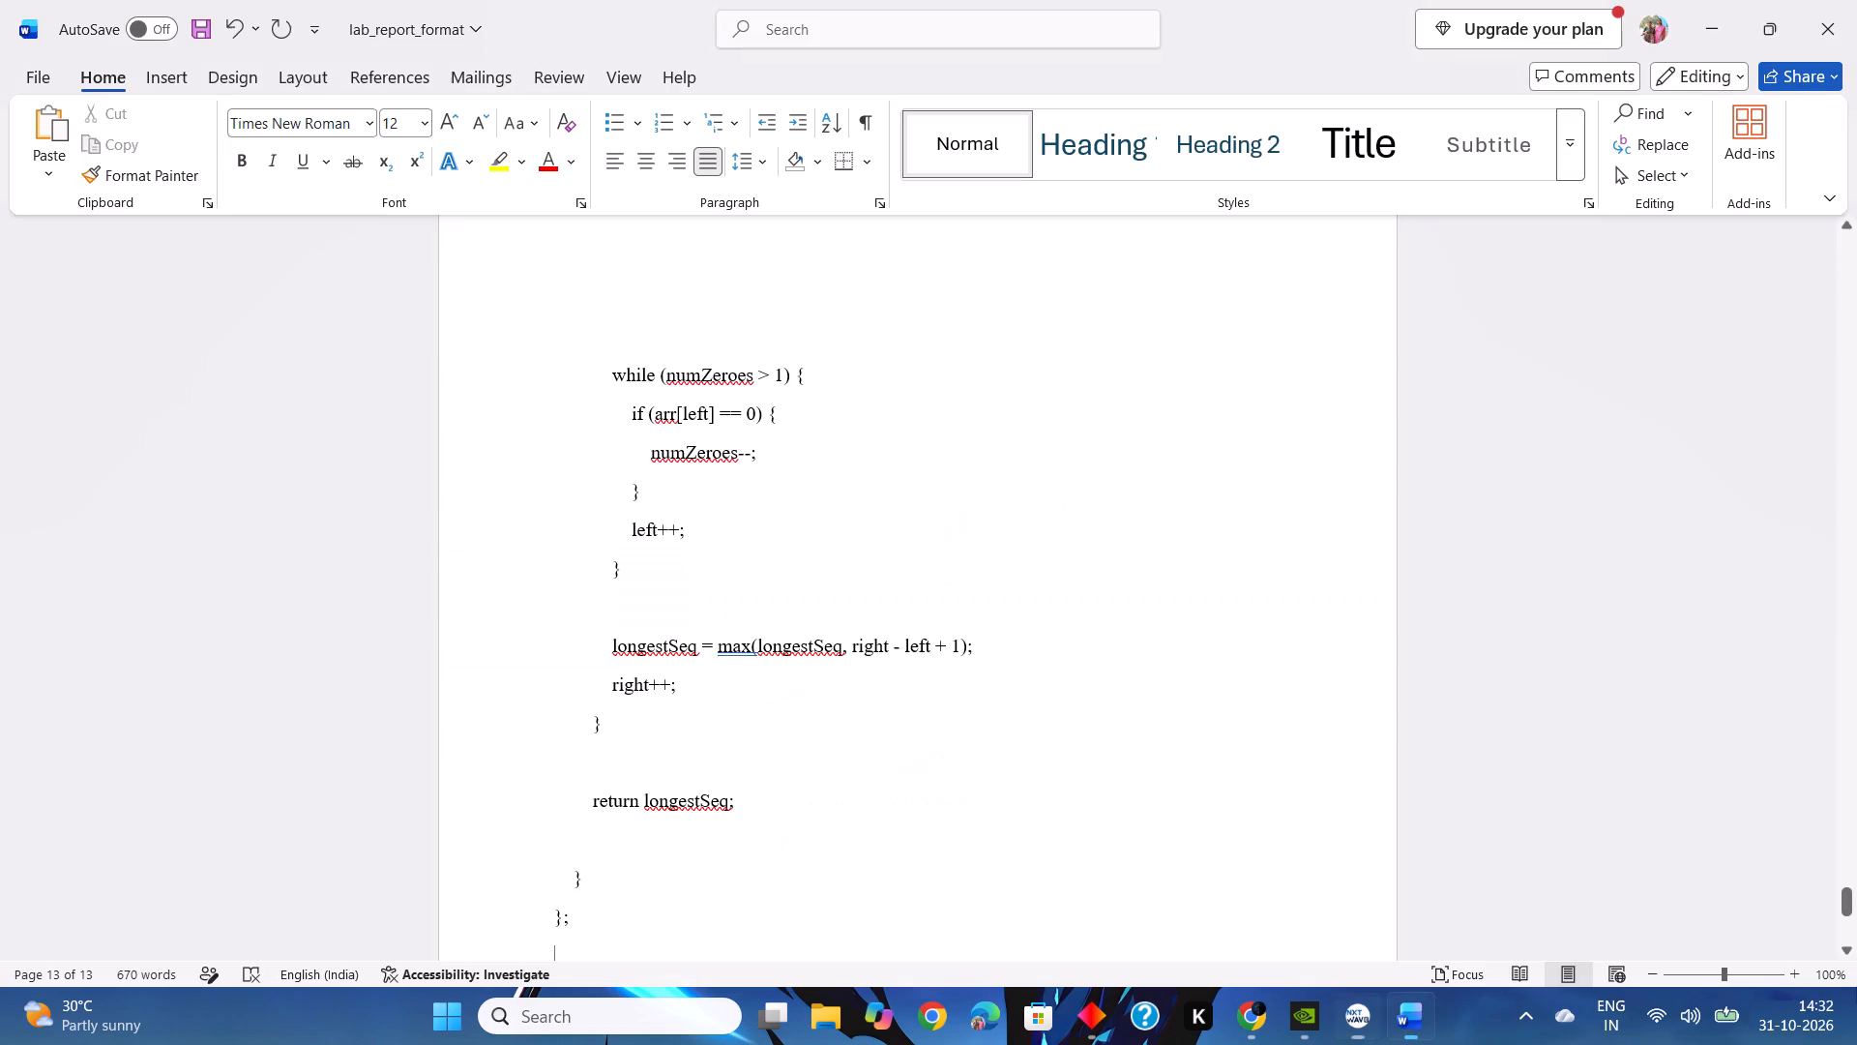
key("ctrl+v")
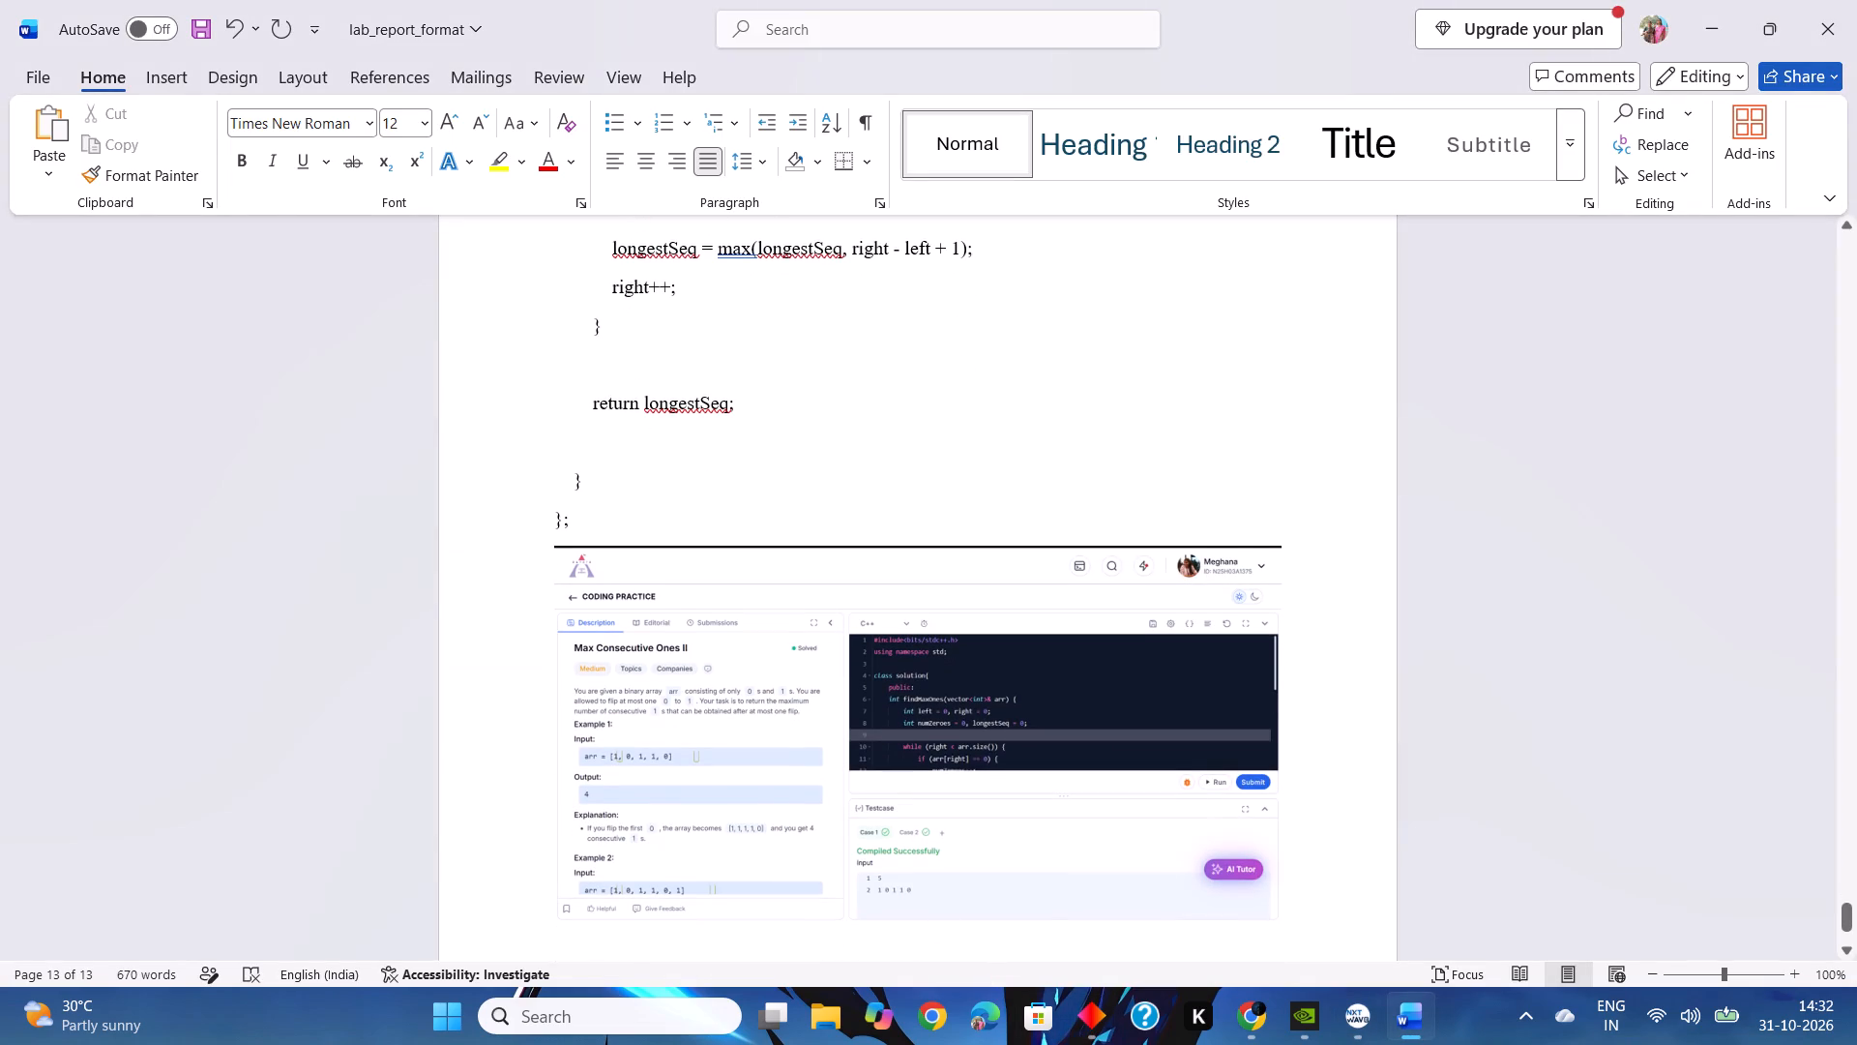
Add the heading "Q9)" on a new line below the pasted Q8 screenshot.
scroll(944, 900, "down", 1)
key("Return")
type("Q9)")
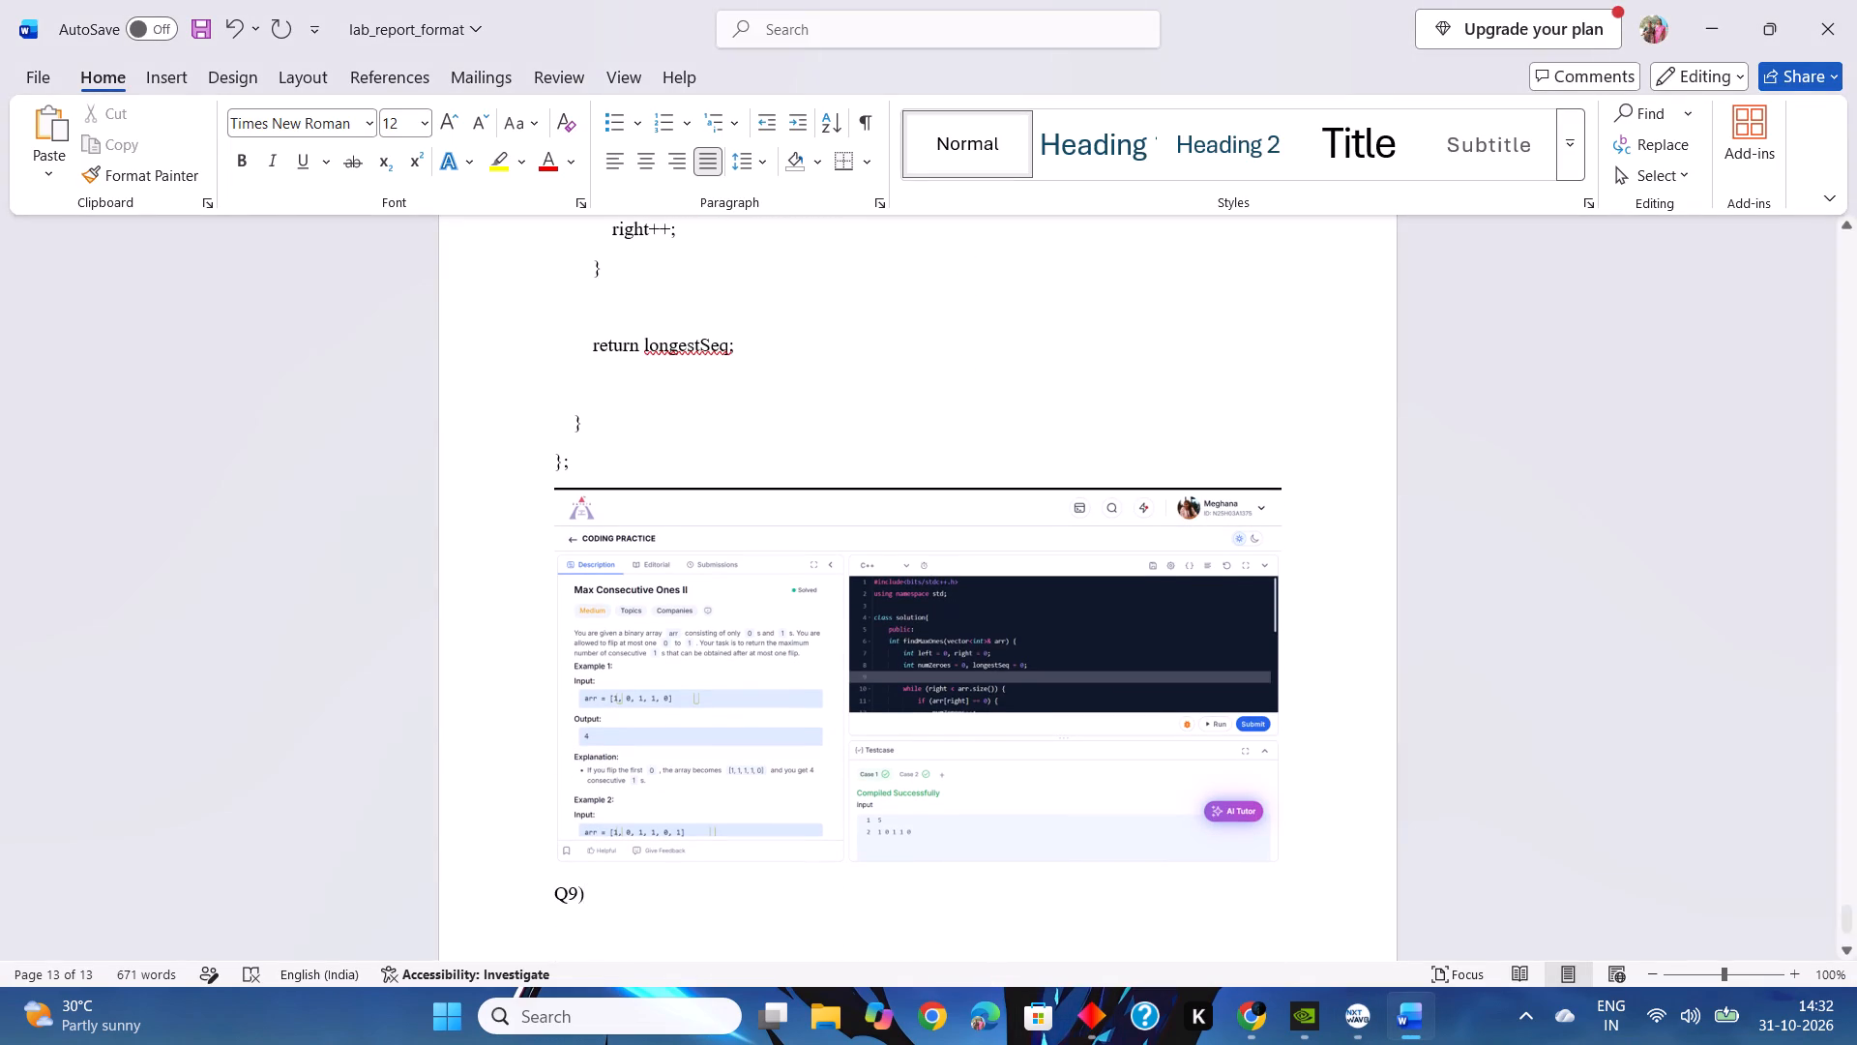
Open the Windows search.
left_click(681, 996)
left_click(670, 1014)
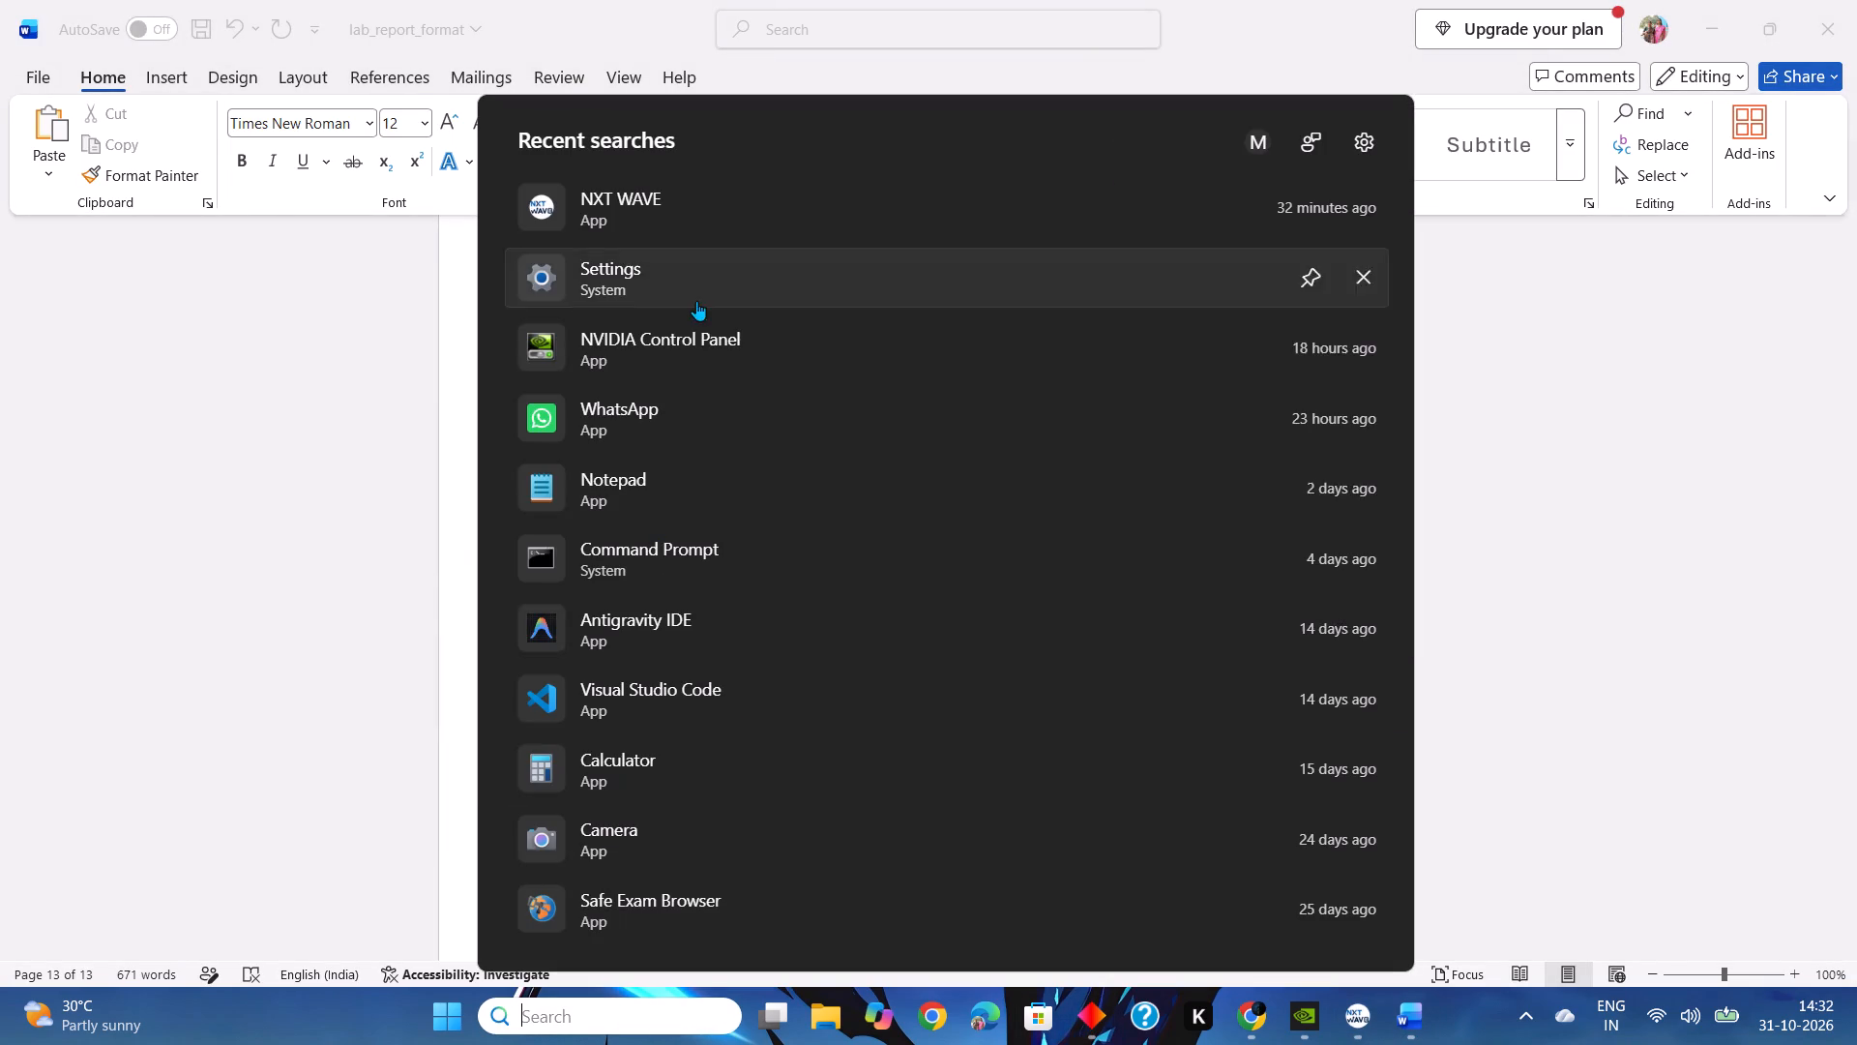
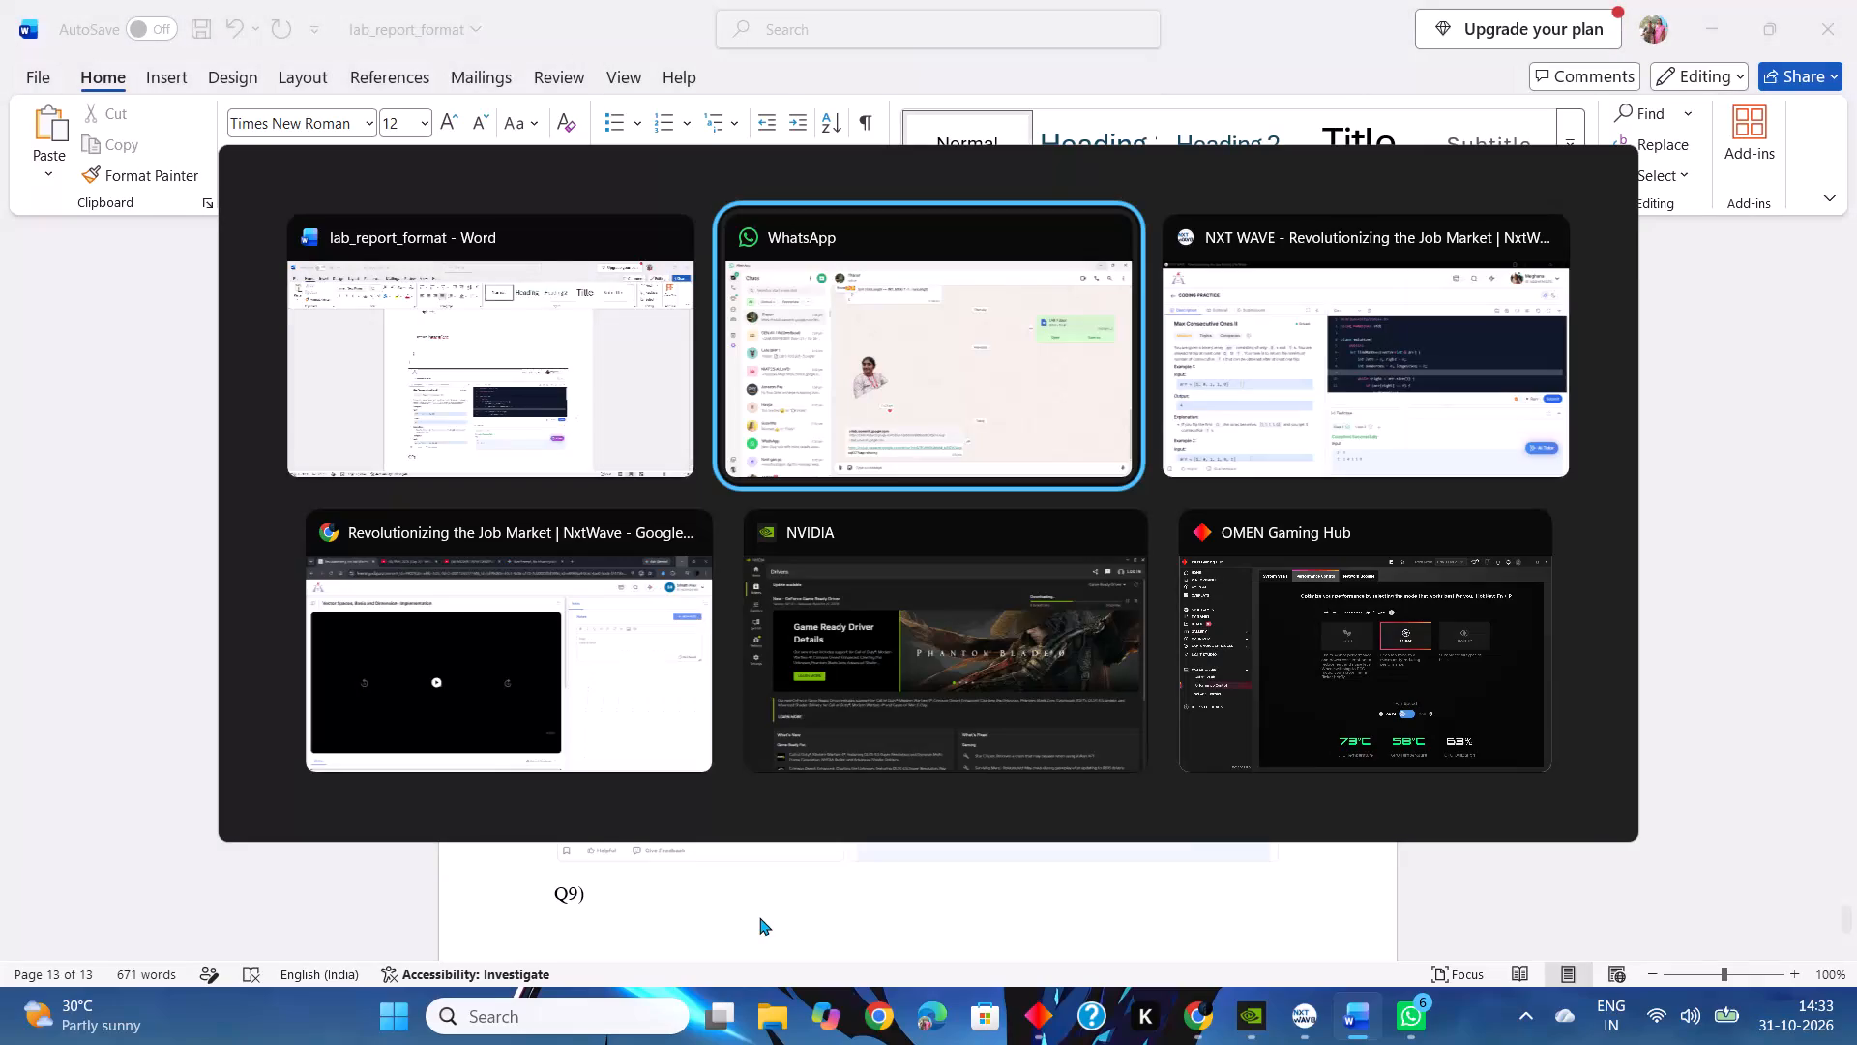
Switch to NxtWave, leave Max Consecutive Ones II and open the Coding Practice question list of the Largest Subarray Sum topic.
key("alt+Tab")
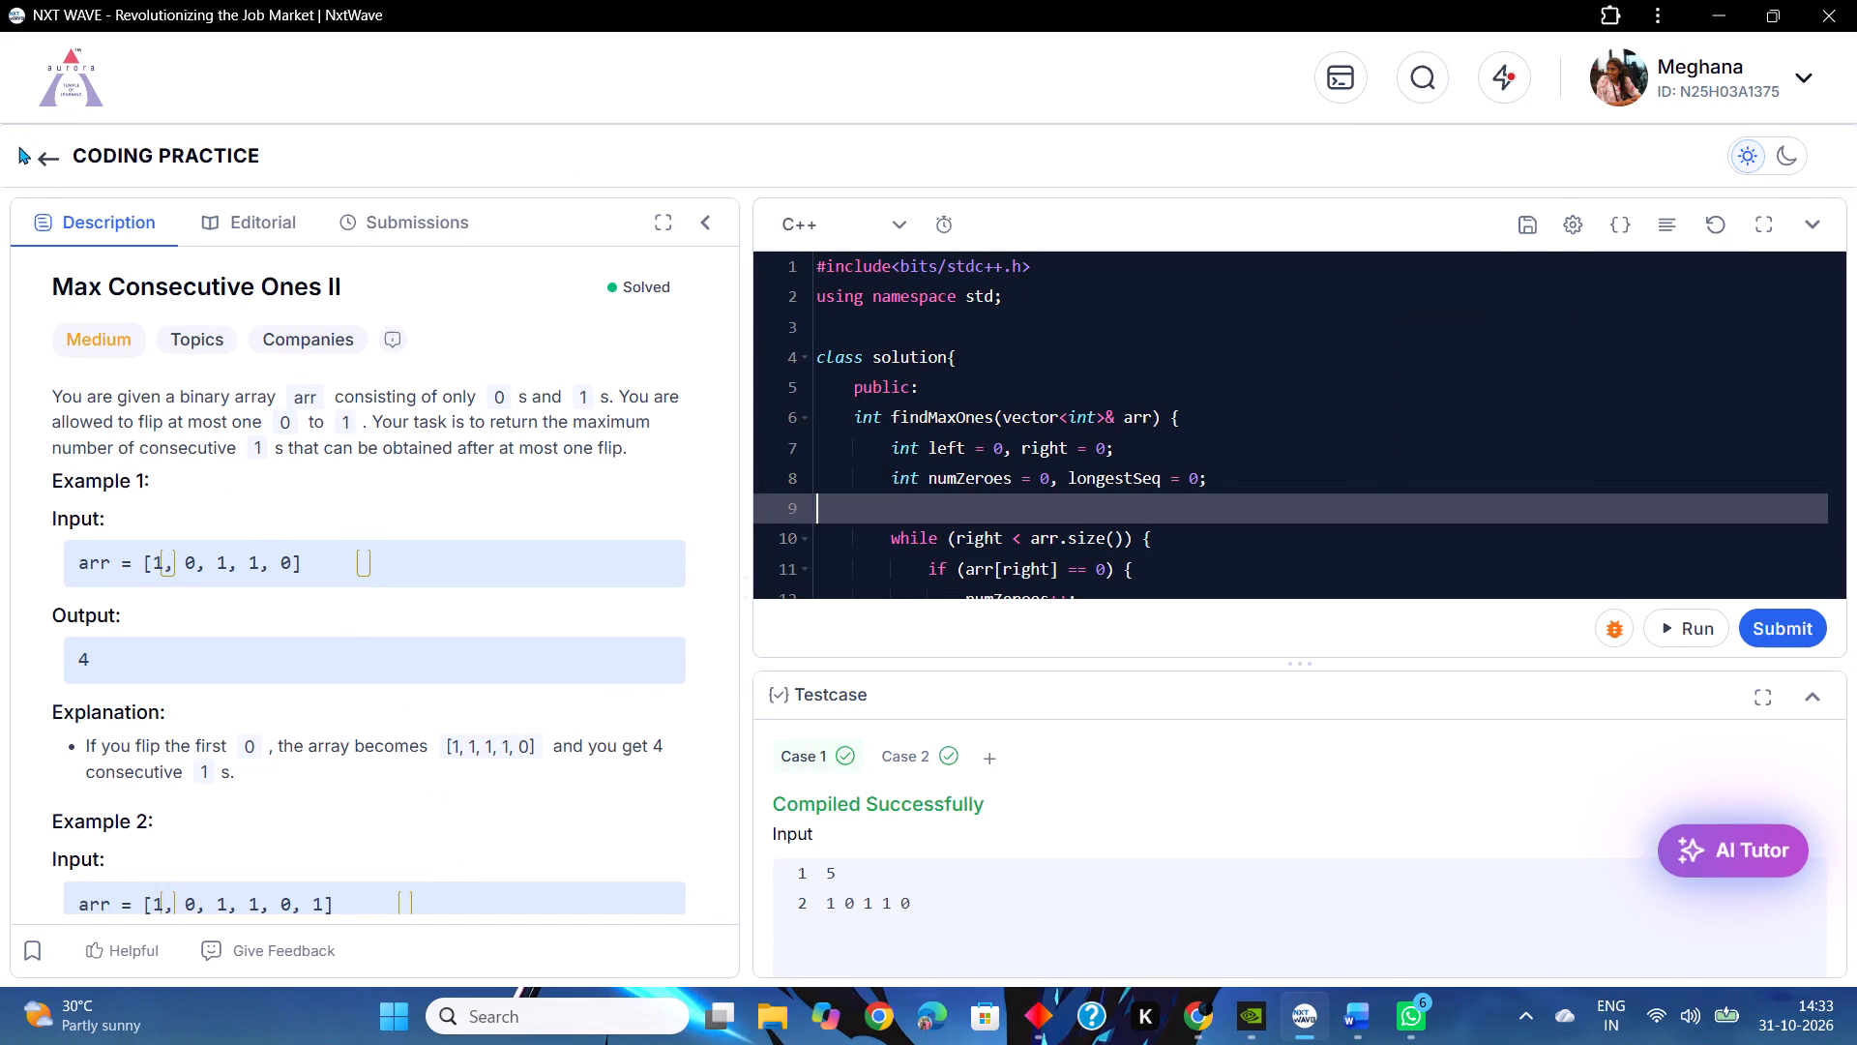
left_click(45, 163)
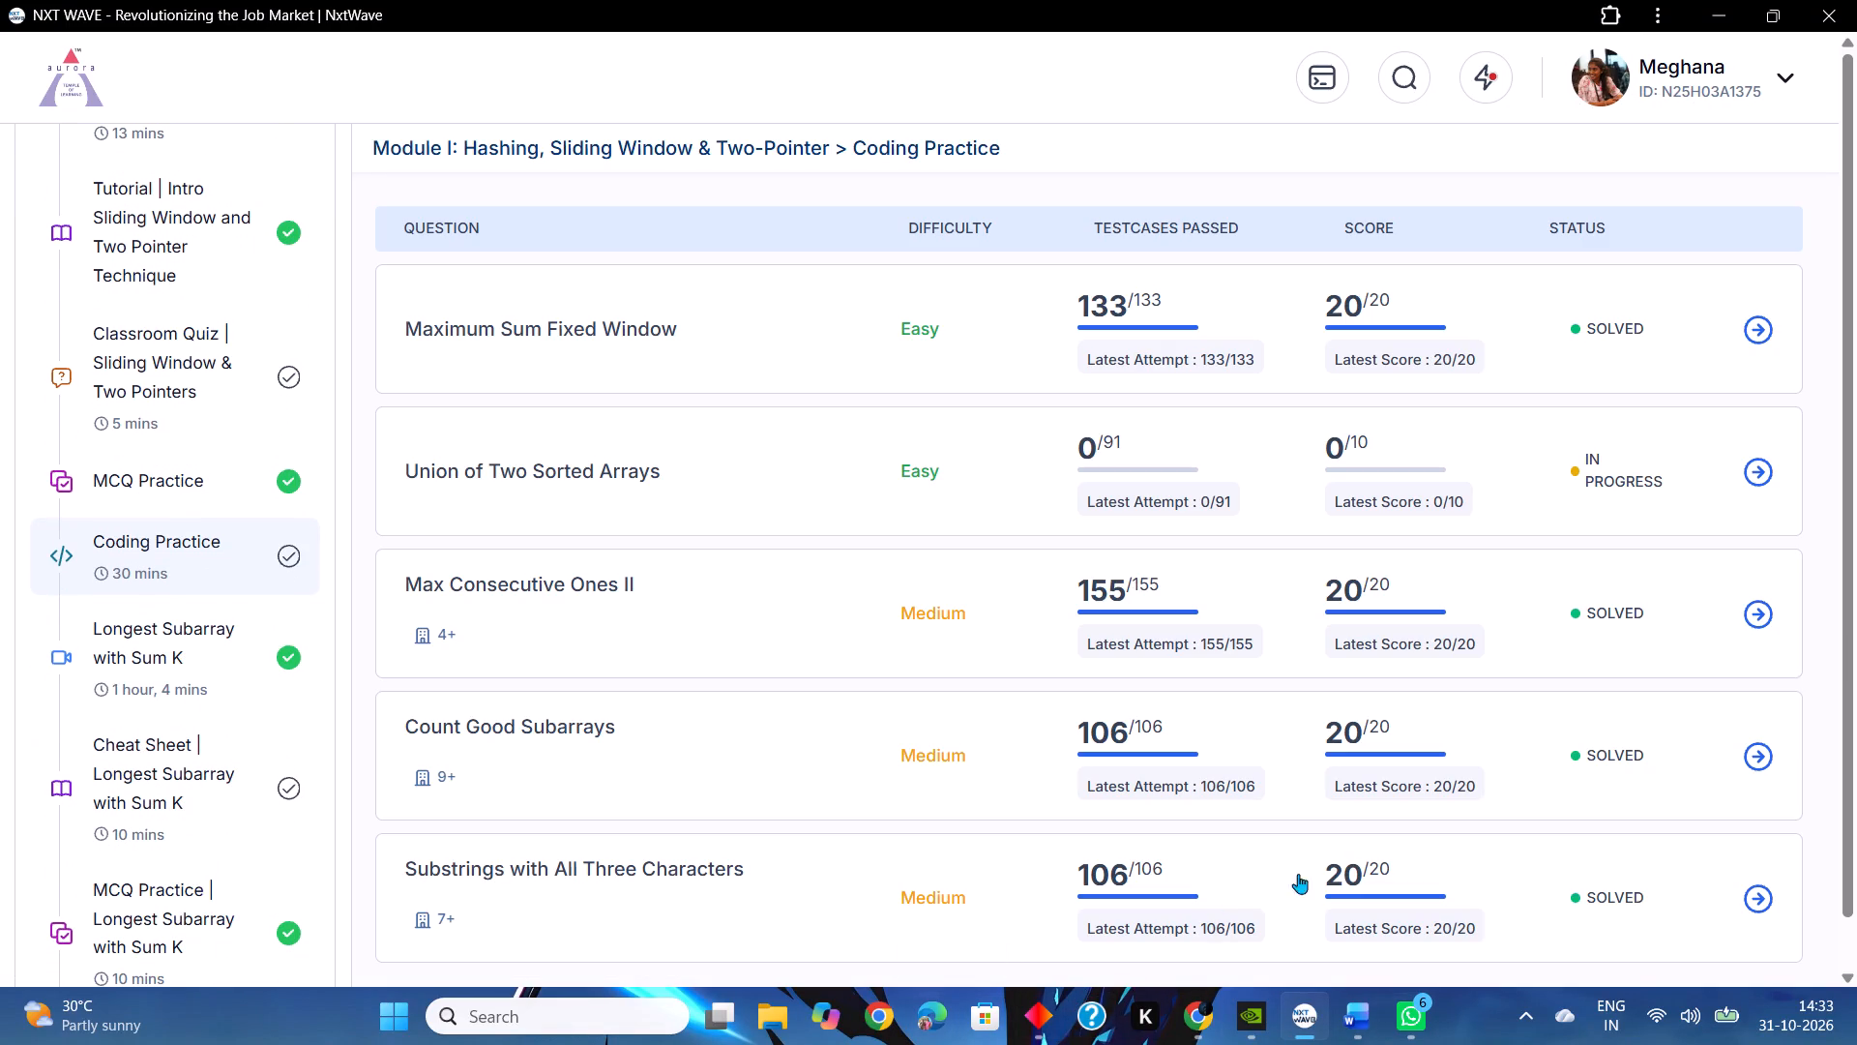
scroll(614, 776, "down", 7)
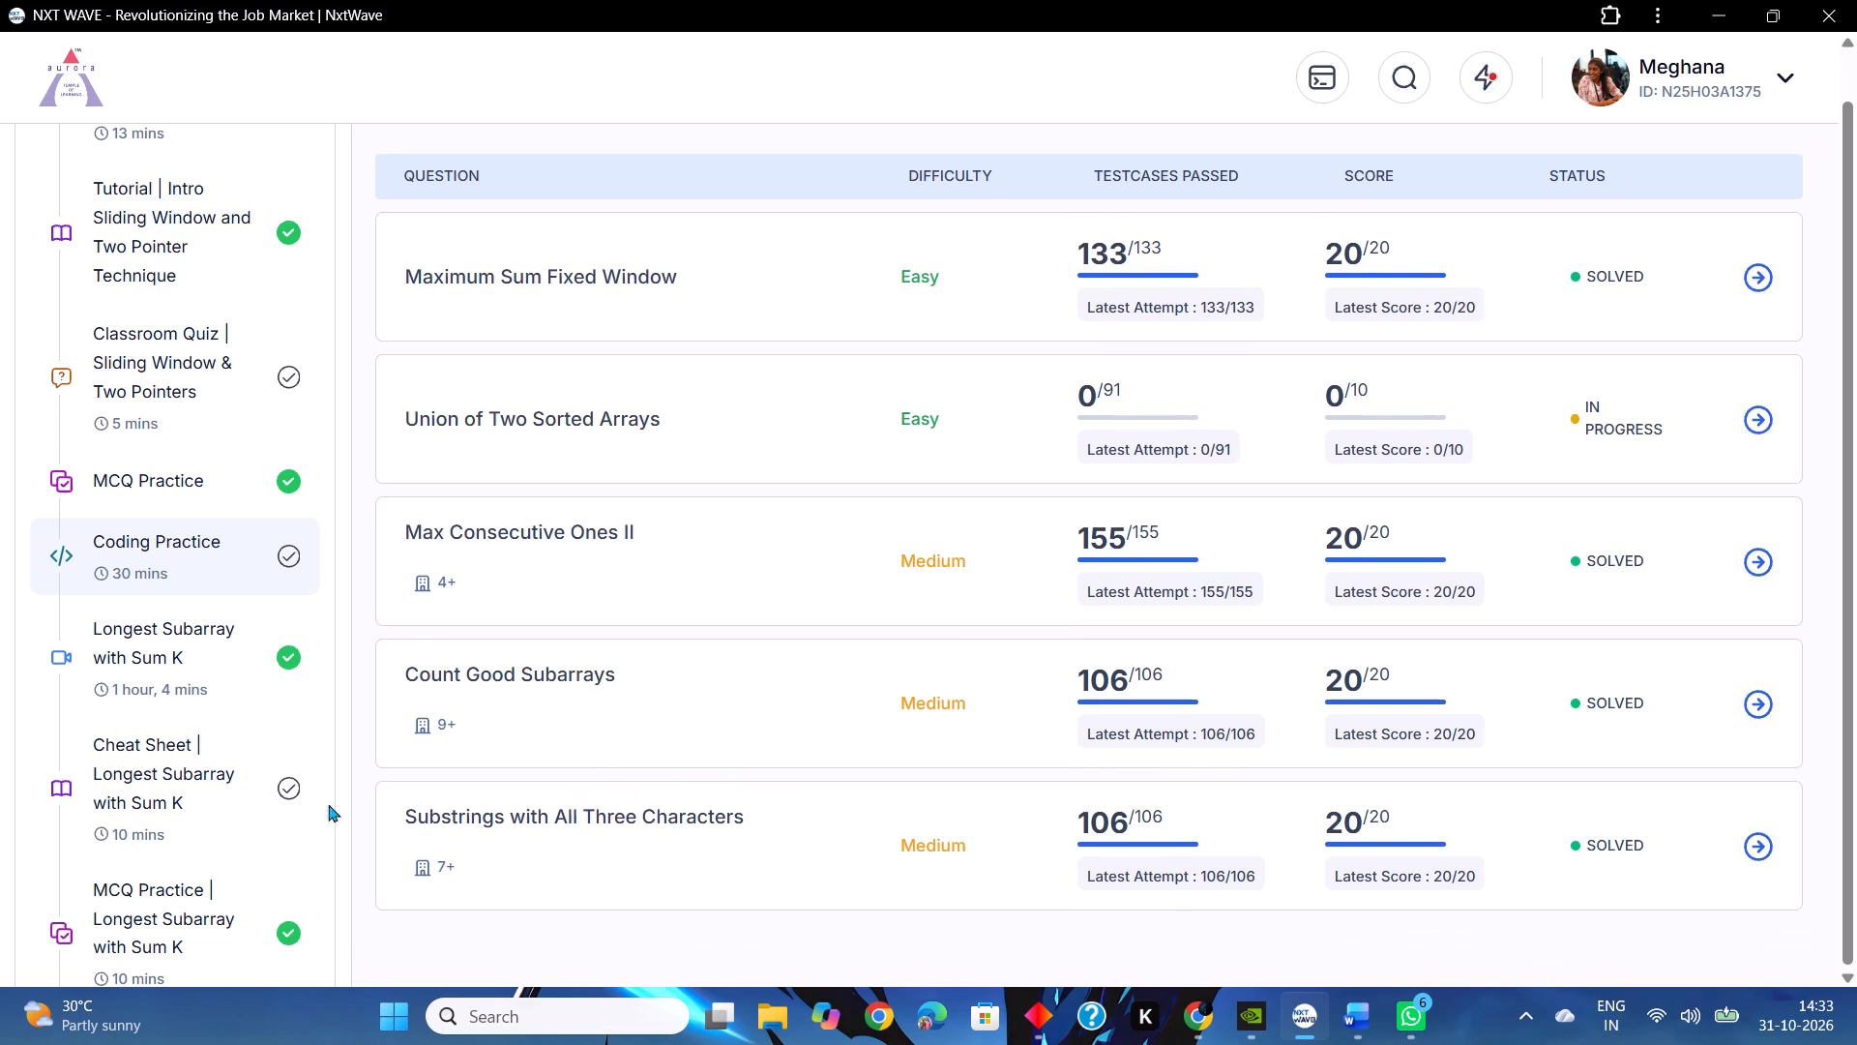
scroll(196, 807, "down", 3)
left_click(195, 806)
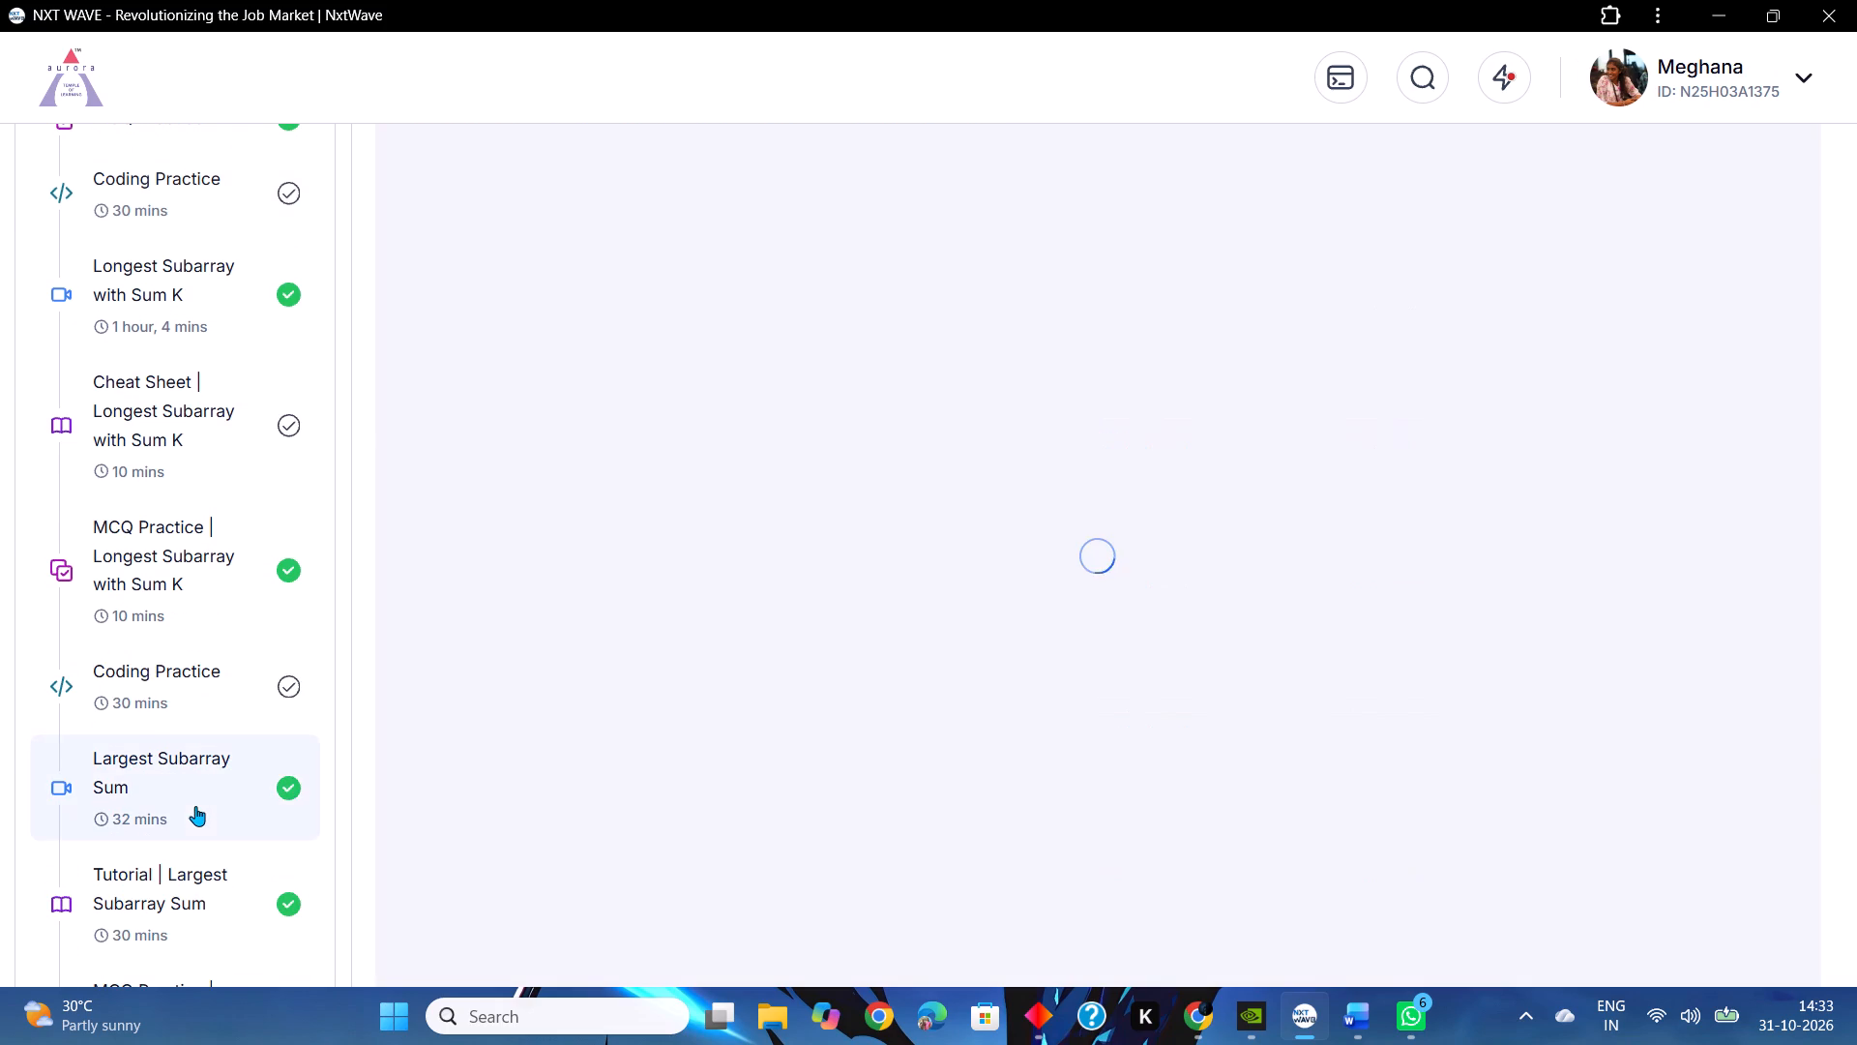
scroll(195, 806, "down", 2)
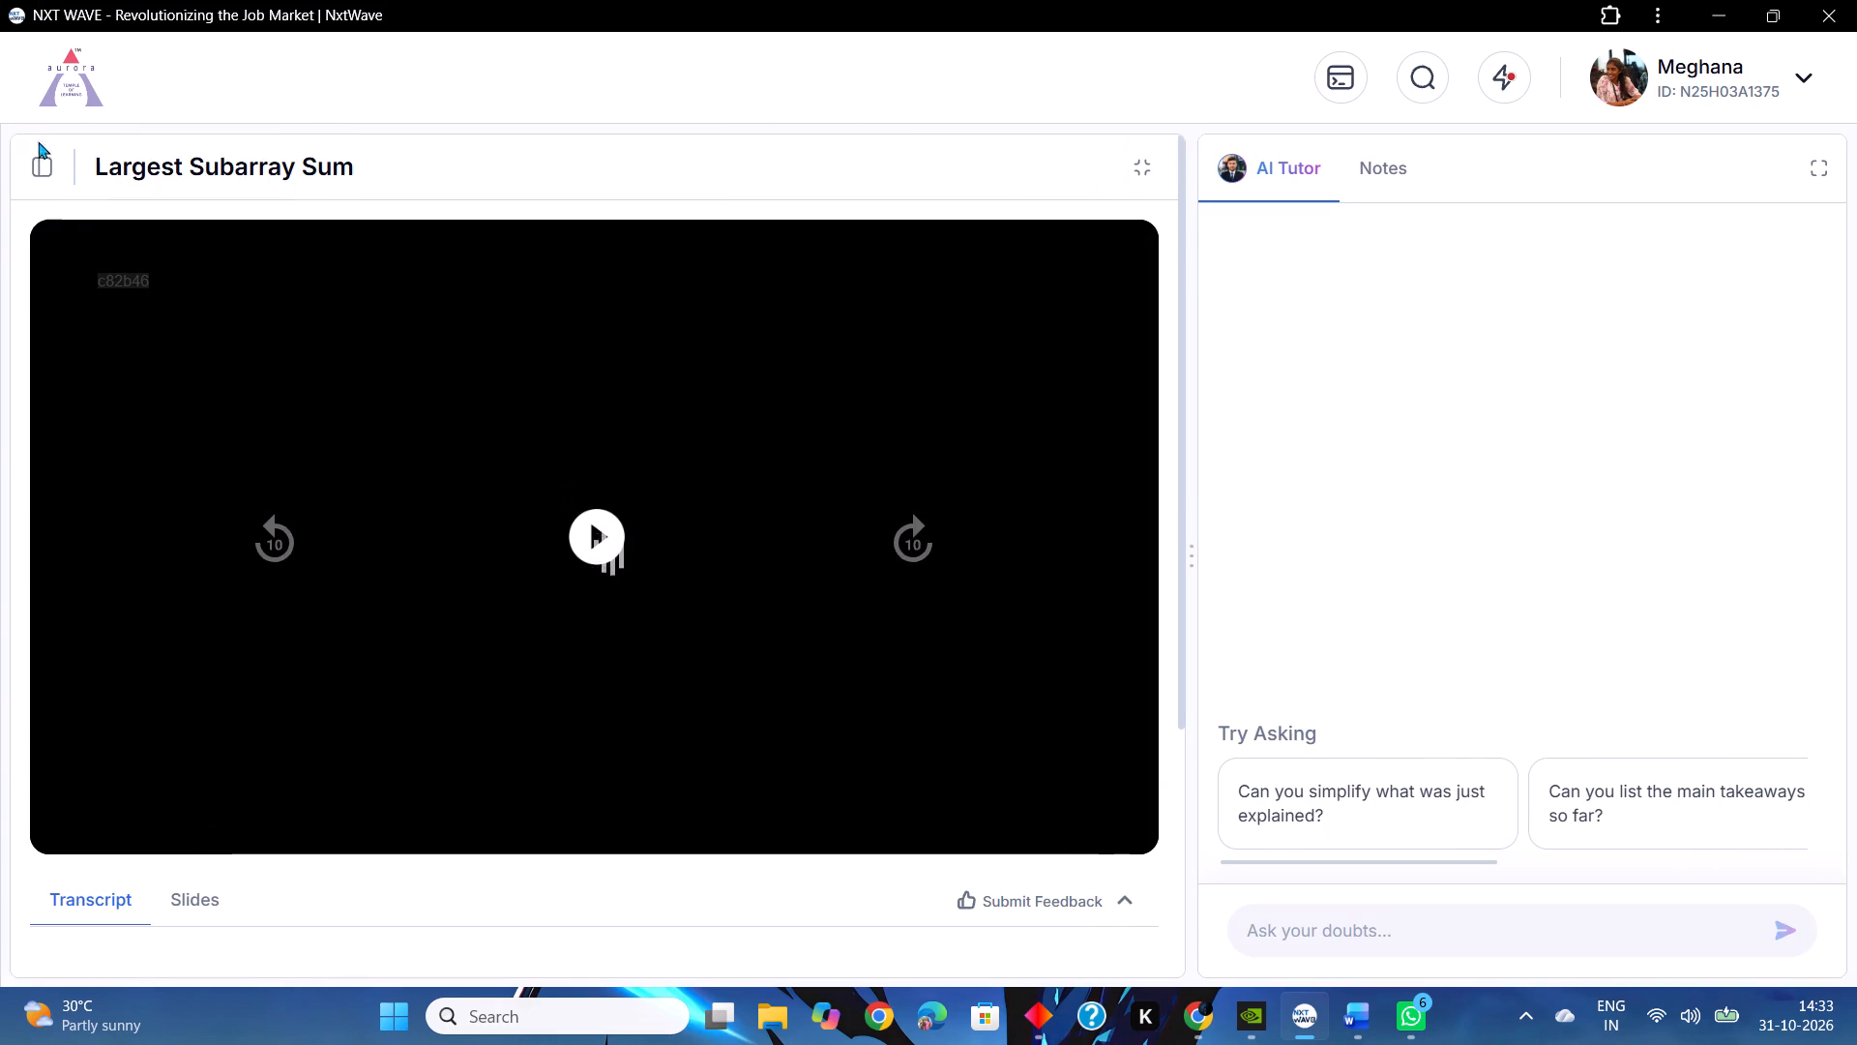
left_click(52, 164)
scroll(190, 655, "down", 2)
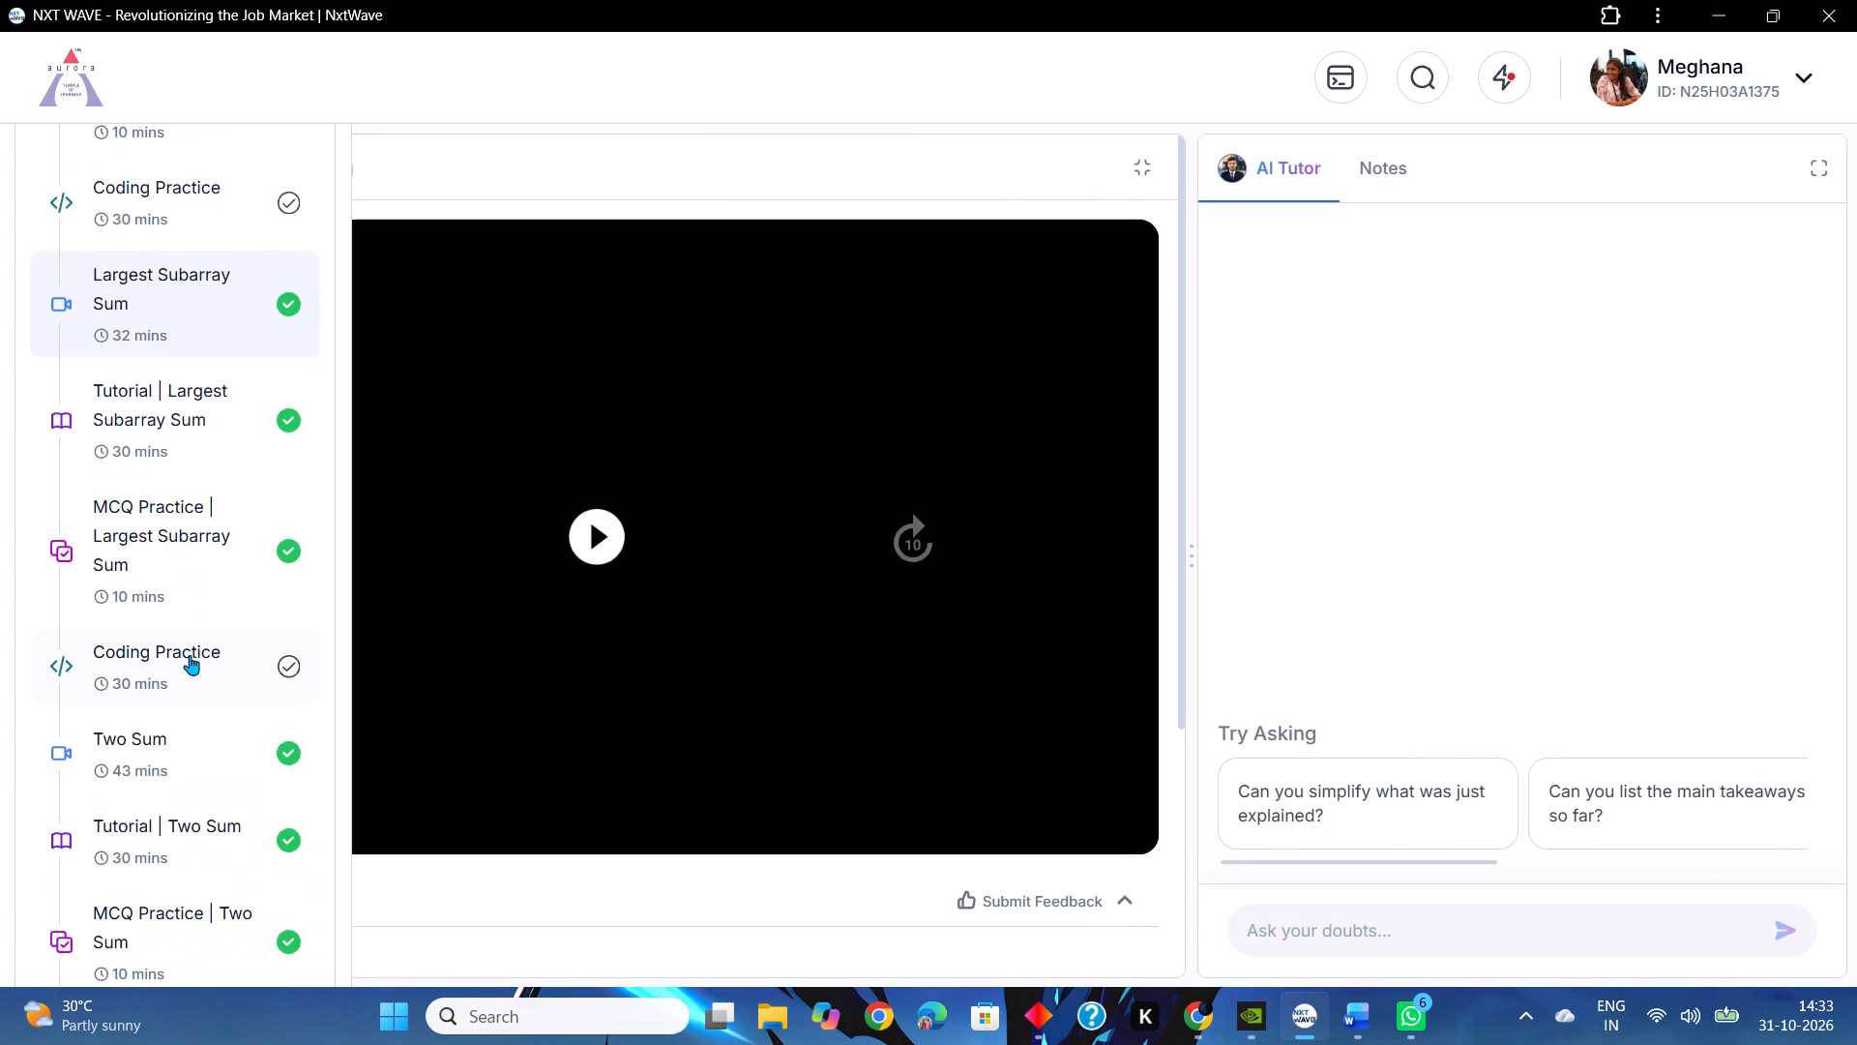
left_click(190, 655)
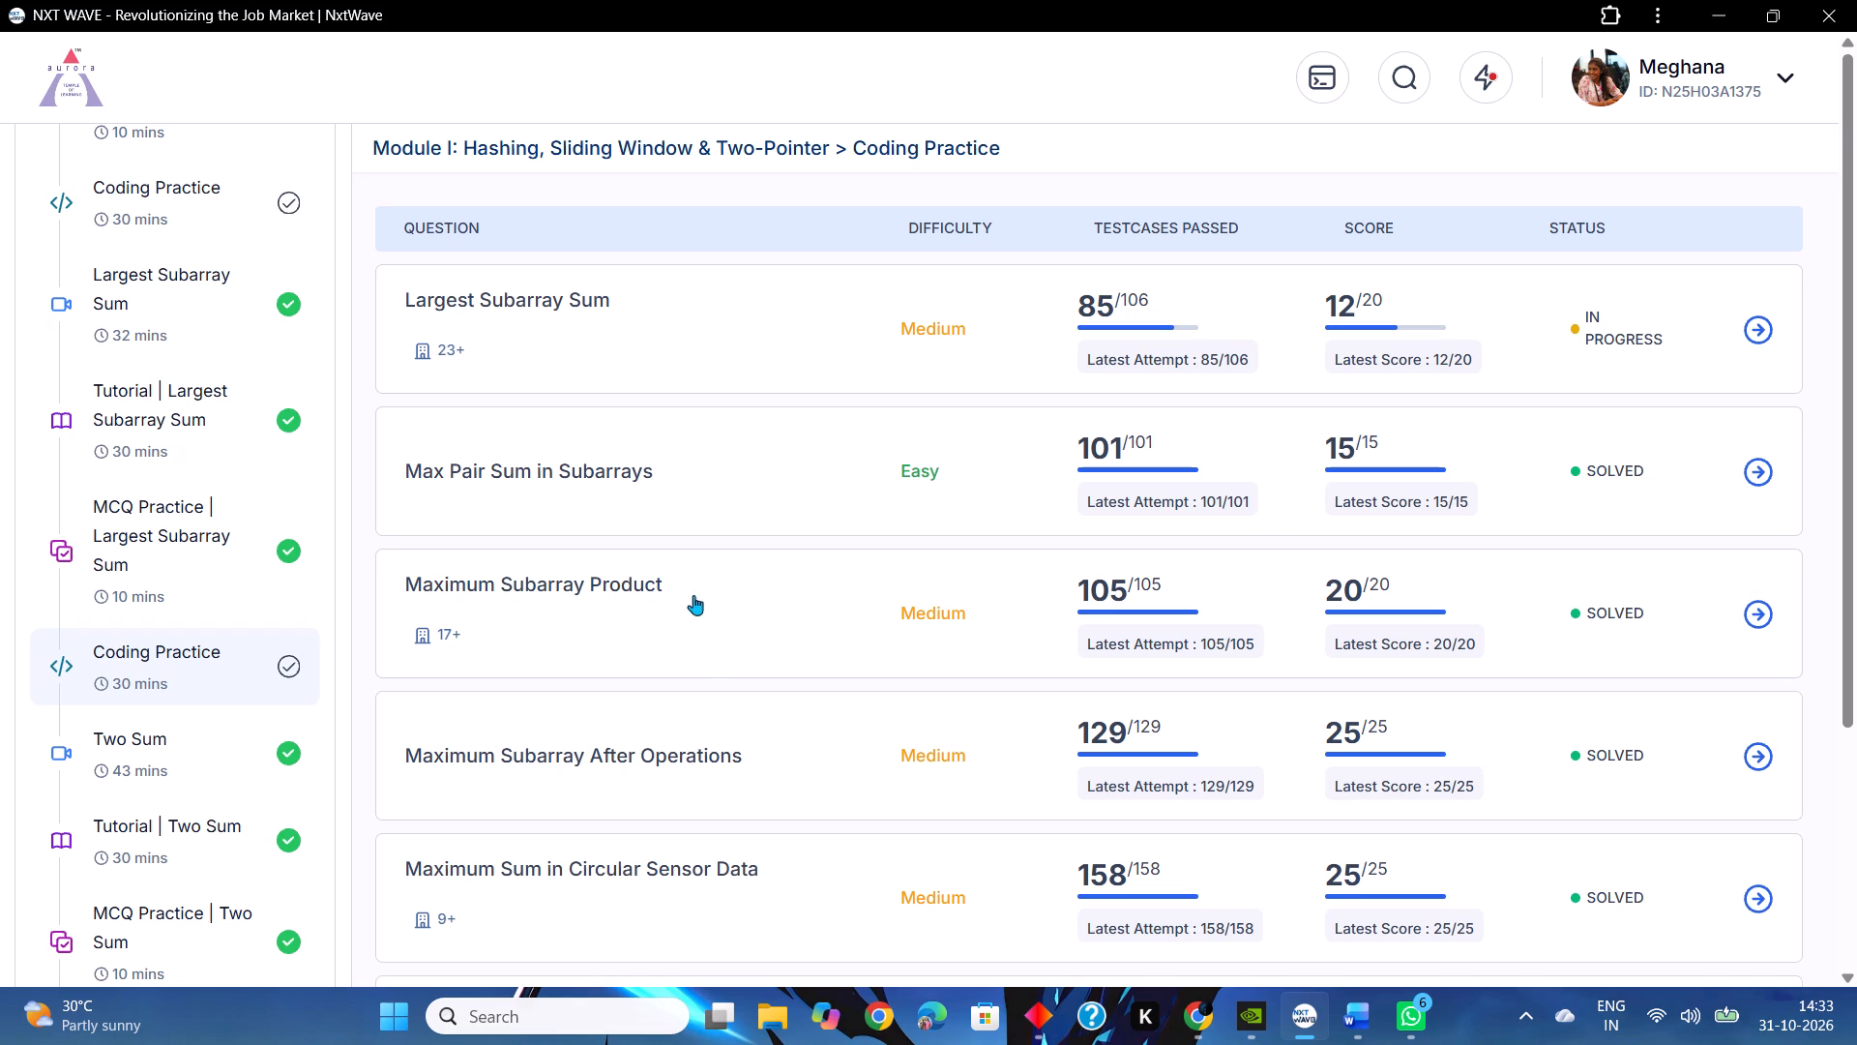
Copy the Largest Subarray Sum question title from the list and switch to Word to add it at Q9.
left_click_drag(400, 297, 669, 292)
key("ctrl+c")
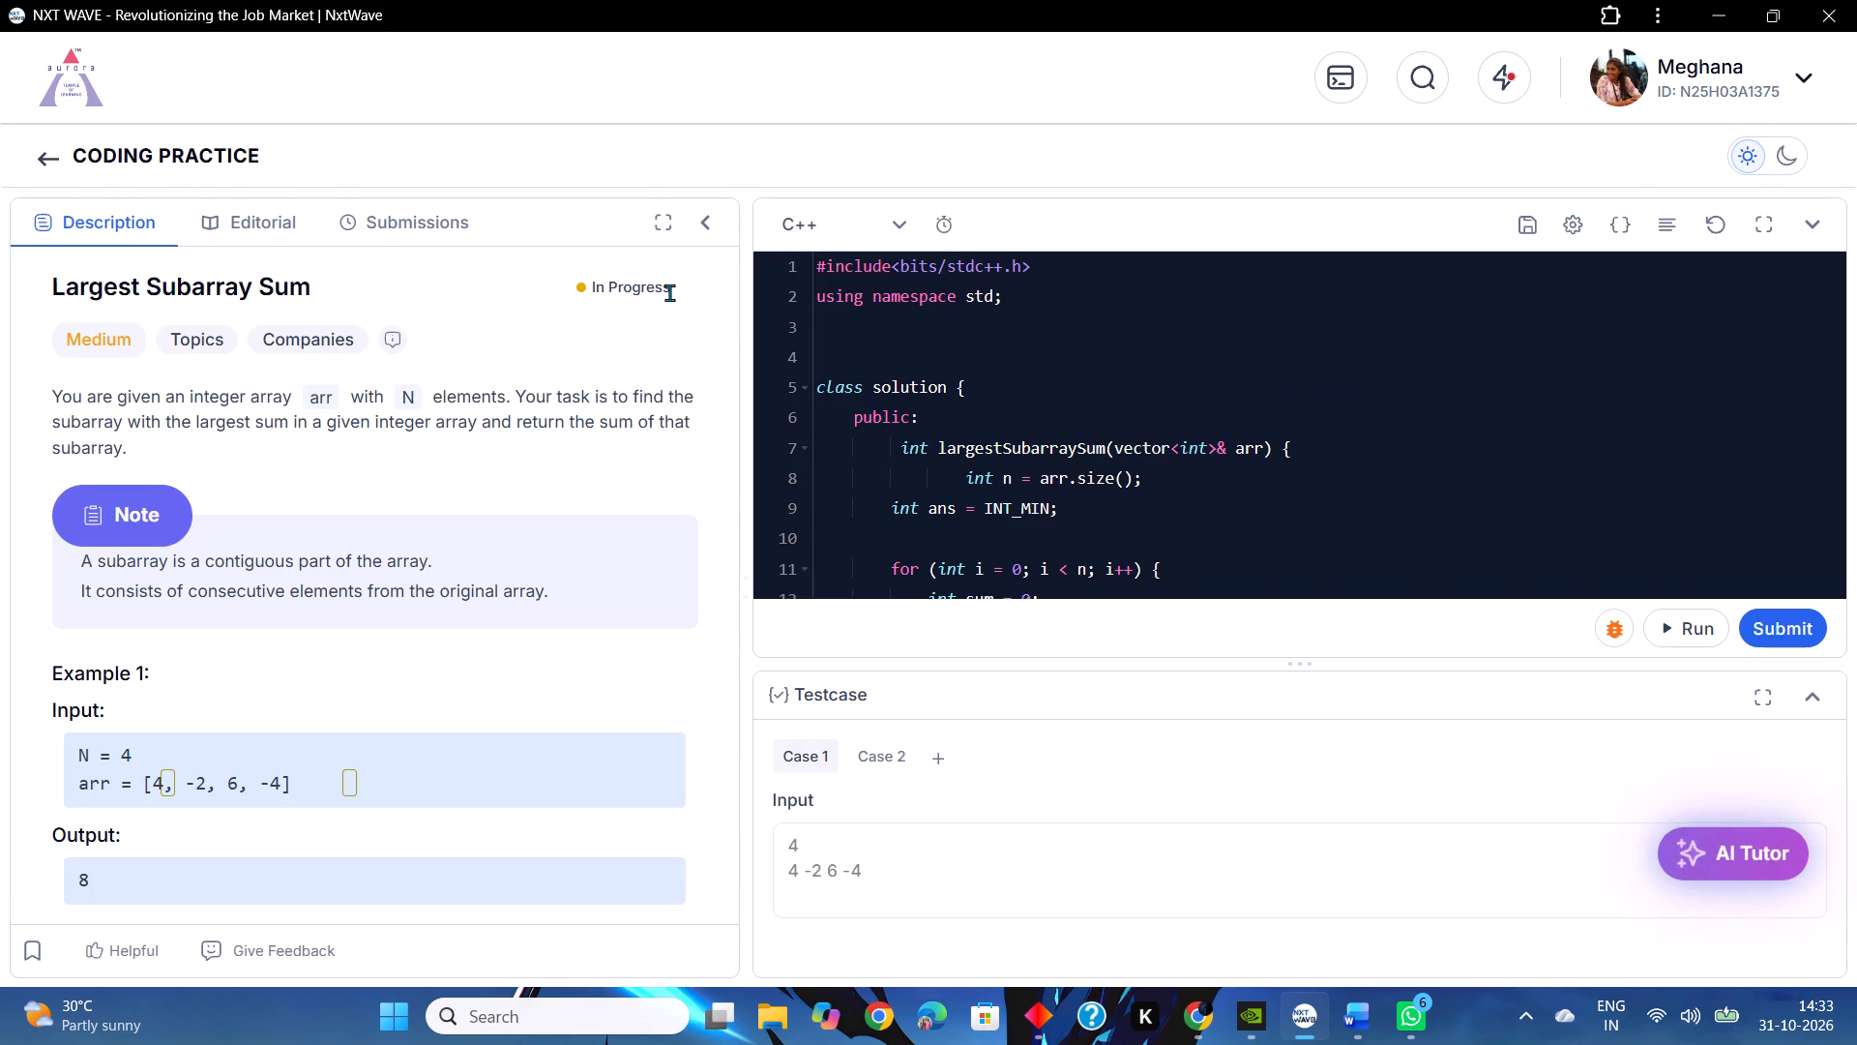
key("alt+Tab")
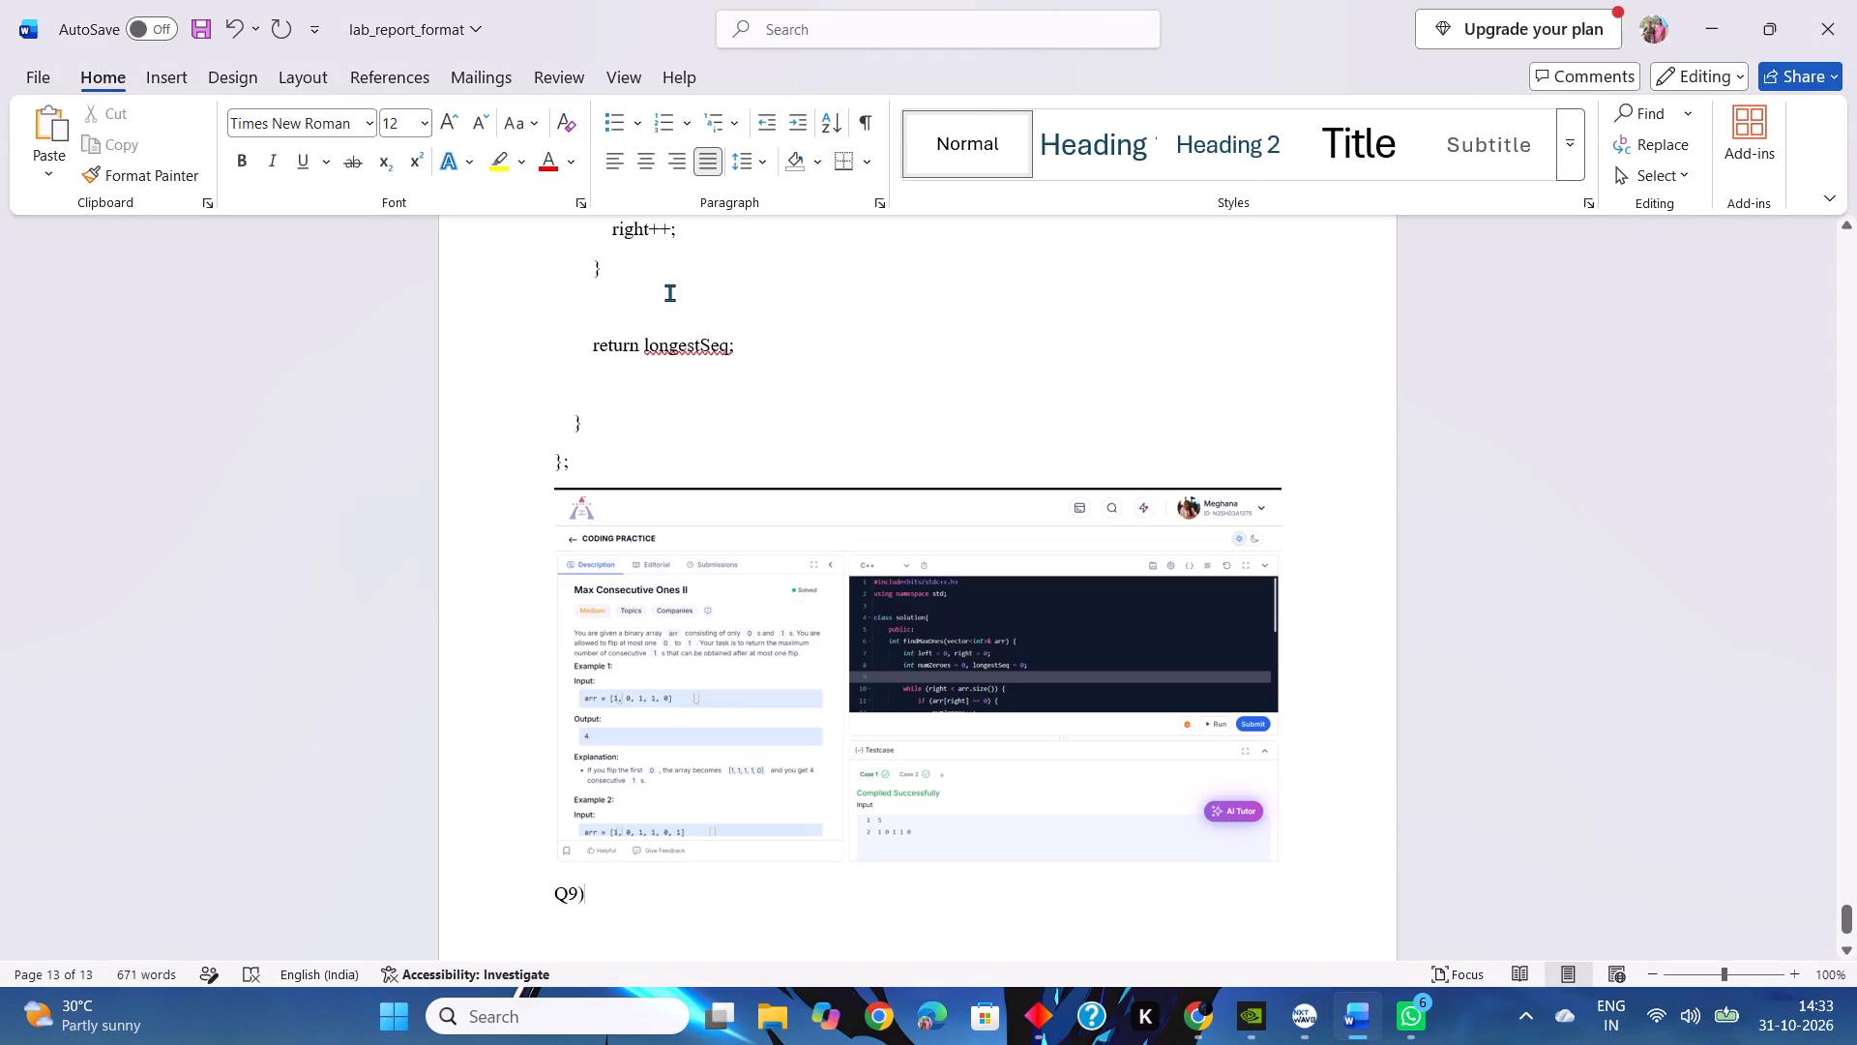
Complete the Q9) heading with the copied title Largest Subarray Sum and make the whole heading line bold.
key("ctrl+v")
left_click_drag(555, 891, 776, 886)
left_click(798, 838)
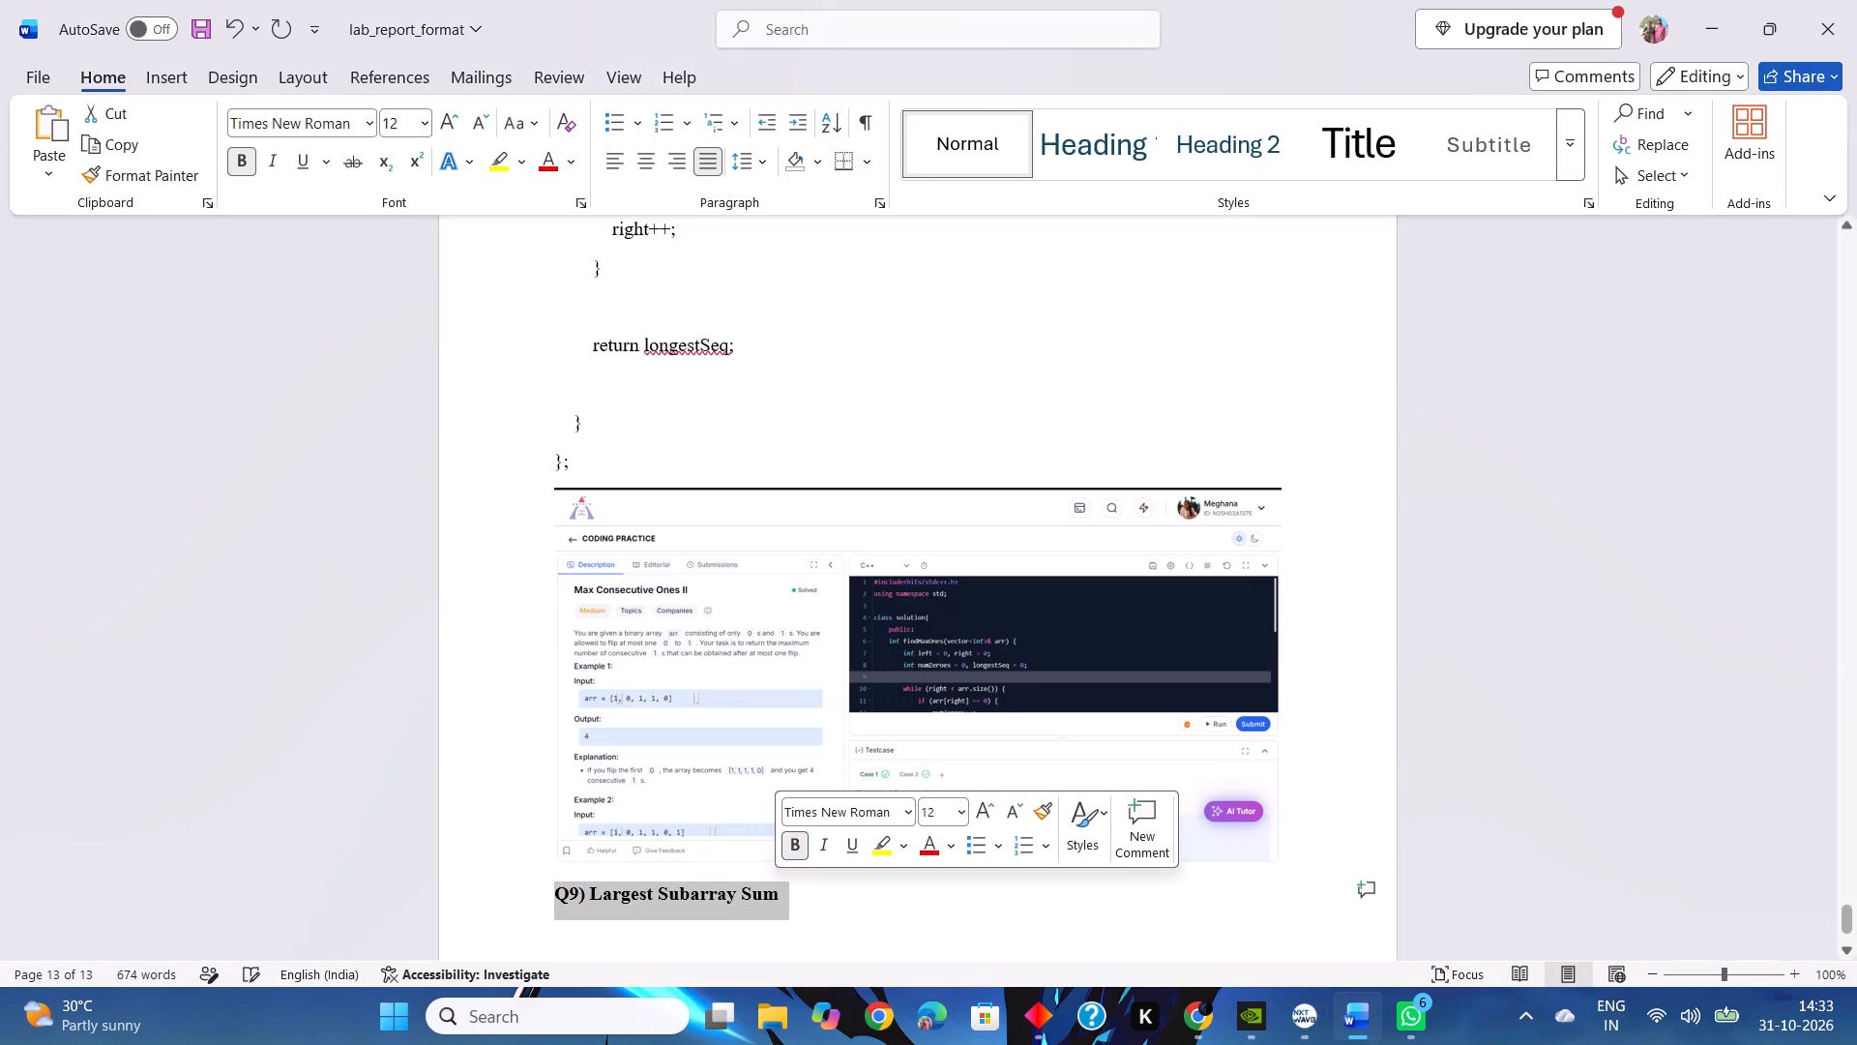
left_click_drag(484, 653, 470, 620)
left_click(832, 449)
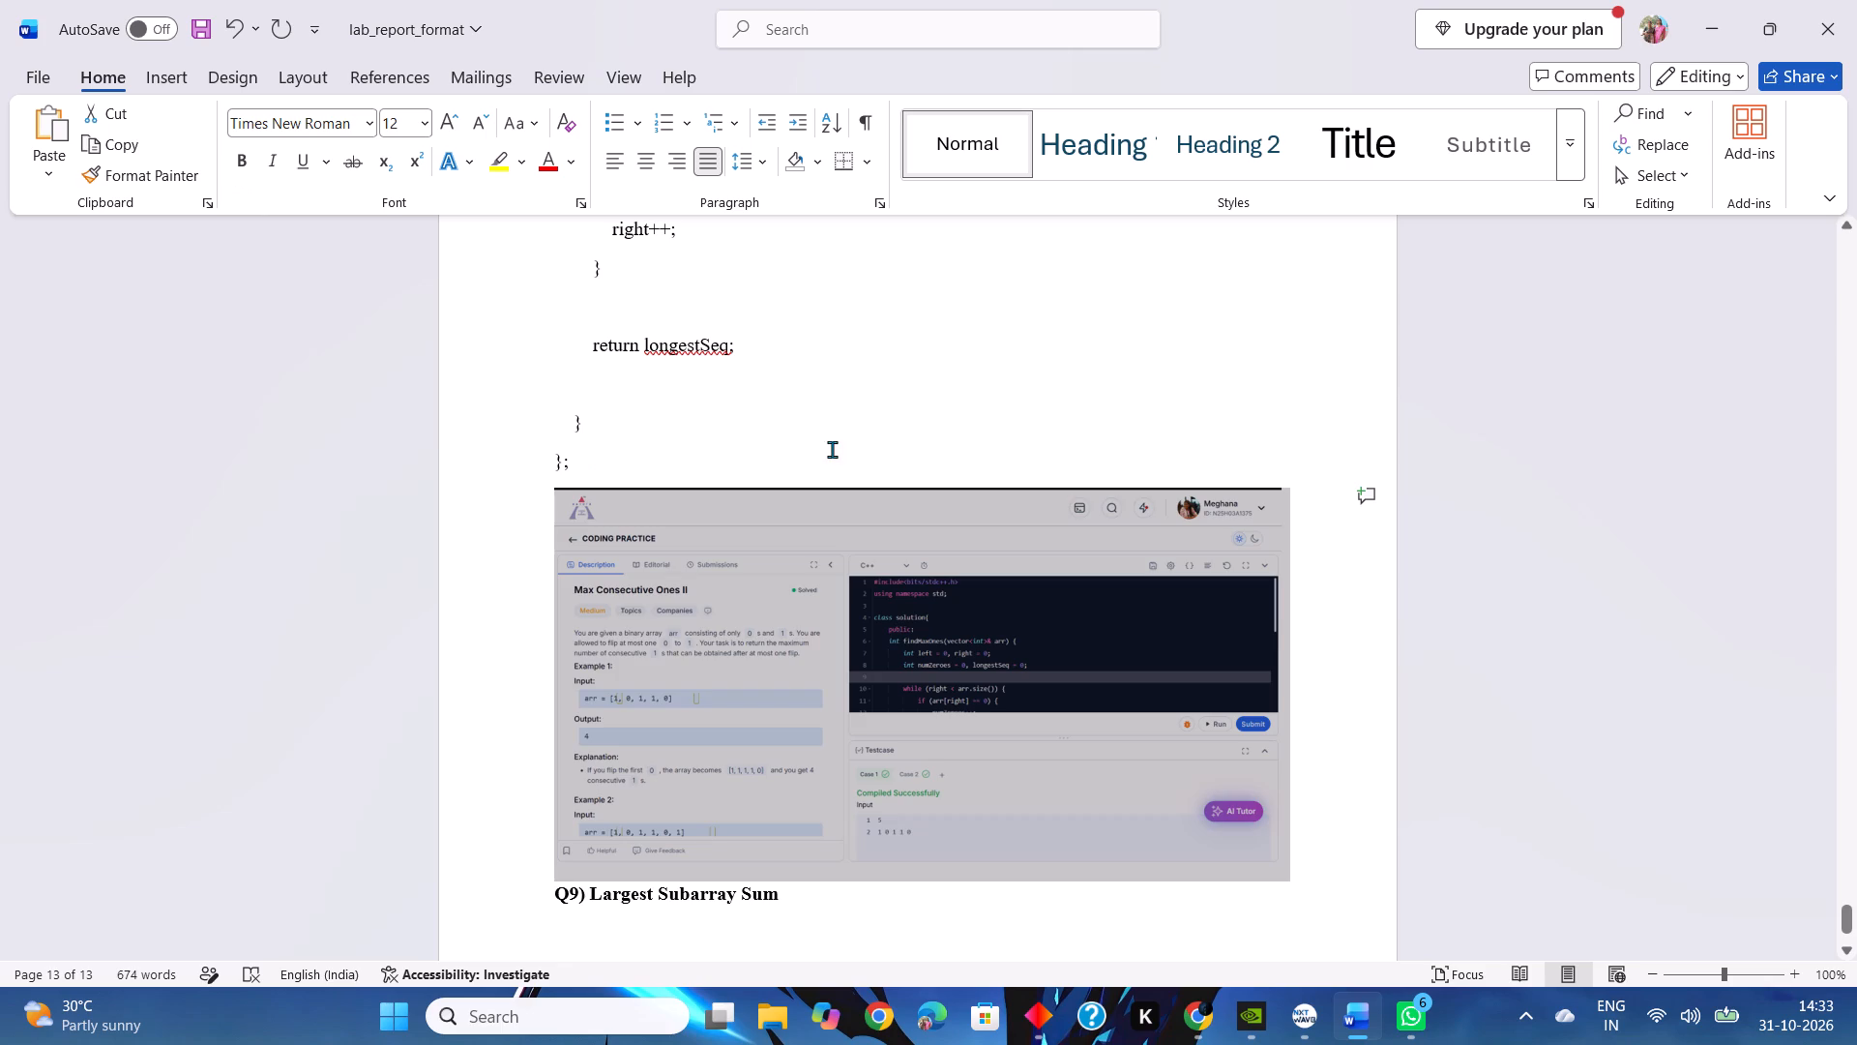
left_click(245, 165)
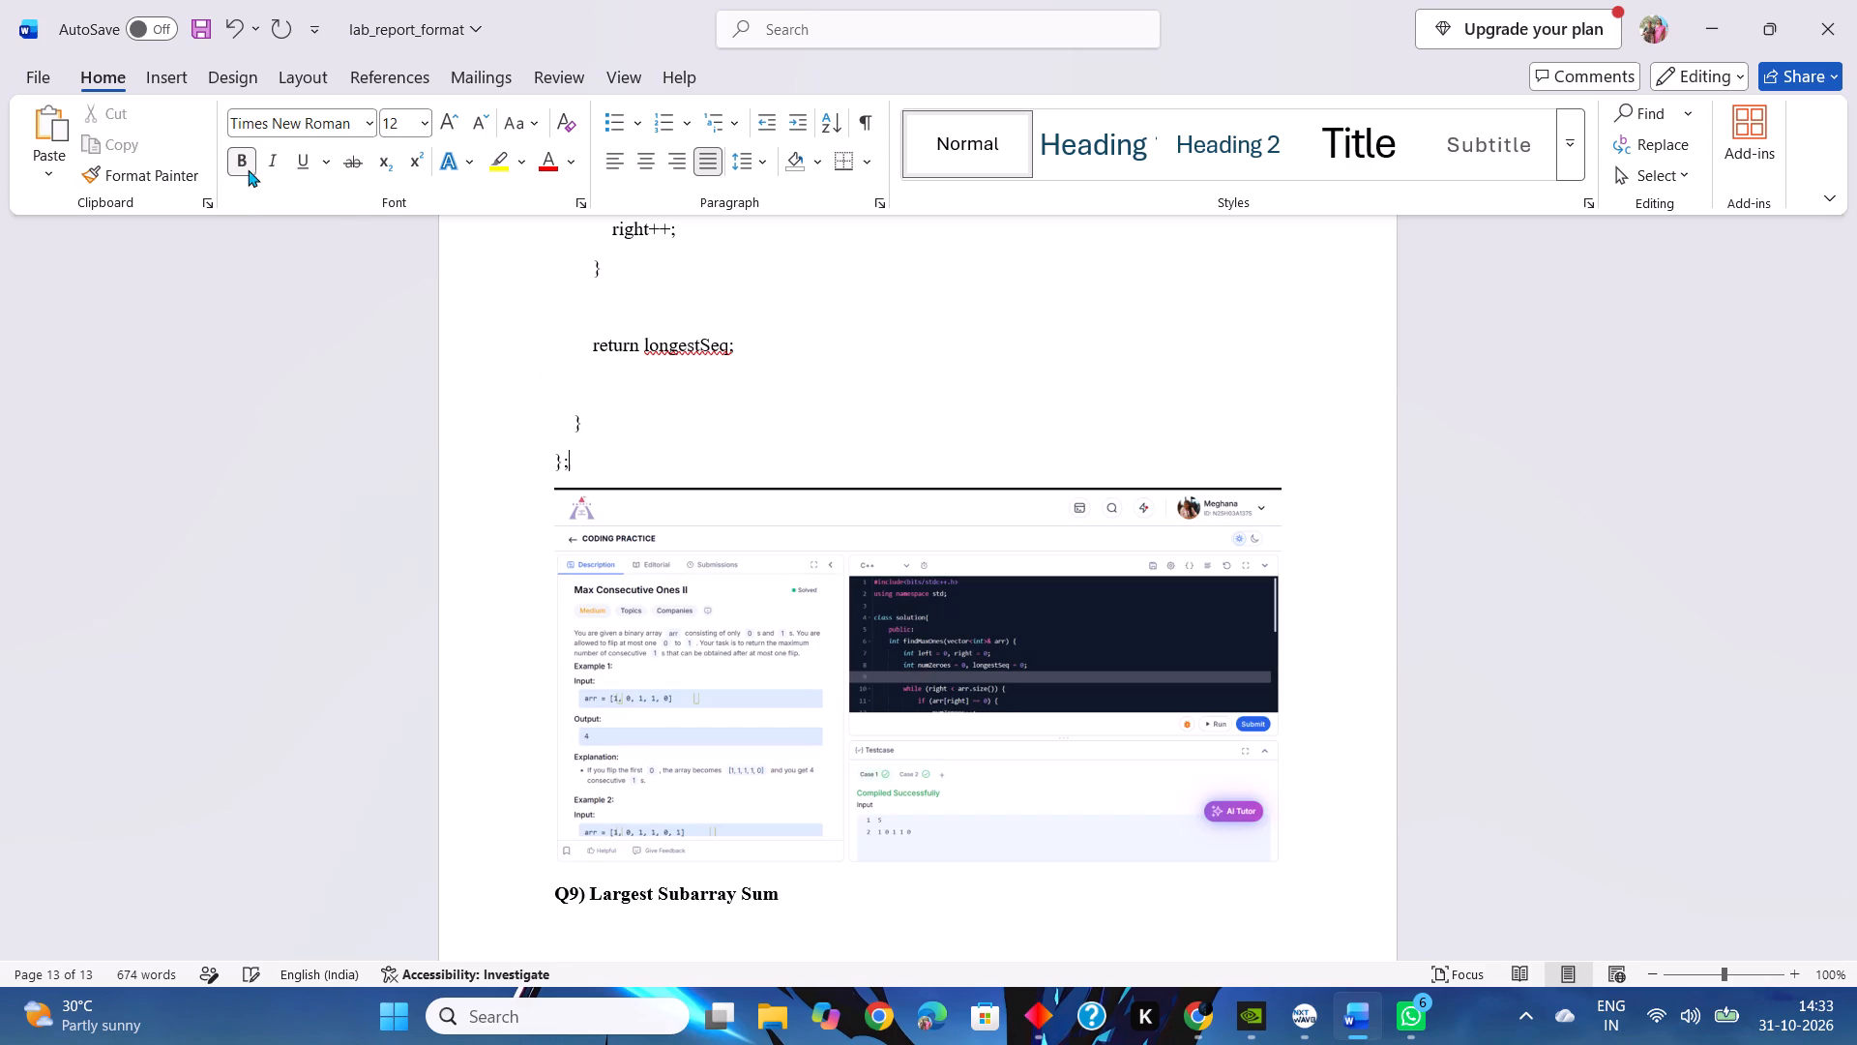
left_click(248, 165)
scroll(947, 831, "down", 2)
left_click(849, 772)
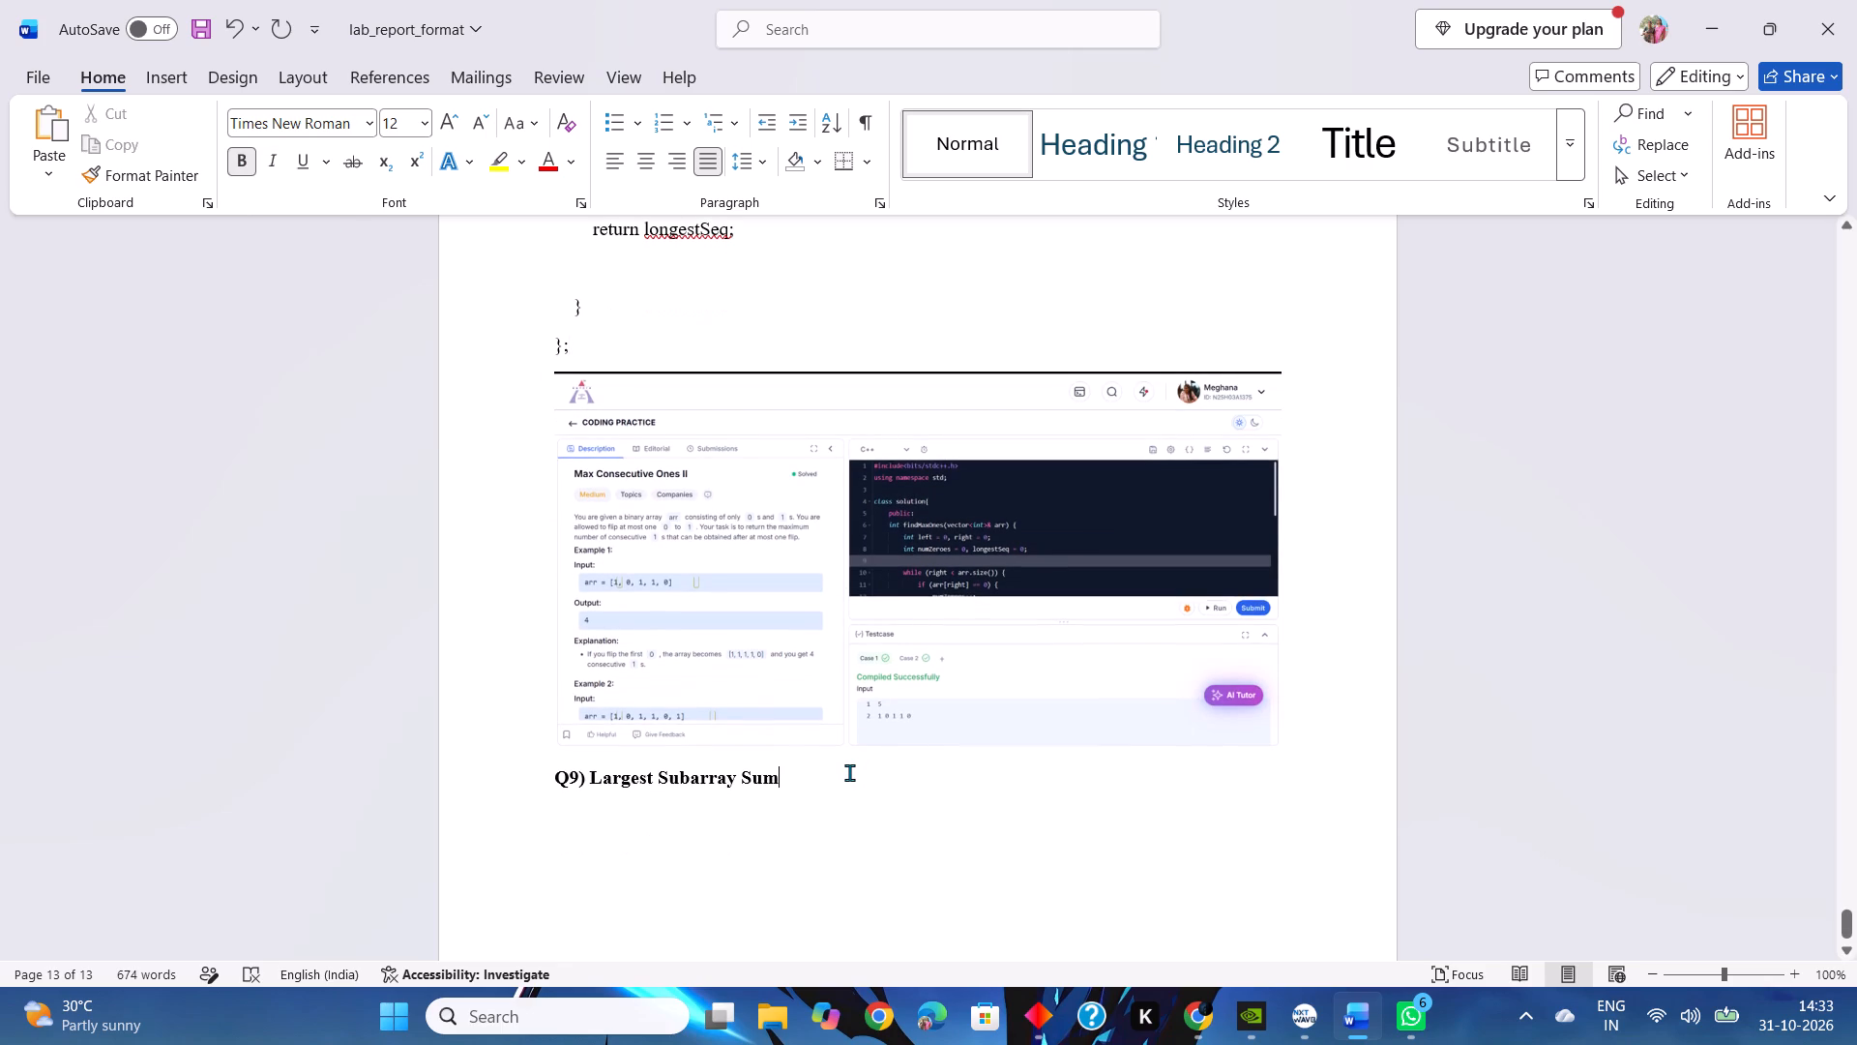
Copy the full Largest Subarray Sum solution code from NxtWave onto a new line below the Q9 heading in Word.
key("Return")
key("alt+Tab")
left_click(981, 493)
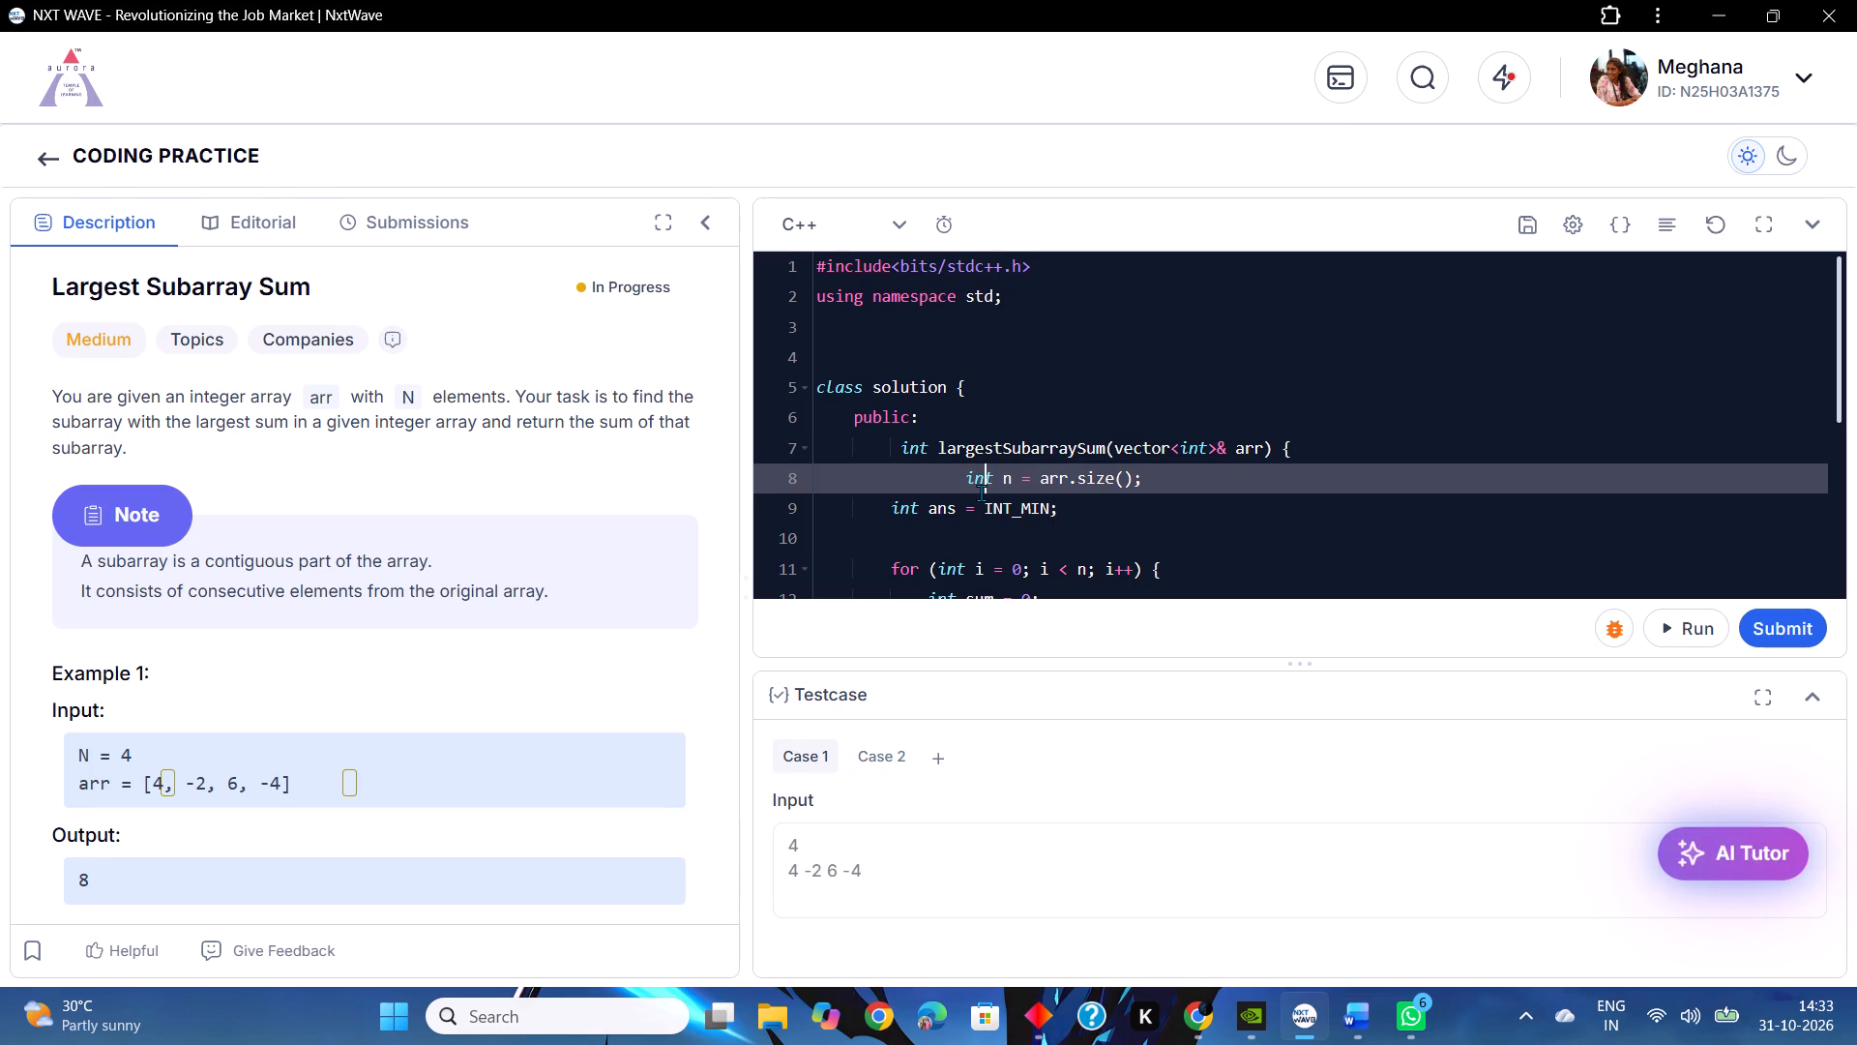
key("ctrl+a")
key("ctrl+c")
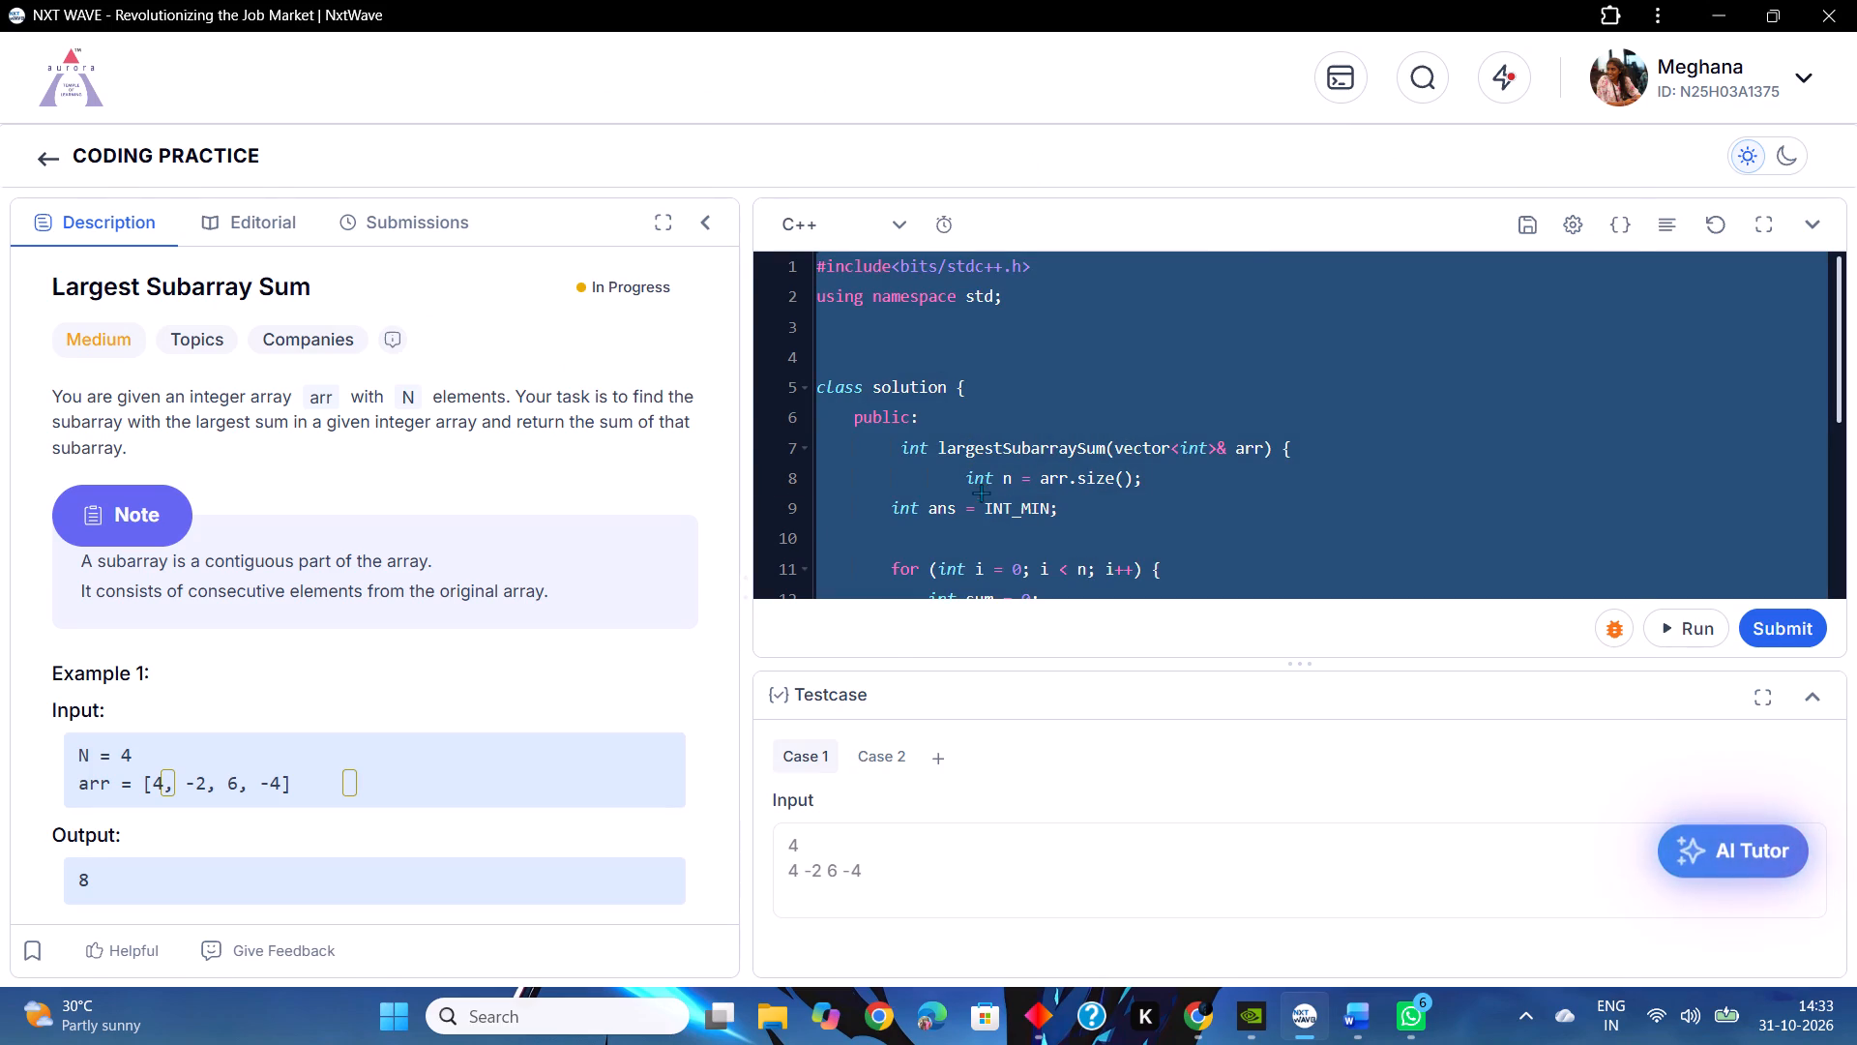
key("alt+Tab")
key("ctrl+v")
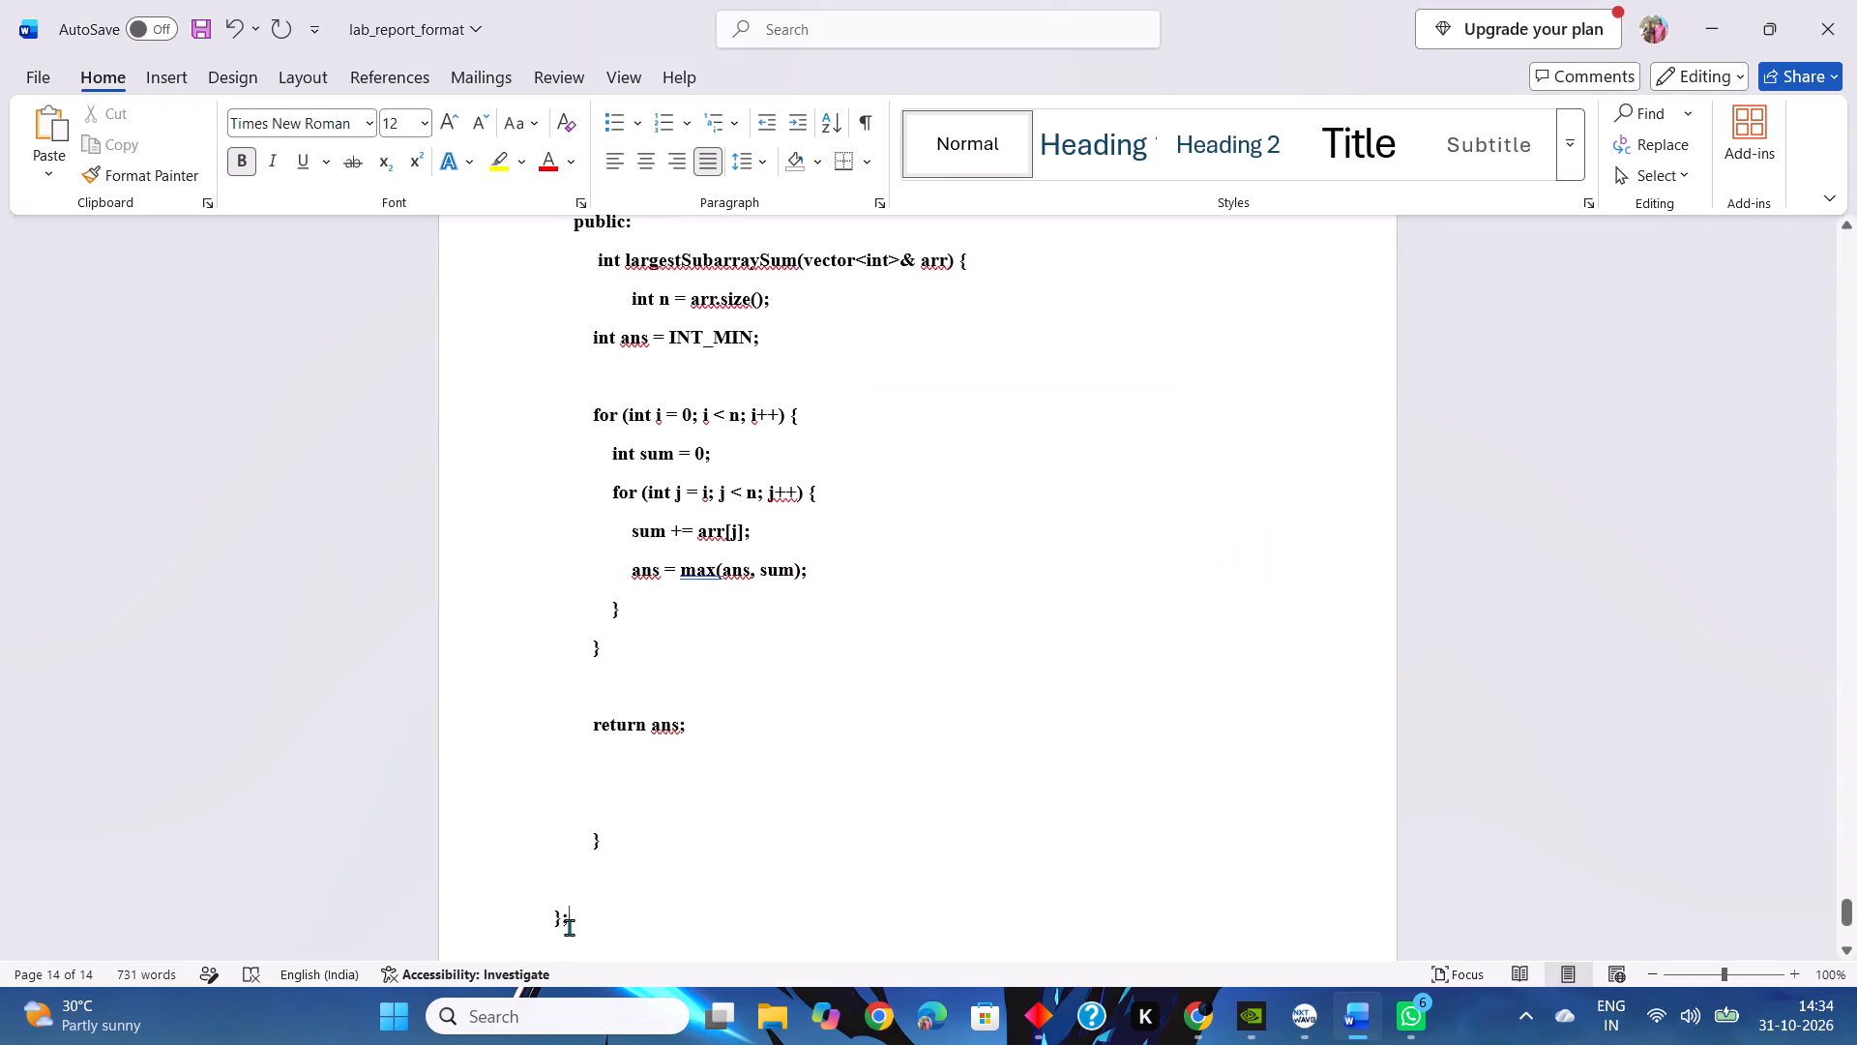
Remove the bold formatting from all of the pasted Q9 code and start a new line below it.
left_click_drag(569, 927, 615, 650)
scroll(615, 650, "up", 7)
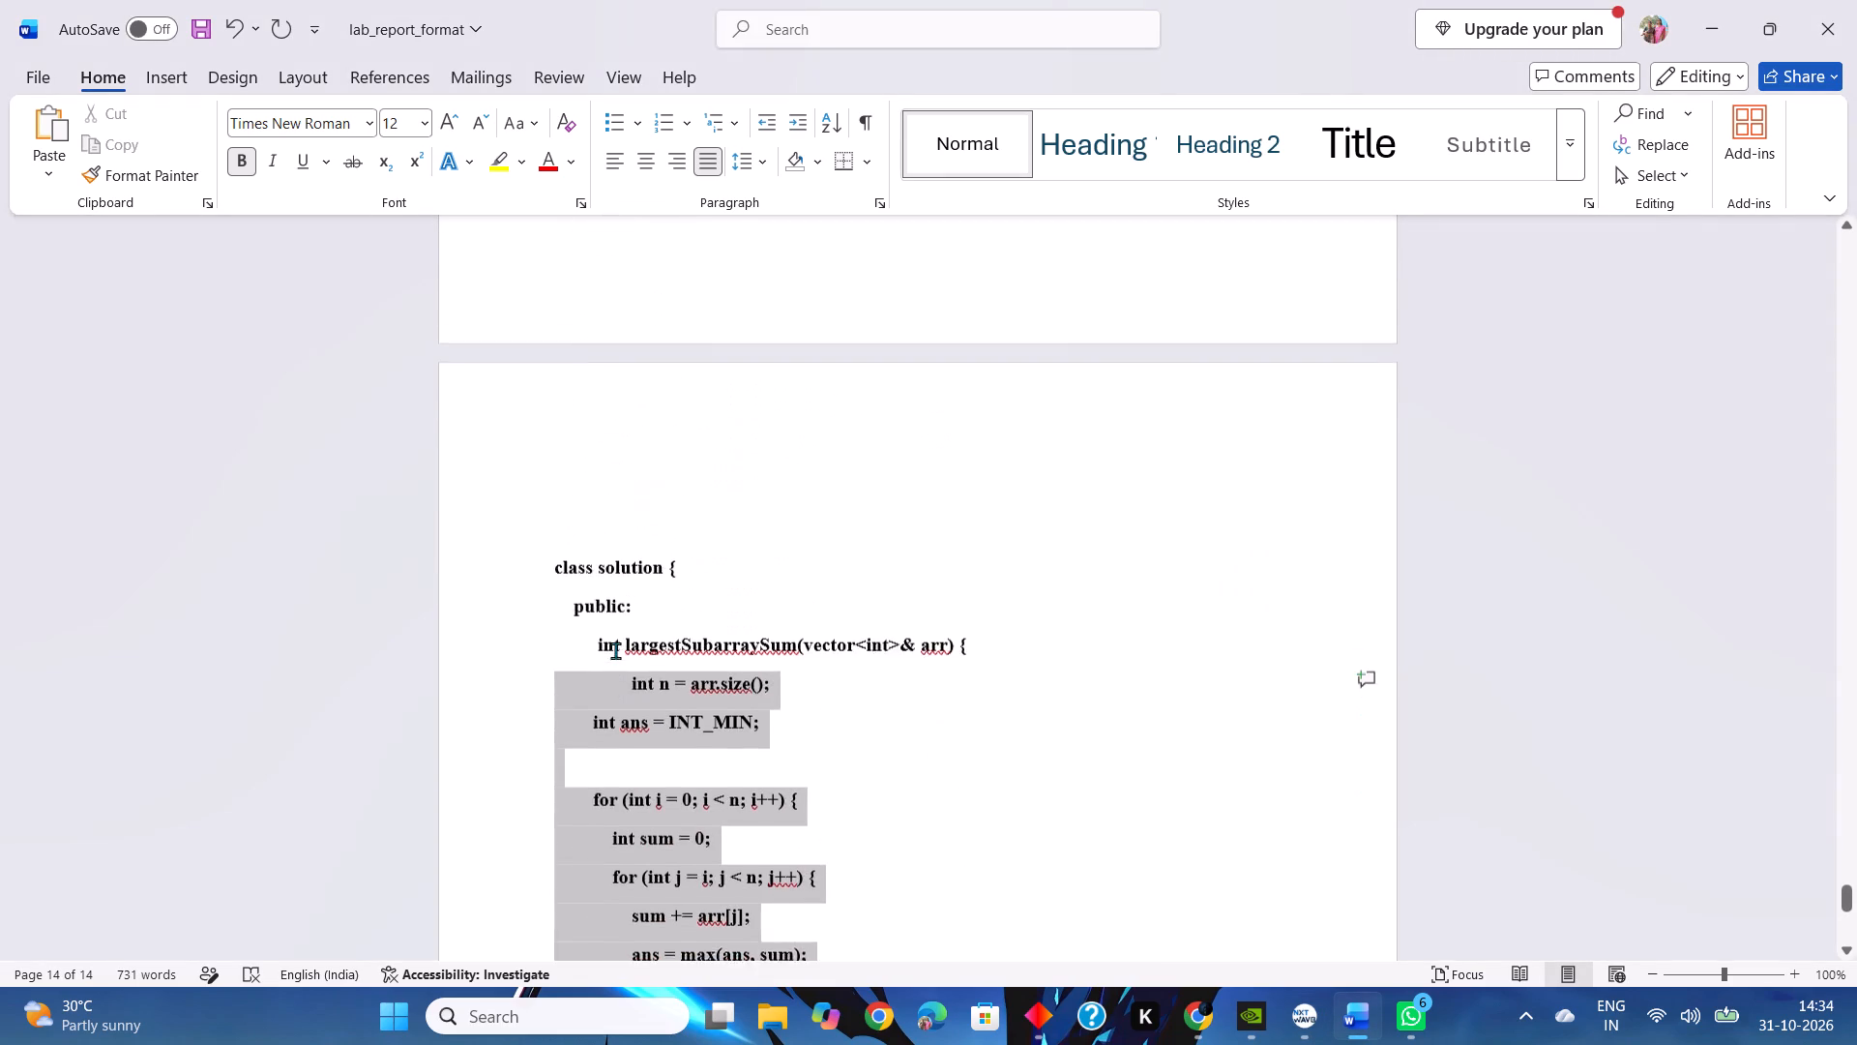
left_click_drag(615, 650, 596, 653)
scroll(615, 650, "up", 8)
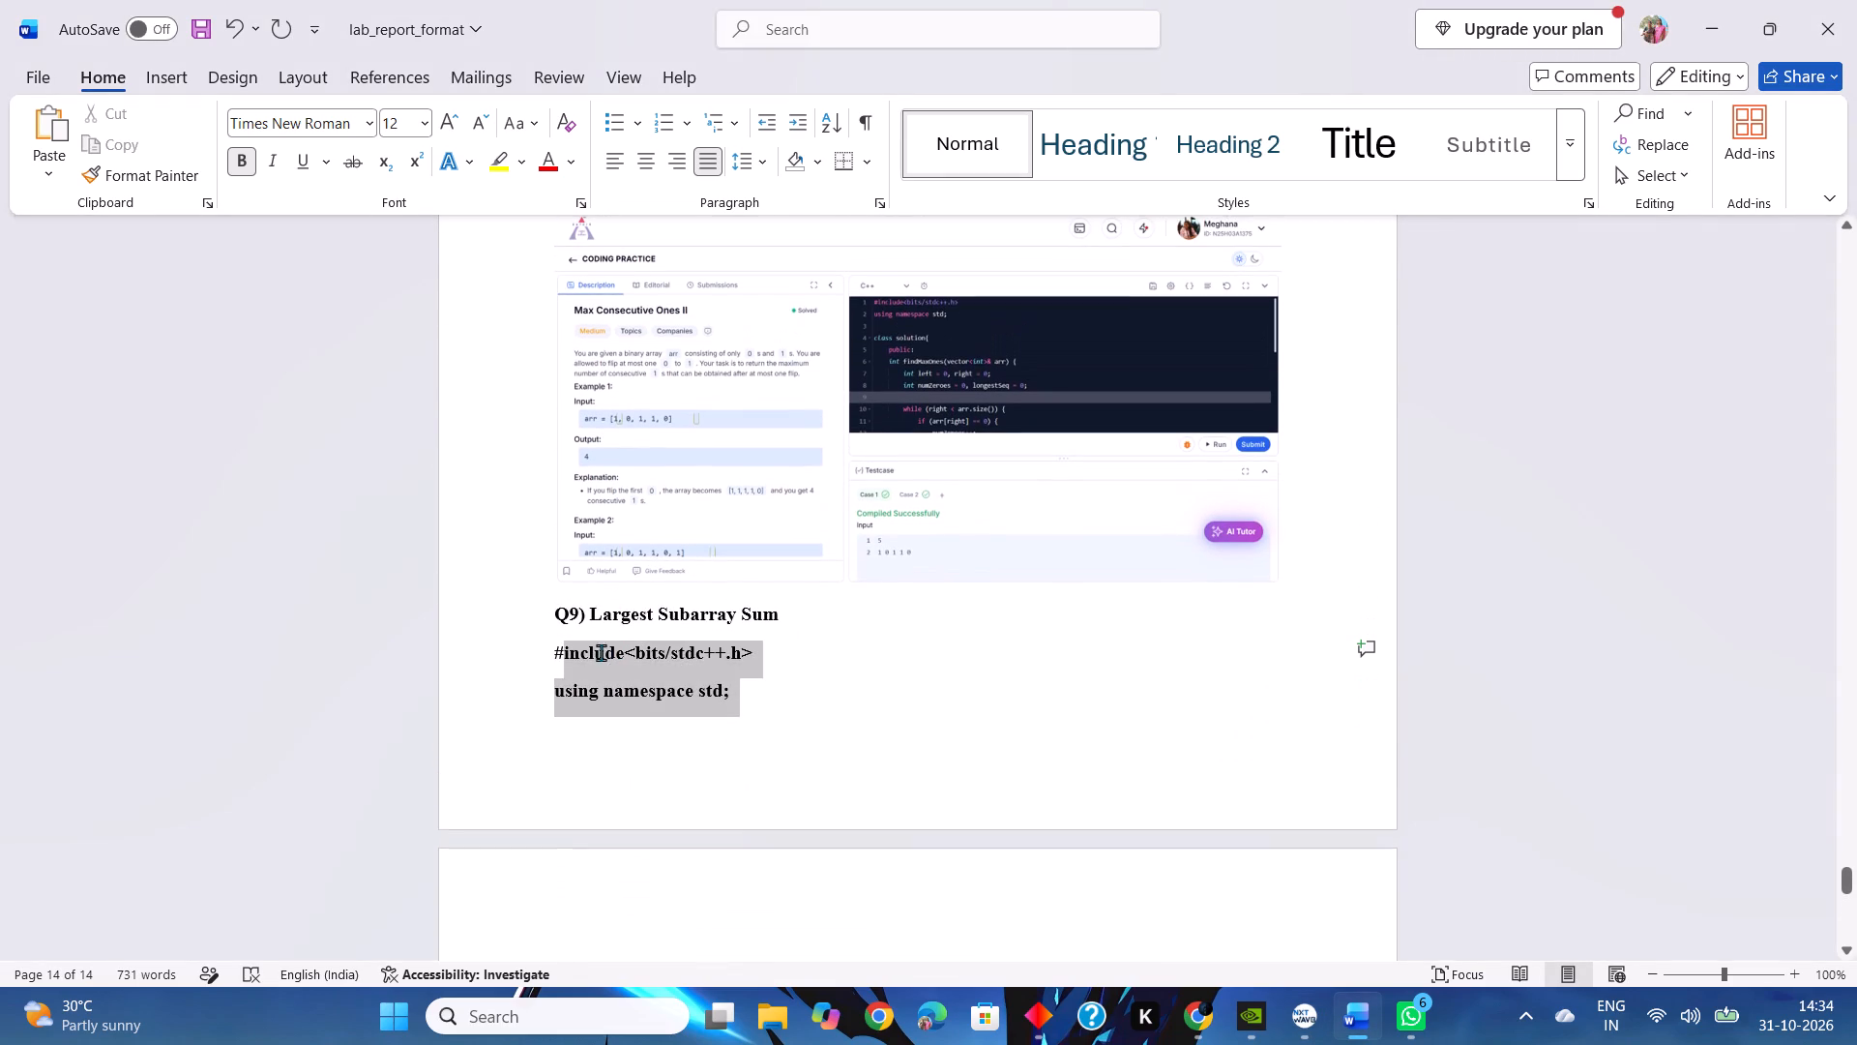
left_click_drag(596, 653, 547, 666)
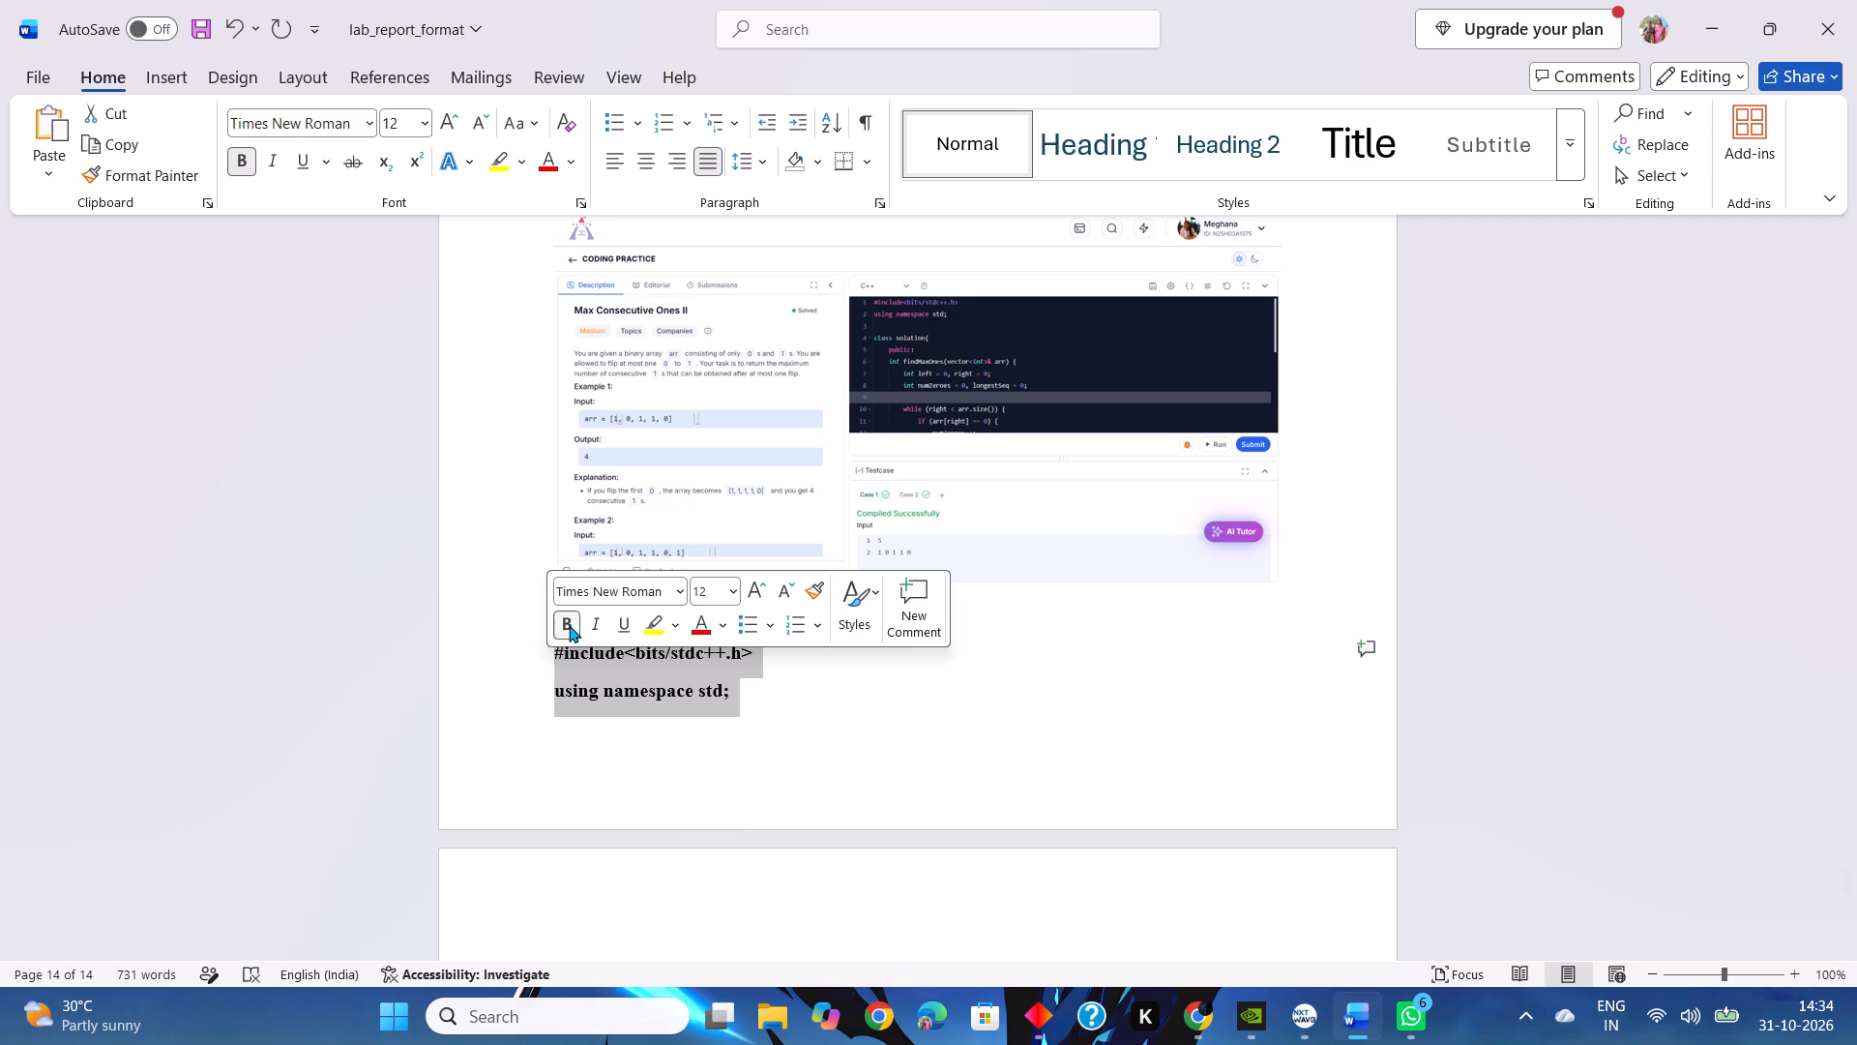
left_click(569, 625)
scroll(700, 768, "down", 15)
scroll(745, 745, "up", 1)
scroll(745, 745, "down", 3)
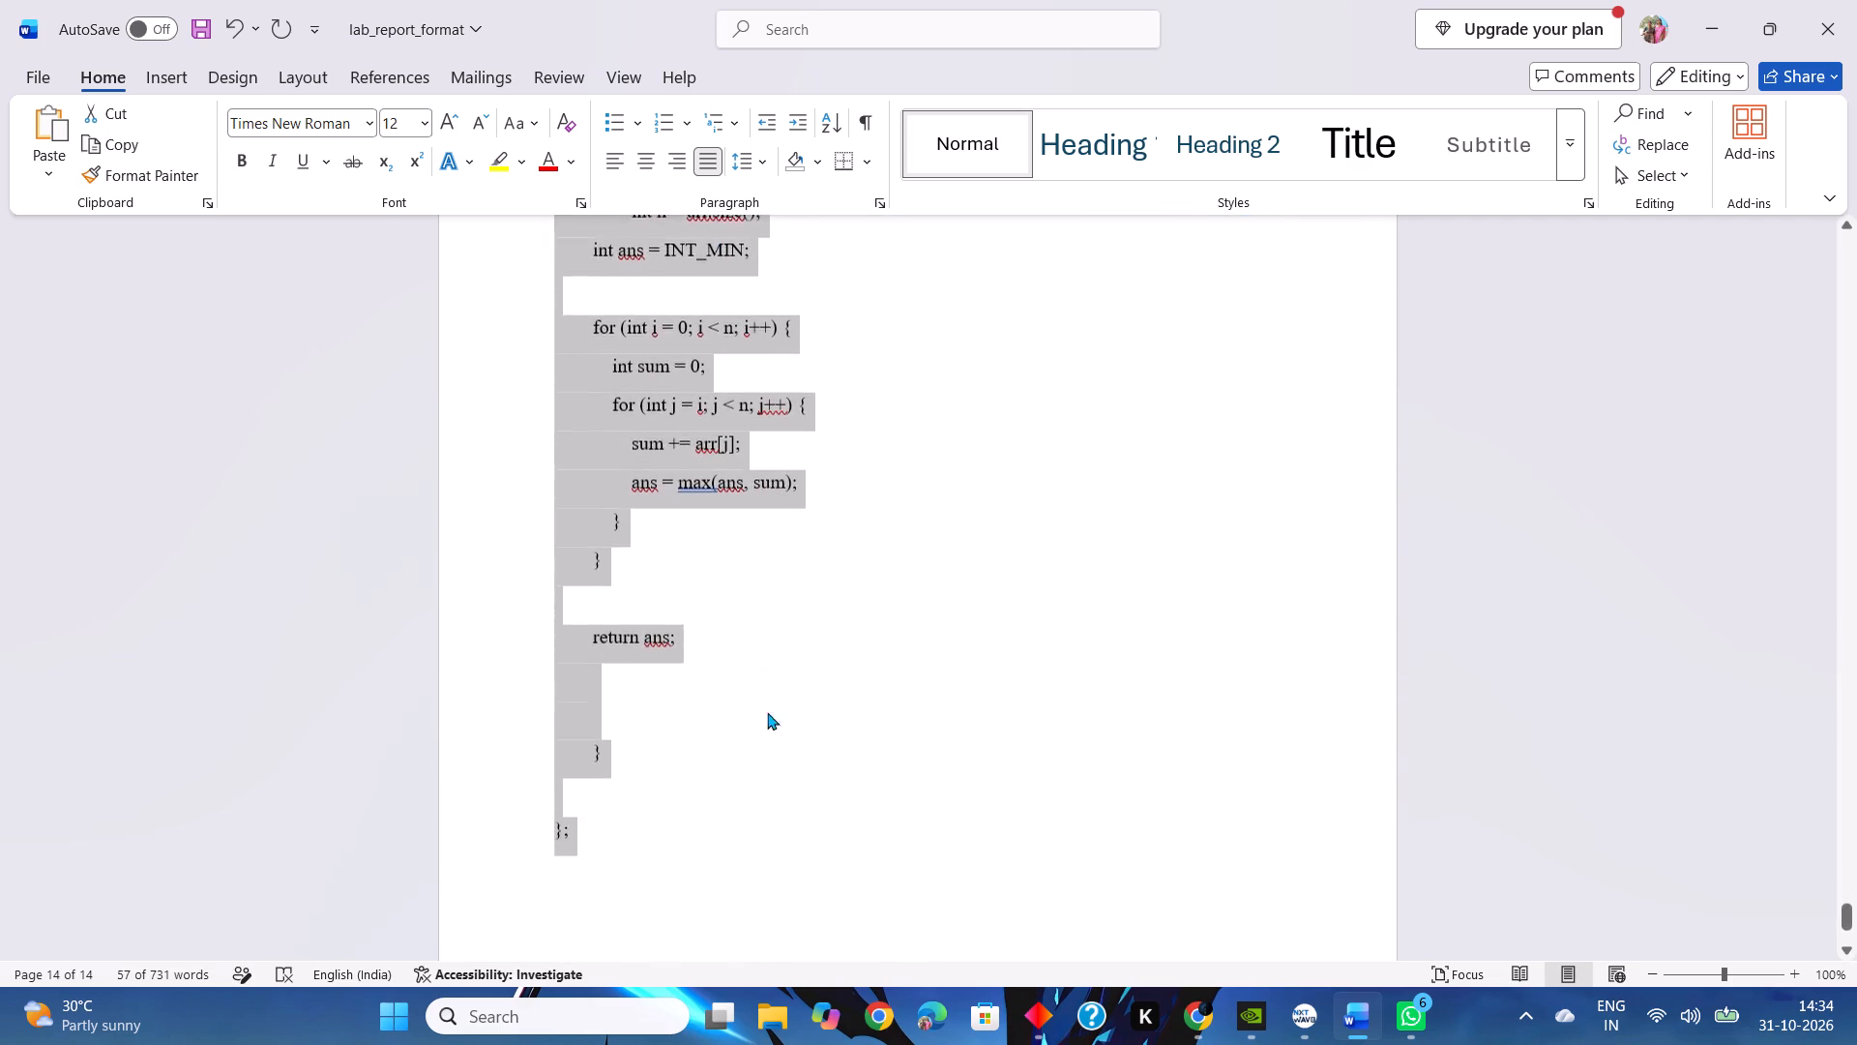
scroll(767, 712, "down", 3)
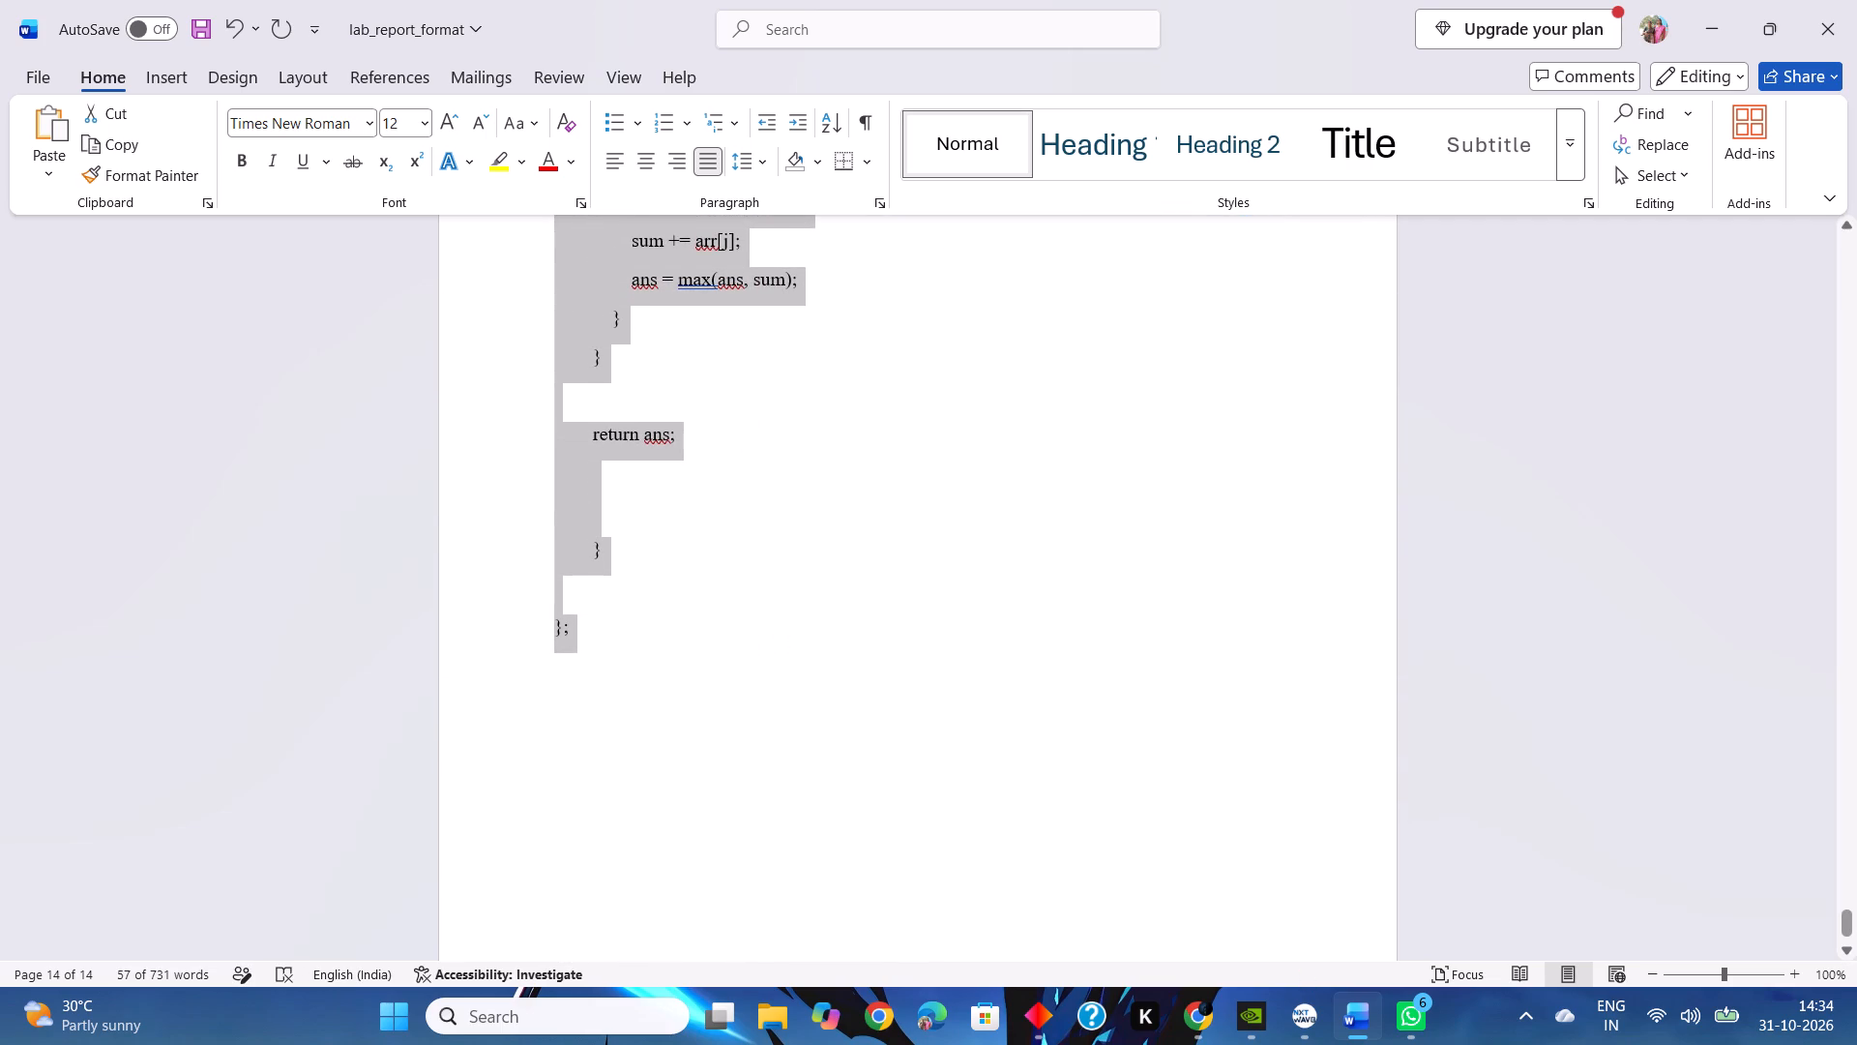
left_click(739, 623)
key("Return")
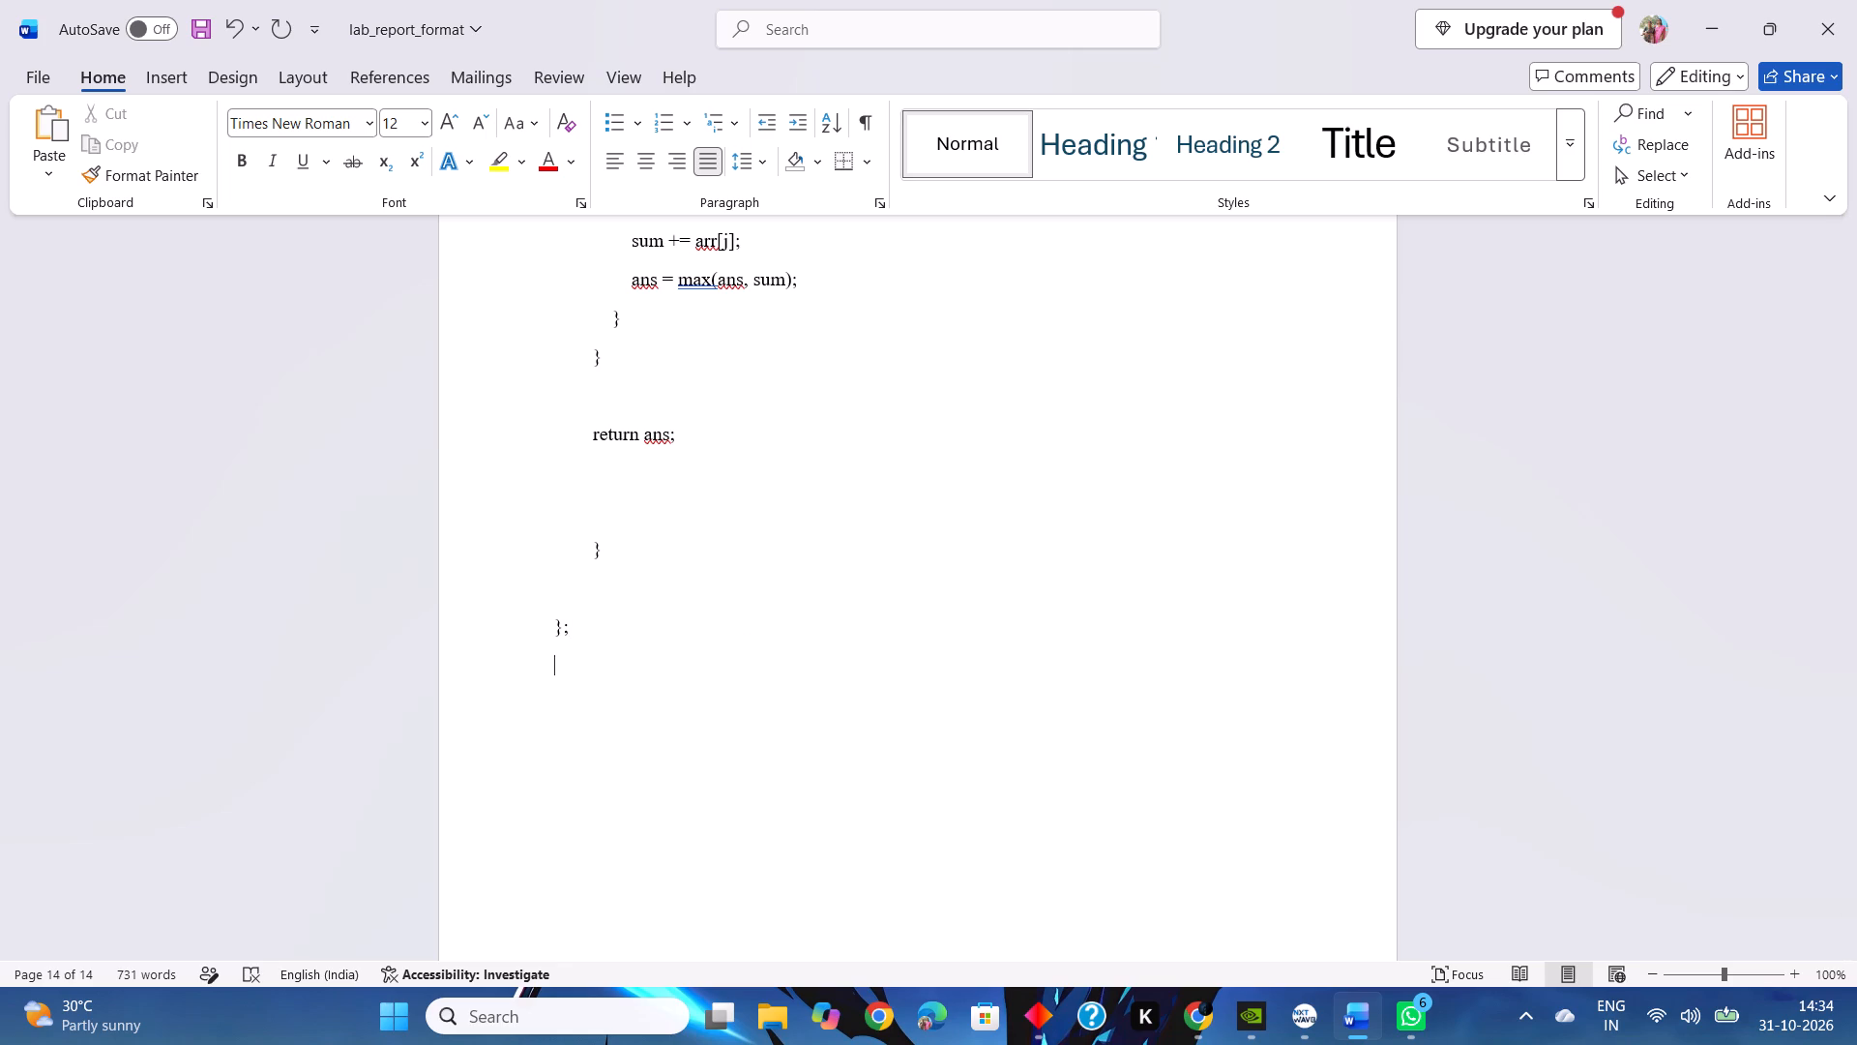
scroll(737, 623, "up", 5)
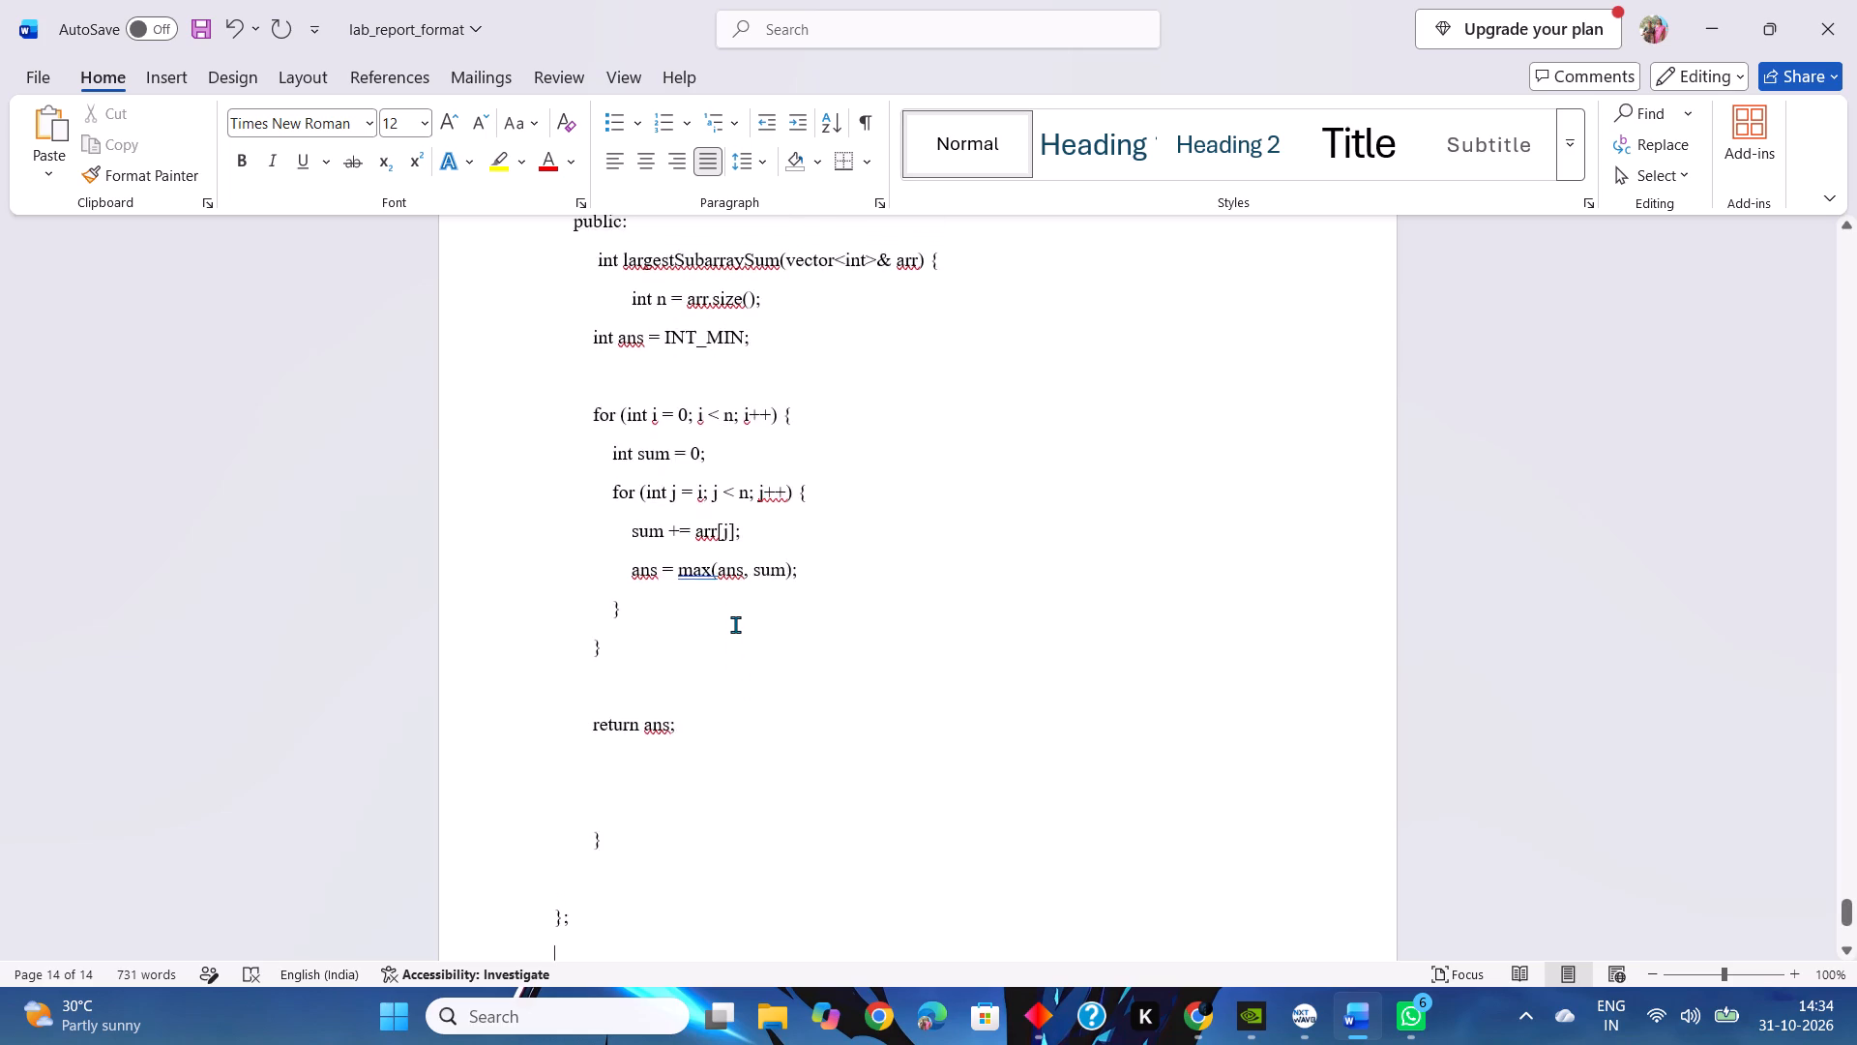
scroll(735, 624, "up", 13)
scroll(735, 624, "down", 17)
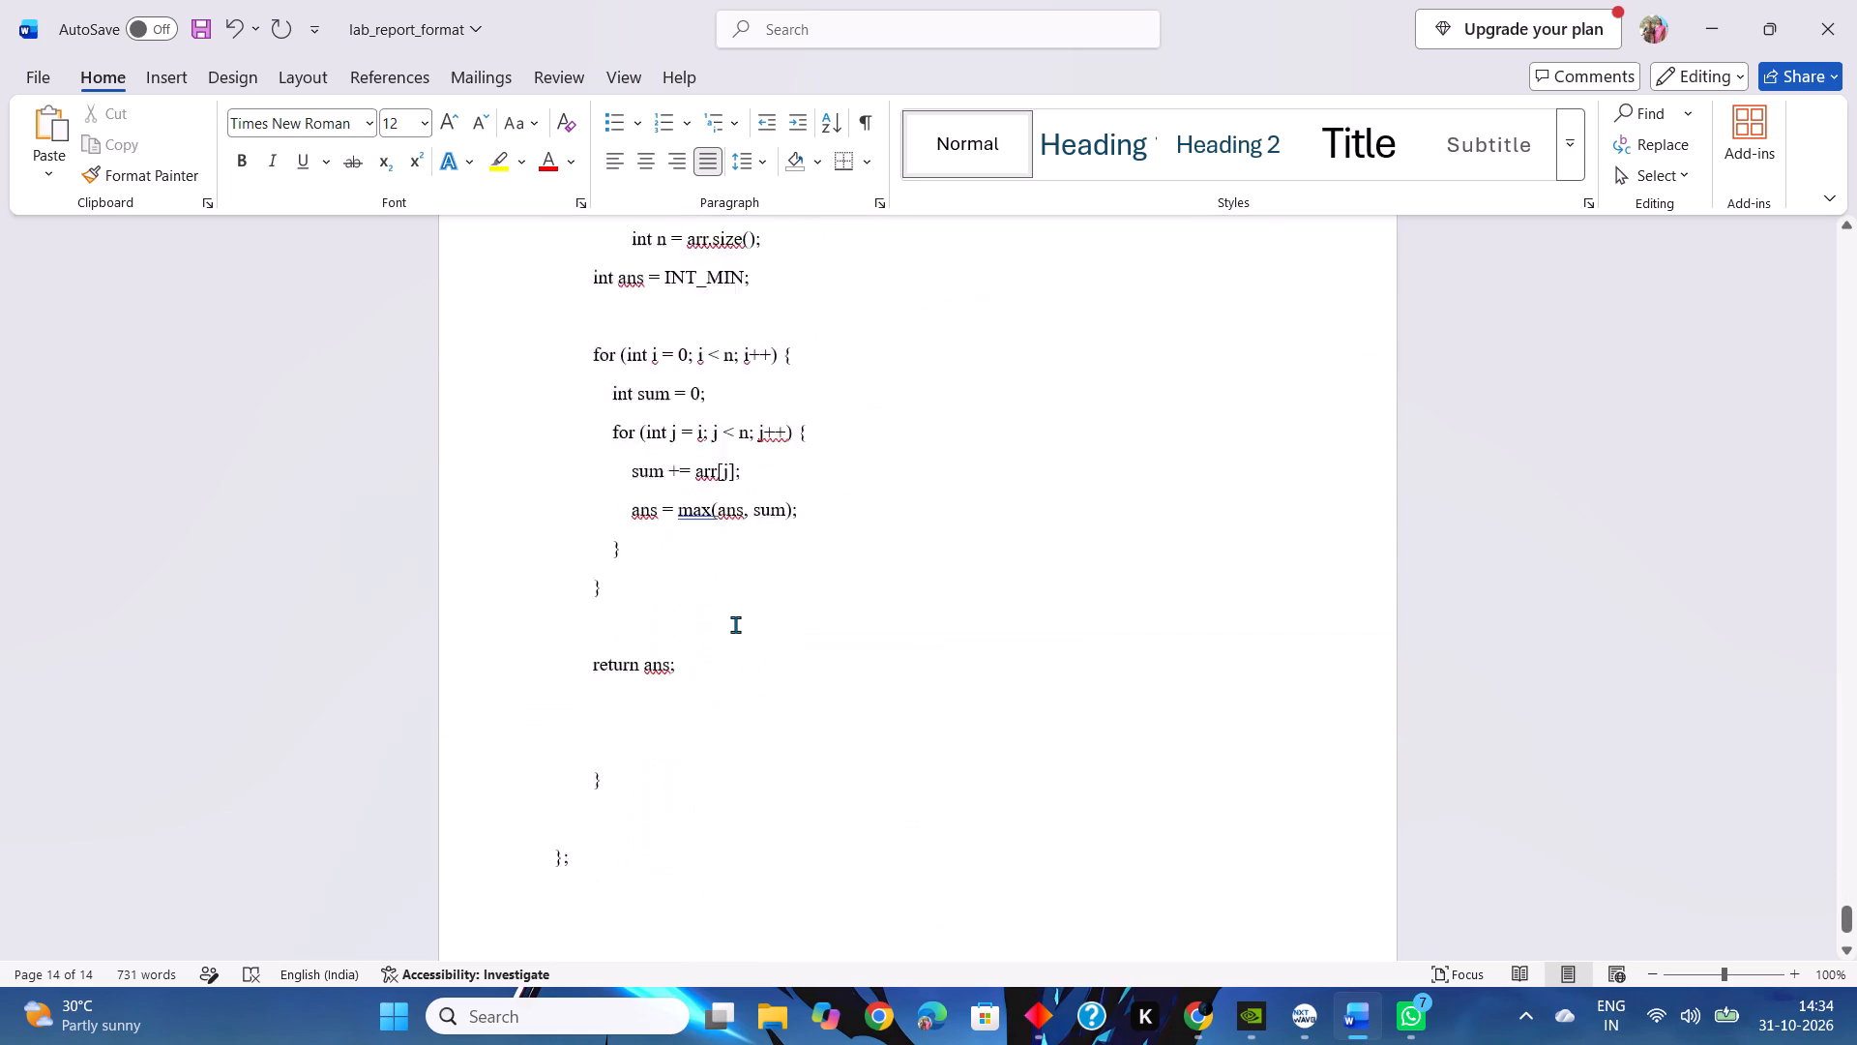
Switch to NxtWave, run the Largest Subarray Sum solution and capture a screenshot of the page with its test results.
key("alt+Tab")
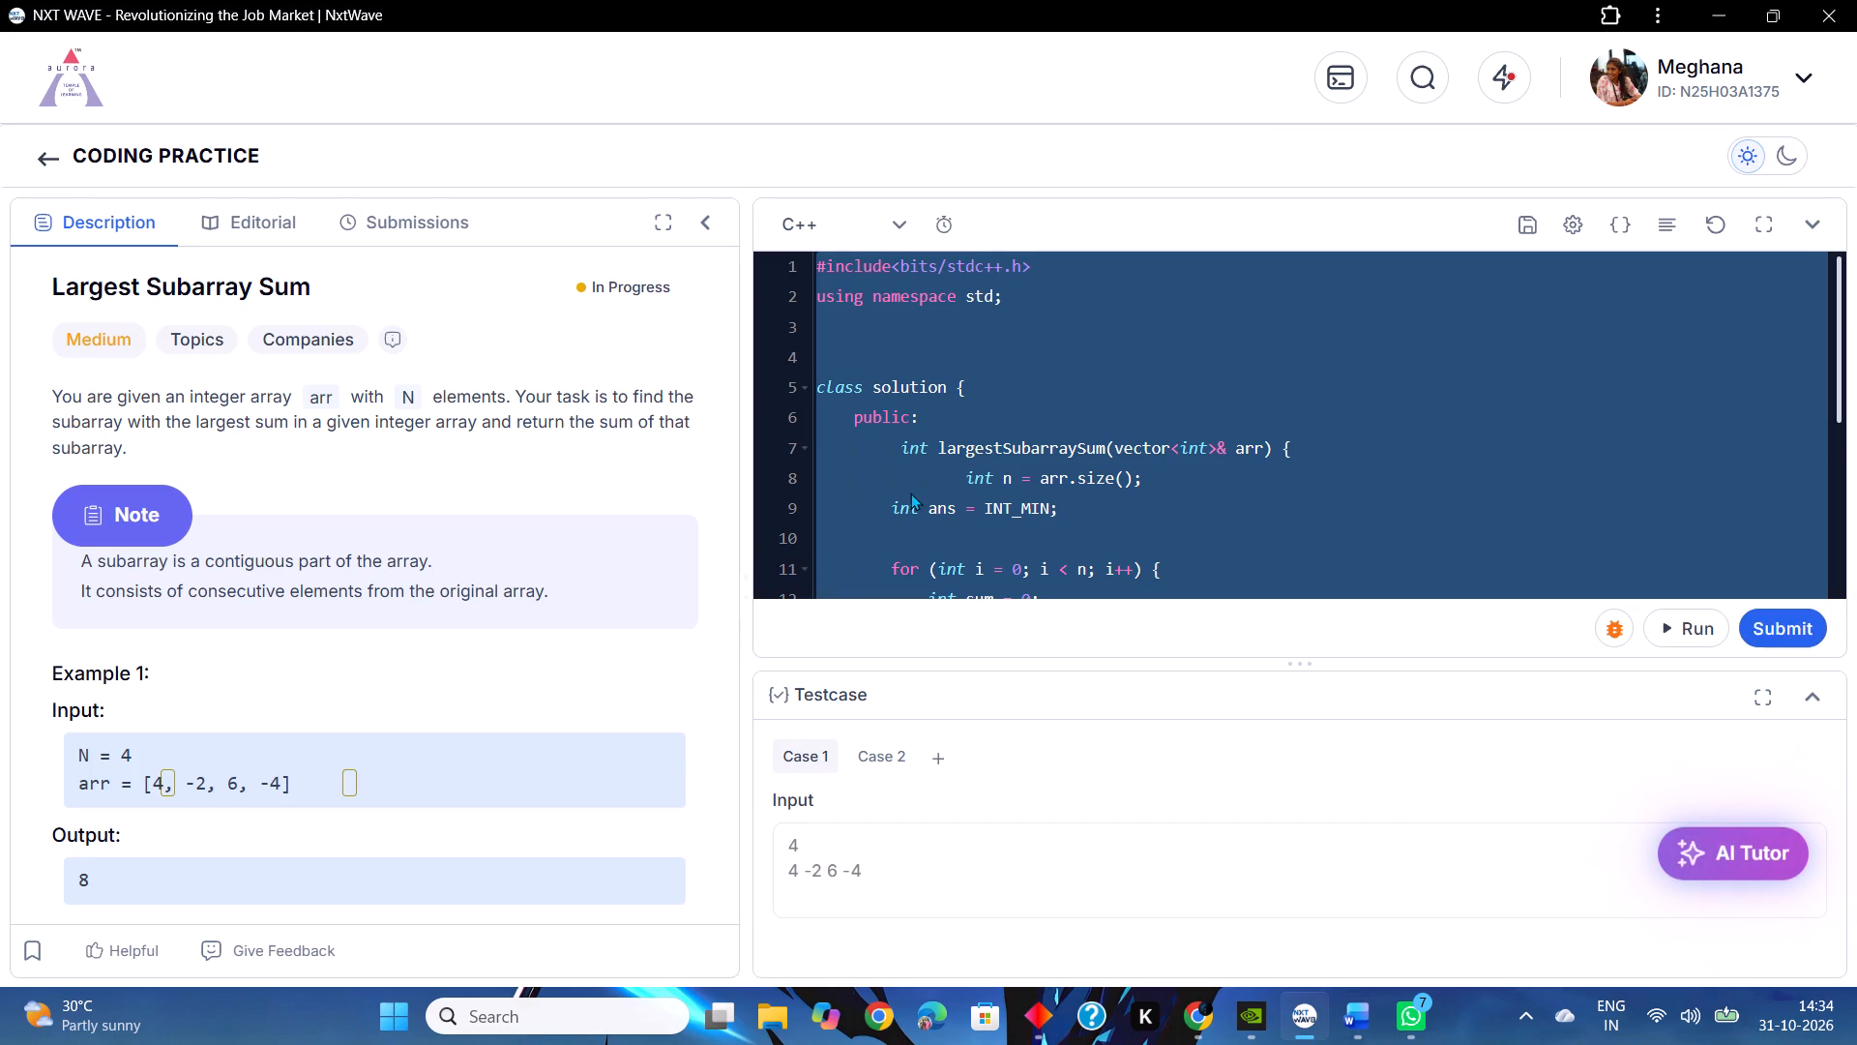
left_click(934, 479)
left_click(1690, 631)
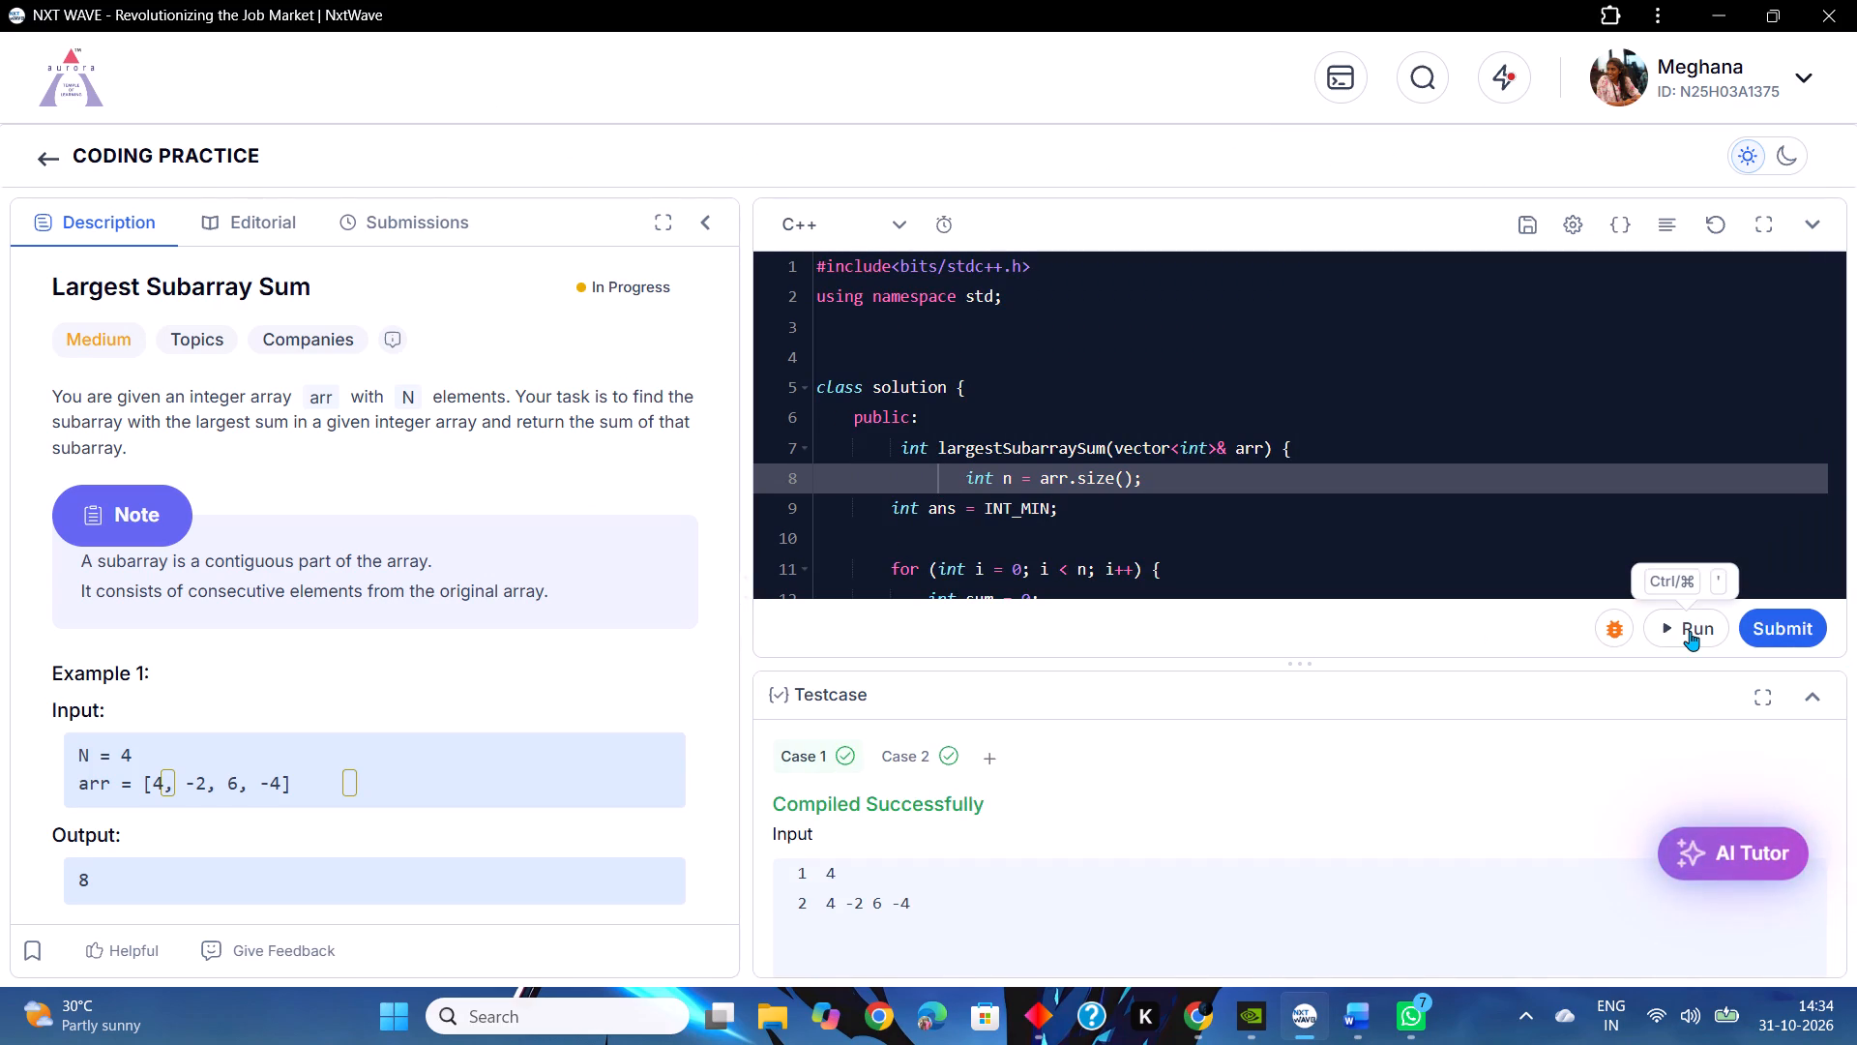
key("Print")
left_click_drag(1, 34, 1856, 987)
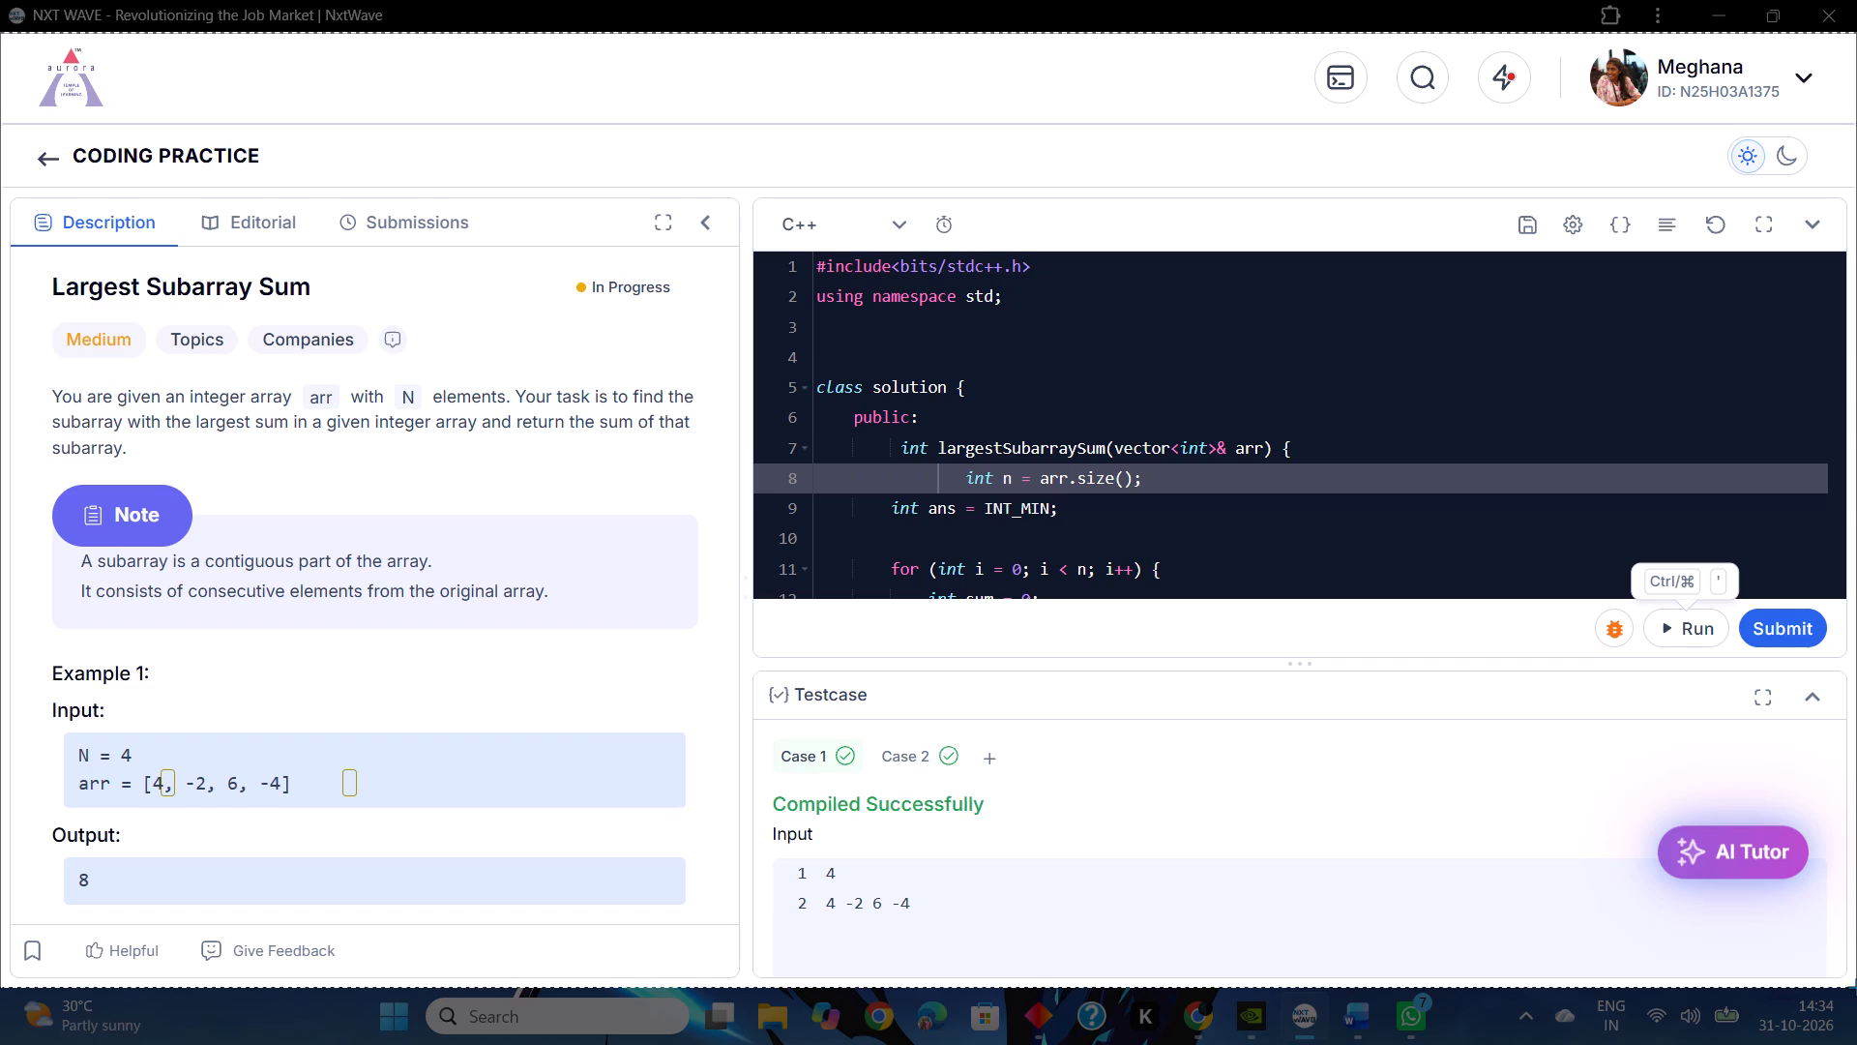
left_click_drag(1856, 987, 1855, 987)
Paste the Largest Subarray Sum screenshot below the Q9 code in Word and start a new line after it.
key("alt+Tab")
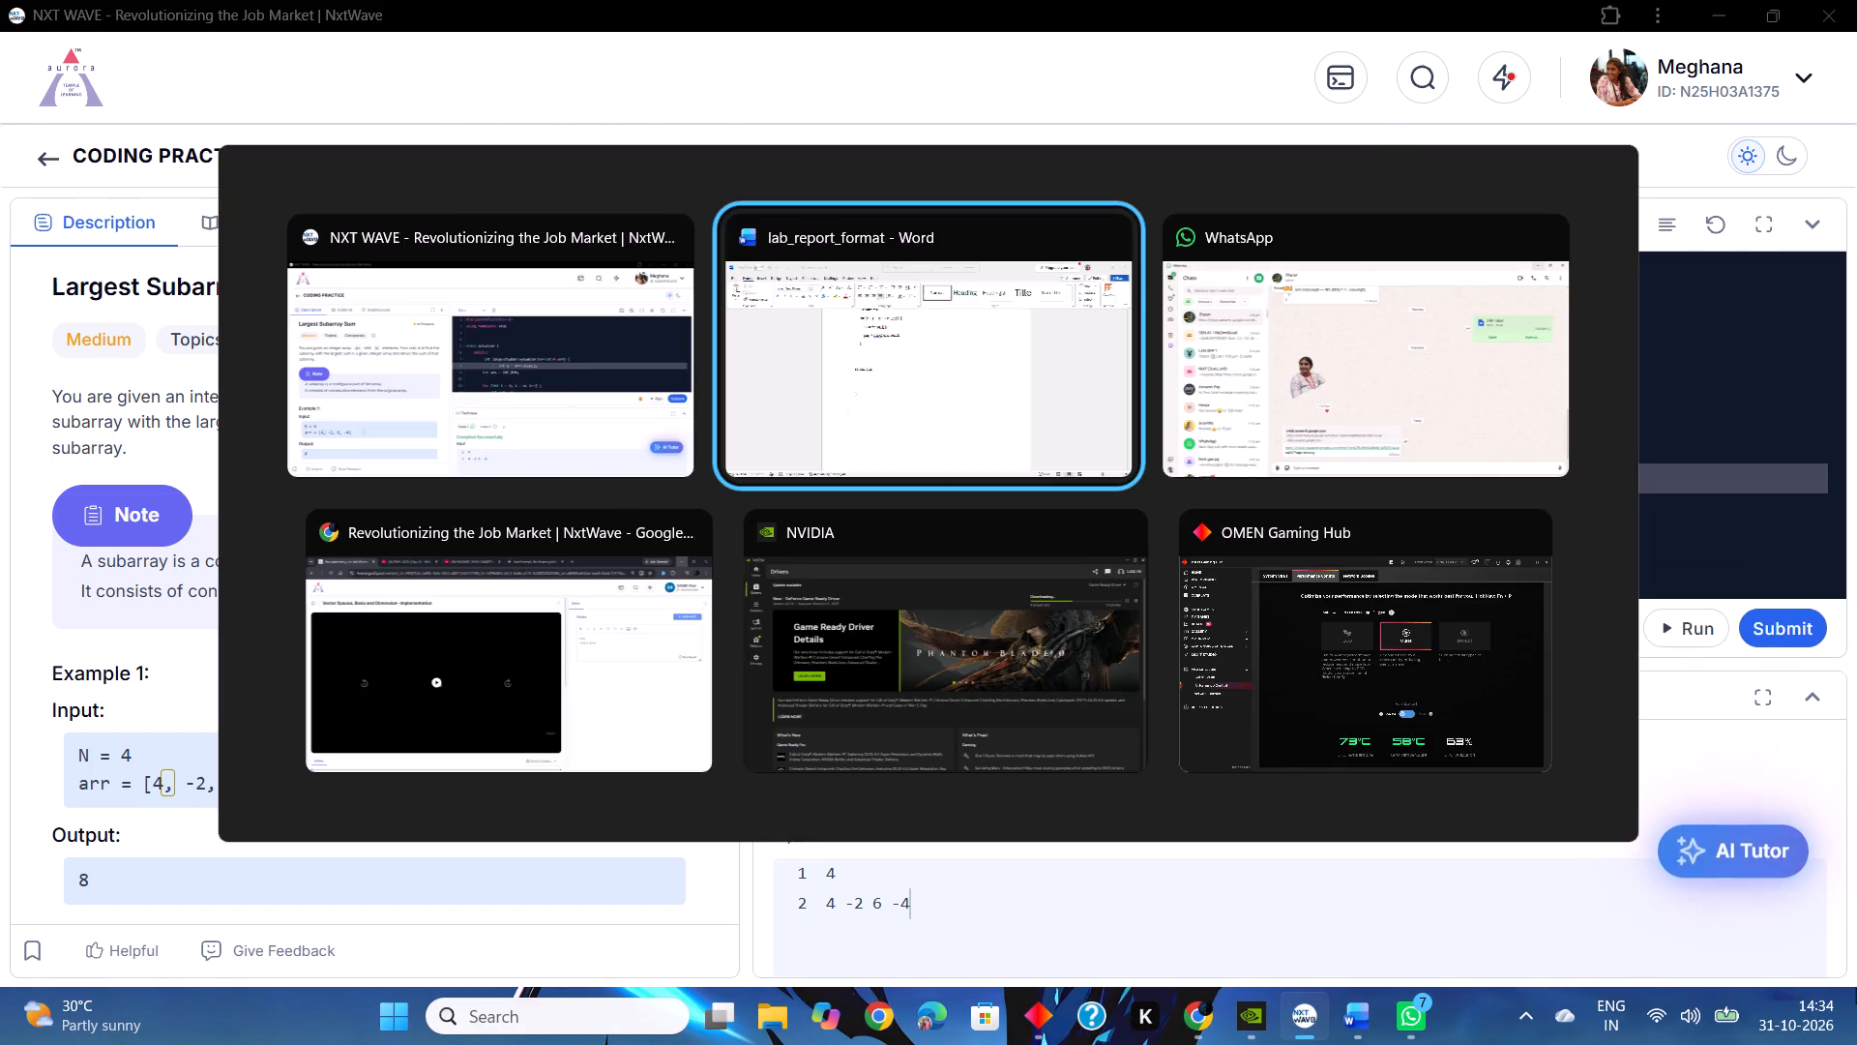
key("ctrl+v")
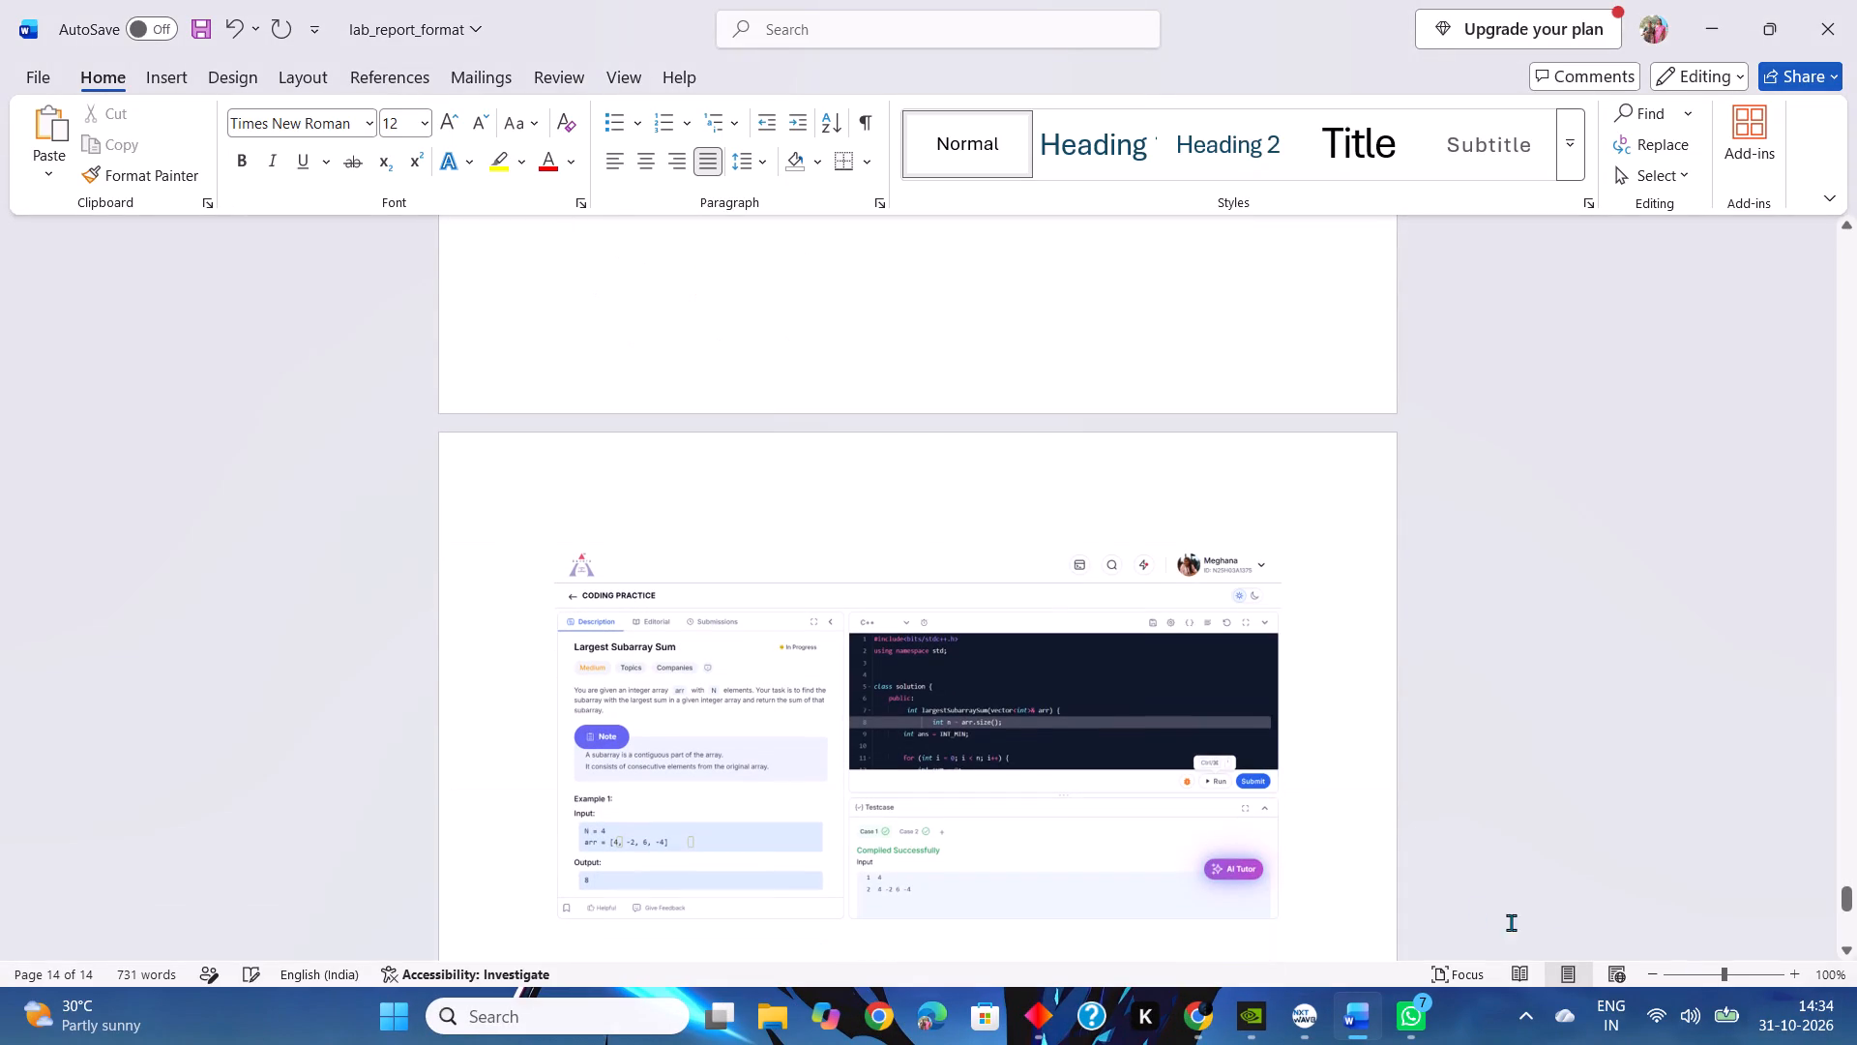
key("Return")
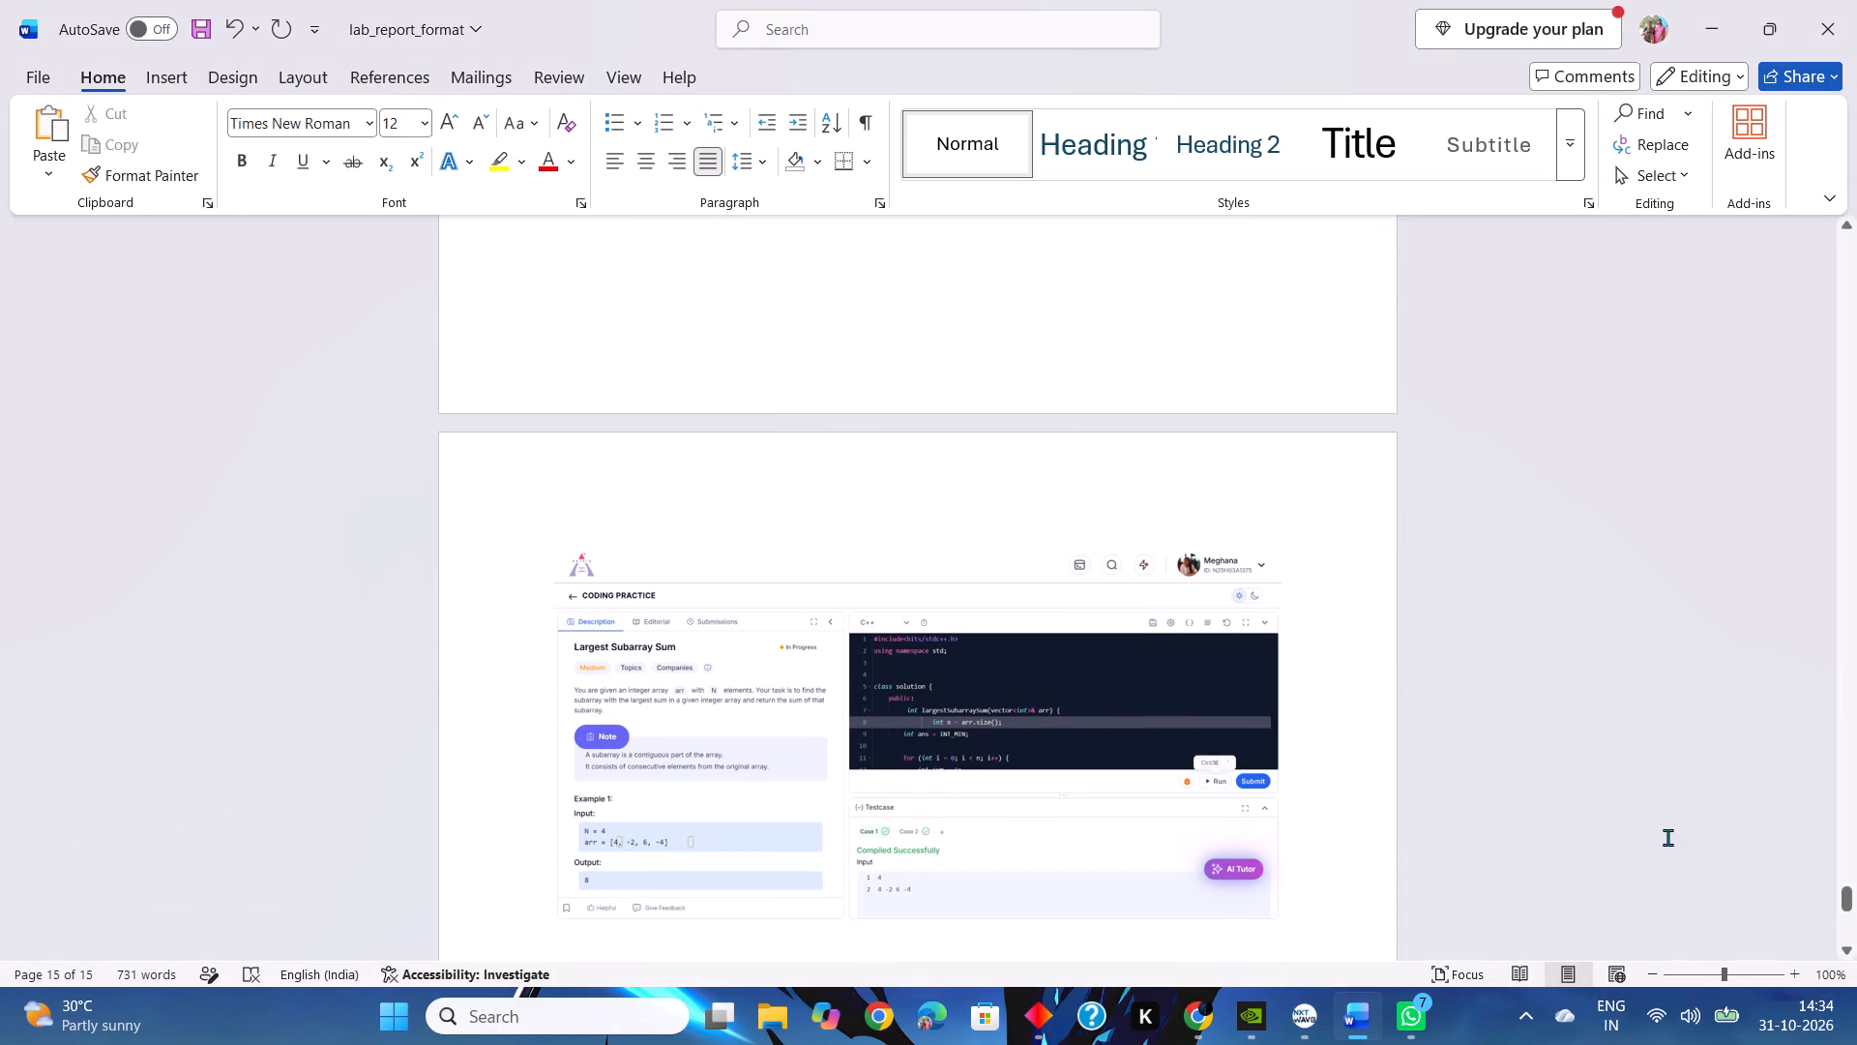
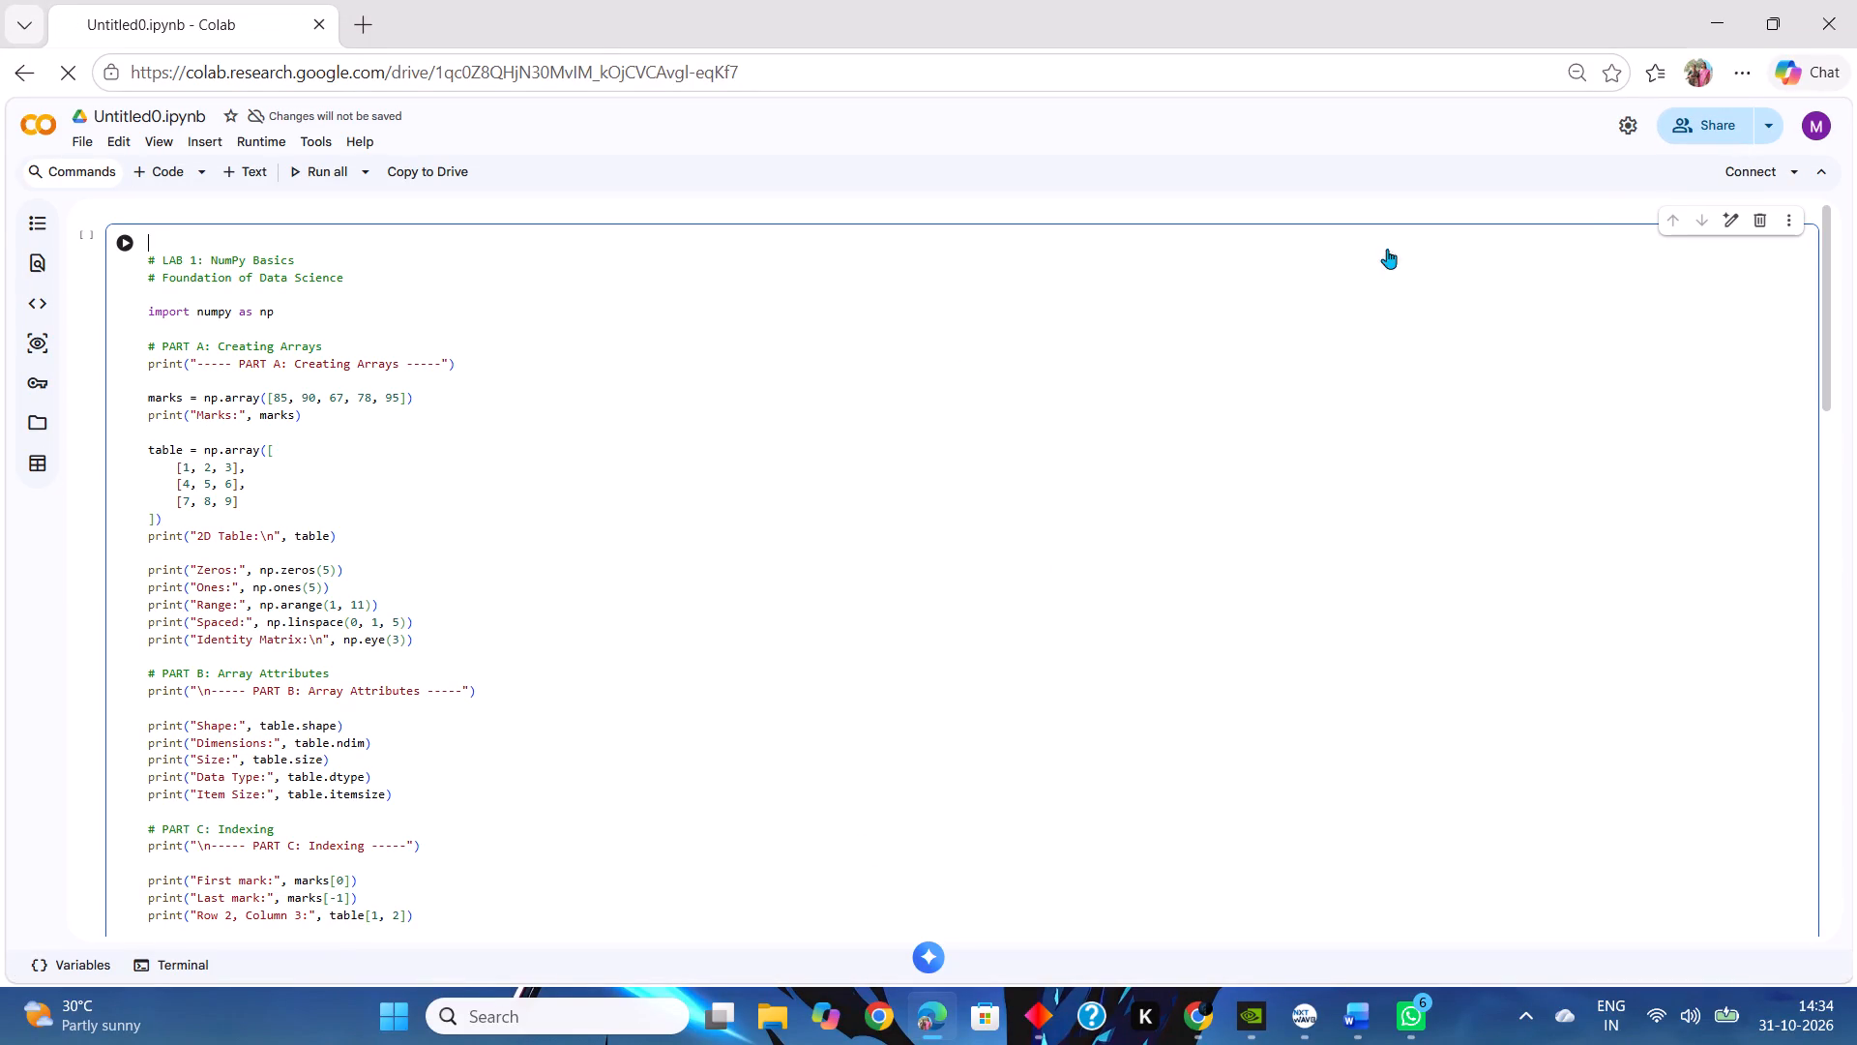
Review the LAB 1 NumPy Basics code and its printed output in the Untitled0.ipynb Colab notebook.
scroll(425, 522, "down", 1)
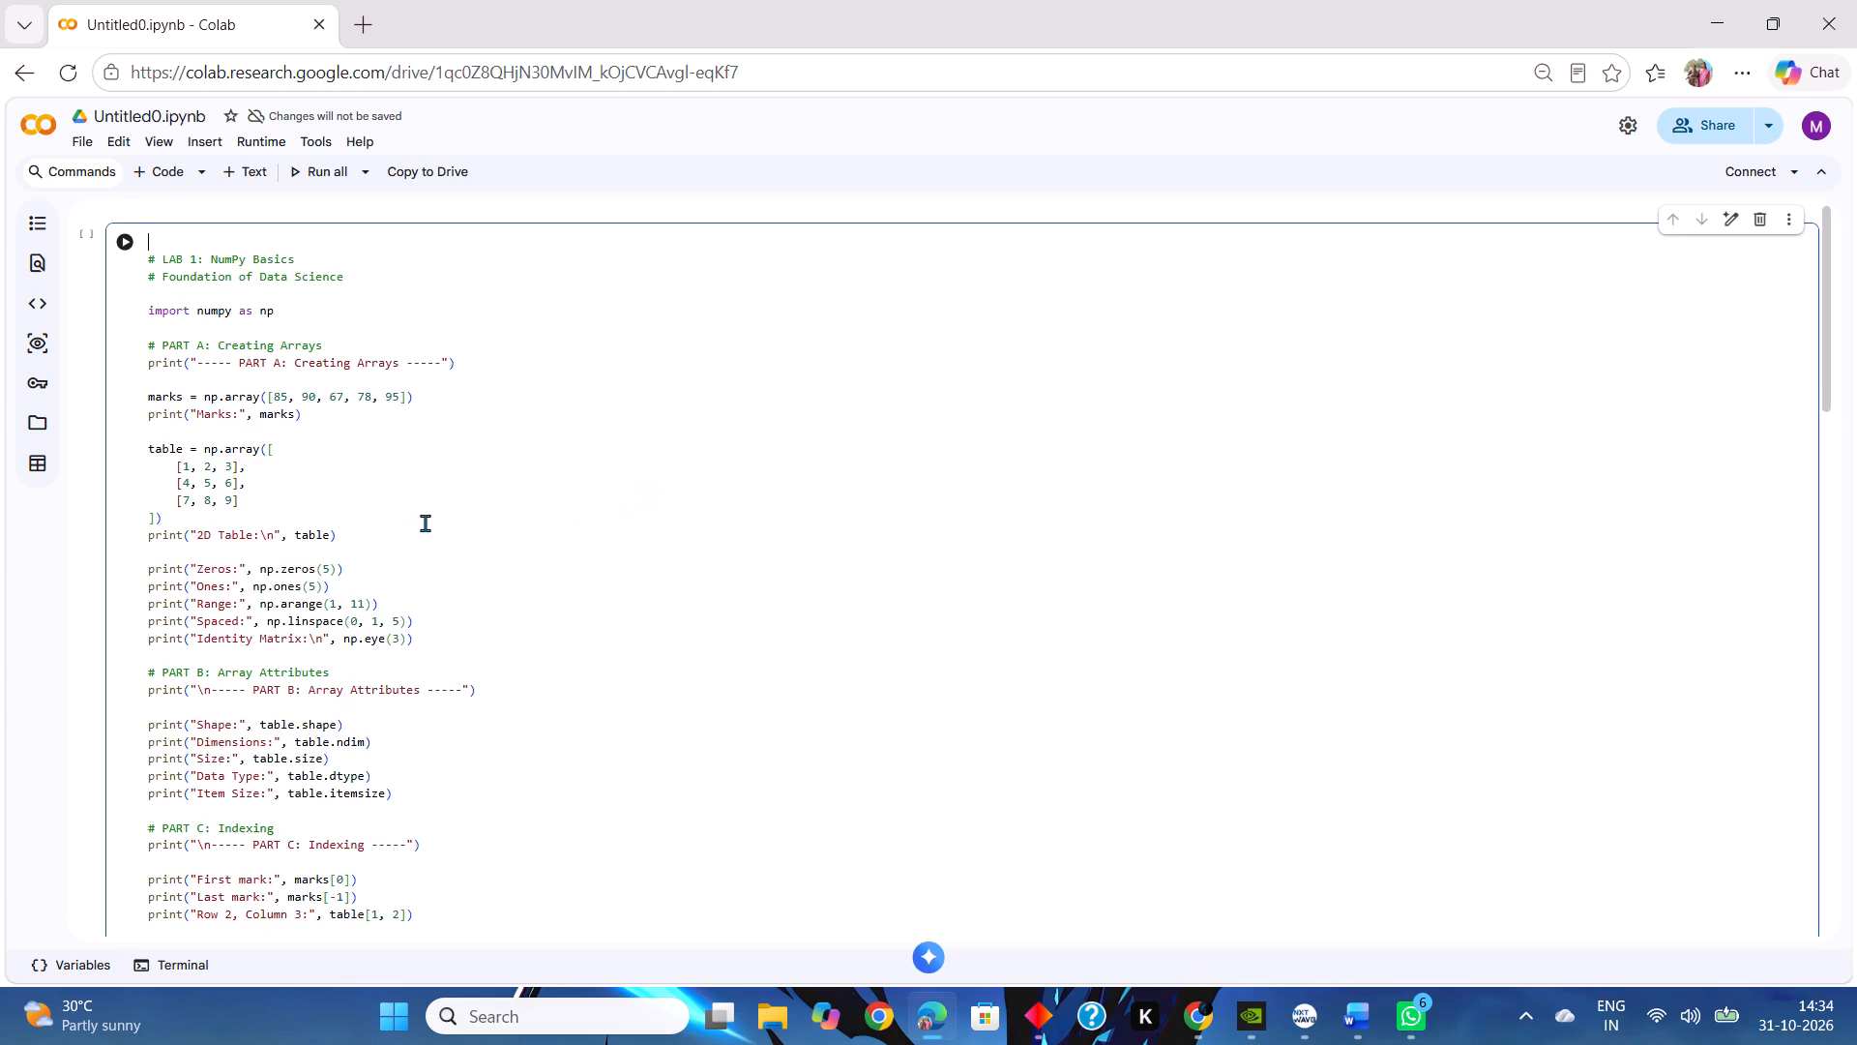
scroll(425, 522, "down", 15)
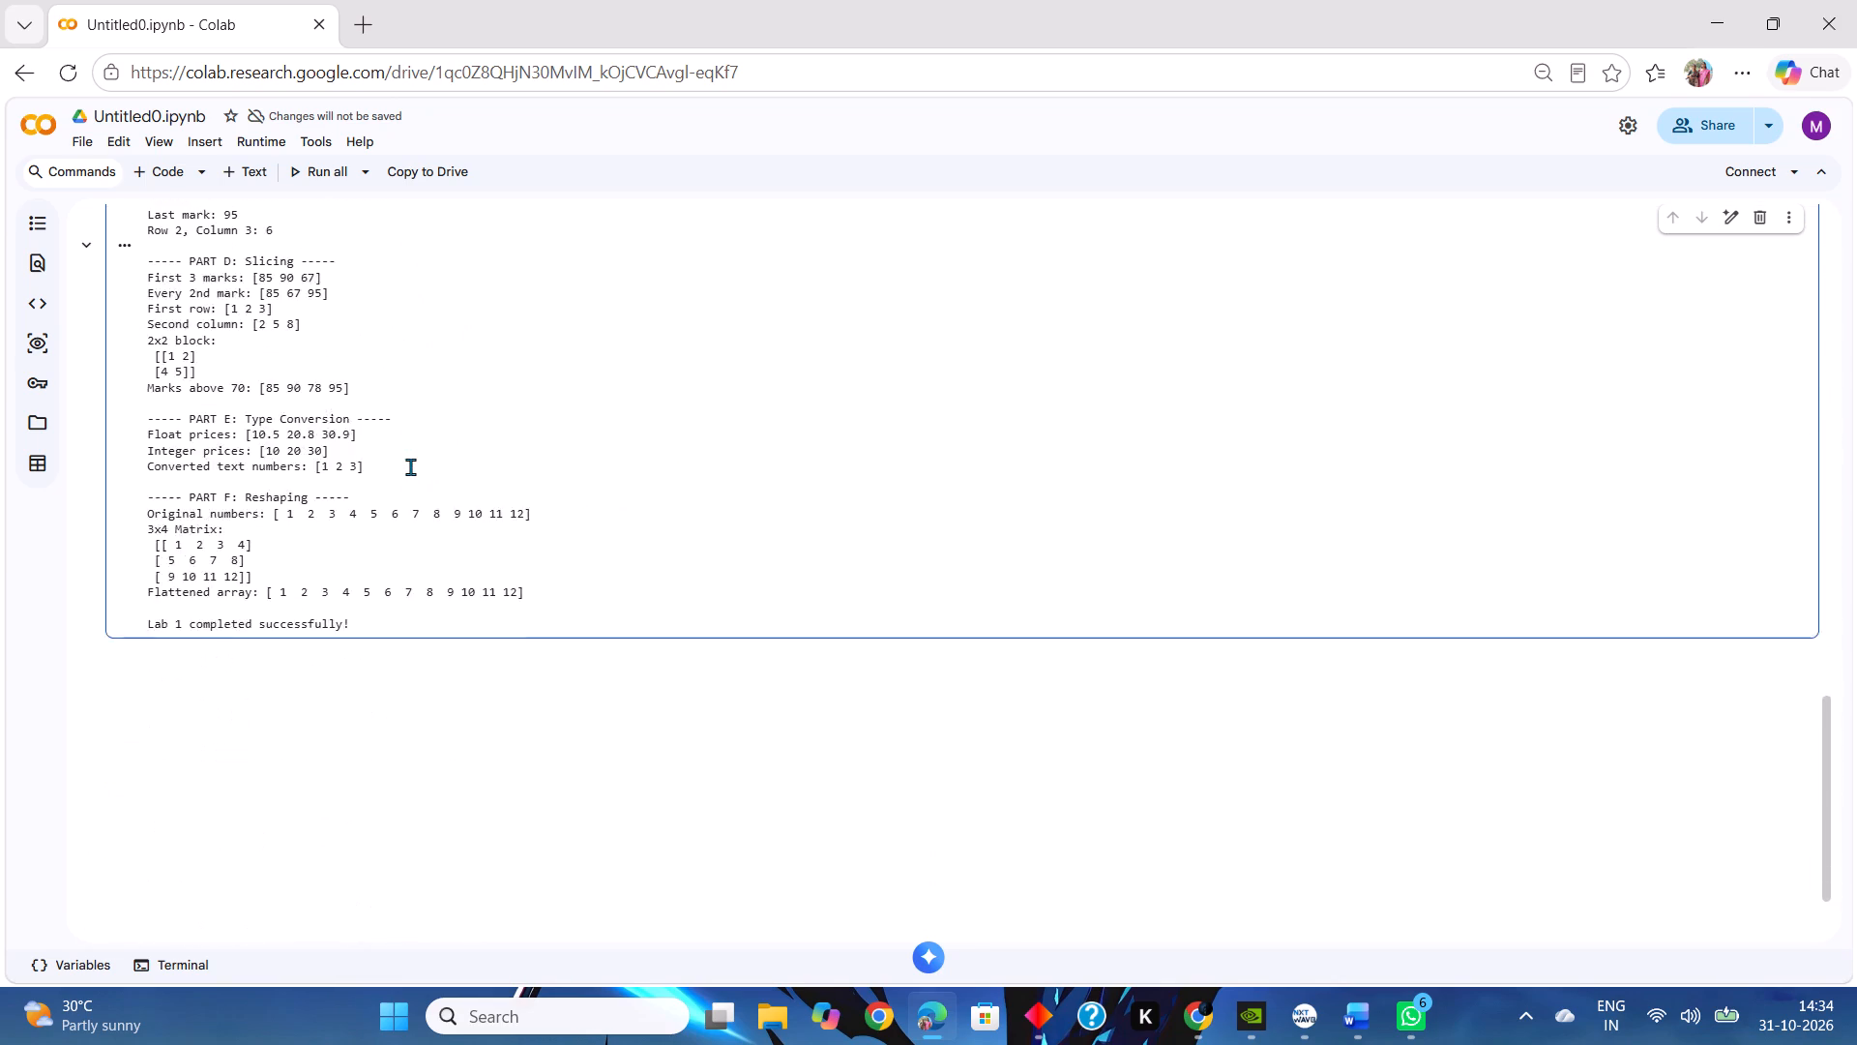
scroll(410, 466, "down", 3)
scroll(410, 466, "up", 6)
scroll(410, 466, "down", 2)
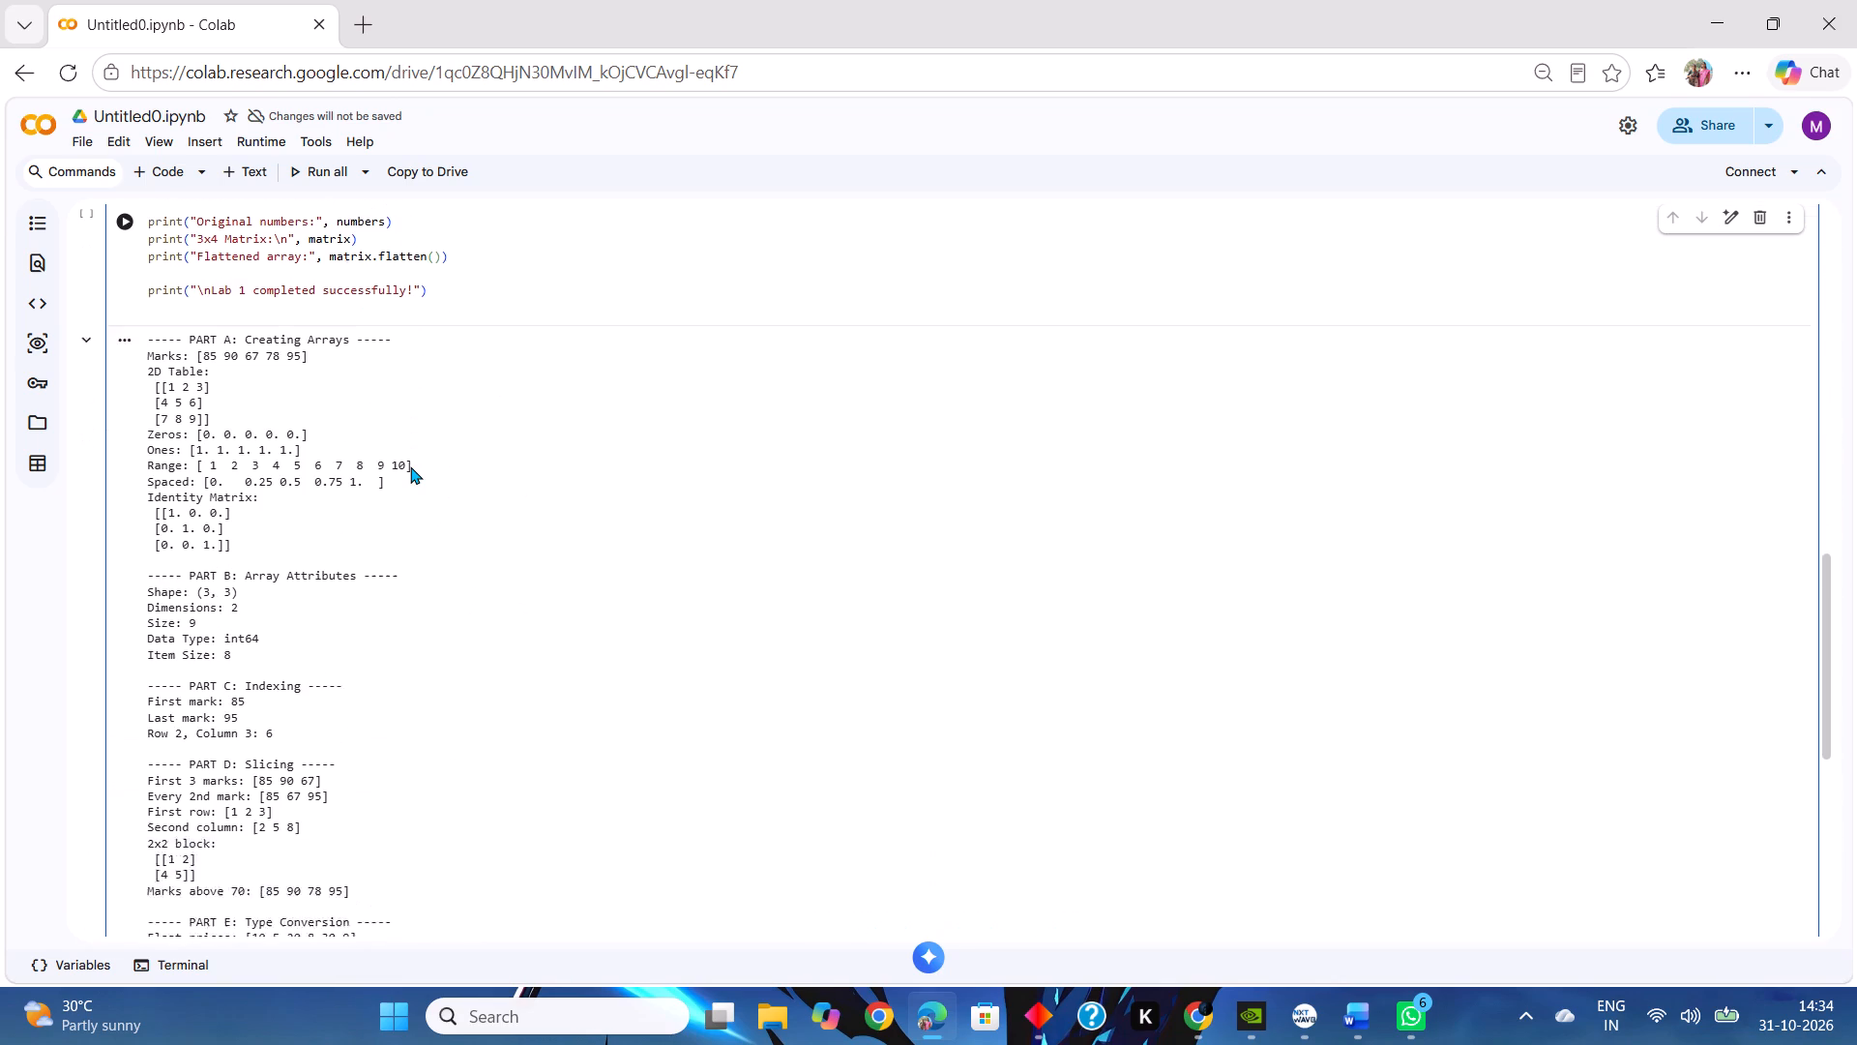
scroll(410, 466, "down", 1)
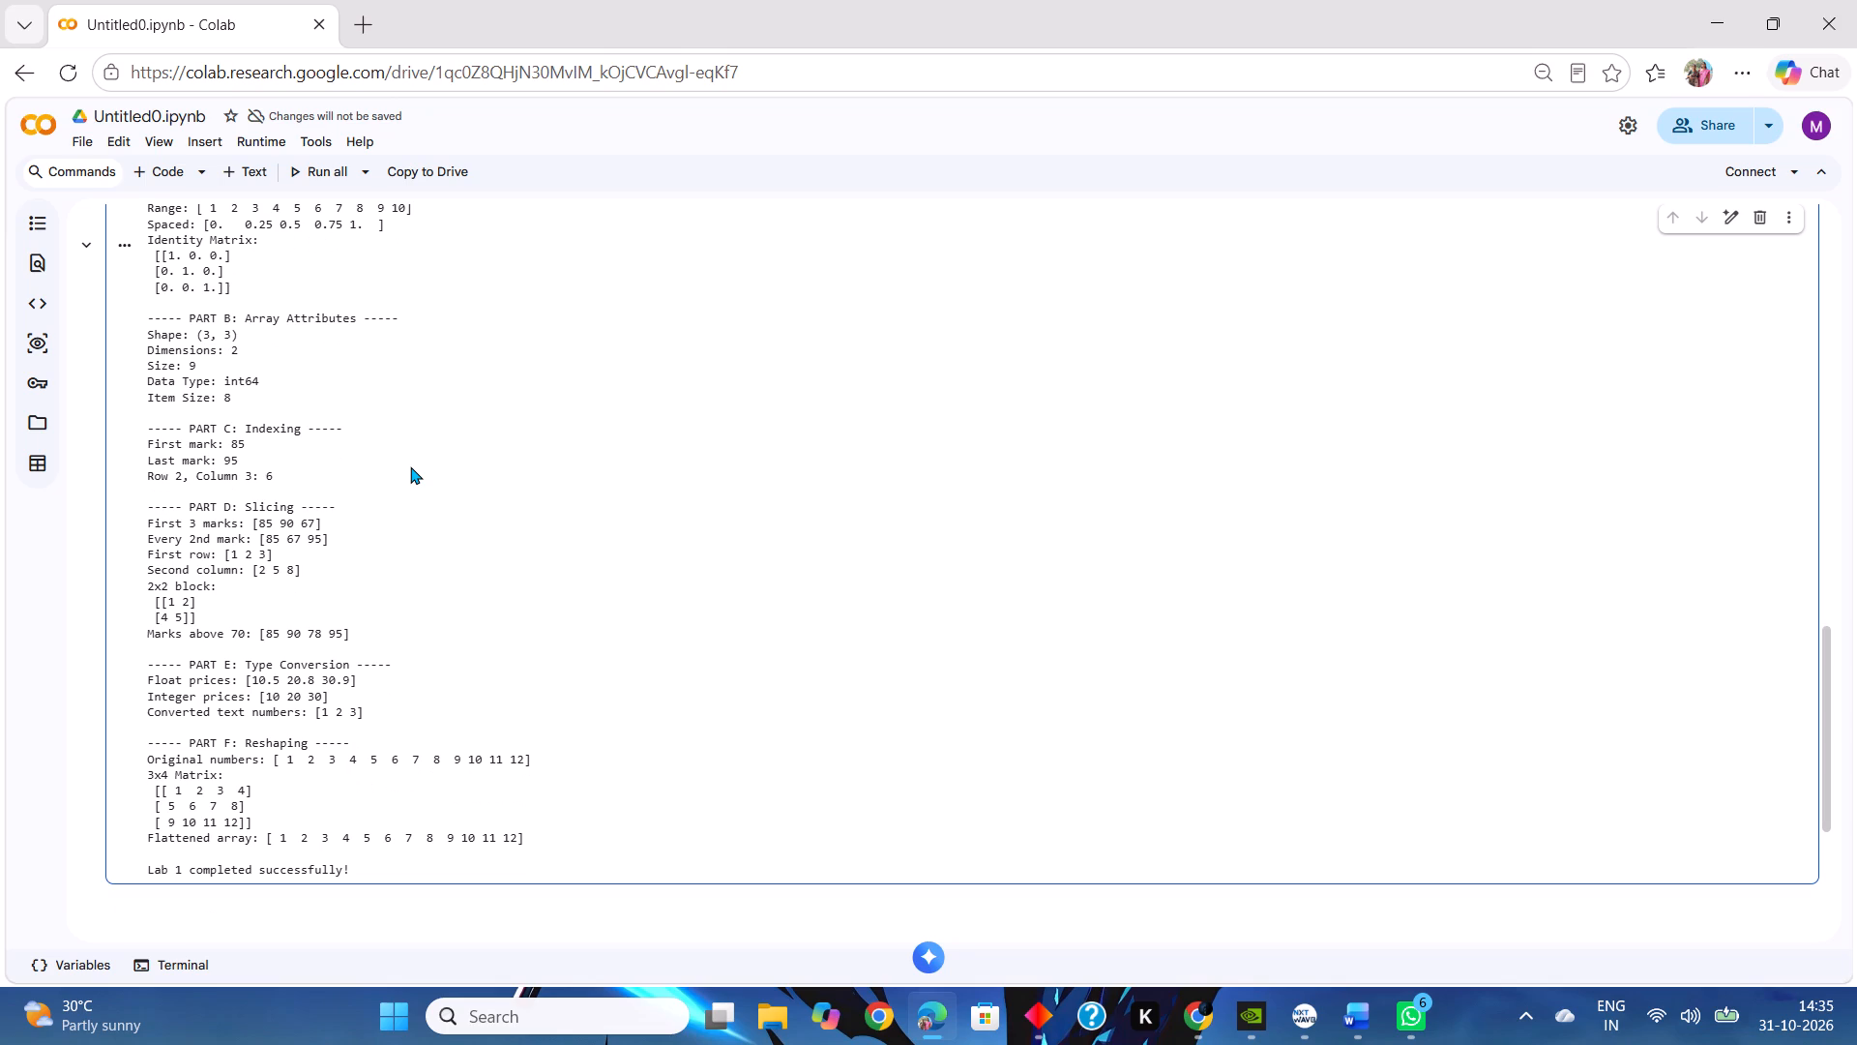
scroll(411, 467, "up", 10)
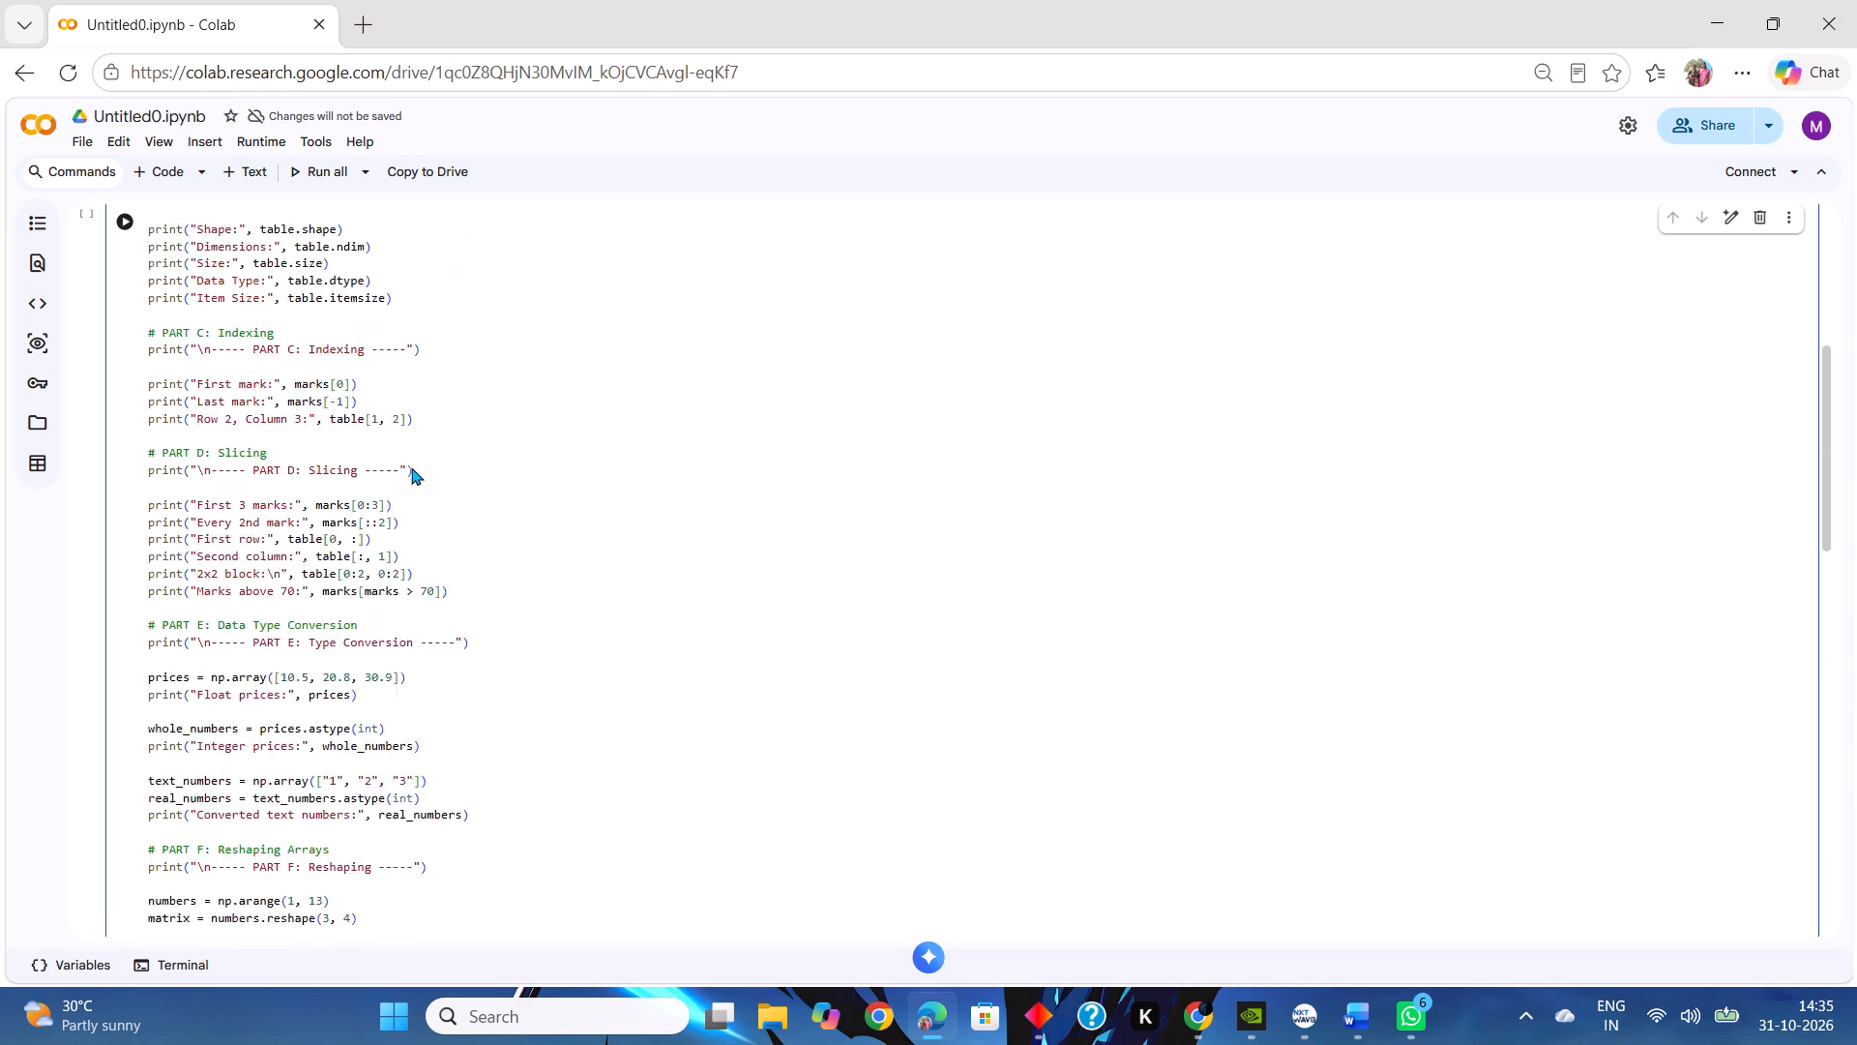
scroll(411, 467, "up", 9)
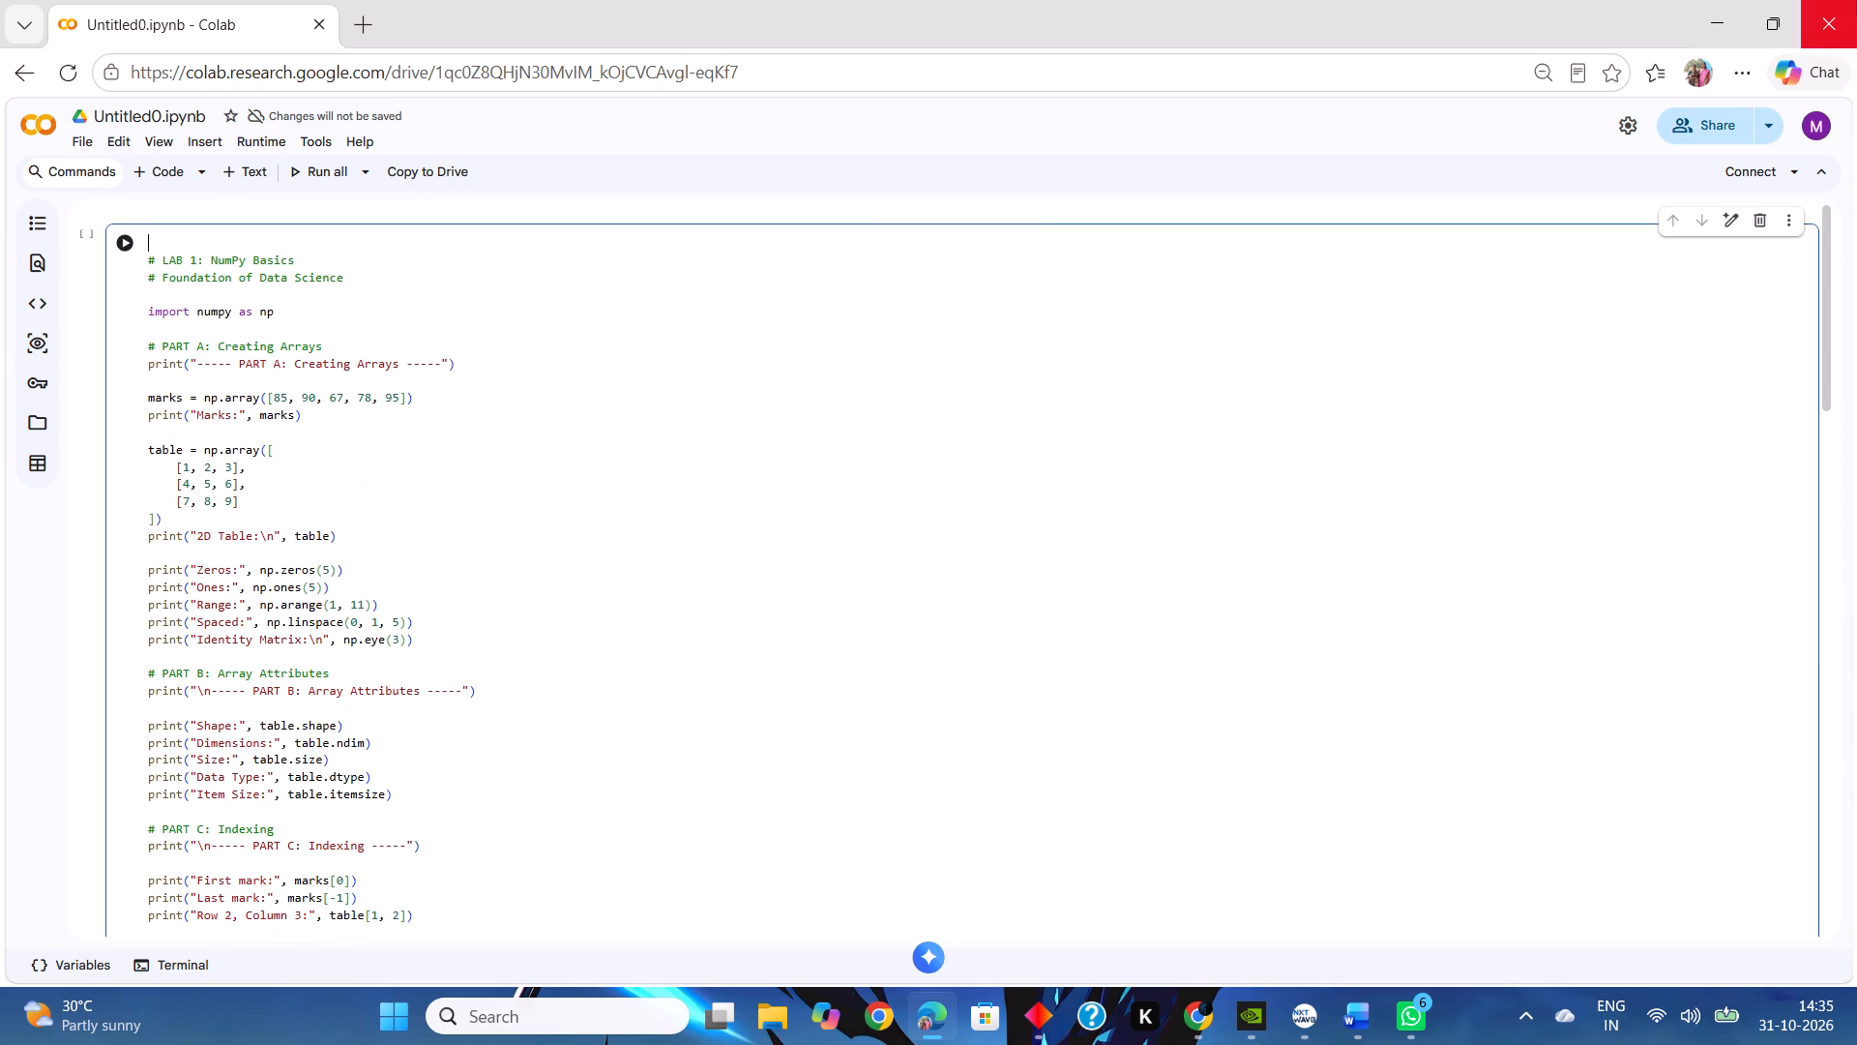
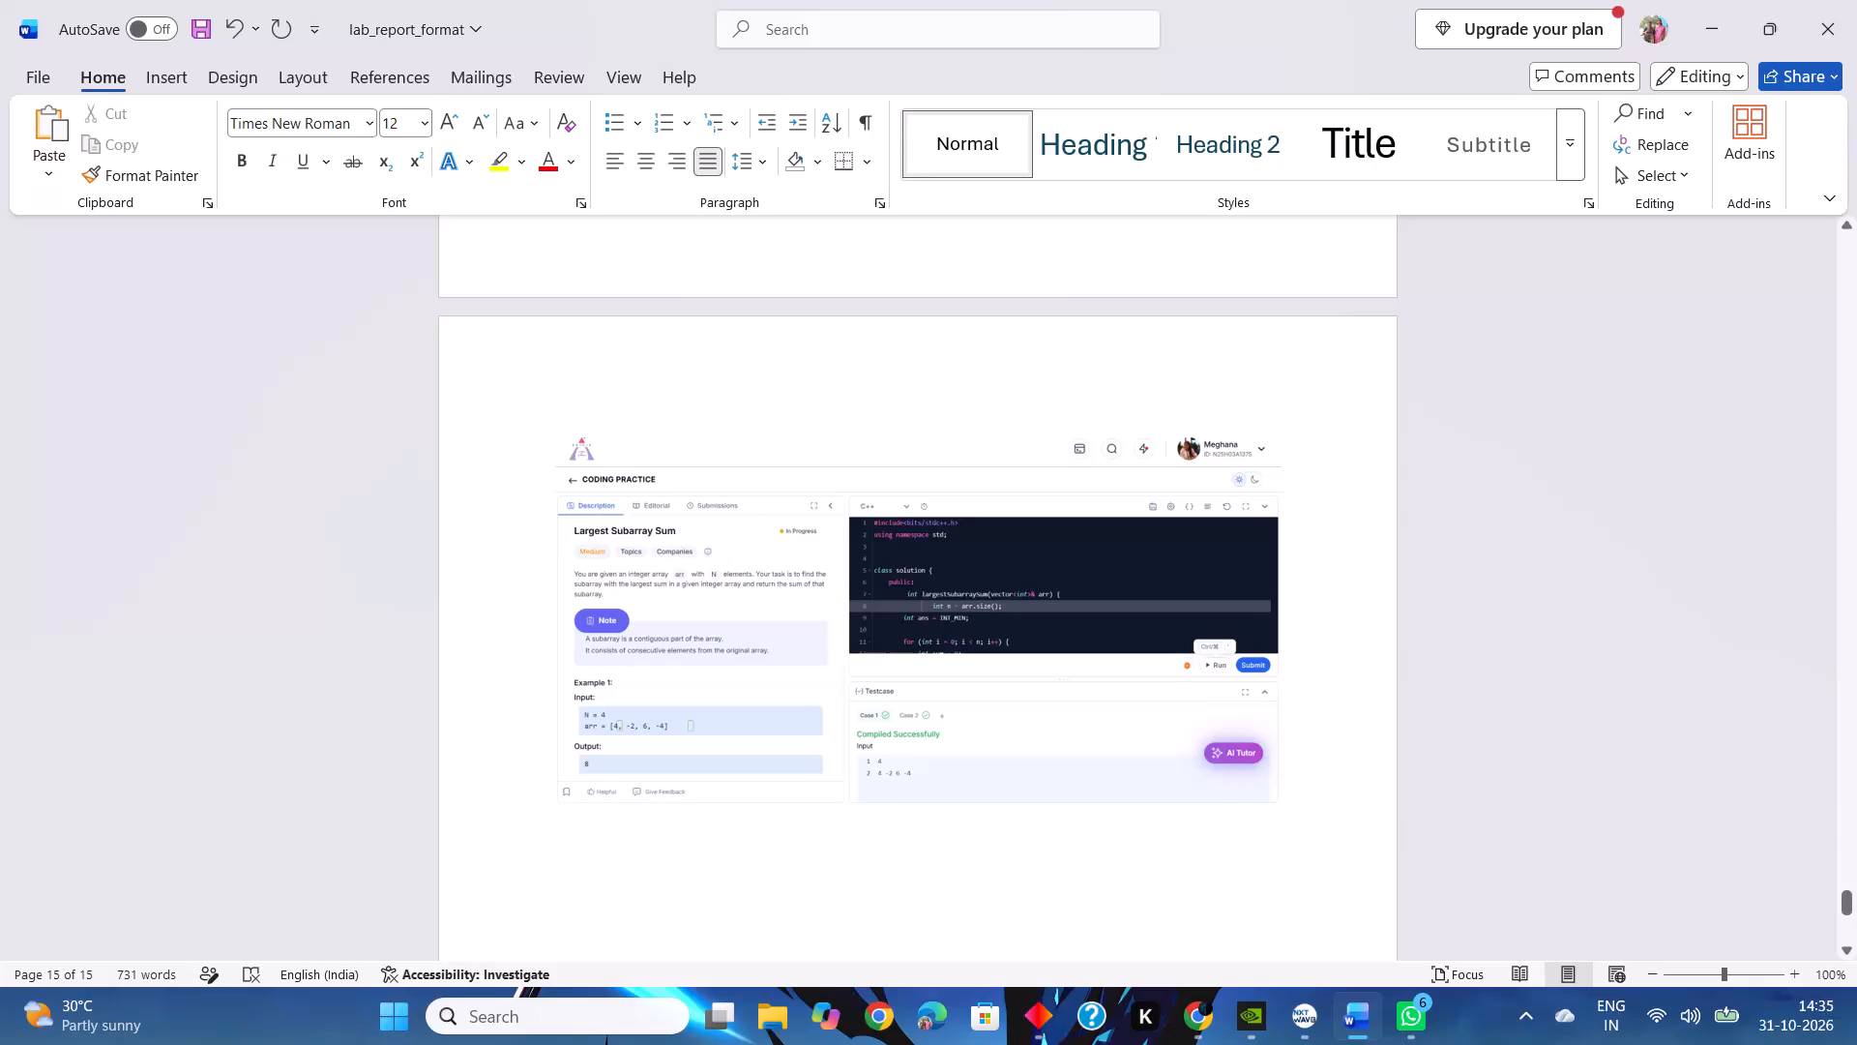
Enter the question number "Q10)" on the line below the Largest Subarray Sum screenshot.
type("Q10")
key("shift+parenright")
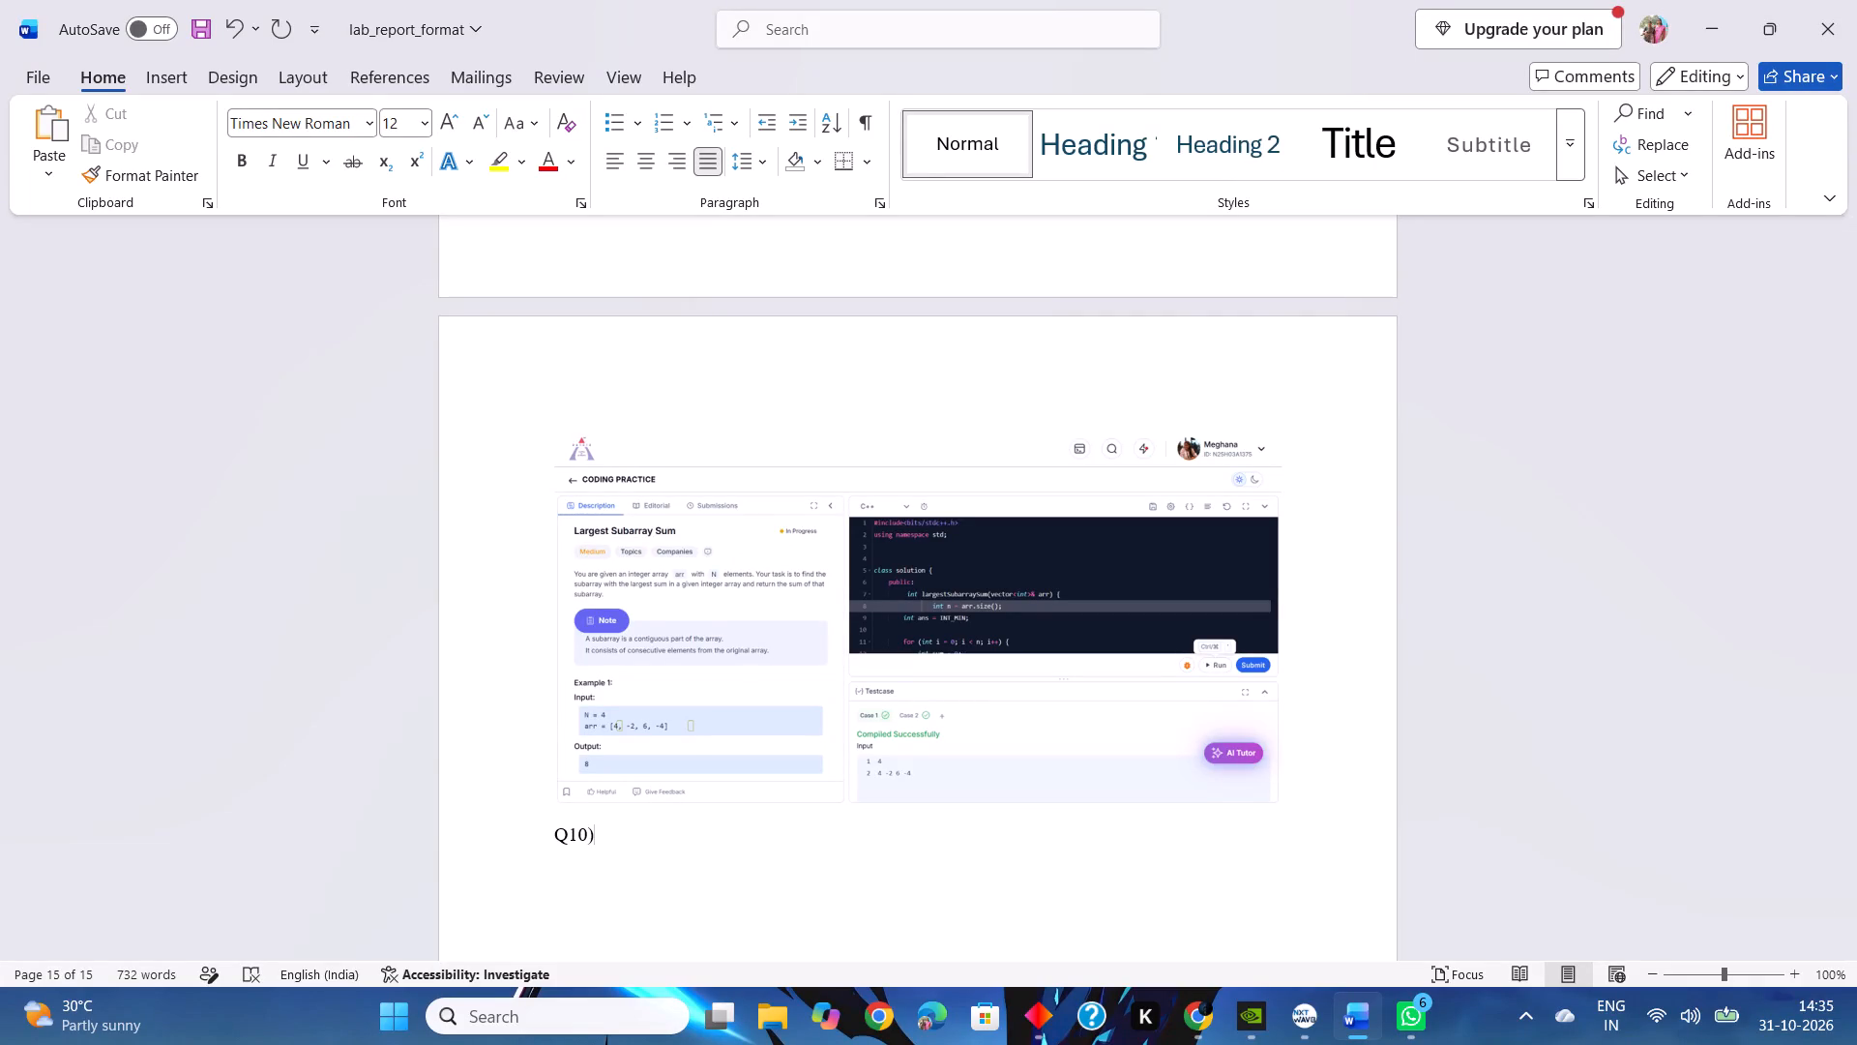
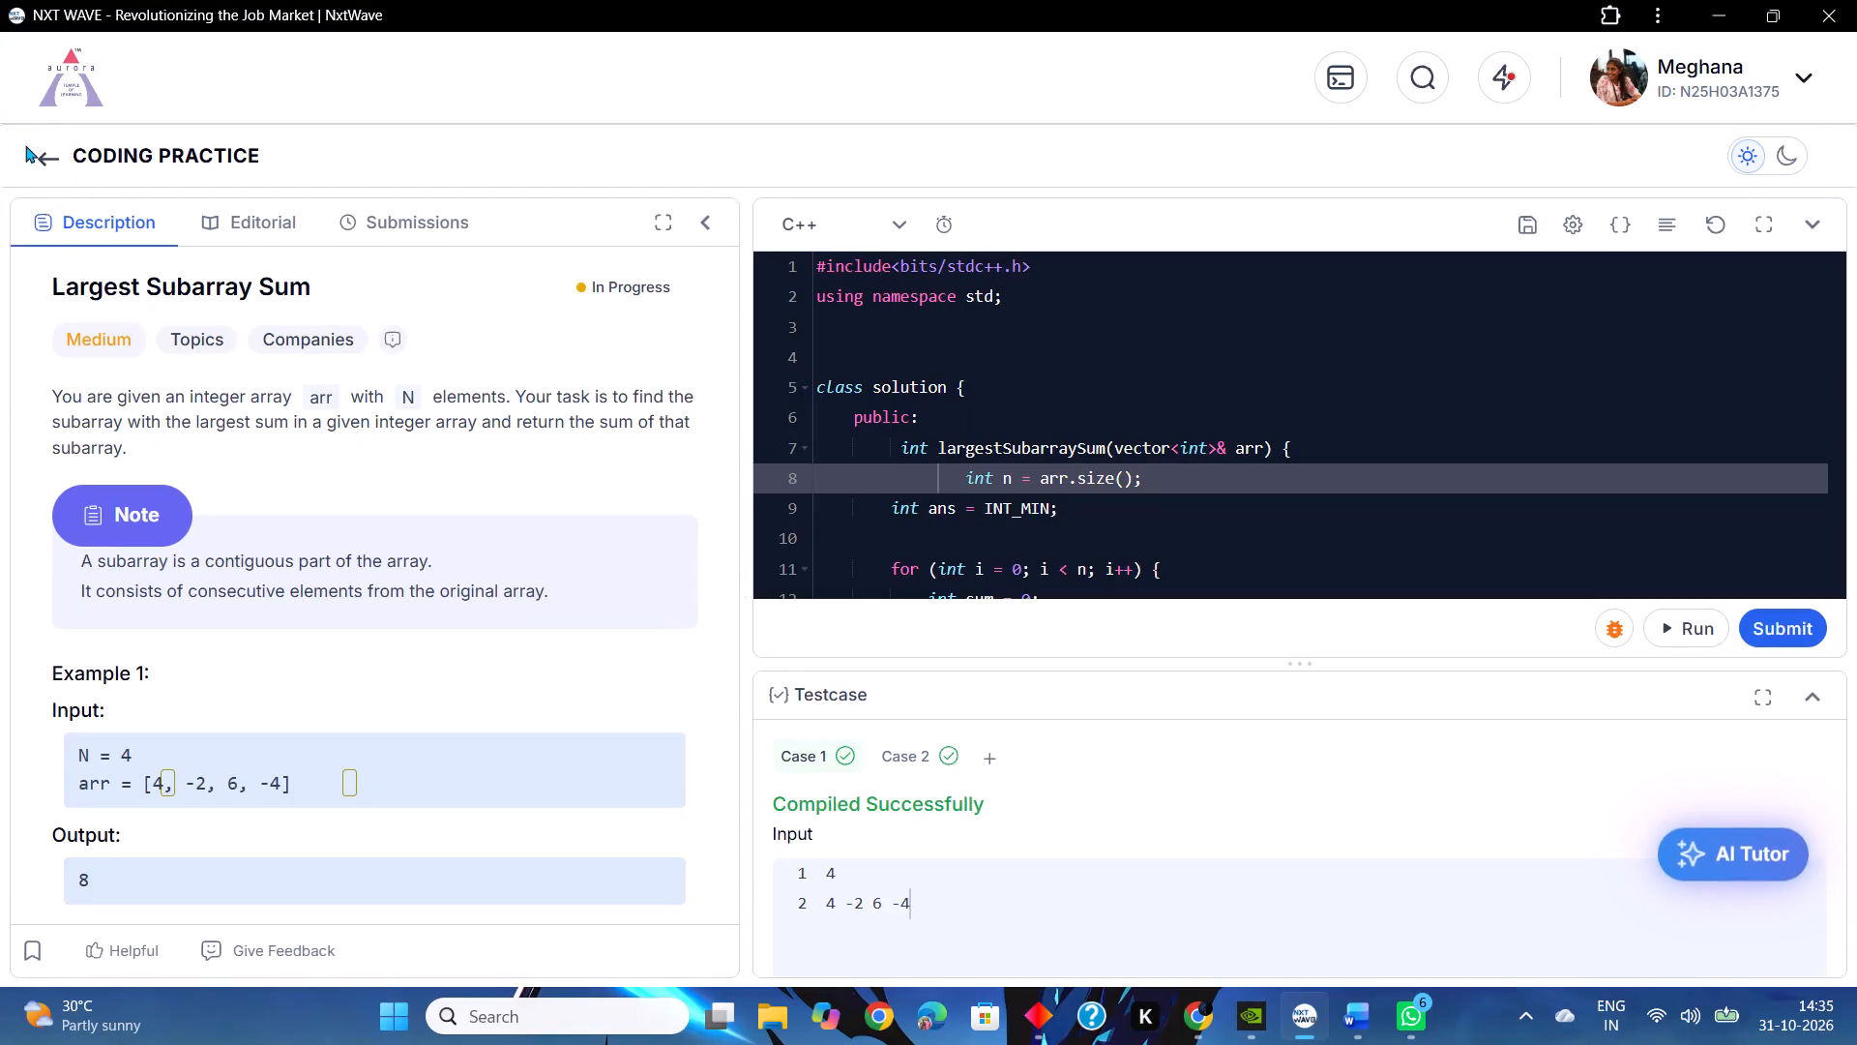
Copy the question title Maximum Sum in Circular Sensor Data from the NxtWave Coding Practice list and paste it after Q10) in Word.
left_click(39, 155)
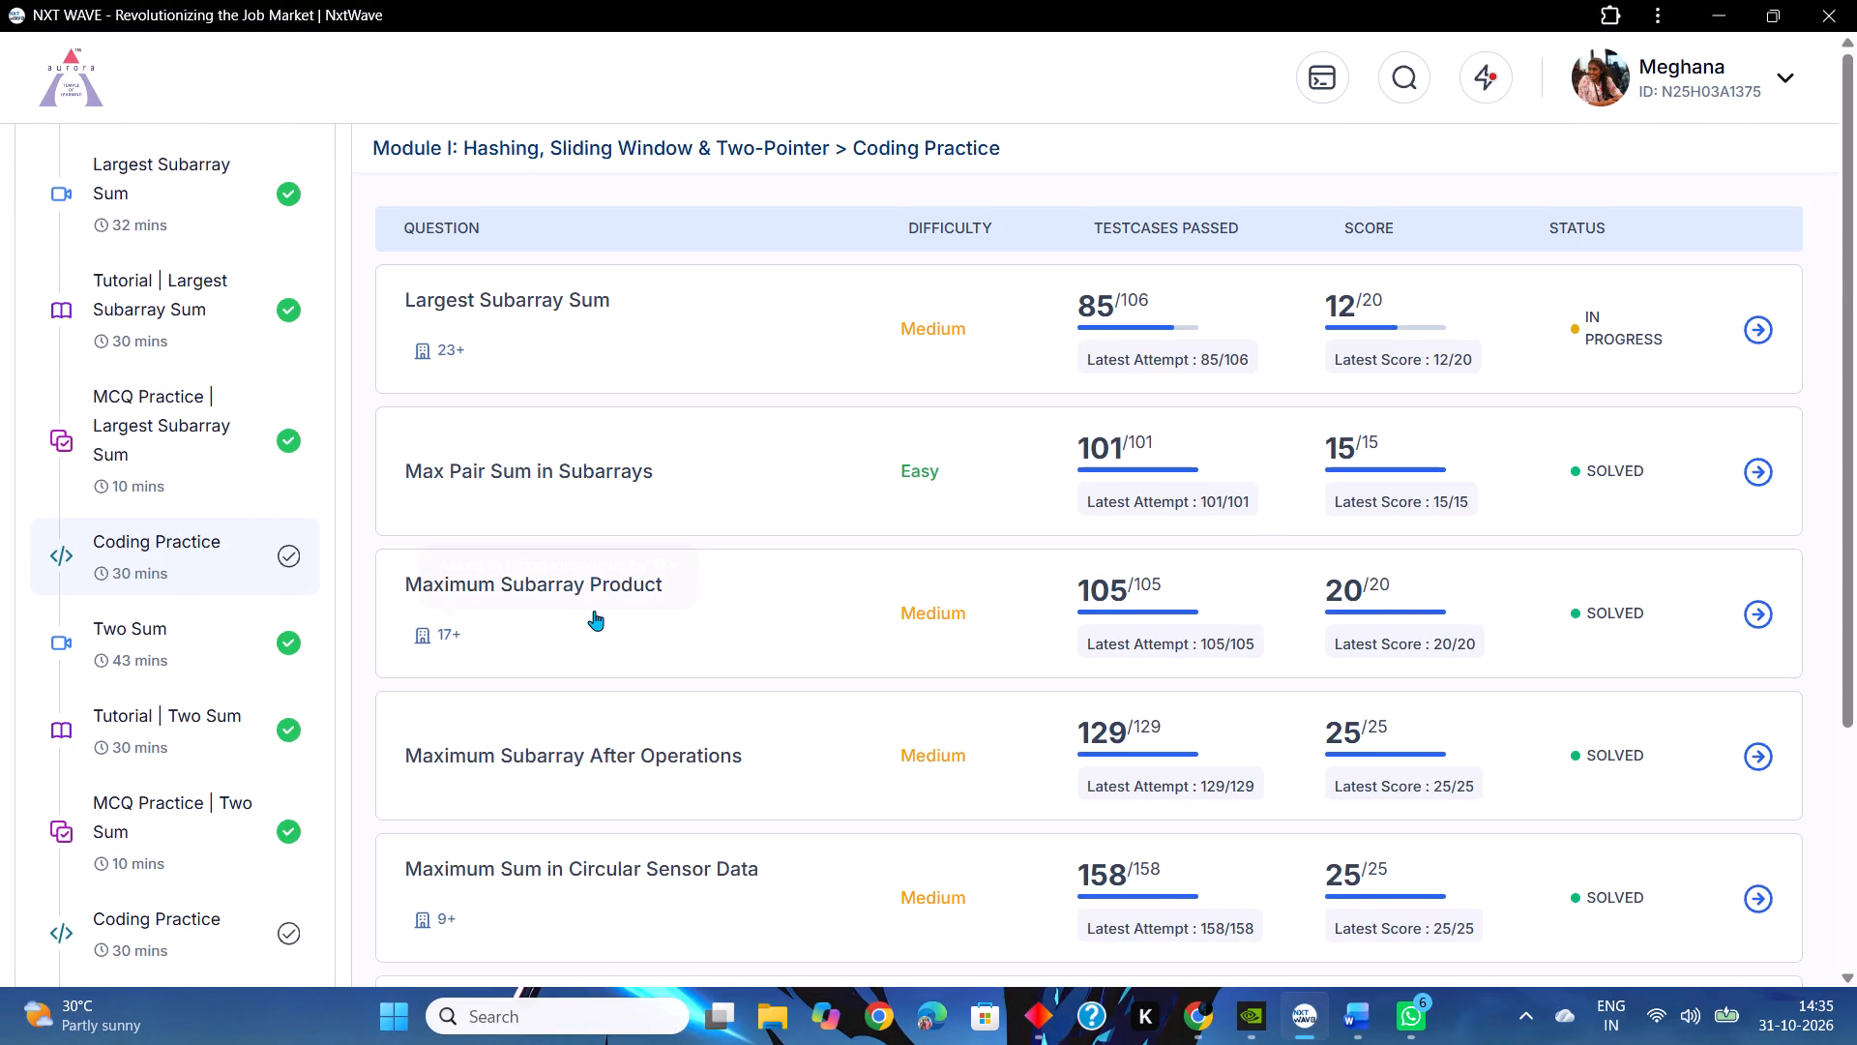
scroll(594, 611, "down", 6)
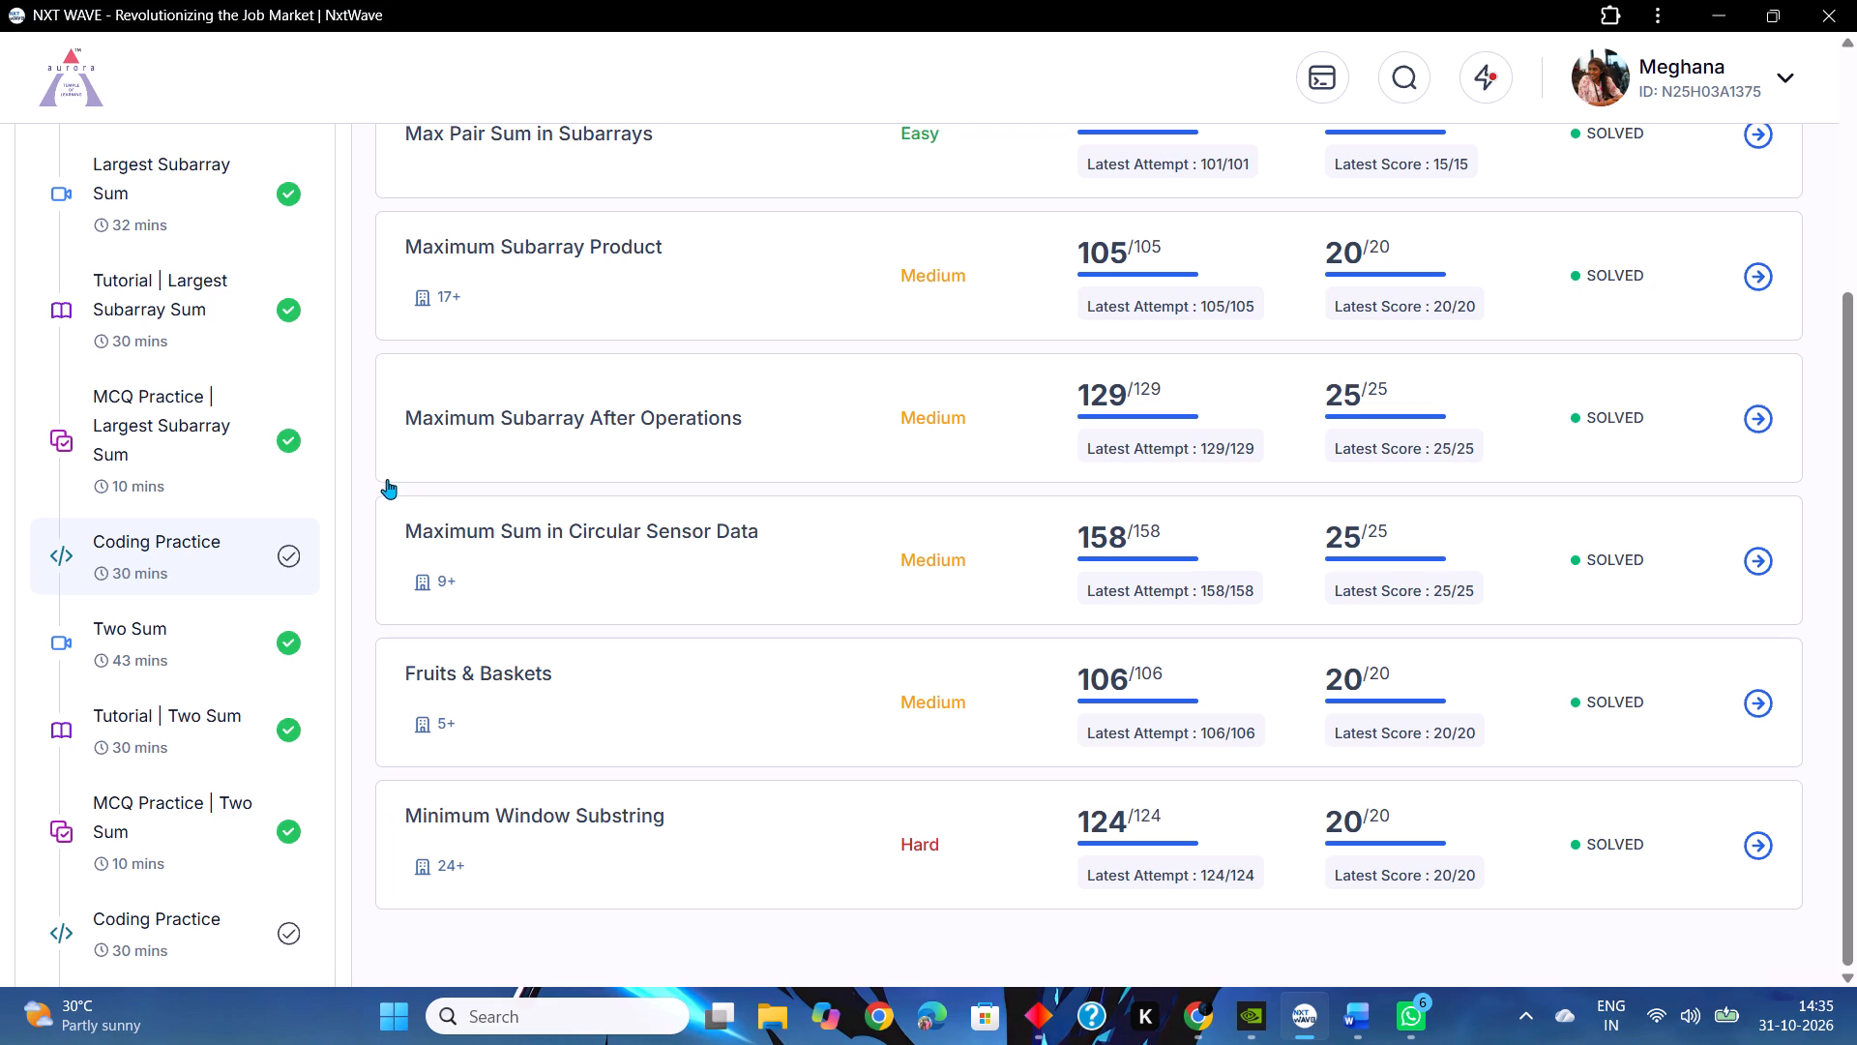
left_click_drag(402, 524, 807, 517)
key("ctrl+c")
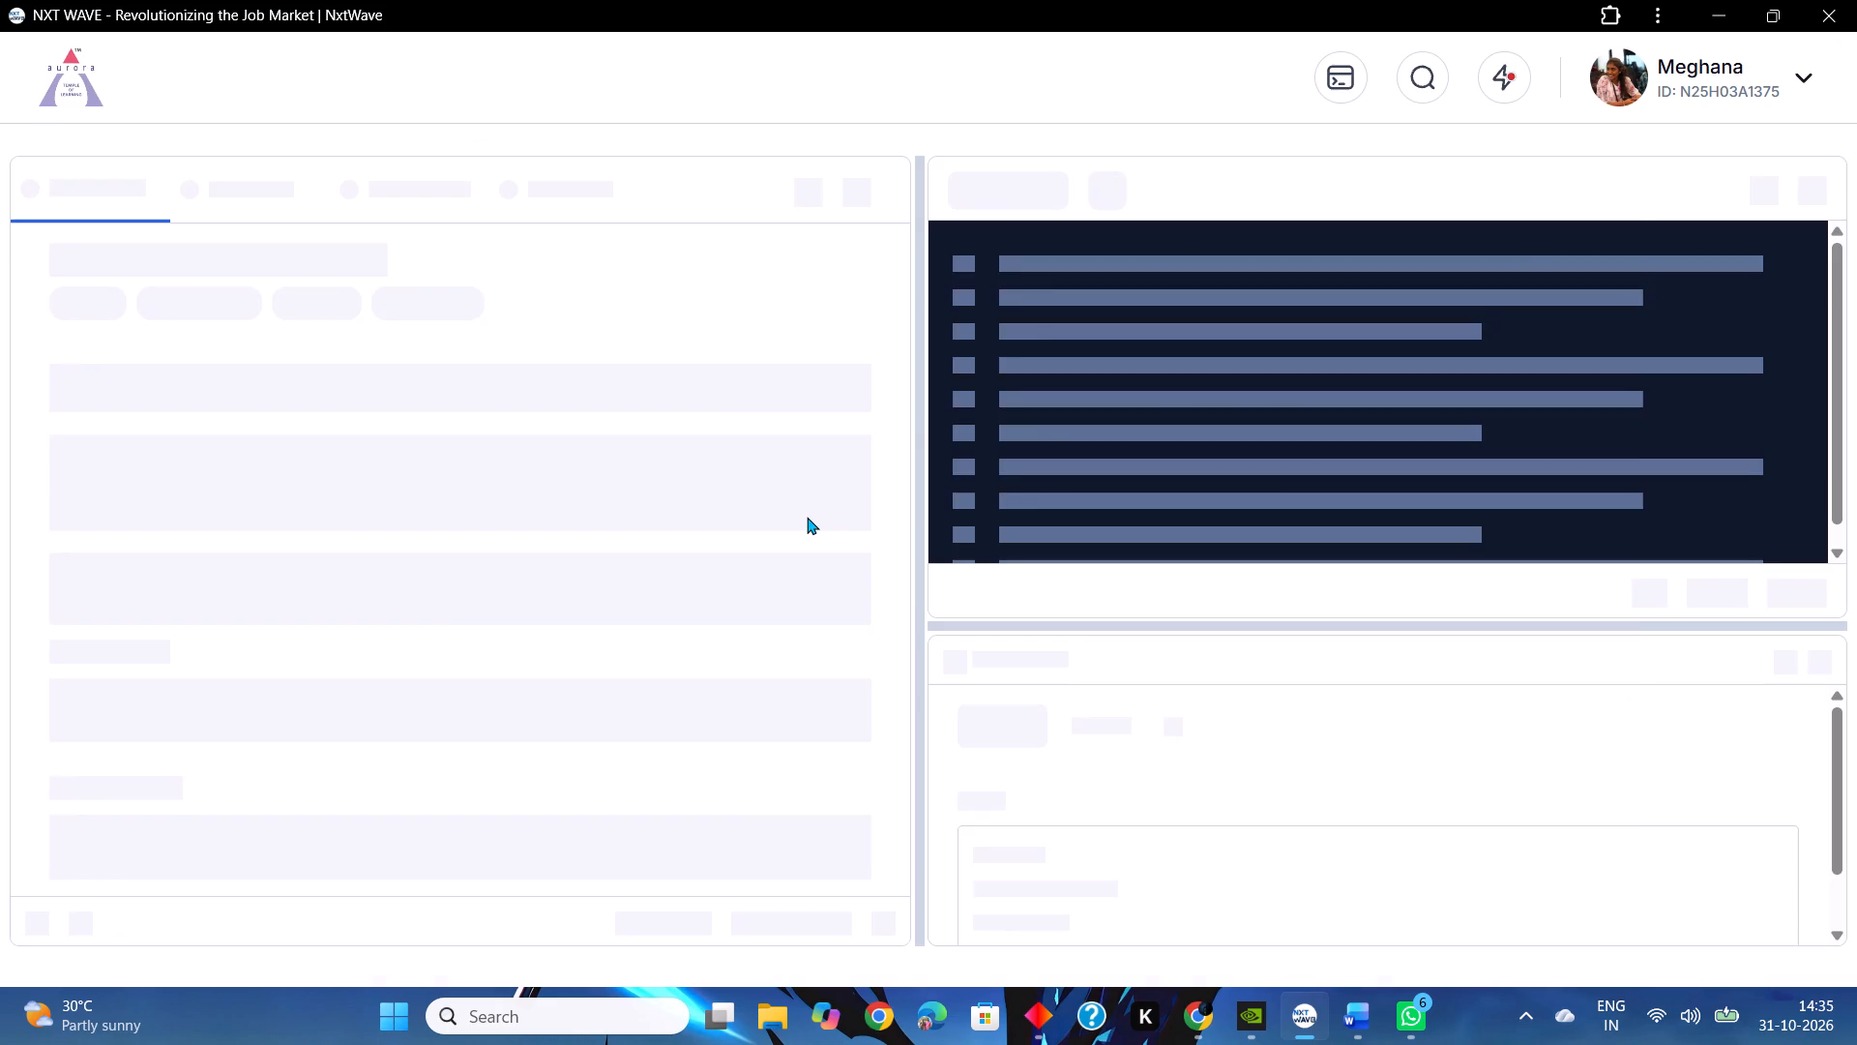
key("alt+Tab")
key("alt+Tab")
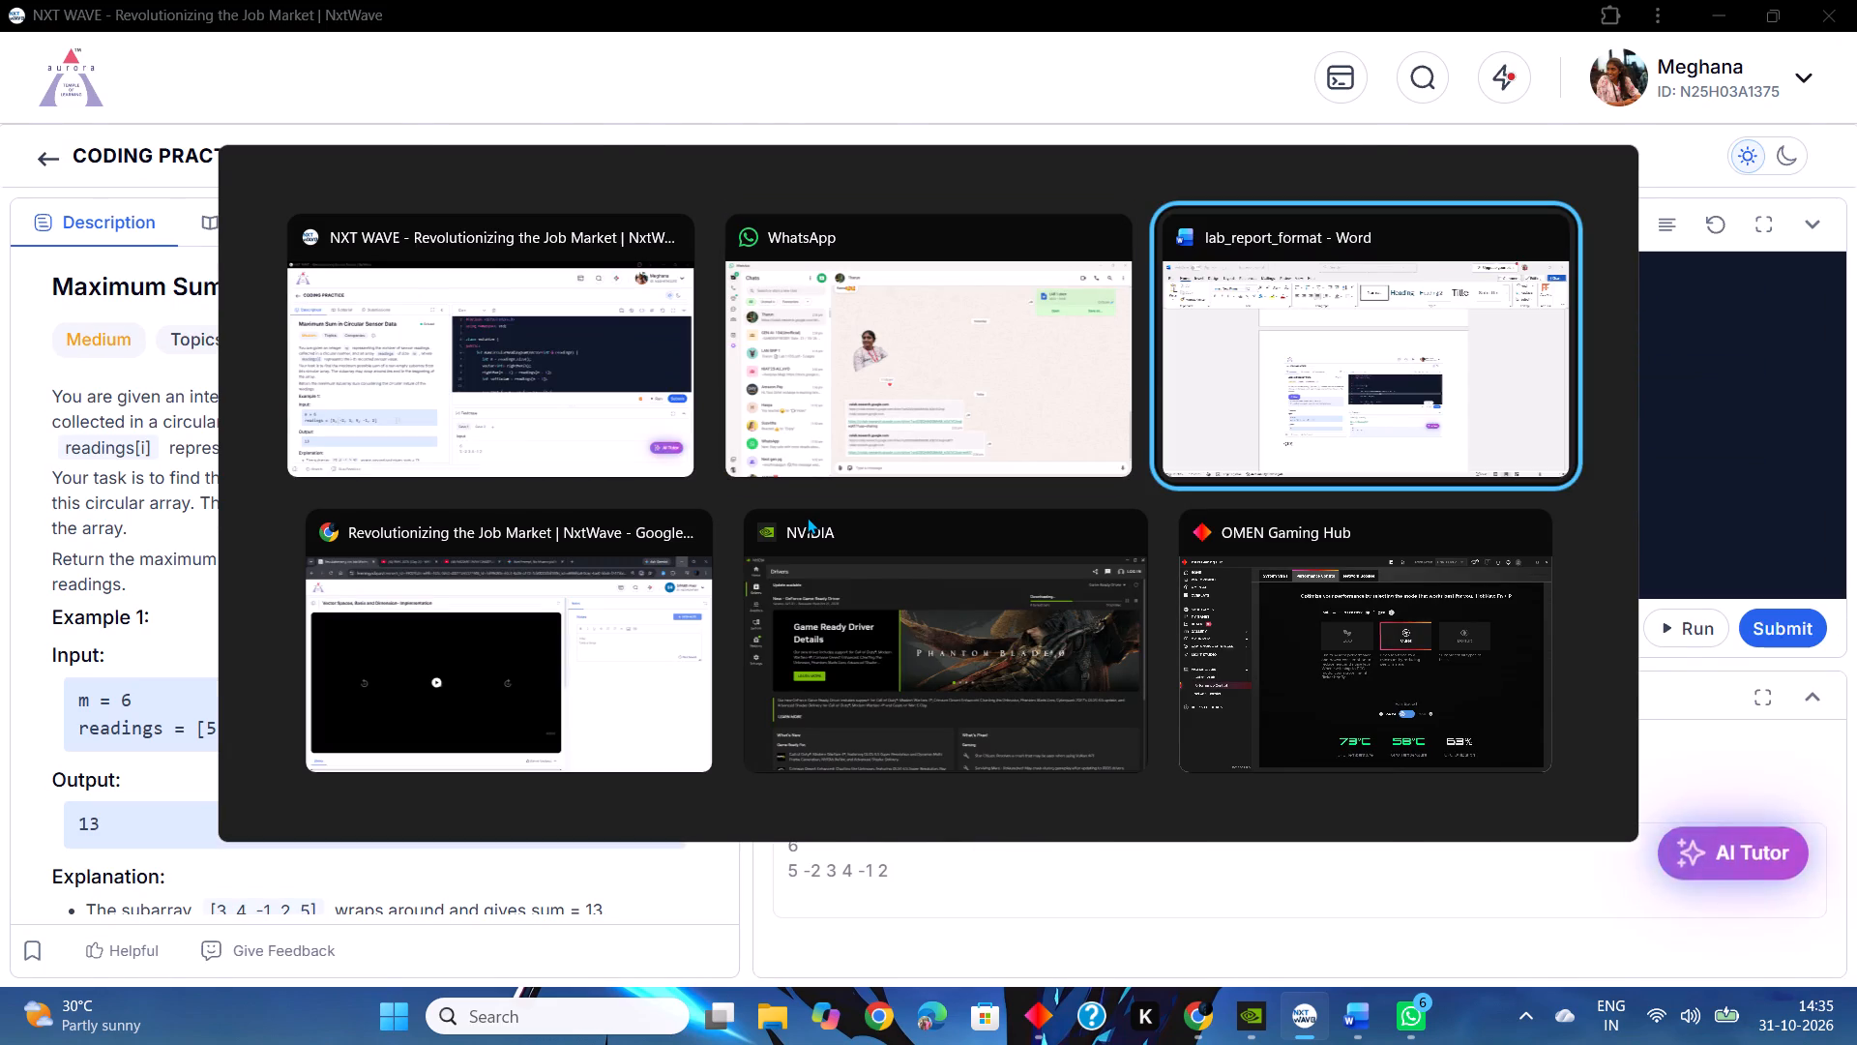
key("ctrl+v")
Make the Q10) Maximum Sum in Circular Sensor Data heading bold and start a new non-bold line below it.
scroll(633, 767, "down", 2)
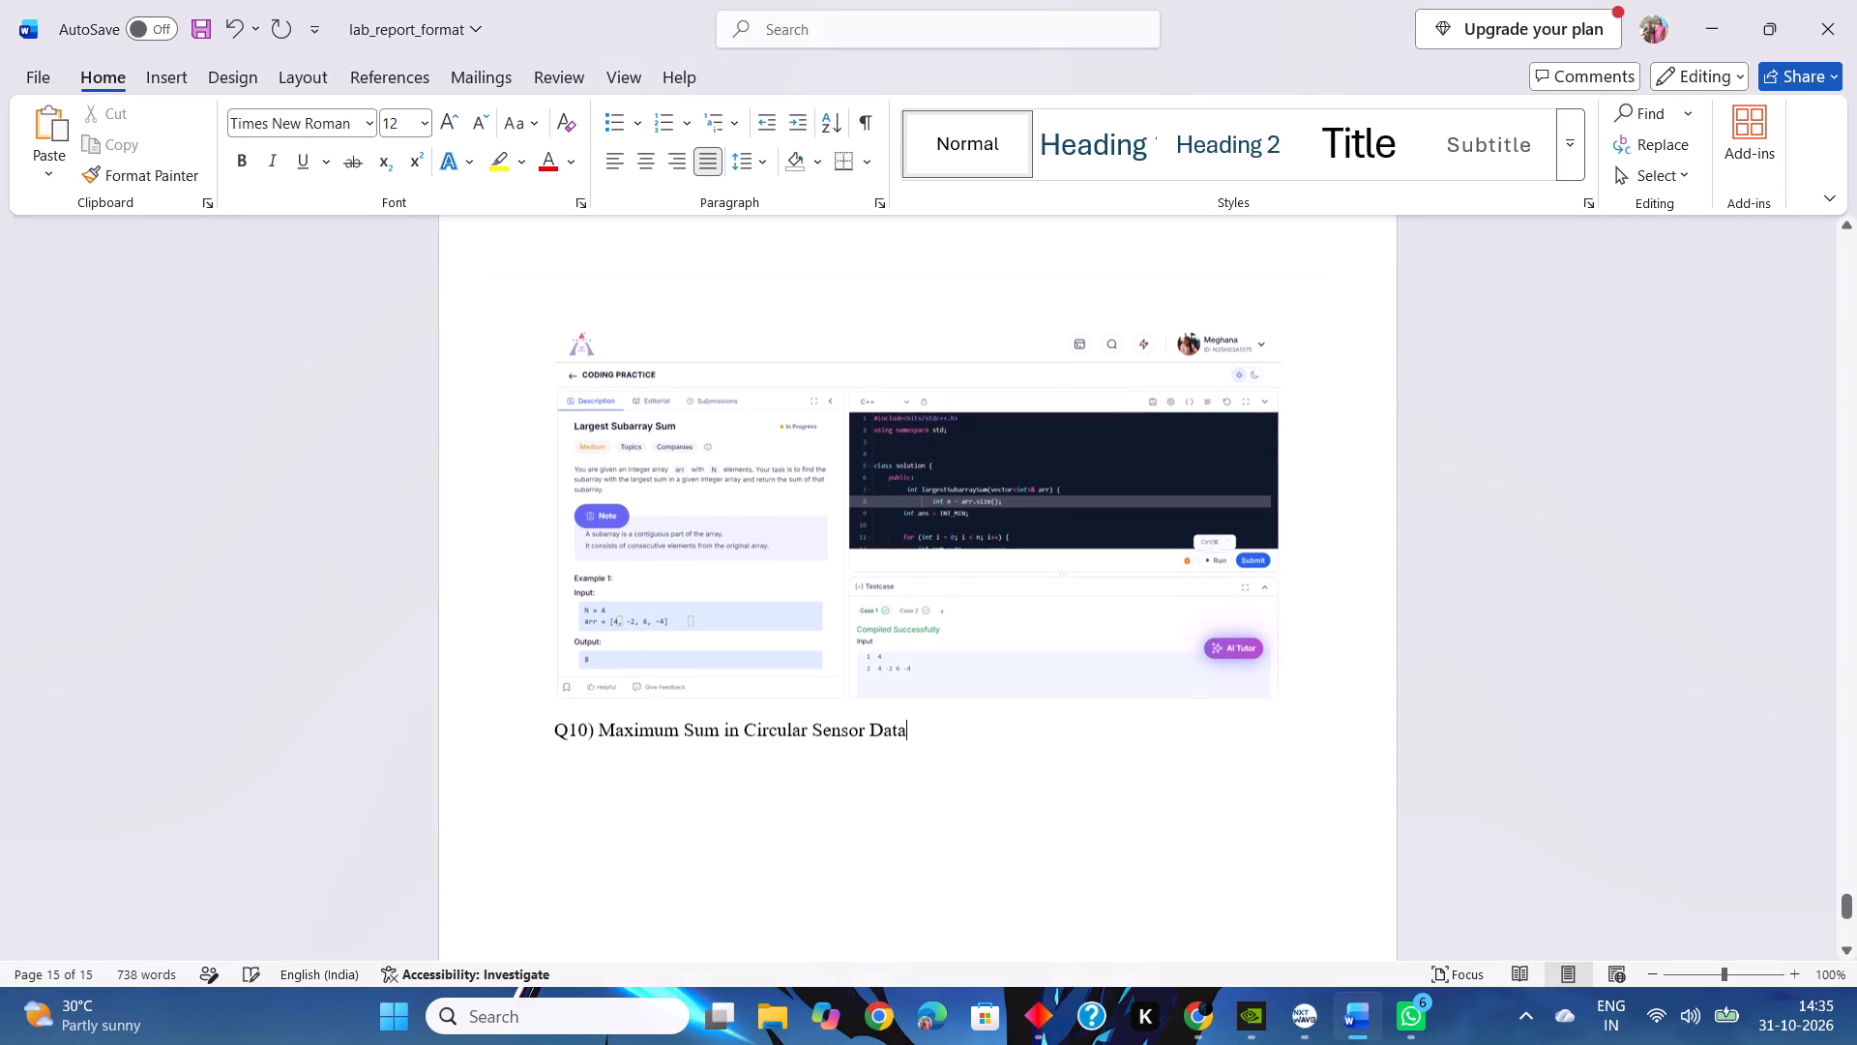
left_click_drag(540, 719, 963, 746)
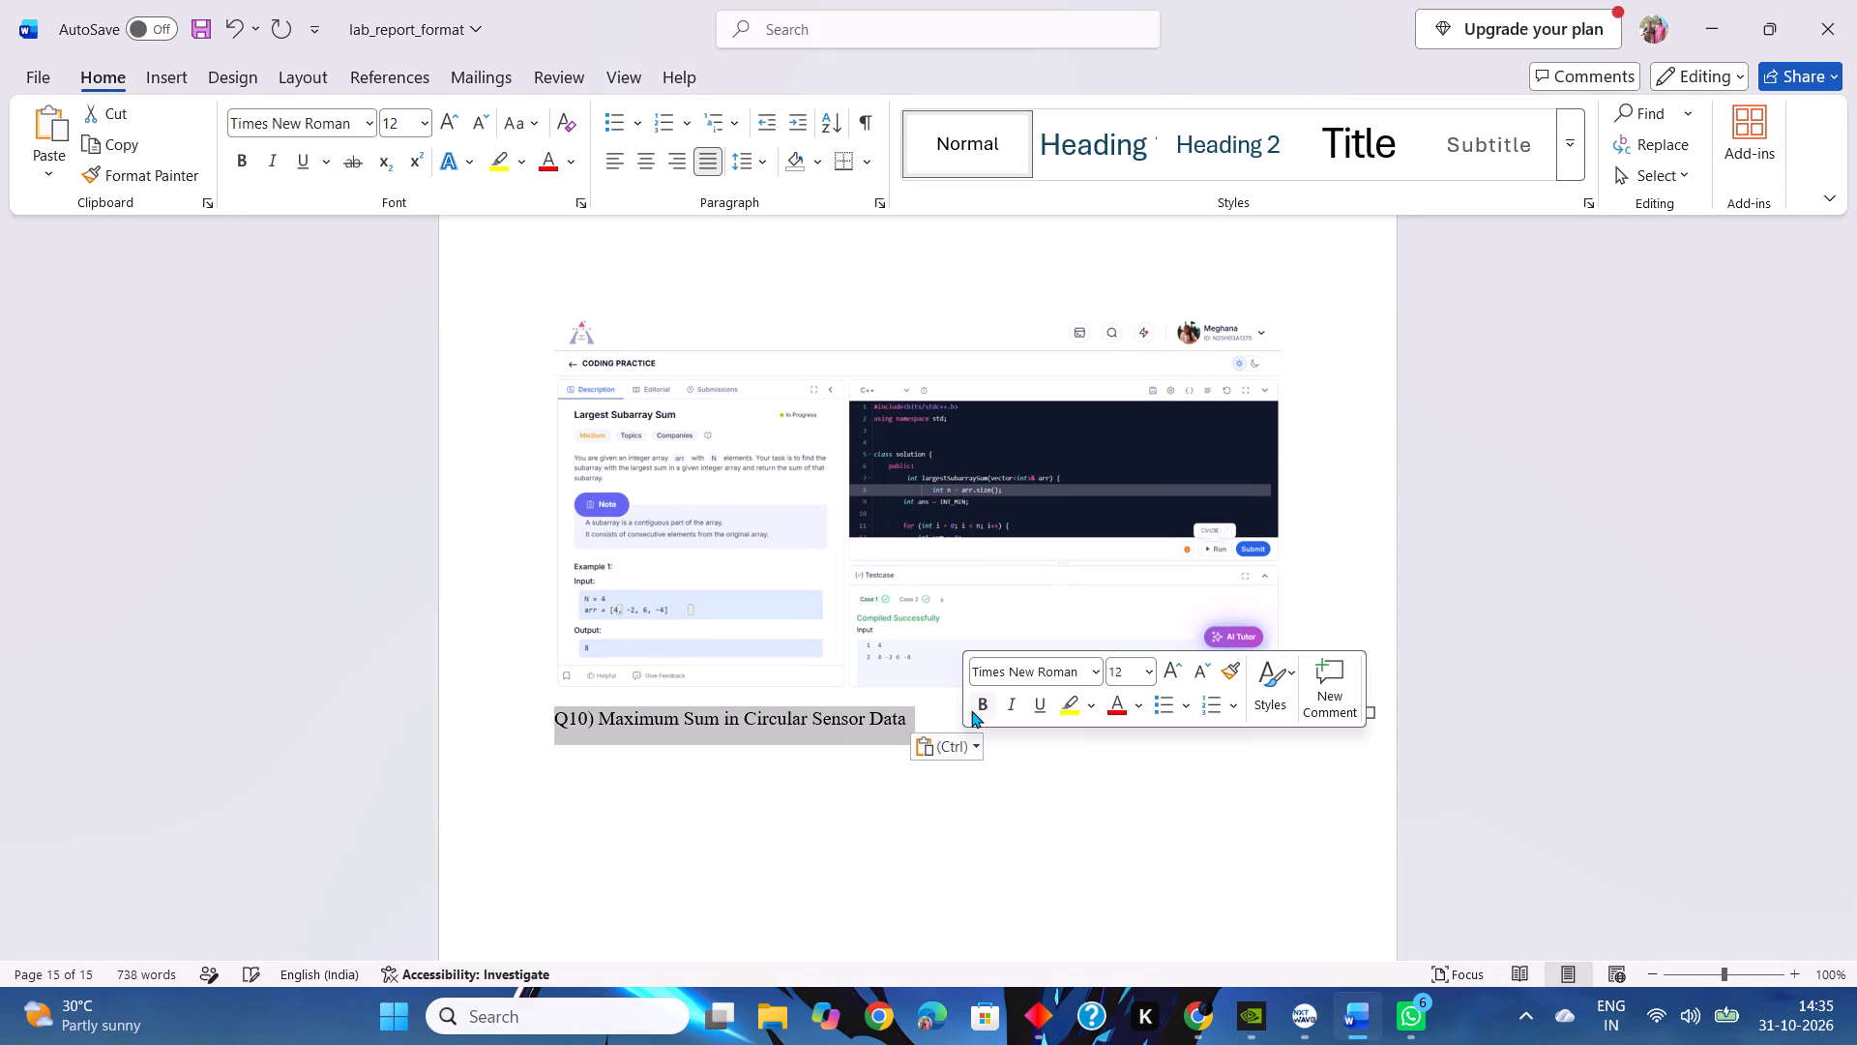
left_click(971, 710)
left_click(1016, 772)
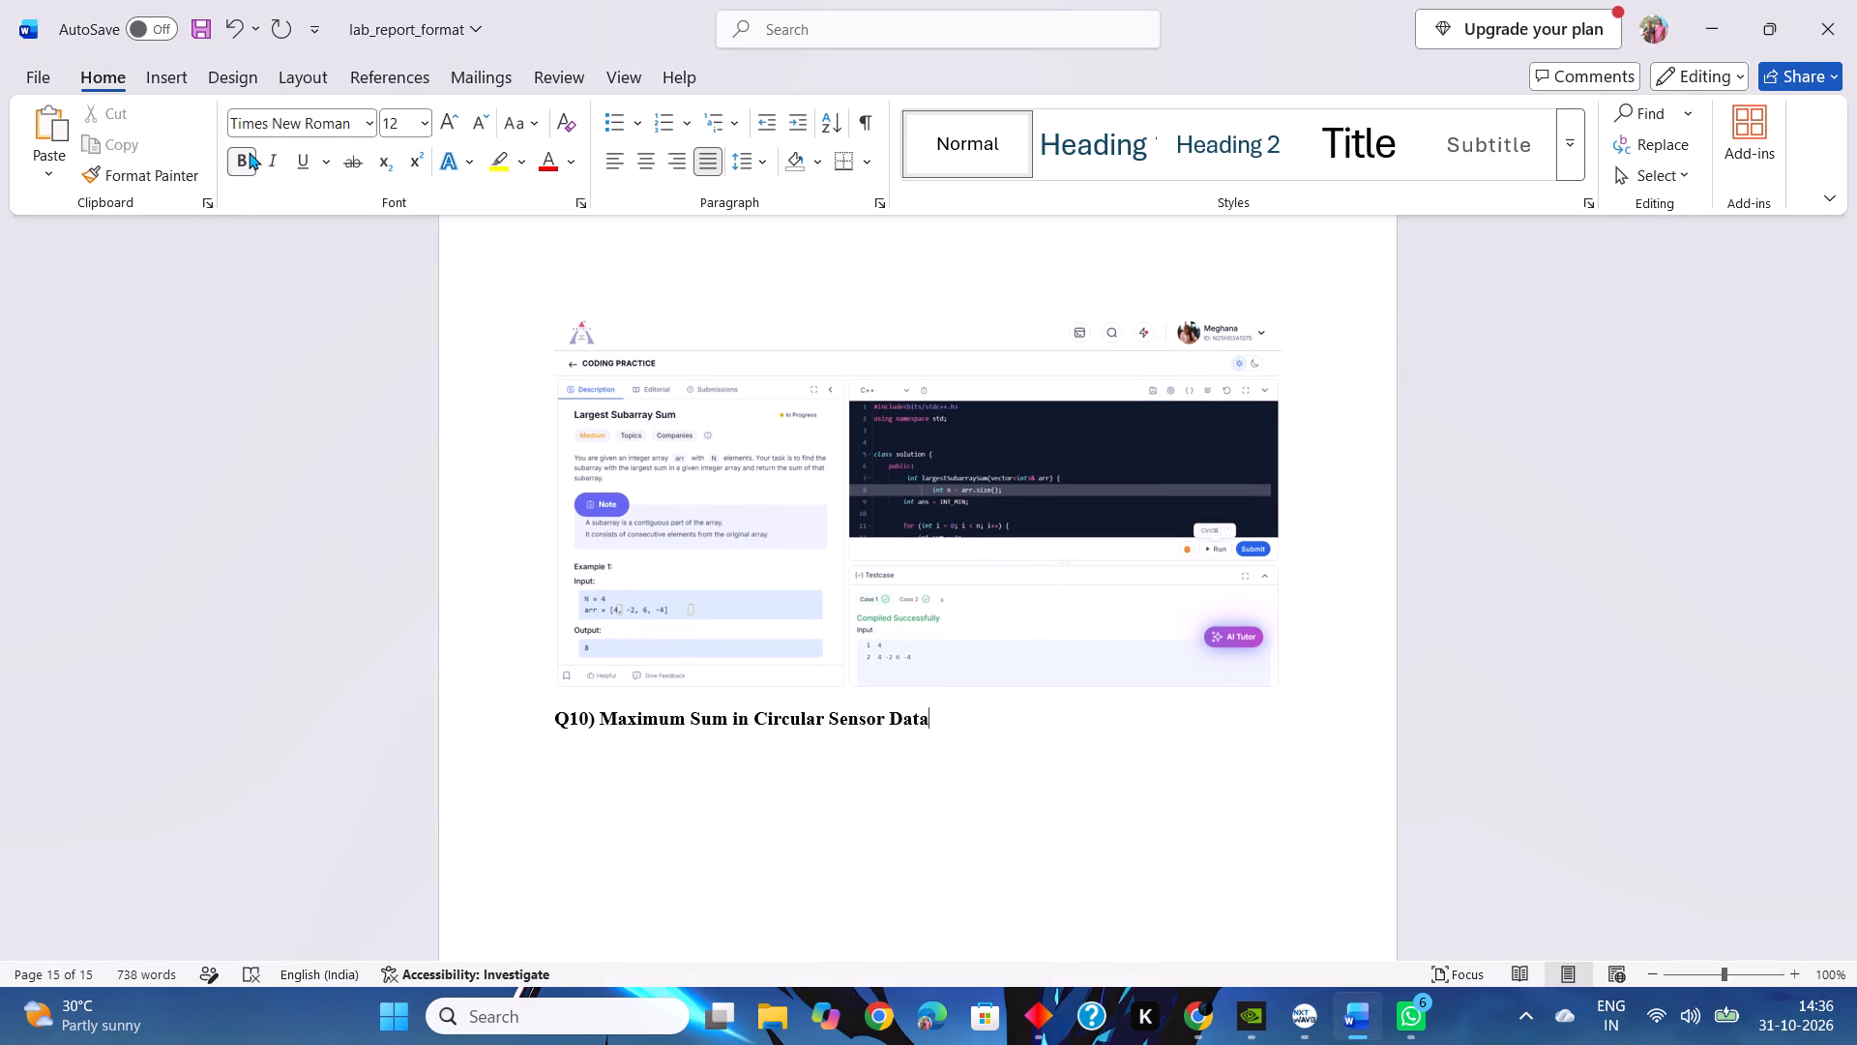
left_click(249, 152)
key("Return")
Copy the full Maximum Sum in Circular Sensor Data code from NxtWave, run it there, and paste the code below the Q10 heading in Word.
key("alt+Tab")
left_click(985, 363)
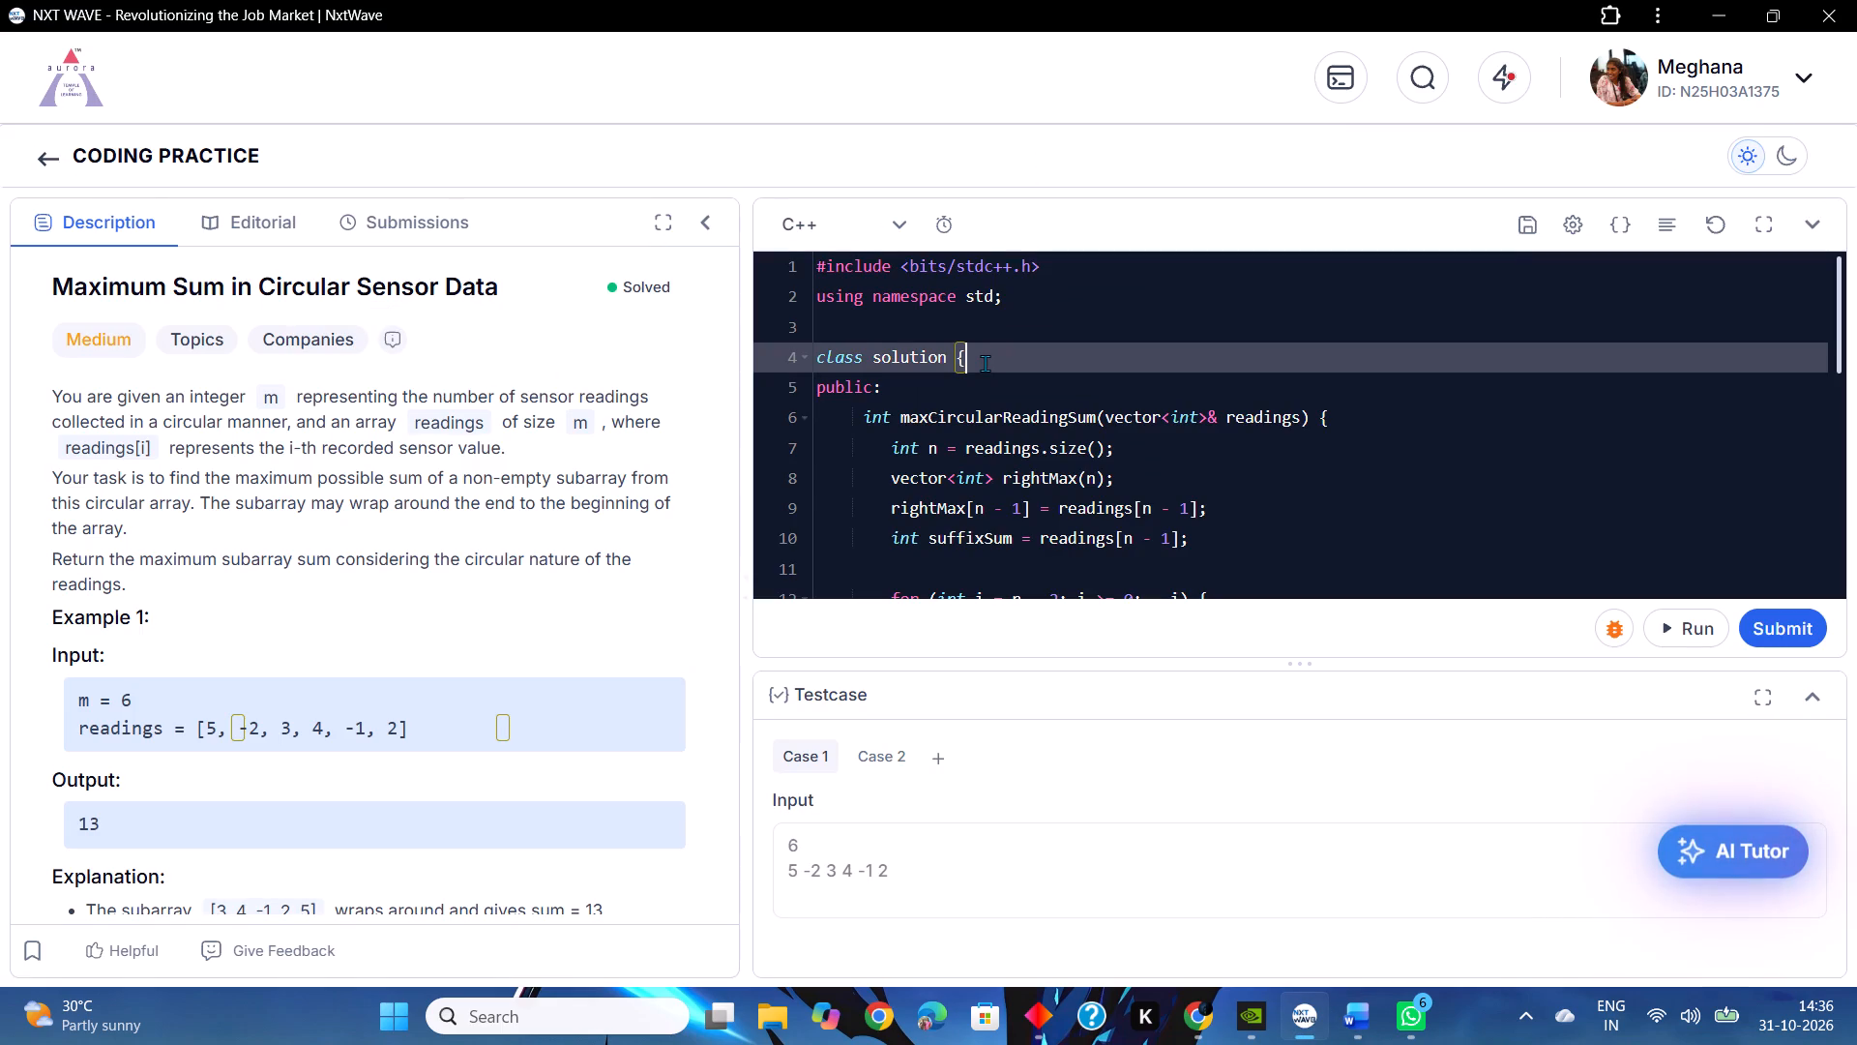
key("ctrl+a")
key("ctrl+c")
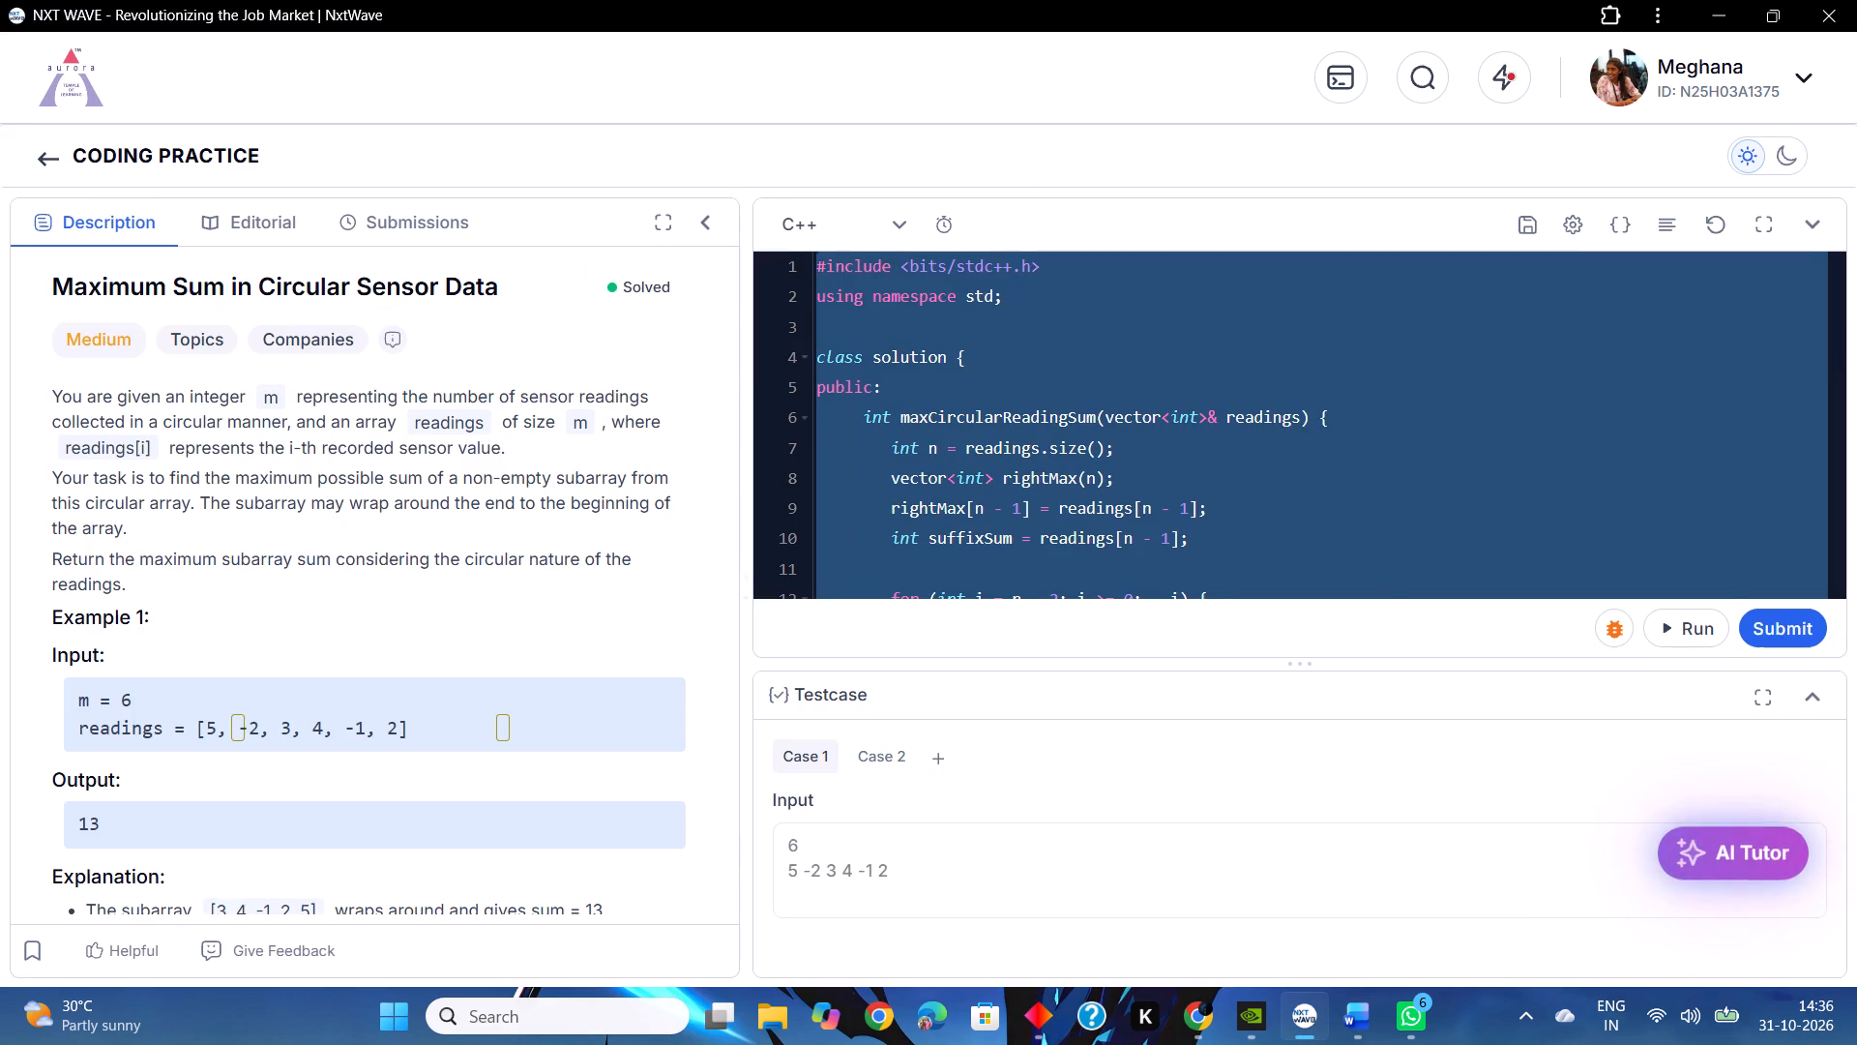
left_click(1712, 632)
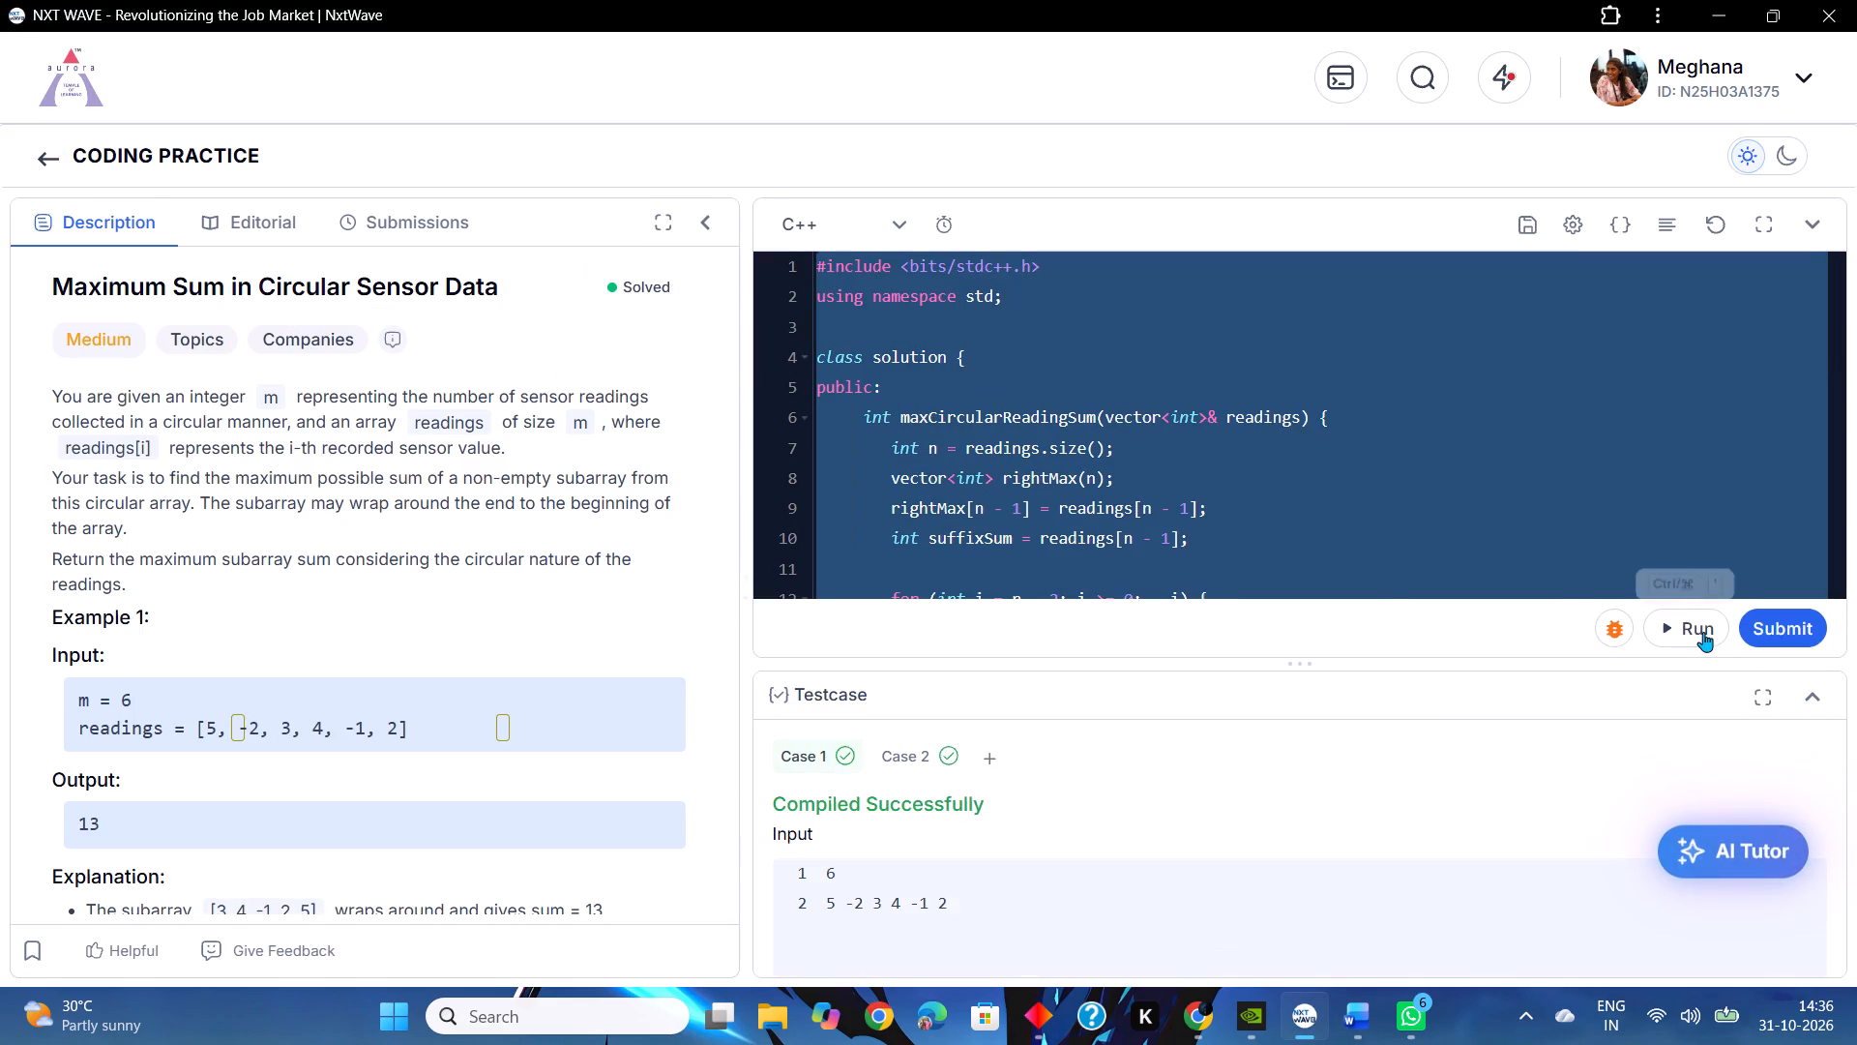
key("alt+Tab")
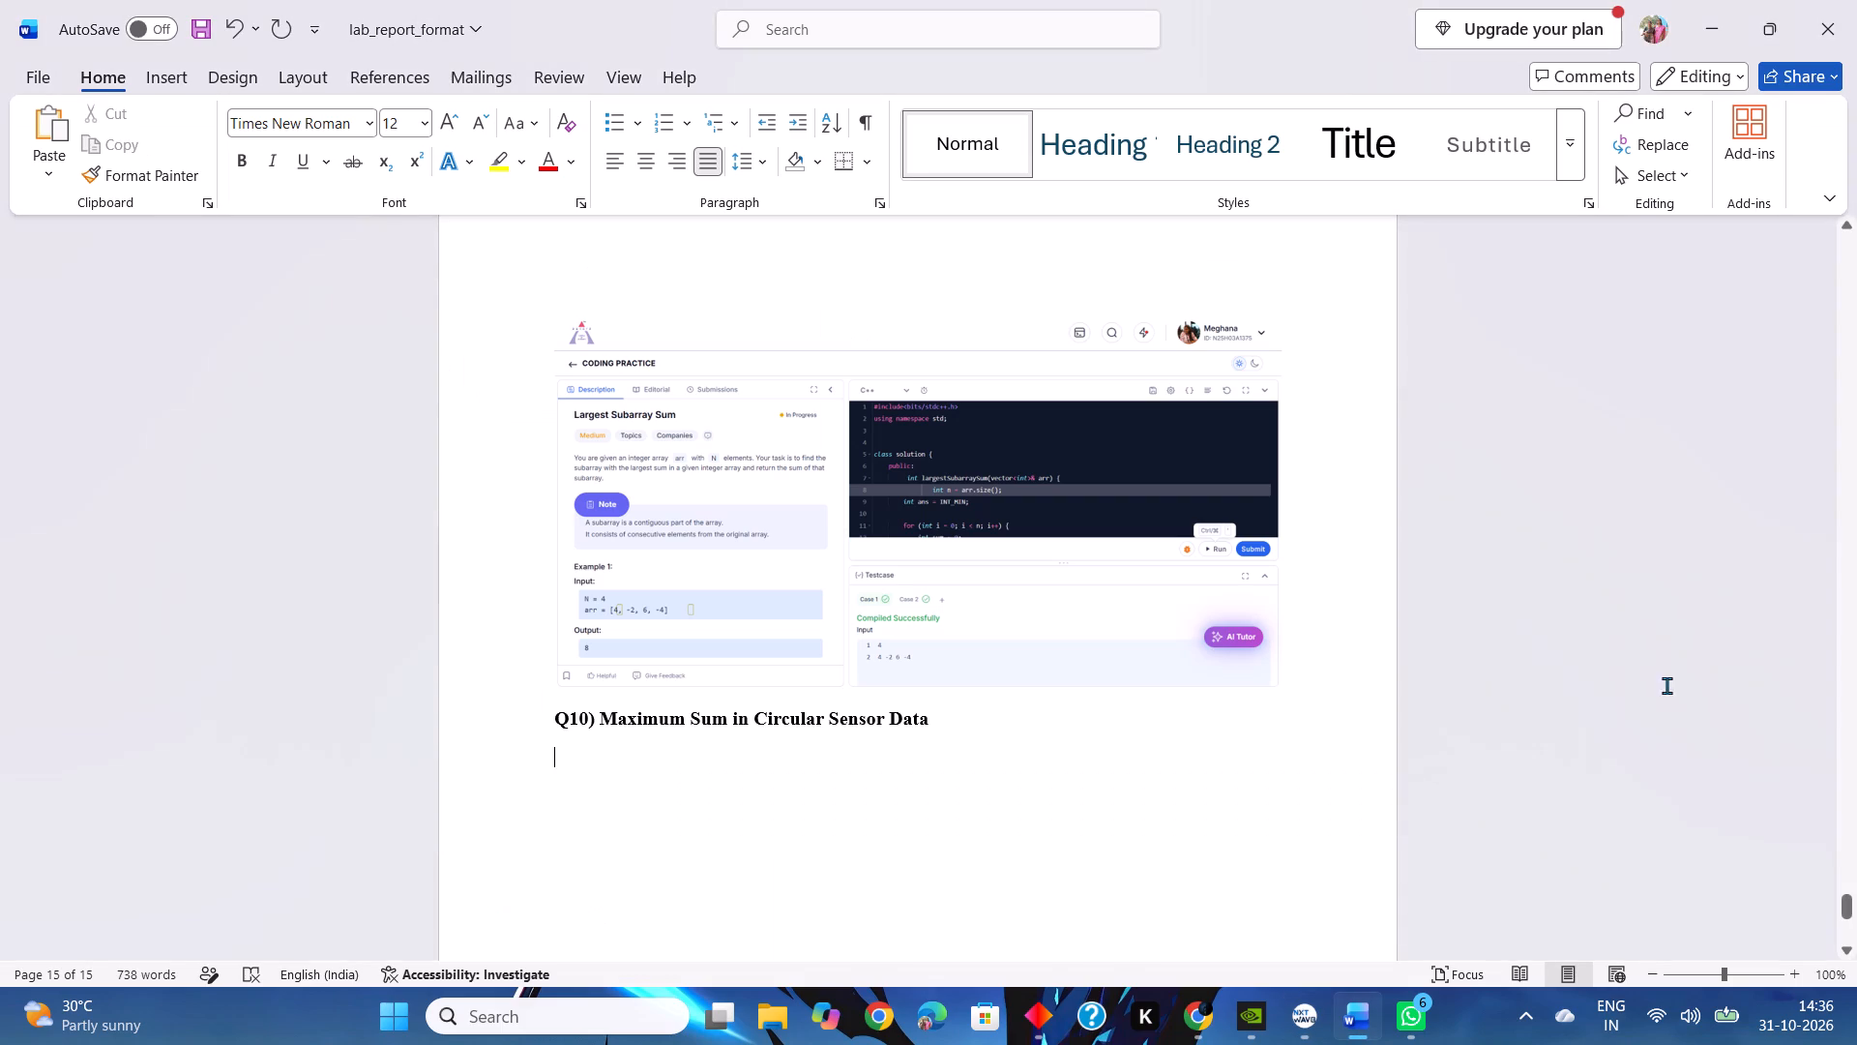
key("ctrl+v")
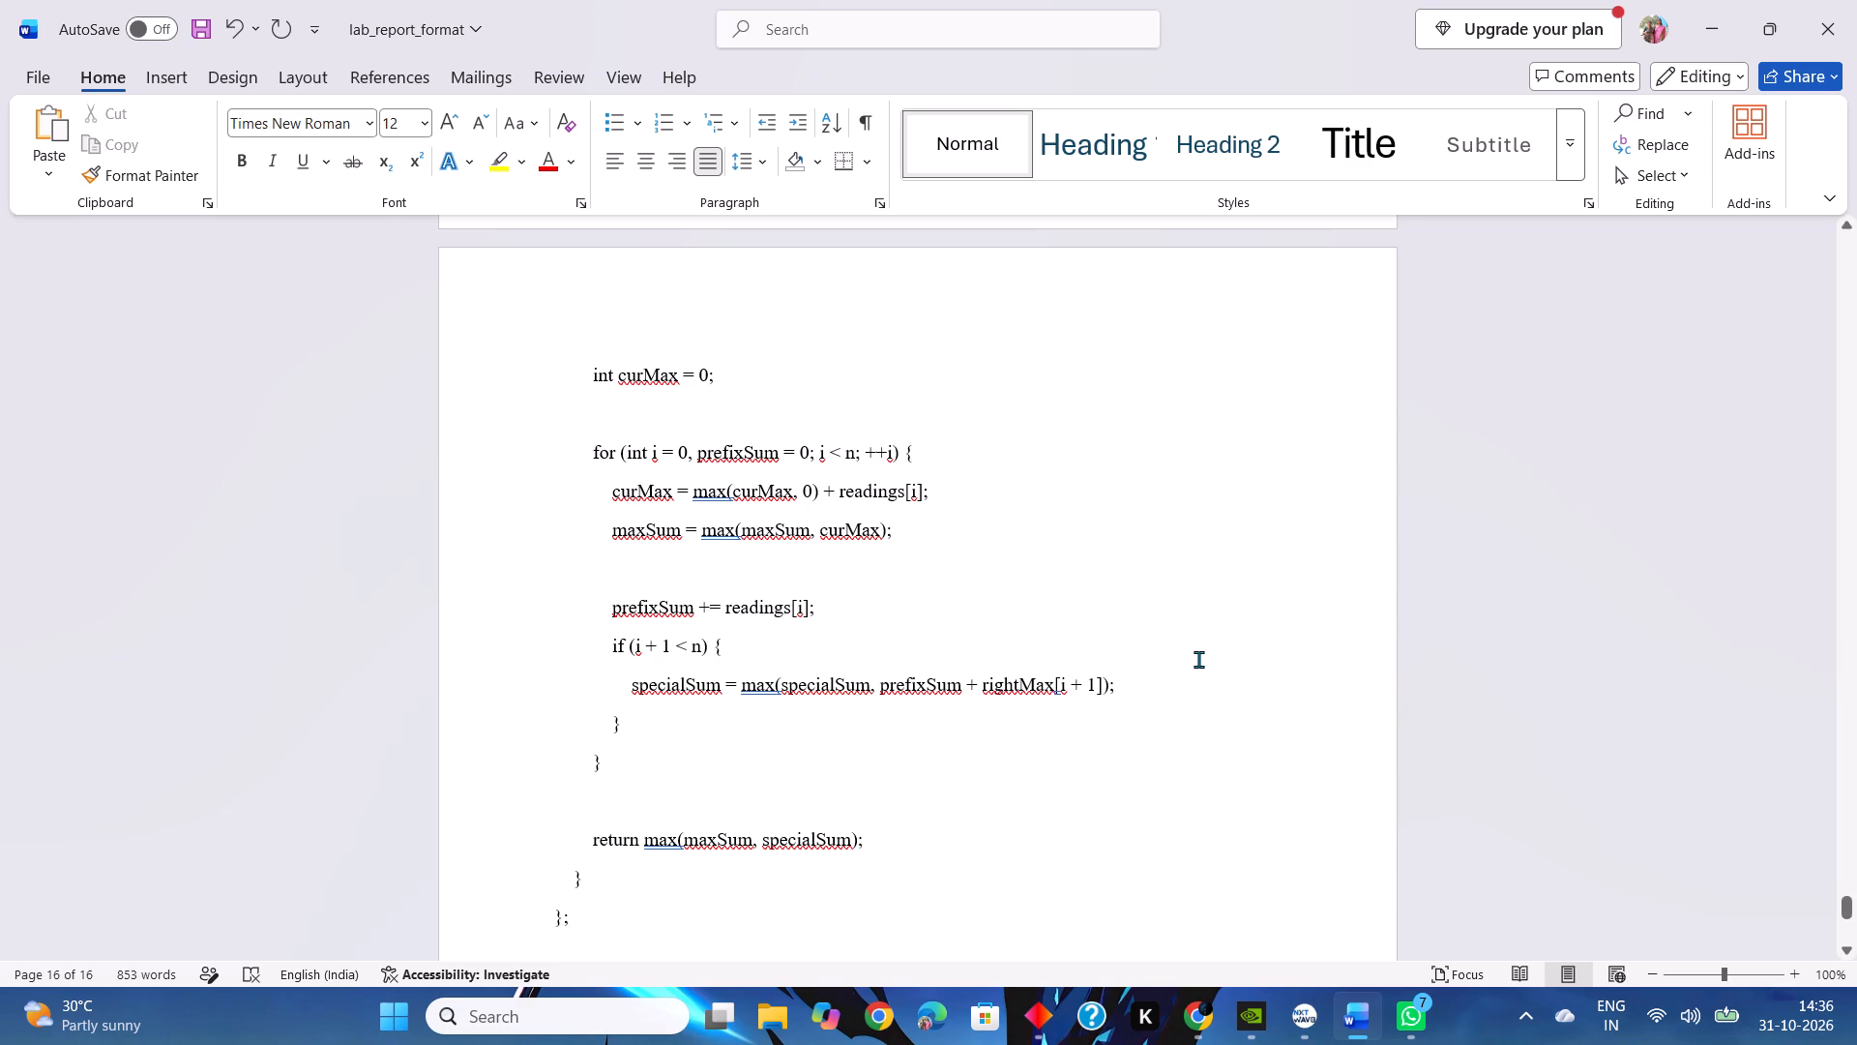
scroll(1198, 659, "down", 1)
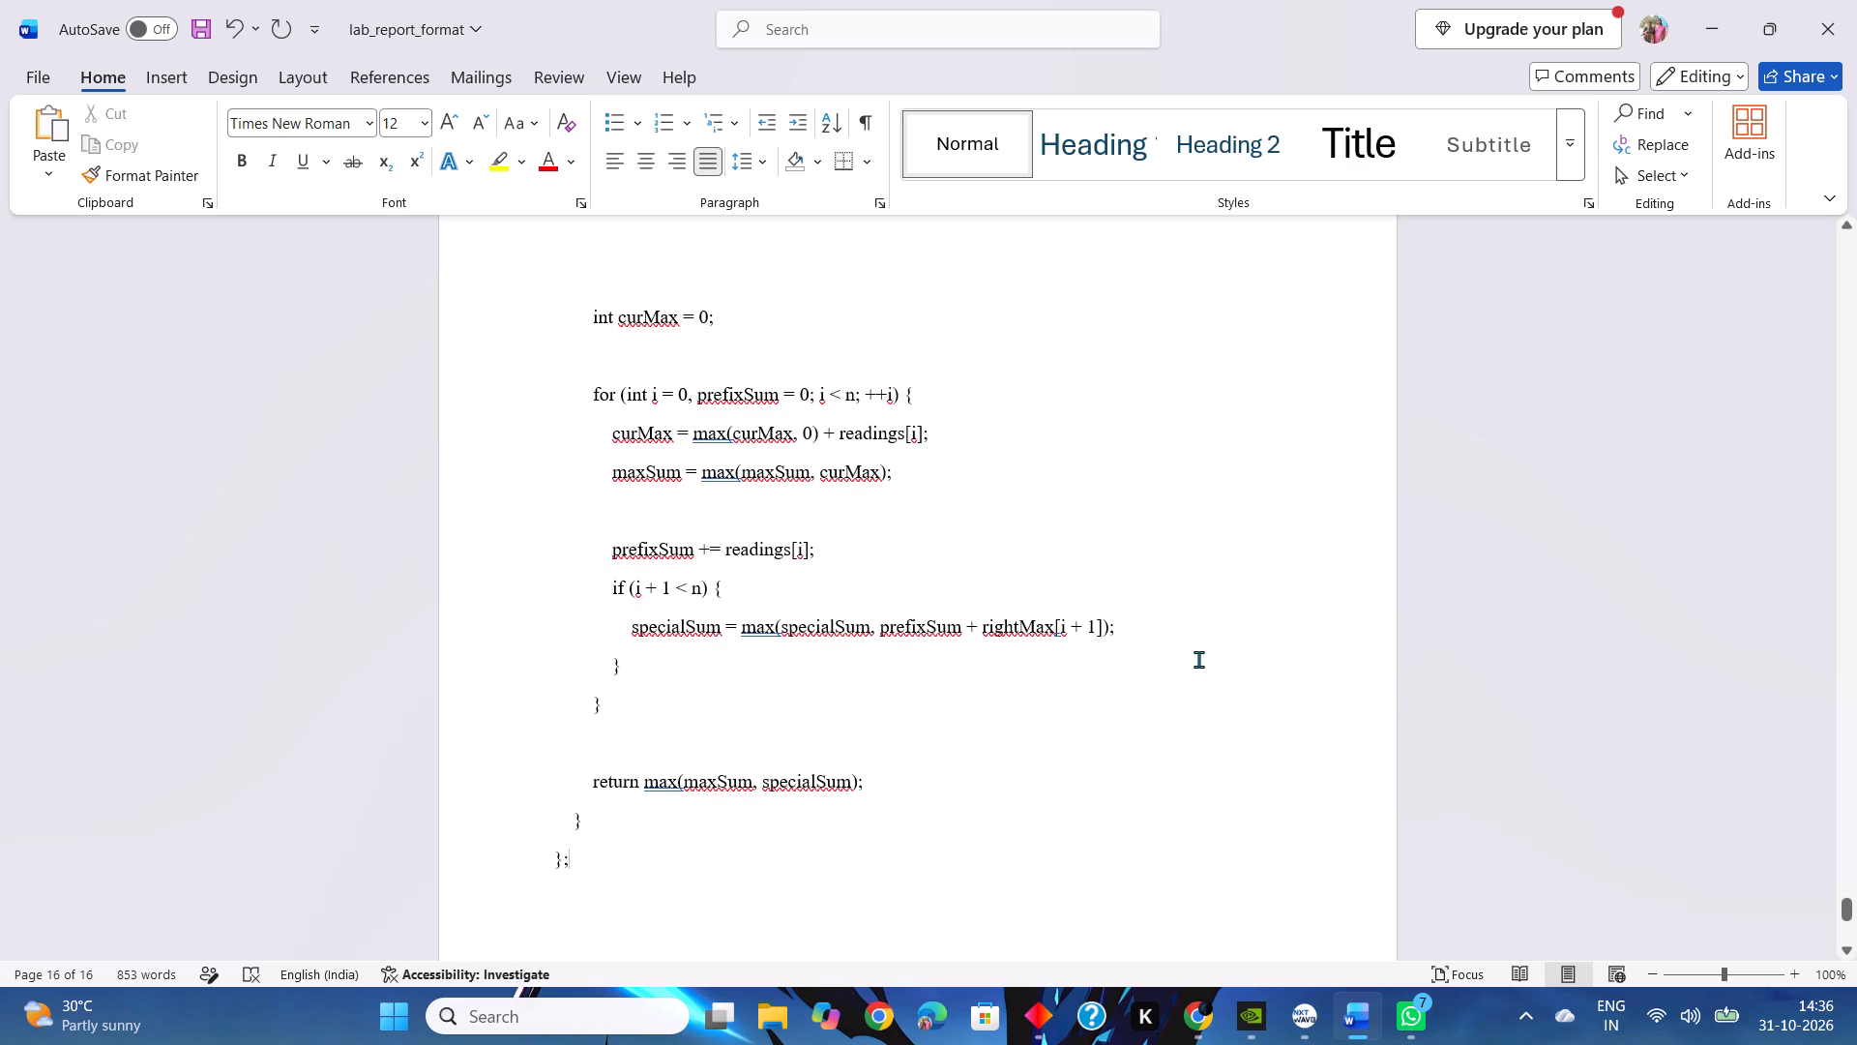
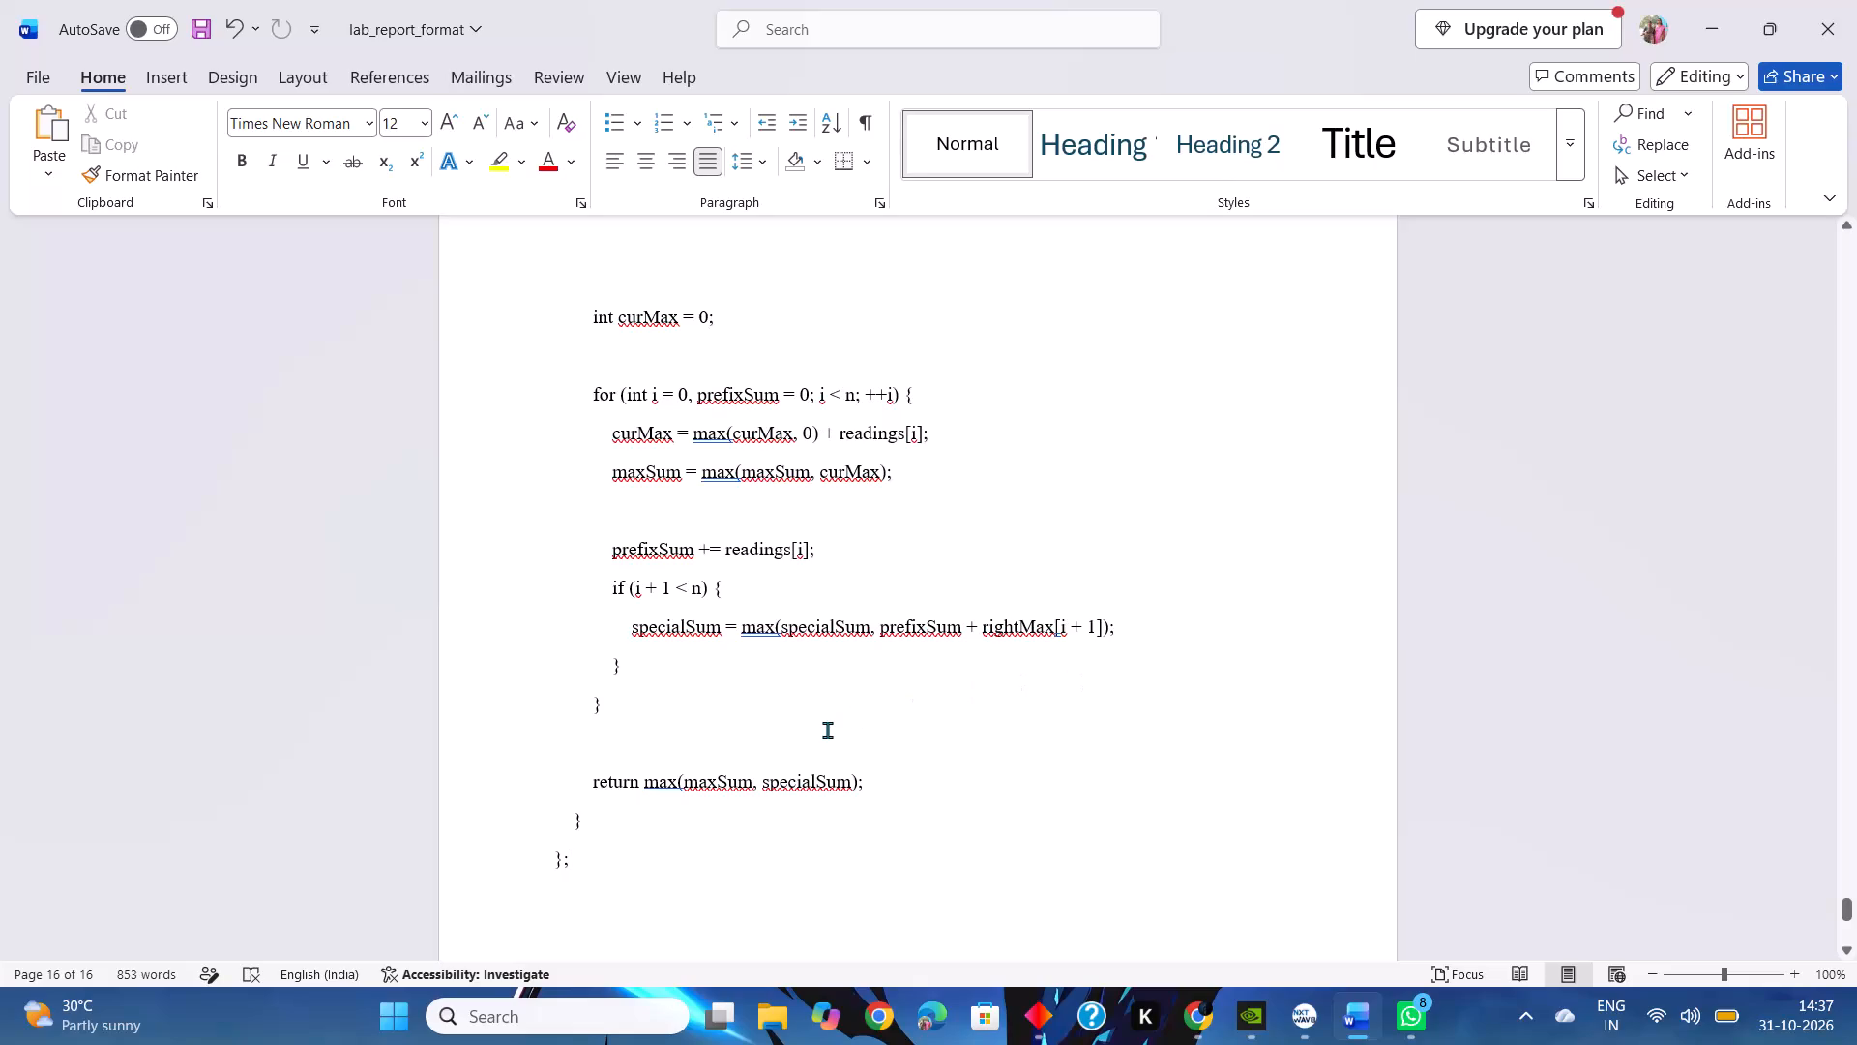
Capture a screenshot of the Maximum Sum in Circular Sensor Data page in NxtWave and paste it below the Q10 code in Word.
key("alt+Tab")
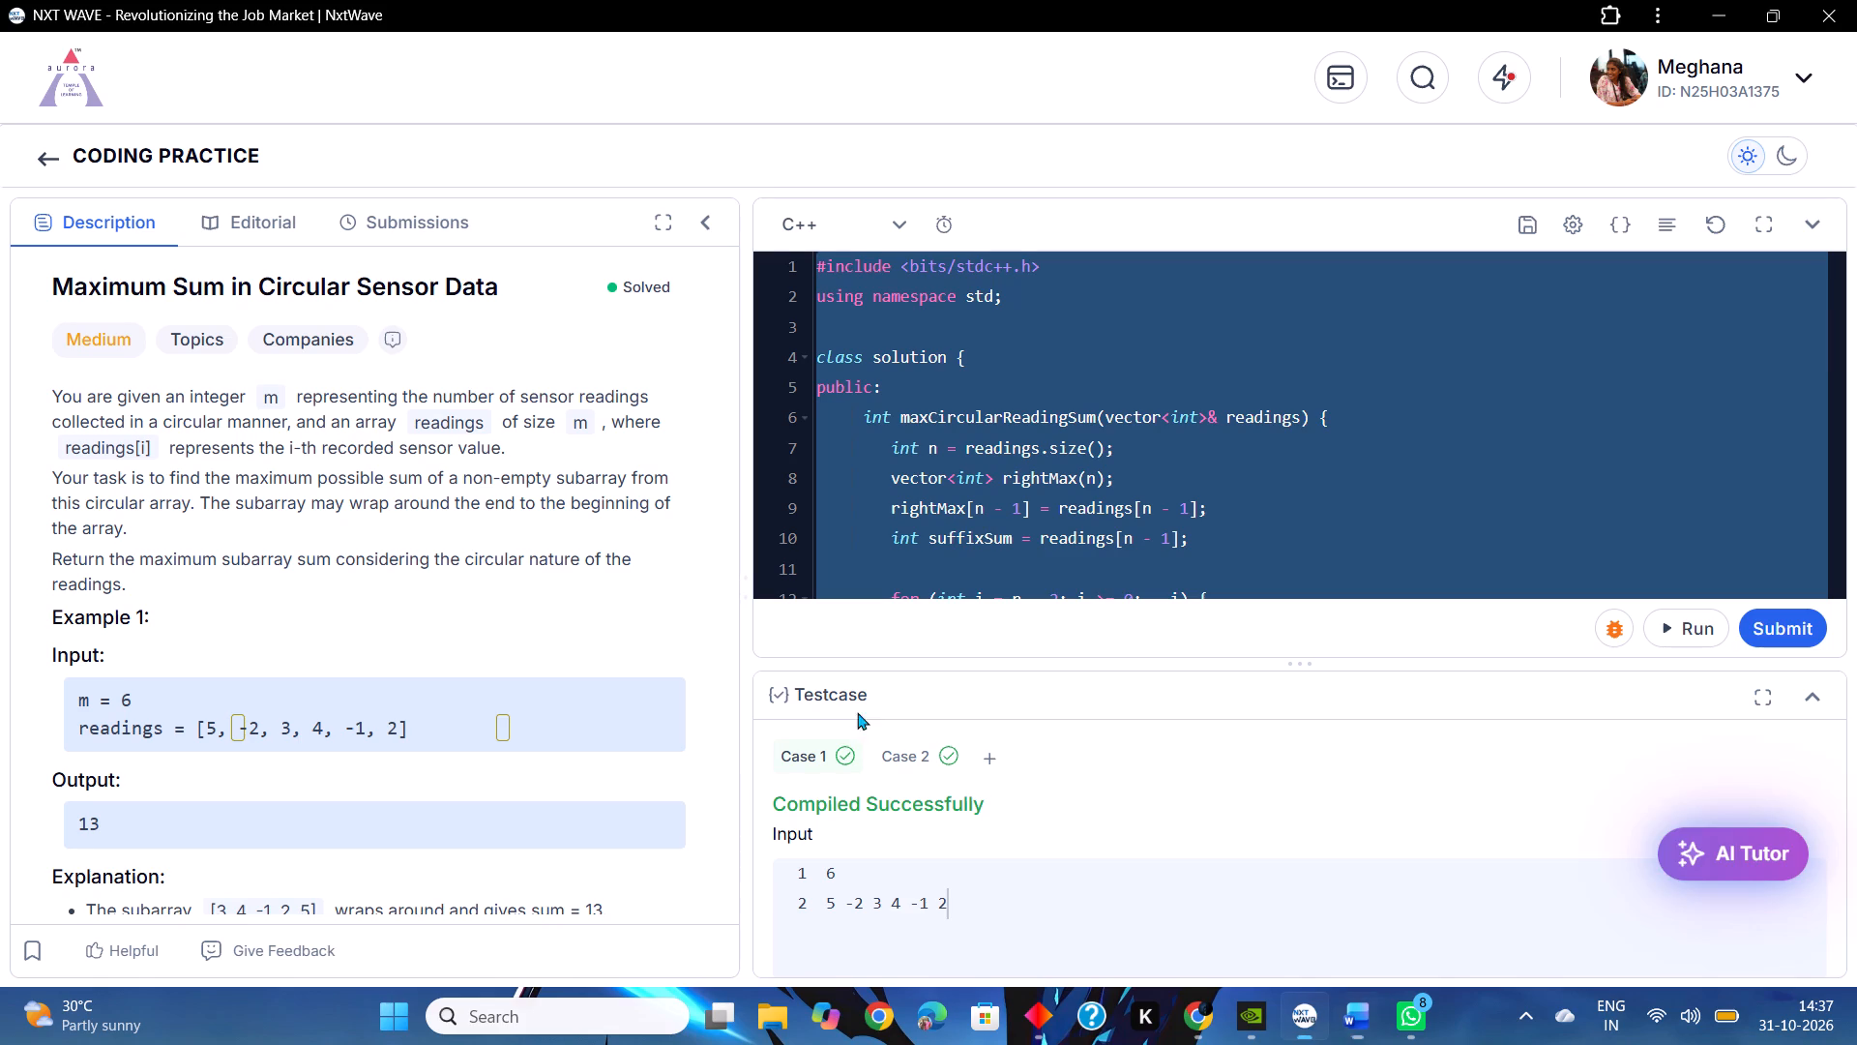
left_click(957, 506)
key("Print")
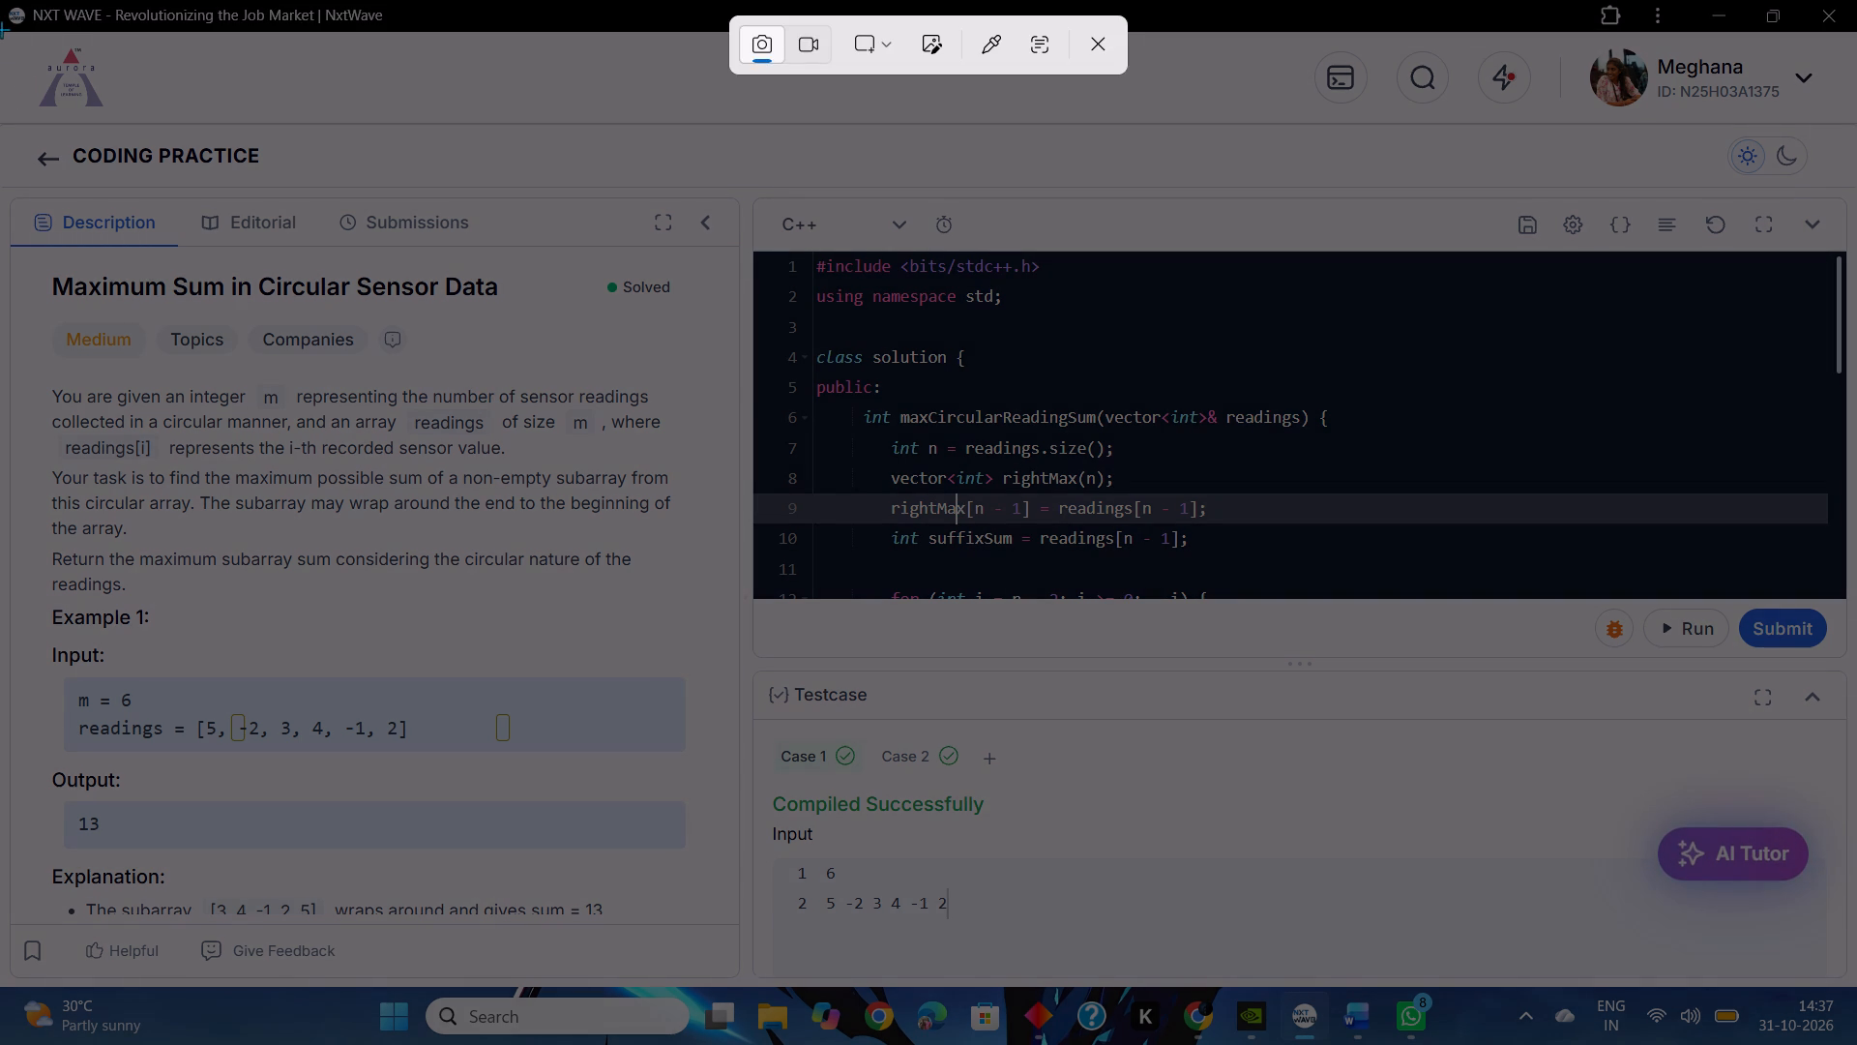
left_click_drag(1, 29, 1856, 982)
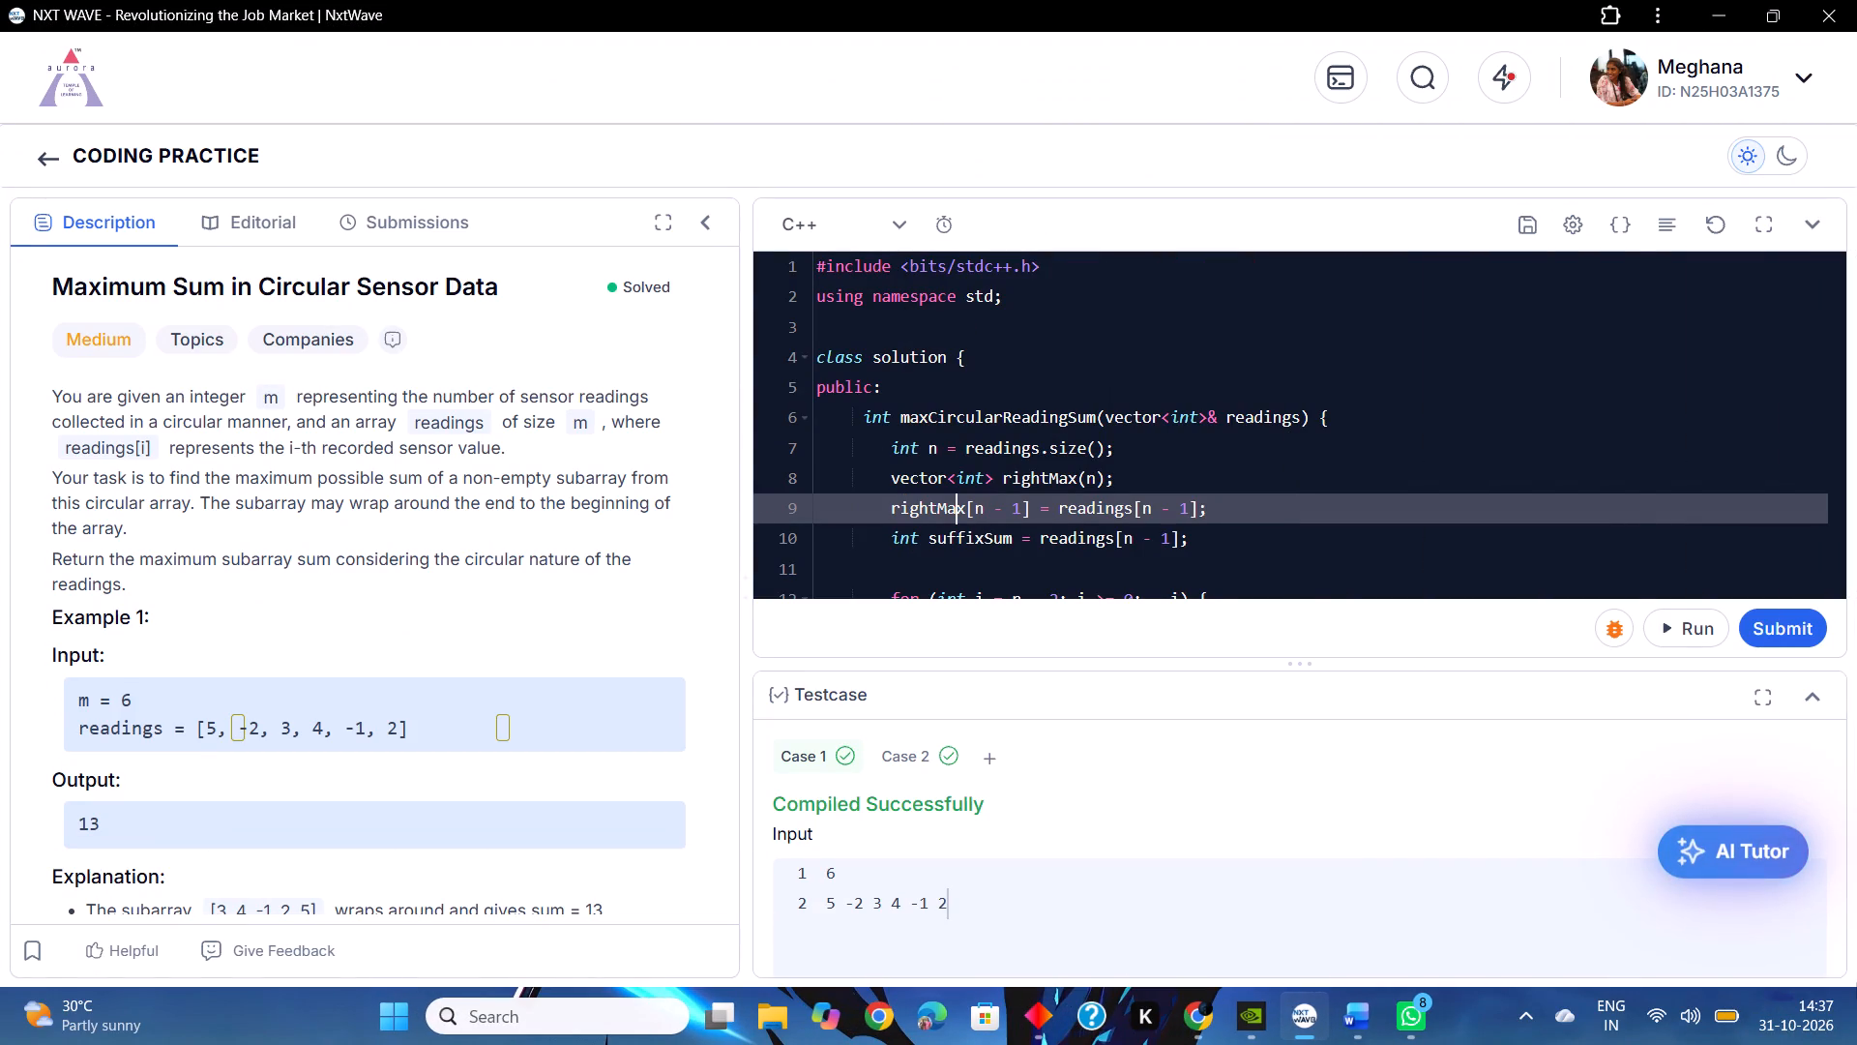
key("alt+Tab")
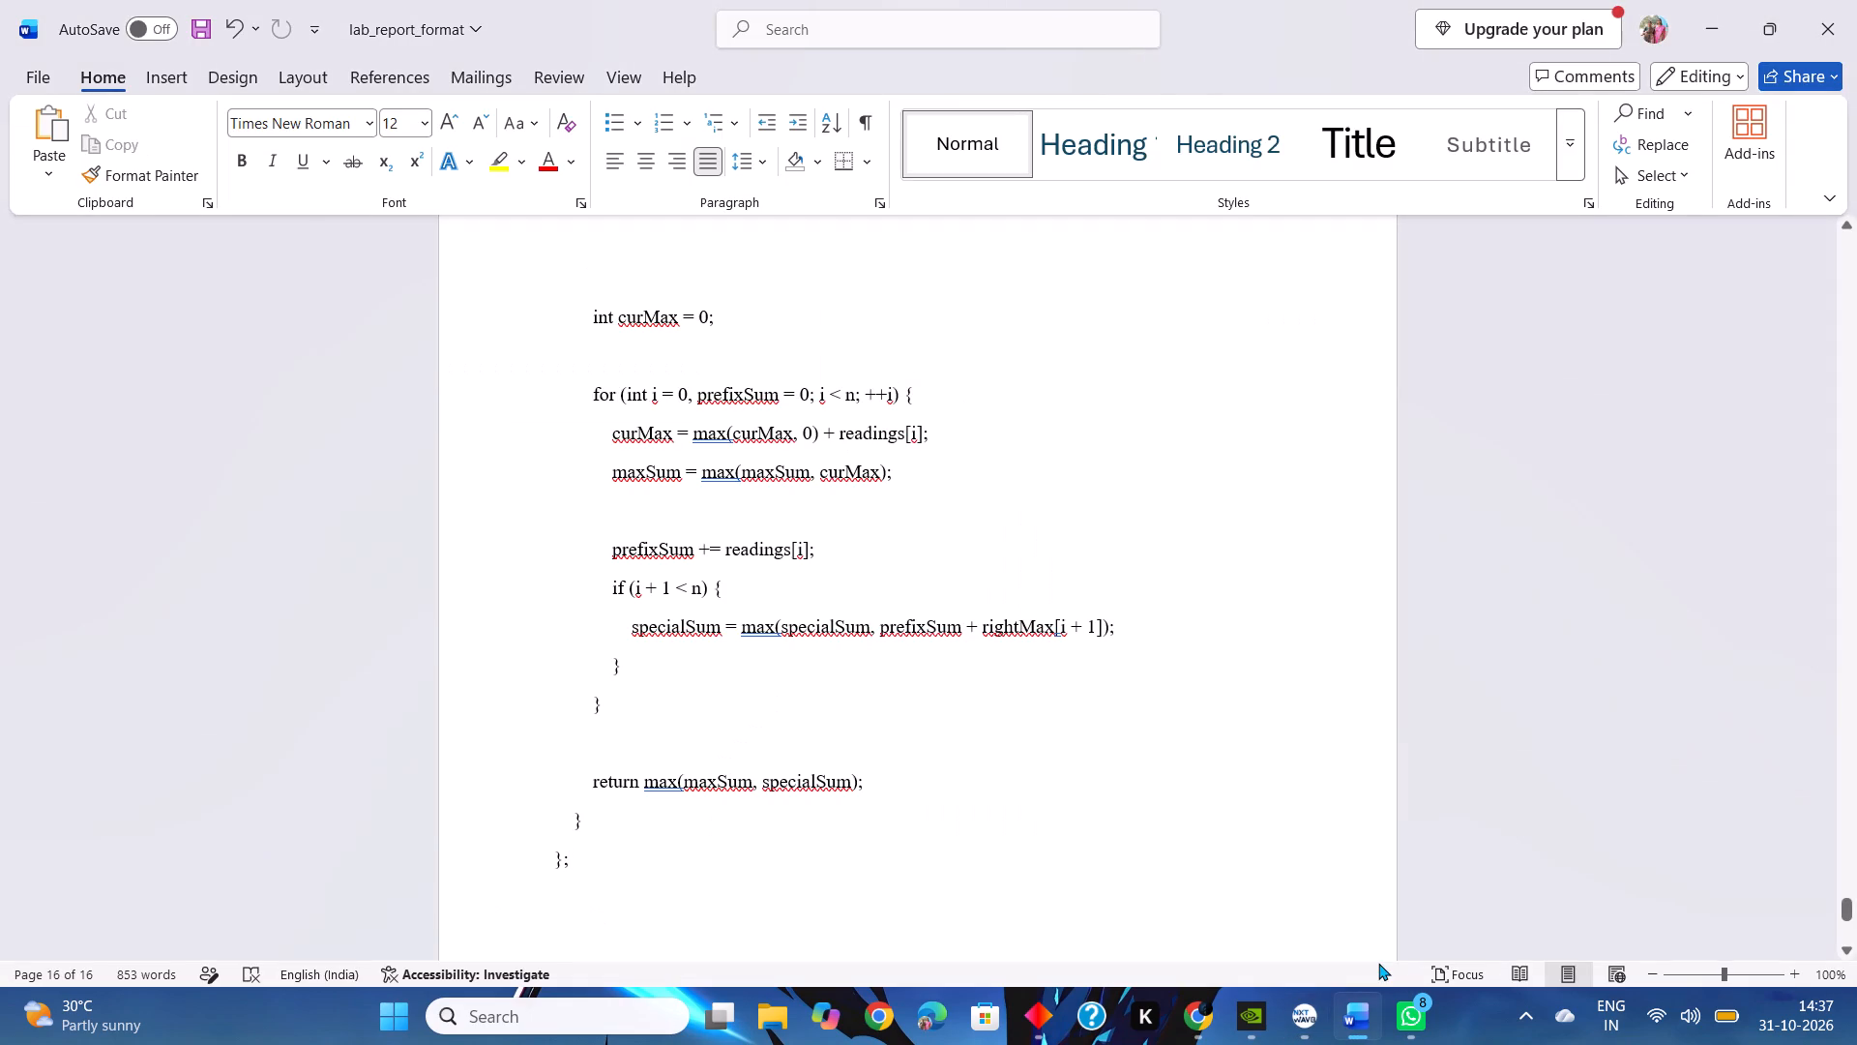
key("Return")
key("ctrl+v")
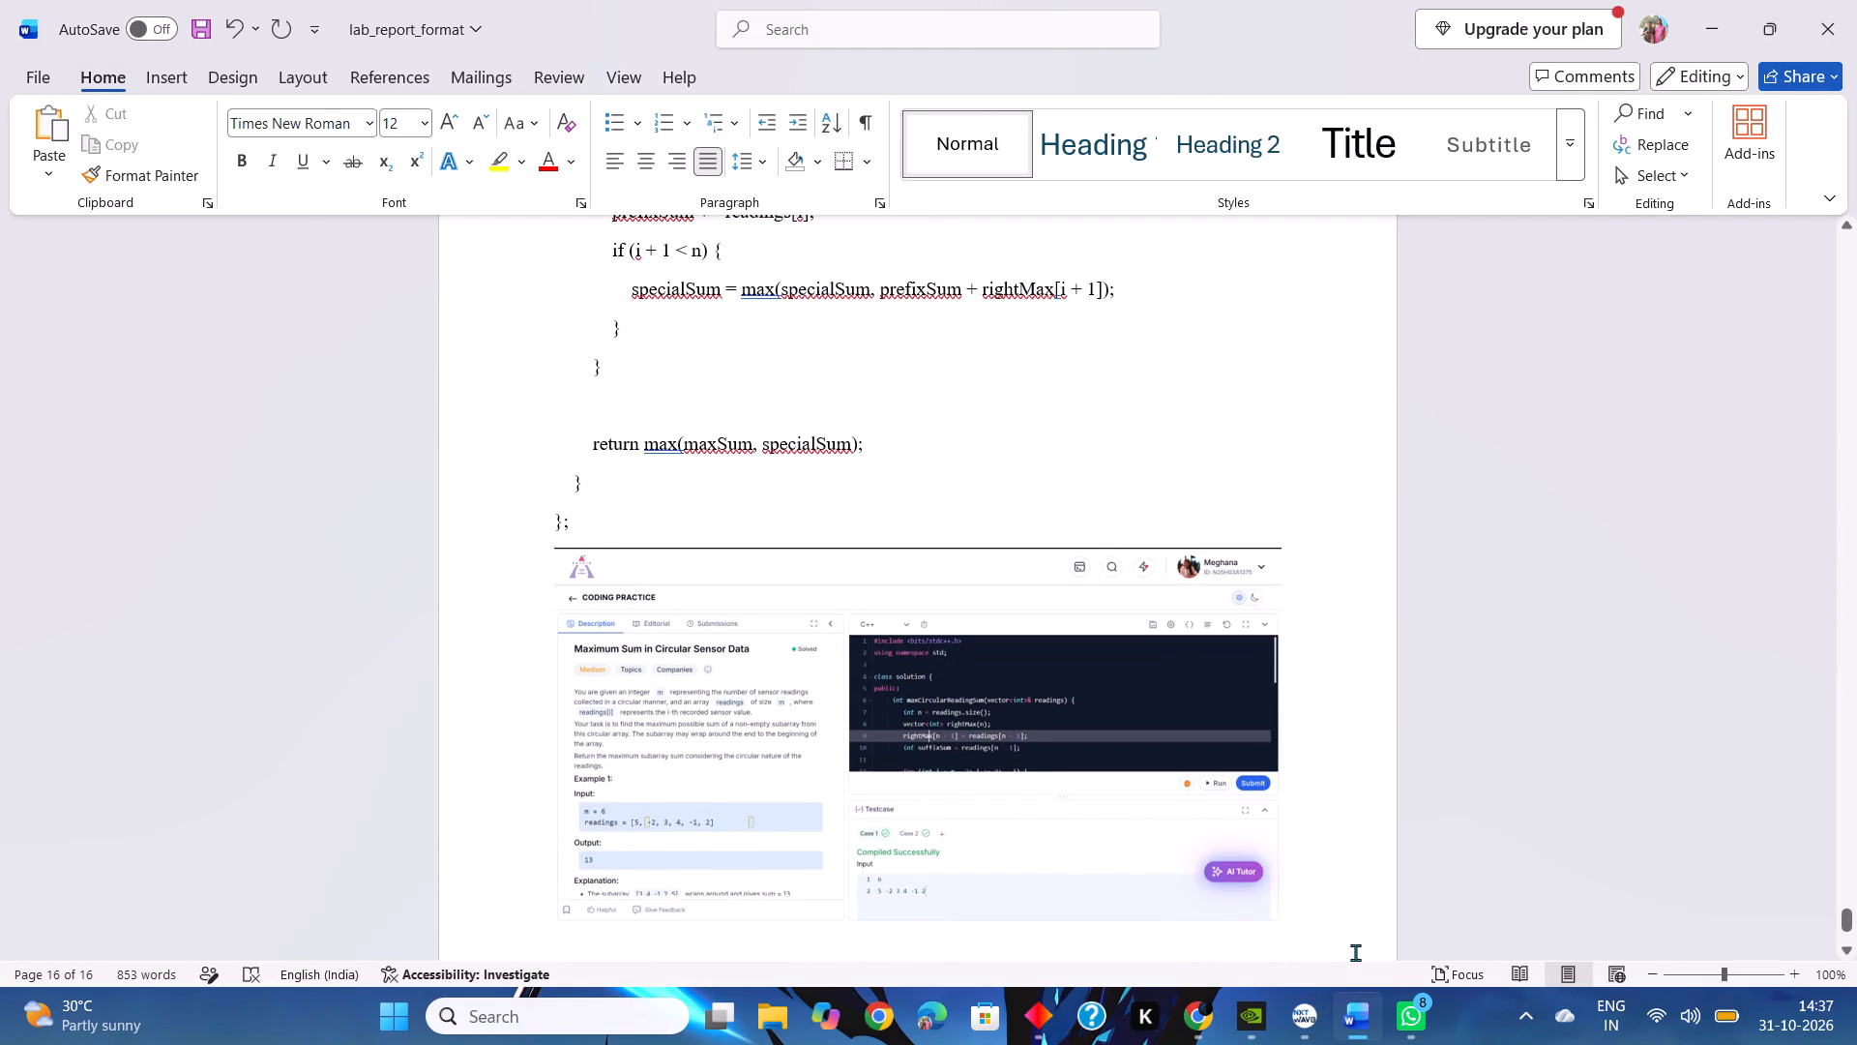
Start a new line below the Q10 screenshot with the label Q11).
key("Return")
type("Q11)")
Copy the question title Two Sum from the following Coding Practice set in NxtWave and paste it after Q11) in Word.
key("alt+Tab")
scroll(1355, 952, "up", 1)
left_click(34, 158)
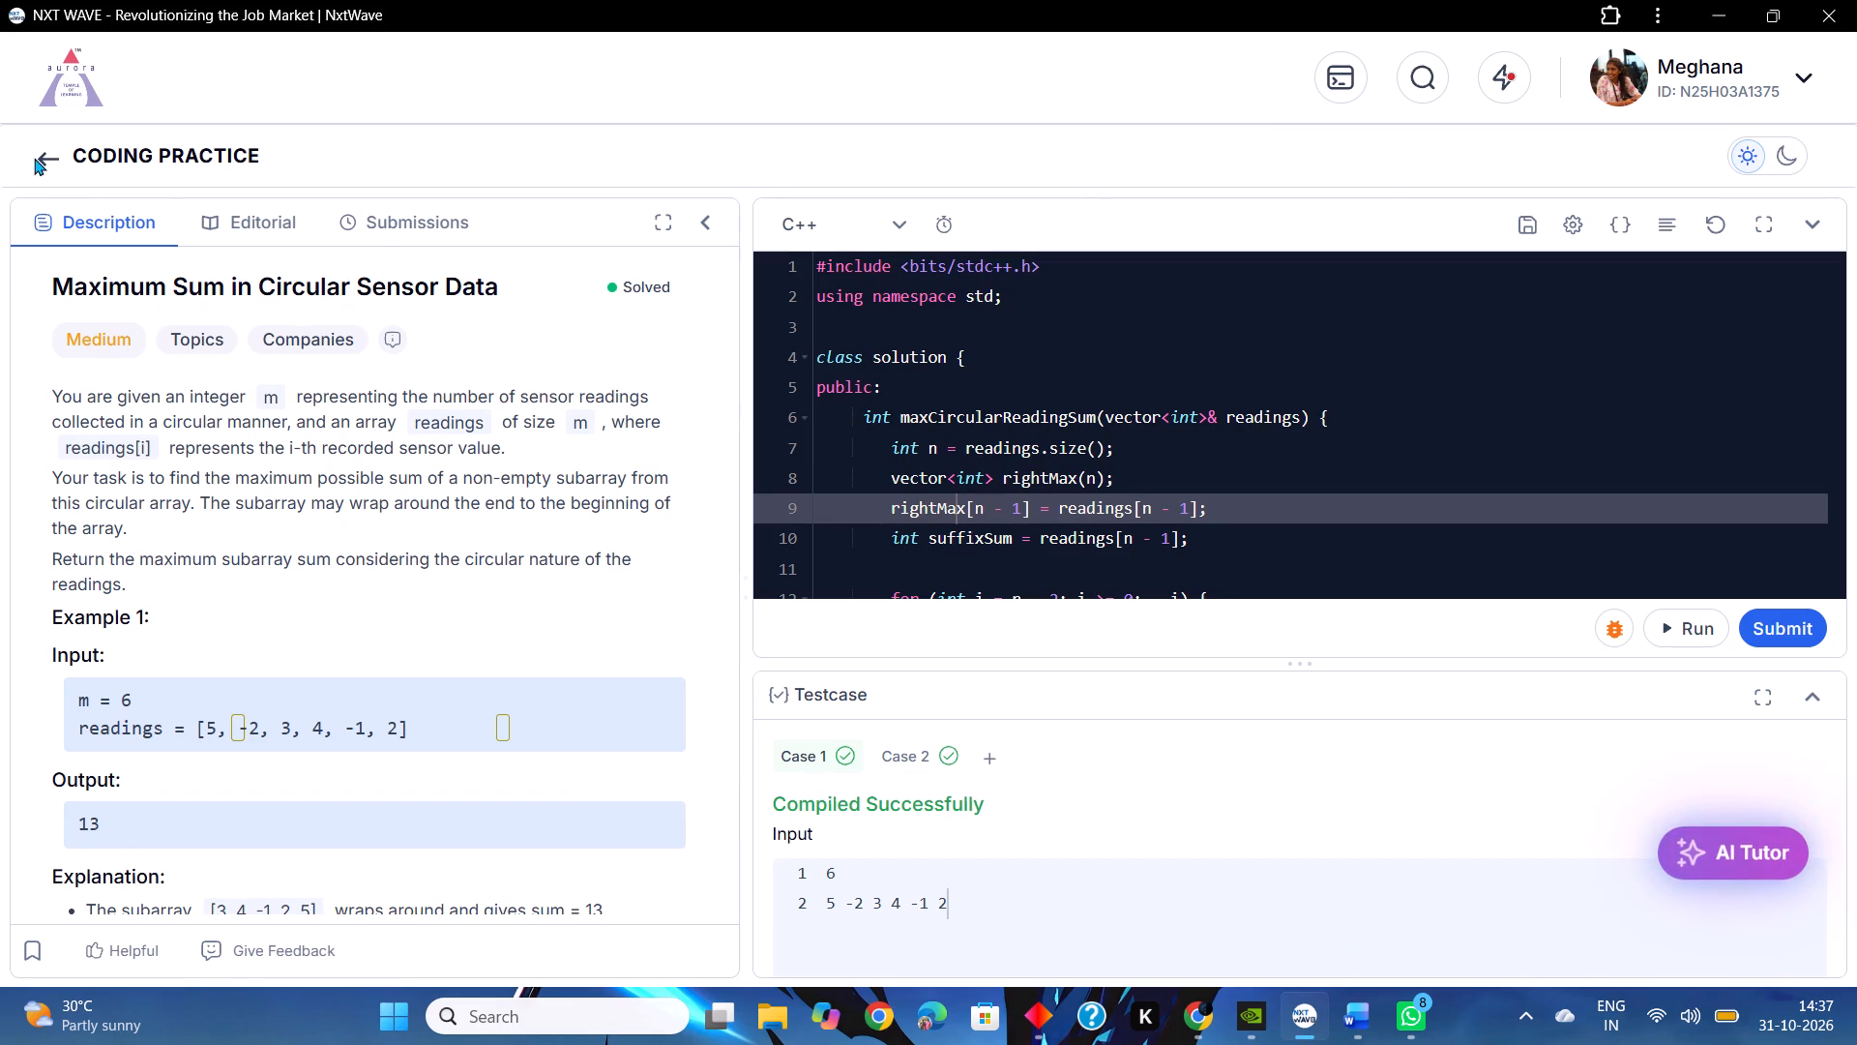
left_click(36, 158)
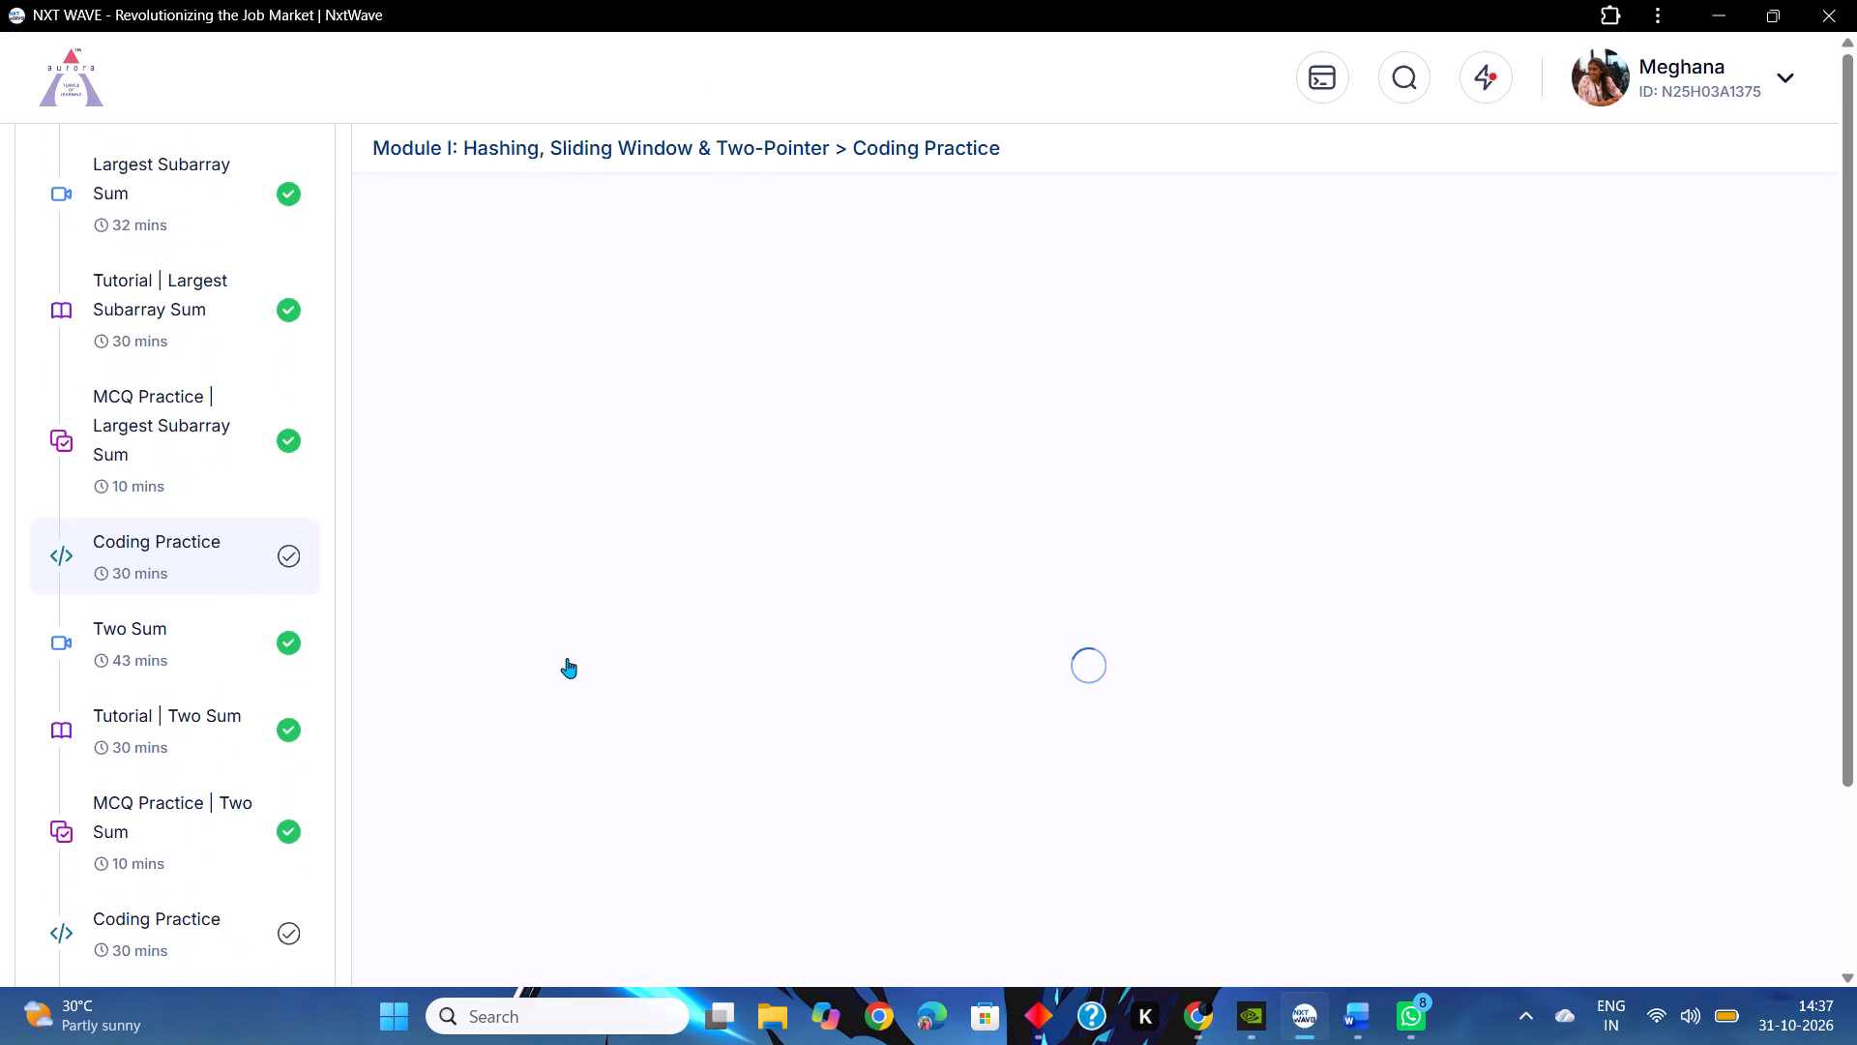
scroll(567, 658, "down", 8)
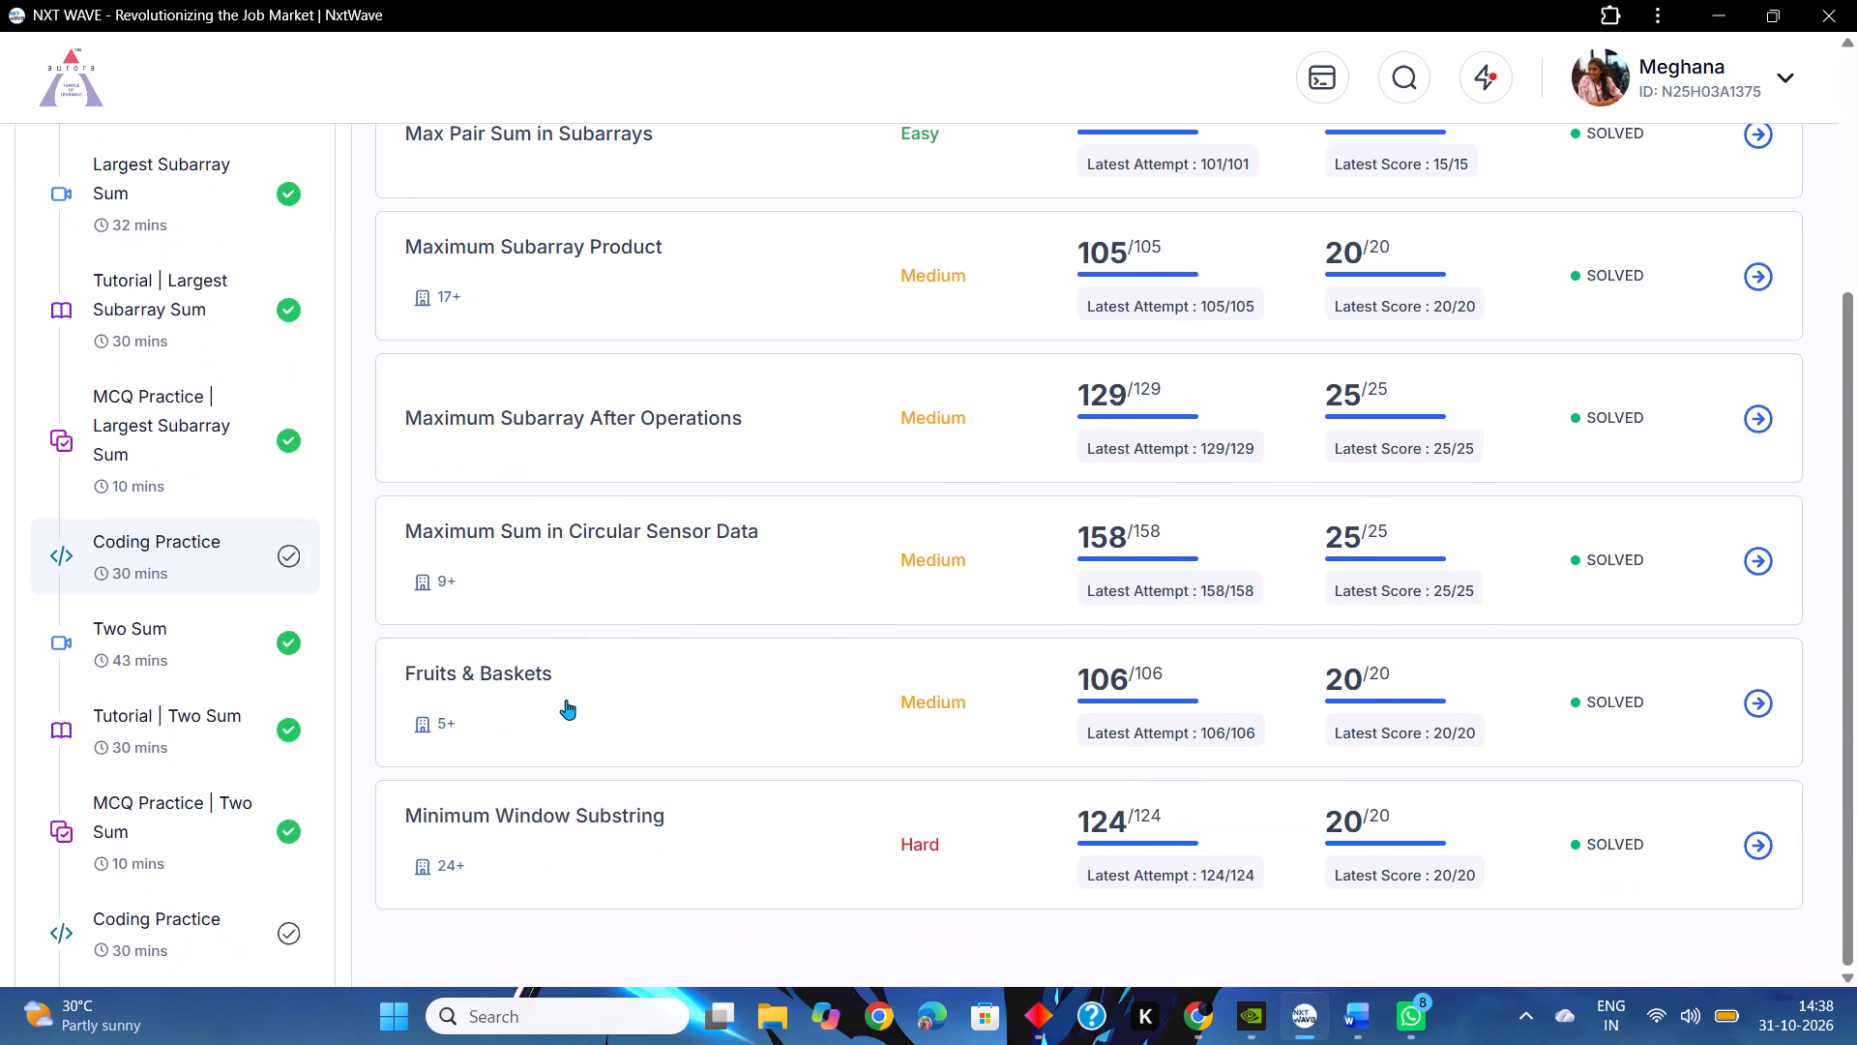
scroll(230, 741, "down", 6)
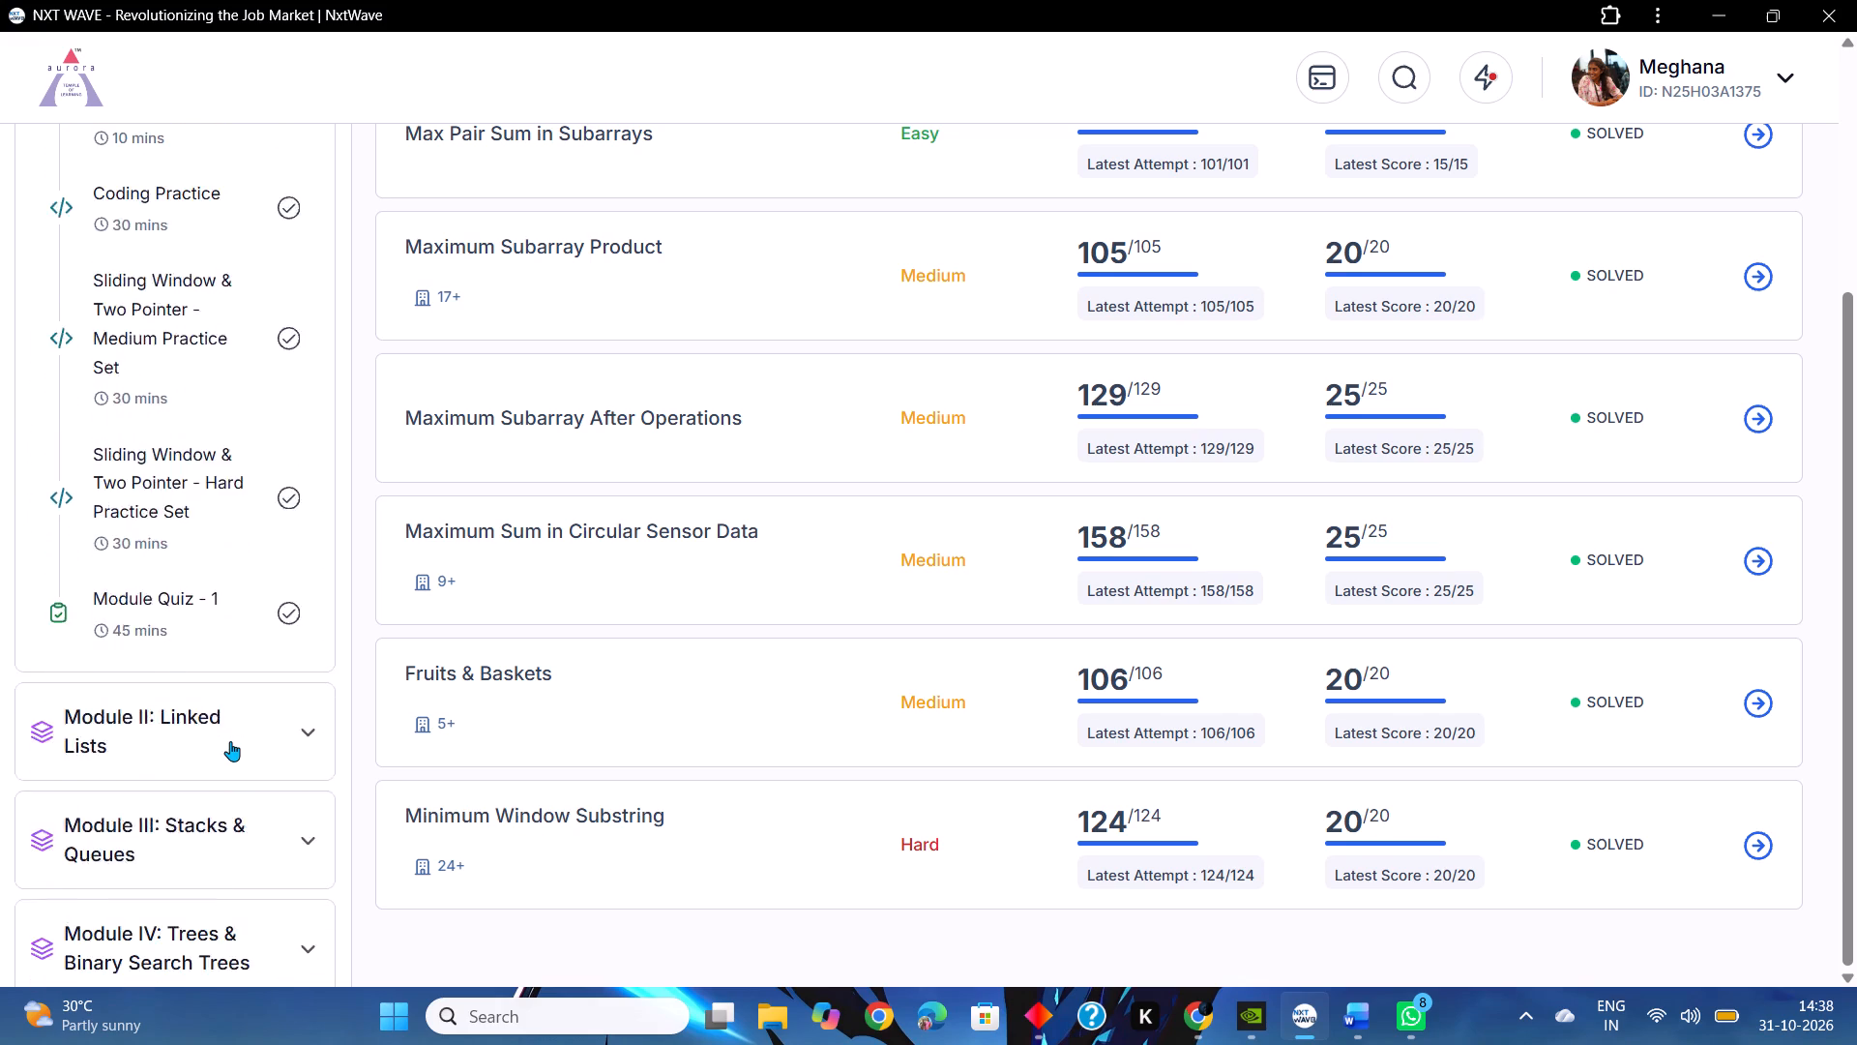
scroll(230, 741, "up", 4)
left_click(196, 693)
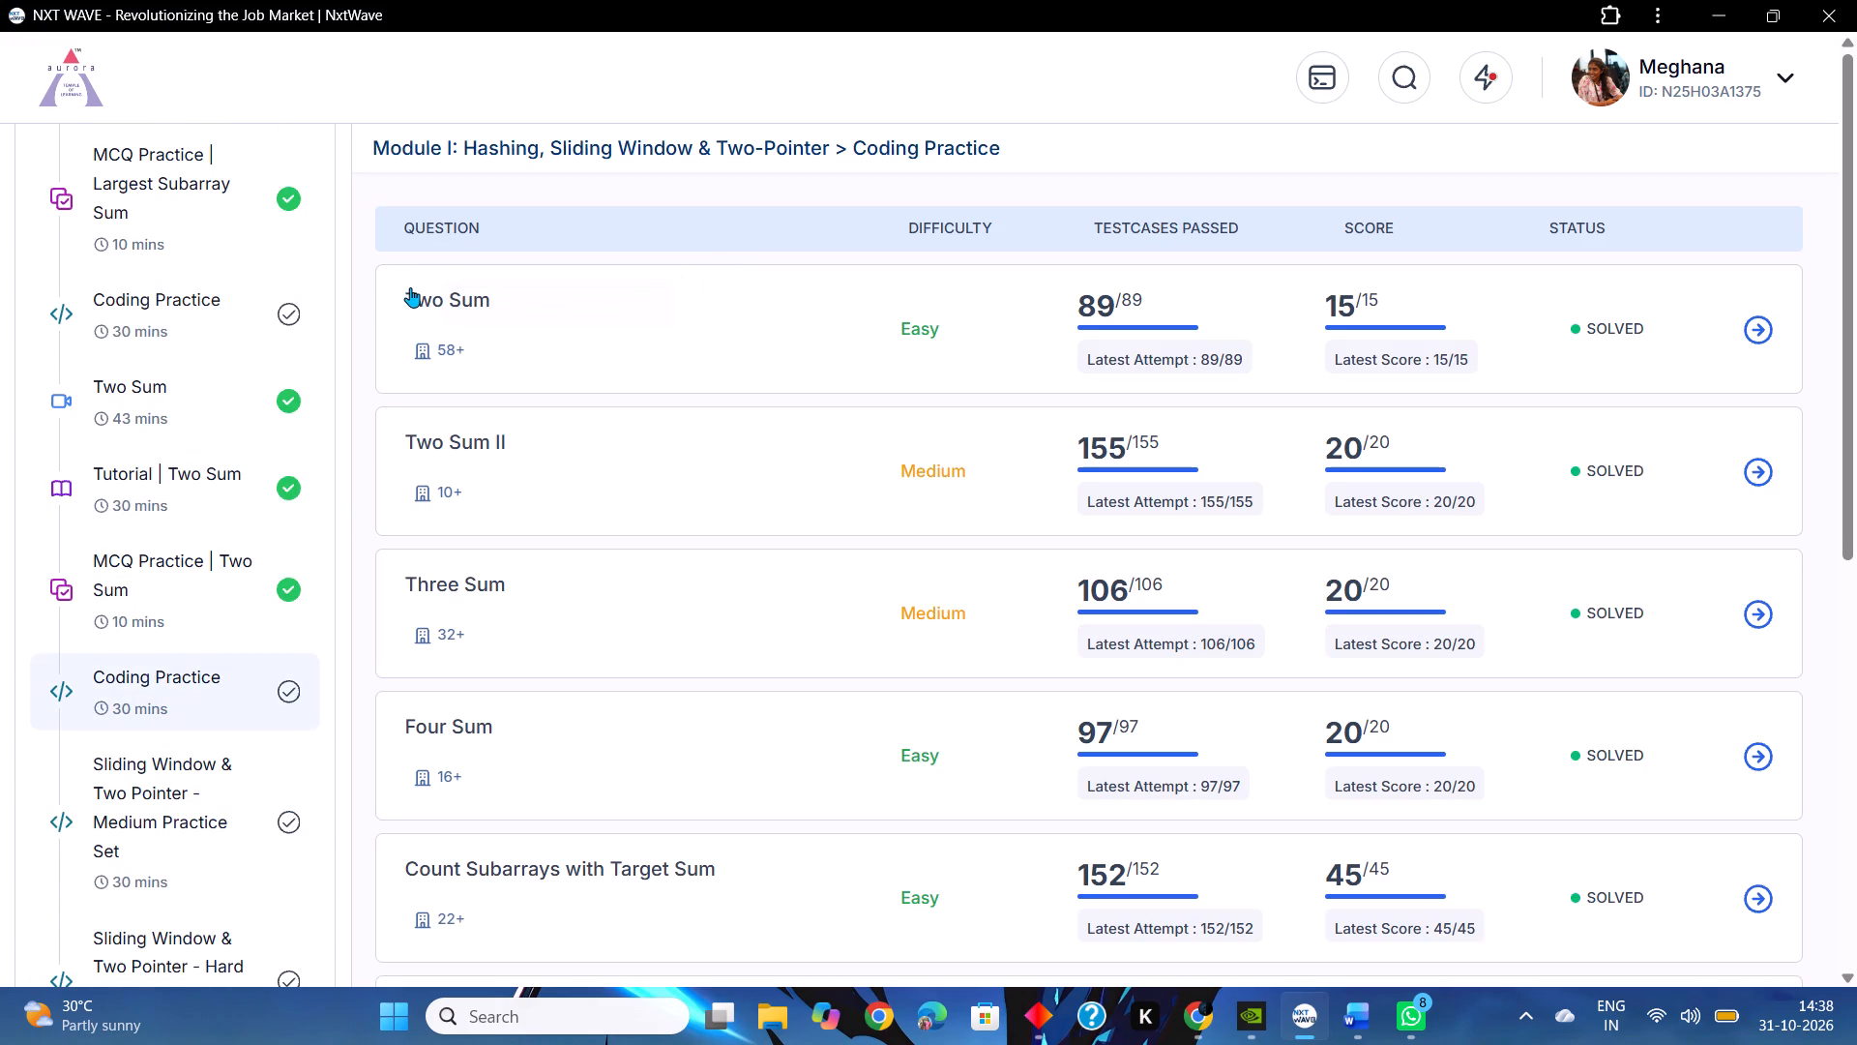
left_click_drag(408, 287, 569, 266)
key("ctrl+c")
key("alt+Tab")
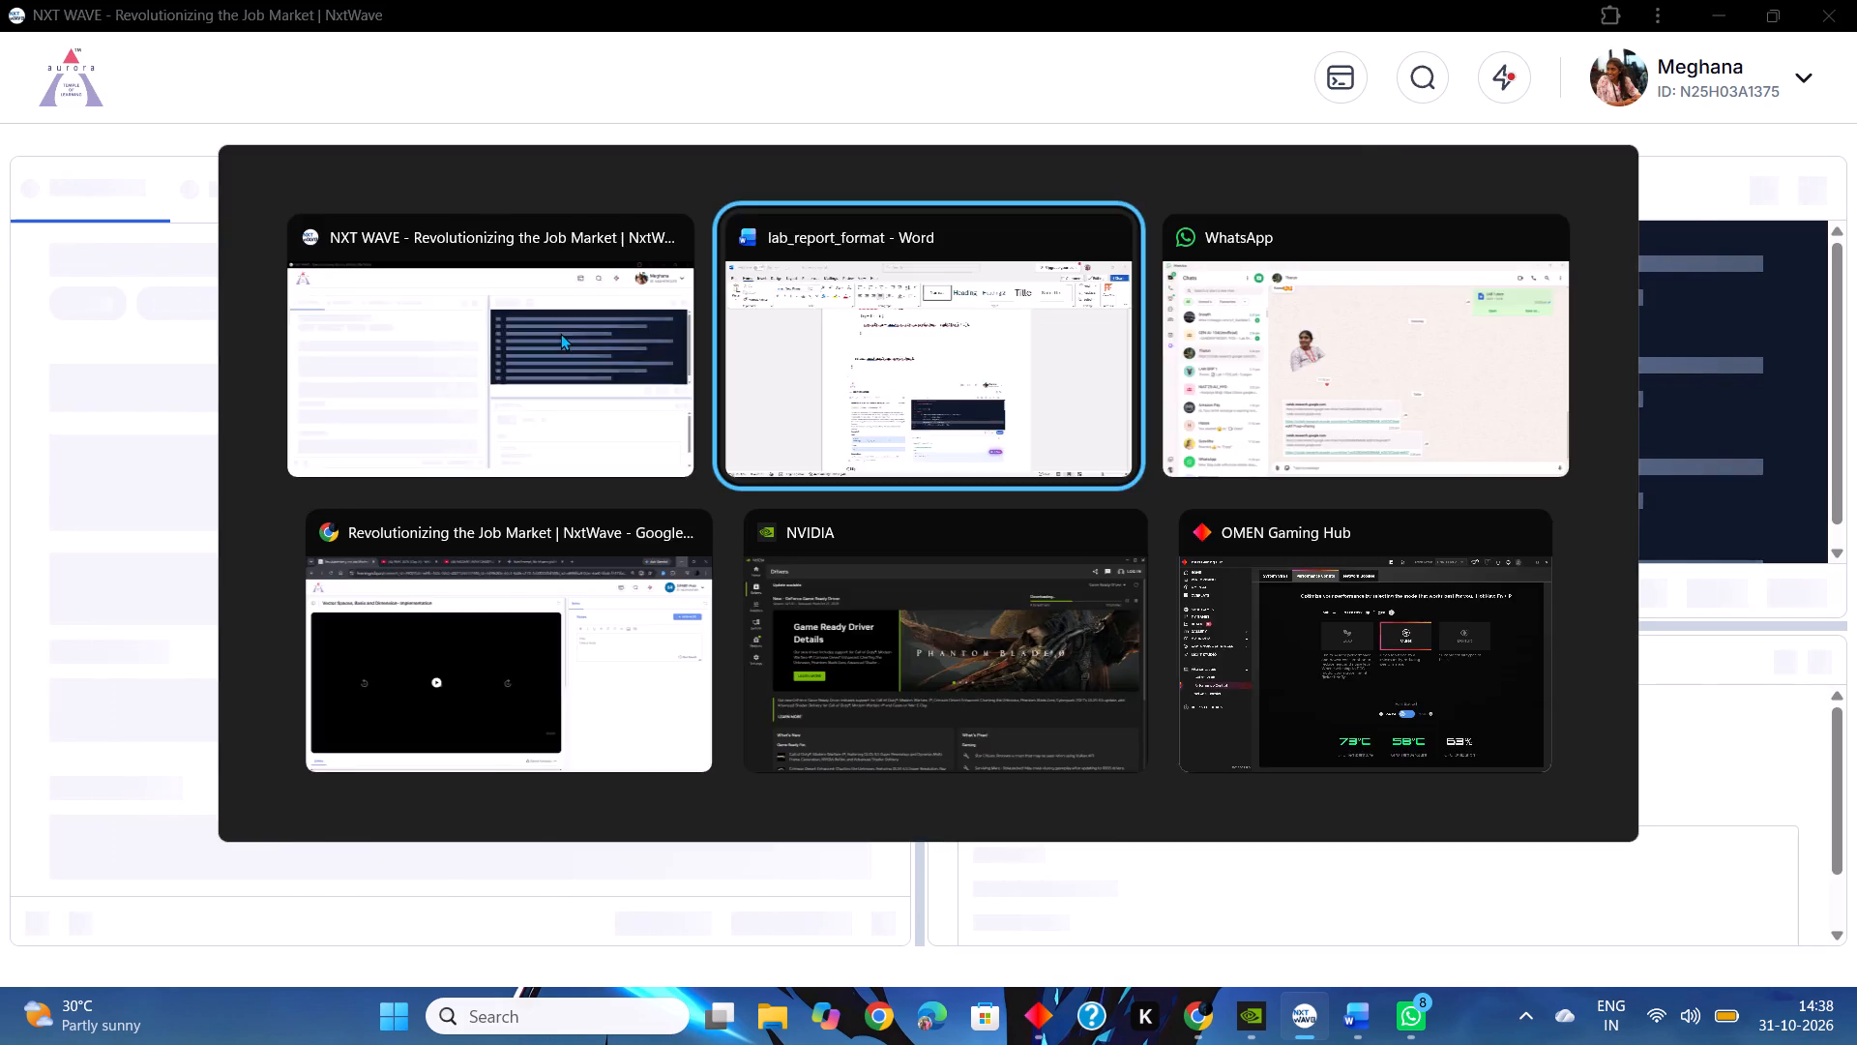
key("ctrl+v")
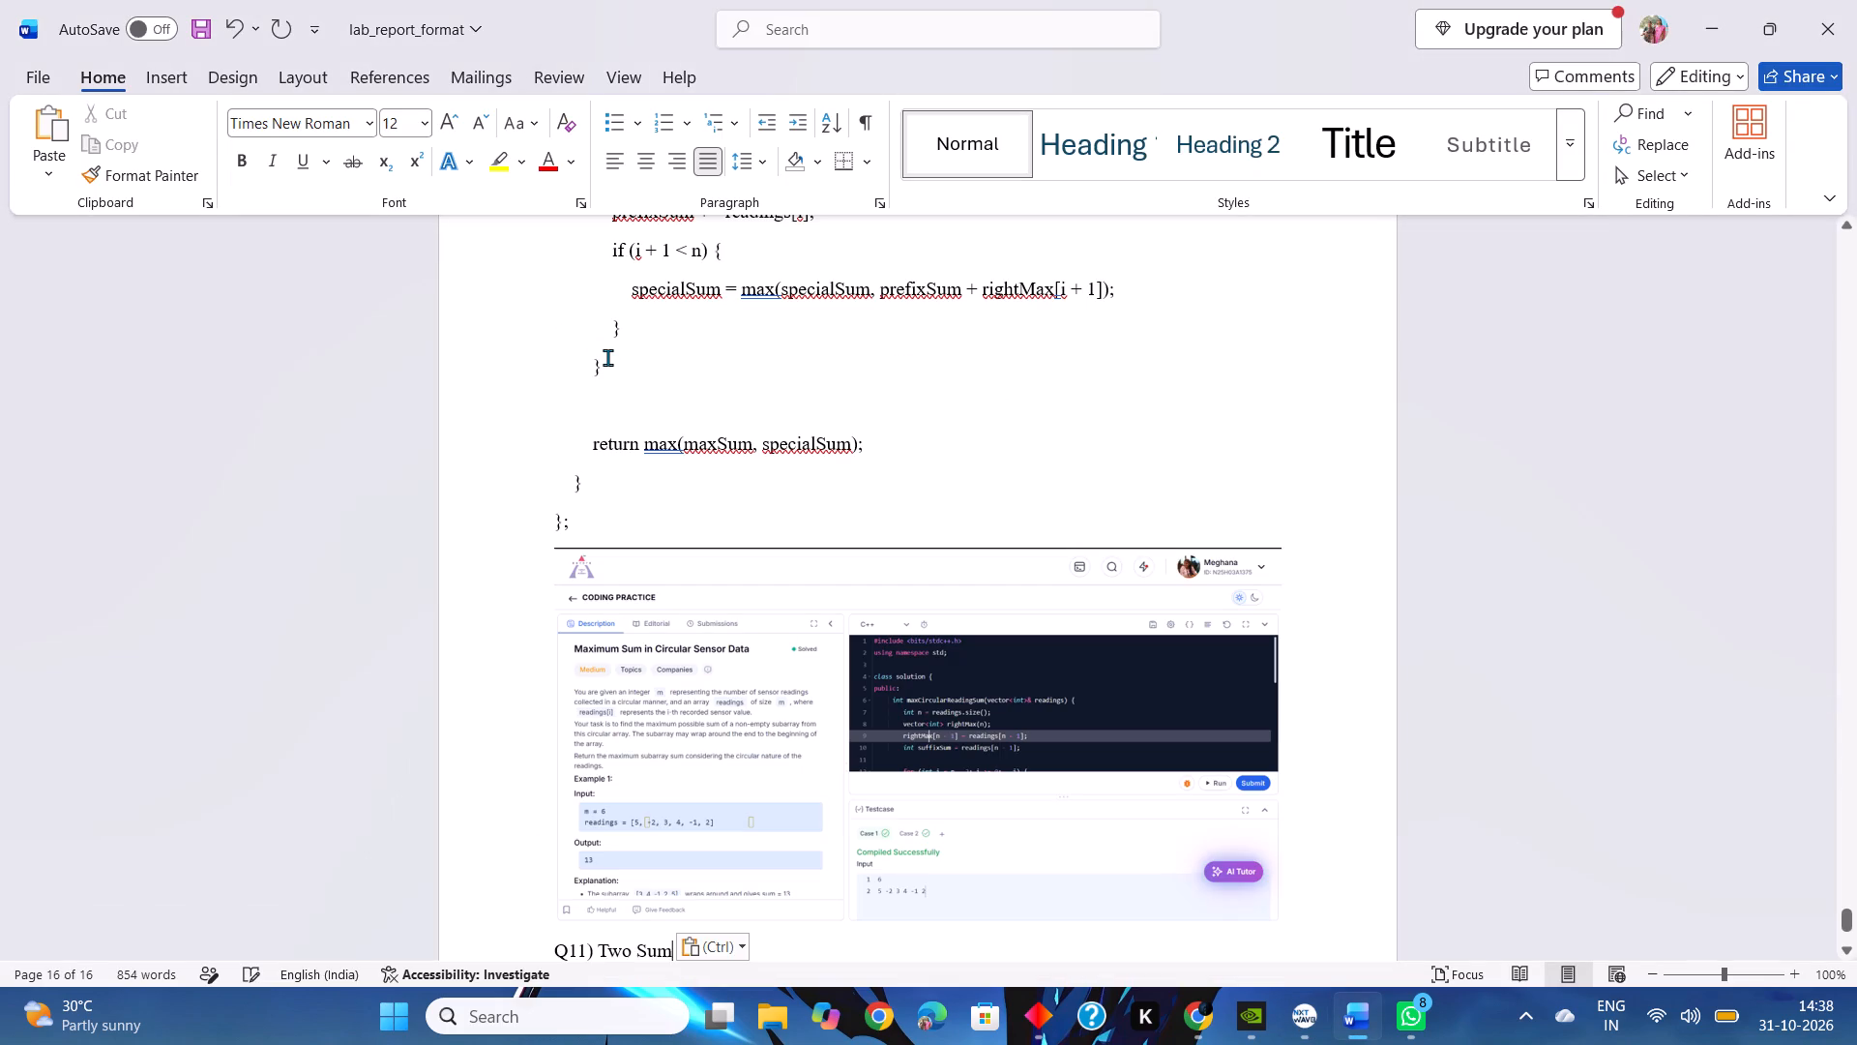
Make the Q11) Two Sum heading bold and start a new non-bold line below it.
scroll(663, 452, "down", 6)
left_click_drag(545, 676, 698, 675)
left_click(724, 642)
left_click(796, 716)
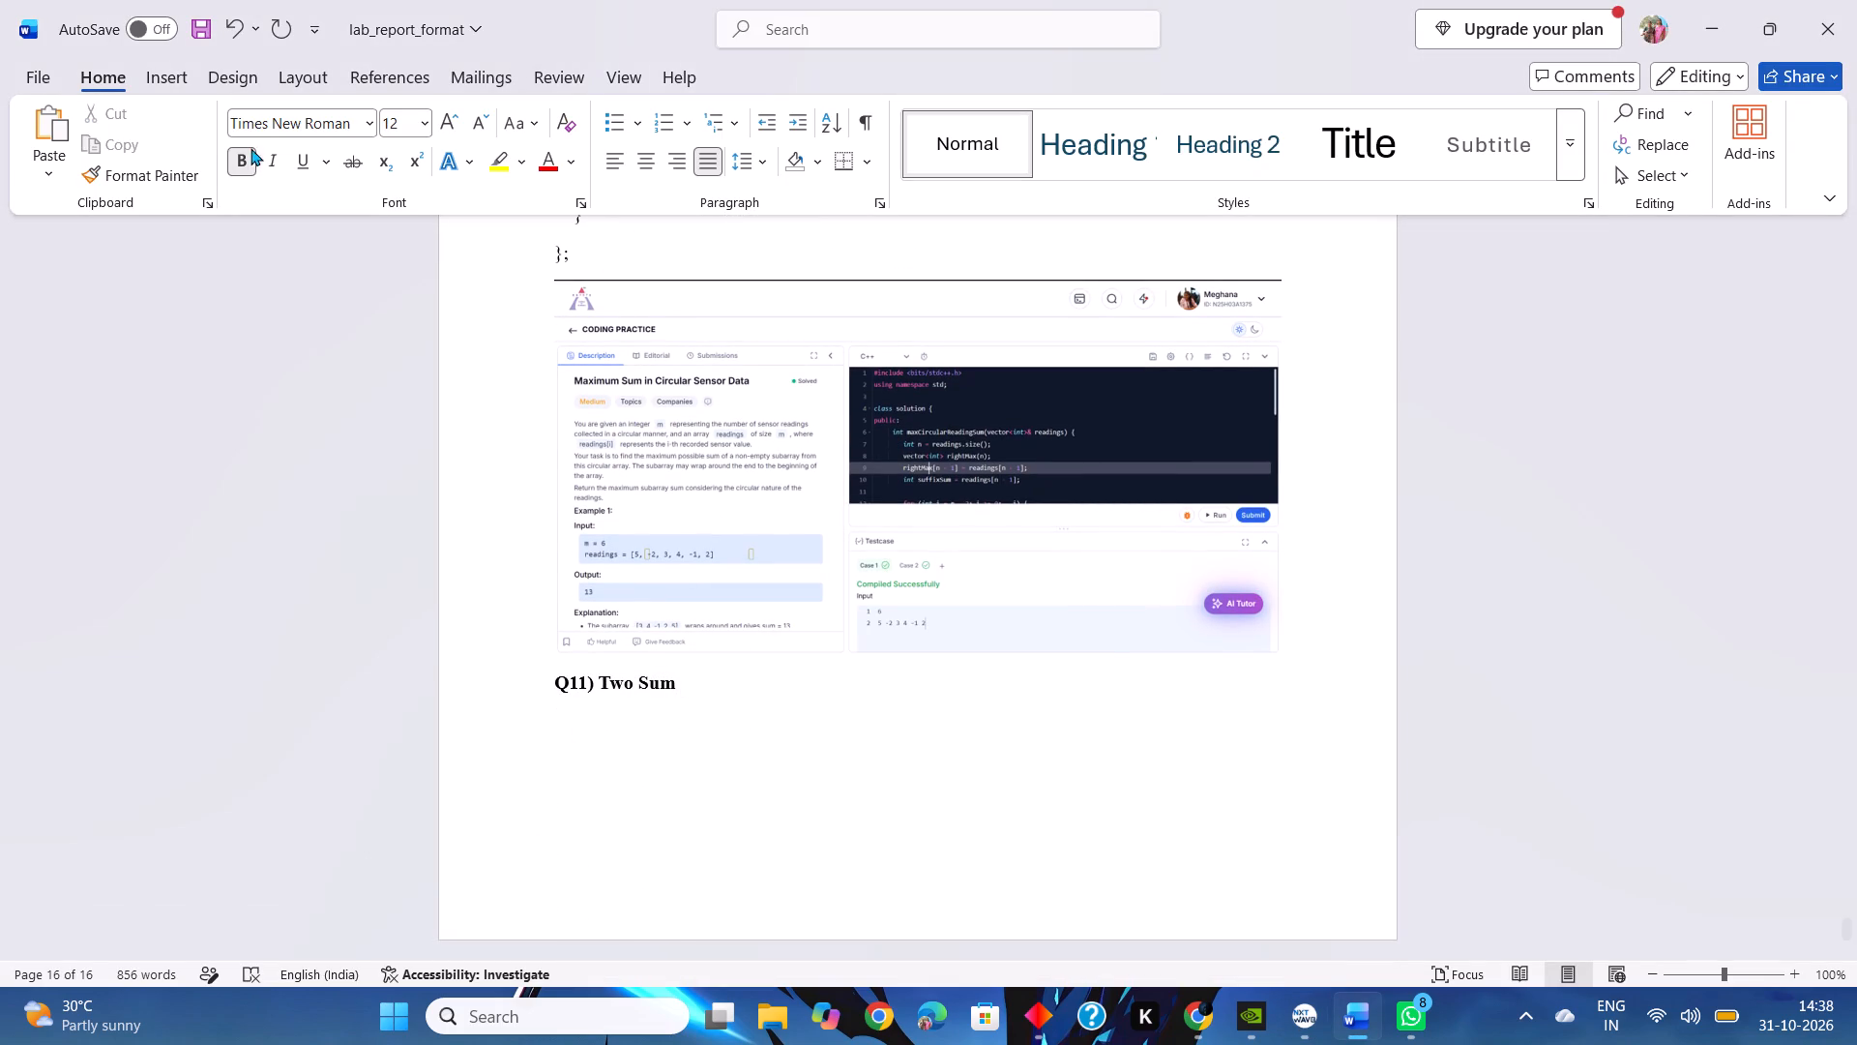
left_click(245, 153)
key("Return")
Copy the full Two Sum solution code from NxtWave and paste it below the Q11 heading in Word.
key("alt+Tab")
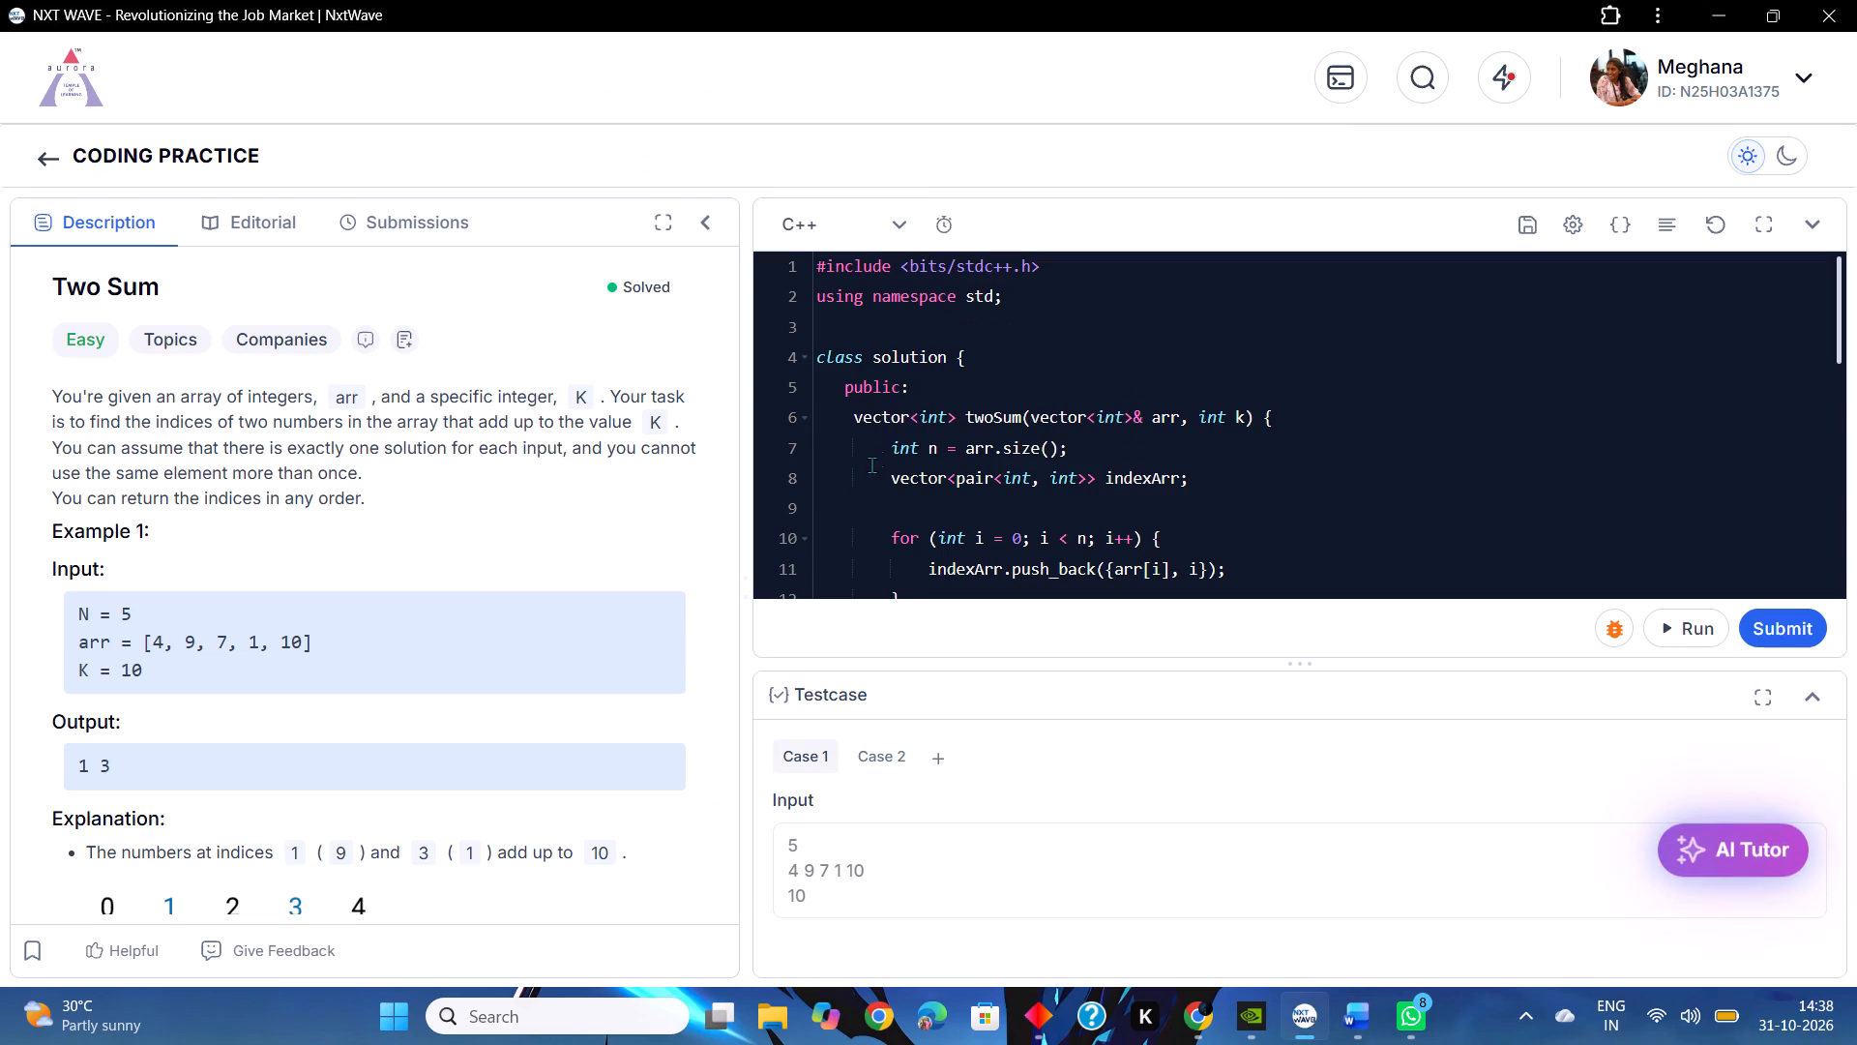
left_click(928, 411)
key("ctrl+a")
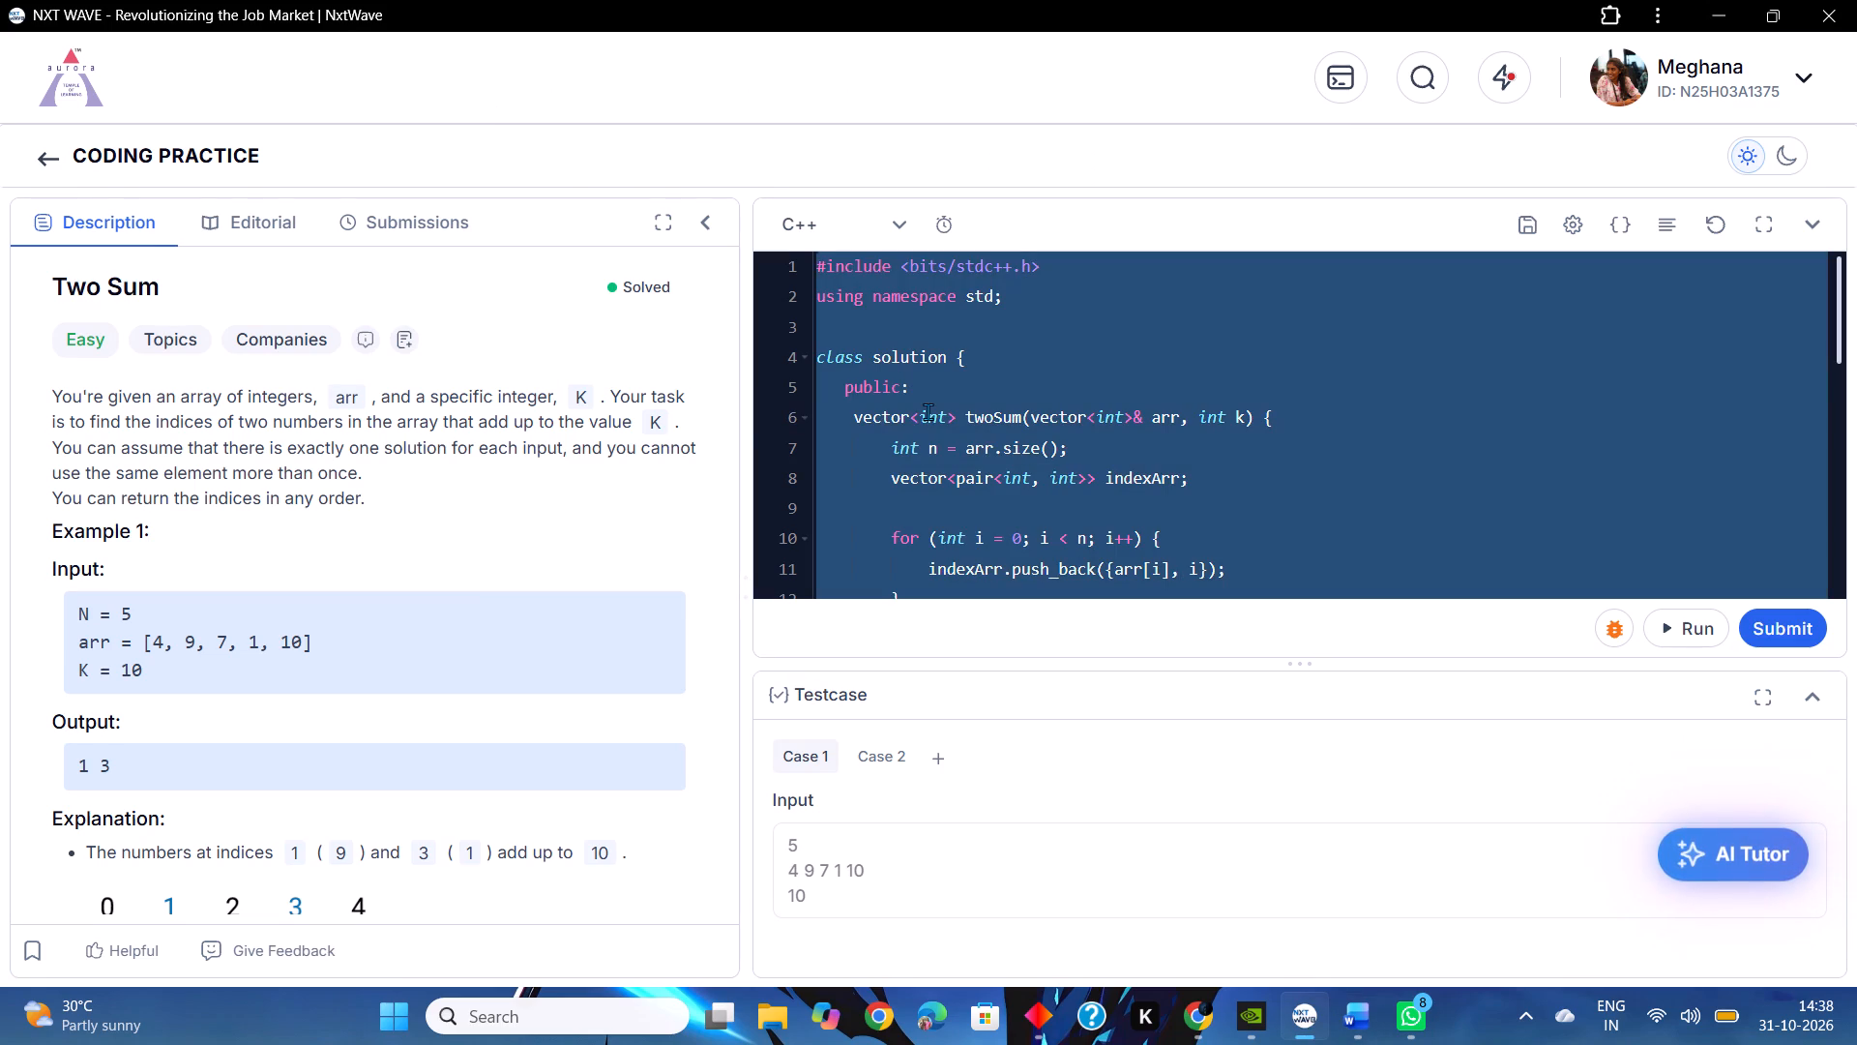
key("ctrl+c")
key("alt+Tab")
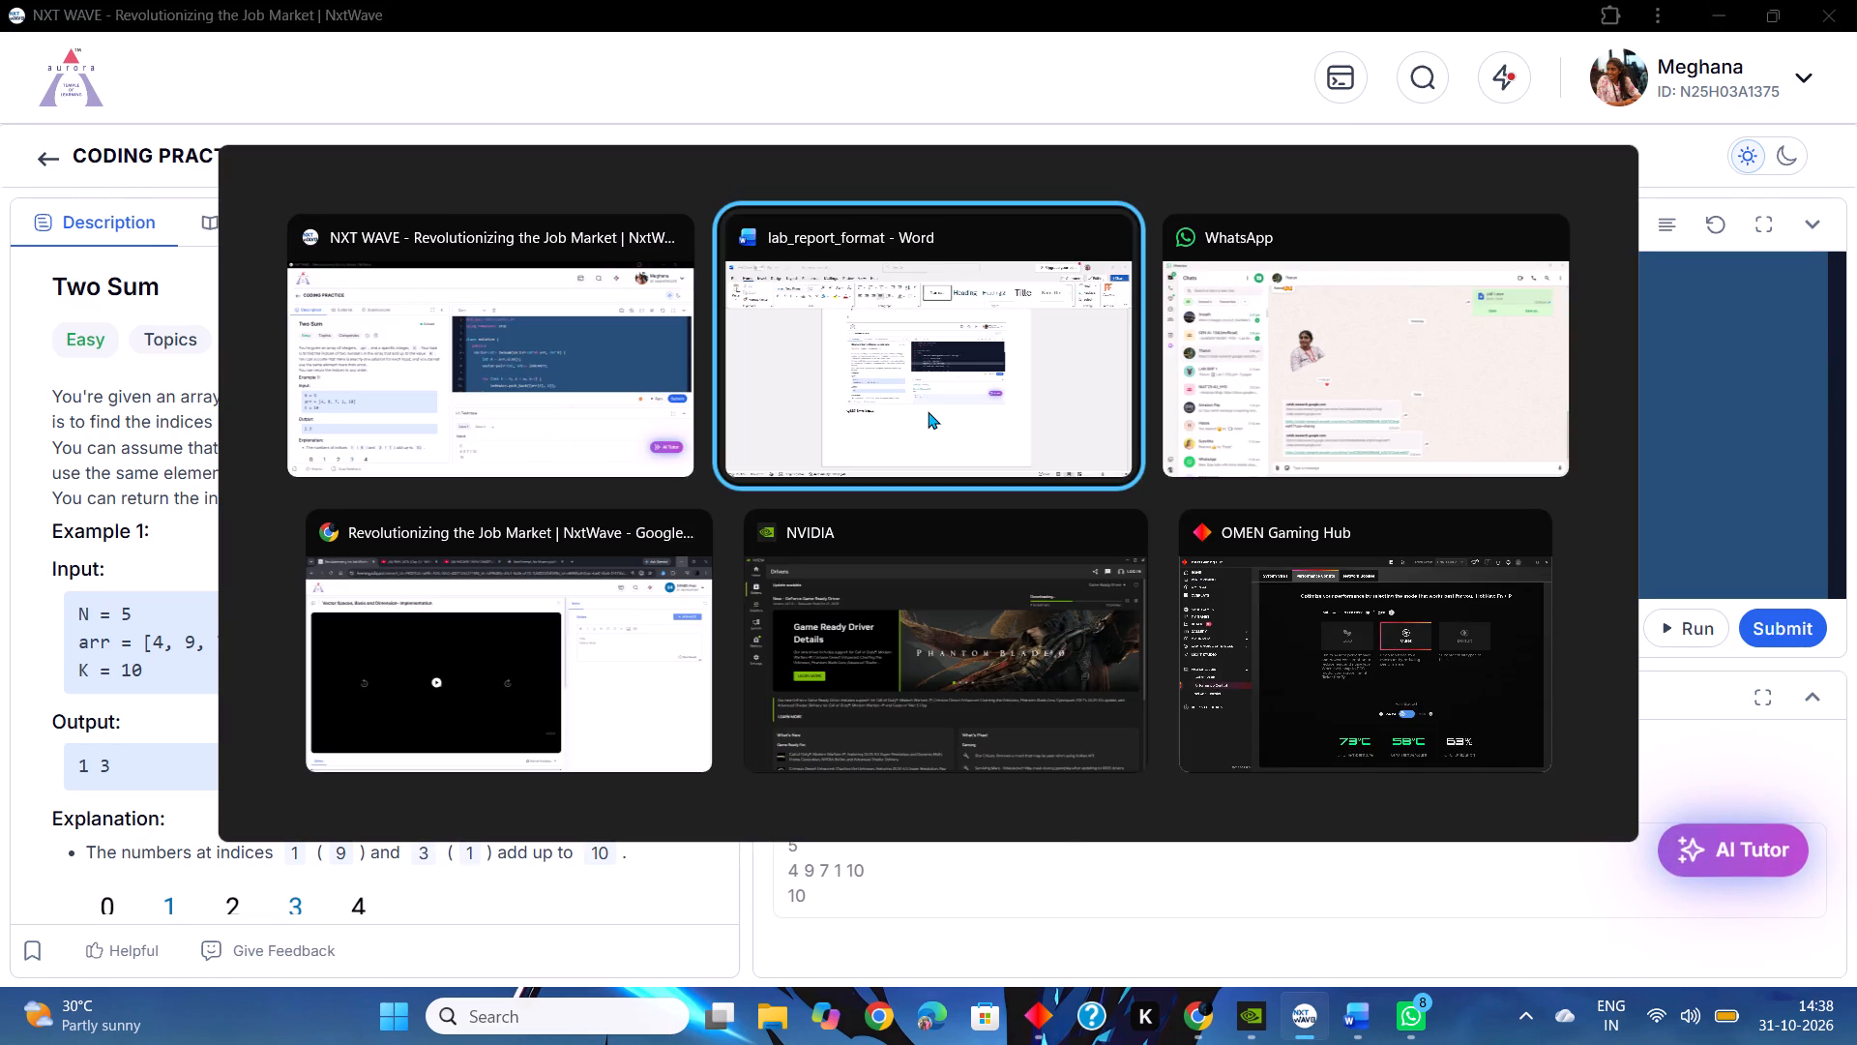
key("ctrl+v")
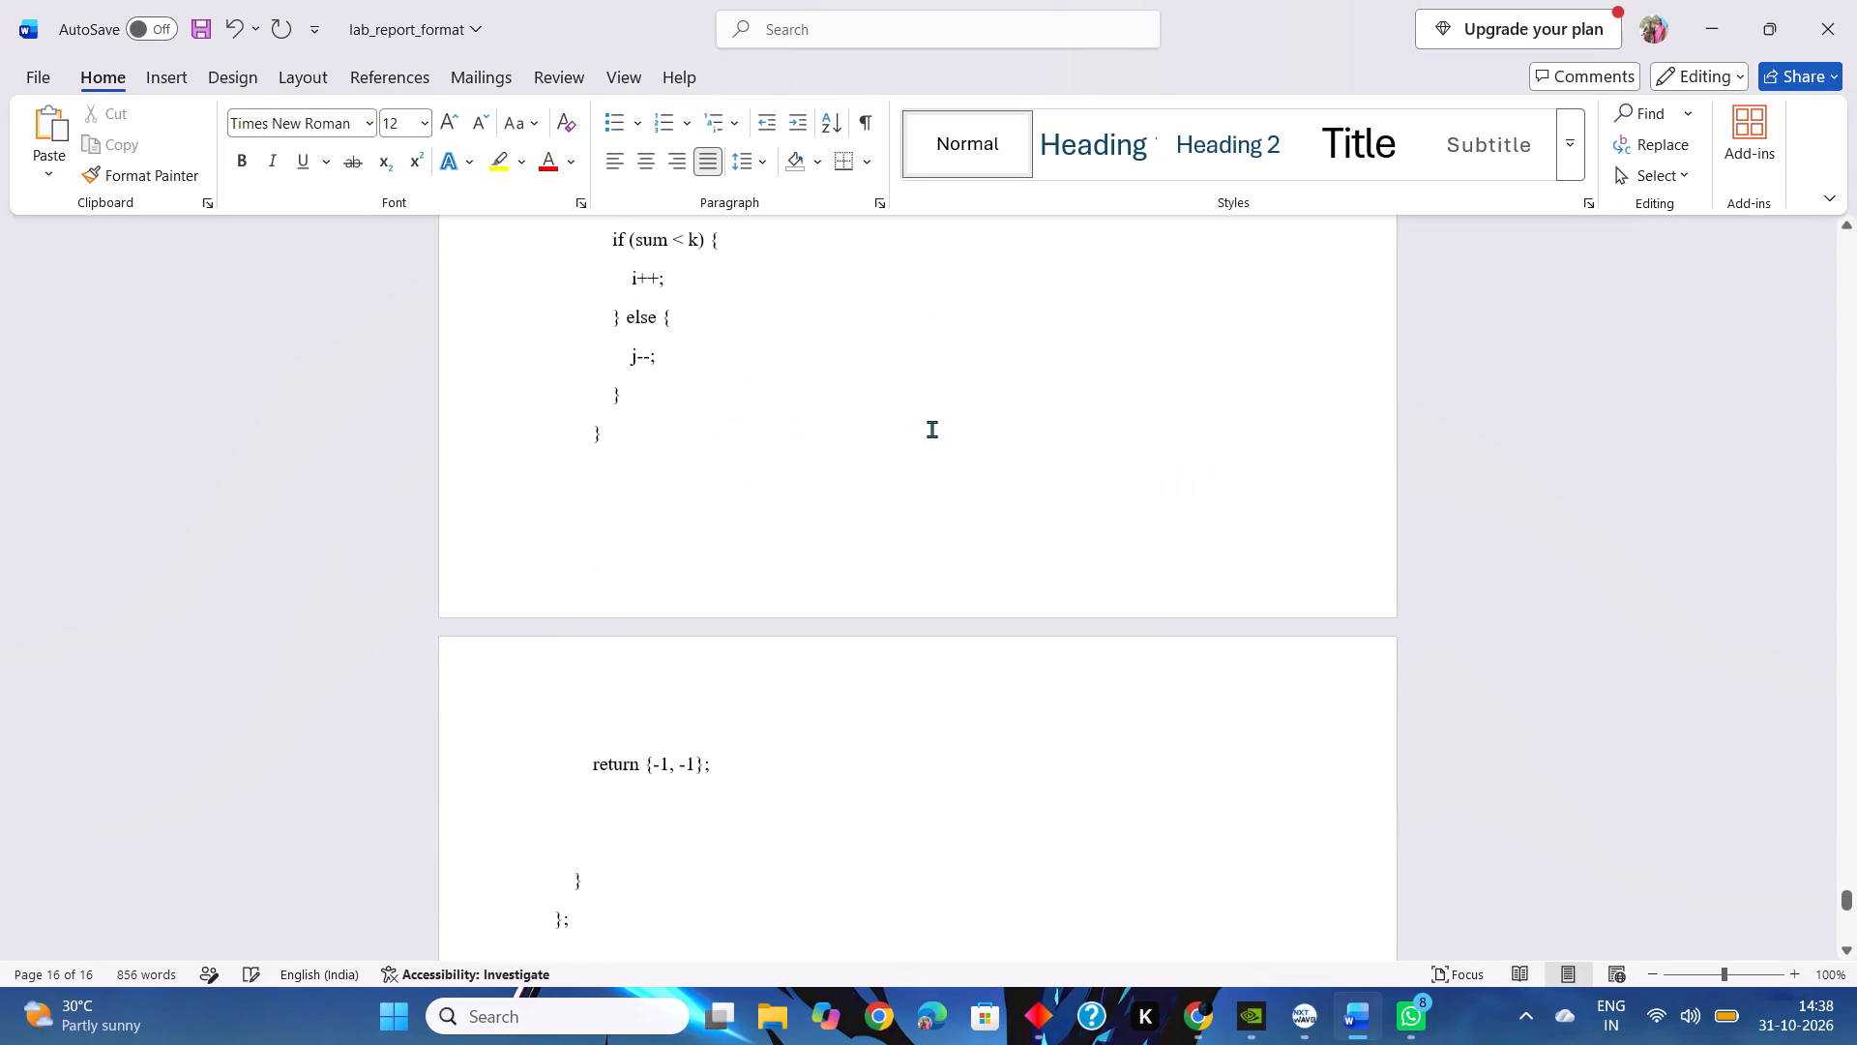
Start a new line below the Two Sum code, capture a full-screen screenshot of the Two Sum problem in NxtWave, and return to Word.
key("Return")
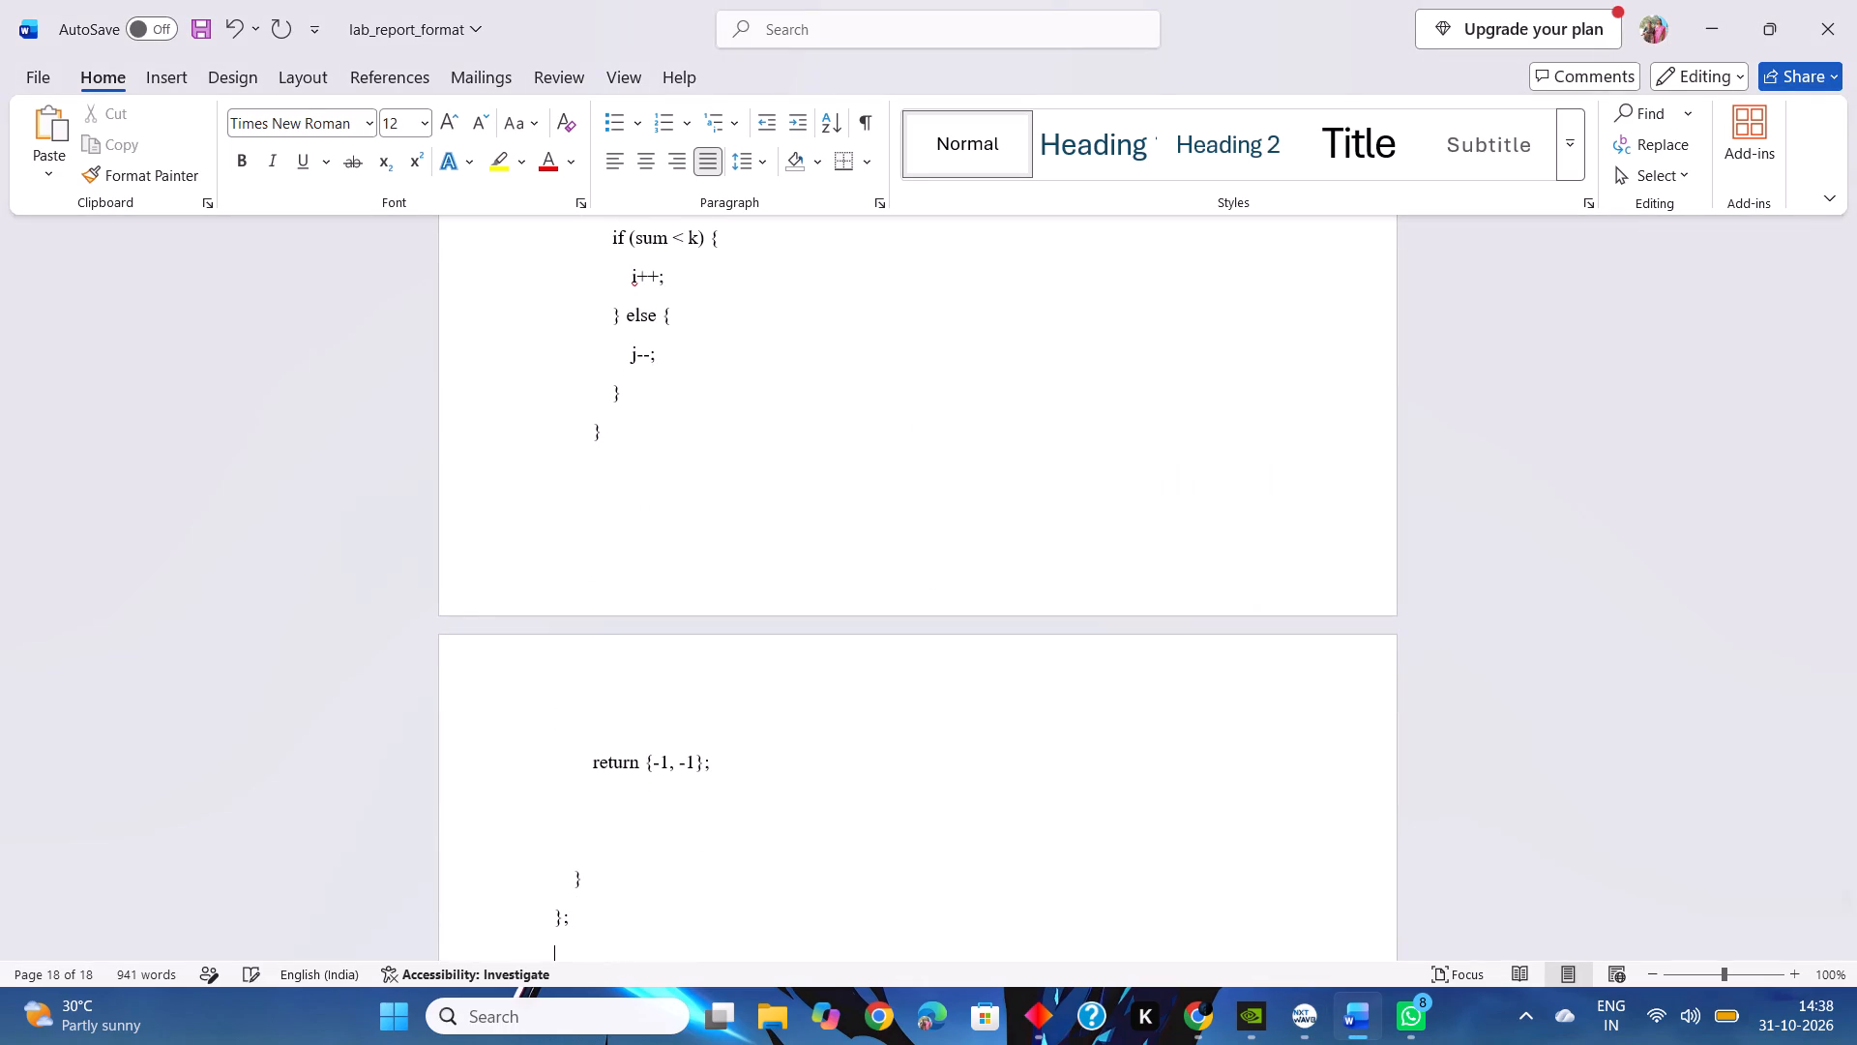
key("alt+Tab")
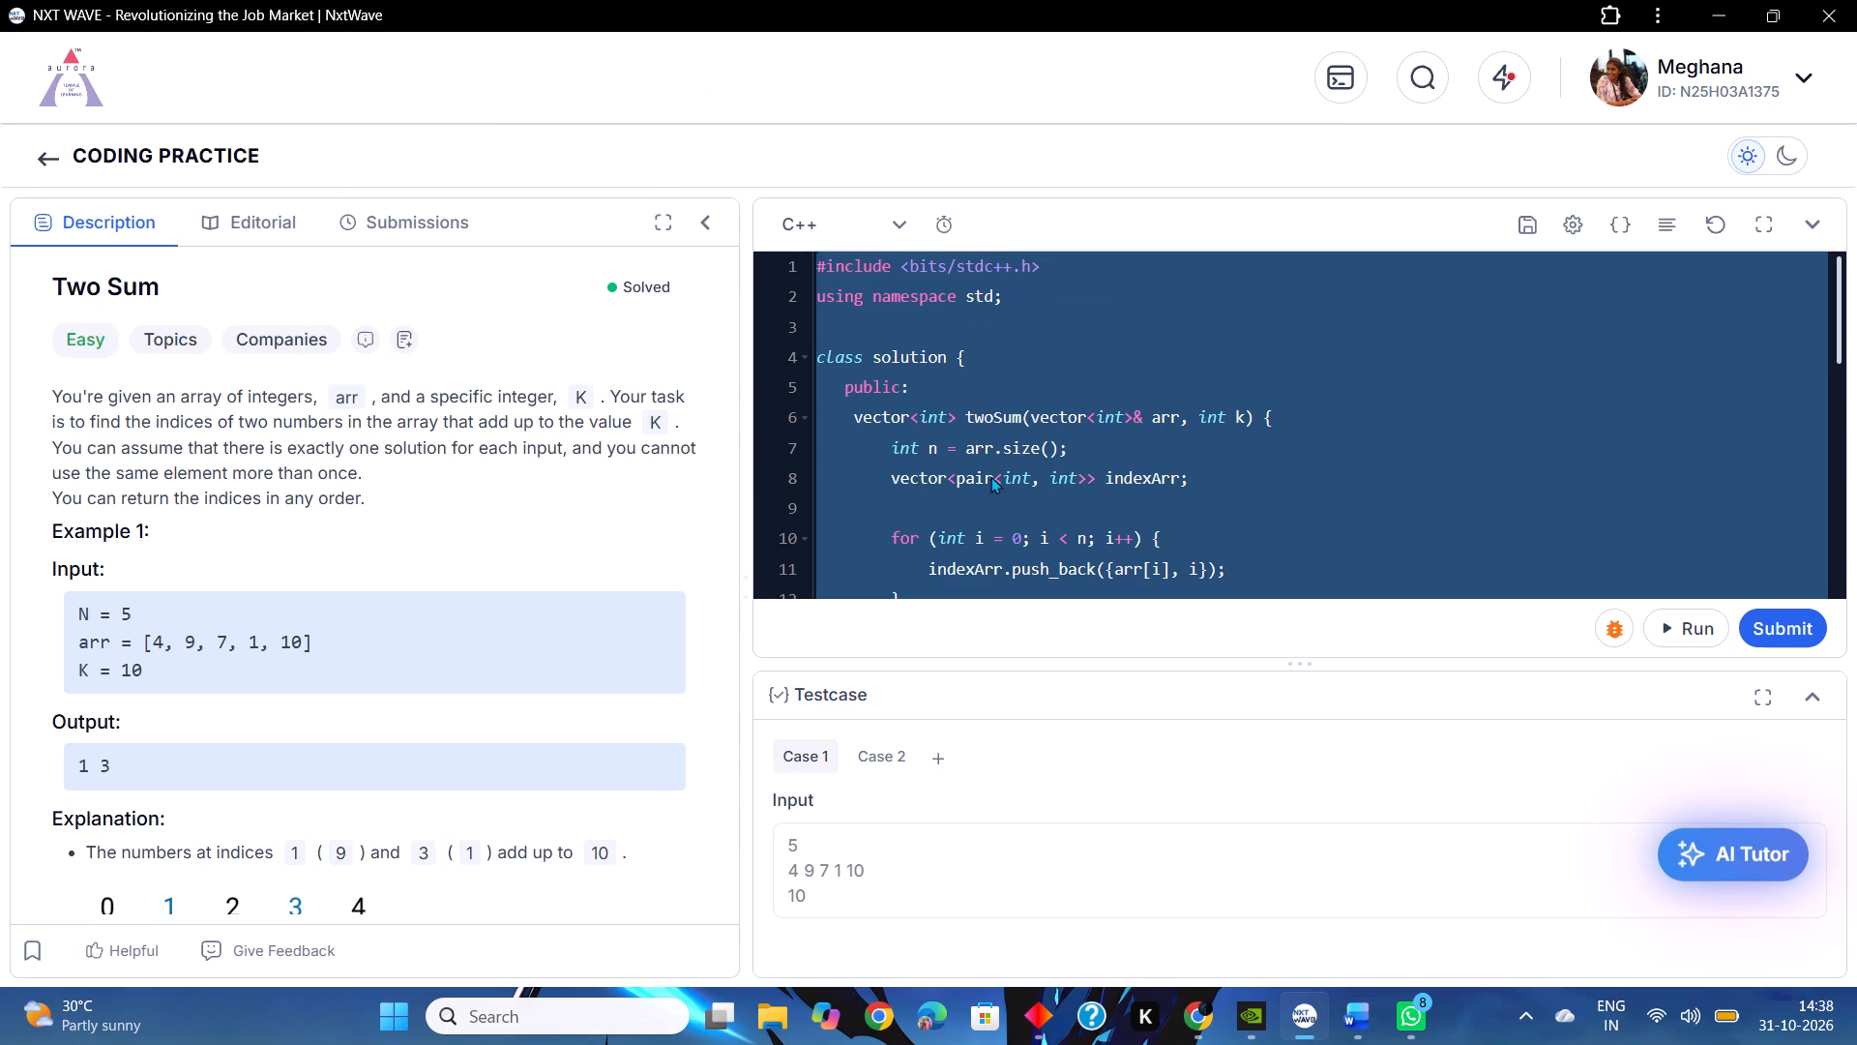
left_click(990, 476)
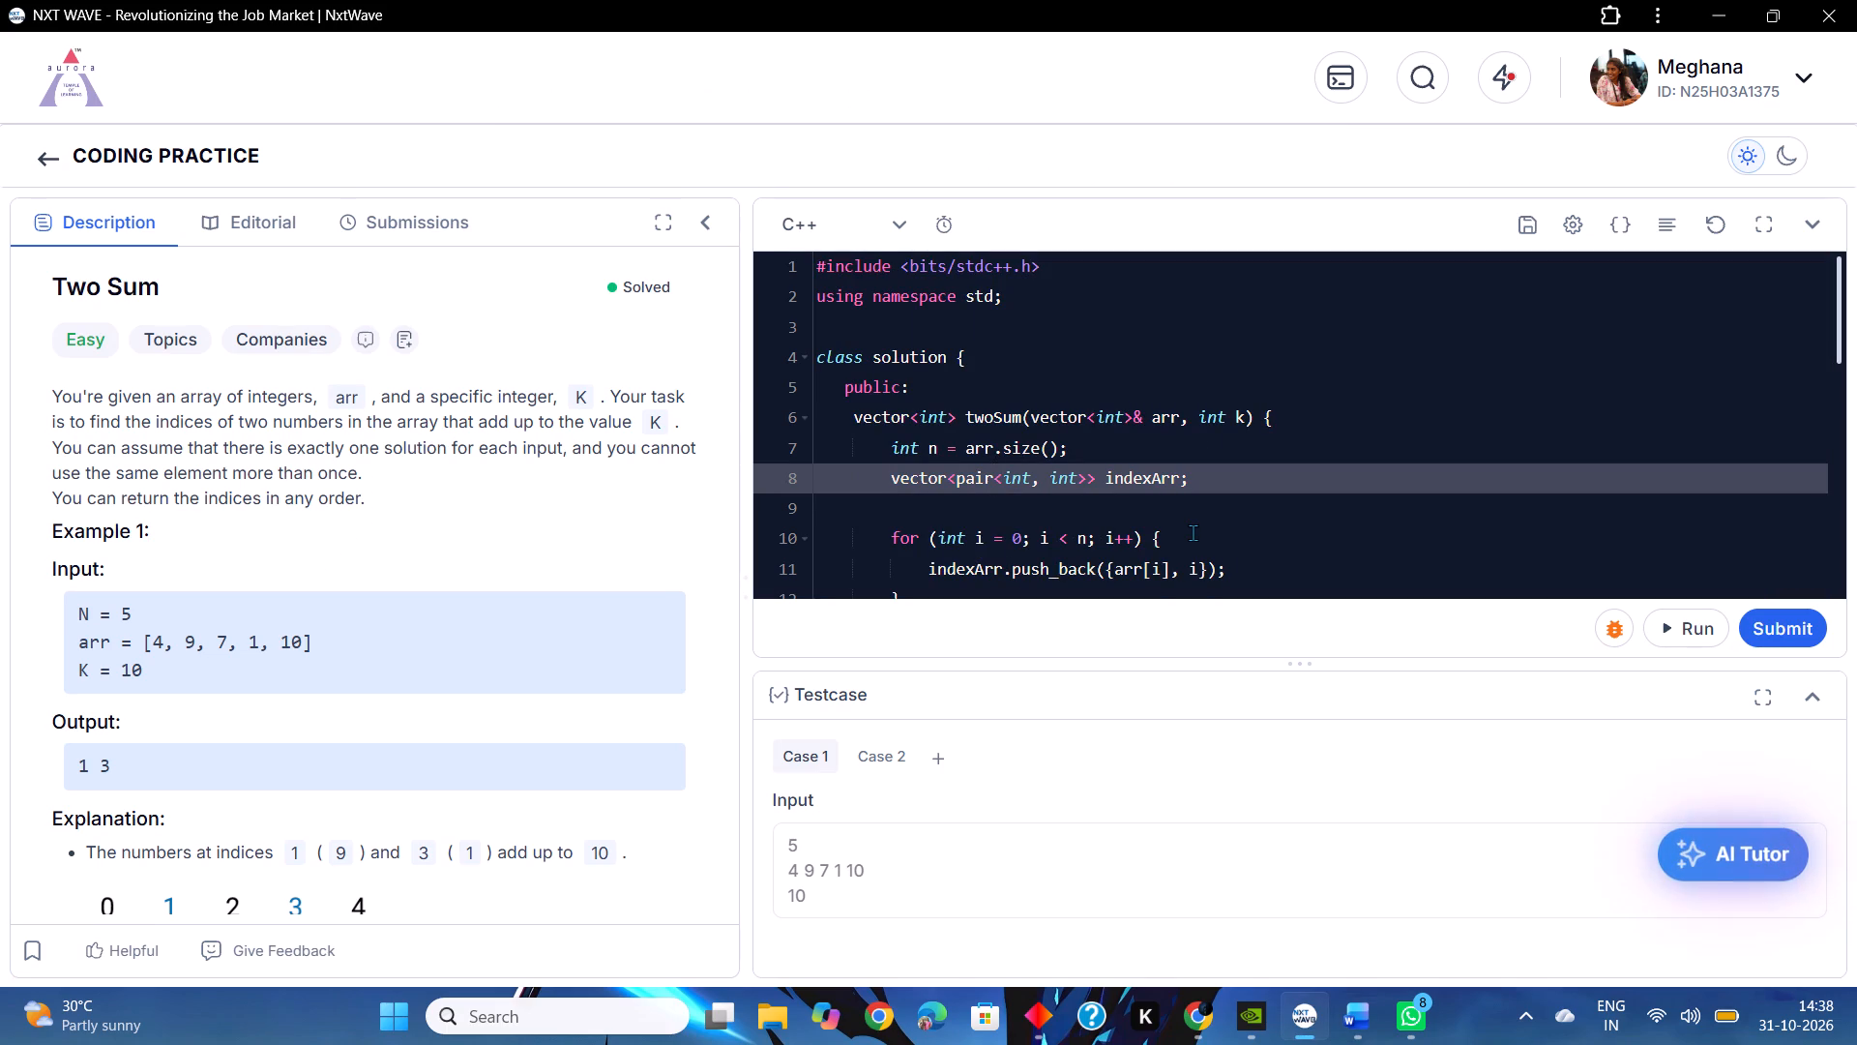
key("Print")
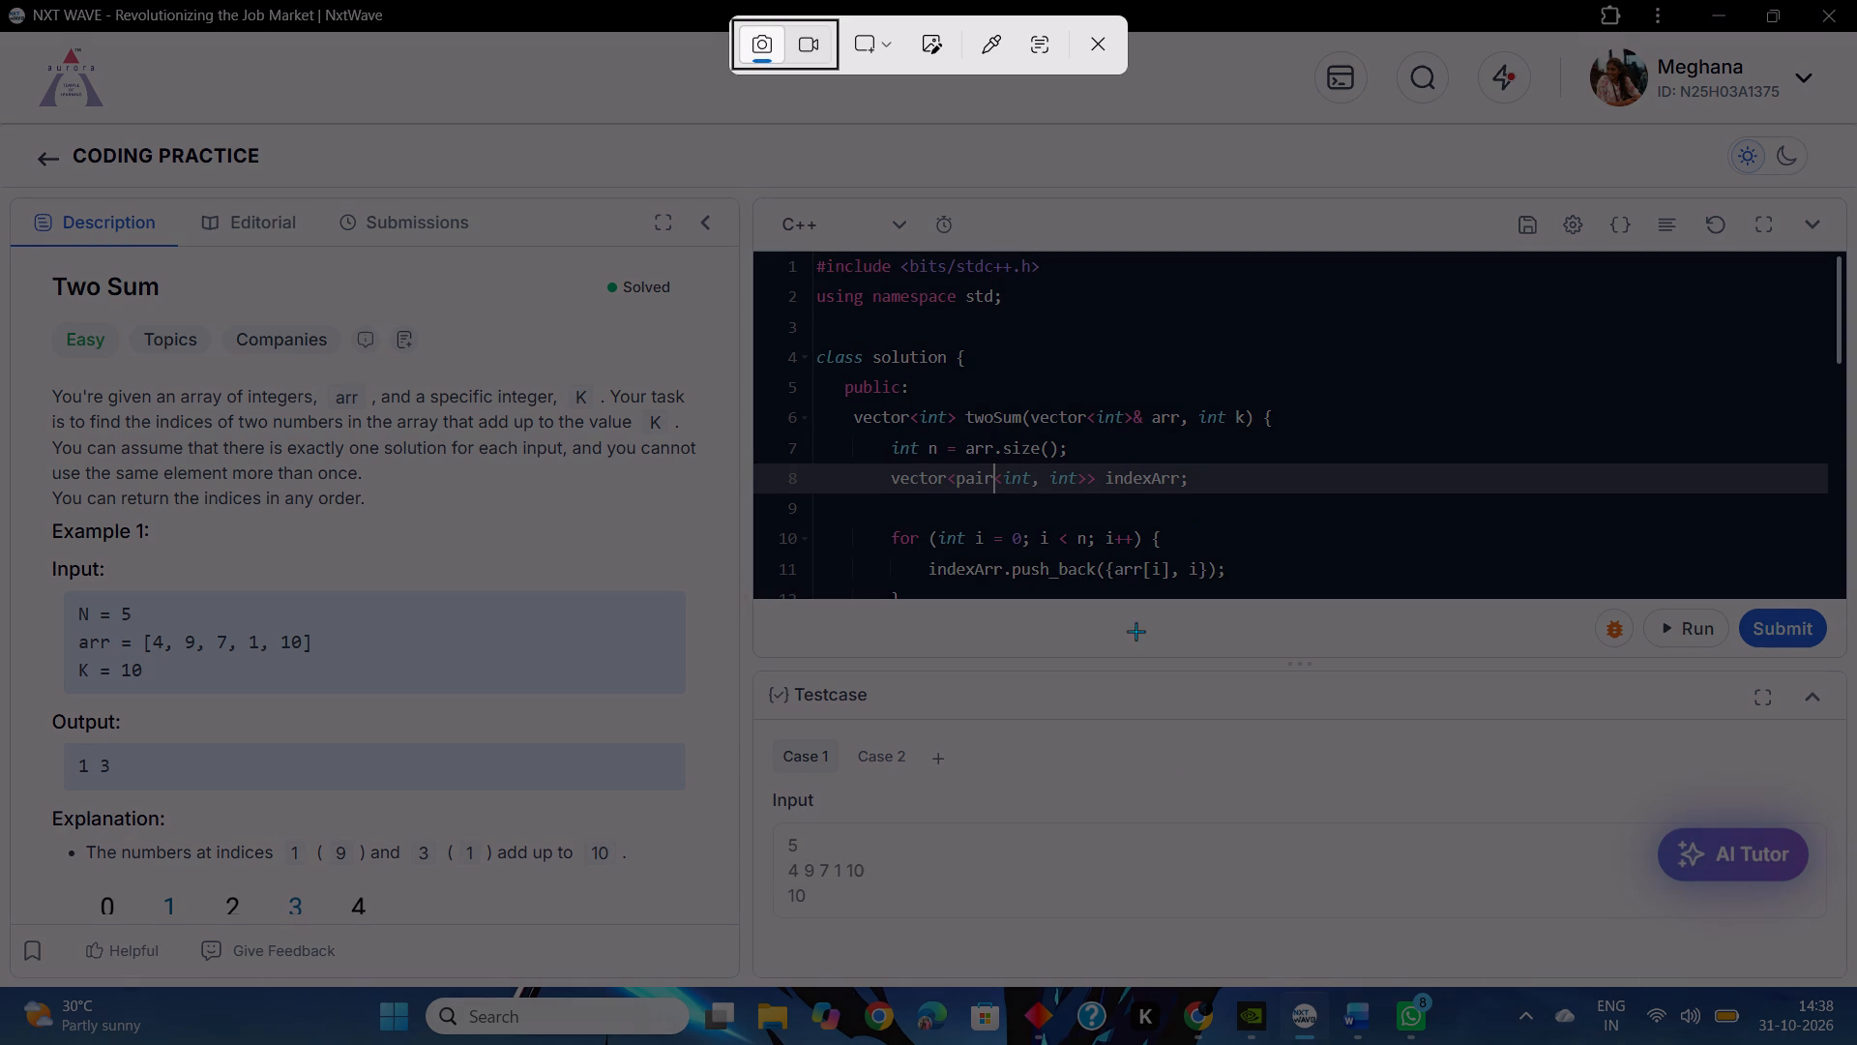
left_click(873, 56)
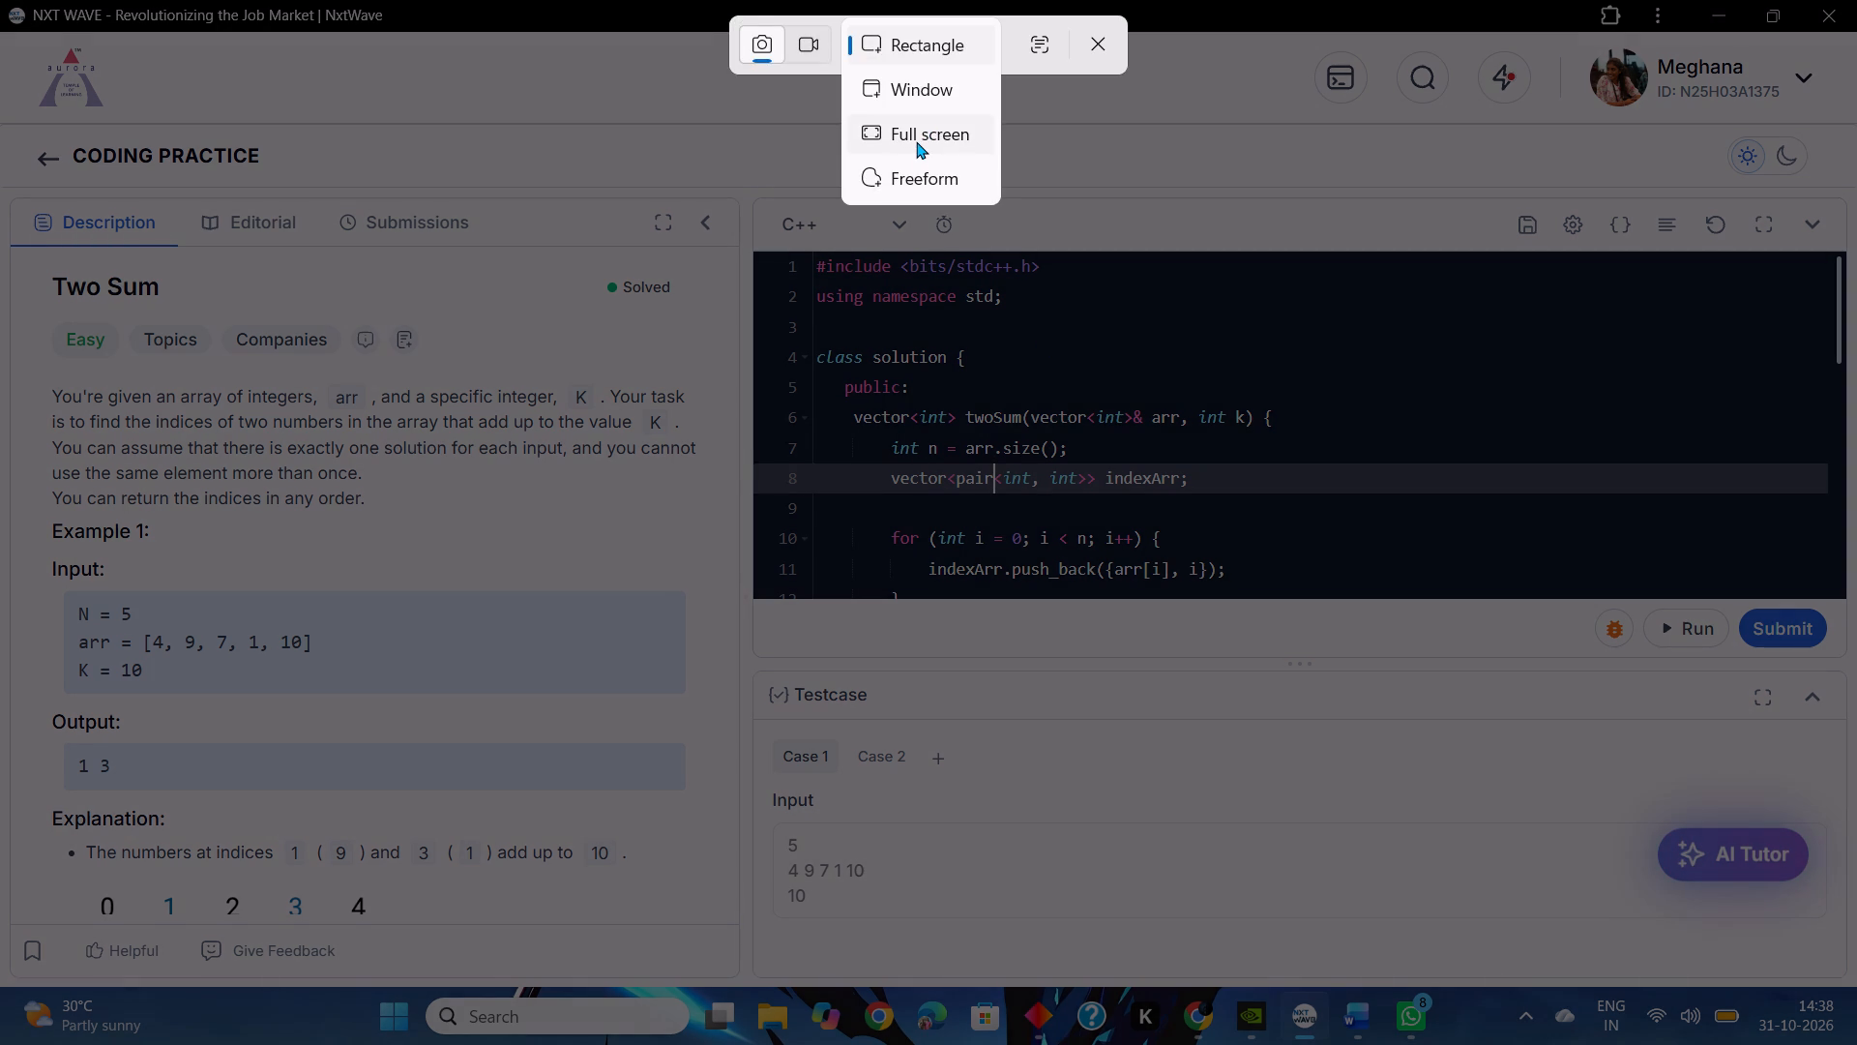
left_click(916, 141)
key("alt+Tab")
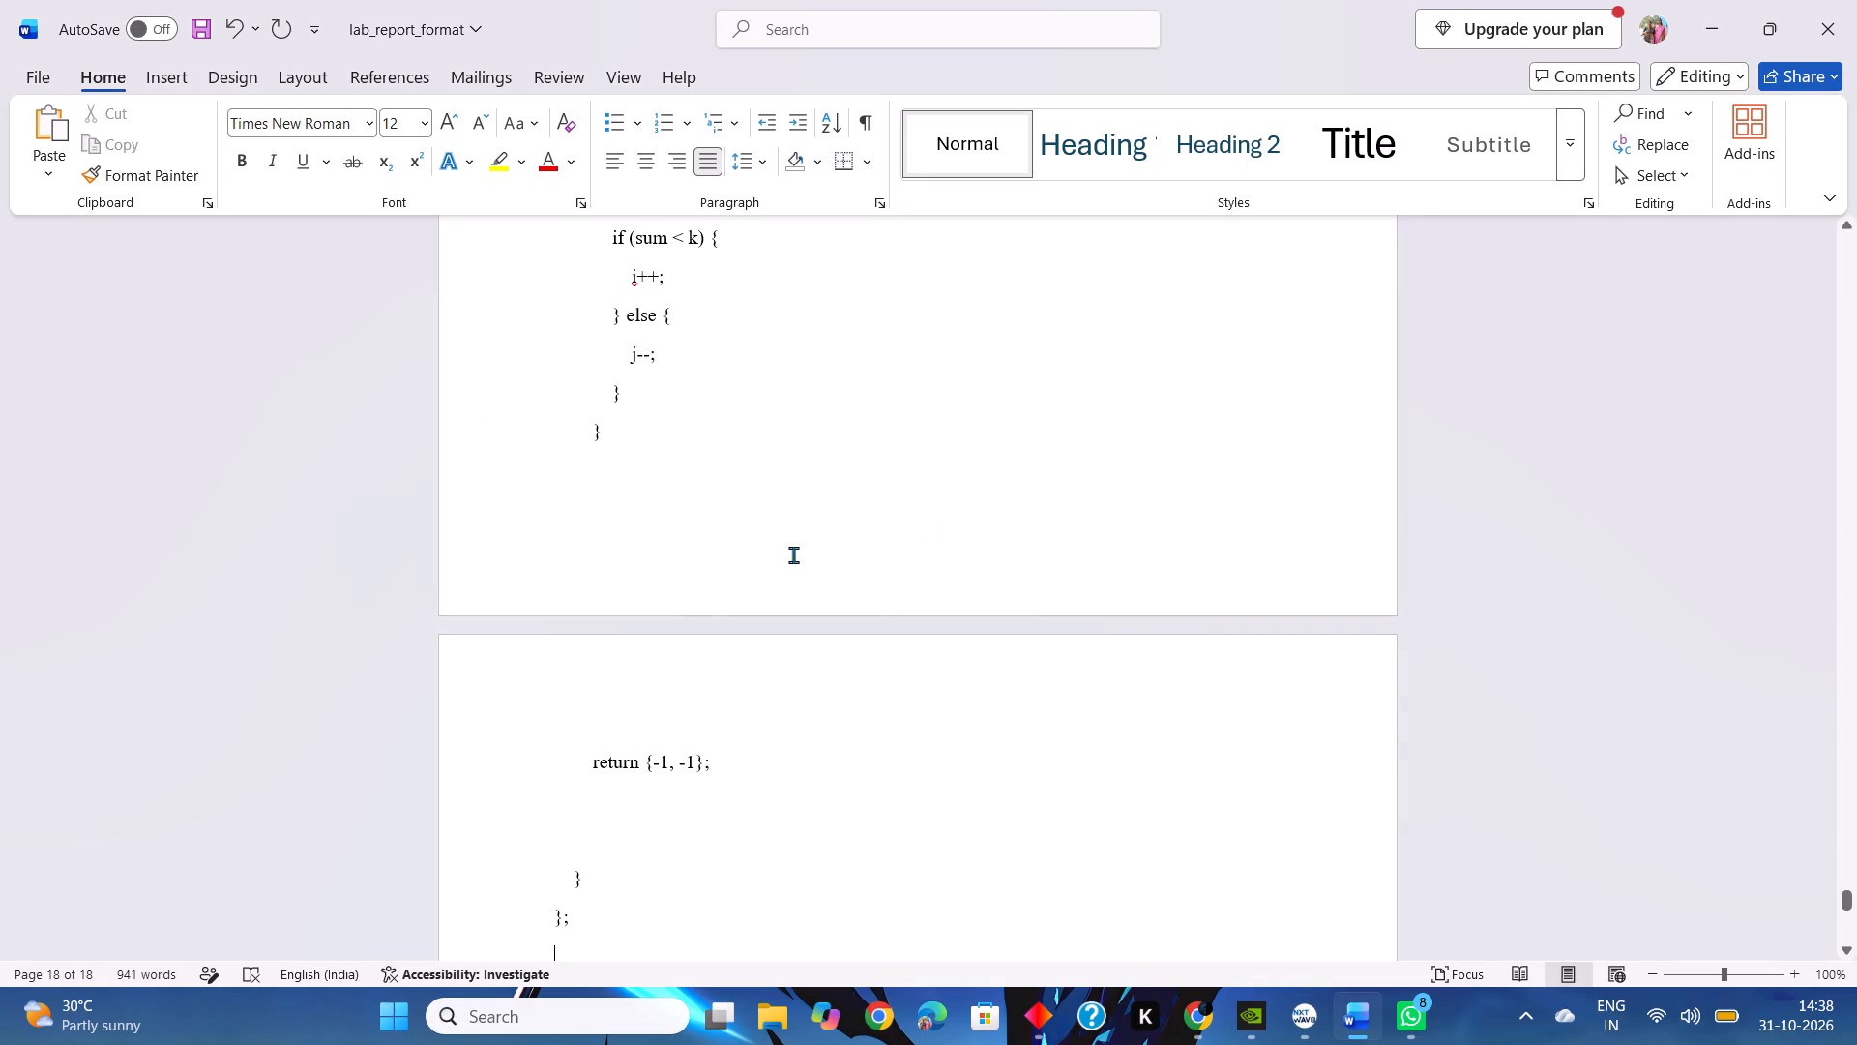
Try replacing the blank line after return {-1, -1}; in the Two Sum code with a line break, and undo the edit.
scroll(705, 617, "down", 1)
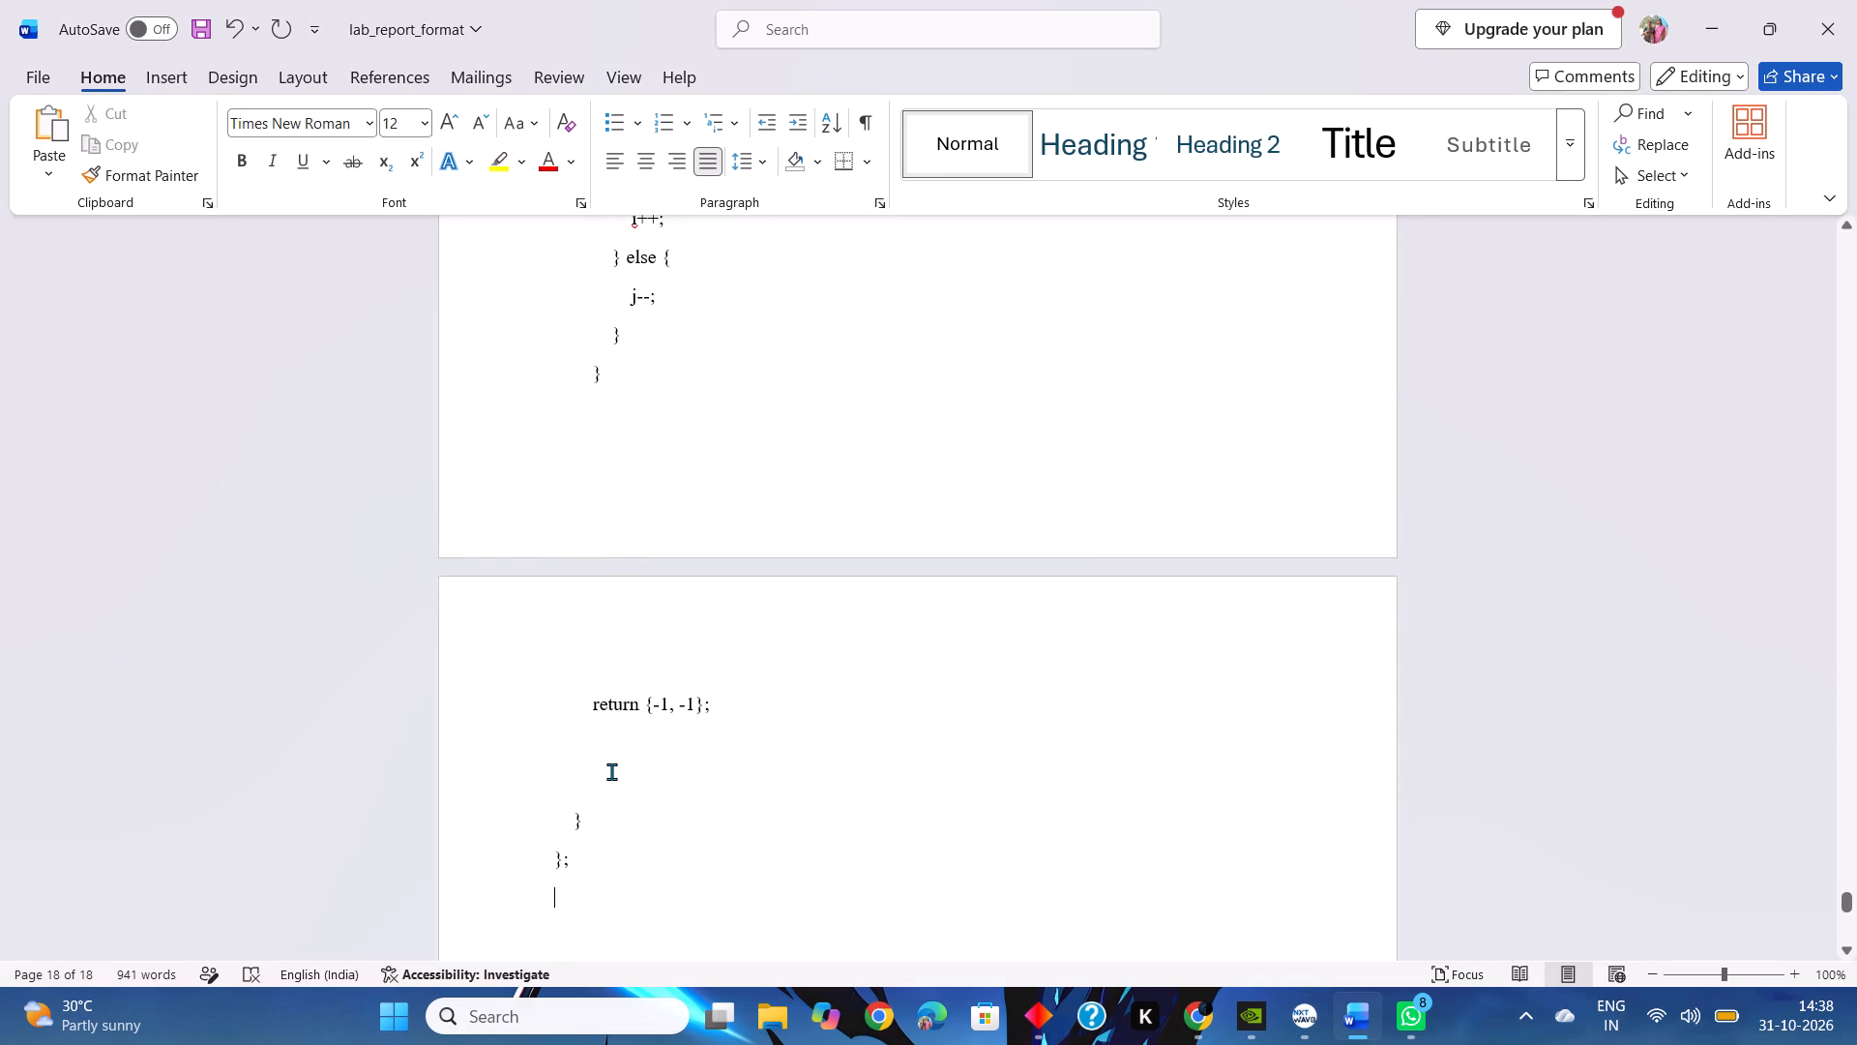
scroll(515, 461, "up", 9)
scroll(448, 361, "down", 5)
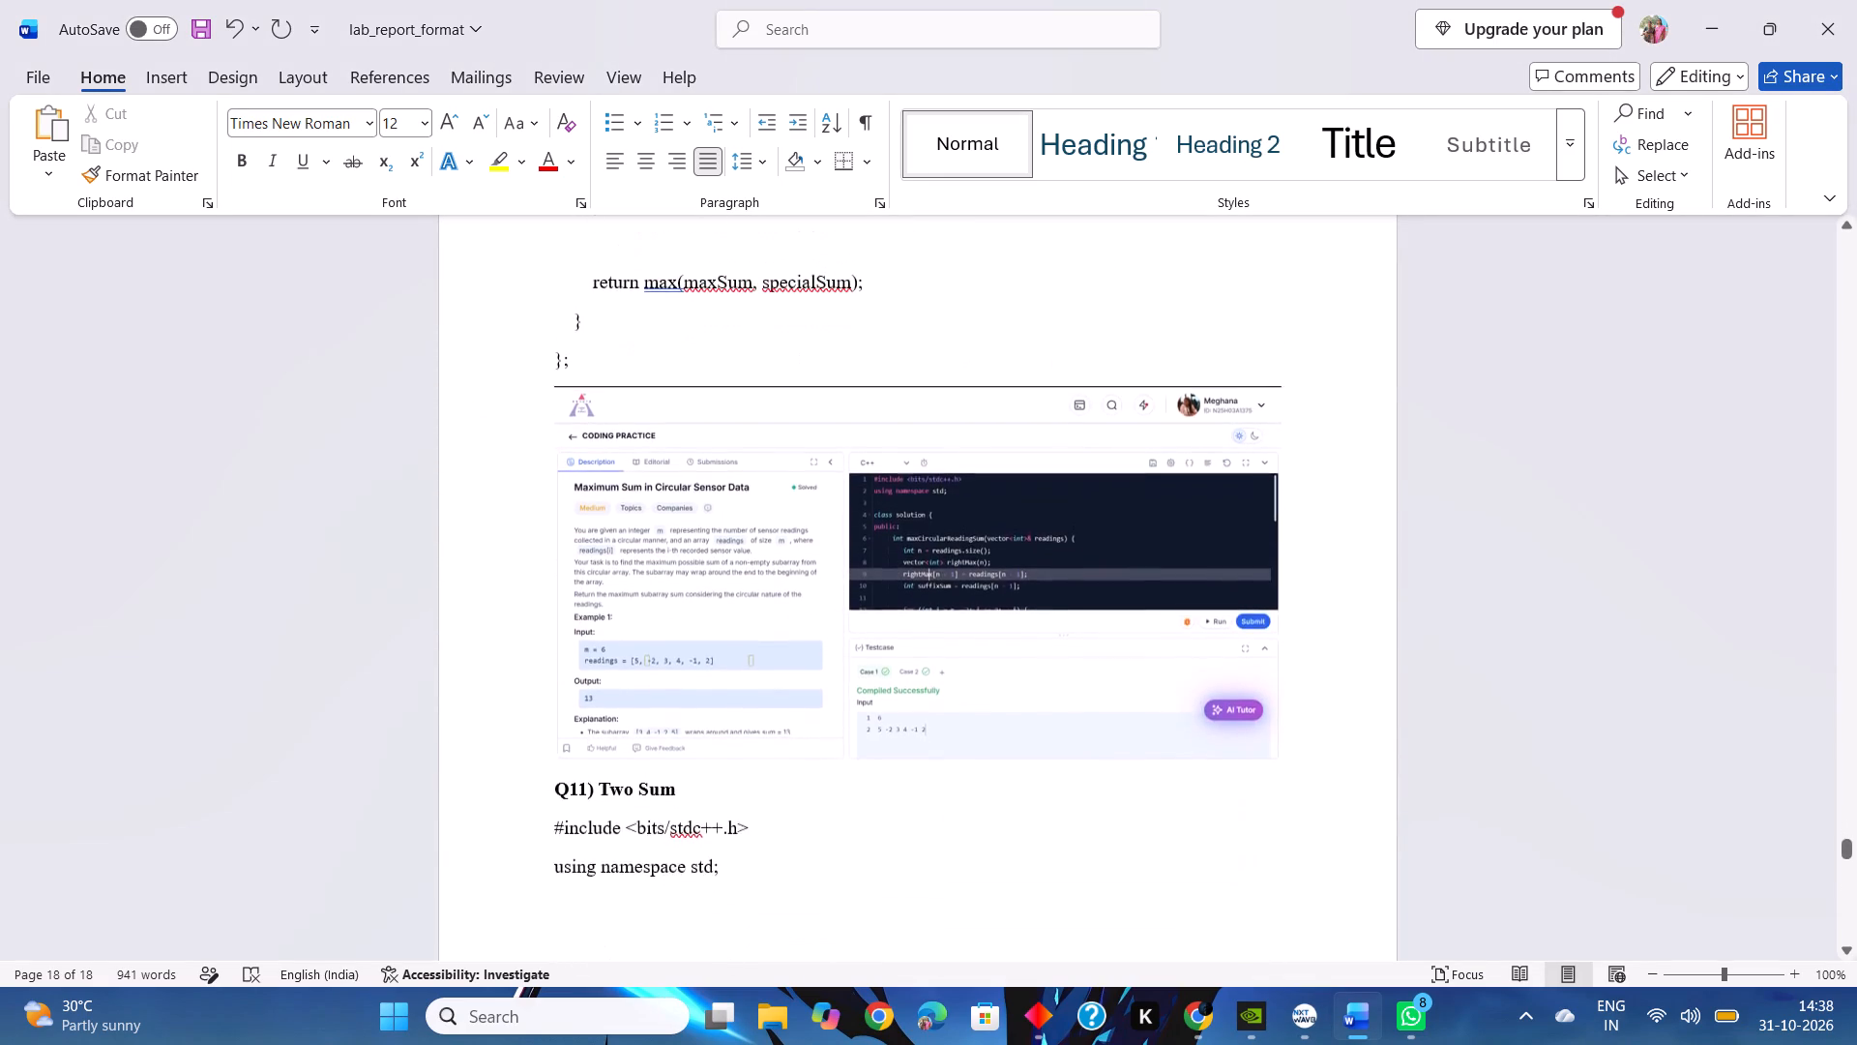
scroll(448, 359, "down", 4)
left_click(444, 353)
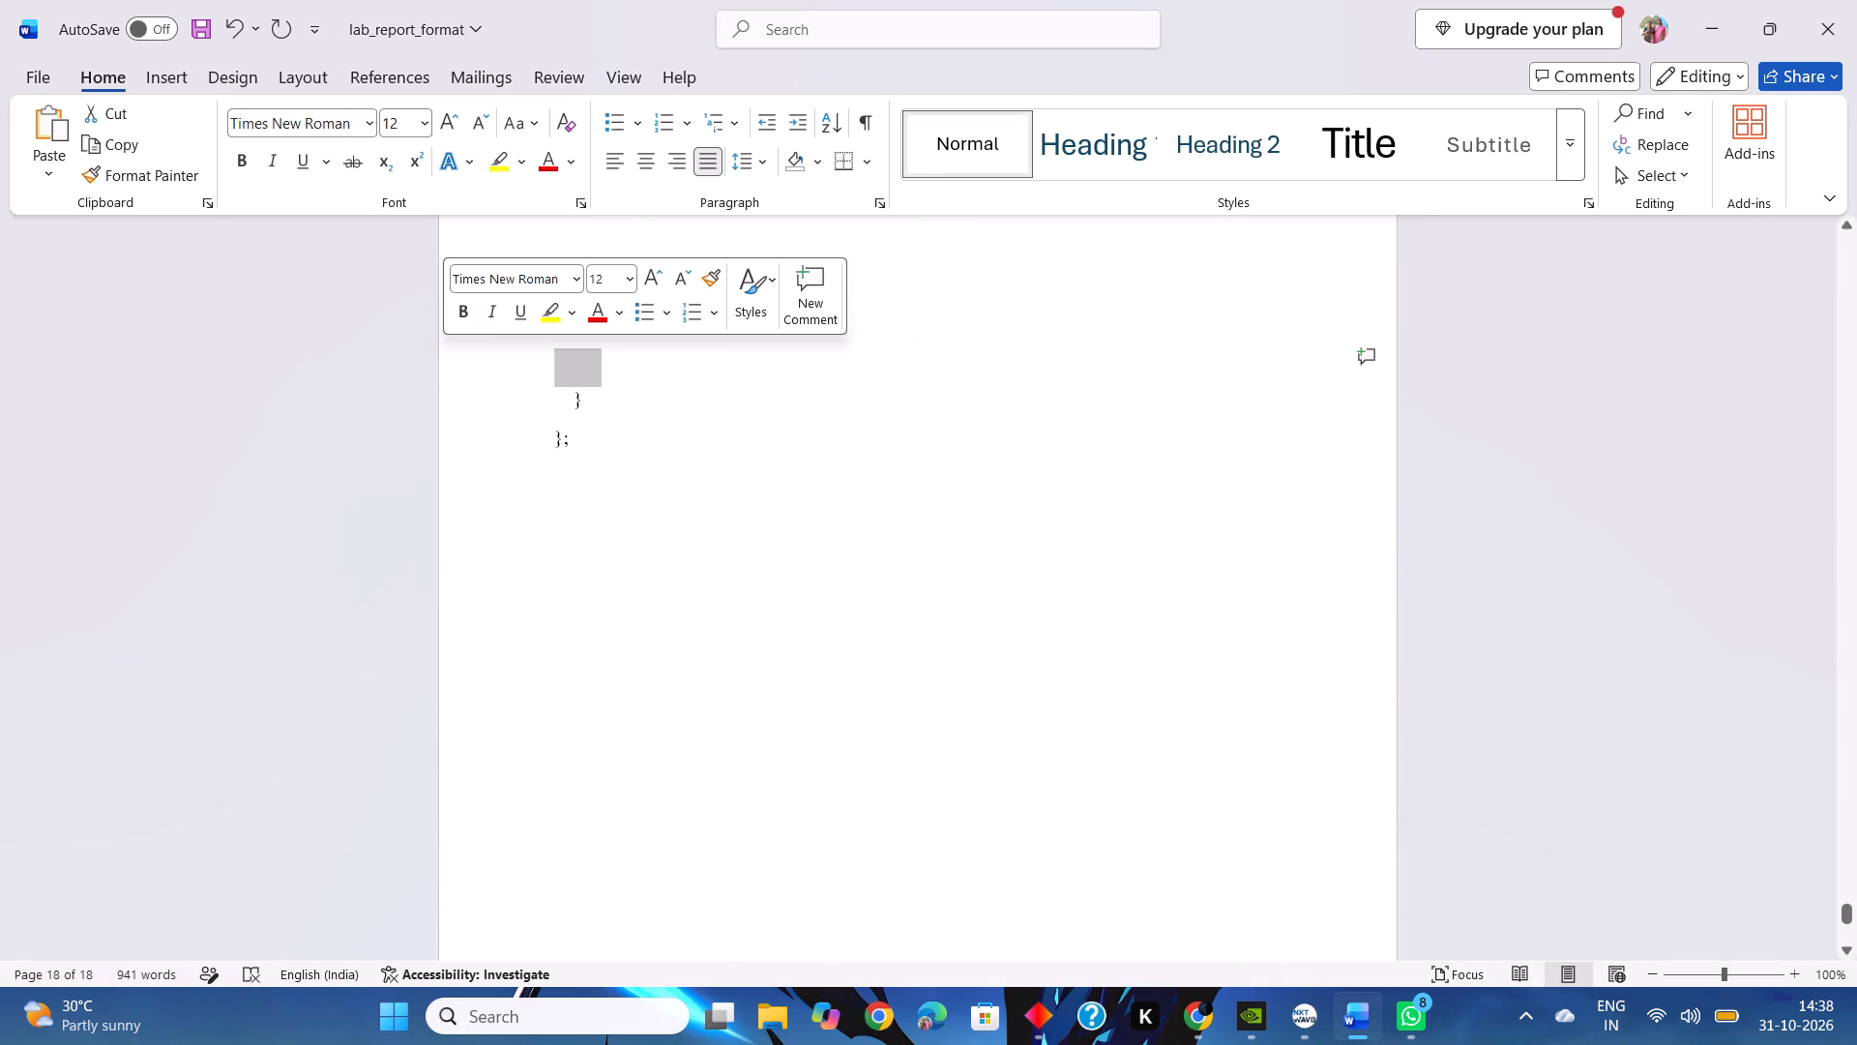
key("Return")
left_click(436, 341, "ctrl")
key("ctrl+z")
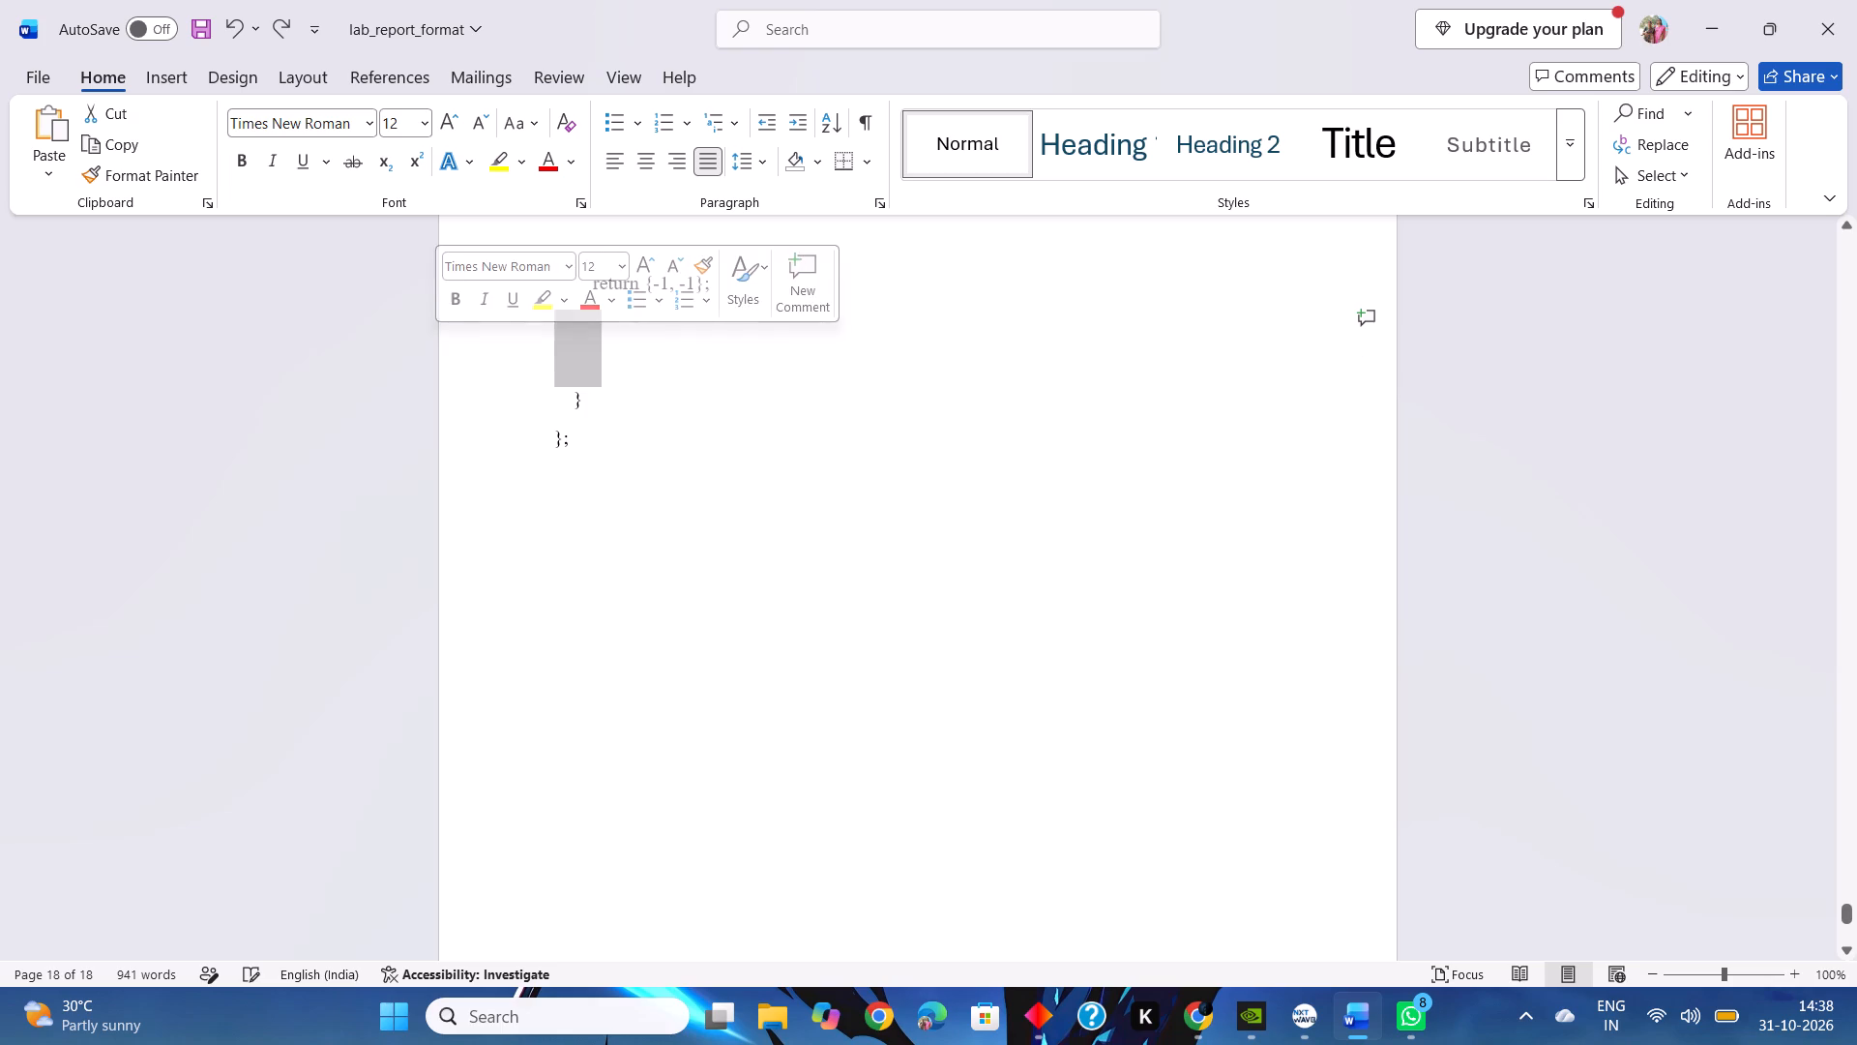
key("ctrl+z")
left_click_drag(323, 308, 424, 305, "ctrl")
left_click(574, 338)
Paste the full-screen Two Sum screenshot below the end of the Q11 code, leaving blank line space above it.
scroll(599, 394, "down", 1)
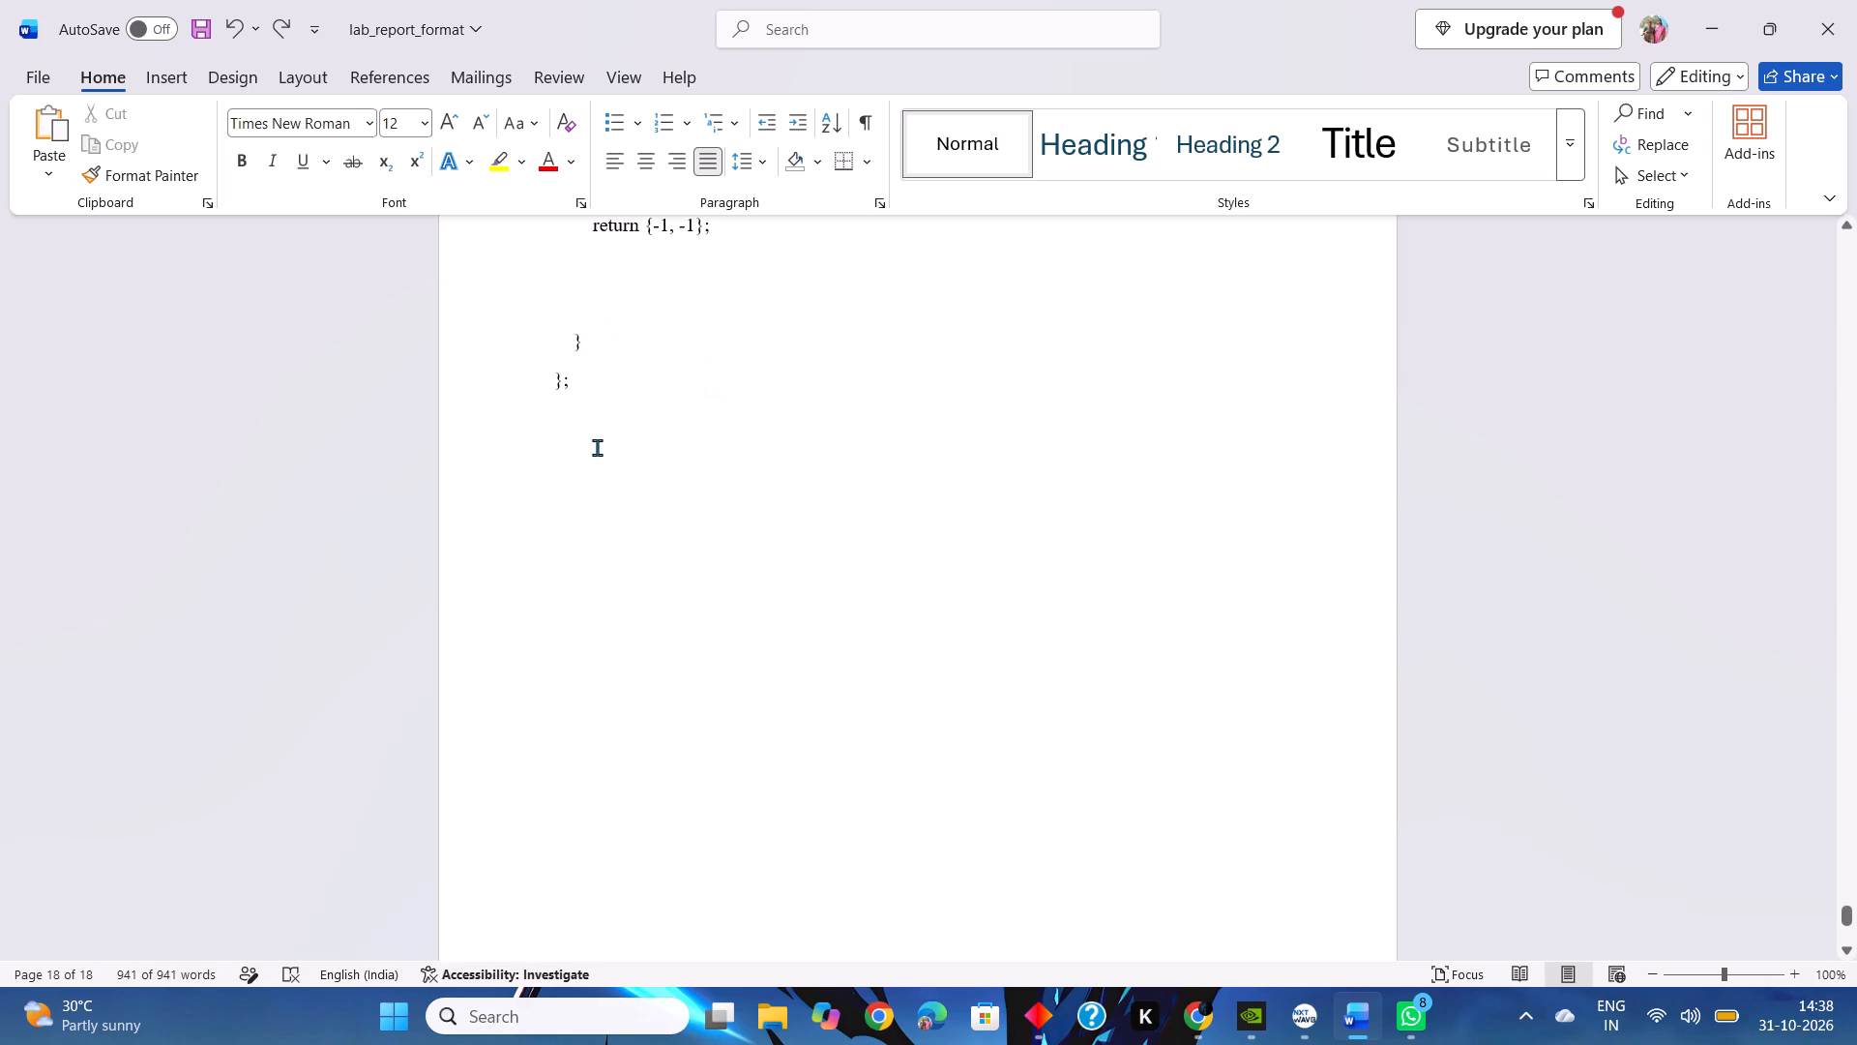
left_click(587, 433)
key("Return")
key("Return")
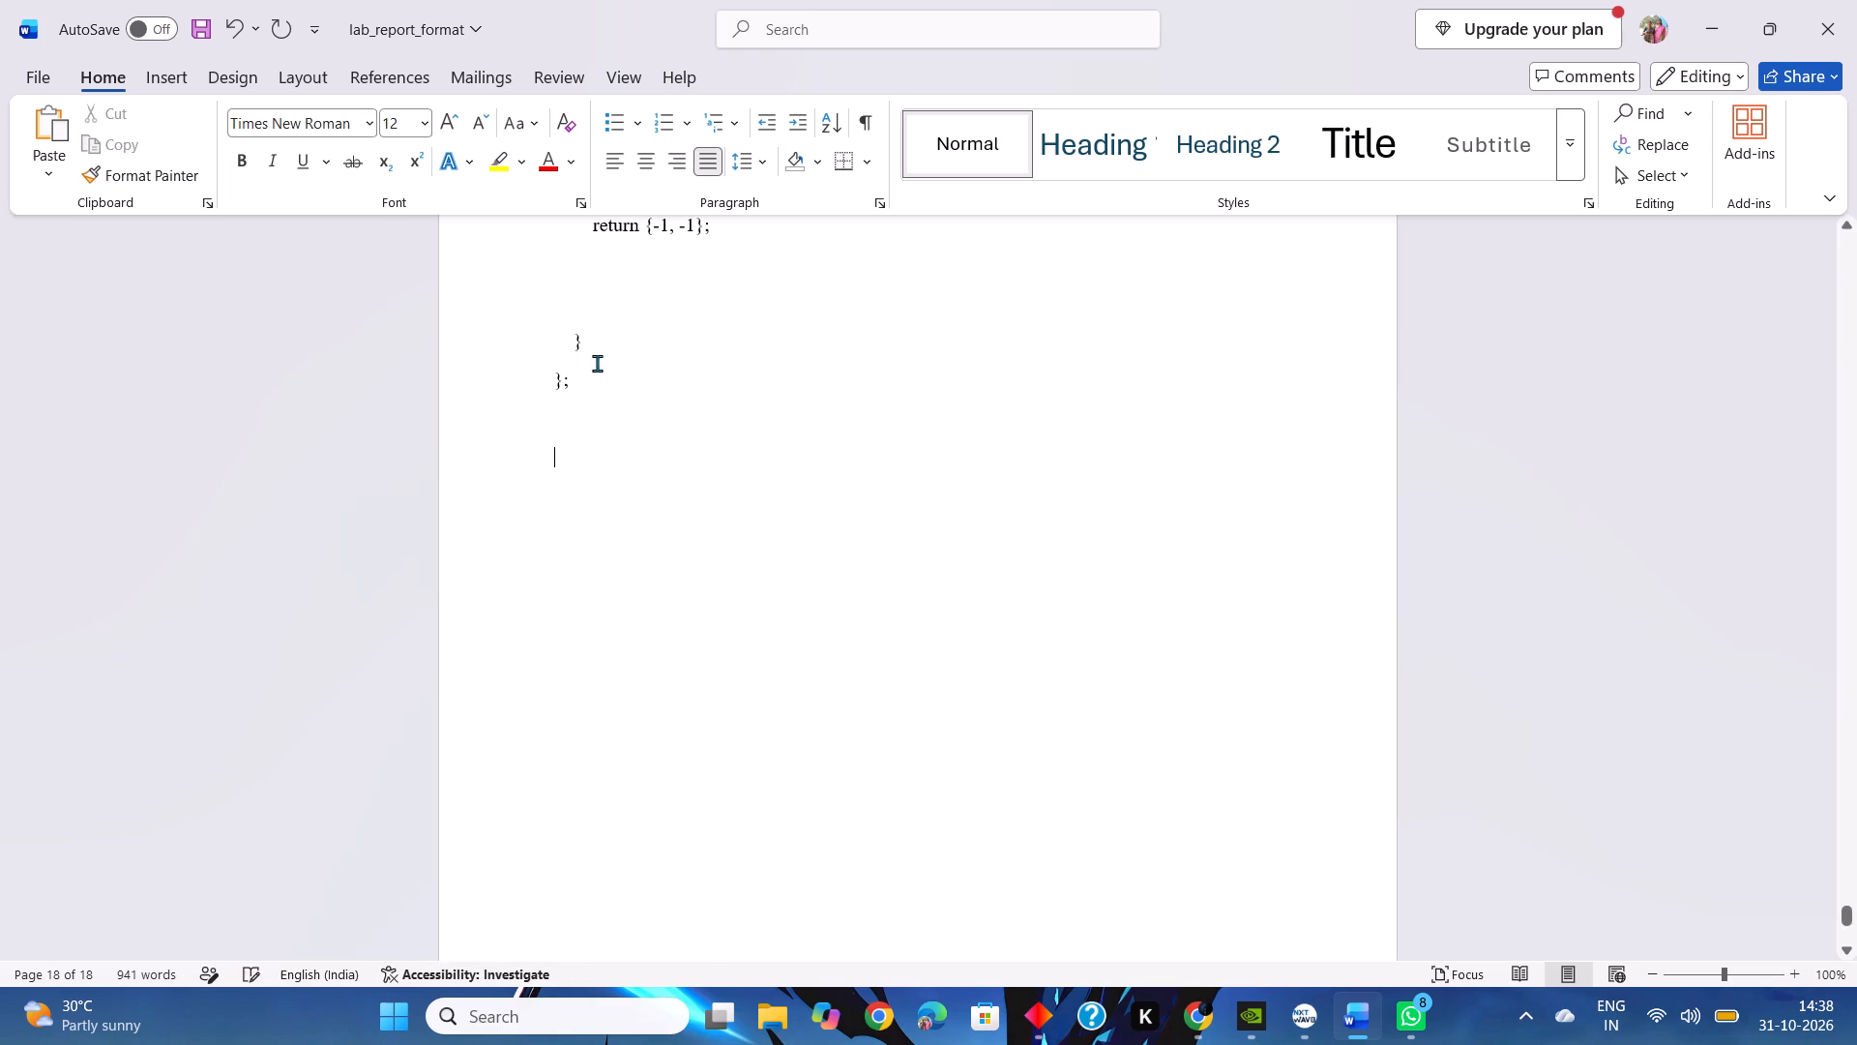
key("ctrl+v")
scroll(738, 581, "down", 4)
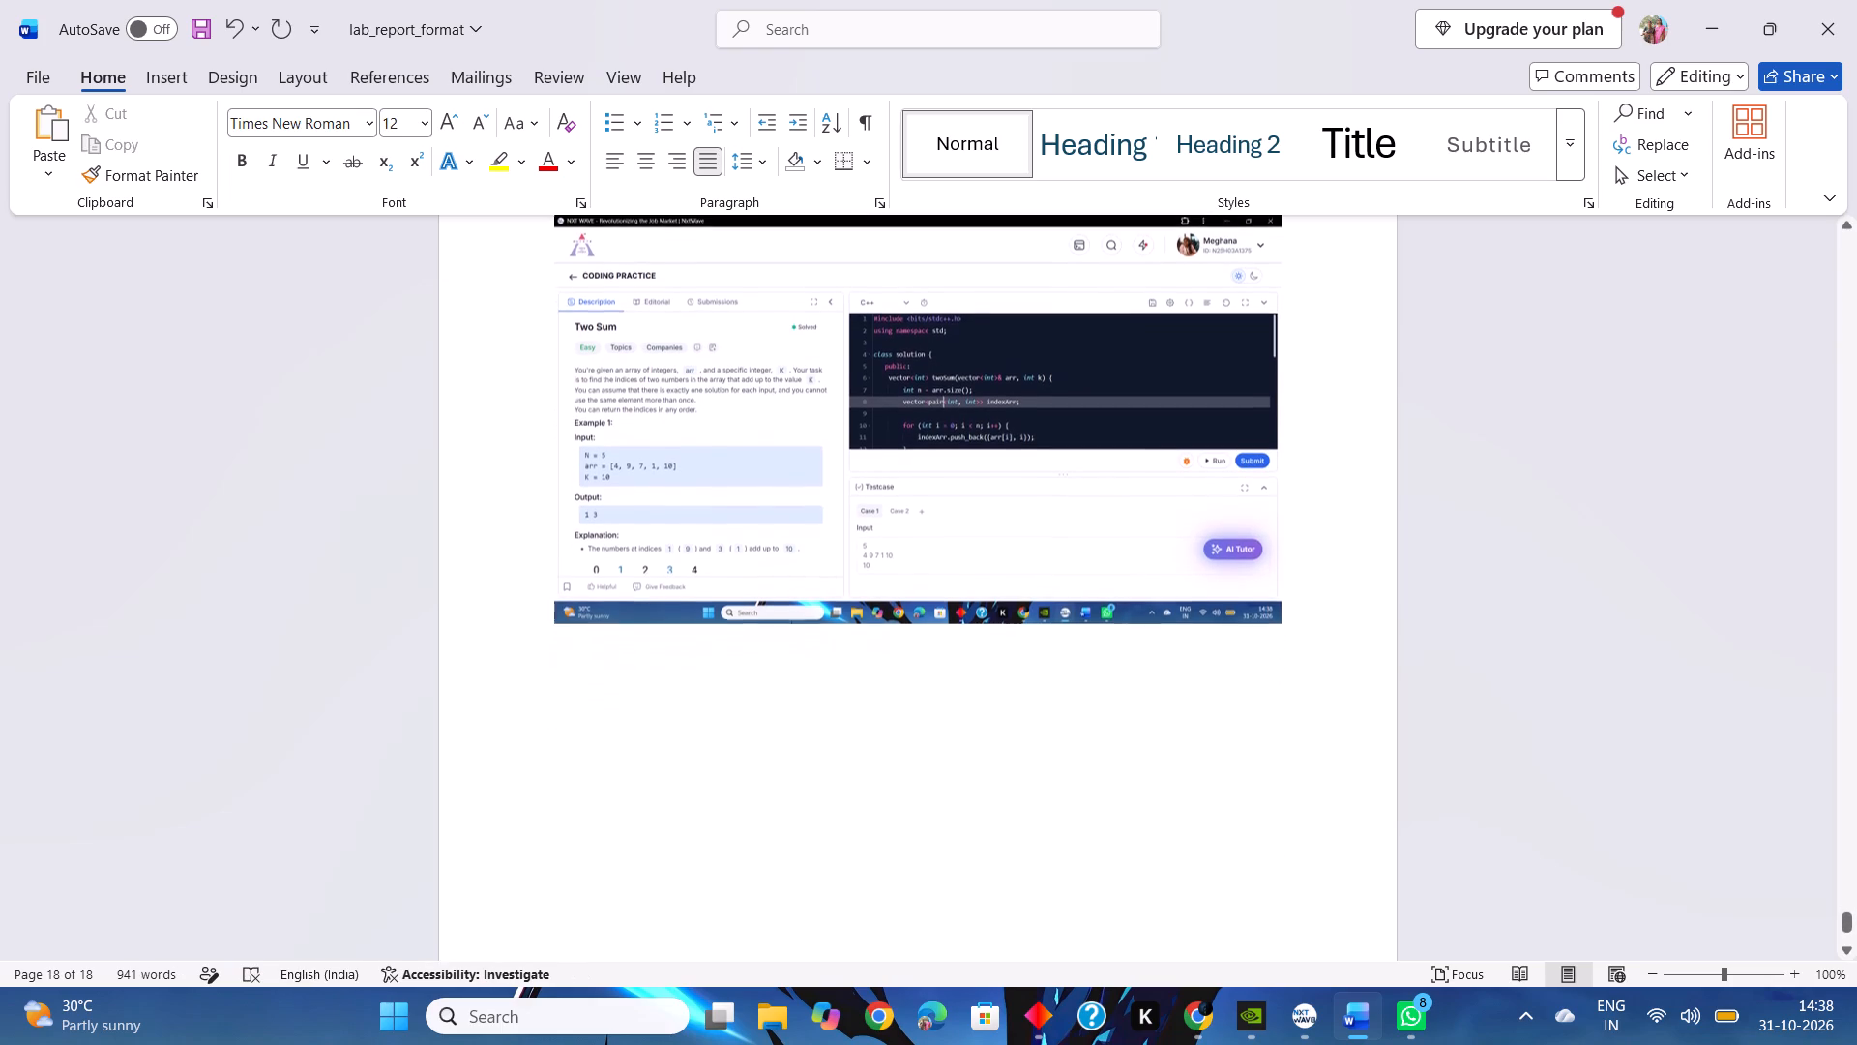
Start a new left-aligned blank line below the Two Sum screenshot on the report's last page.
left_click(570, 723)
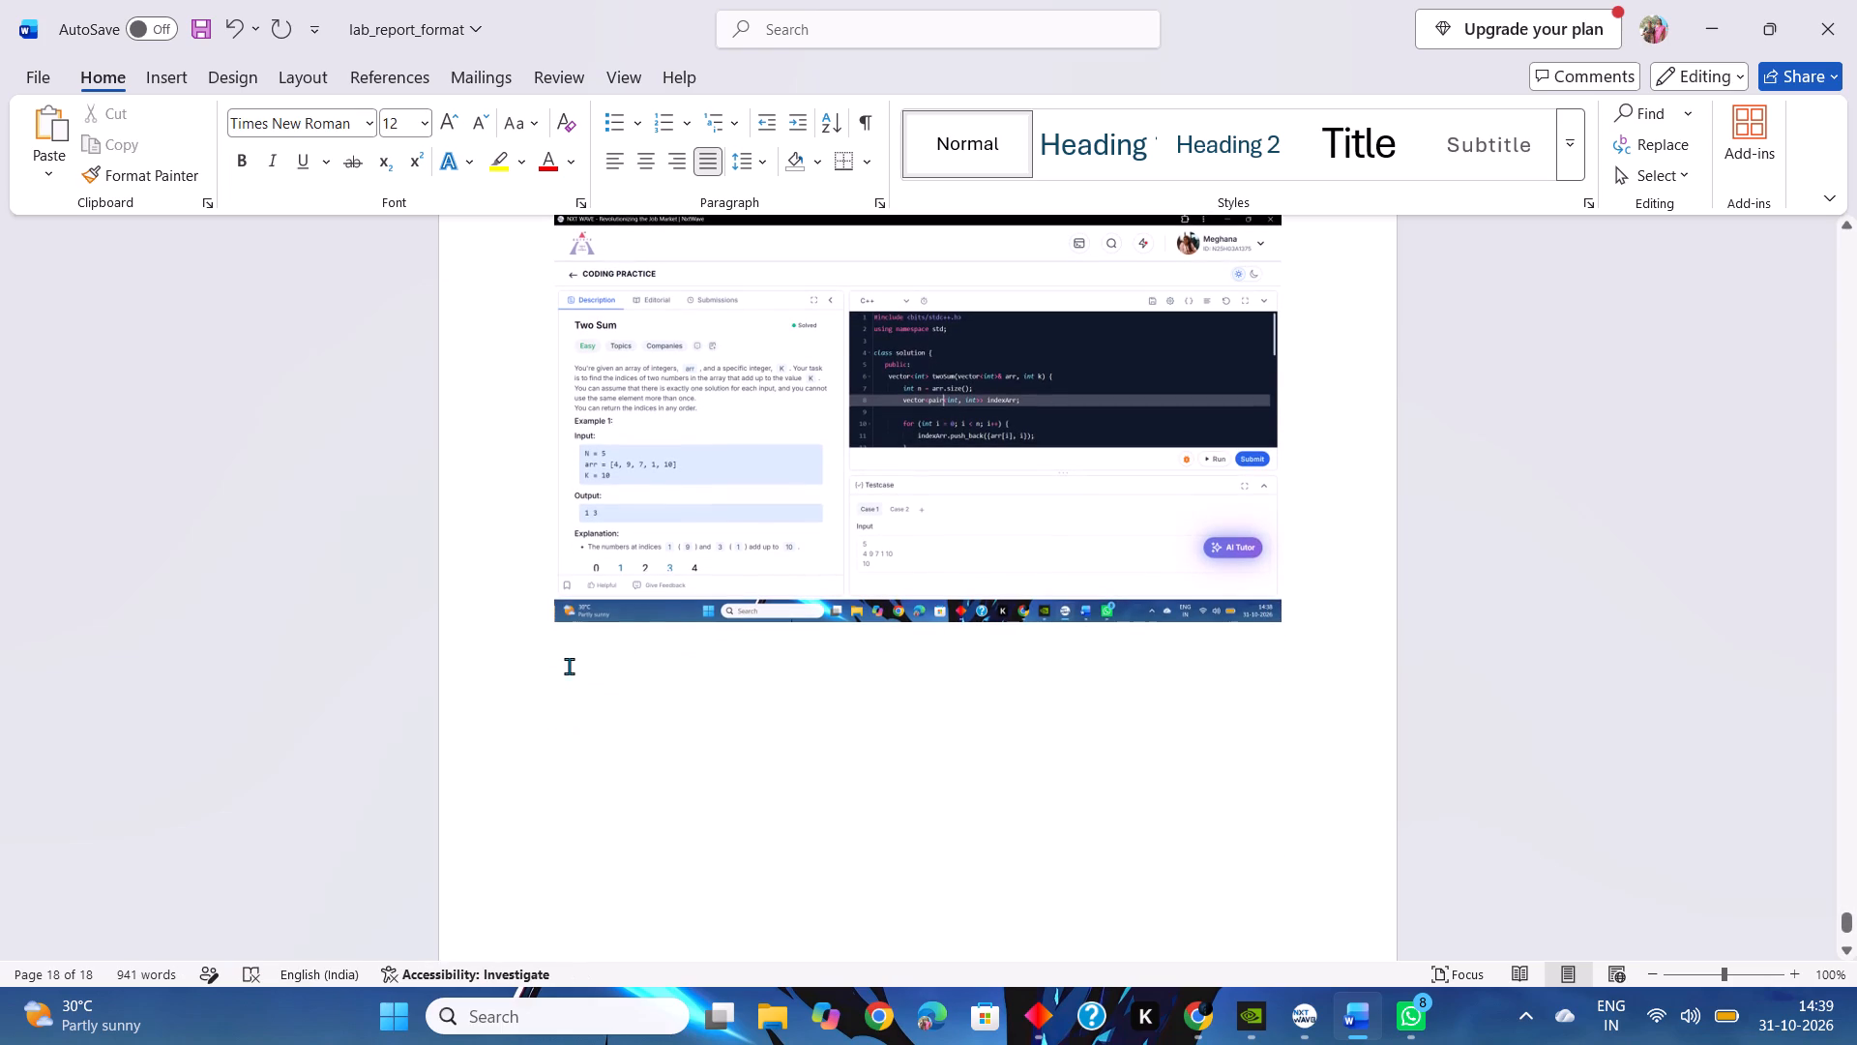
key("Down")
key("Down")
key("Down")
key("Return")
key("Return")
key("BackSpace")
key("BackSpace")
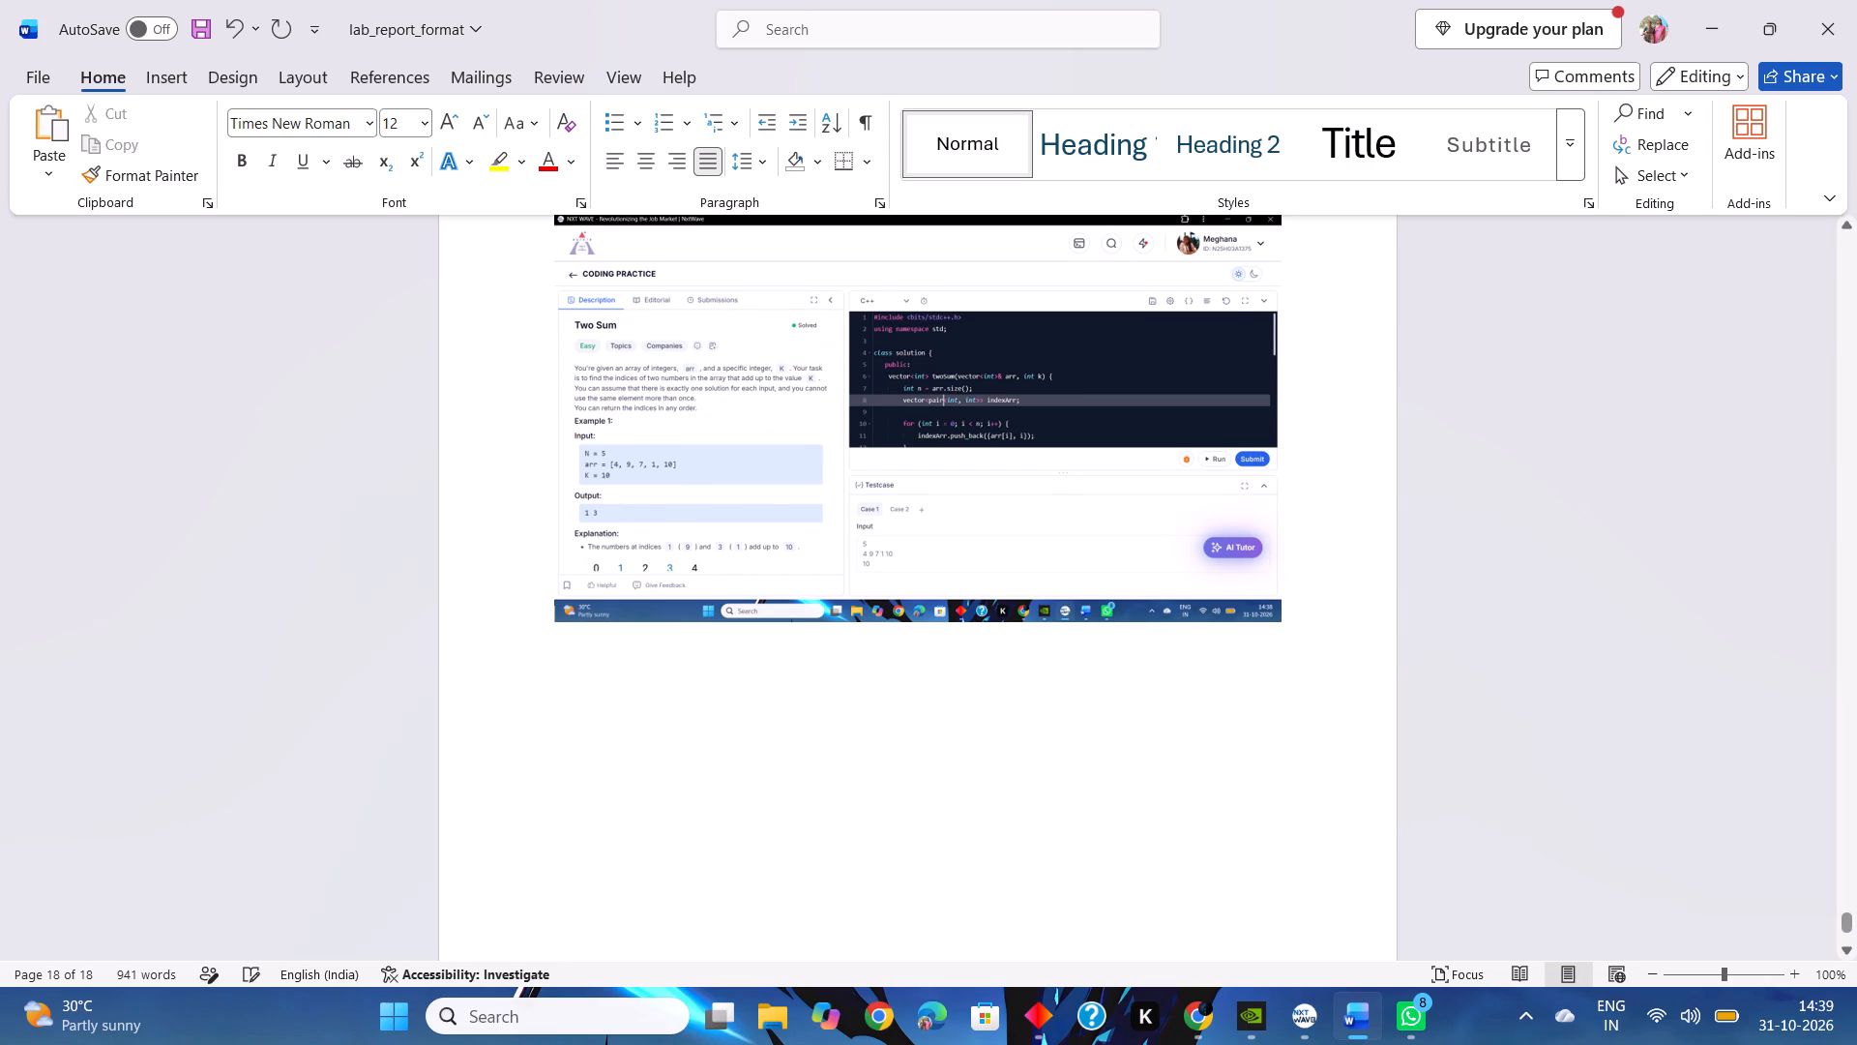
left_click(583, 748)
left_click(592, 711)
triple_click(592, 695)
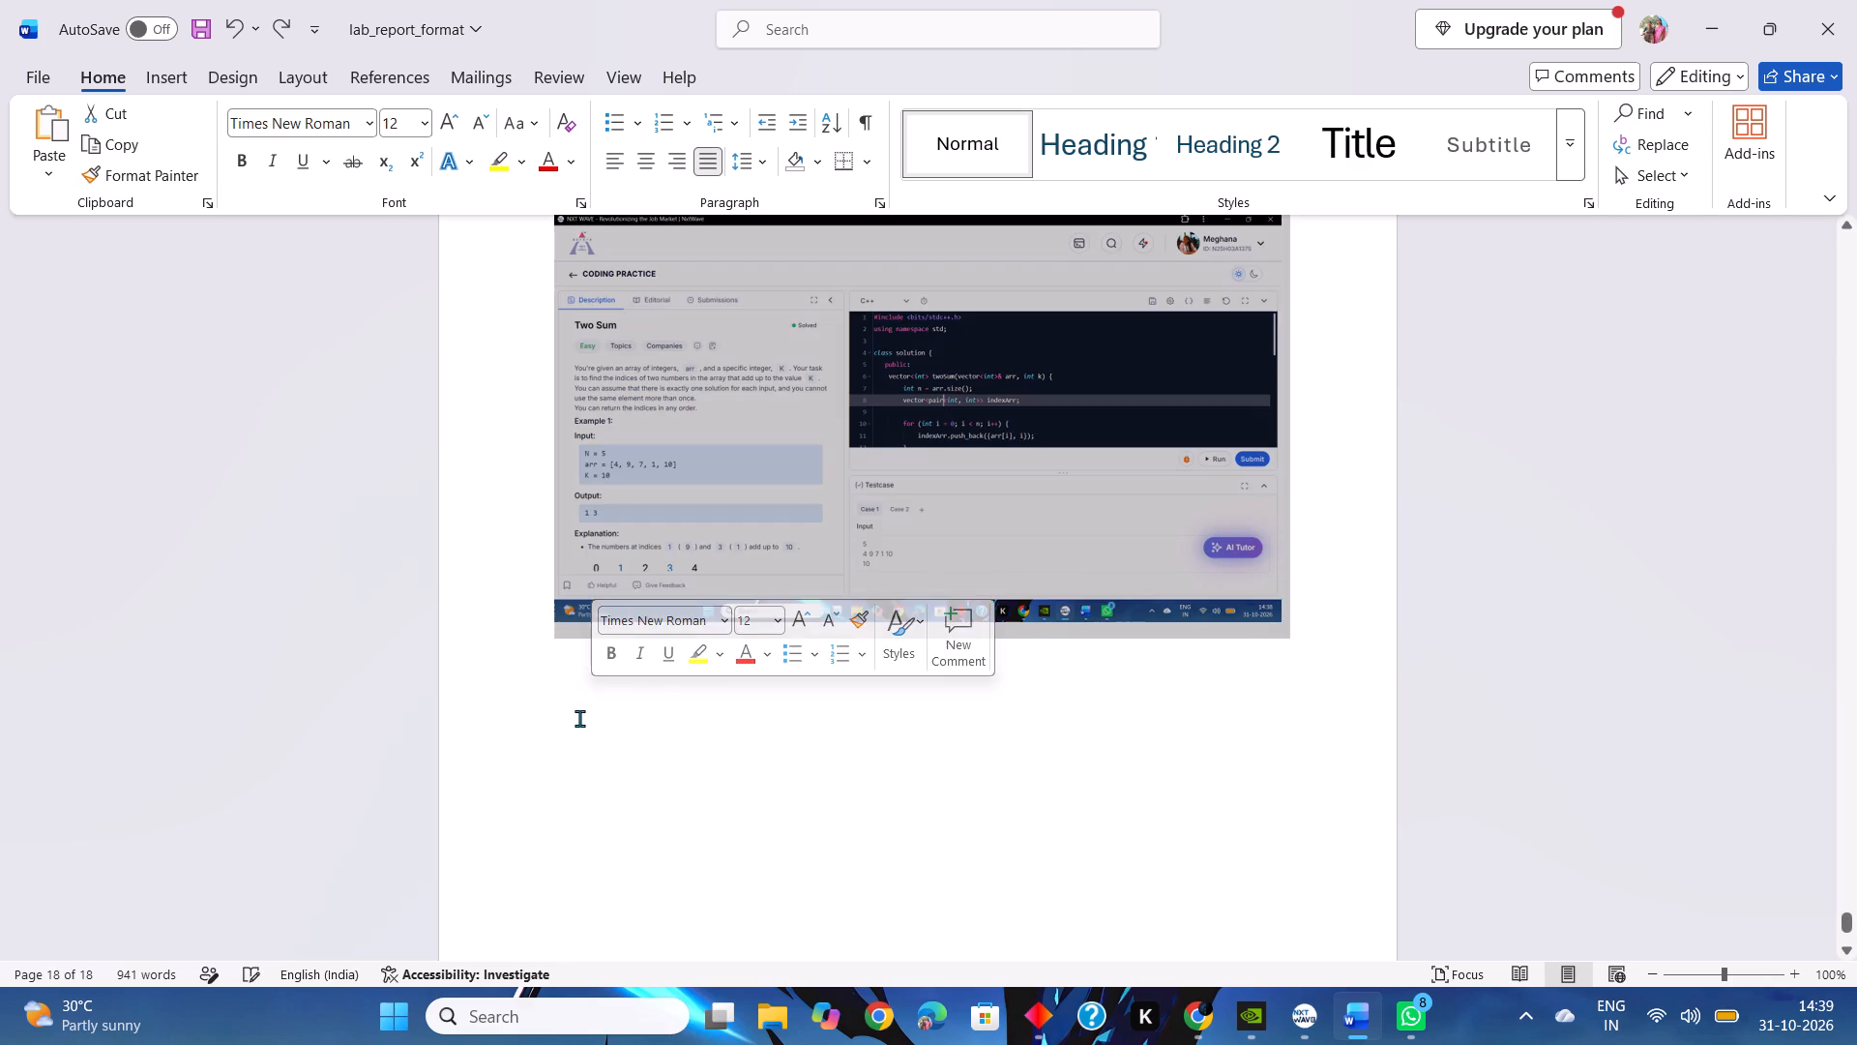
left_click(579, 718)
left_click(618, 685)
left_click_drag(618, 685, 620, 675)
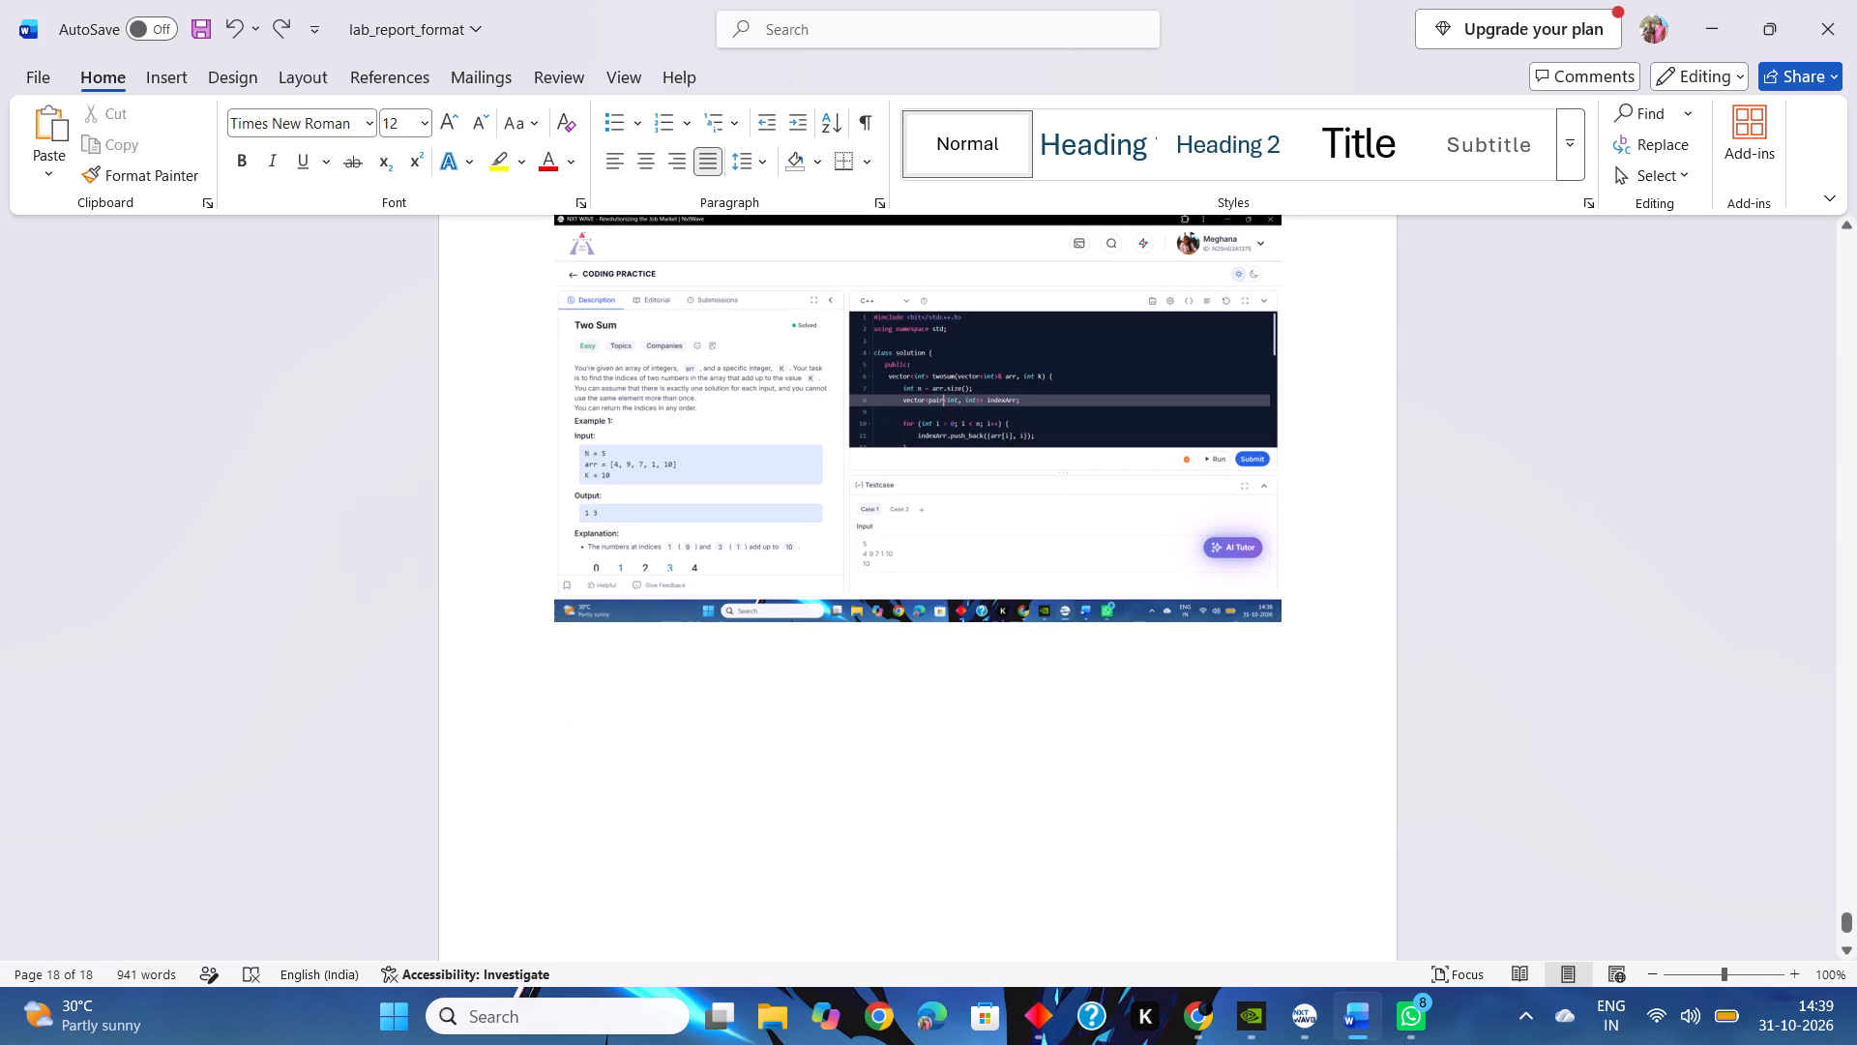
left_click(540, 669)
left_click(556, 629)
left_click(588, 656)
left_click(589, 648)
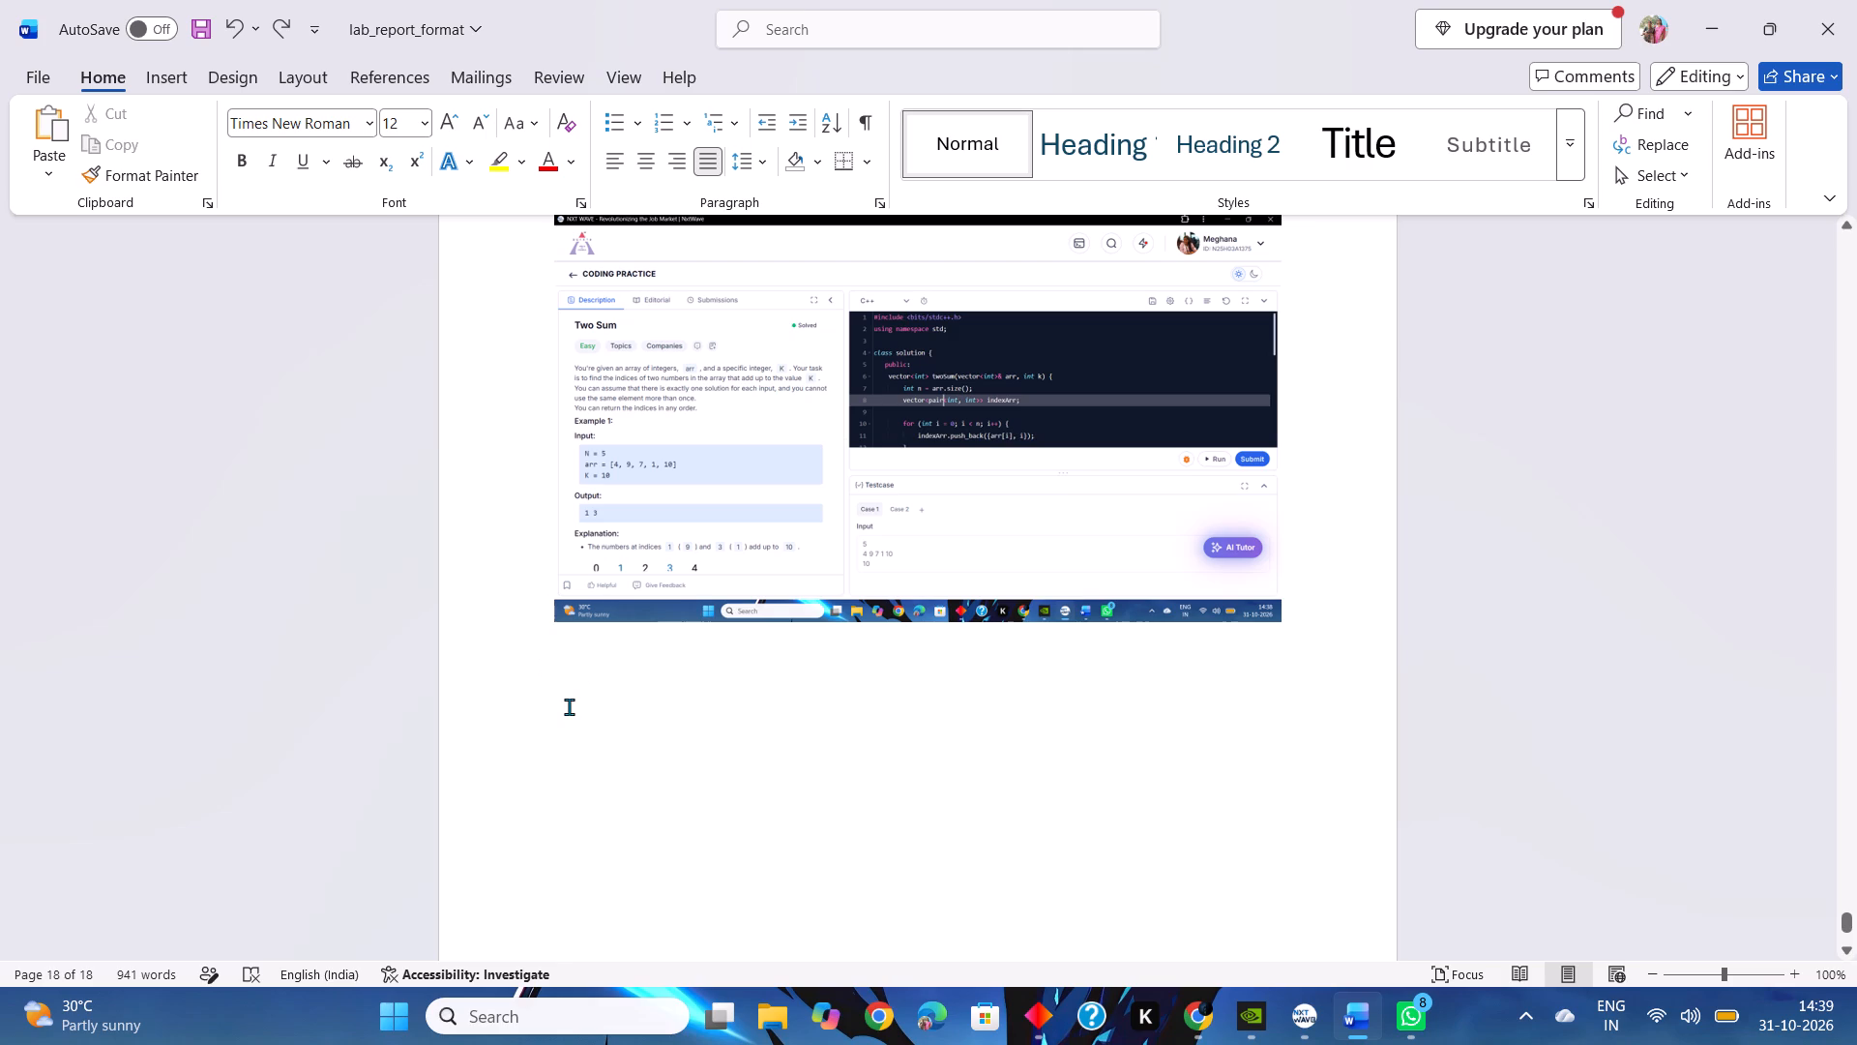
double_click(569, 706)
key("Down")
Review the pasted Q11) Two Sum code and screenshot, along with the end of the preceding question.
scroll(577, 676, "up", 17)
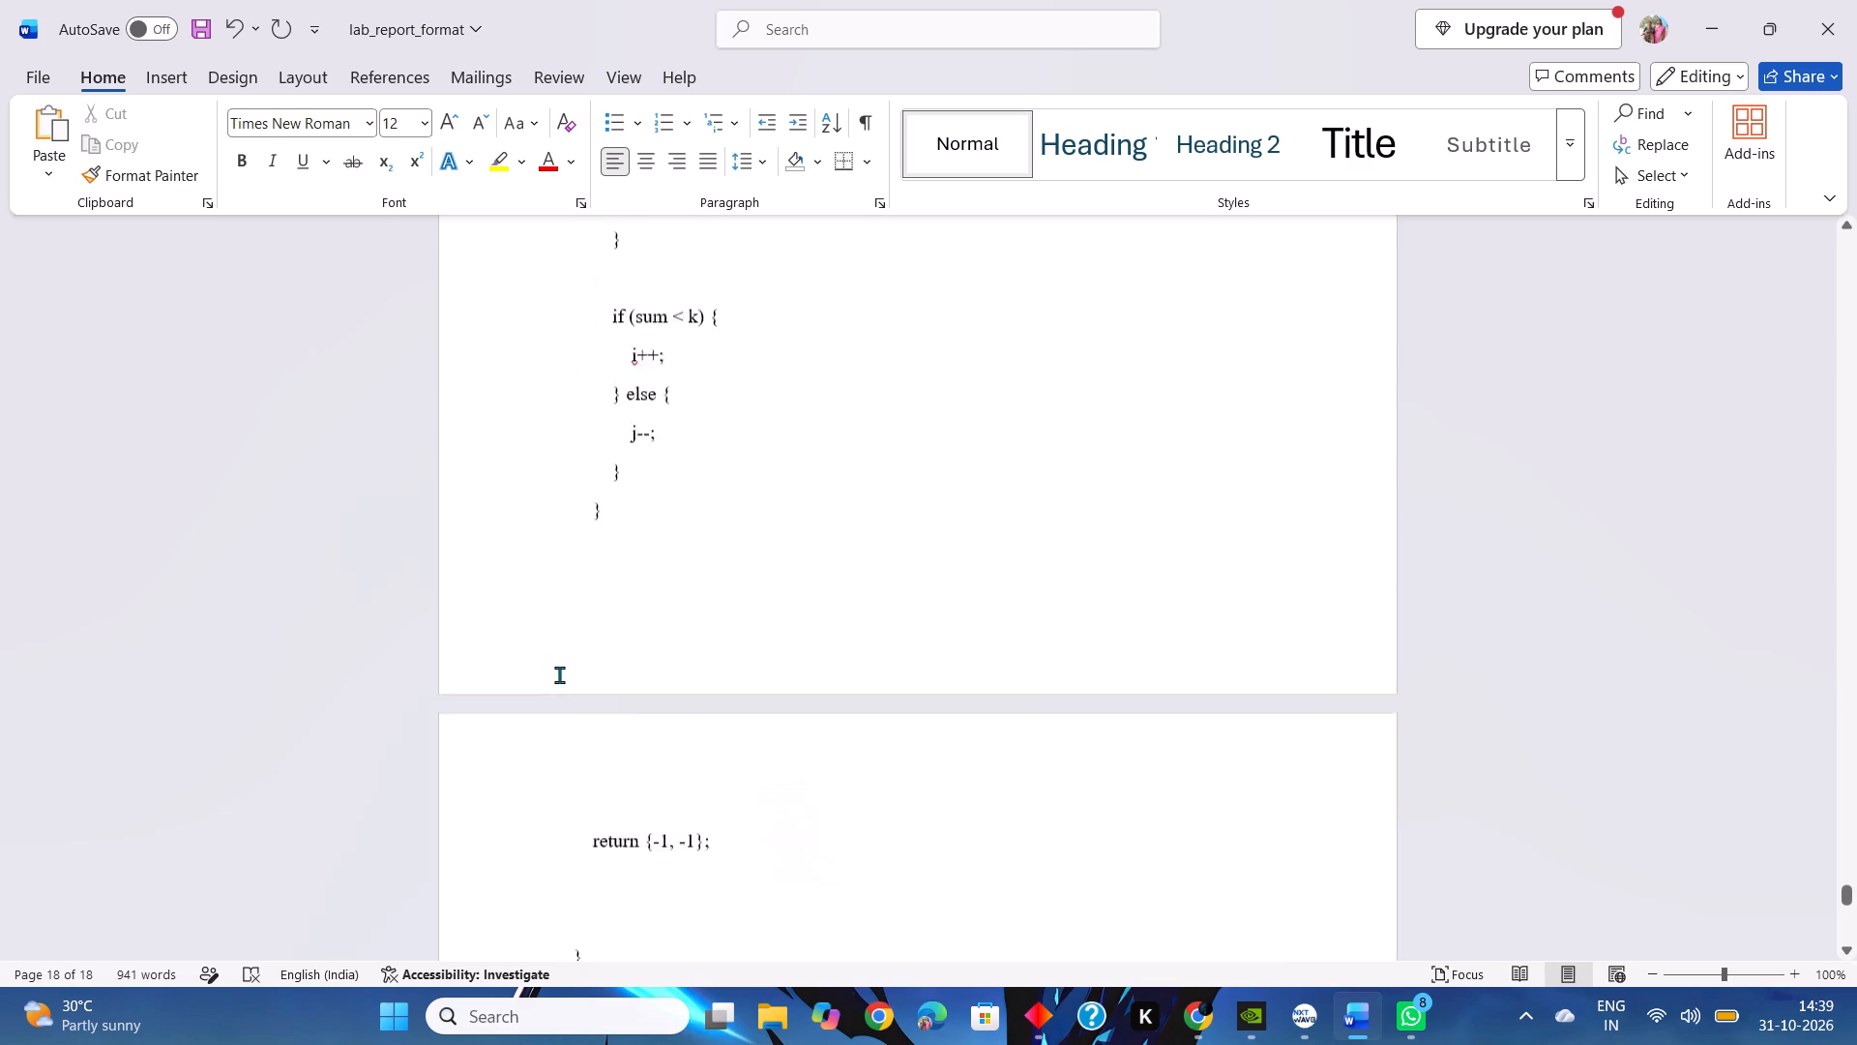
scroll(559, 674, "up", 10)
scroll(559, 674, "down", 1)
scroll(559, 674, "up", 19)
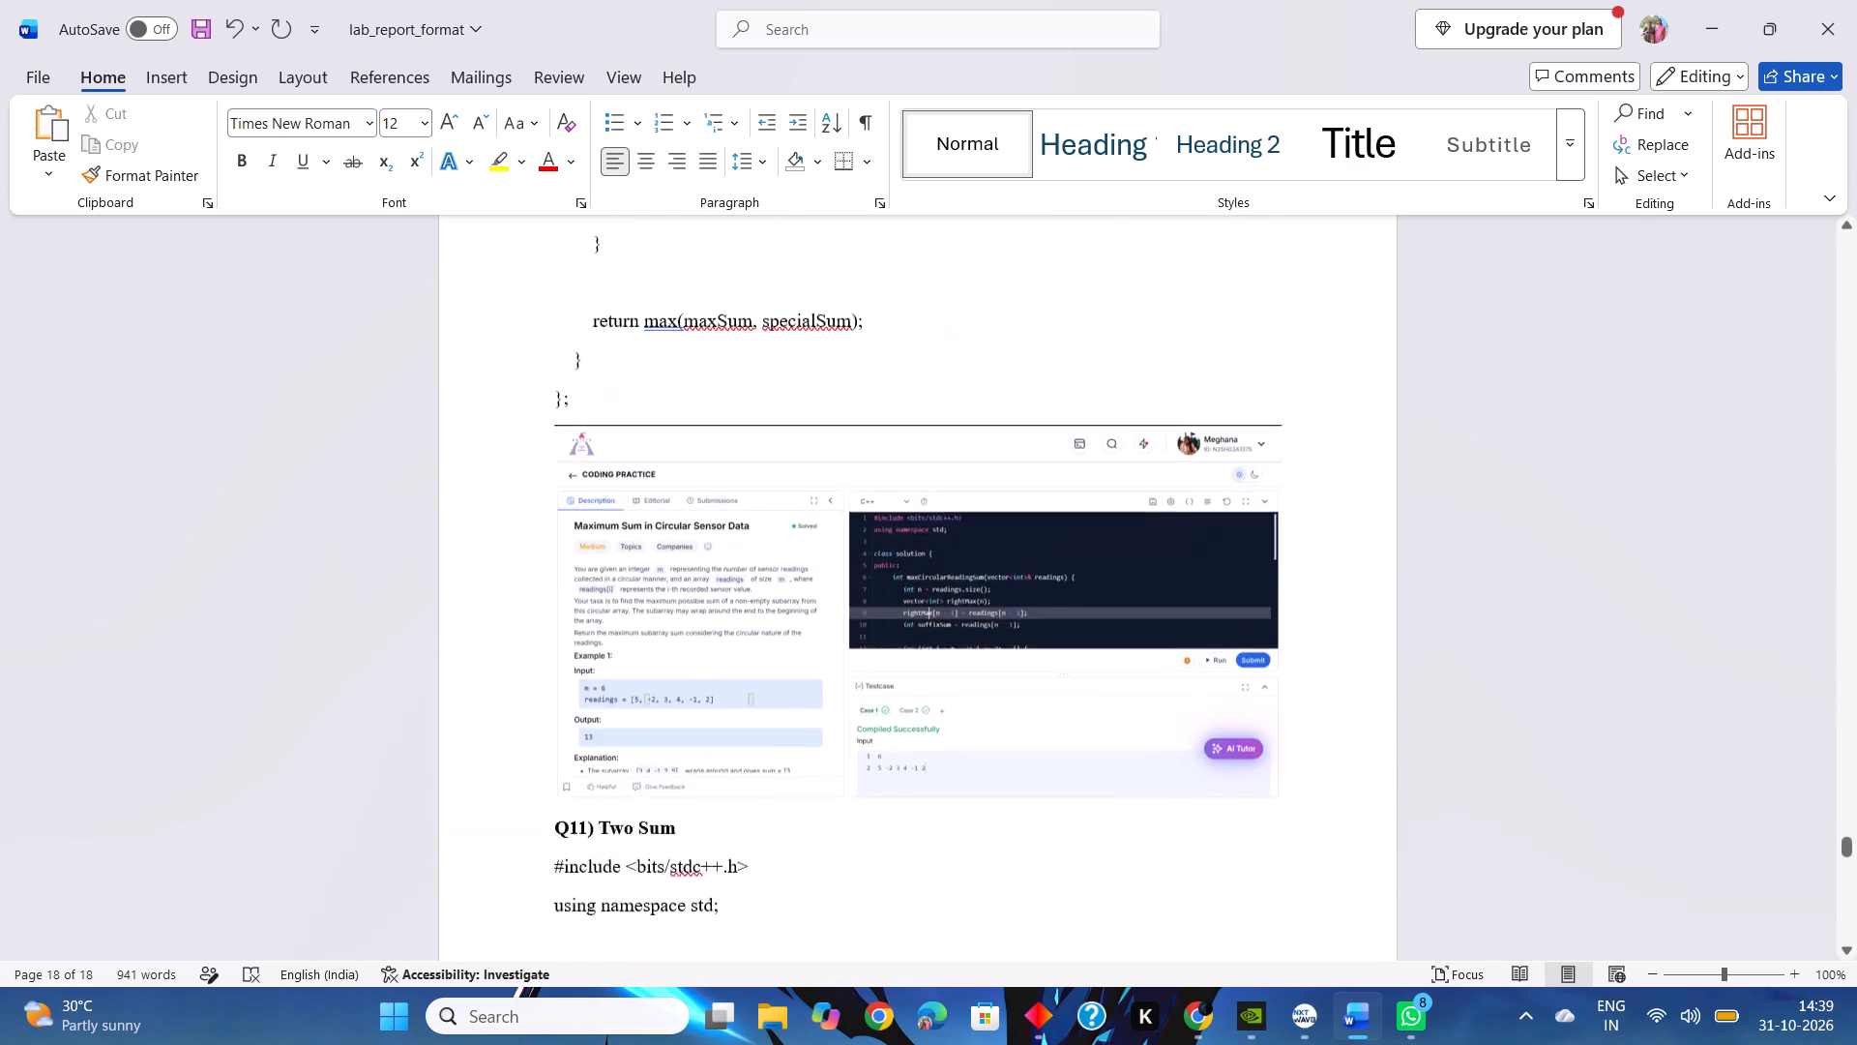
scroll(558, 672, "up", 4)
scroll(558, 672, "down", 9)
scroll(559, 671, "down", 15)
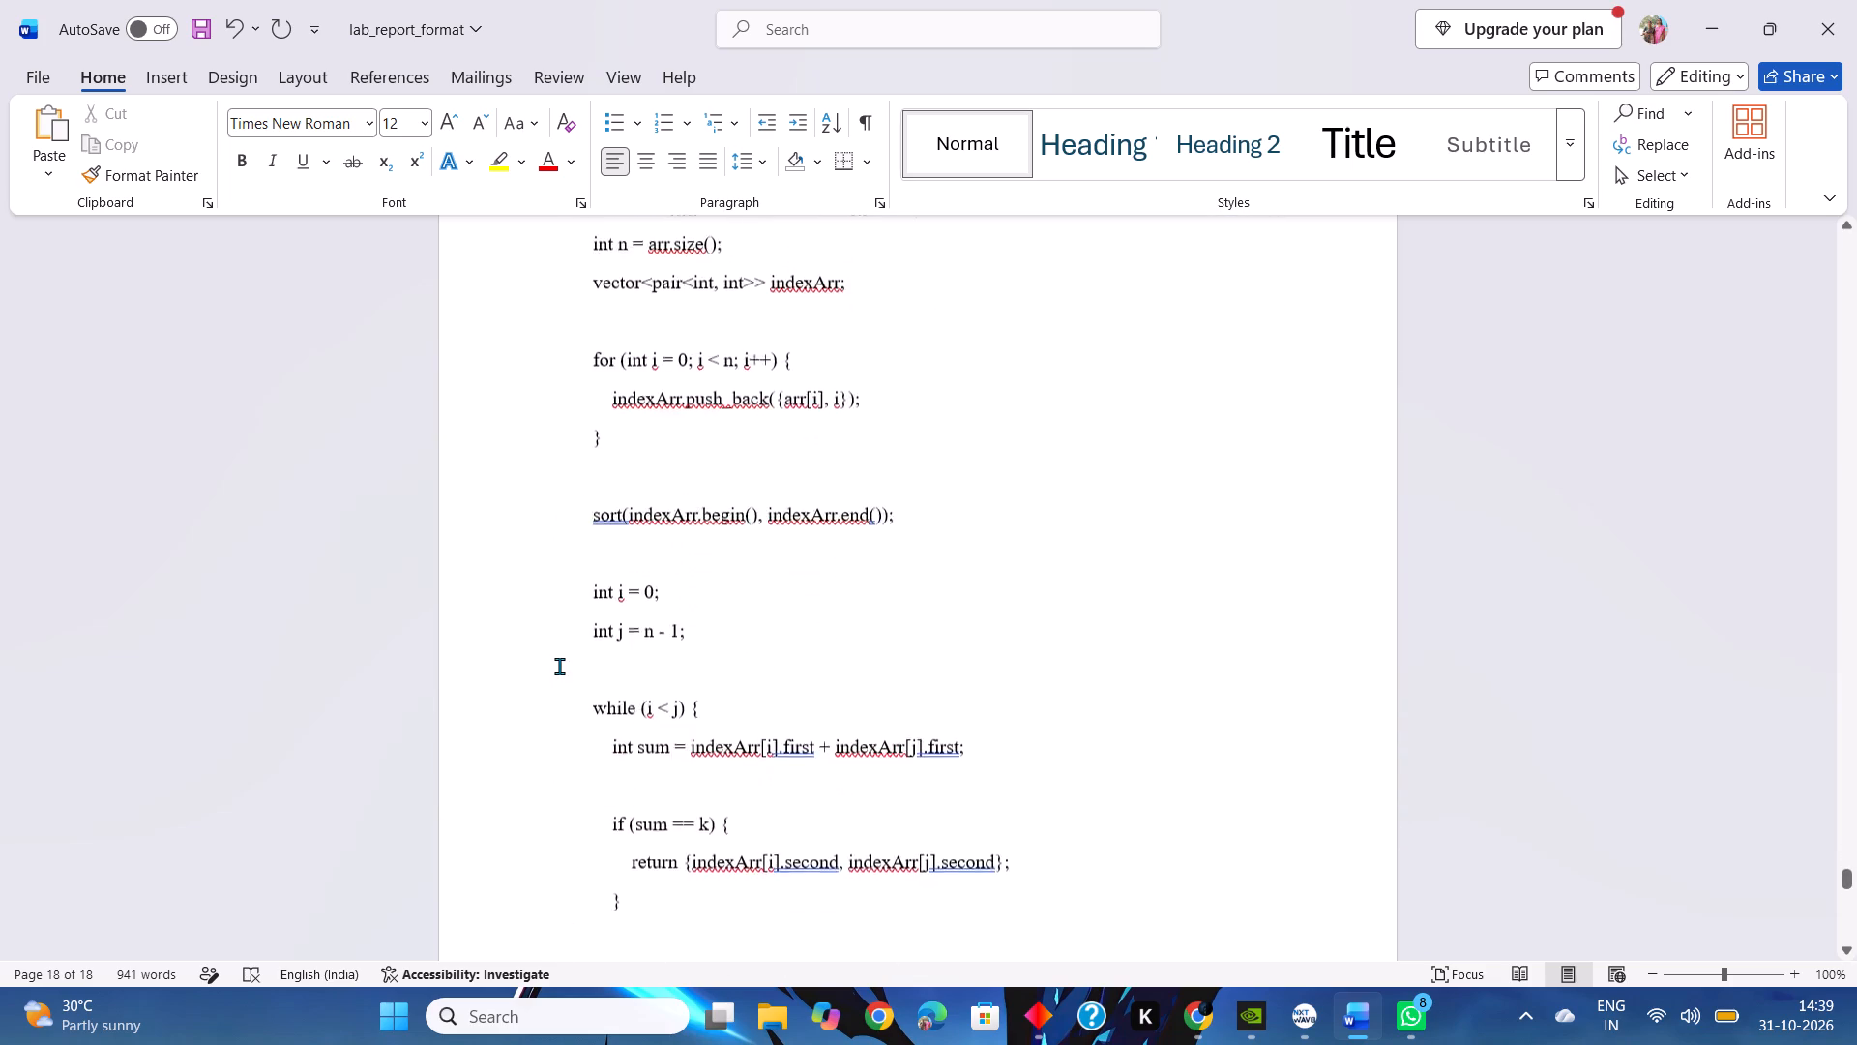
scroll(559, 666, "down", 15)
scroll(589, 595, "up", 1)
scroll(589, 594, "down", 18)
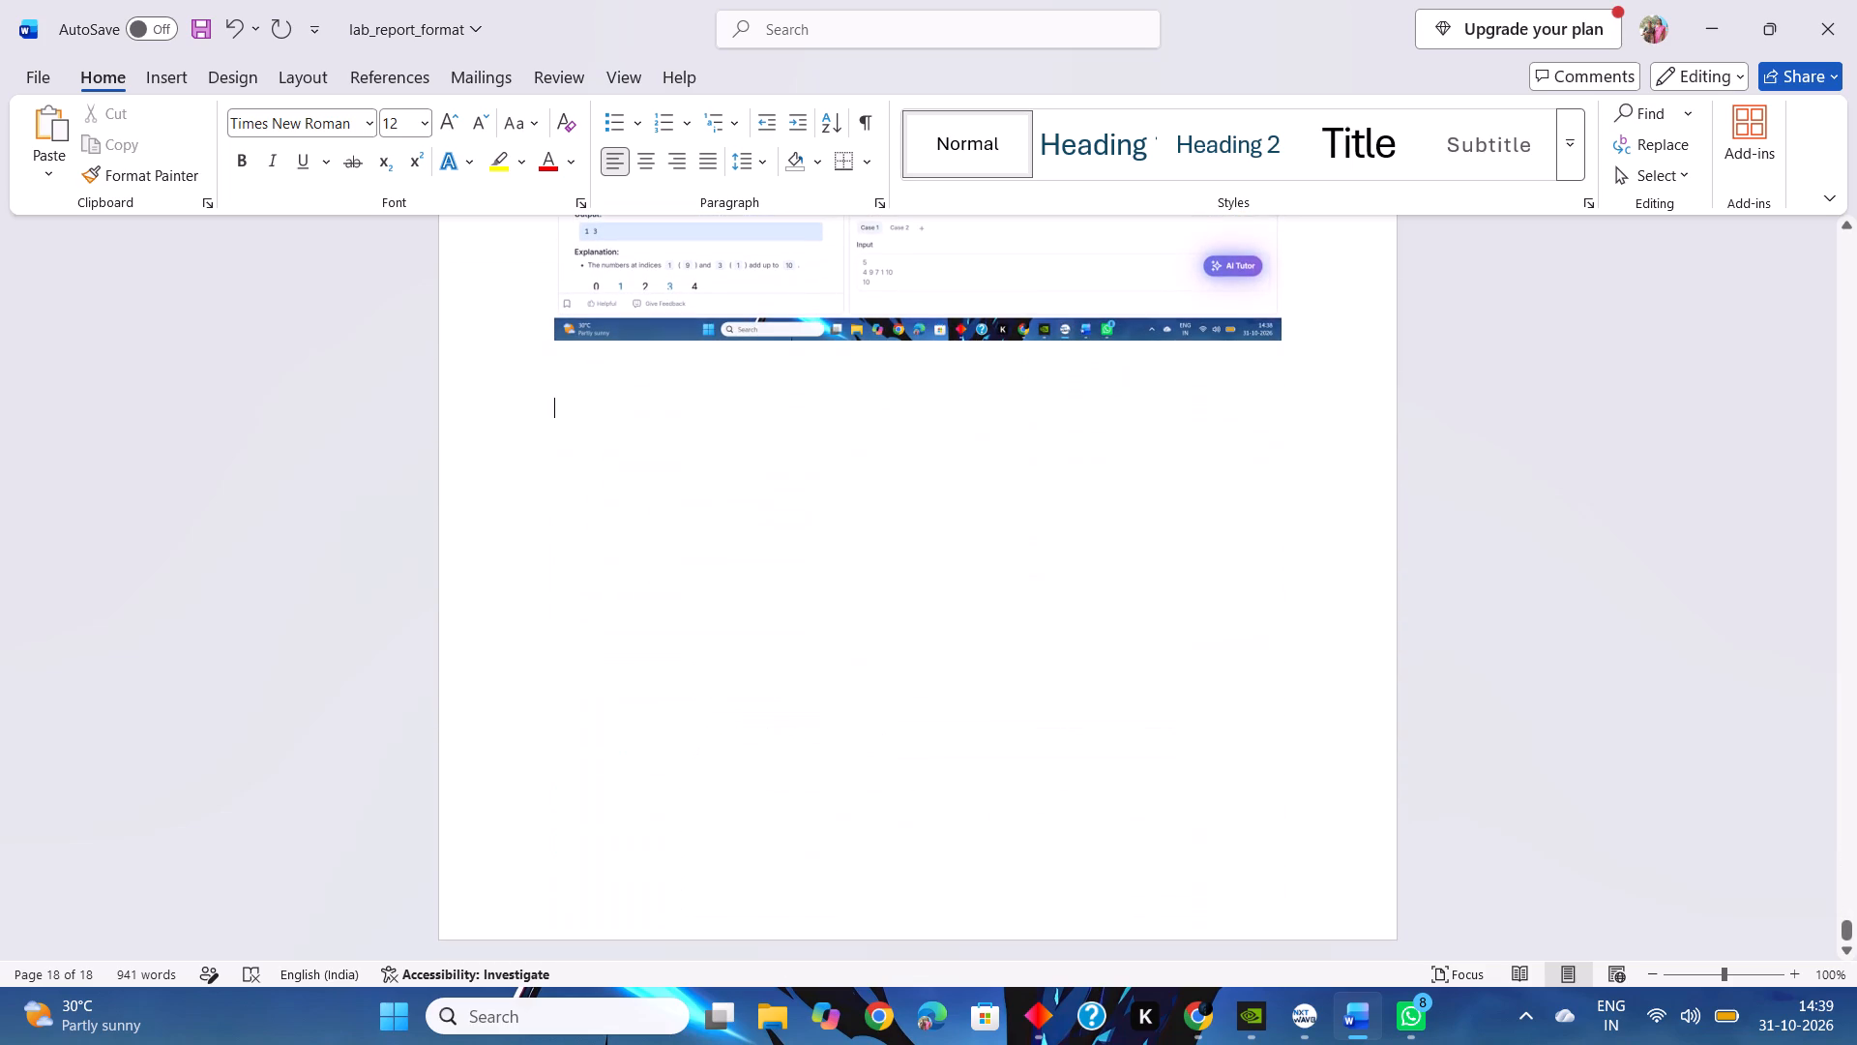
Enter the question number Q12) on the blank line below the Two Sum screenshot.
type("Q12)")
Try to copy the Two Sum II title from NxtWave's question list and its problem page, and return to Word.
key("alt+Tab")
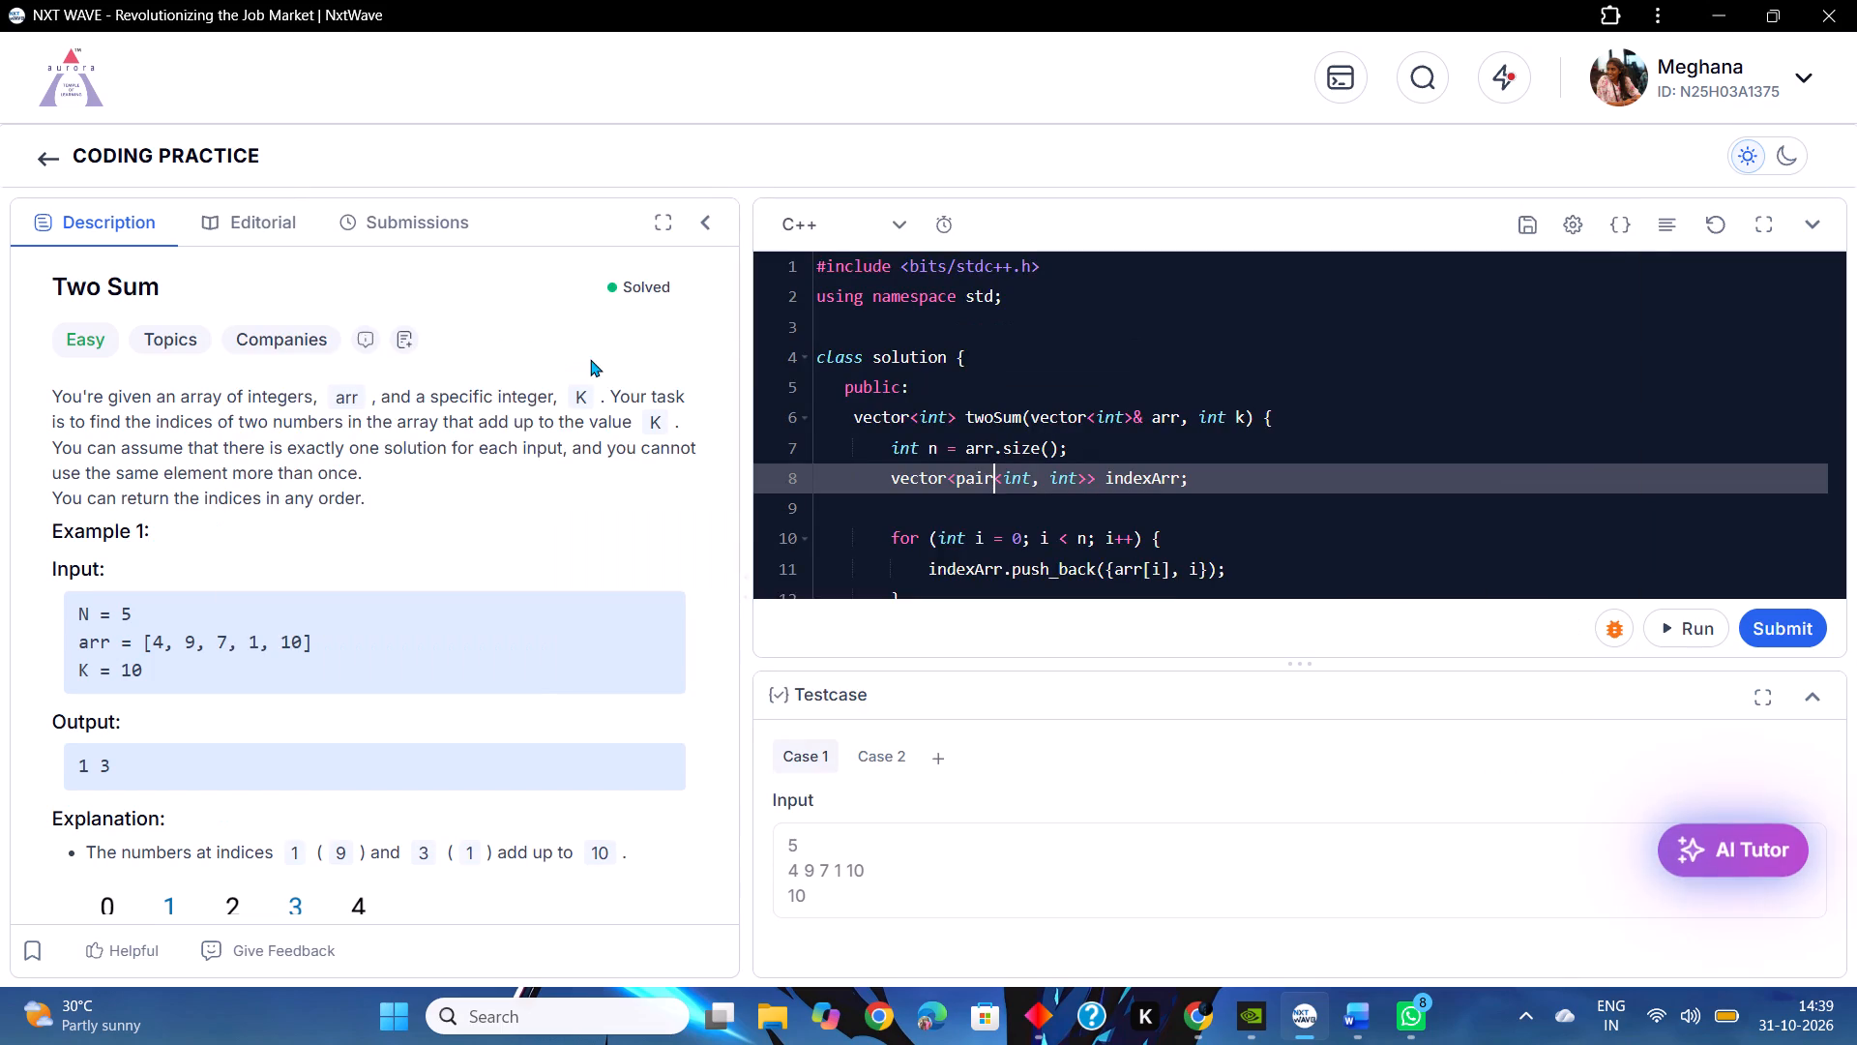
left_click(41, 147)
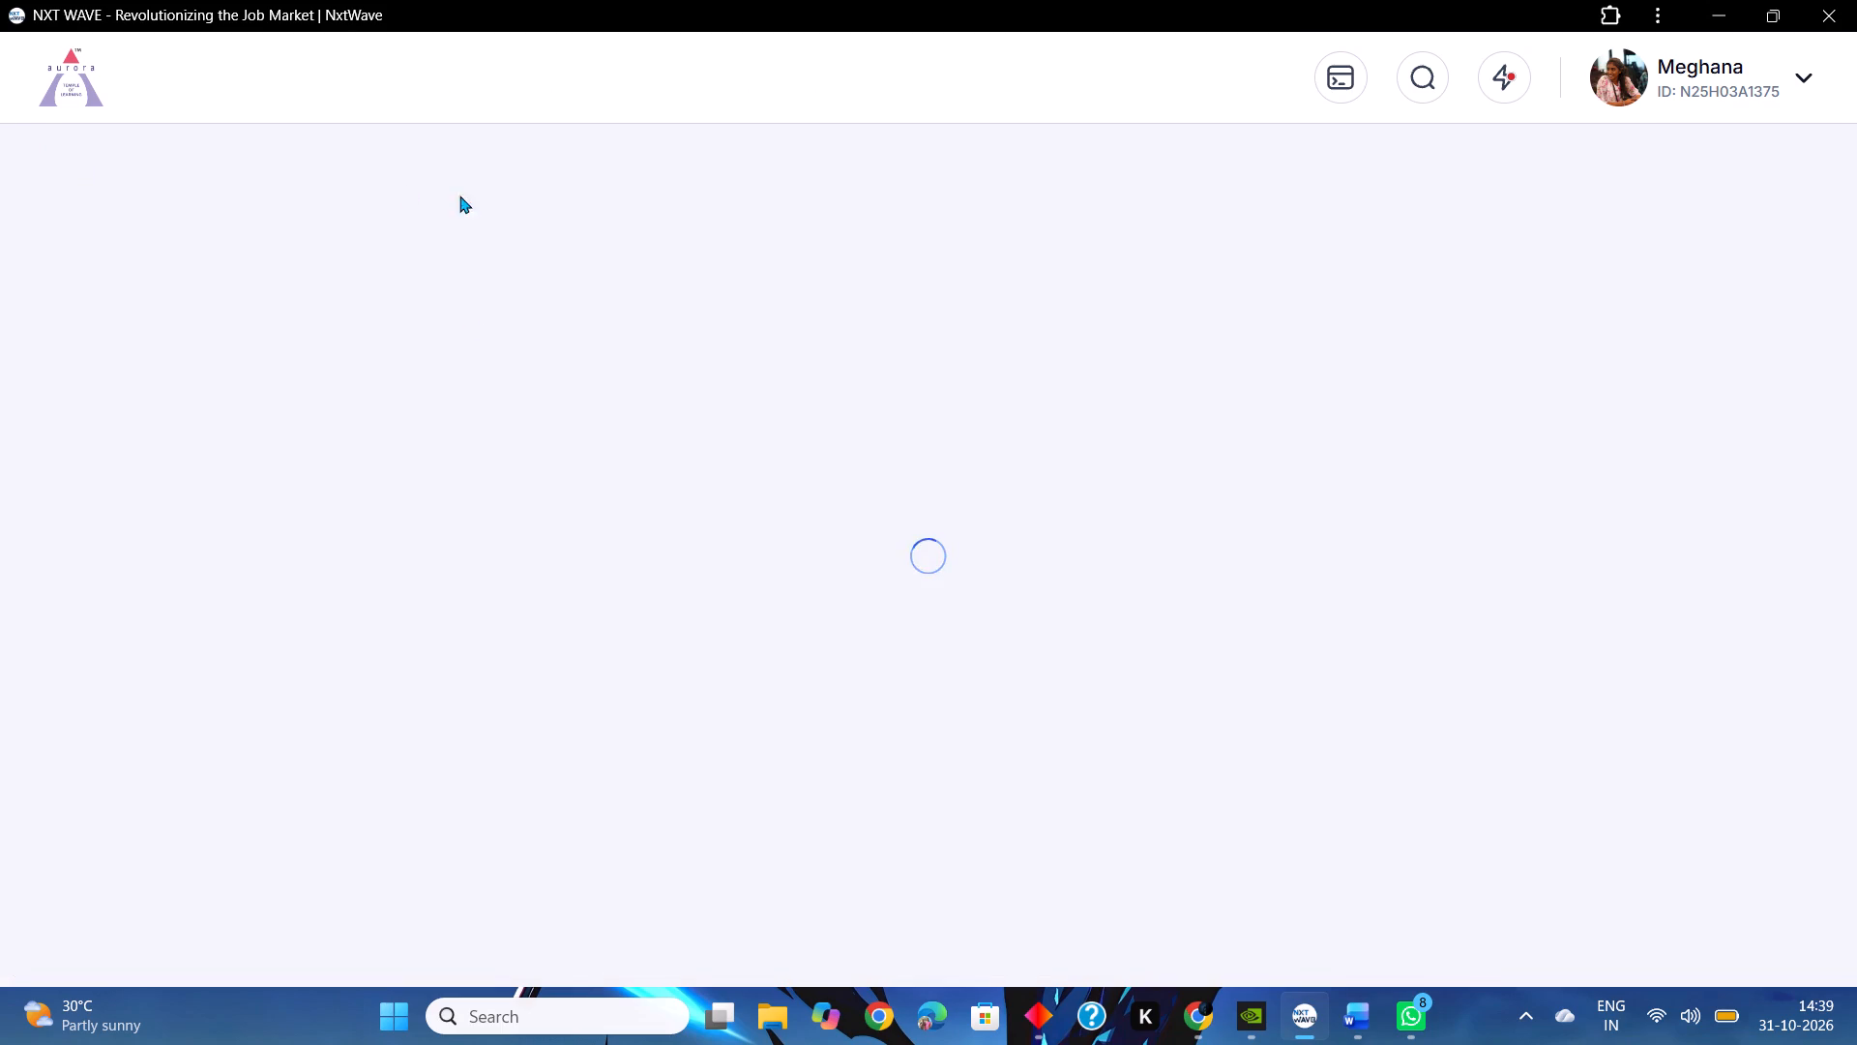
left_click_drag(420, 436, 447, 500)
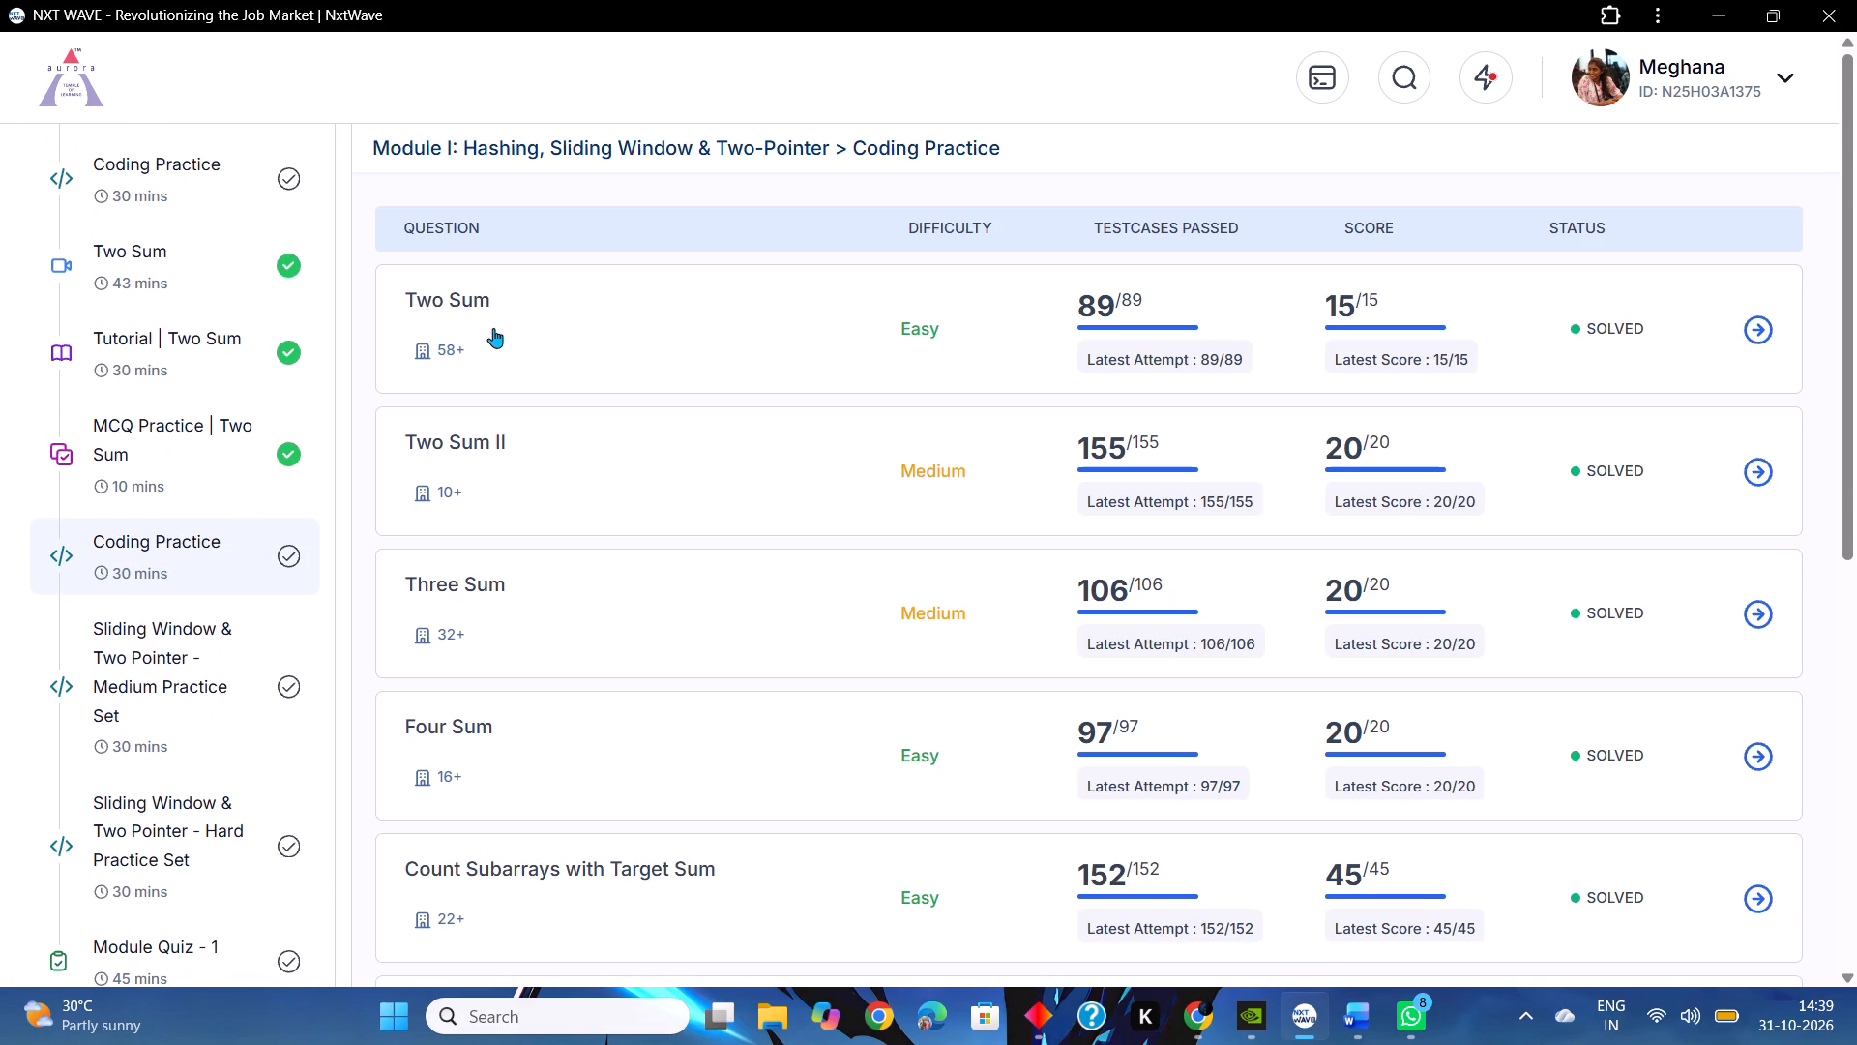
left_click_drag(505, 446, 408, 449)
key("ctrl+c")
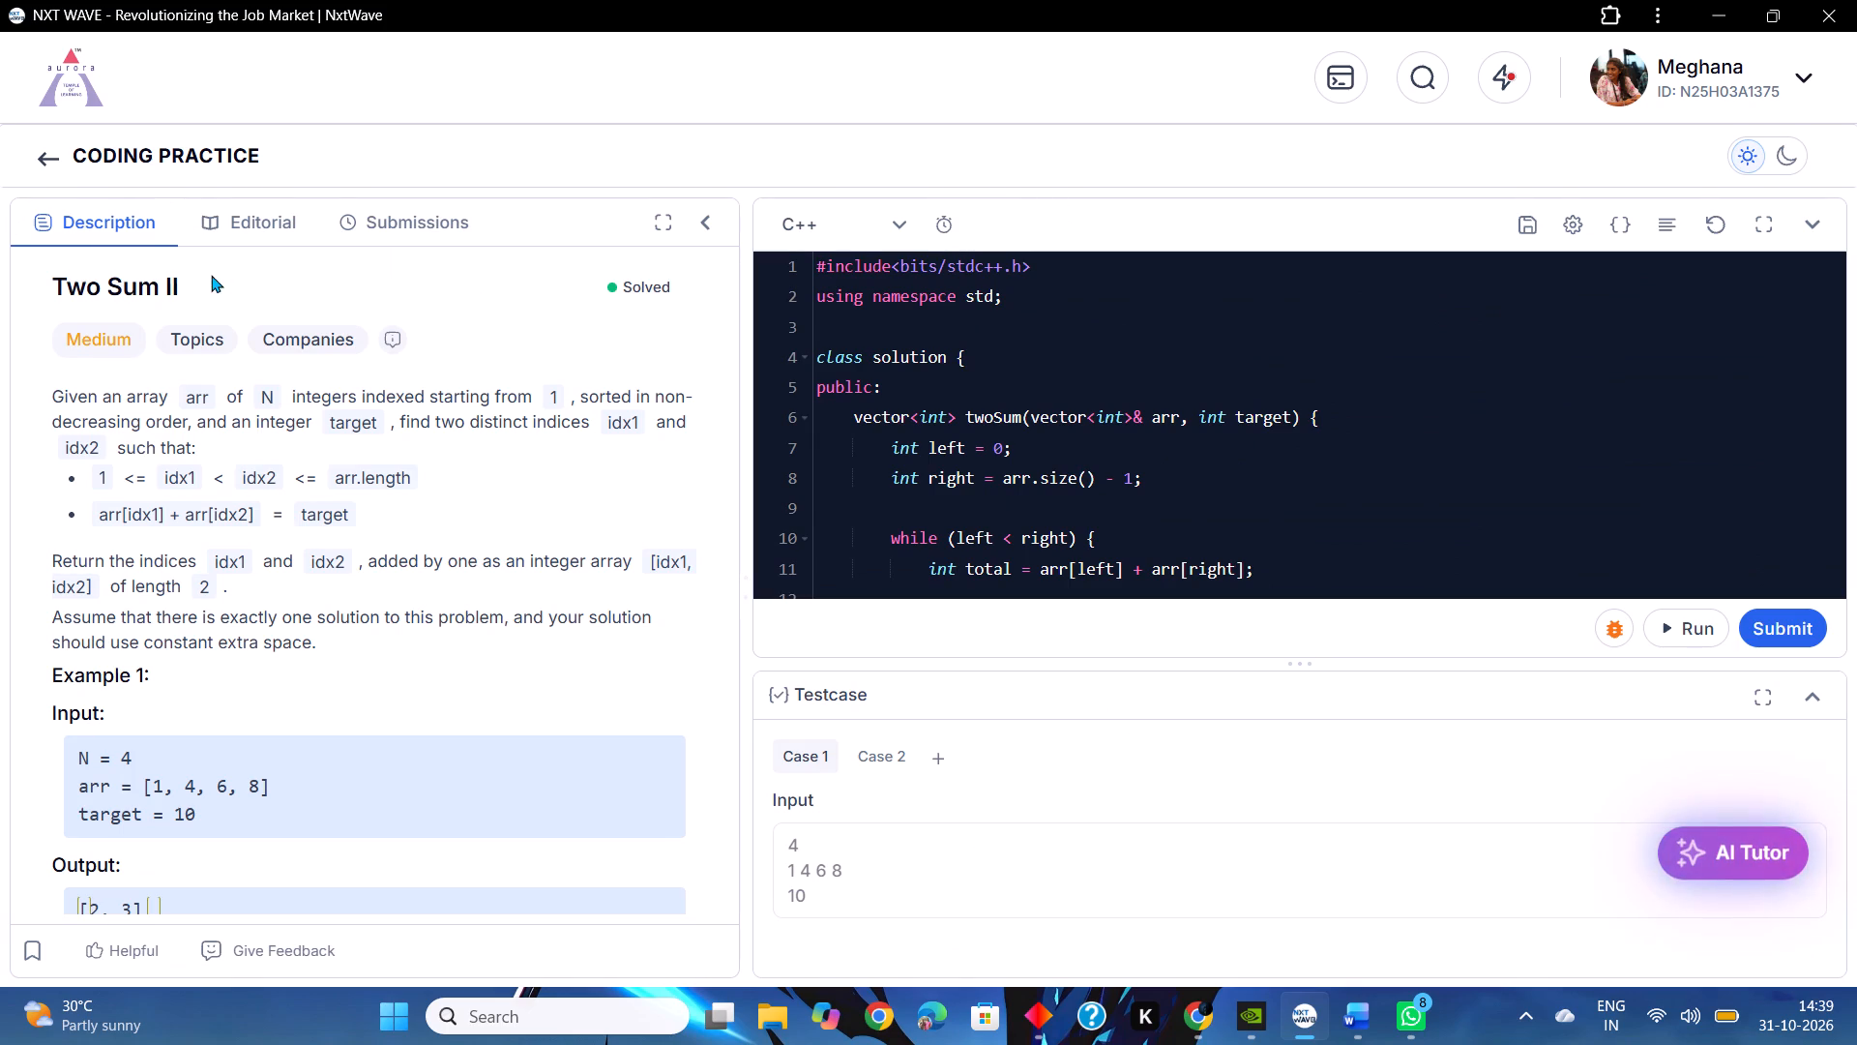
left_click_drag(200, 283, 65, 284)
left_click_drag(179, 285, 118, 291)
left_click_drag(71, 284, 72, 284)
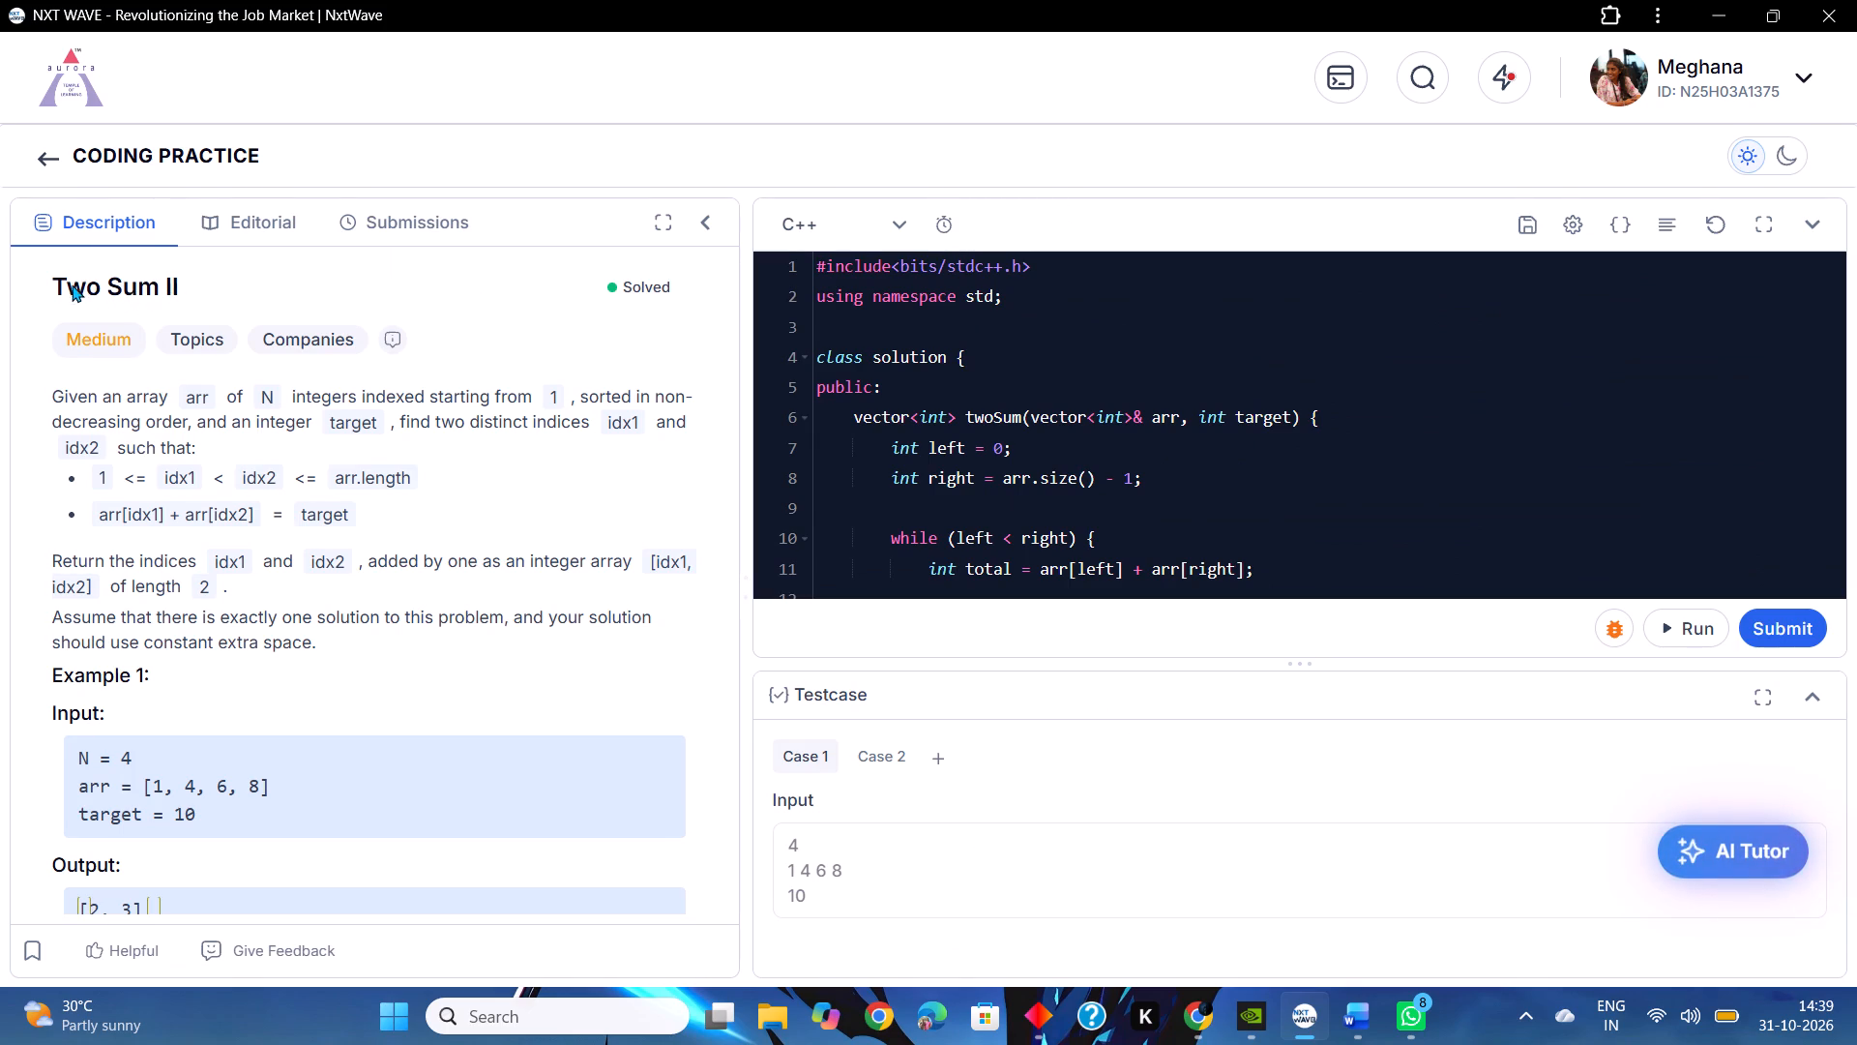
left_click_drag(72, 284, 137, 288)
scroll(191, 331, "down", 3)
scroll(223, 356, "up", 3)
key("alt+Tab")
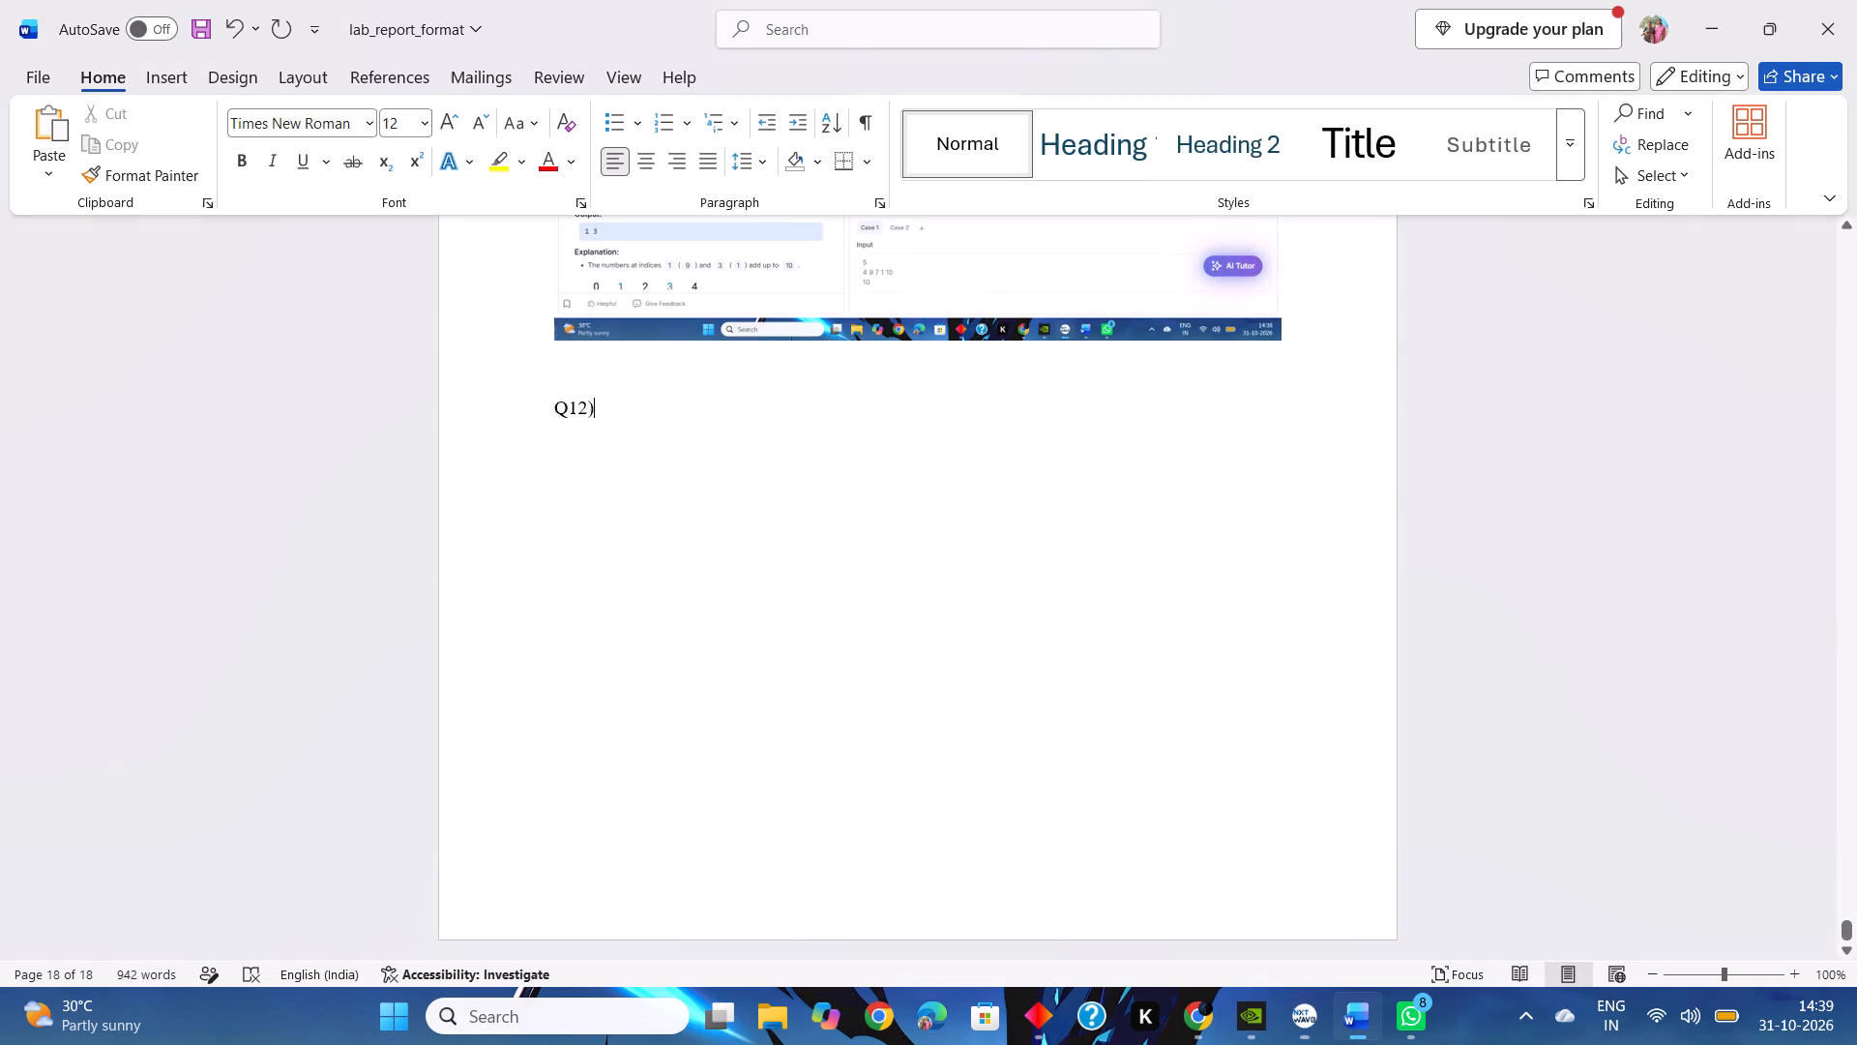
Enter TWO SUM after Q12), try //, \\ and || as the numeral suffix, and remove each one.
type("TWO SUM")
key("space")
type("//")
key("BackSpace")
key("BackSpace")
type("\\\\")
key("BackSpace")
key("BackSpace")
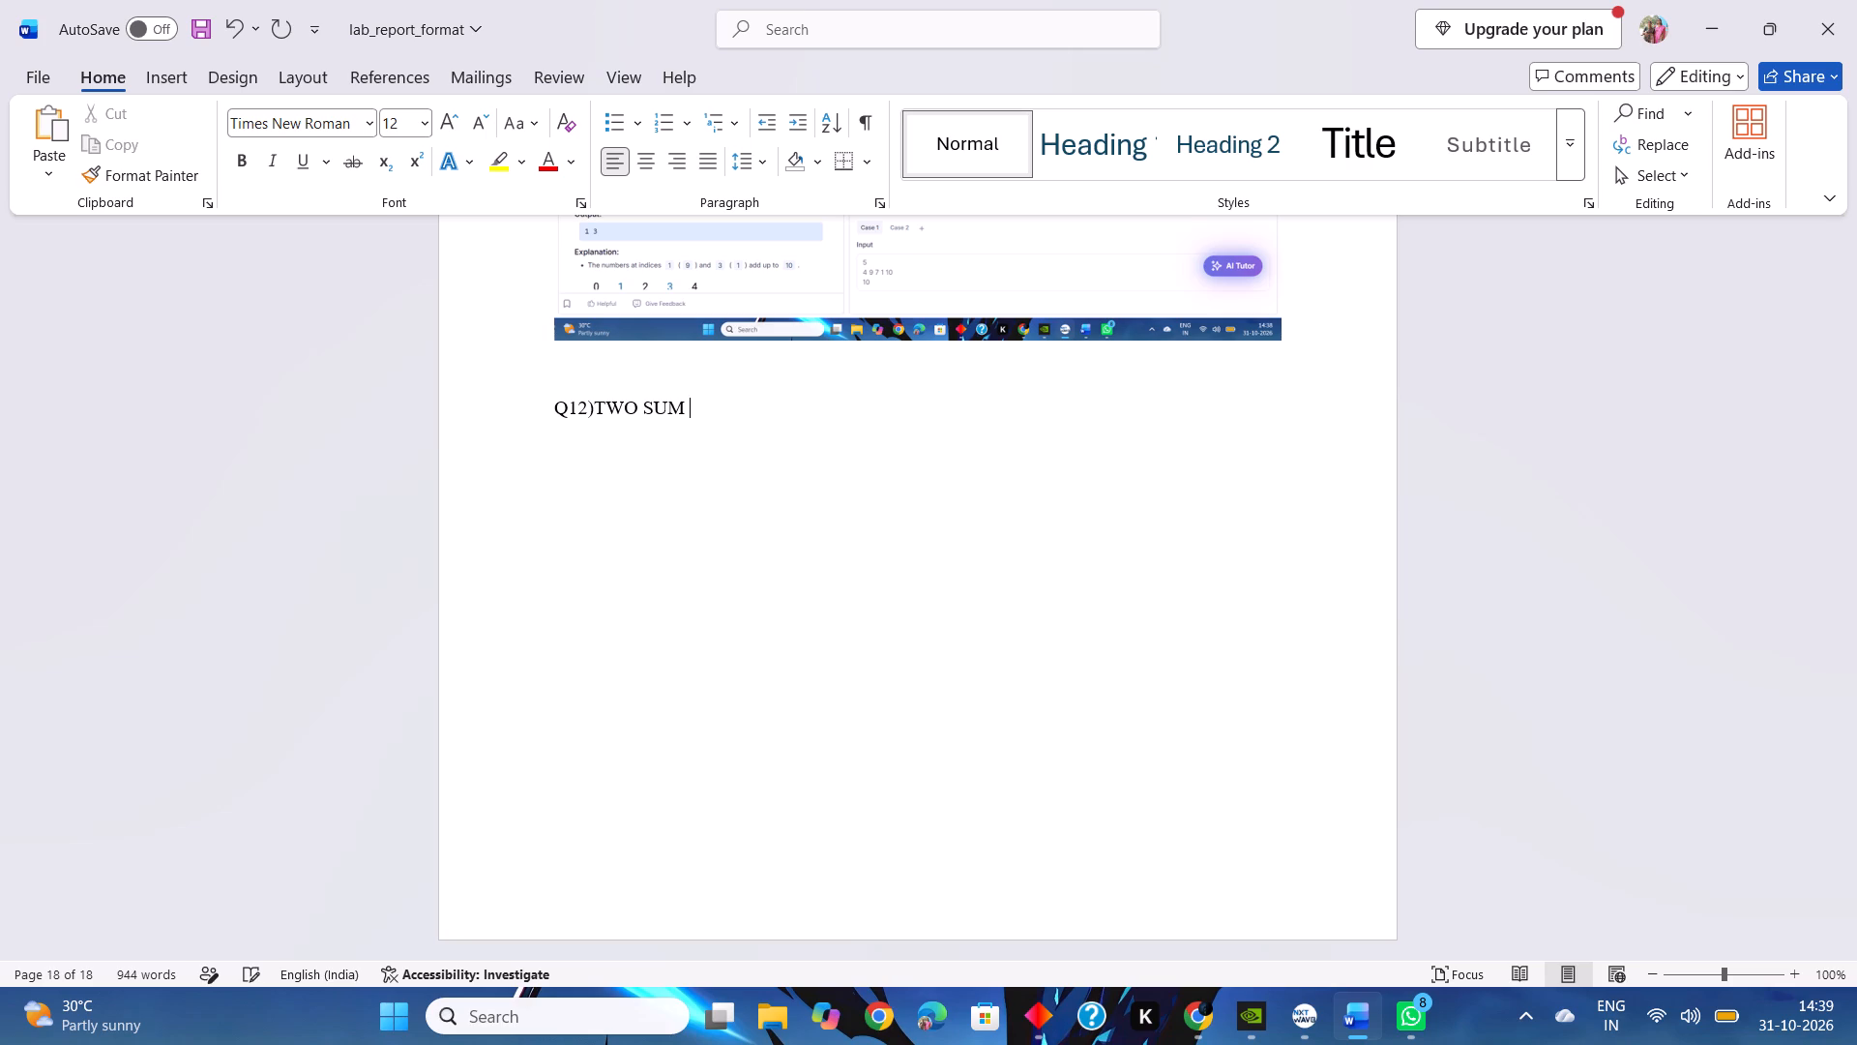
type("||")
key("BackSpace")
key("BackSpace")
Copy the title Two Sum II from NxtWave's Coding Practice question list and paste it over TWO SUM after Q12) in Word.
key("alt+Tab")
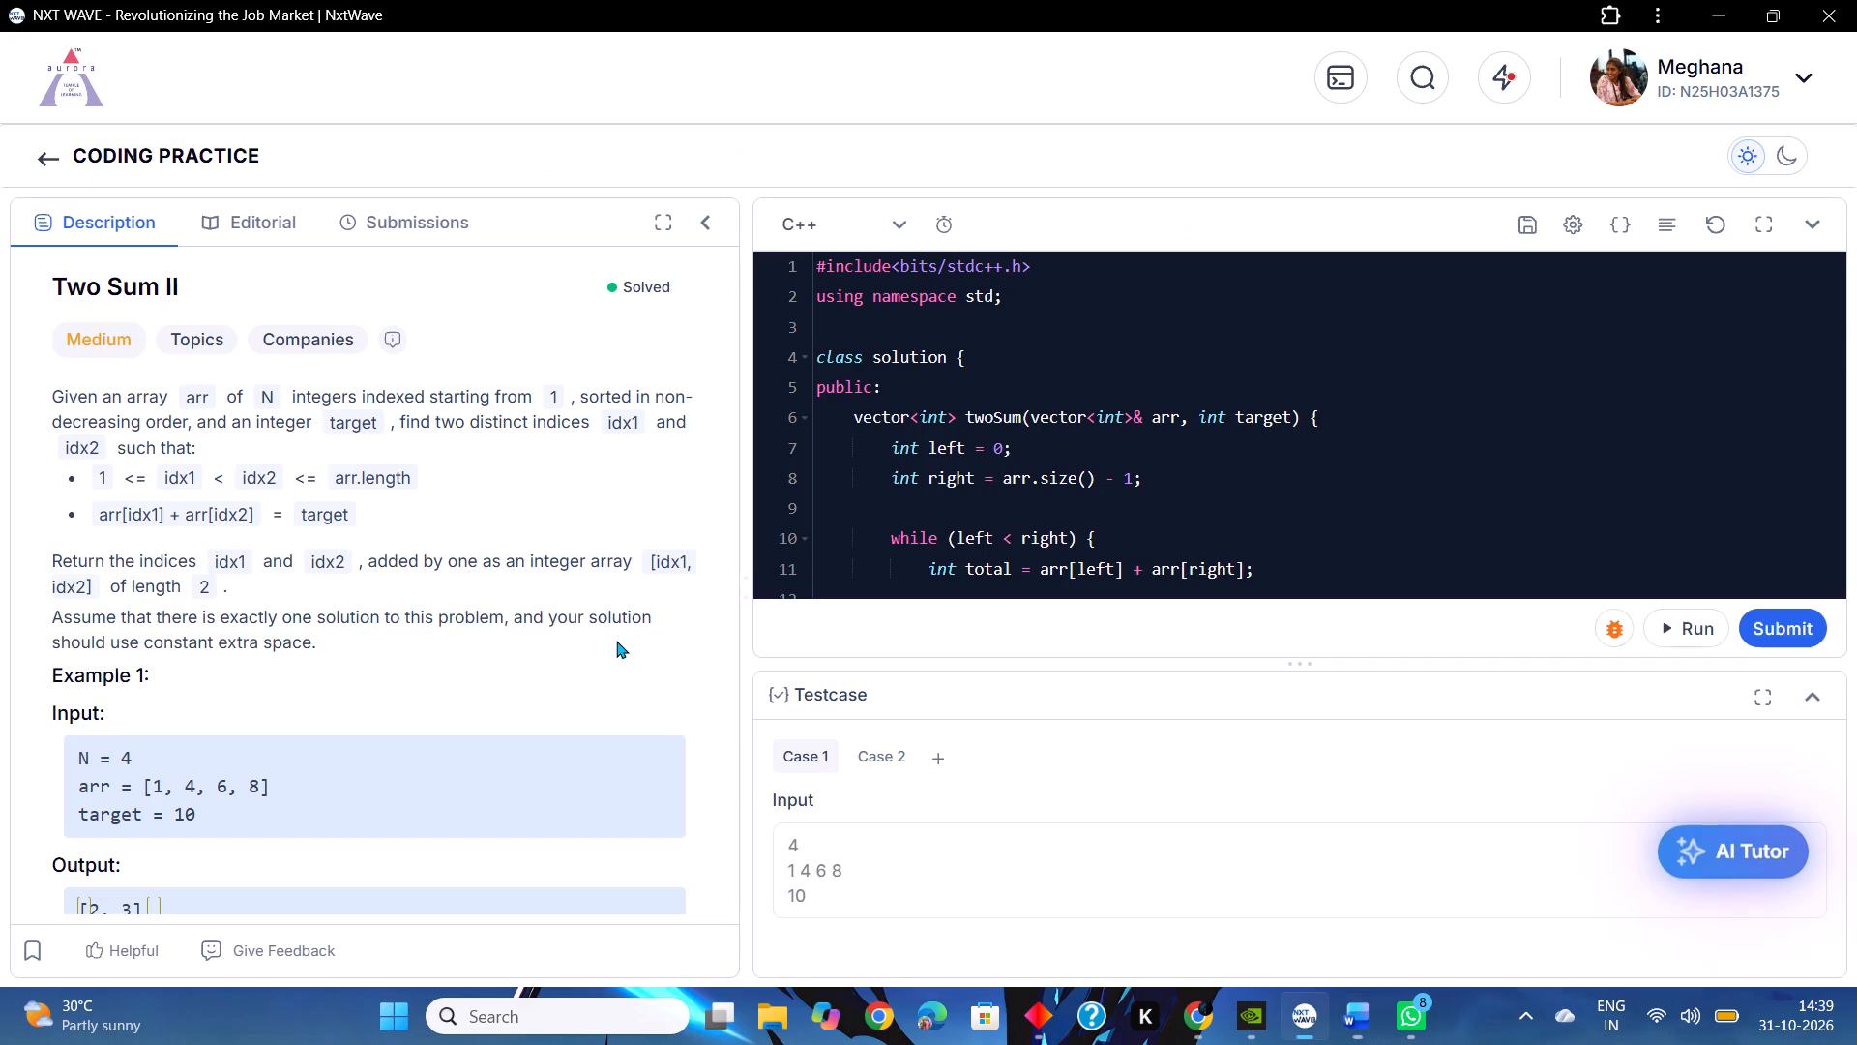
left_click(49, 154)
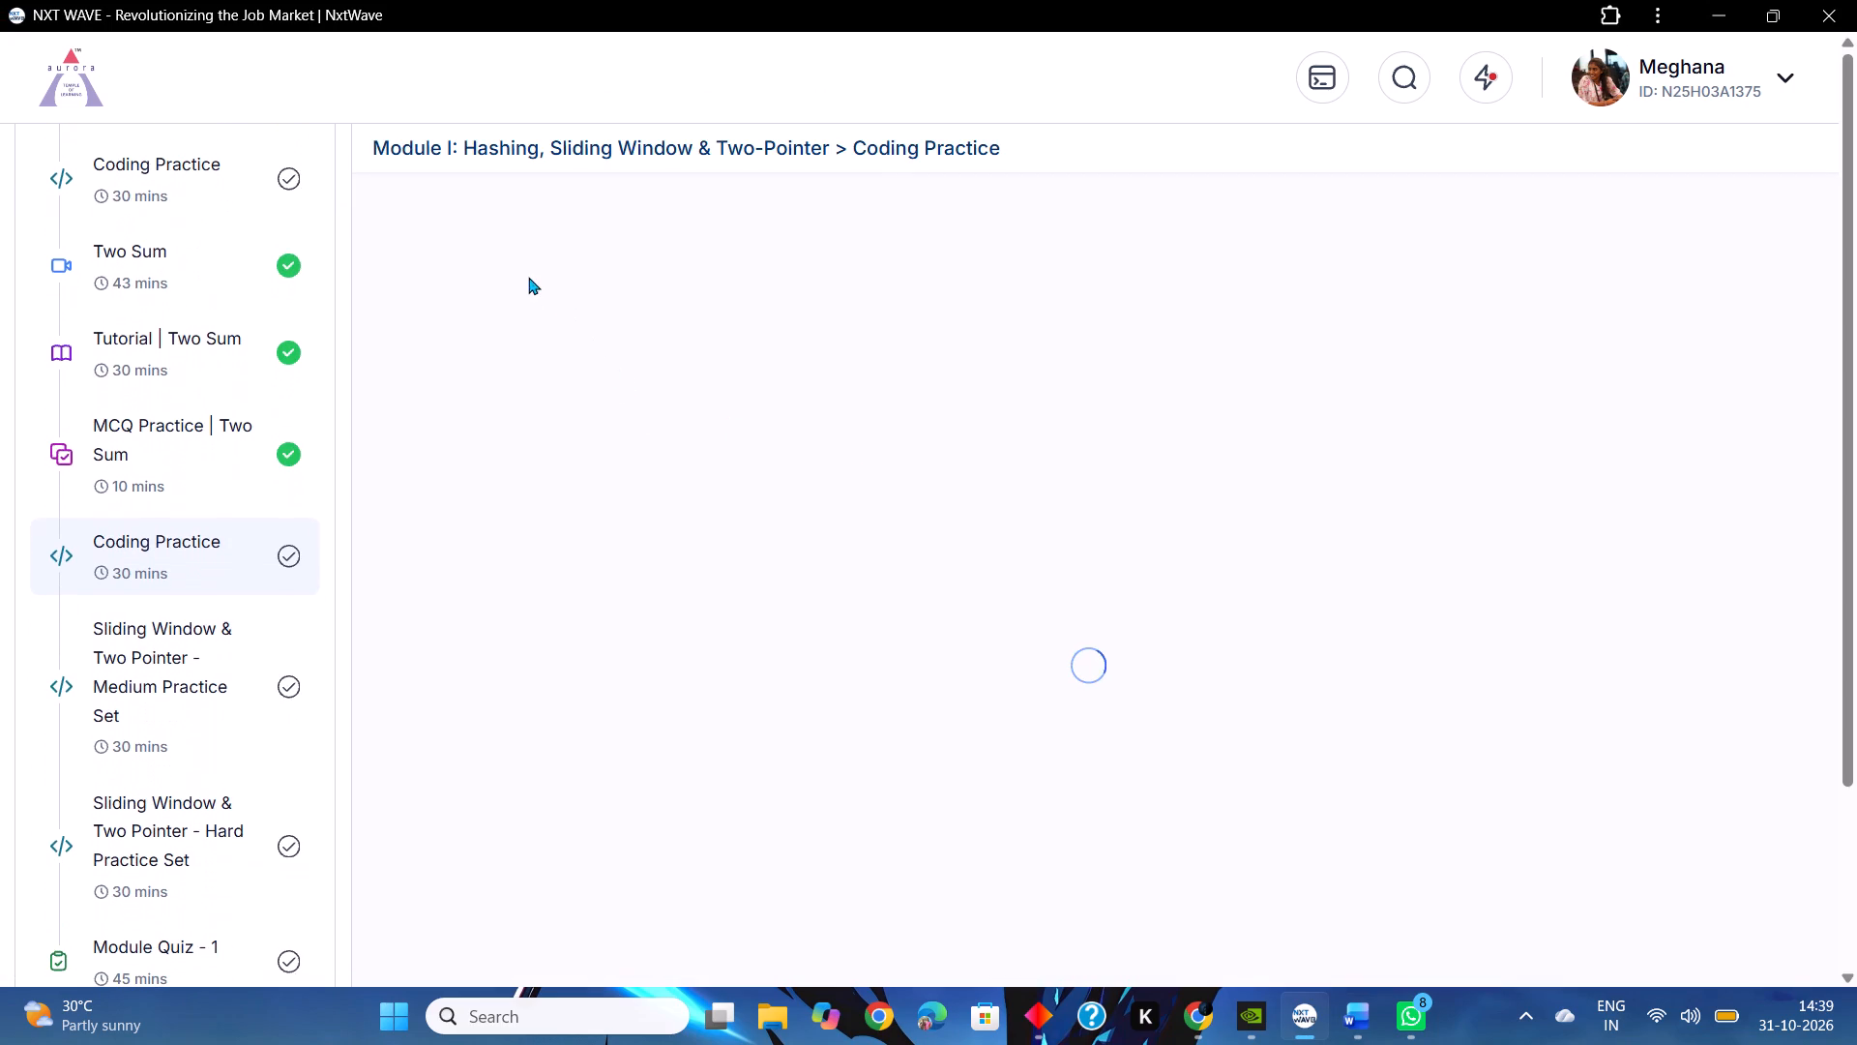
left_click_drag(536, 462, 408, 466)
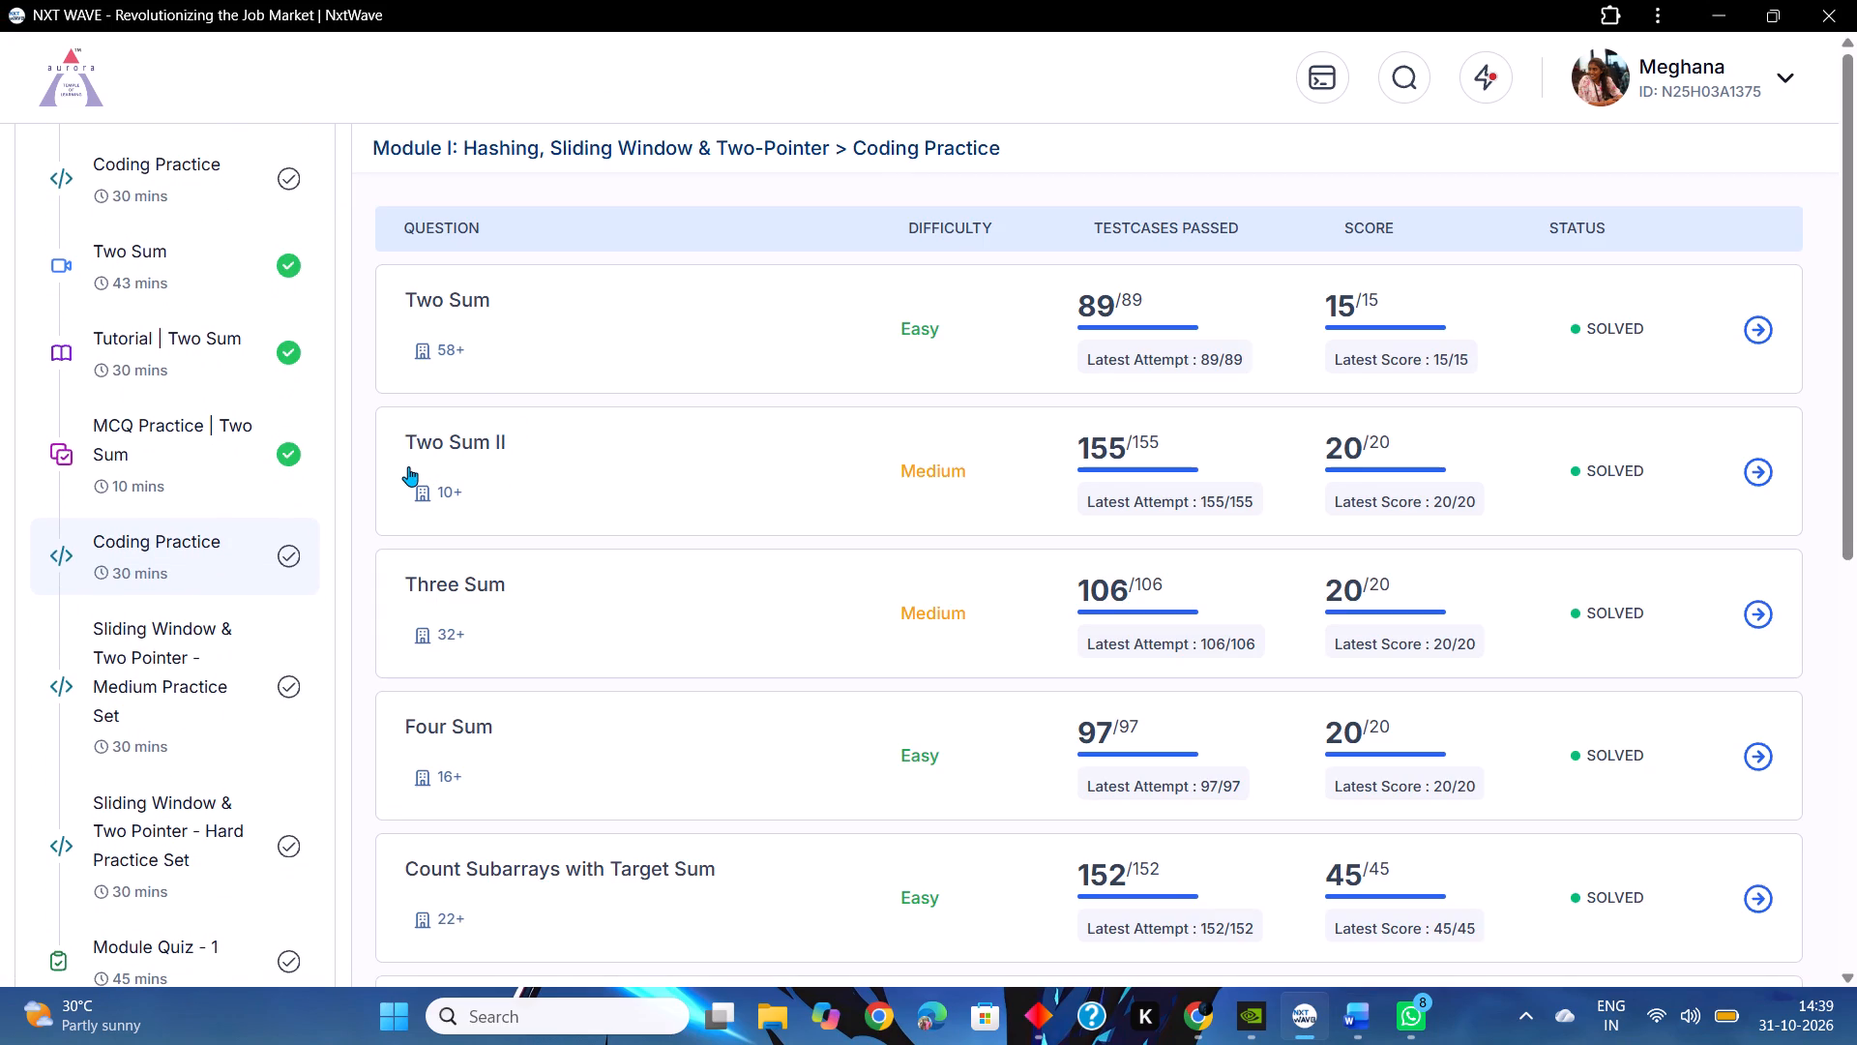
left_click_drag(408, 466, 408, 461)
key("ctrl+c")
key("ctrl+c")
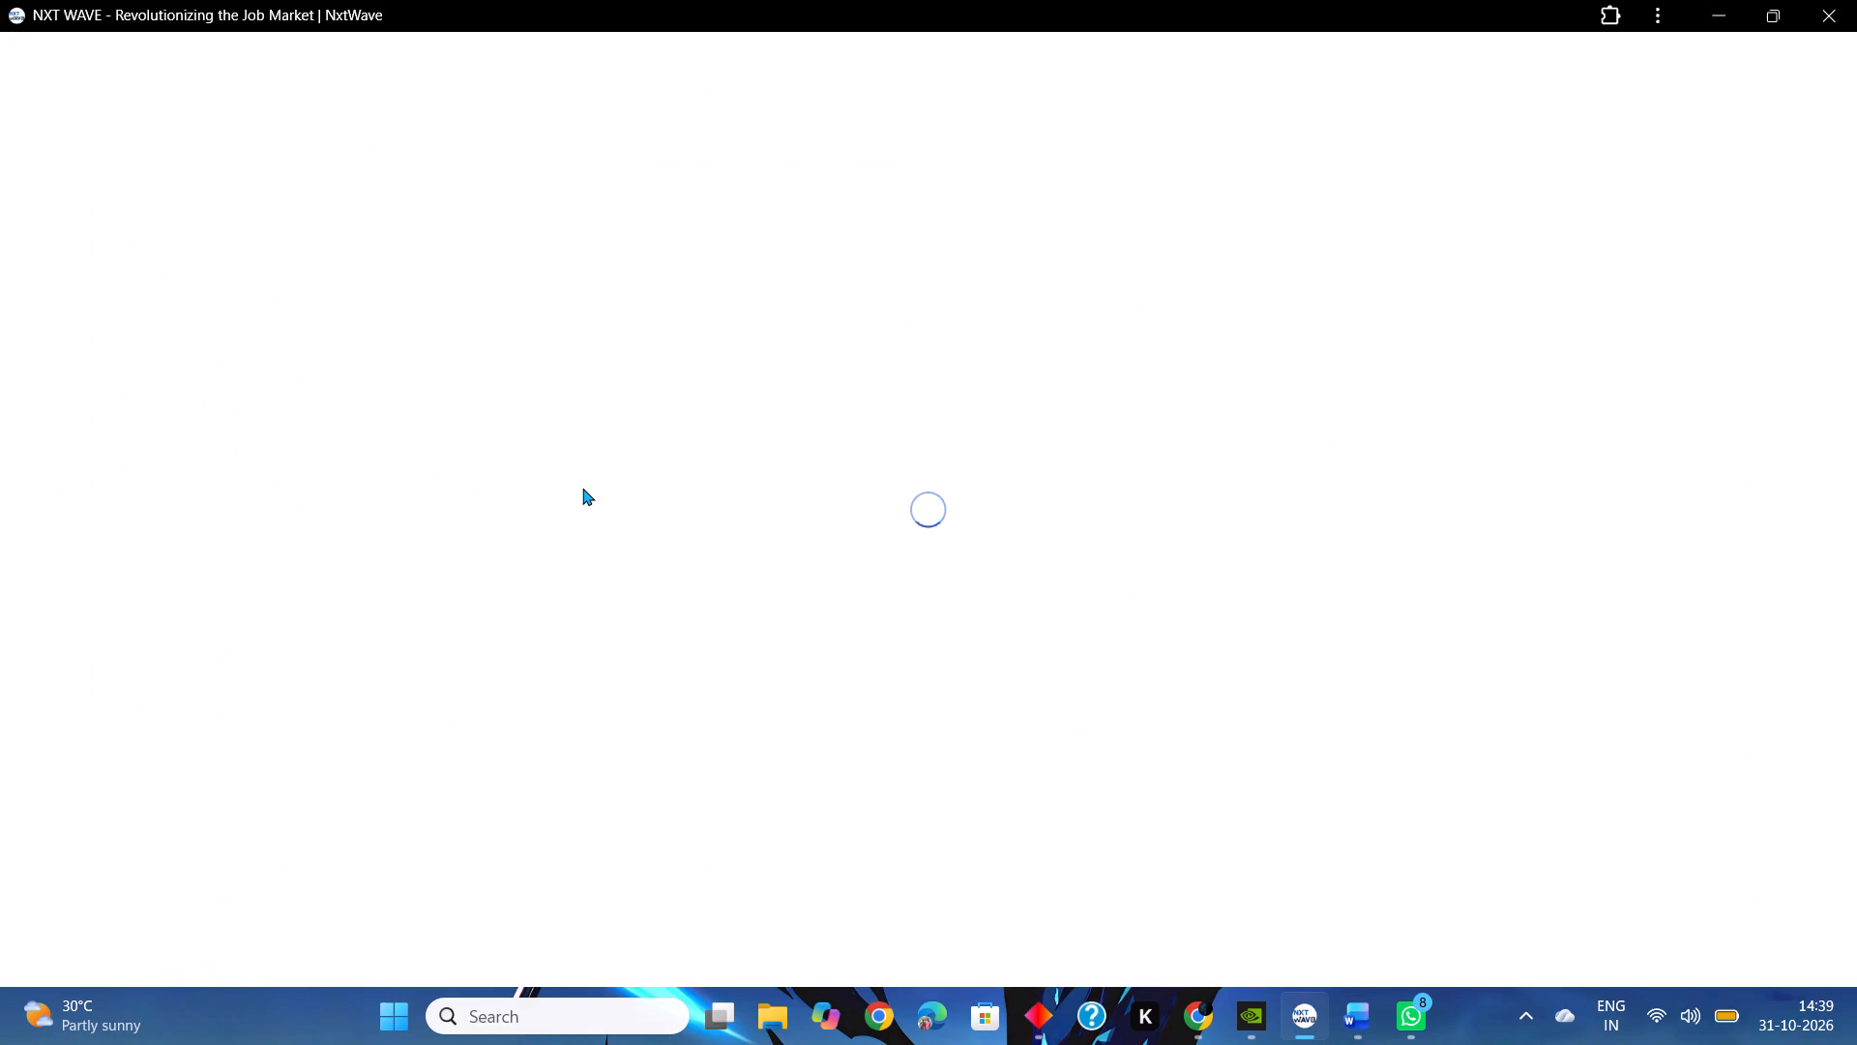
key("alt+Tab")
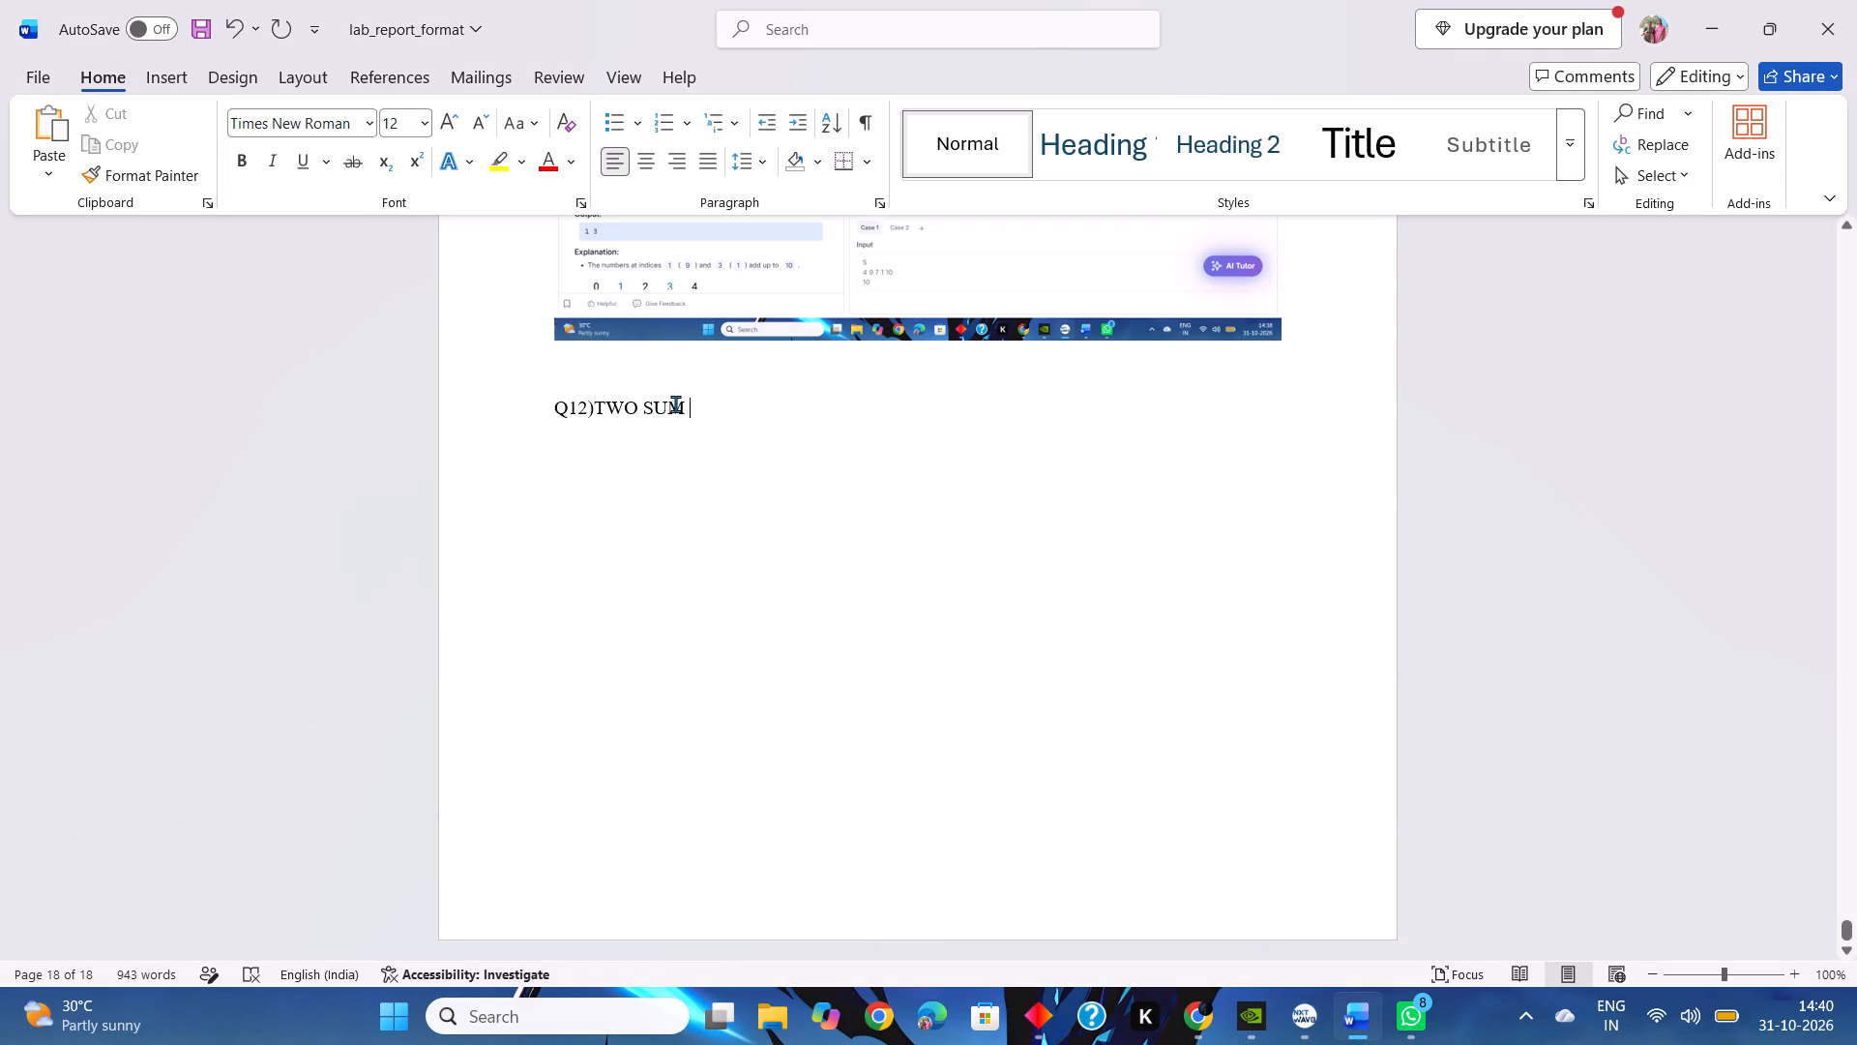
left_click_drag(684, 403, 599, 409, "ctrl")
left_click(599, 409)
left_click_drag(599, 407, 684, 407)
key("ctrl+v")
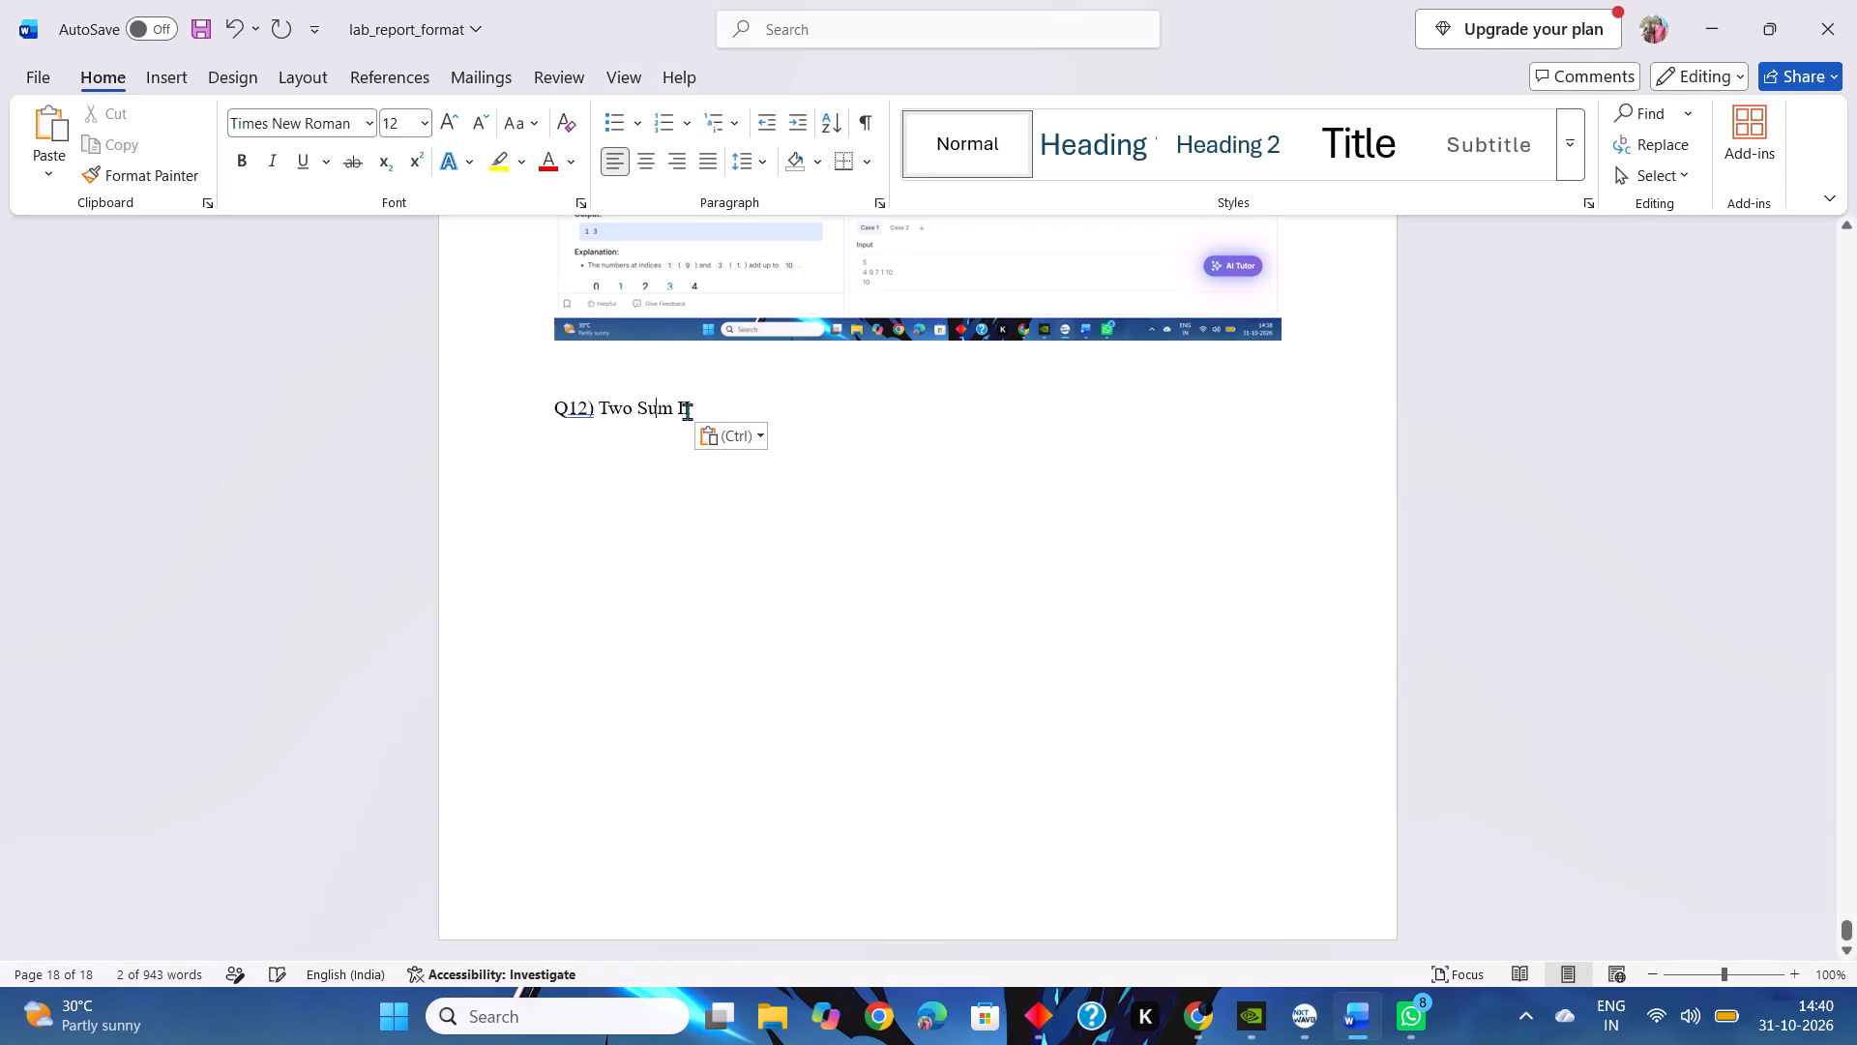
Make the Q12) Two Sum II heading bold and start a non-bold line below it.
left_click(667, 446)
left_click_drag(721, 410, 548, 410)
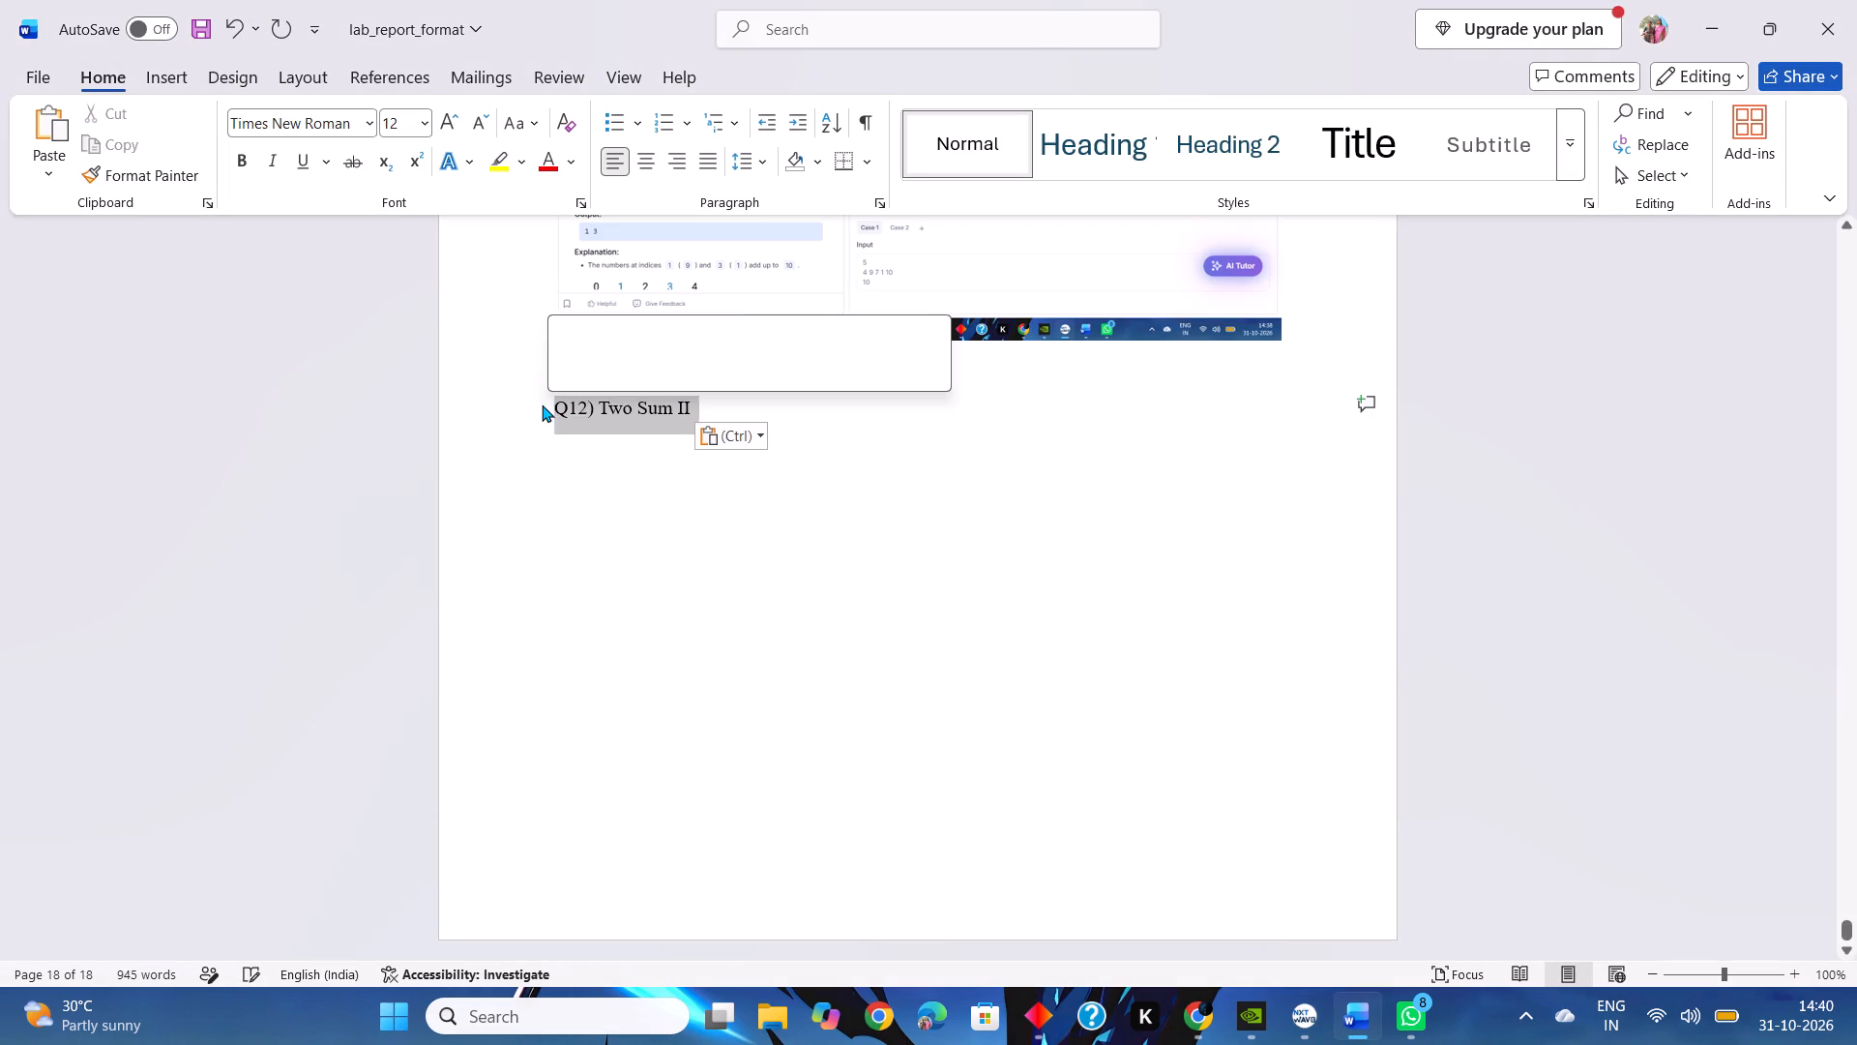
left_click(569, 366)
left_click(649, 516)
left_click(725, 419)
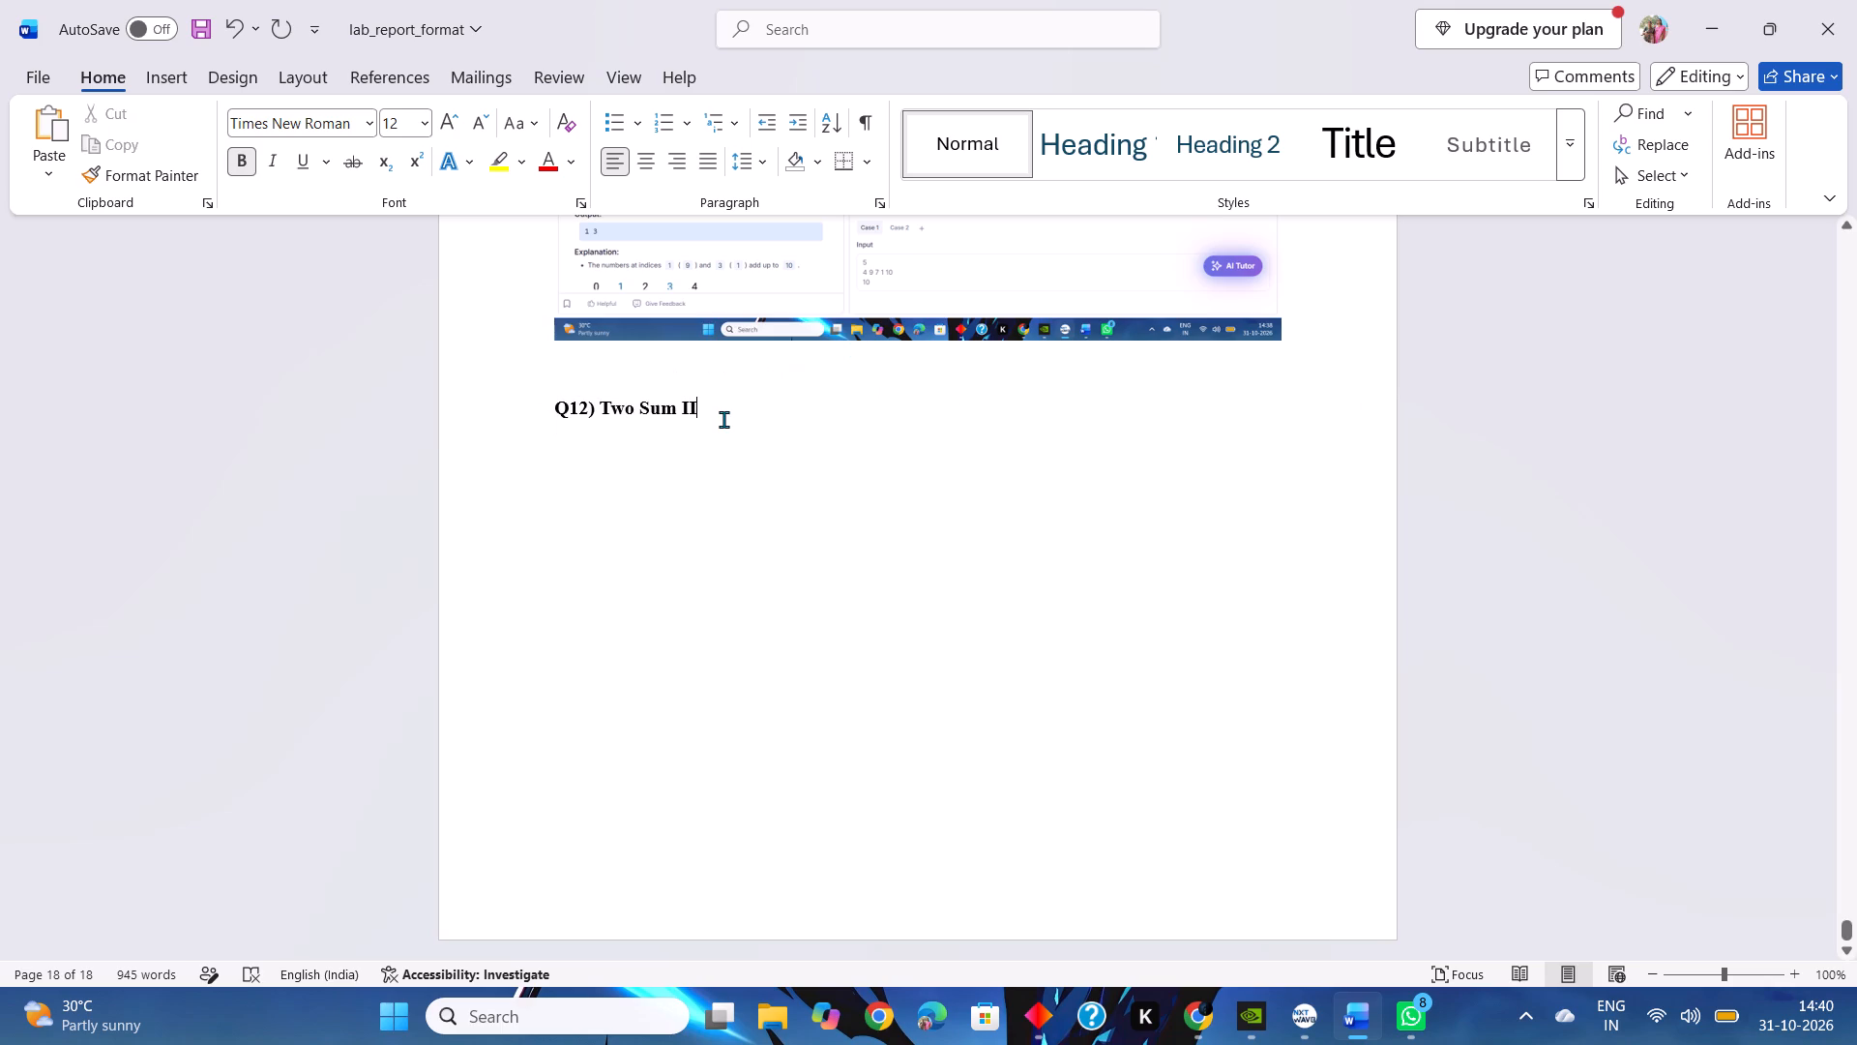
key("Return")
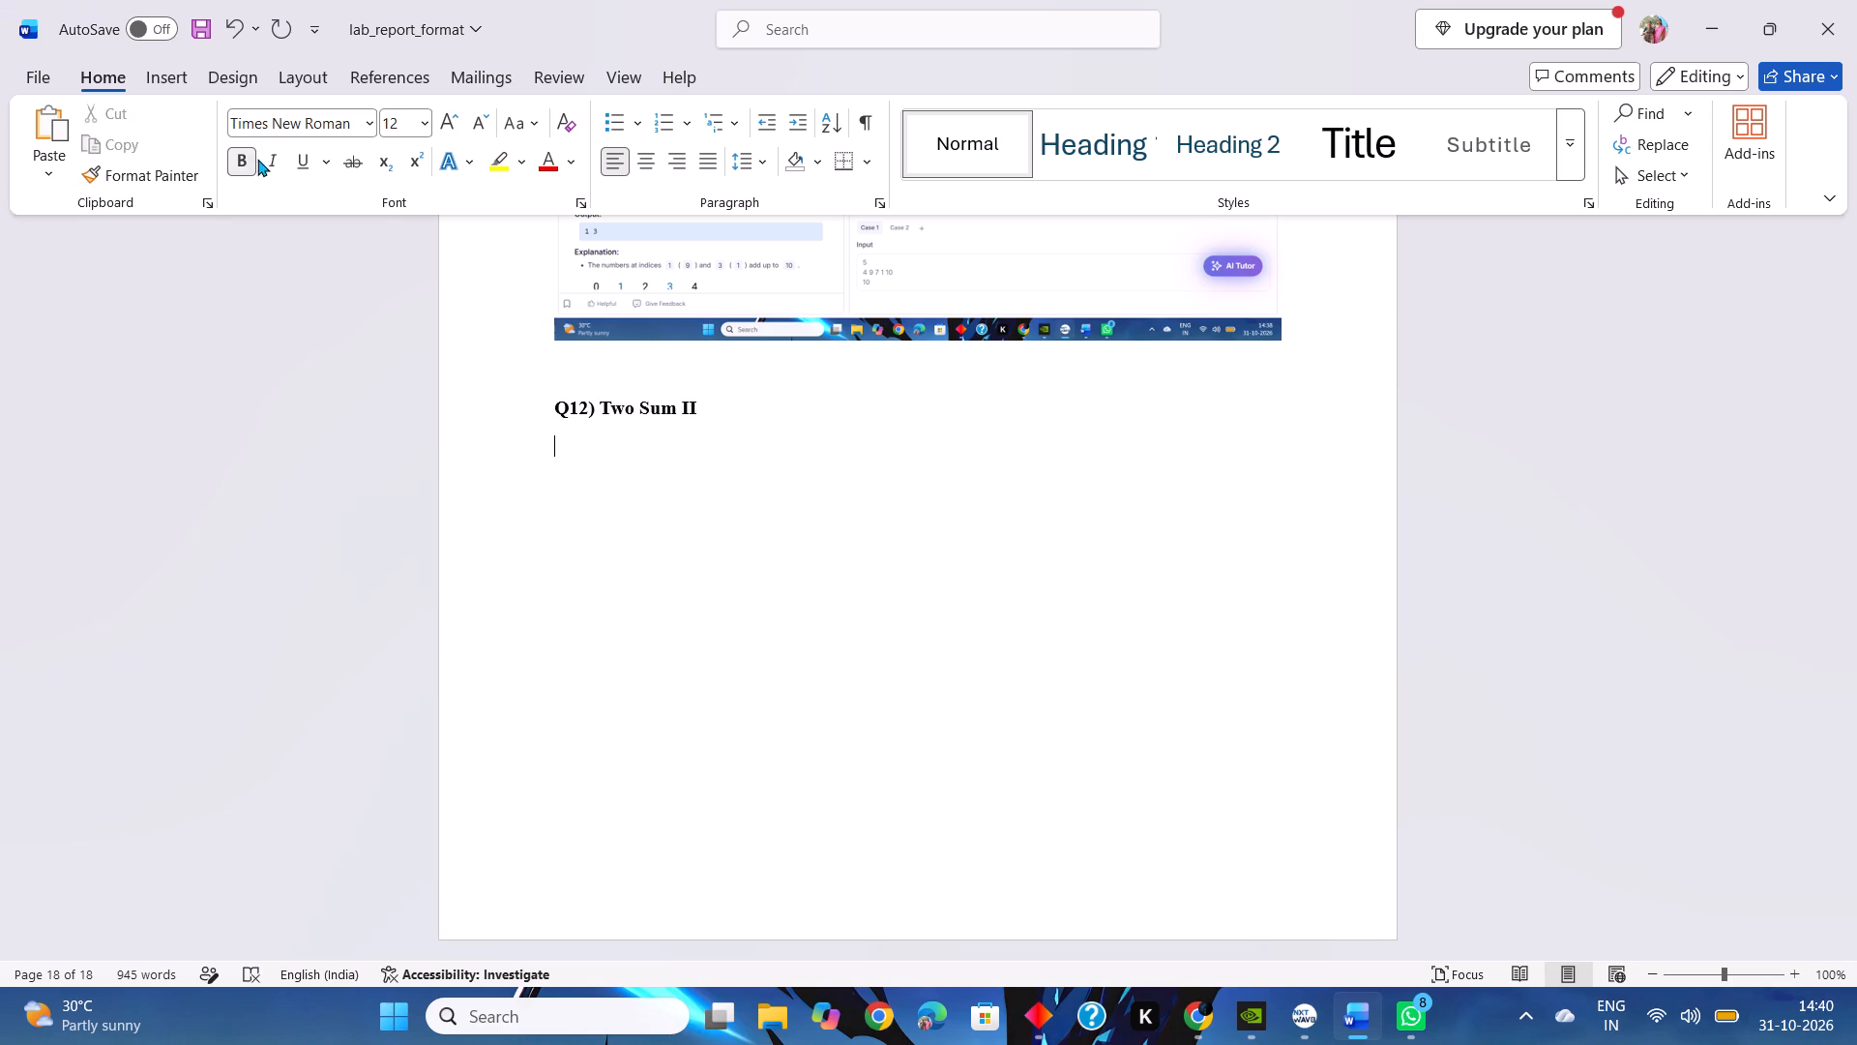
left_click(255, 162)
Copy the full Two Sum II solution code from NxtWave and paste it below the Q12 heading in Word.
key("alt+Tab")
left_click(947, 417)
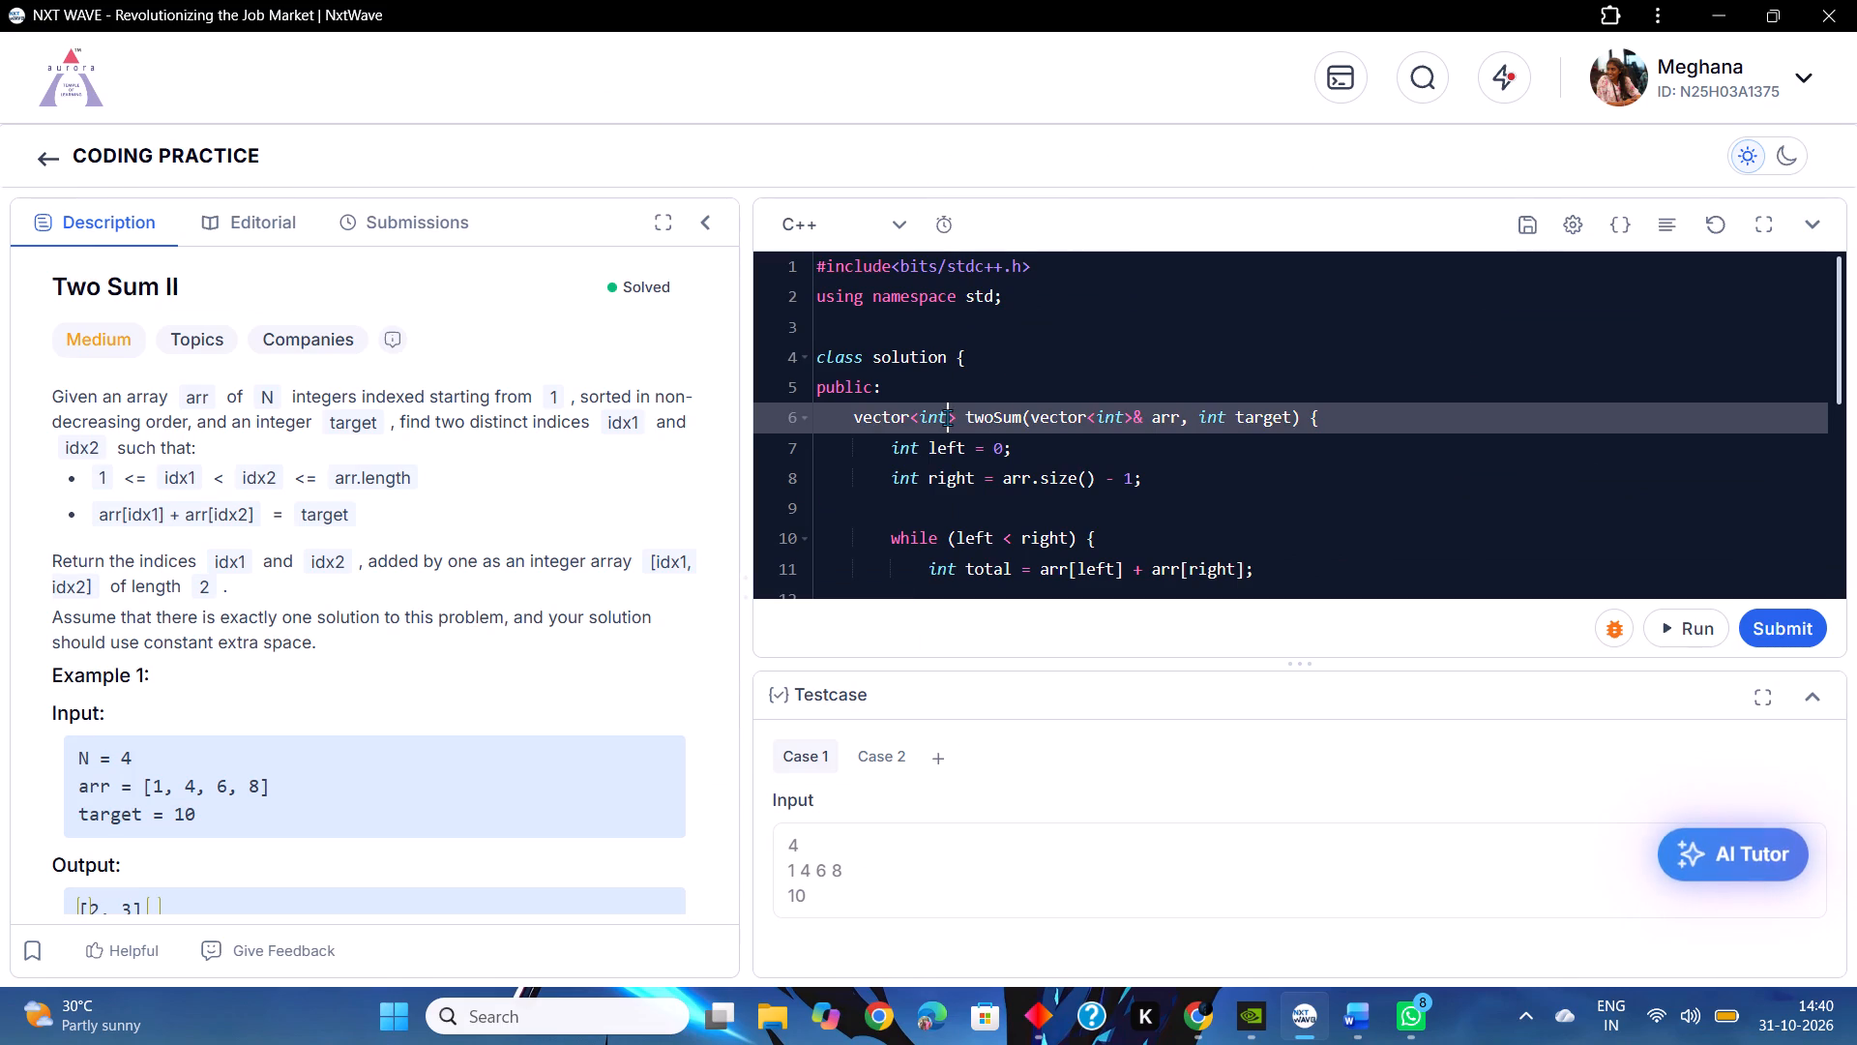
key("ctrl+a")
key("ctrl+c")
key("ctrl+c")
key("alt+Tab")
key("ctrl+v")
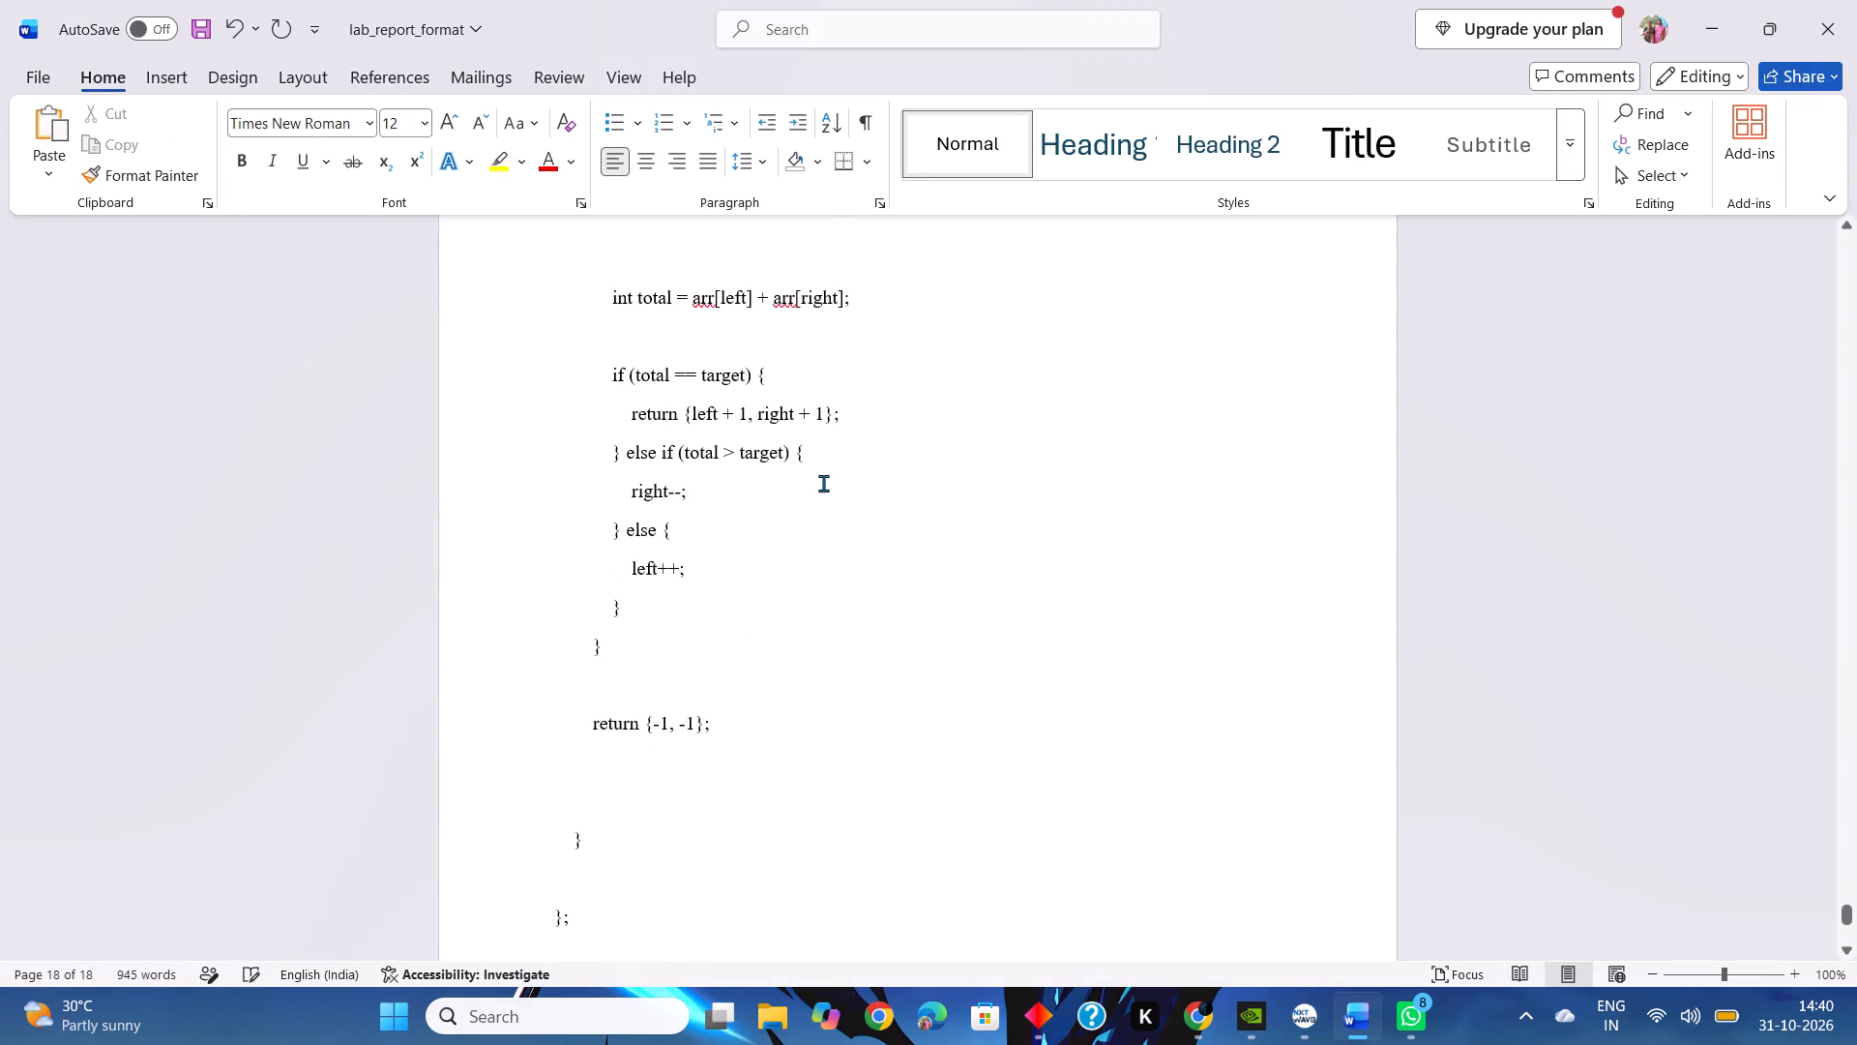
Add blank lines below the Two Sum II code in Word.
key("shift+Return")
key("Return")
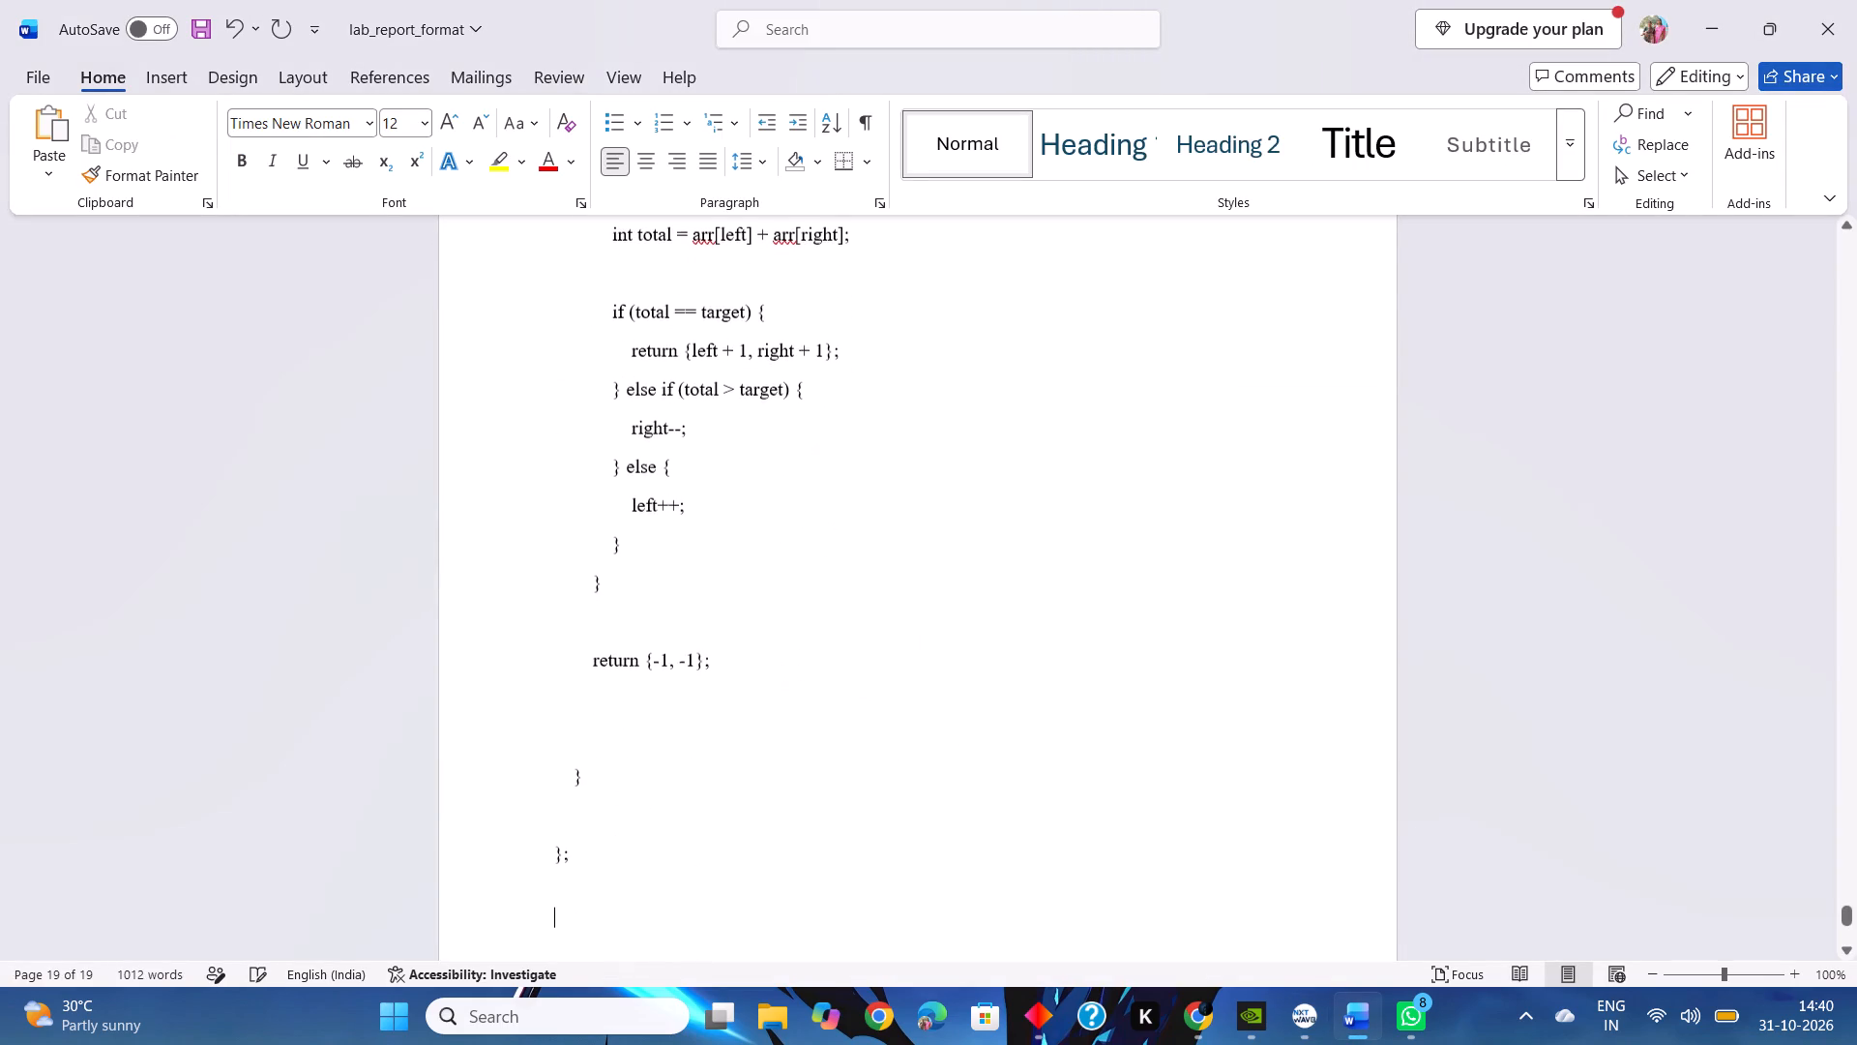
key("Return")
key("Up")
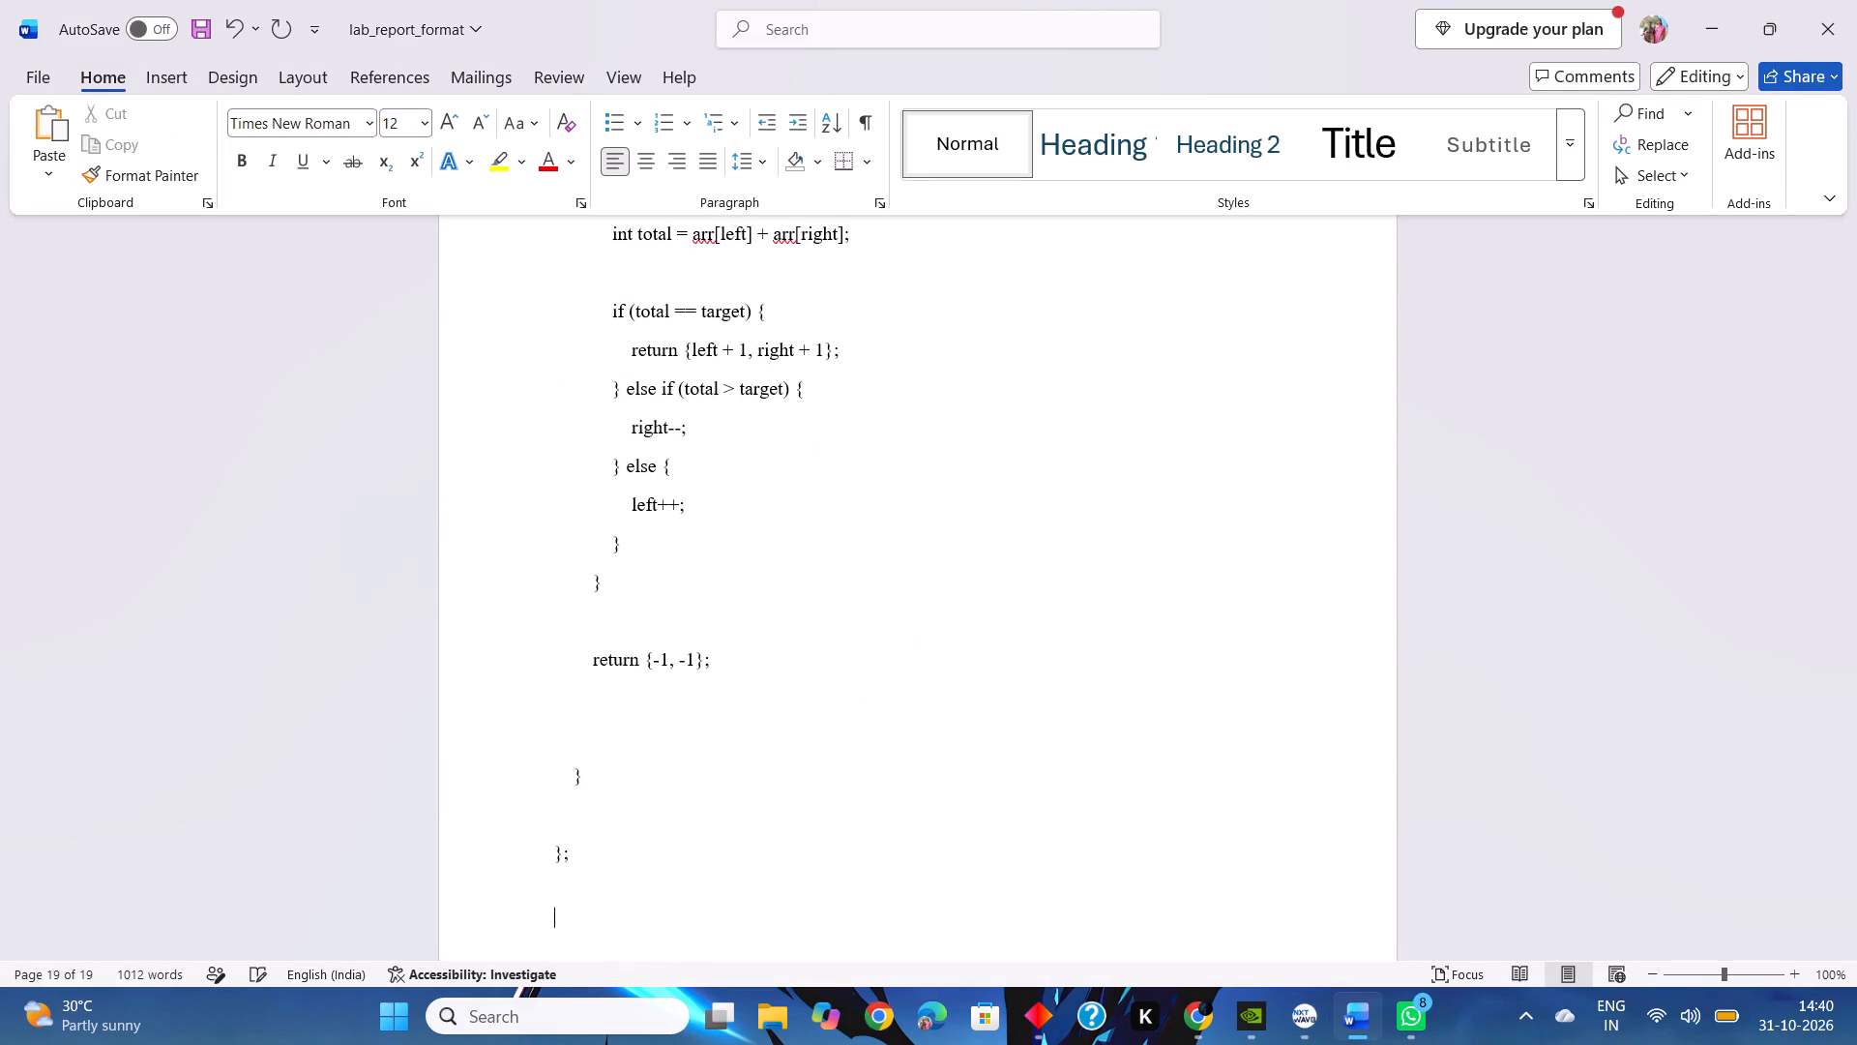
Switch to NxtWave and run the Two Sum II solution against its test cases.
key("alt+Tab")
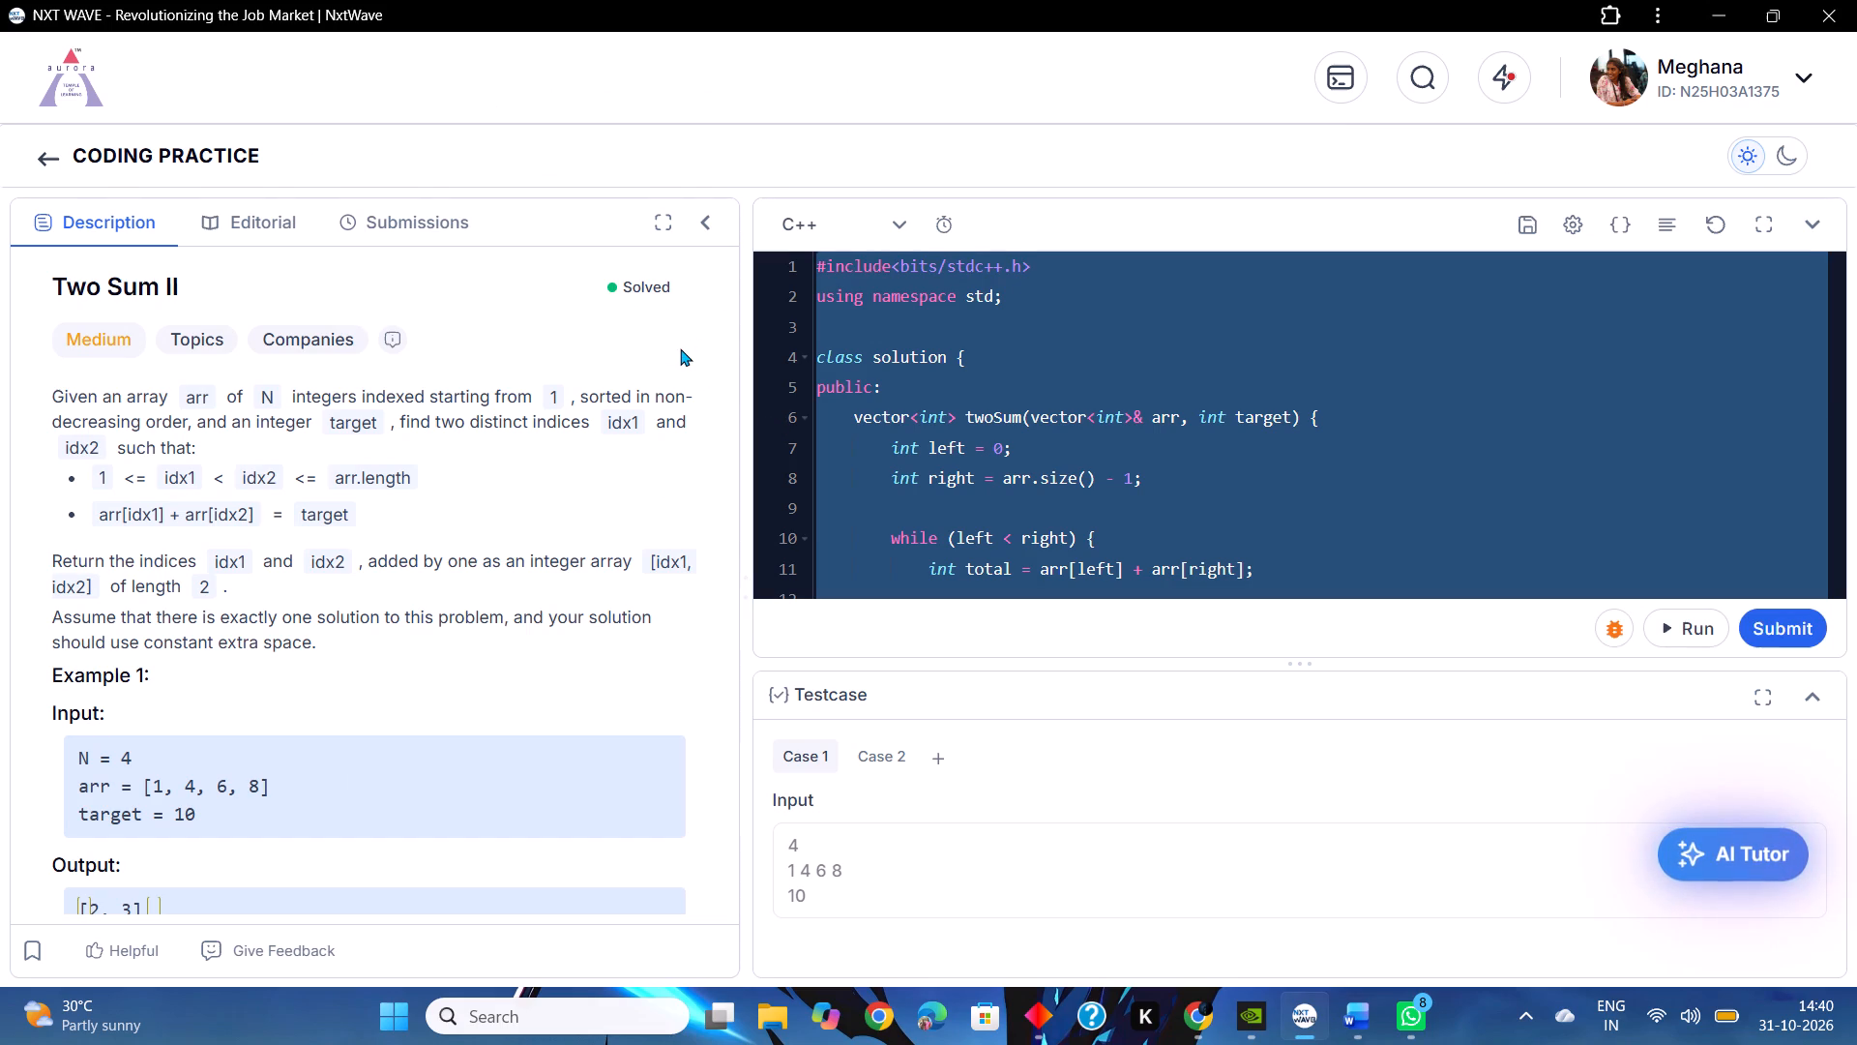
key("shift+super+s")
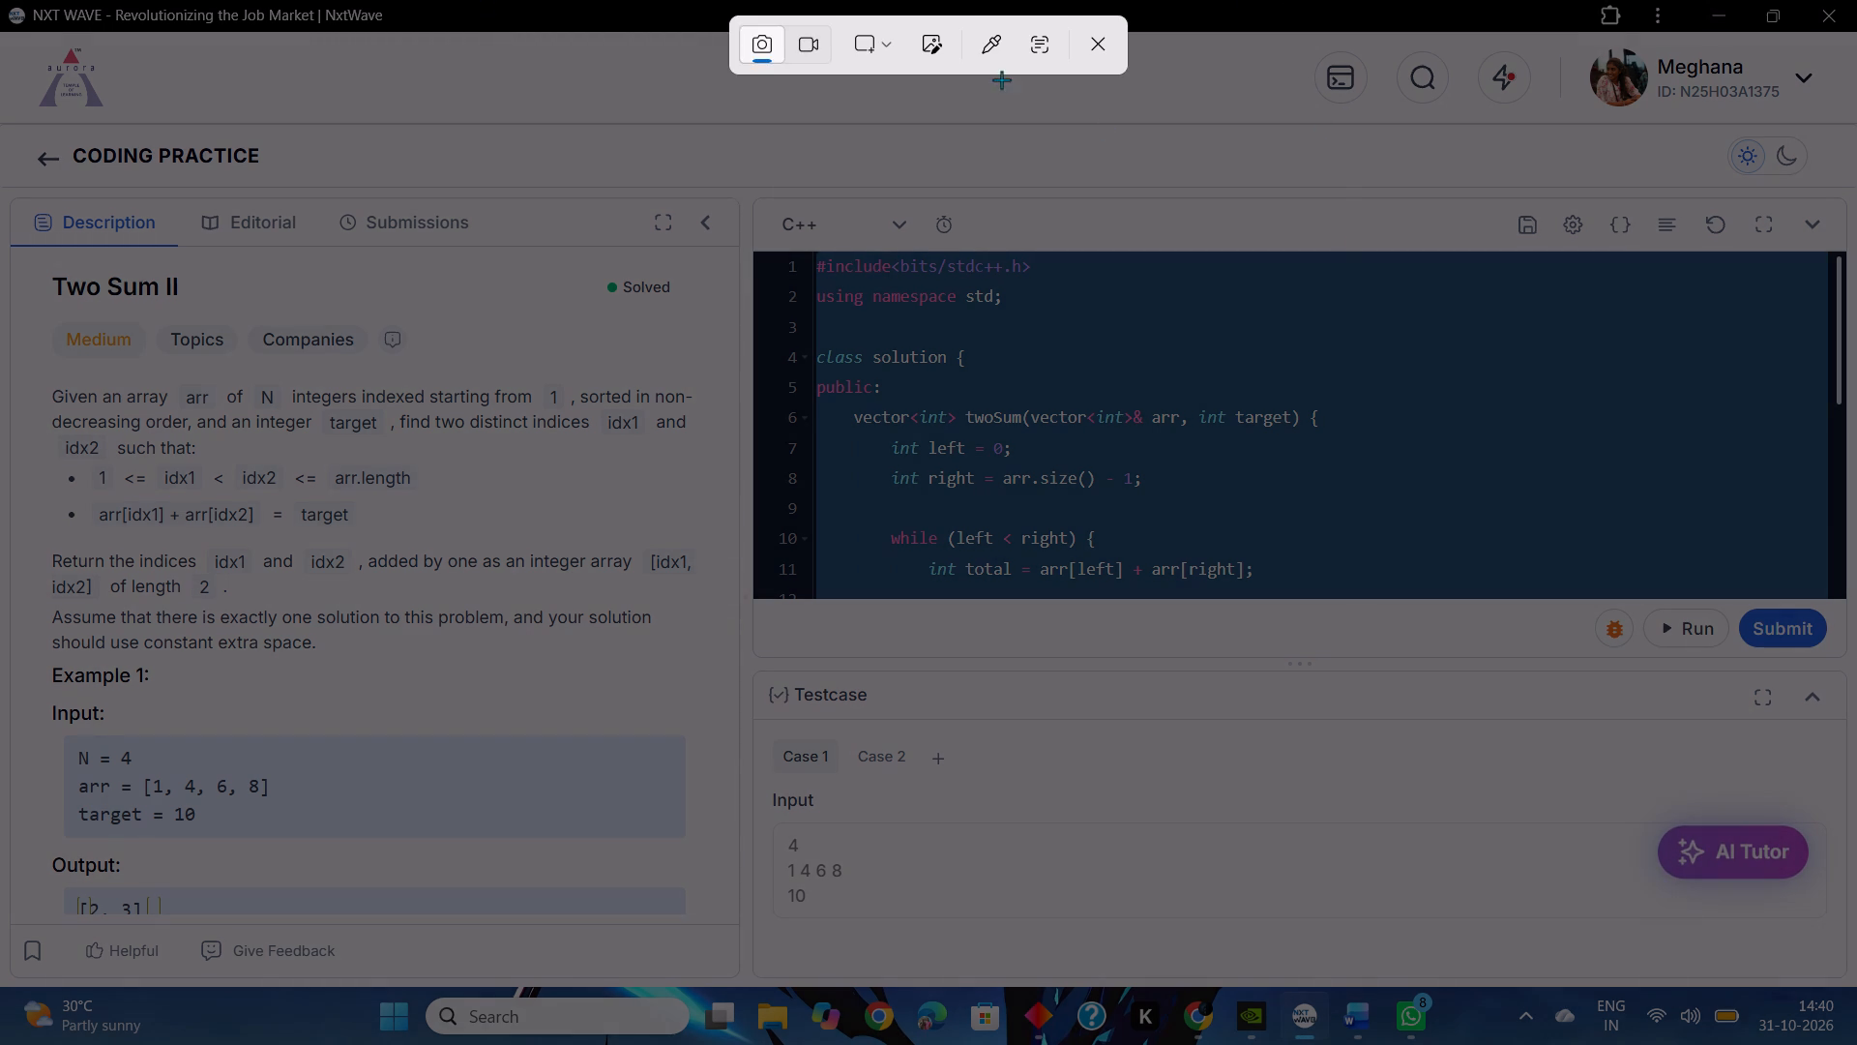
left_click(1097, 44)
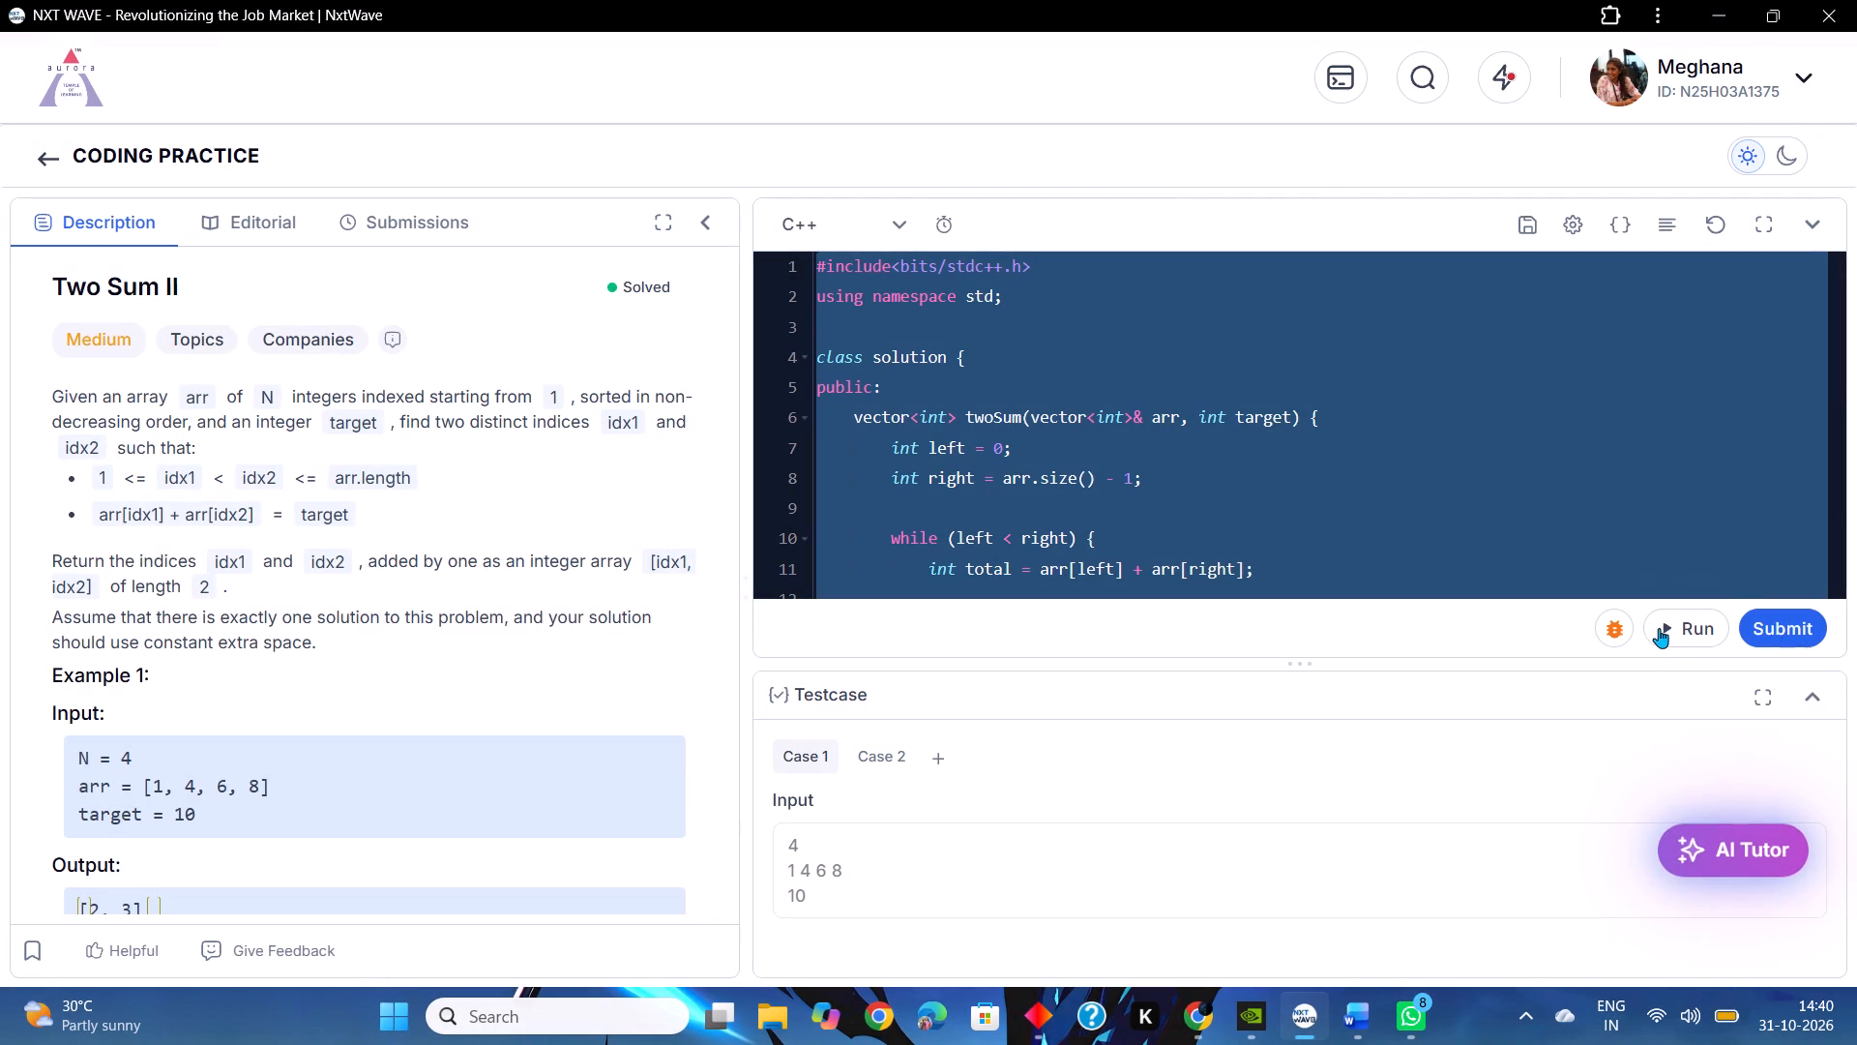
left_click(1659, 628)
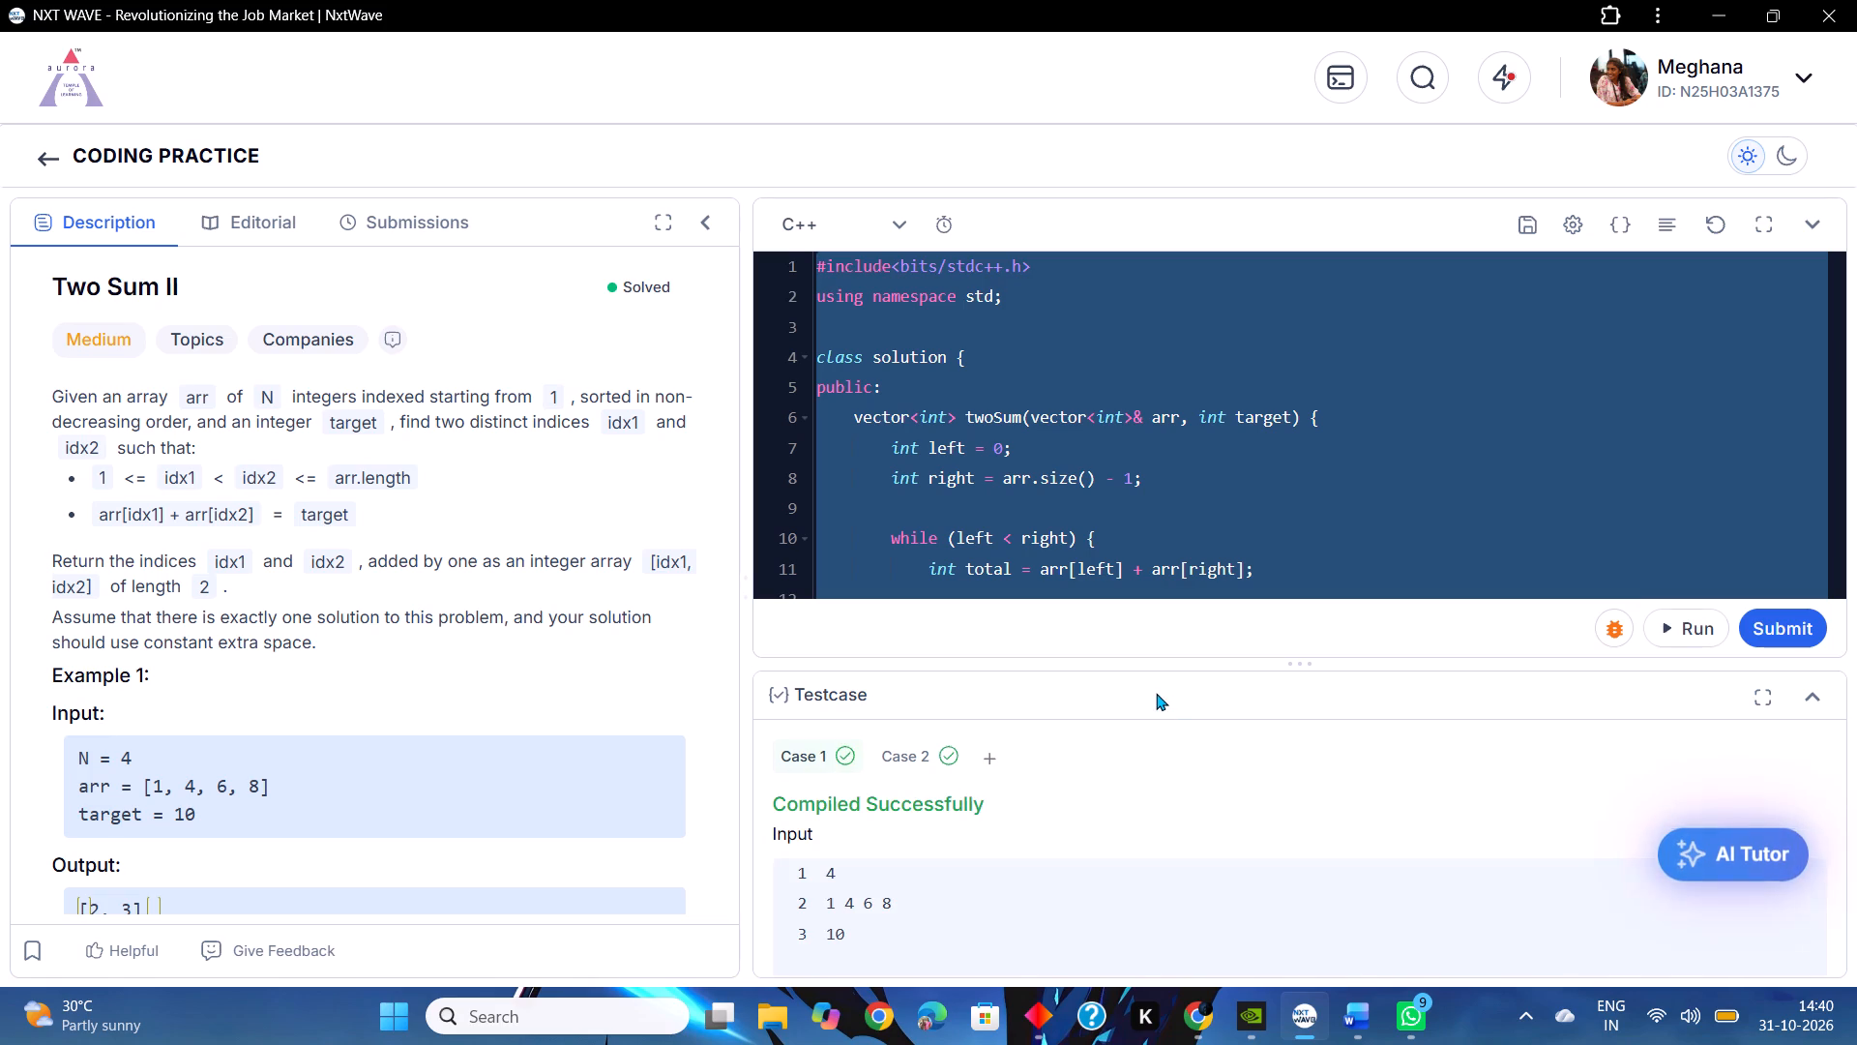
Capture the full screen with the Two Sum II run result and paste it below the Q12 code in Word.
key("shift+super+s")
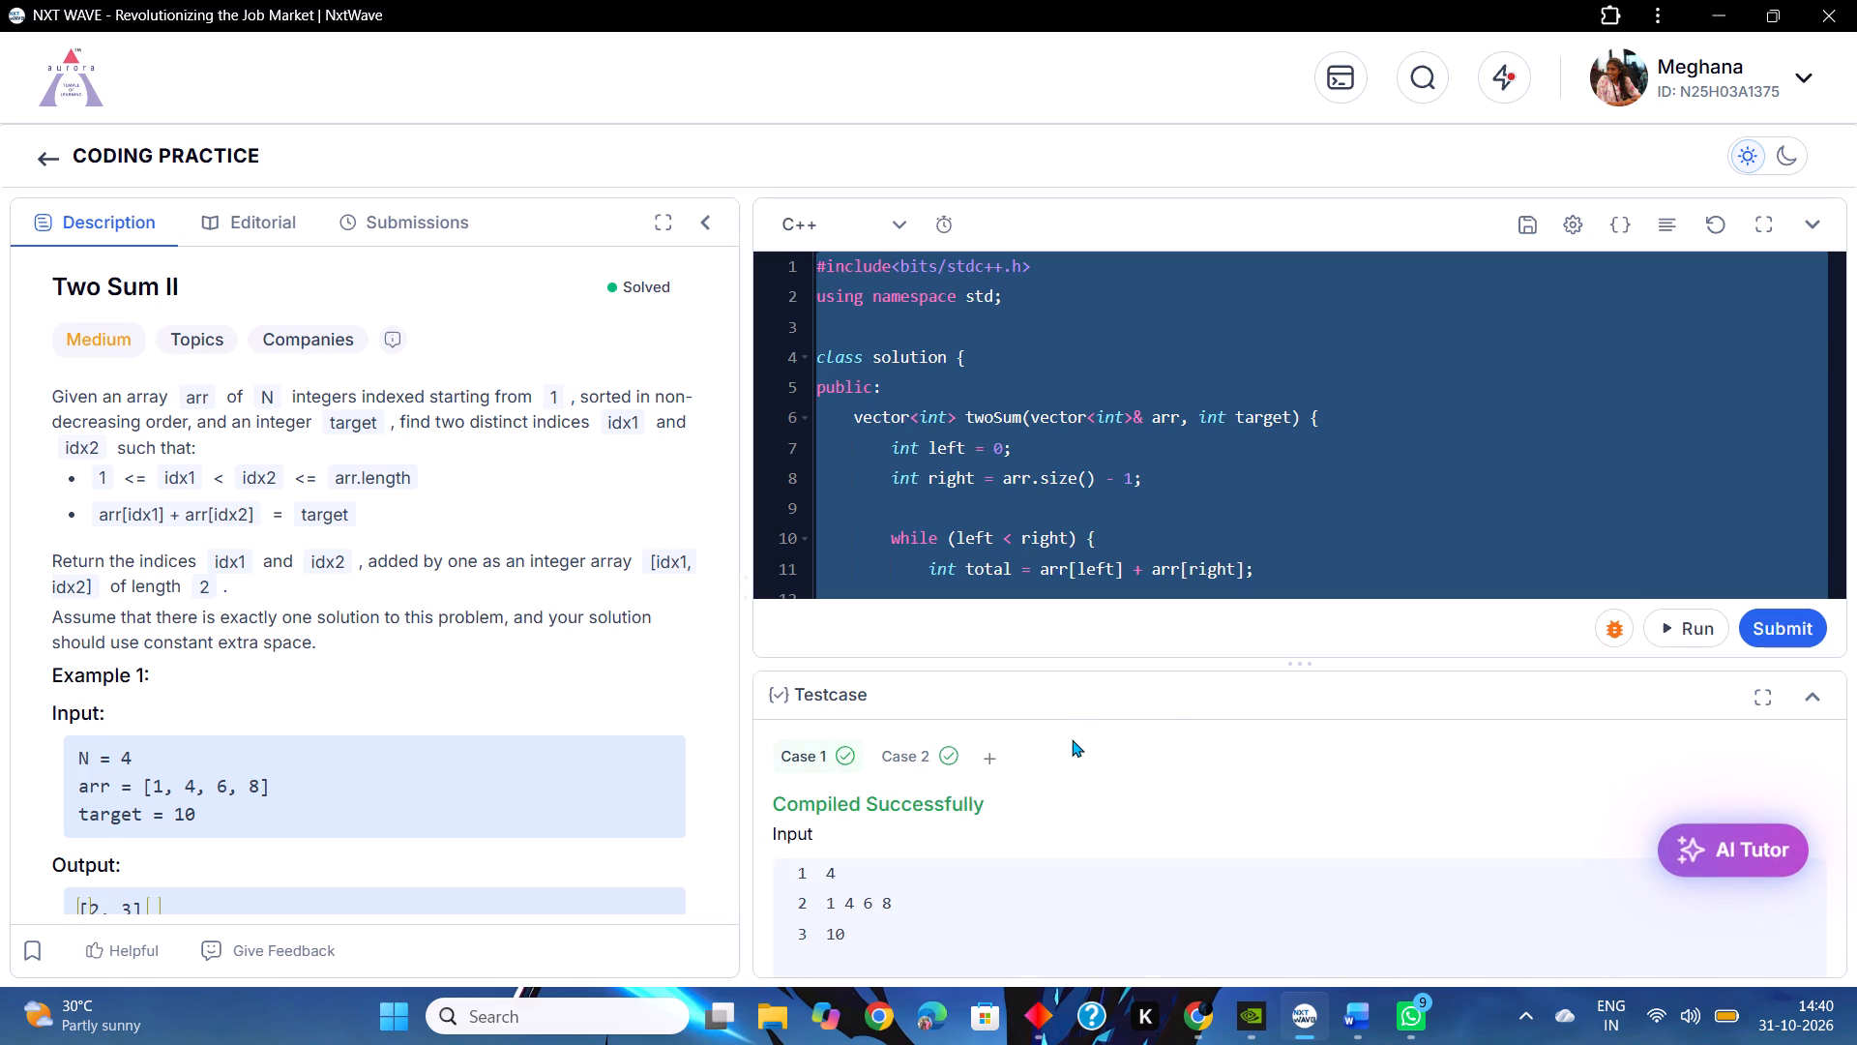
left_click(884, 52)
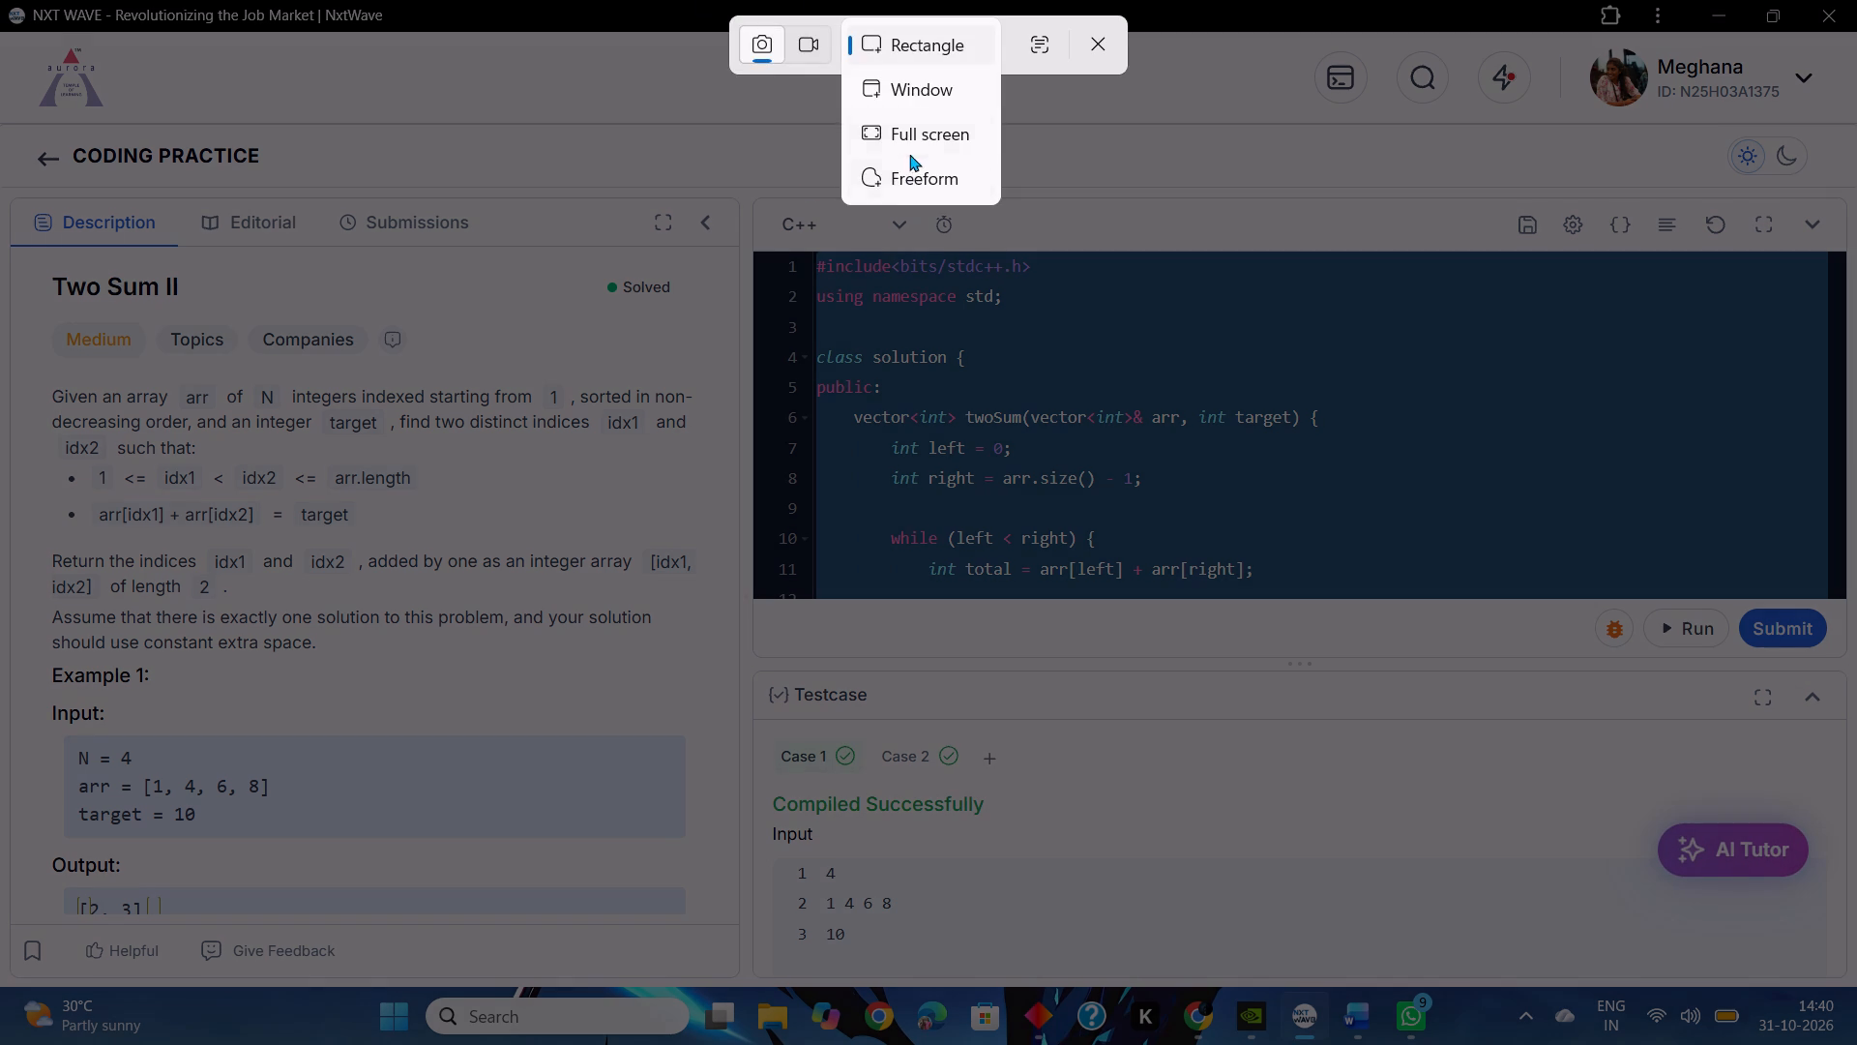
left_click(915, 140)
key("alt+Tab")
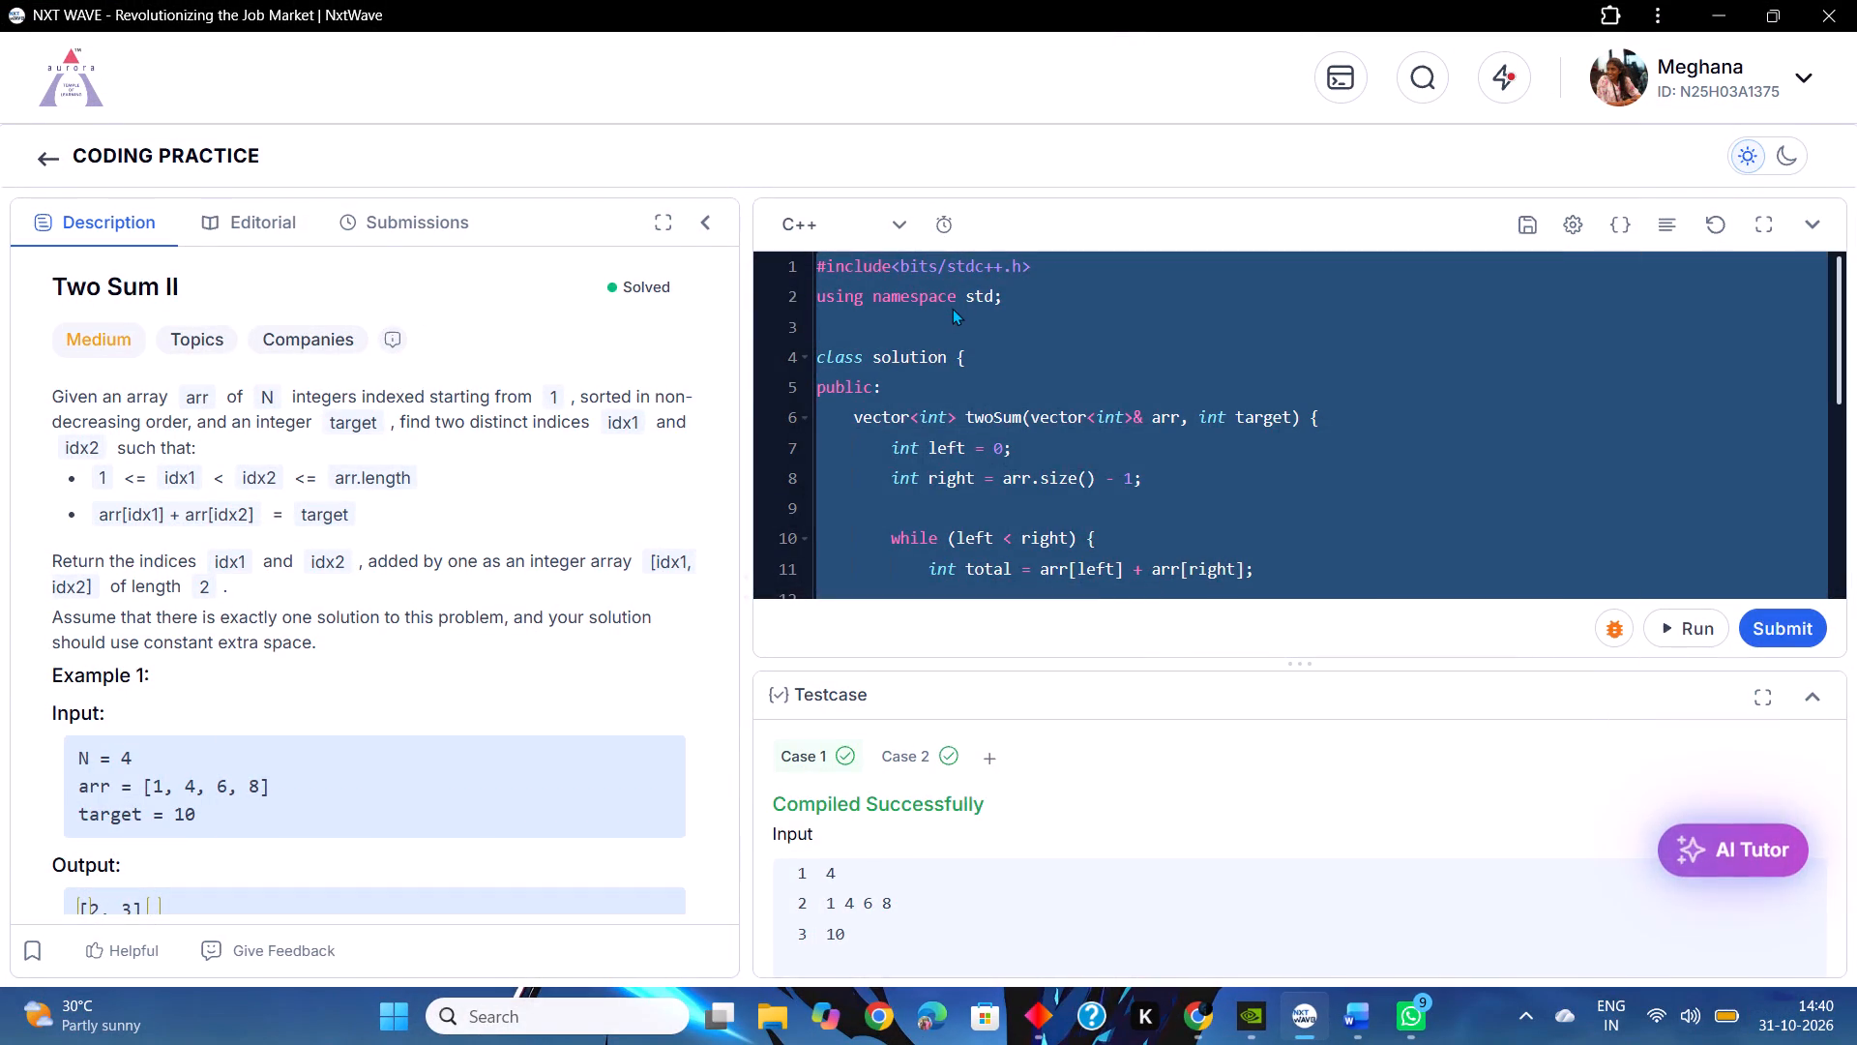
key("alt+Tab")
key("ctrl+v")
Start a new line below the Two Sum II screenshot and enter the question number Q13).
scroll(927, 354, "down", 3)
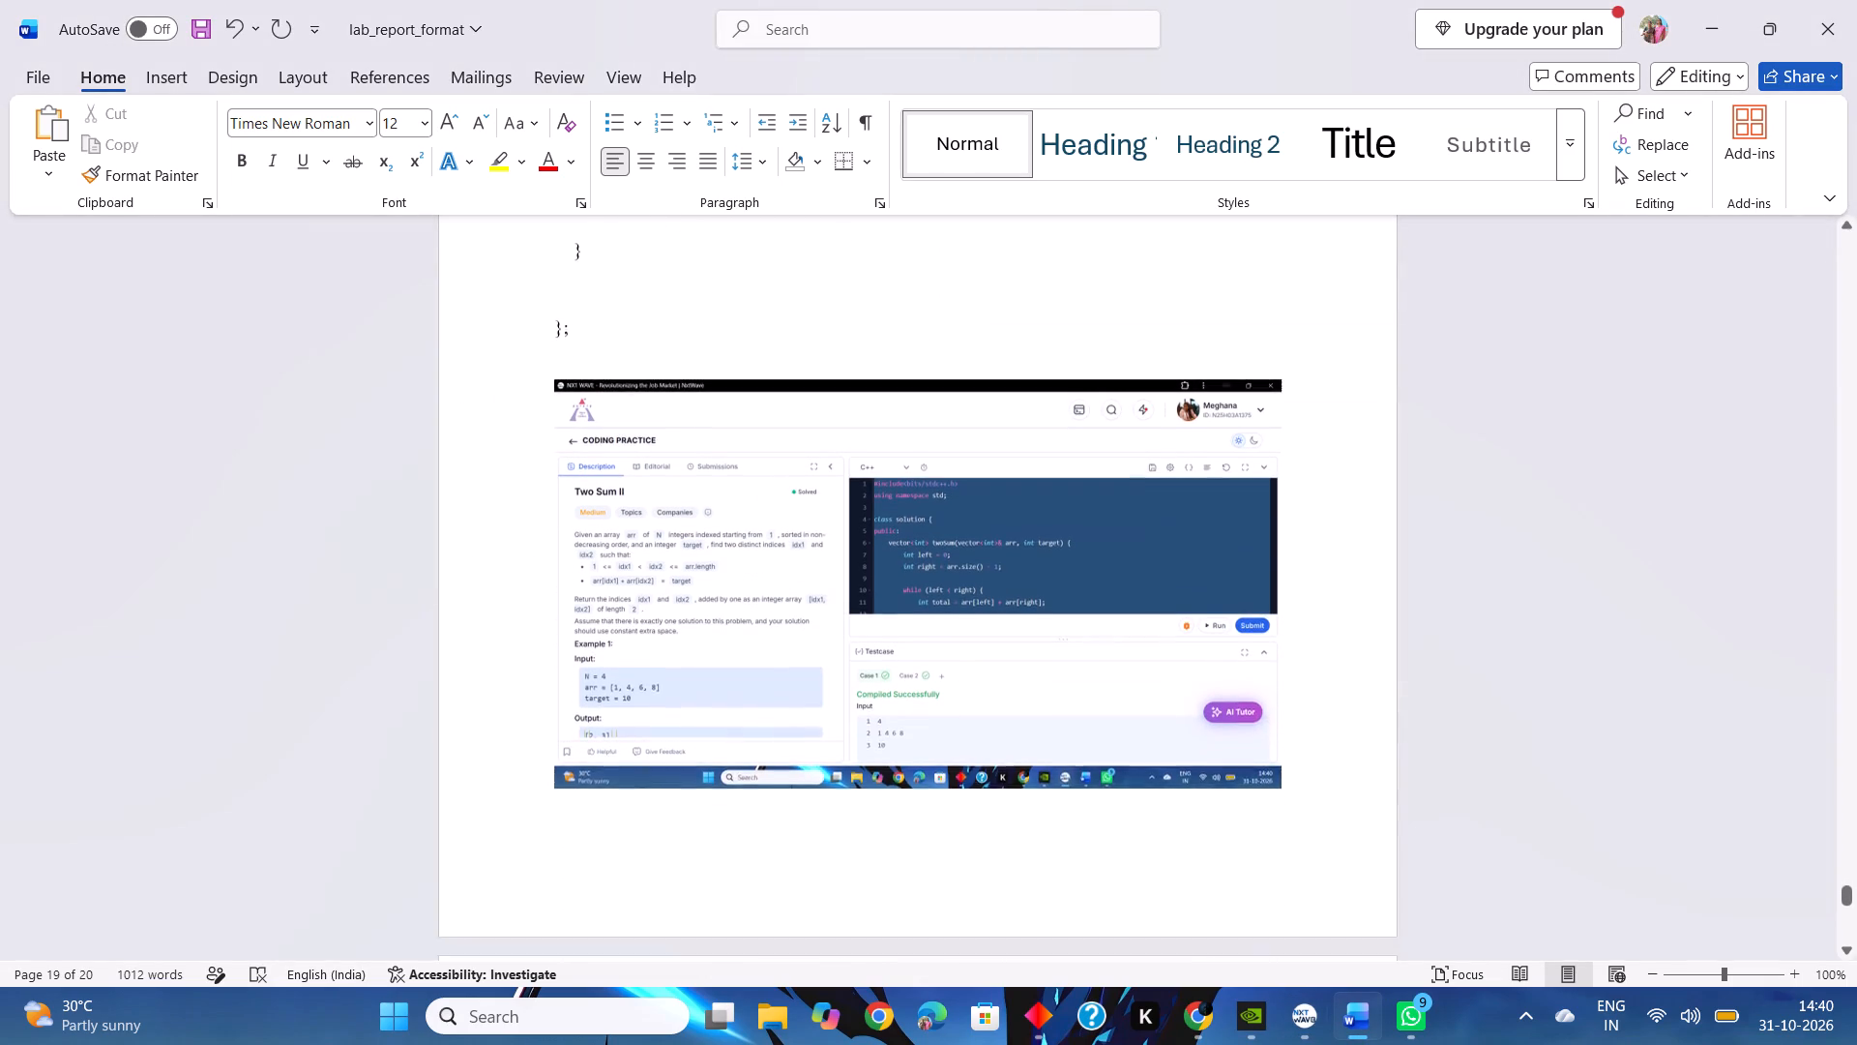
scroll(927, 354, "down", 1)
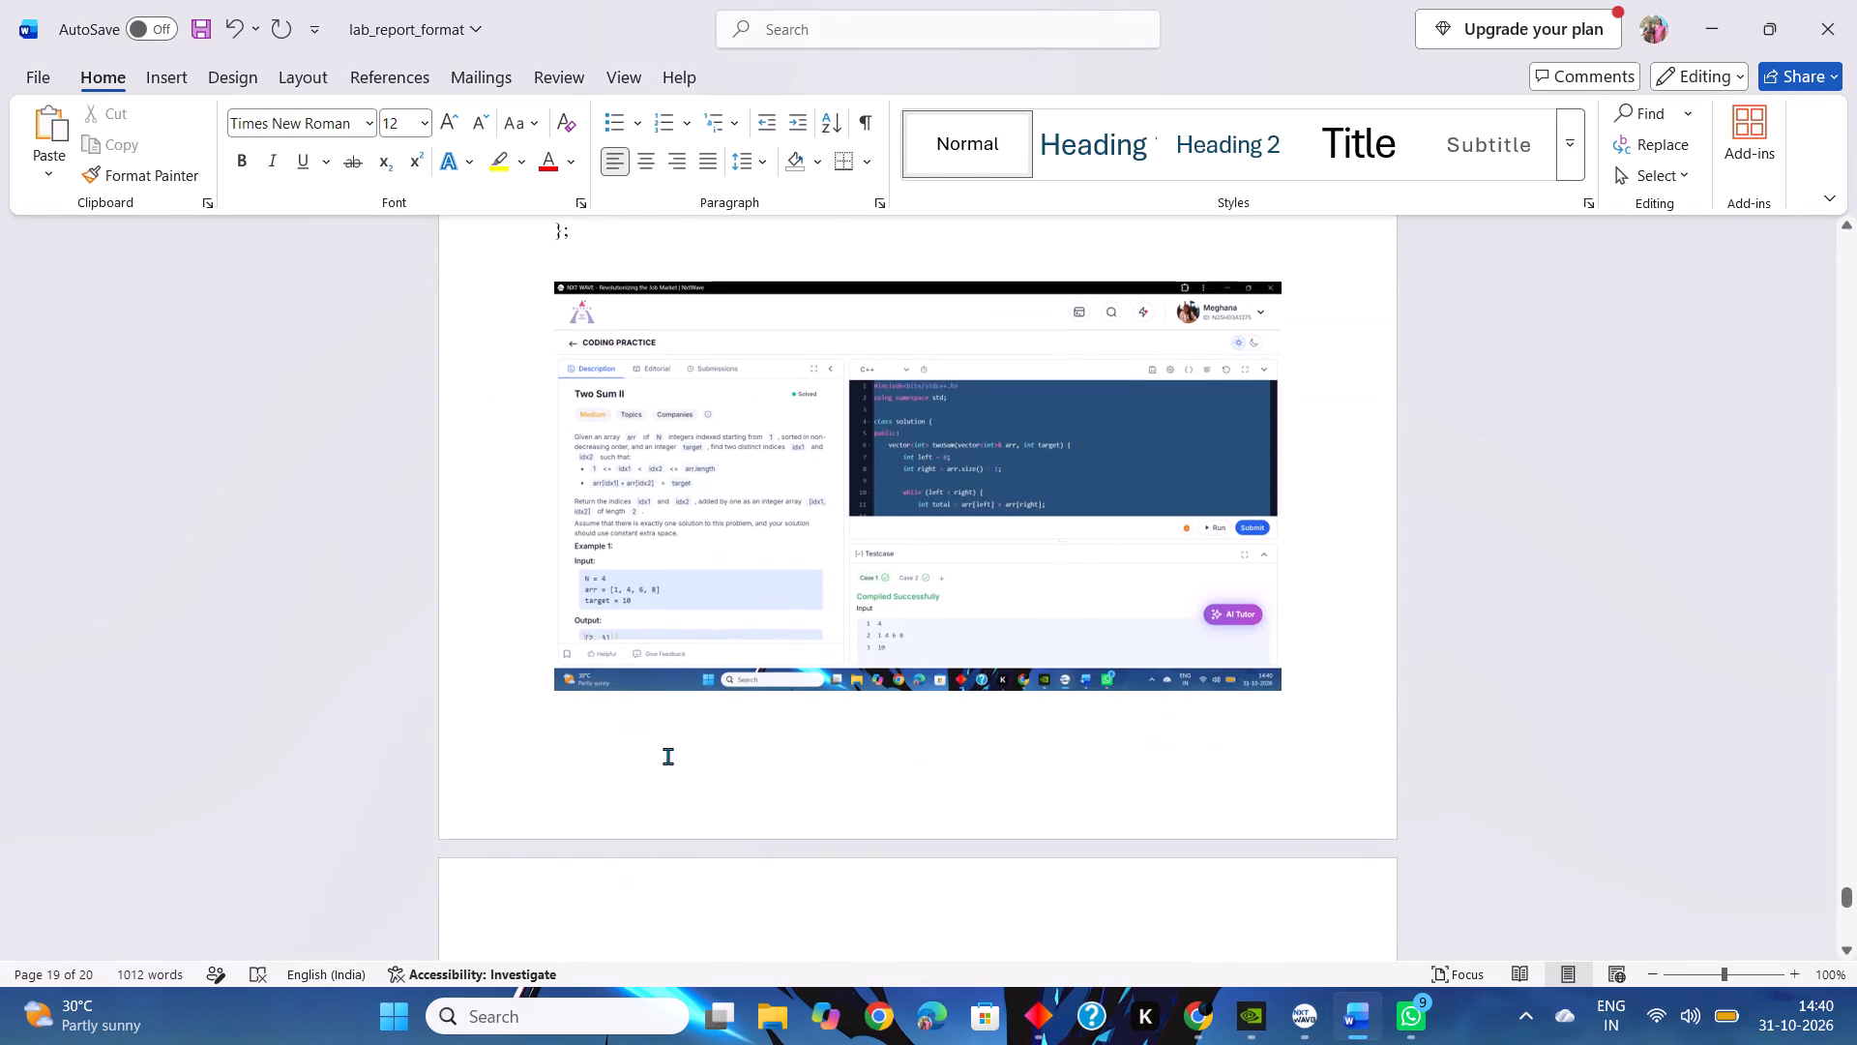
scroll(664, 757, "down", 7)
key("q")
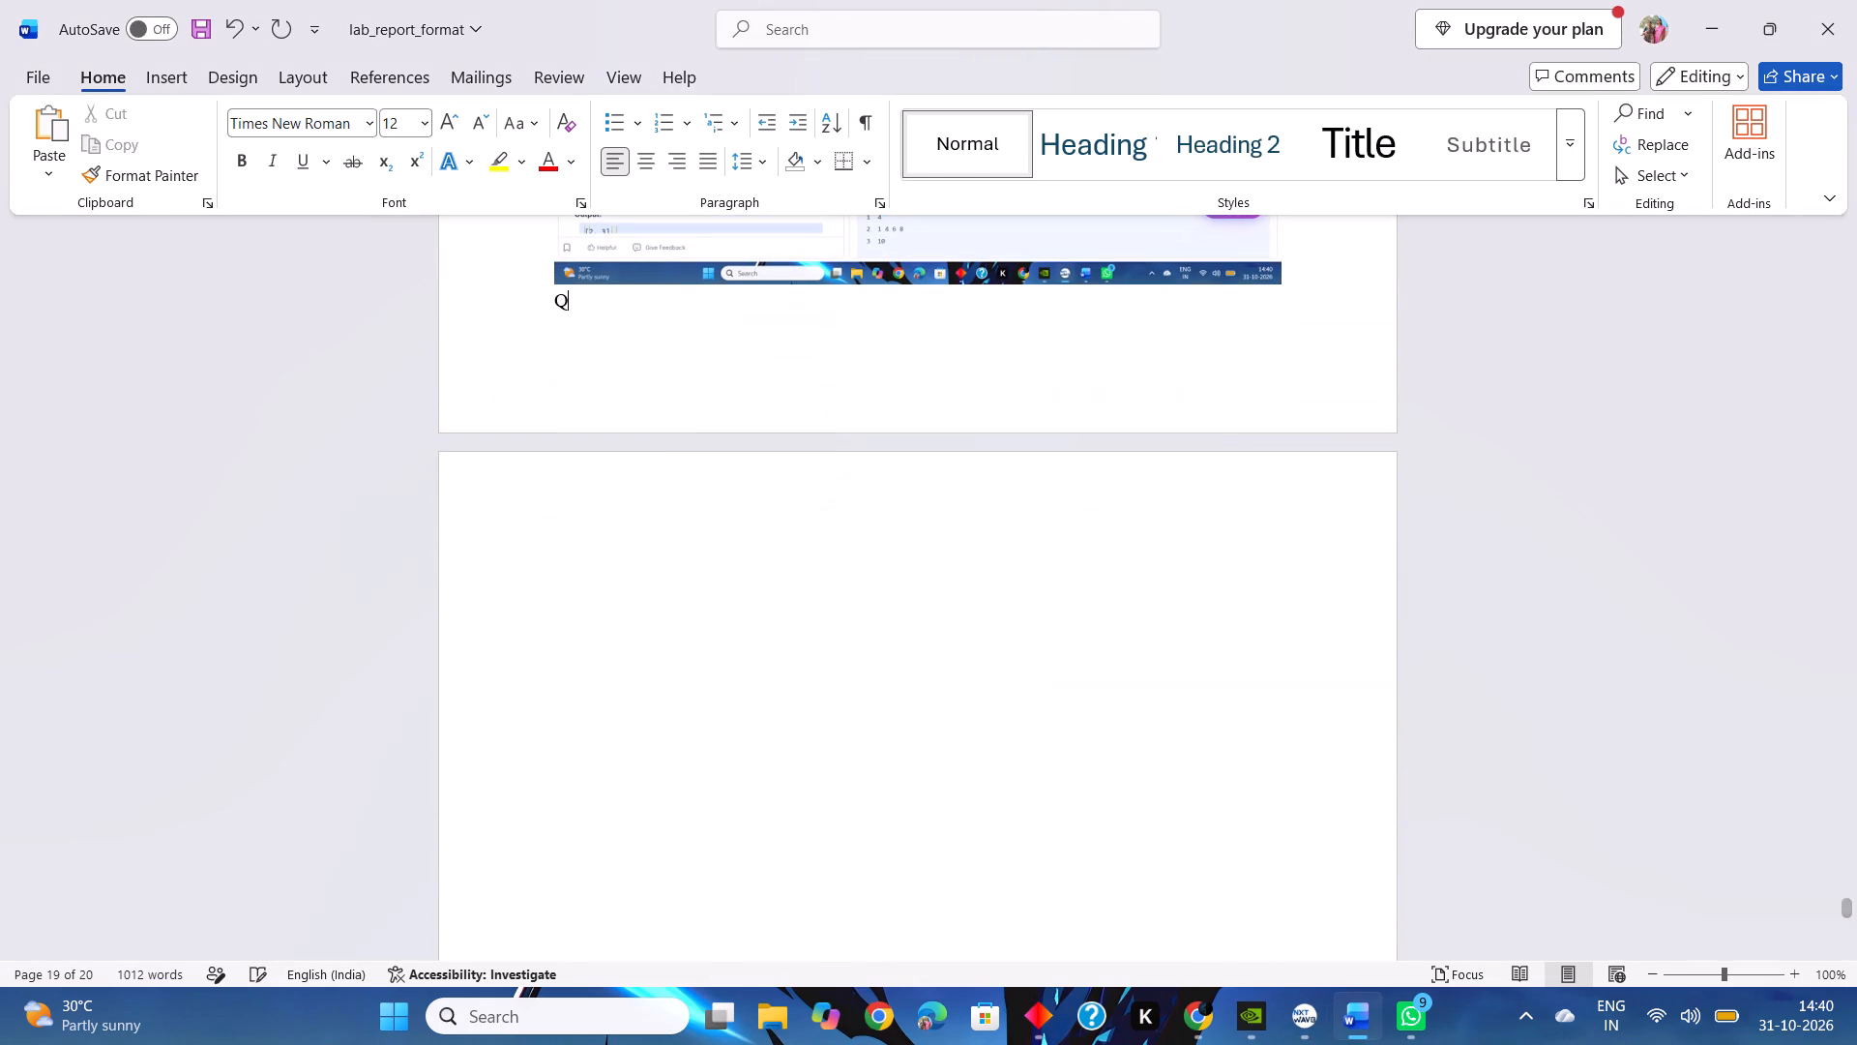
key("Return")
key("BackSpace")
key("BackSpace")
key("Return")
key("q")
type("12")
key("3")
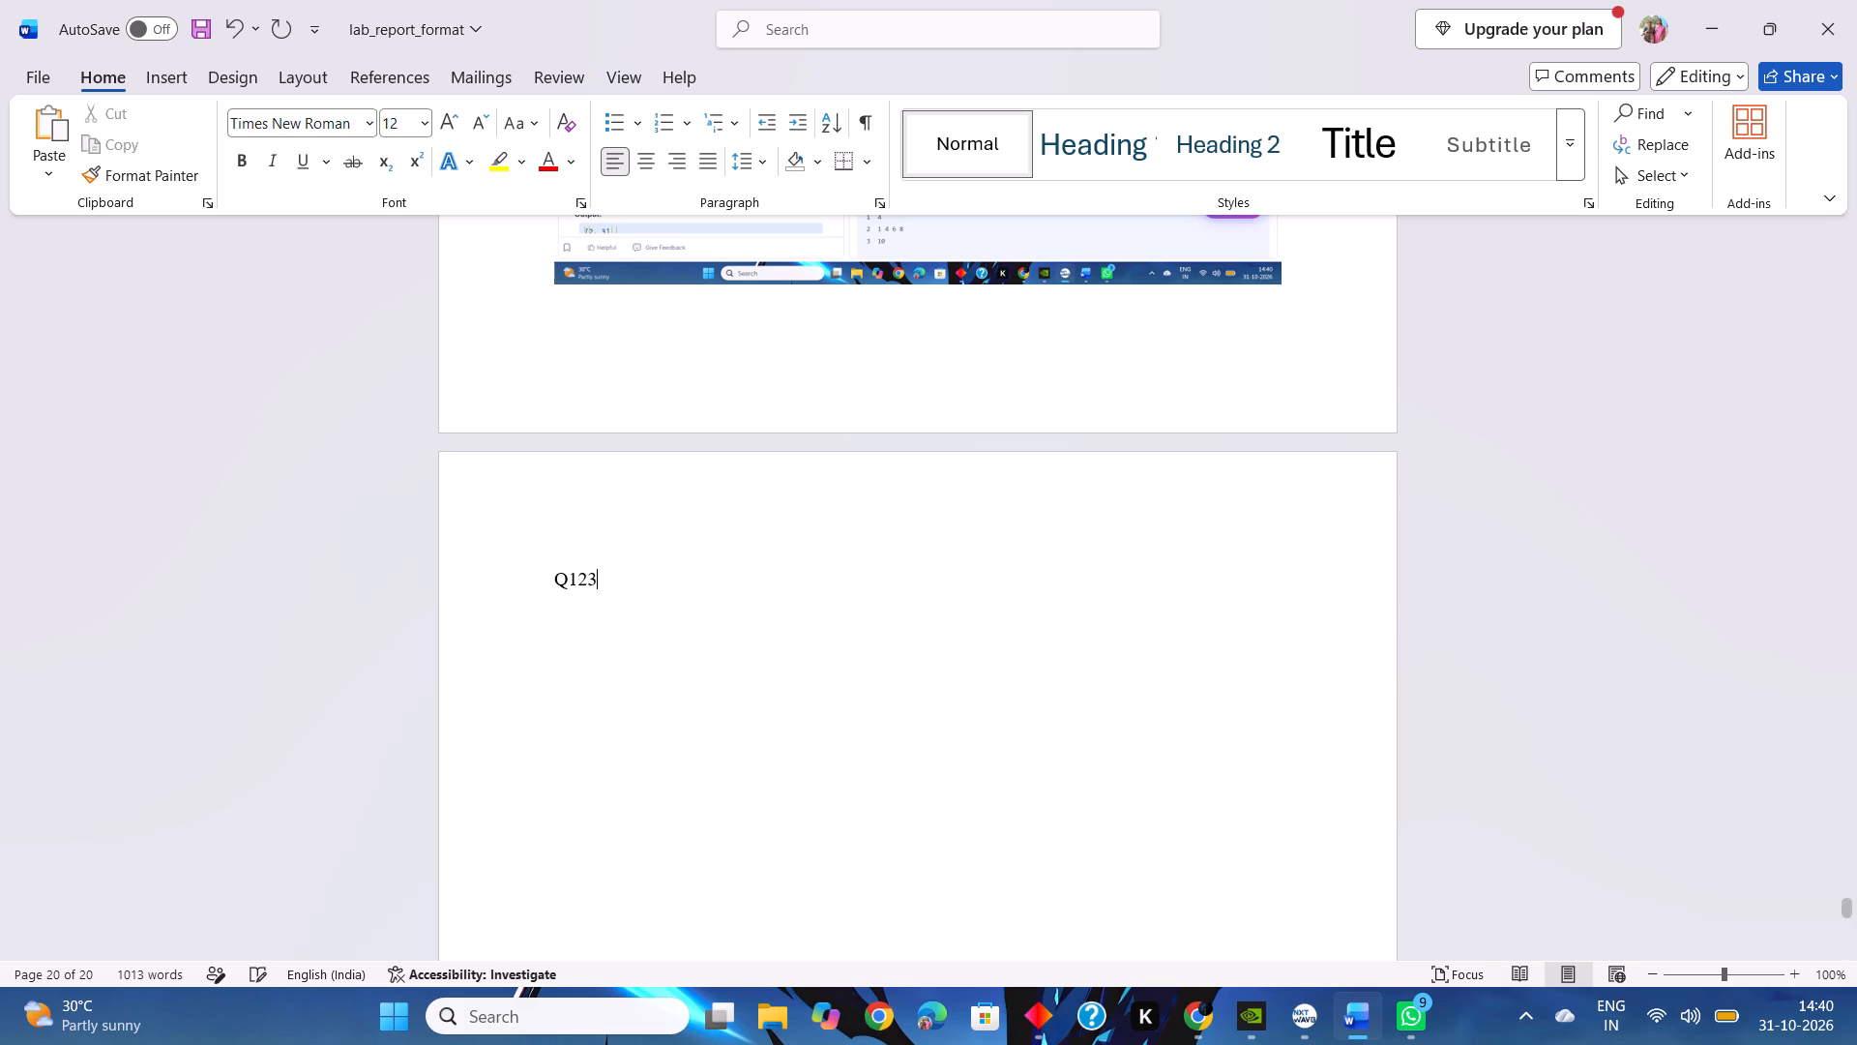
key("BackSpace")
key("BackSpace")
type("3)")
right_click(1711, 735)
left_click_drag(640, 786, 626, 731)
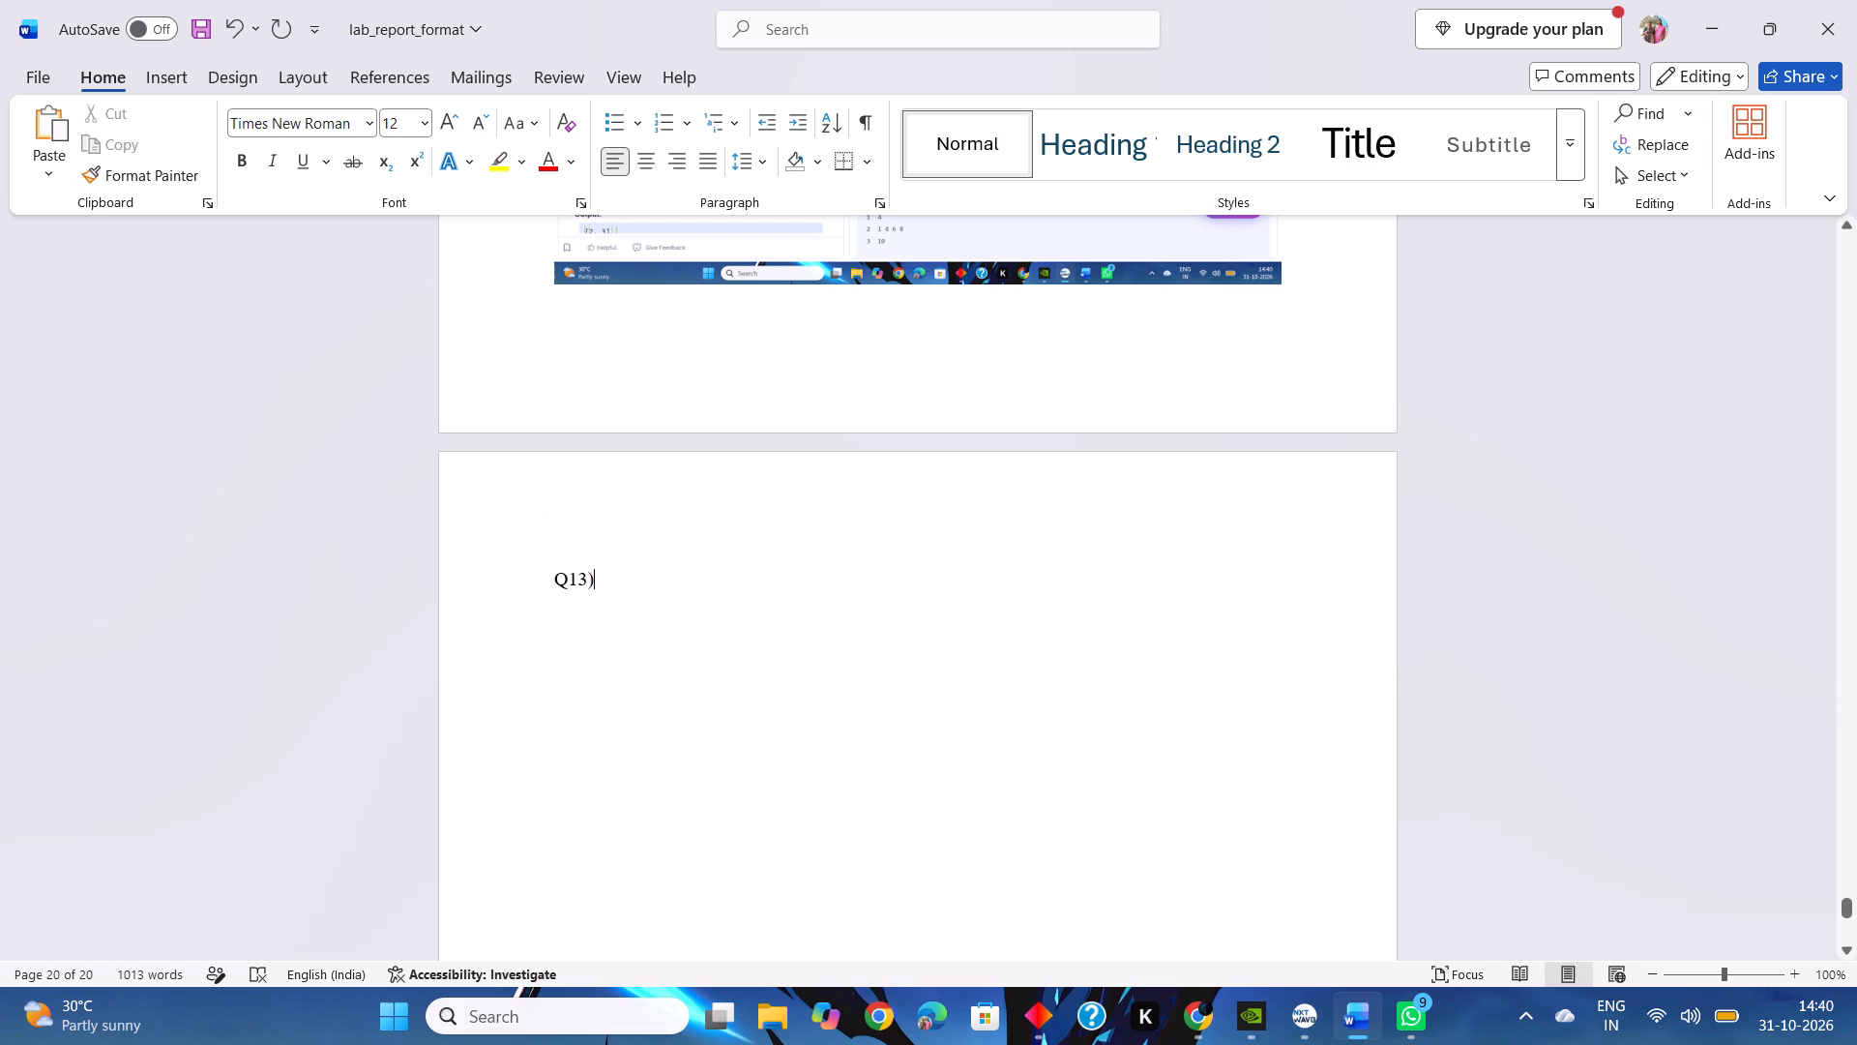
Switch to NxtWave and go back to the Coding Practice question list.
key("alt+Tab")
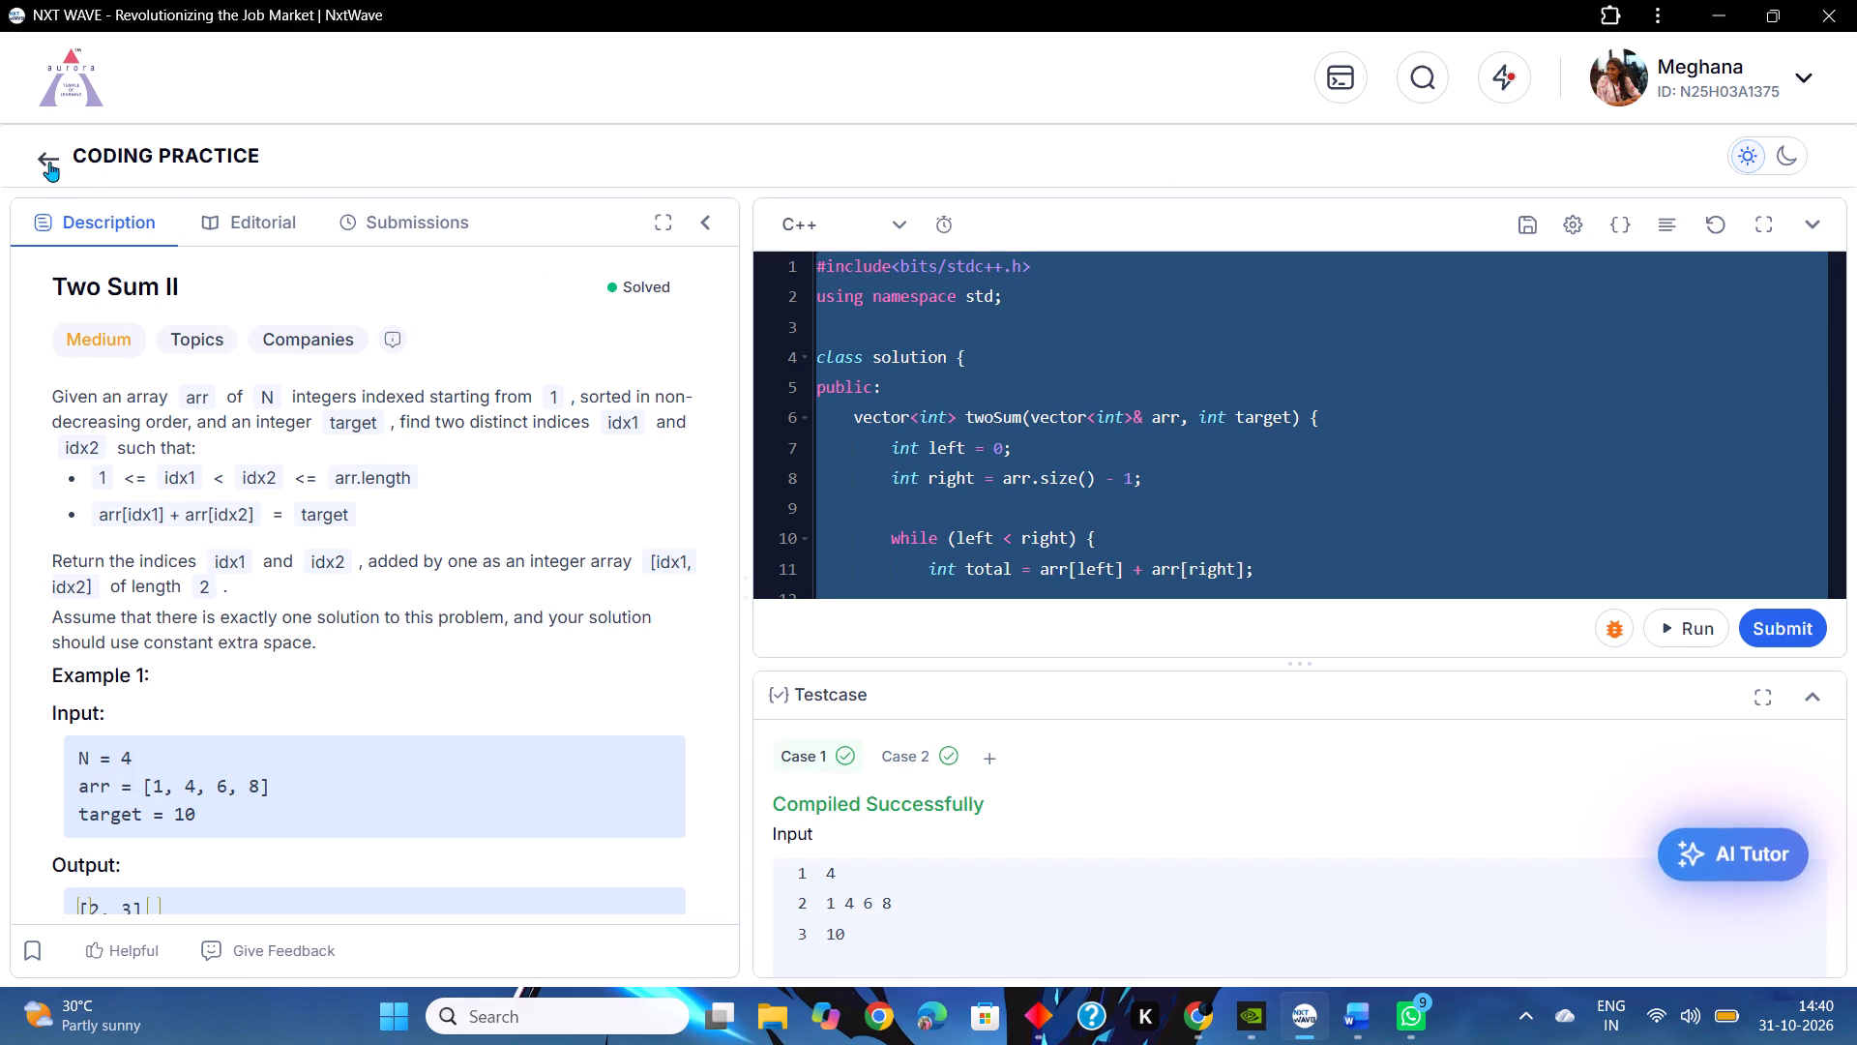
left_click(44, 161)
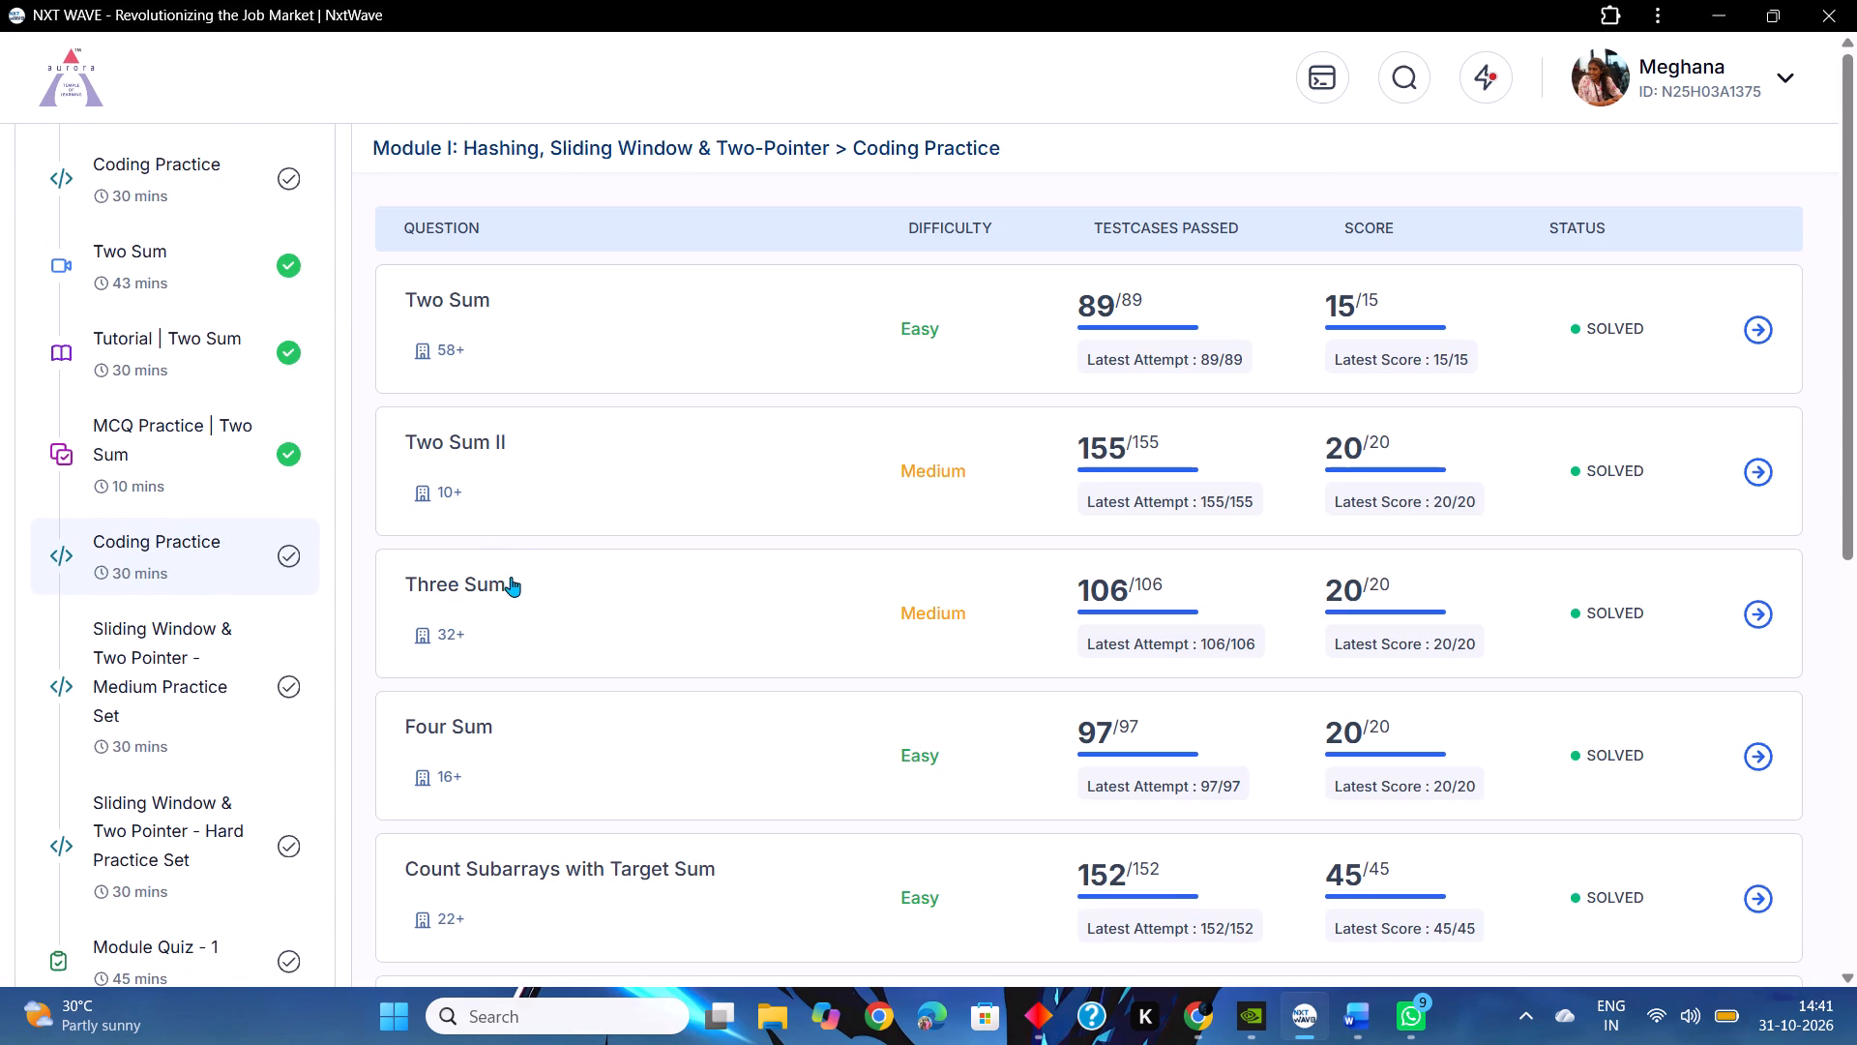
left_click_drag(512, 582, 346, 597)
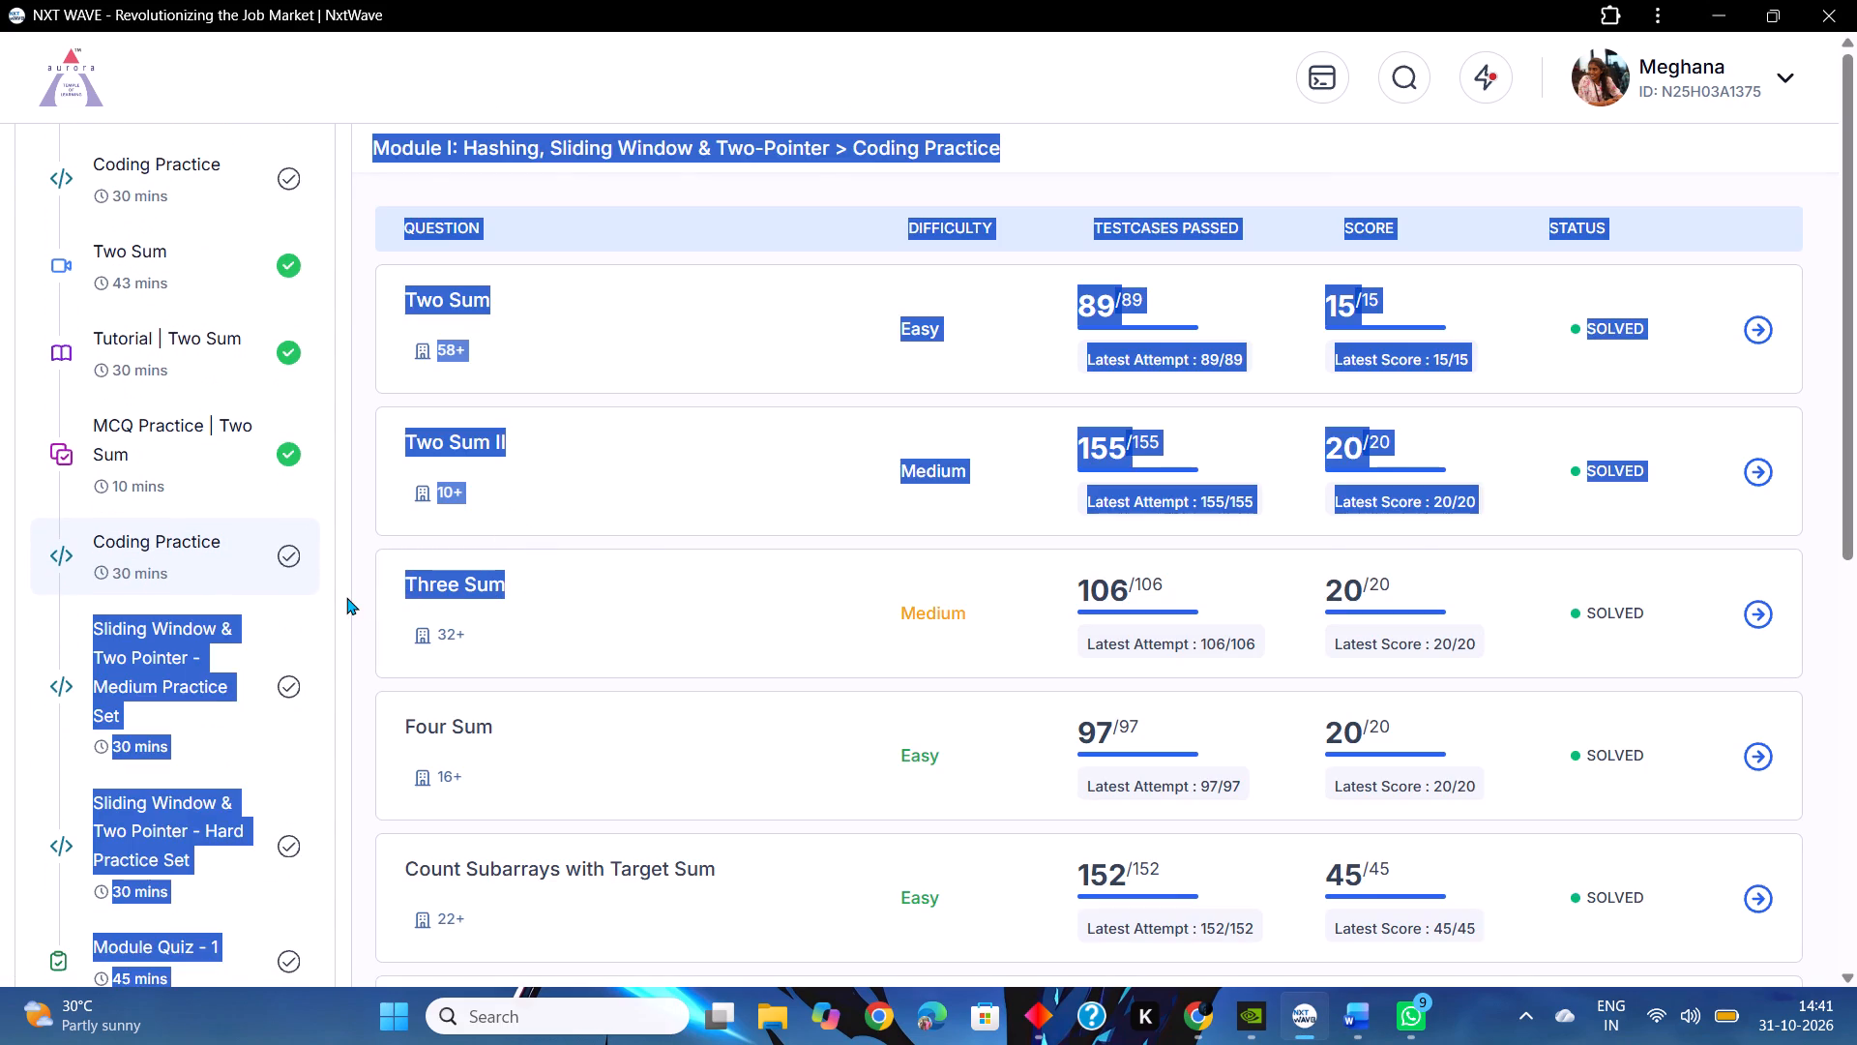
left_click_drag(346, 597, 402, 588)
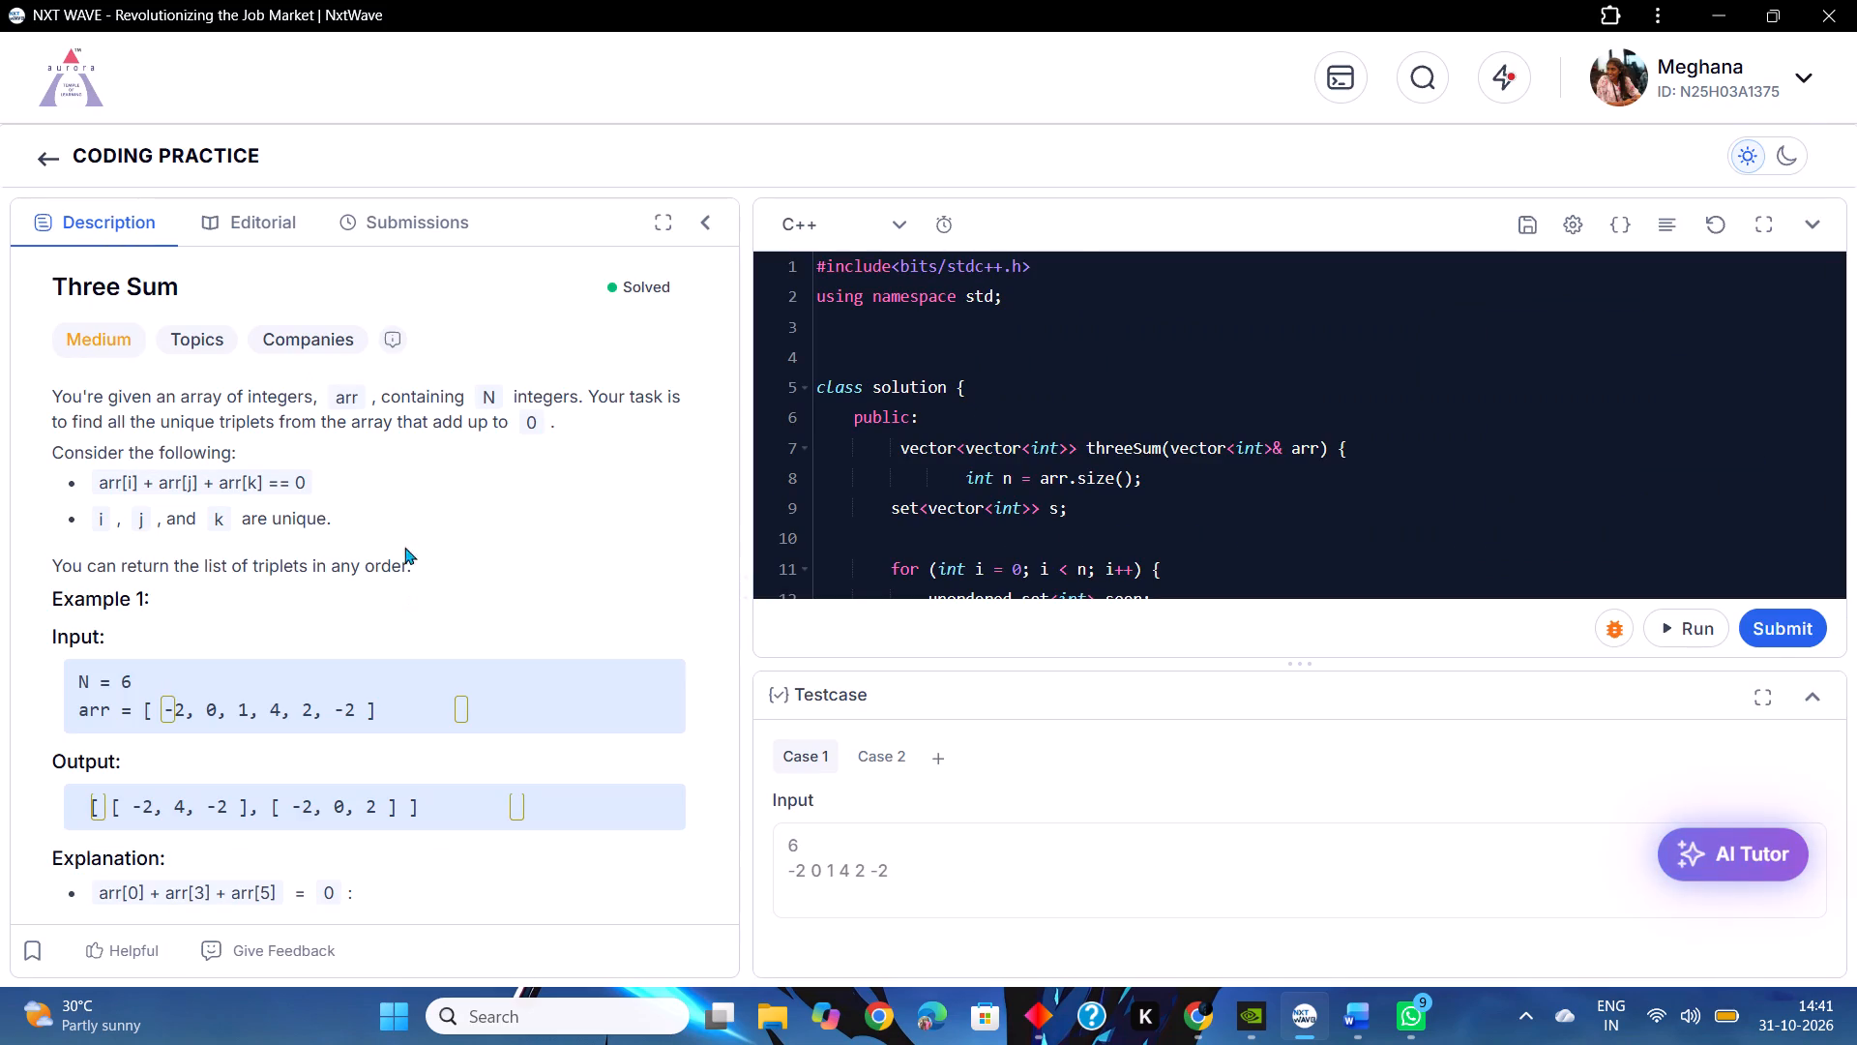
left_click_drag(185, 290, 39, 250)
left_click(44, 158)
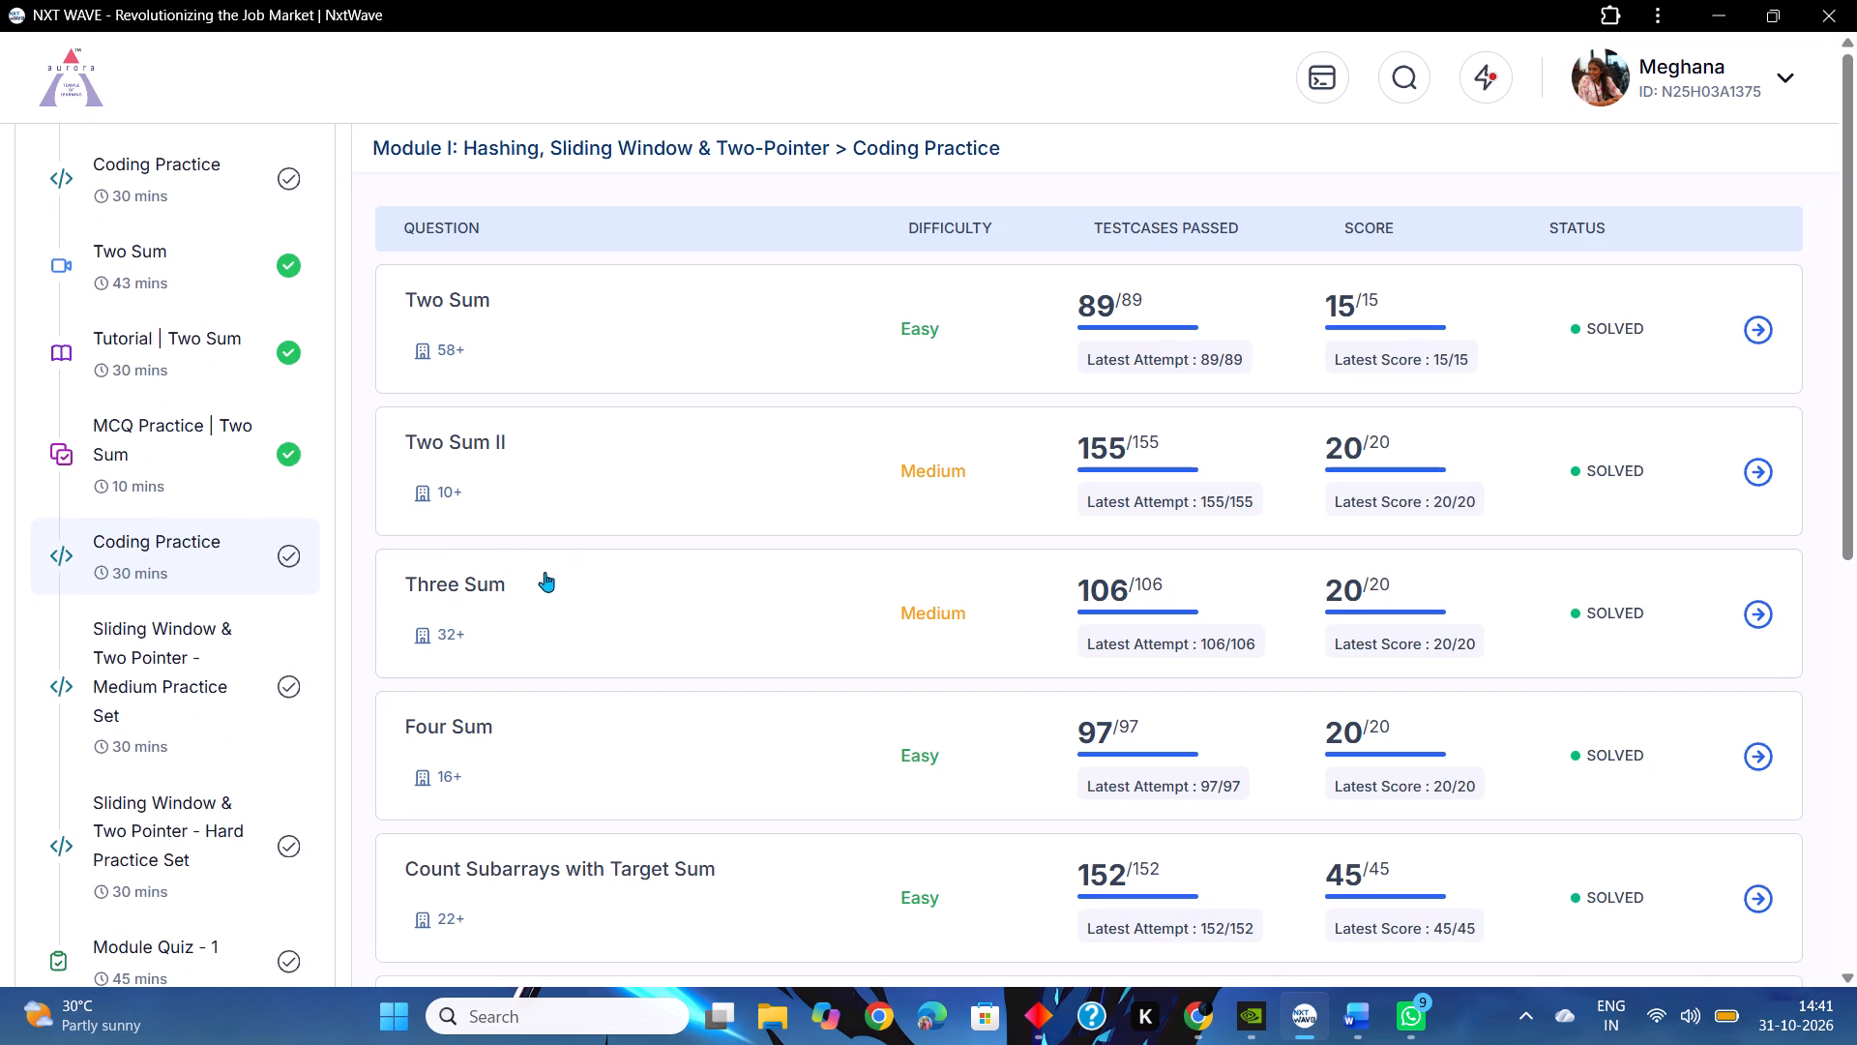
Copy the title Three Sum from the Coding Practice question list and paste it after Q13) in Word.
left_click_drag(545, 572, 379, 600)
key("ctrl+c")
key("alt+Tab")
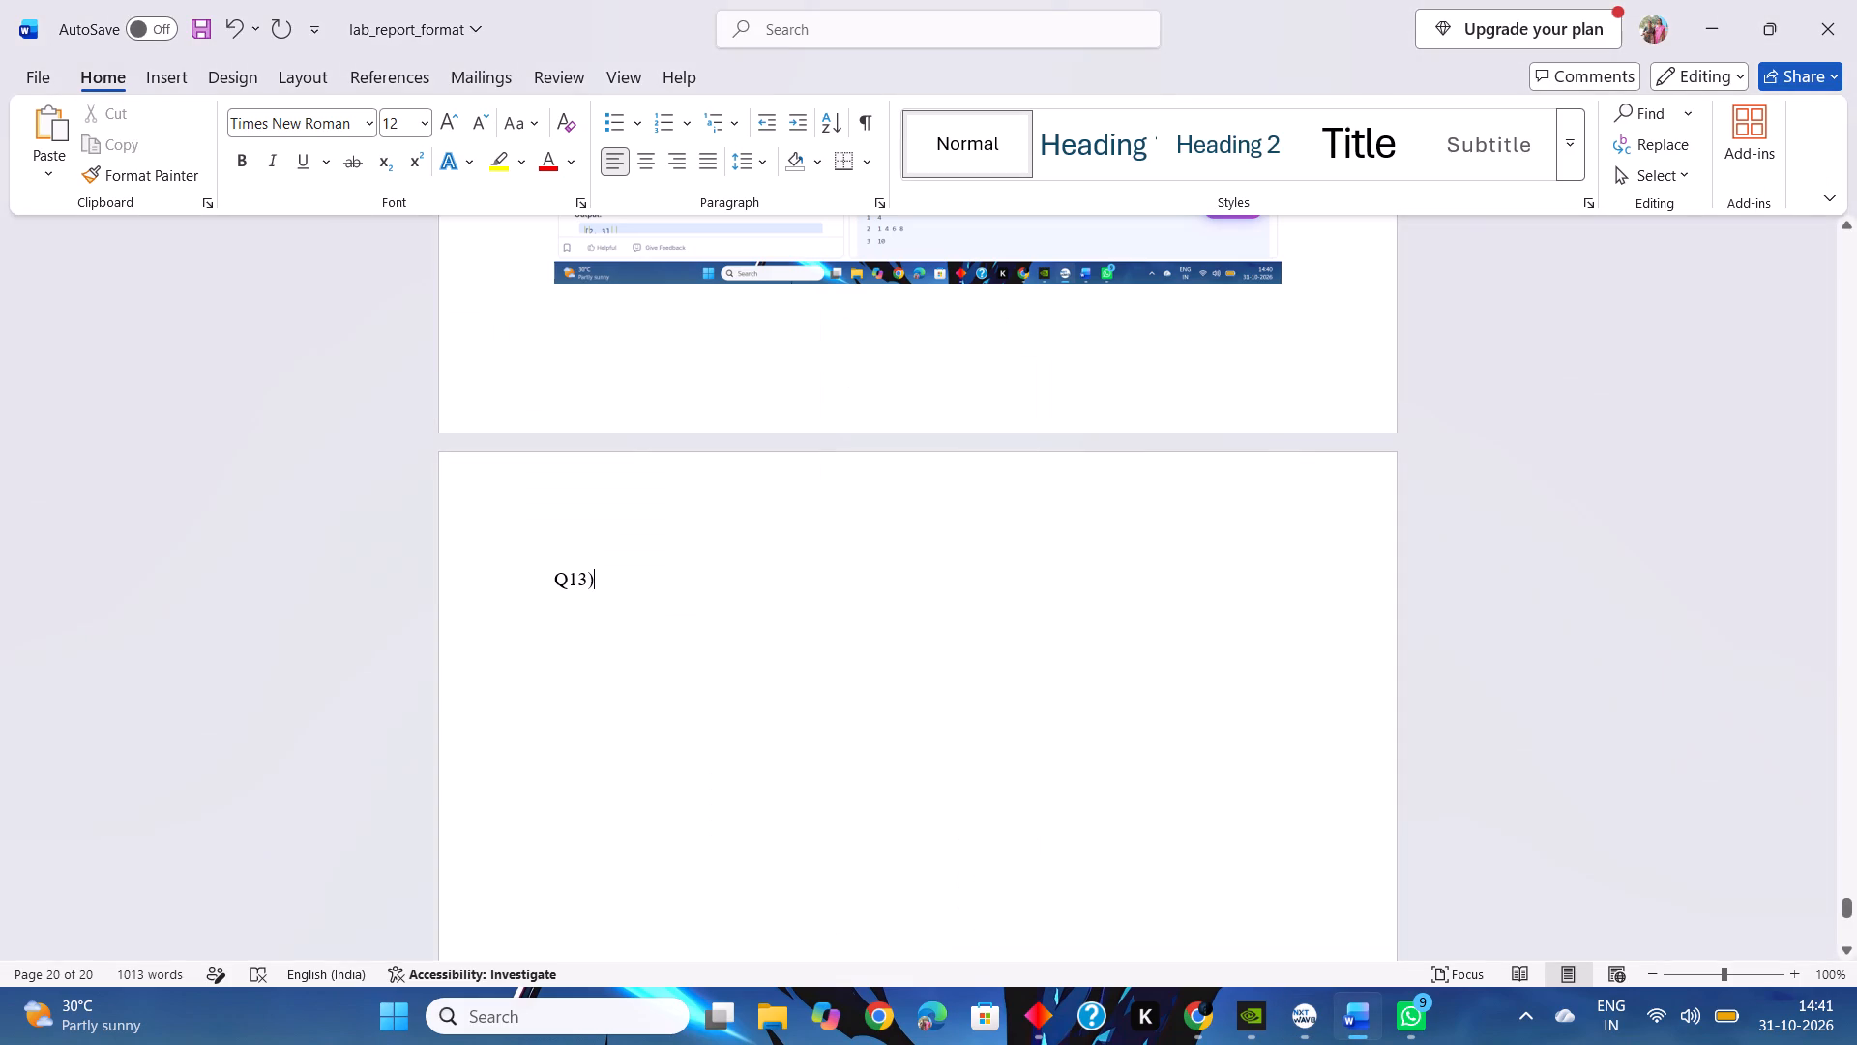
key("ctrl+v")
Make the Q13) Three Sum heading bold and turn bold off for the text after it.
left_click_drag(540, 577, 715, 564)
left_click_drag(715, 564, 784, 563)
left_click(796, 530)
left_click(785, 610)
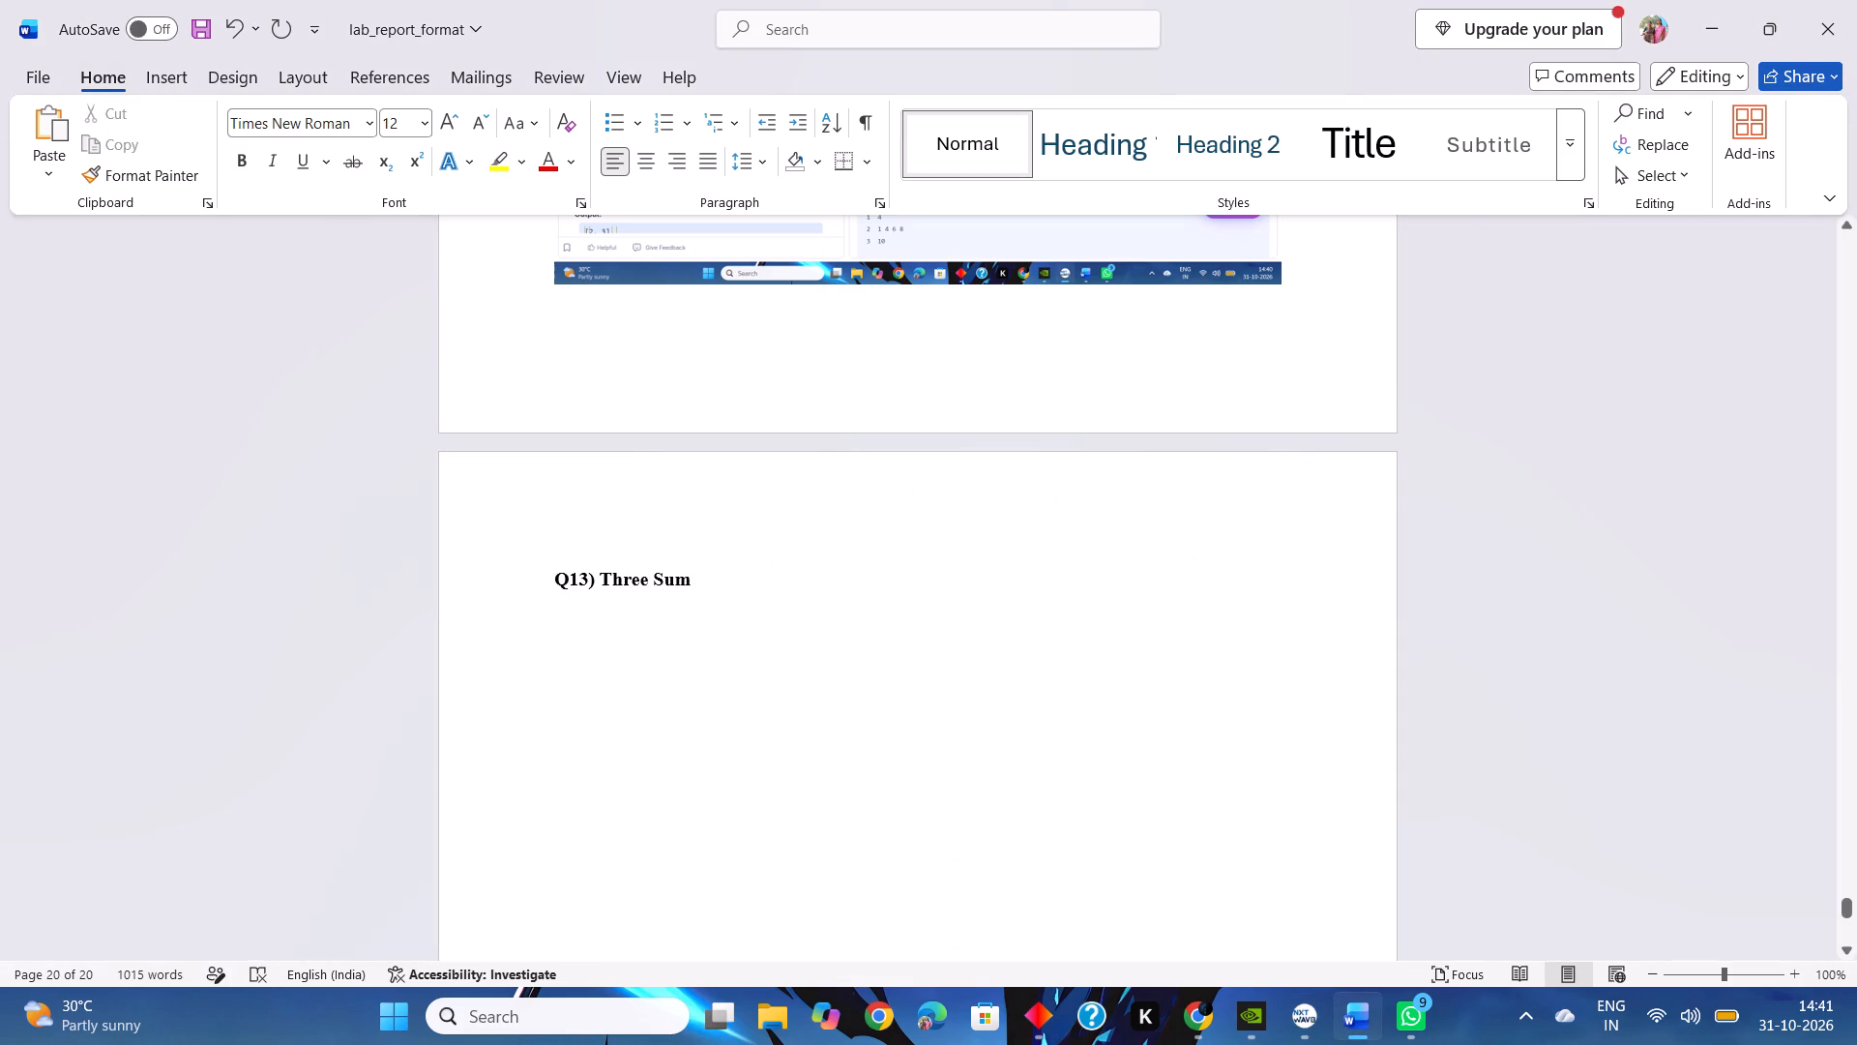
left_click(236, 152)
left_click(235, 168)
Copy the full Three Sum solution code in NxtWave and run the solution.
key("alt+Tab")
left_click(958, 405)
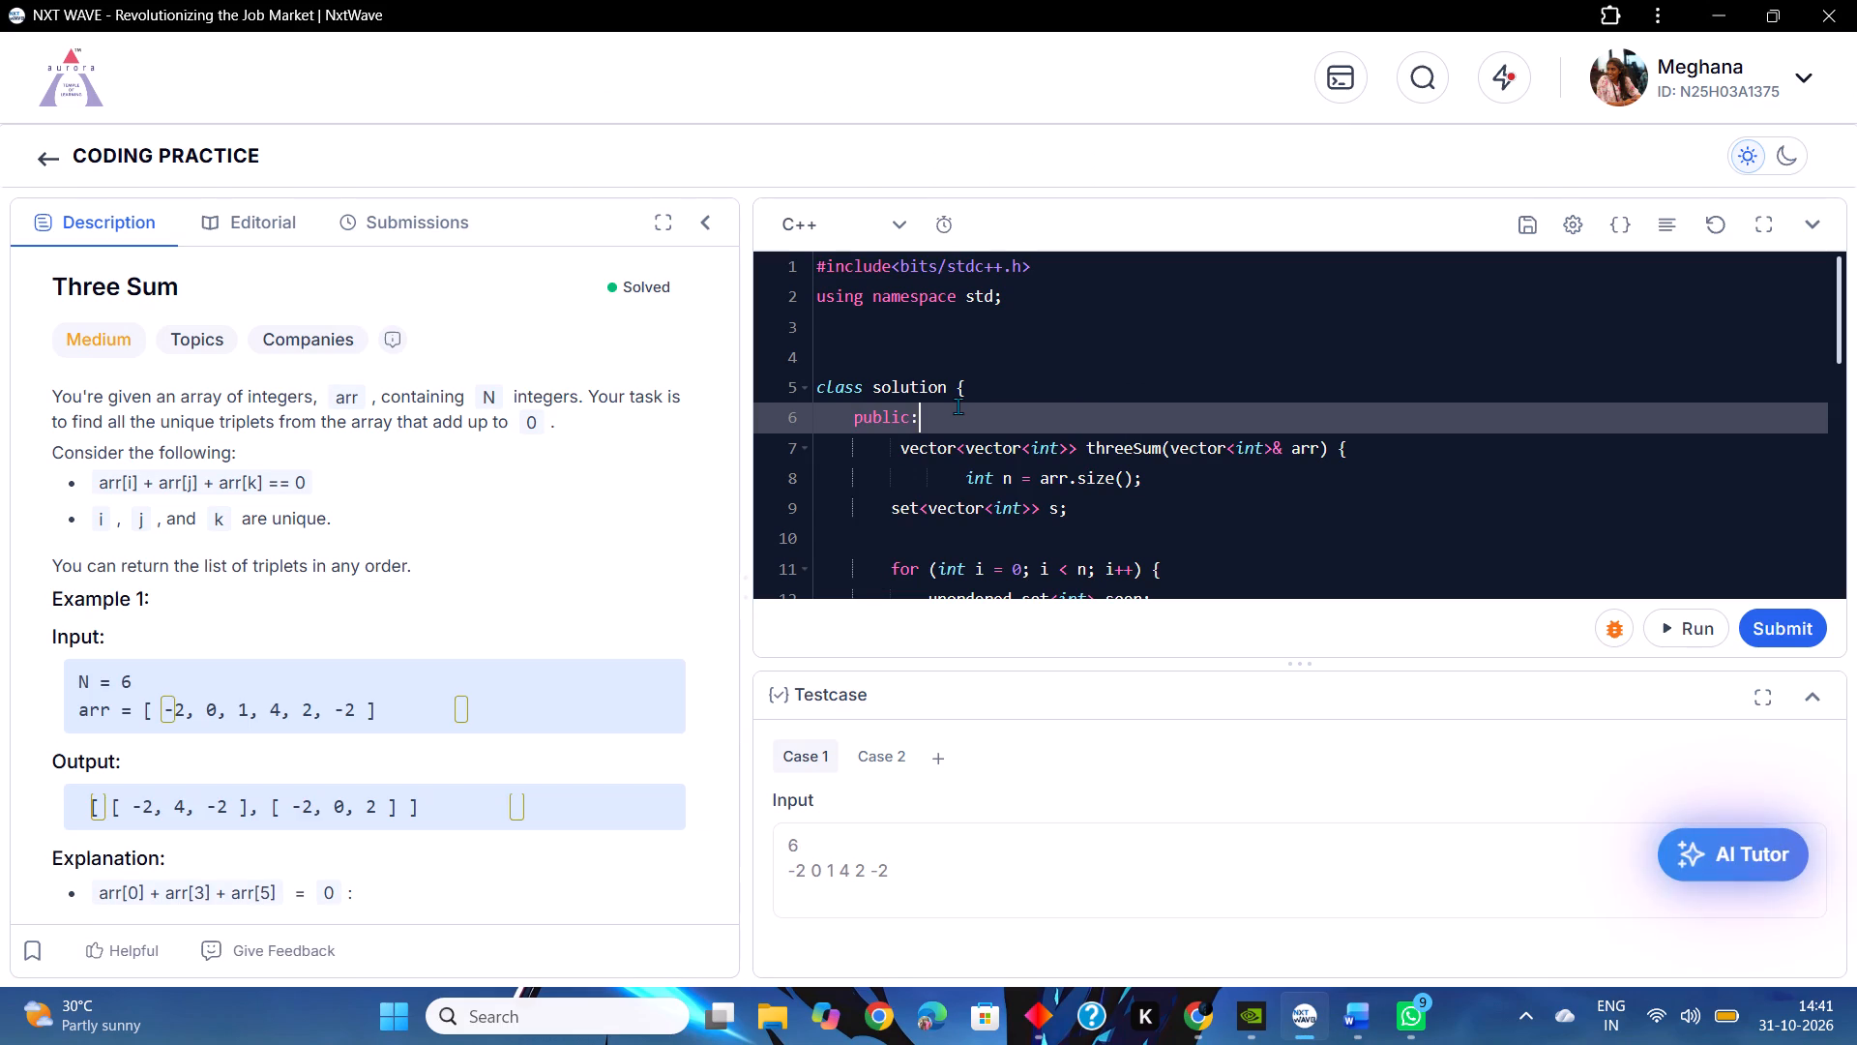
key("ctrl+a")
key("ctrl+c")
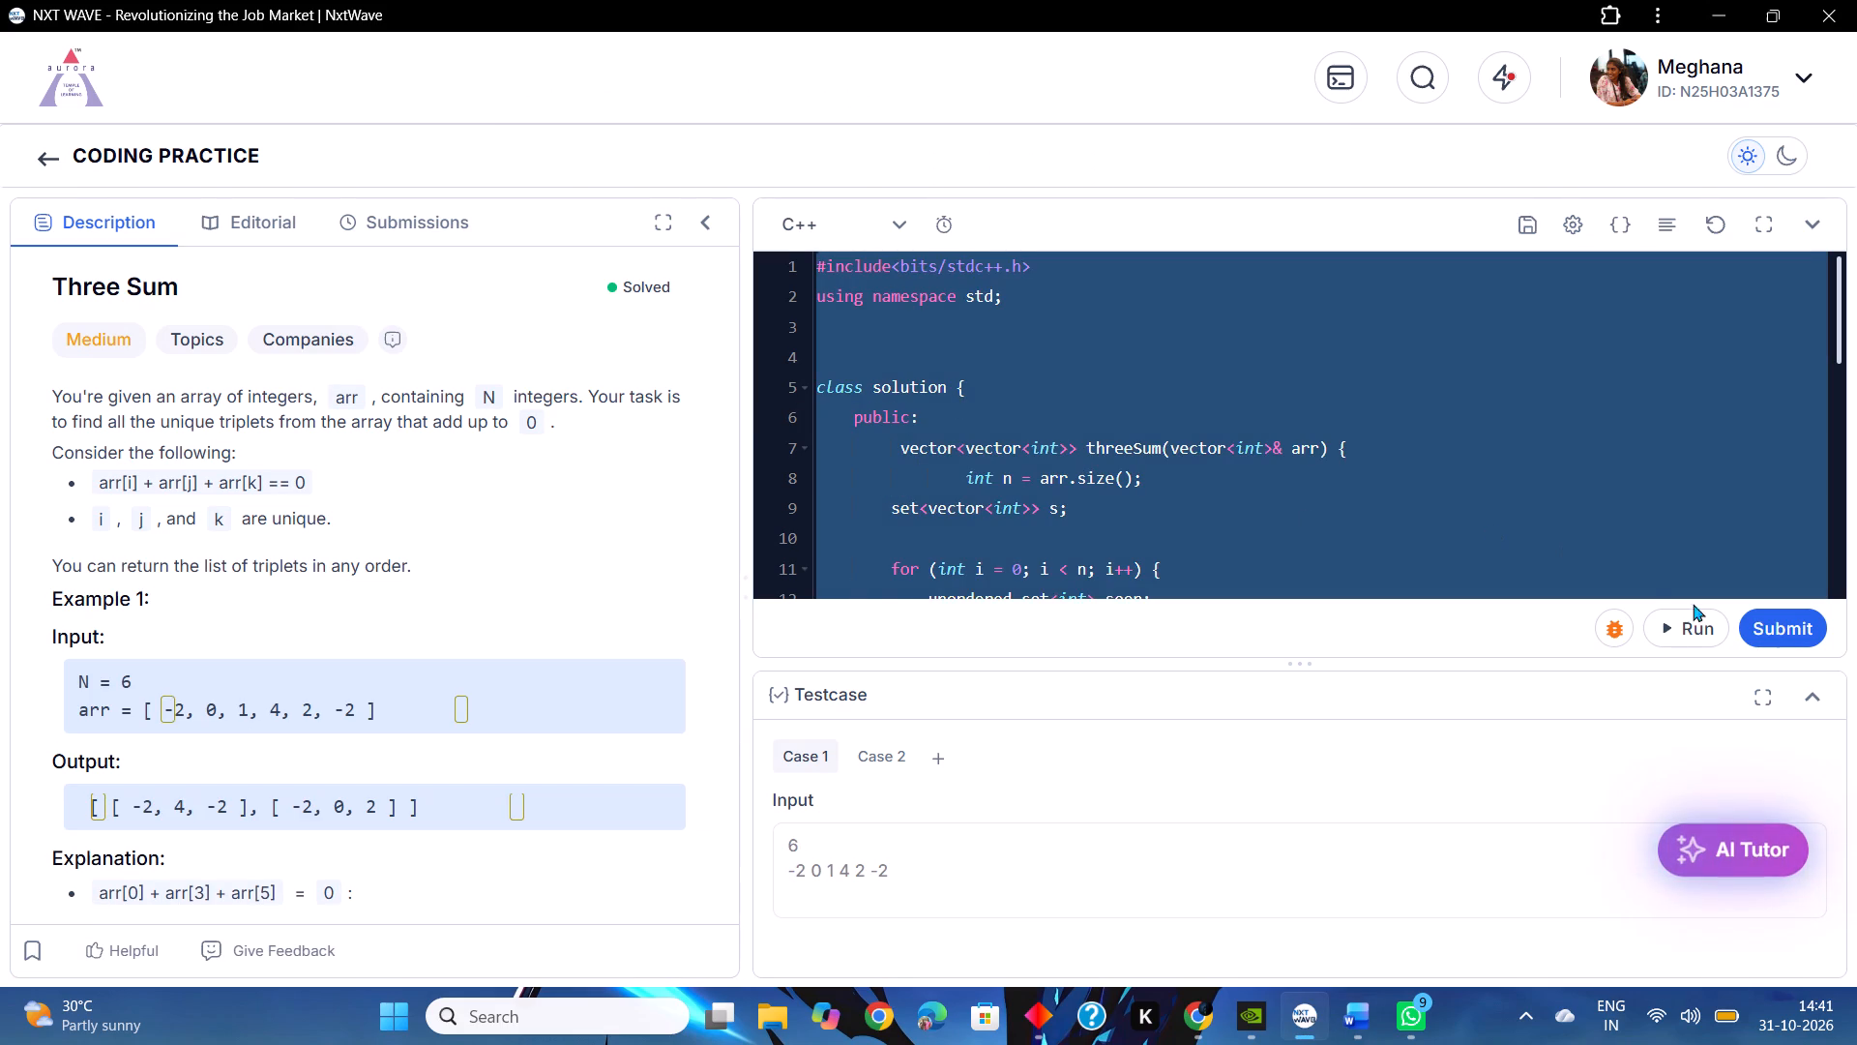
left_click(1701, 626)
Paste the Three Sum code below the Q13 heading in Word and start a new line after it.
key("alt+Tab")
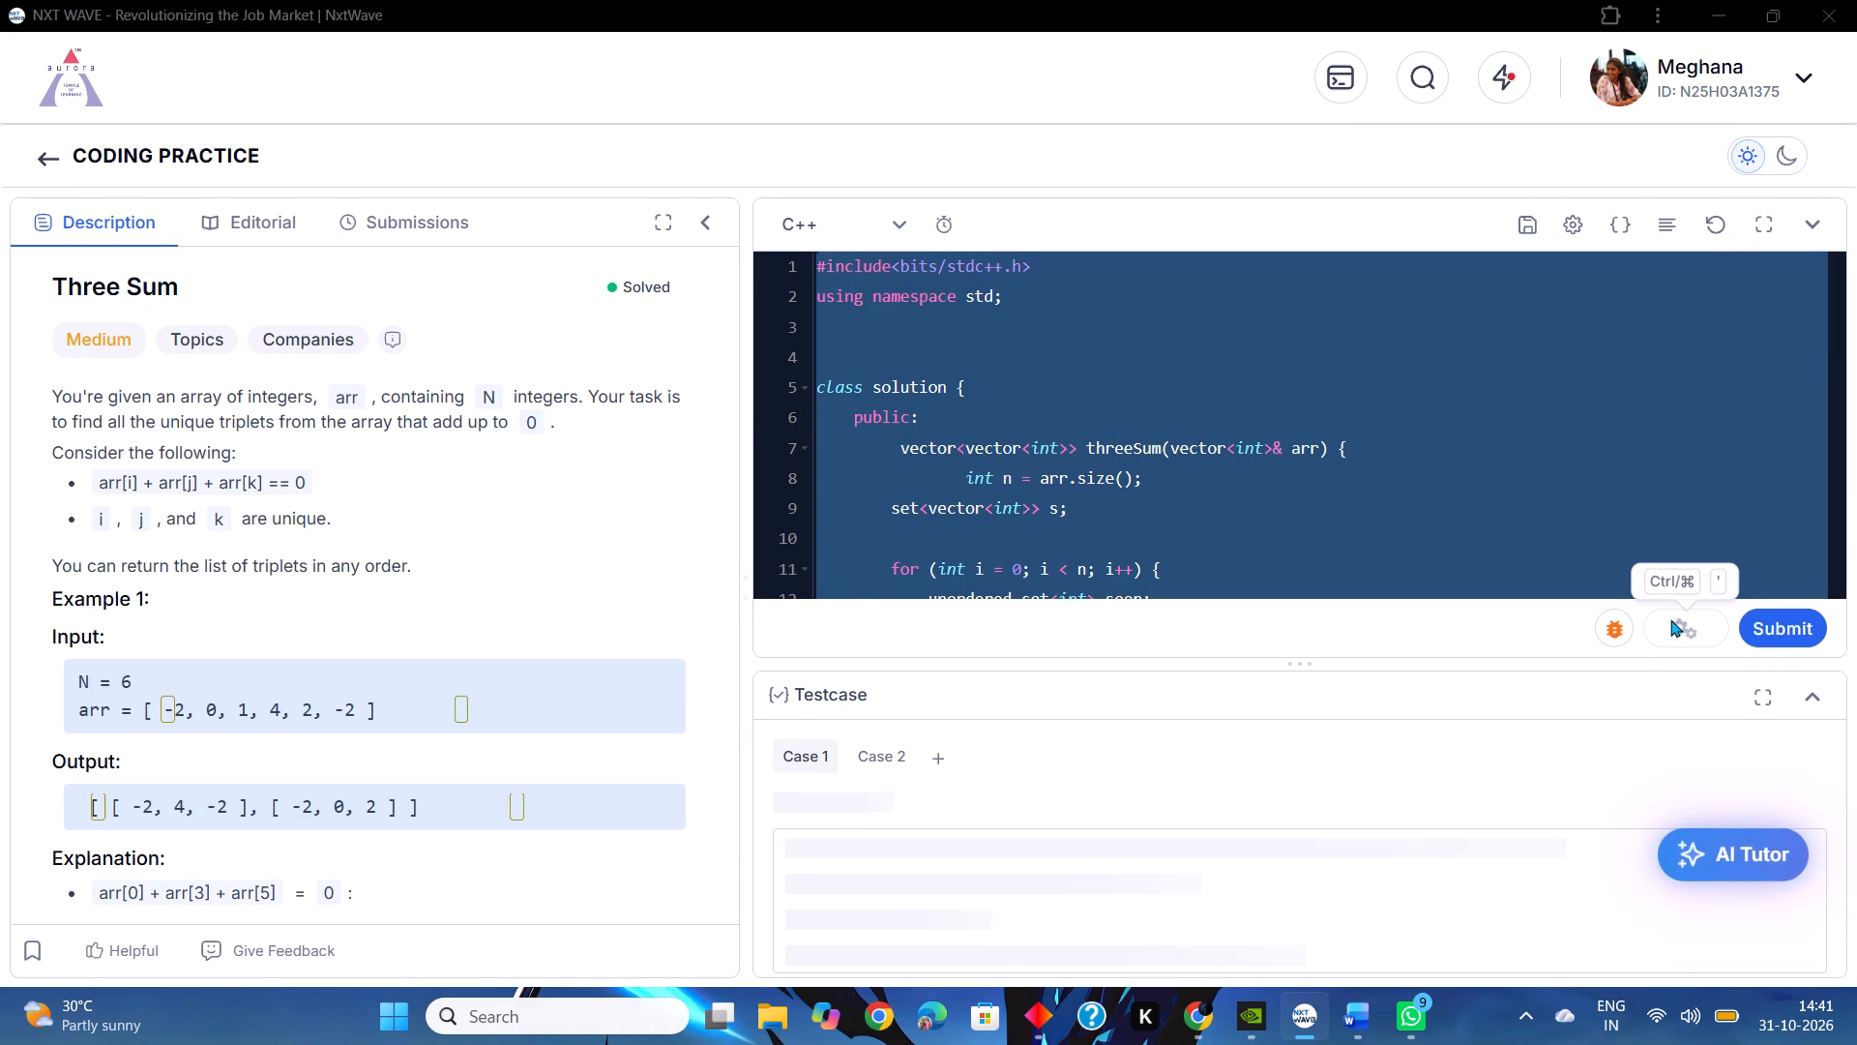
key("ctrl+v")
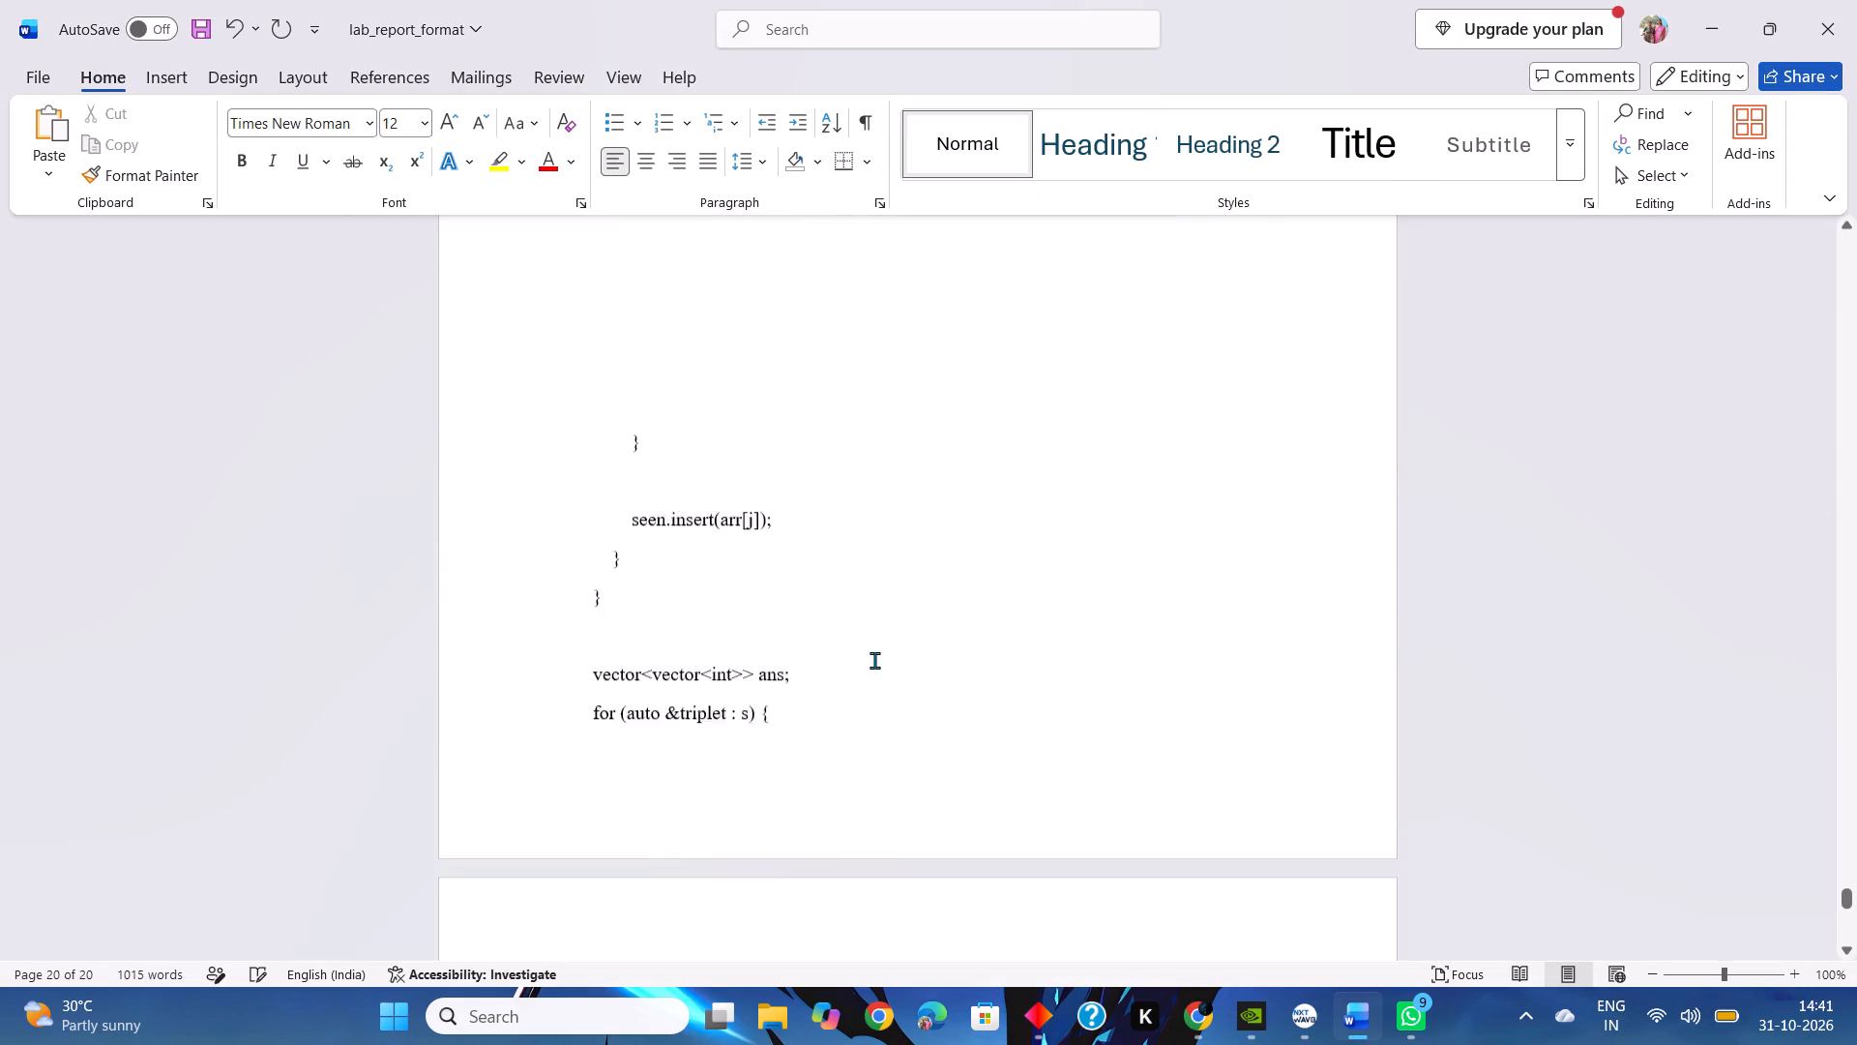
key("Return")
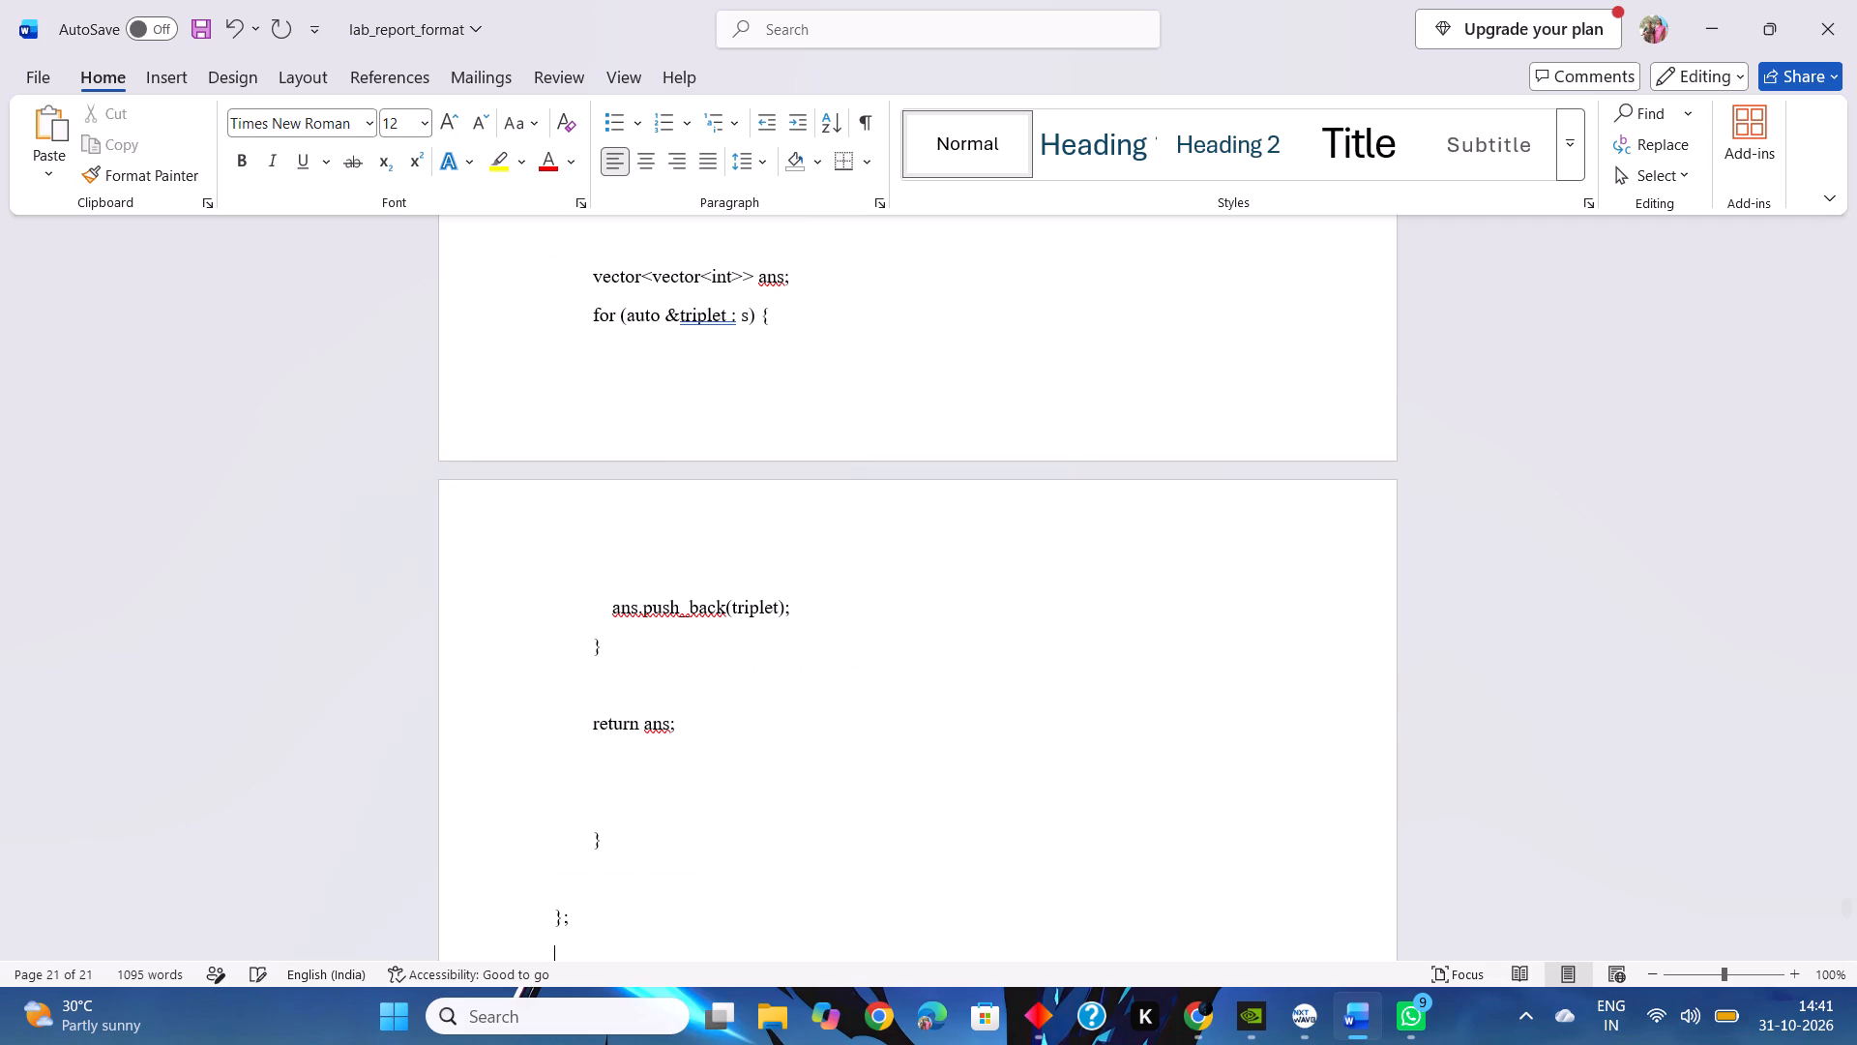
Capture a rectangular screenshot of the Three Sum page with its run result, paste it below the Q13 code in Word, and start a new line.
key("alt+Tab")
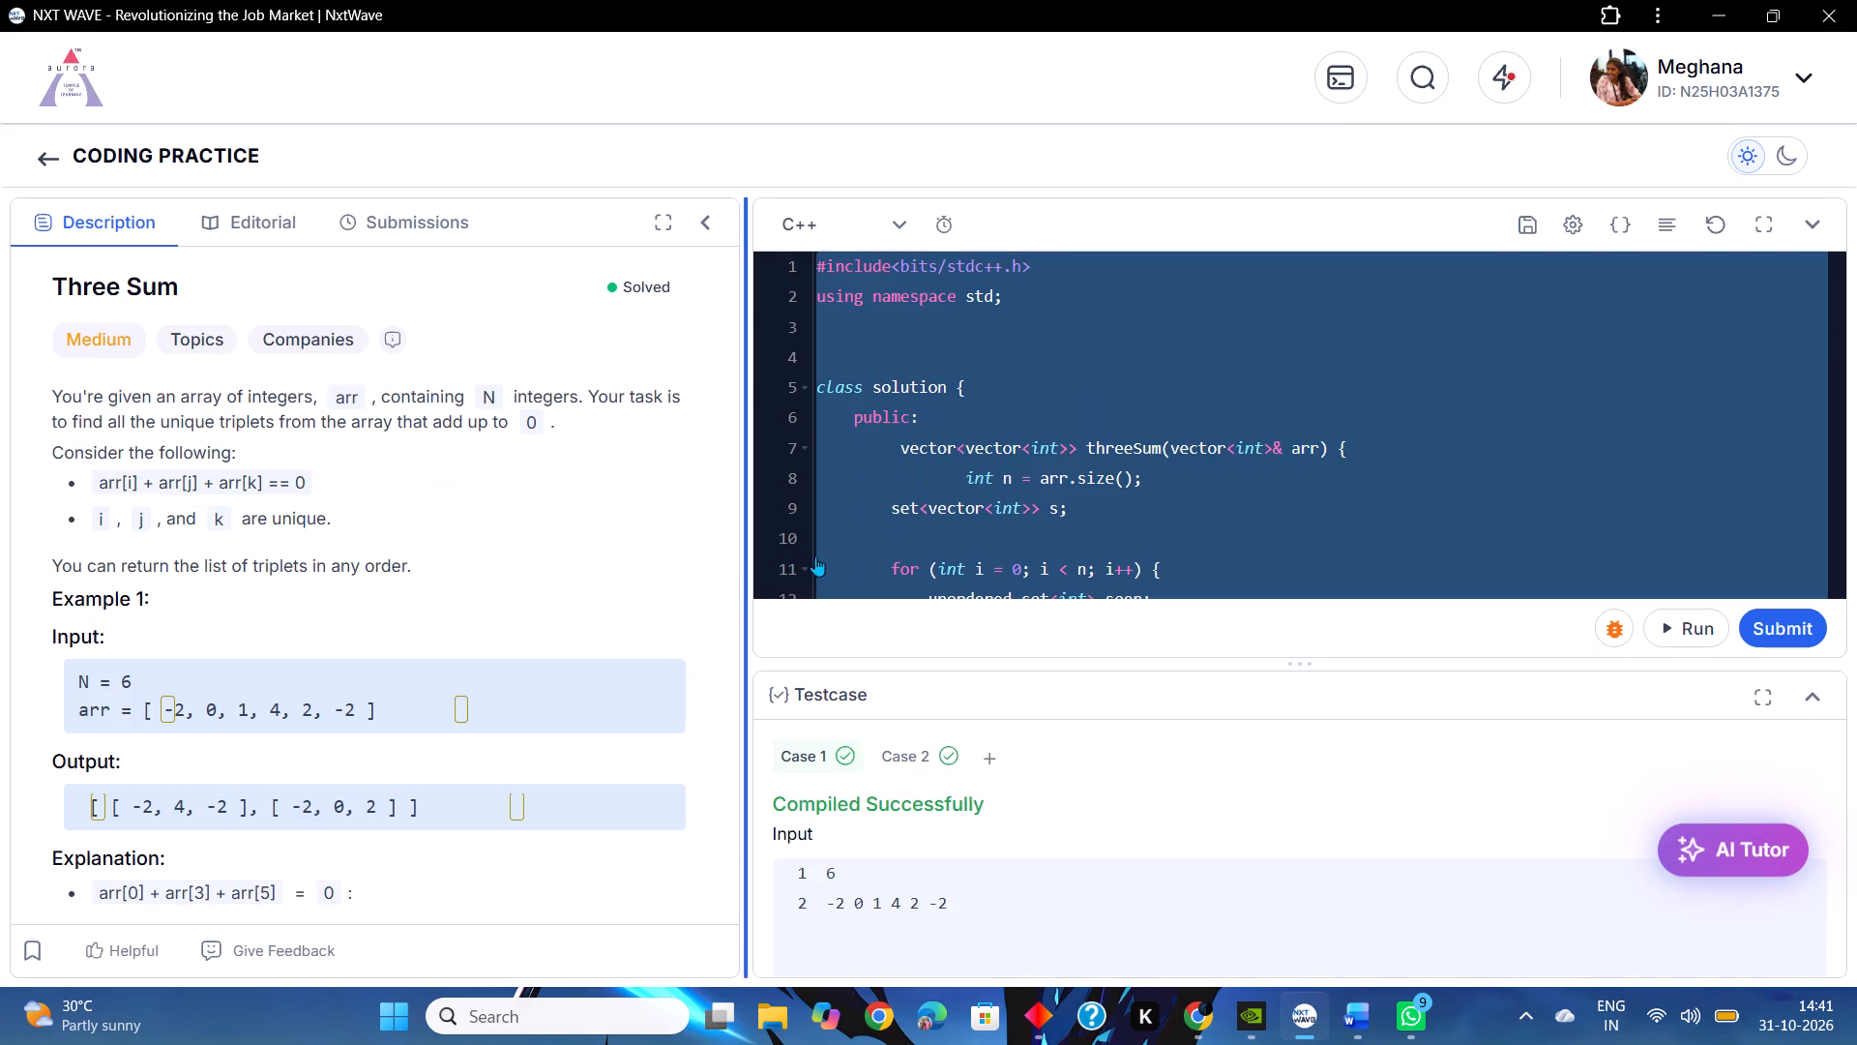
left_click(1027, 482)
key("Print")
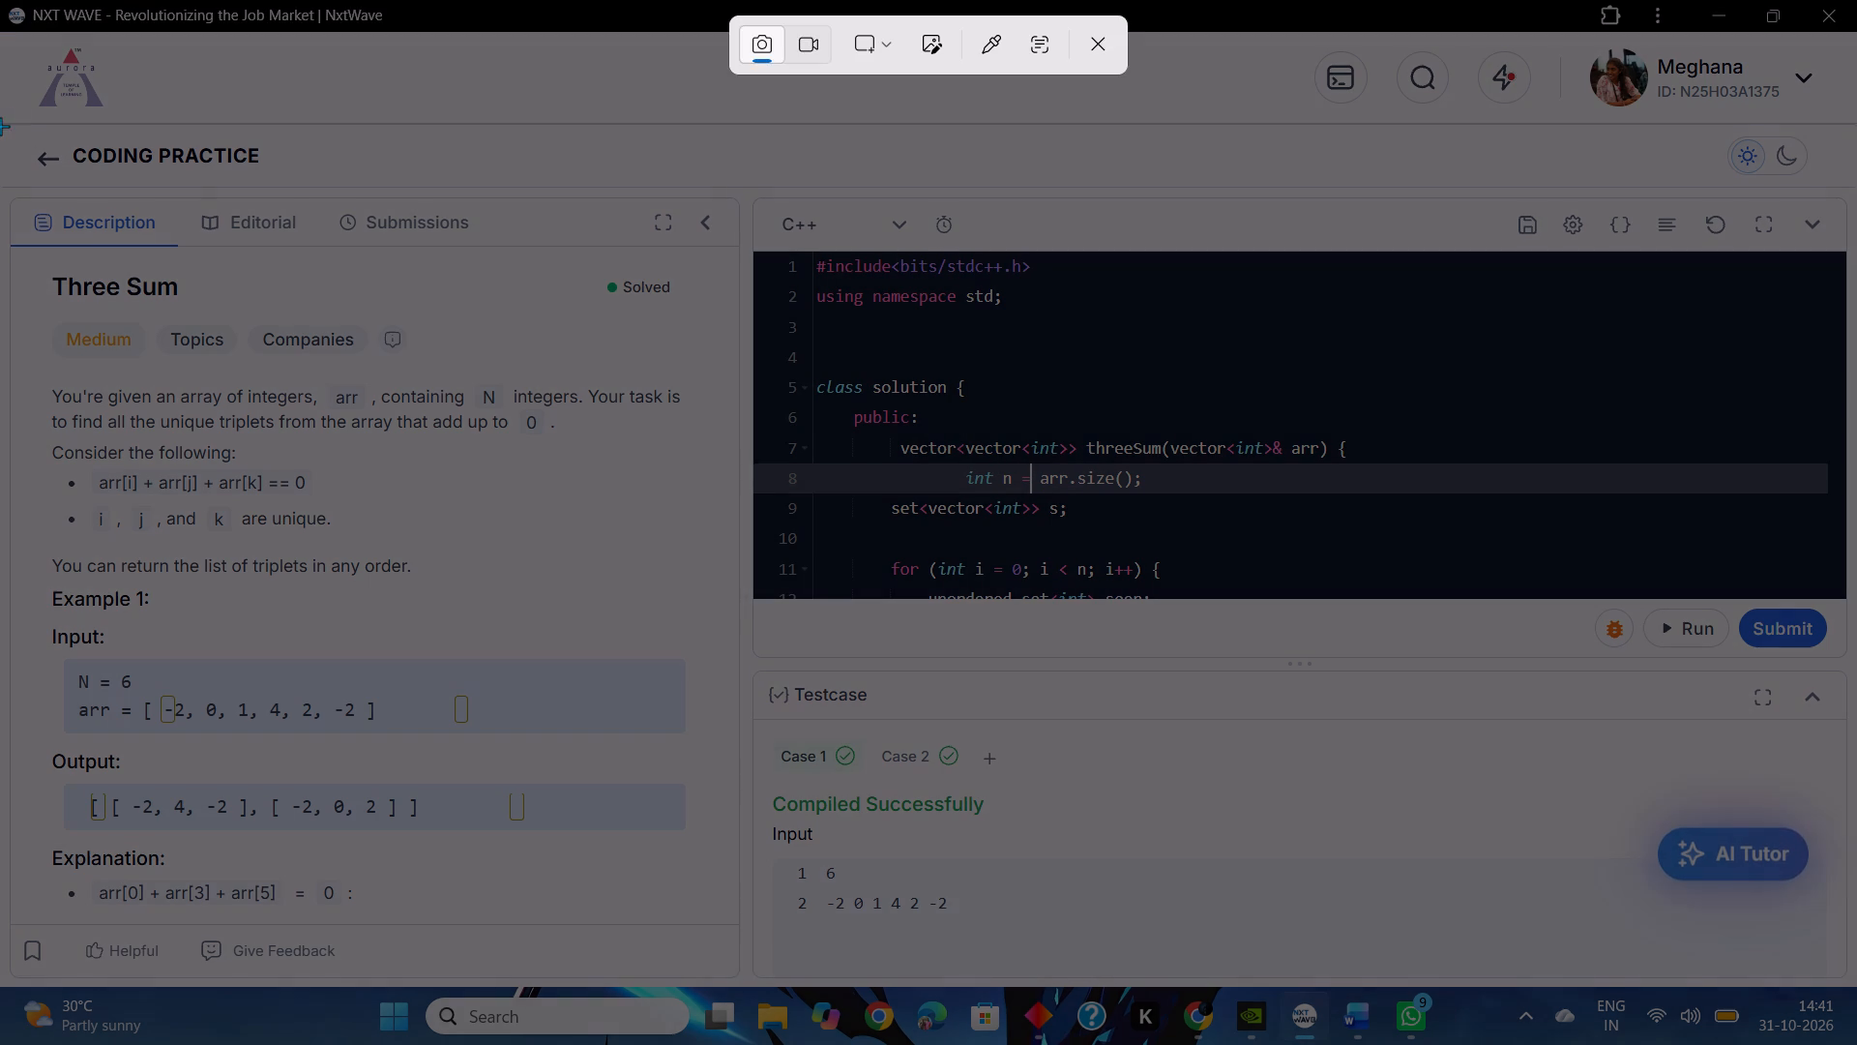
left_click_drag(0, 27, 1856, 985)
key("alt+Tab")
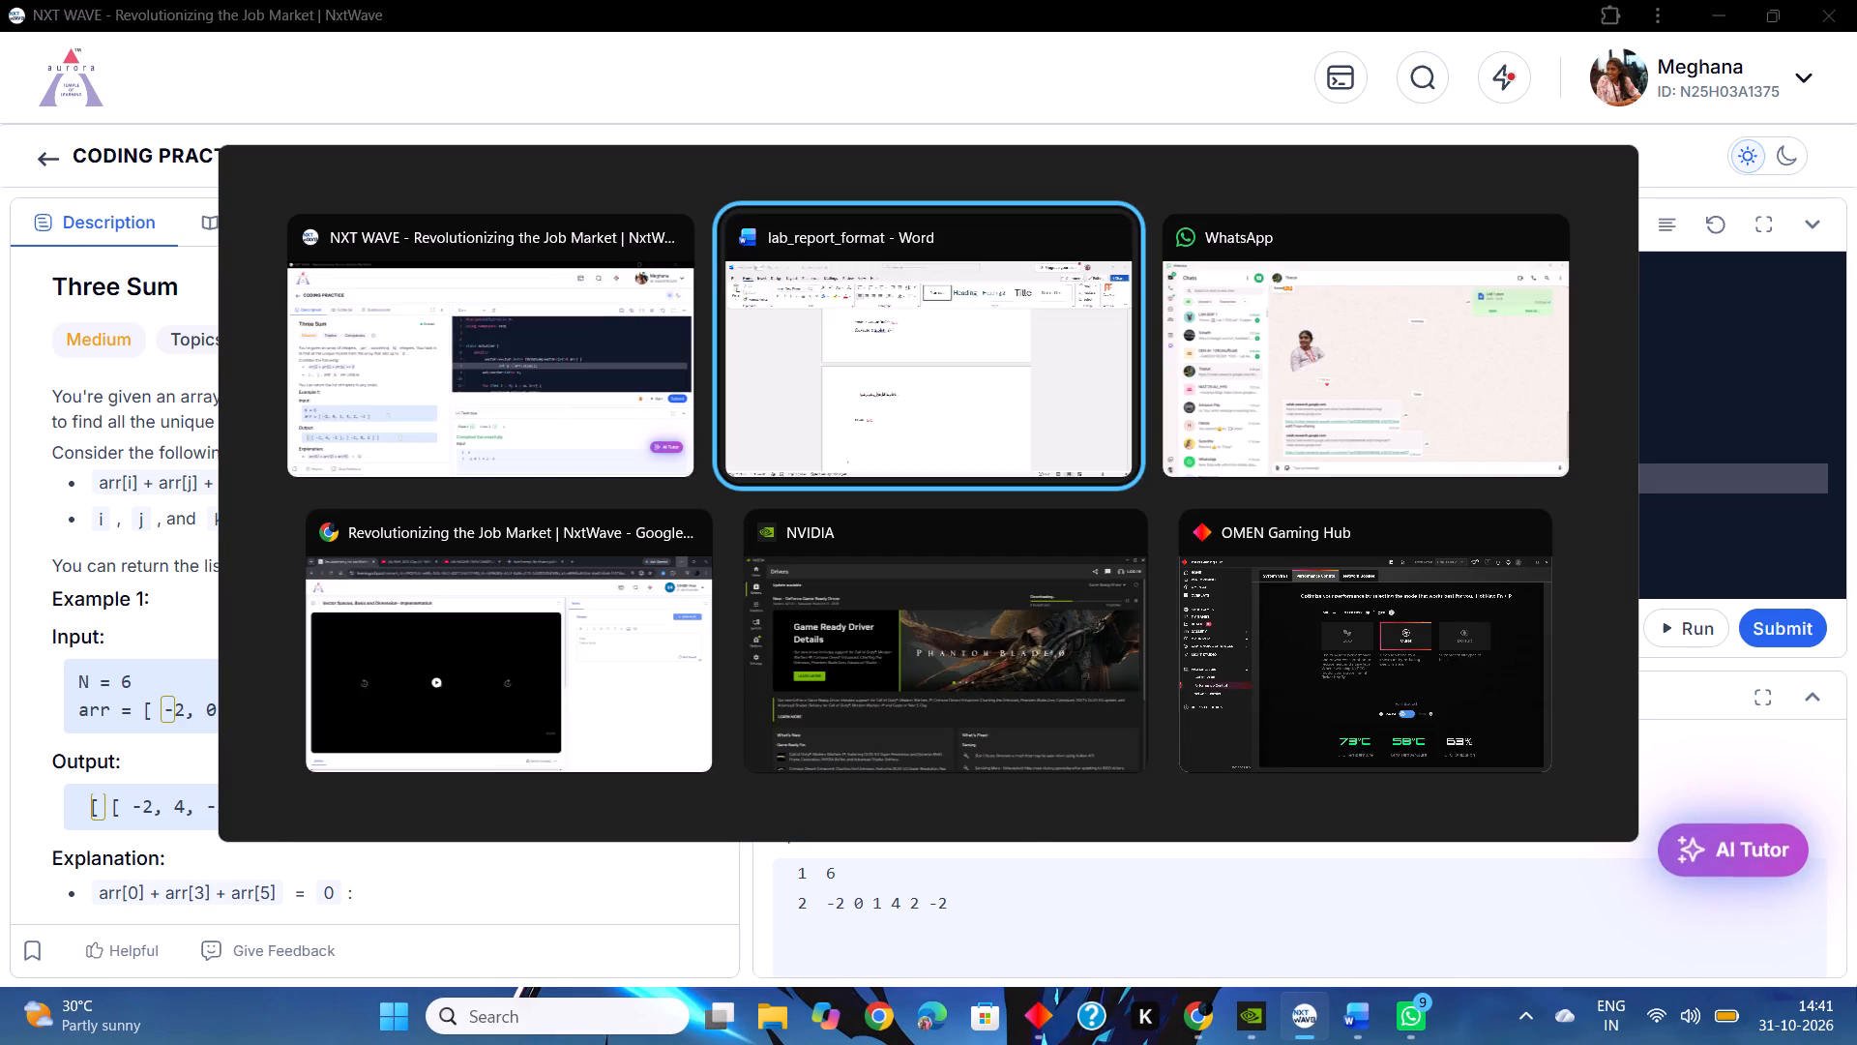
key("ctrl+v")
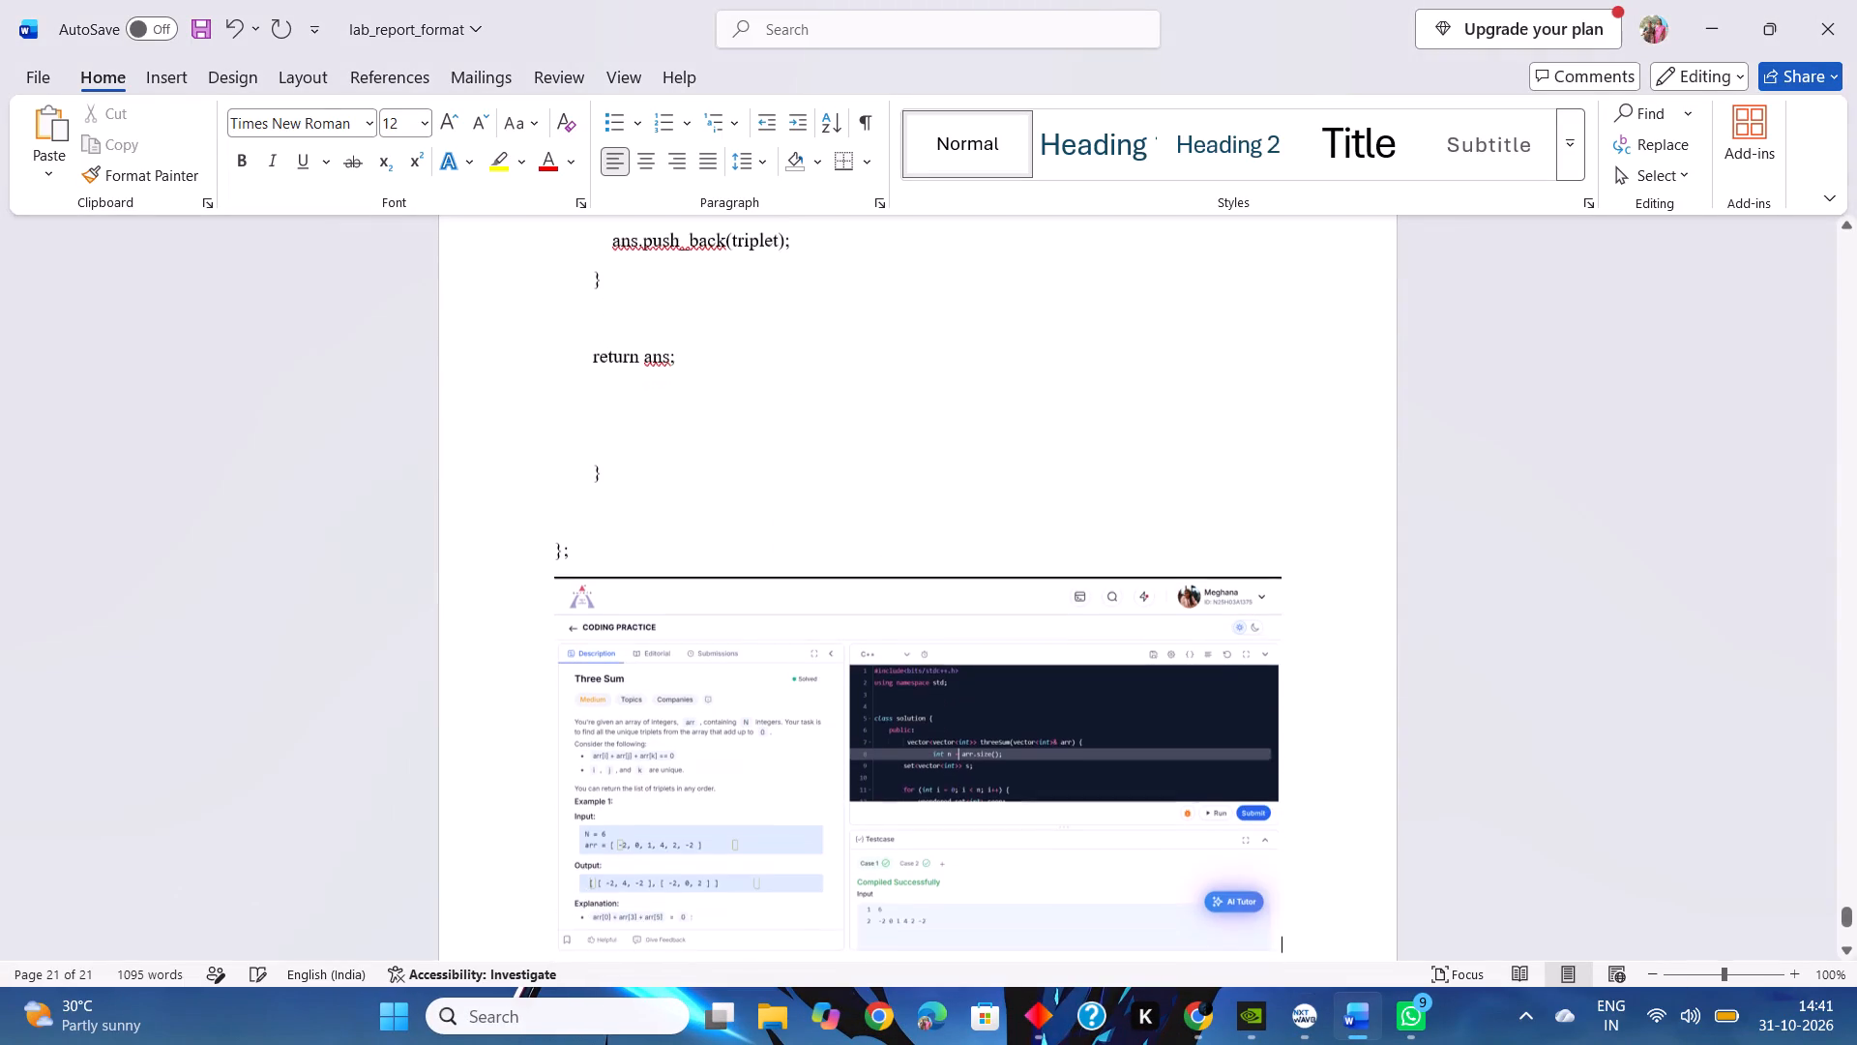
scroll(878, 840, "down", 1)
key("Return")
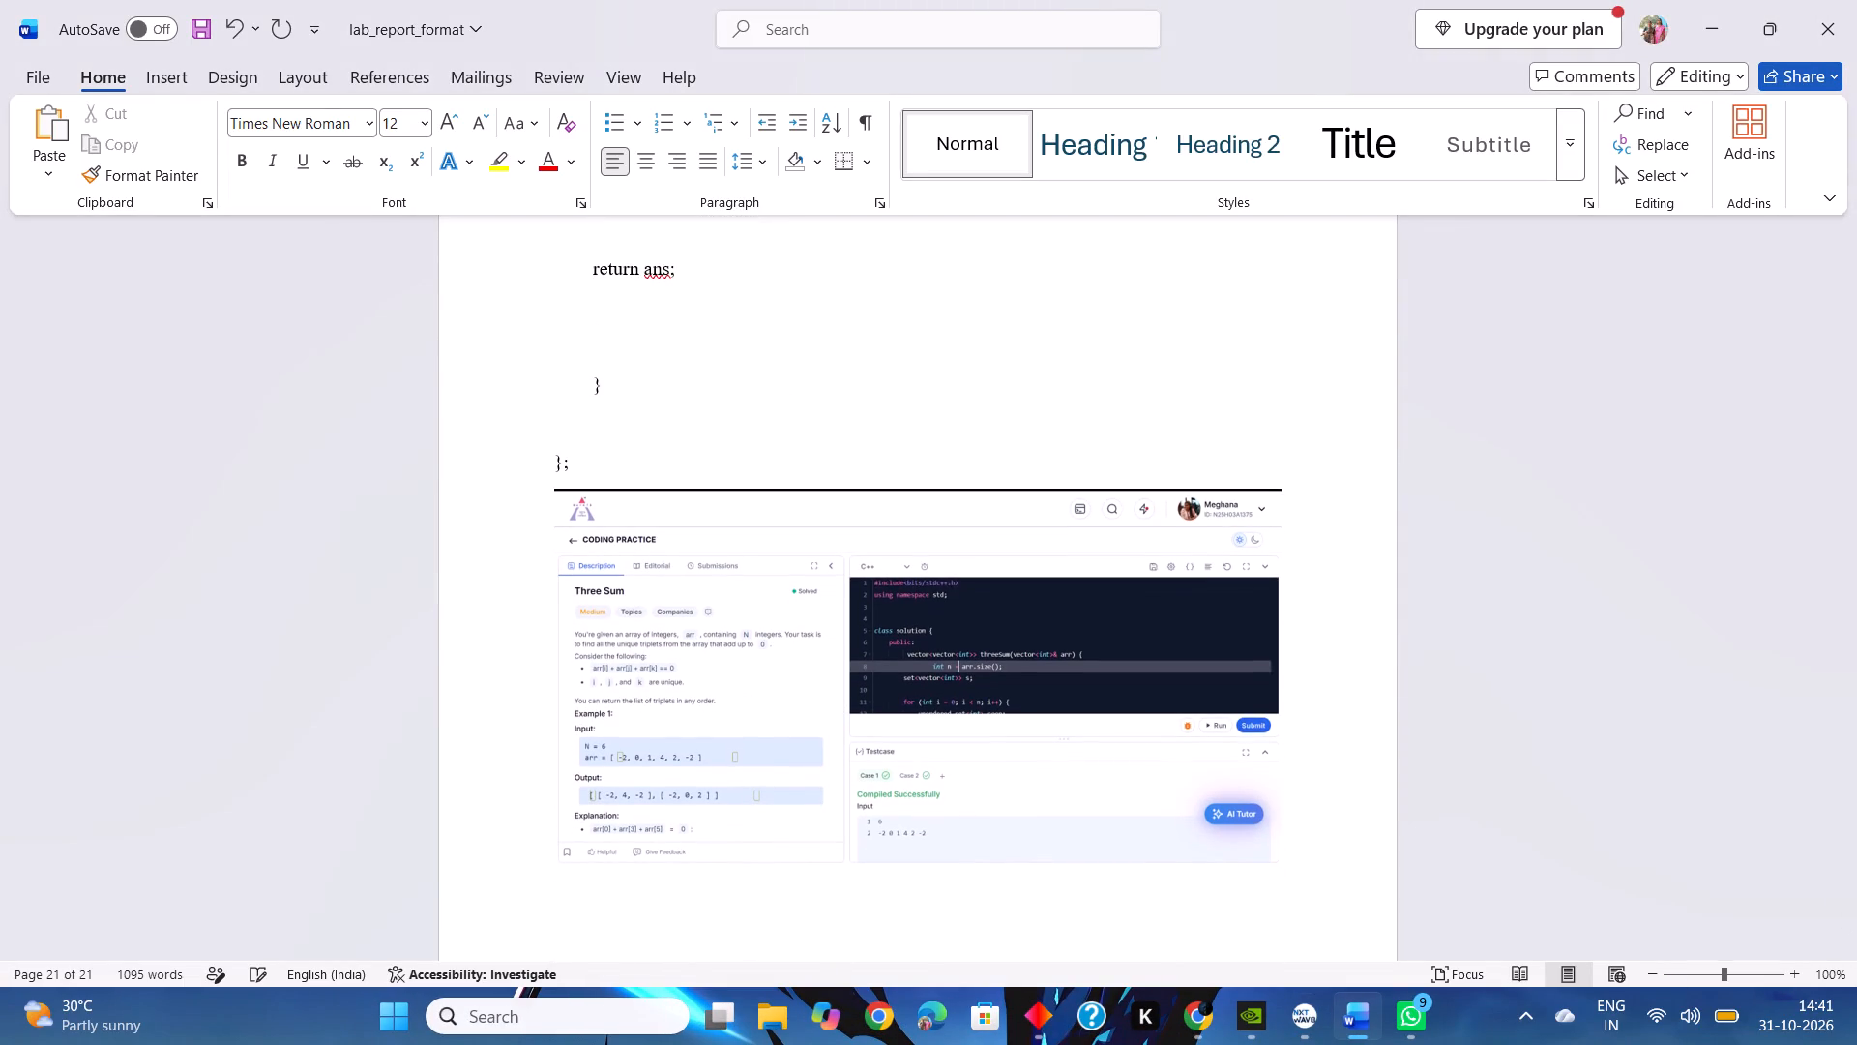
Start the next question heading with "Q14)" below the Three Sum screenshot, following on from the Q13 numbering.
scroll(818, 776, "up", 20)
scroll(818, 776, "up", 14)
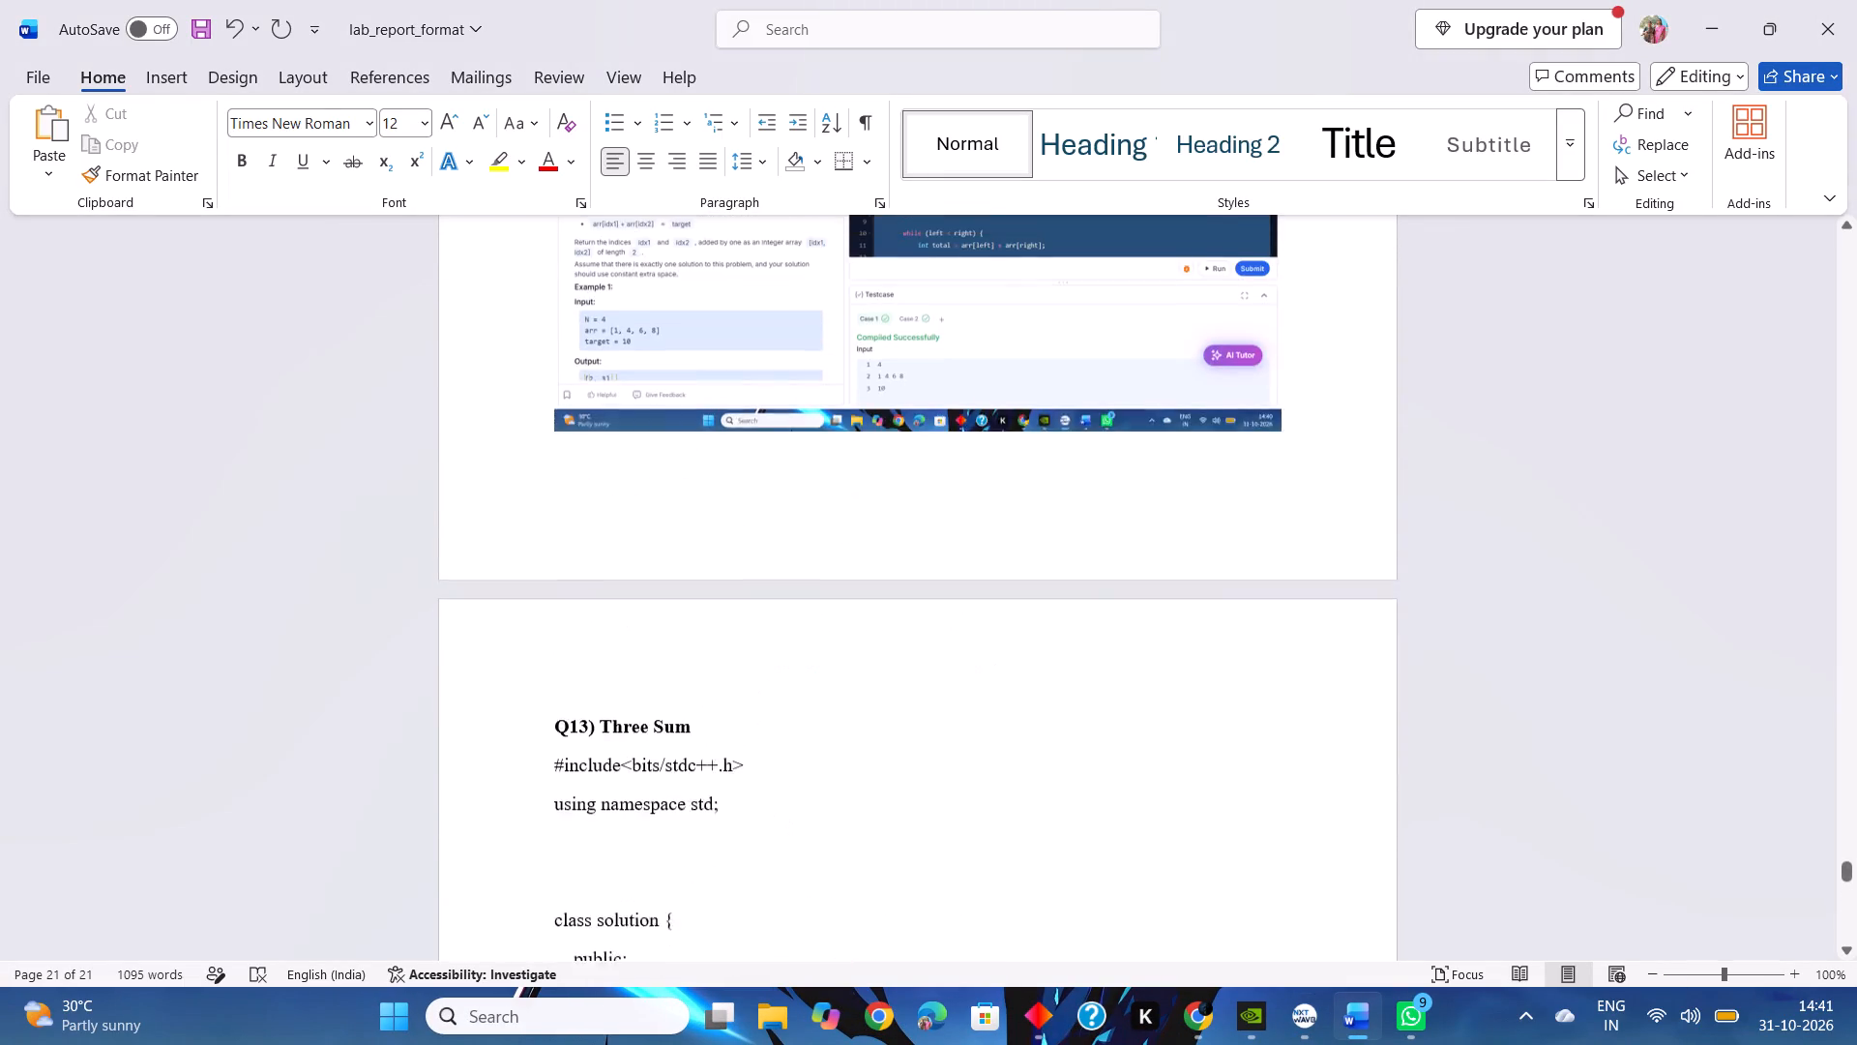
scroll(818, 776, "down", 18)
scroll(818, 776, "down", 15)
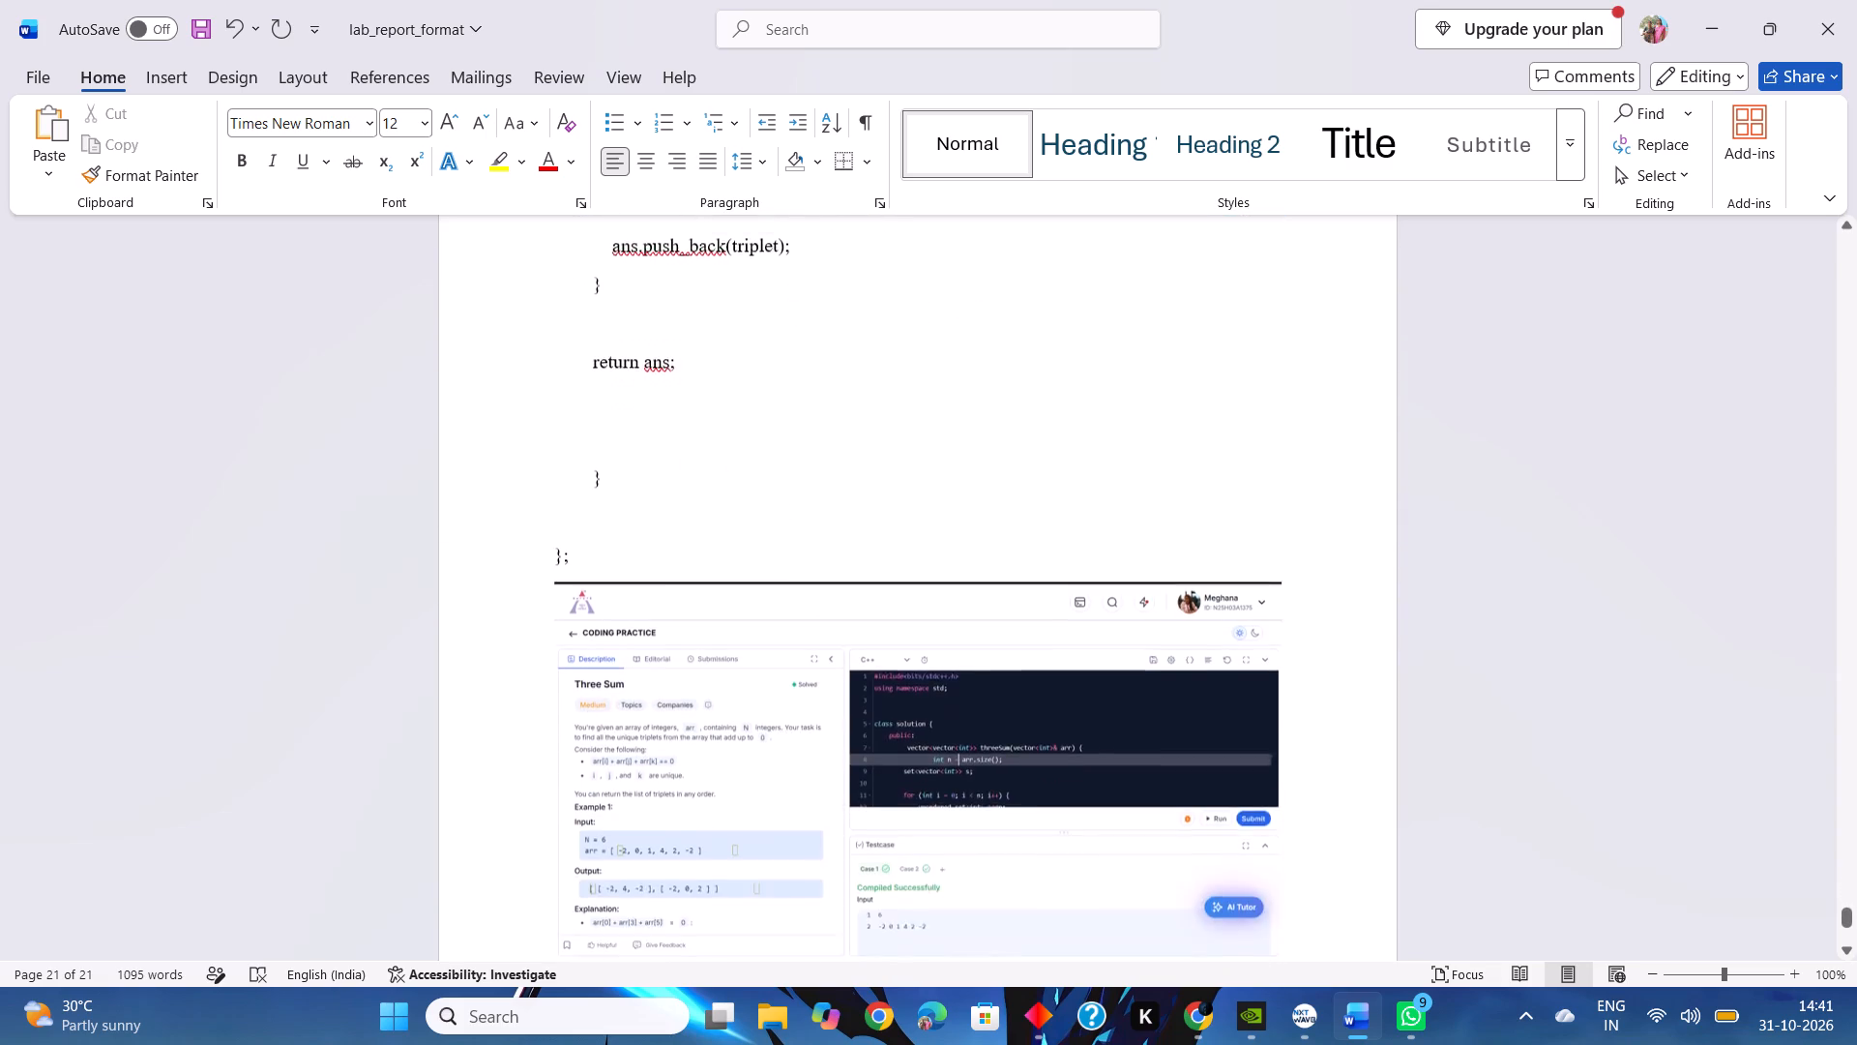
scroll(818, 776, "down", 6)
key("q")
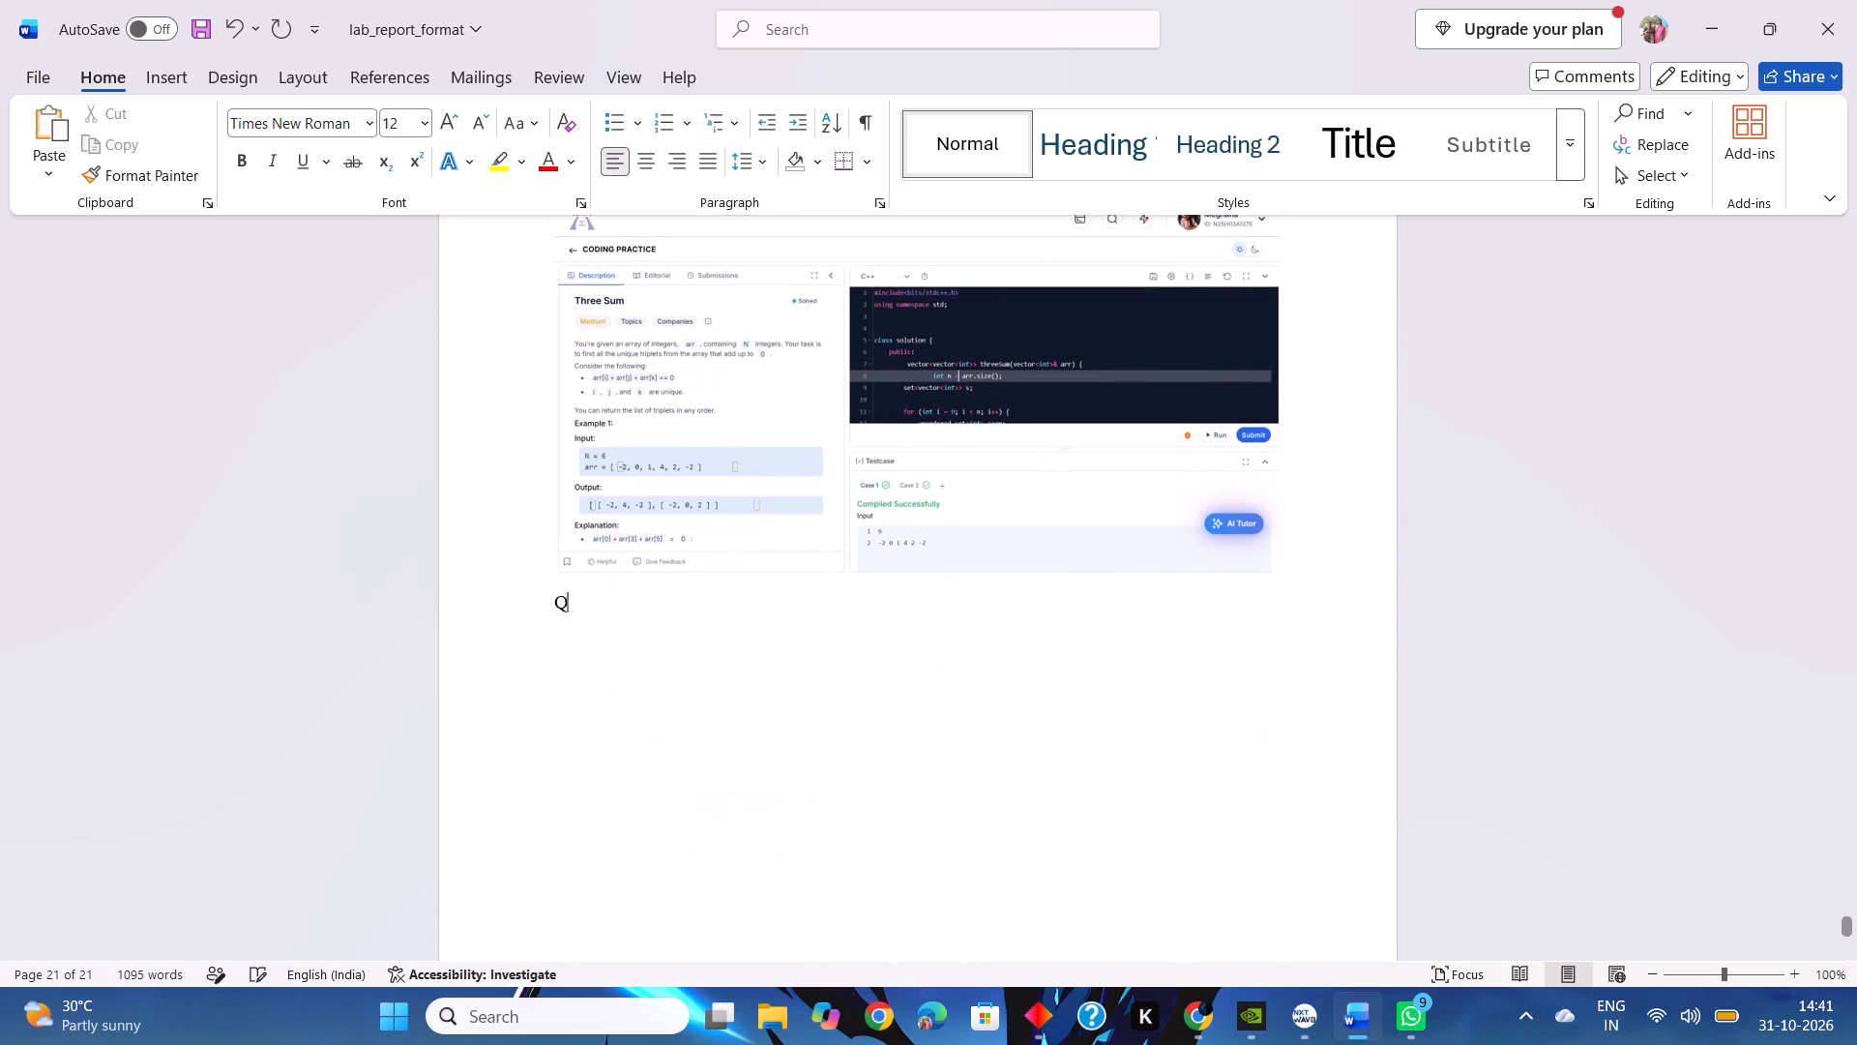
key("1")
scroll(818, 776, "up", 7)
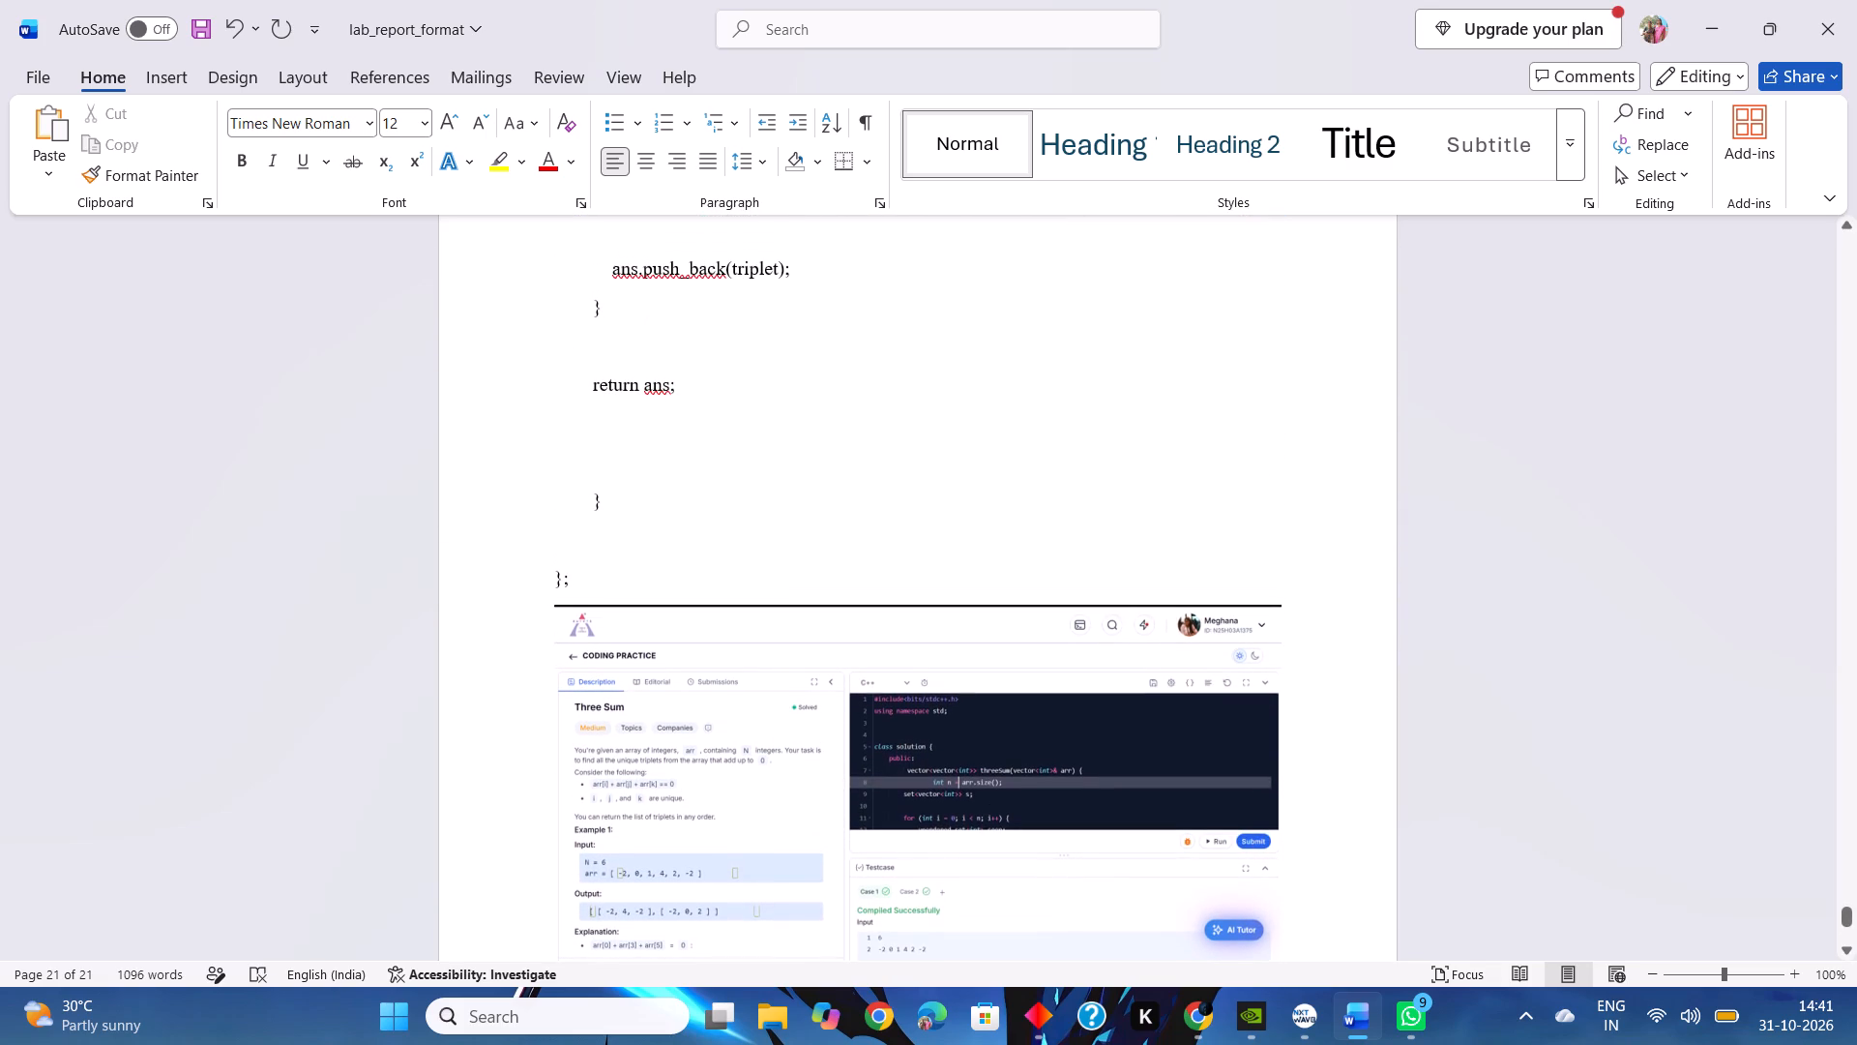
scroll(818, 776, "up", 7)
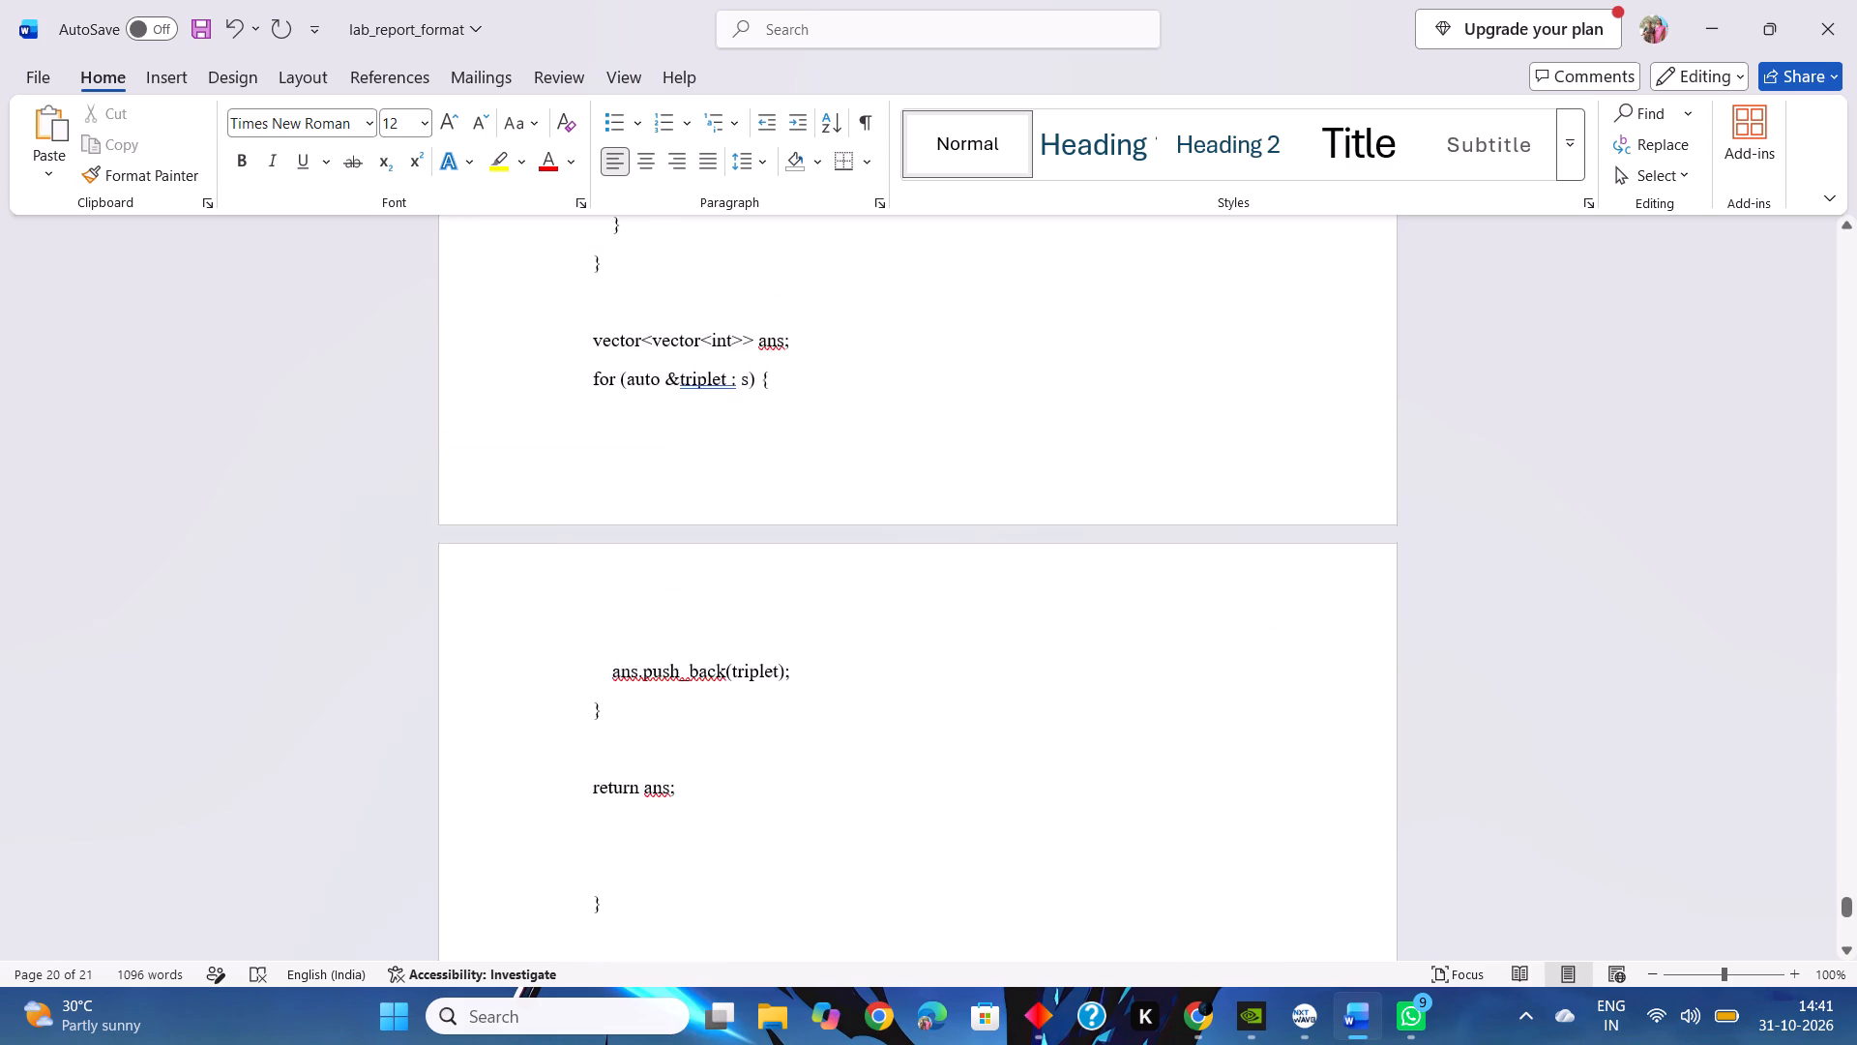
scroll(818, 776, "up", 19)
scroll(818, 776, "down", 8)
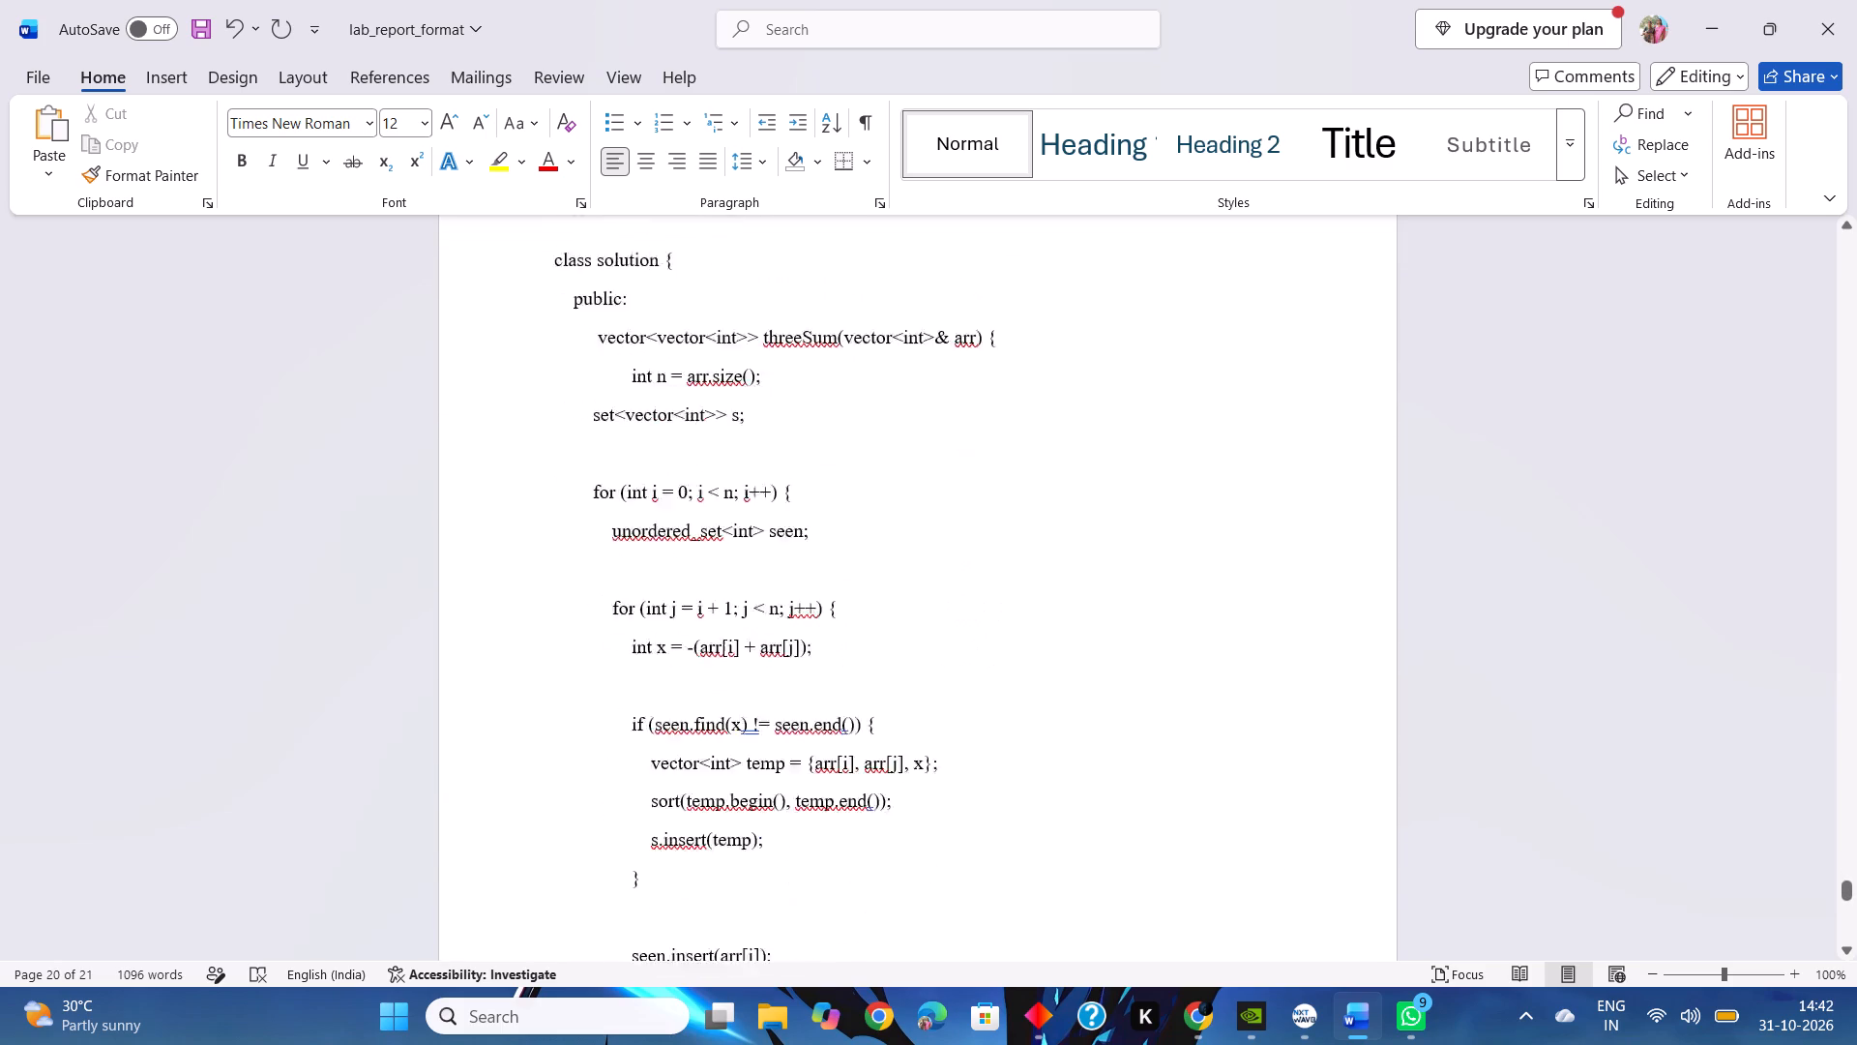
scroll(818, 776, "down", 16)
scroll(818, 776, "down", 5)
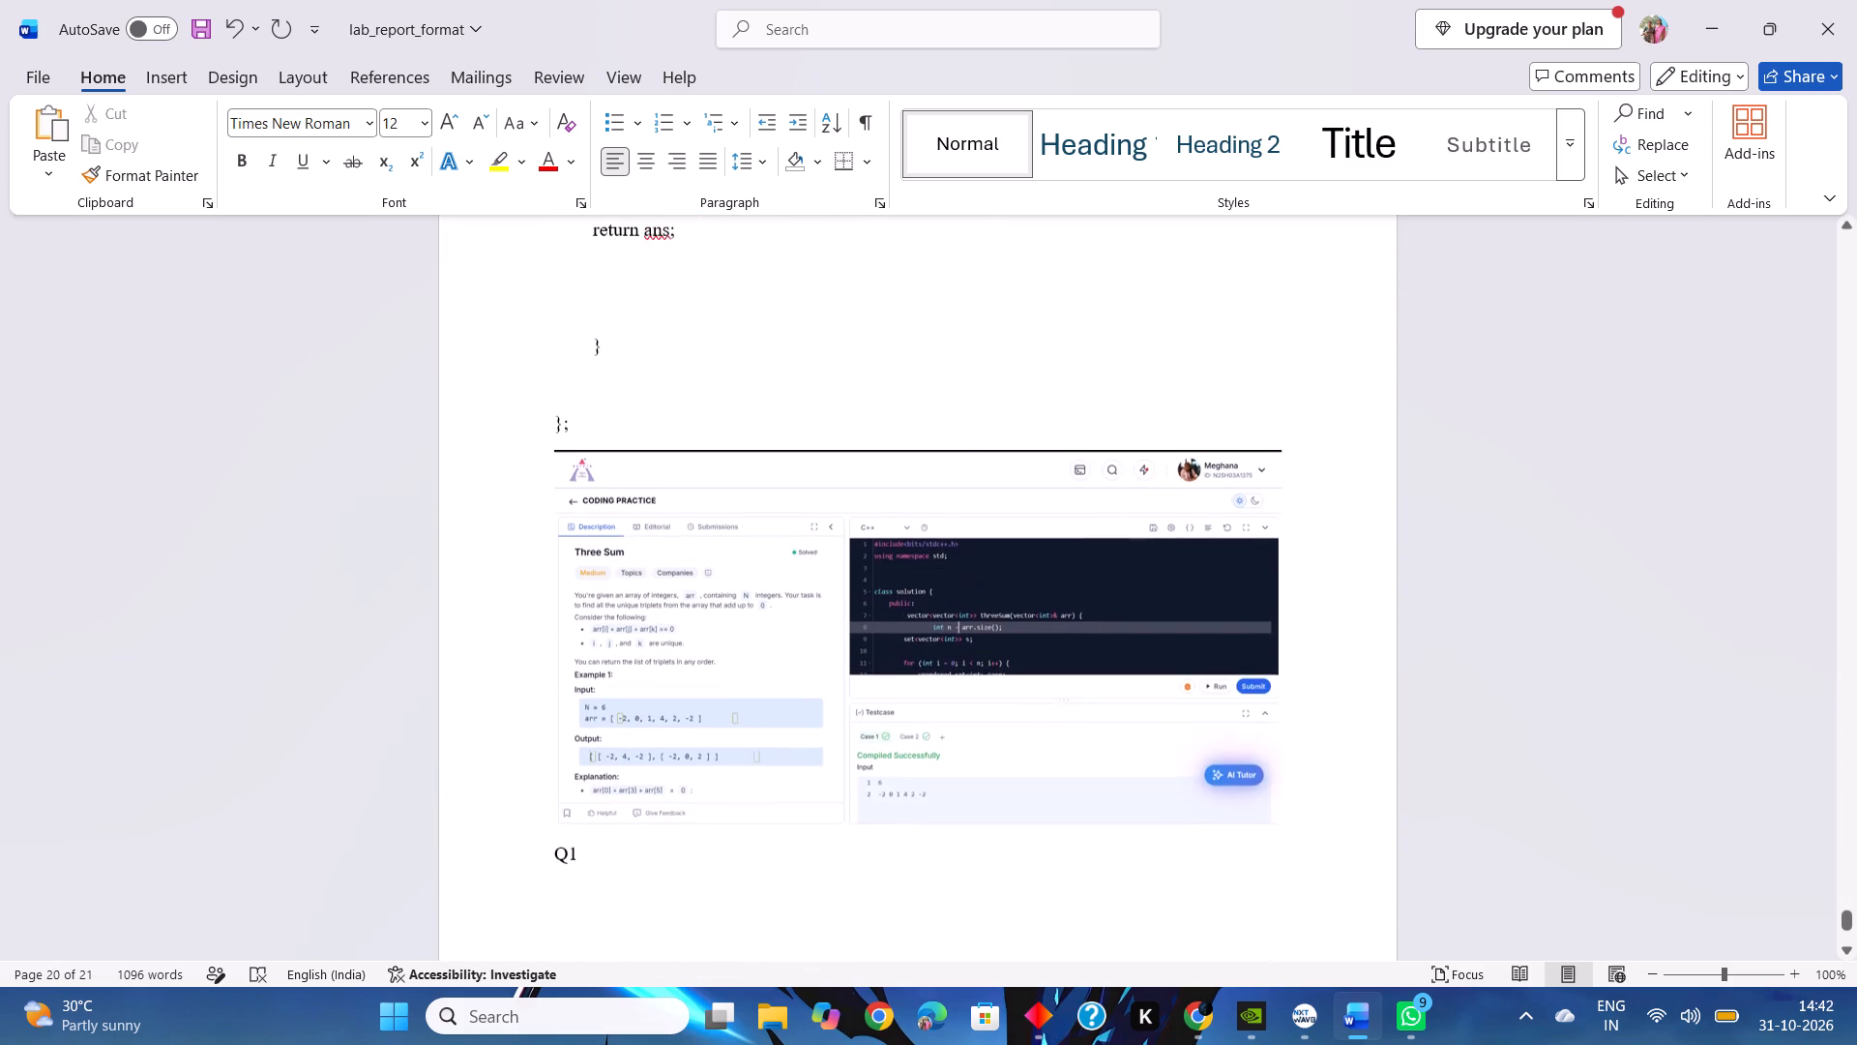
scroll(818, 776, "down", 4)
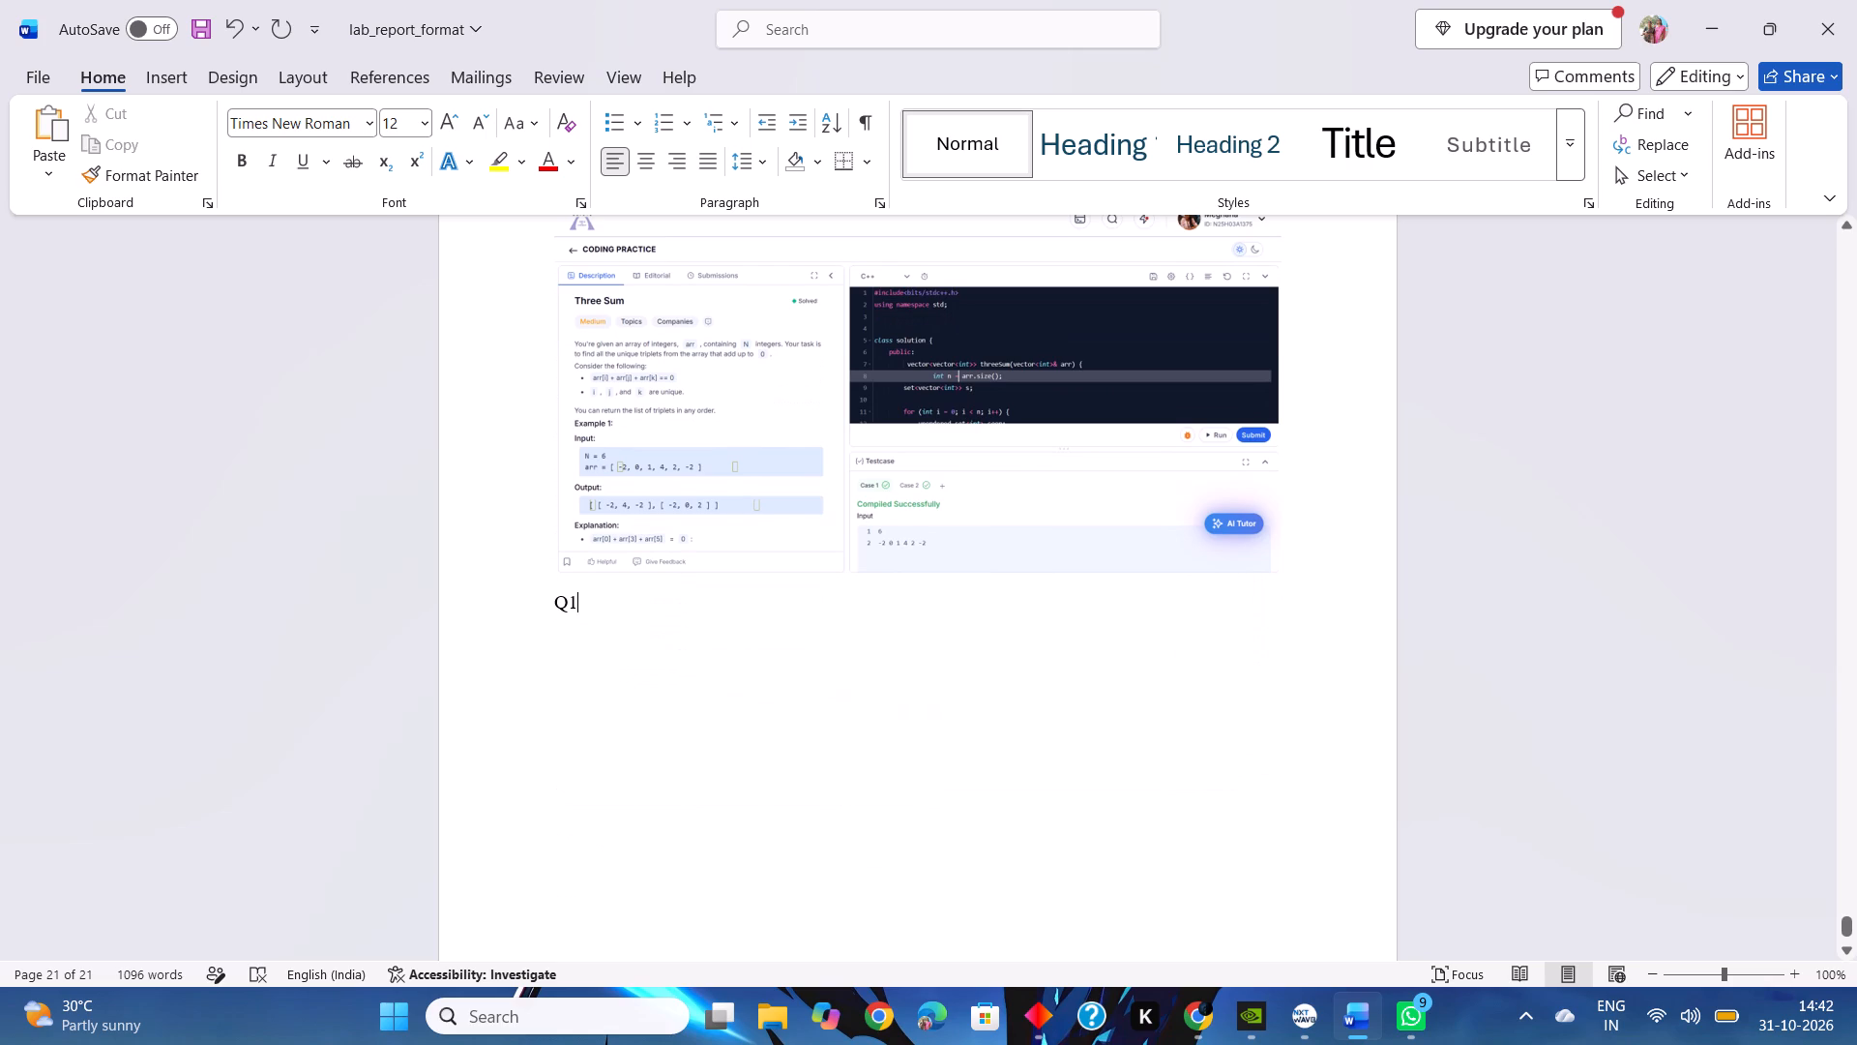
key("4")
key("shift+parenright")
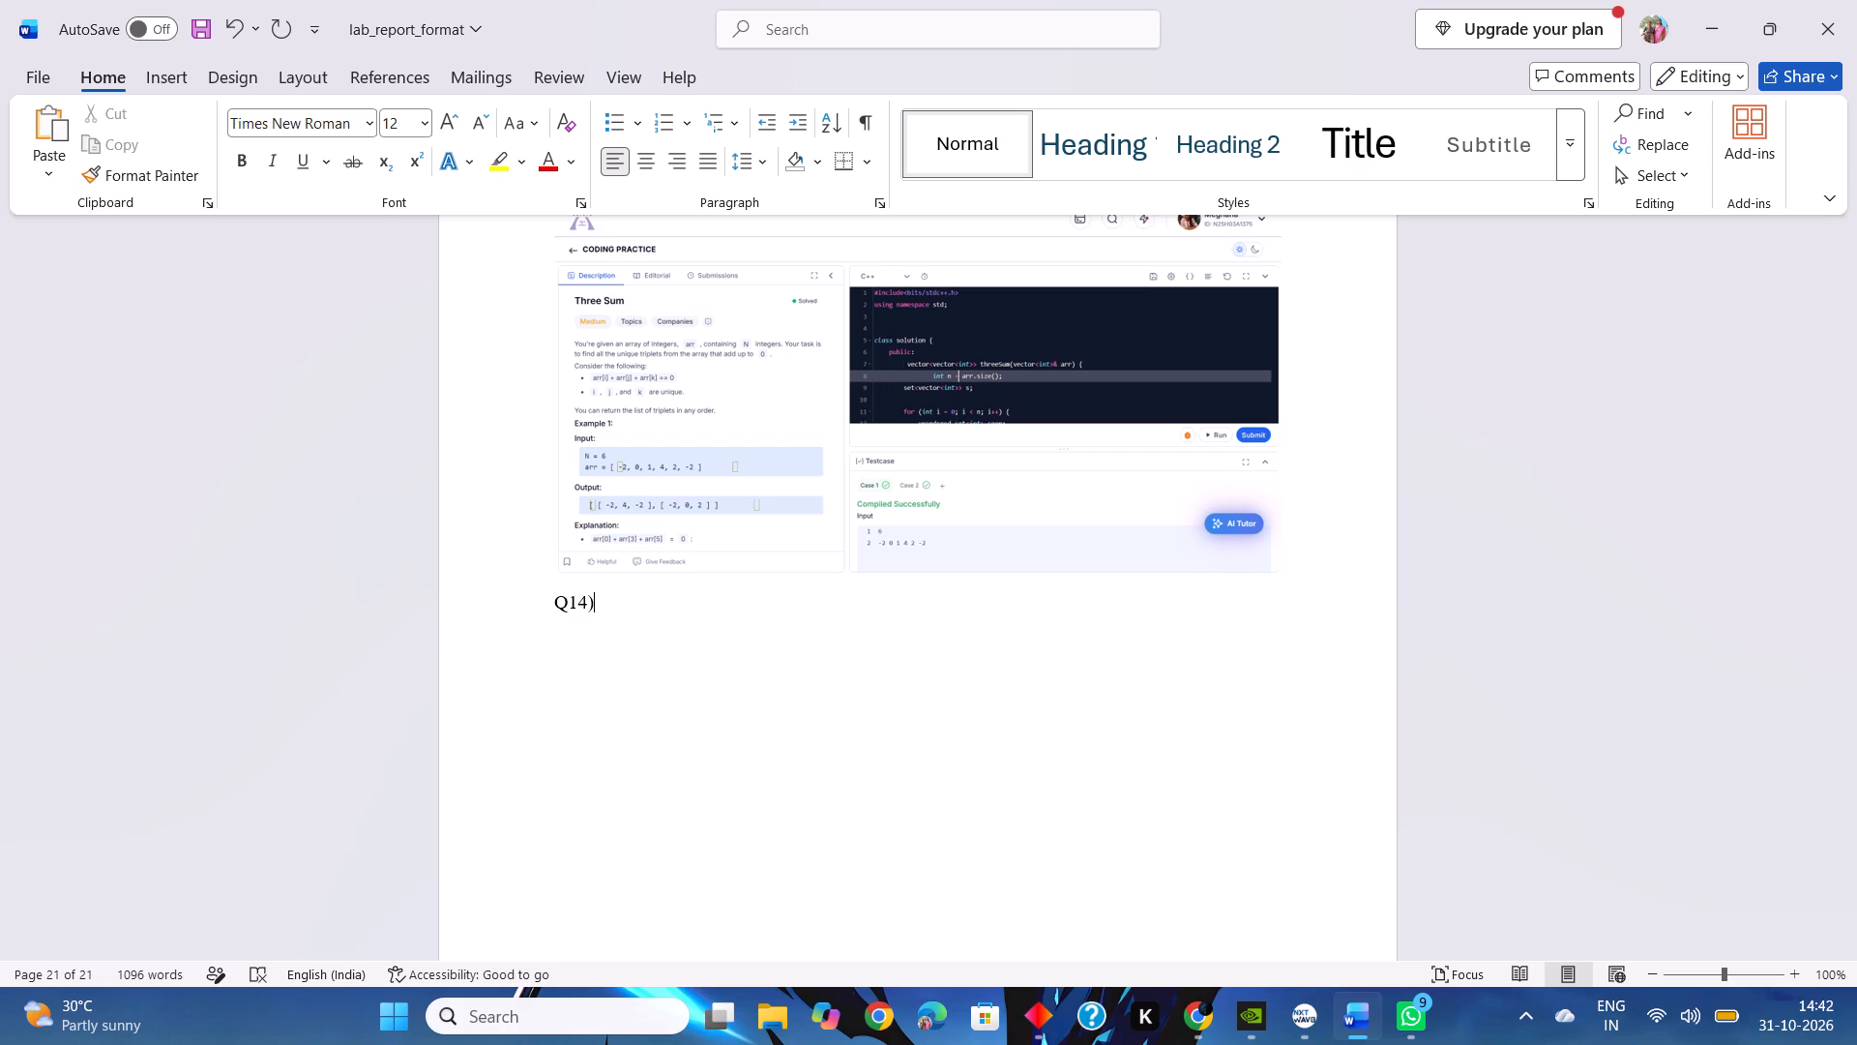
Switch to NxtWave, go back from Three Sum to the Coding Practice question list, and locate the question that follows it.
key("alt+Tab")
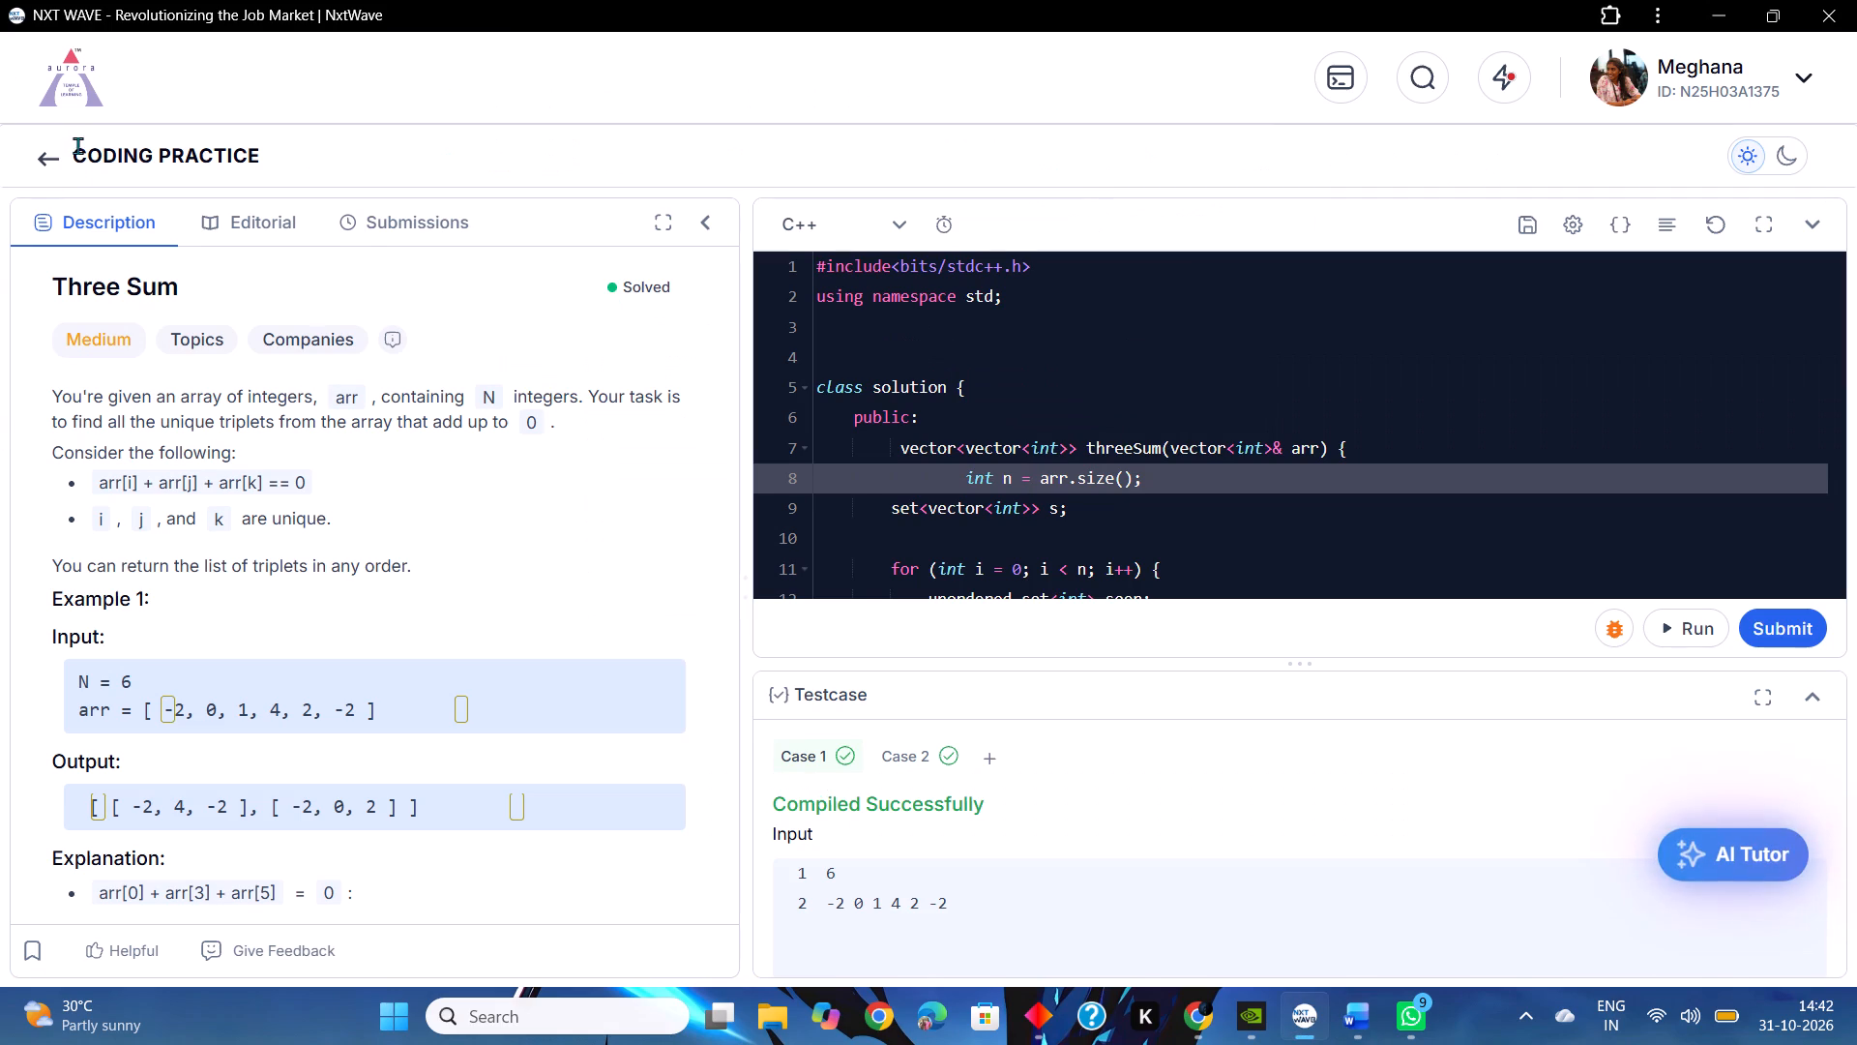
left_click(38, 158)
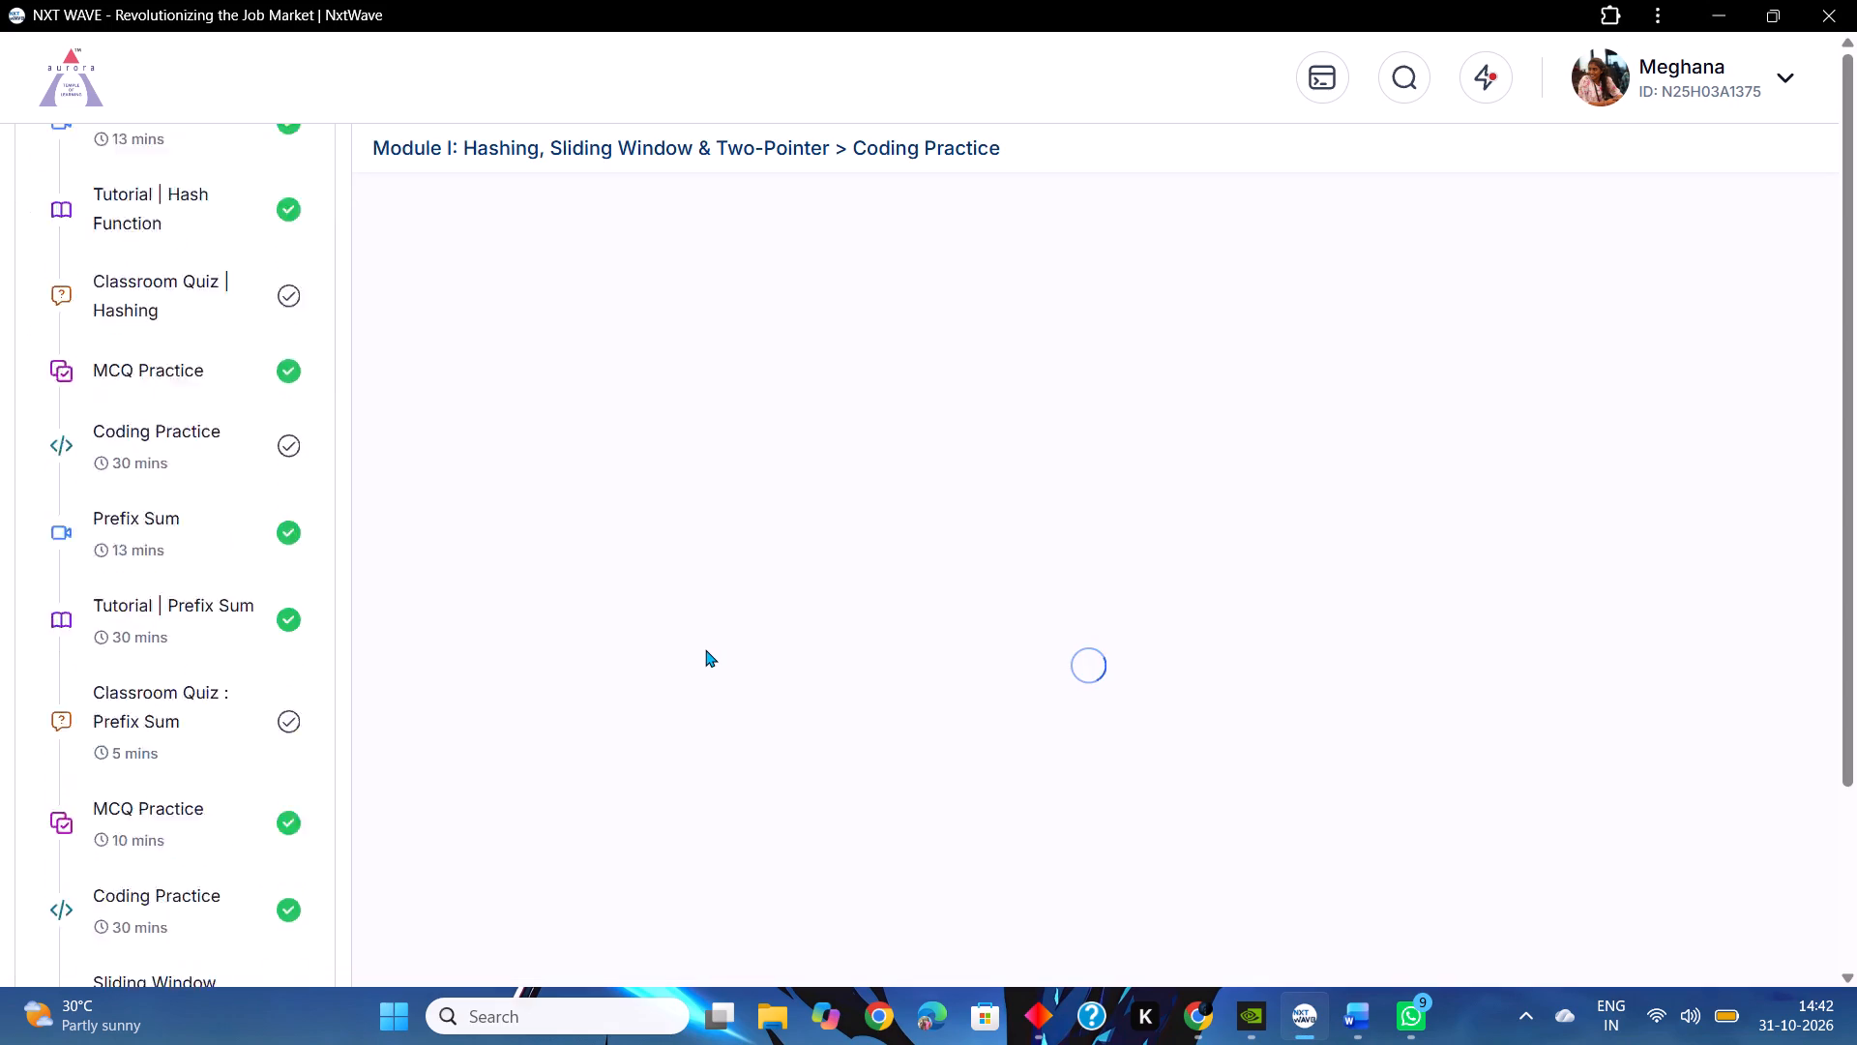
scroll(705, 649, "down", 2)
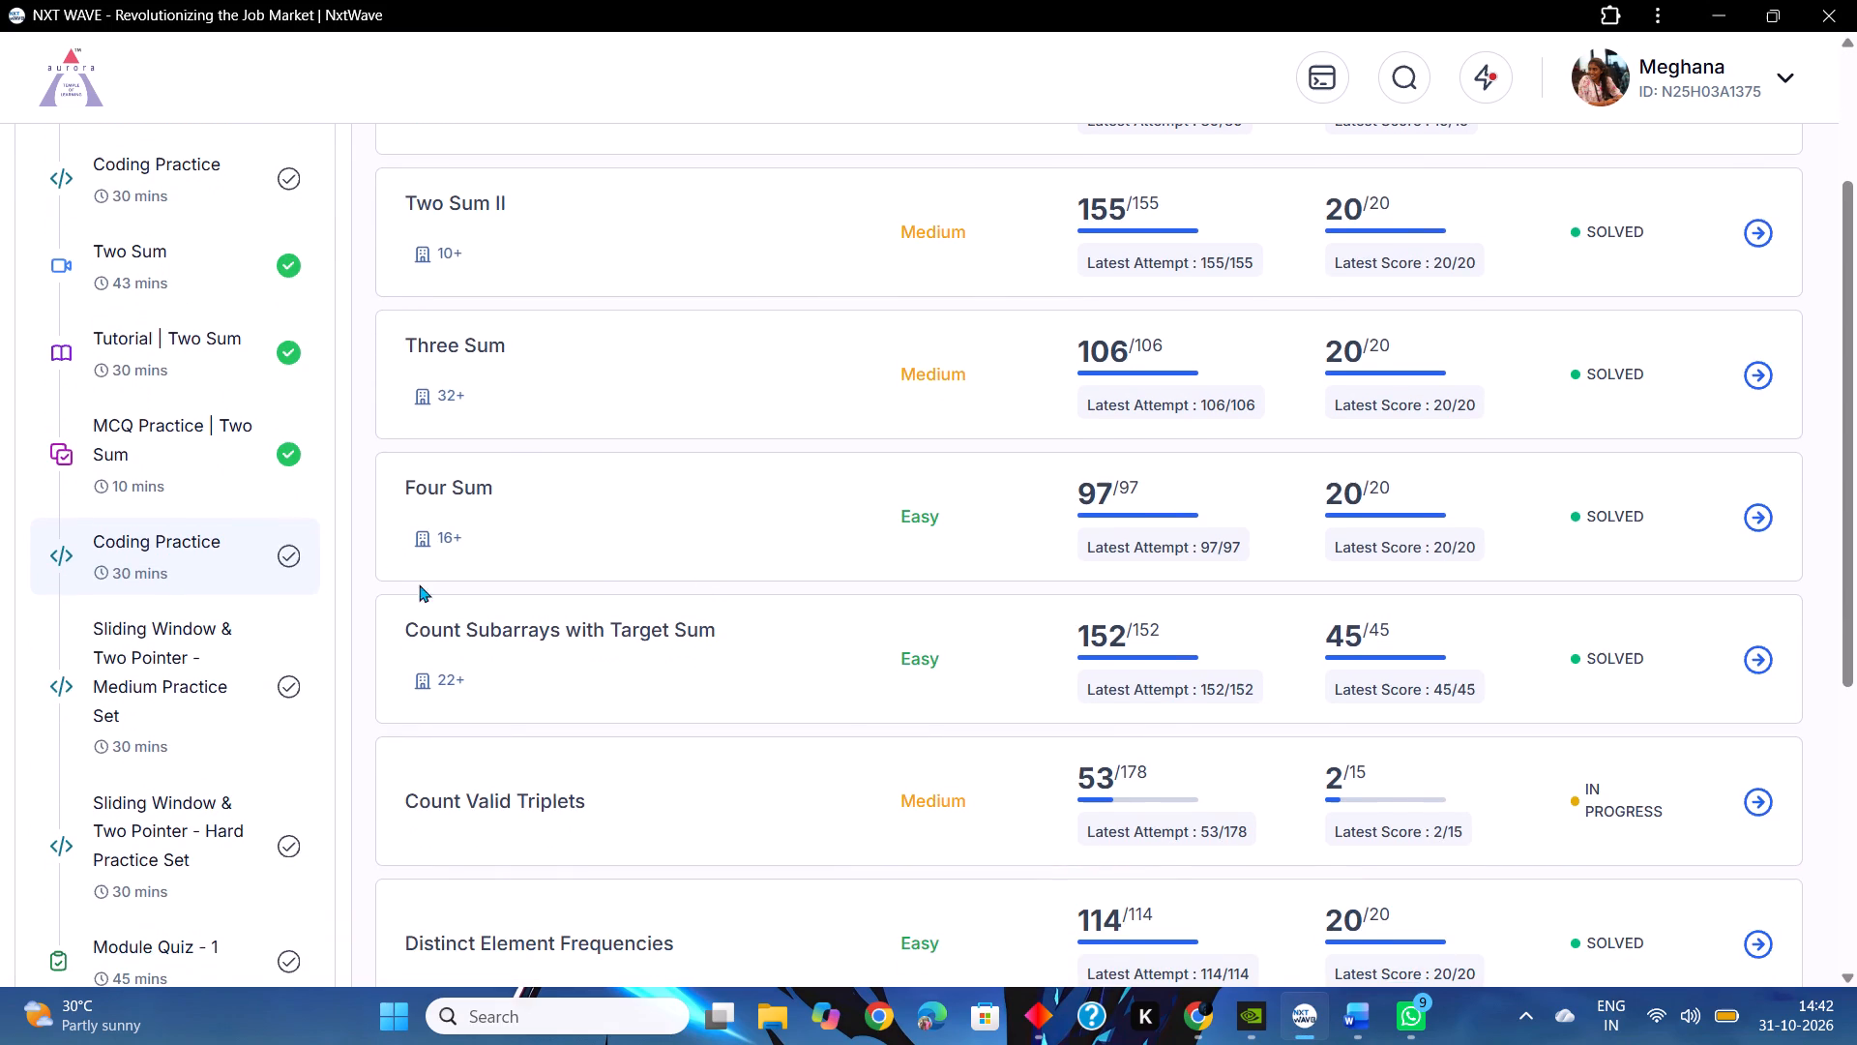
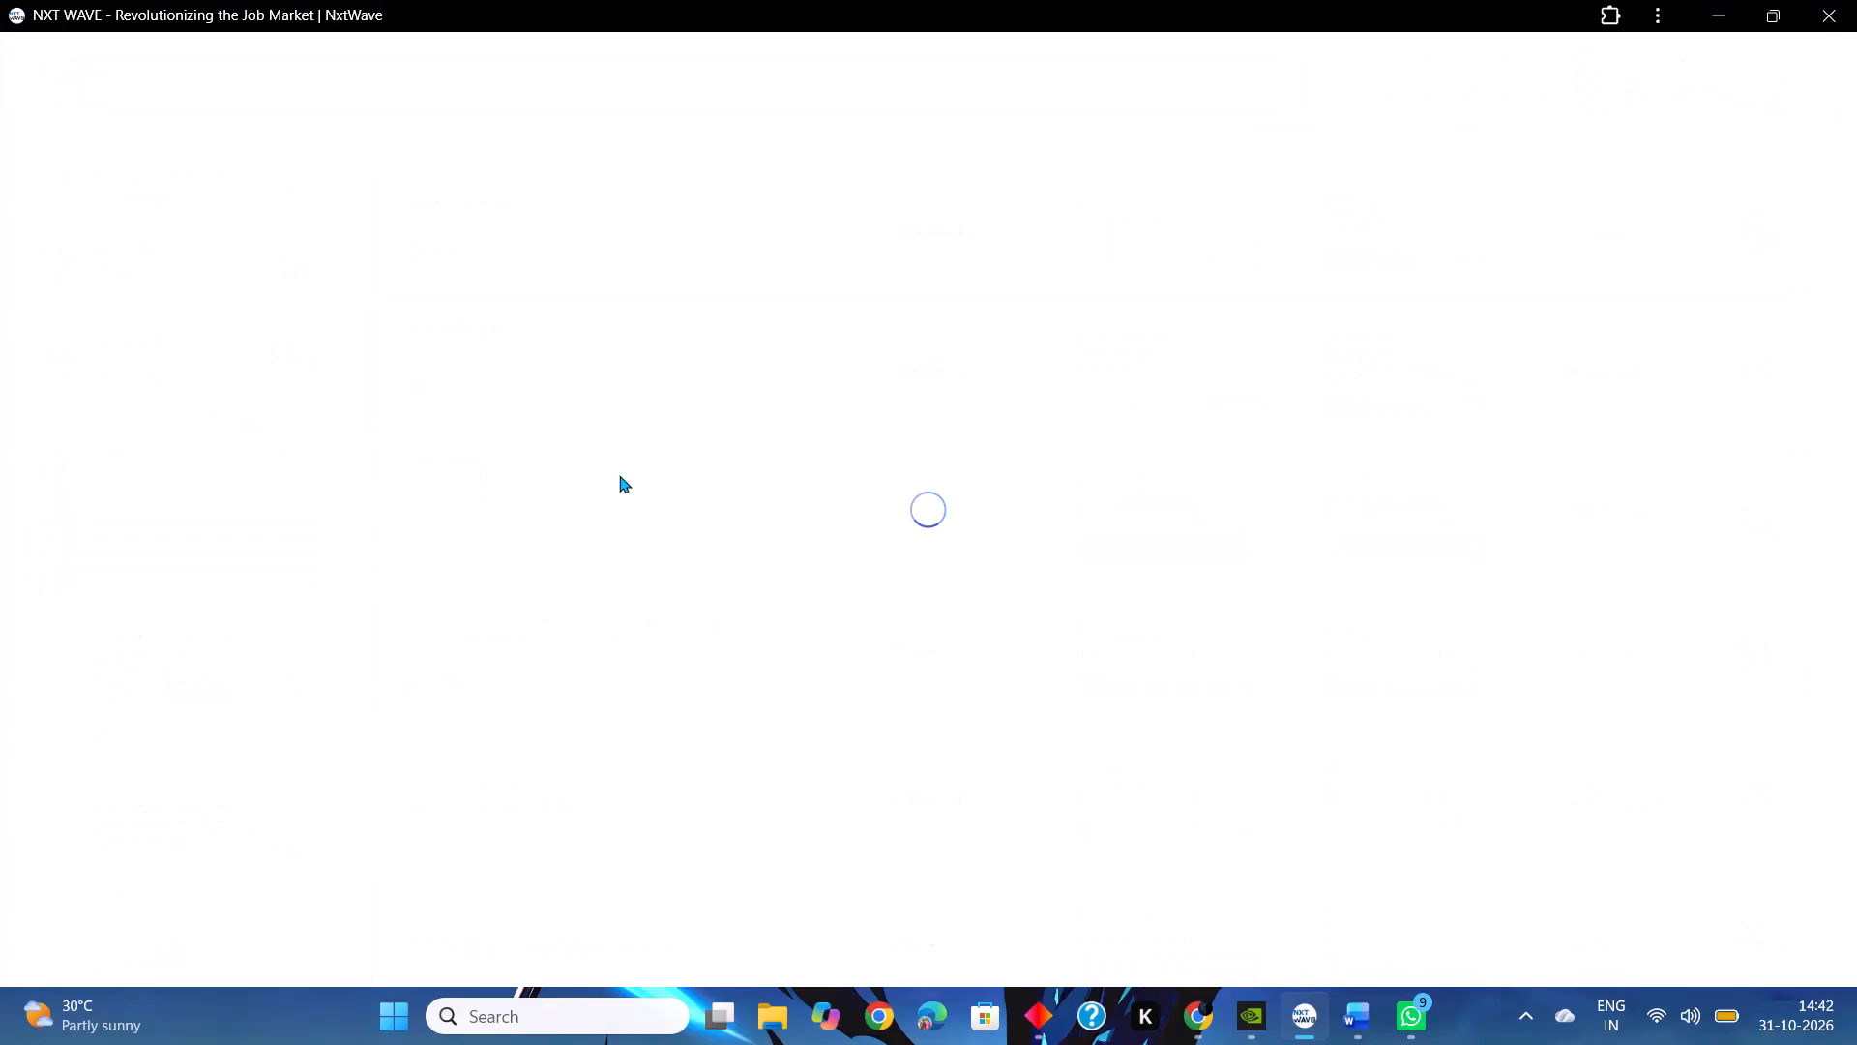
Paste the title "Four Sum" after "Q14)" in Word, make the heading bold, and start a new non-bold line below it.
key("alt+Tab")
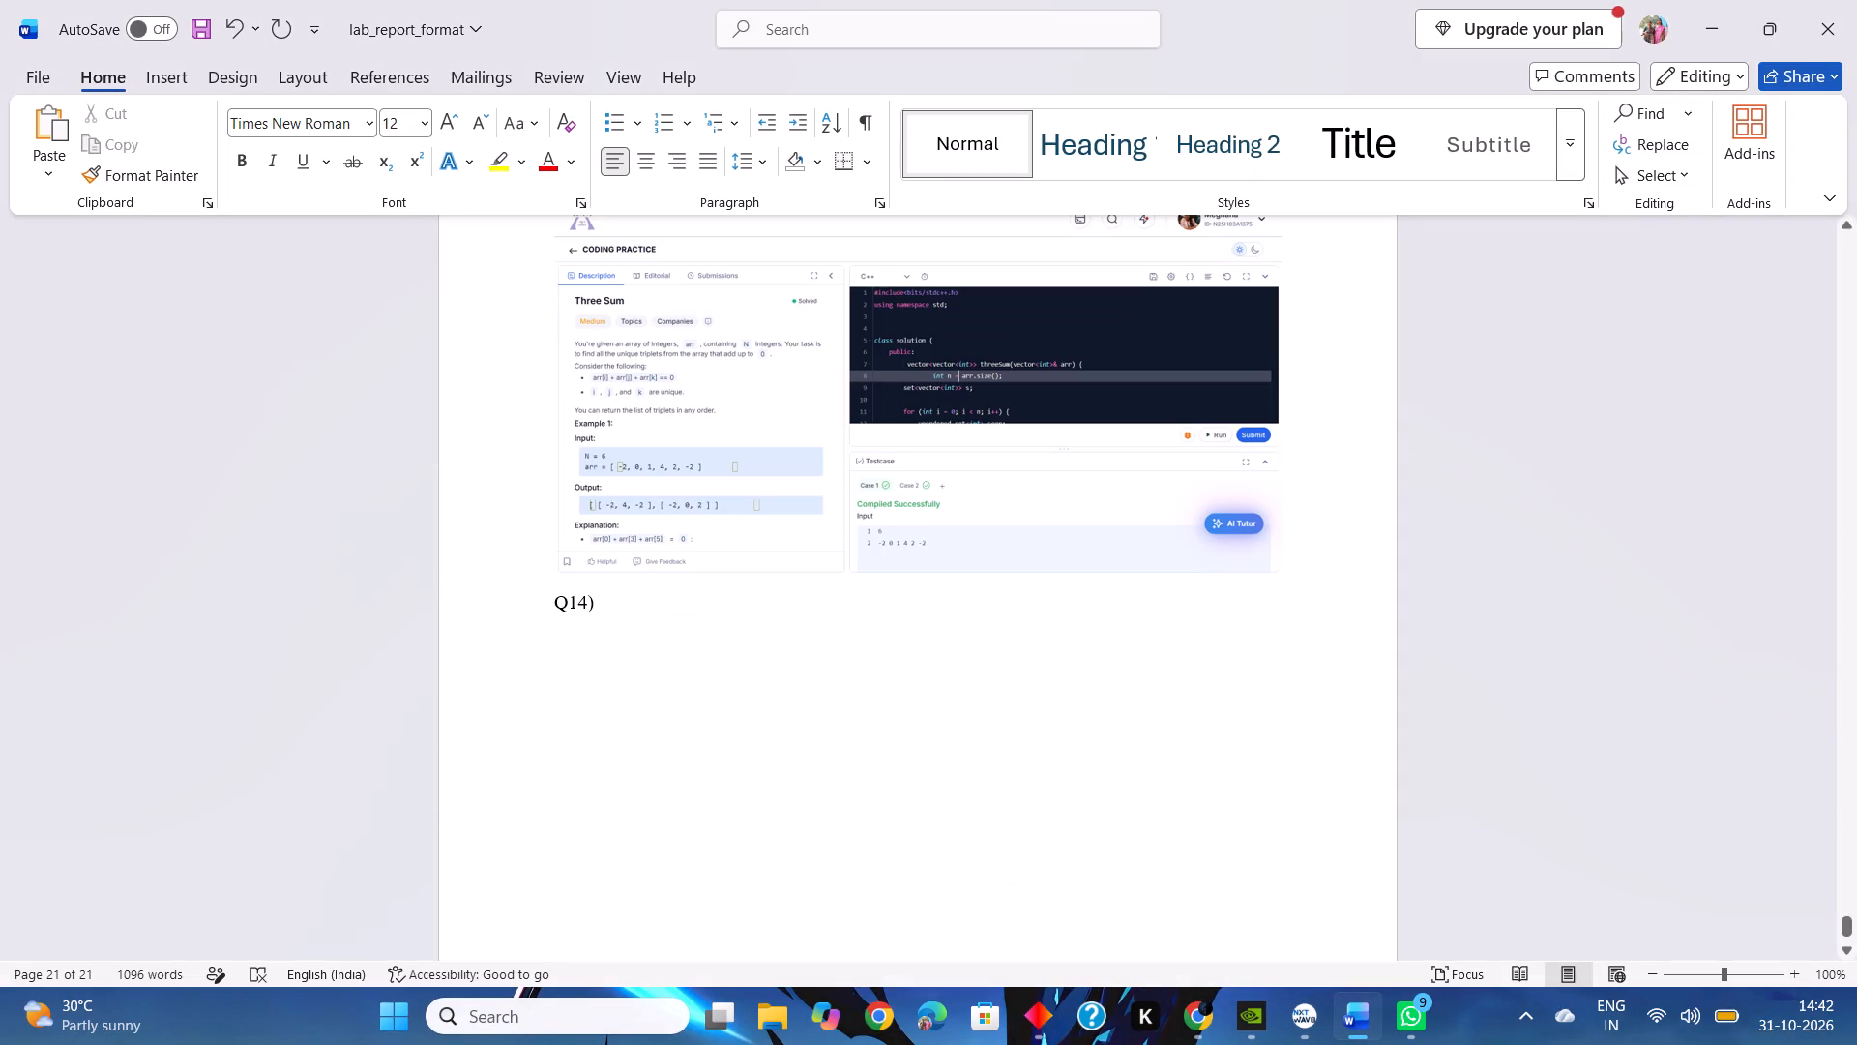
key("ctrl+v")
left_click_drag(546, 608, 785, 608)
left_click(801, 578)
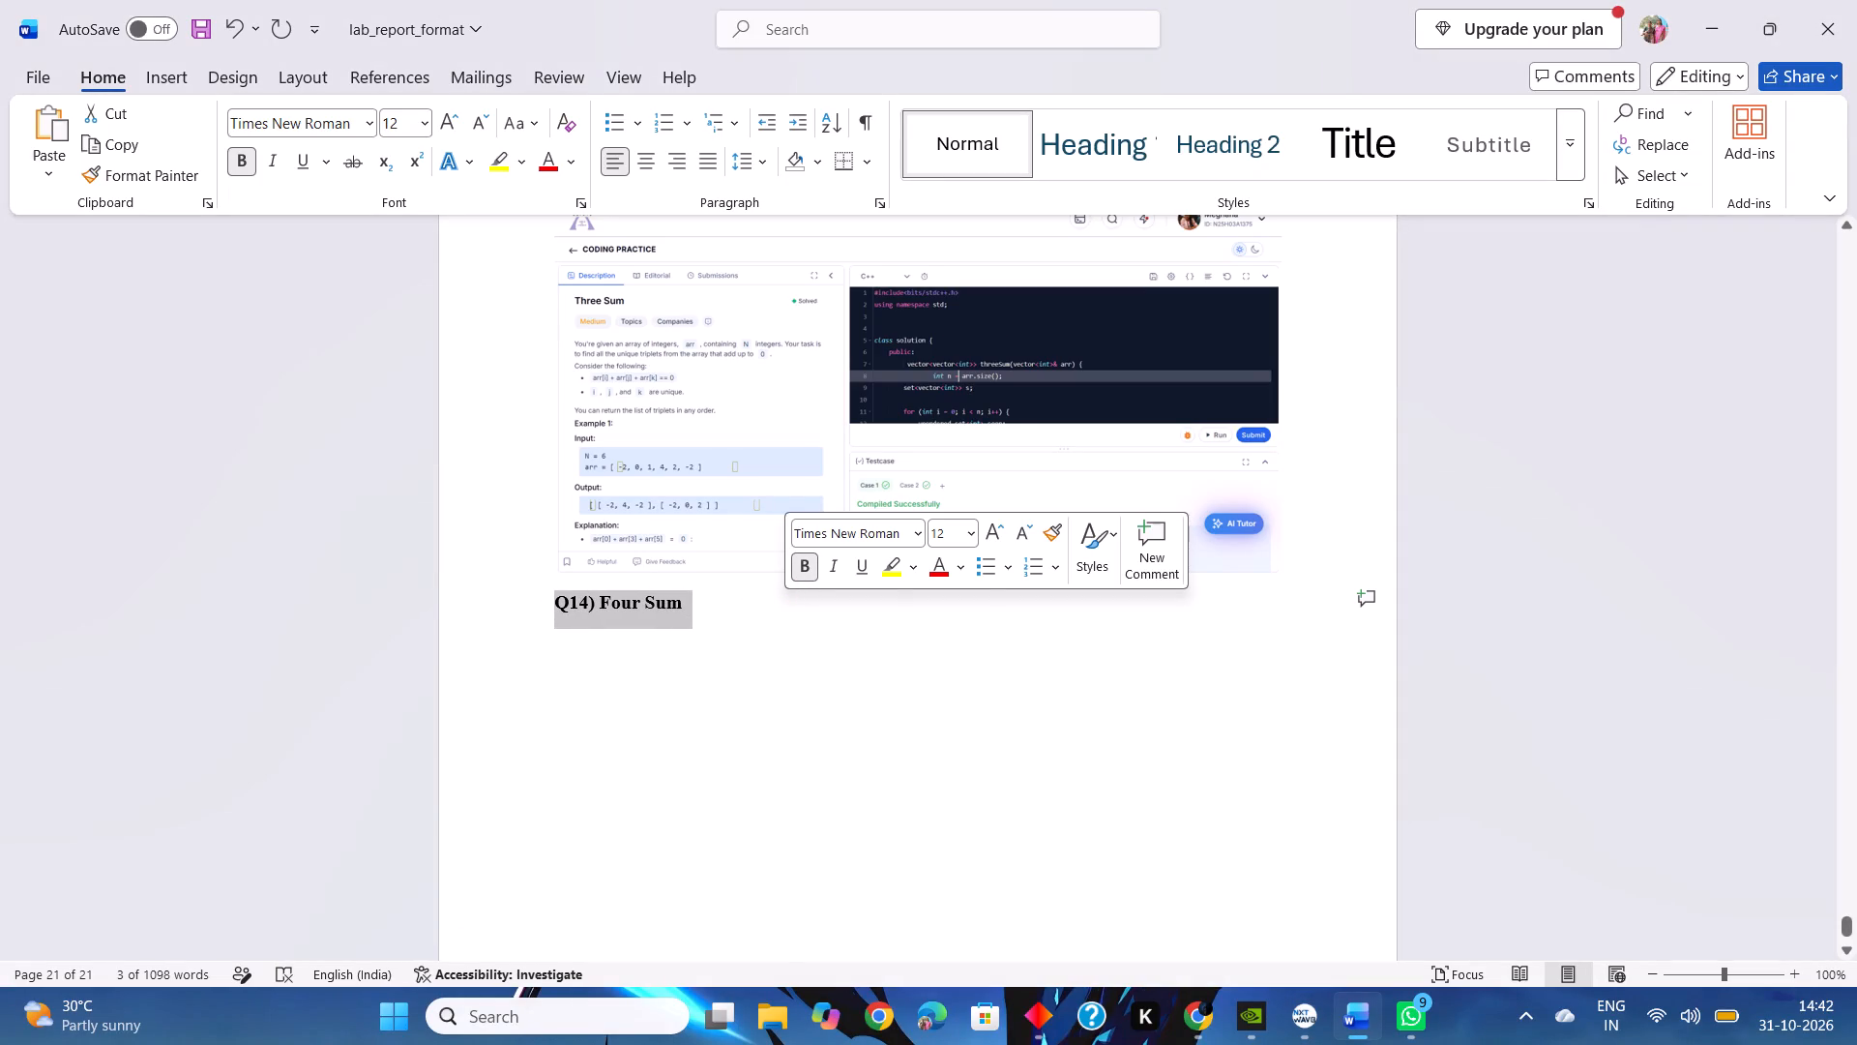
left_click(756, 673)
key("Return")
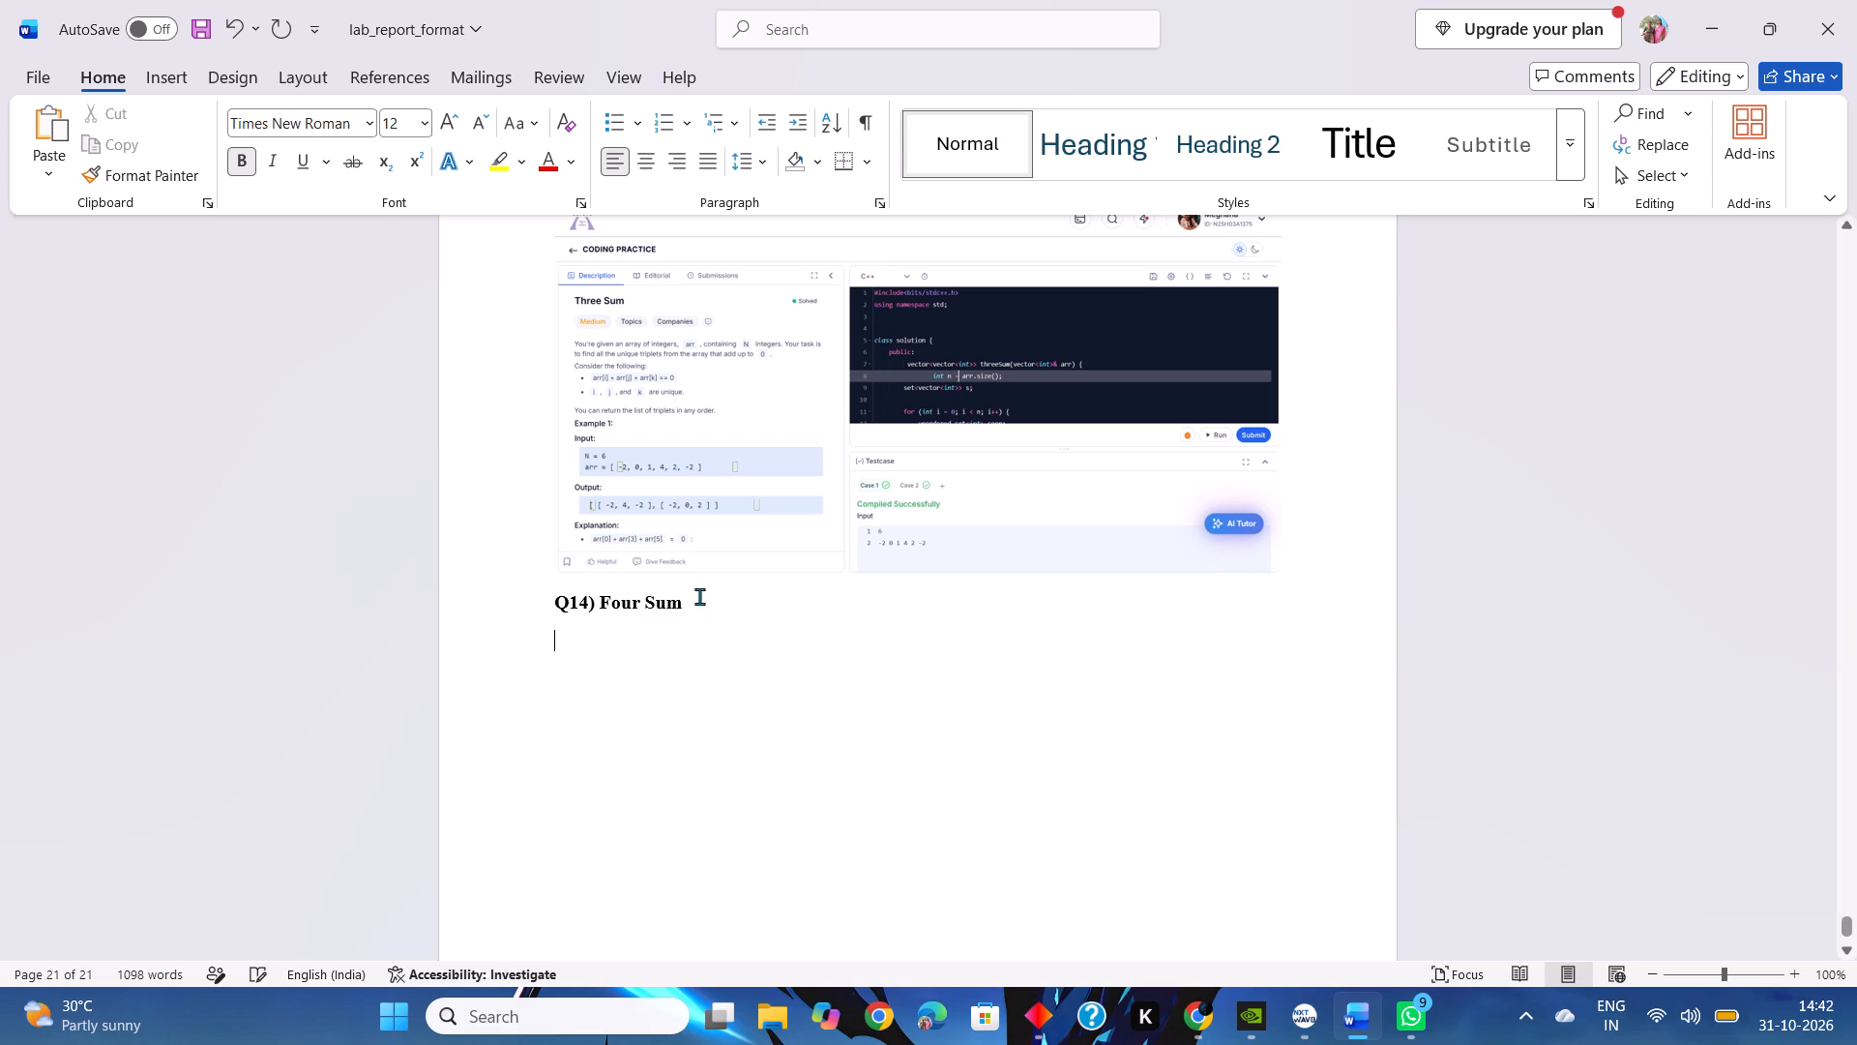
left_click(234, 163)
Copy the entire Four Sum solution code from NxtWave, run it, and paste the code below the Q14 heading in Word, followed by a new line.
key("alt+Tab")
left_click(967, 374)
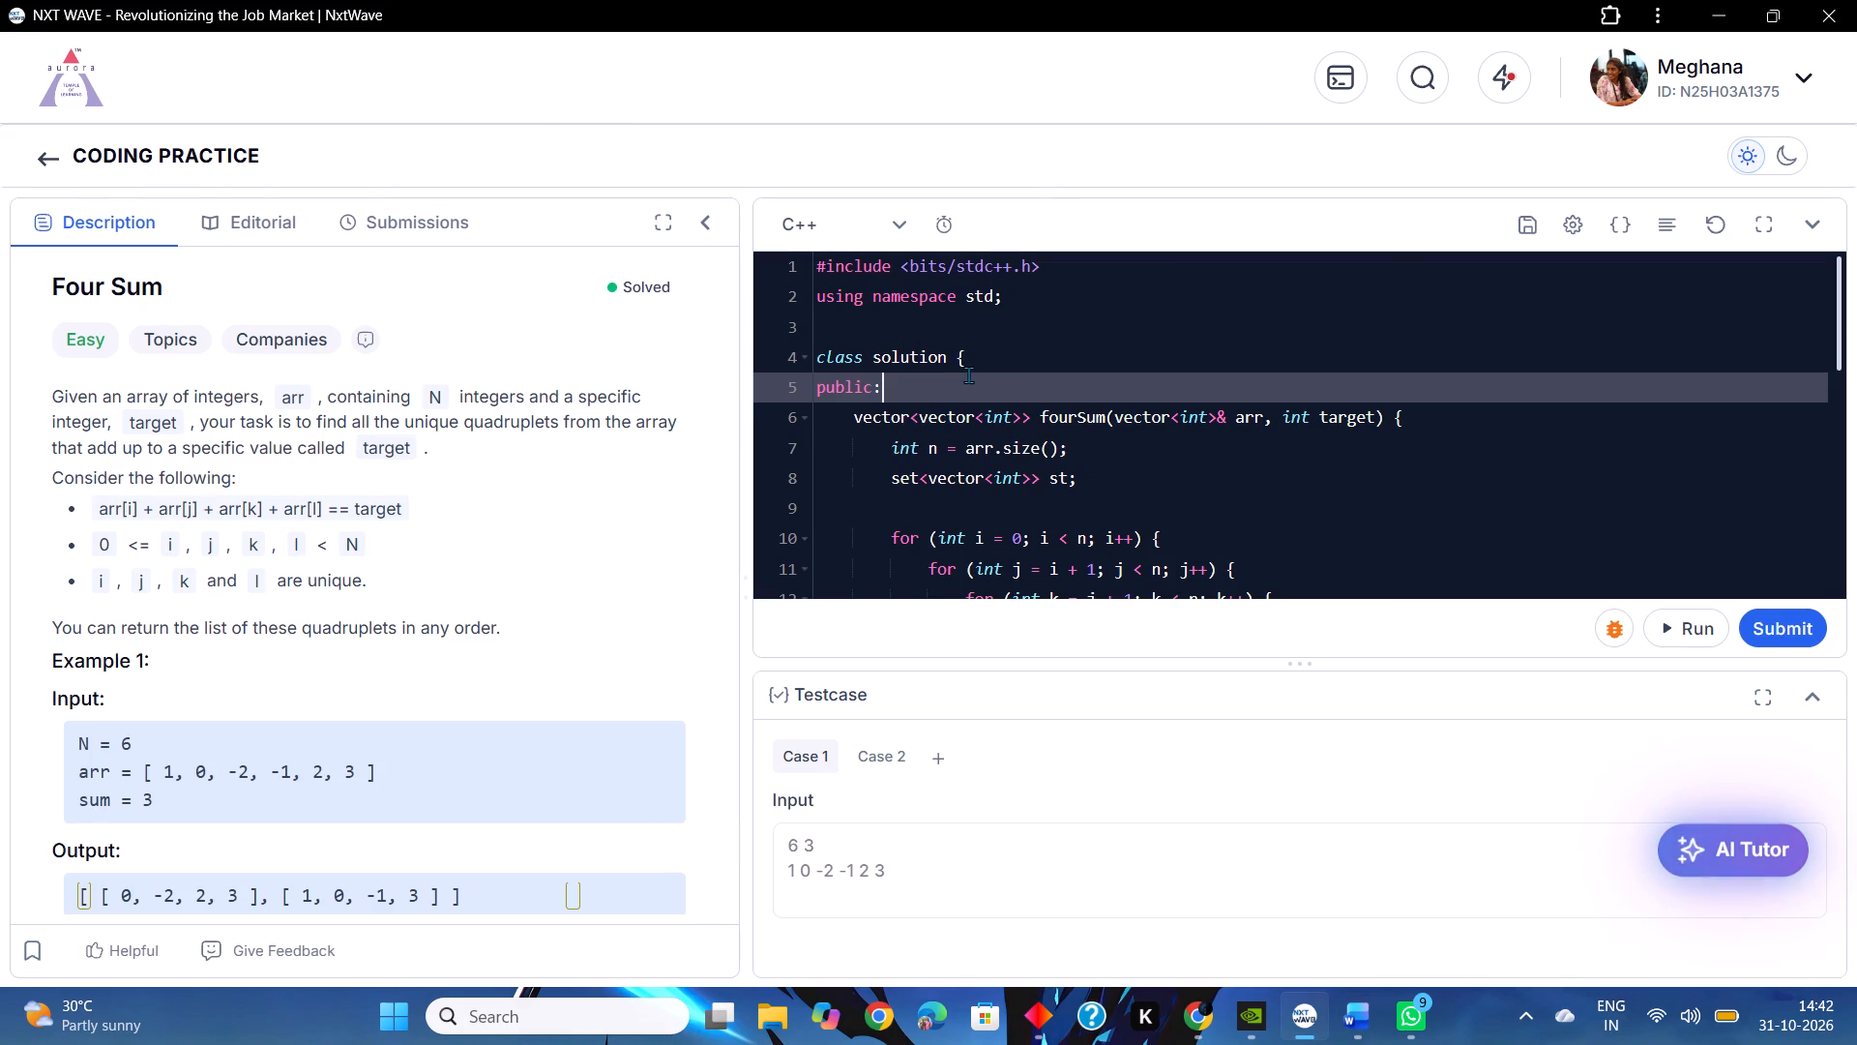
key("ctrl+a")
key("ctrl+c")
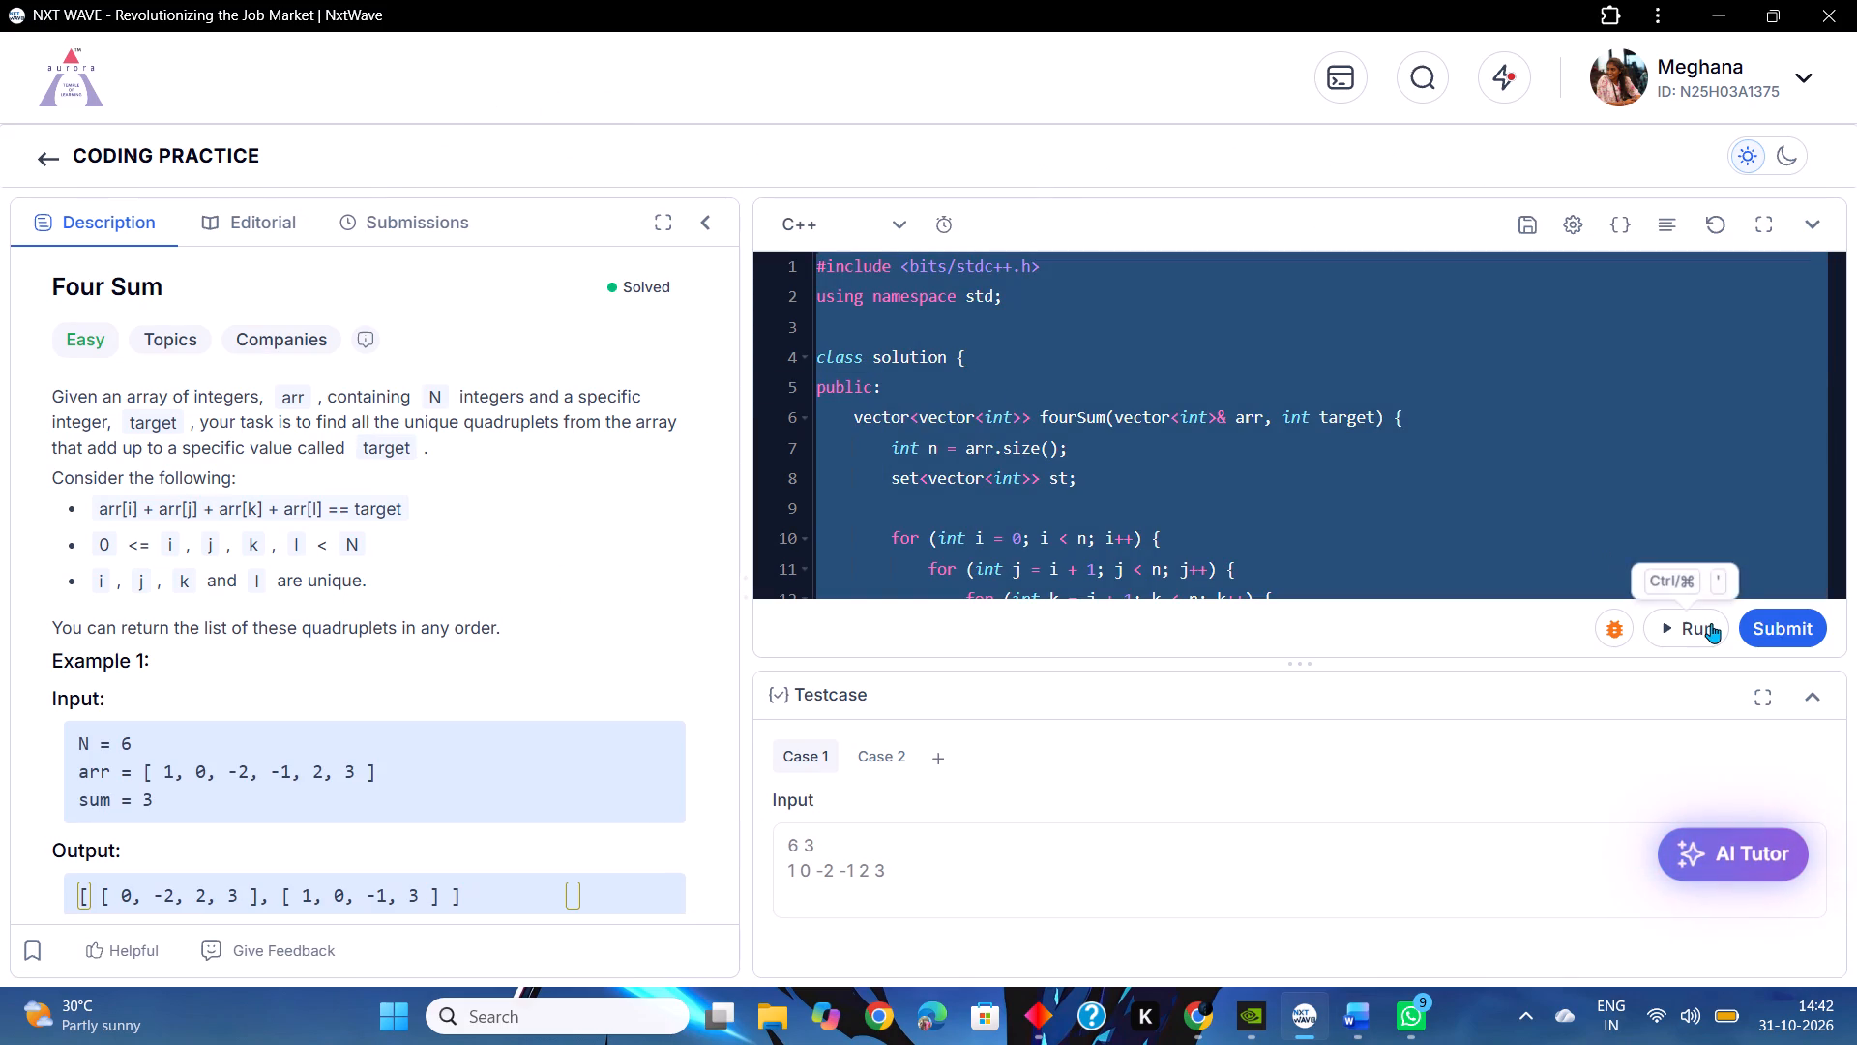
left_click(1711, 623)
left_click(1223, 449)
key("alt+Tab")
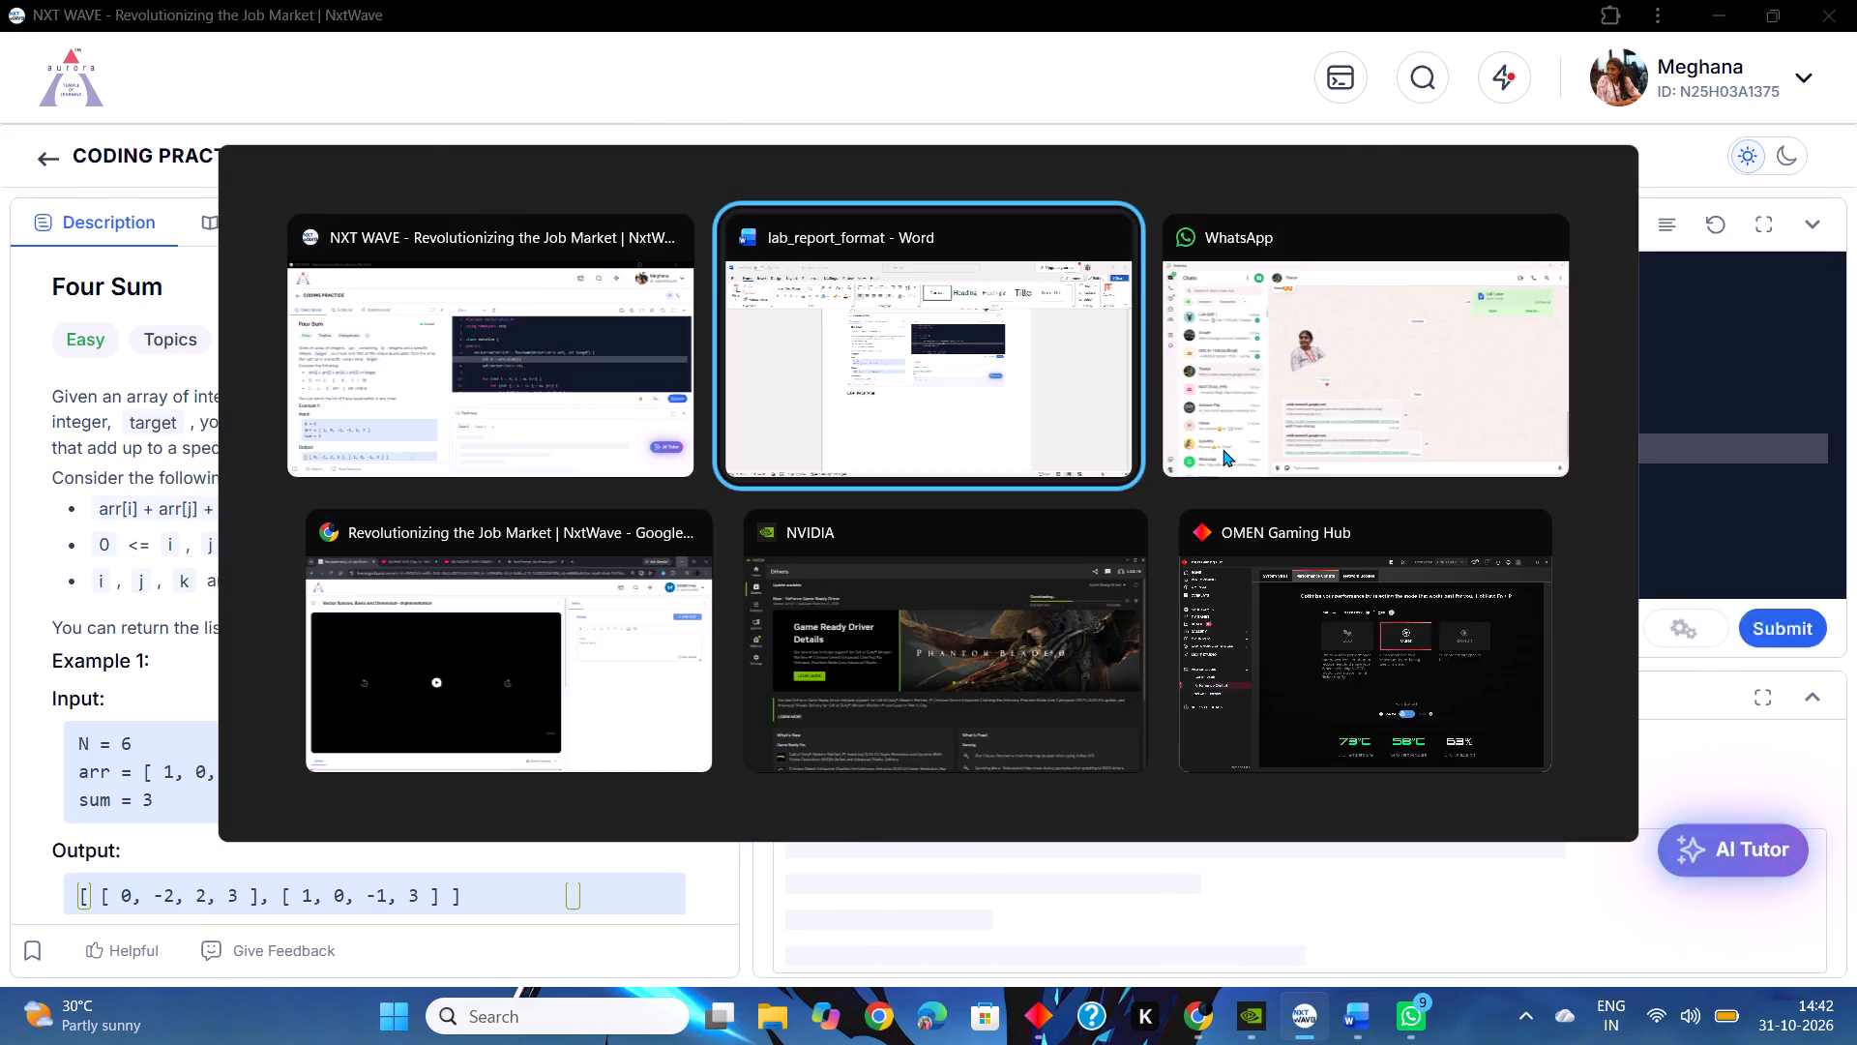
key("ctrl+v")
key("Return")
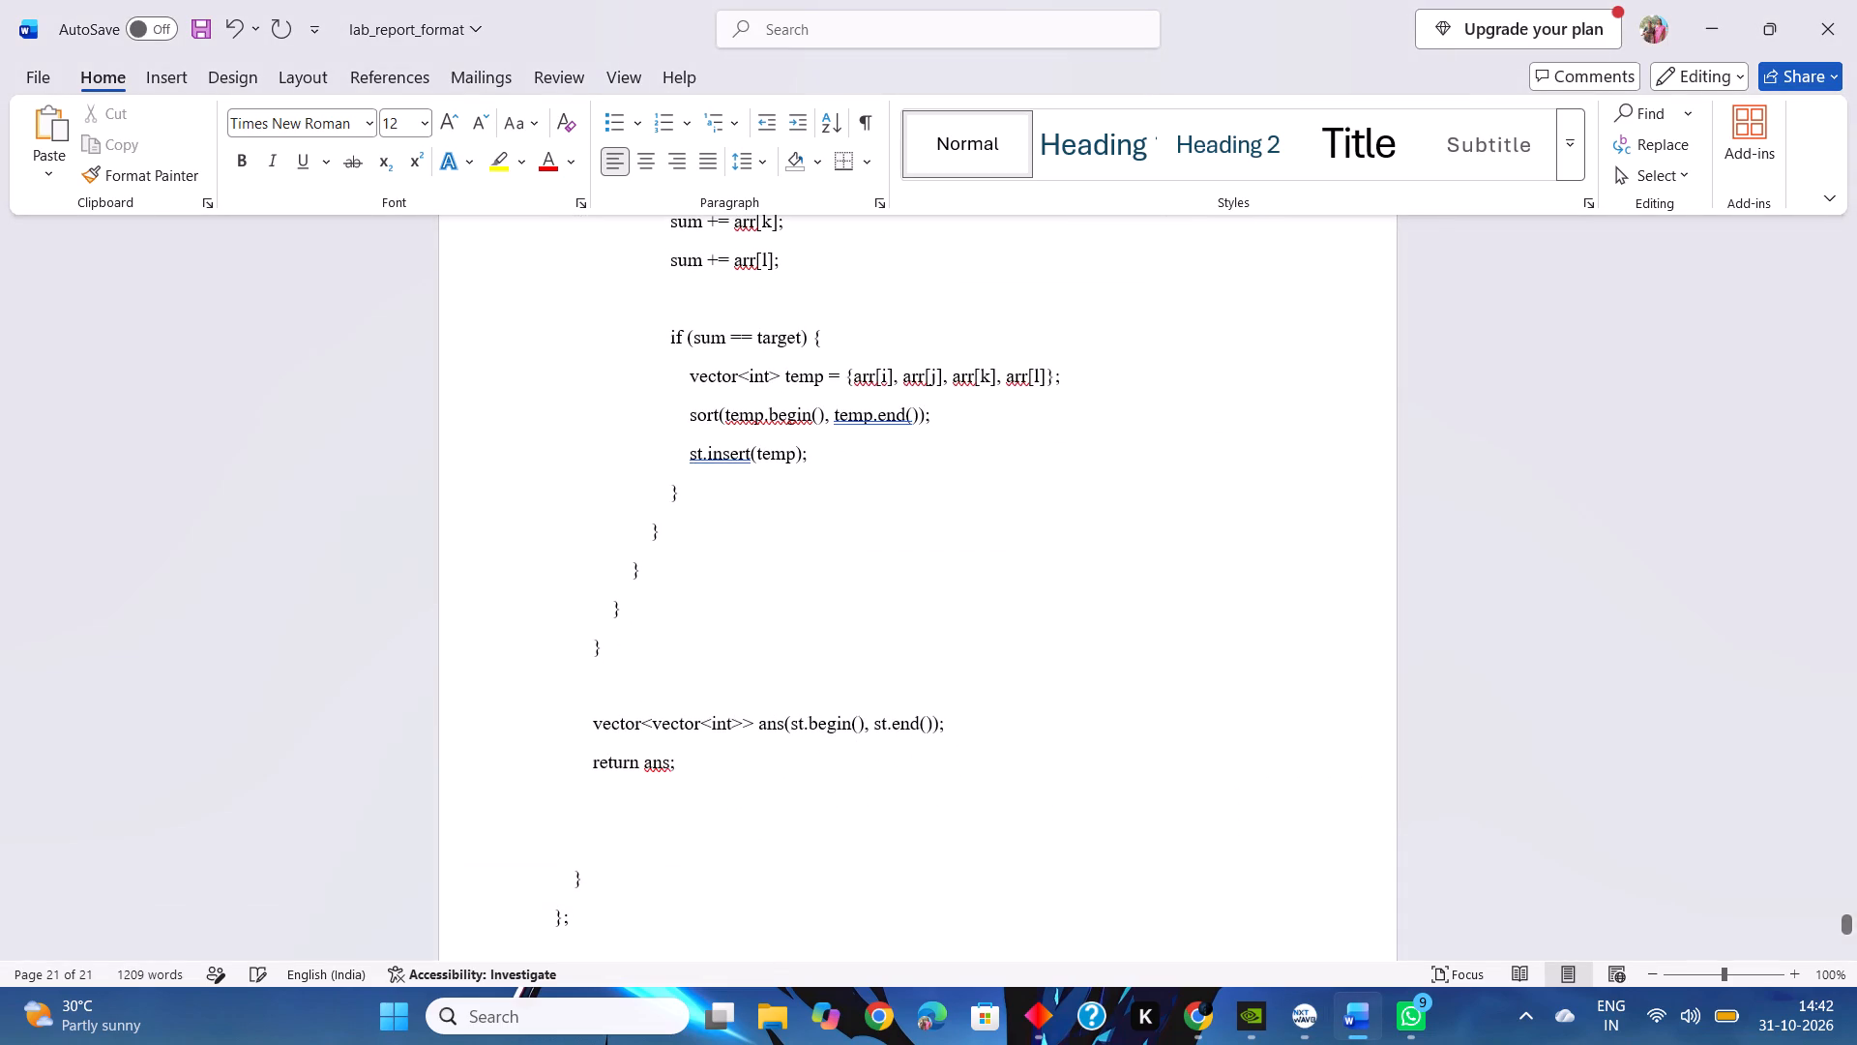
Capture a rectangular screenshot of the Four Sum page with its run result, paste it below the Q14 code in Word, and start a new line.
key("alt+Tab")
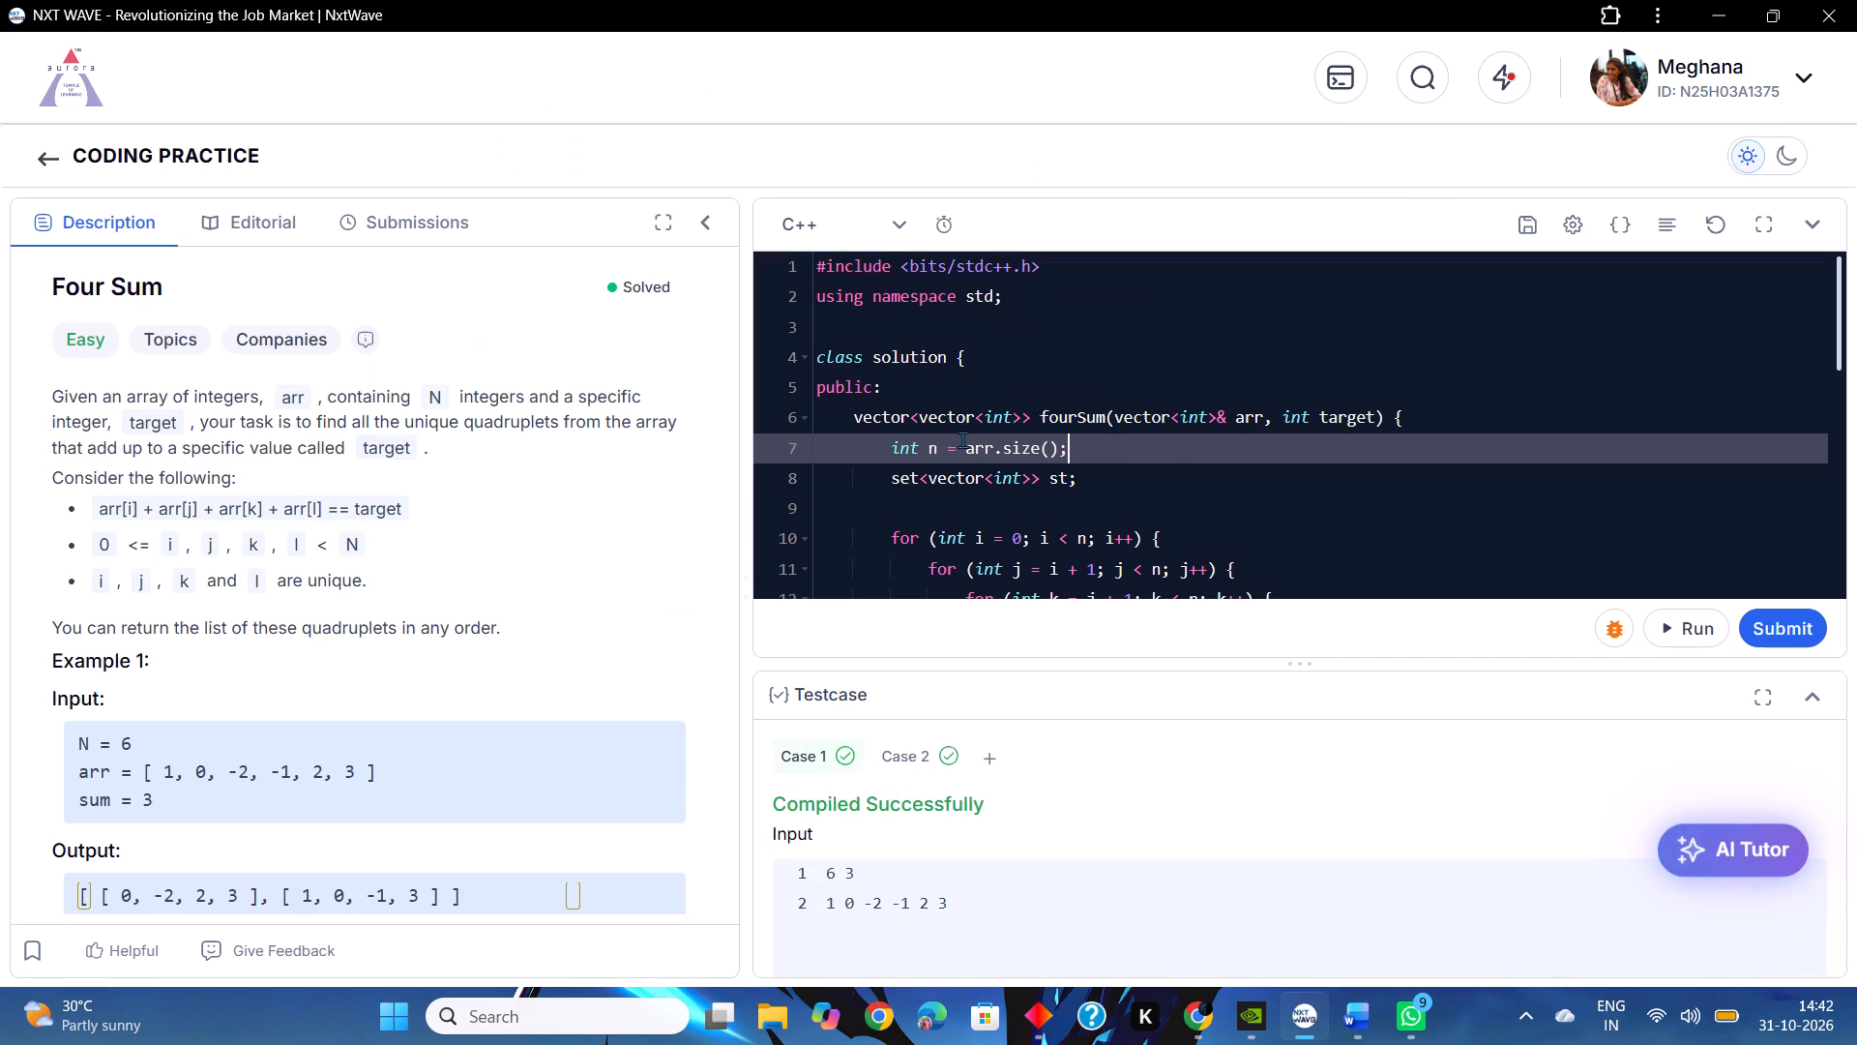
key("Print")
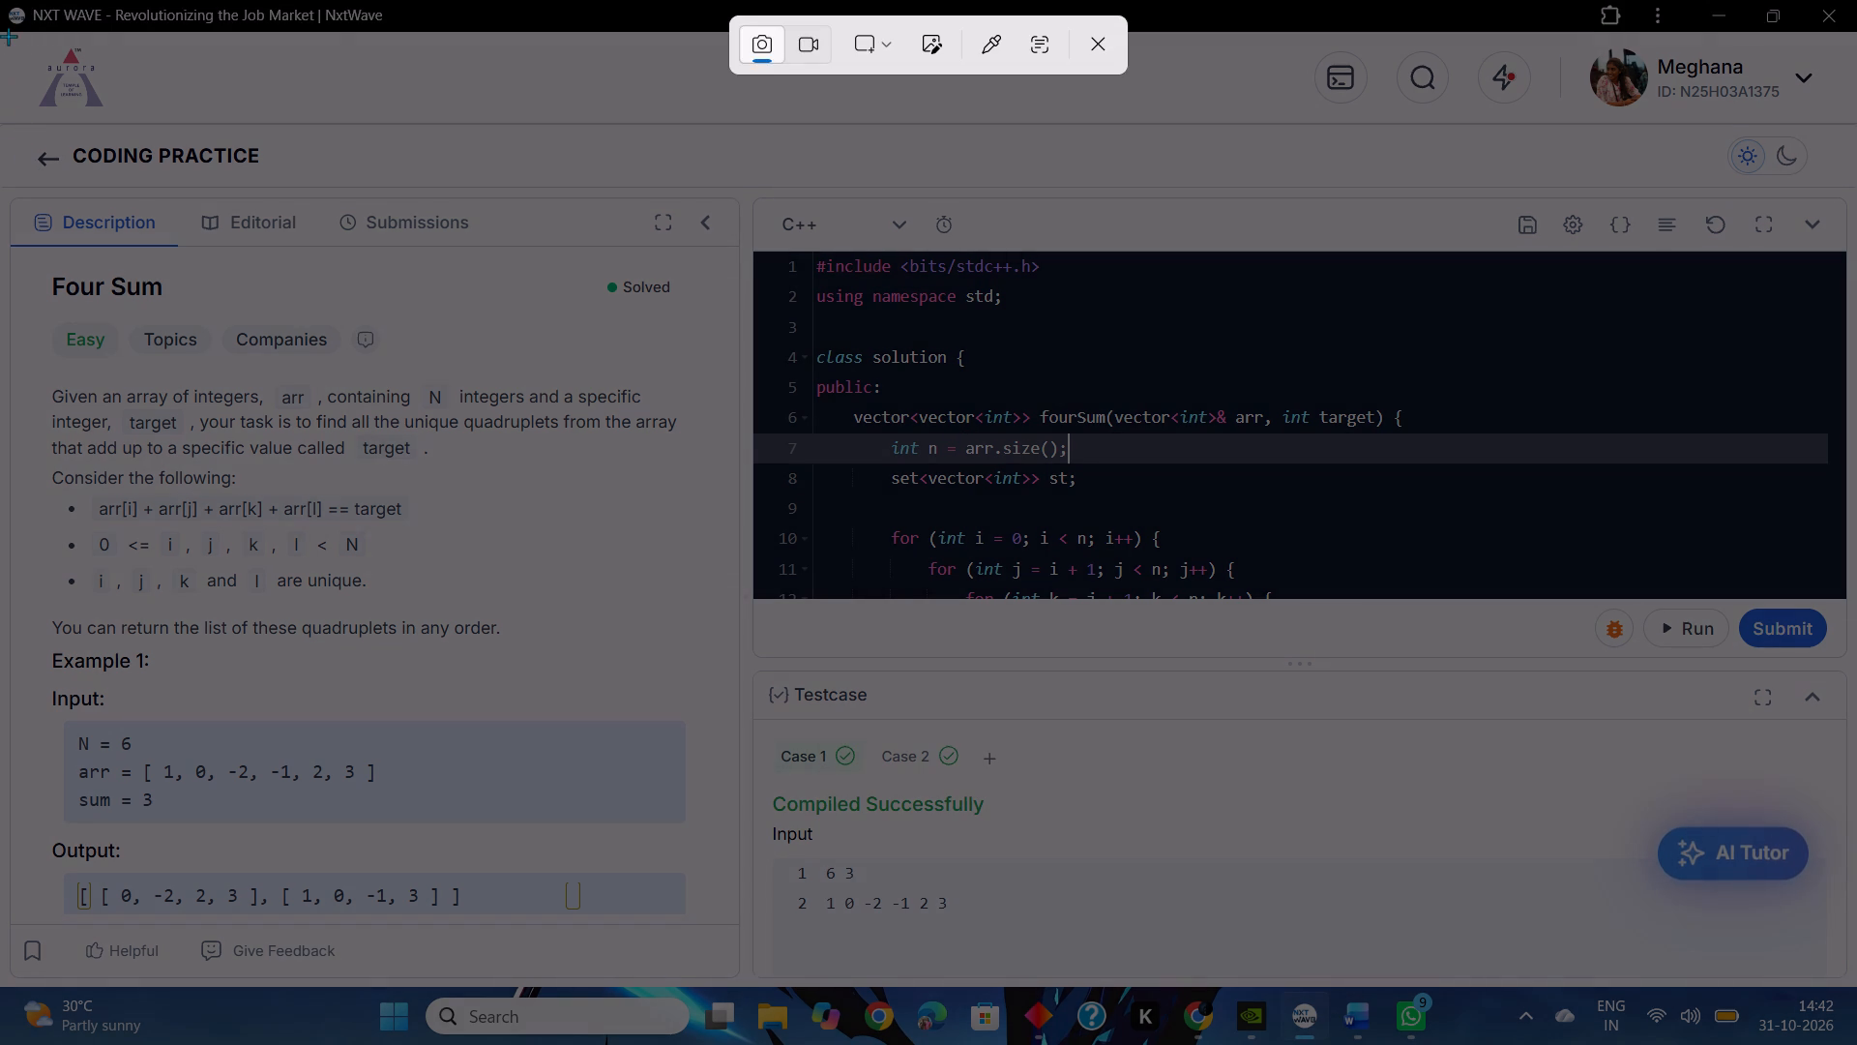
left_click_drag(7, 36, 1855, 990)
key("alt+Tab")
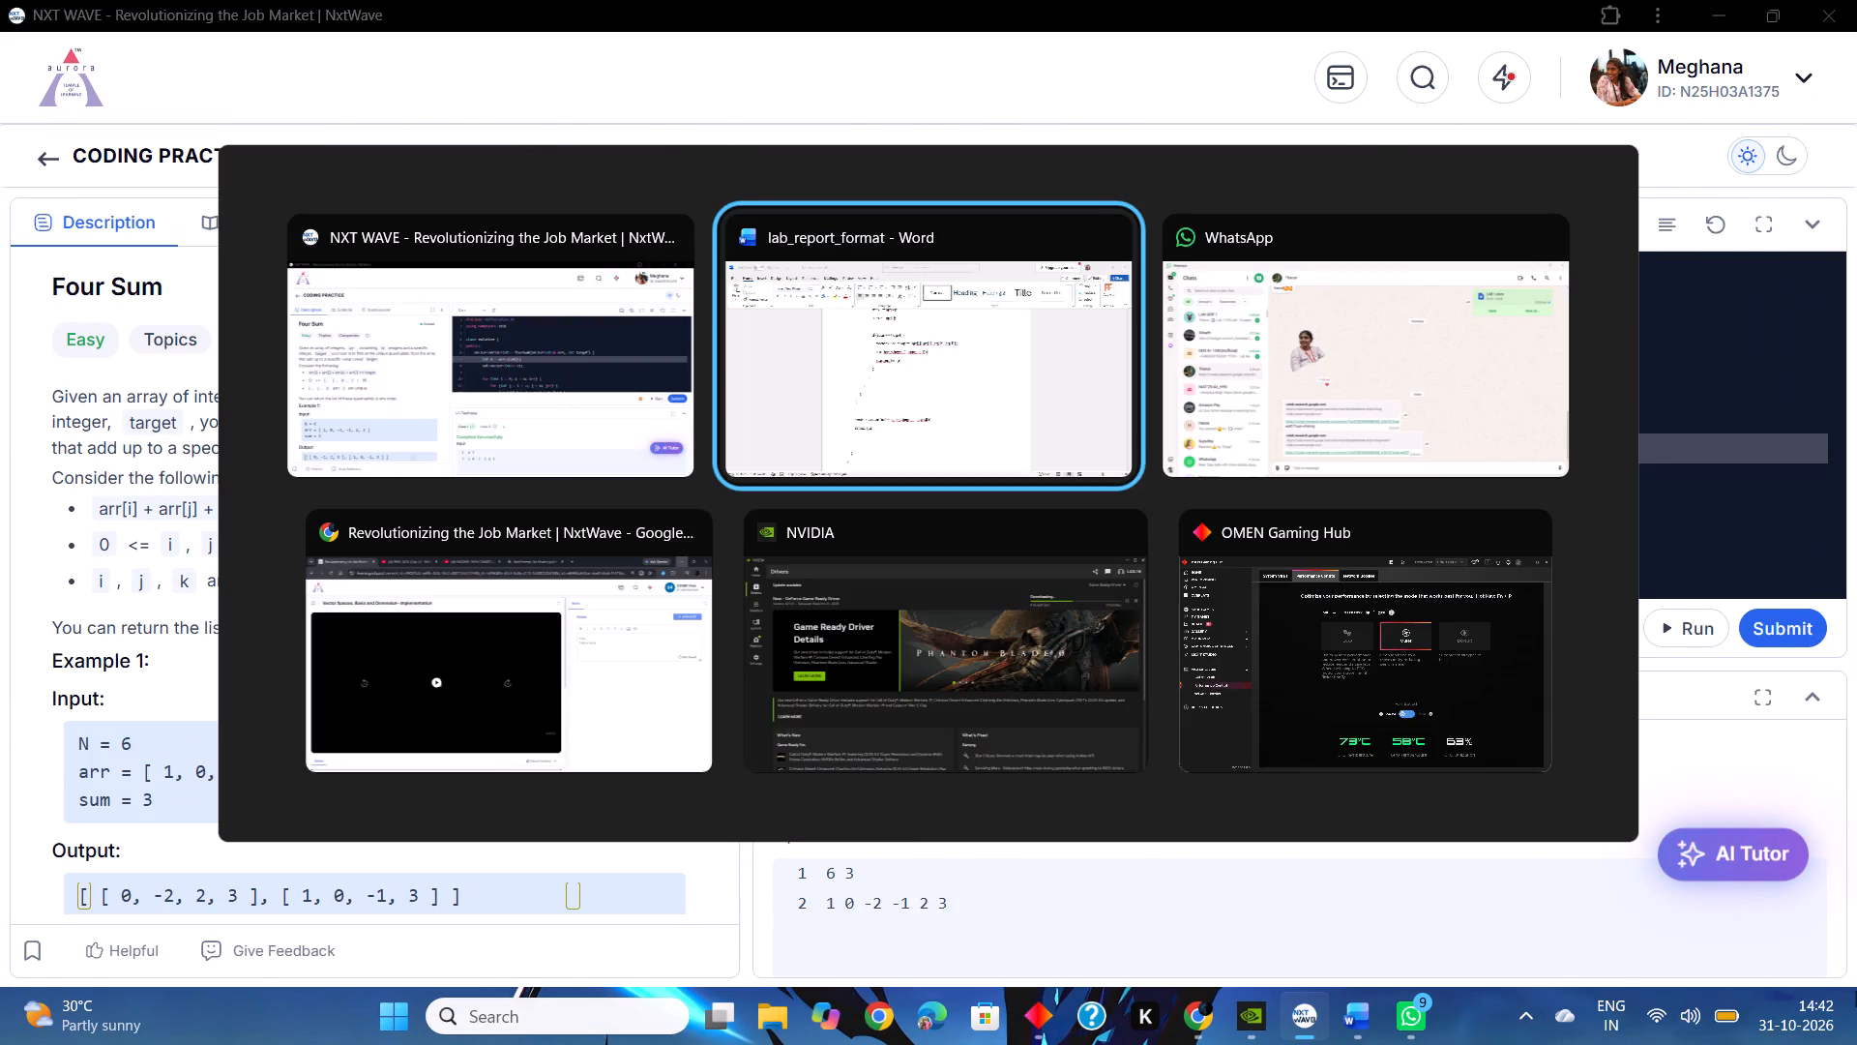
key("ctrl+v")
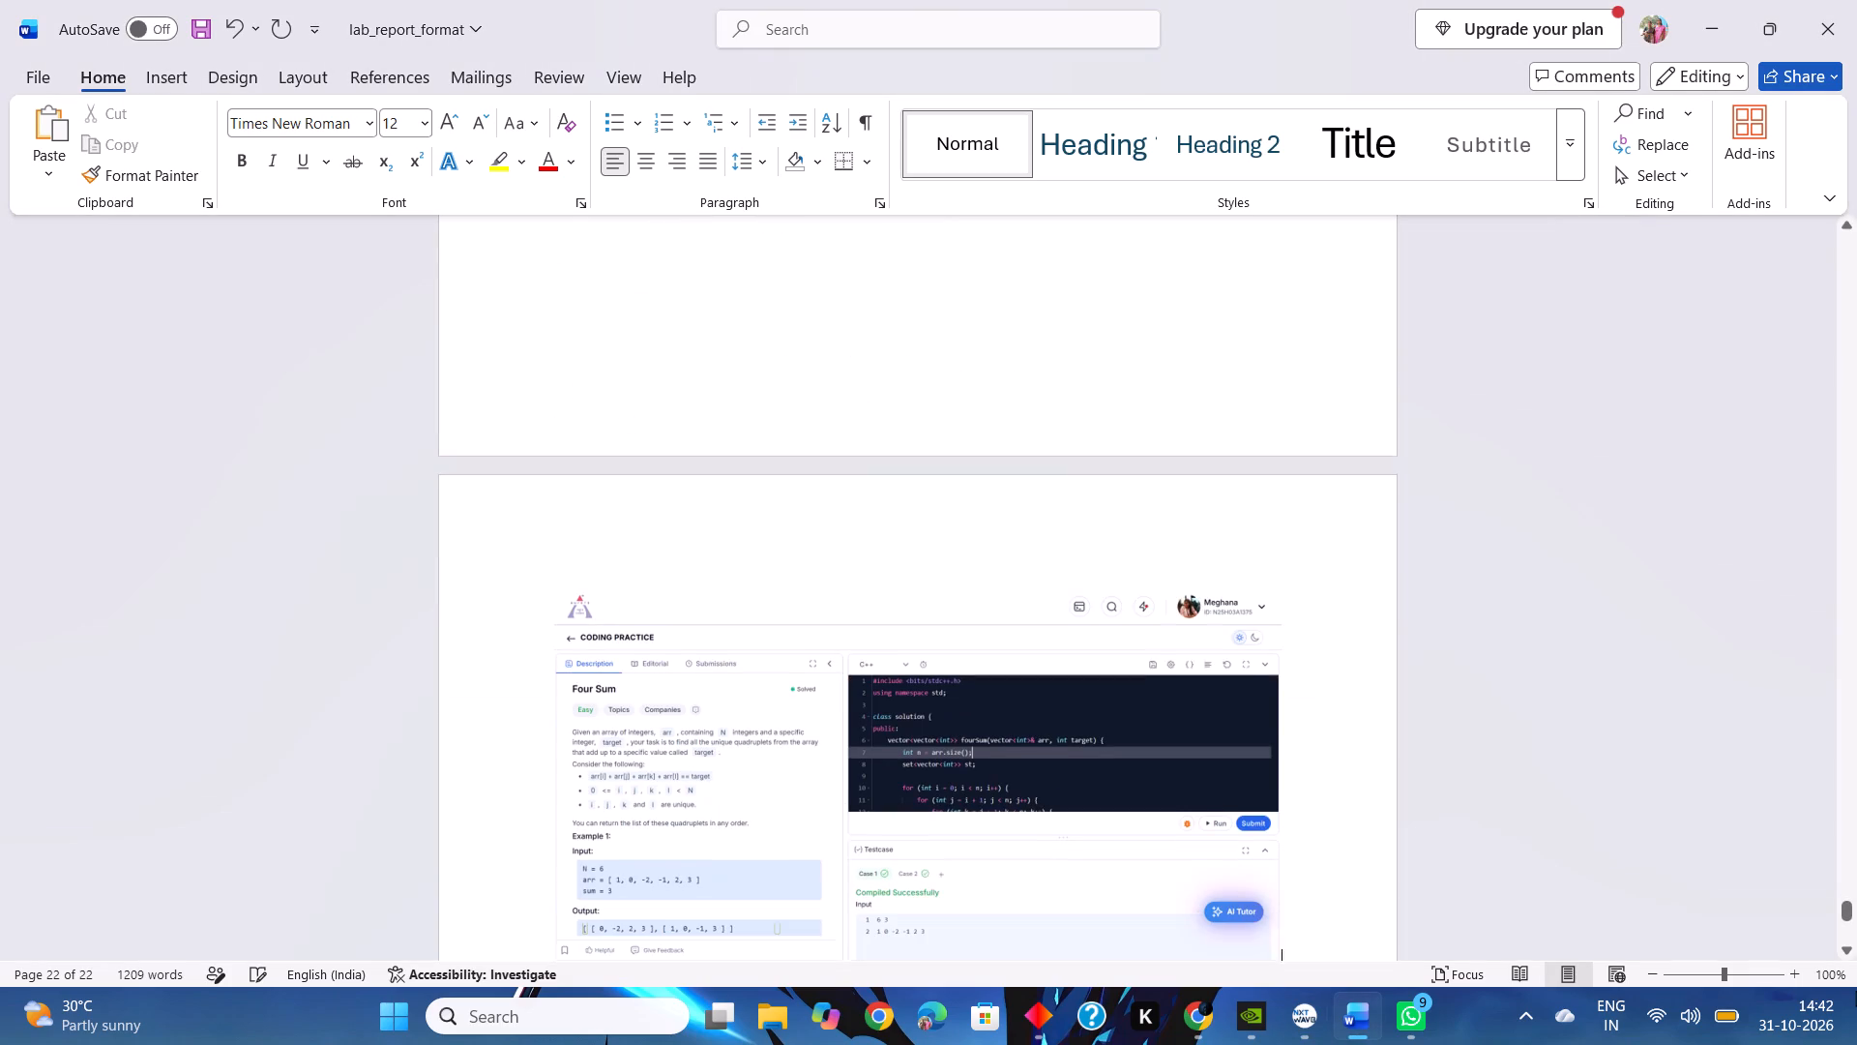
key("Return")
Start the next question heading with "Q15)" below the Four Sum screenshot.
type("Q15")
key("shift+parenright")
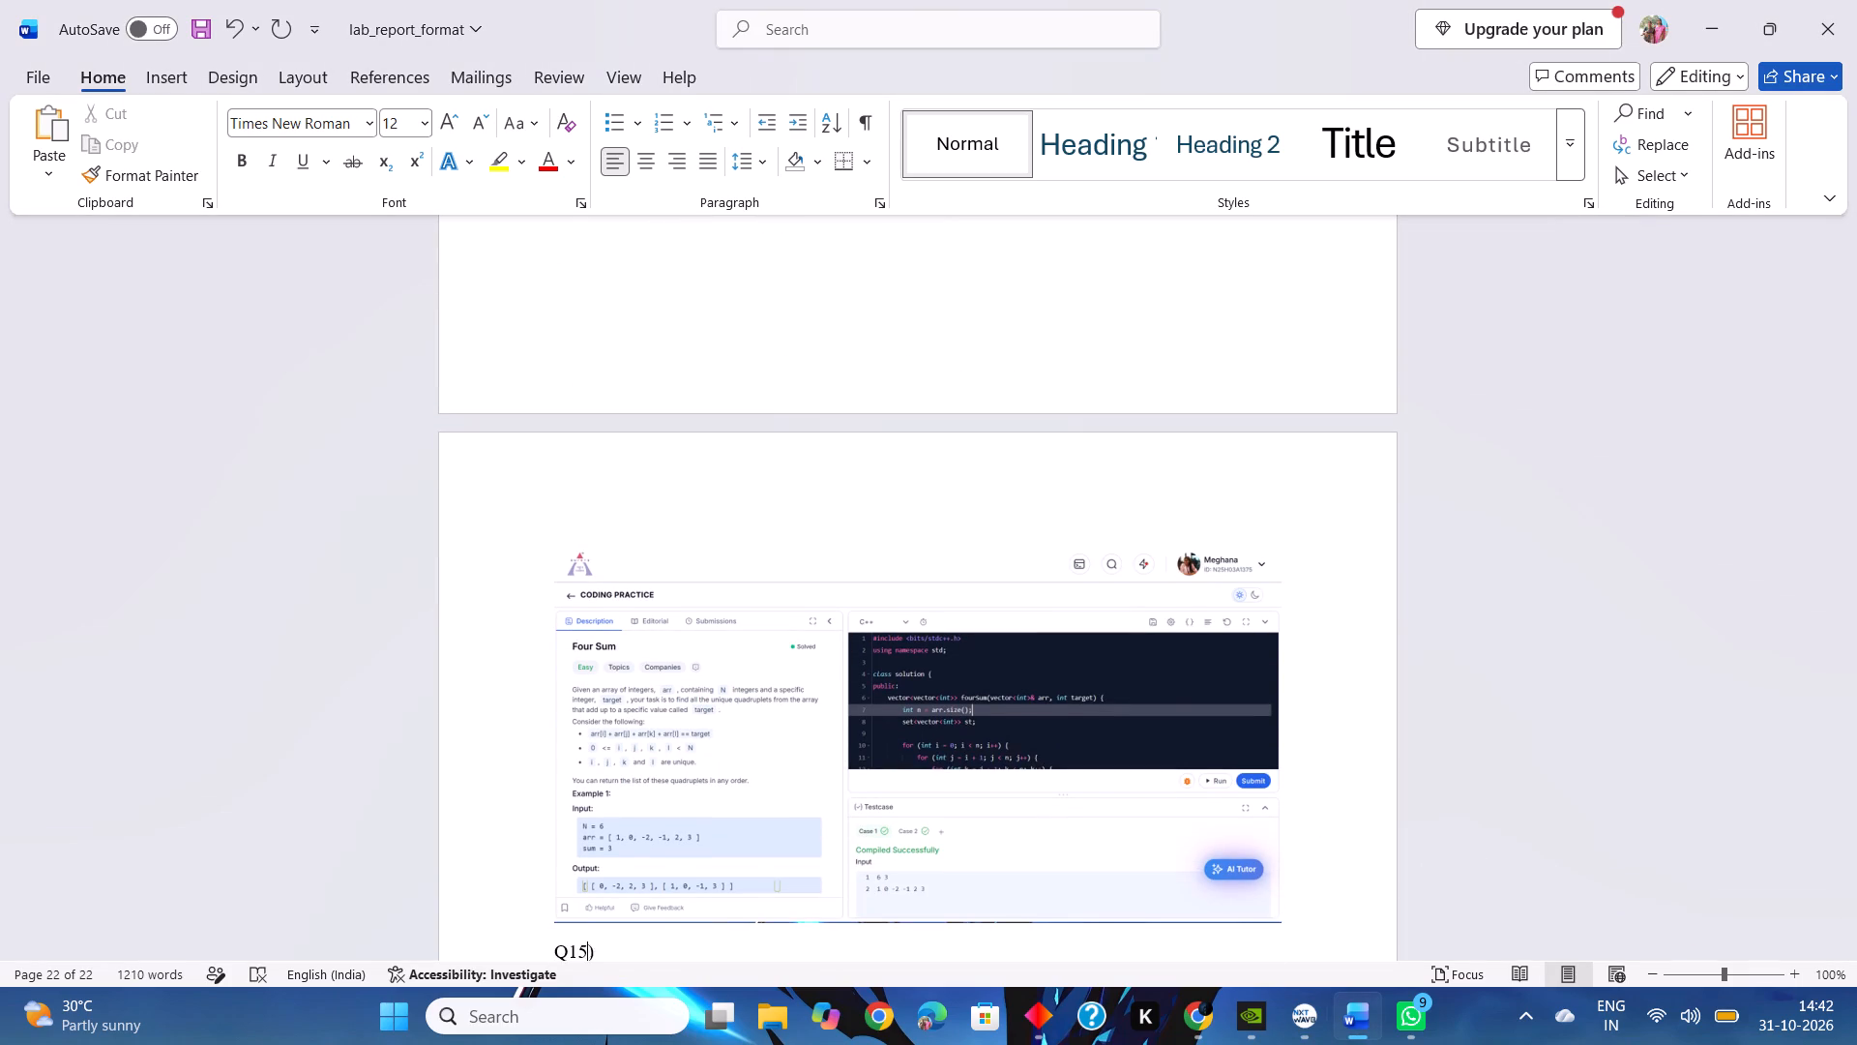
Switch to NxtWave, go back from Four Sum to the Coding Practice question list, and locate Longest Repeating Character Replacement.
key("alt+Tab")
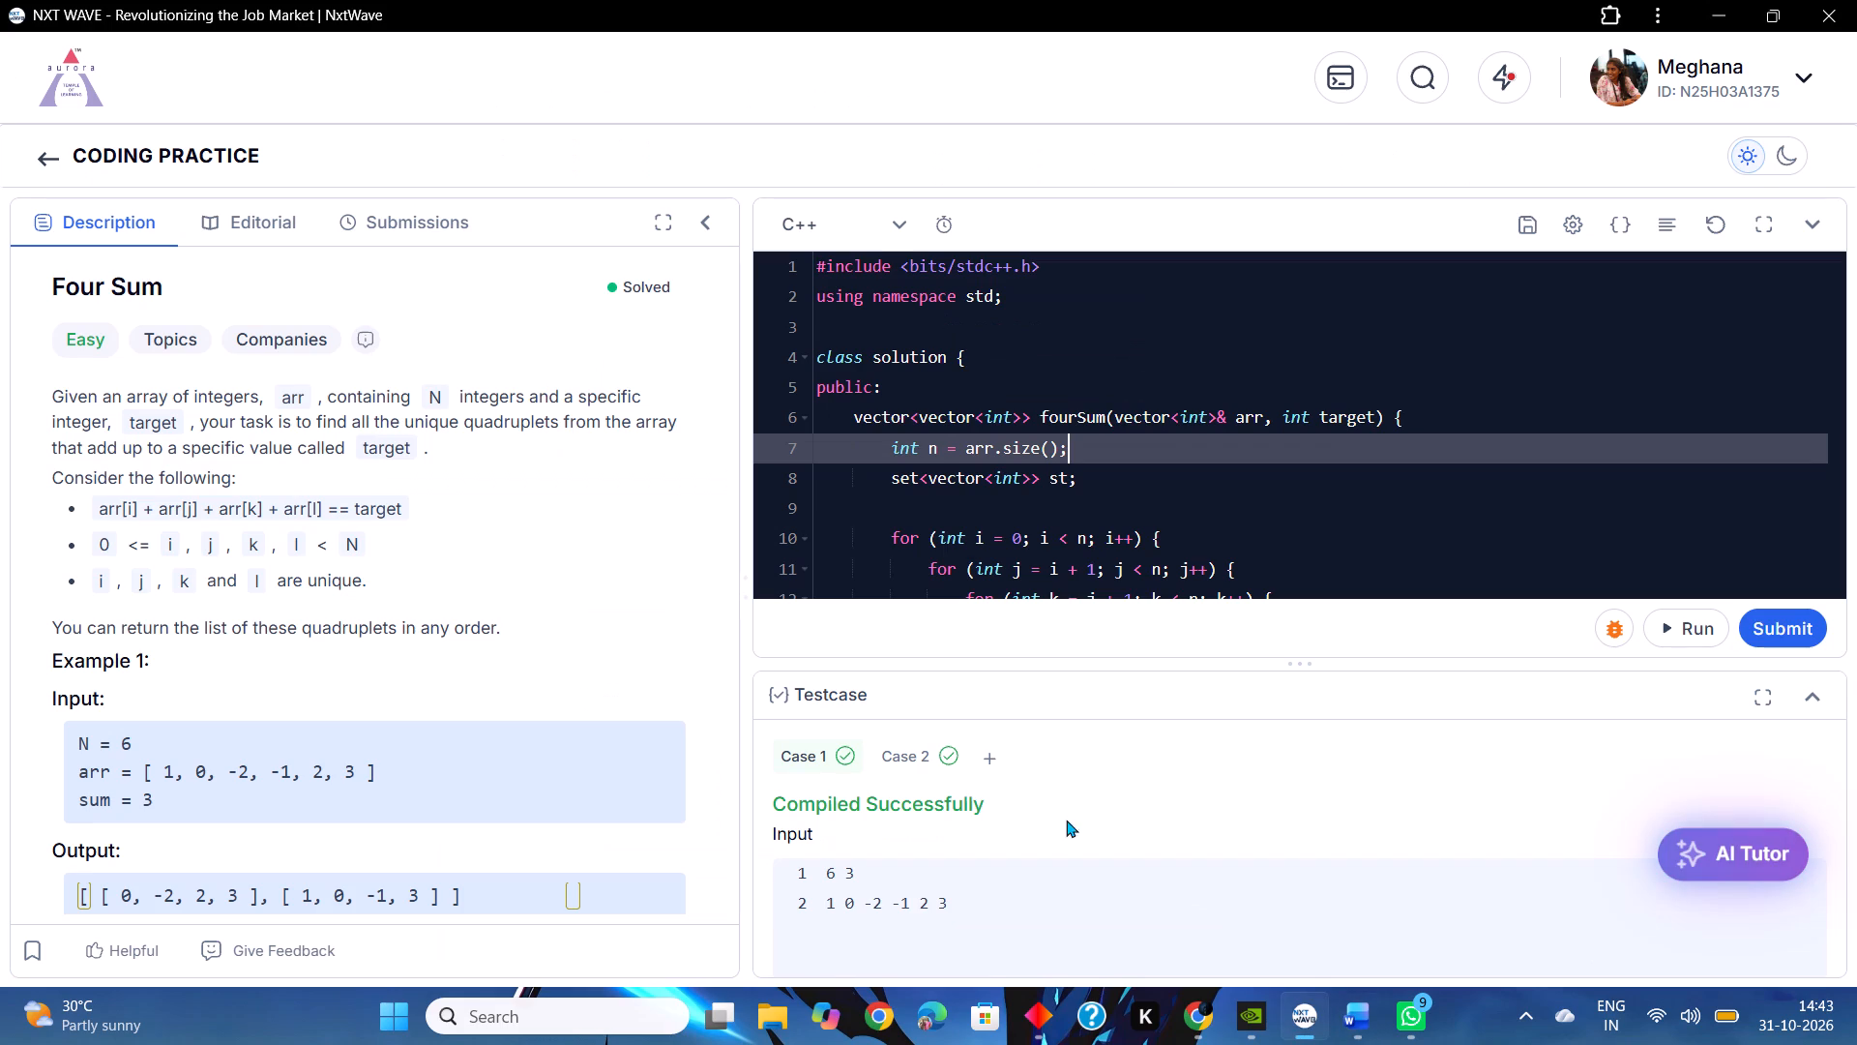
left_click(37, 162)
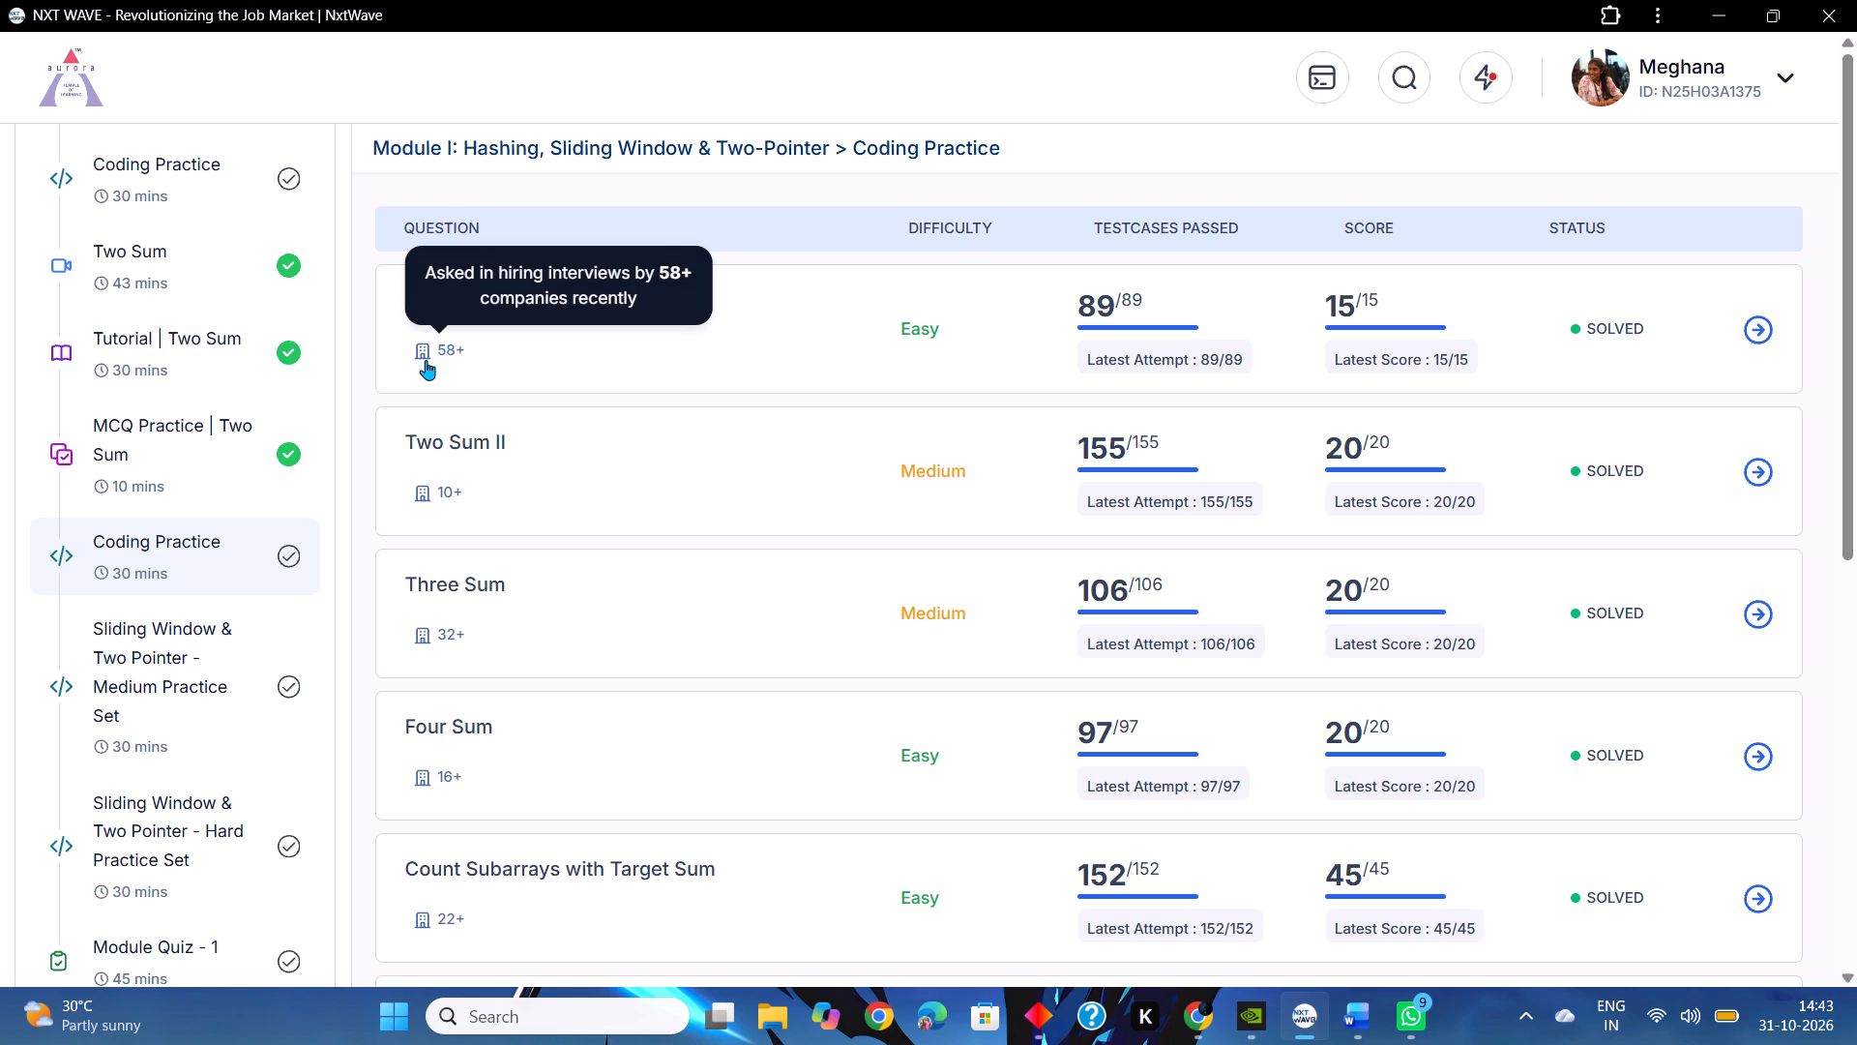
scroll(624, 507, "down", 10)
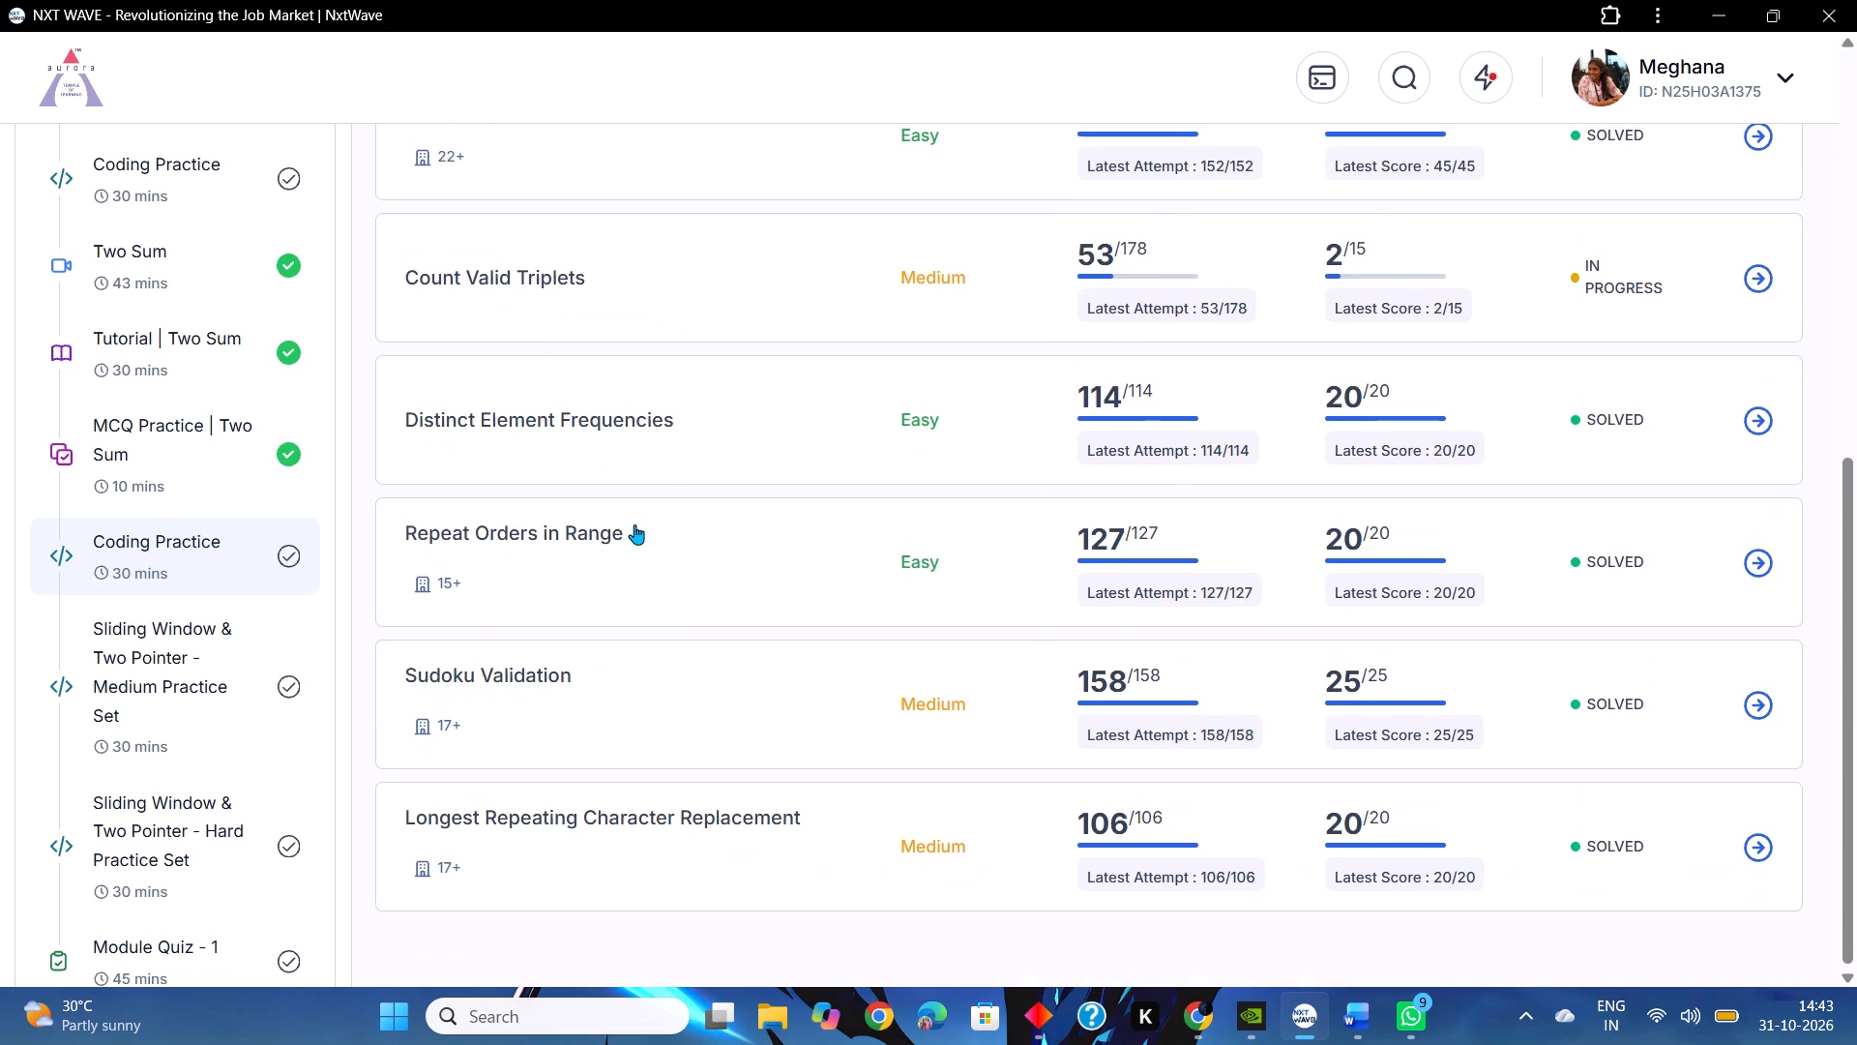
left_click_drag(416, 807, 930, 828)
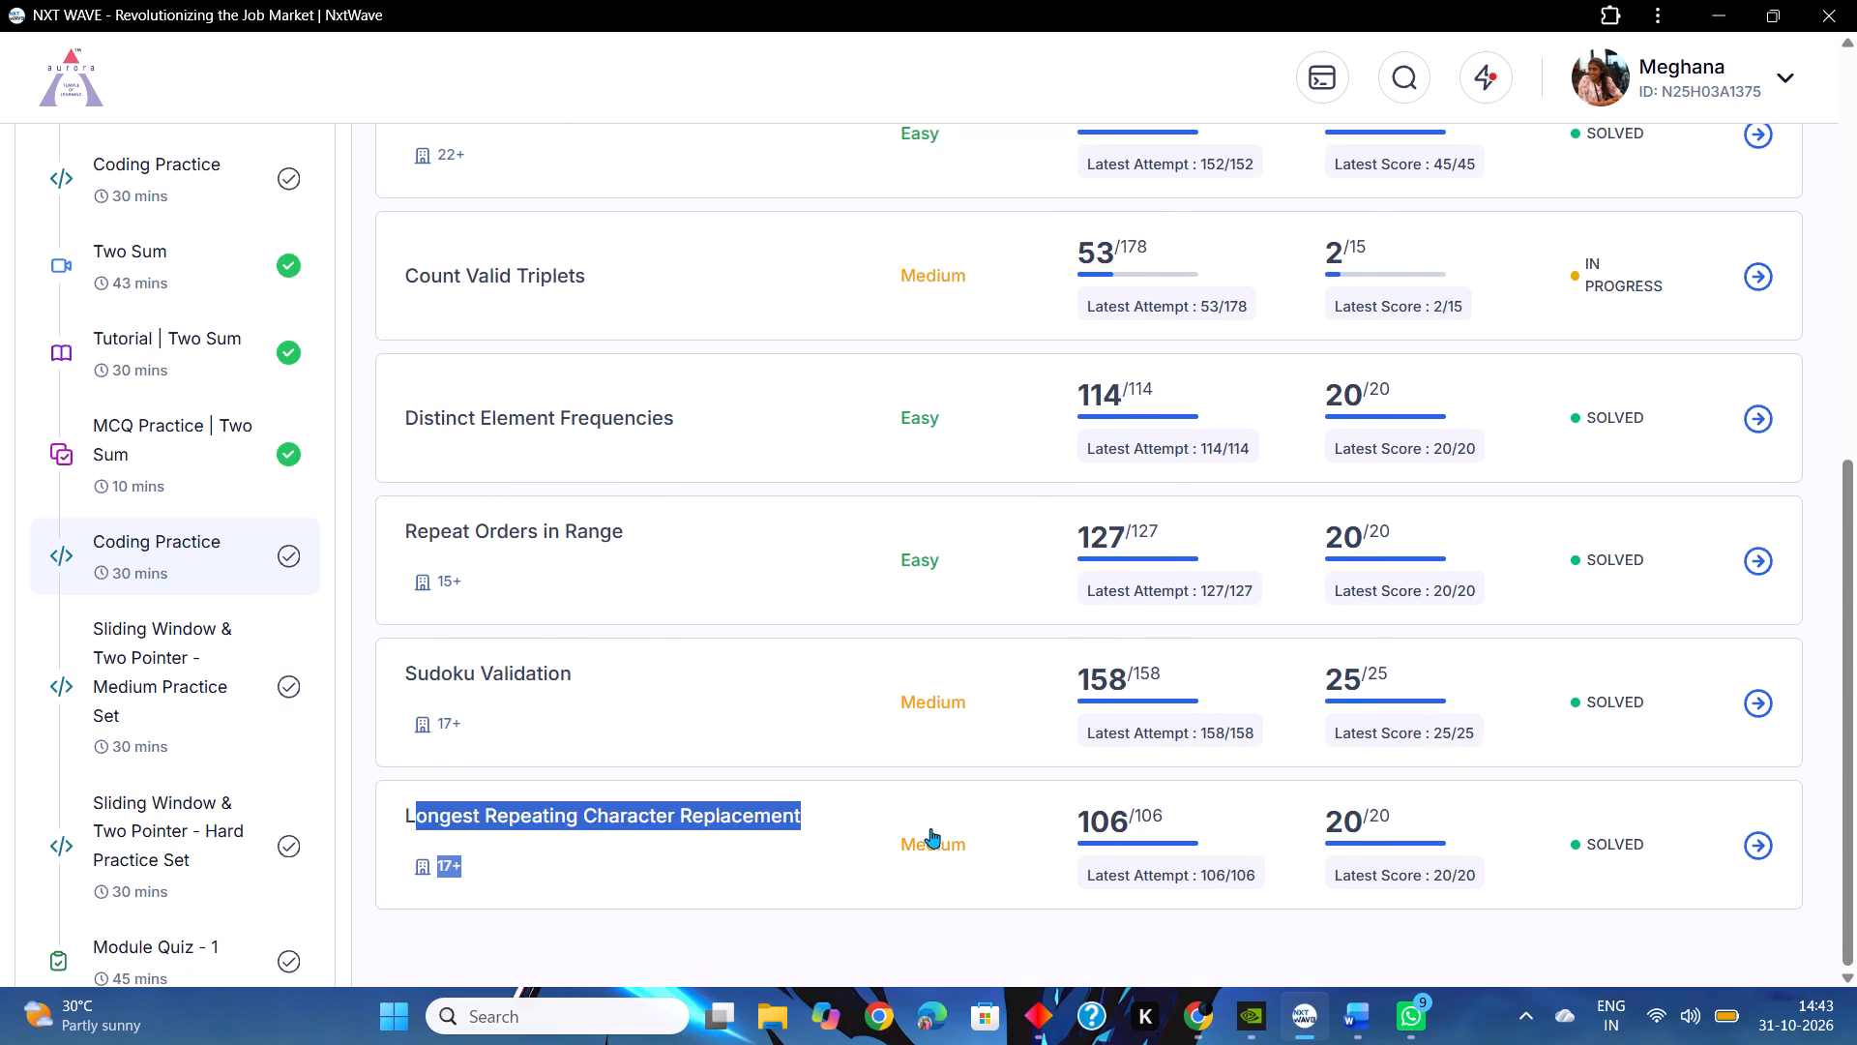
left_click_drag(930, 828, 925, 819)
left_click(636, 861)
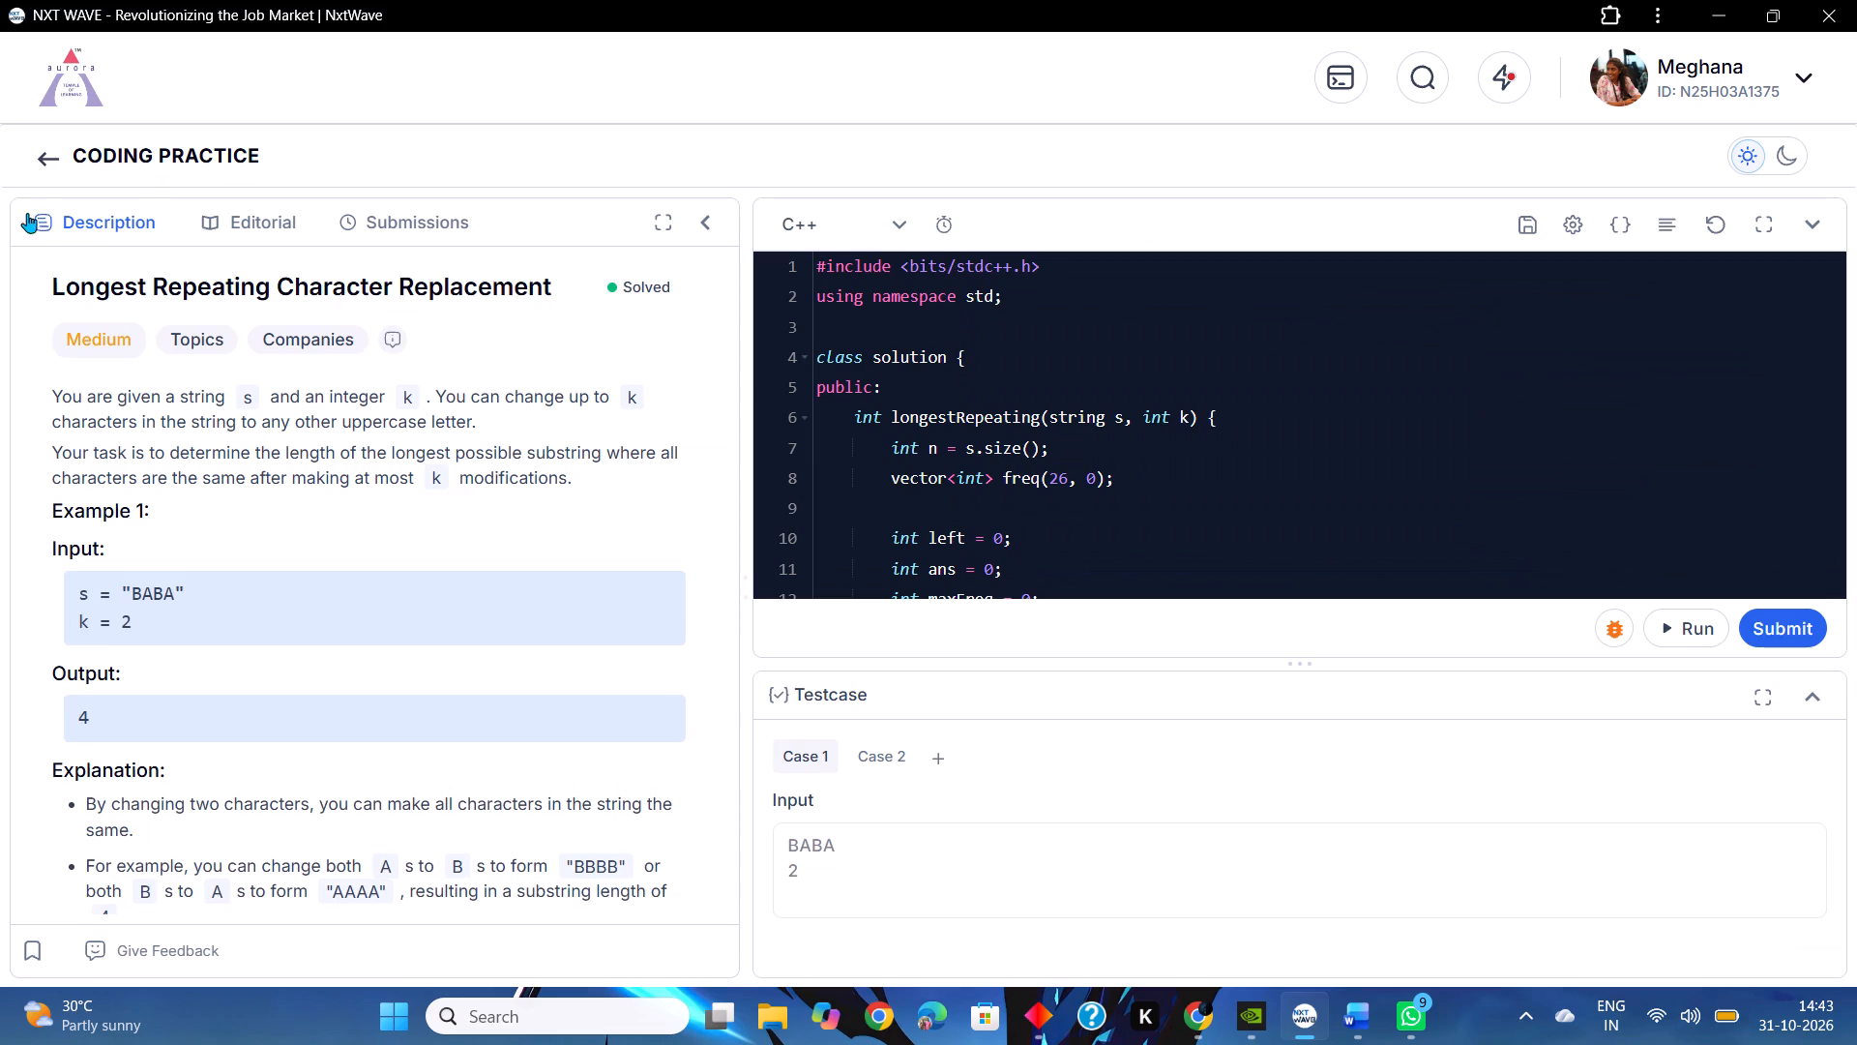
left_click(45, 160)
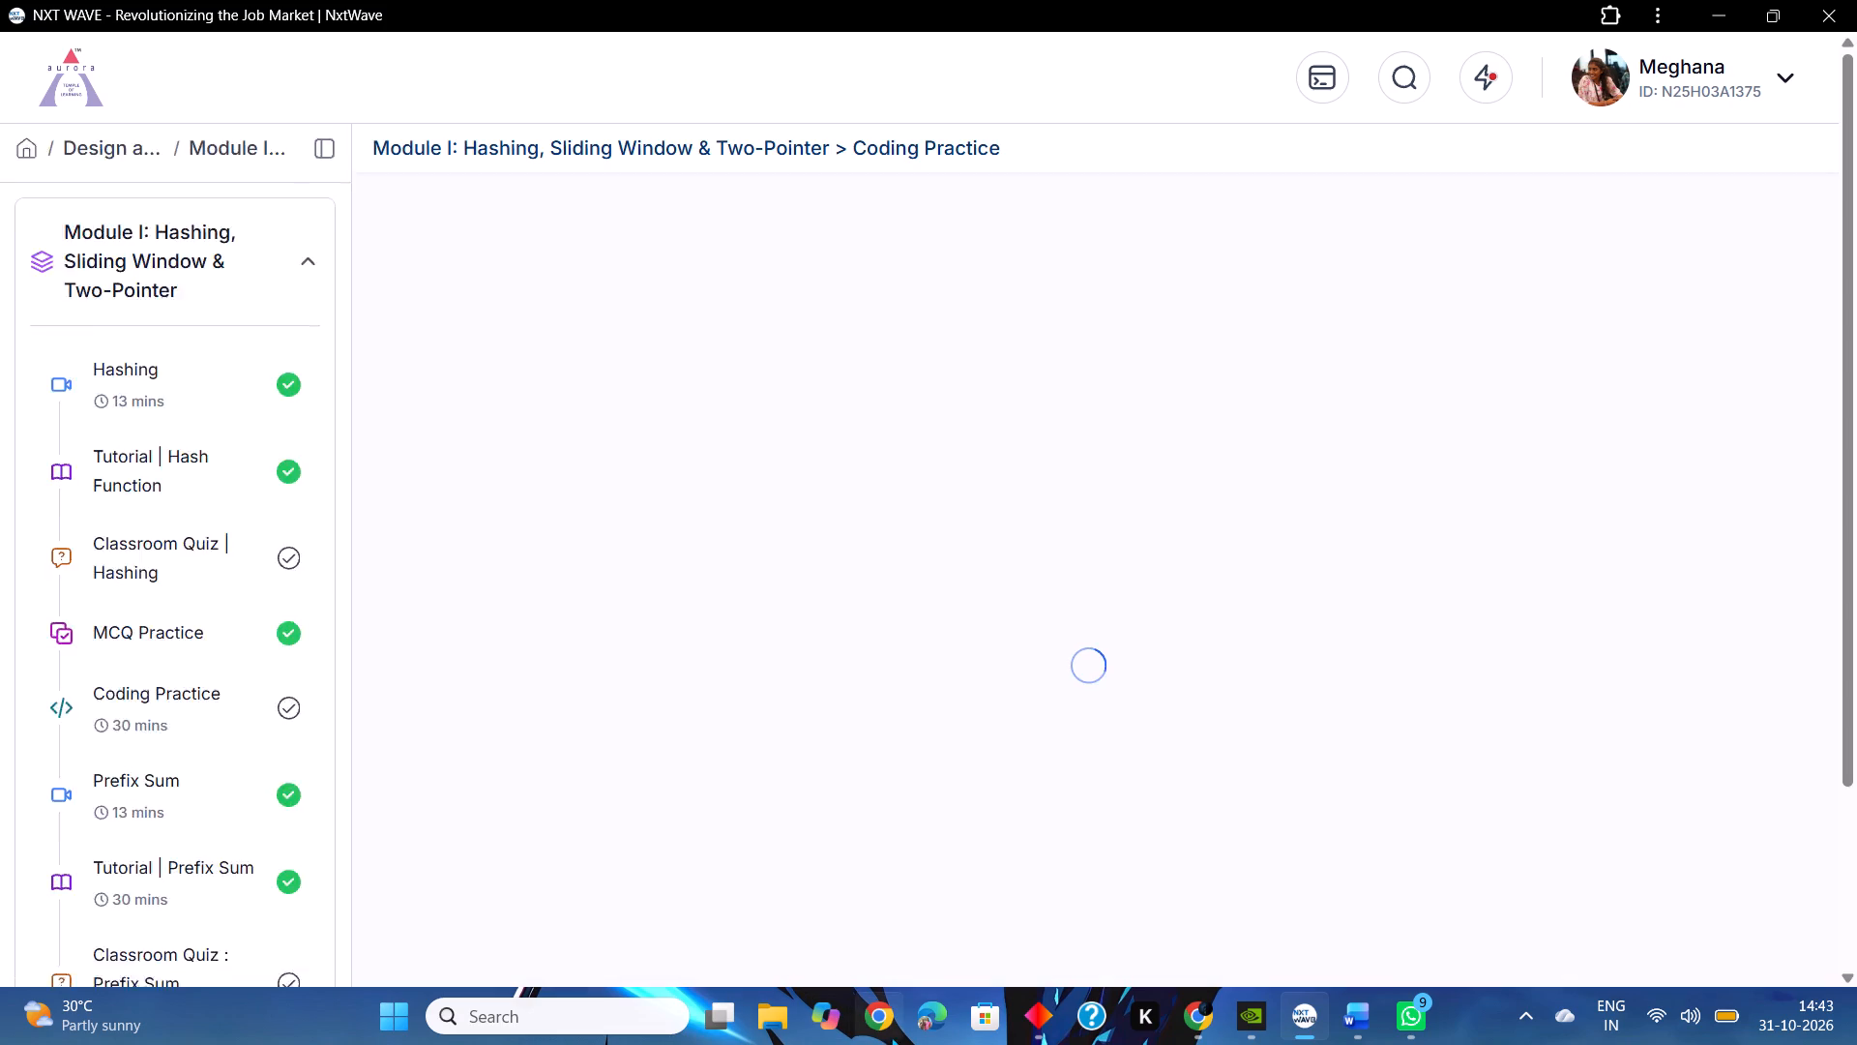
Copy the question title "Longest Repeating Character Replacement" from the Coding Practice list and paste it after "Q15)" in Word.
scroll(879, 797, "down", 8)
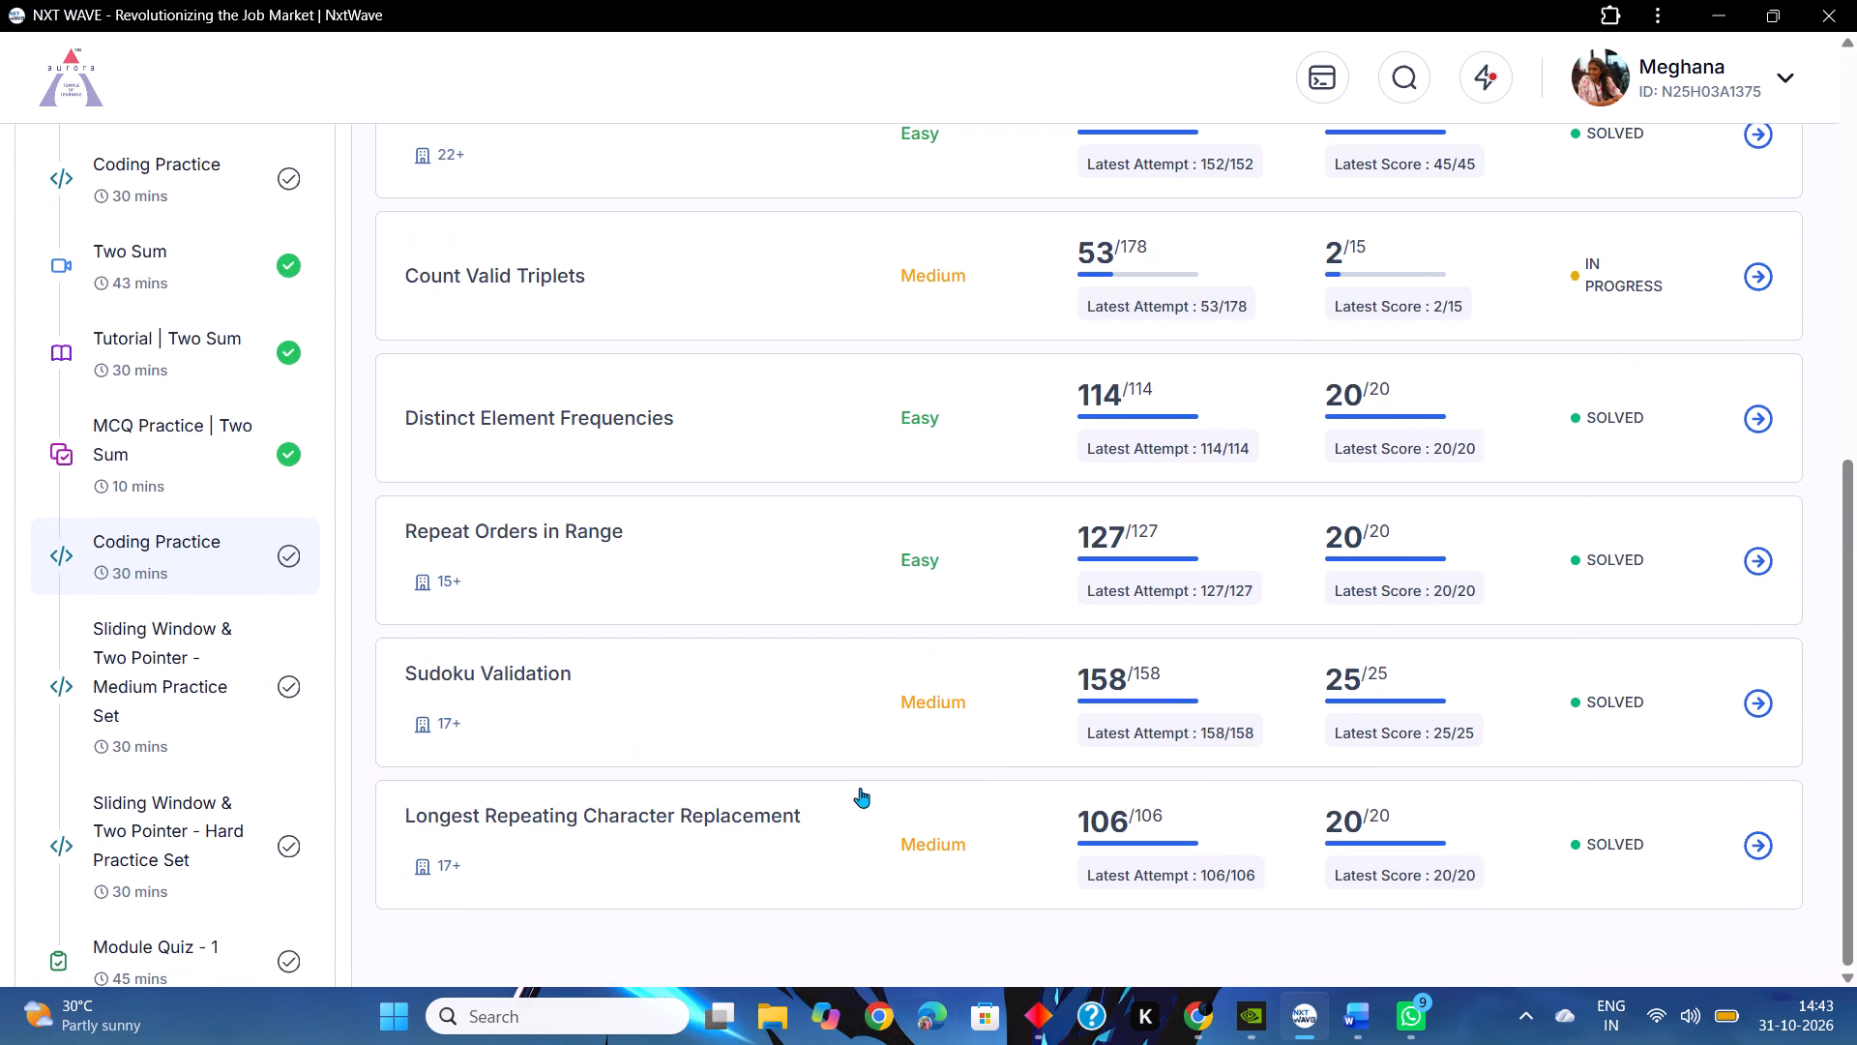
scroll(857, 788, "down", 6)
left_click_drag(402, 807, 835, 806)
key("ctrl+c")
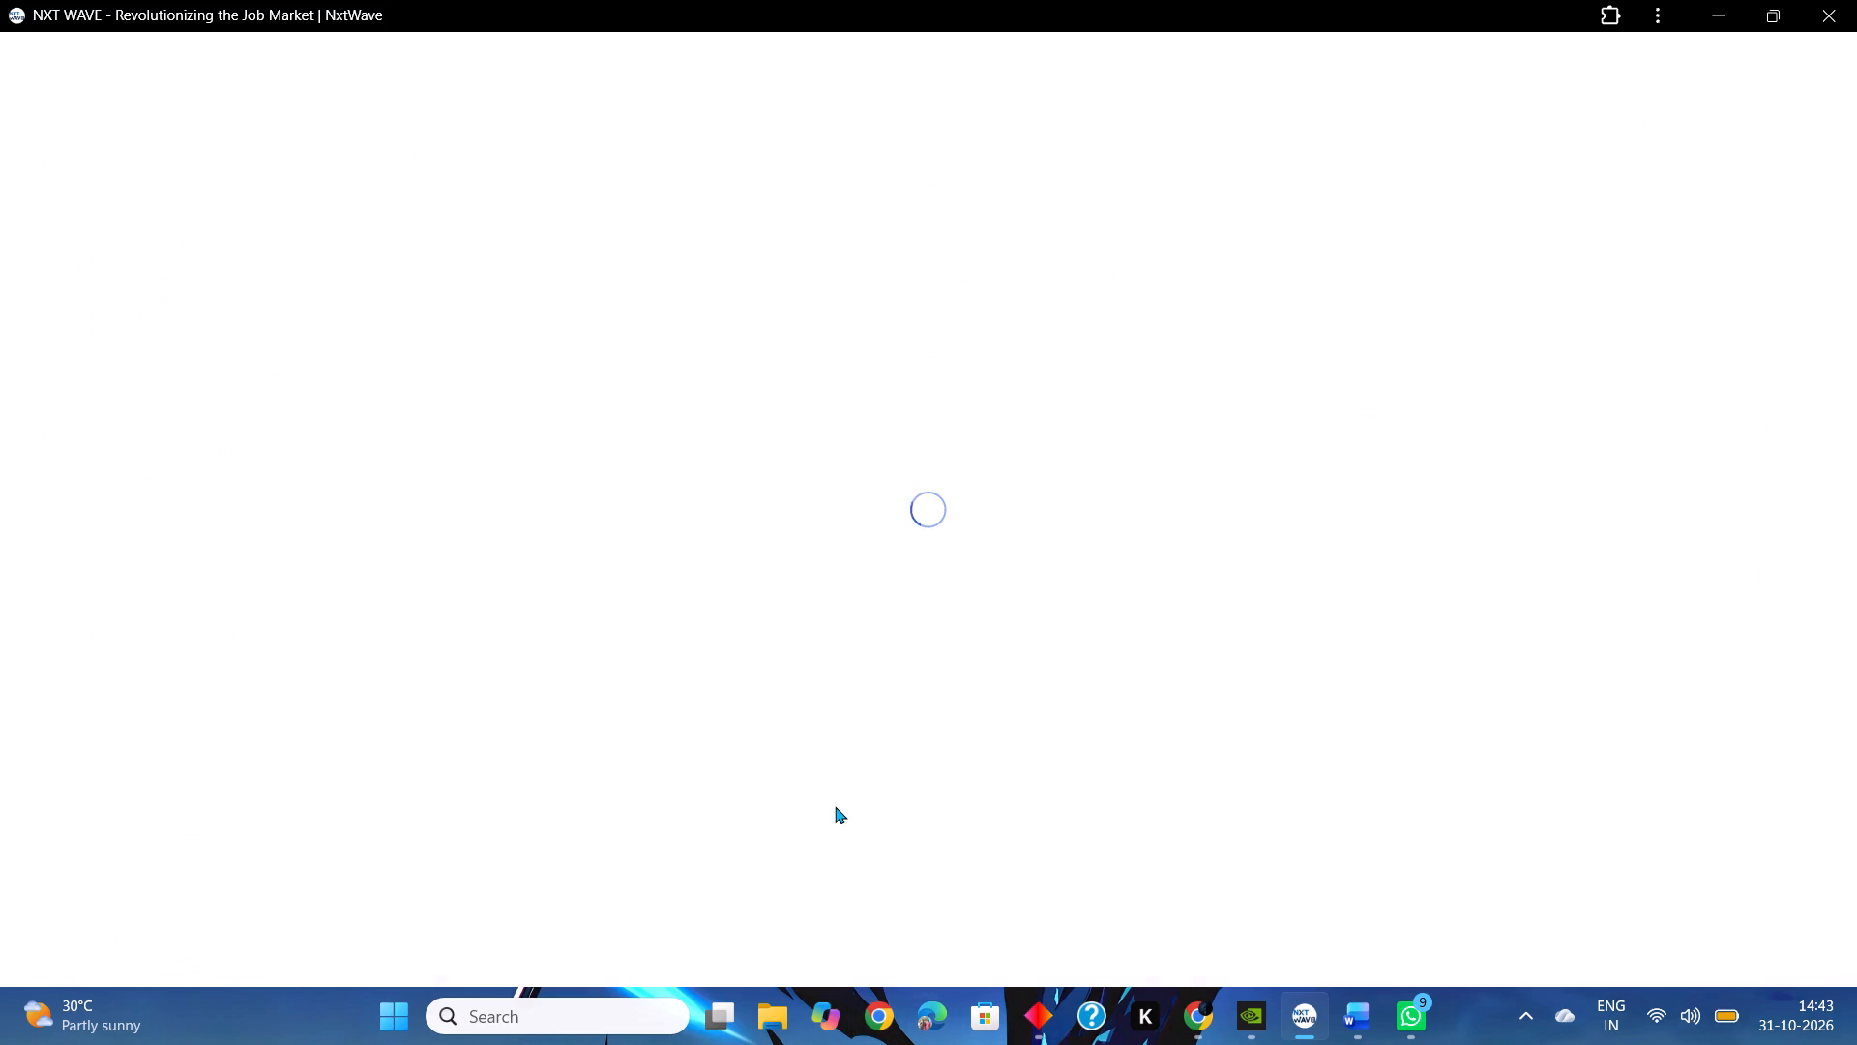
key("alt+Tab")
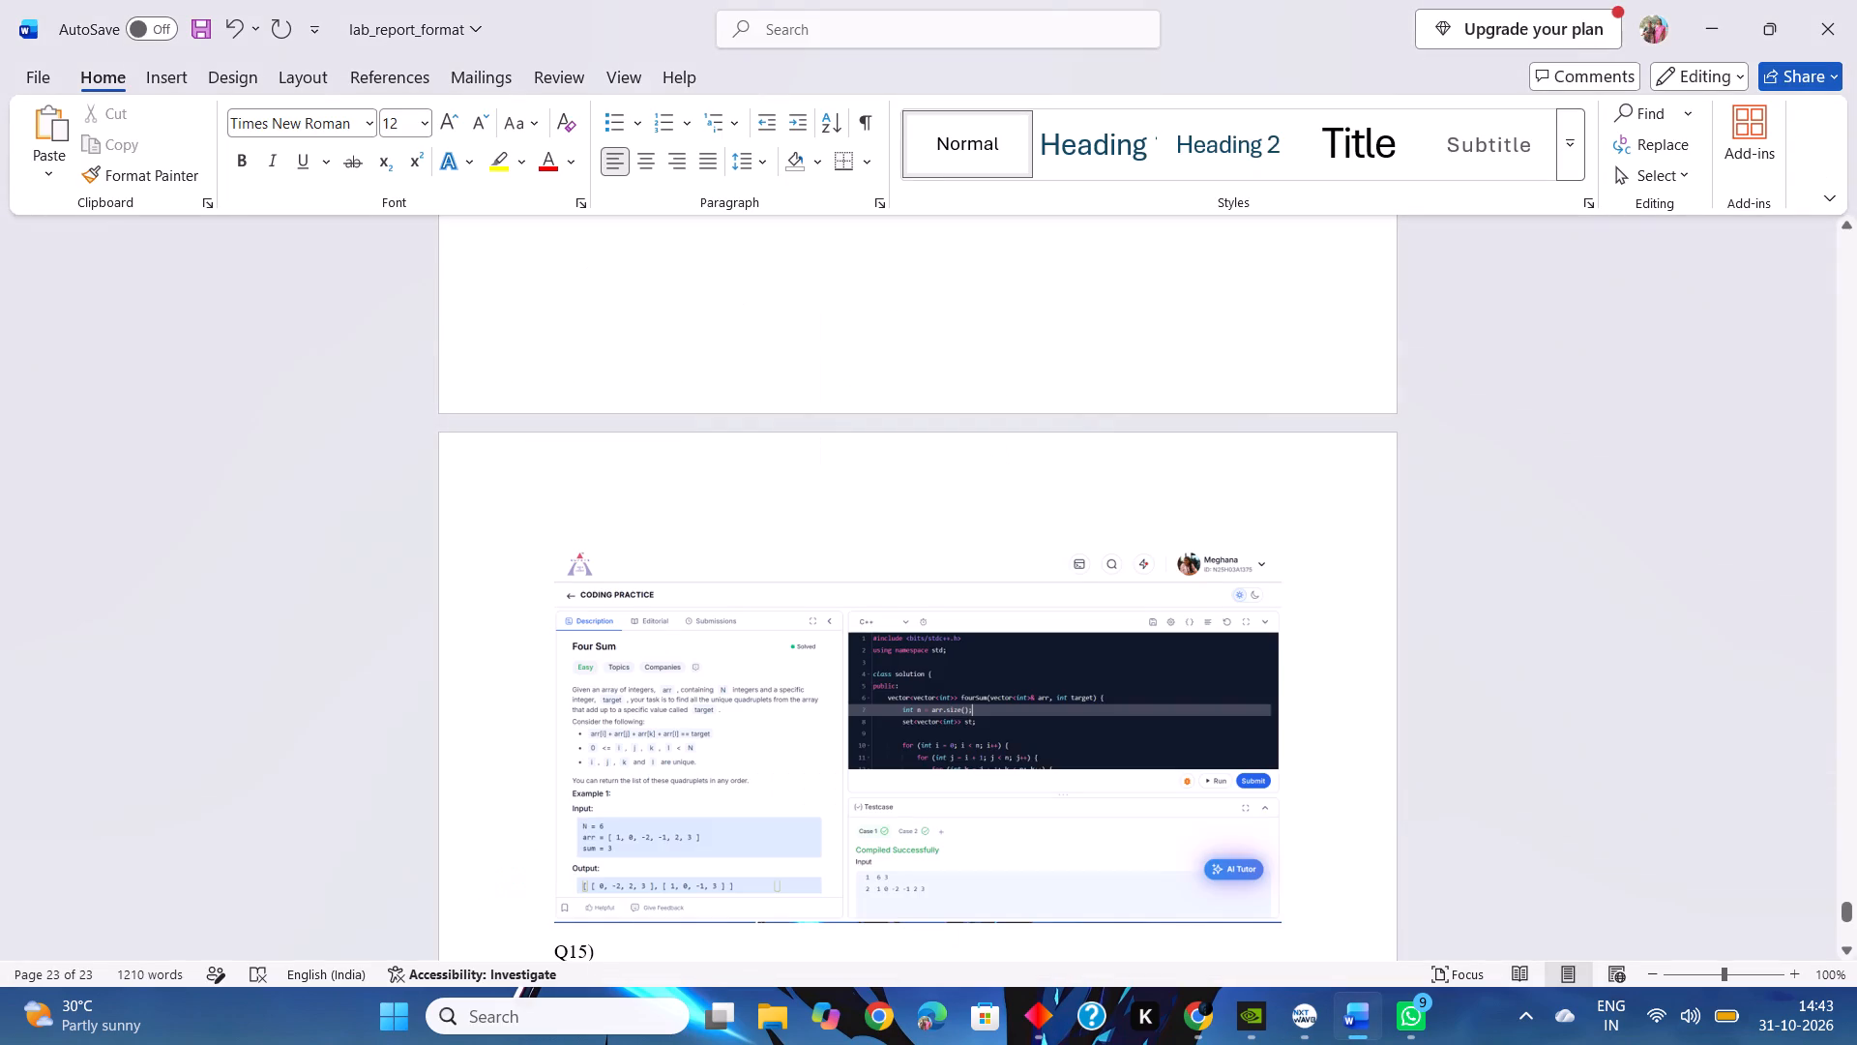
key("ctrl+v")
Make the whole Q15 heading line bold and start a new non-bold line below it.
scroll(826, 806, "down", 4)
left_click(538, 709)
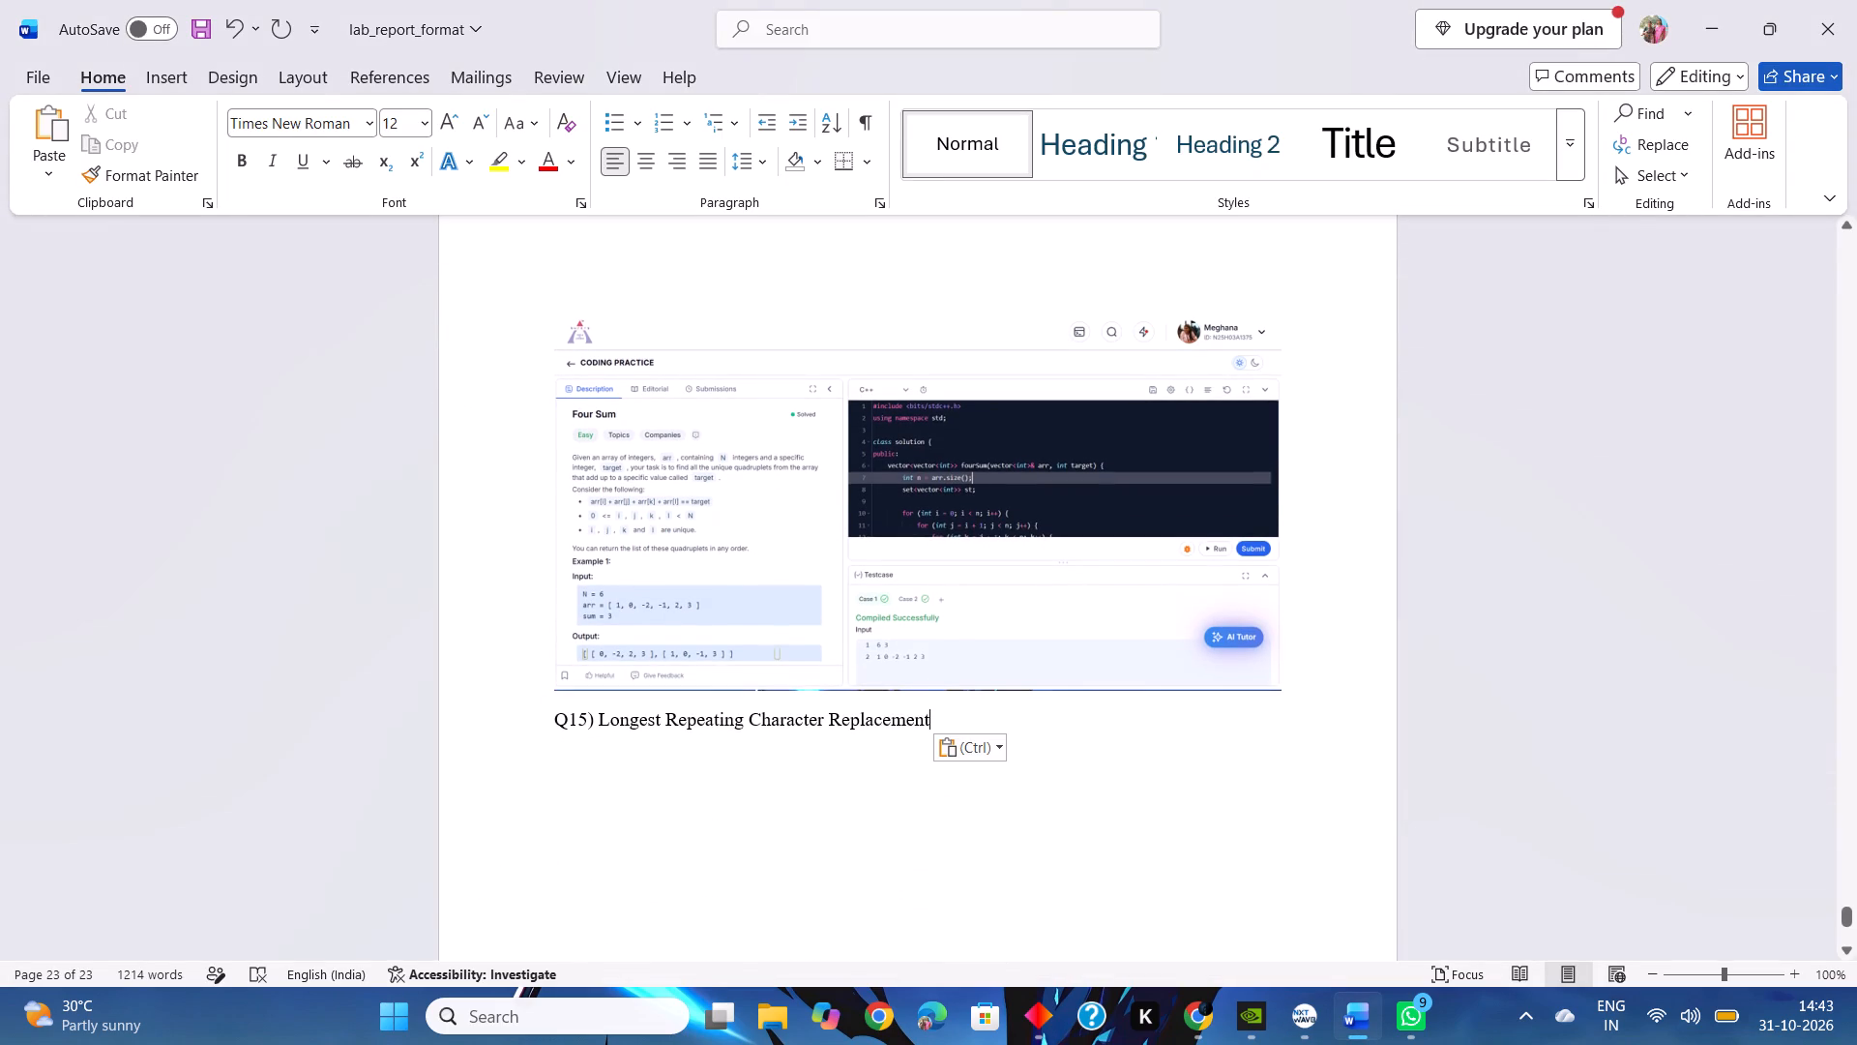
left_click(561, 683)
left_click(538, 802)
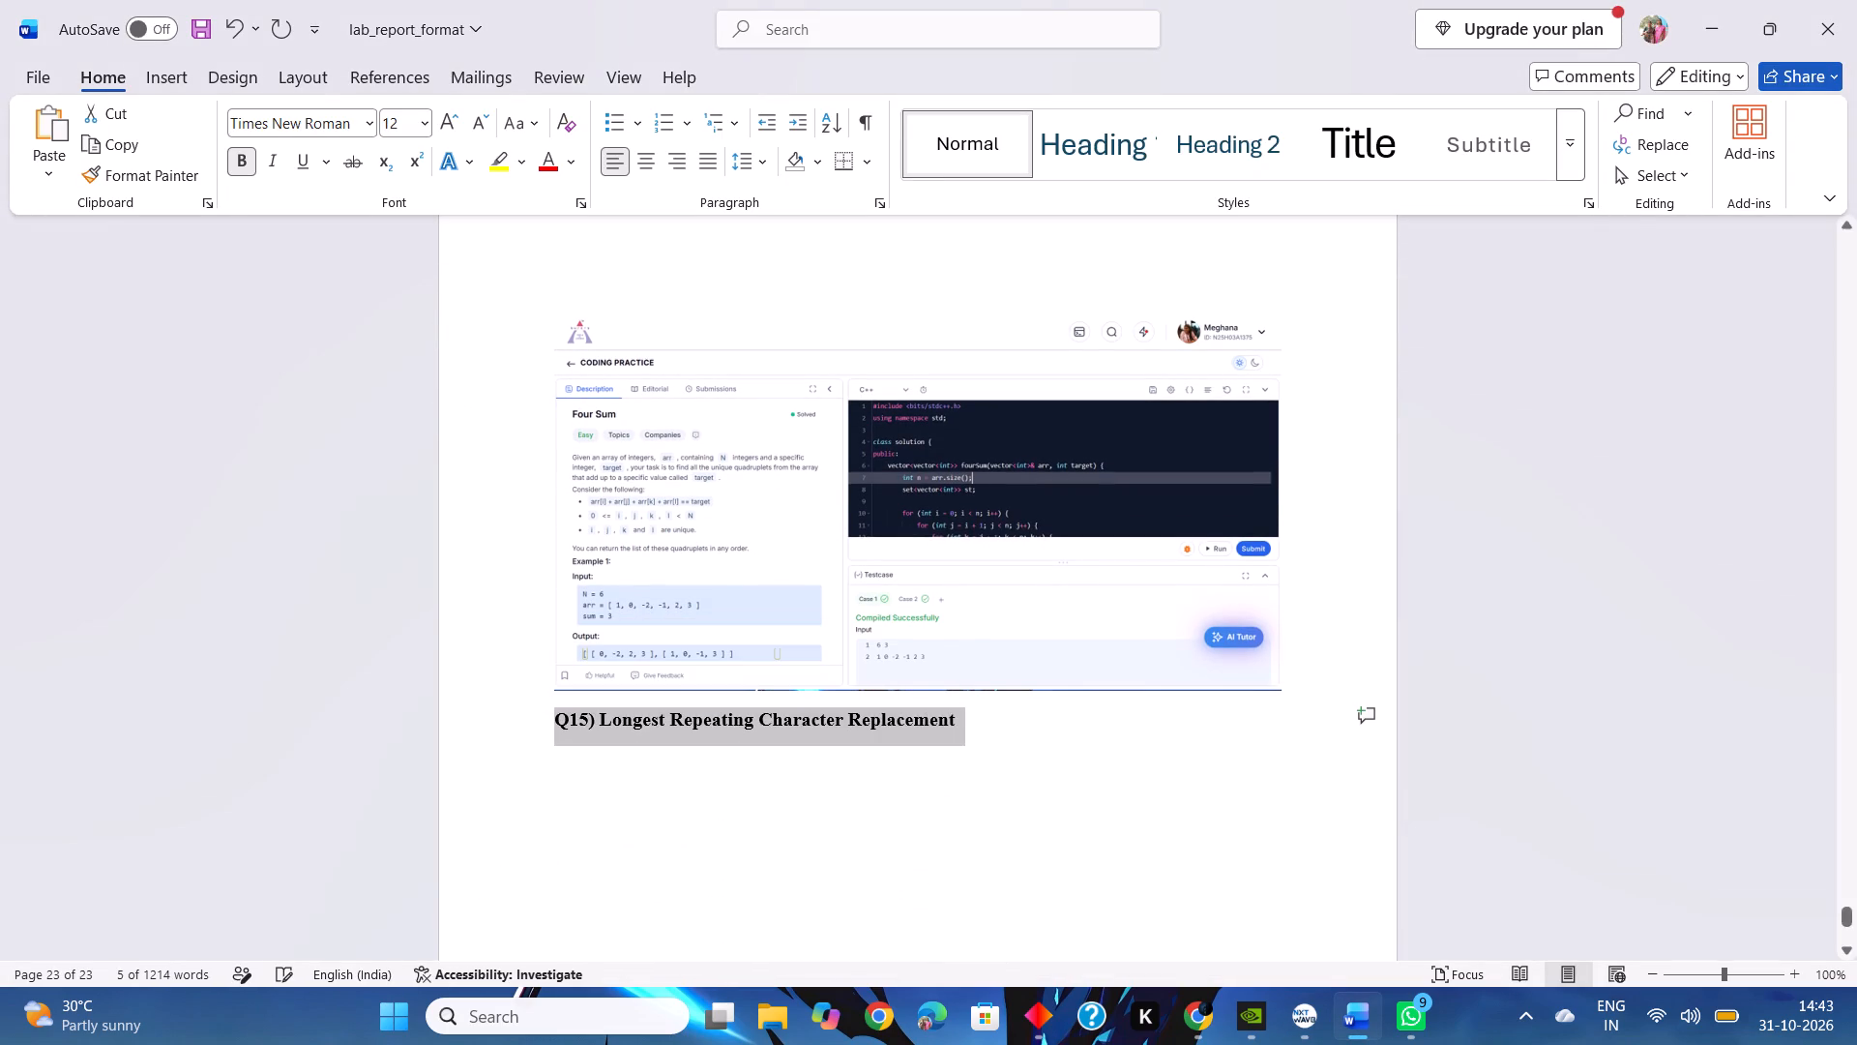
left_click(247, 165)
left_click(247, 165)
left_click(1092, 751)
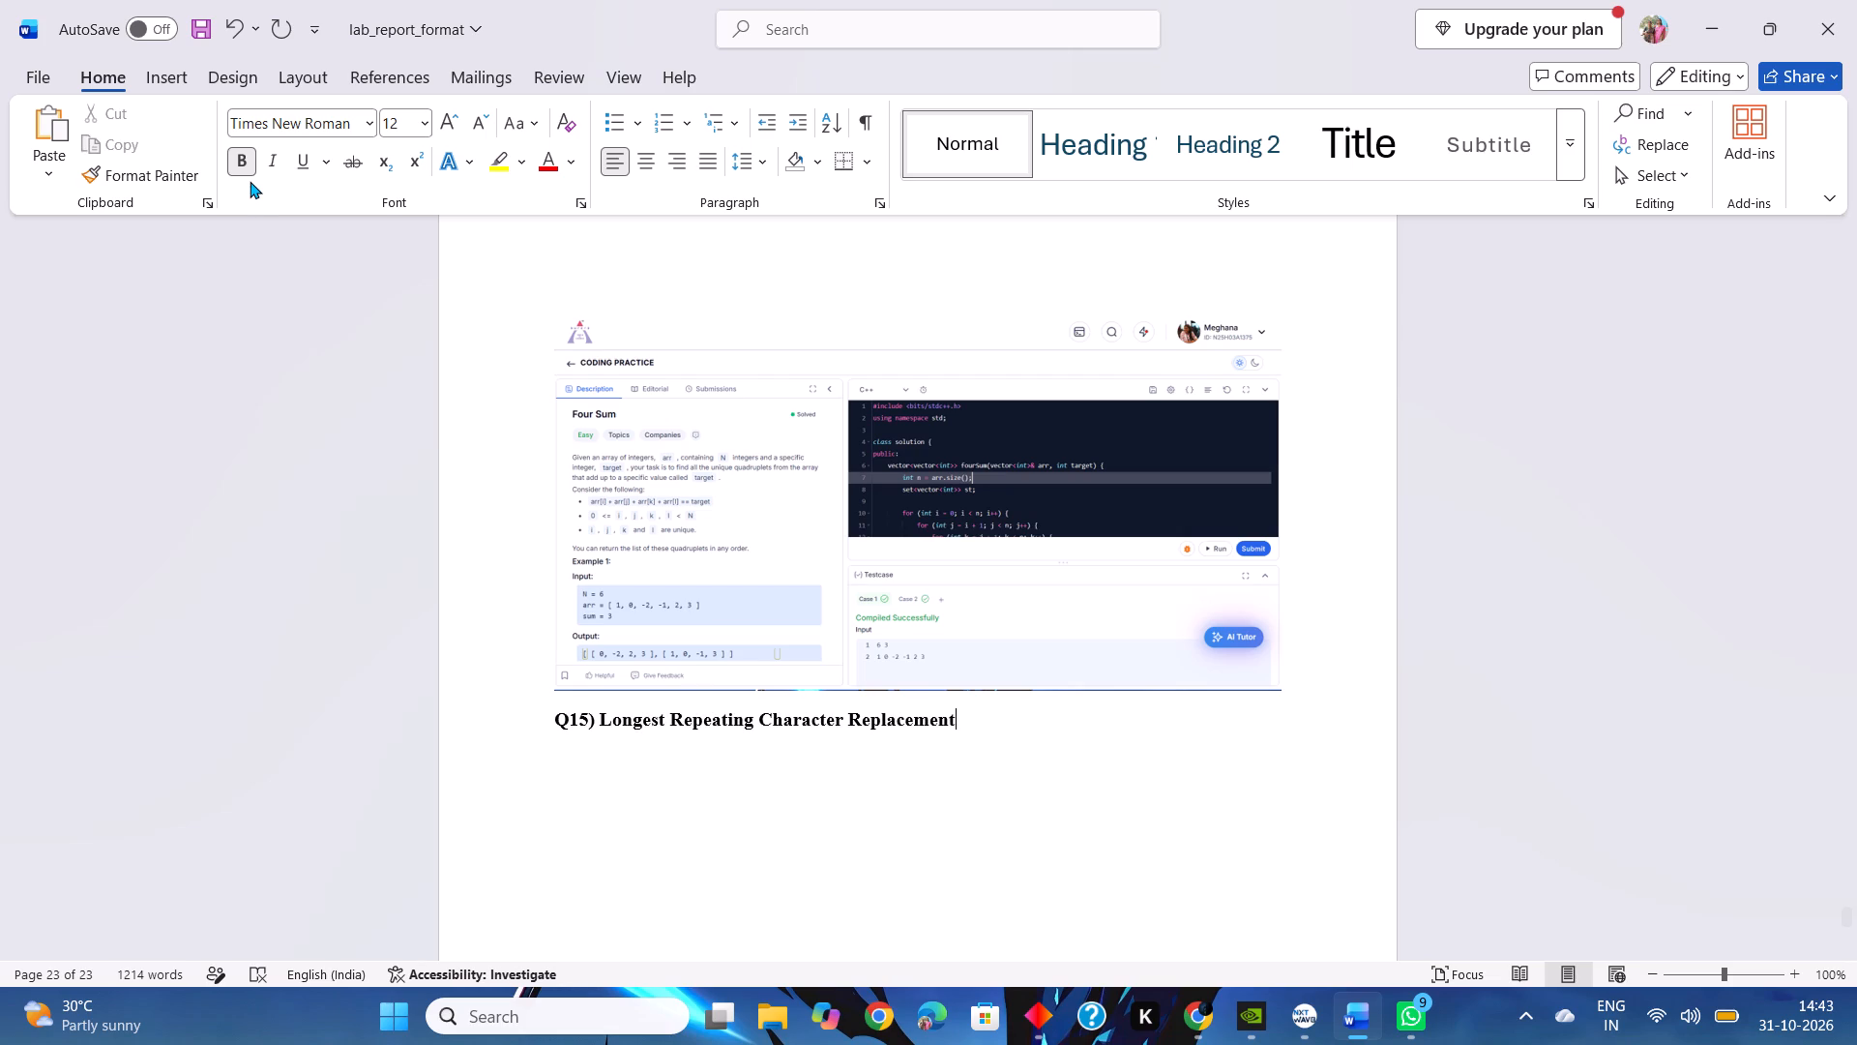
left_click(248, 176)
left_click(248, 162)
key("Return")
Copy the entire Longest Repeating Character Replacement code from NxtWave, run it, and paste the code below the Q15 heading in Word.
key("alt+Tab")
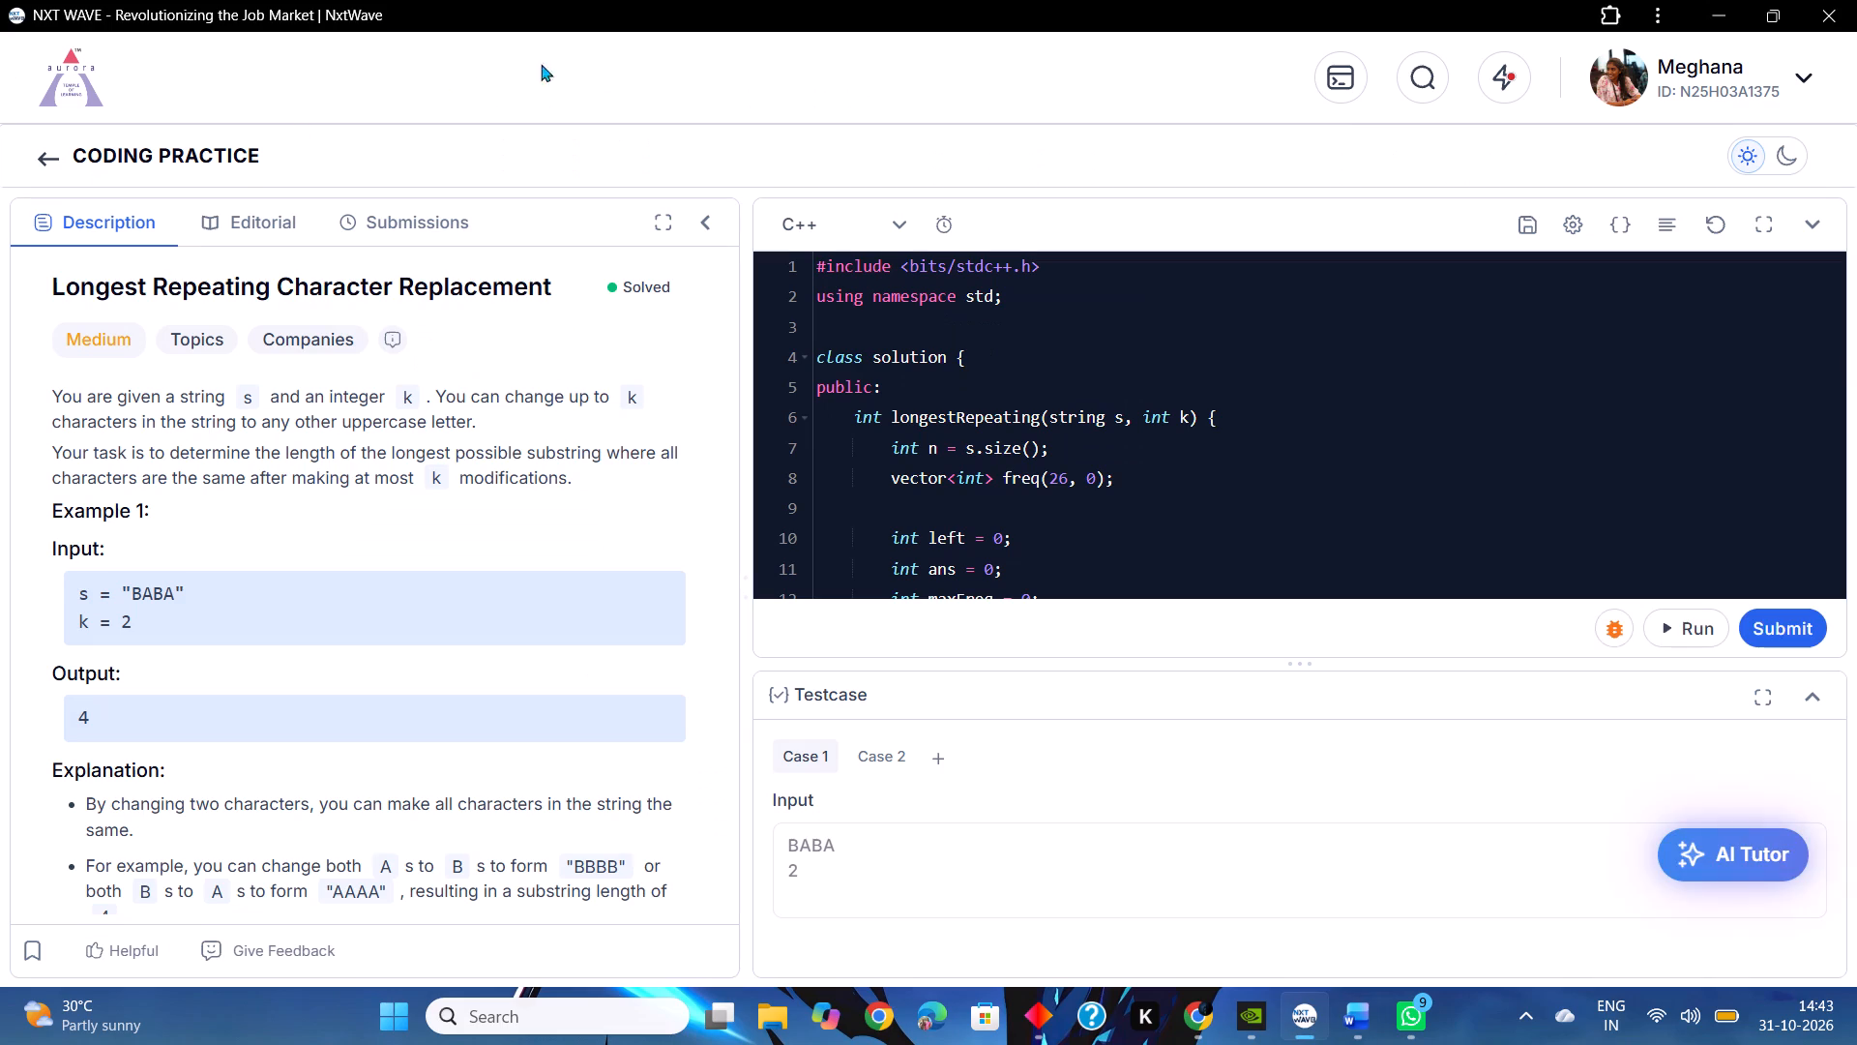
left_click(1050, 401)
key("ctrl+a")
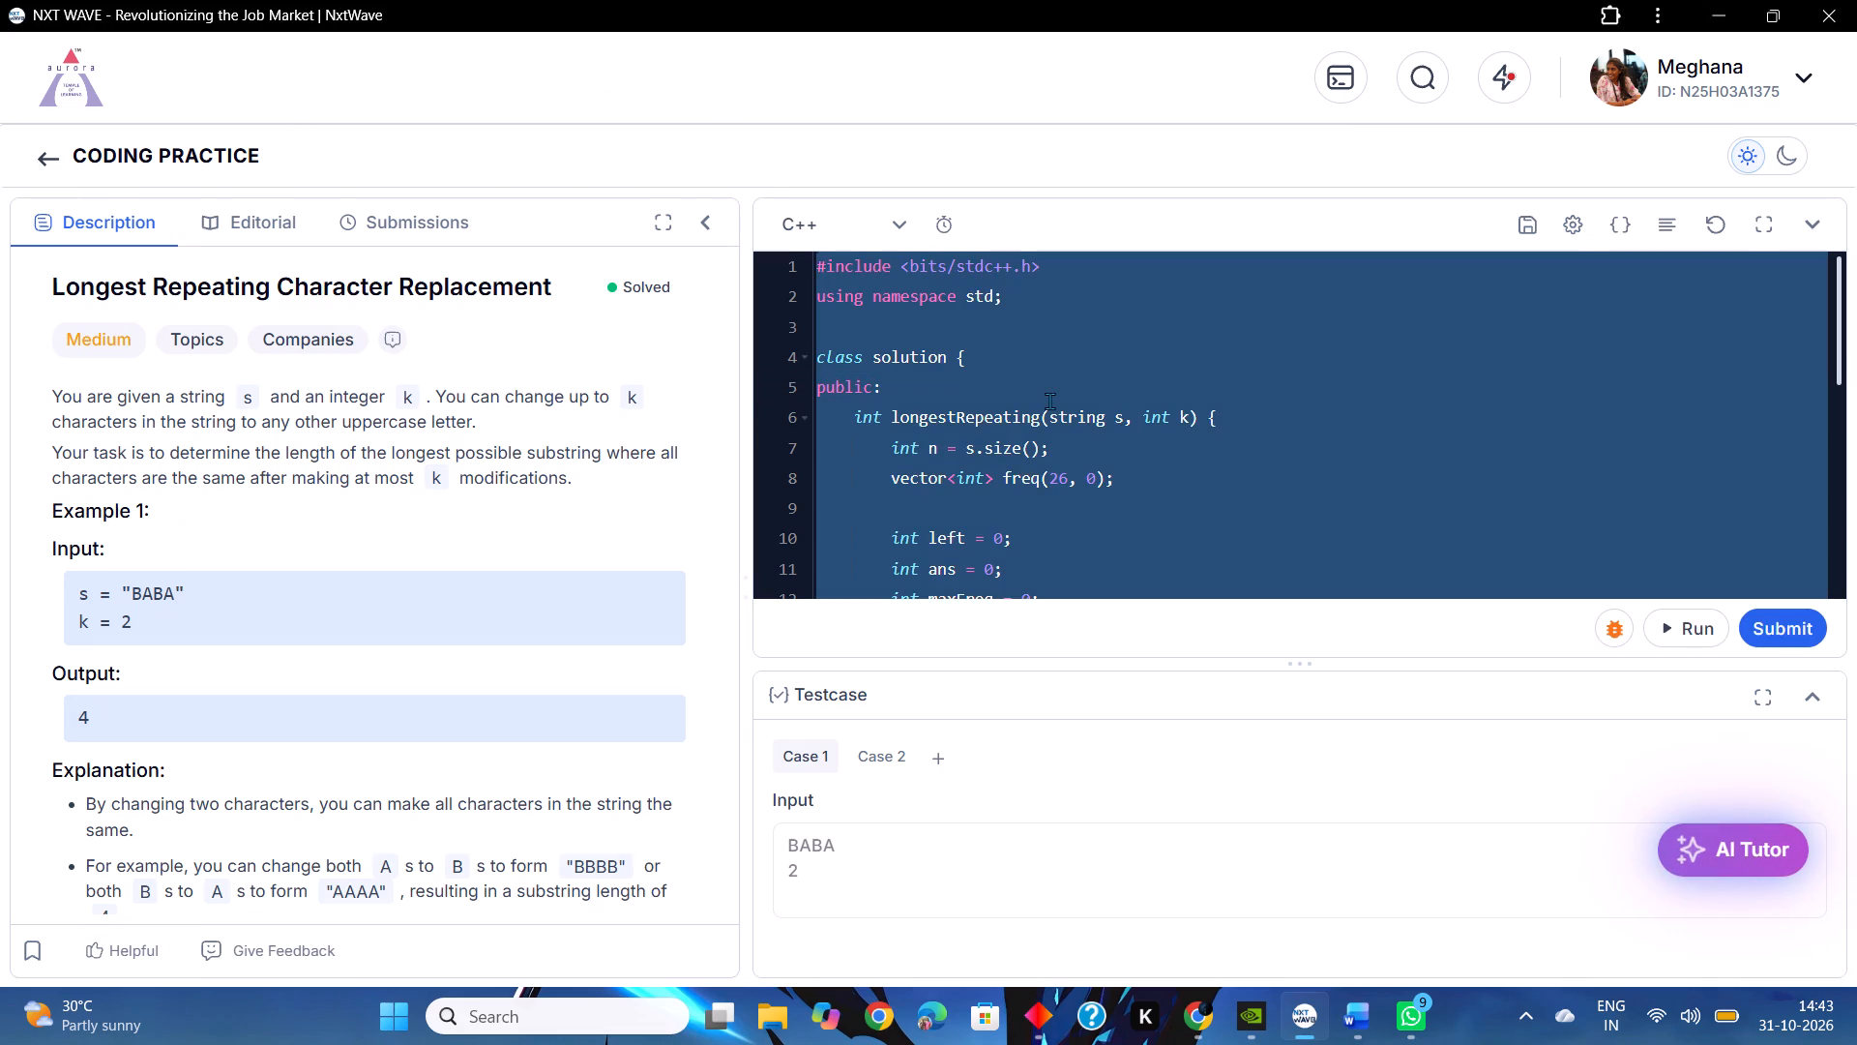
key("ctrl+c")
left_click(1695, 613)
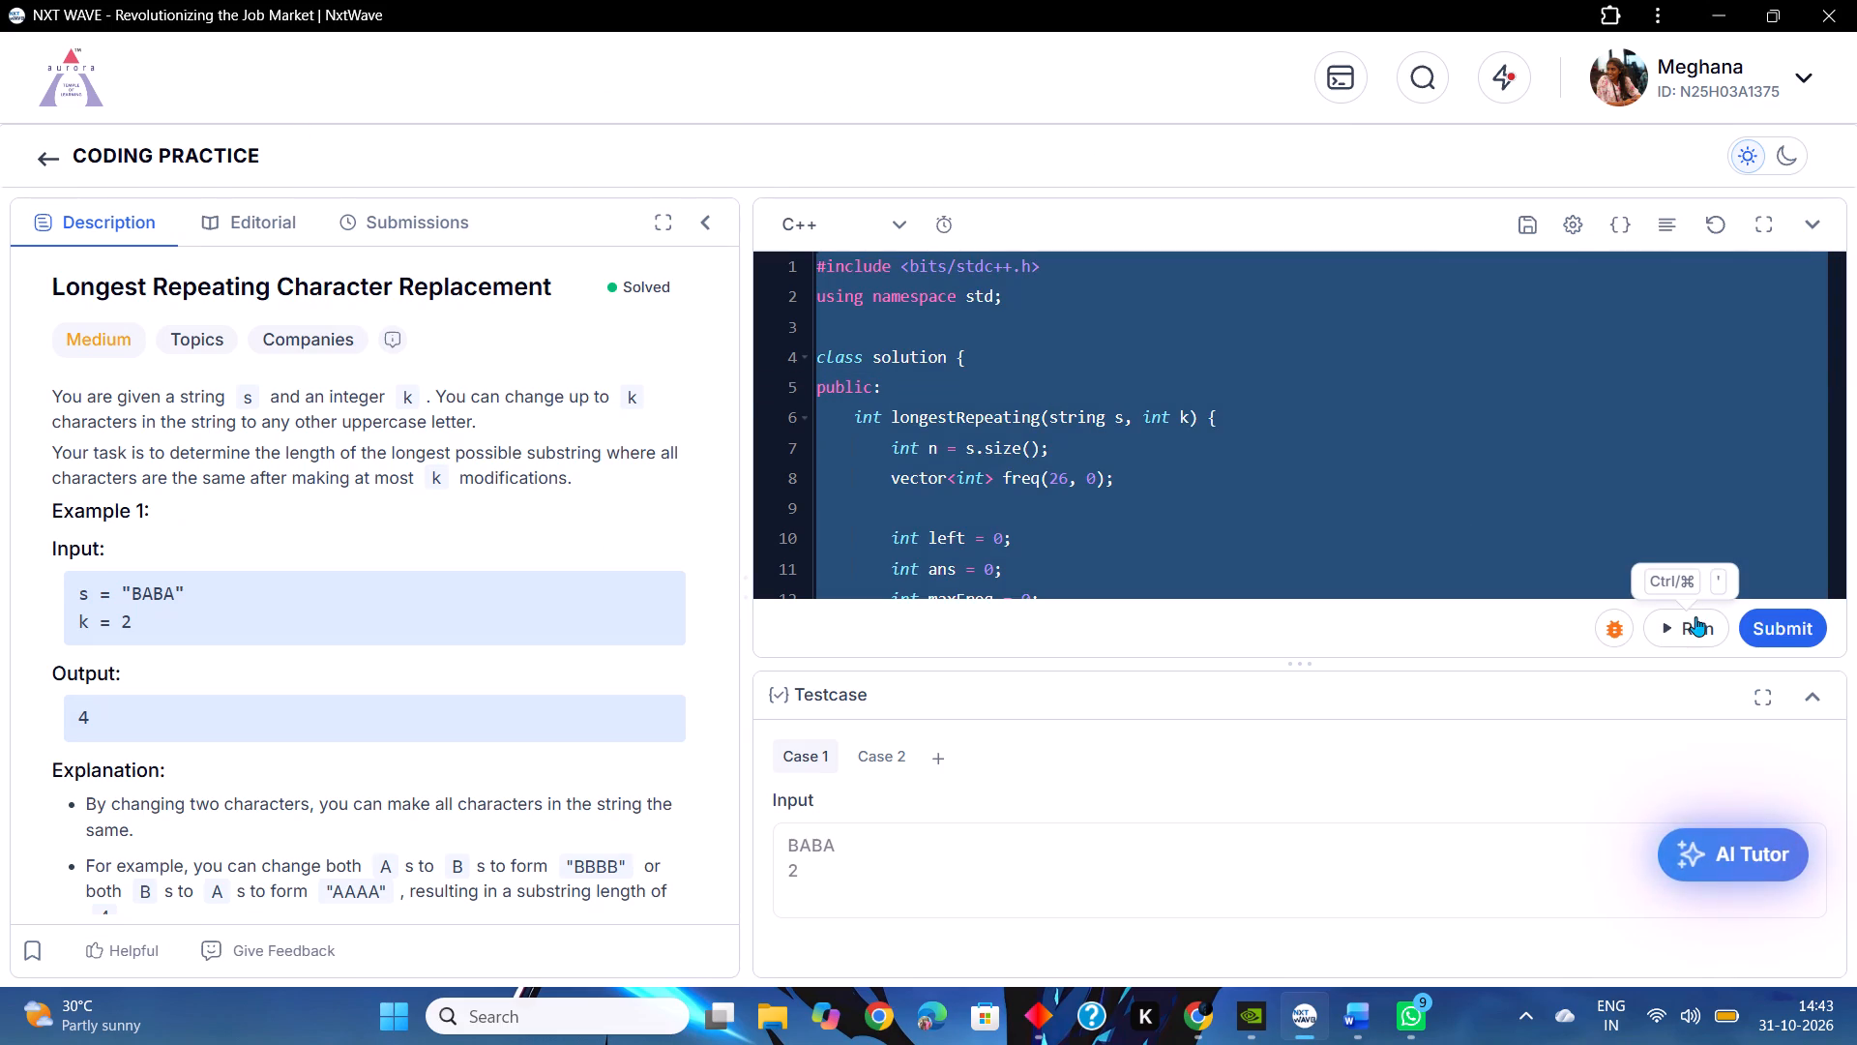
left_click(1704, 634)
key("alt+Tab")
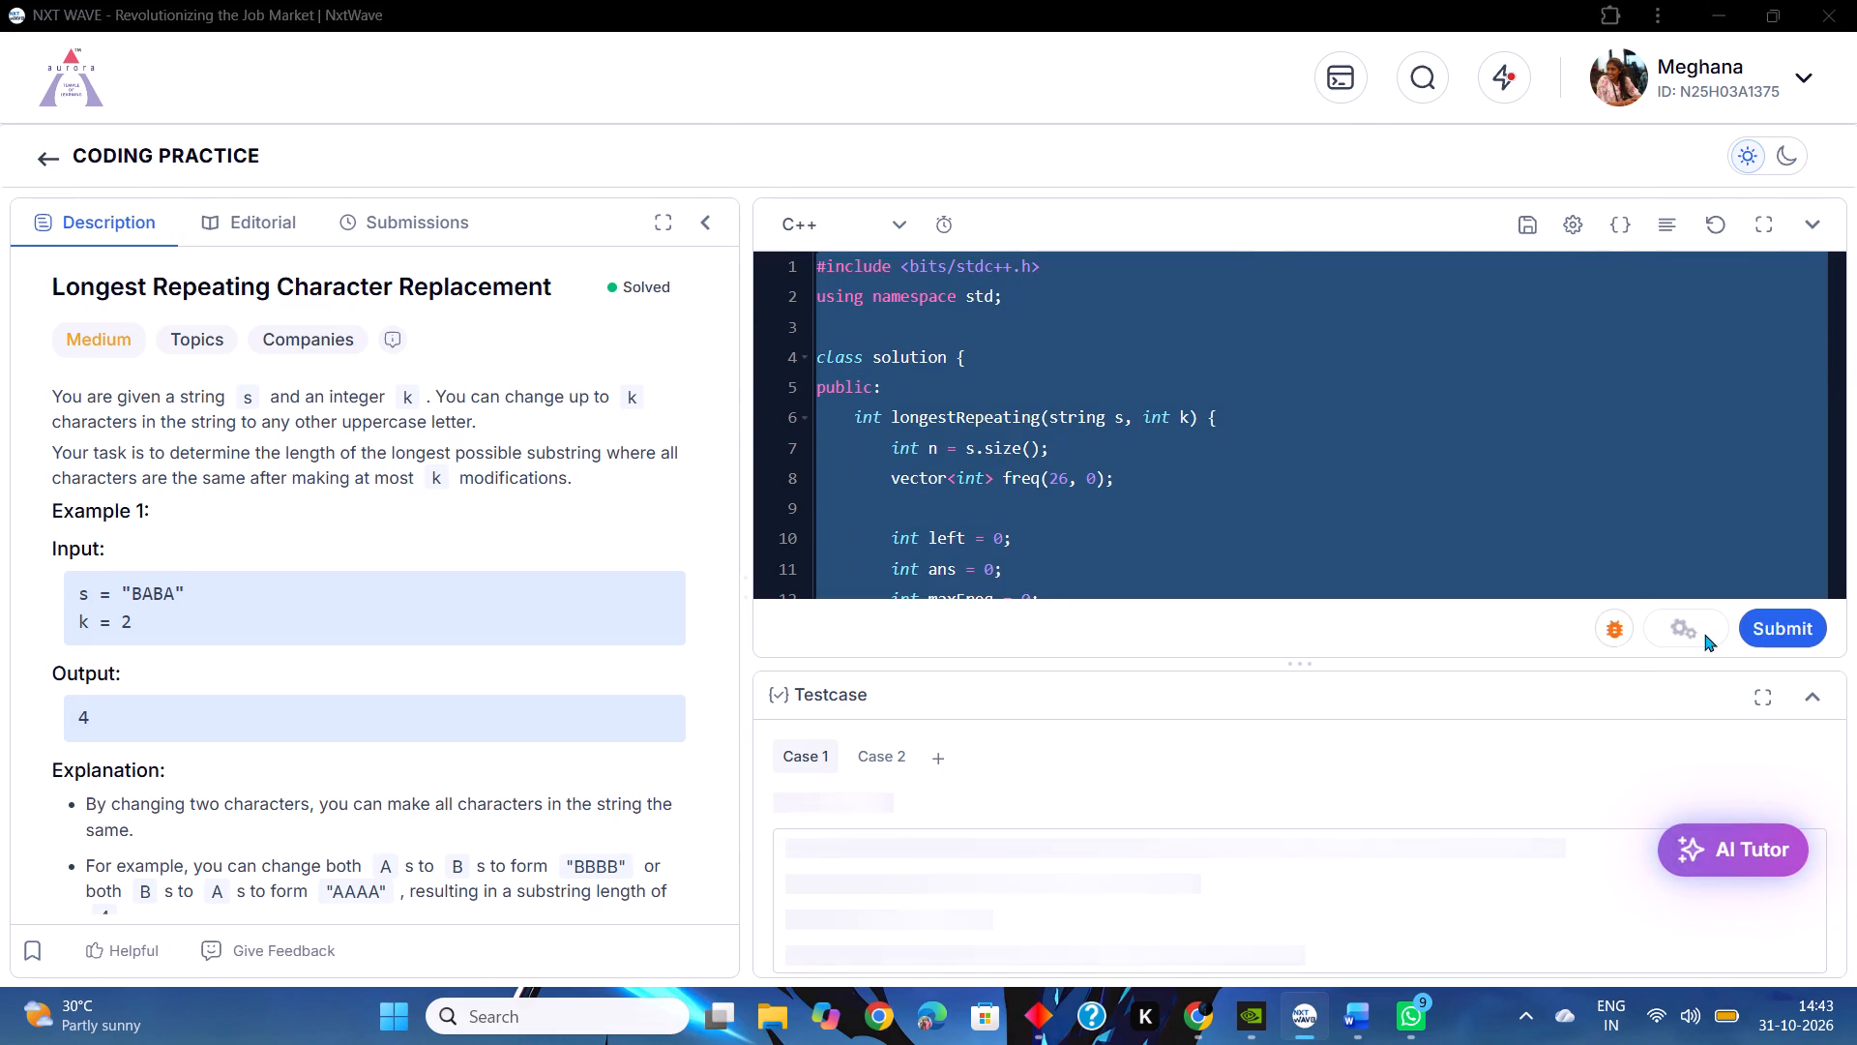
key("ctrl+v")
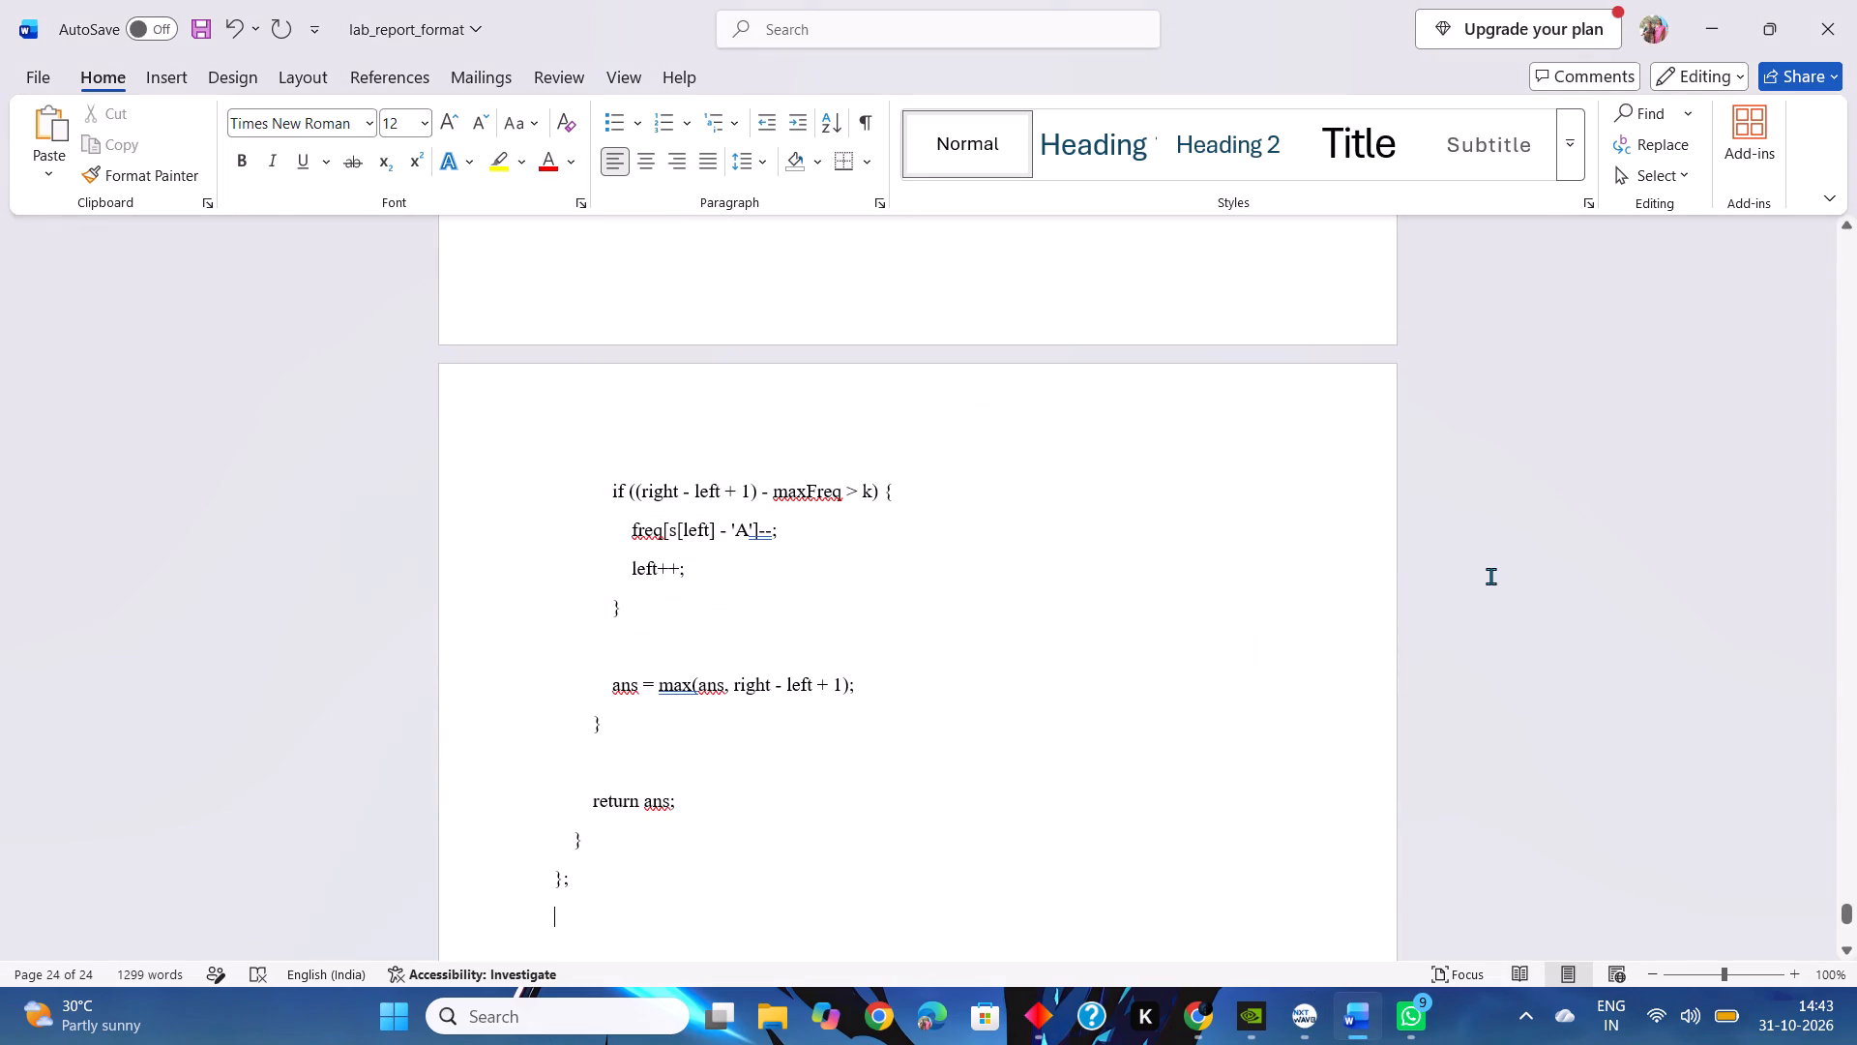
Capture the Longest Repeating Character Replacement page in NxtWave with its compiled test case, and paste the screenshot below the Q15 code in Word.
key("alt+Tab")
left_click(1187, 476)
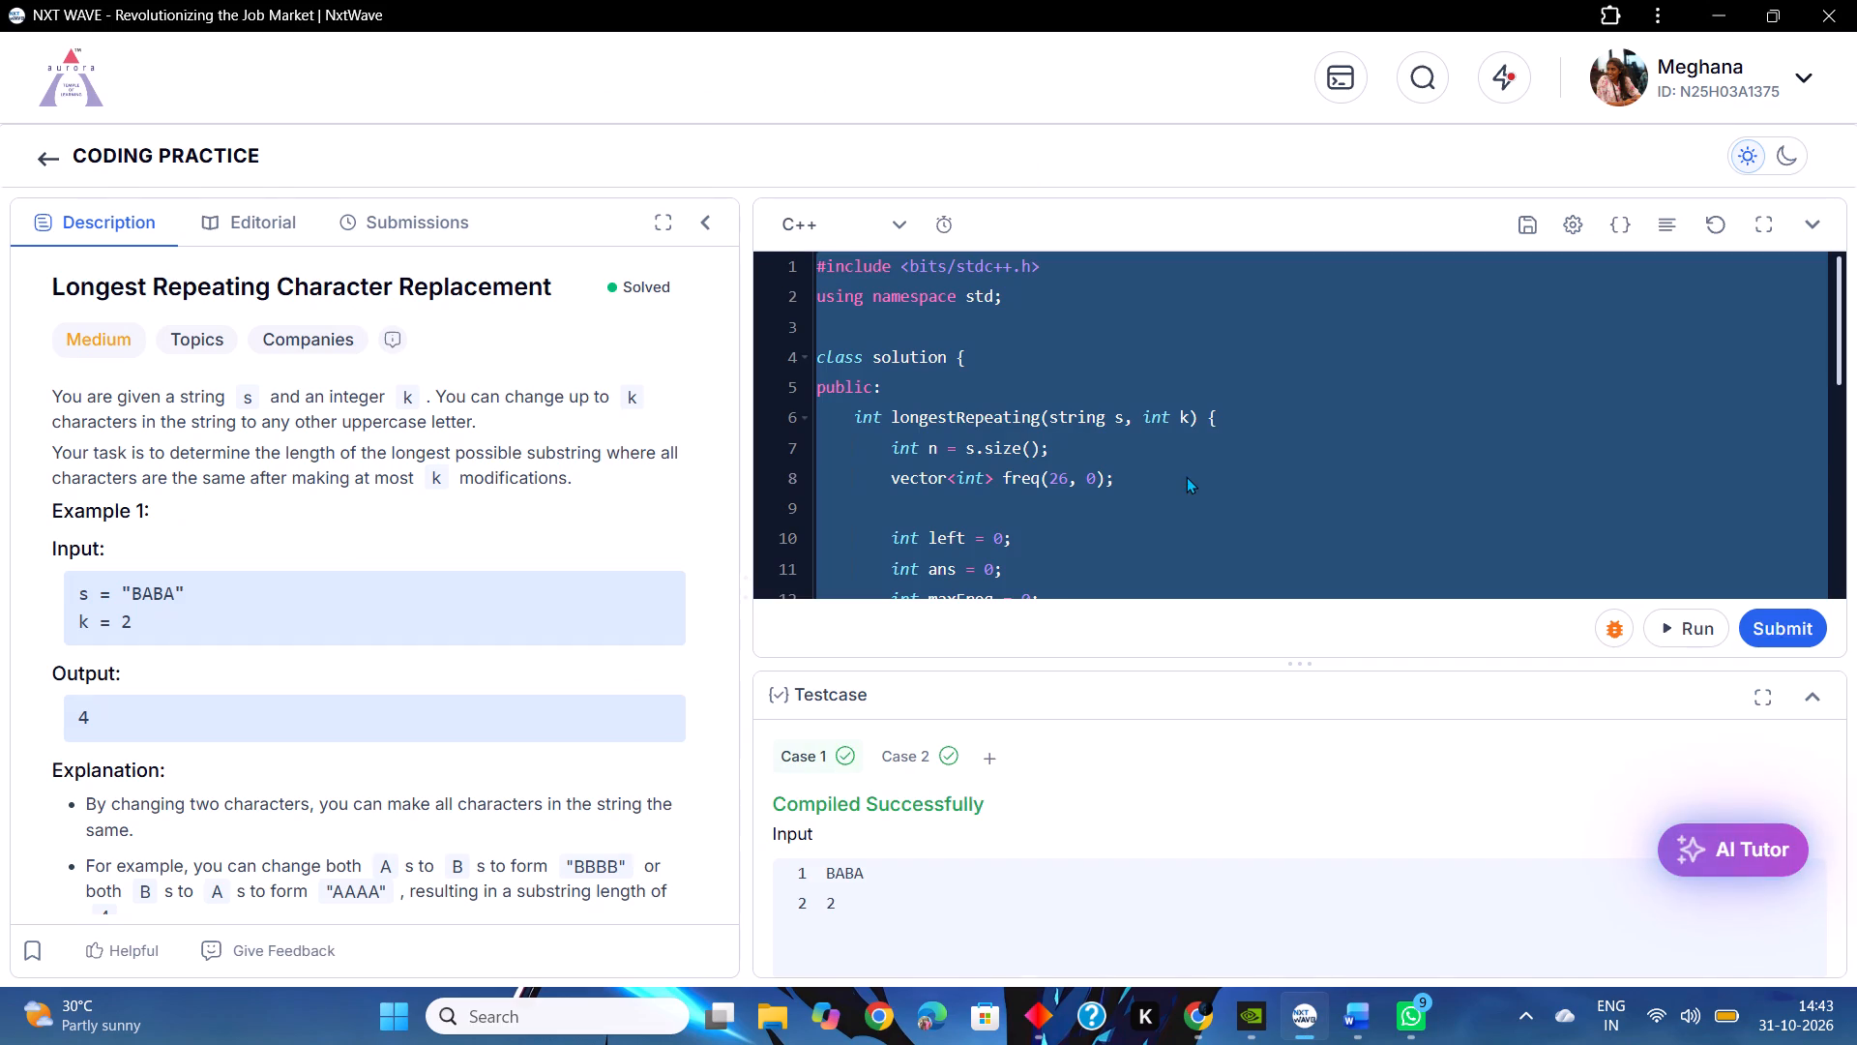
key("Print")
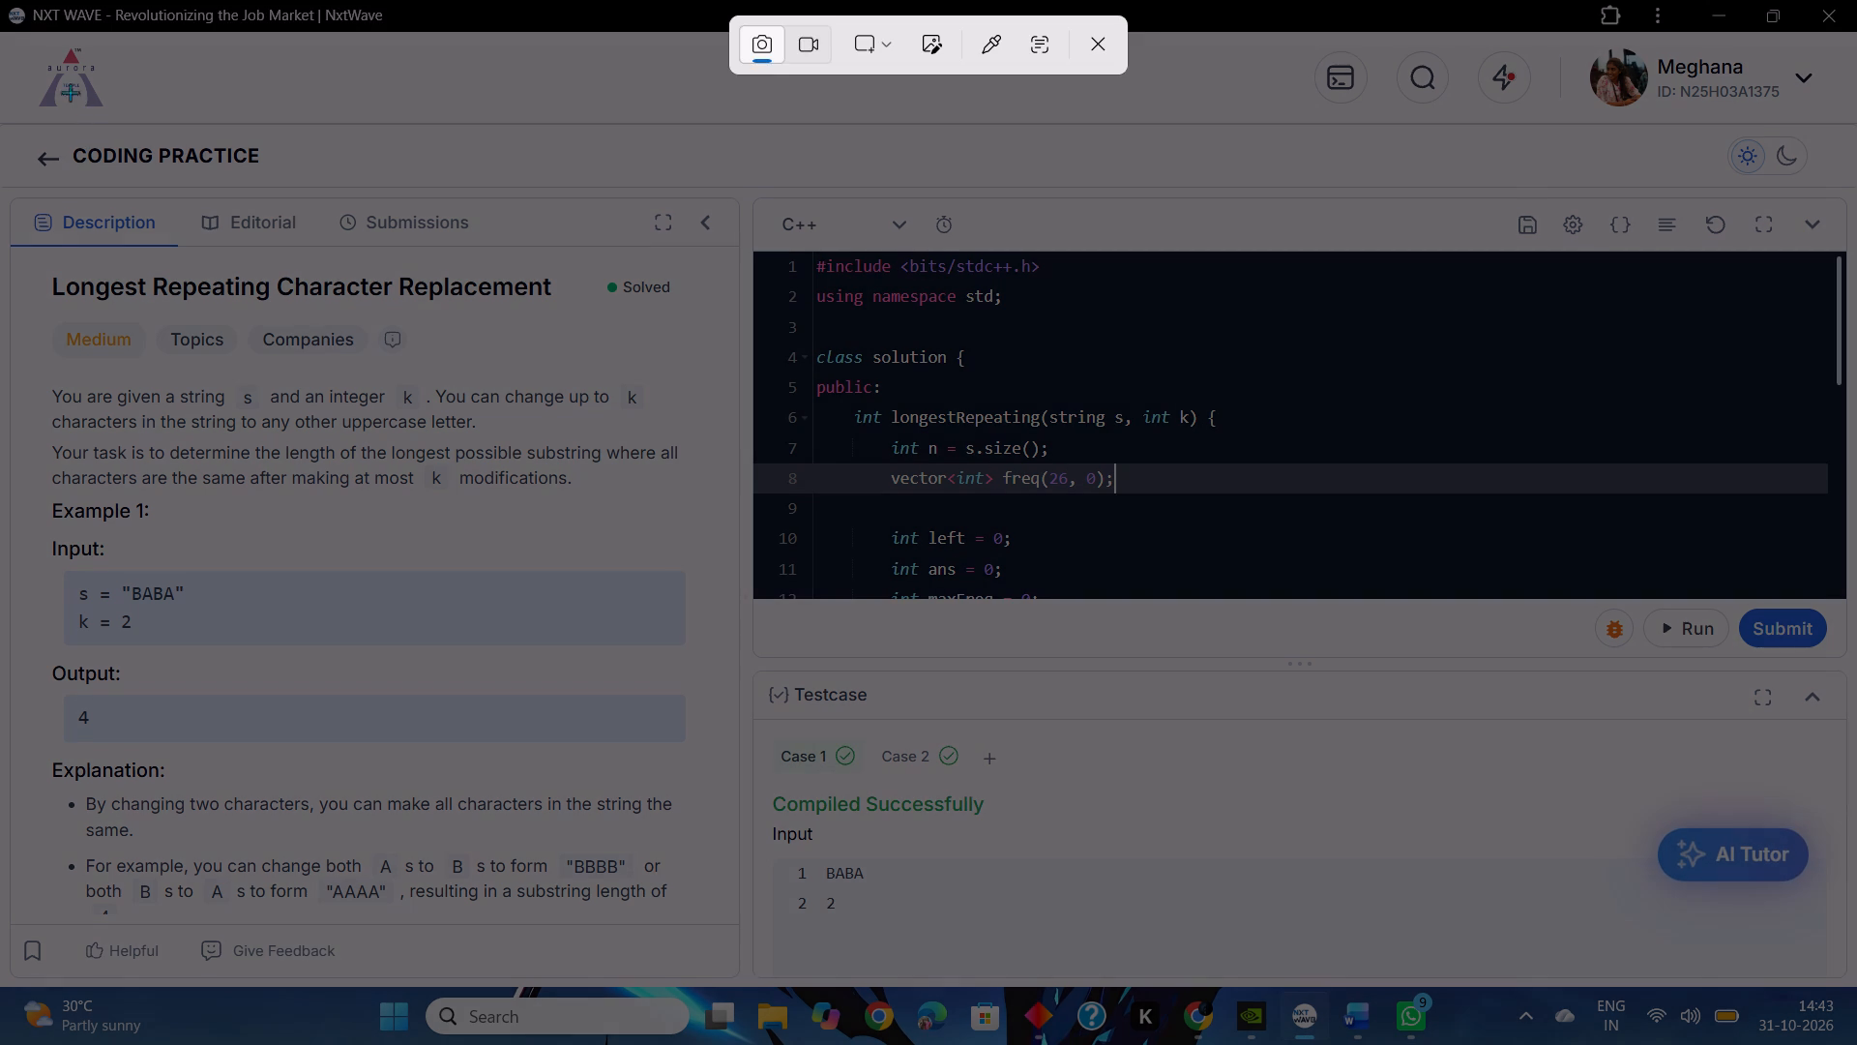
left_click_drag(2, 33, 1856, 974)
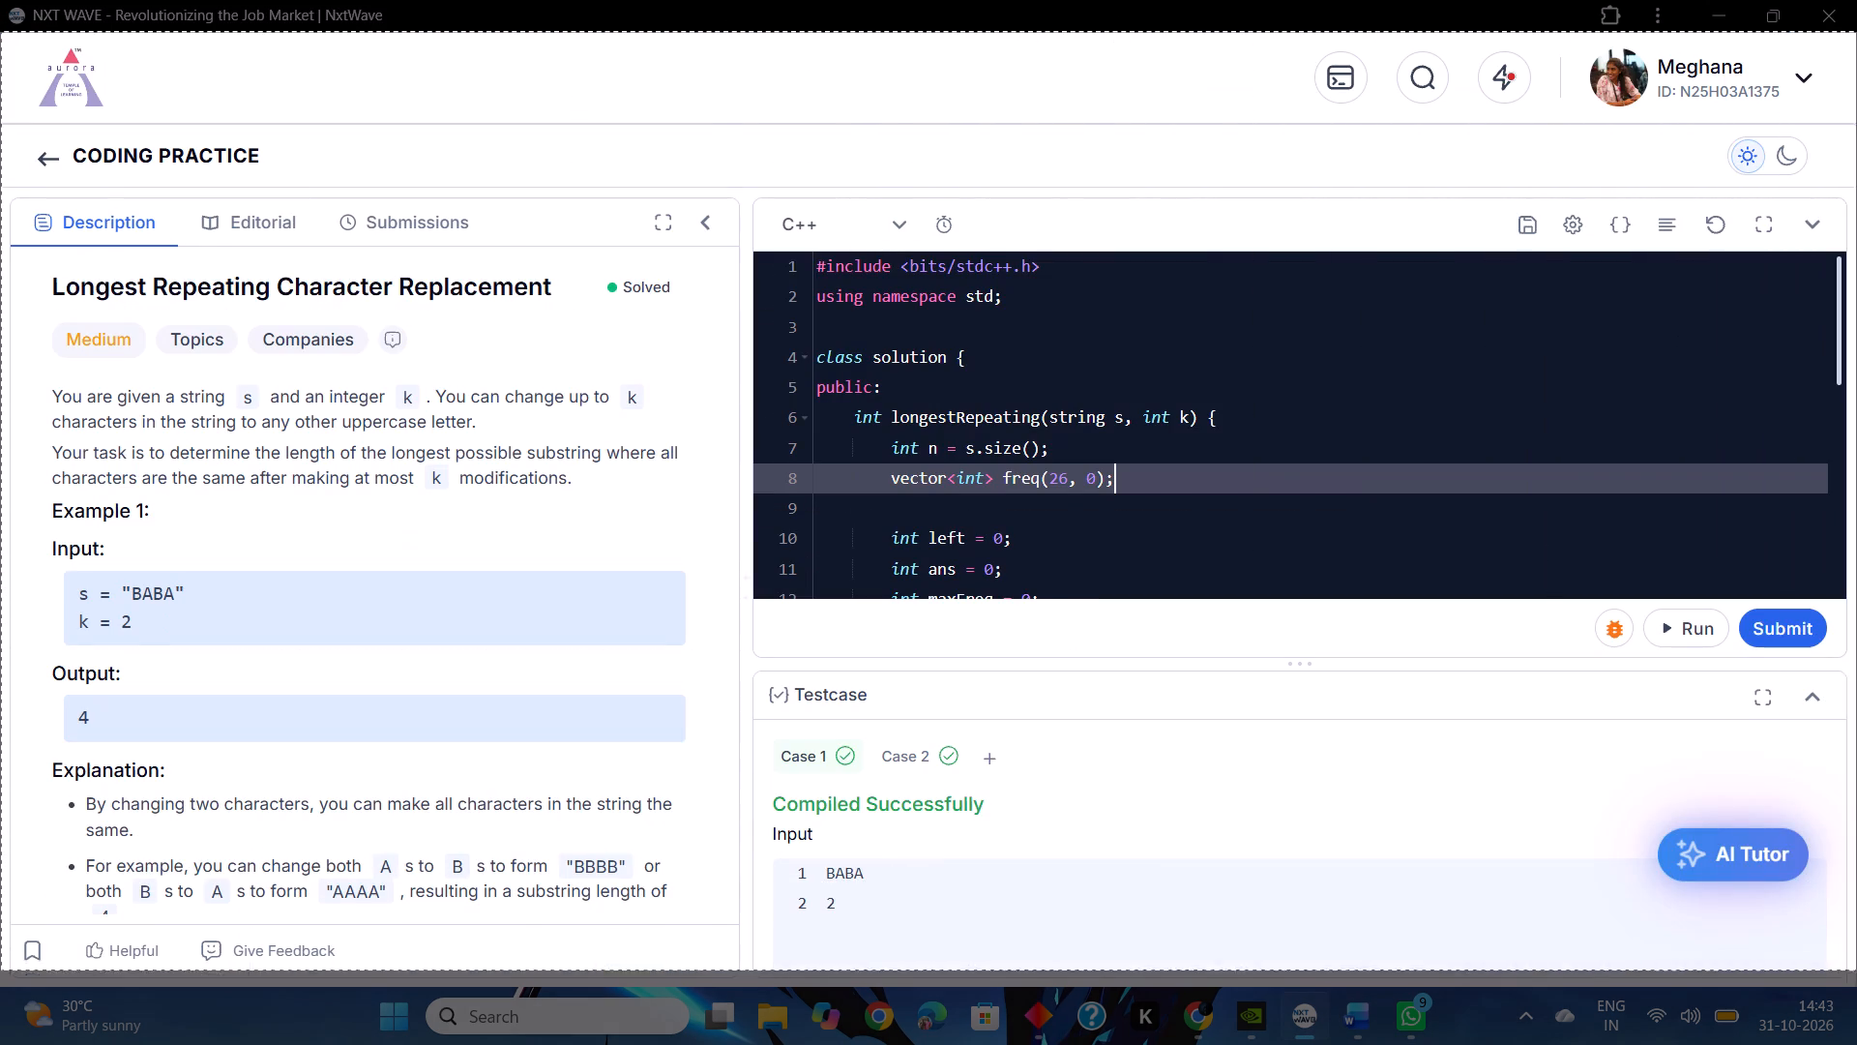
left_click_drag(1856, 974, 1856, 986)
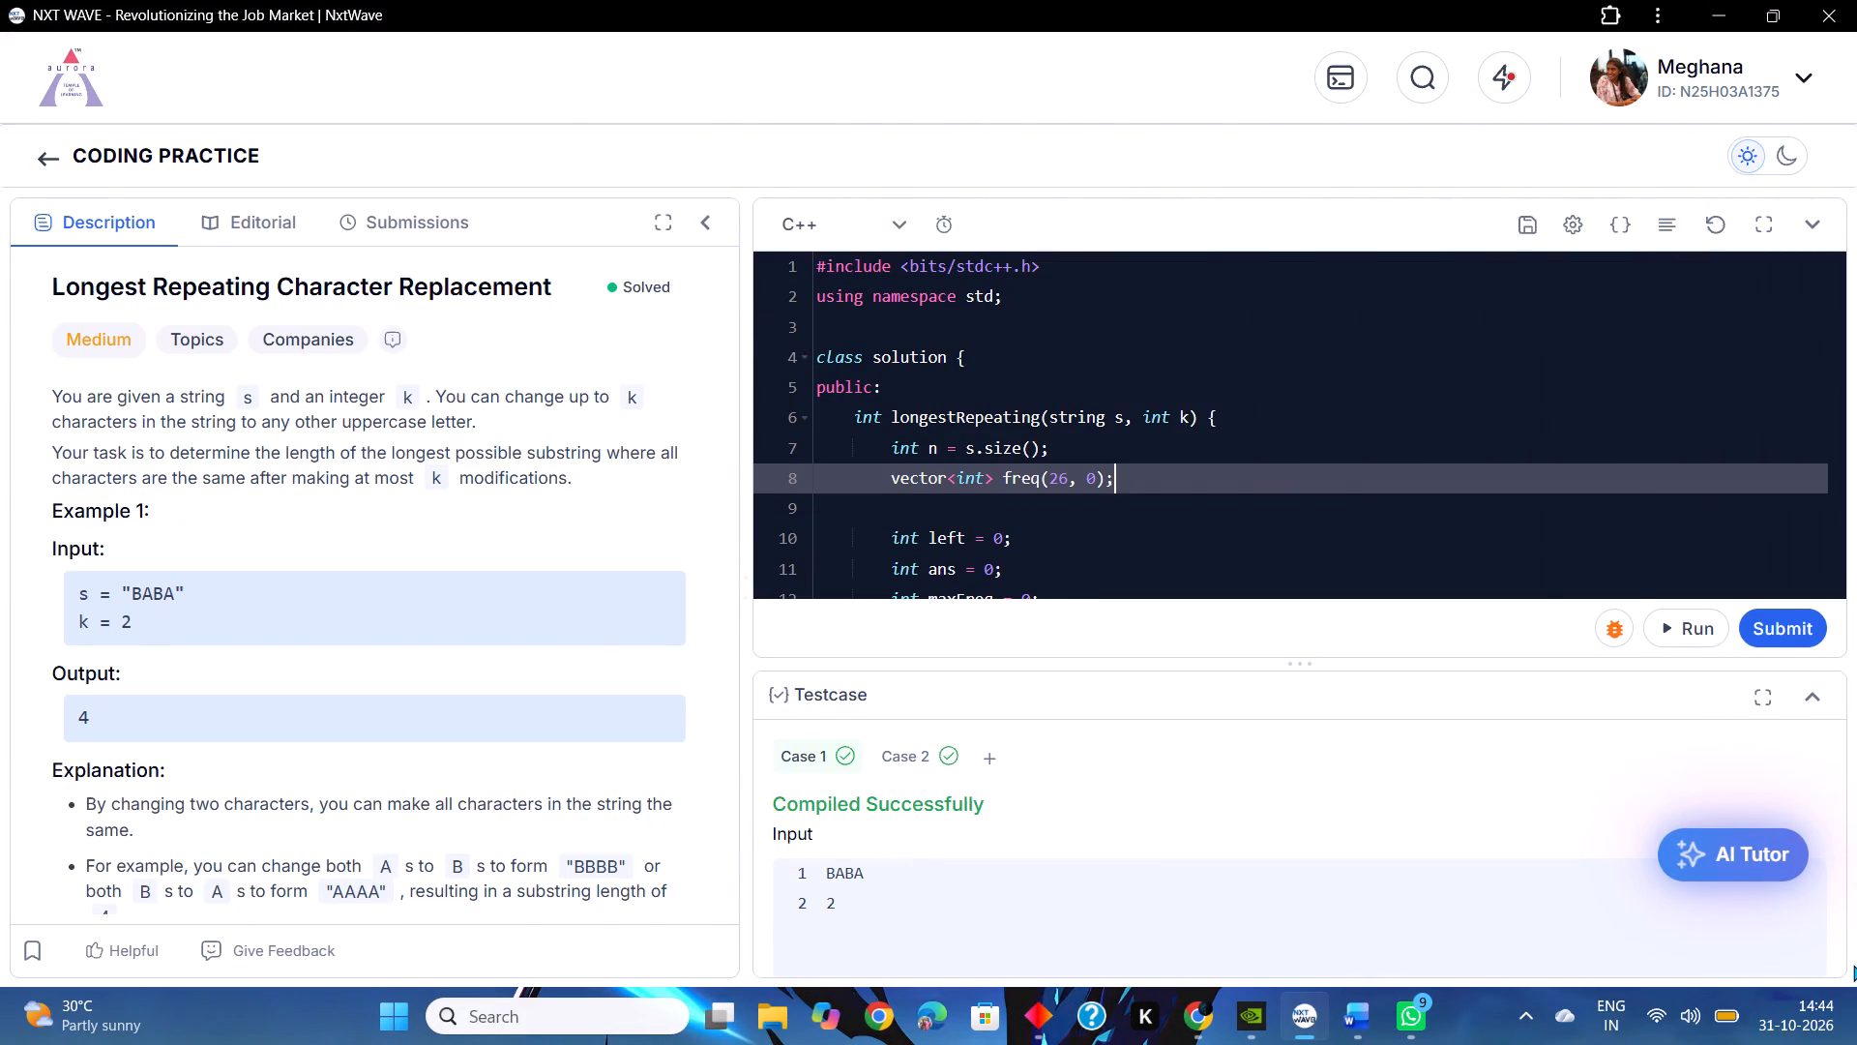
key("alt+Tab")
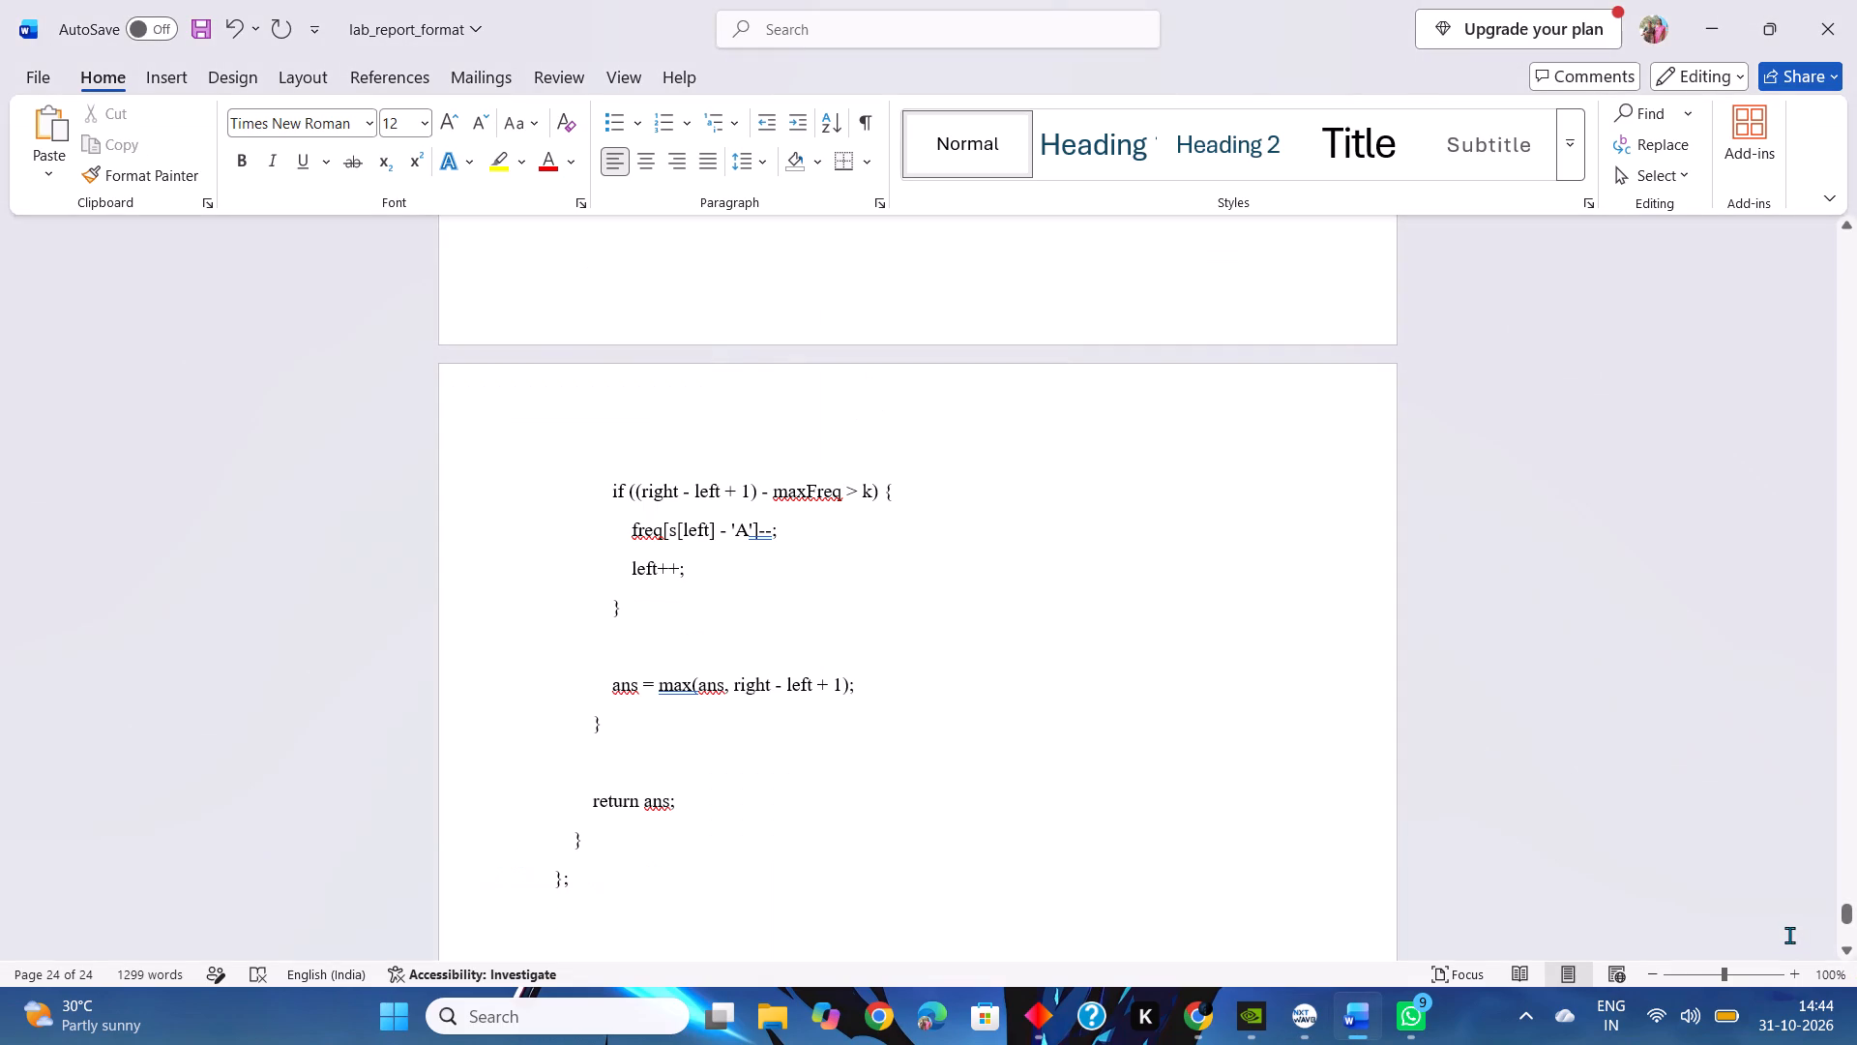
key("ctrl+v")
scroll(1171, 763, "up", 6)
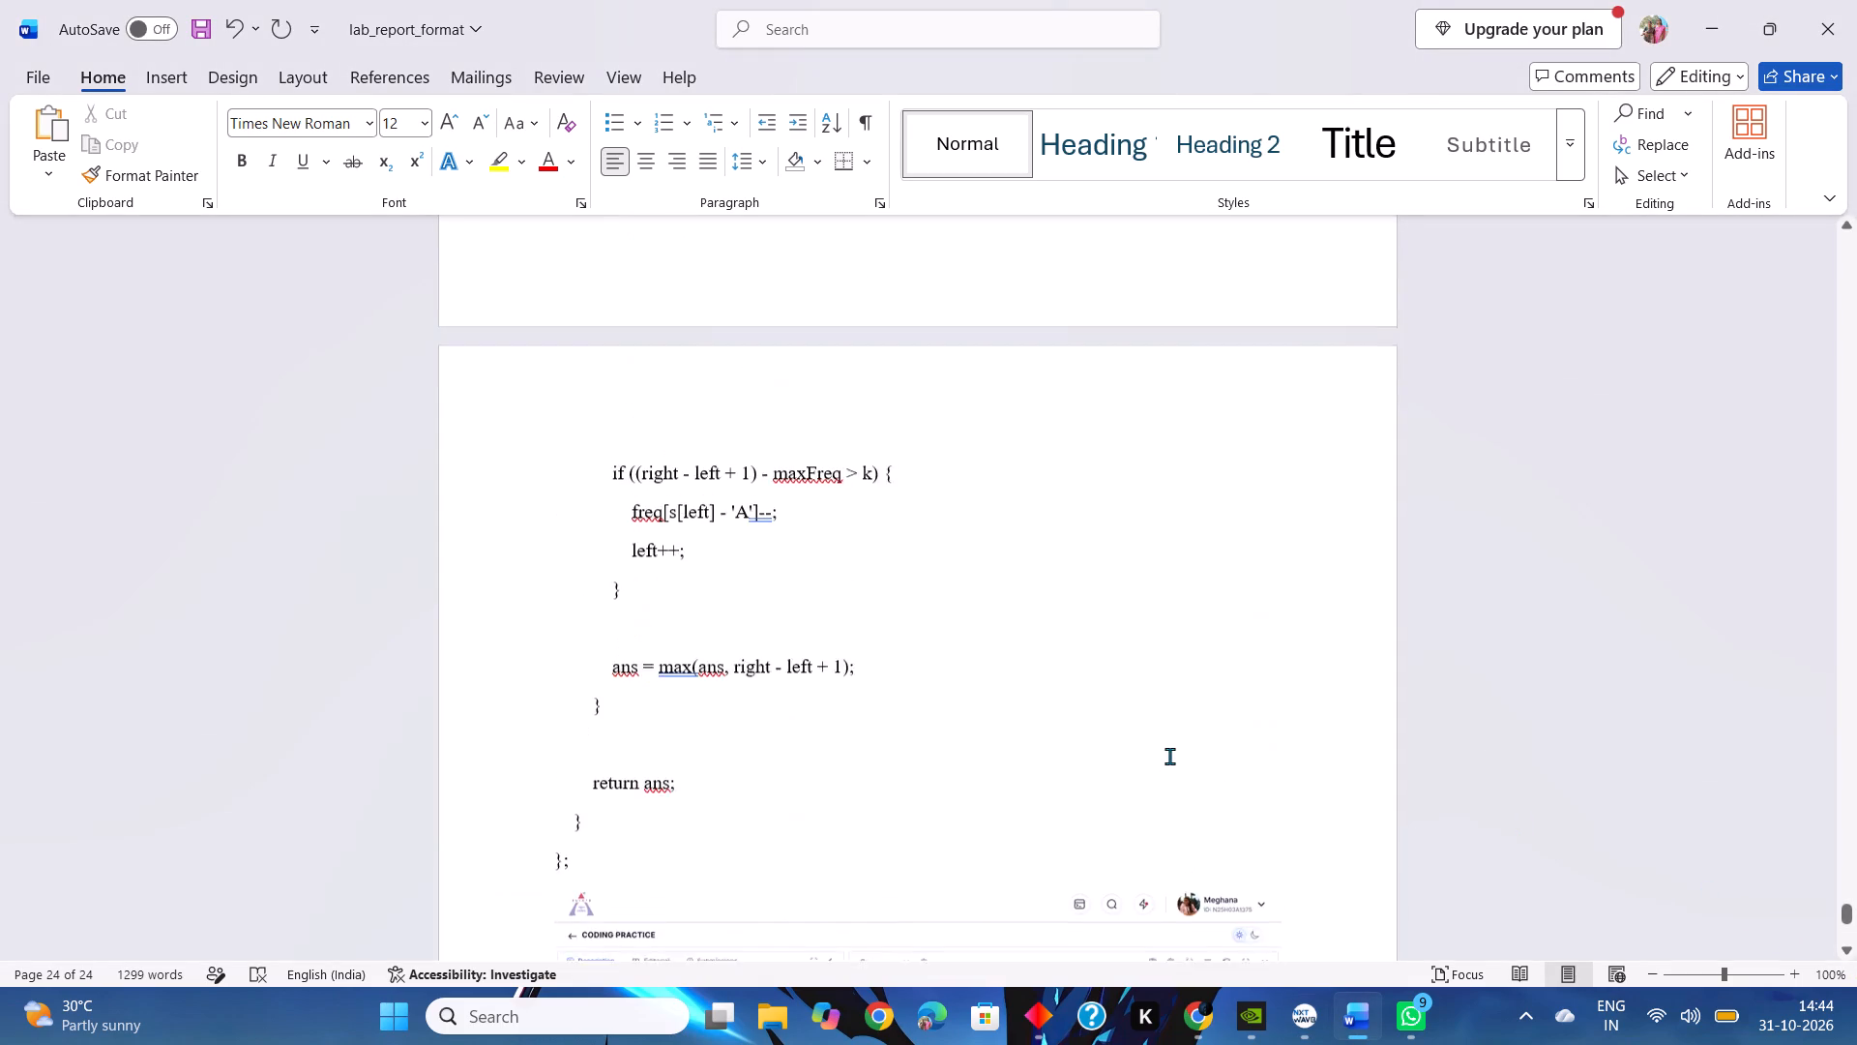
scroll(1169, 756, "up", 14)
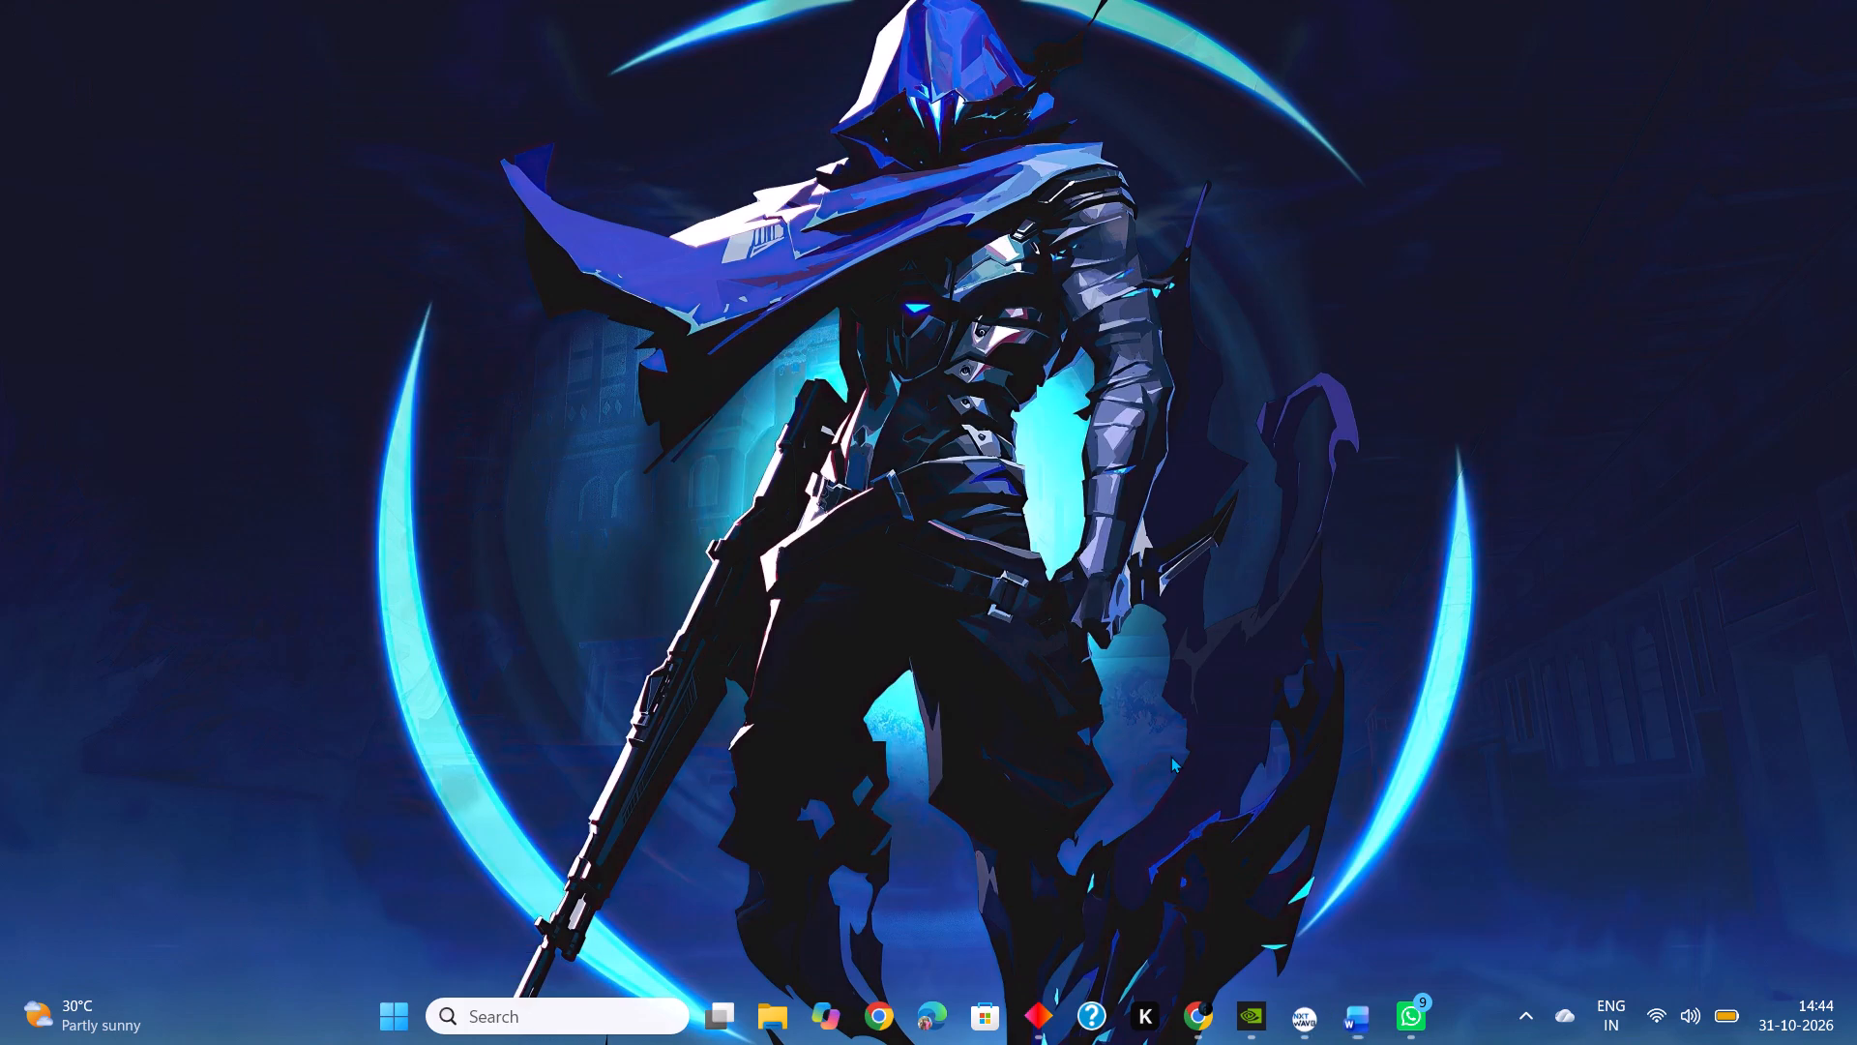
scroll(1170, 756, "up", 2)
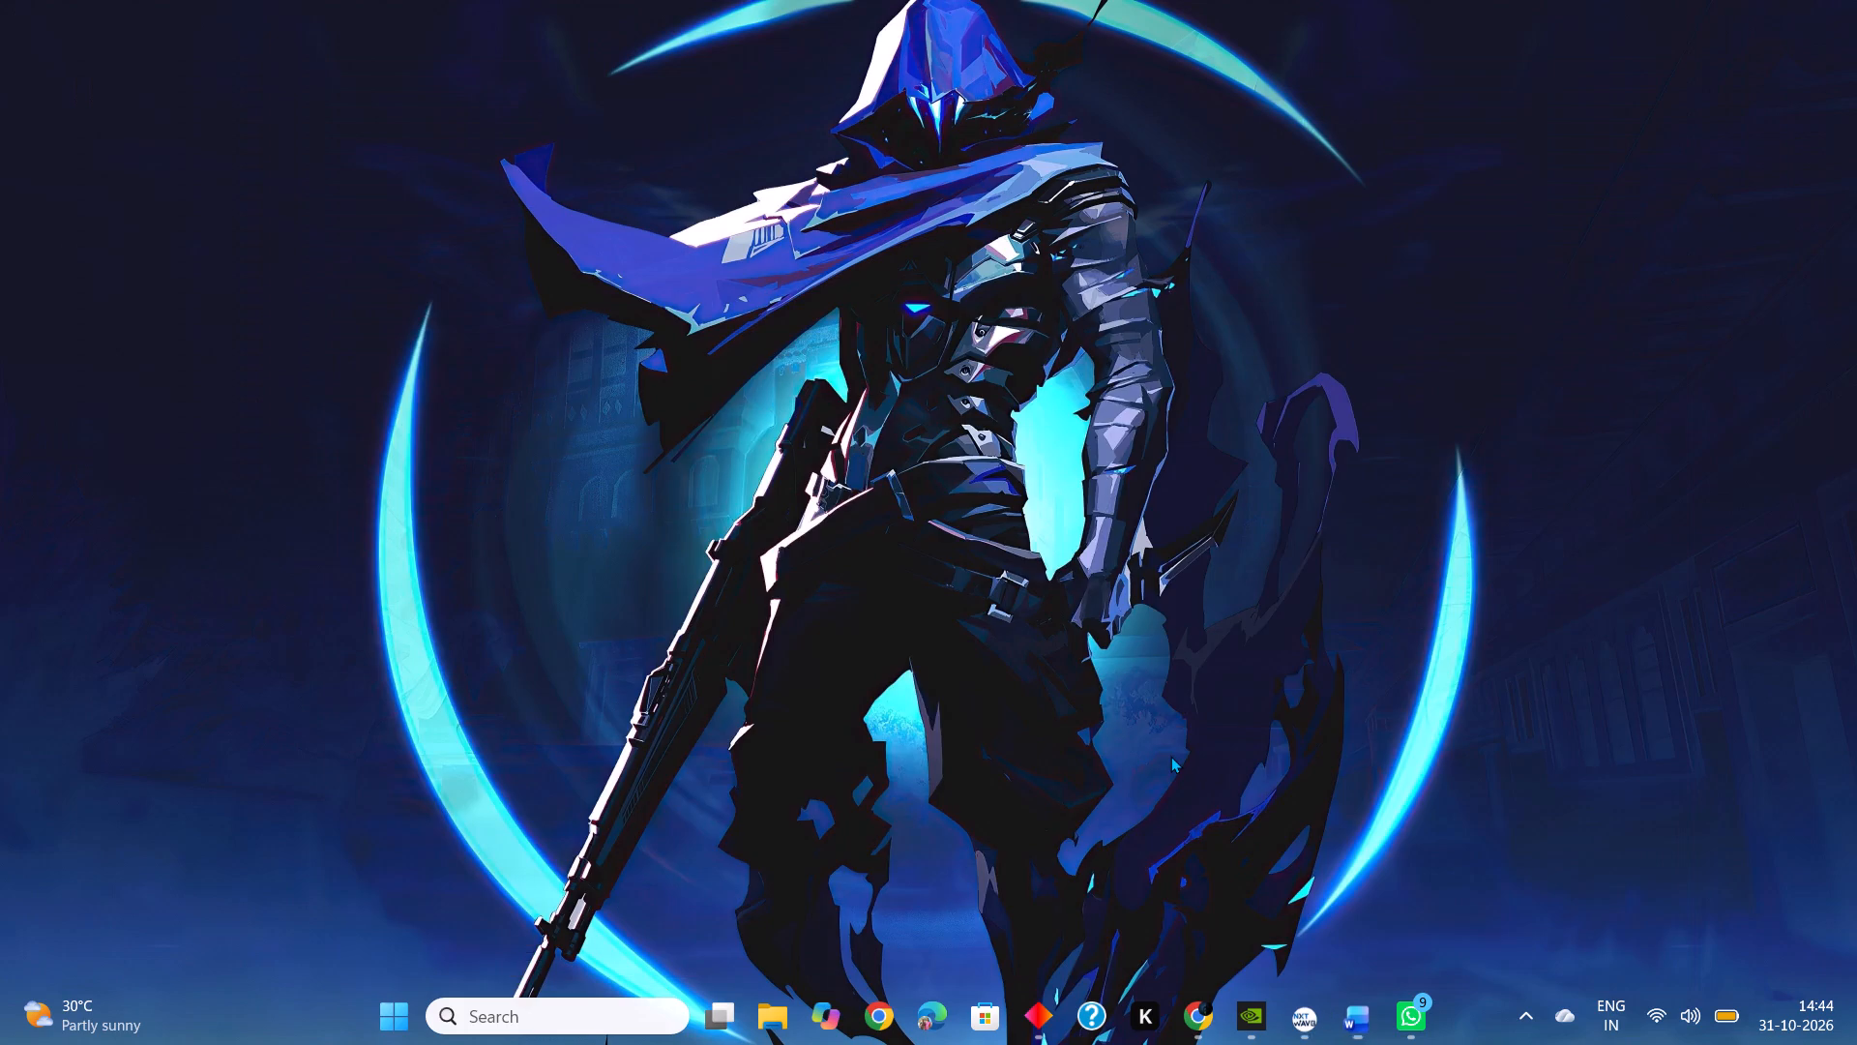
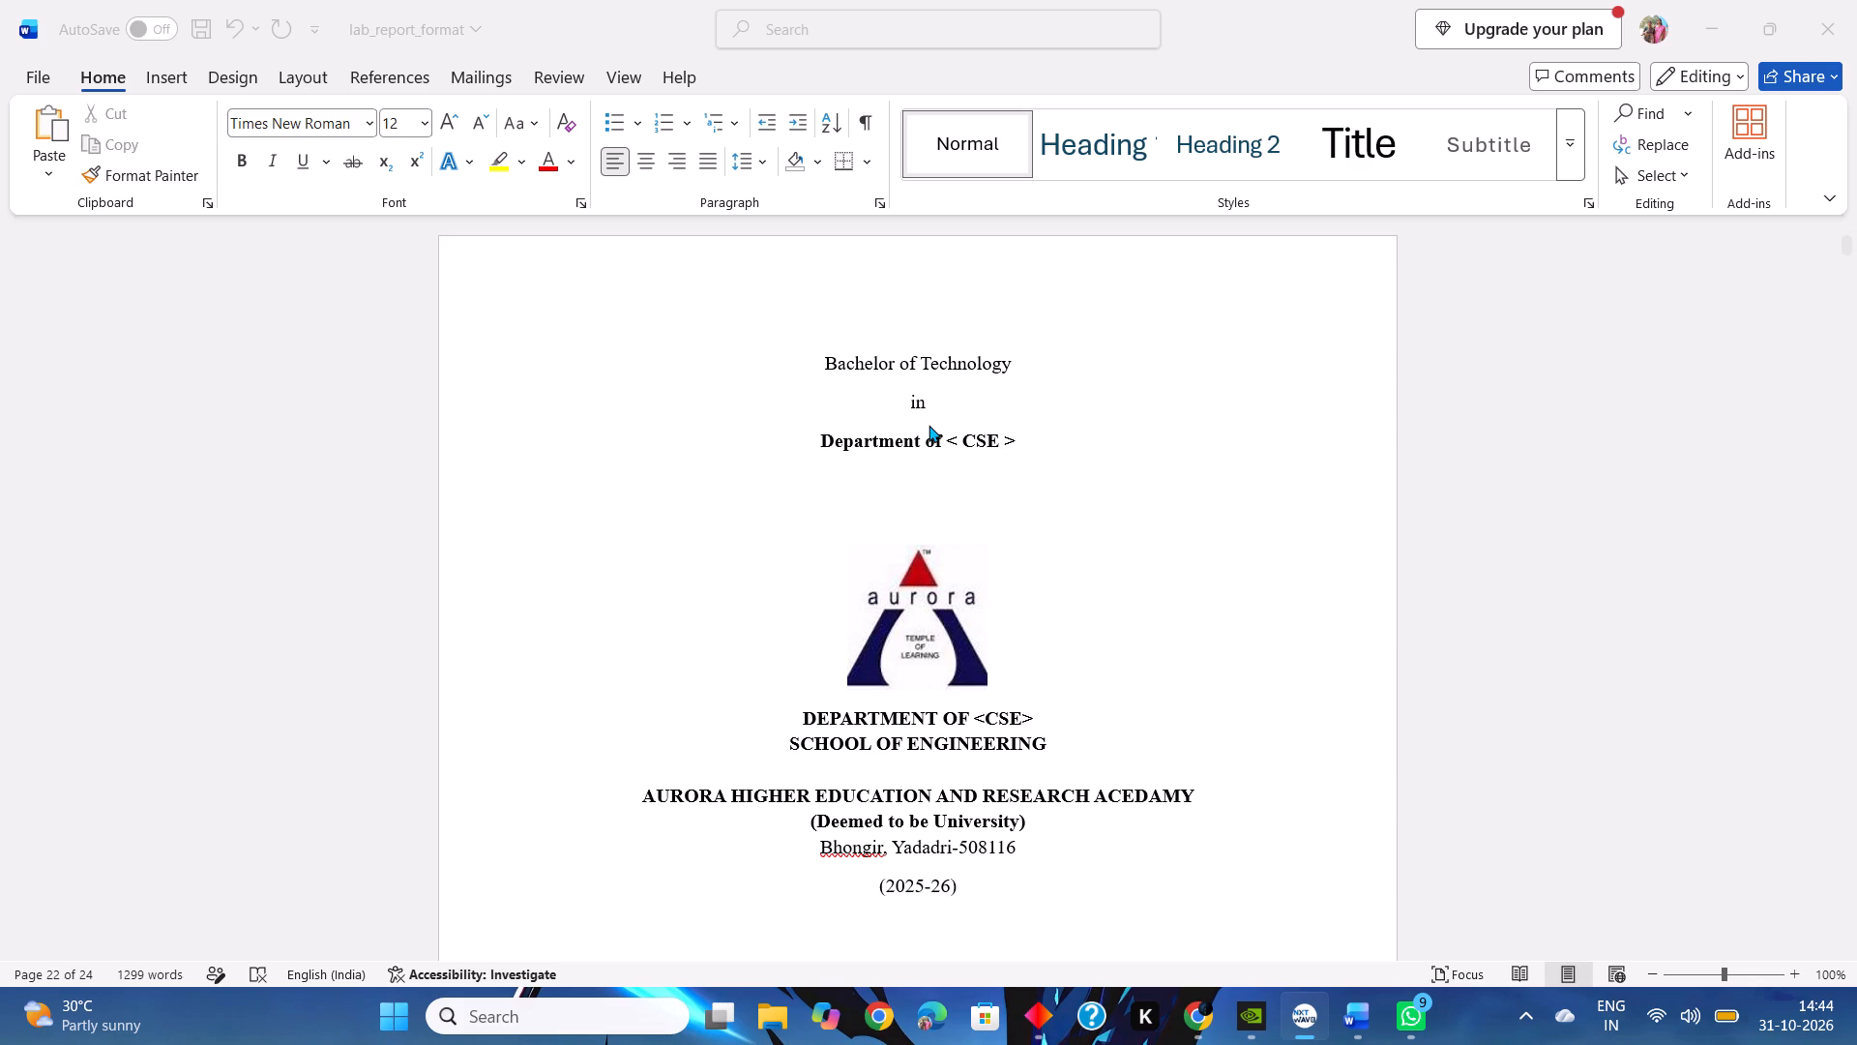
Review the report's cover page and the certificate page with its submission details, date and signatory block.
scroll(928, 425, "down", 1)
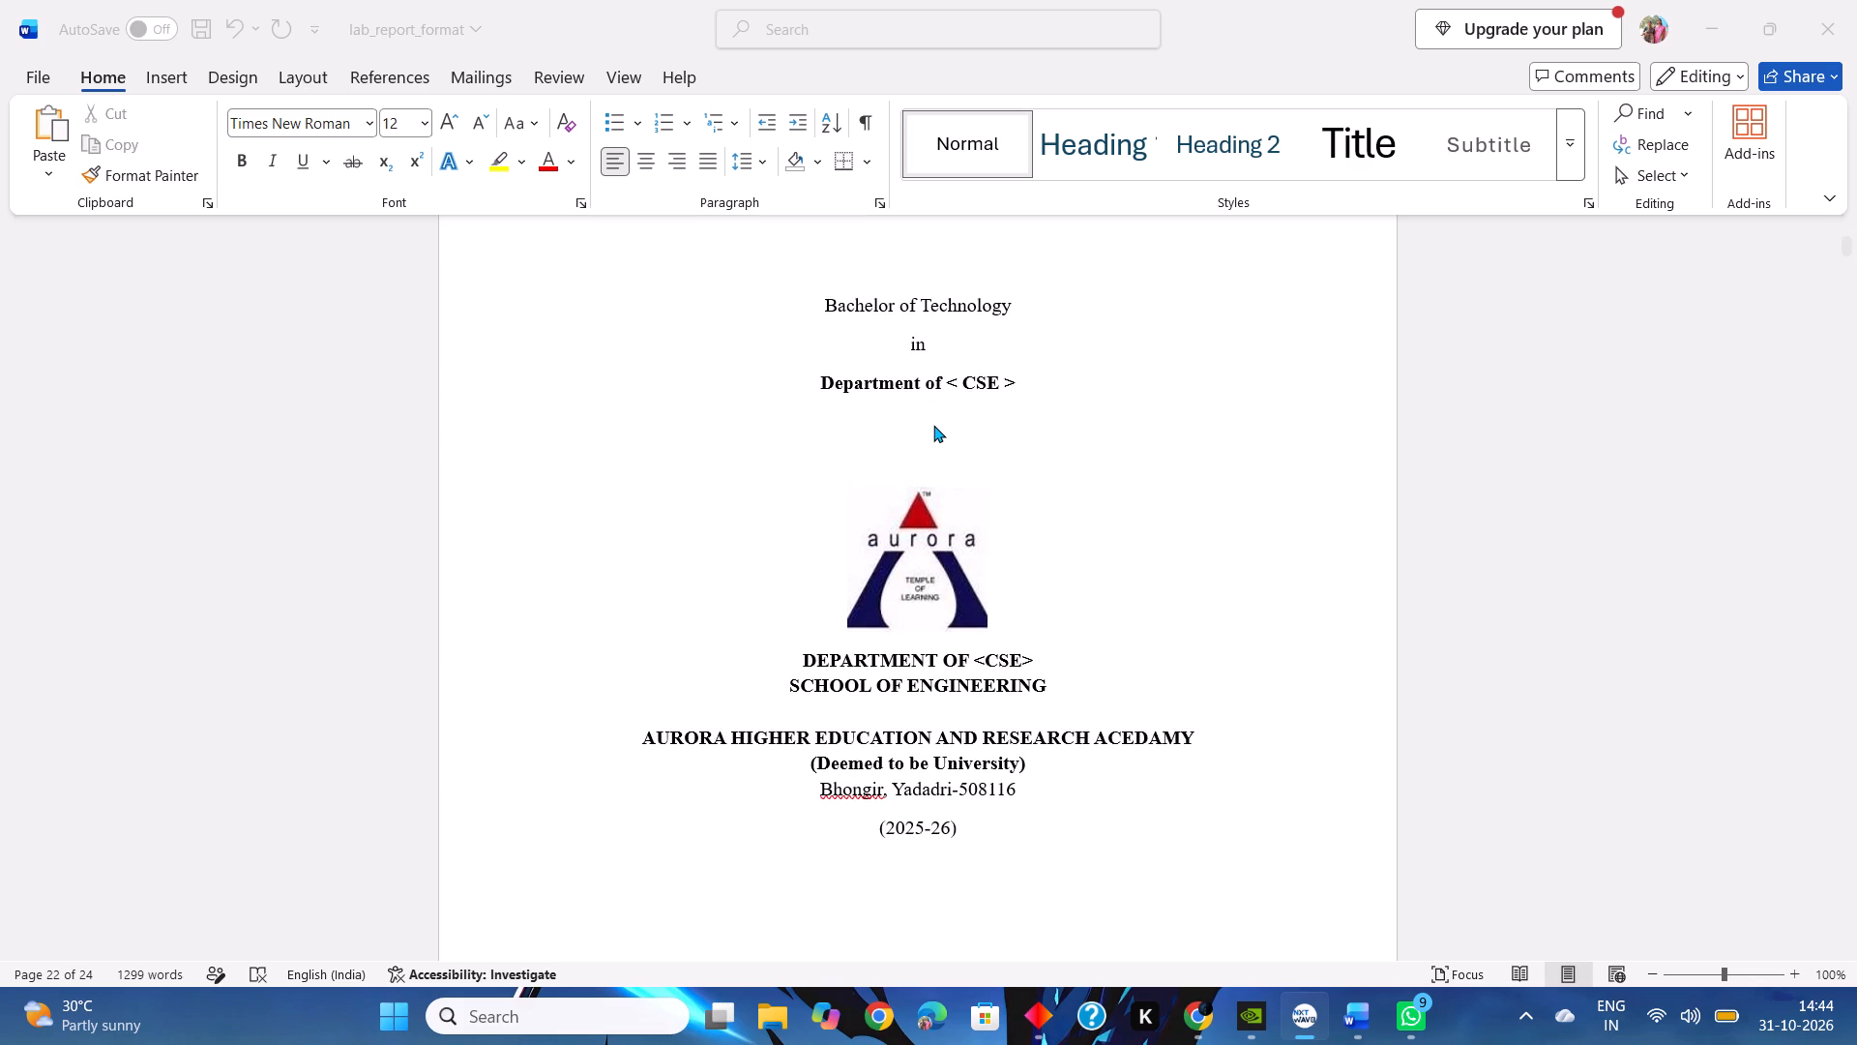
scroll(933, 425, "down", 17)
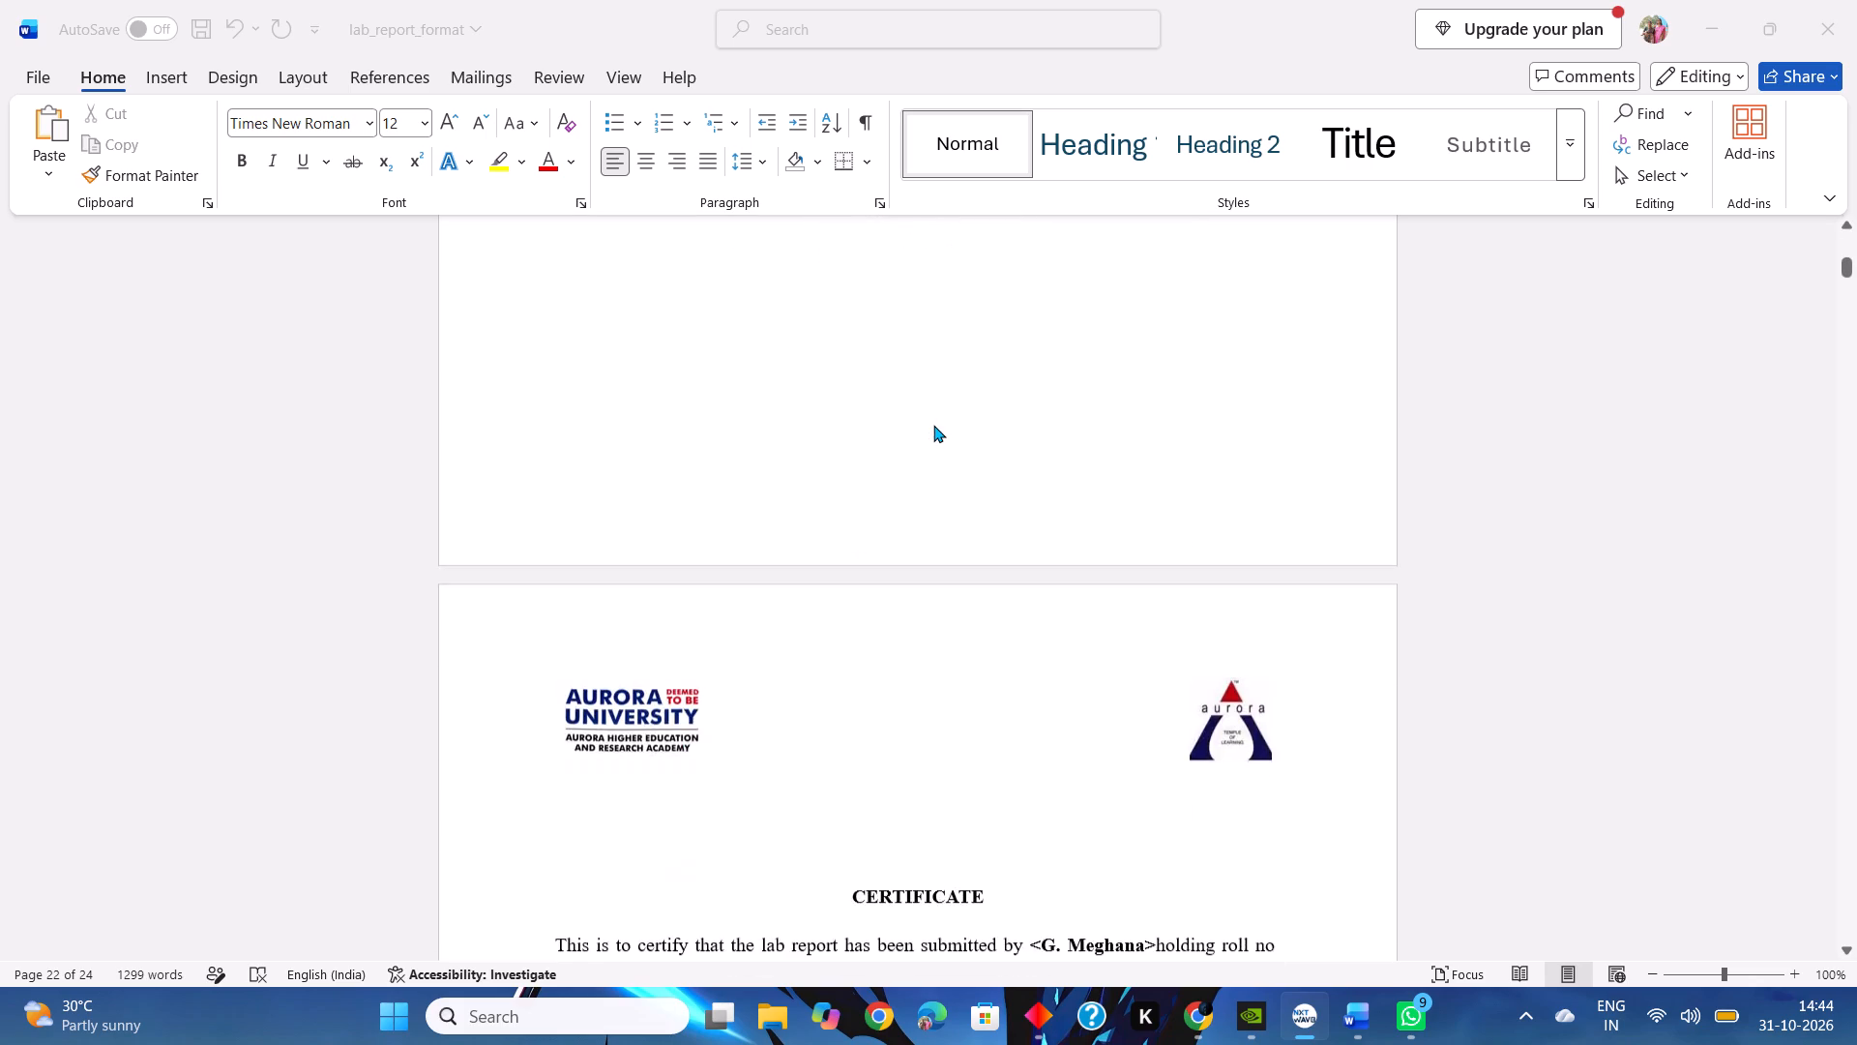
scroll(933, 425, "down", 6)
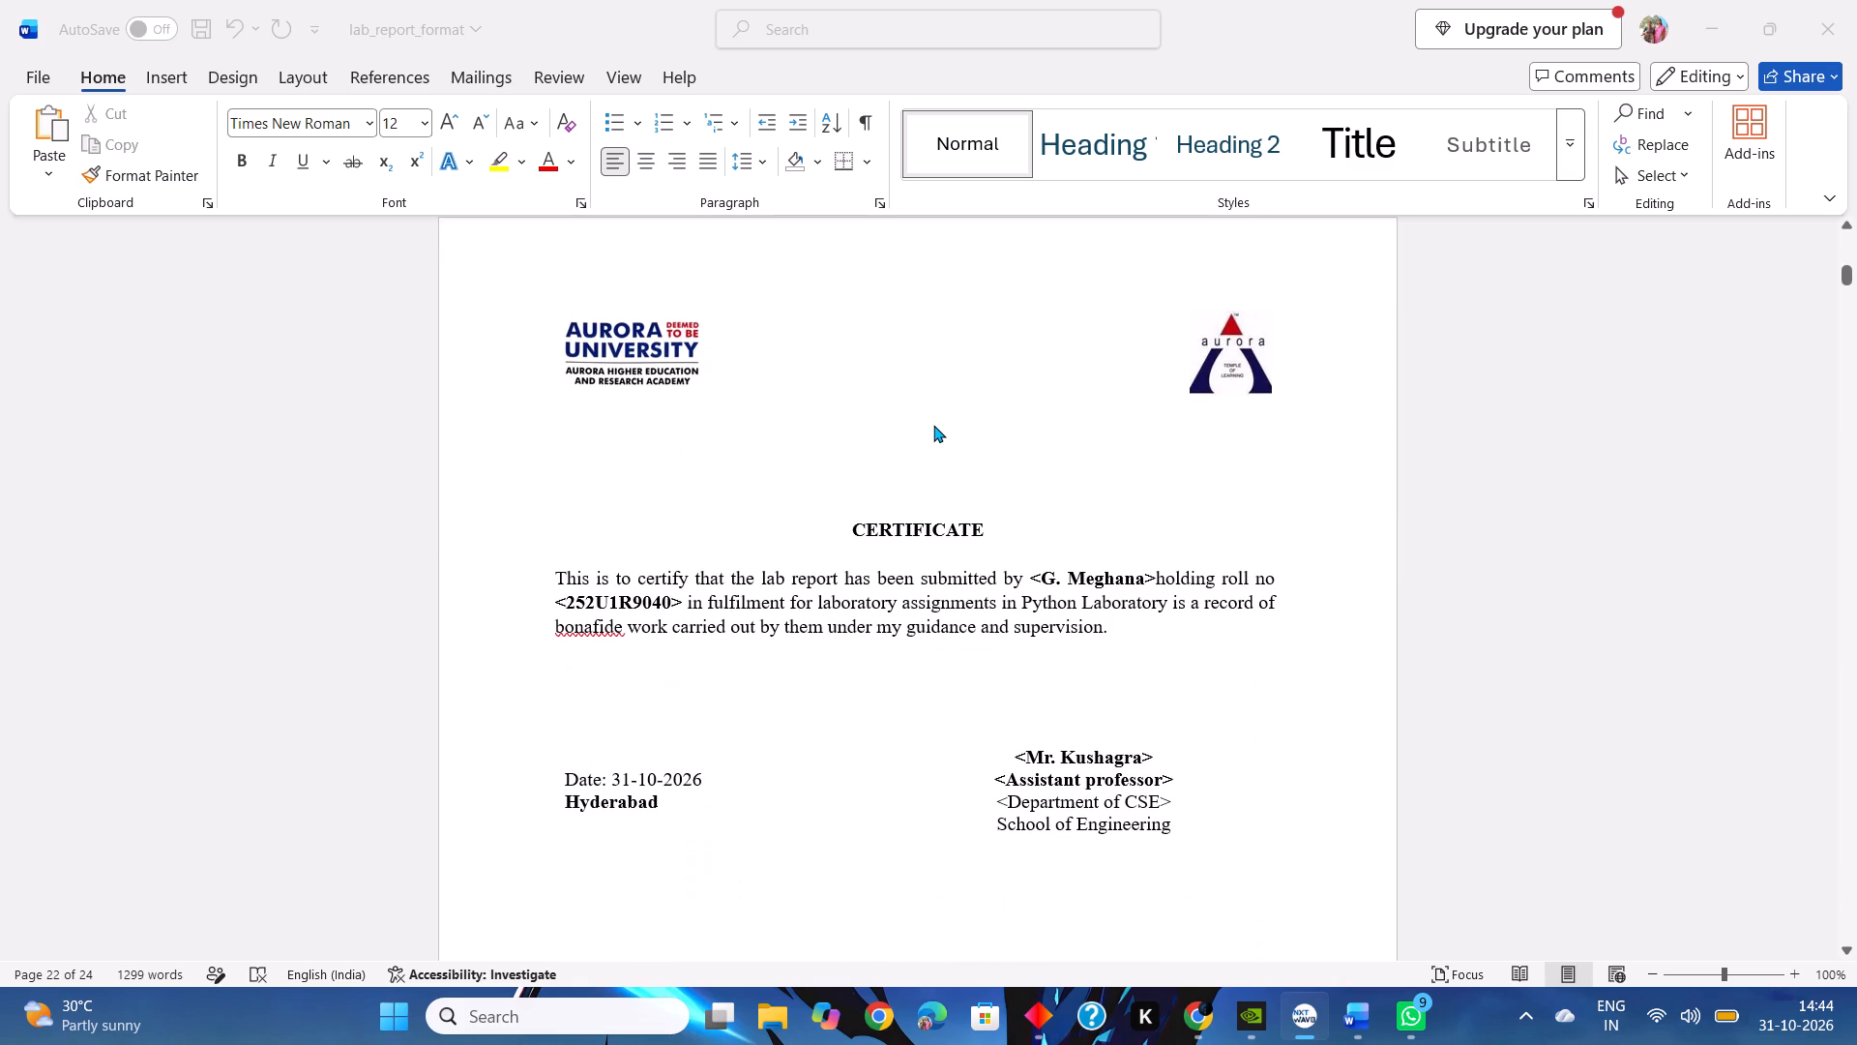
scroll(933, 425, "down", 1)
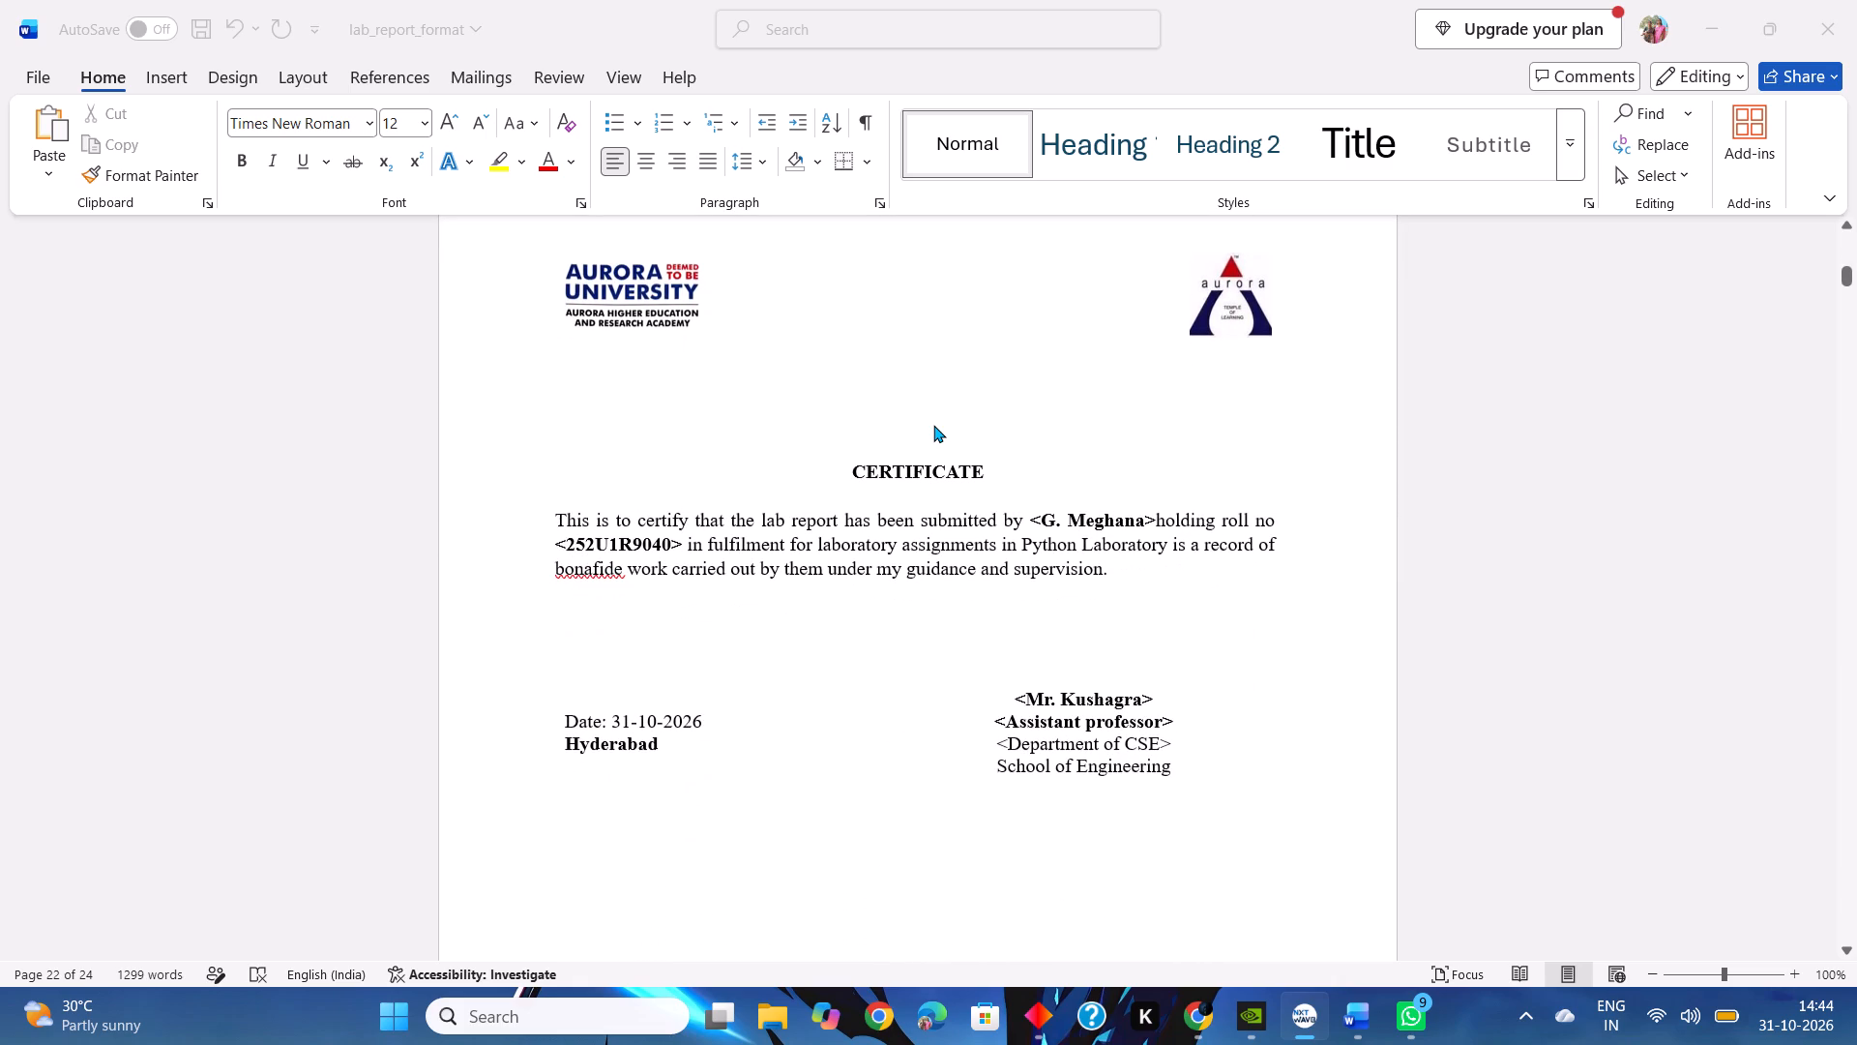
scroll(933, 425, "down", 3)
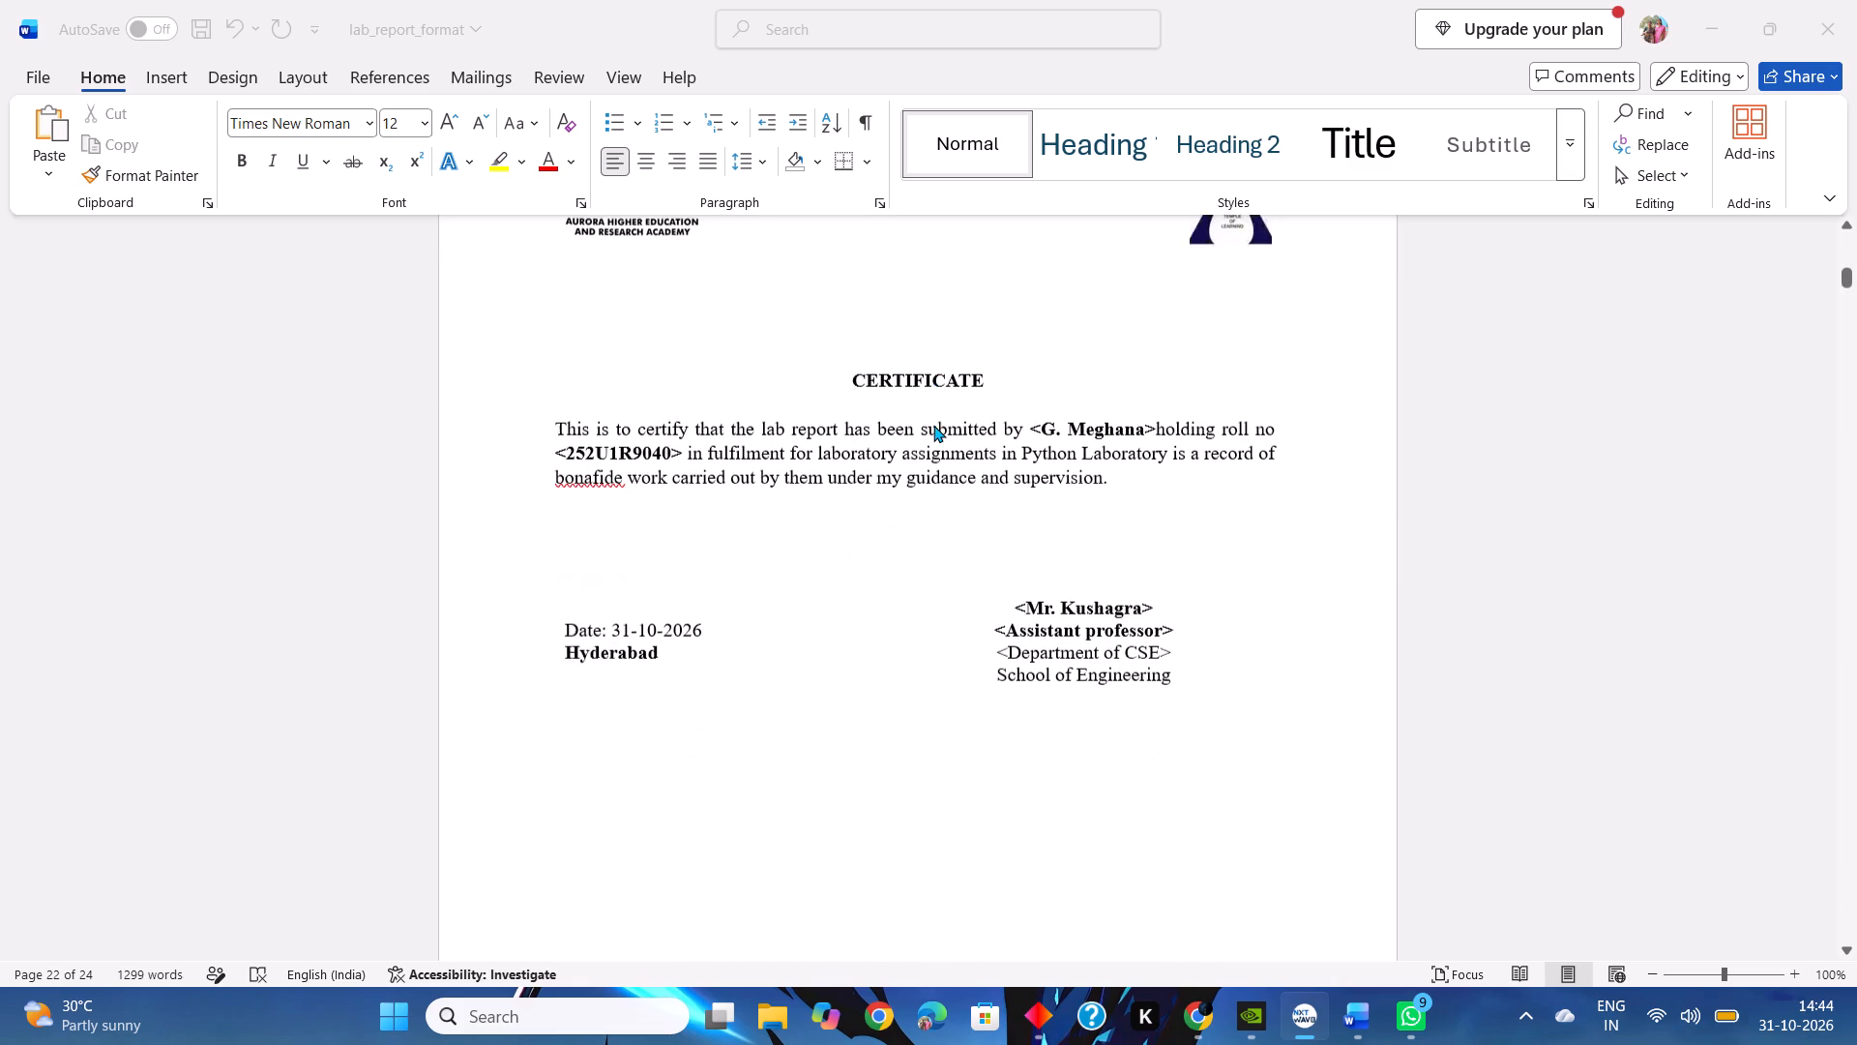
Review the Q1 to Q5 sections of the report, checking each heading, code listing and screenshot.
scroll(933, 425, "down", 20)
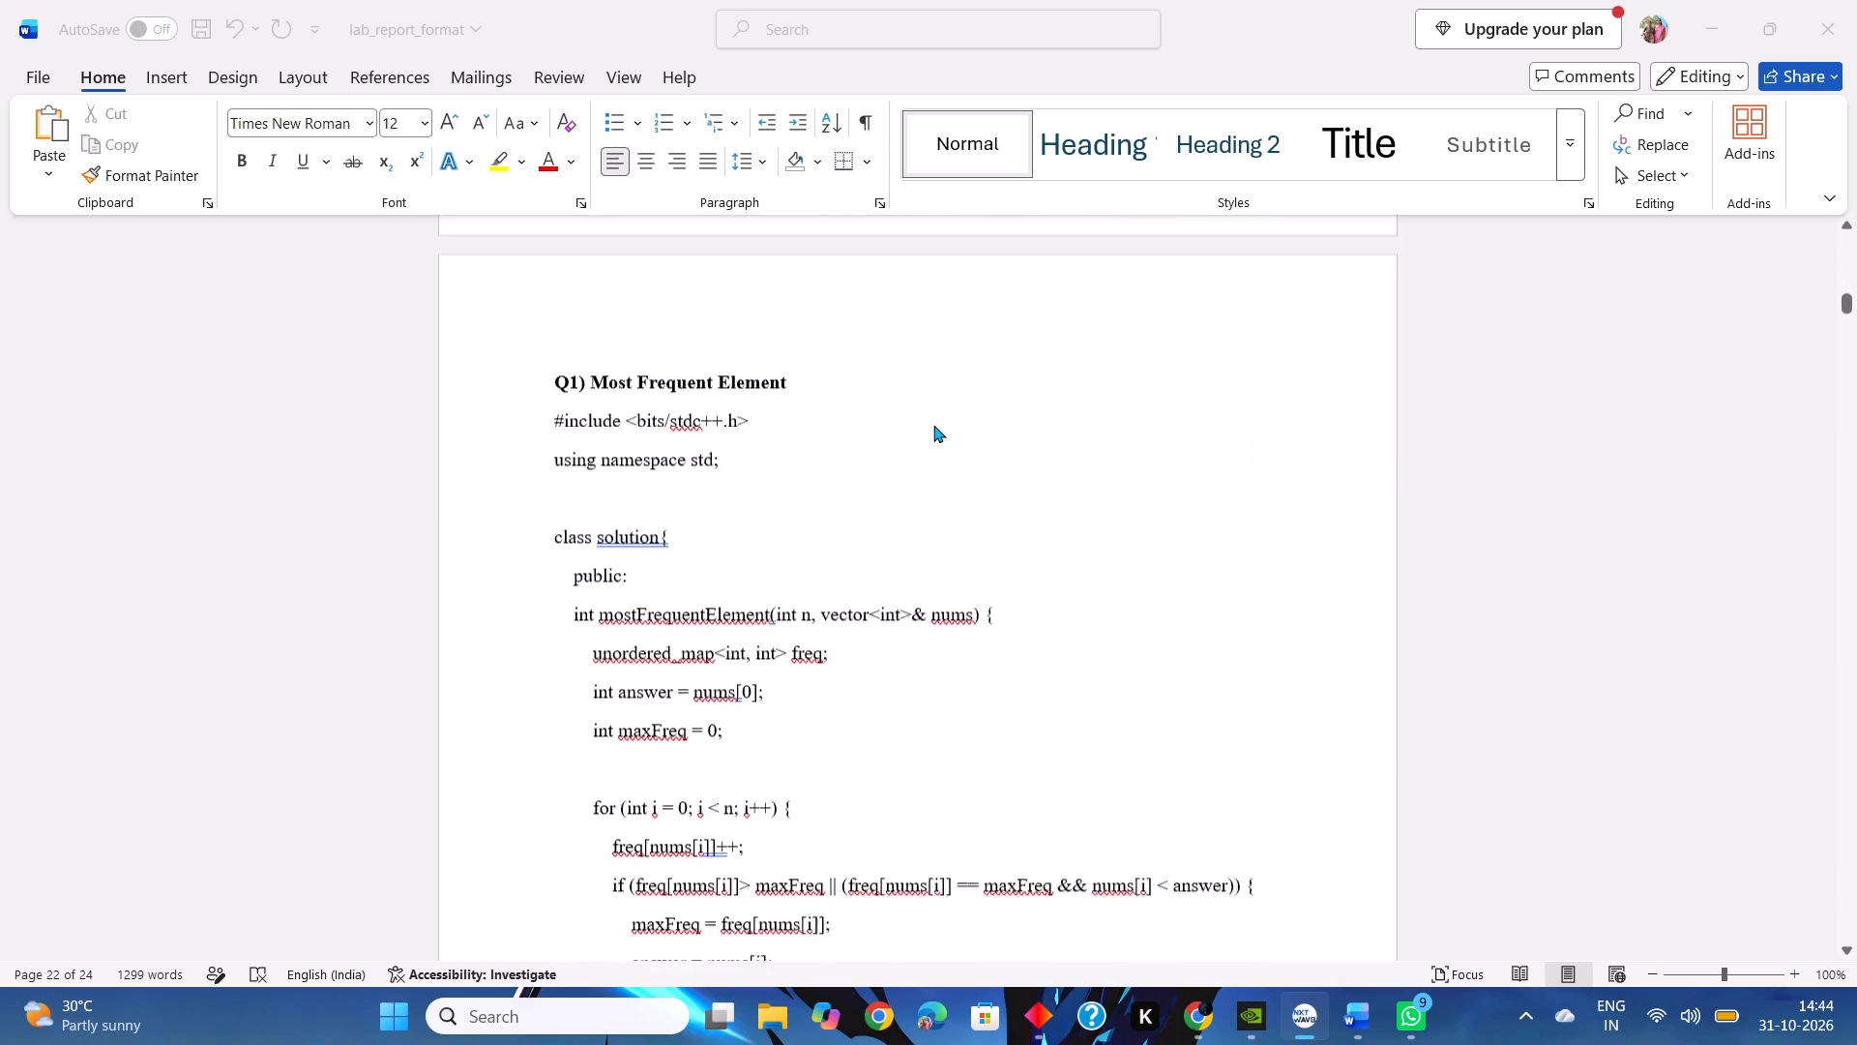
scroll(933, 425, "down", 5)
scroll(933, 425, "up", 4)
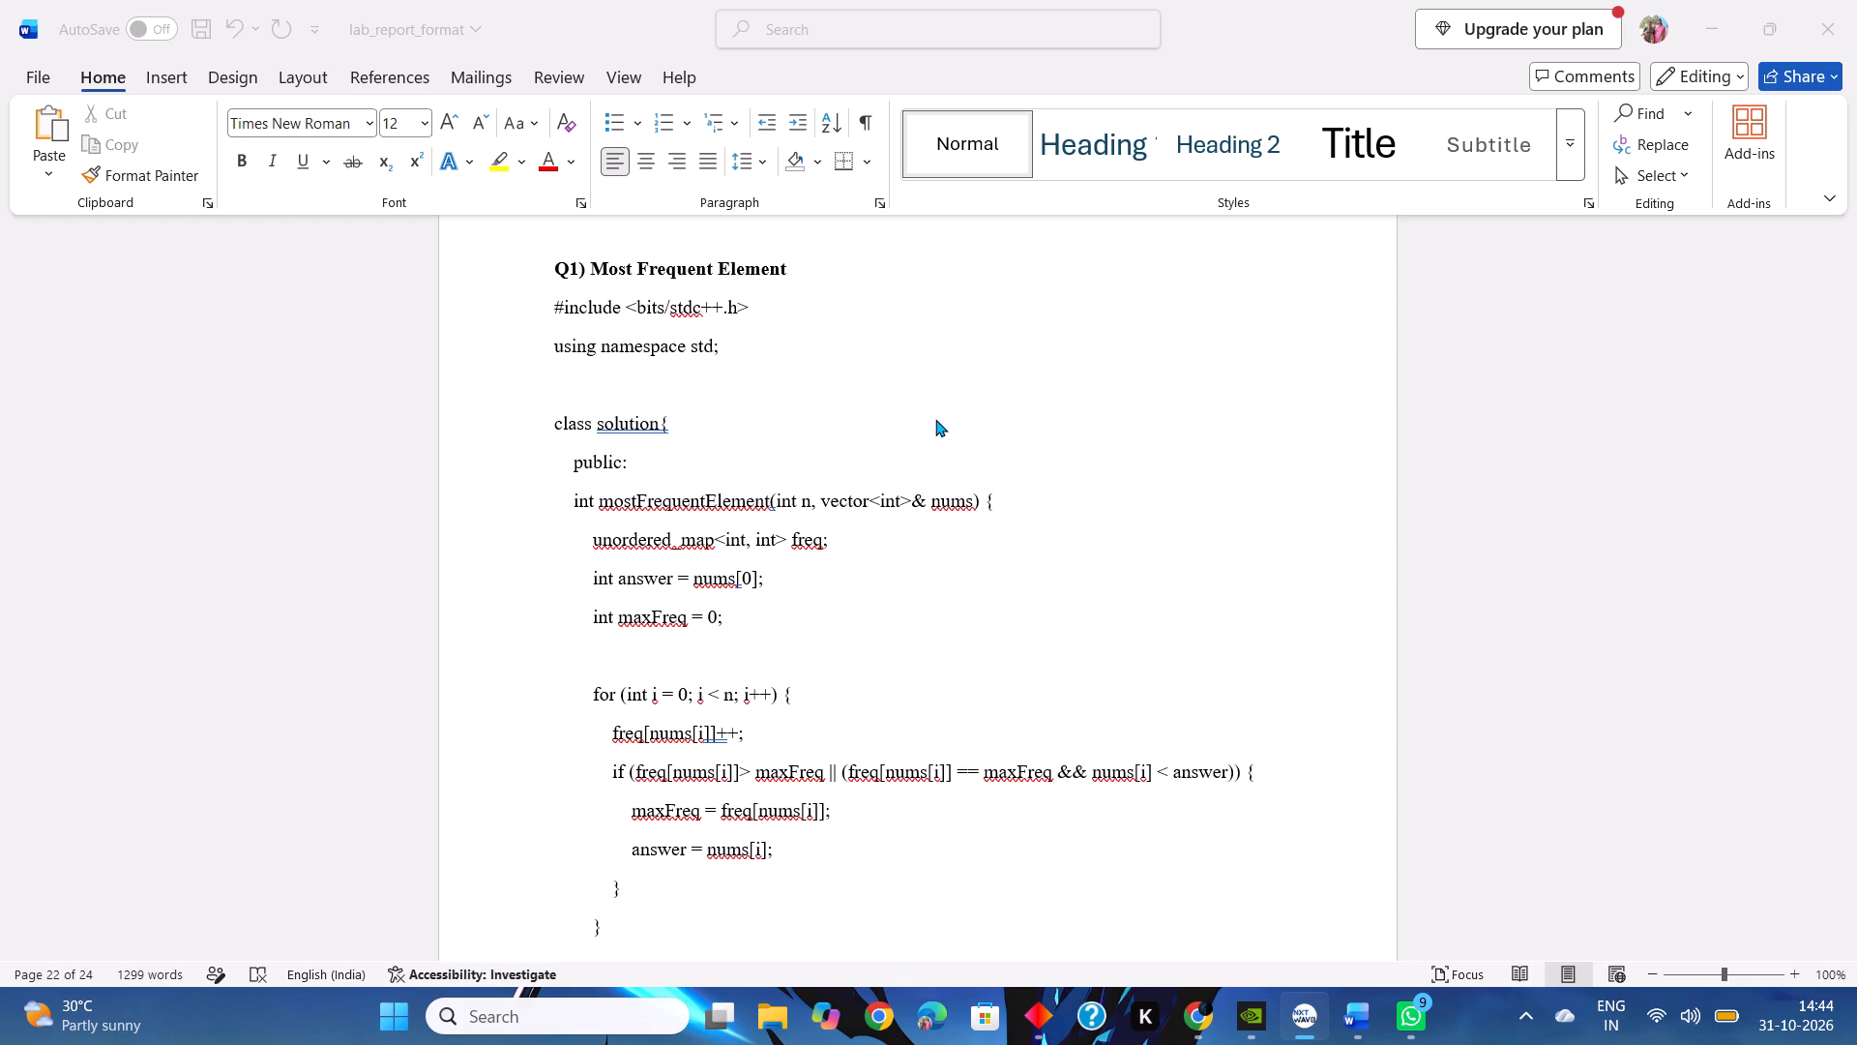
scroll(929, 428, "down", 10)
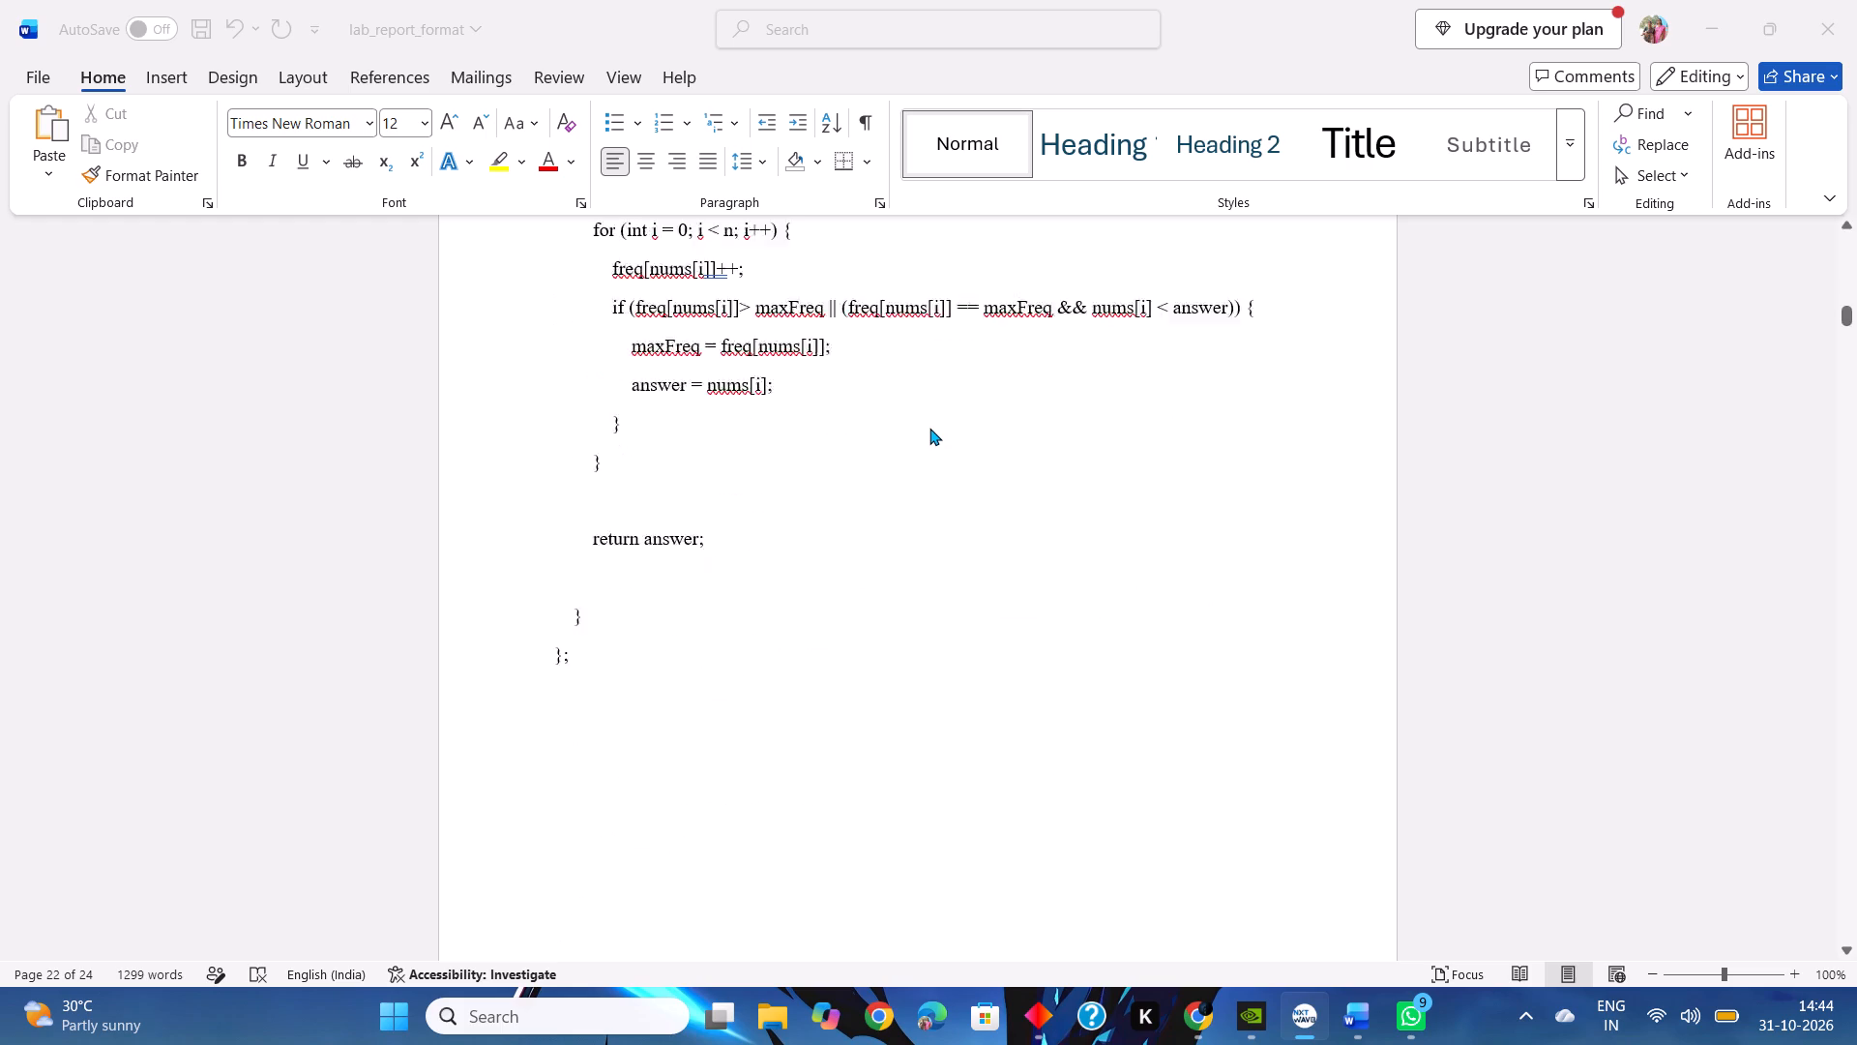
scroll(929, 428, "down", 17)
scroll(929, 428, "down", 5)
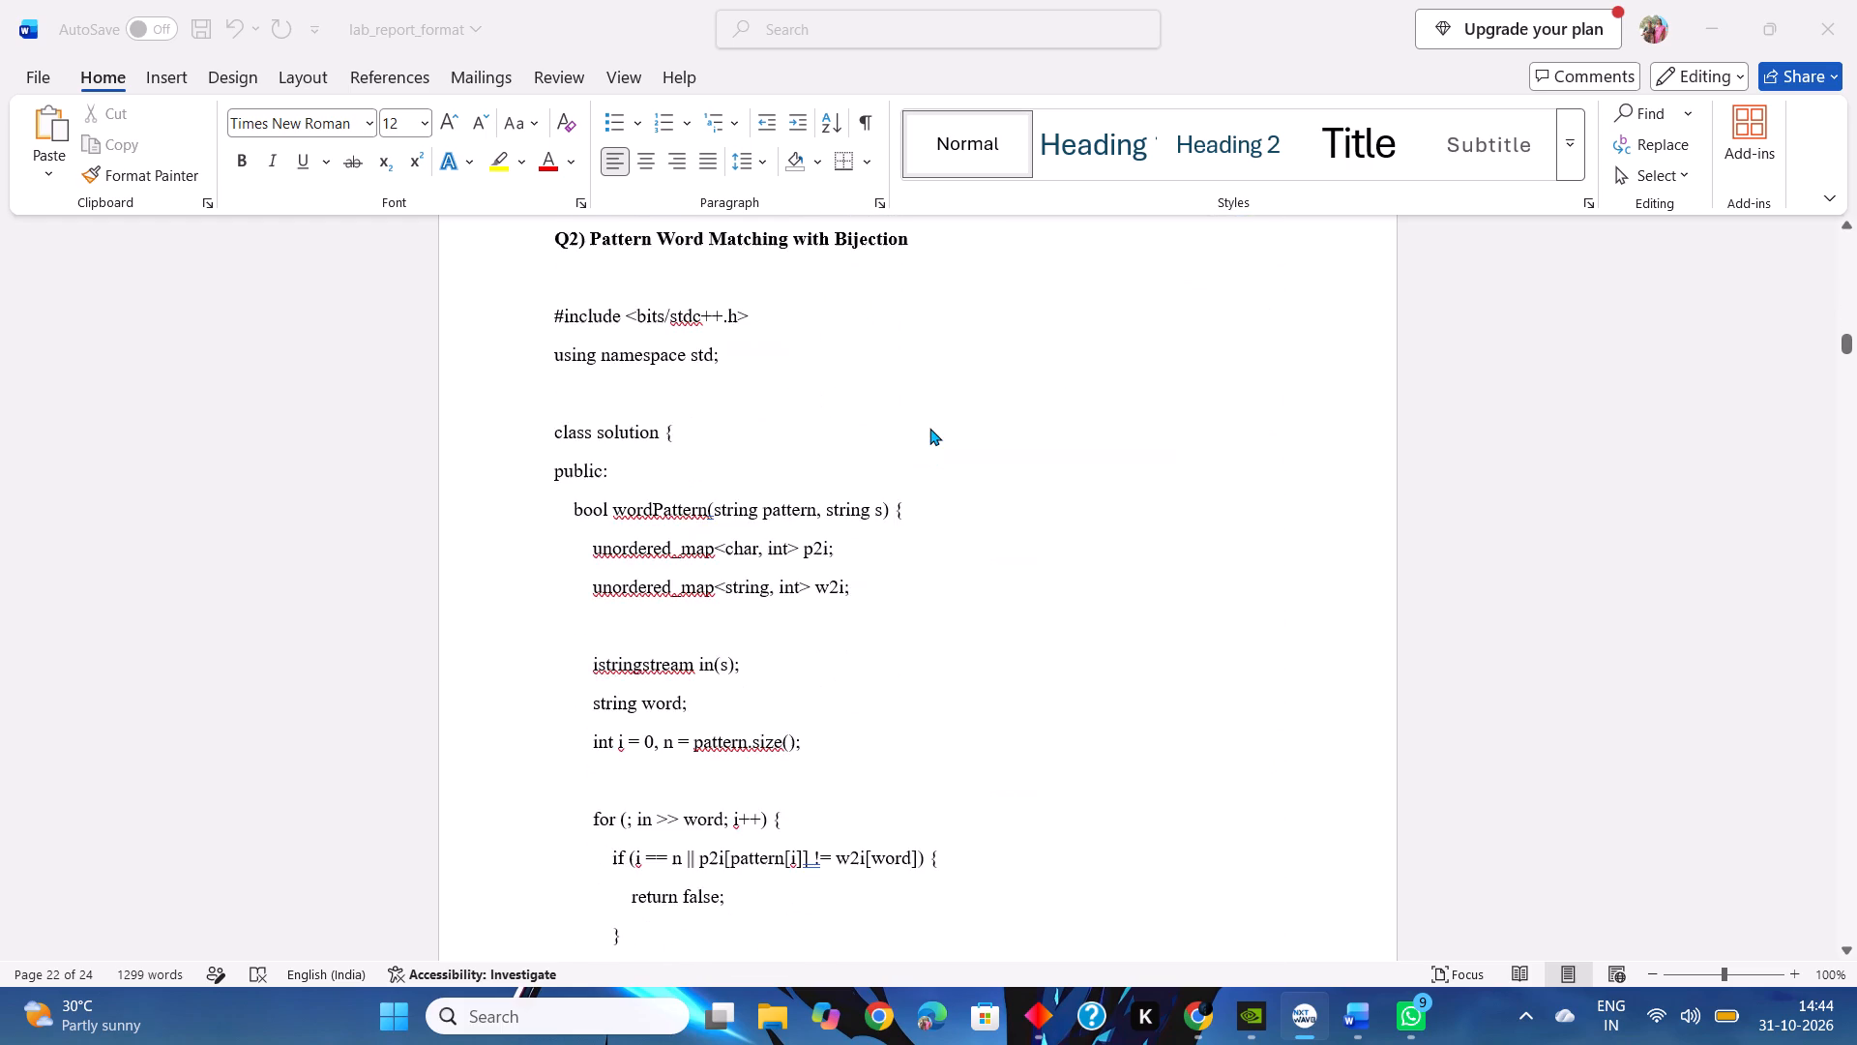
scroll(929, 428, "down", 17)
scroll(929, 428, "down", 4)
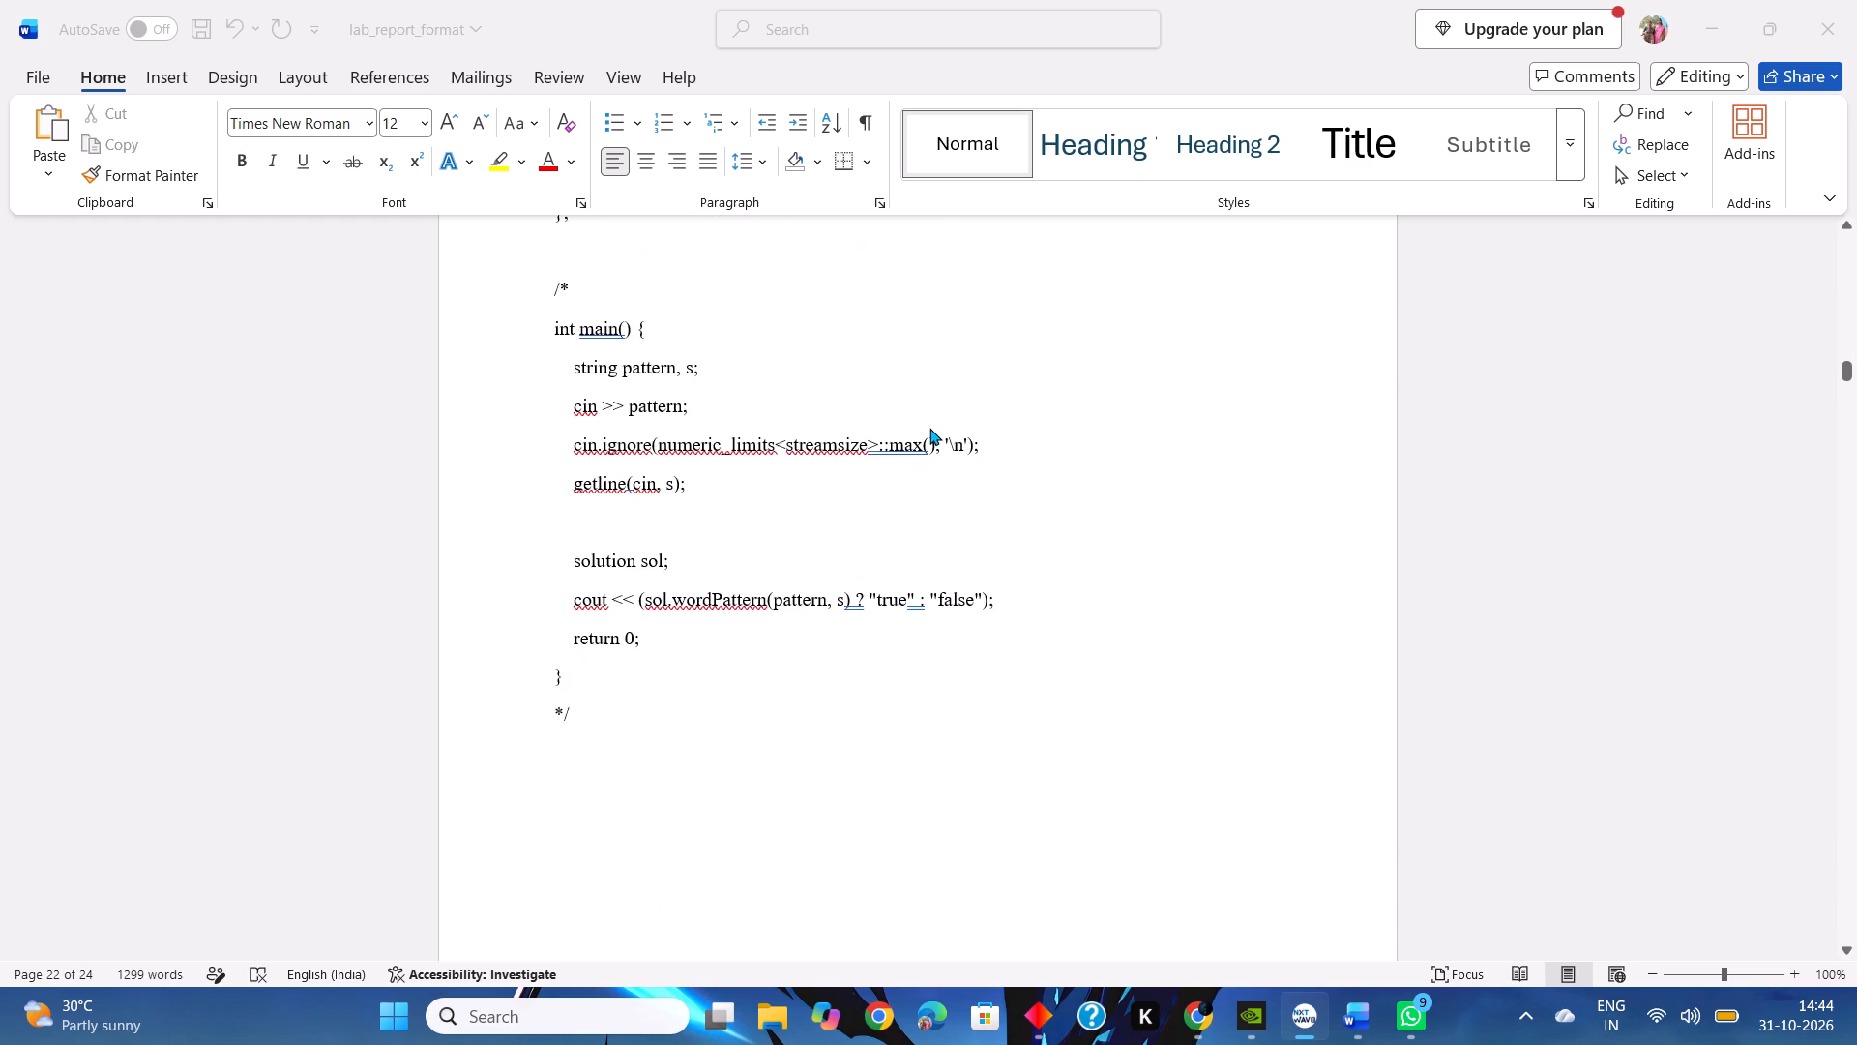
scroll(929, 428, "down", 20)
scroll(929, 428, "down", 5)
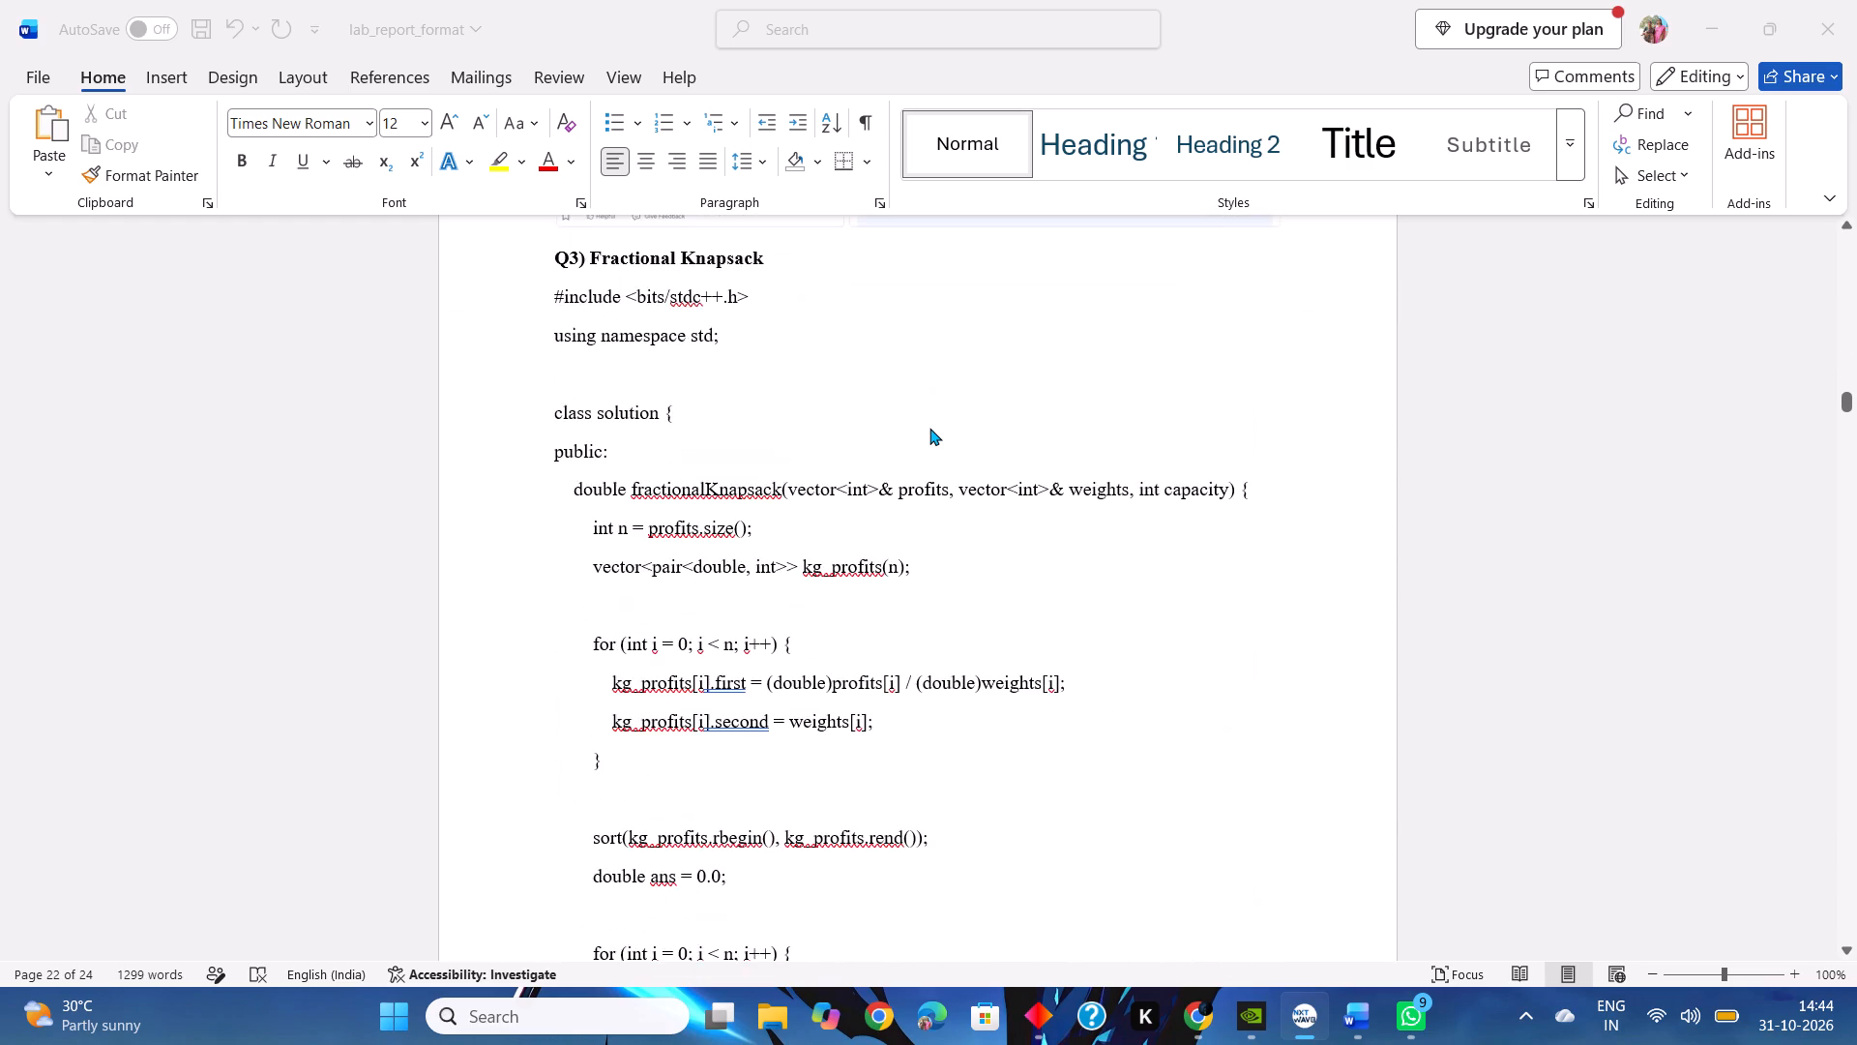
scroll(929, 428, "down", 17)
scroll(929, 428, "down", 6)
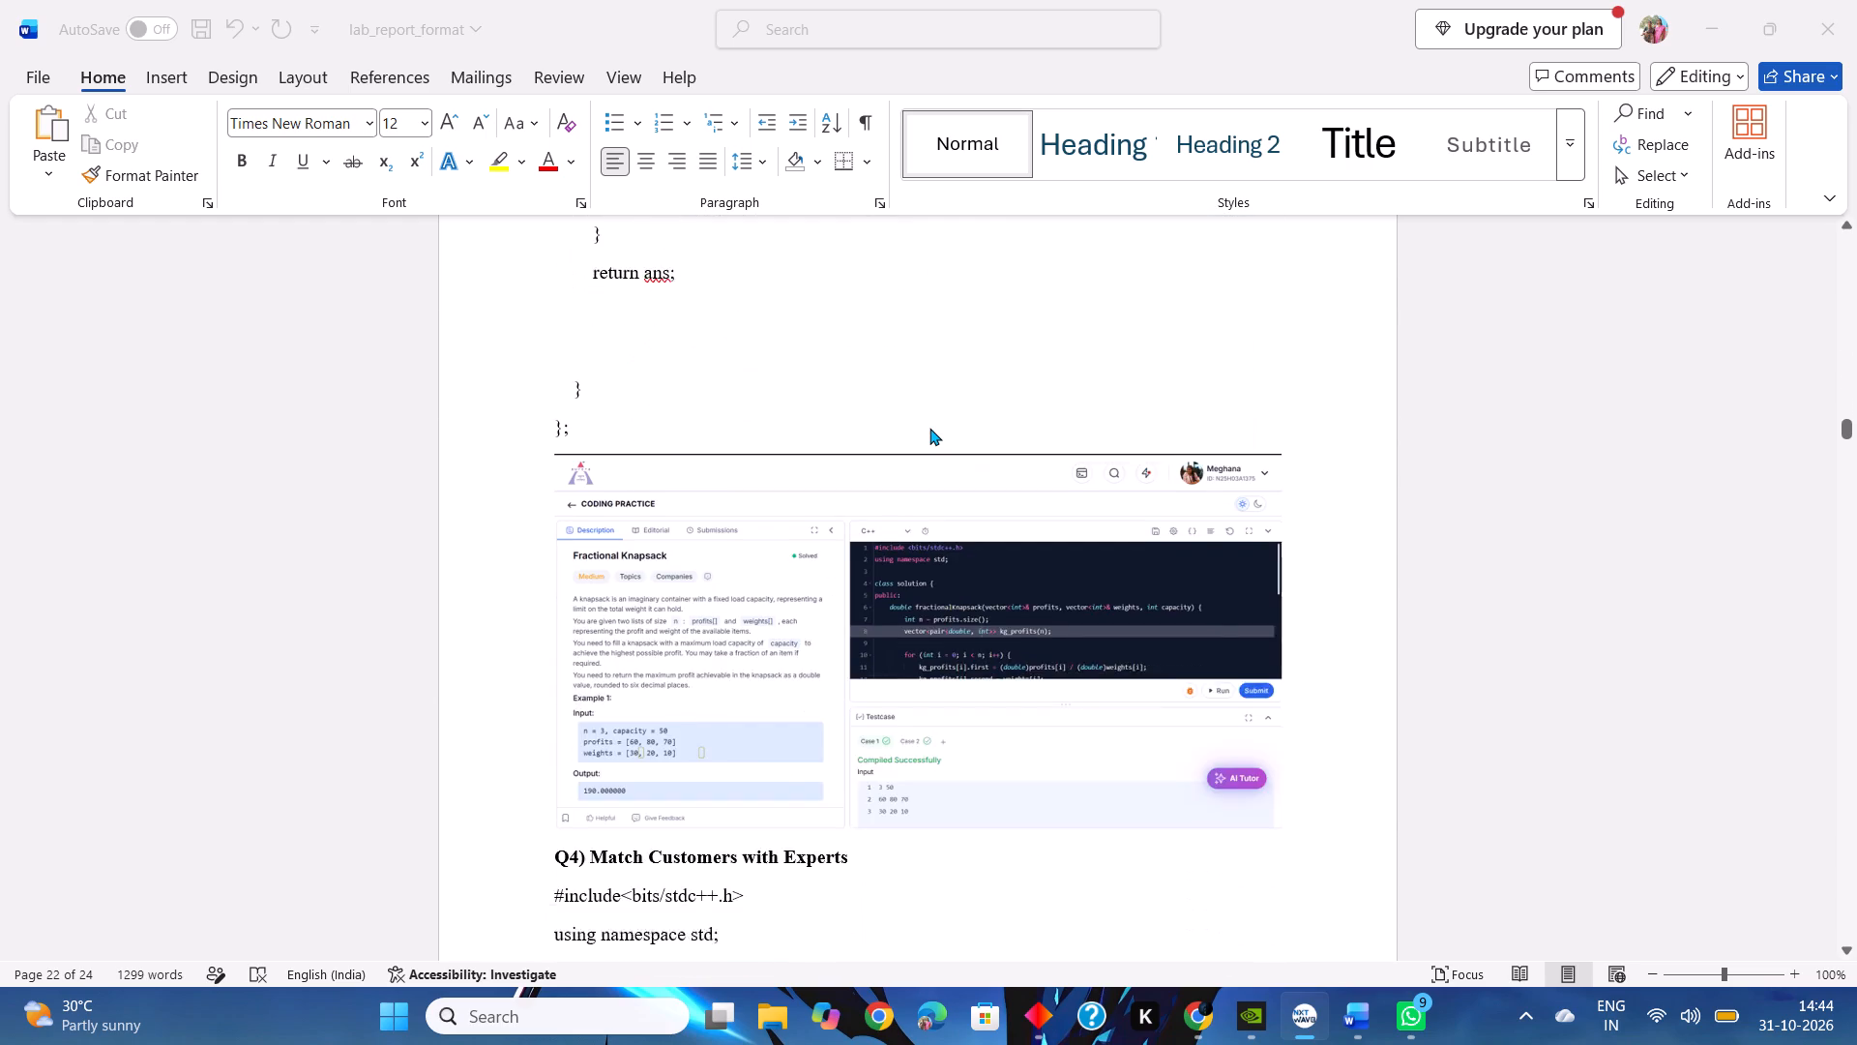
scroll(929, 428, "down", 17)
scroll(929, 428, "down", 5)
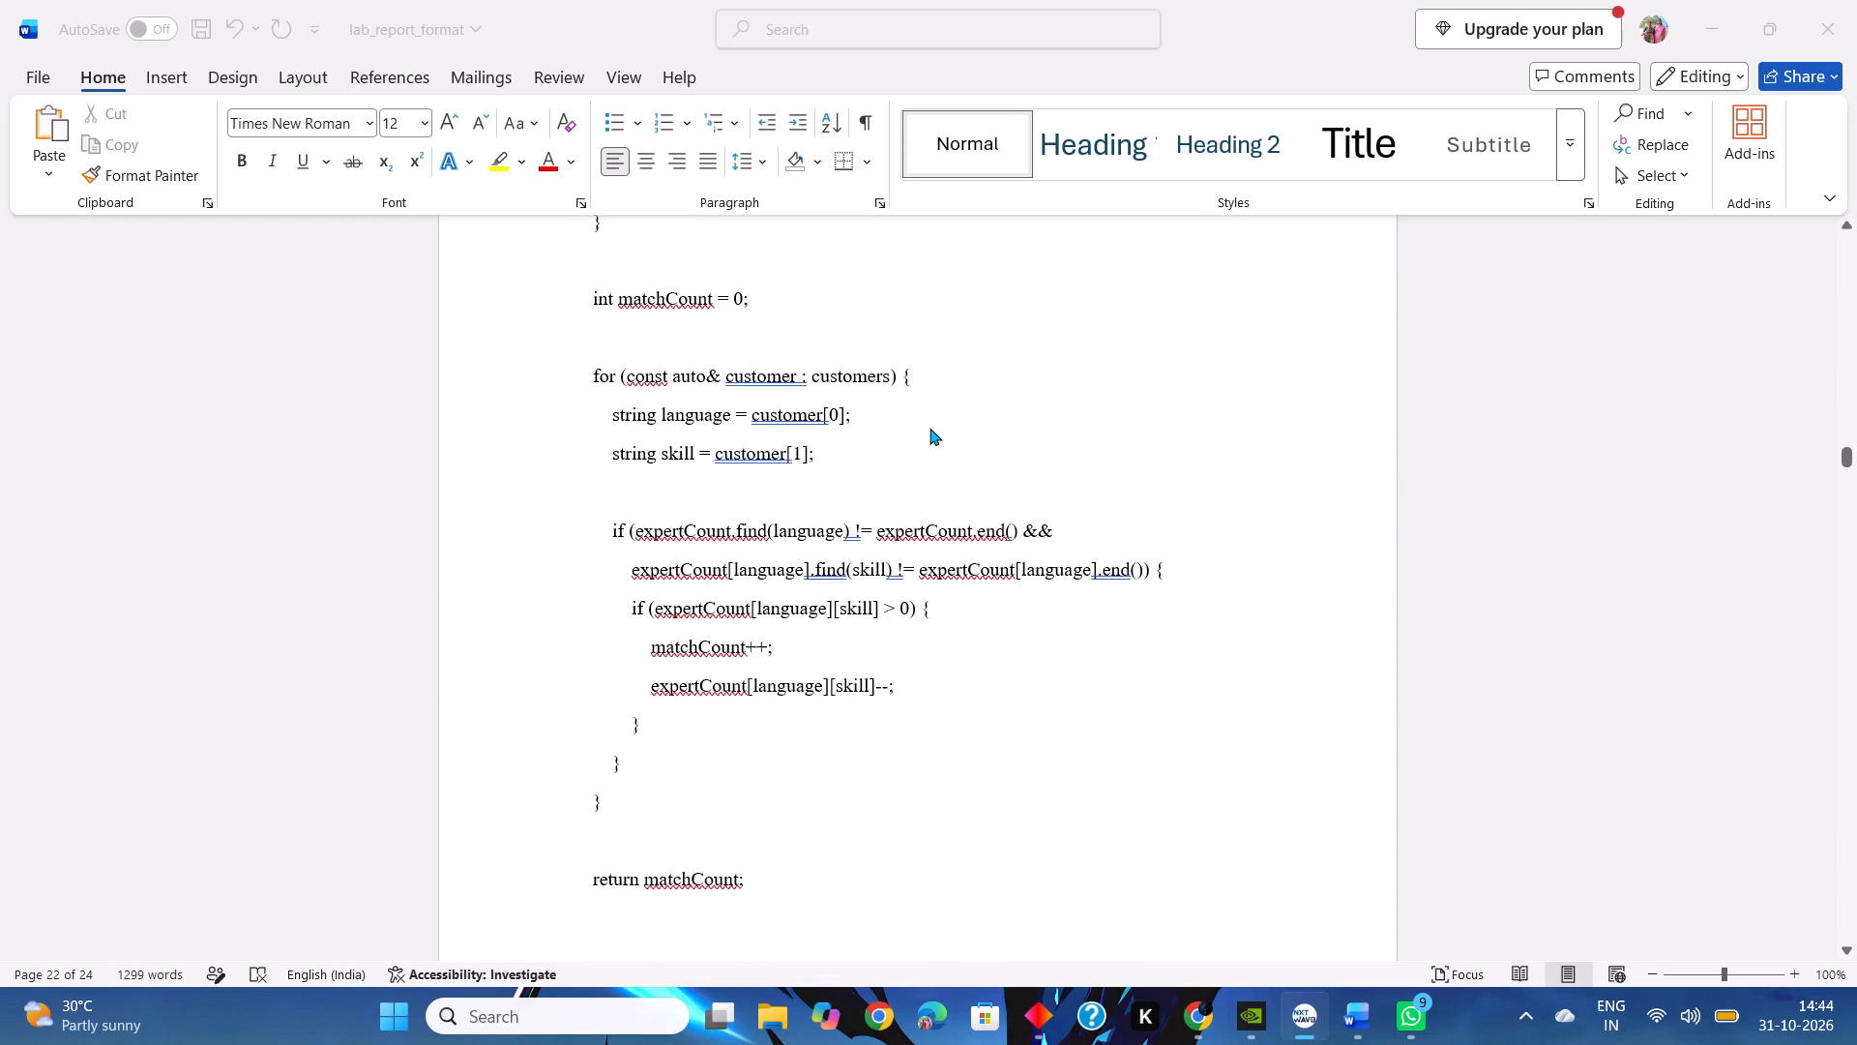
scroll(929, 428, "down", 20)
scroll(929, 428, "down", 16)
scroll(929, 428, "down", 5)
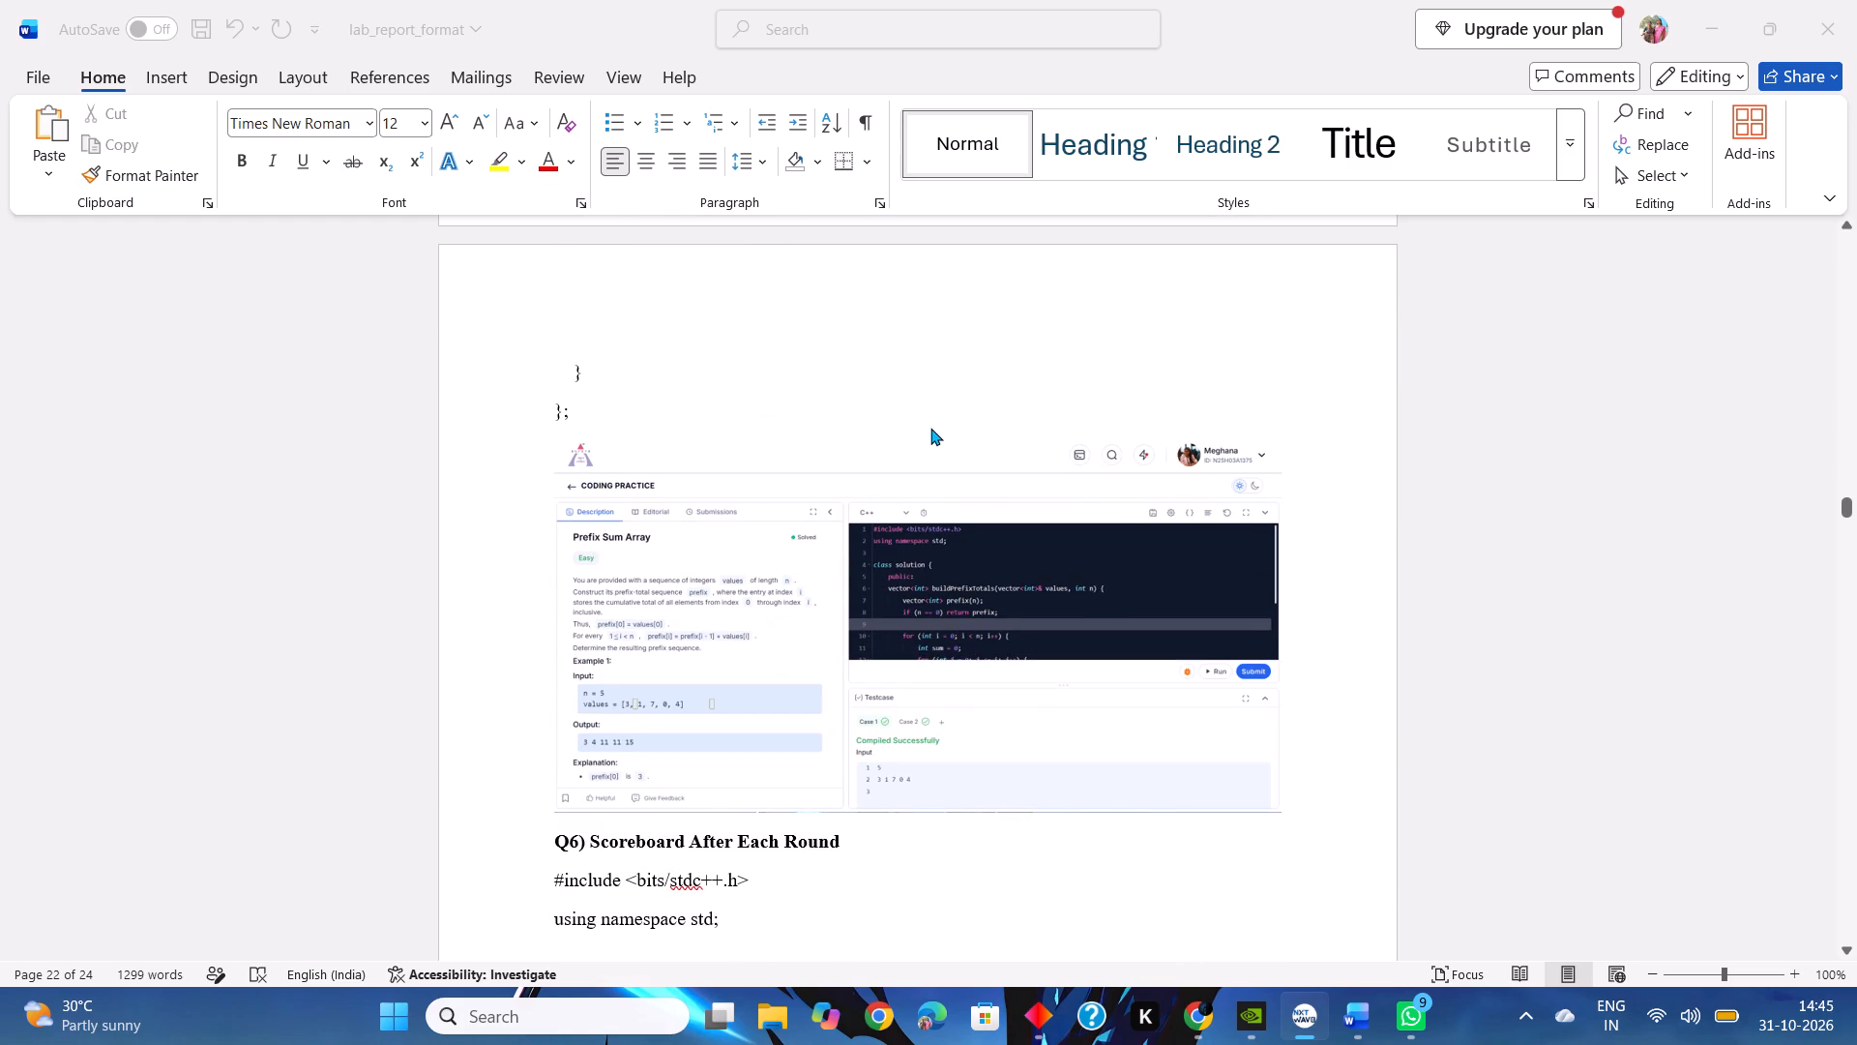
Review the Q6 to Q10 sections of the report, checking each heading, code listing and screenshot.
scroll(930, 428, "down", 18)
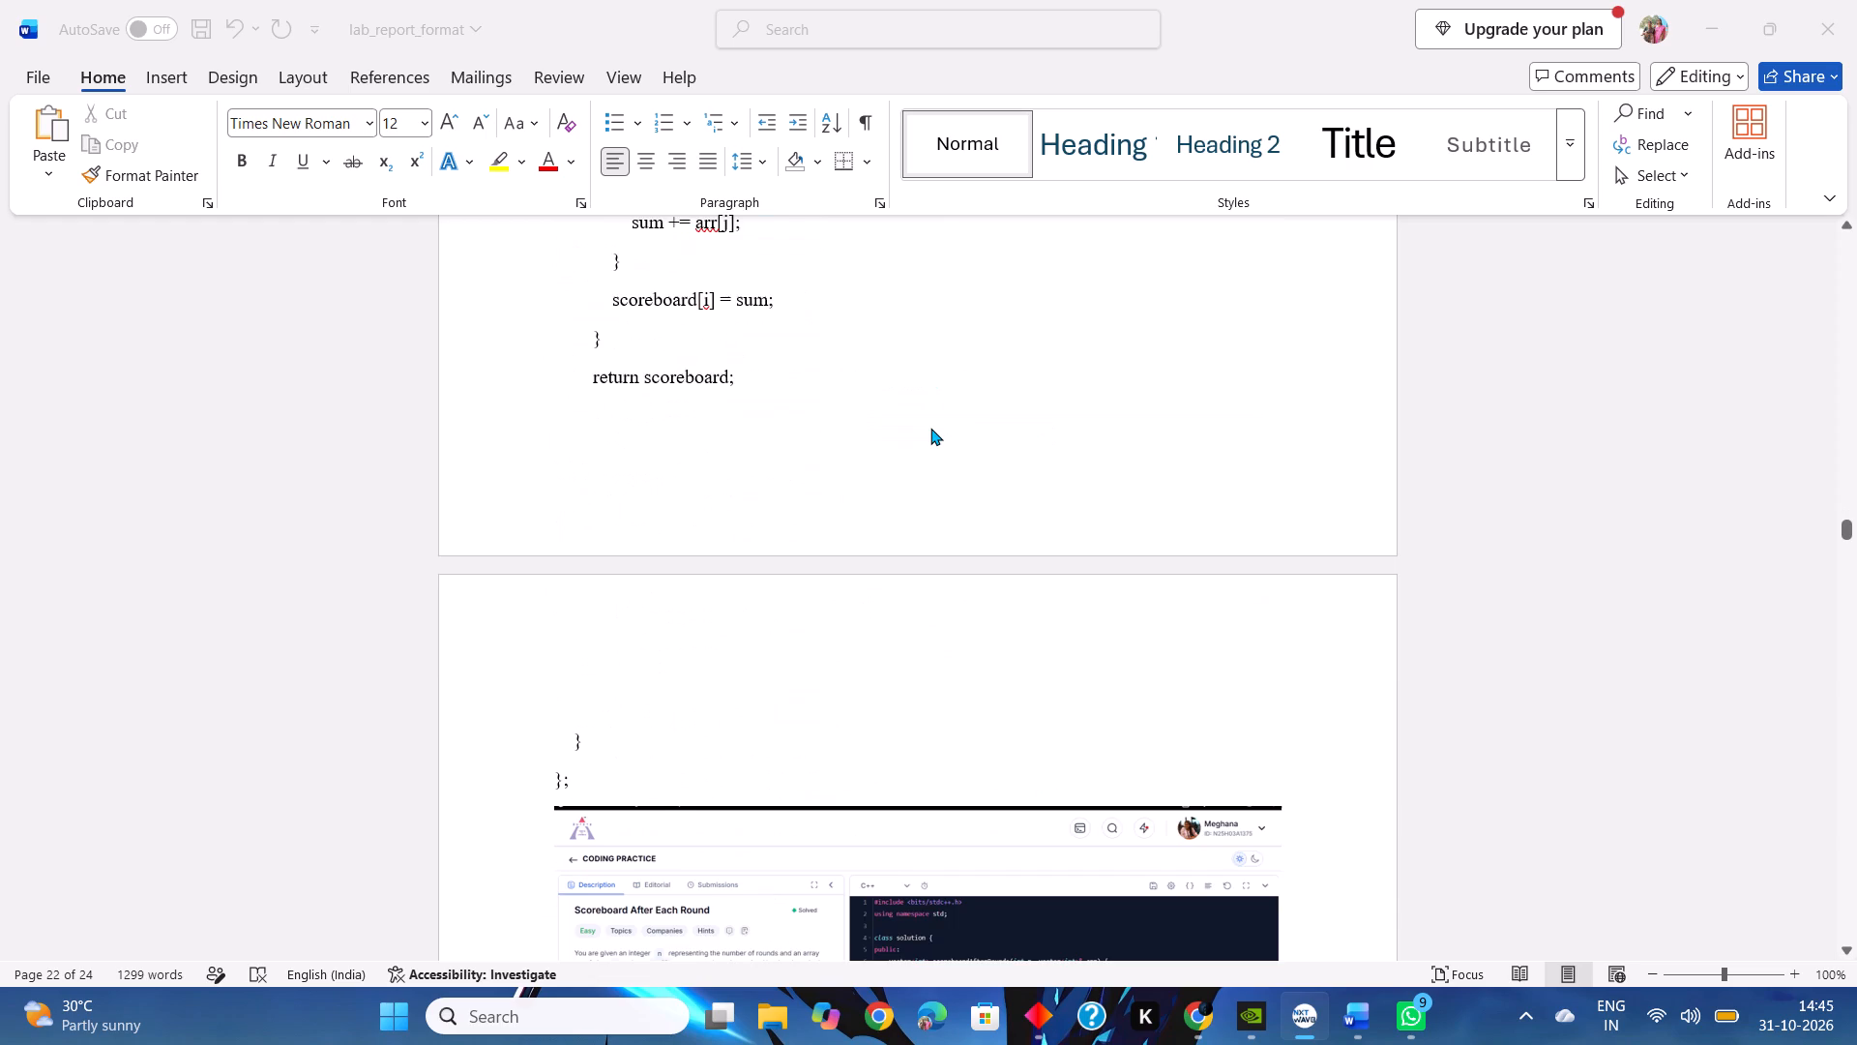
scroll(930, 428, "down", 19)
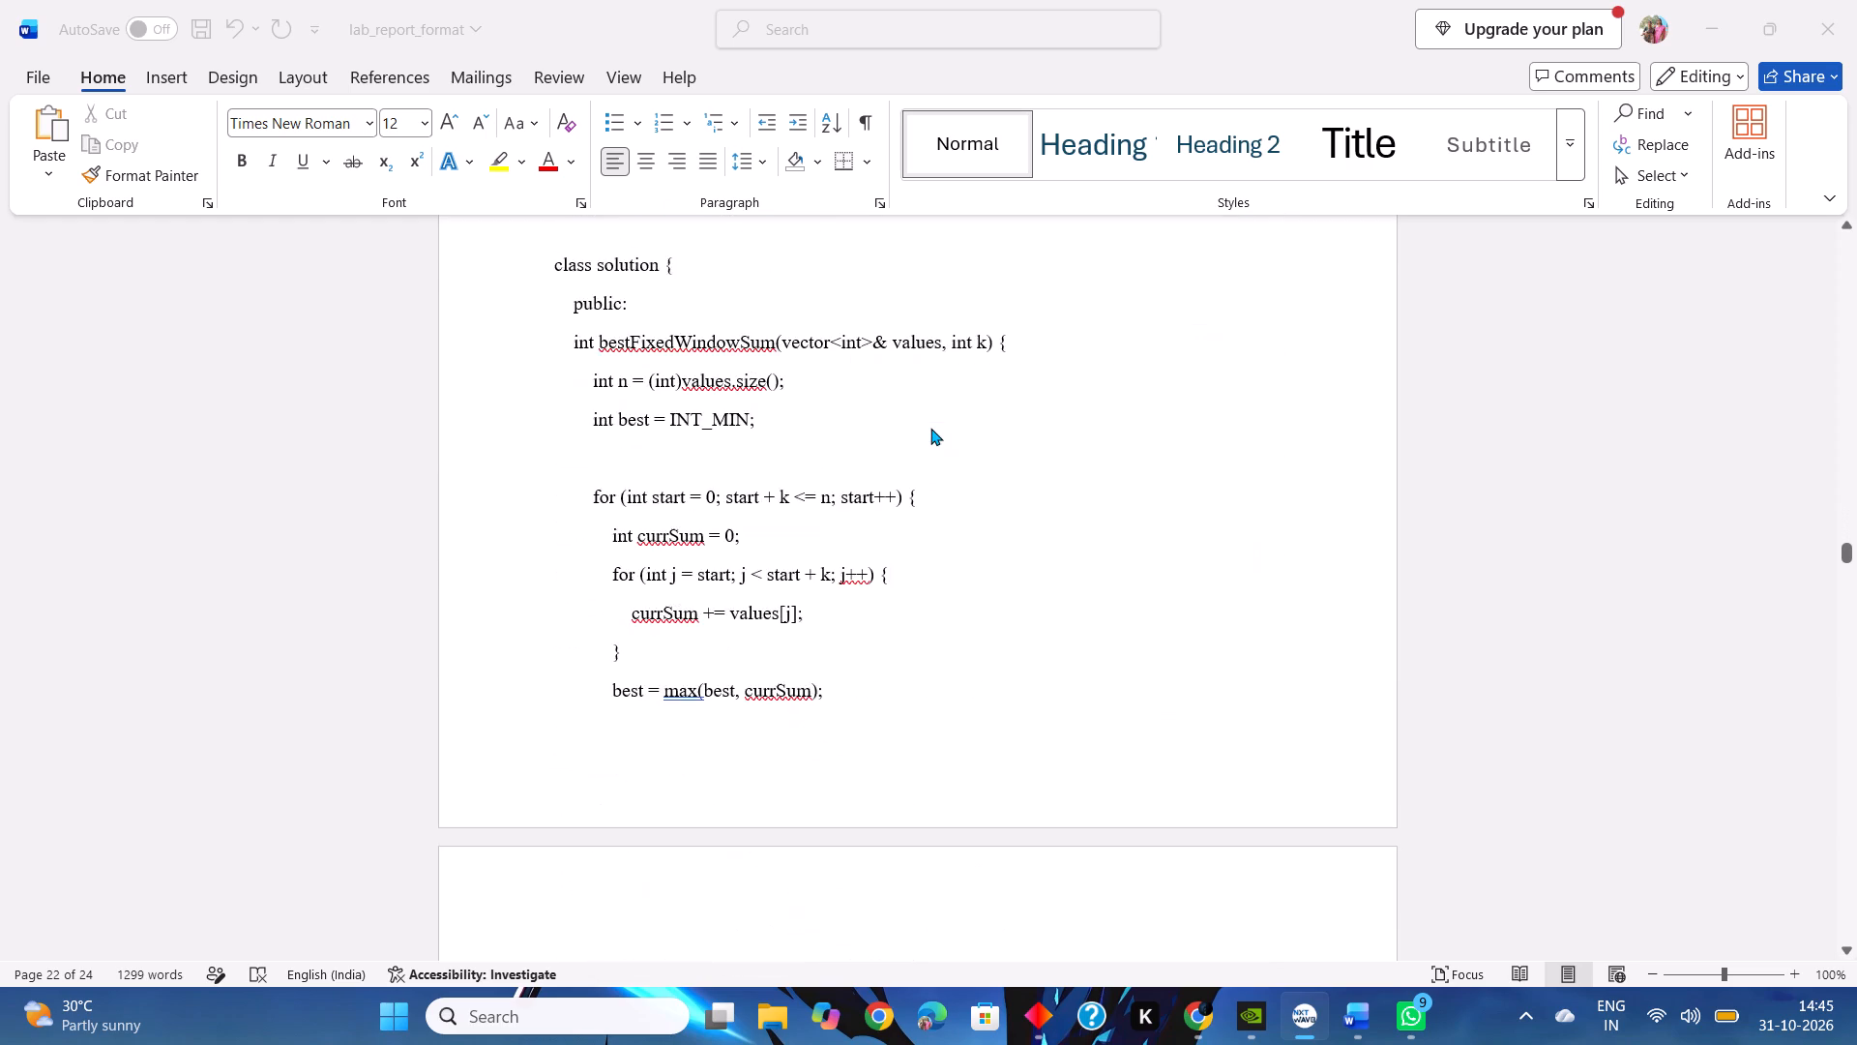
scroll(930, 428, "down", 17)
scroll(930, 428, "down", 6)
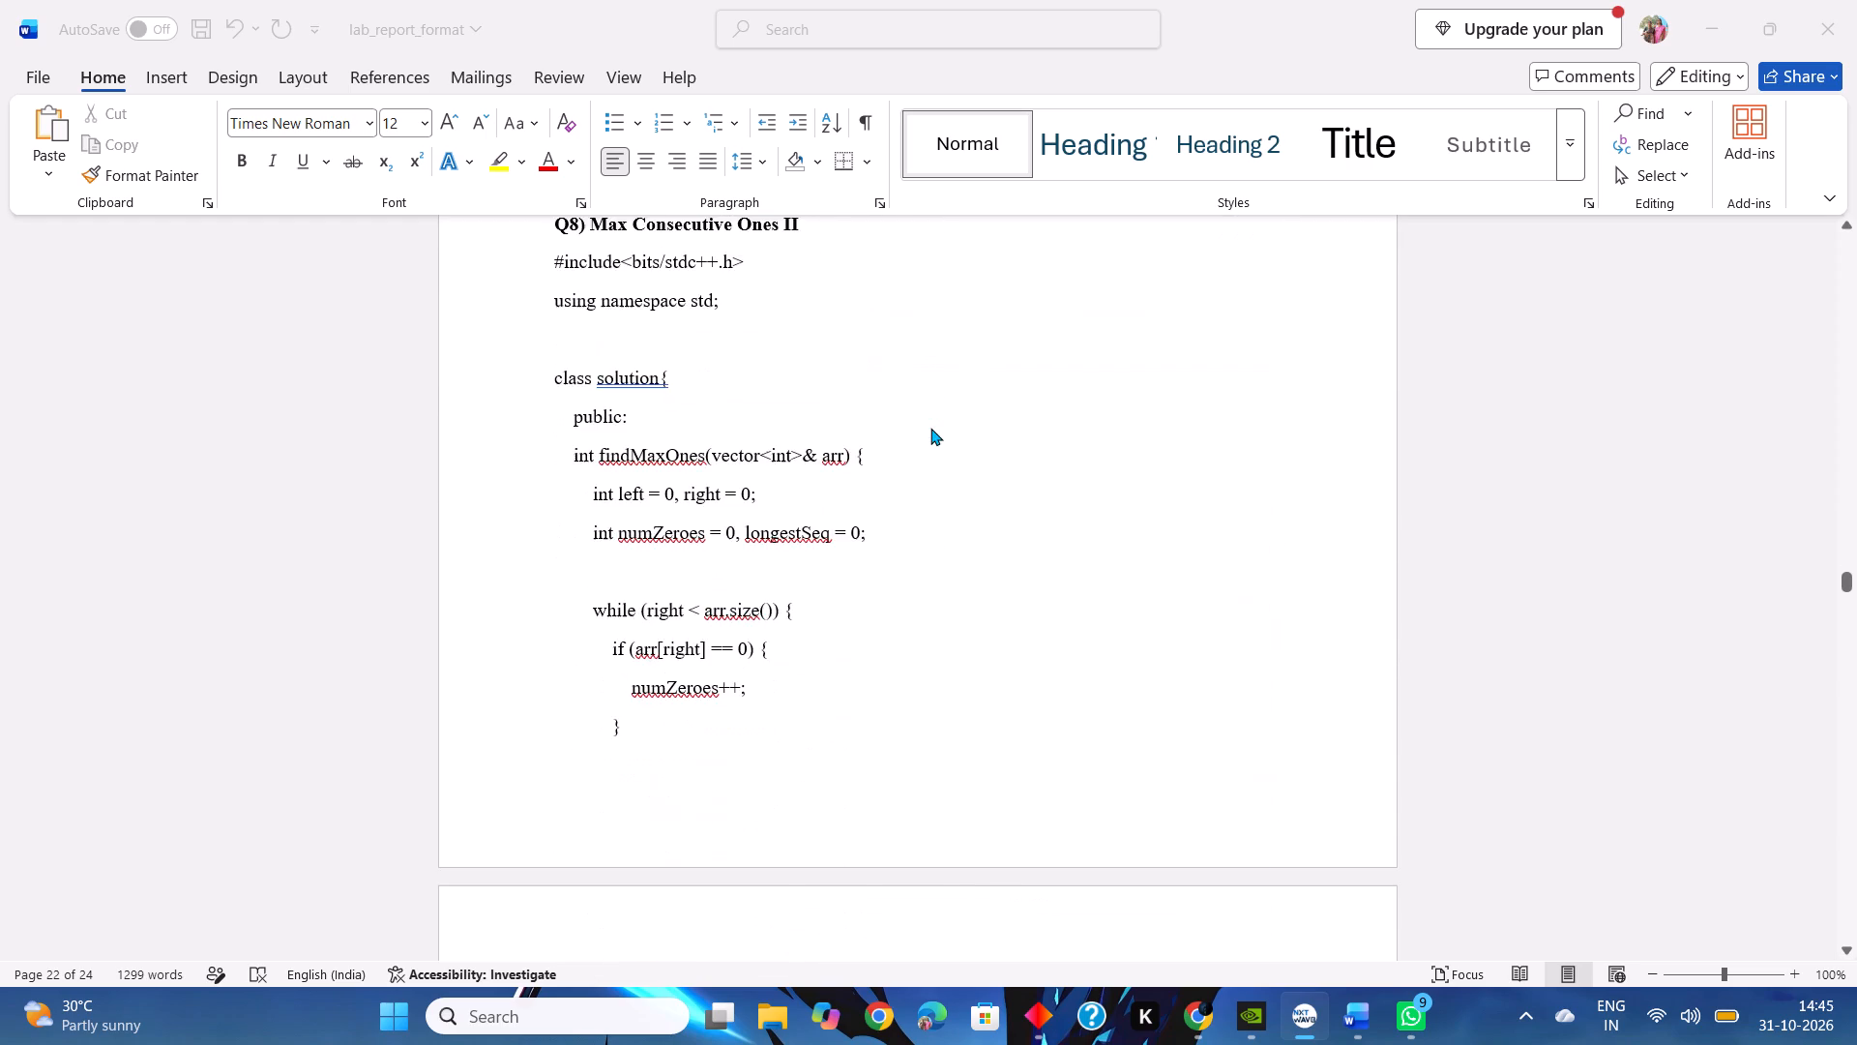
scroll(930, 428, "down", 18)
scroll(932, 426, "down", 5)
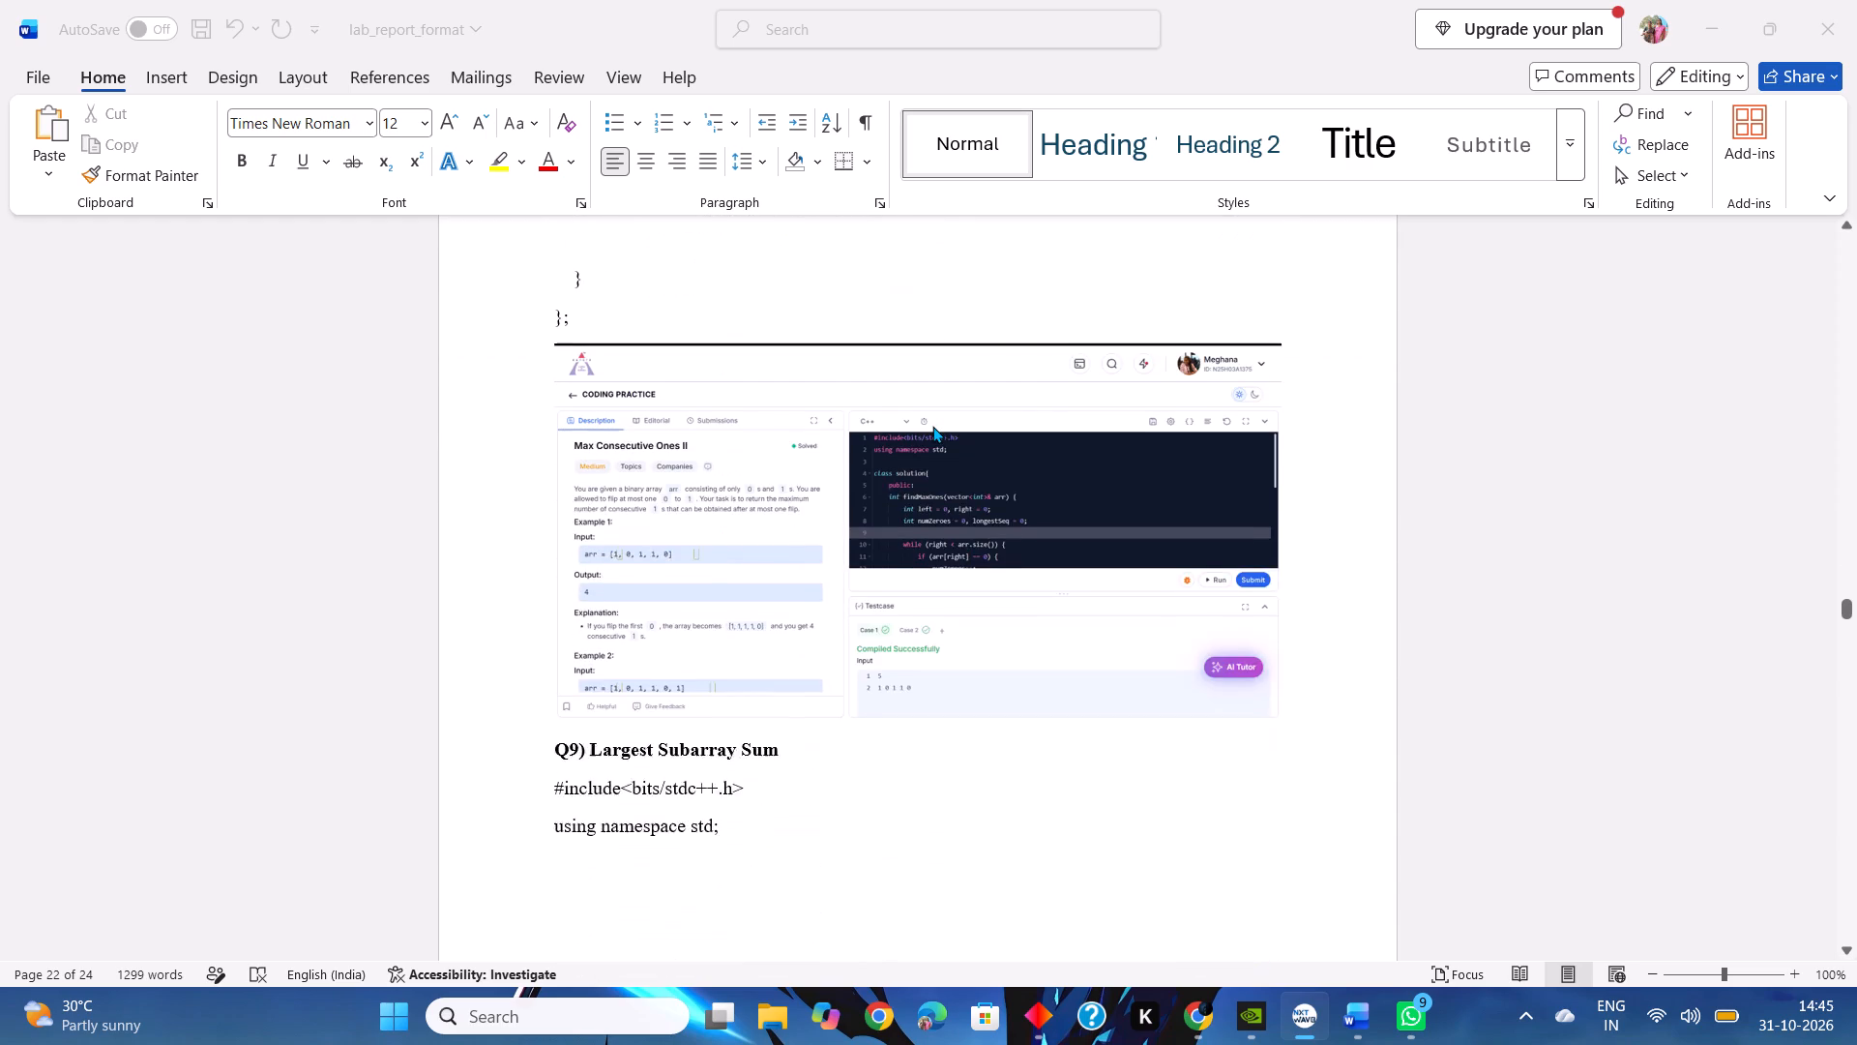
scroll(932, 426, "down", 17)
scroll(936, 423, "down", 5)
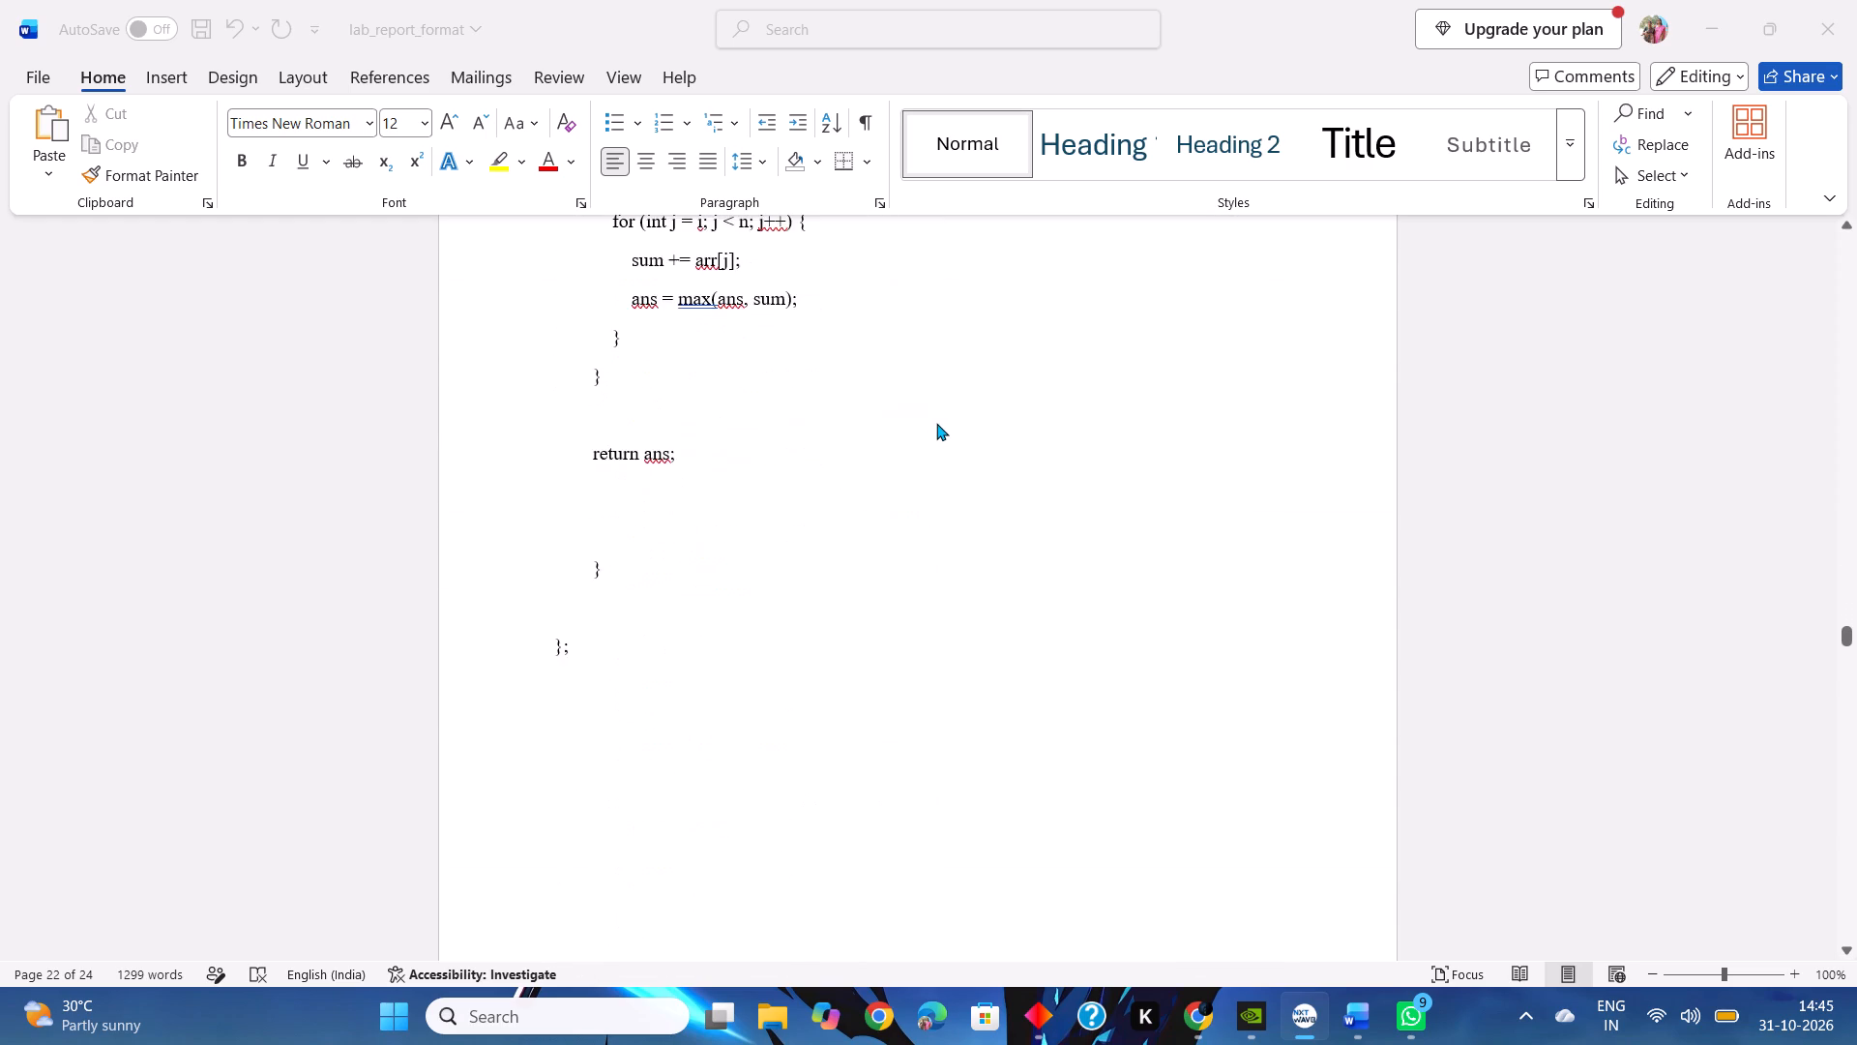
scroll(936, 423, "down", 20)
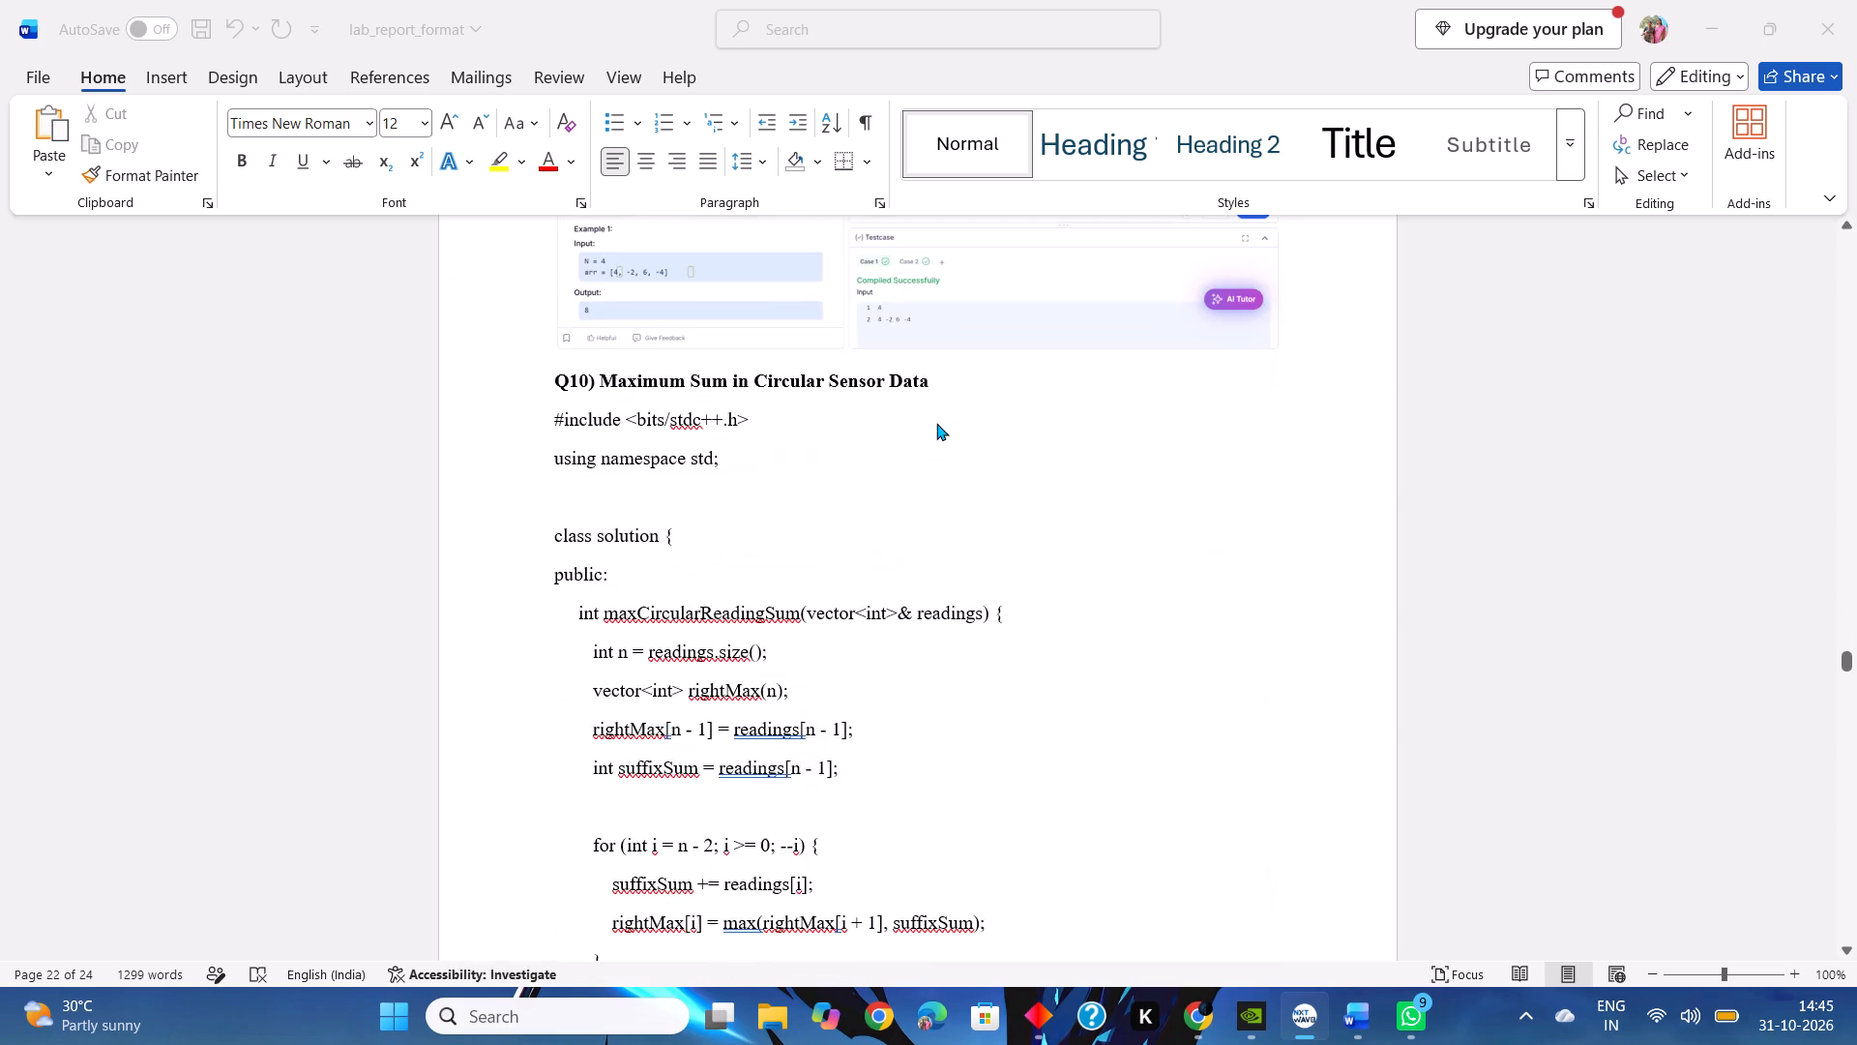
scroll(936, 423, "down", 16)
scroll(936, 423, "down", 10)
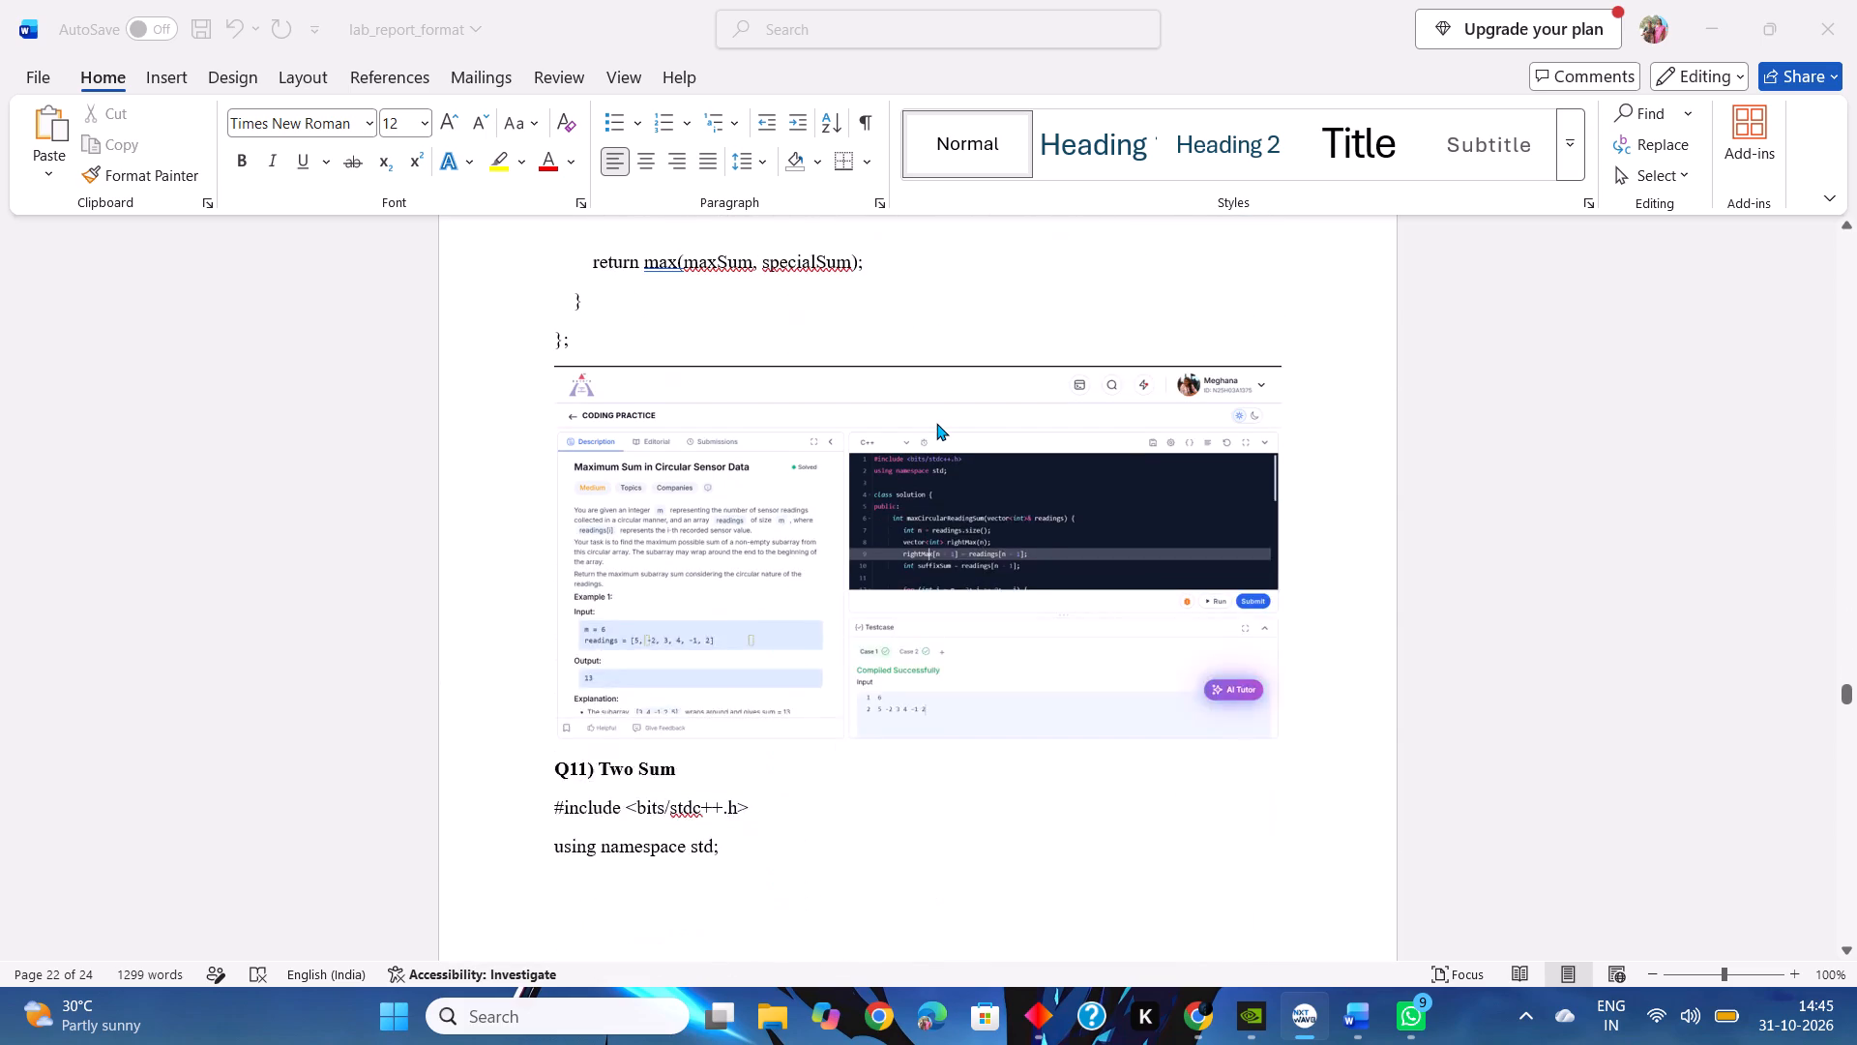
Review the Q11 to Q15 sections through the end of the report, checking headings, code listings and screenshots.
scroll(936, 423, "down", 19)
scroll(936, 423, "down", 6)
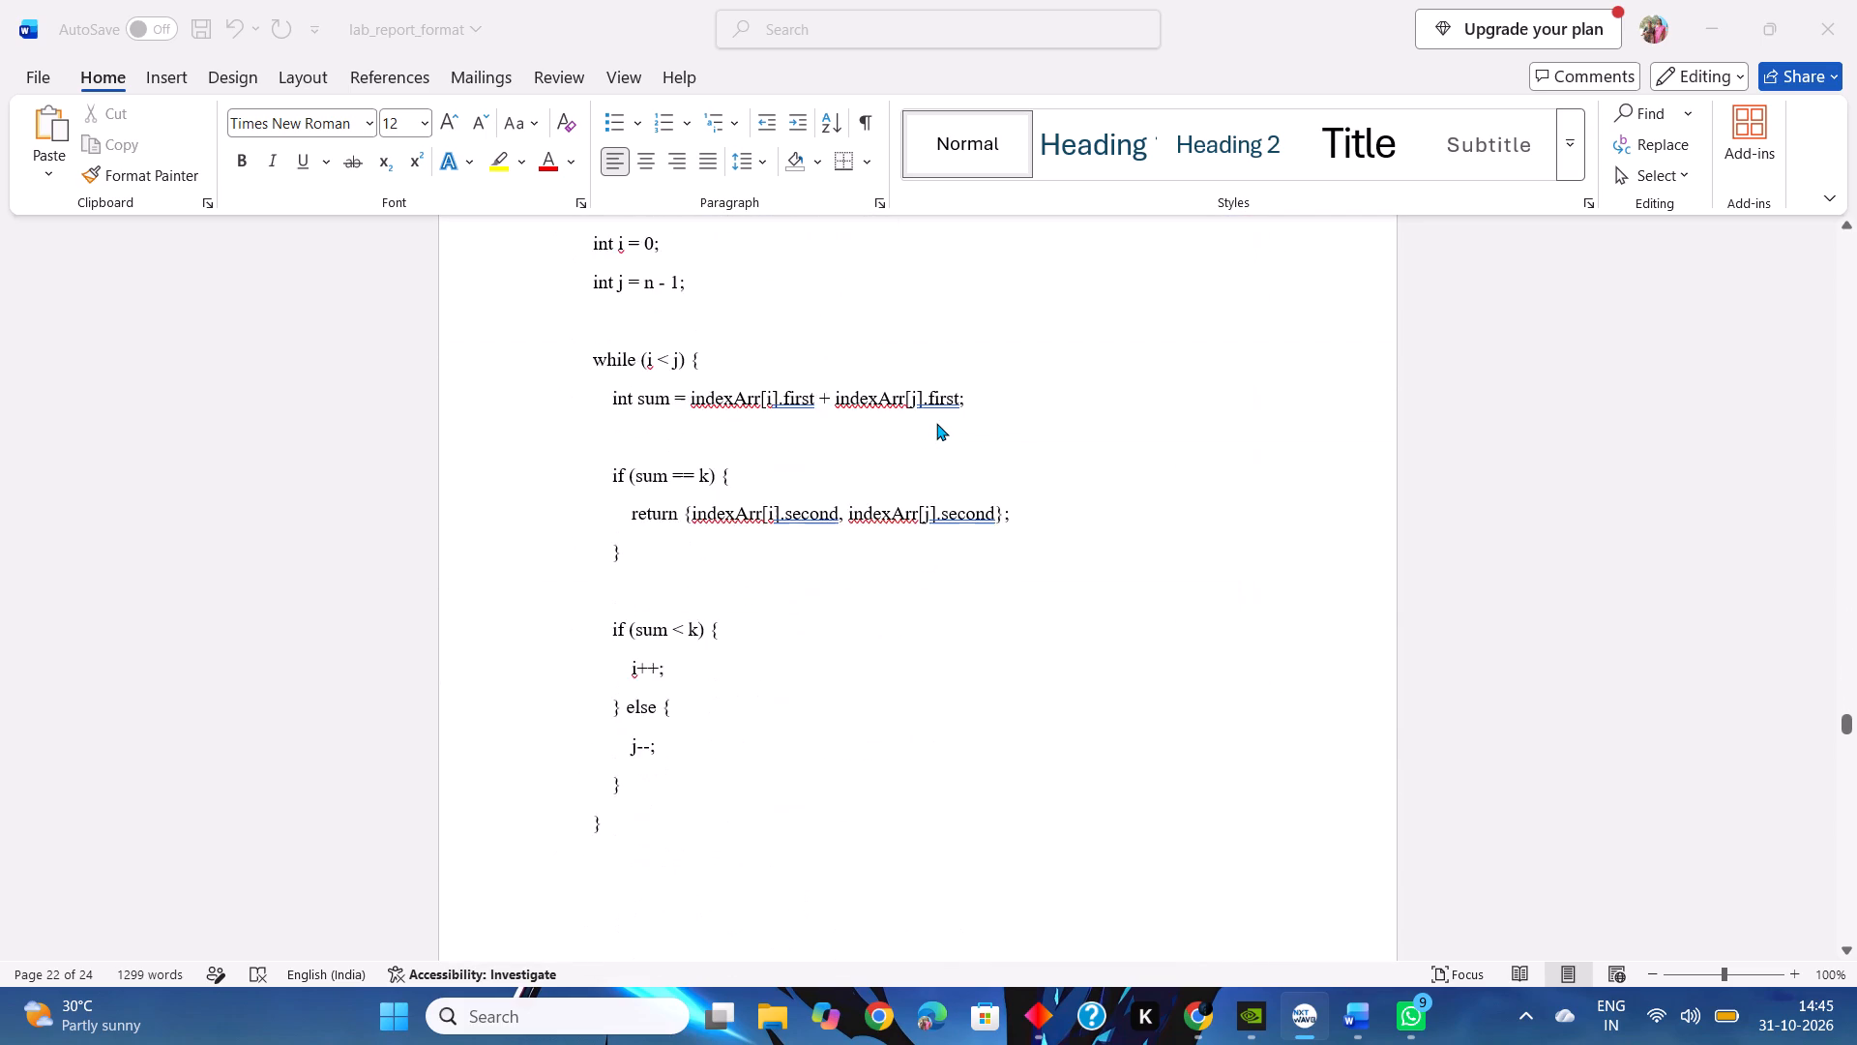
scroll(936, 423, "down", 17)
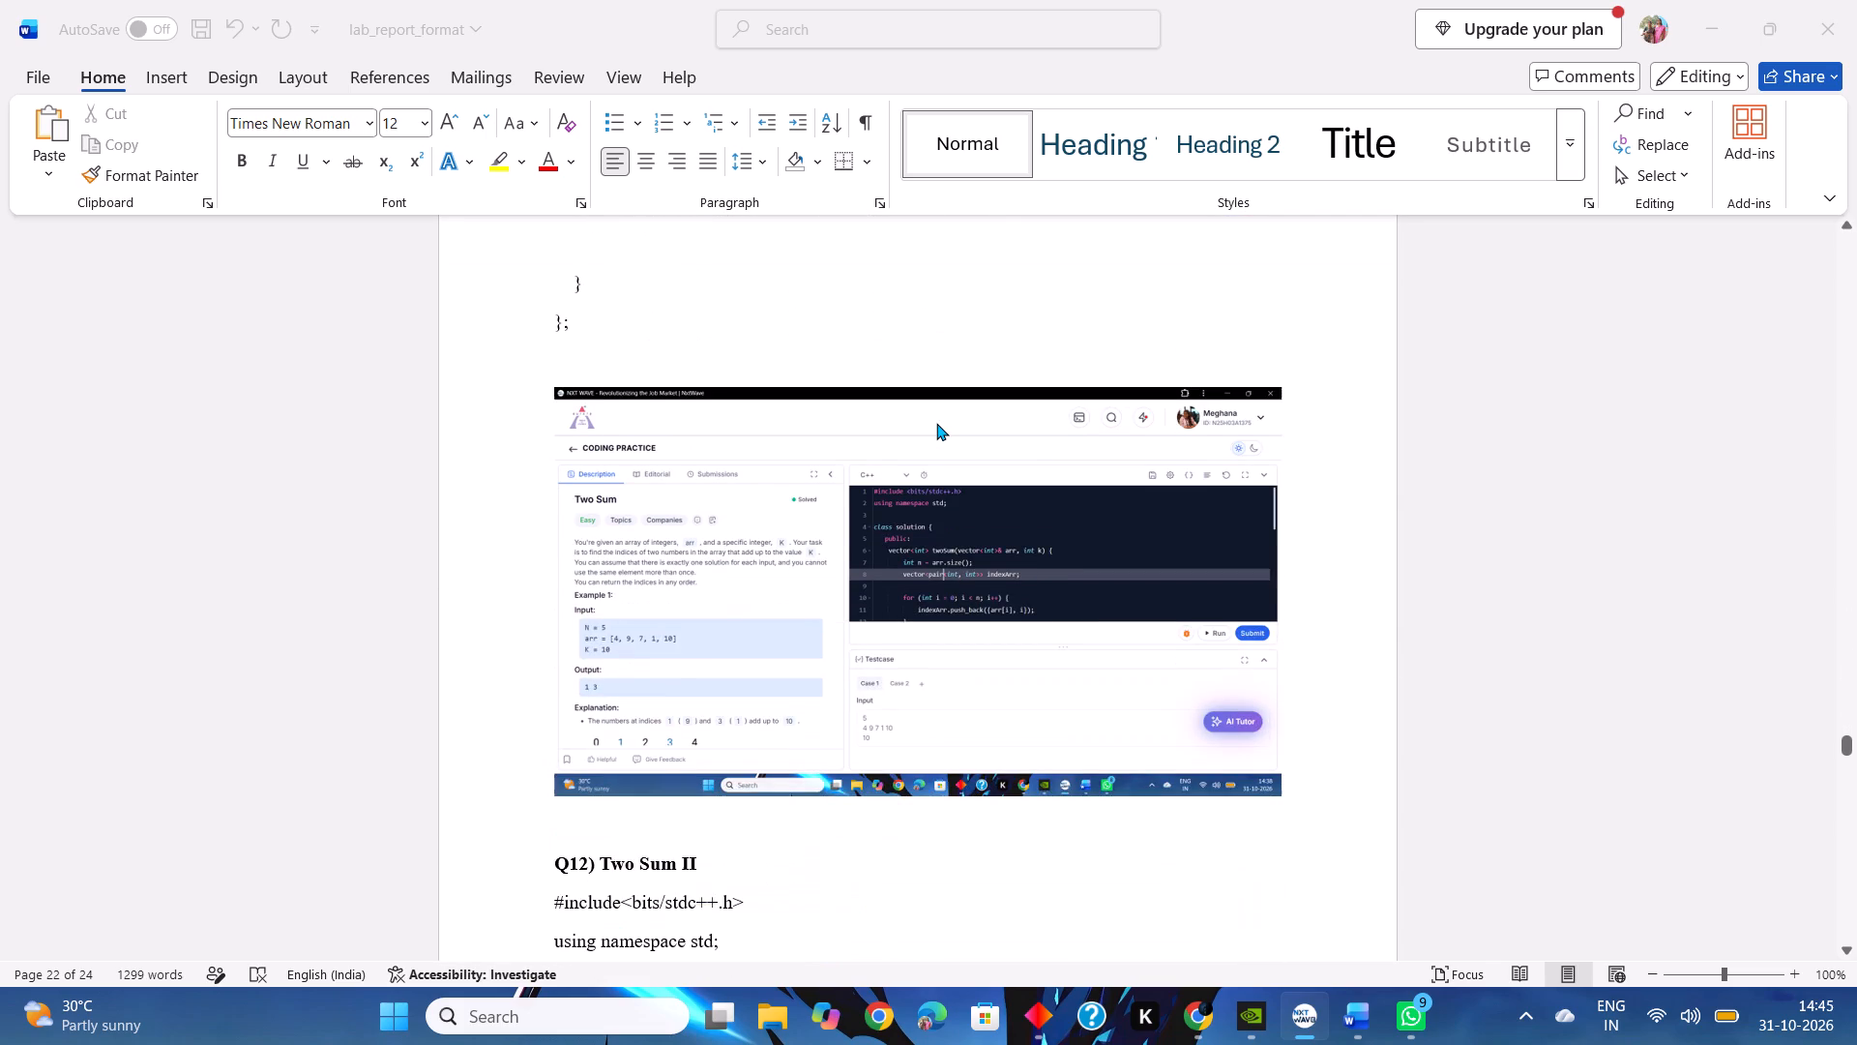
scroll(936, 423, "down", 9)
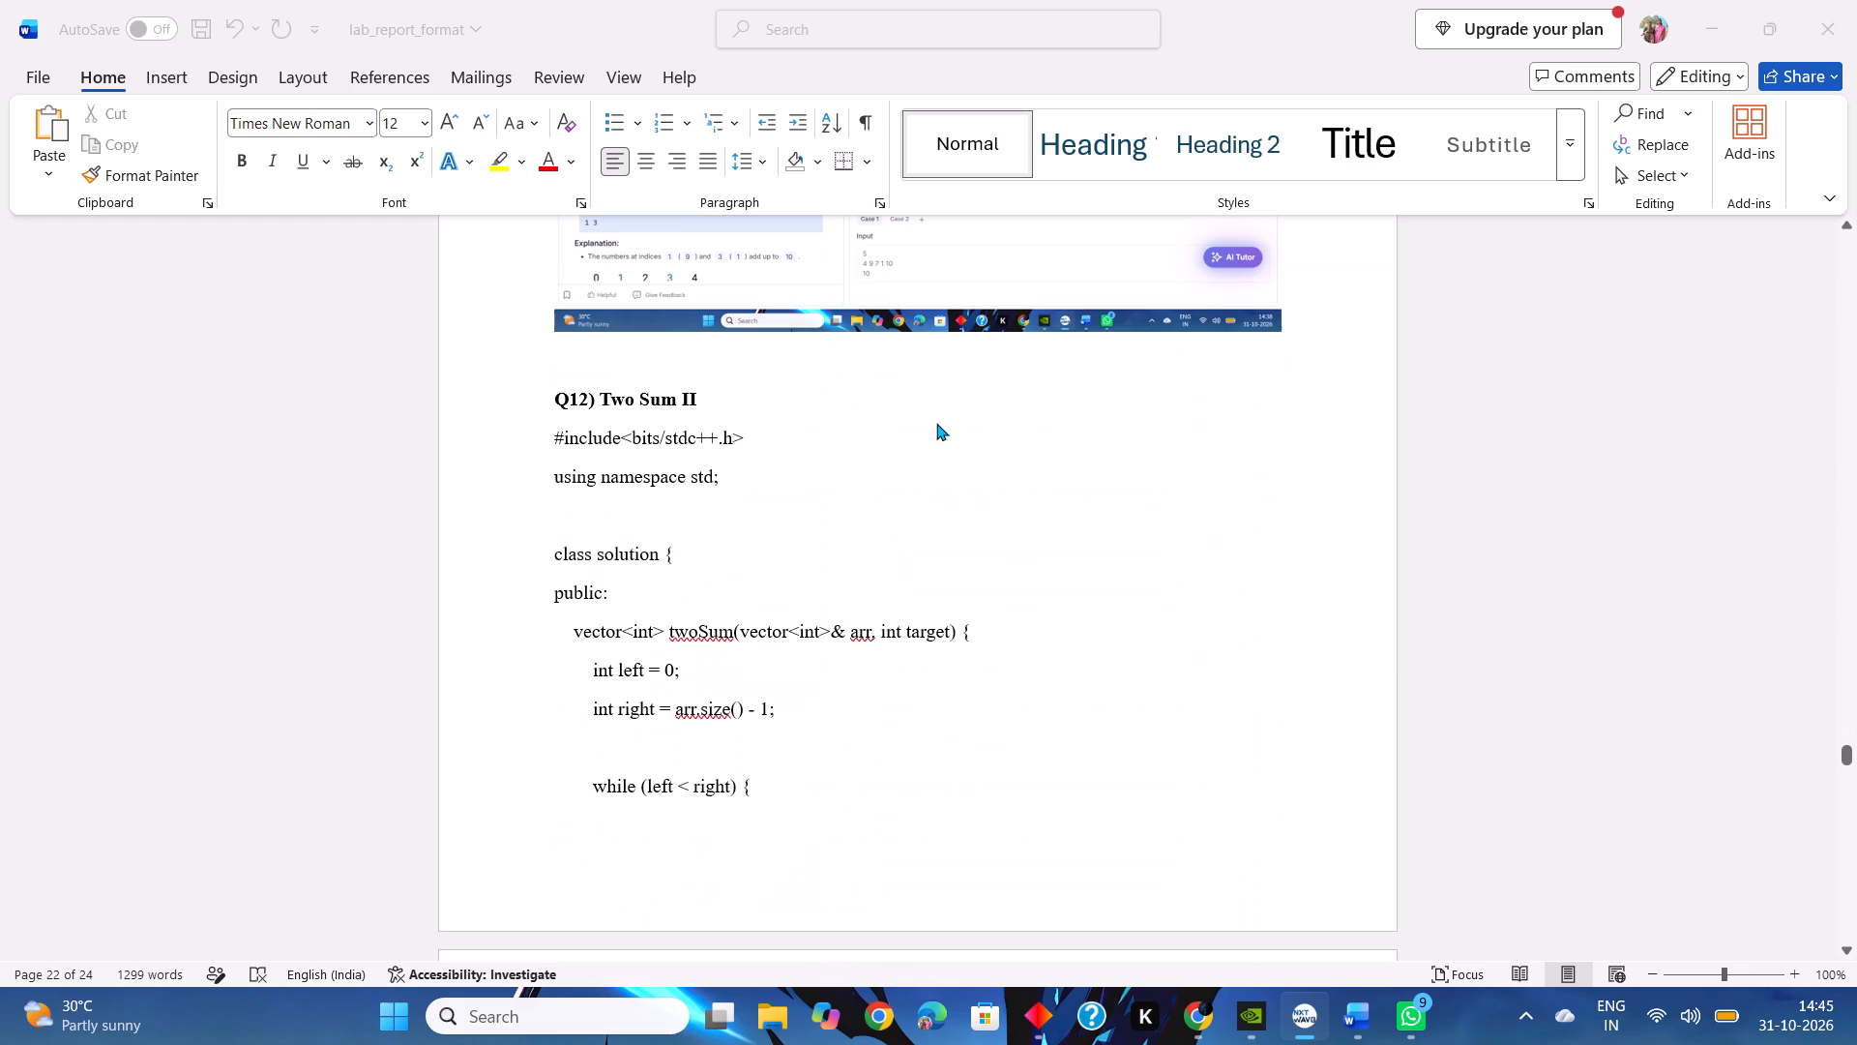
scroll(936, 423, "down", 20)
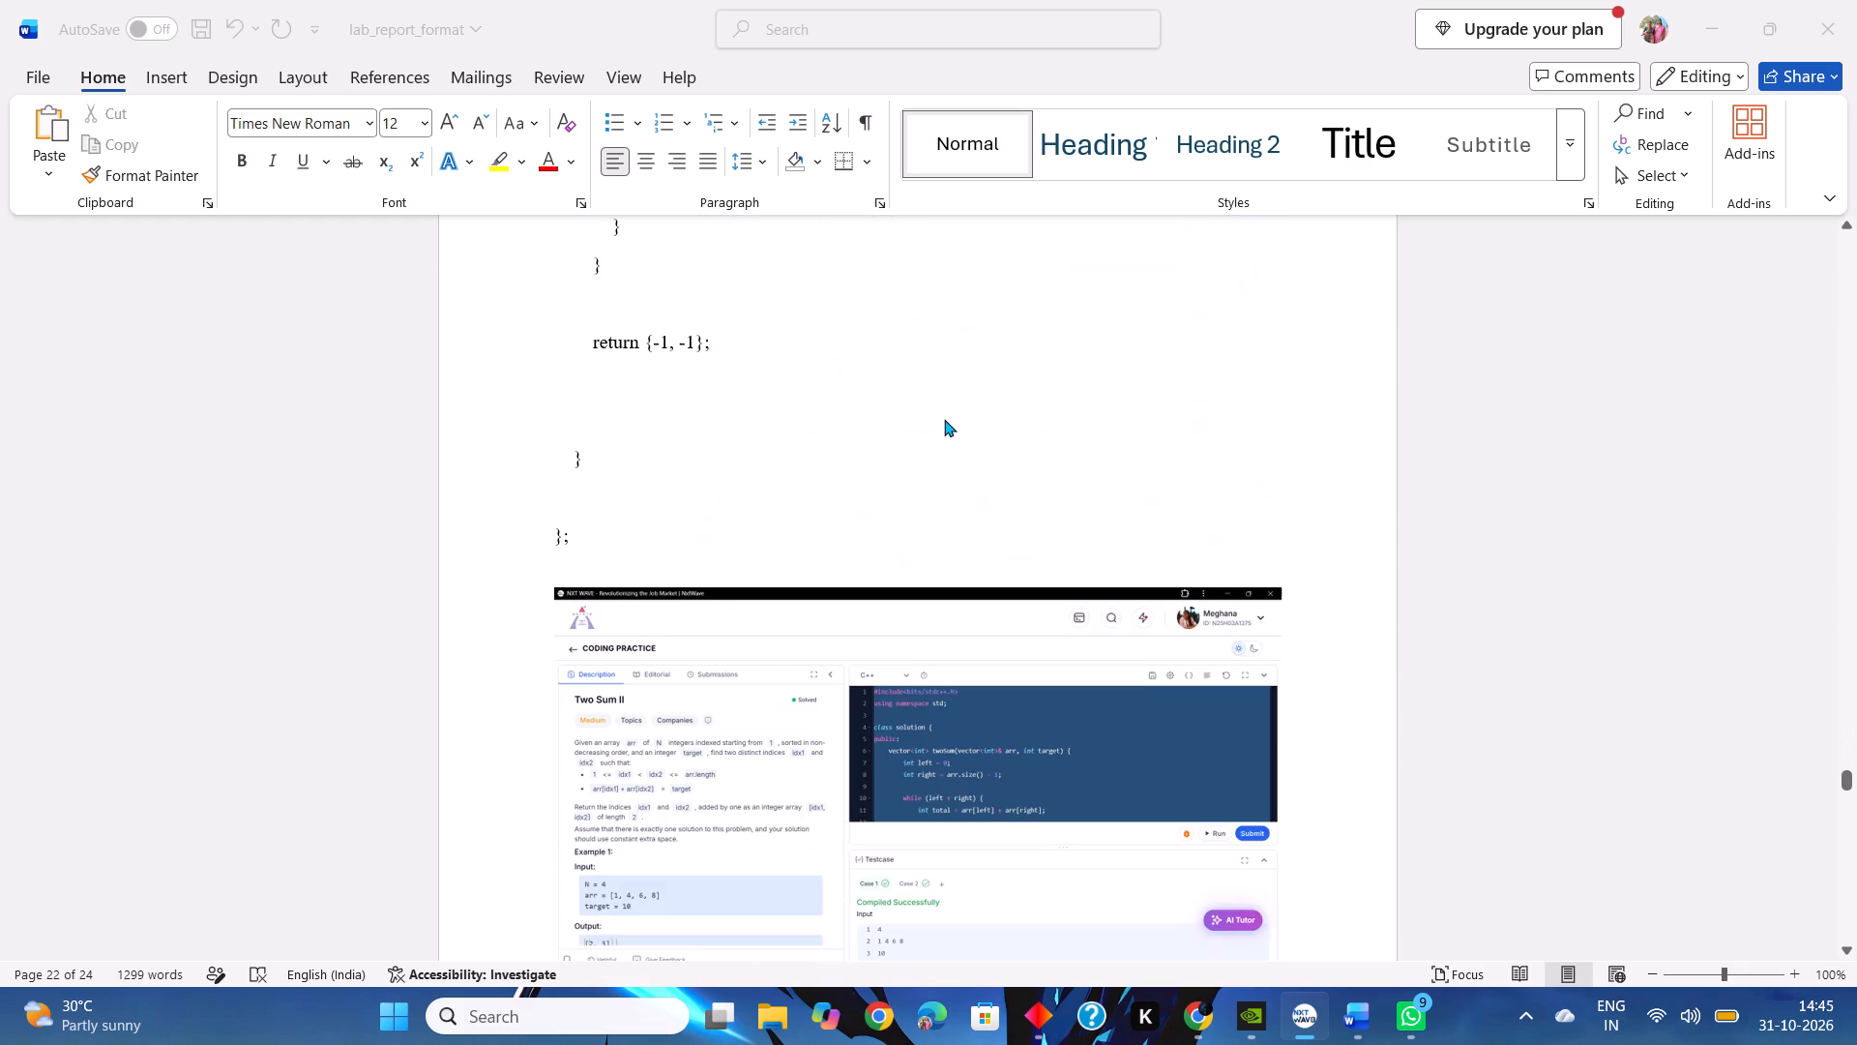
scroll(944, 419, "down", 18)
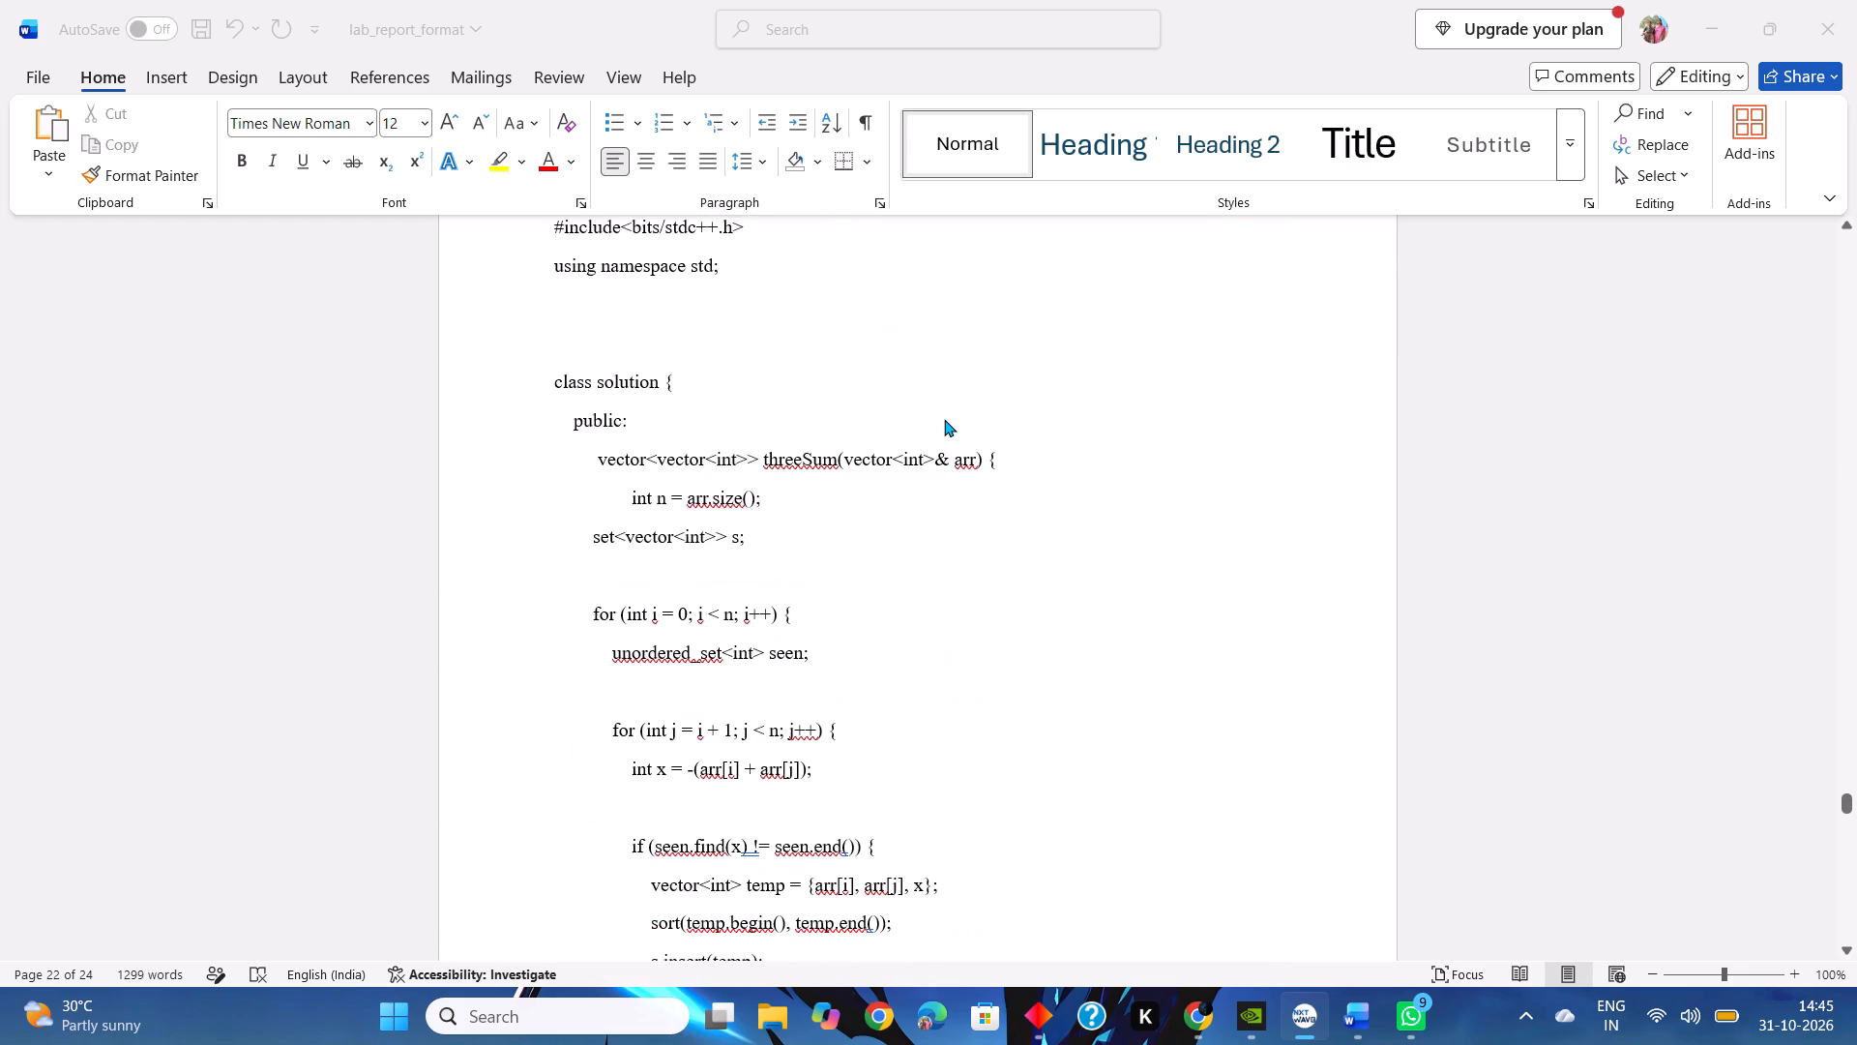
scroll(944, 419, "down", 1)
scroll(944, 419, "up", 2)
scroll(944, 419, "down", 7)
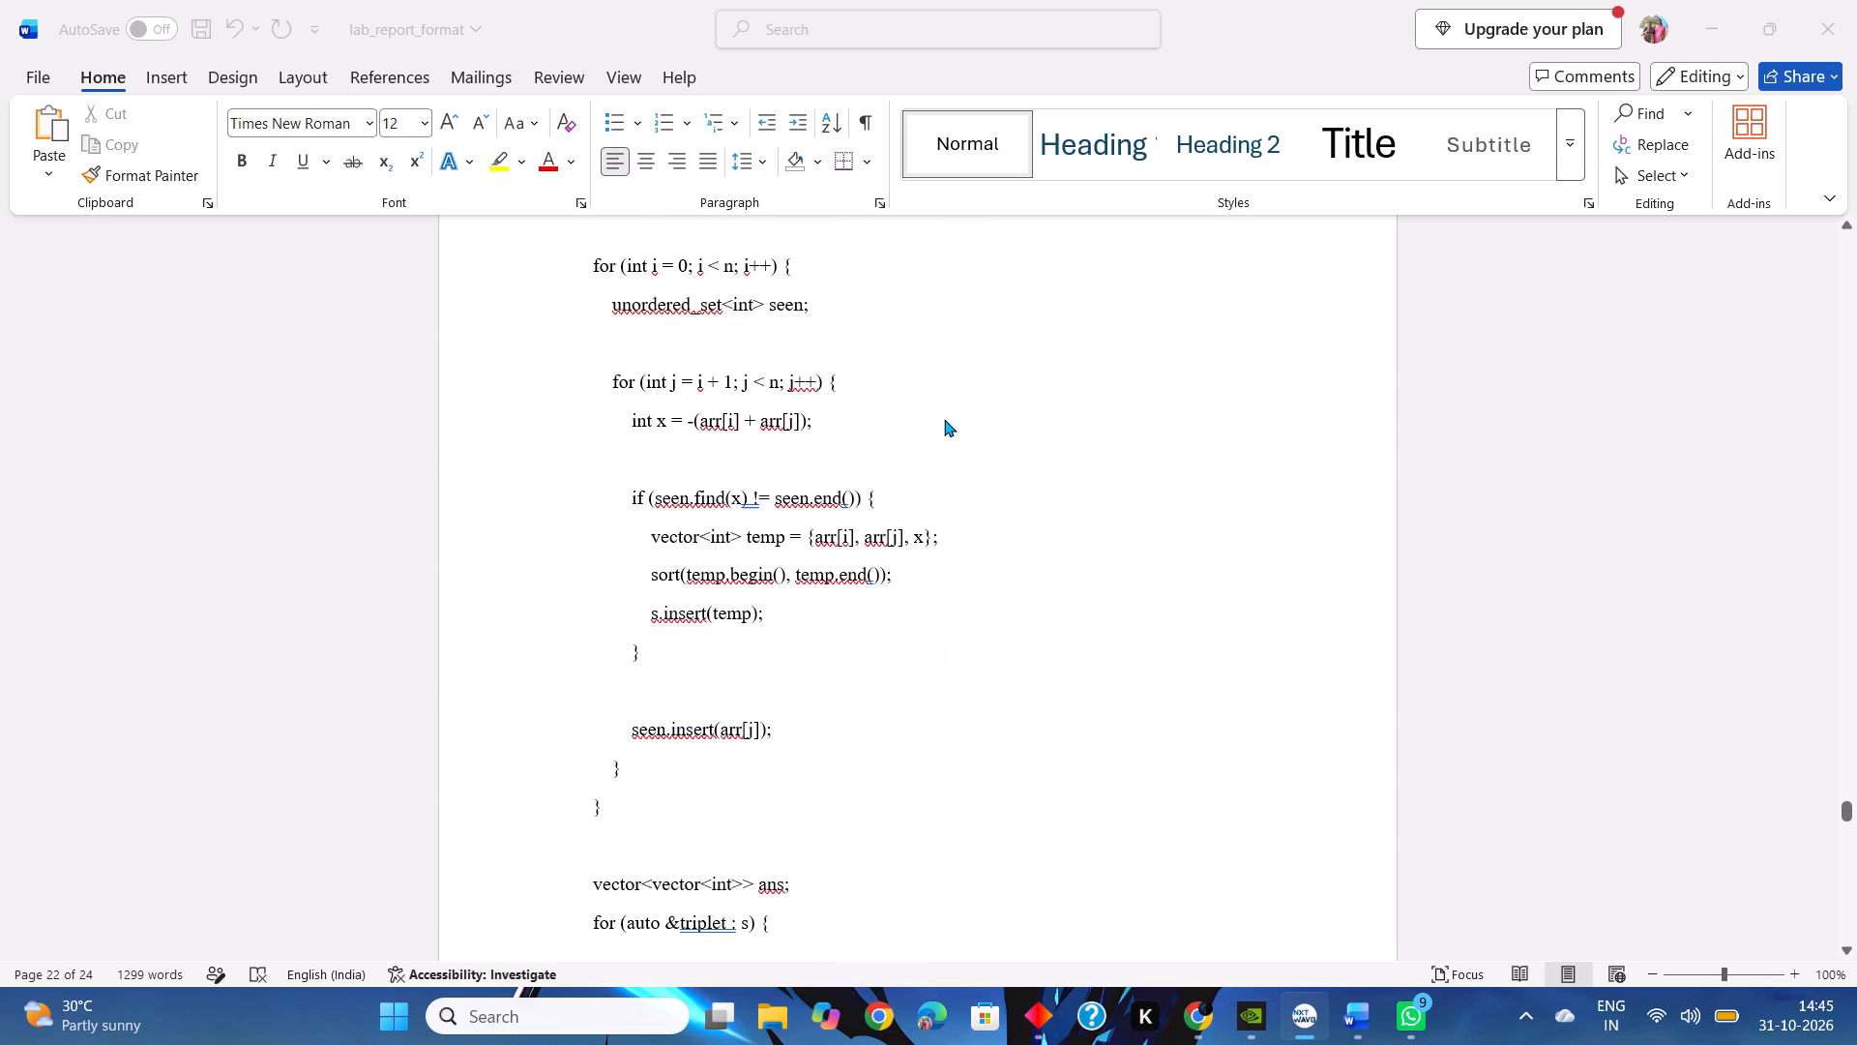
scroll(944, 419, "down", 18)
scroll(964, 411, "down", 5)
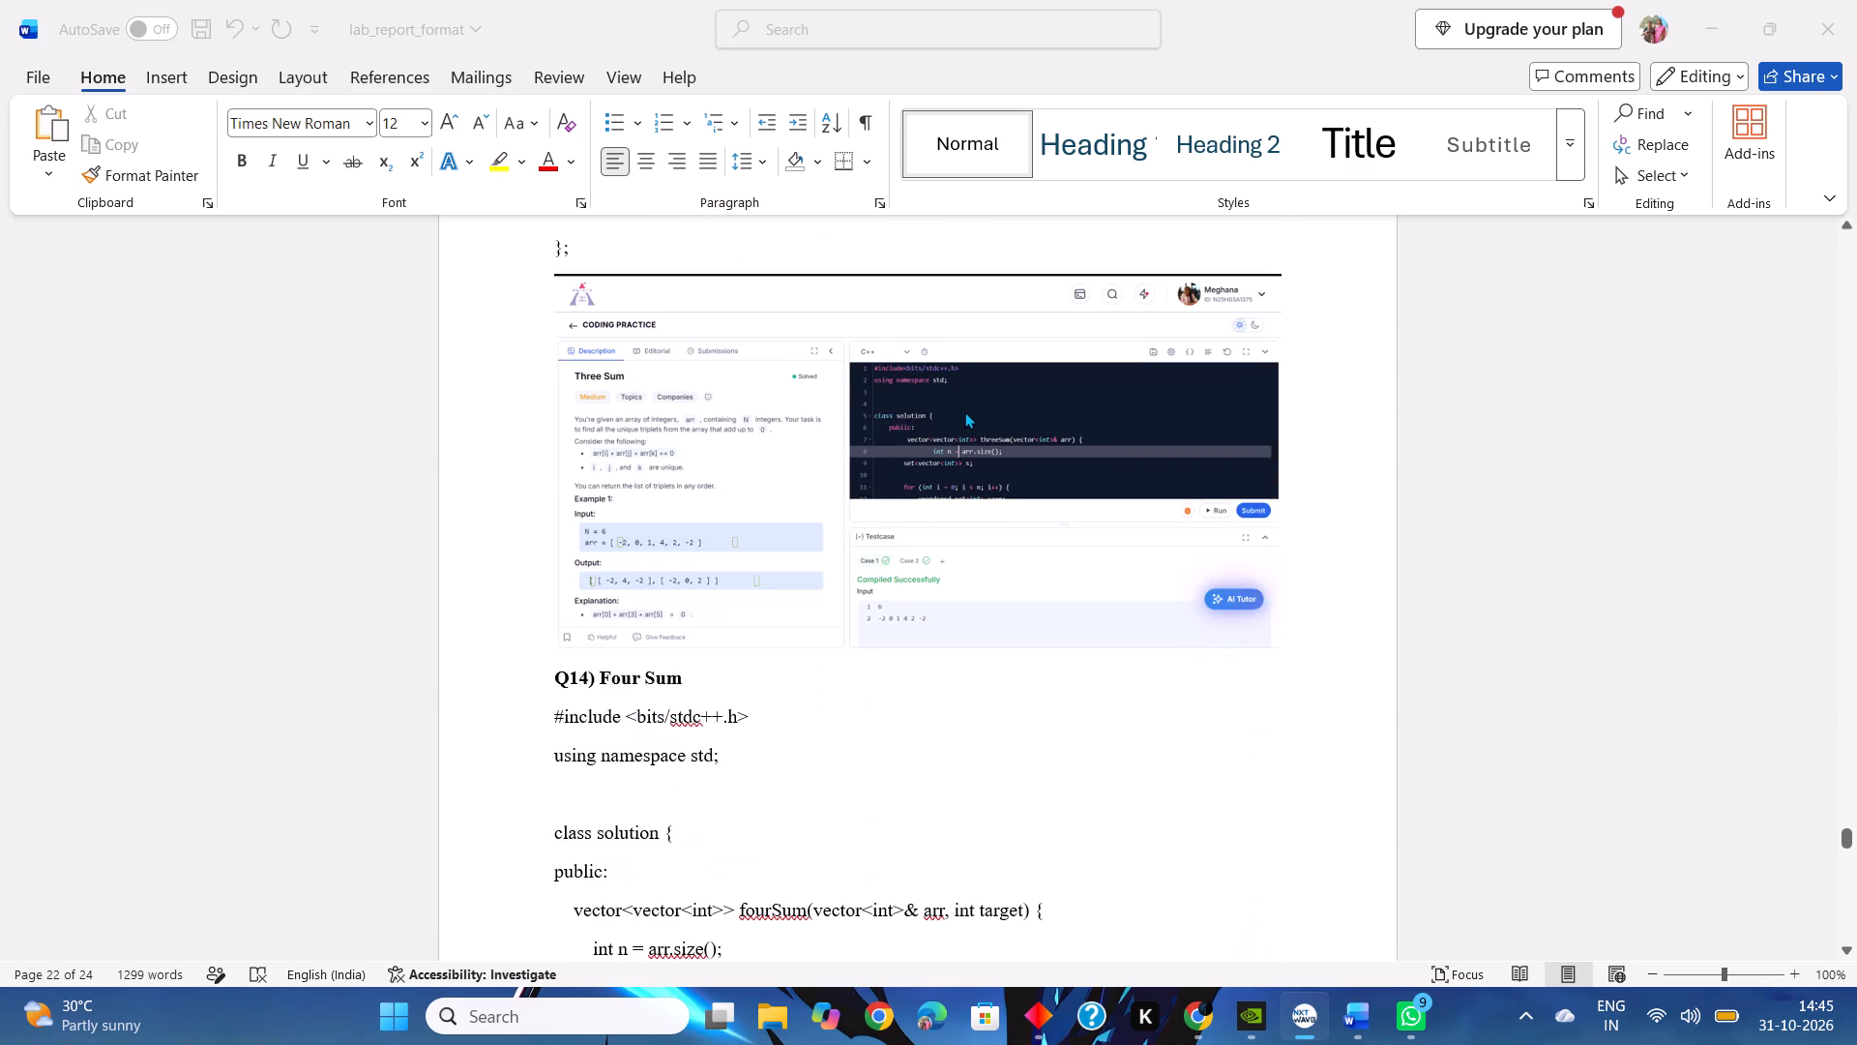
scroll(964, 411, "down", 20)
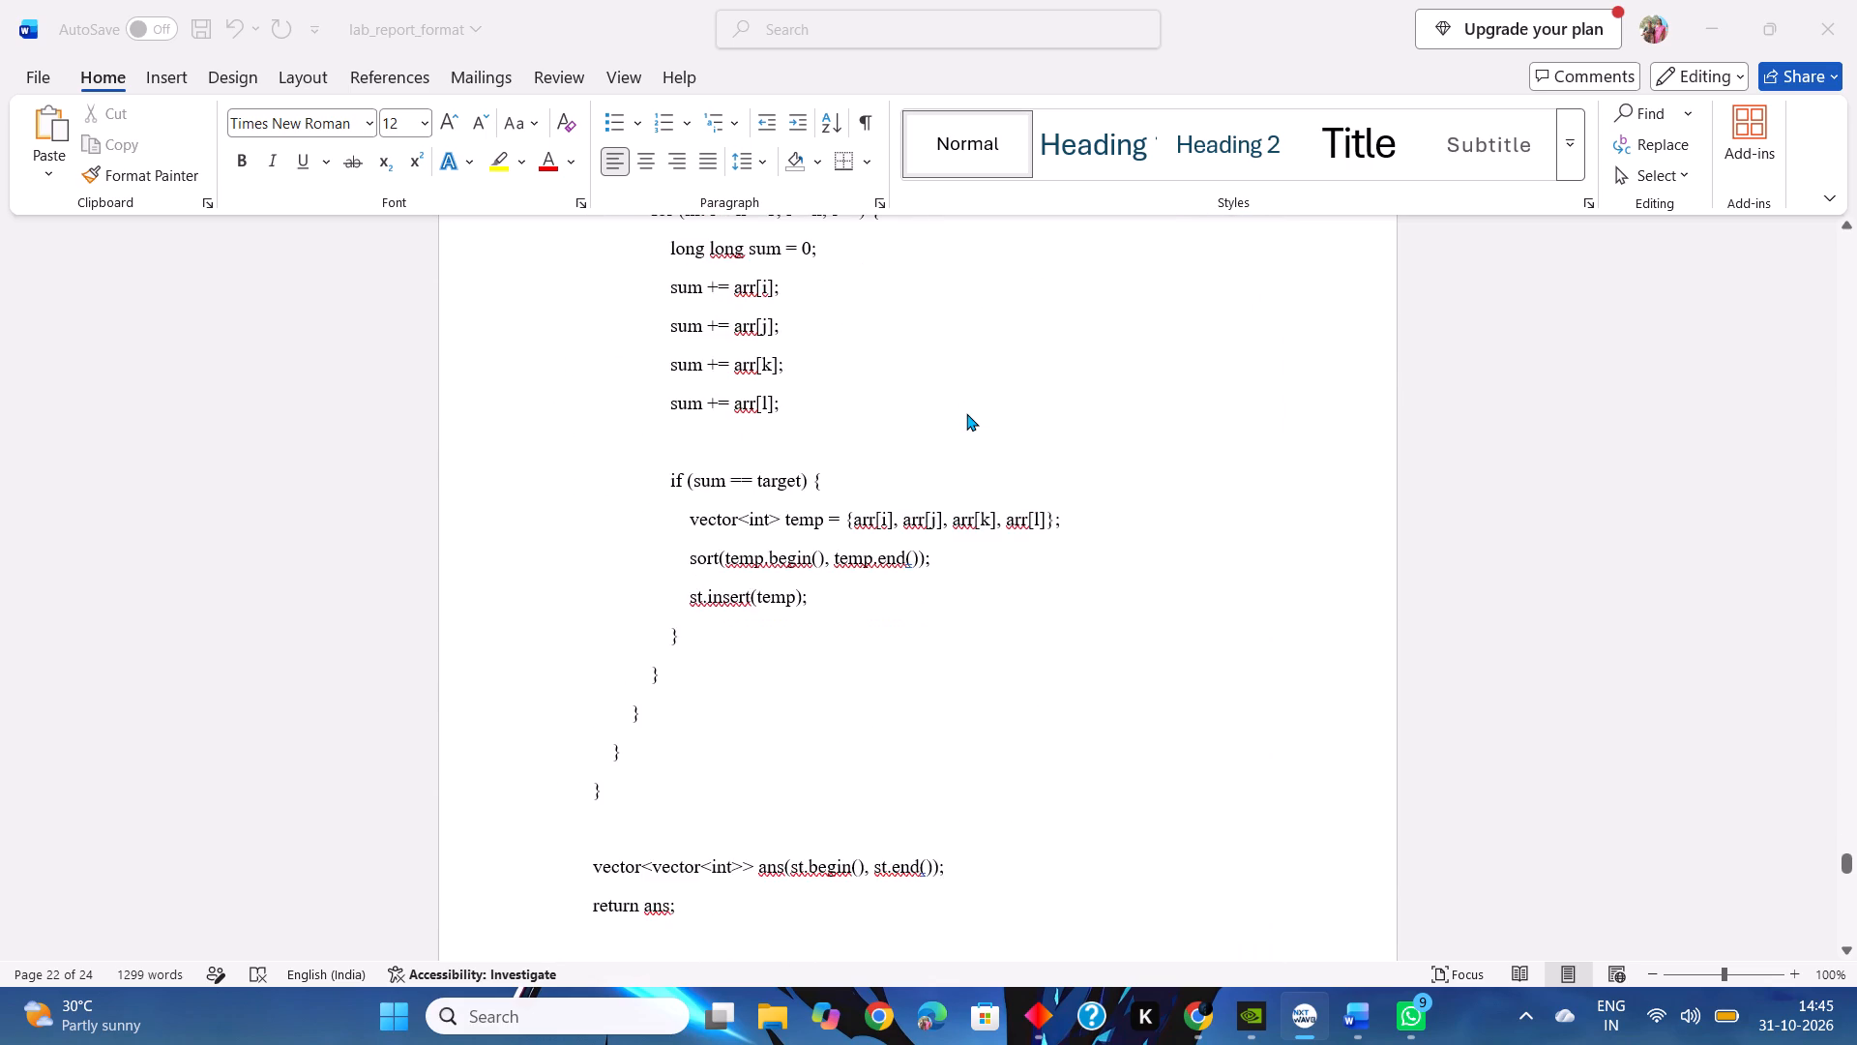
scroll(966, 413, "down", 17)
scroll(978, 409, "down", 20)
scroll(980, 408, "down", 5)
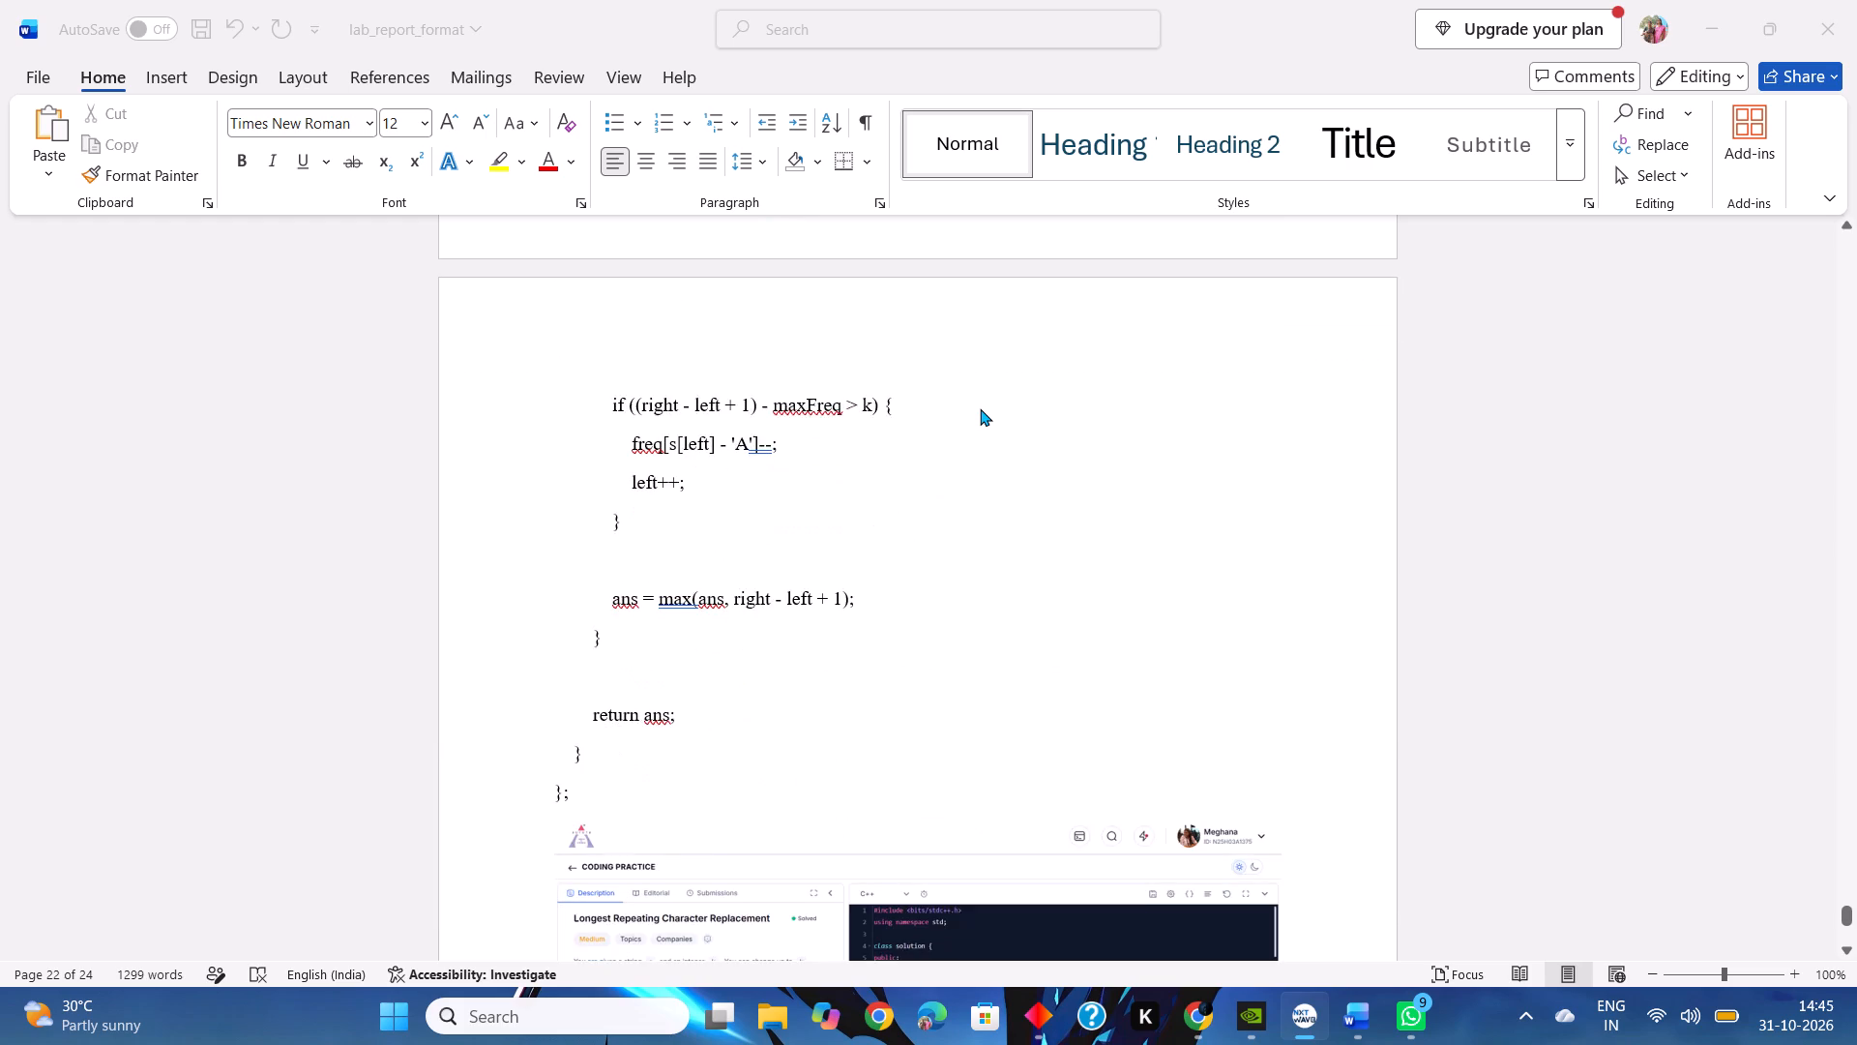
scroll(980, 408, "down", 11)
Look back through the report from the Q15 screenshot to the cover page.
scroll(981, 407, "up", 6)
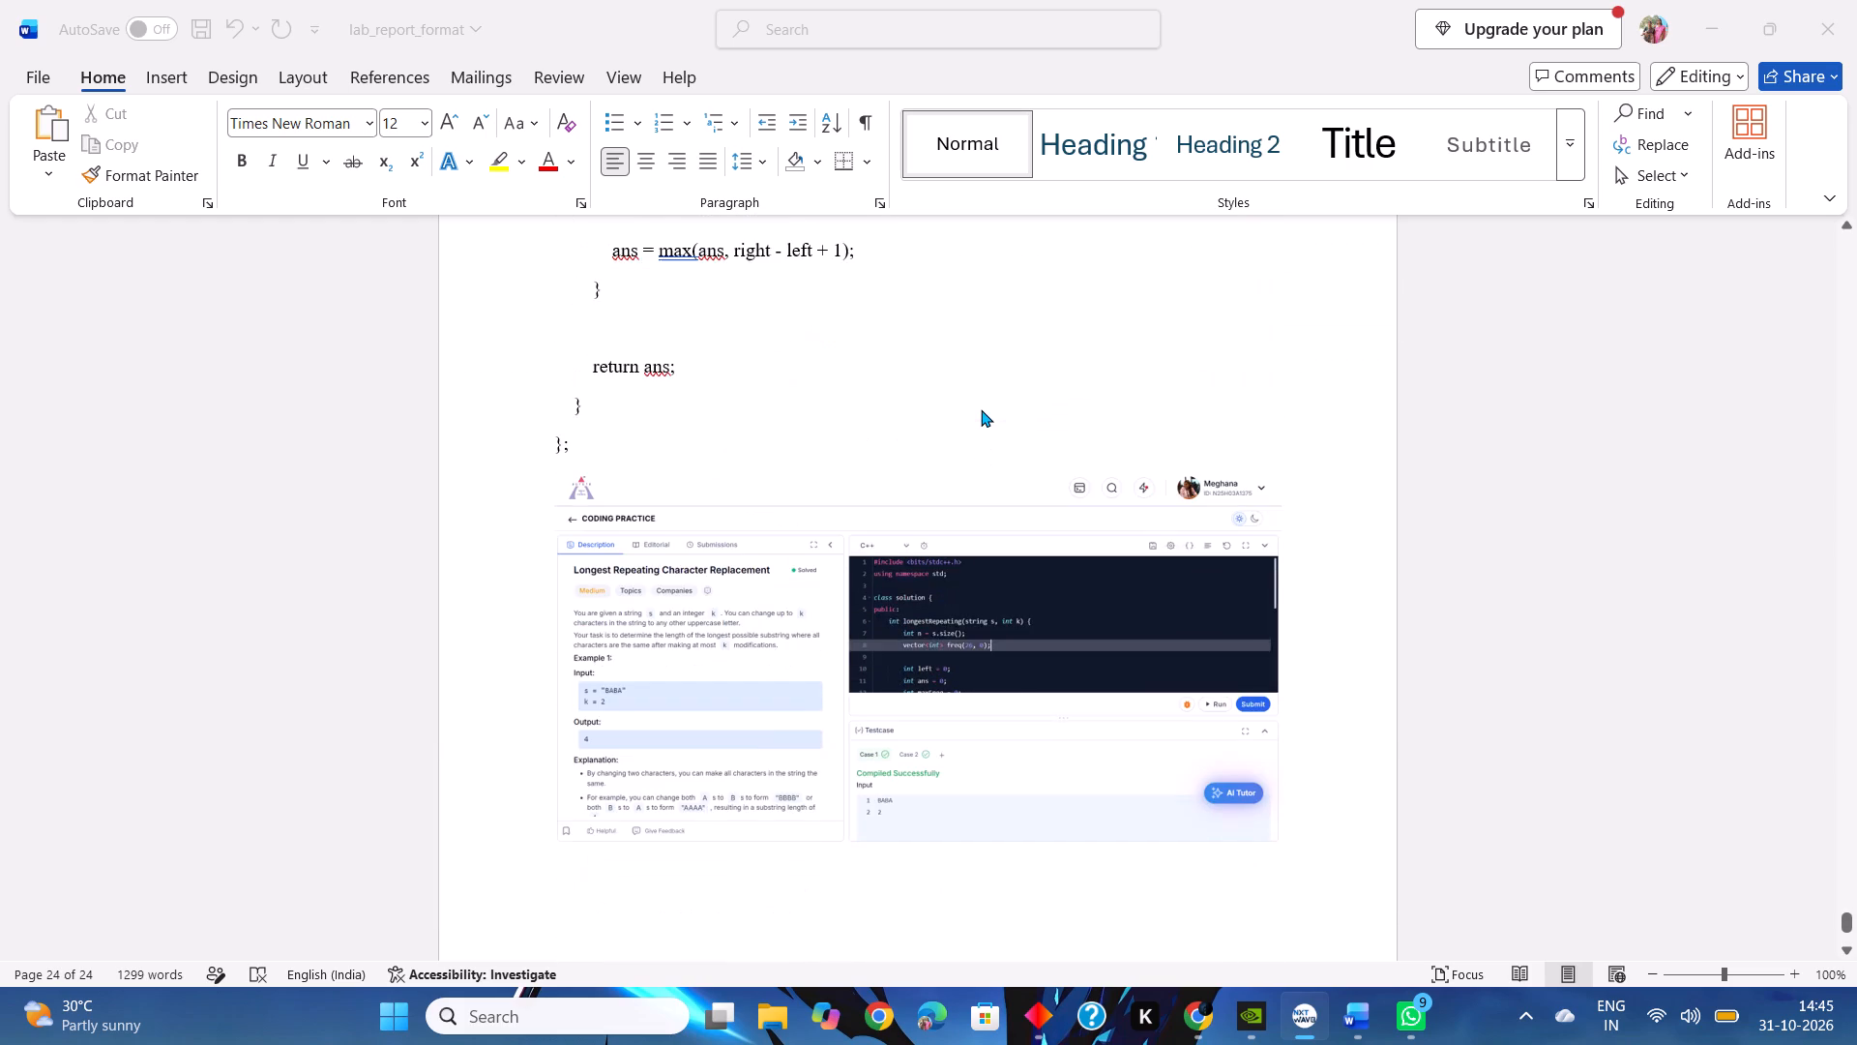
scroll(809, 452, "up", 18)
scroll(823, 441, "up", 4)
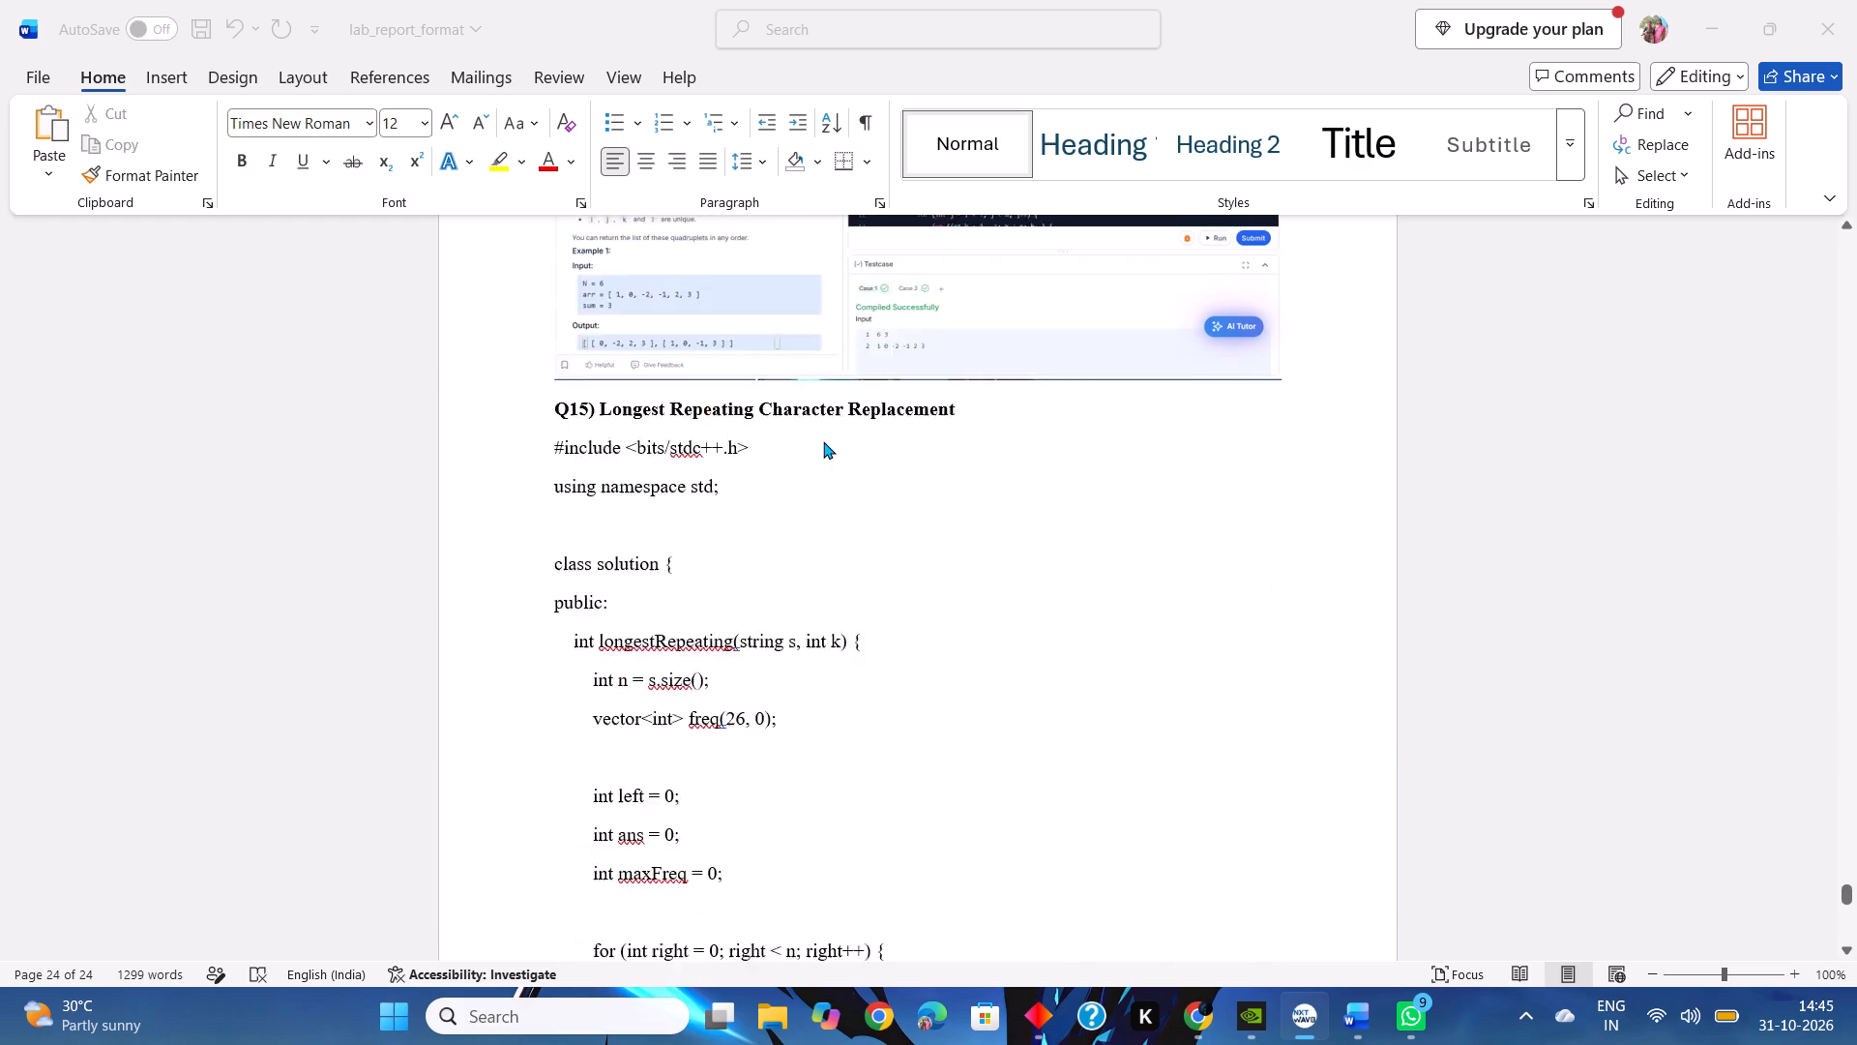
scroll(823, 441, "up", 16)
scroll(838, 433, "up", 7)
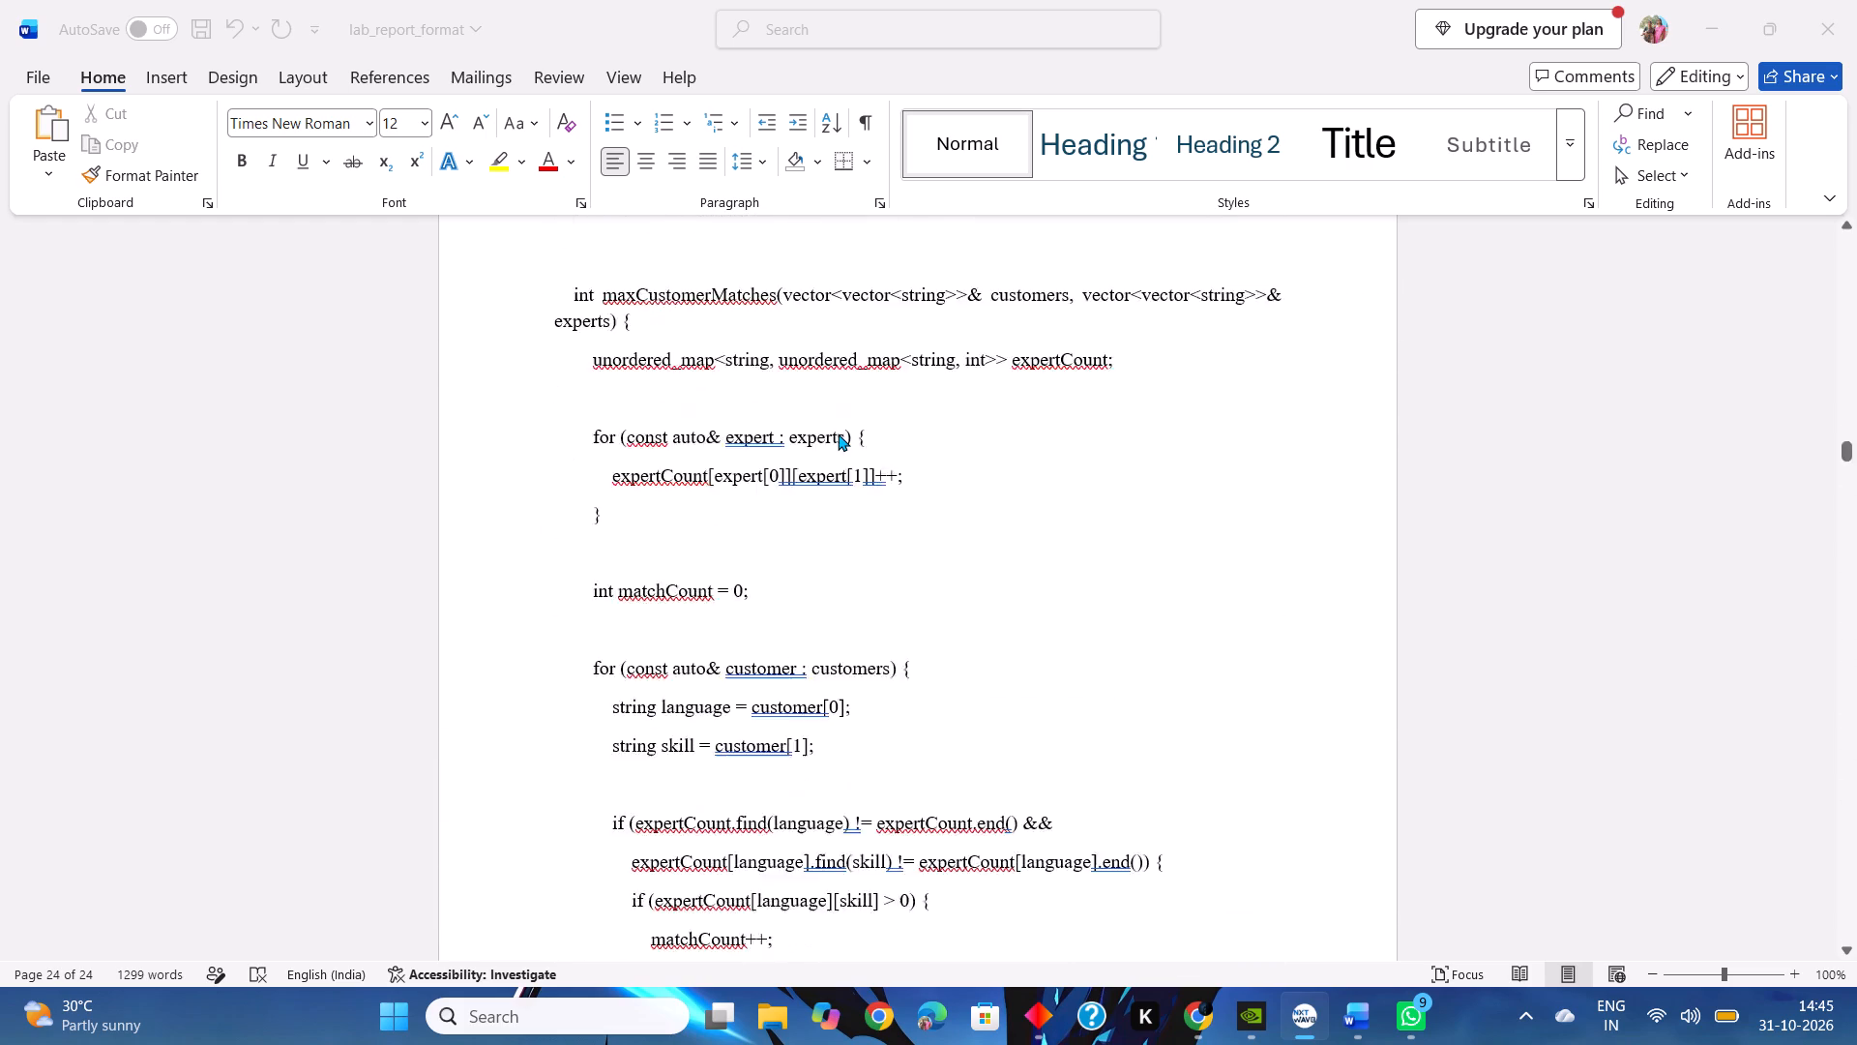
scroll(838, 433, "up", 5)
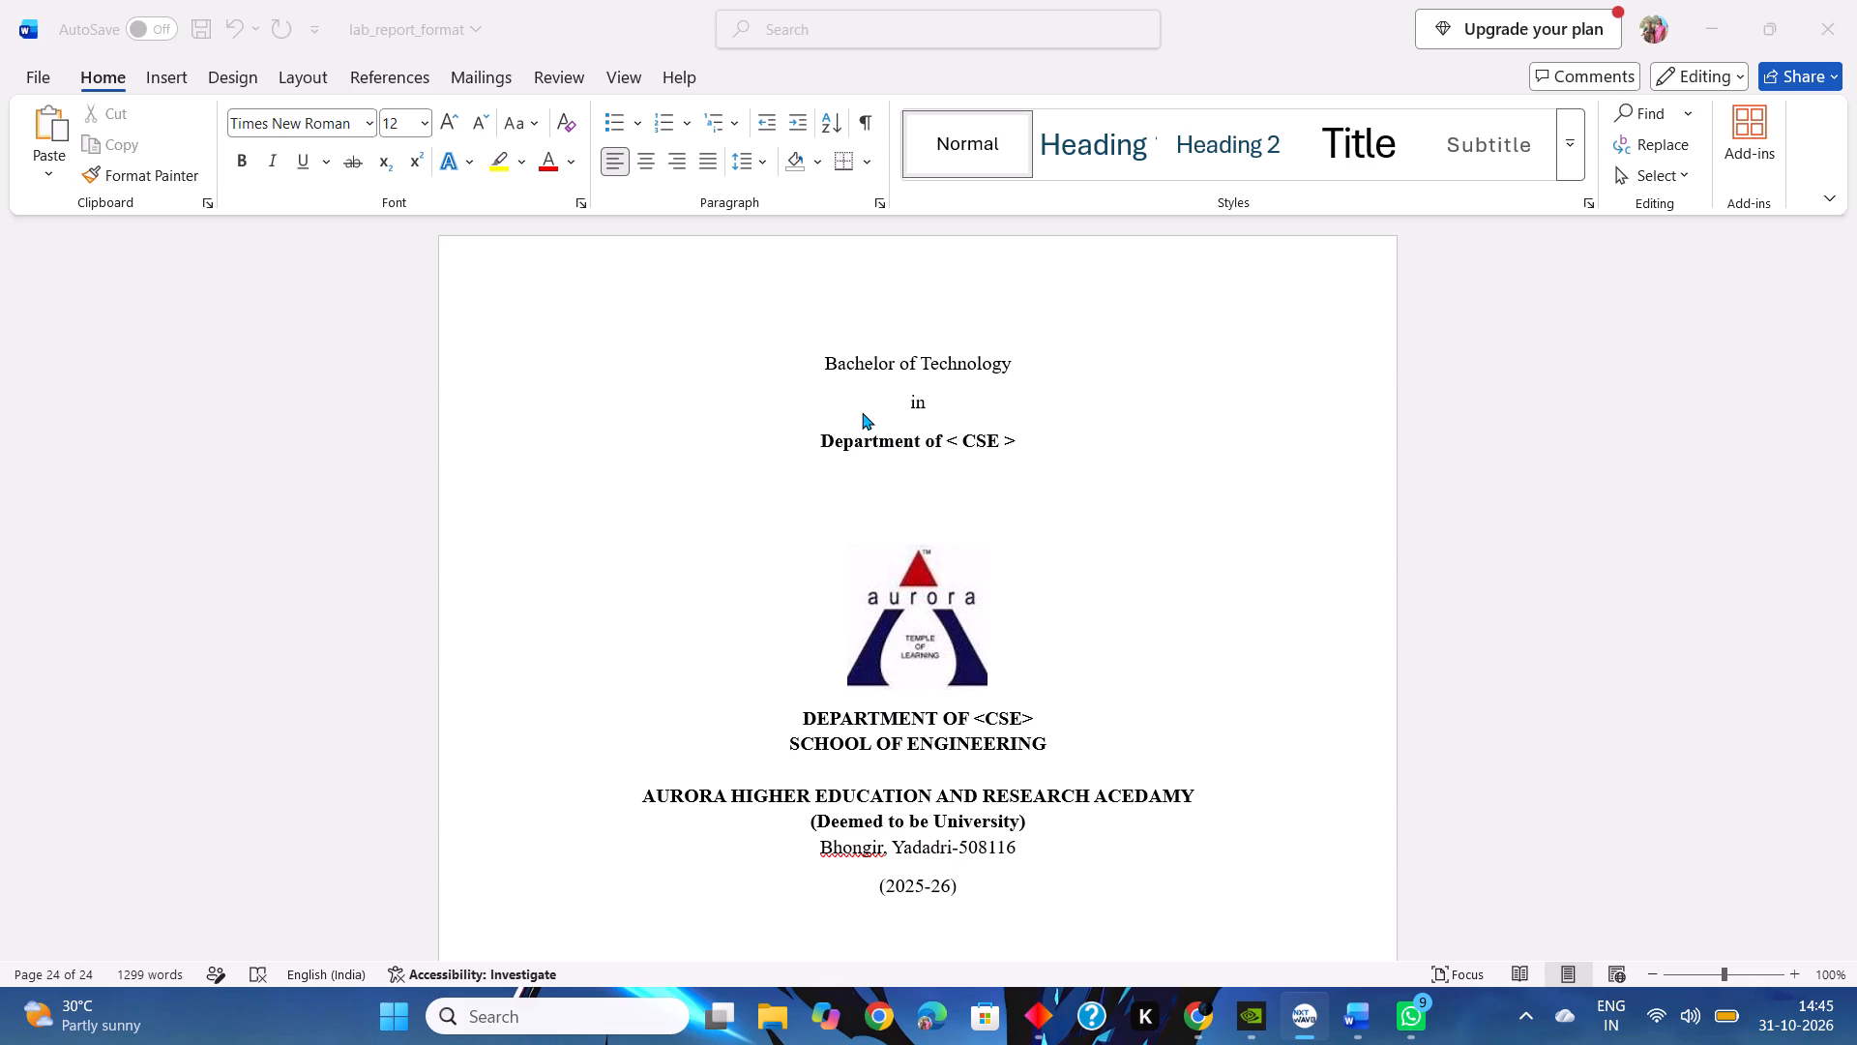
scroll(862, 412, "down", 1)
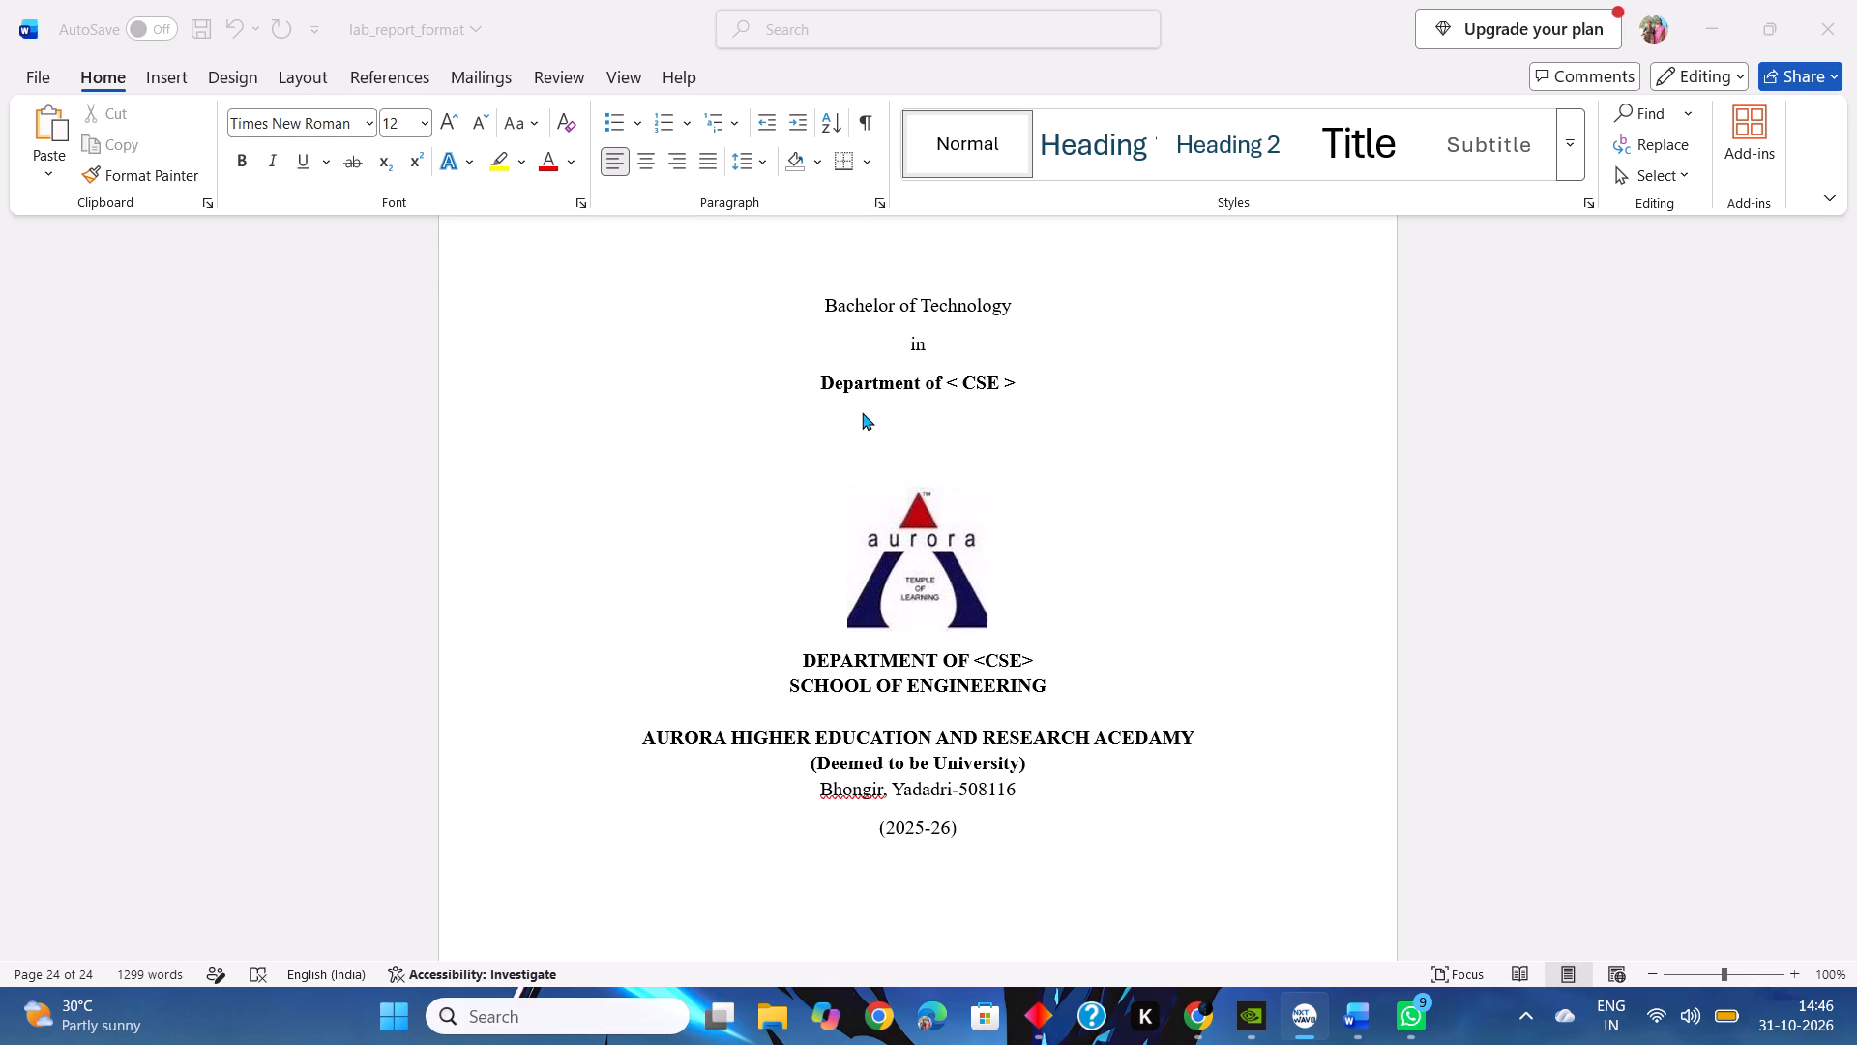
Check the report's cover page and certificate page, including the date and signatory details, through to the start of Q1.
scroll(862, 412, "down", 2)
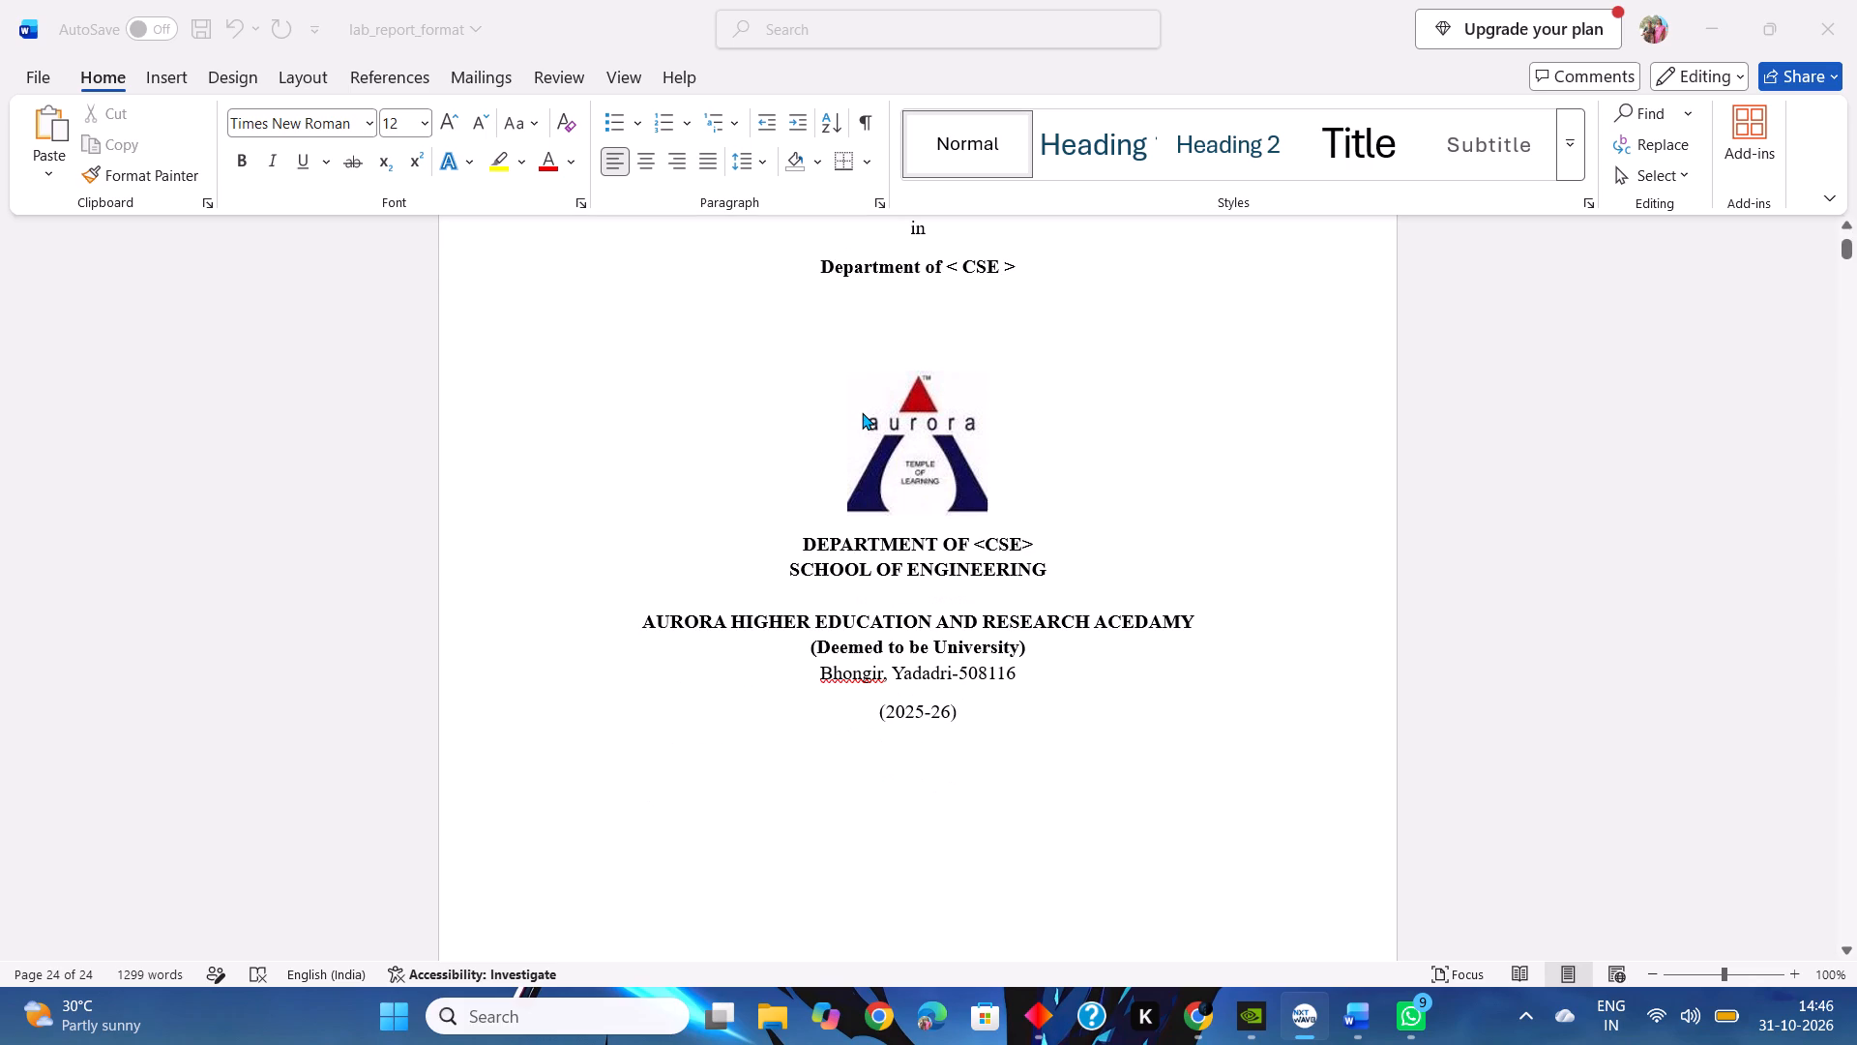
scroll(862, 412, "down", 11)
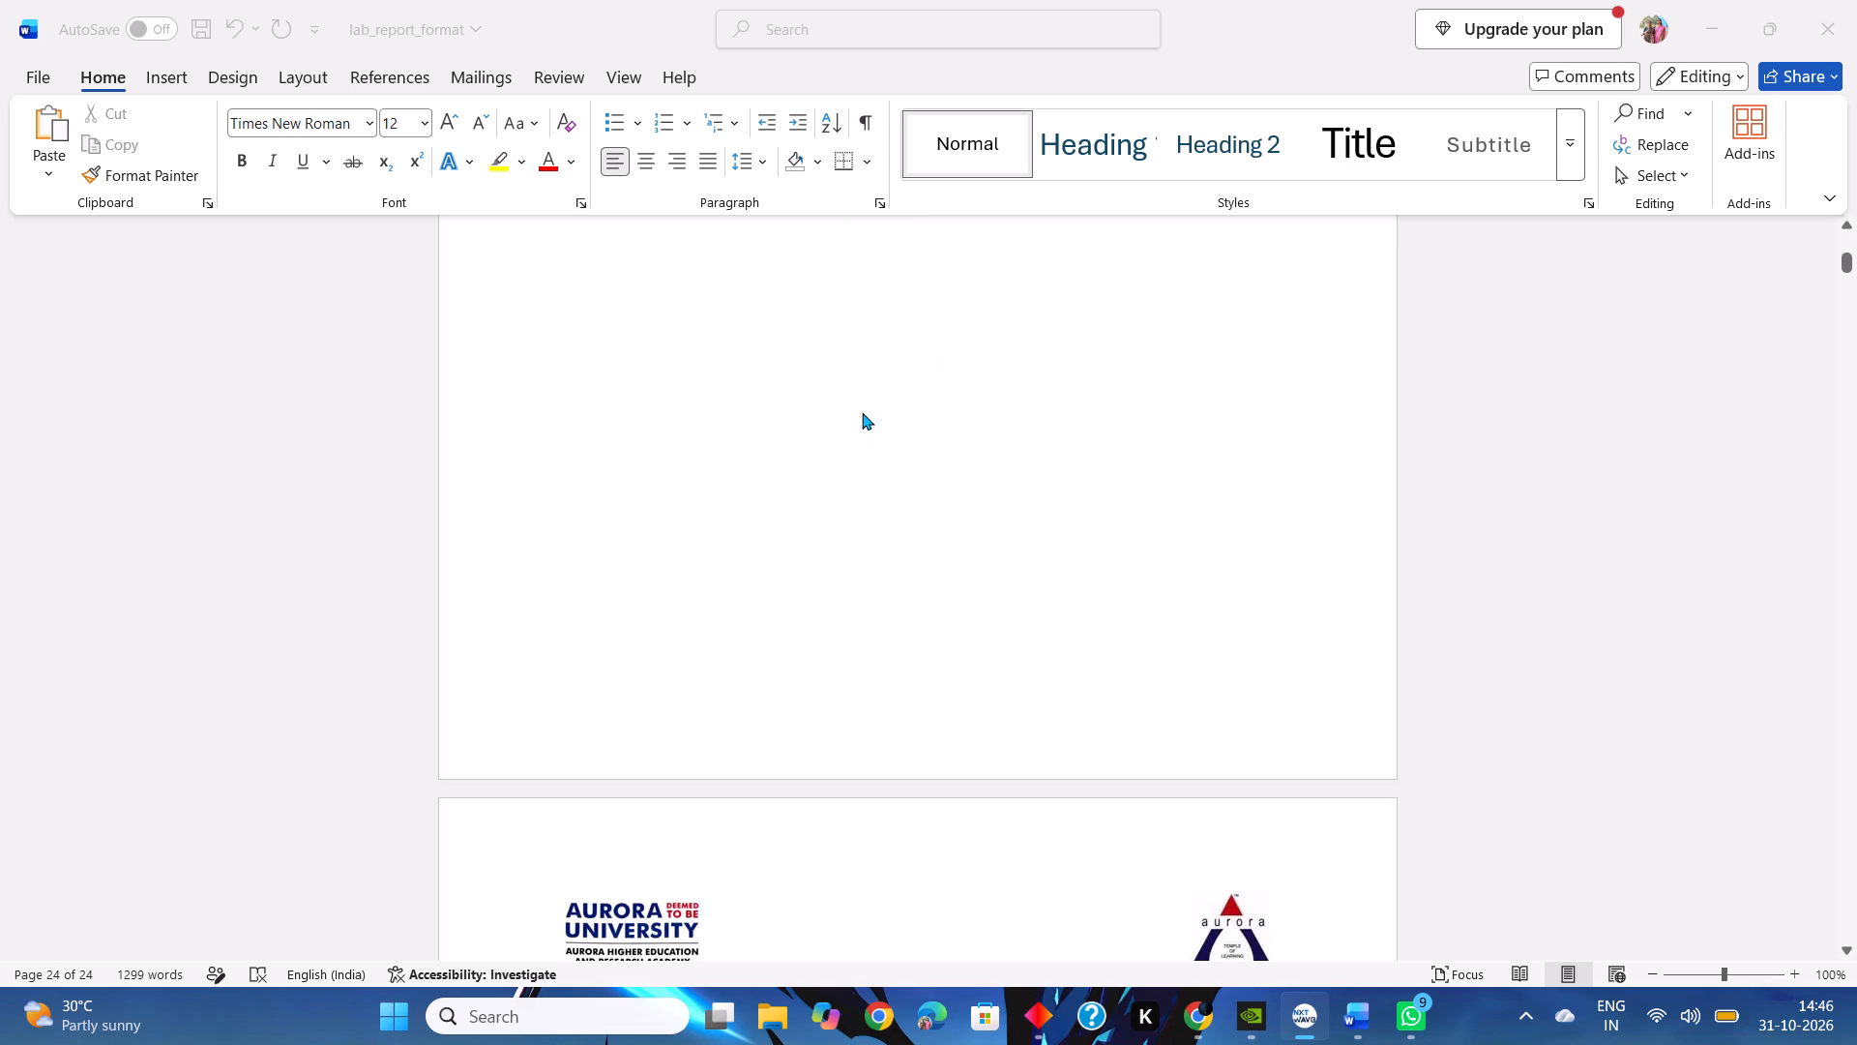
scroll(862, 412, "down", 9)
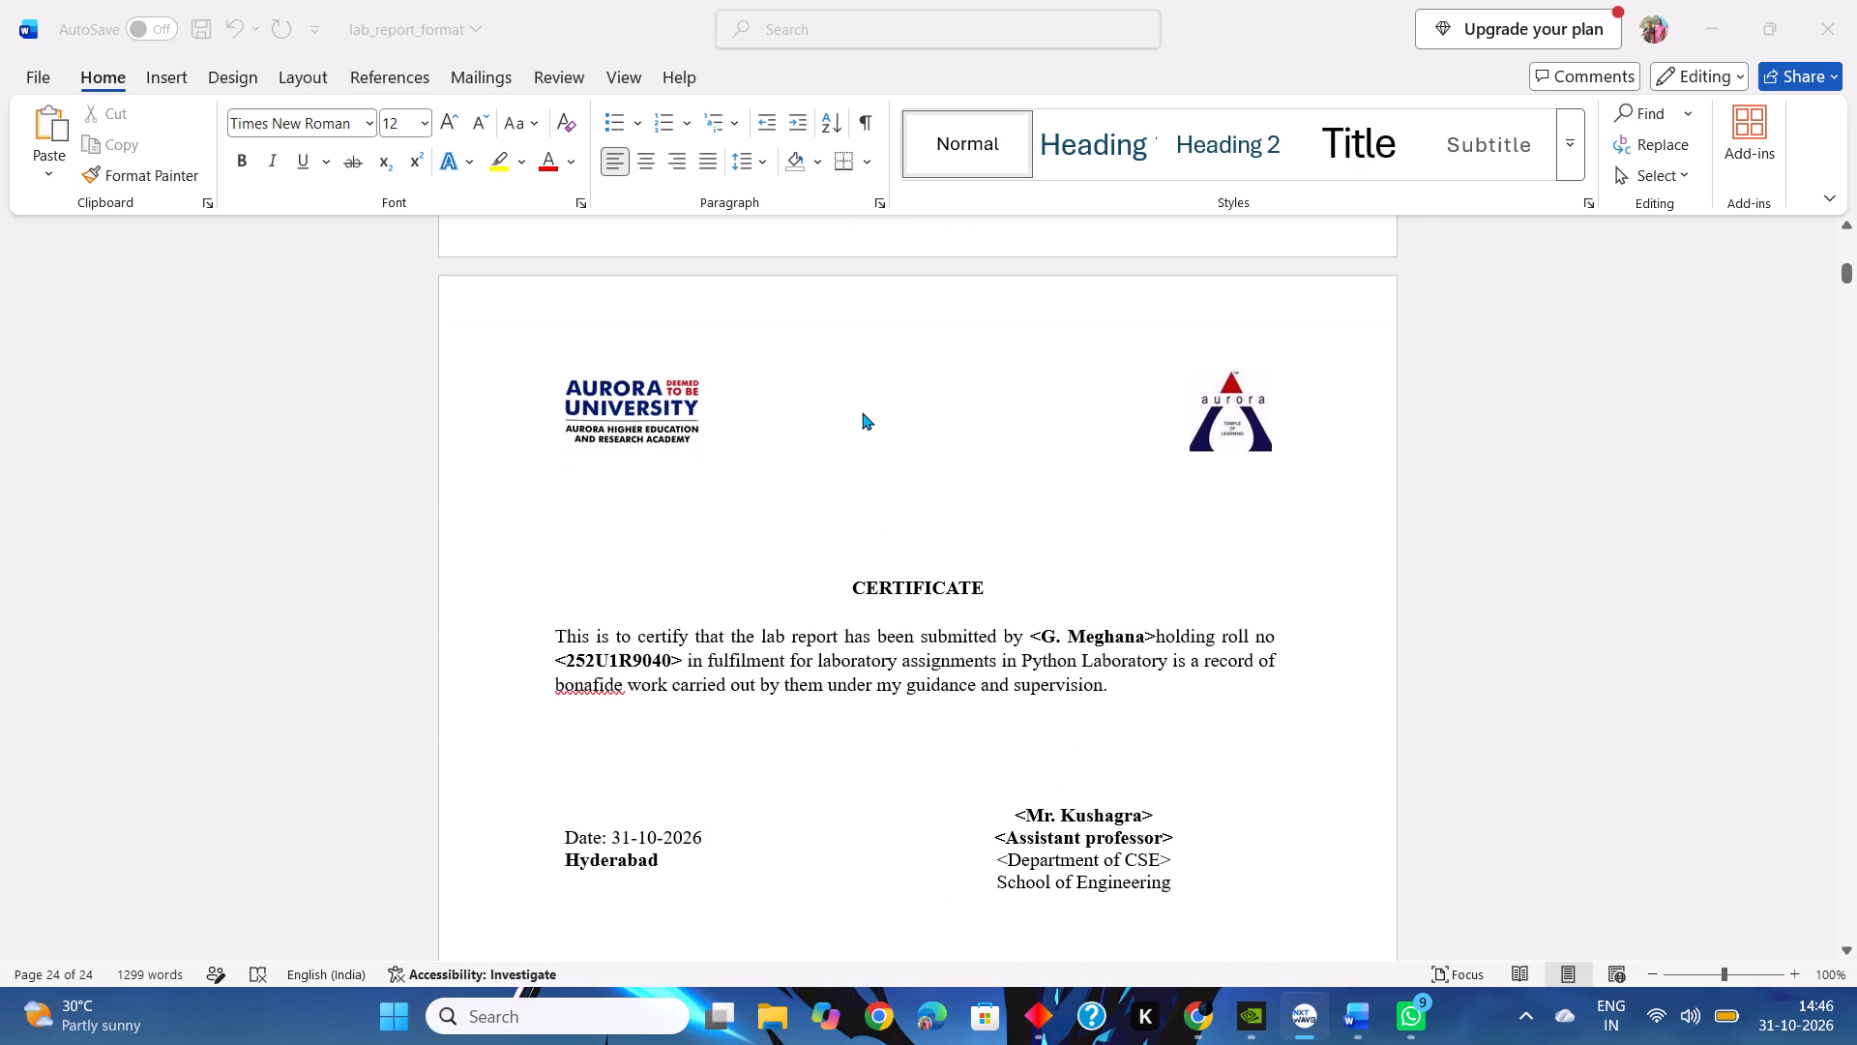
scroll(862, 412, "down", 1)
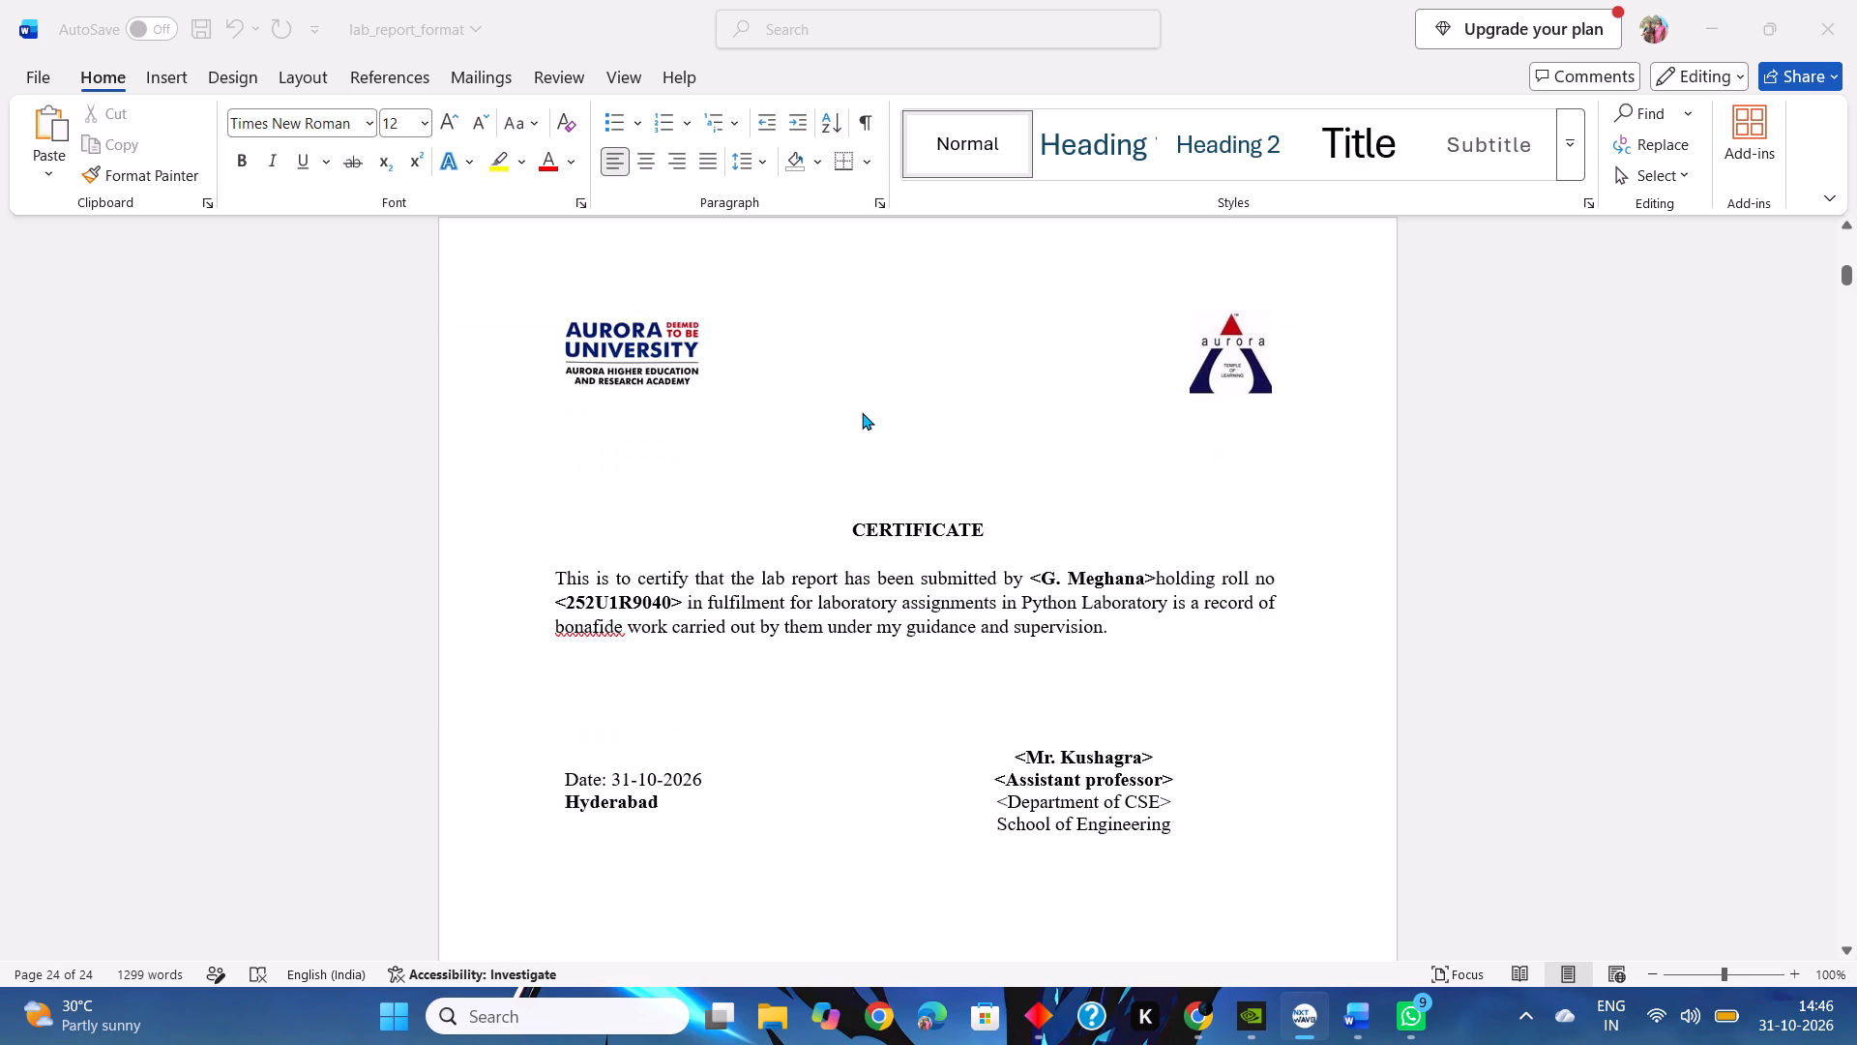
scroll(862, 412, "down", 6)
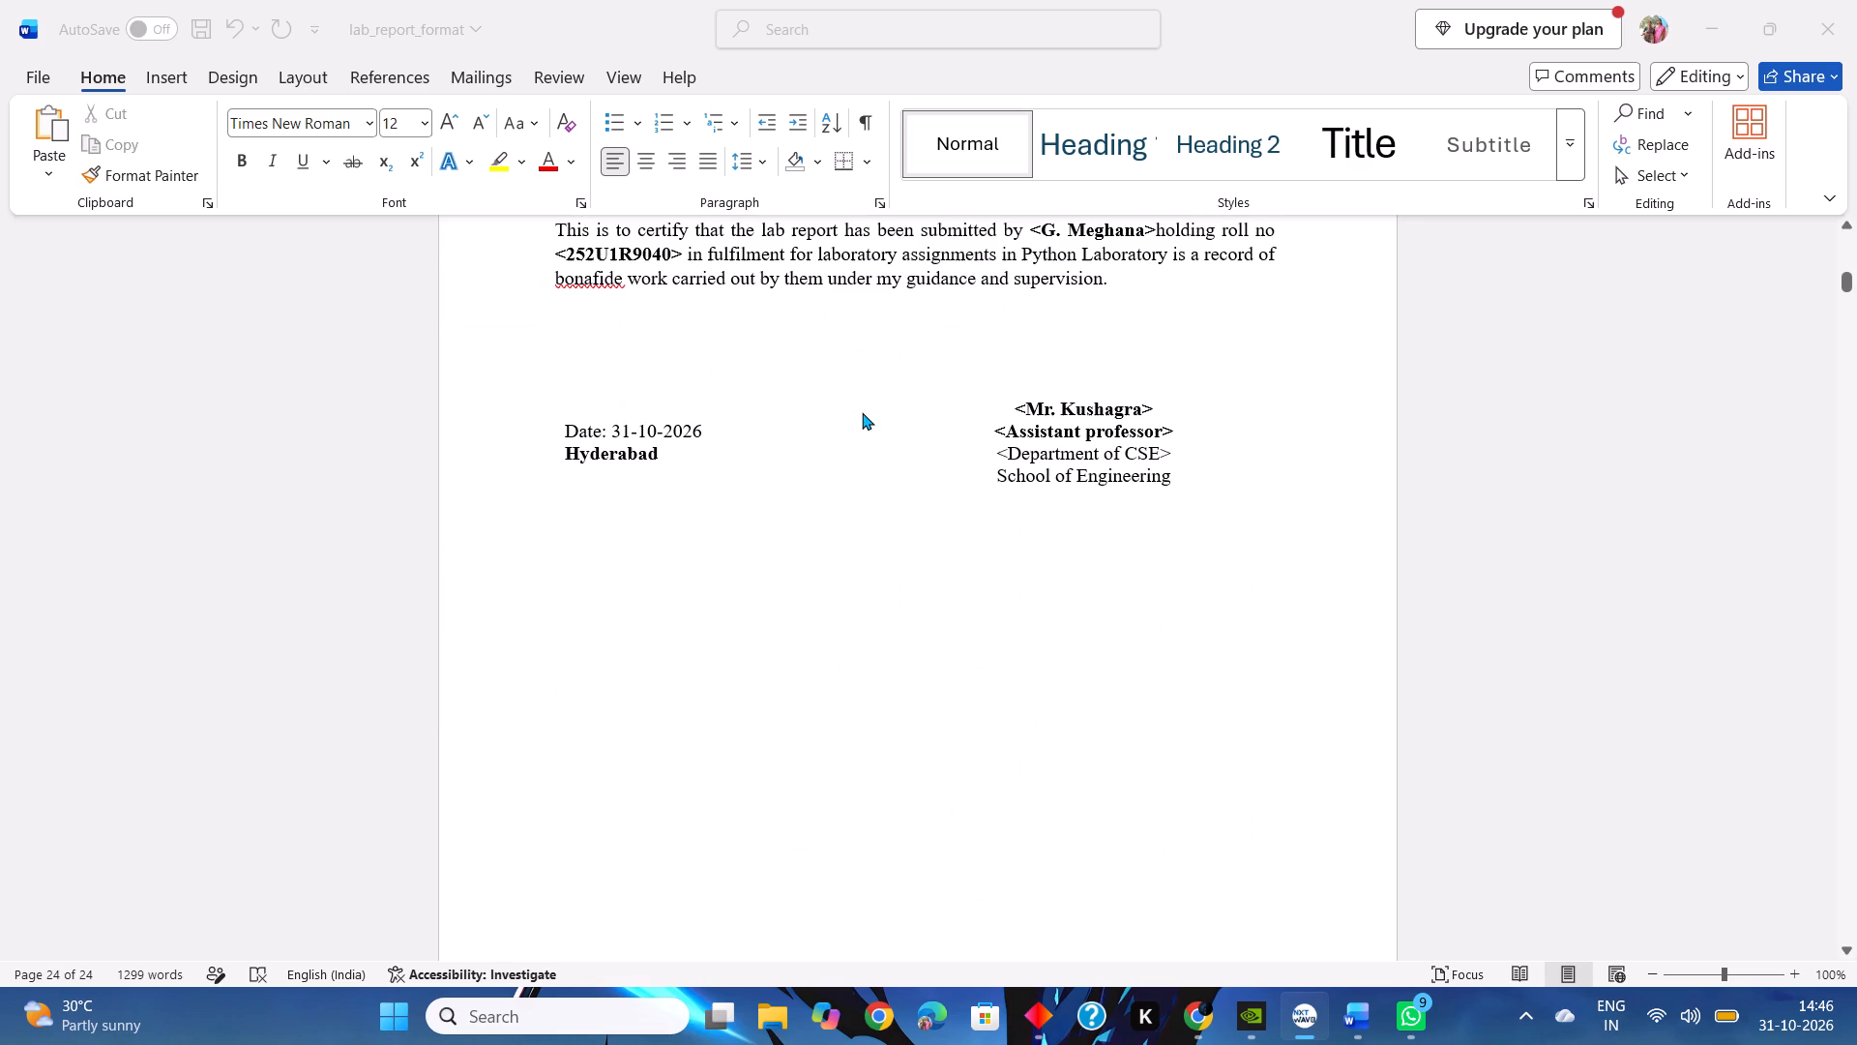
scroll(862, 412, "down", 11)
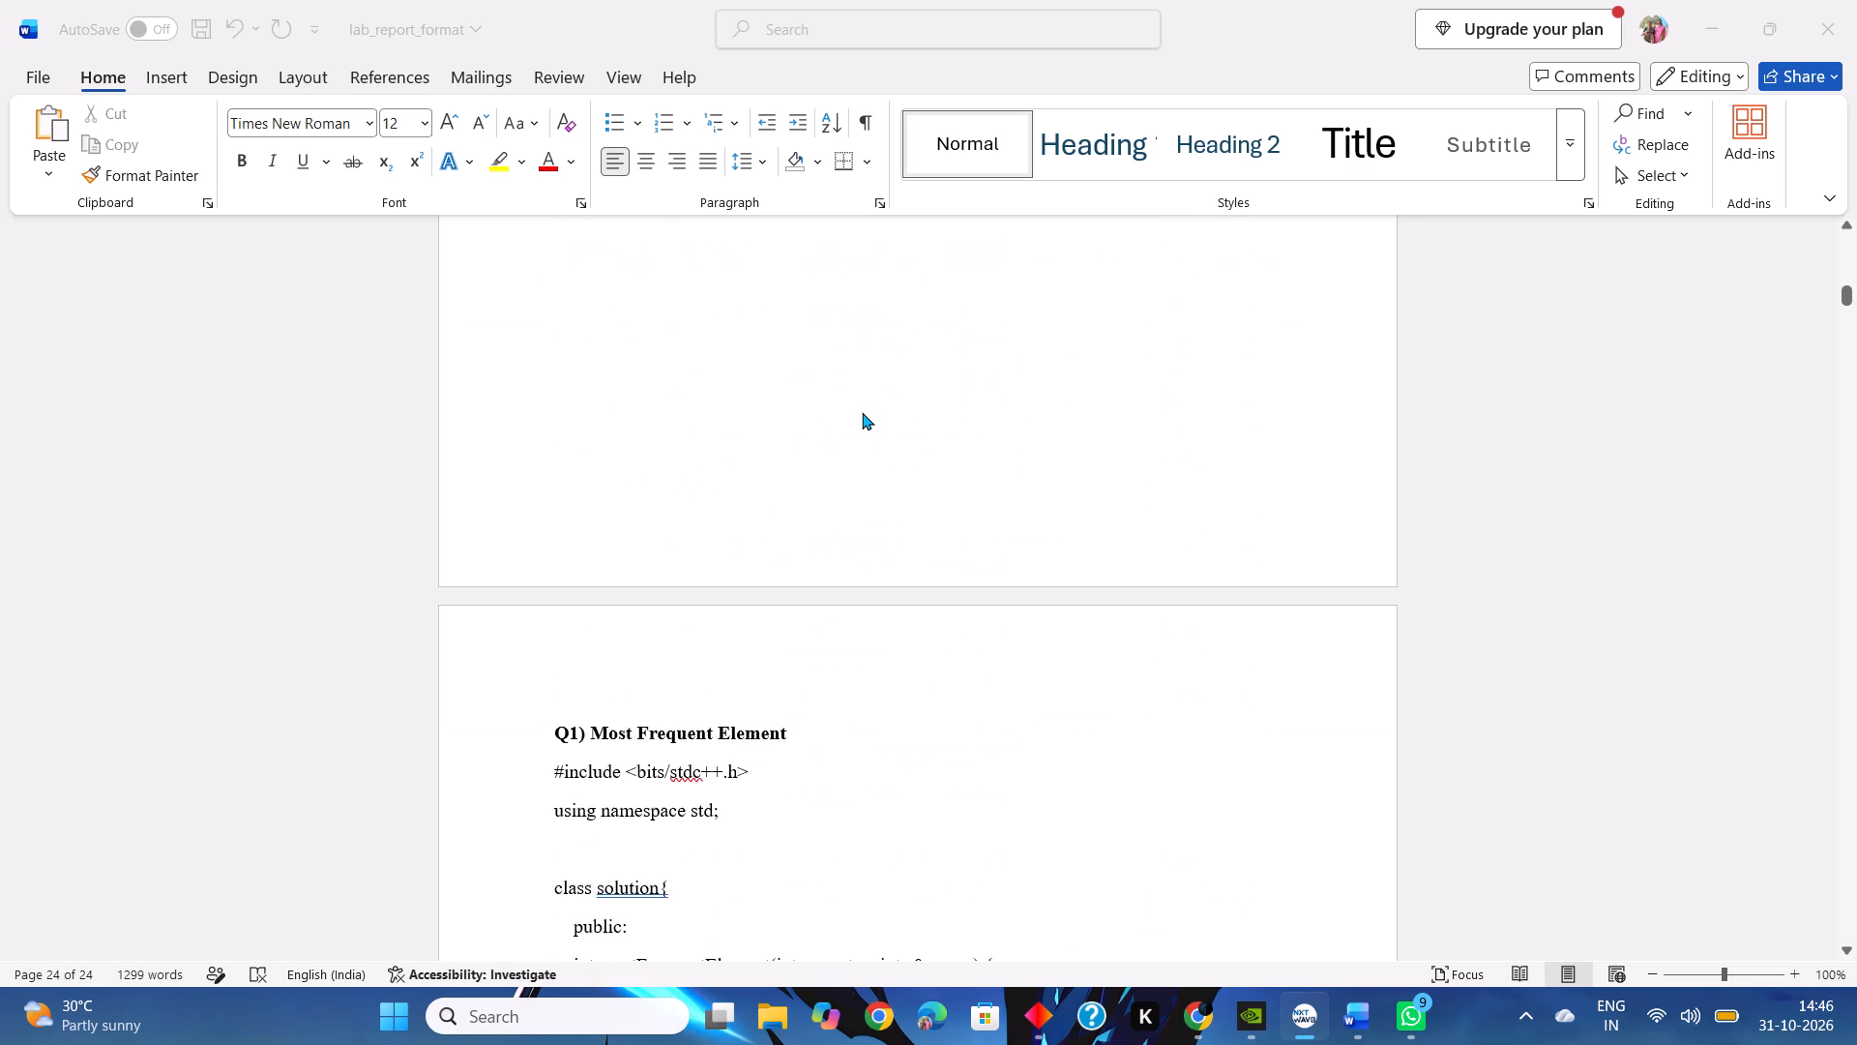
scroll(862, 412, "up", 9)
scroll(859, 412, "up", 14)
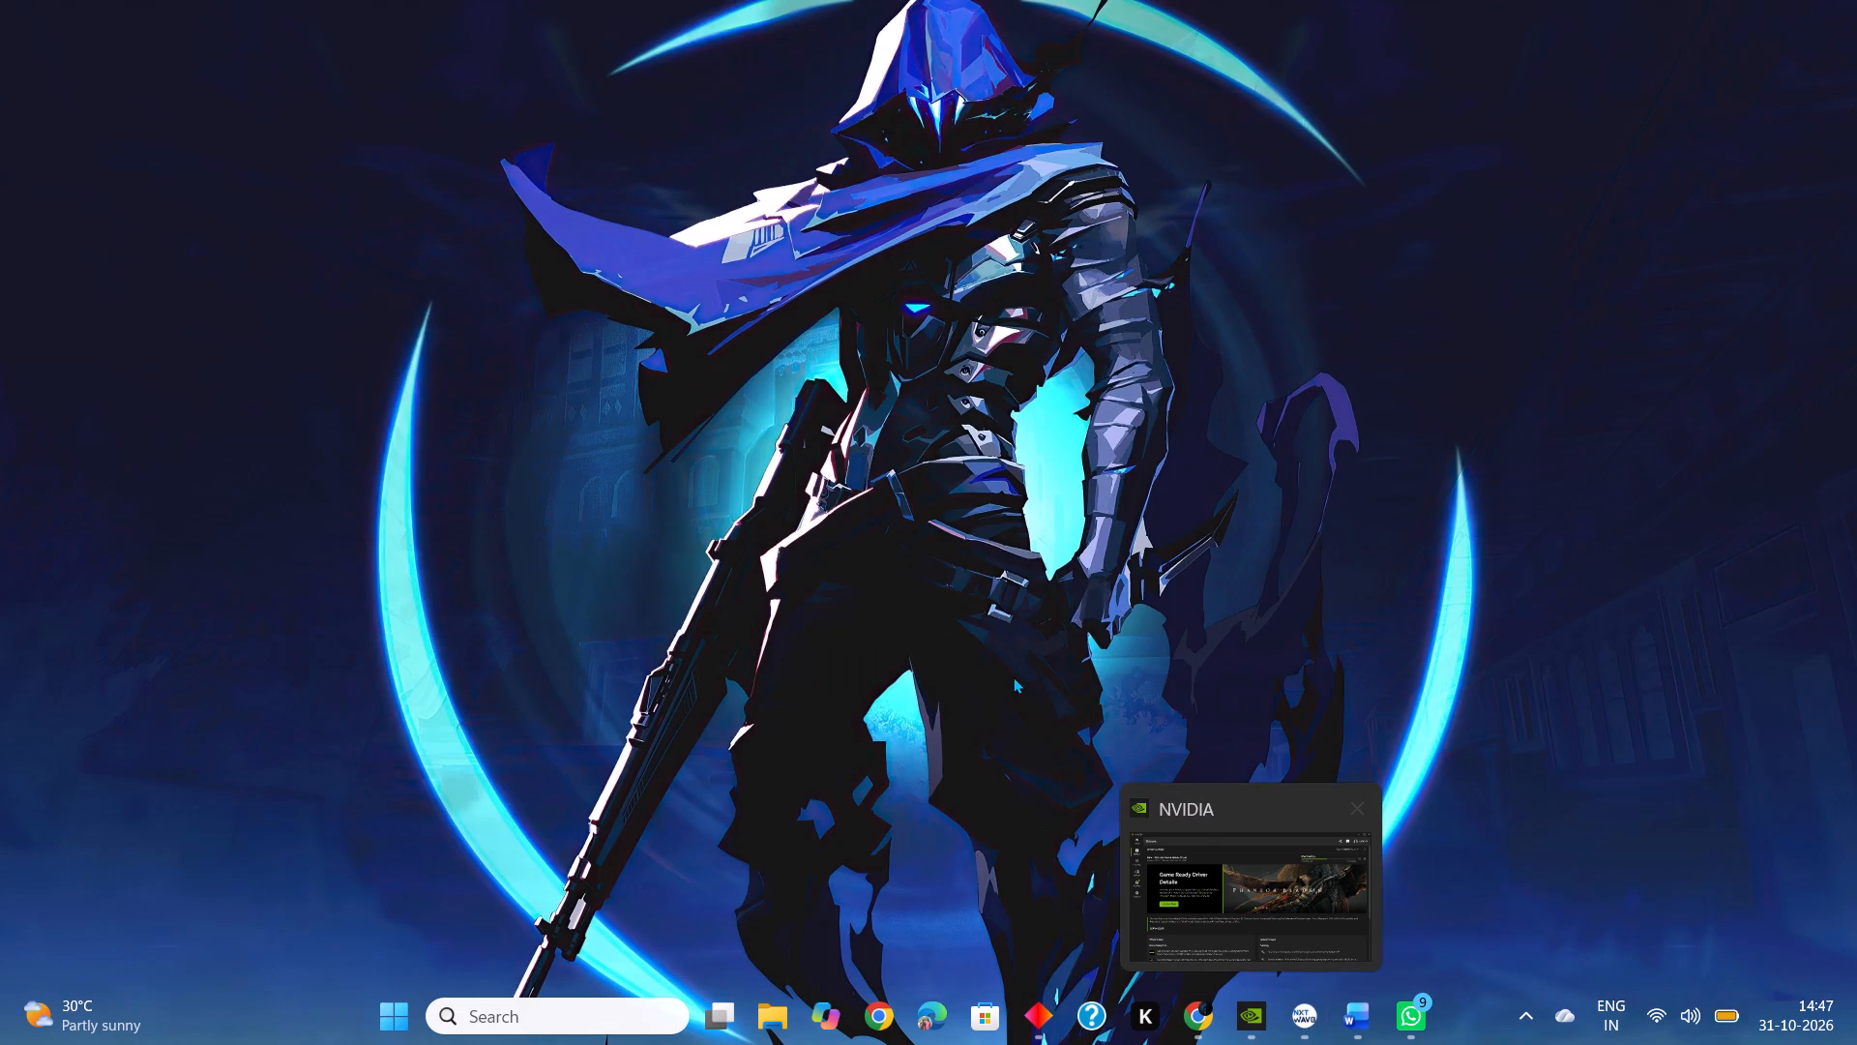
Switch to the desktop and create two new folders on it.
right_click(1014, 618)
left_click(1051, 373)
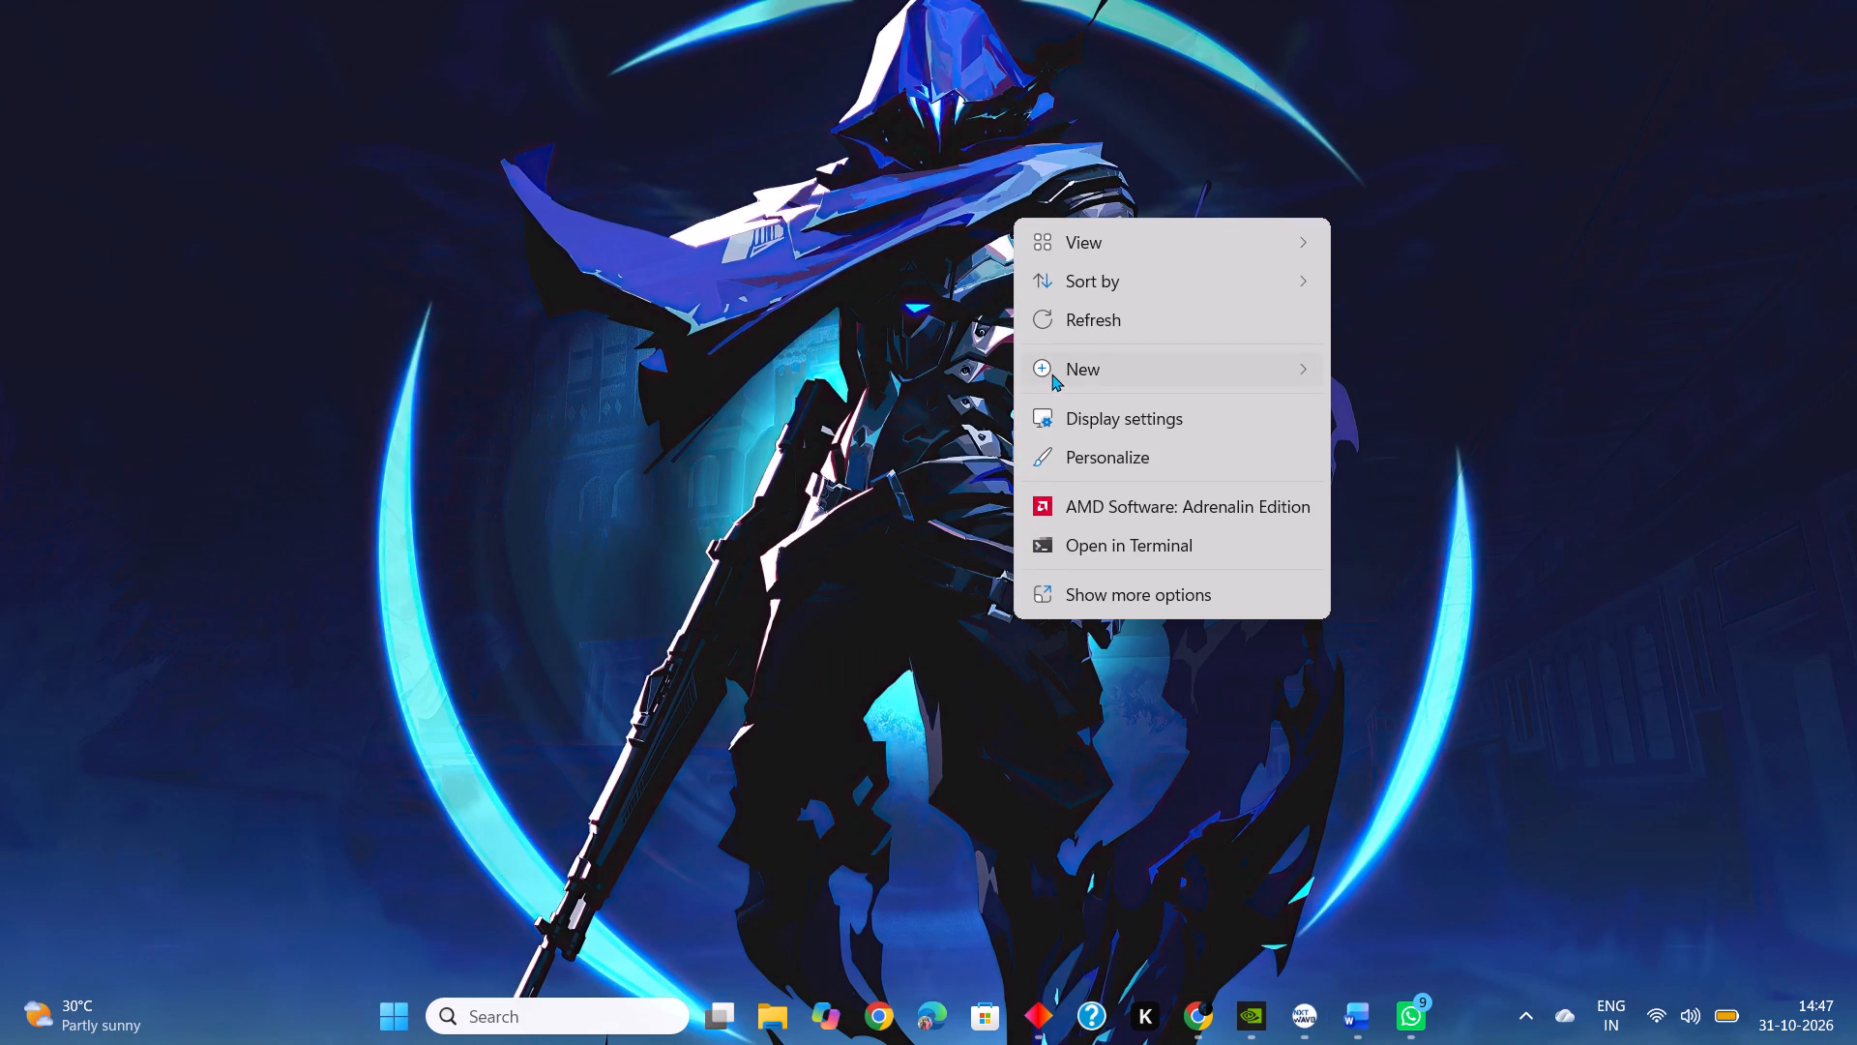
left_click(1453, 362)
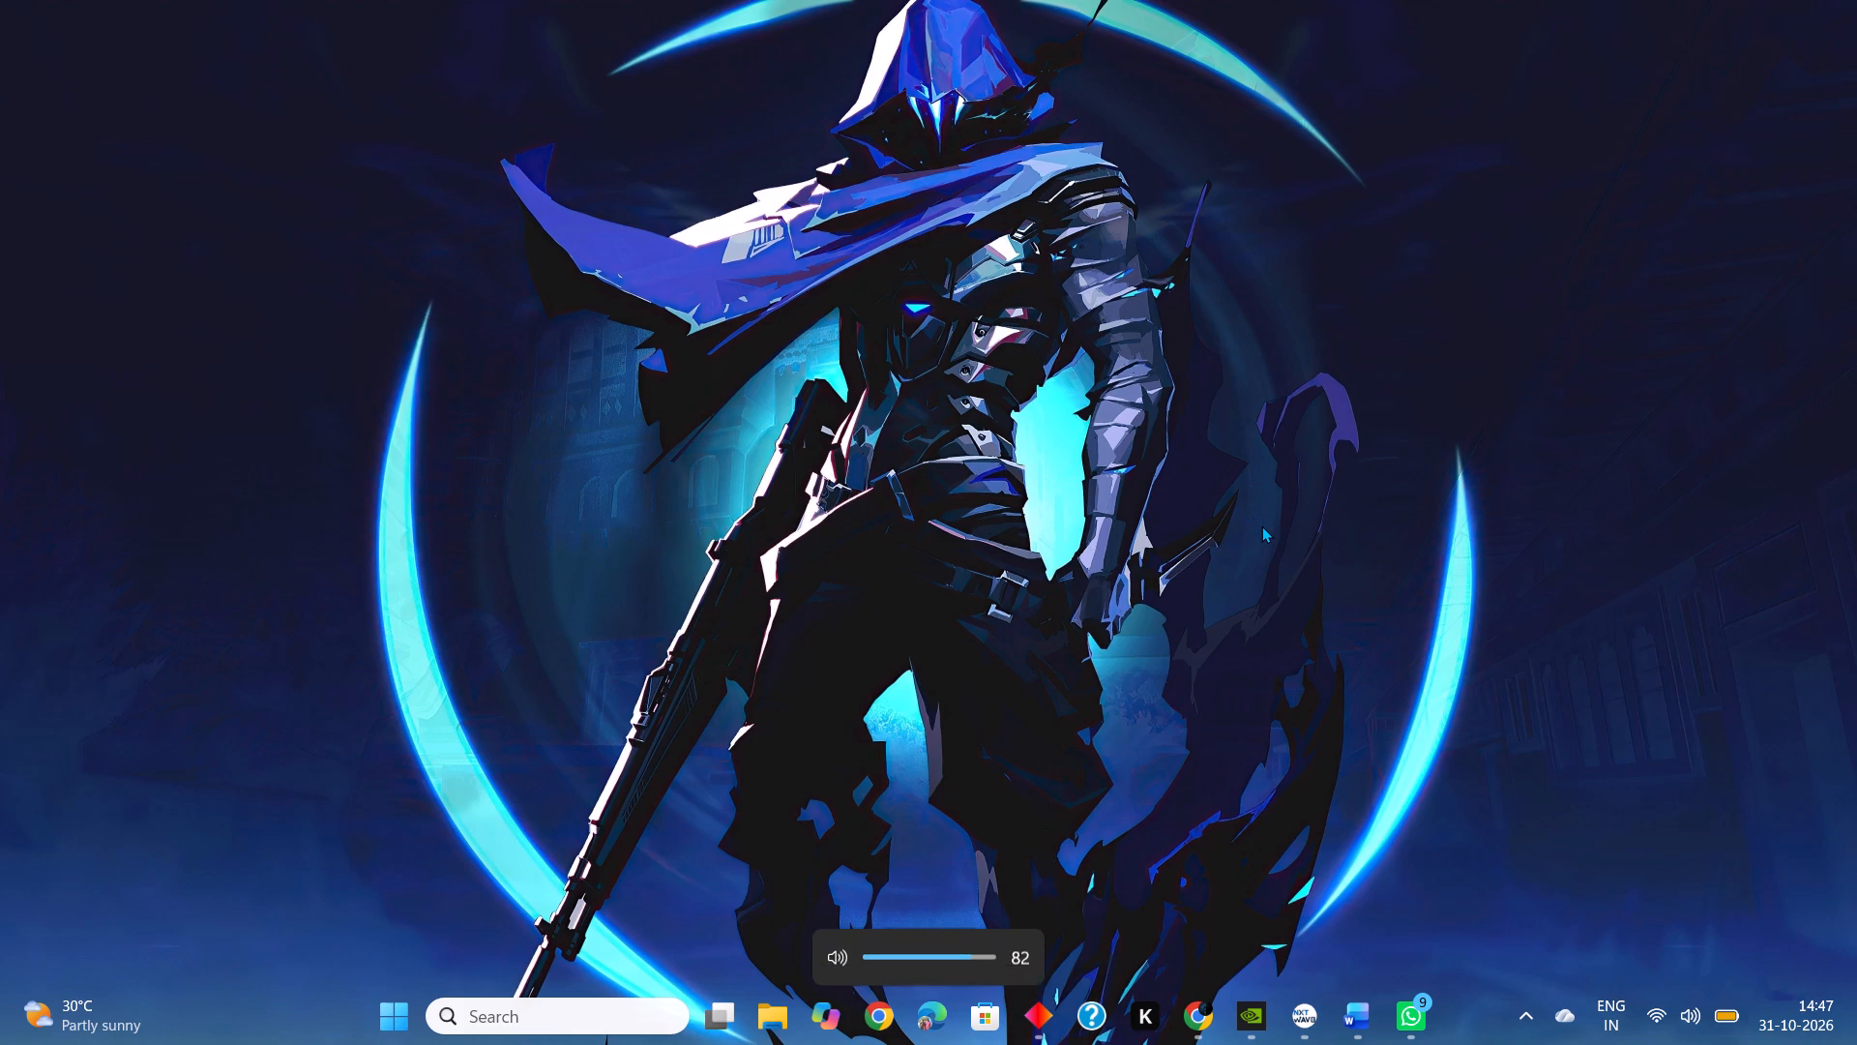
right_click(1264, 529)
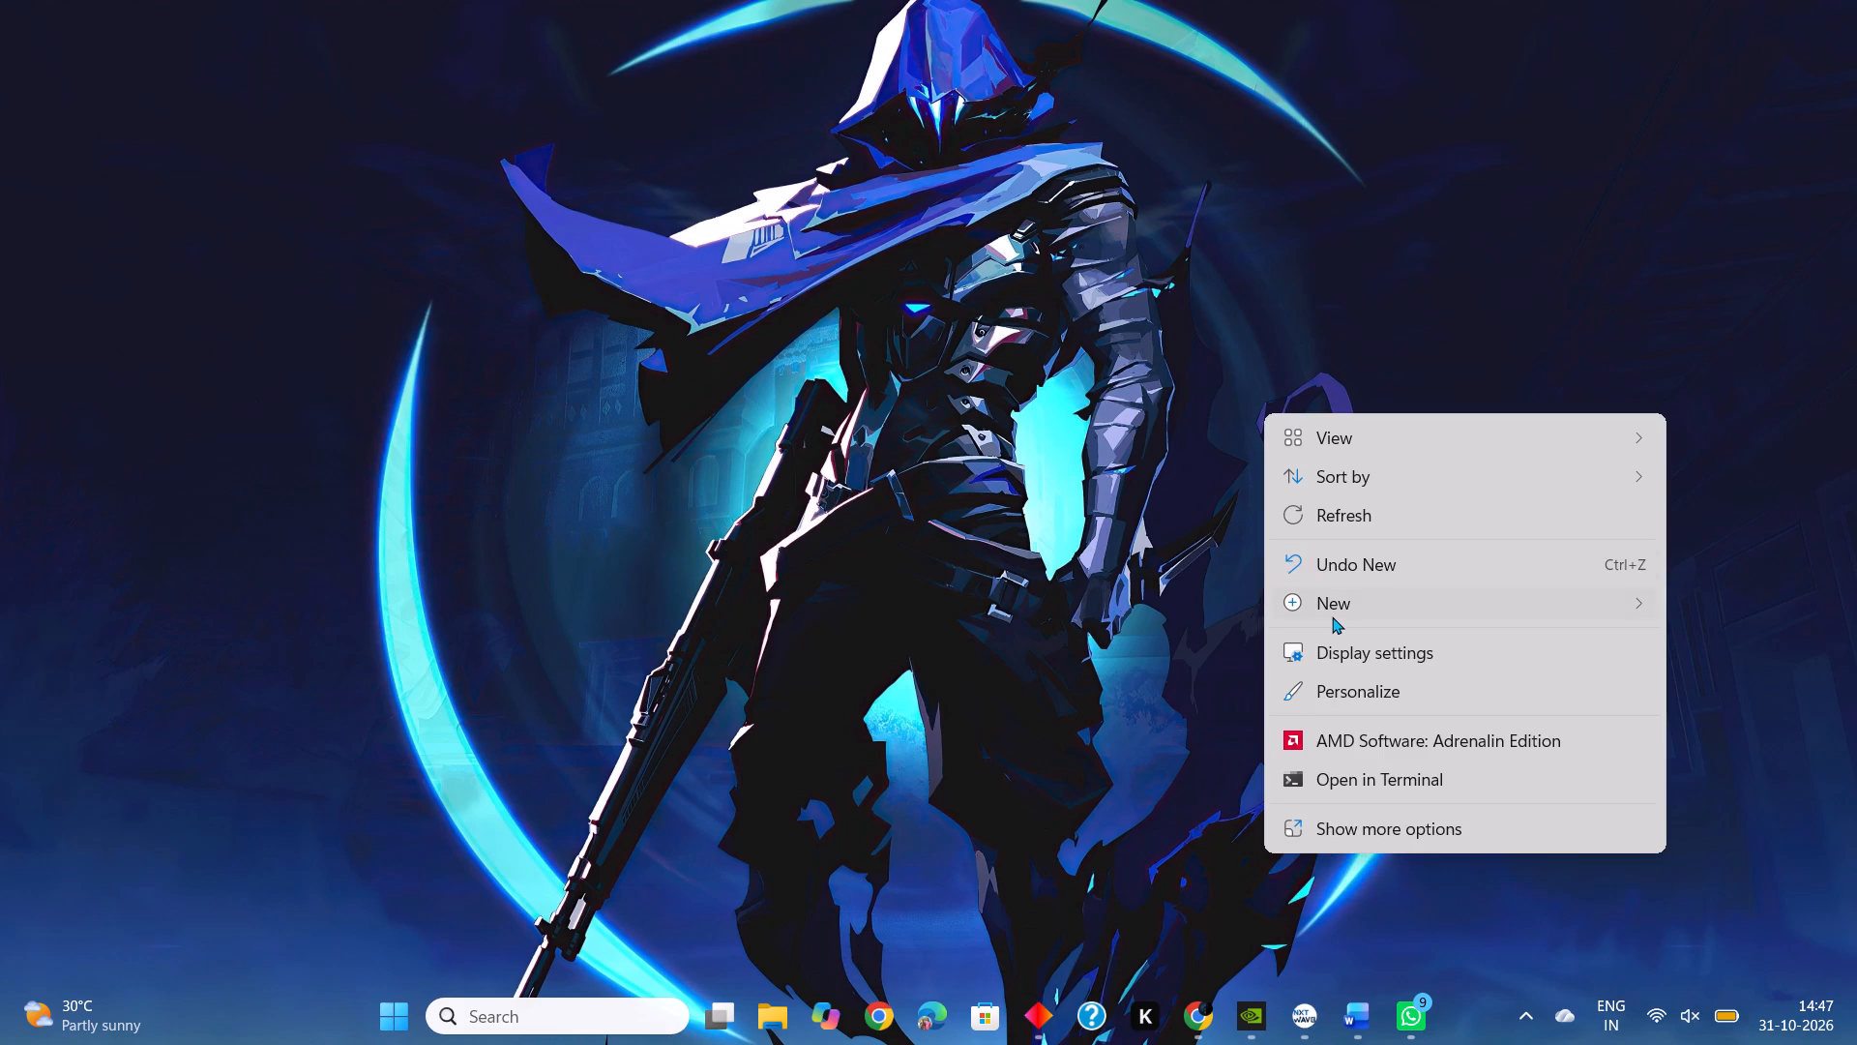
left_click(1332, 616)
left_click(1195, 599)
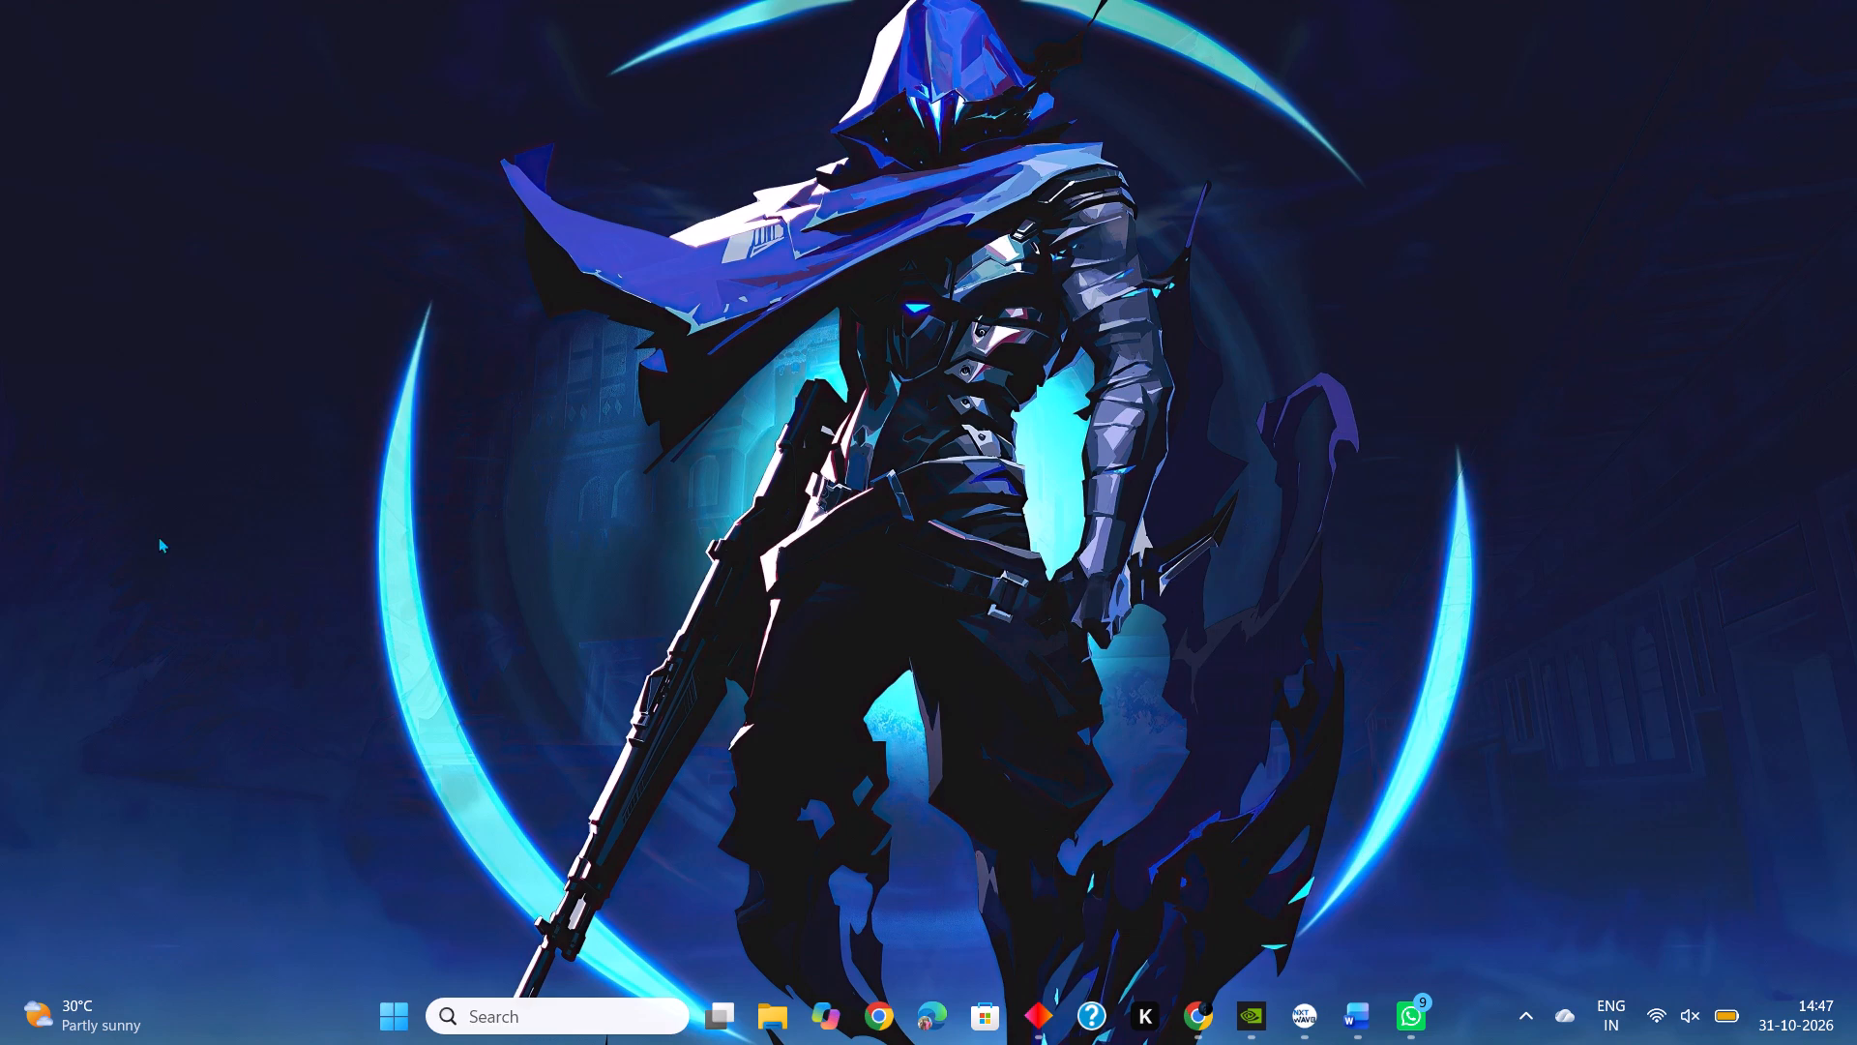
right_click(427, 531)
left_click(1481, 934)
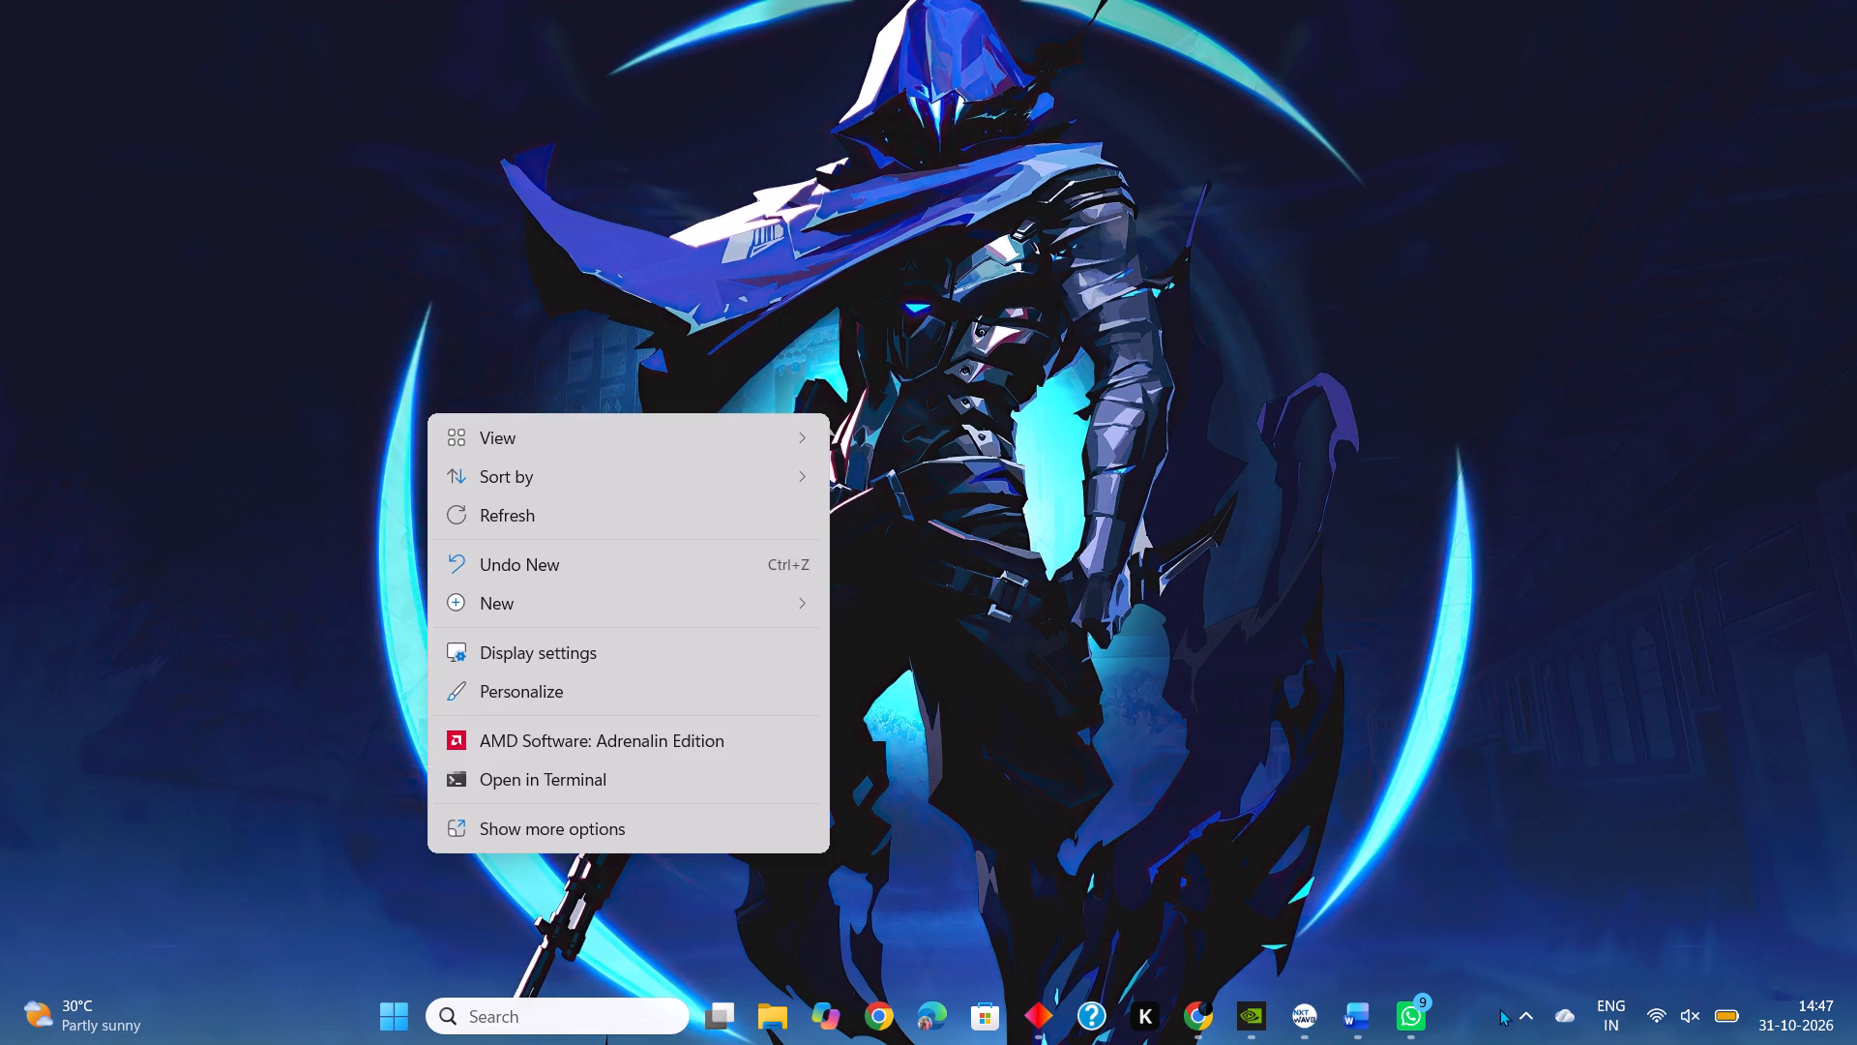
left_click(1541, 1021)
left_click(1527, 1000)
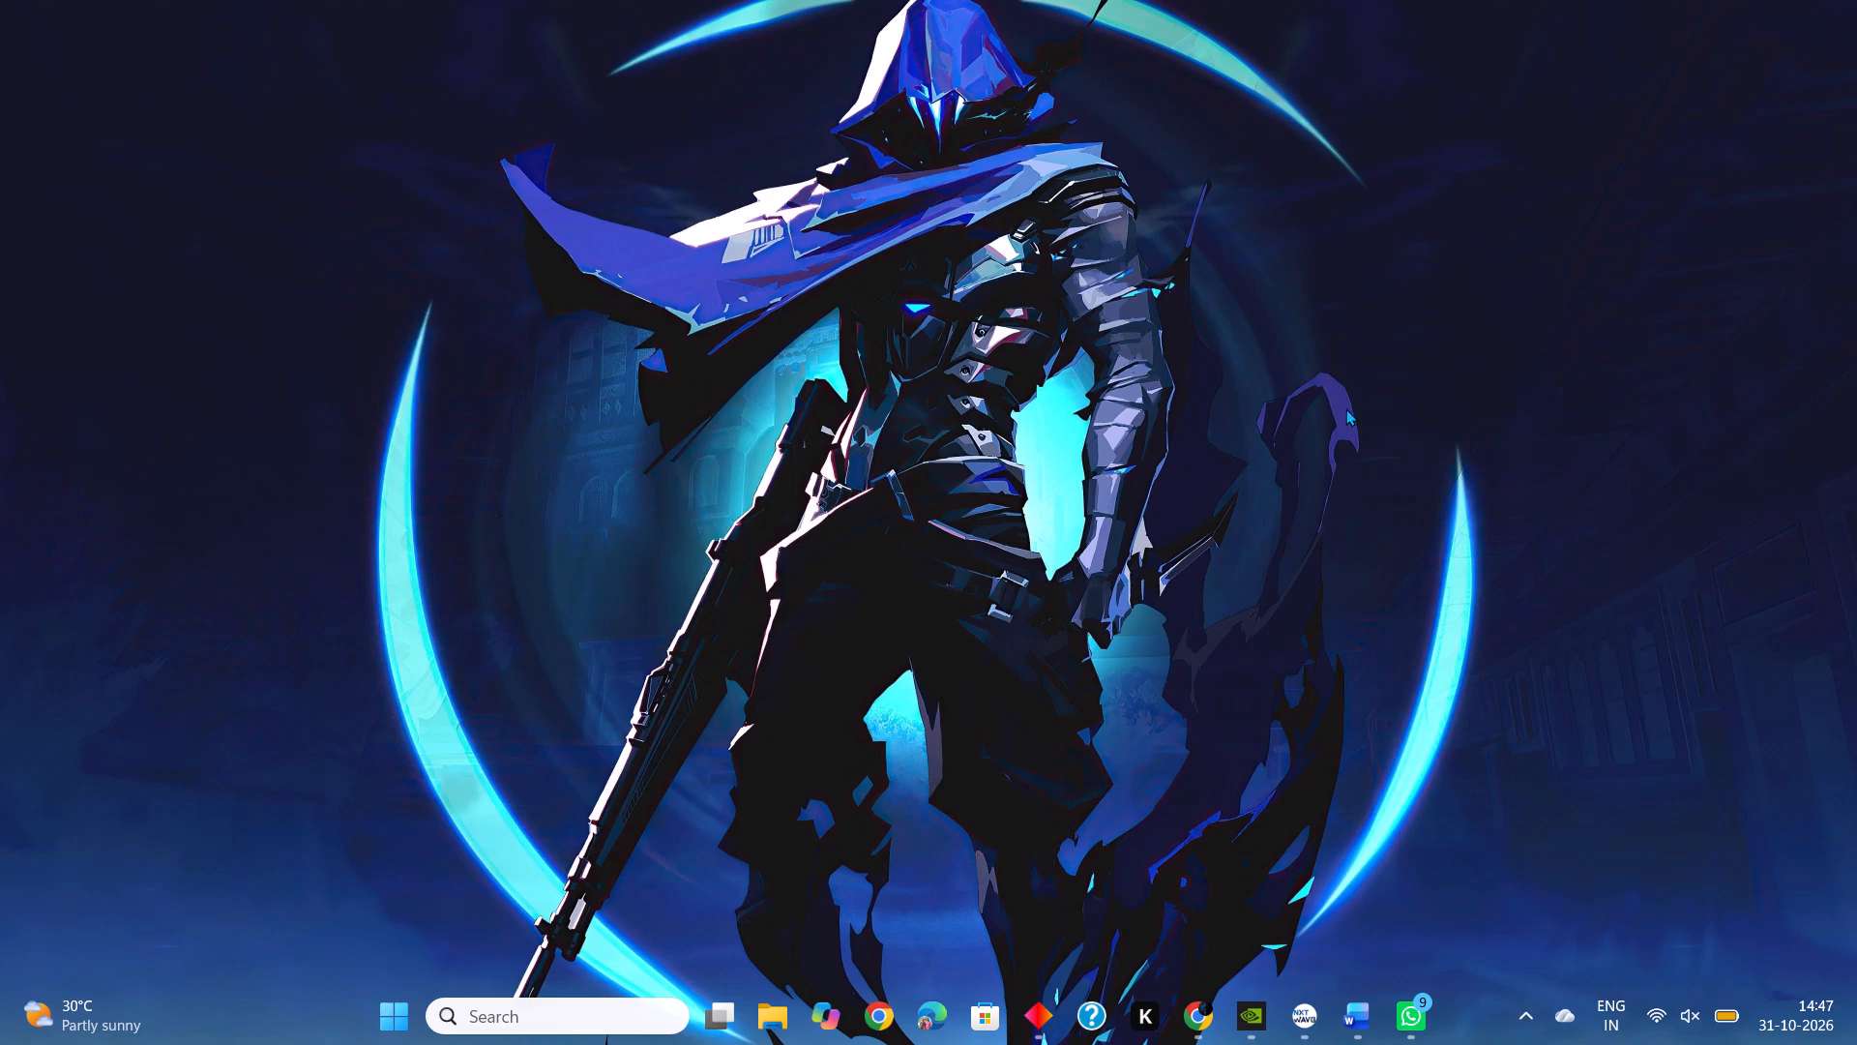
Turn on the display of desktop icons.
right_click(1317, 318)
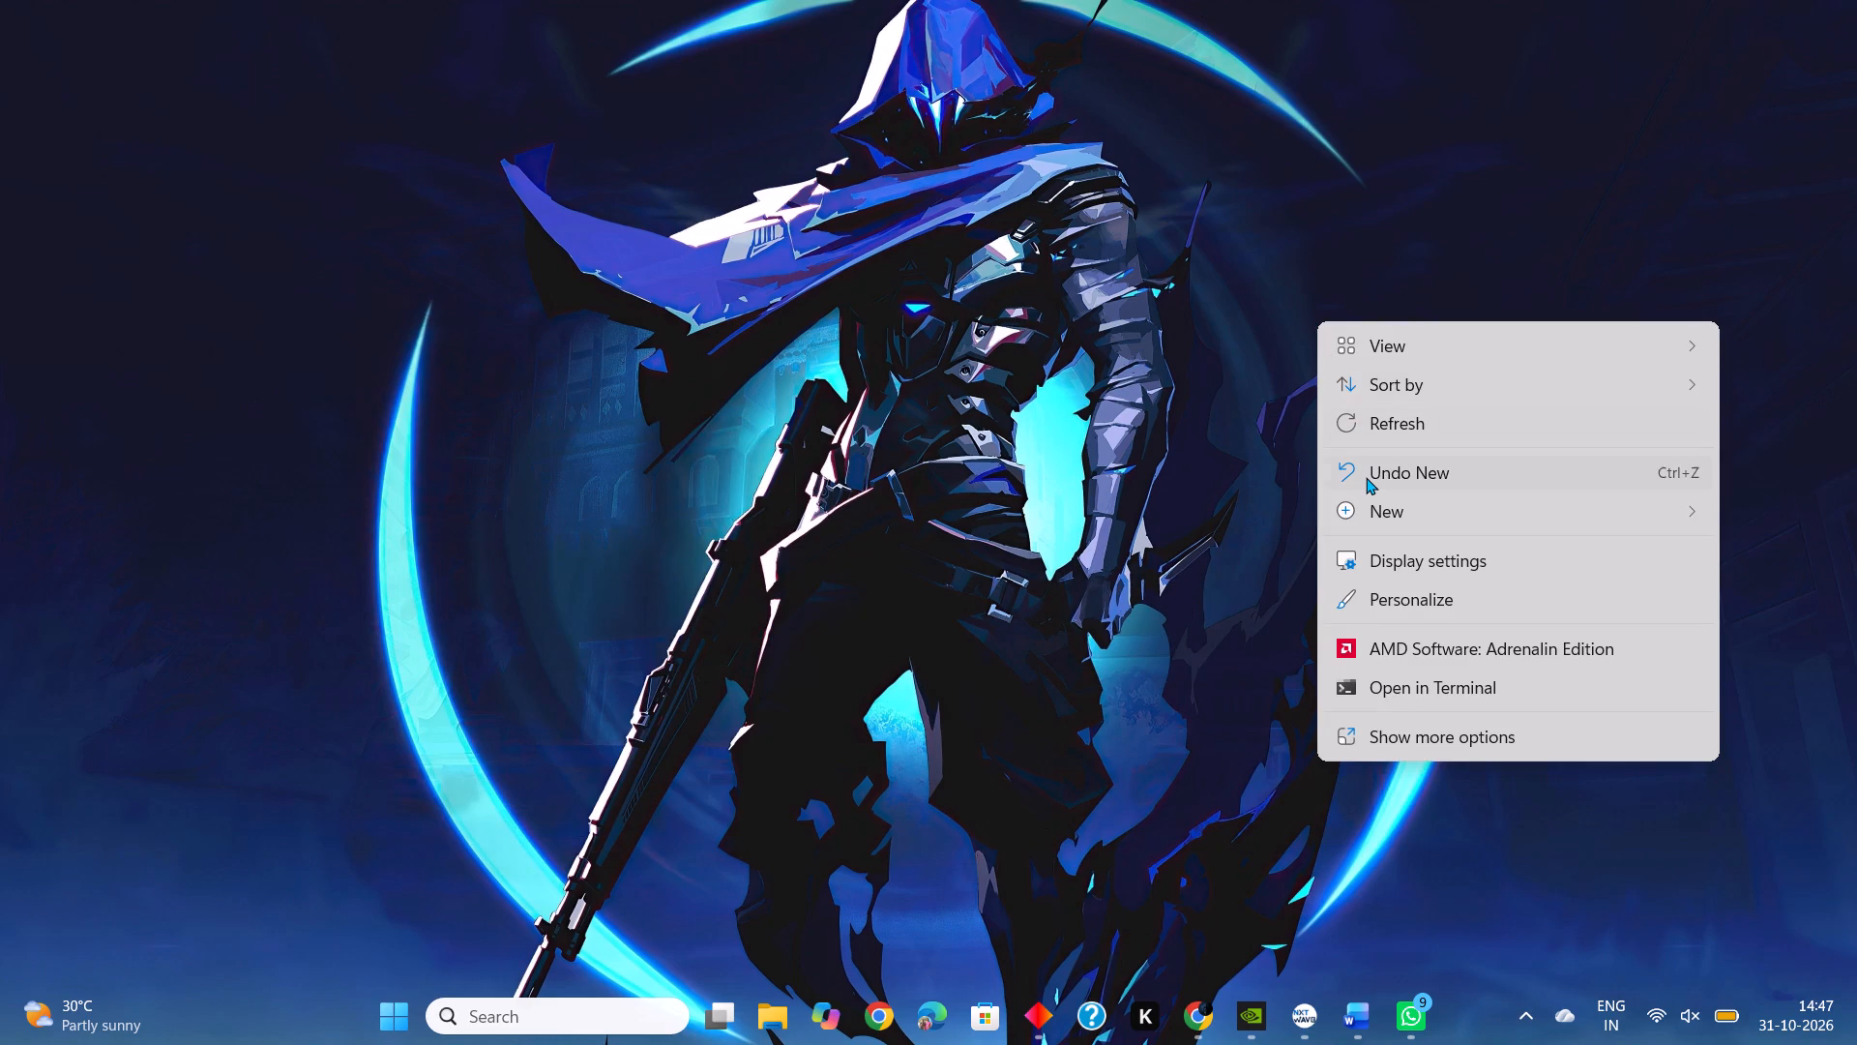
left_click(1371, 348)
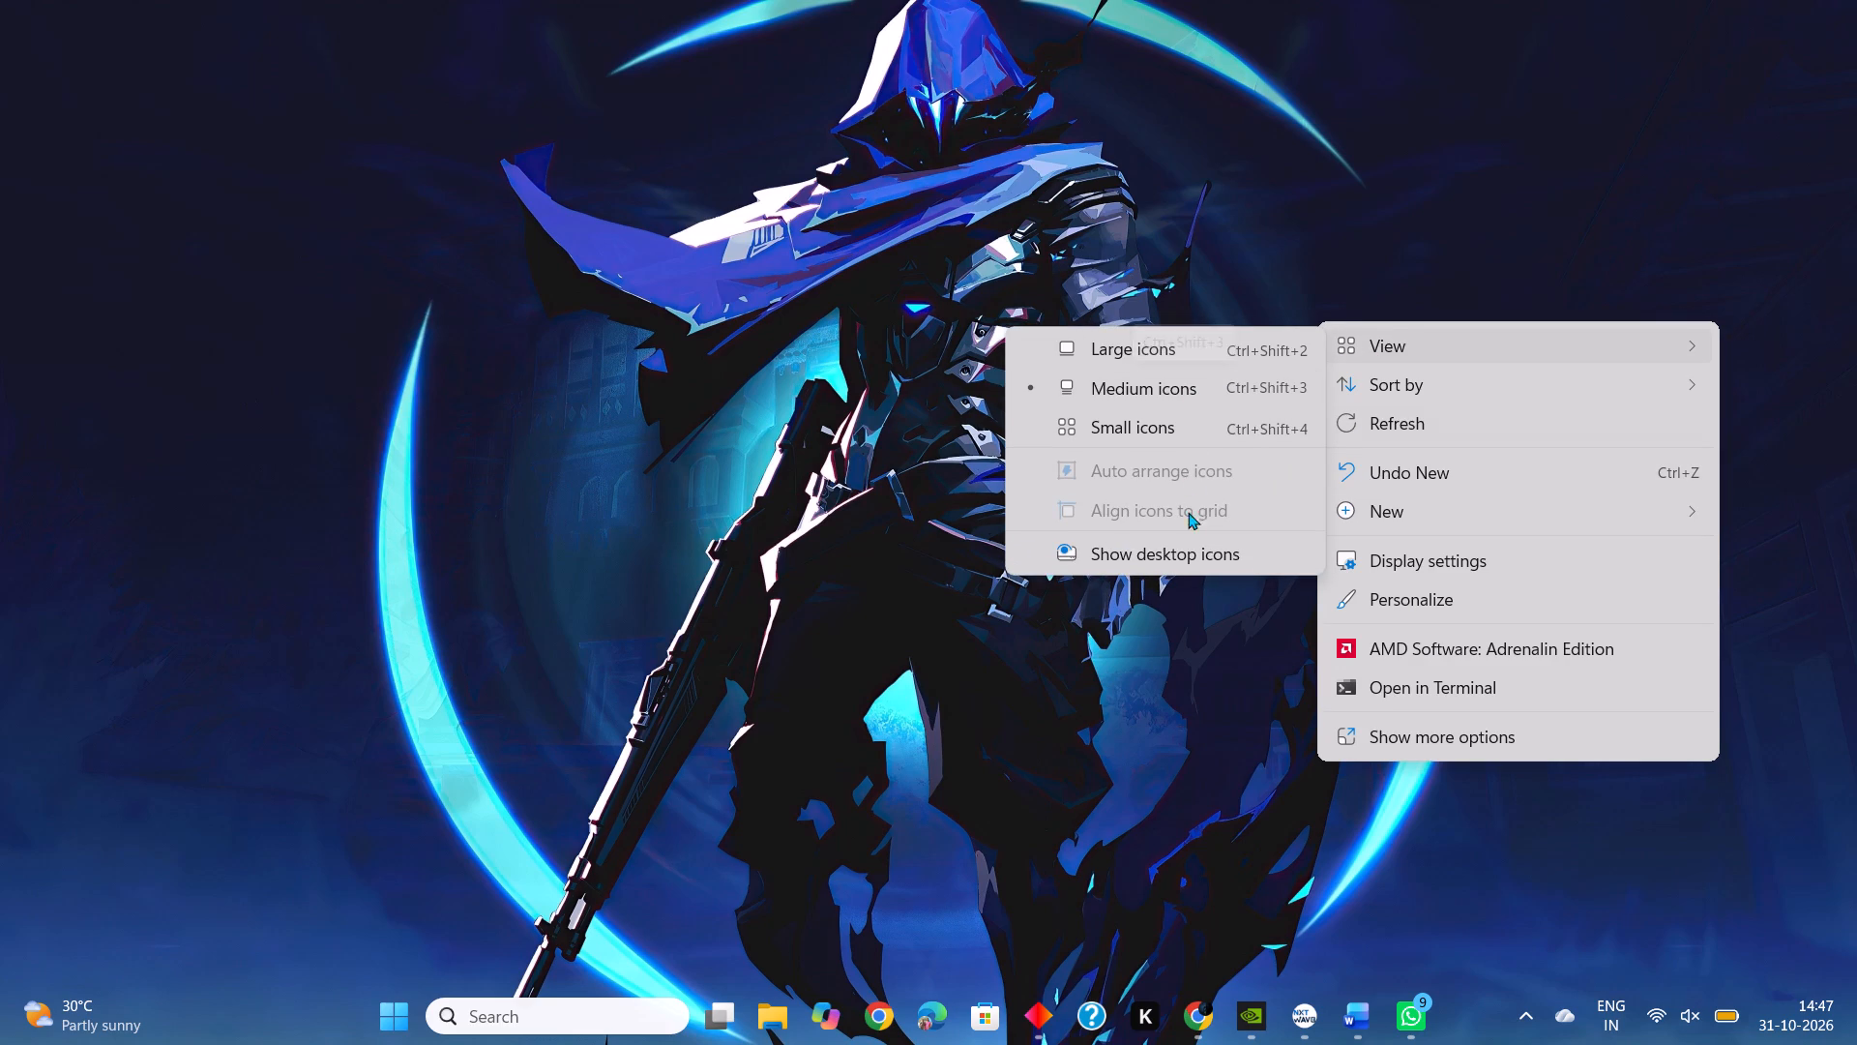
left_click(1190, 541)
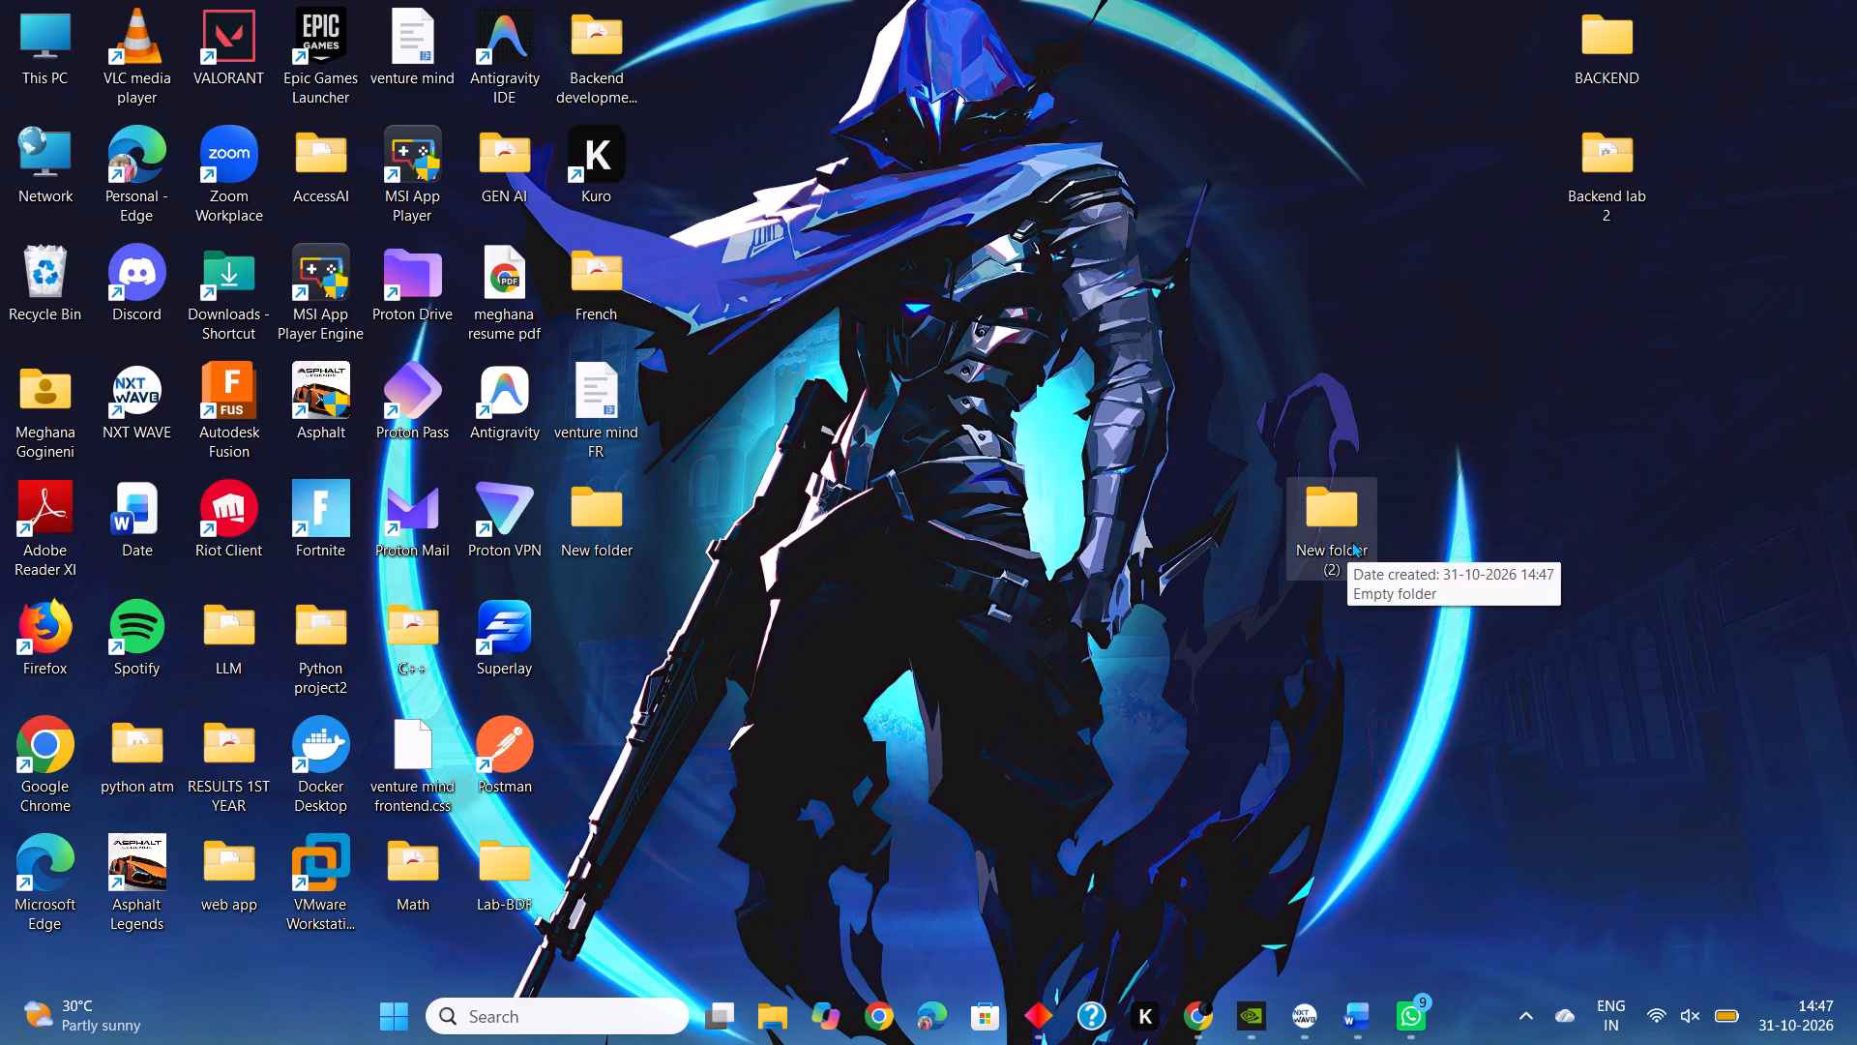
Move New folder (2) to the desktop spot directly below New folder.
left_click_drag(1310, 521, 561, 626)
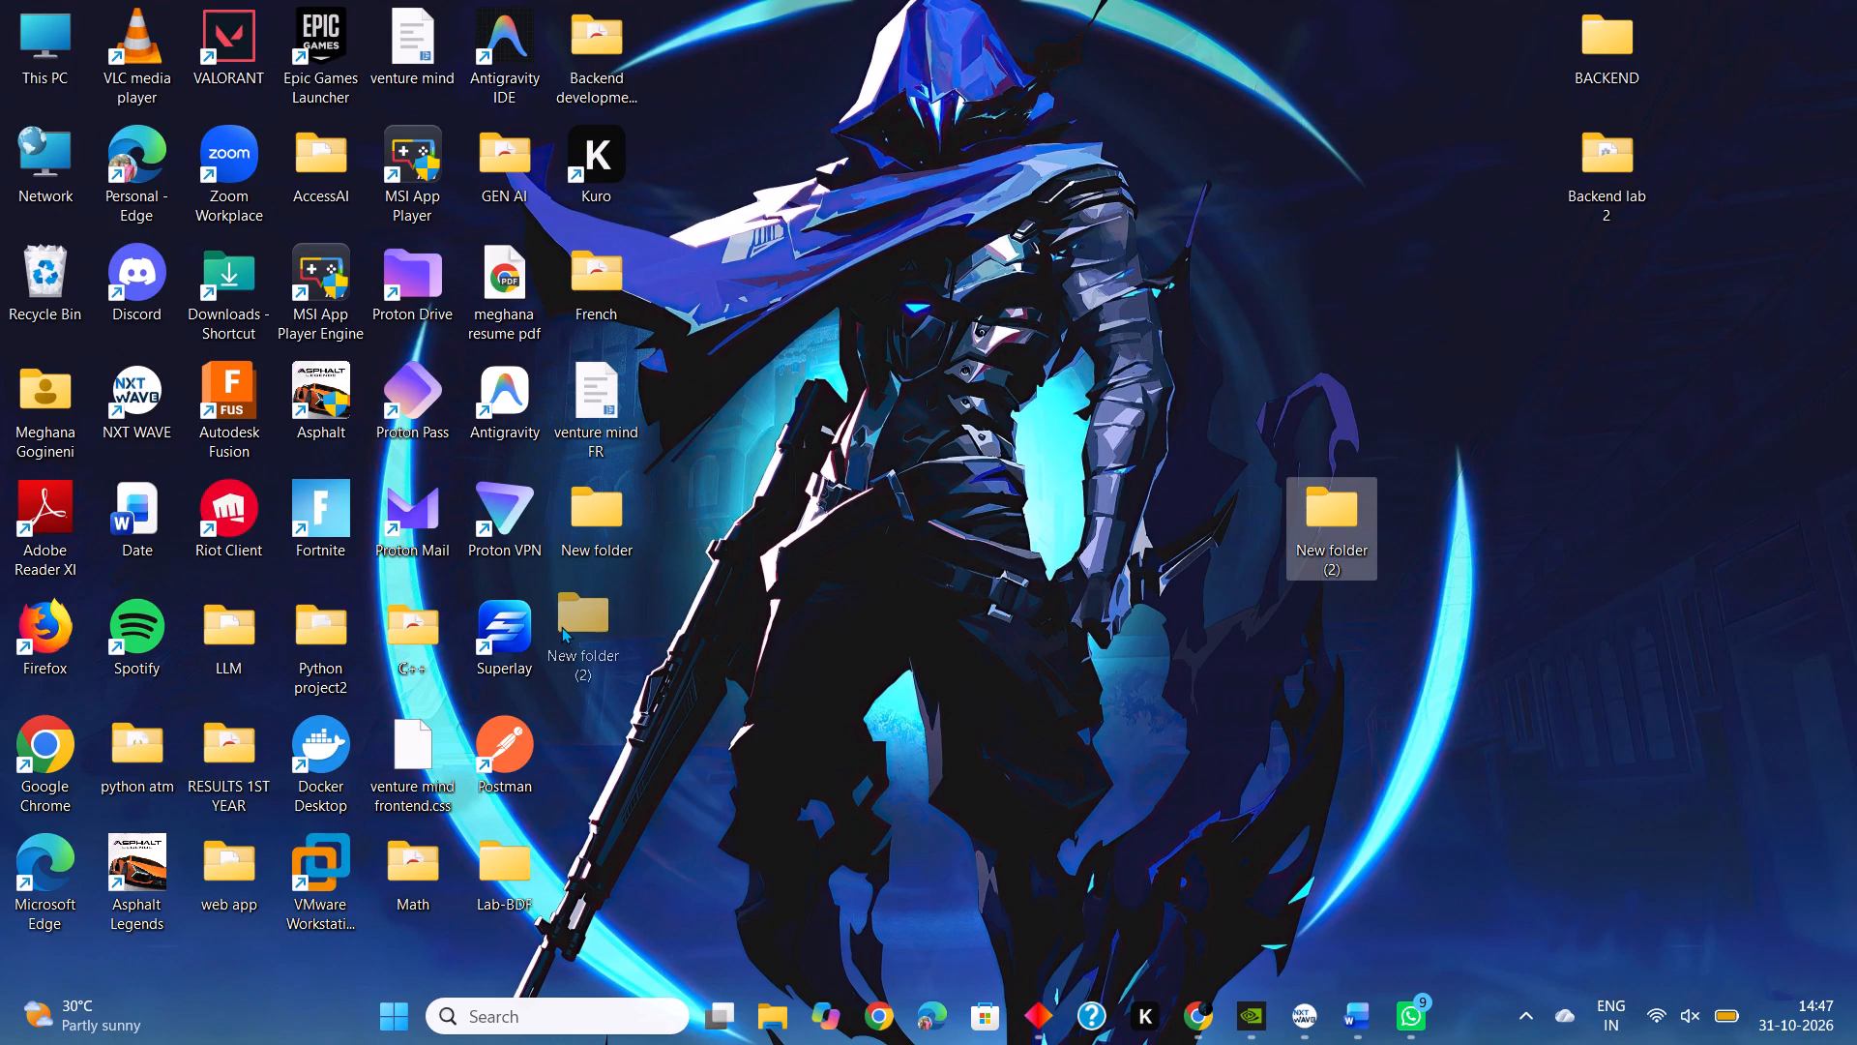
left_click_drag(561, 626, 571, 621)
Rename the desktop folder New folder as FDS.
right_click(587, 526)
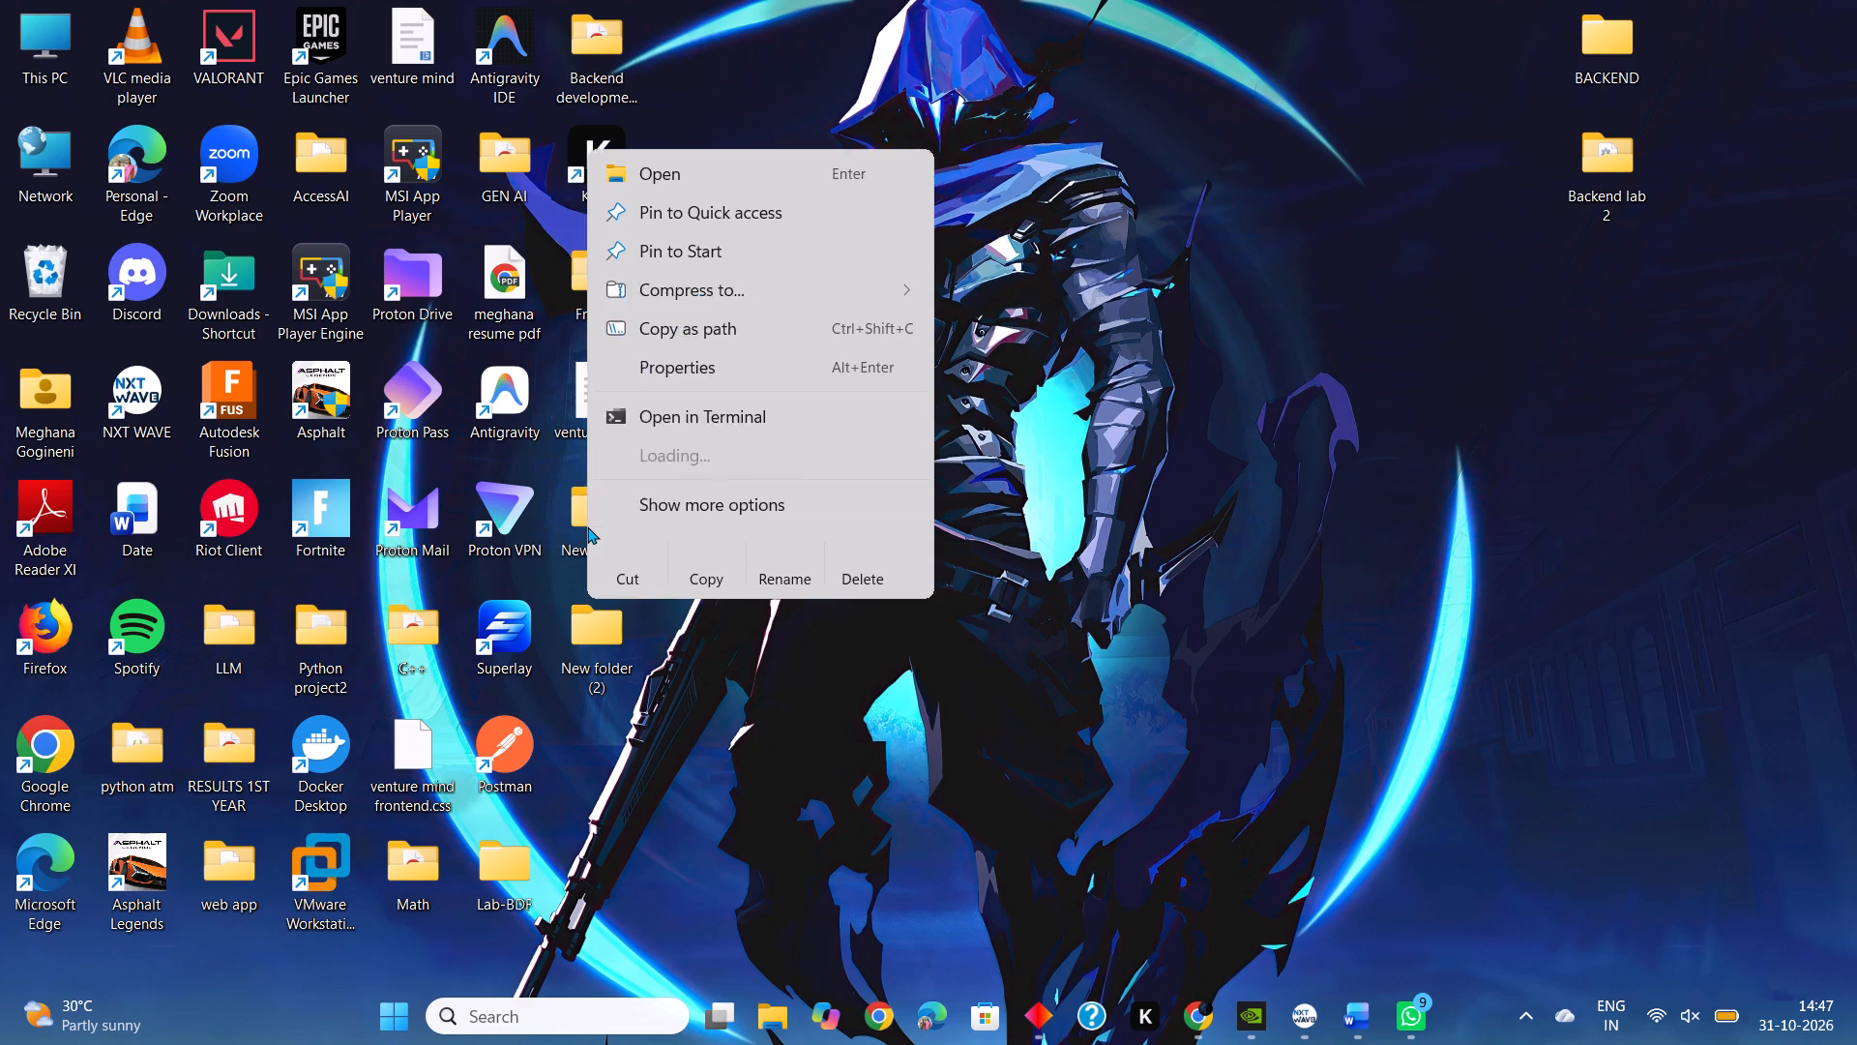
left_click(781, 555)
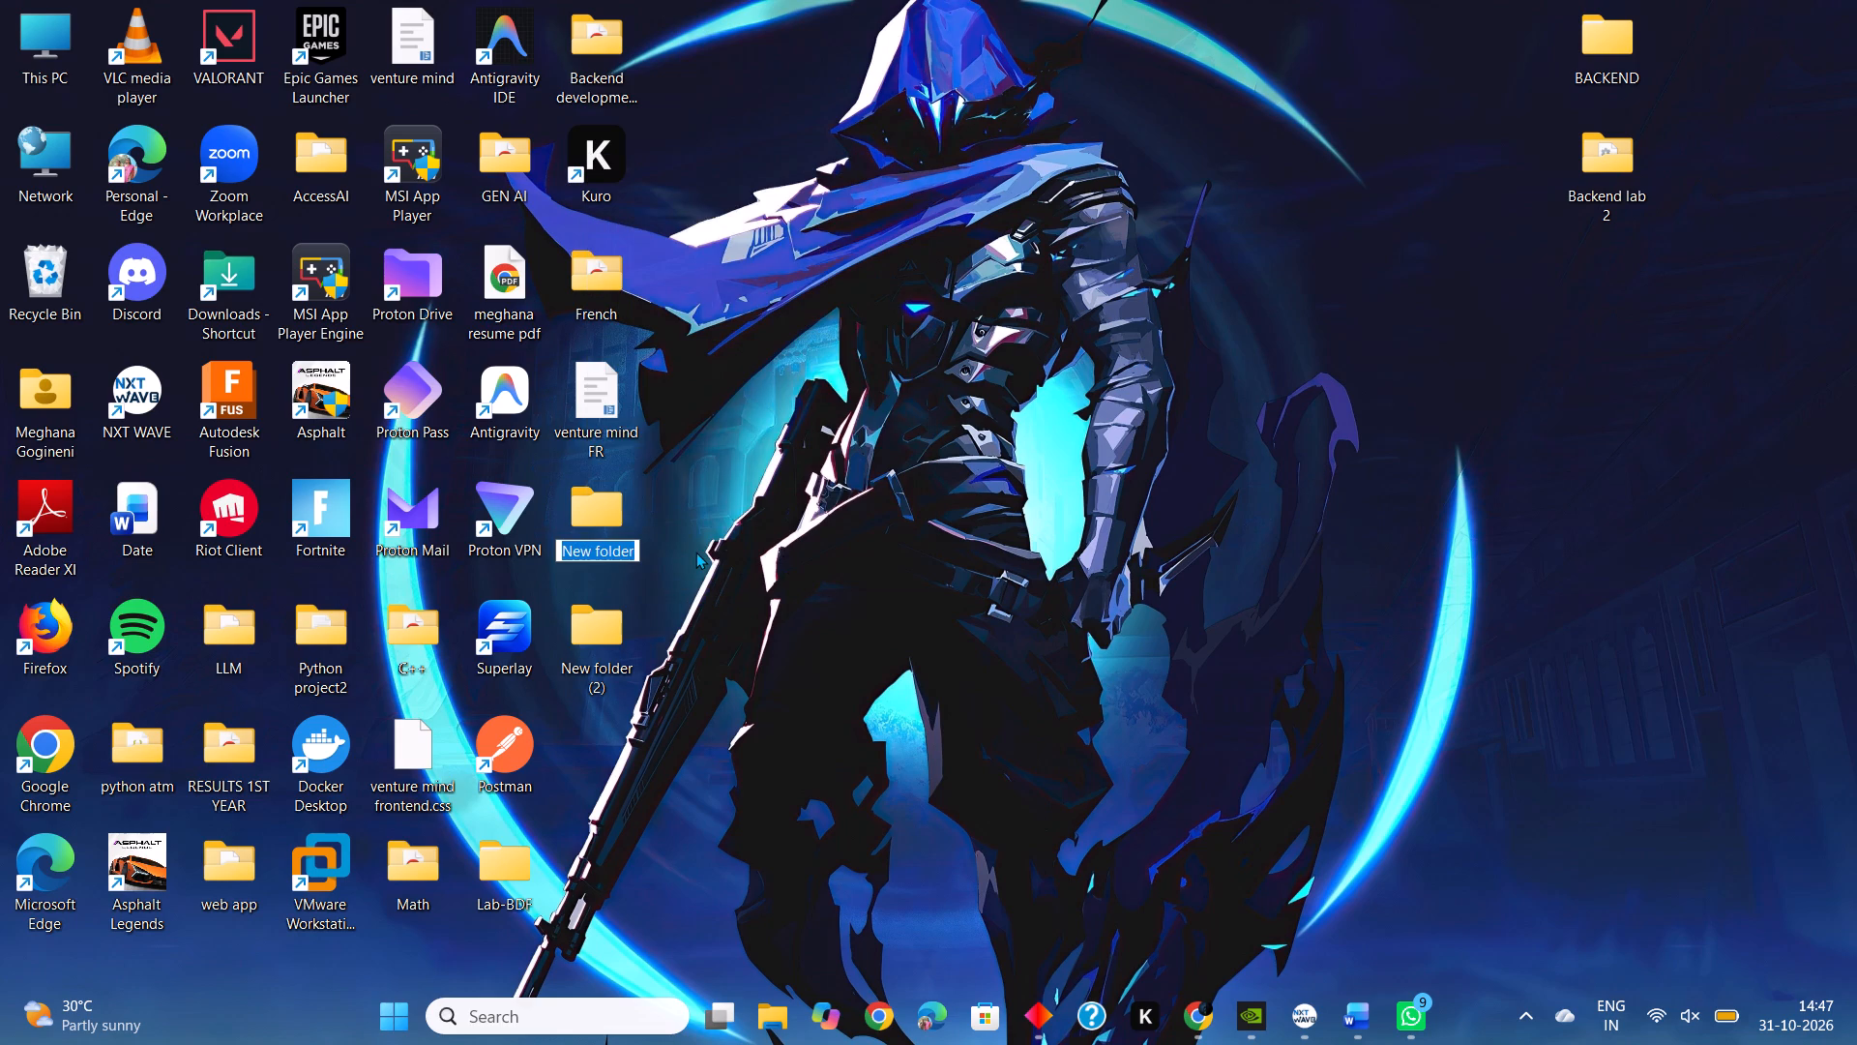
key("BackSpace")
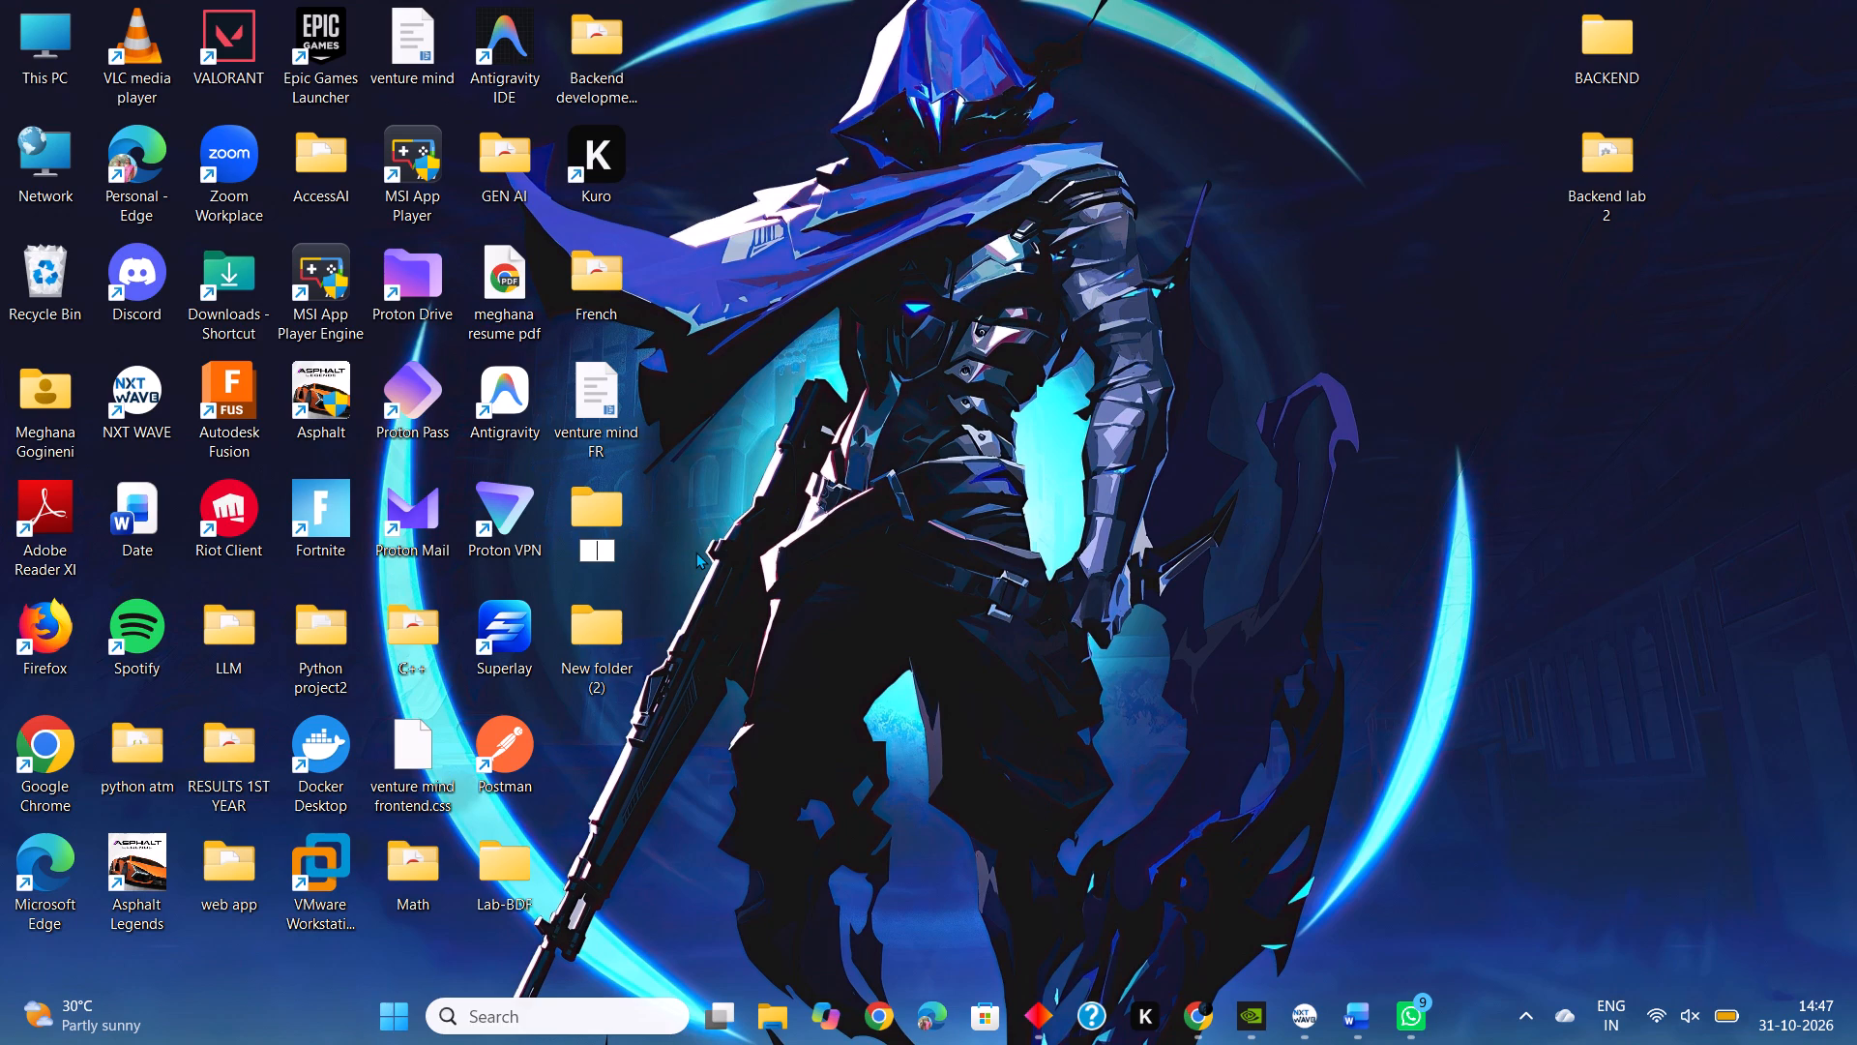
type("FDS")
key("Return")
Rename the desktop folder New folder (2) as DSA.
right_click(574, 630)
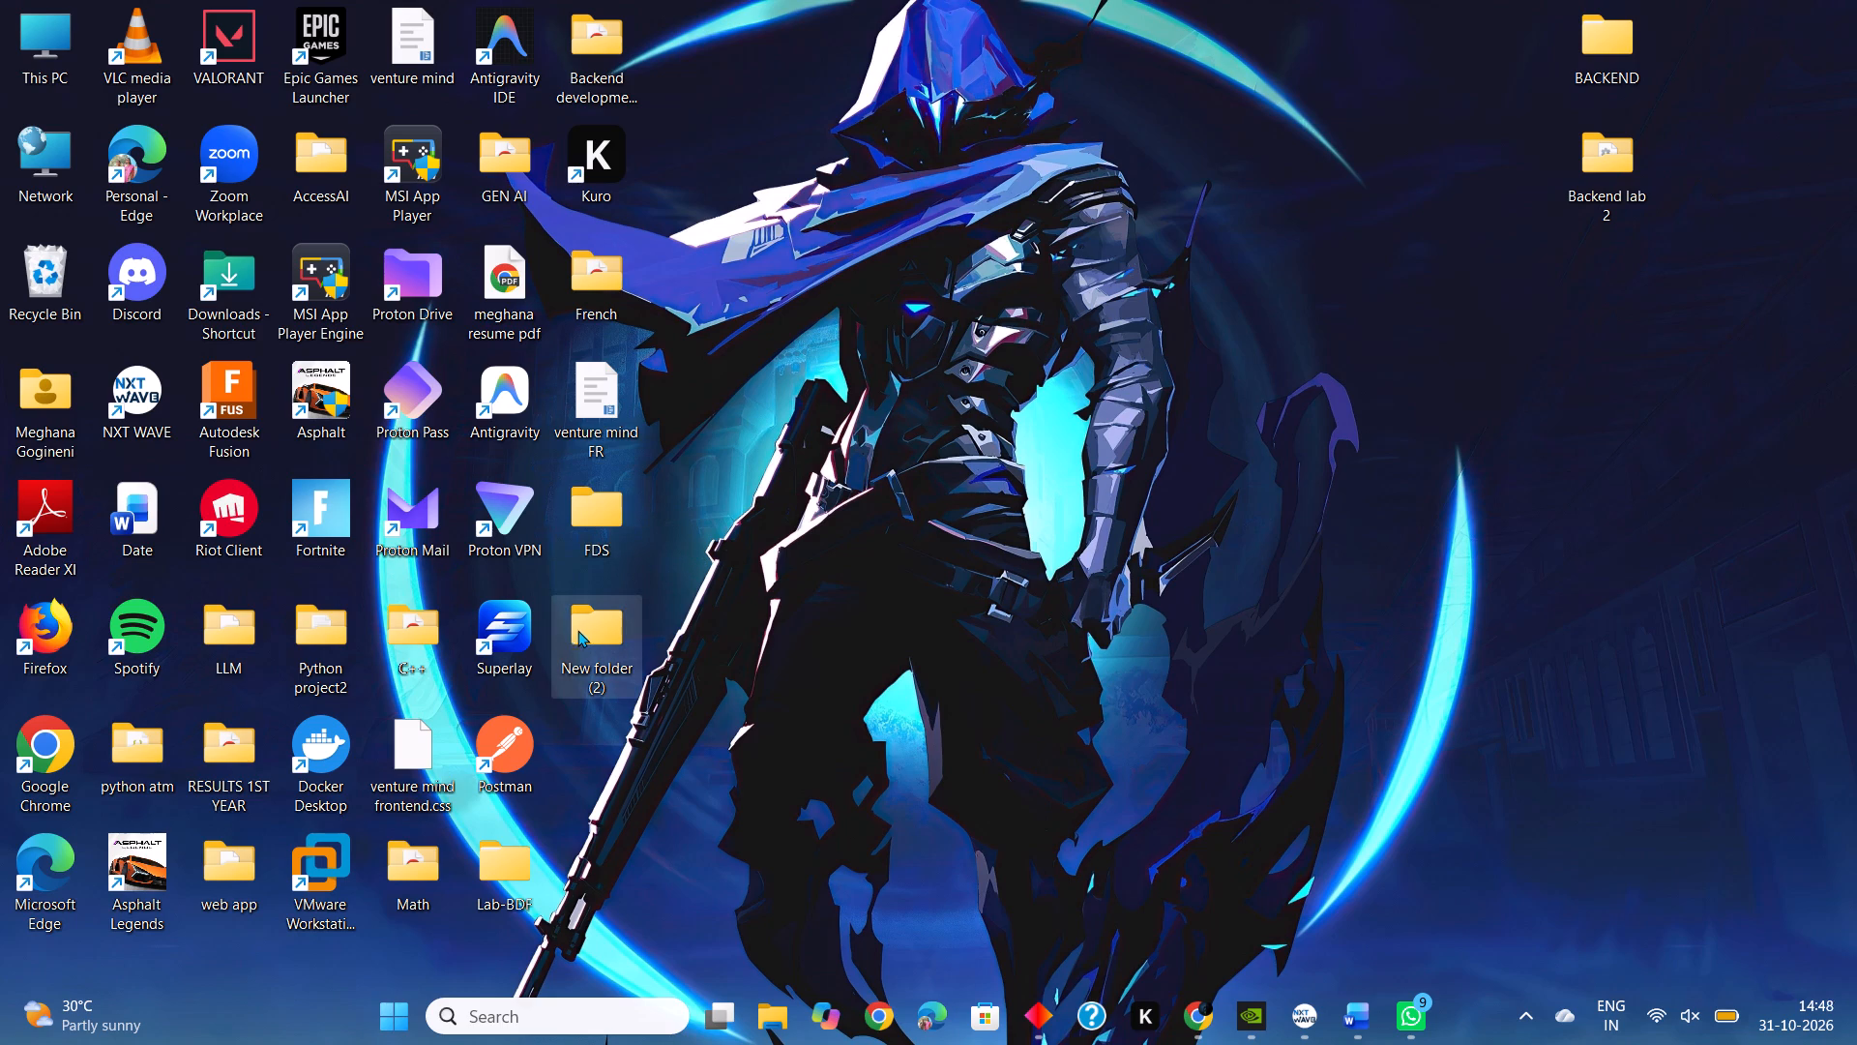
left_click(779, 651)
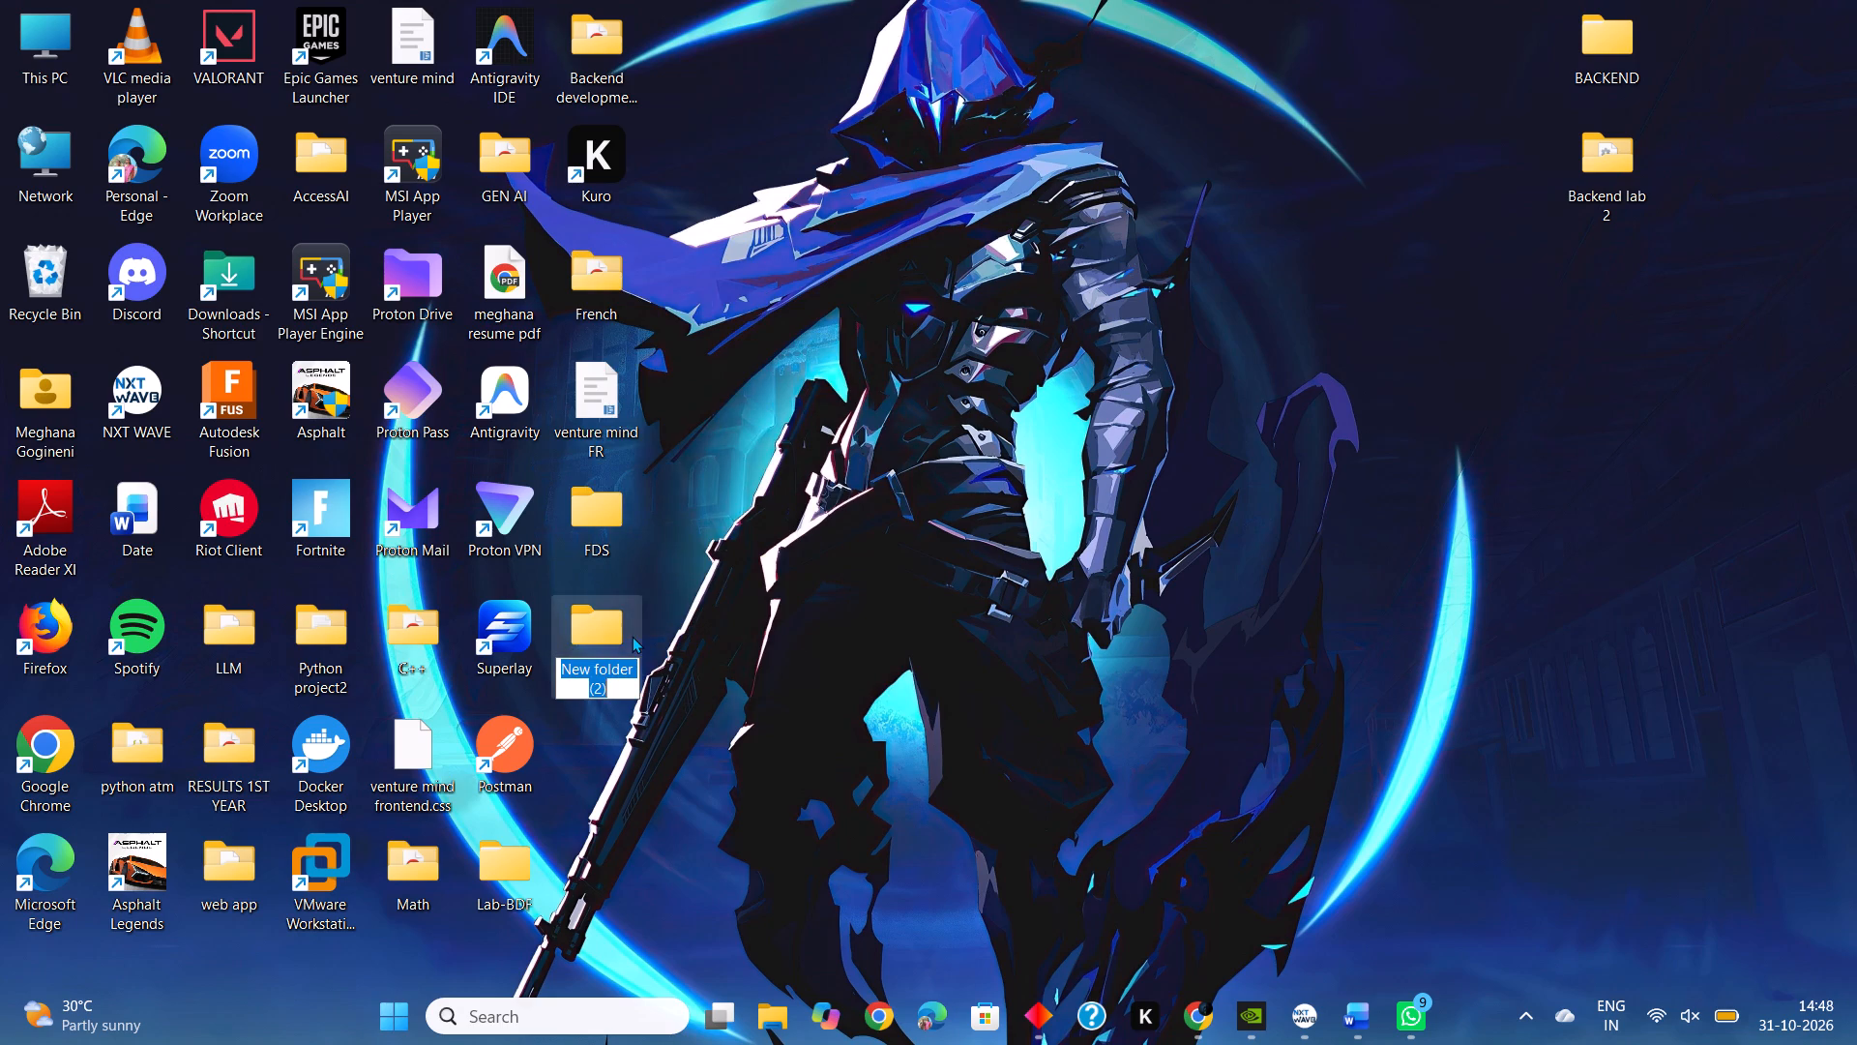
key("BackSpace")
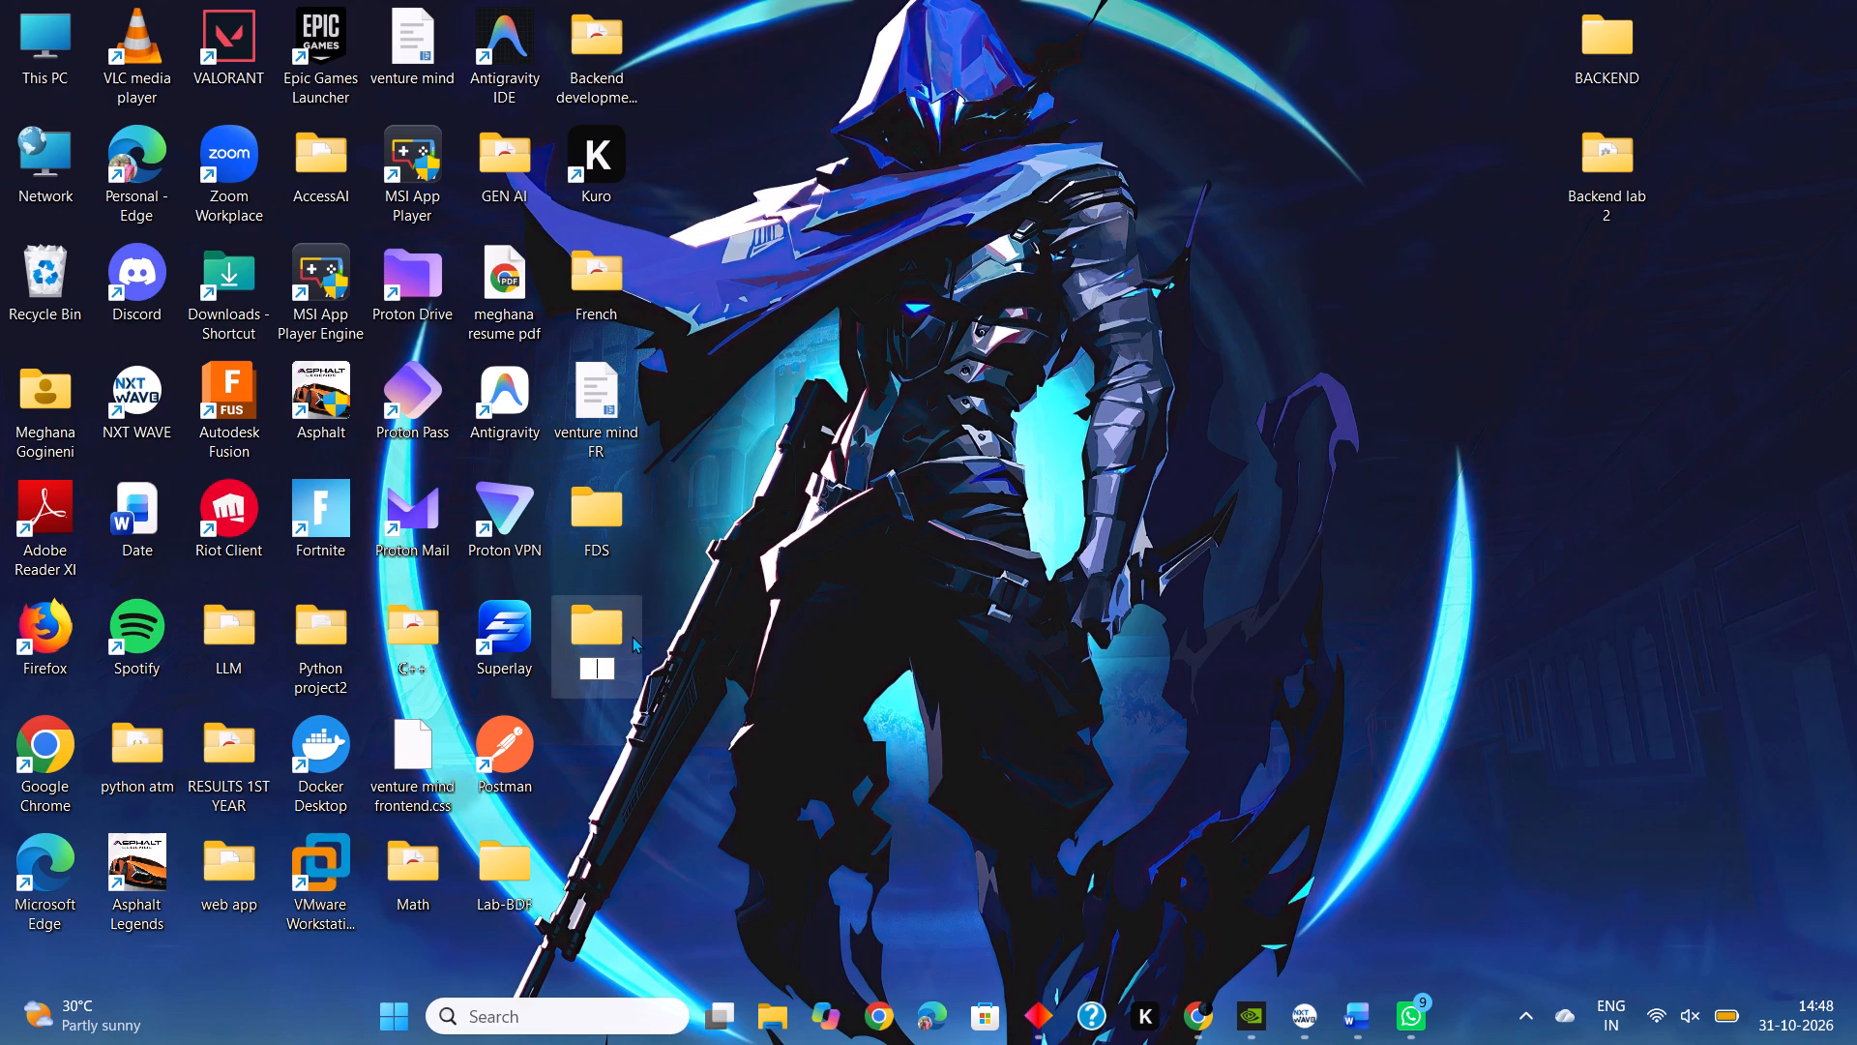
type("DSA")
key("Return")
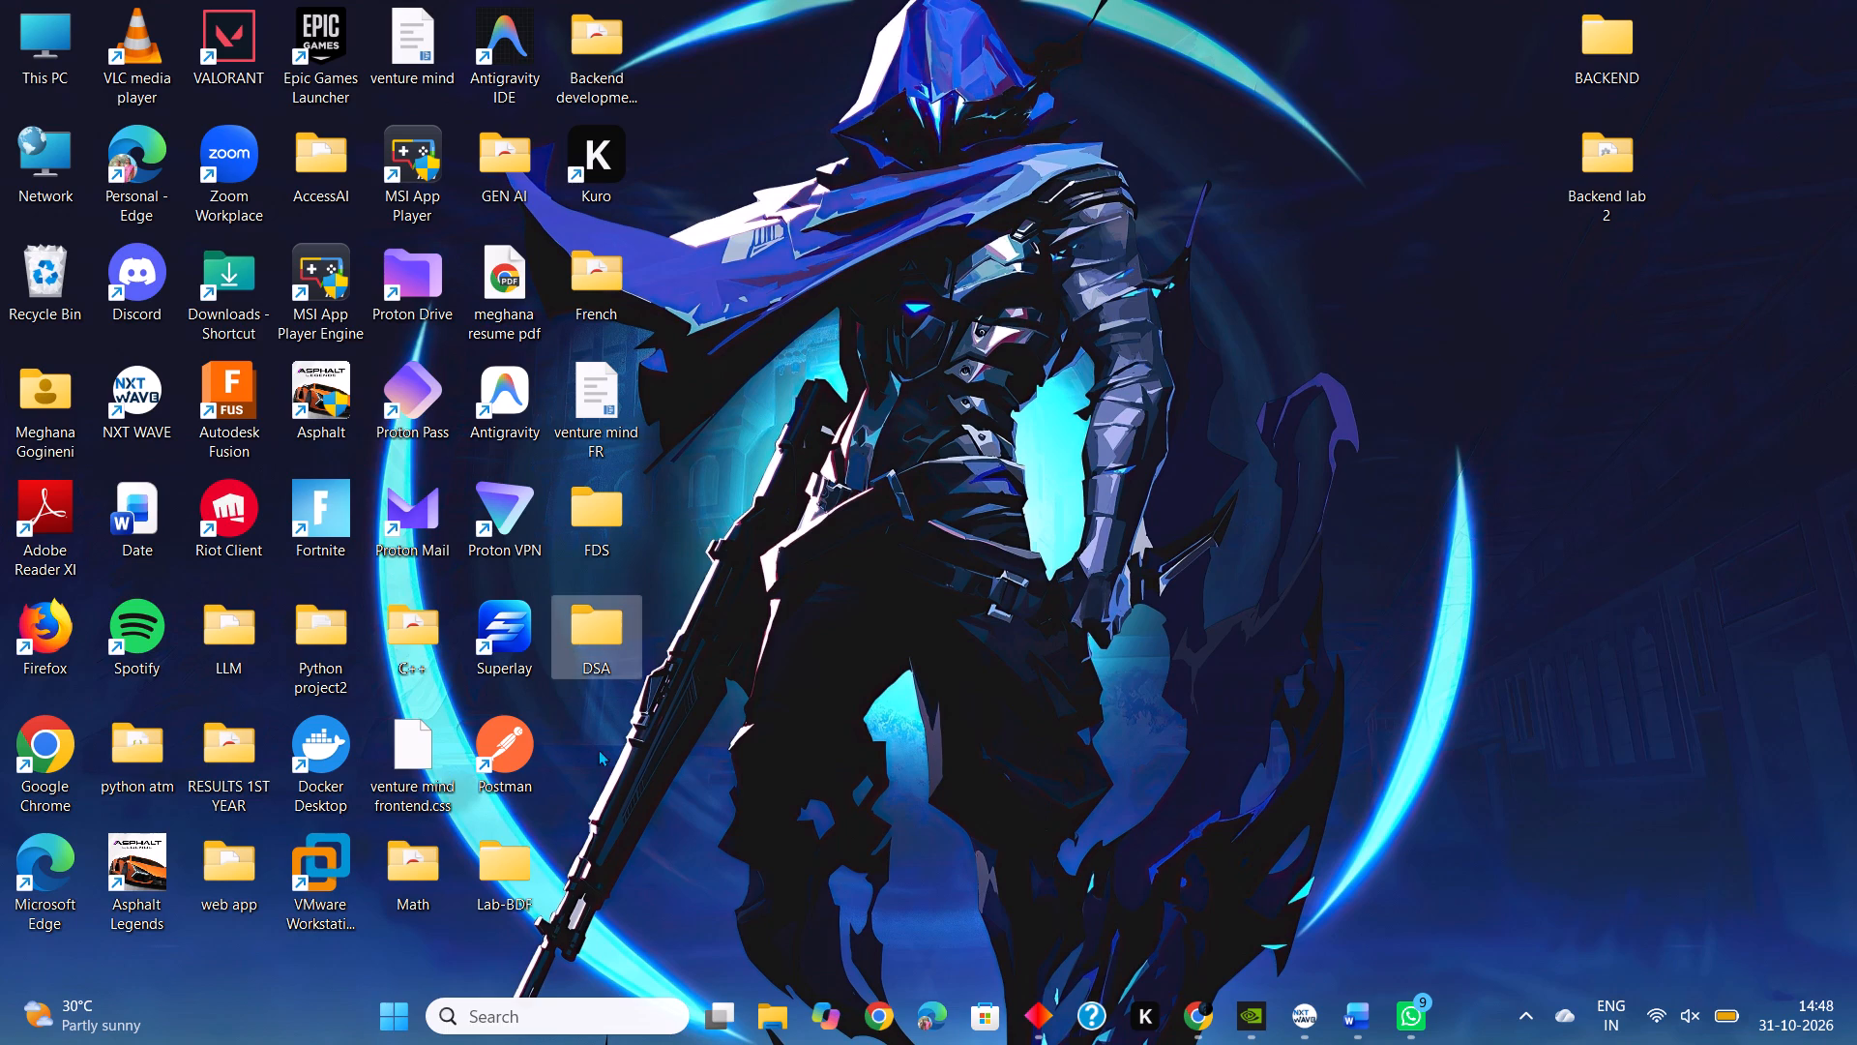
Browse to the Desktop location in File Explorer and pin the DSA and FDS folders to Quick access.
left_click(768, 1016)
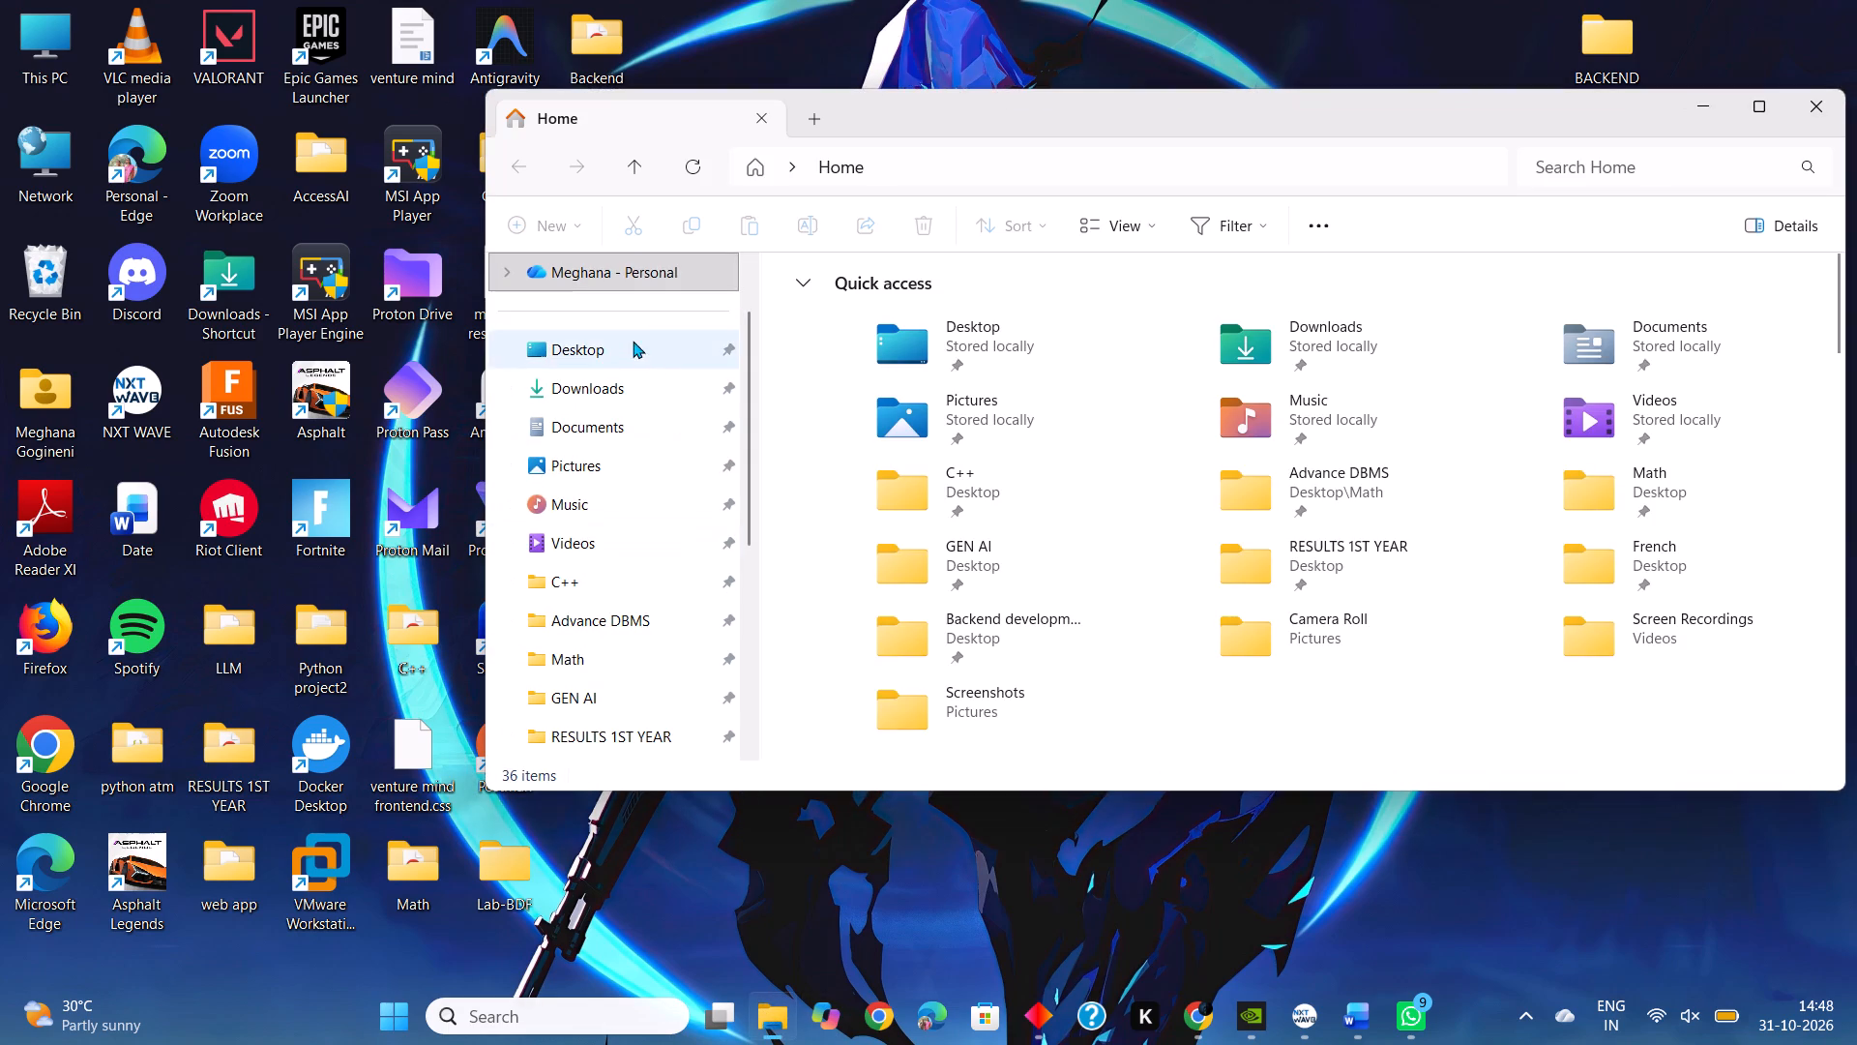
left_click(624, 359)
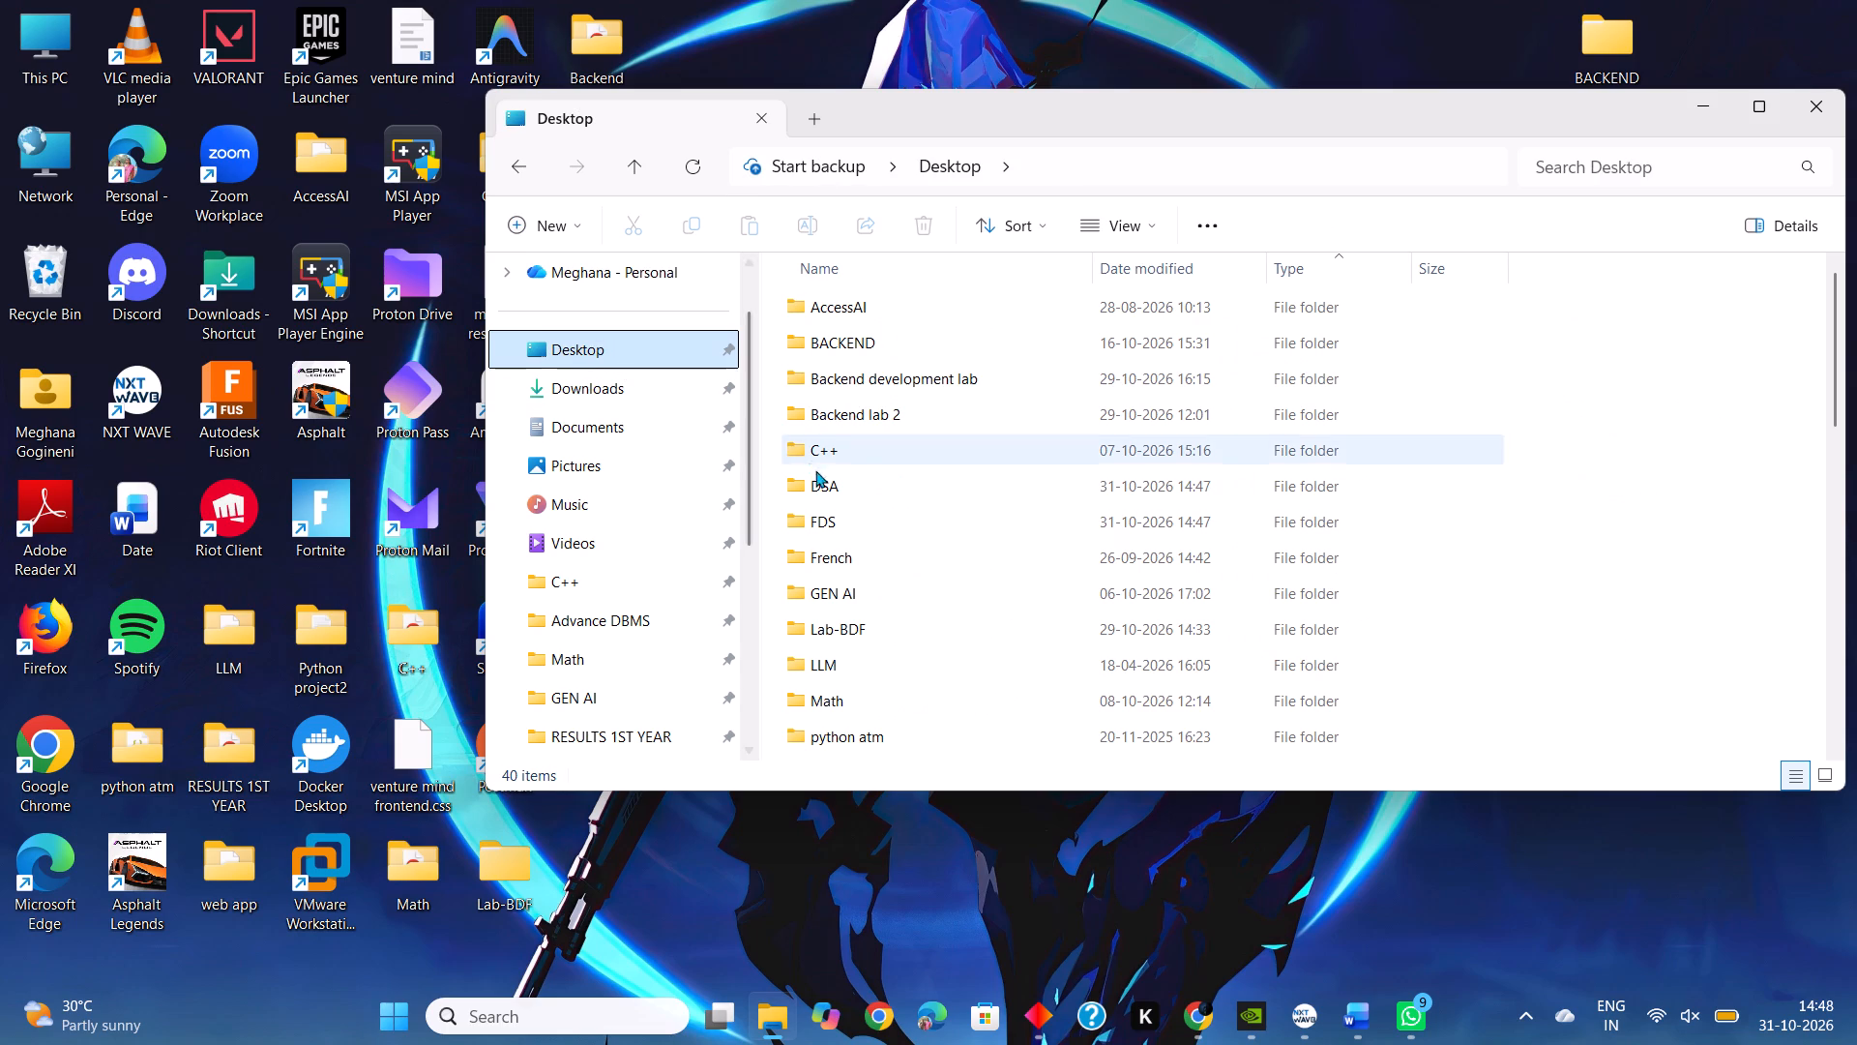
right_click(820, 476)
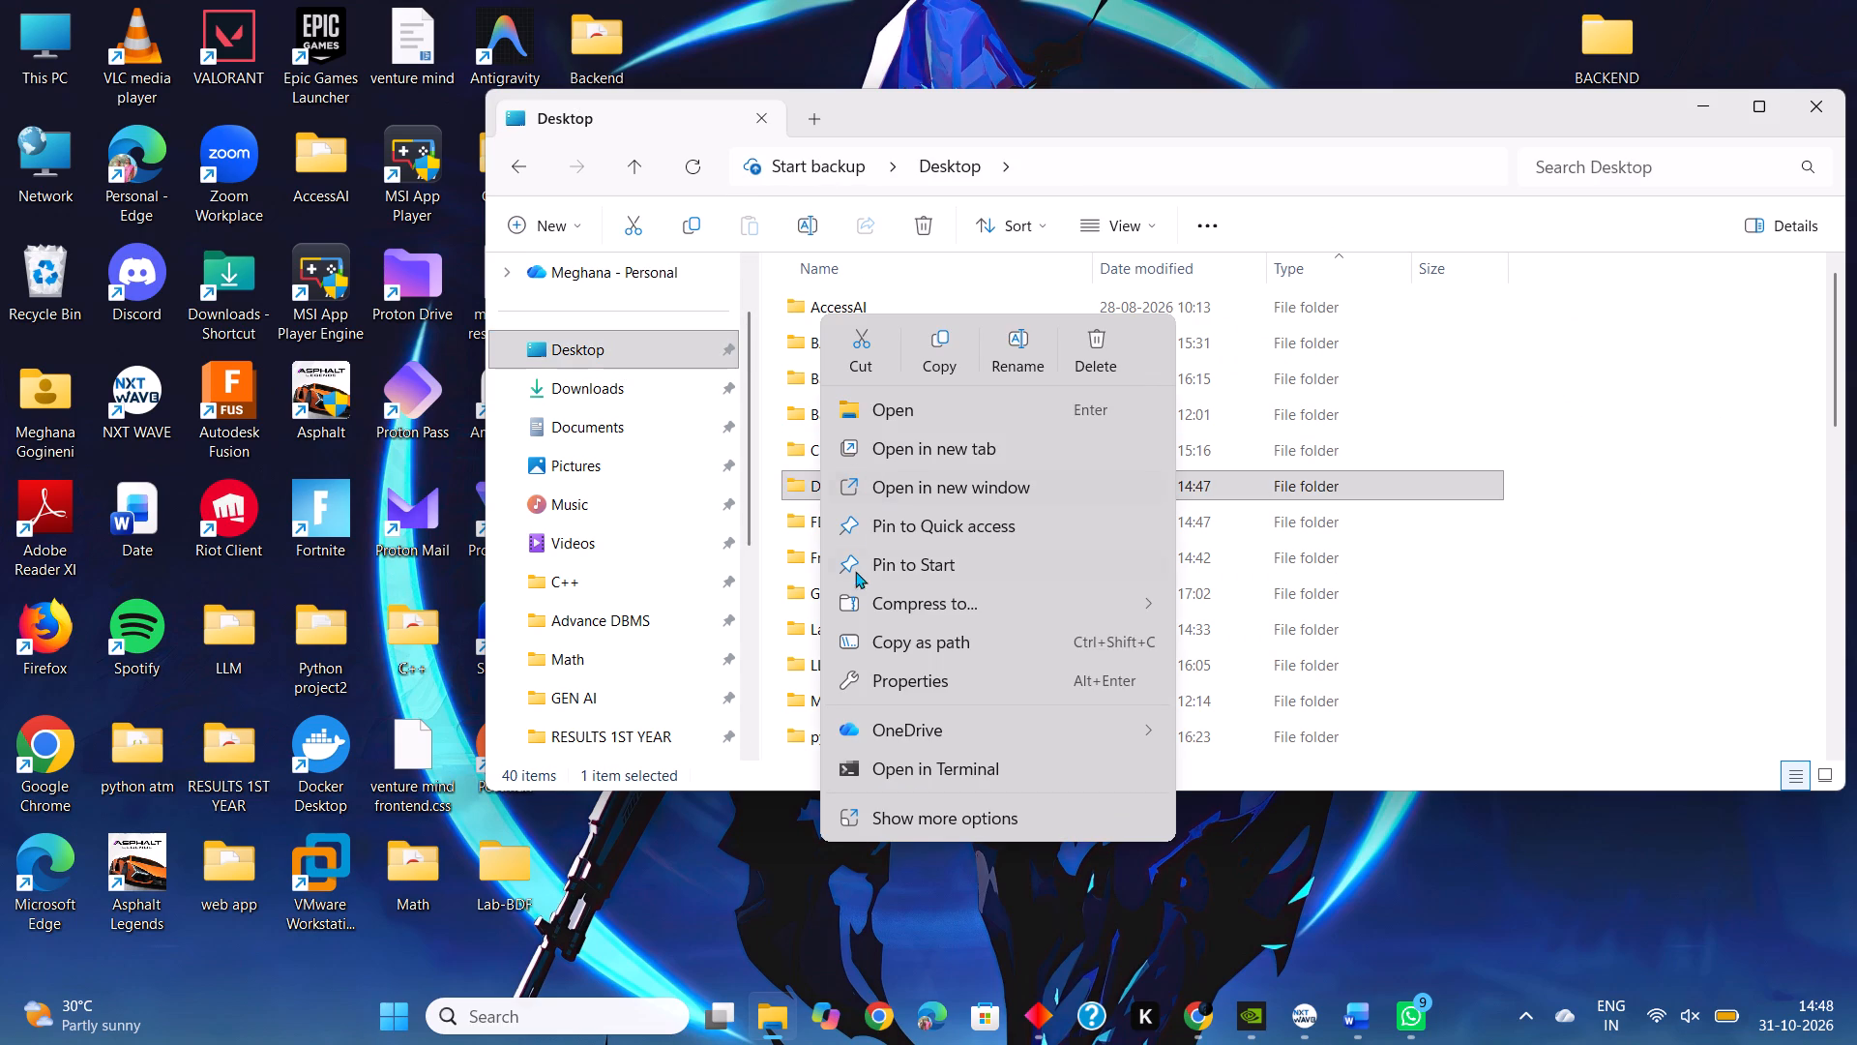
left_click(845, 523)
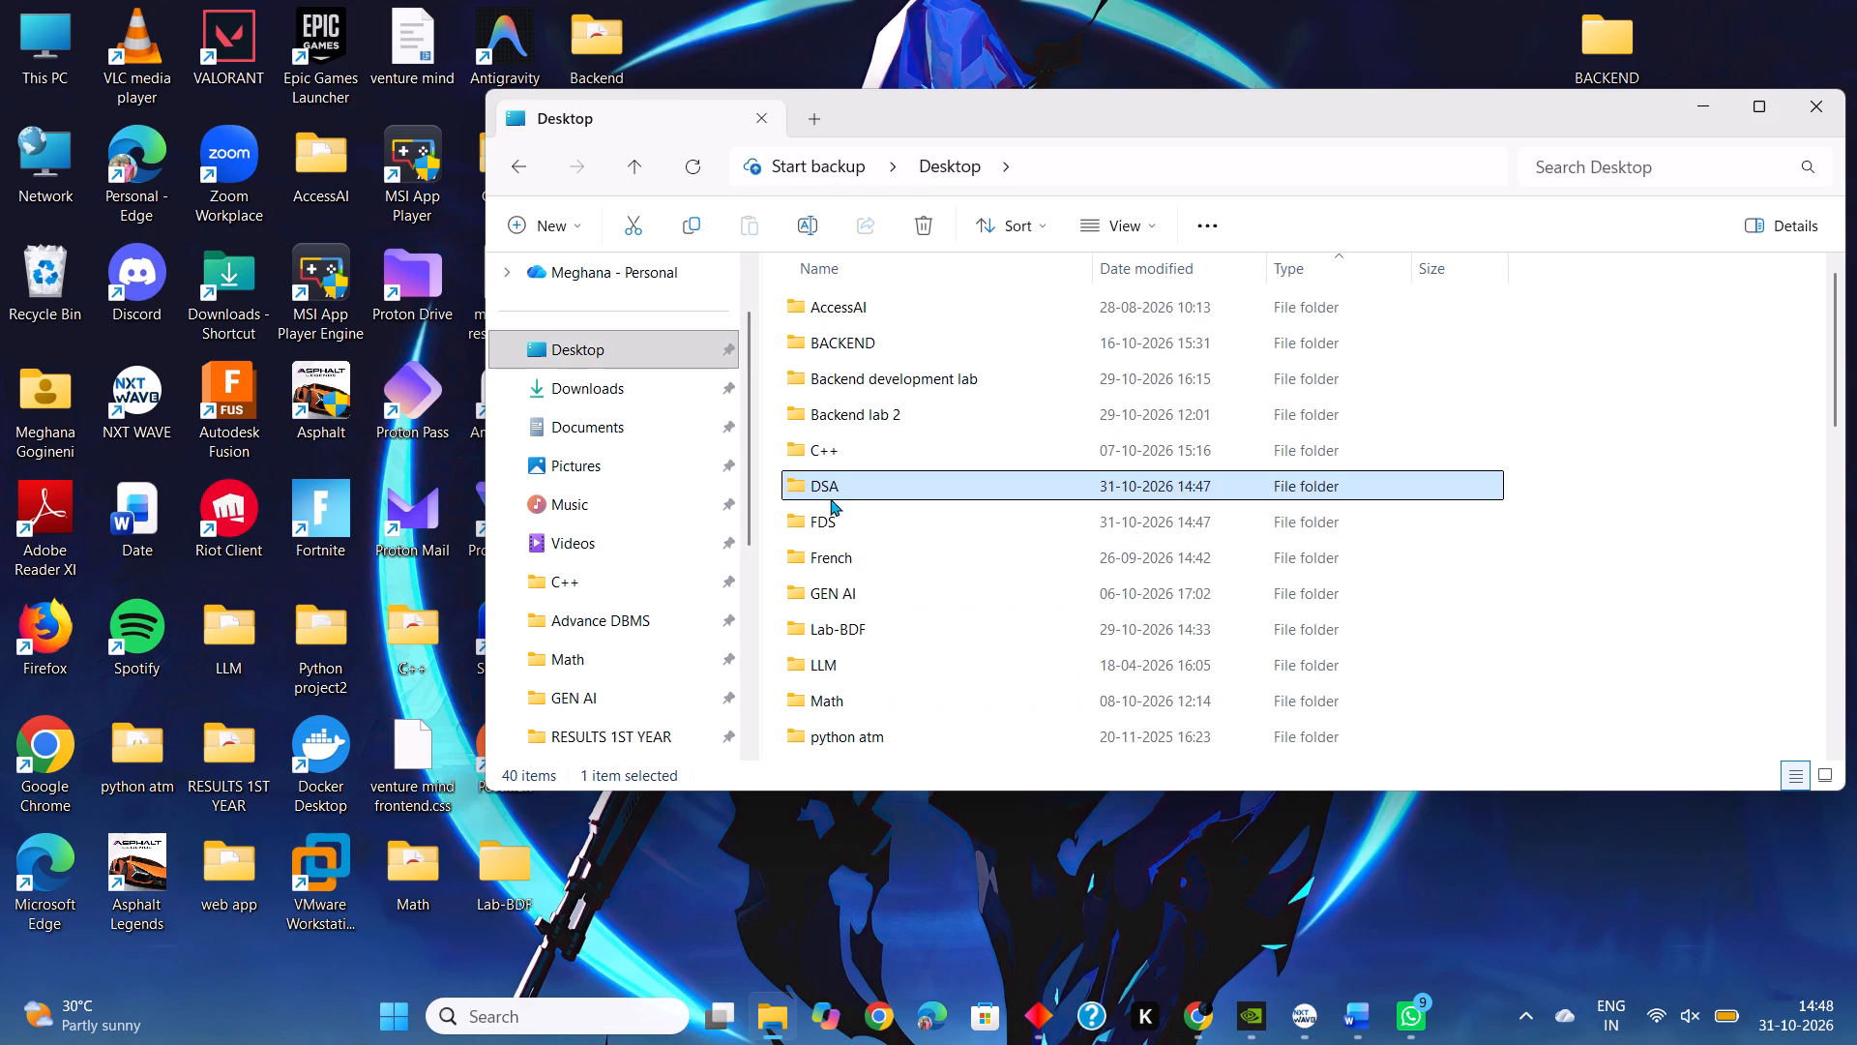
left_click(825, 524)
right_click(825, 524)
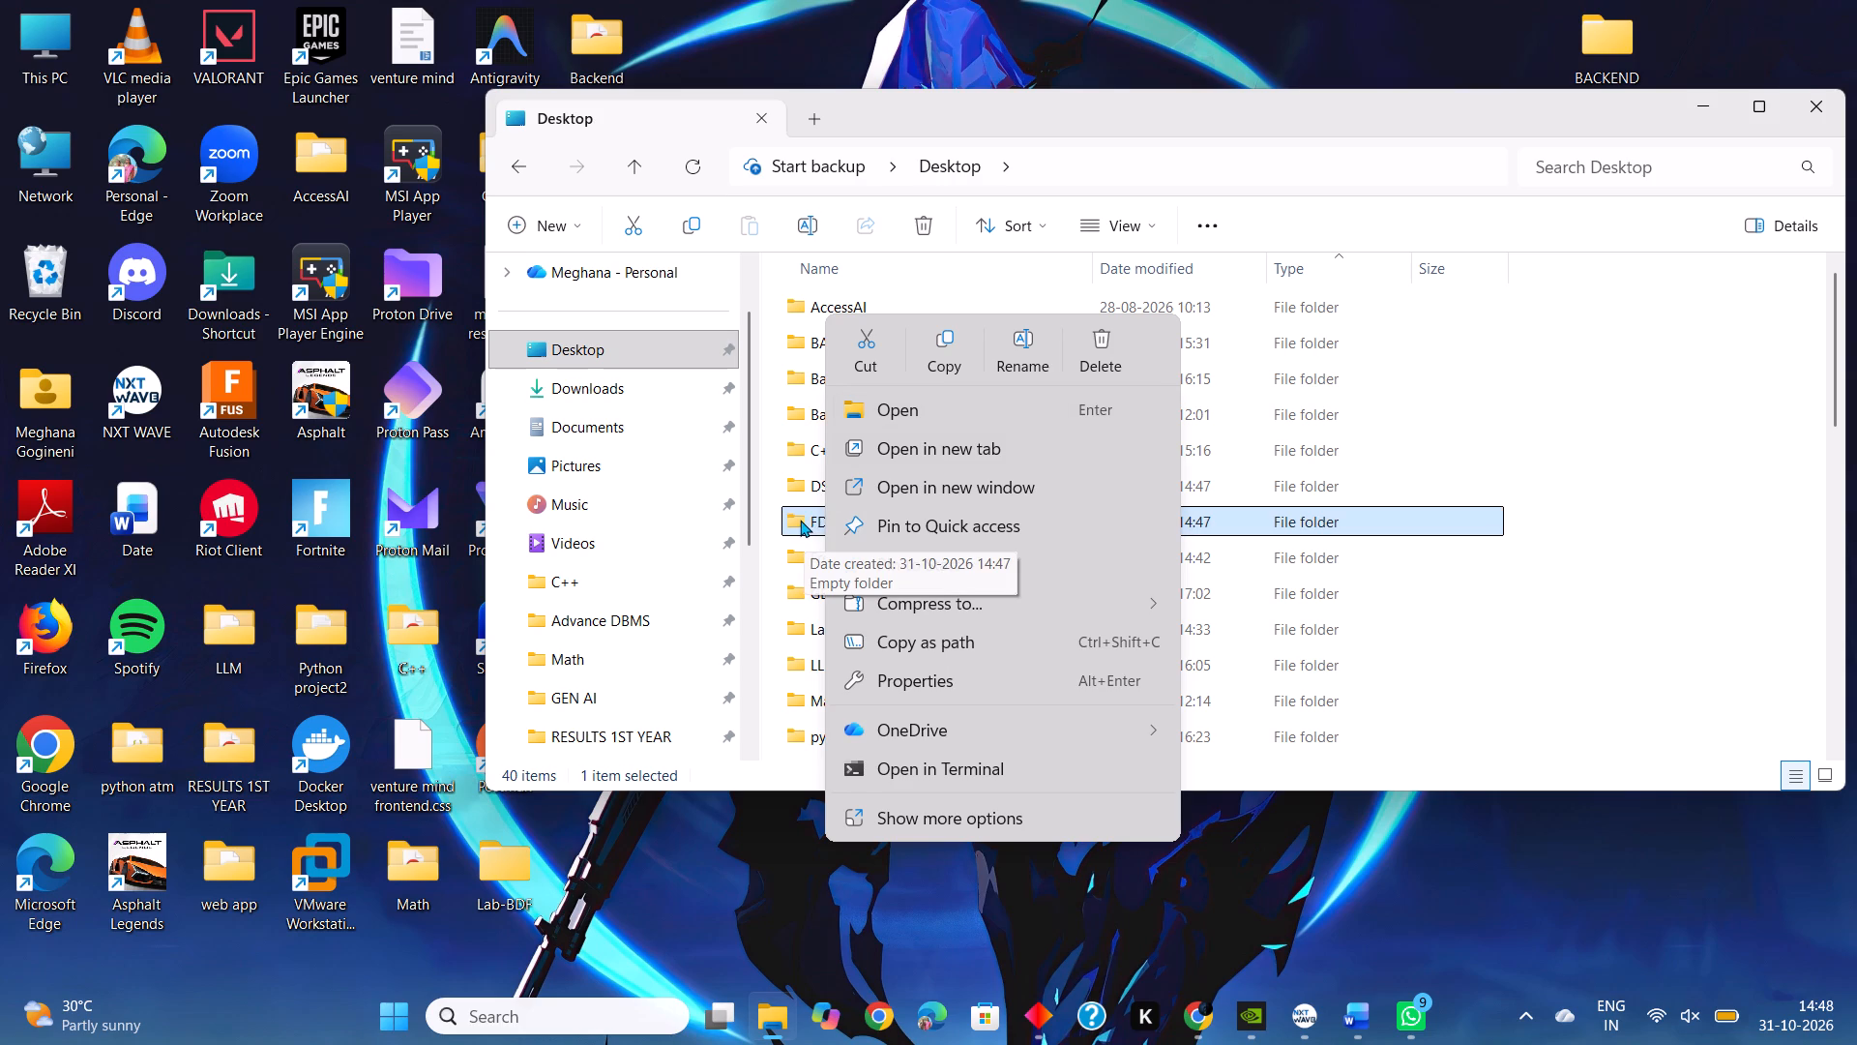
left_click(854, 522)
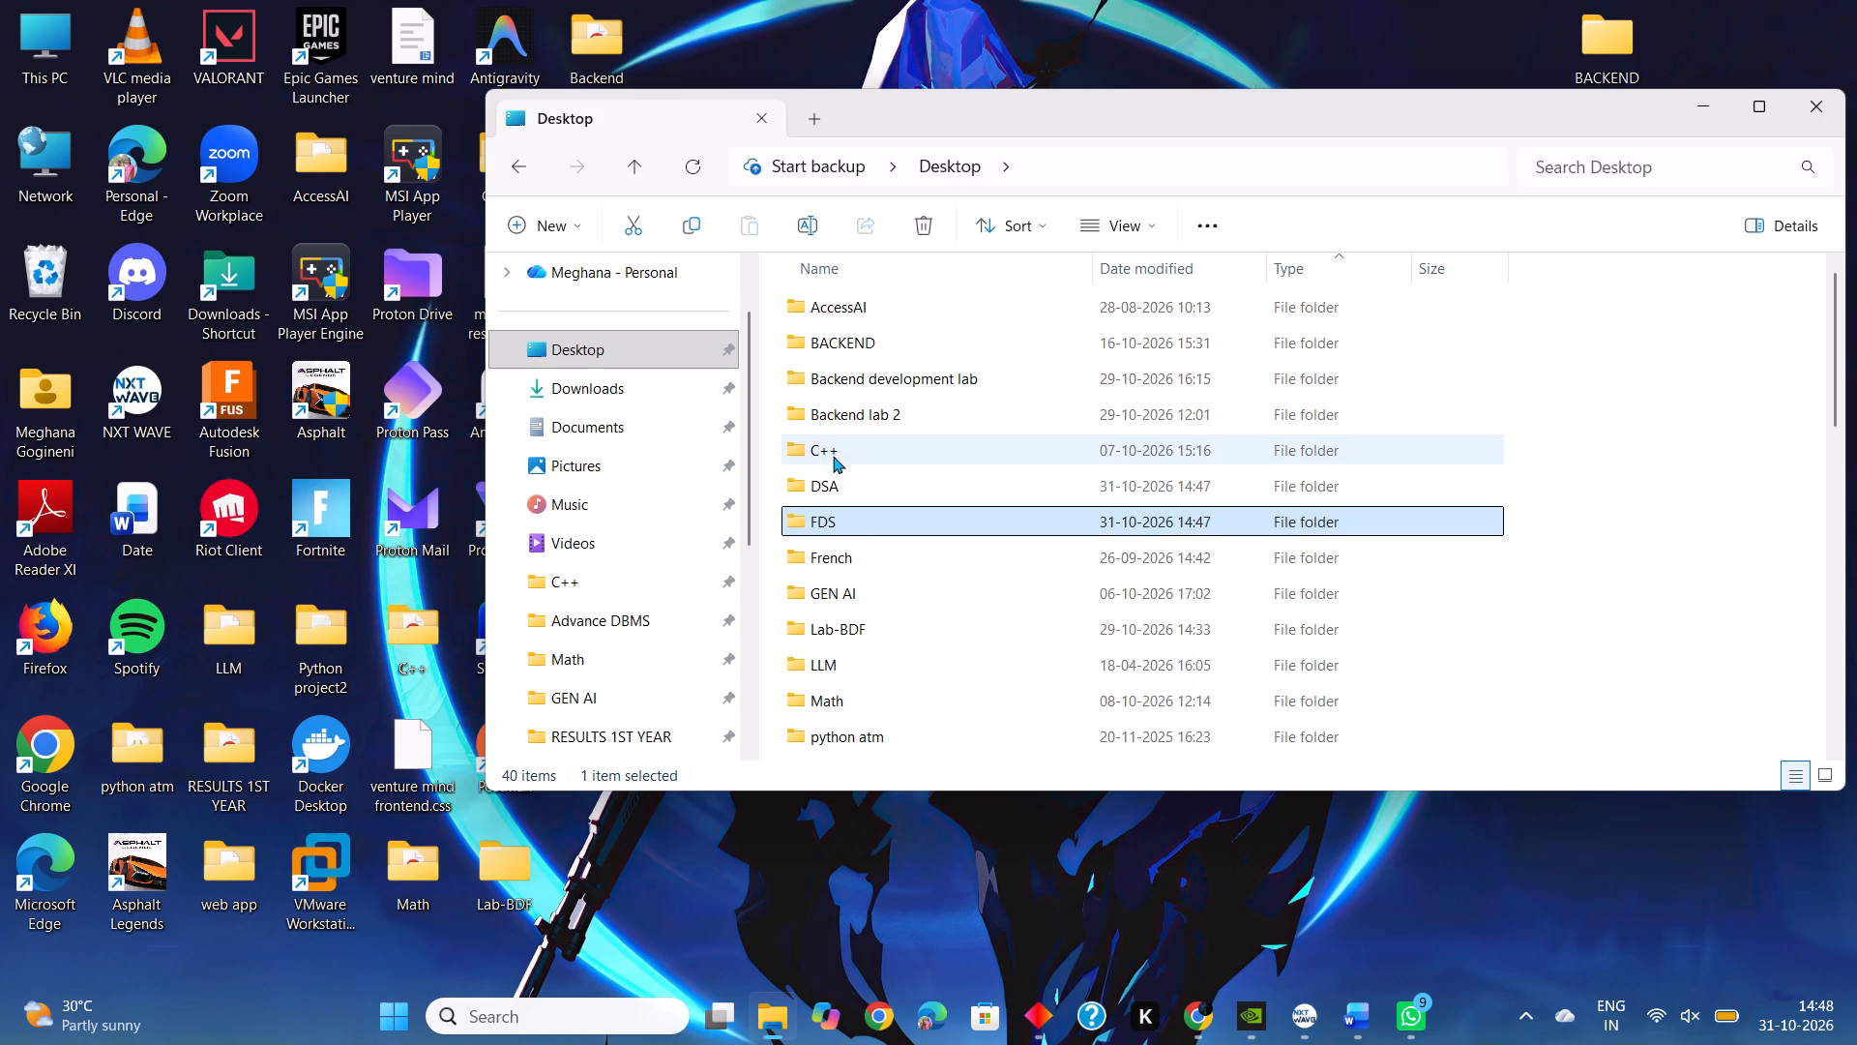
Look at the files in the pinned C++ folder and close the File Explorer window.
left_click(631, 571)
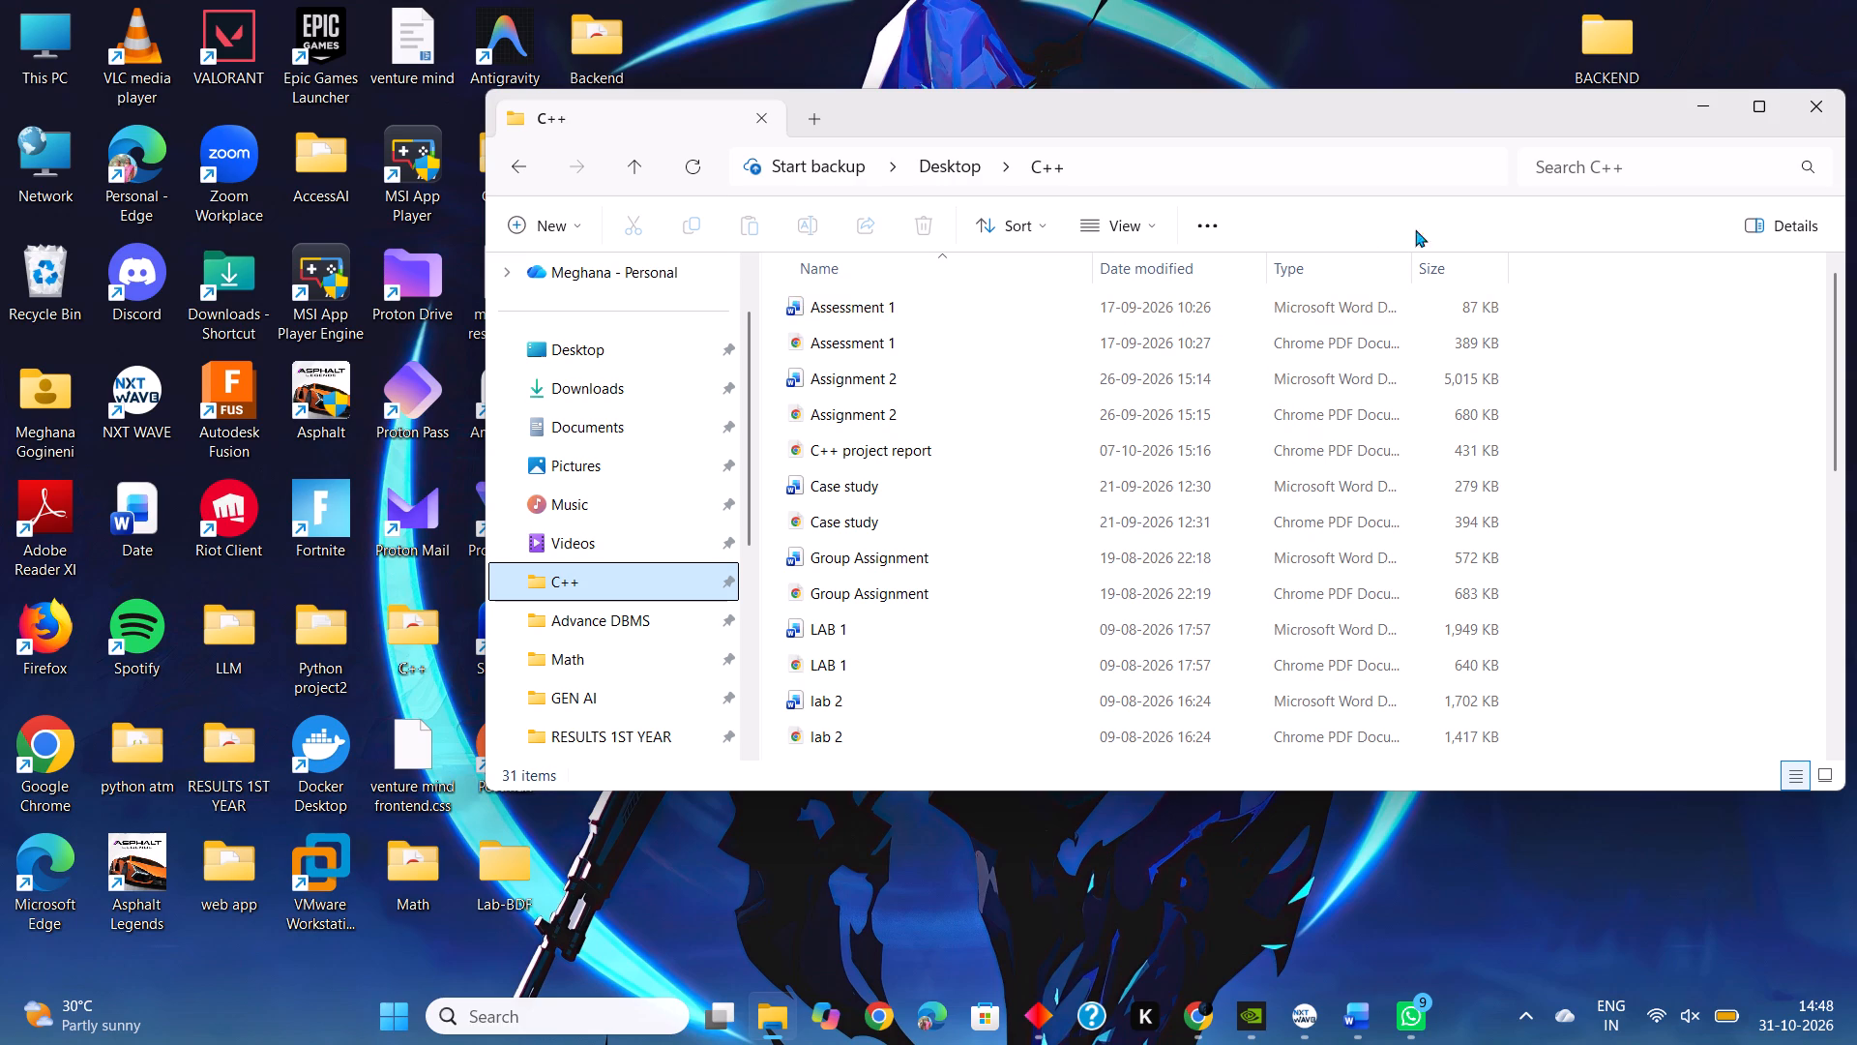
left_click(1819, 105)
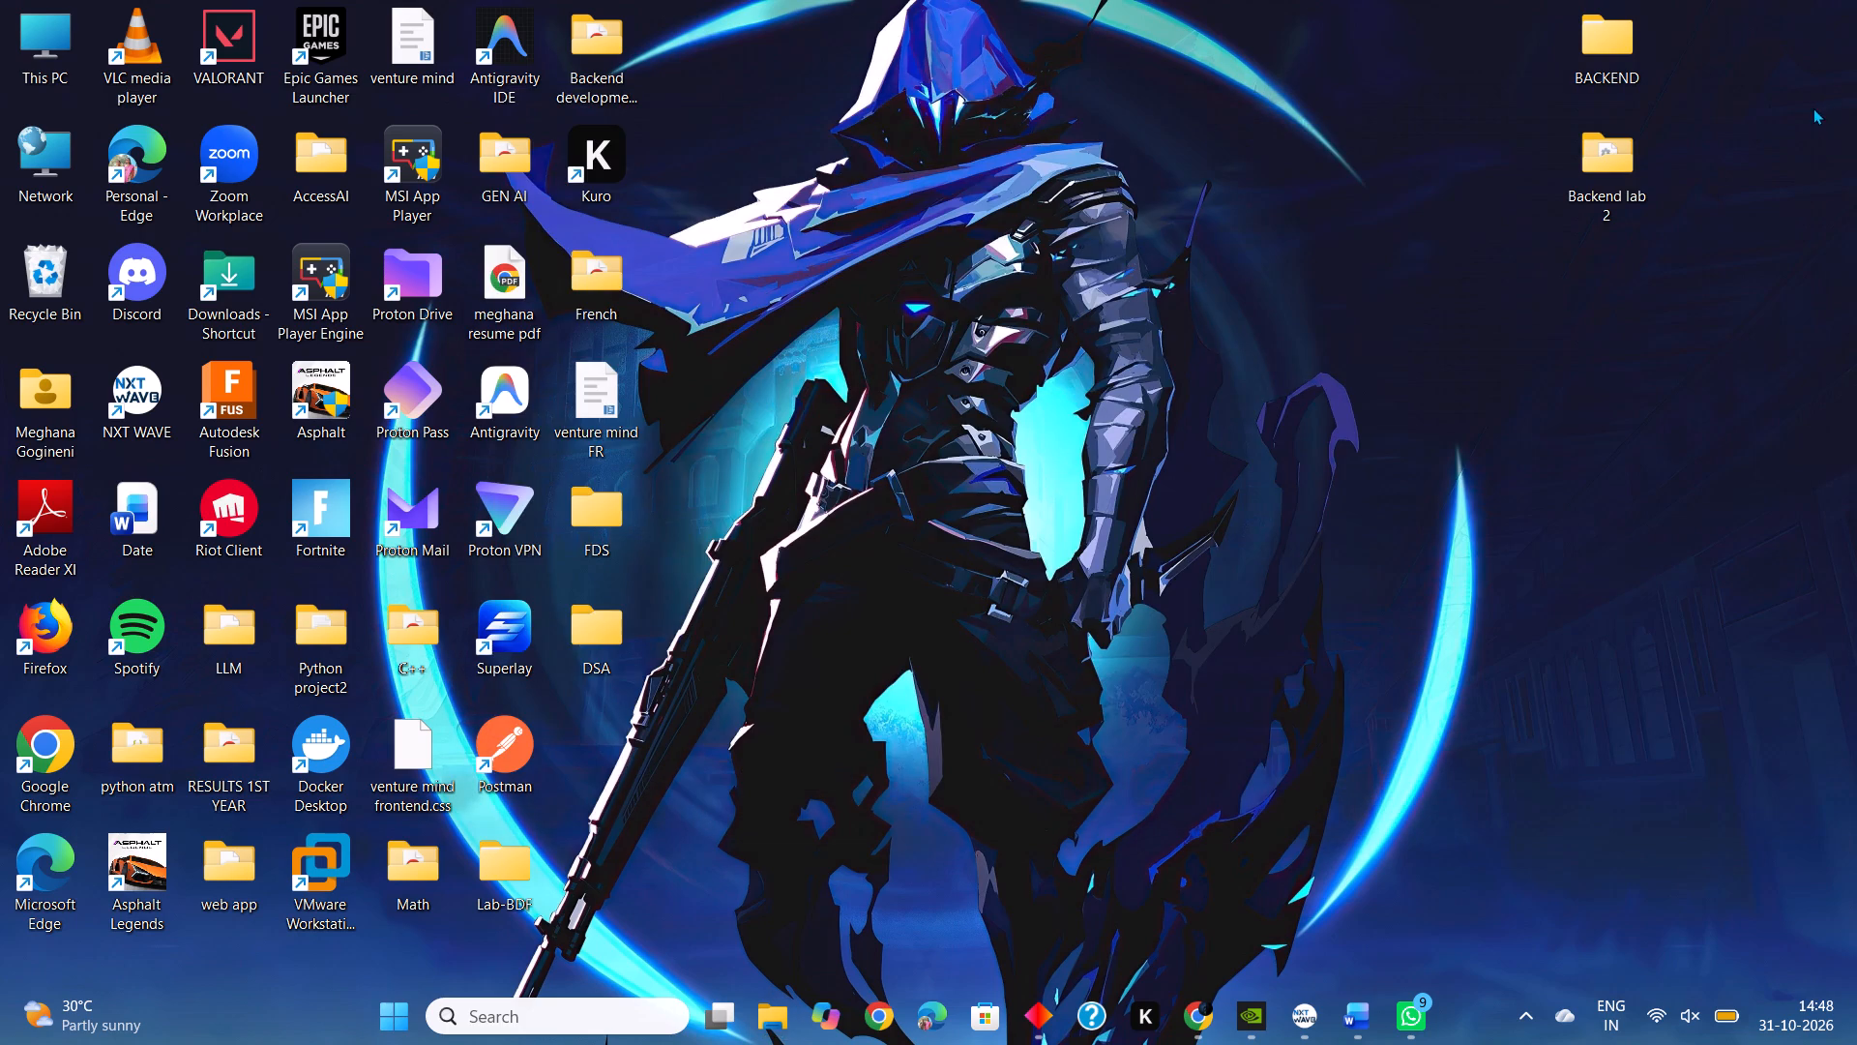
Check the pinned folders in File Explorer's Quick access list and close the window.
left_click(775, 1020)
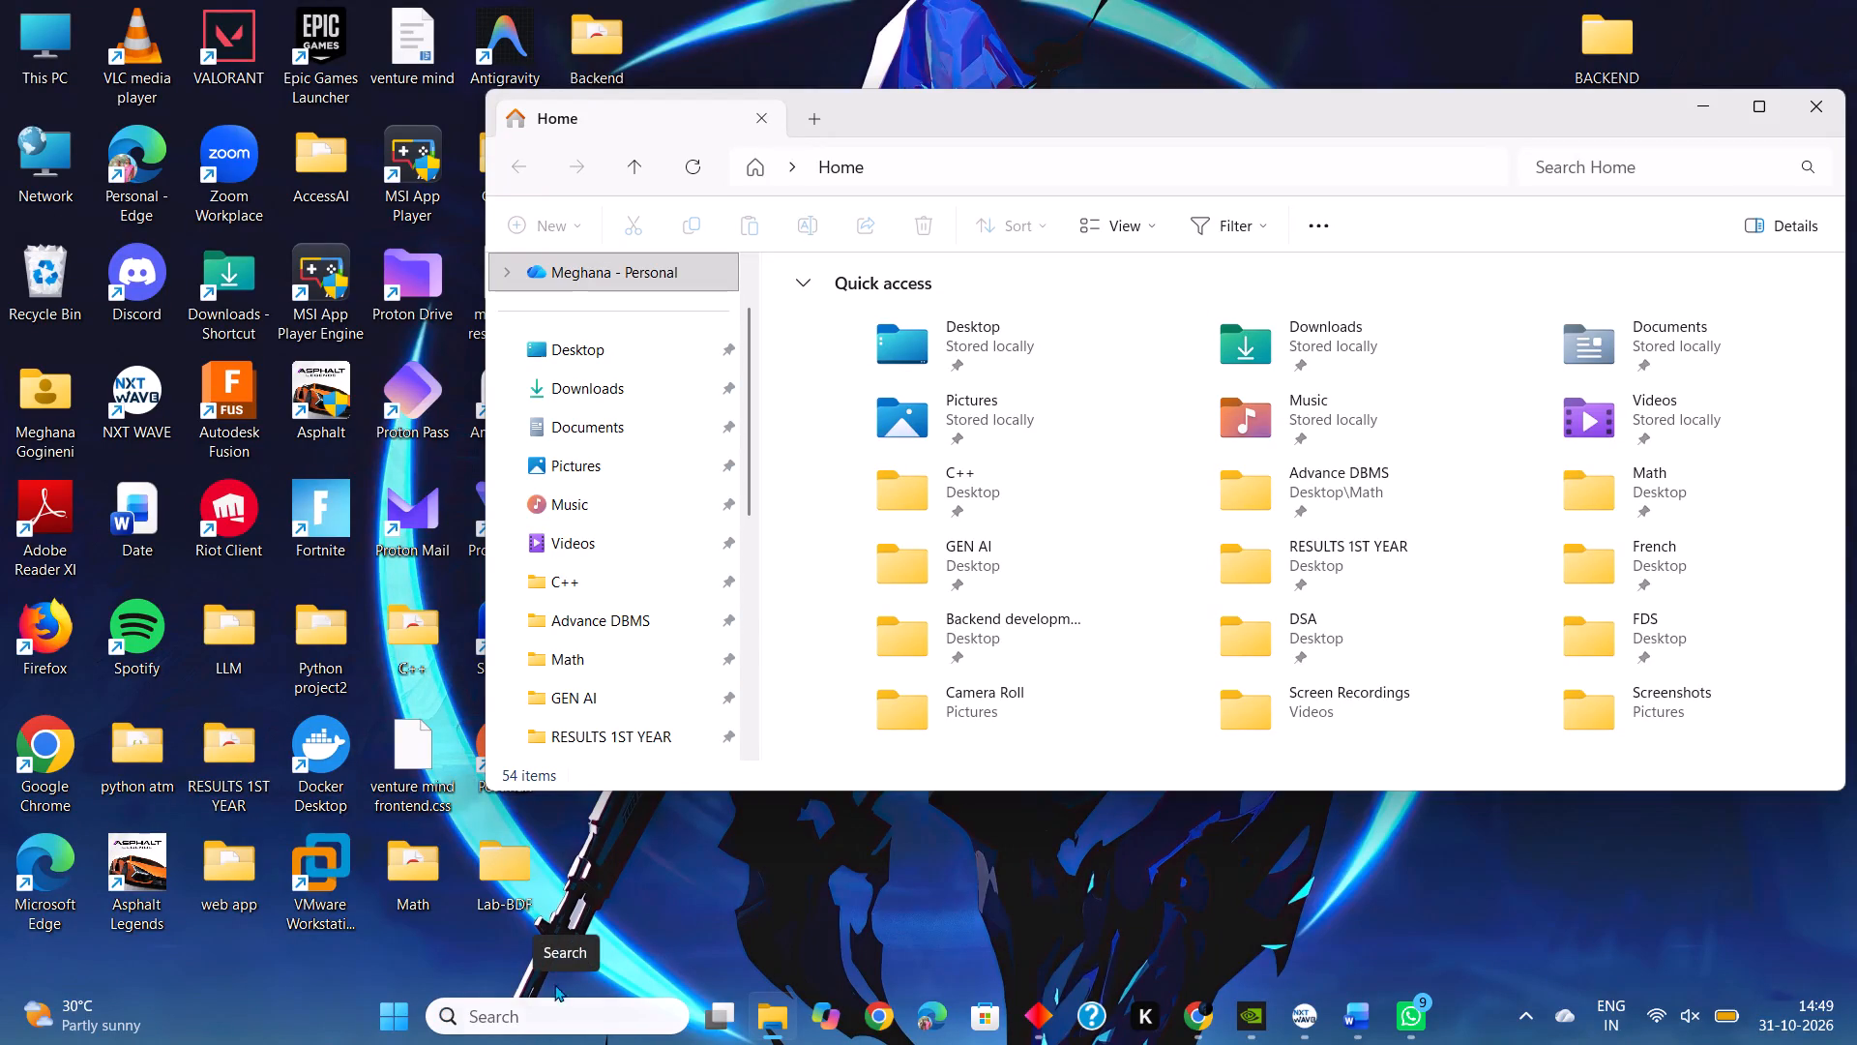
scroll(579, 685, "down", 1)
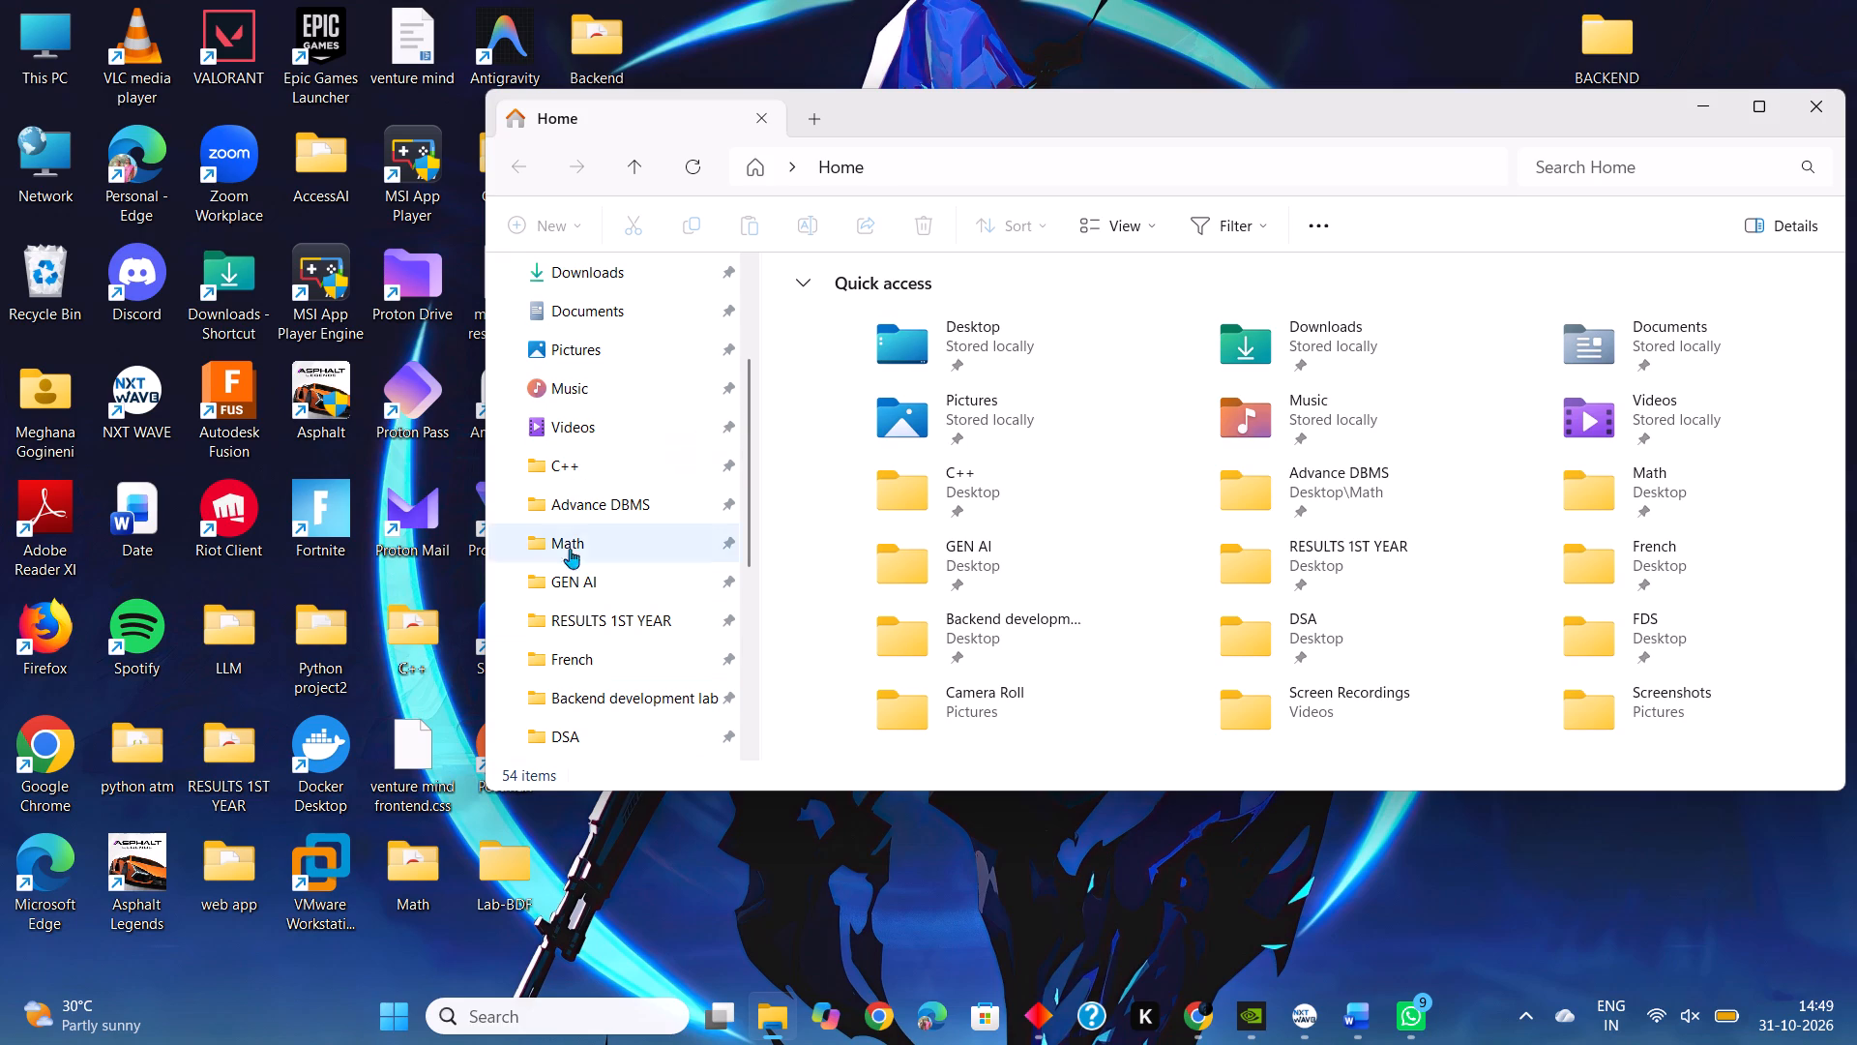
scroll(640, 682, "down", 1)
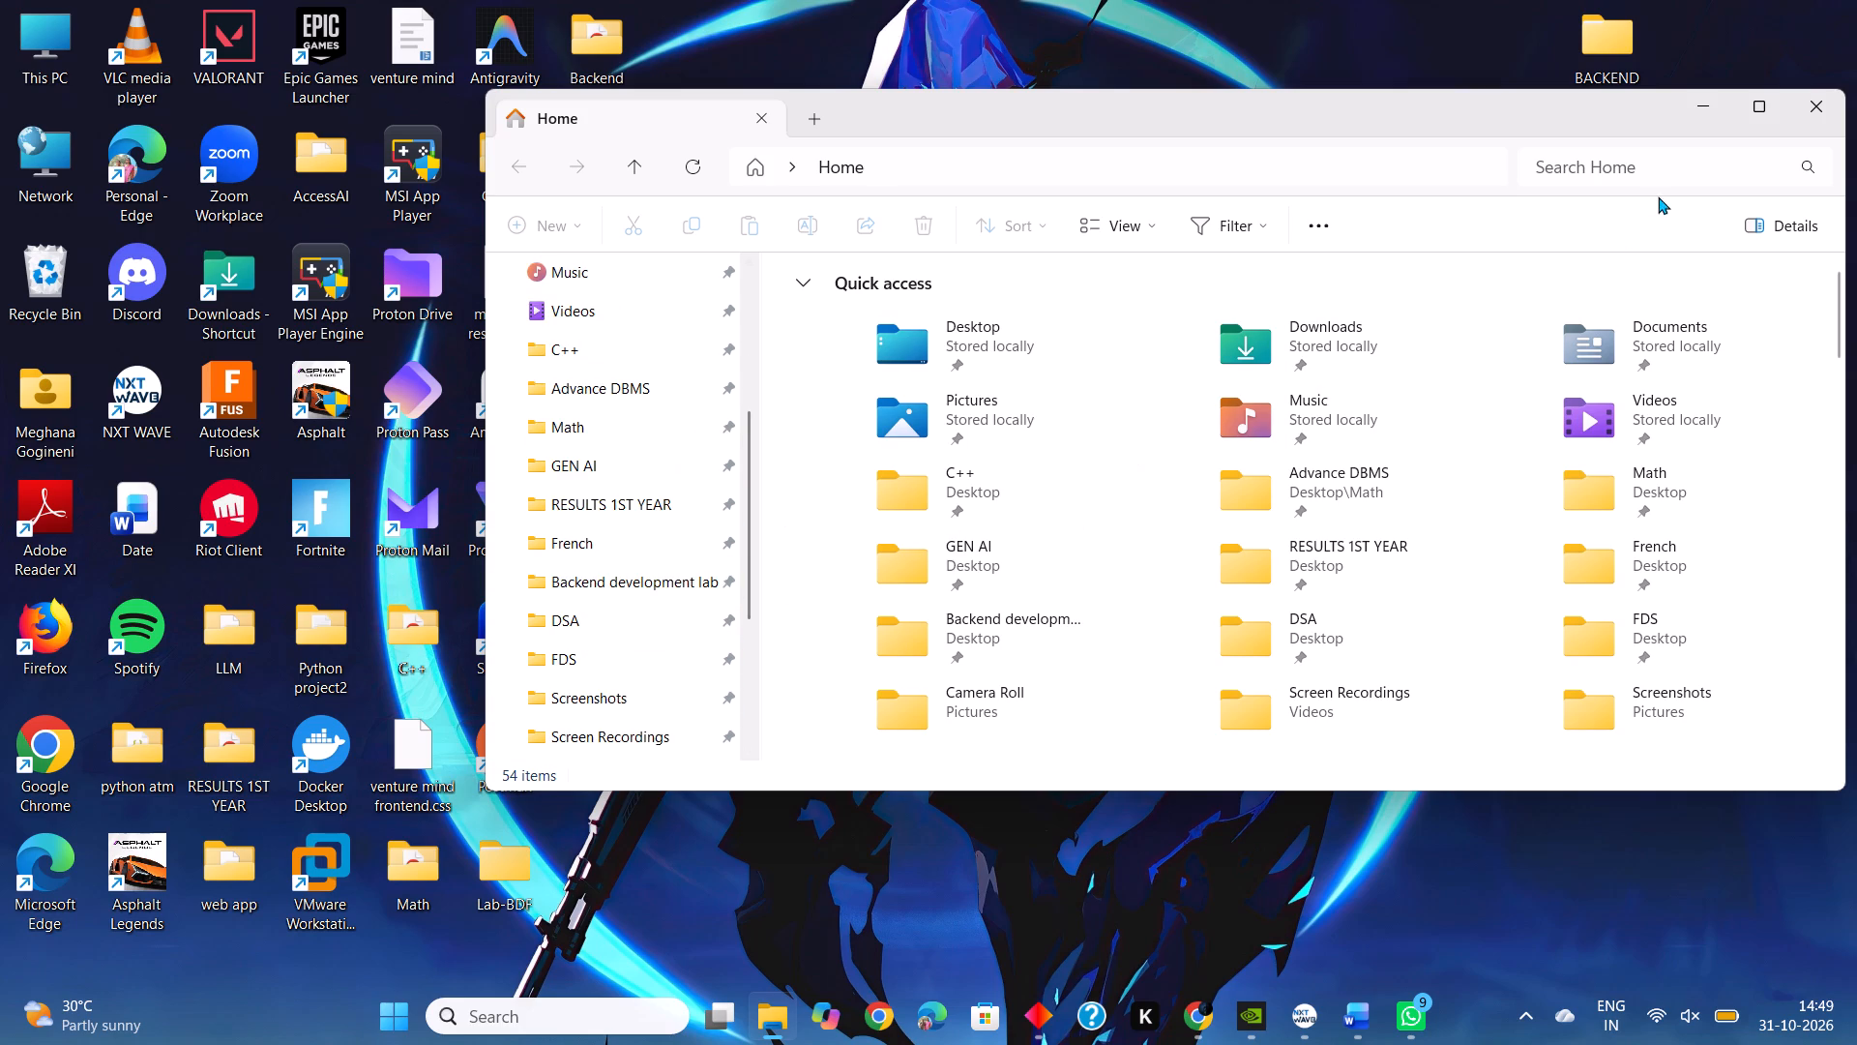
left_click(1811, 97)
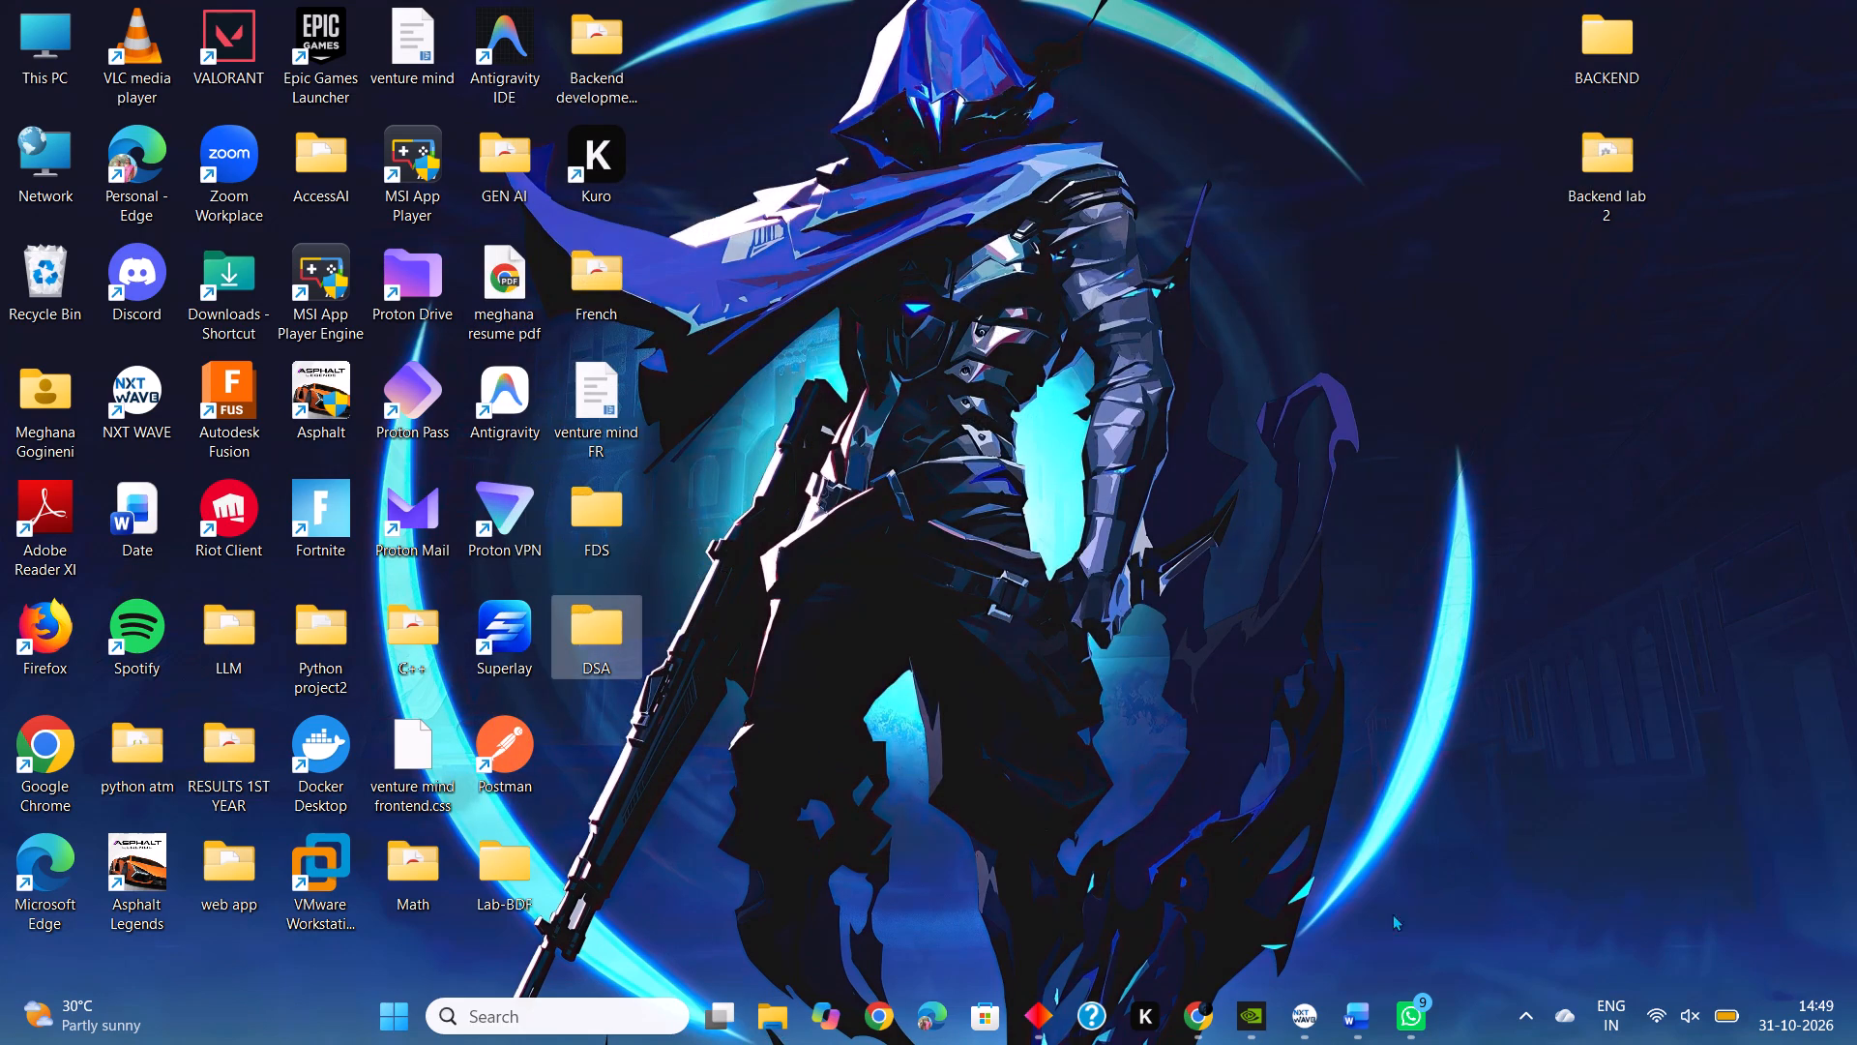
Switch to Word and save the lab report as a Word document named LAB 1 in the DSA desktop folder.
left_click(1295, 957)
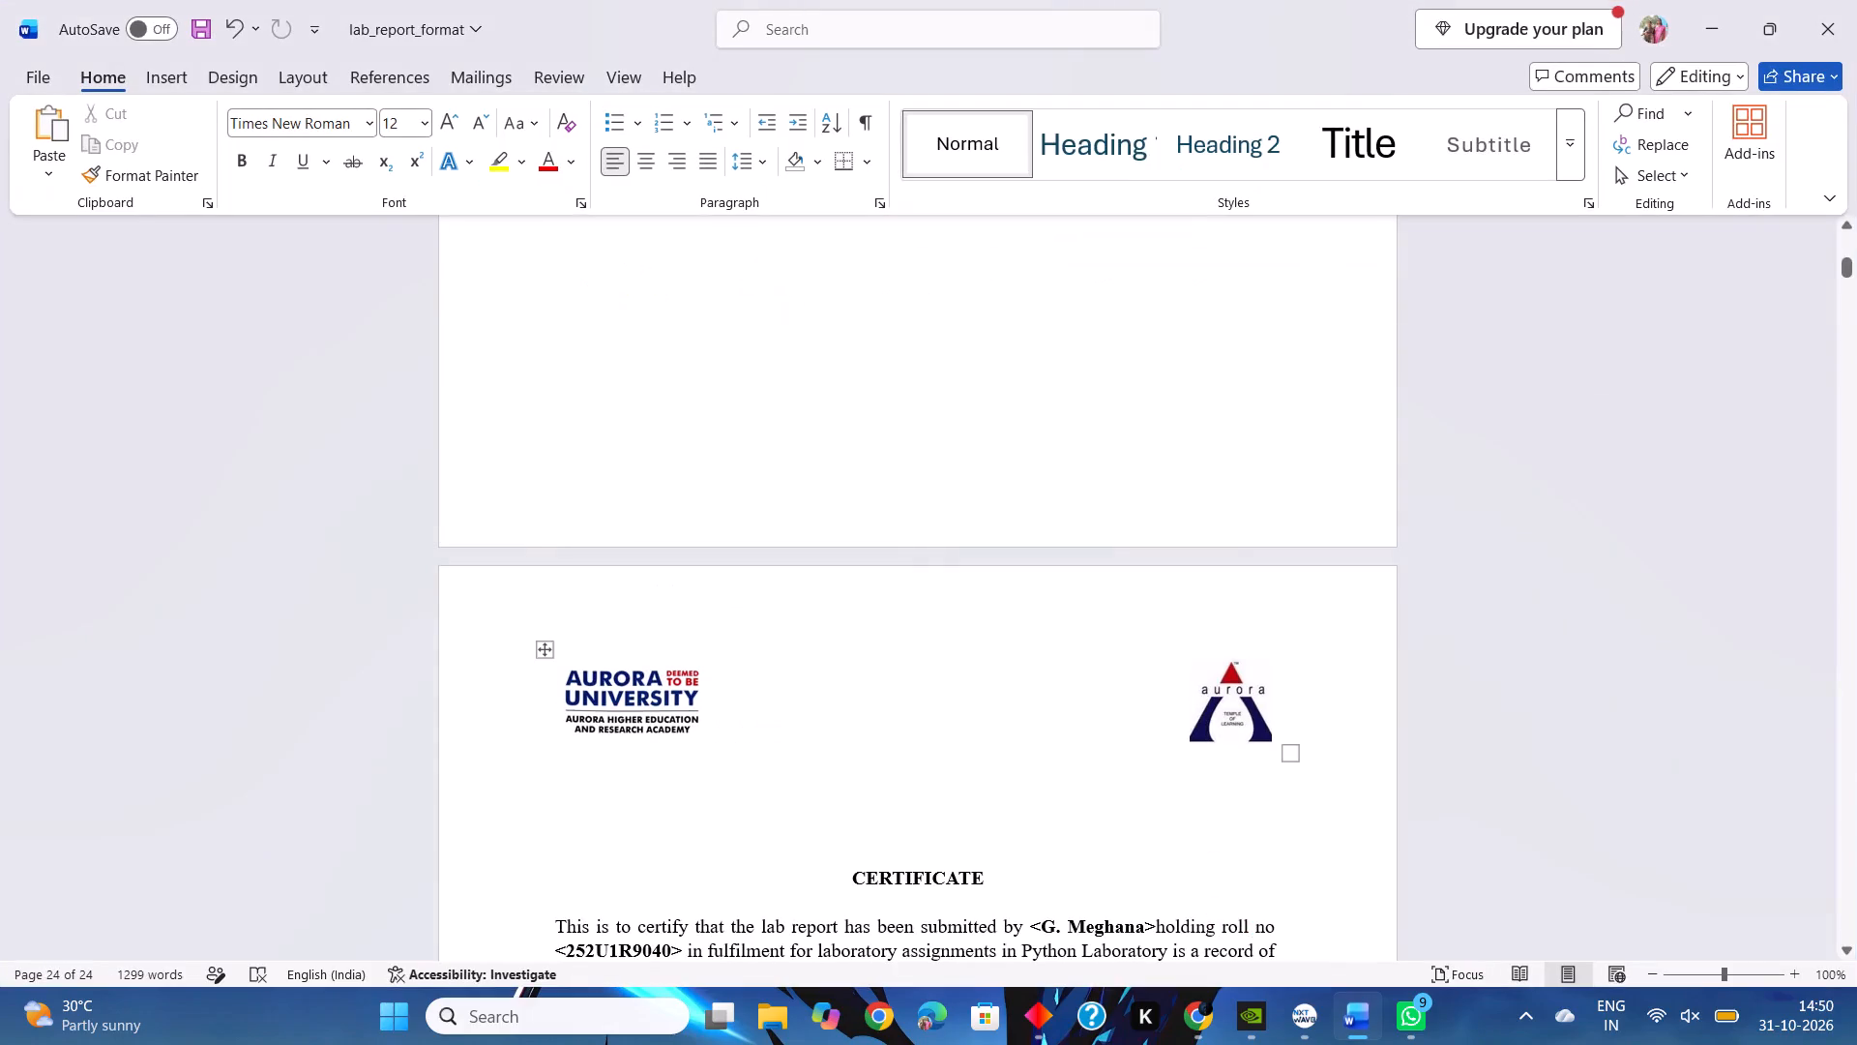
left_click(33, 59)
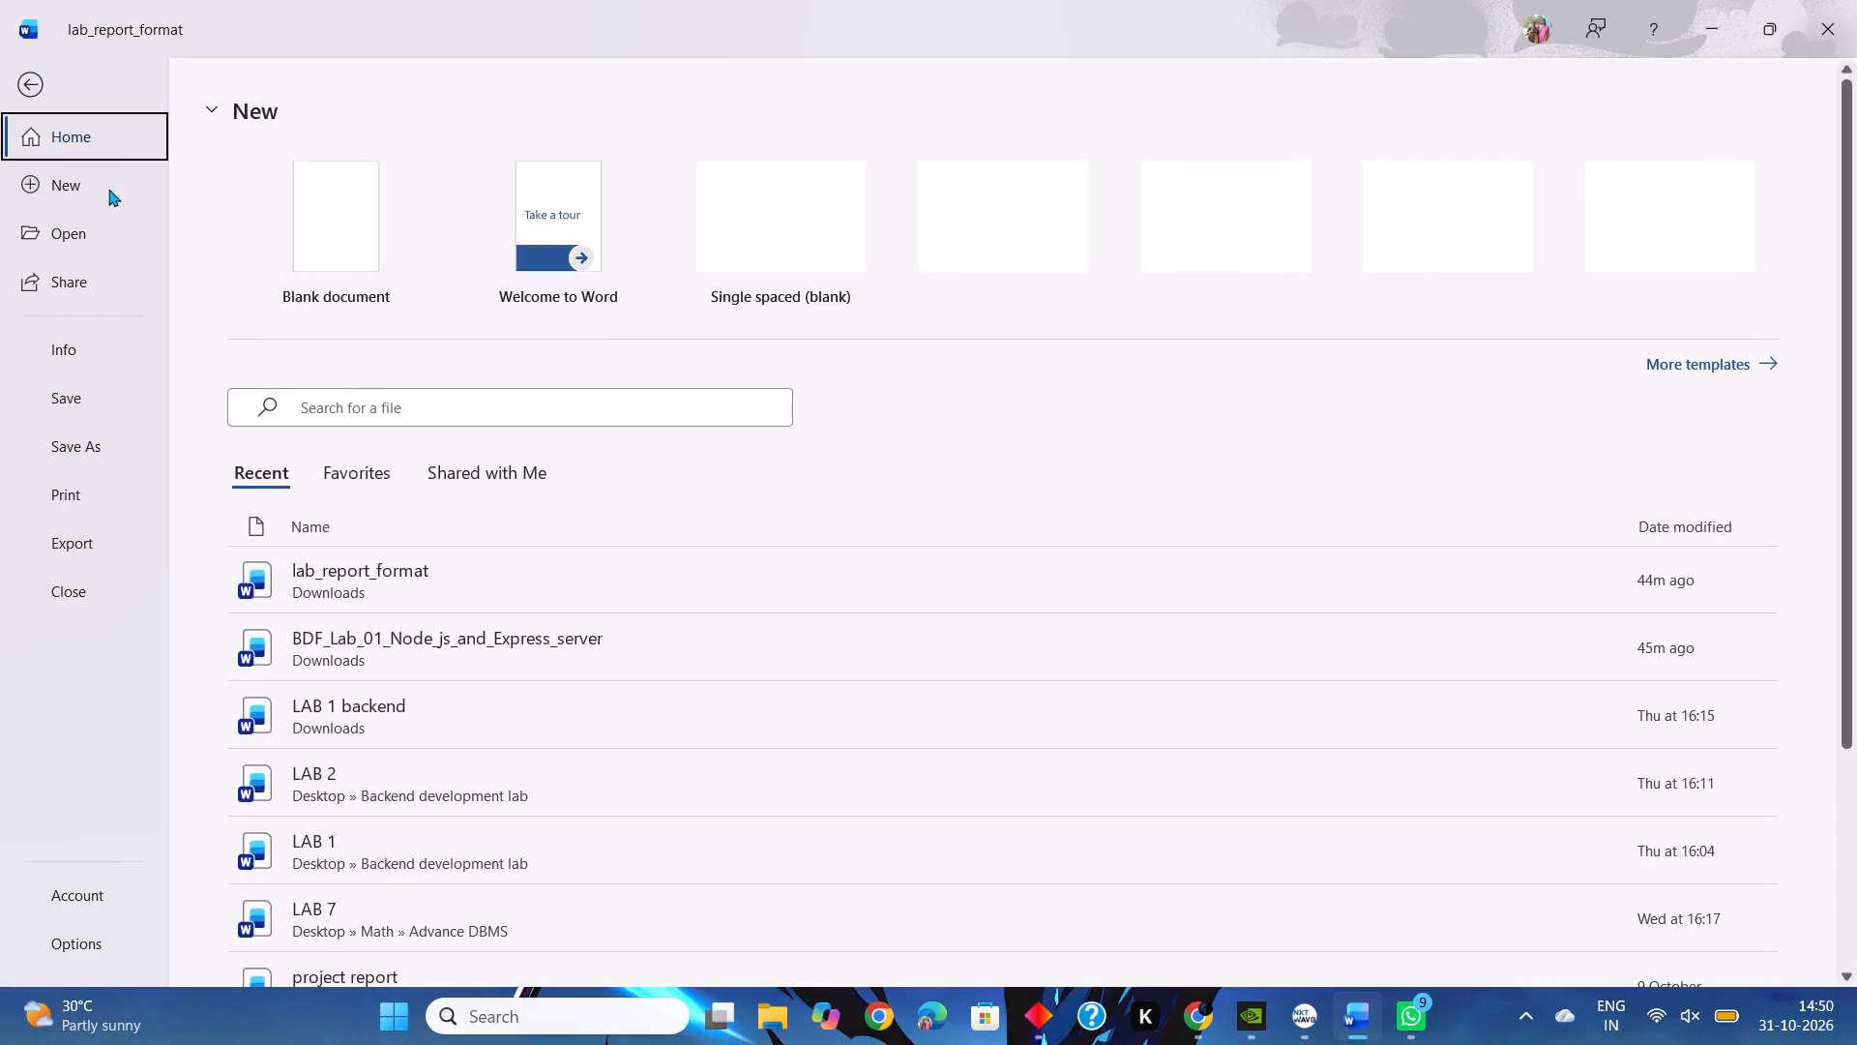
left_click(94, 444)
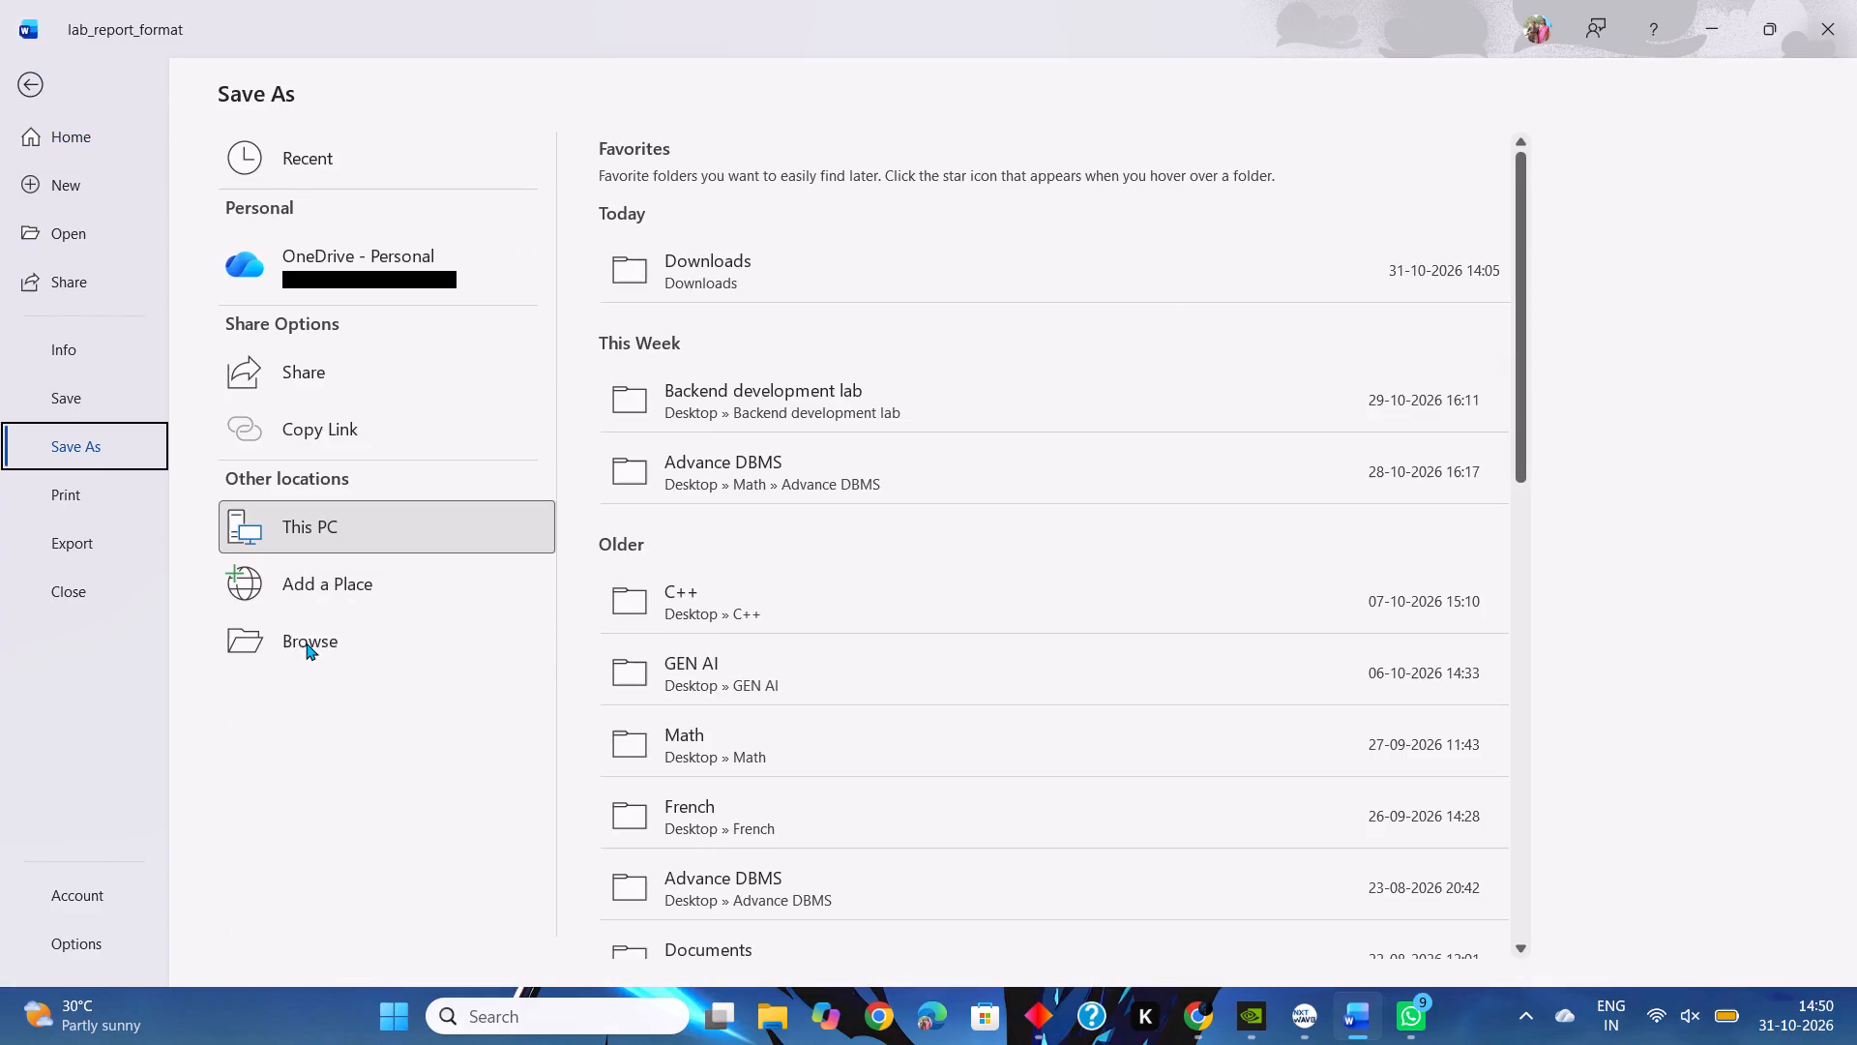
left_click(306, 642)
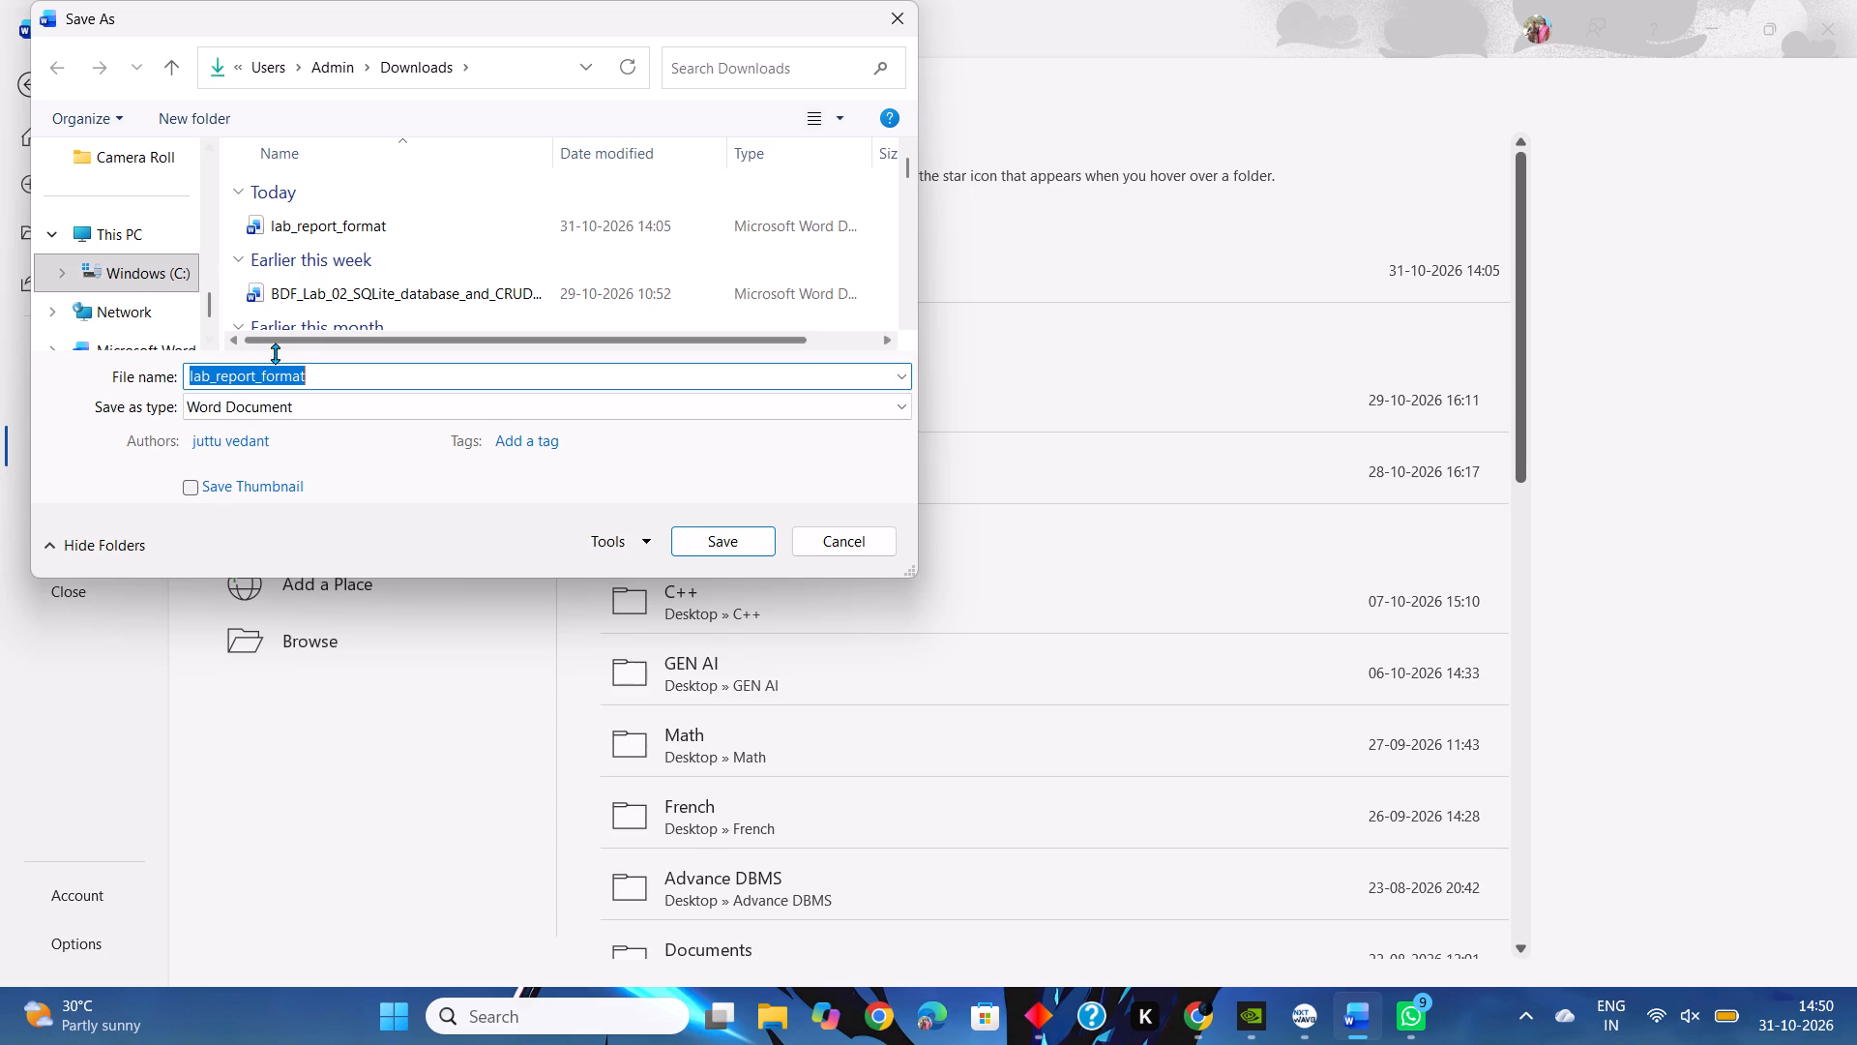
left_click(314, 379)
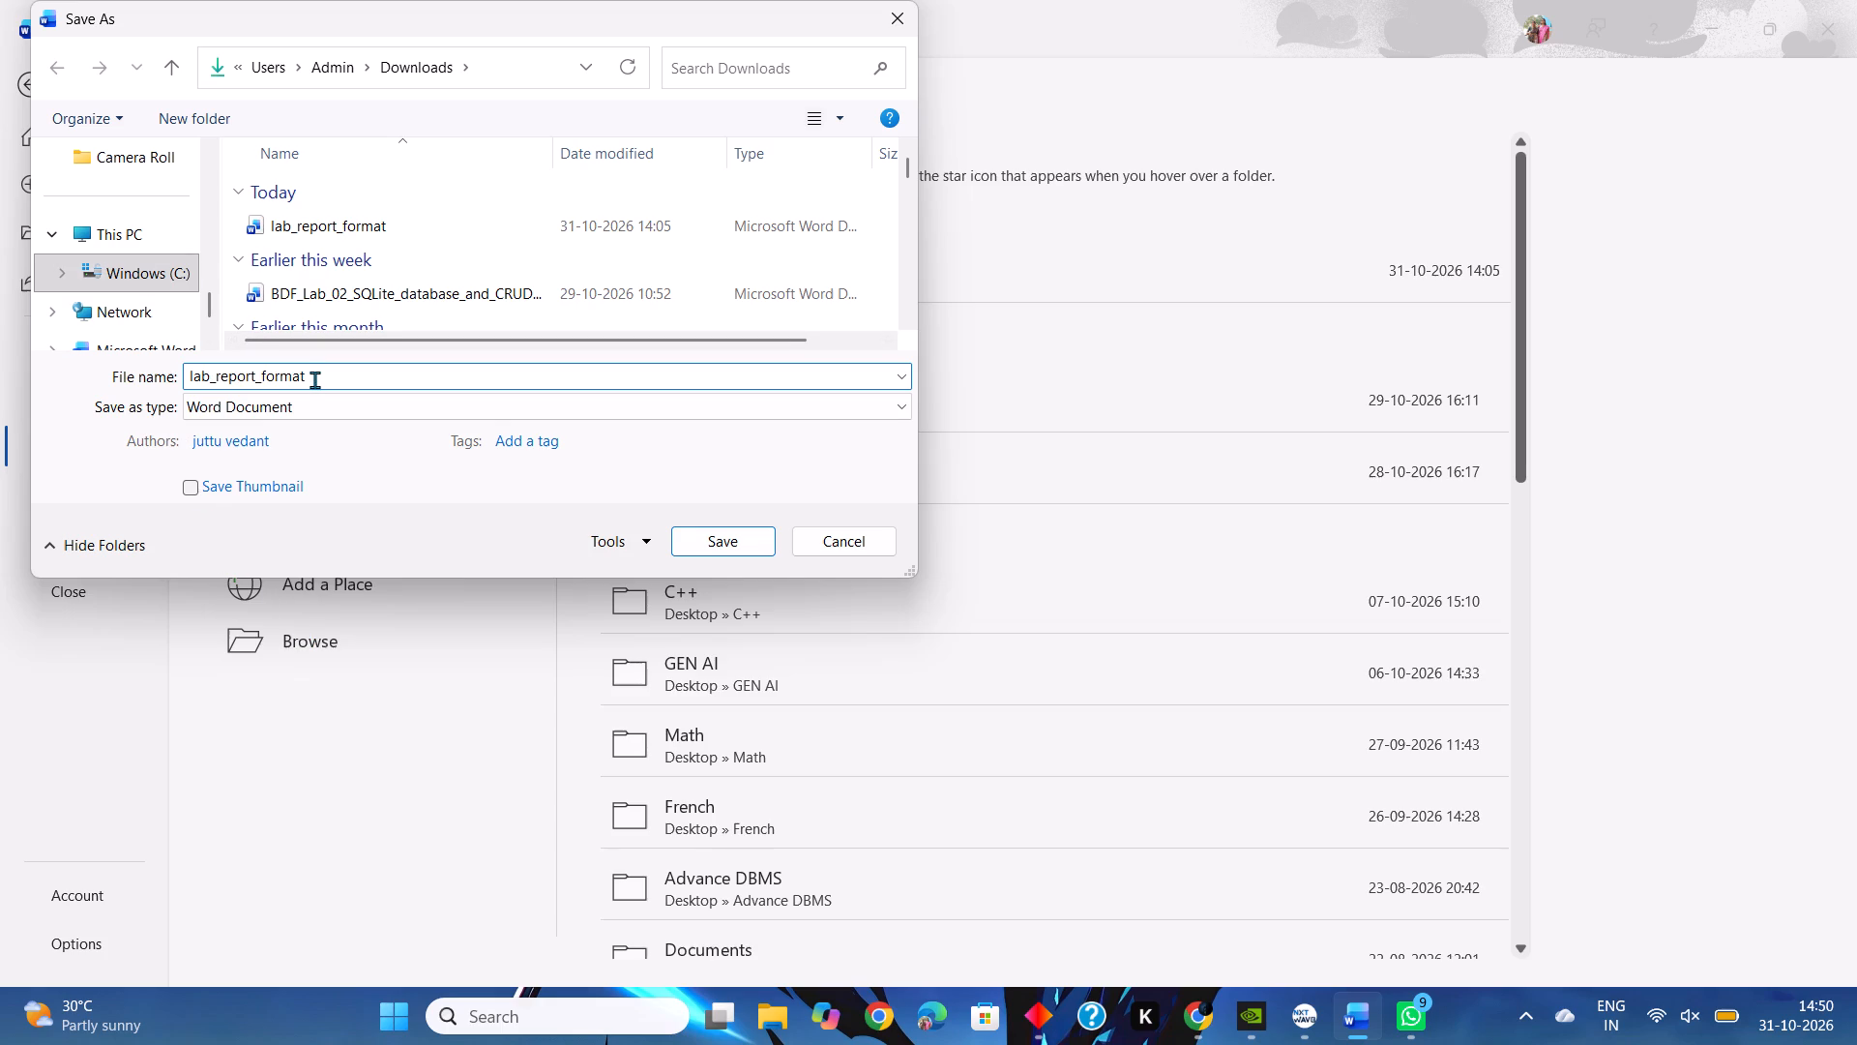
key("BackSpace")
key("BackSpace")
key("BackSpace")
key("BackSpace")
key("BackSpace")
key("BackSpace")
key("BackSpace")
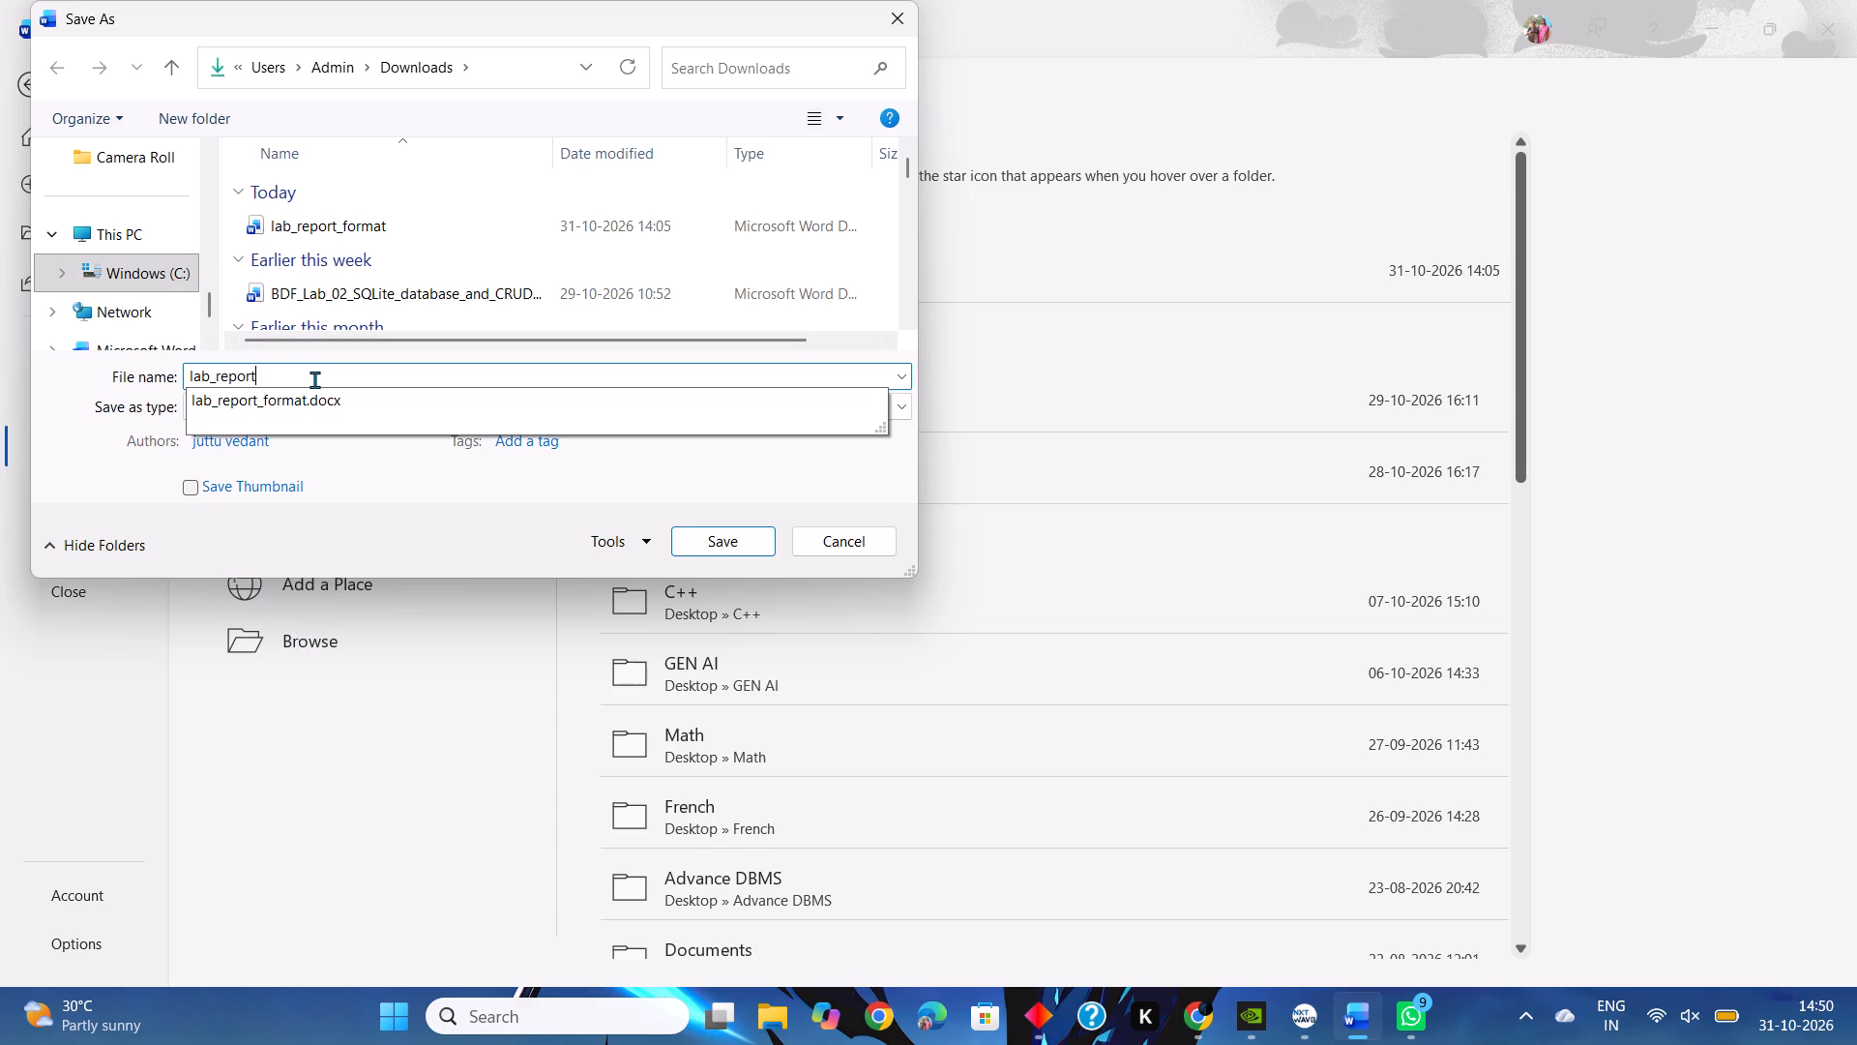
key("BackSpace")
key("BackSpace")
key("BackSpace")
key("BackSpace")
key("BackSpace")
key("BackSpace")
key("BackSpace")
key("BackSpace")
key("BackSpace")
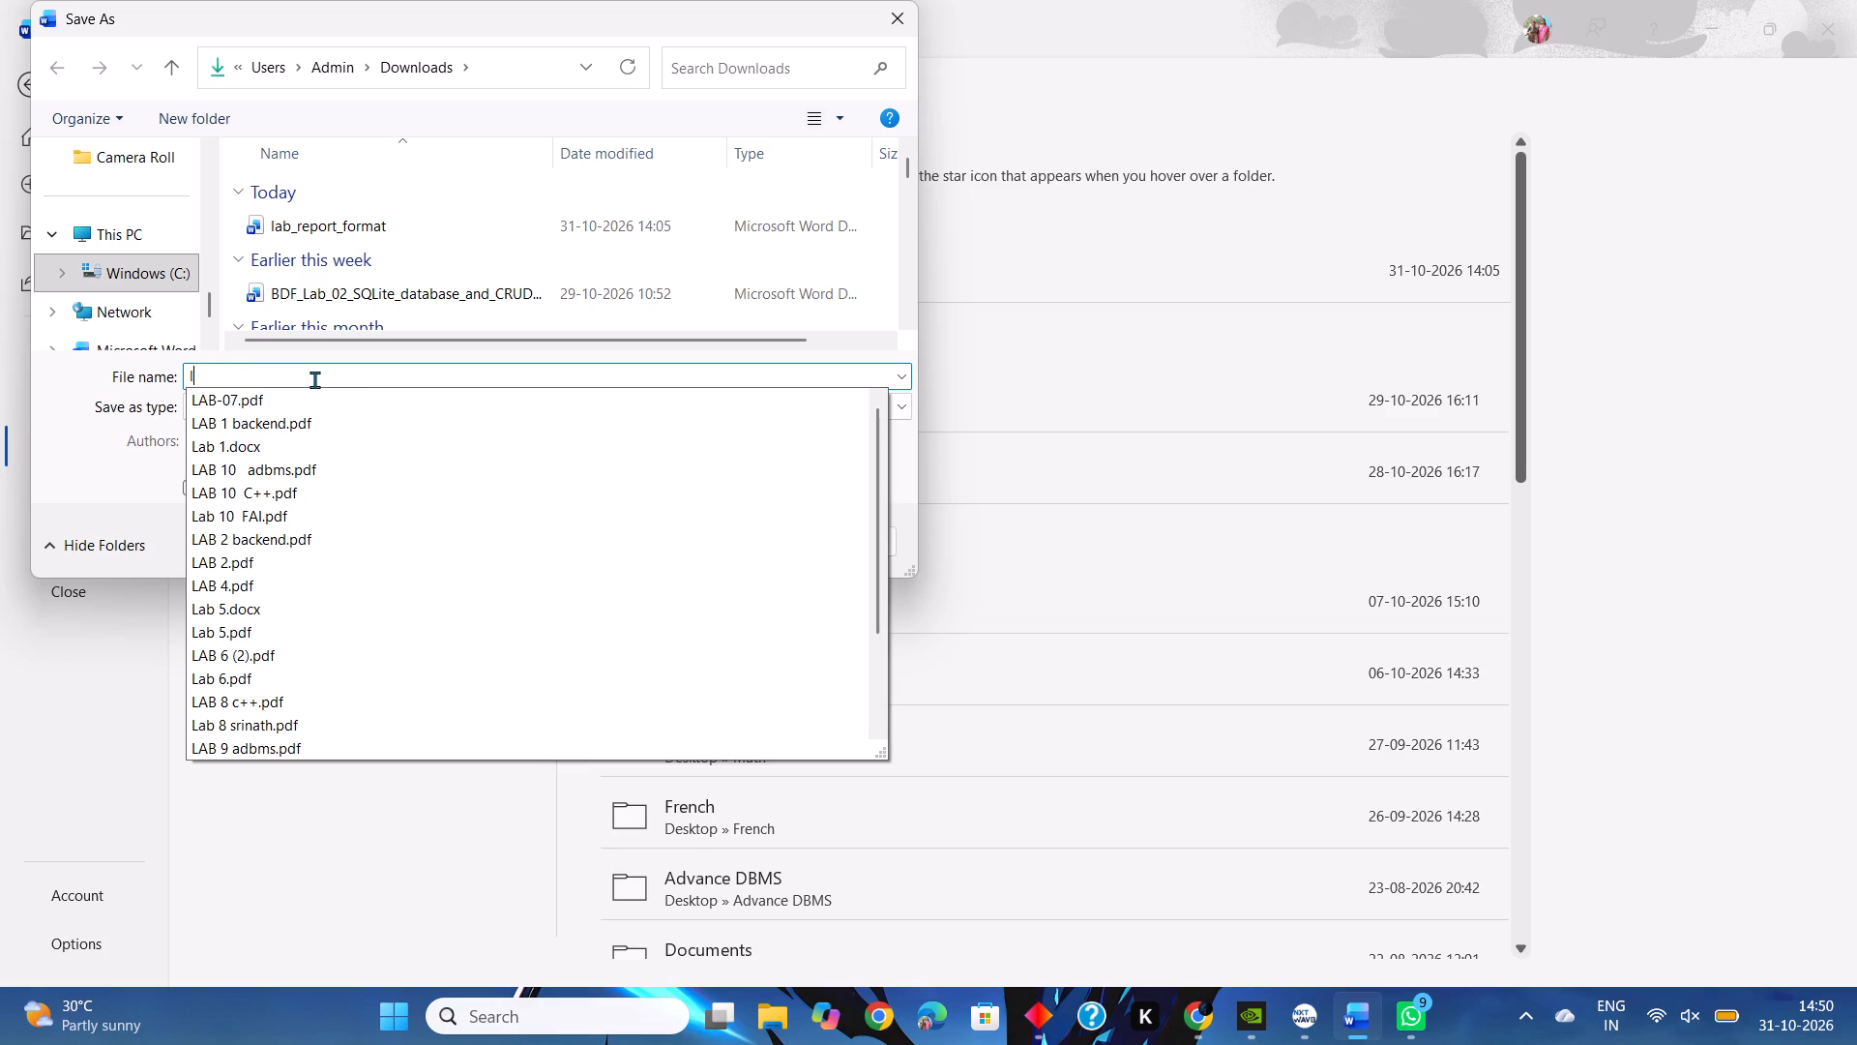
type("LAB")
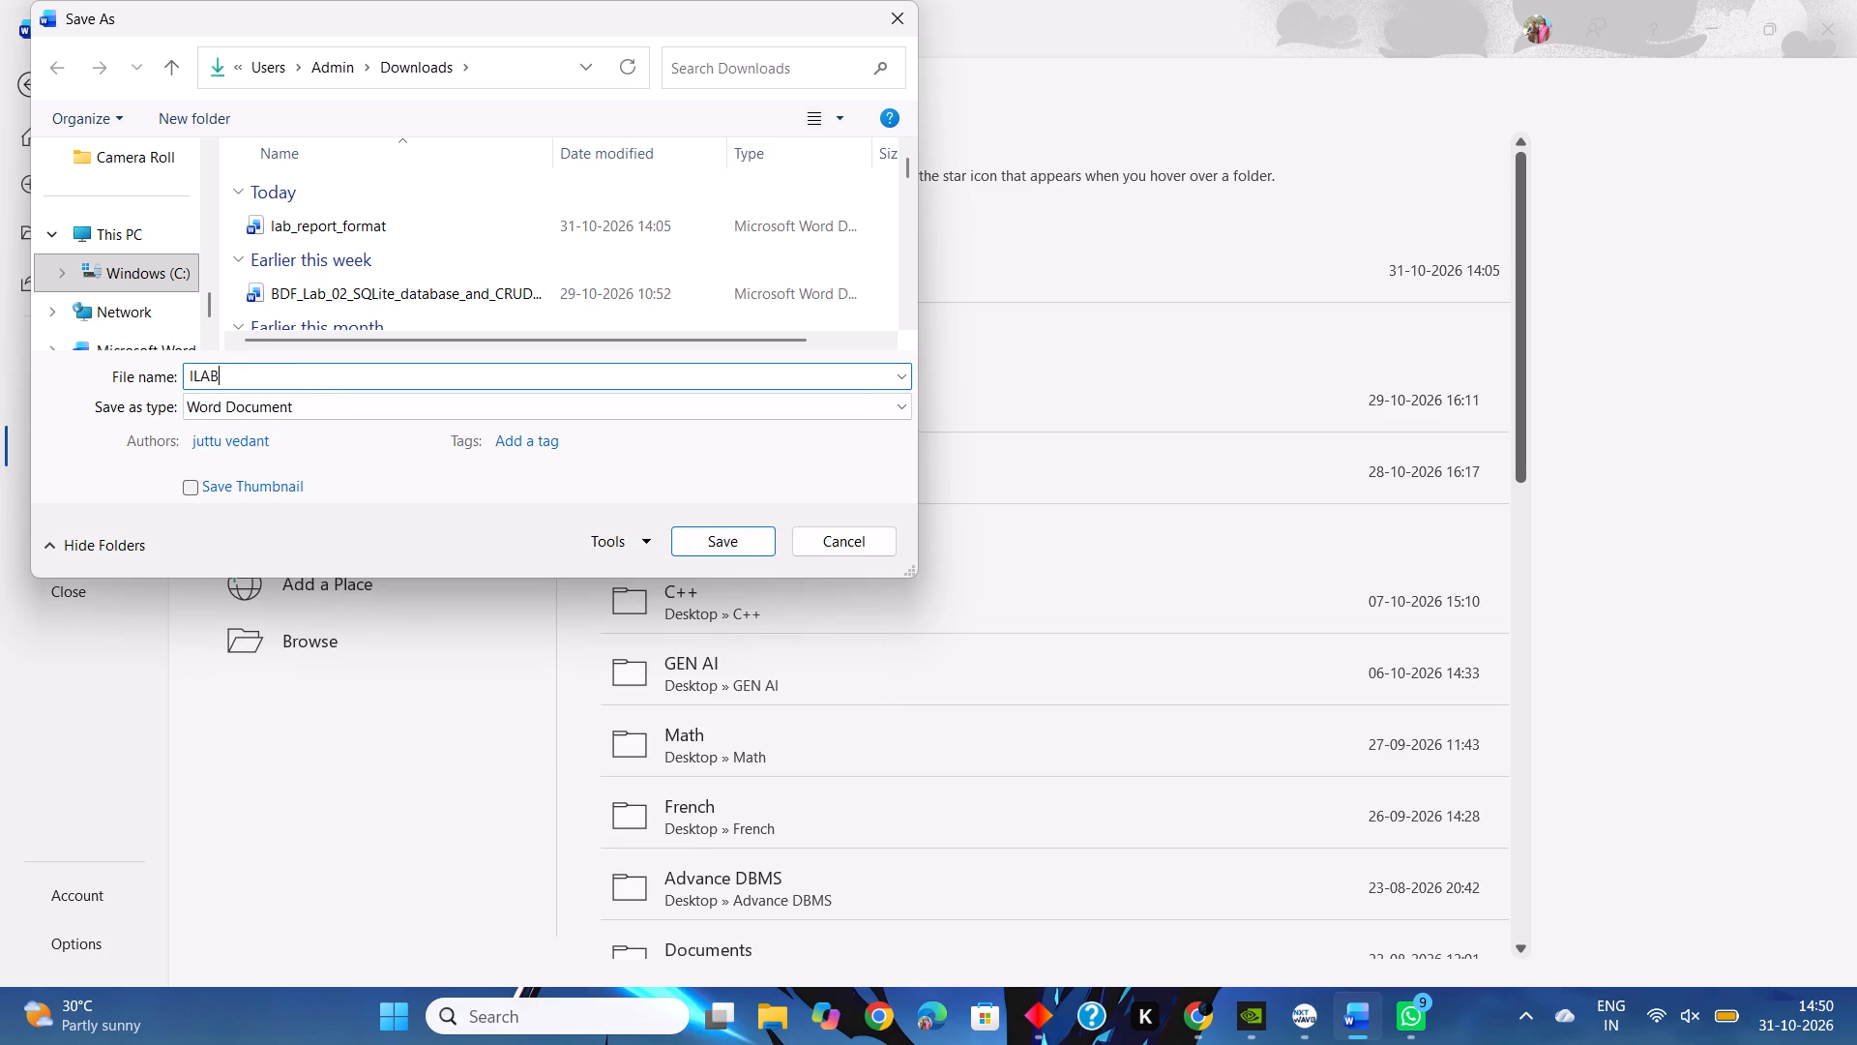
key("space")
key("BackSpace")
key("BackSpace")
key("BackSpace")
key("BackSpace")
key("BackSpace")
key("BackSpace")
key("BackSpace")
key("BackSpace")
key("BackSpace")
key("BackSpace")
type("LAB 1")
scroll(141, 229, "up", 2)
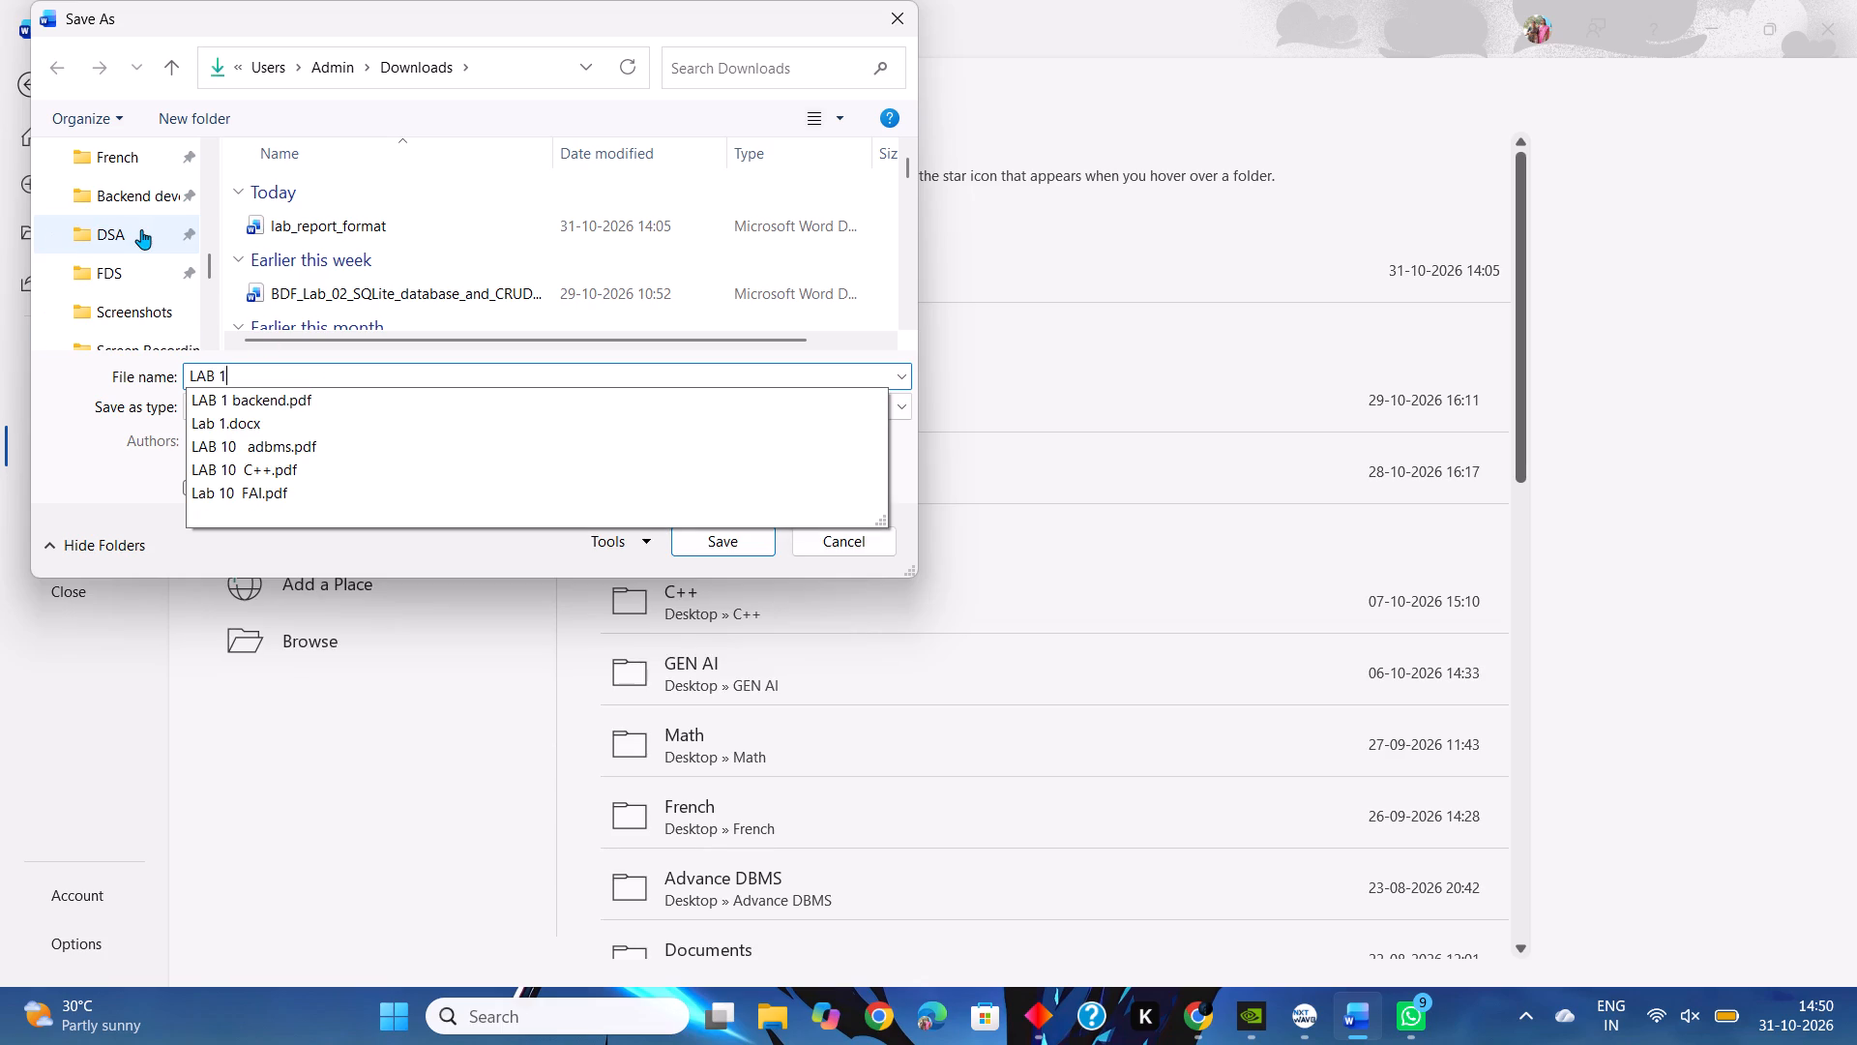
left_click(135, 232)
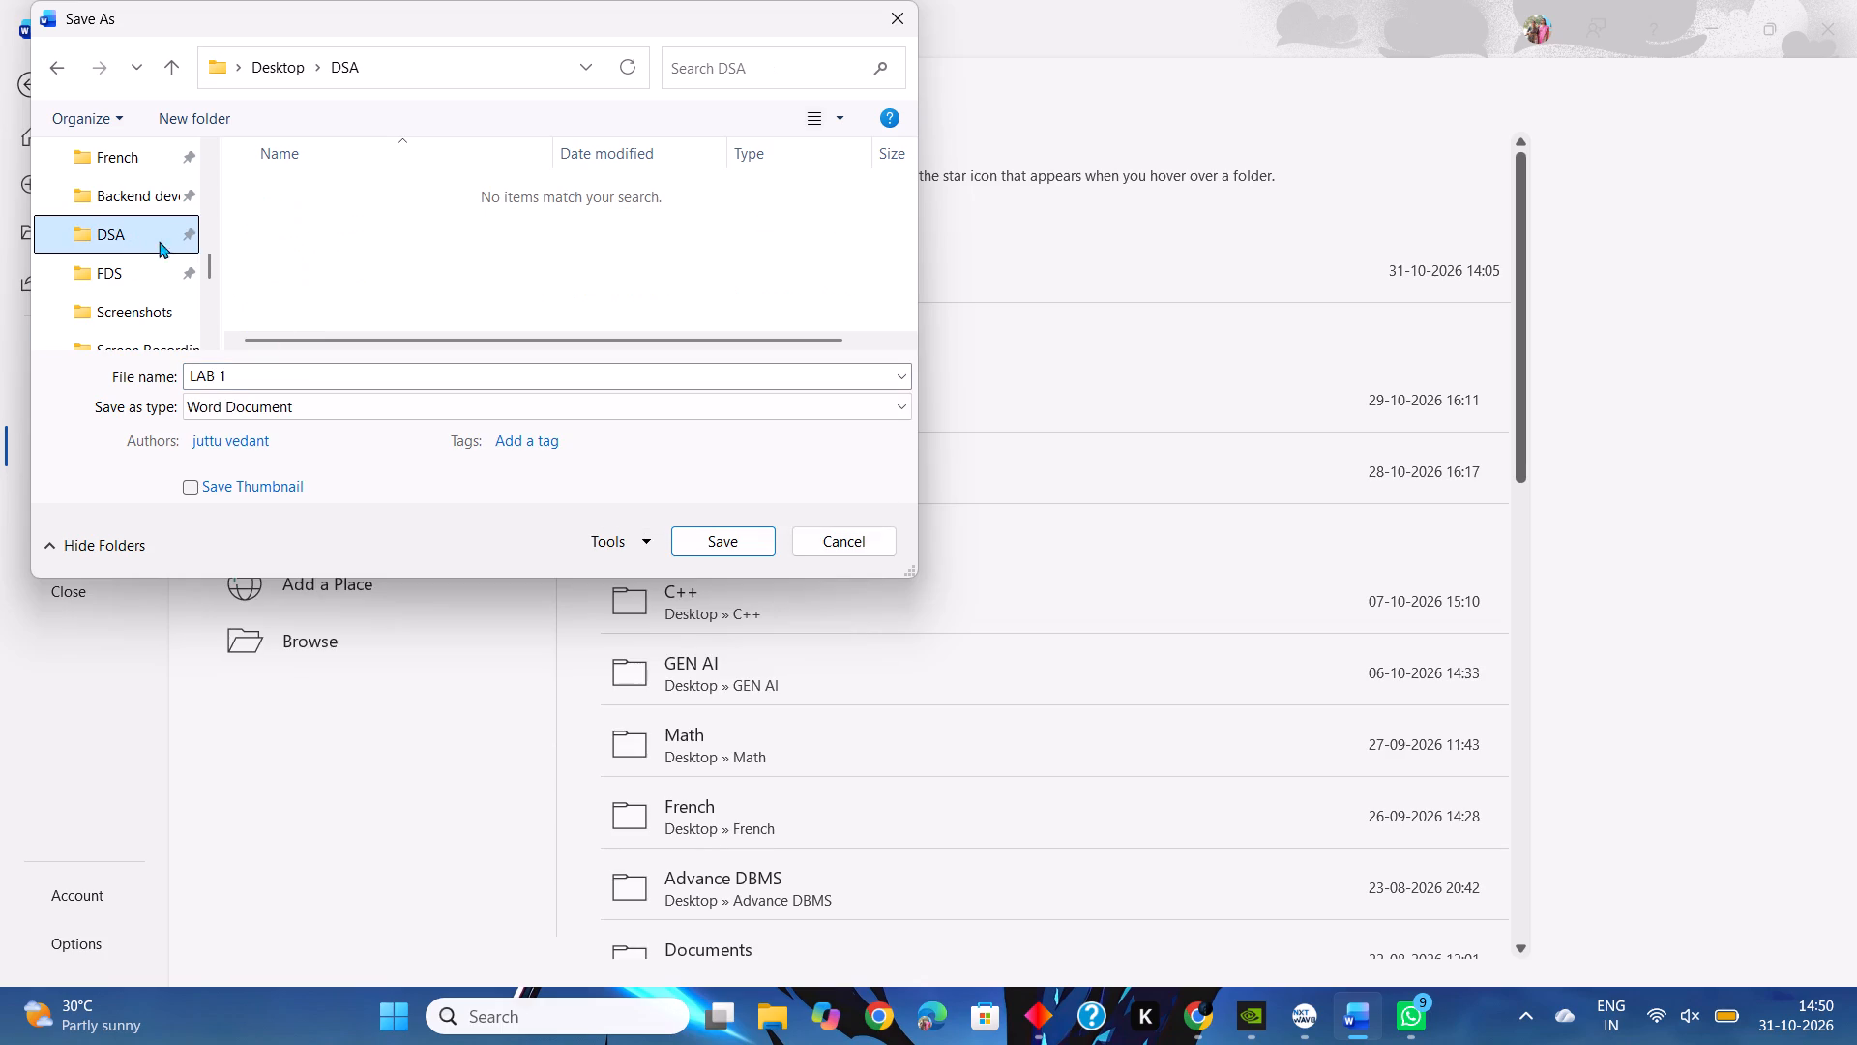
left_click(741, 543)
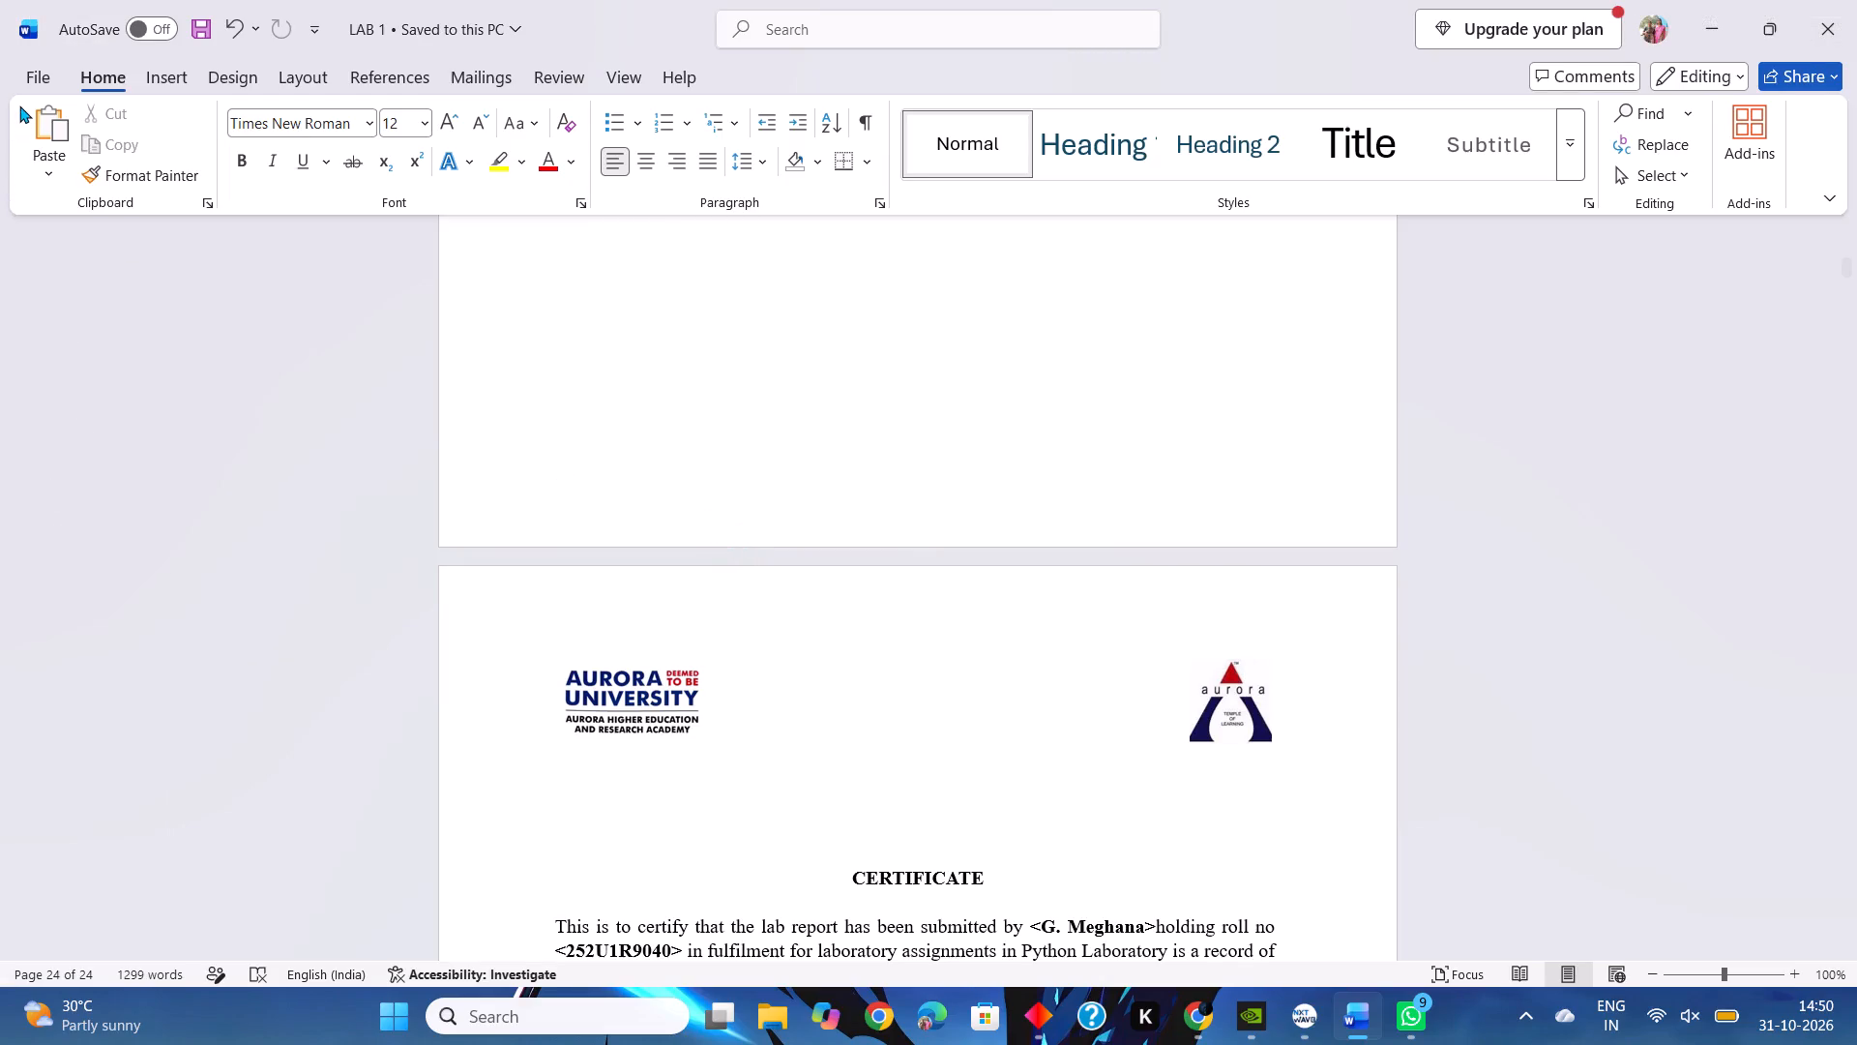
Save a PDF copy of the report as LAB 1 in the DSA folder, using standard optimization and opening it after publishing.
left_click(44, 82)
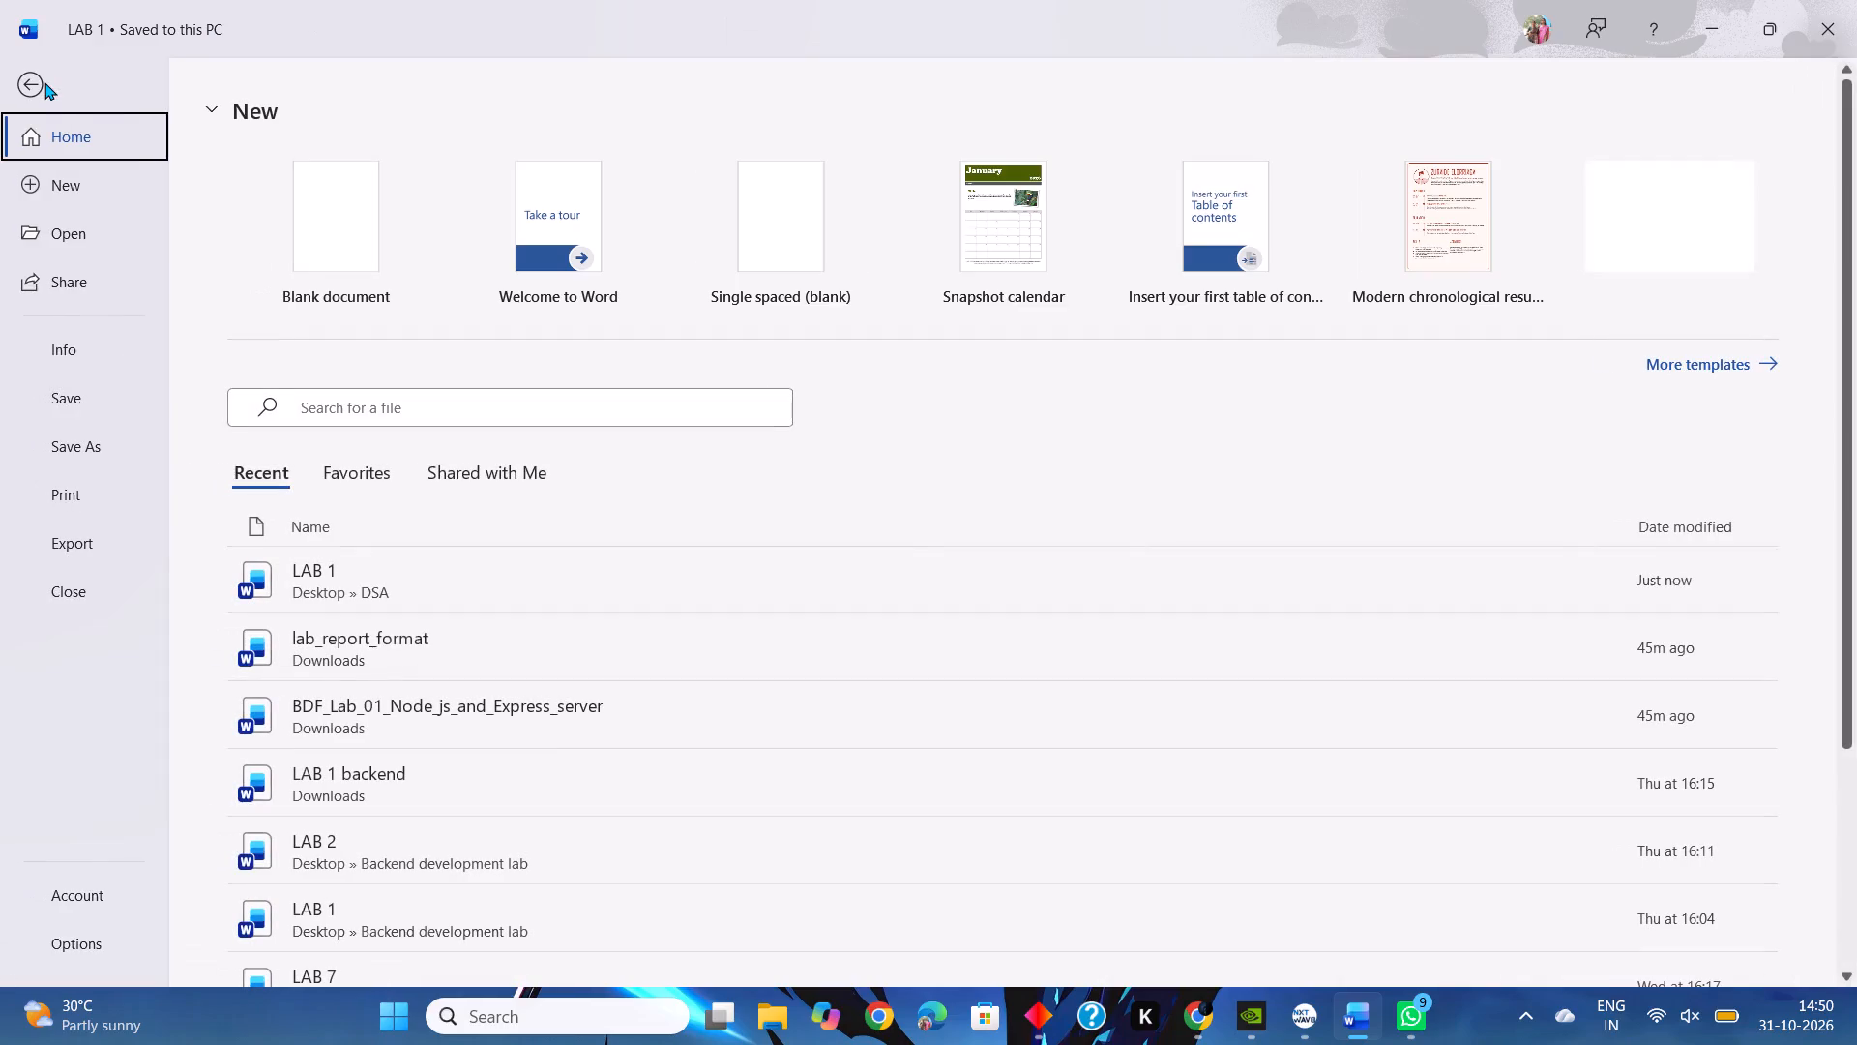
left_click(113, 443)
left_click(285, 642)
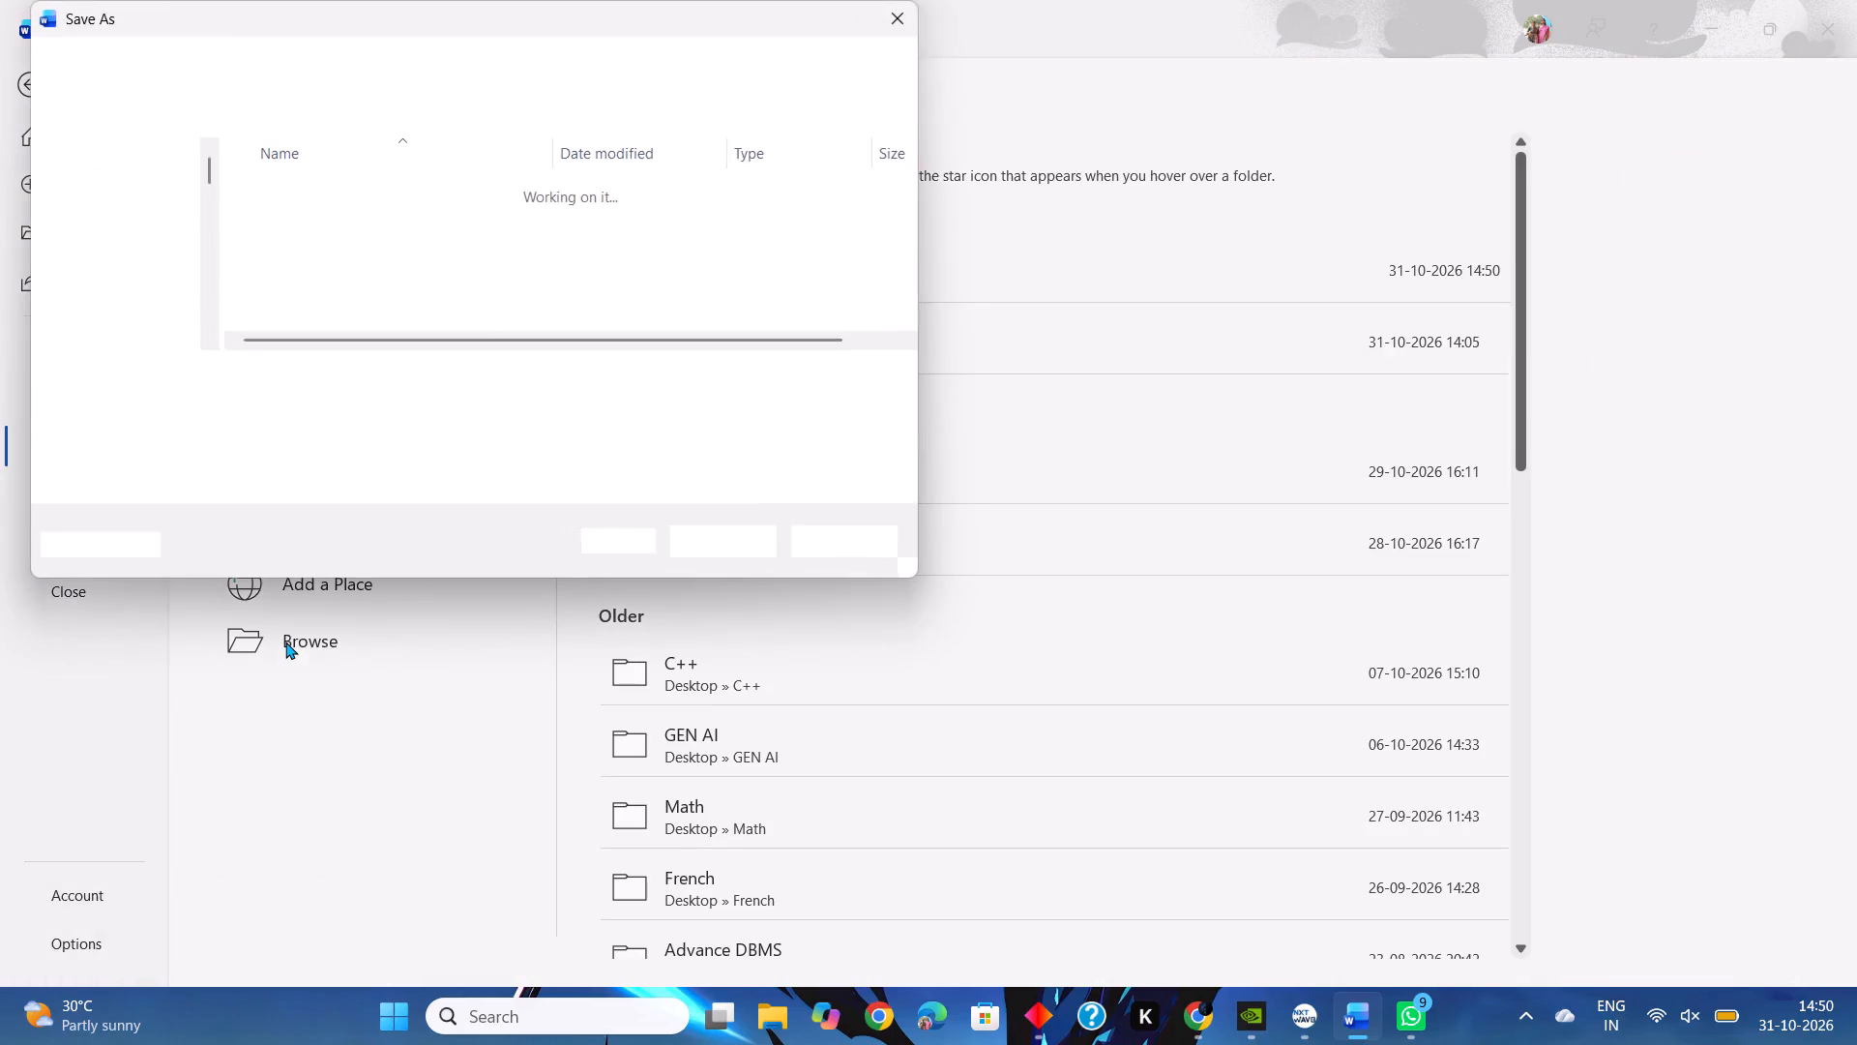
left_click(299, 401)
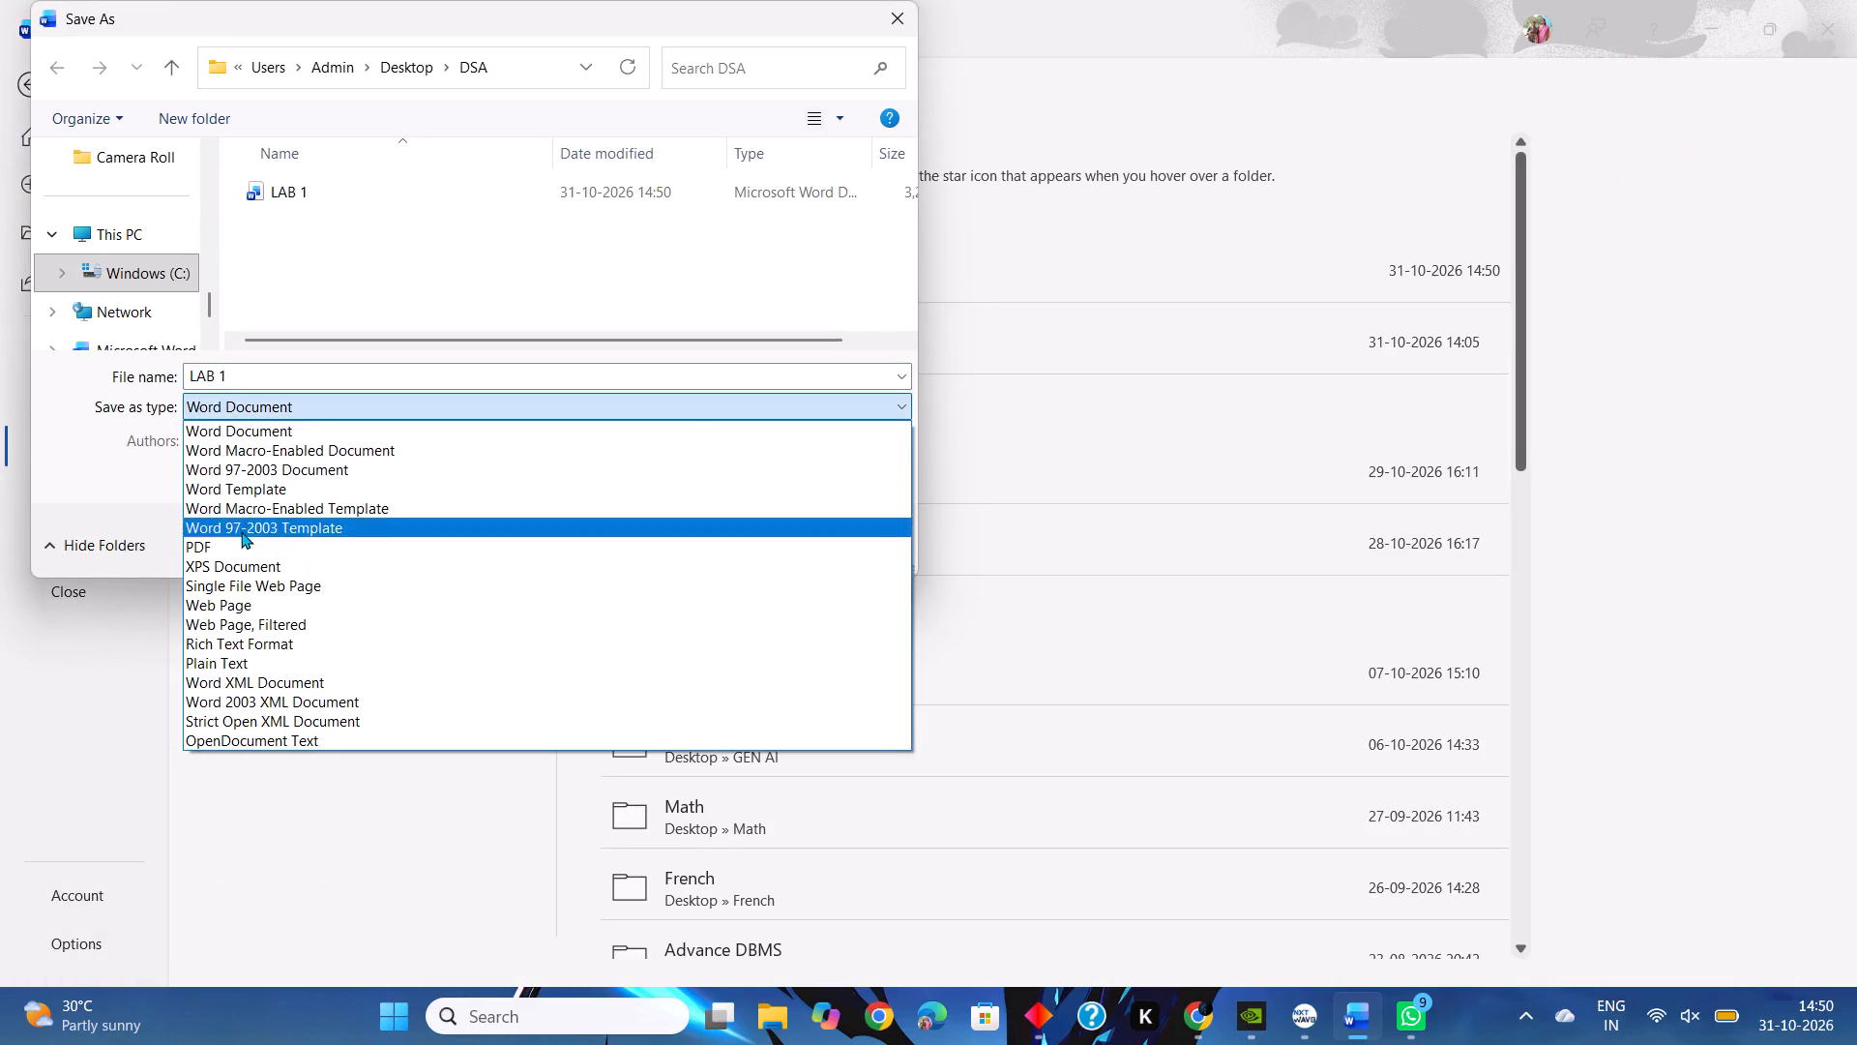
left_click(238, 546)
scroll(136, 239, "up", 2)
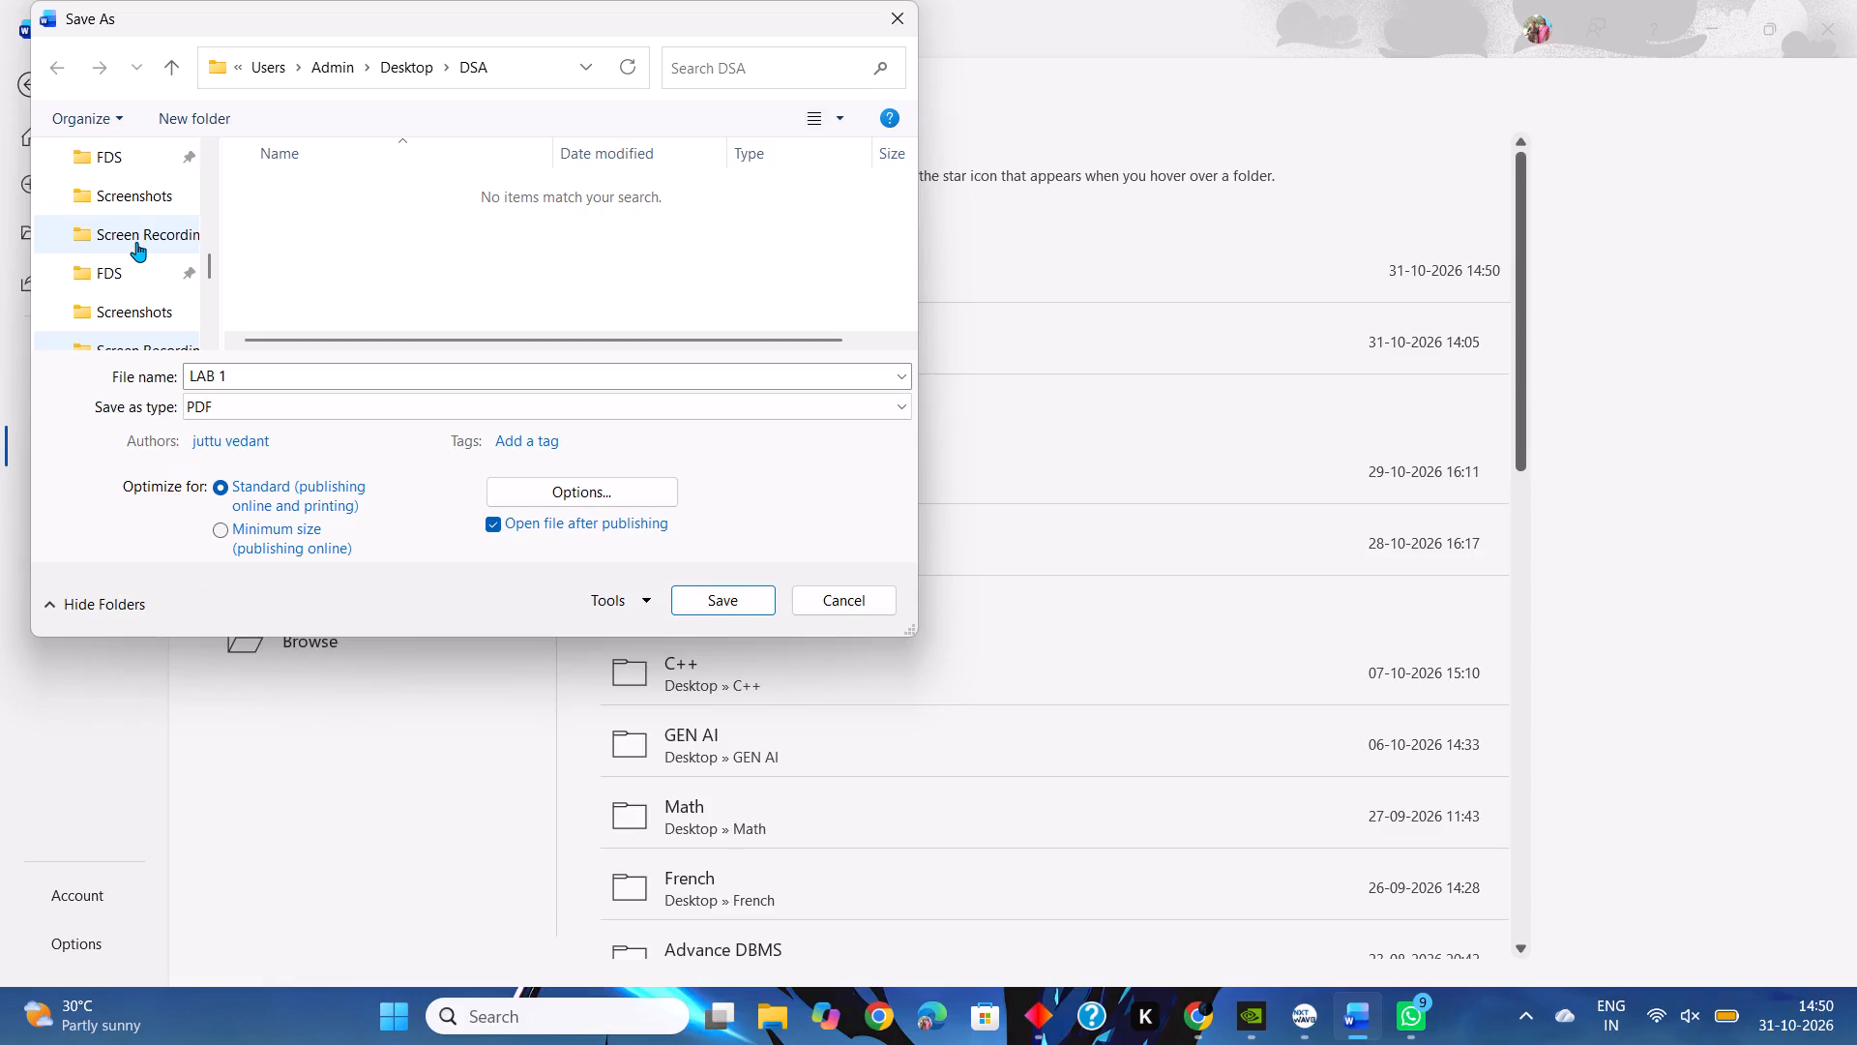
left_click(136, 243)
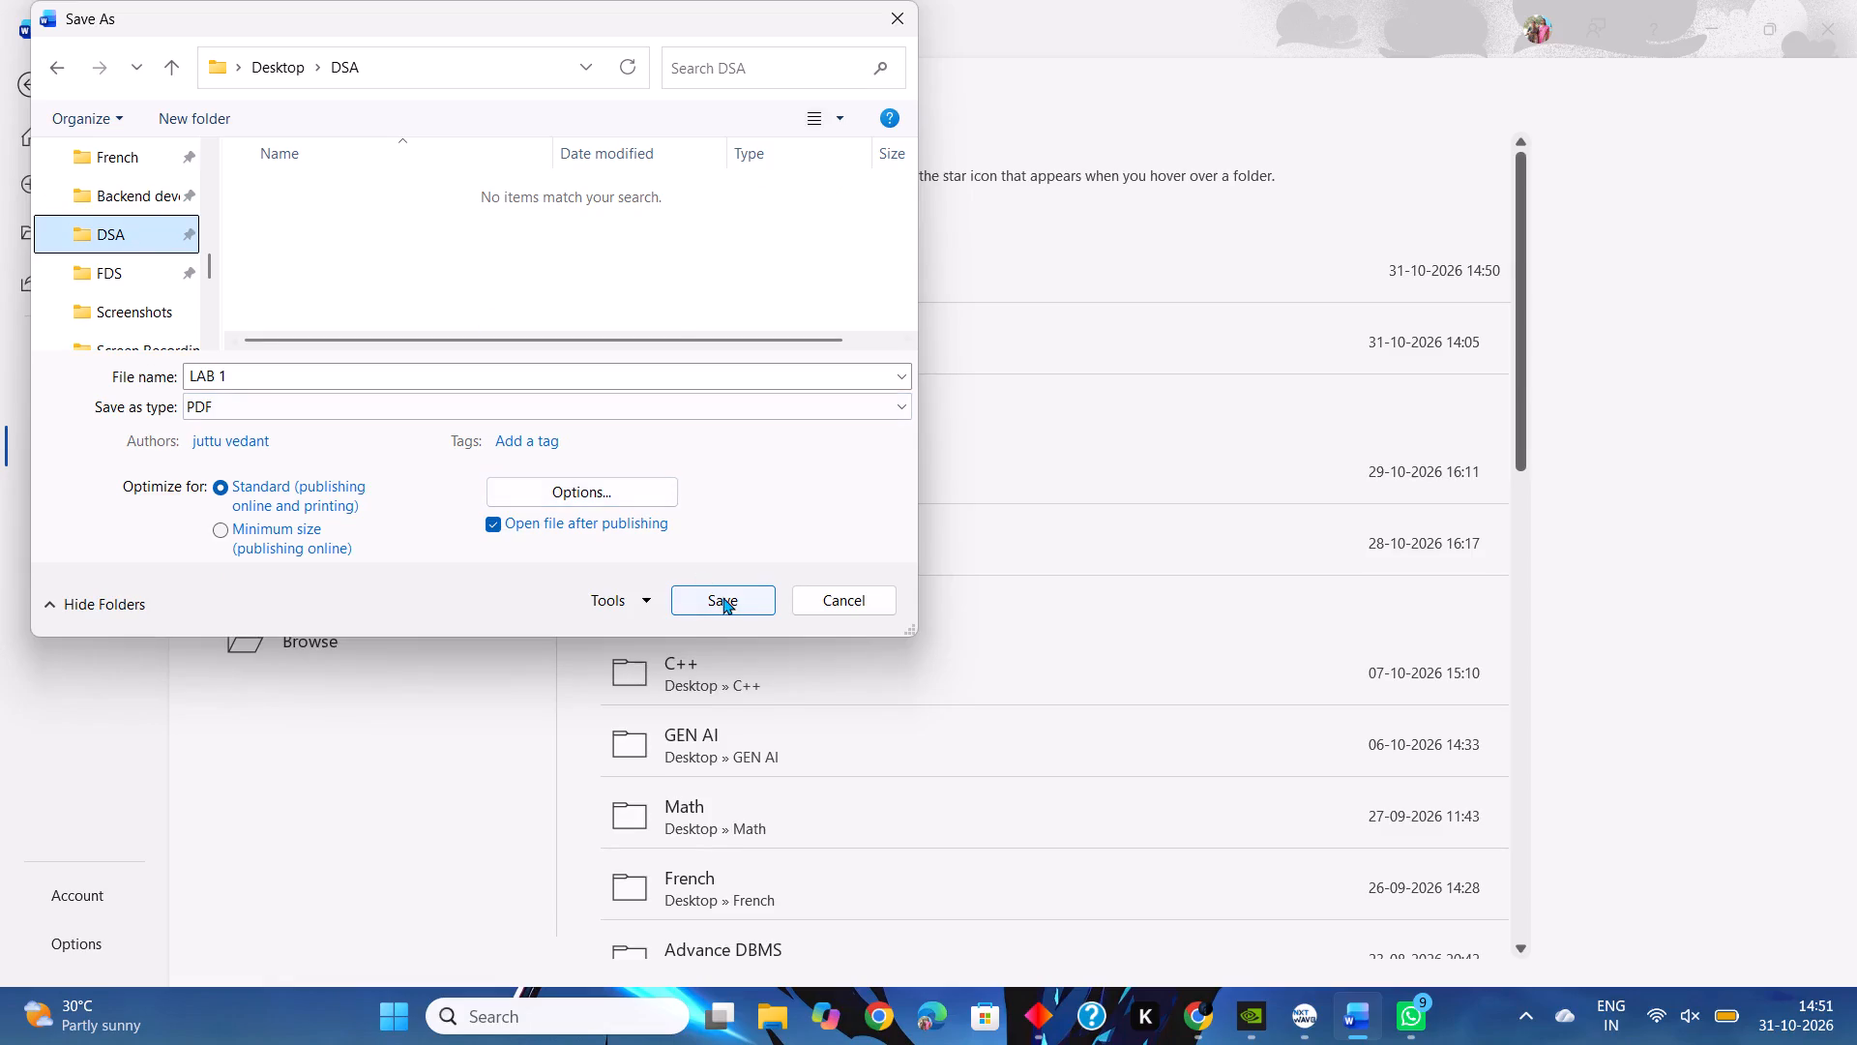
left_click(722, 597)
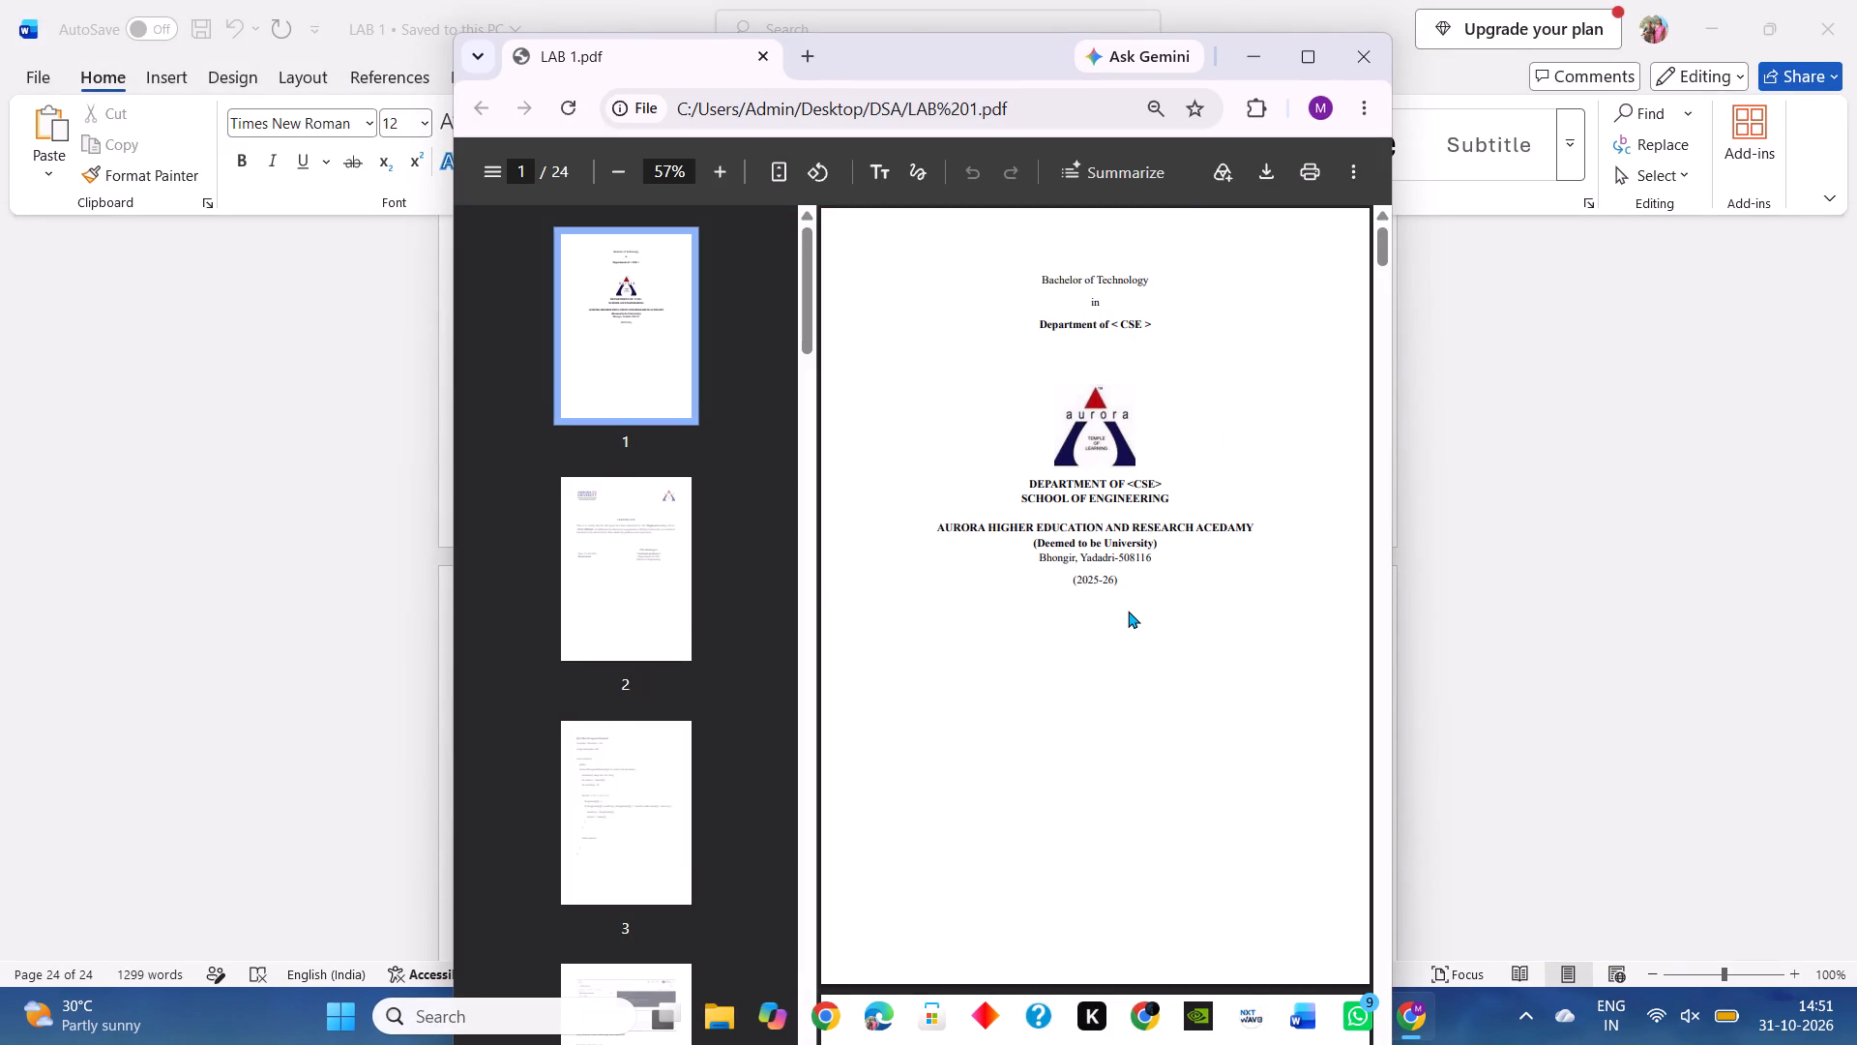
Look through the exported LAB 1 PDF from the cover page to the fourth question and close it.
scroll(1127, 614, "down", 6)
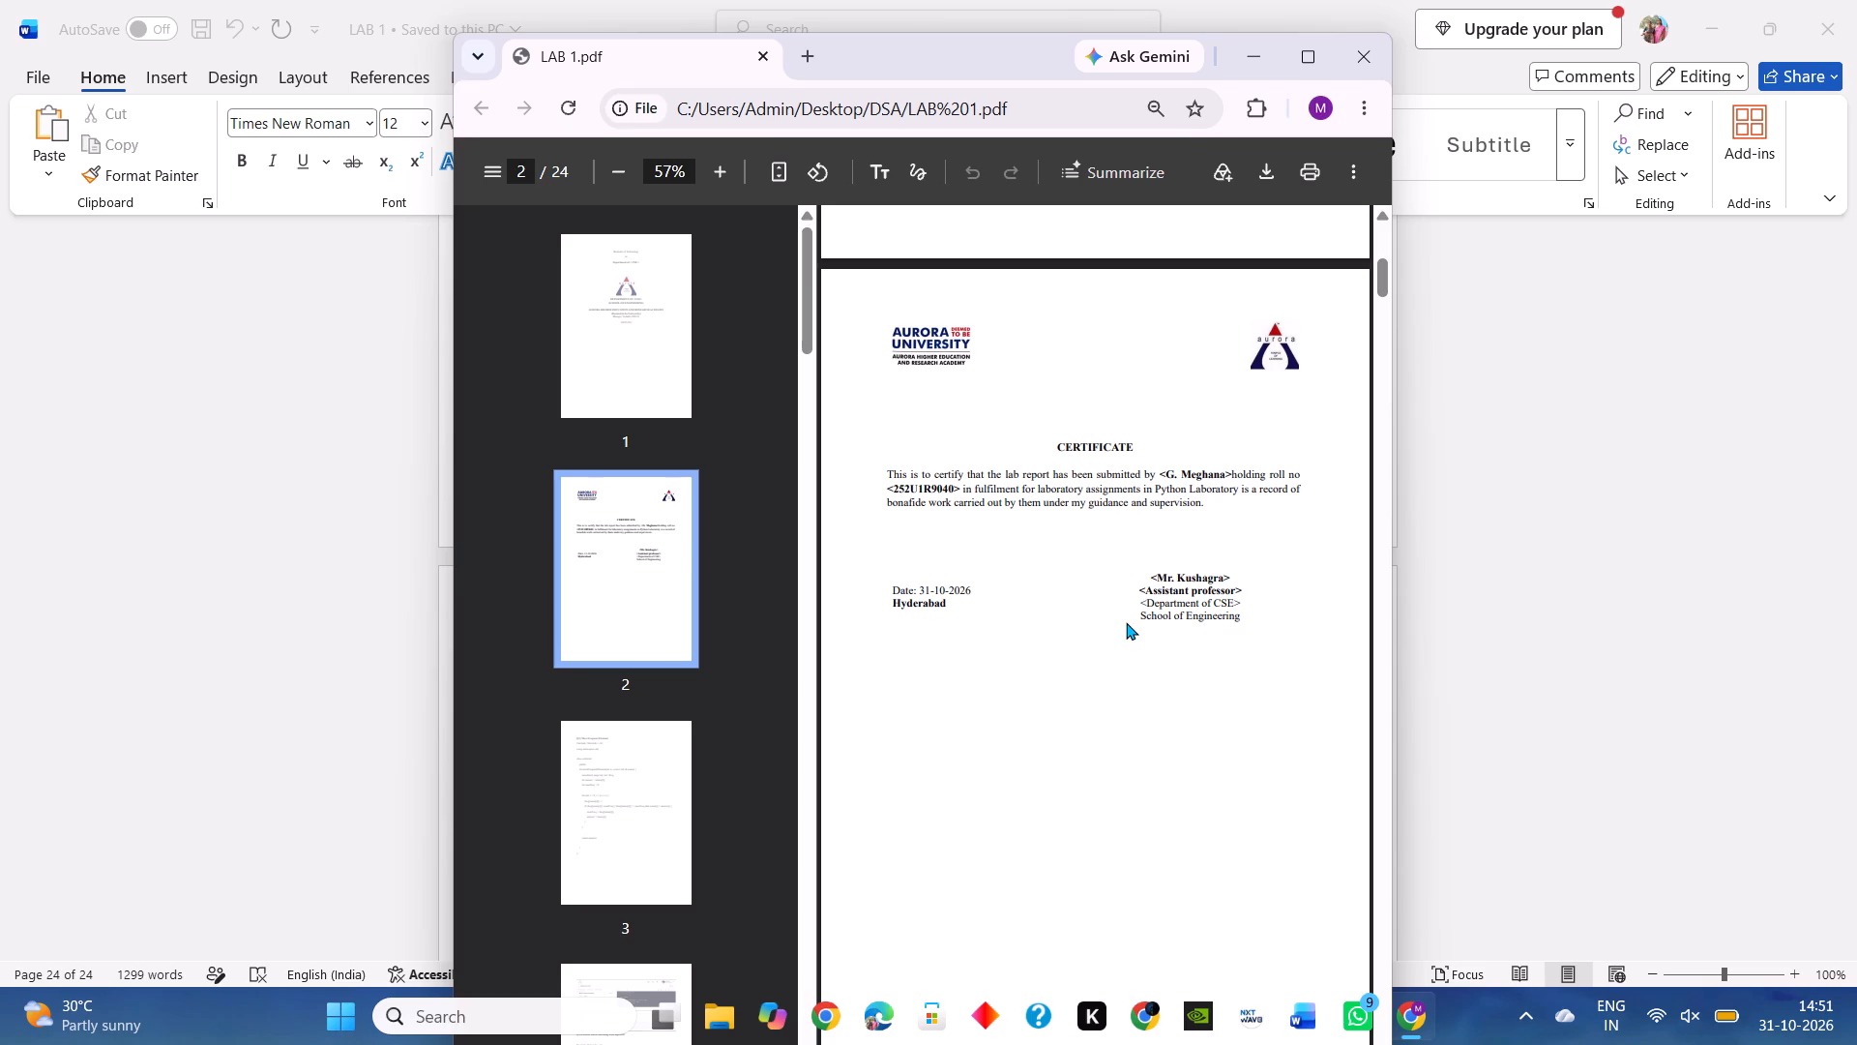
scroll(1126, 622, "down", 19)
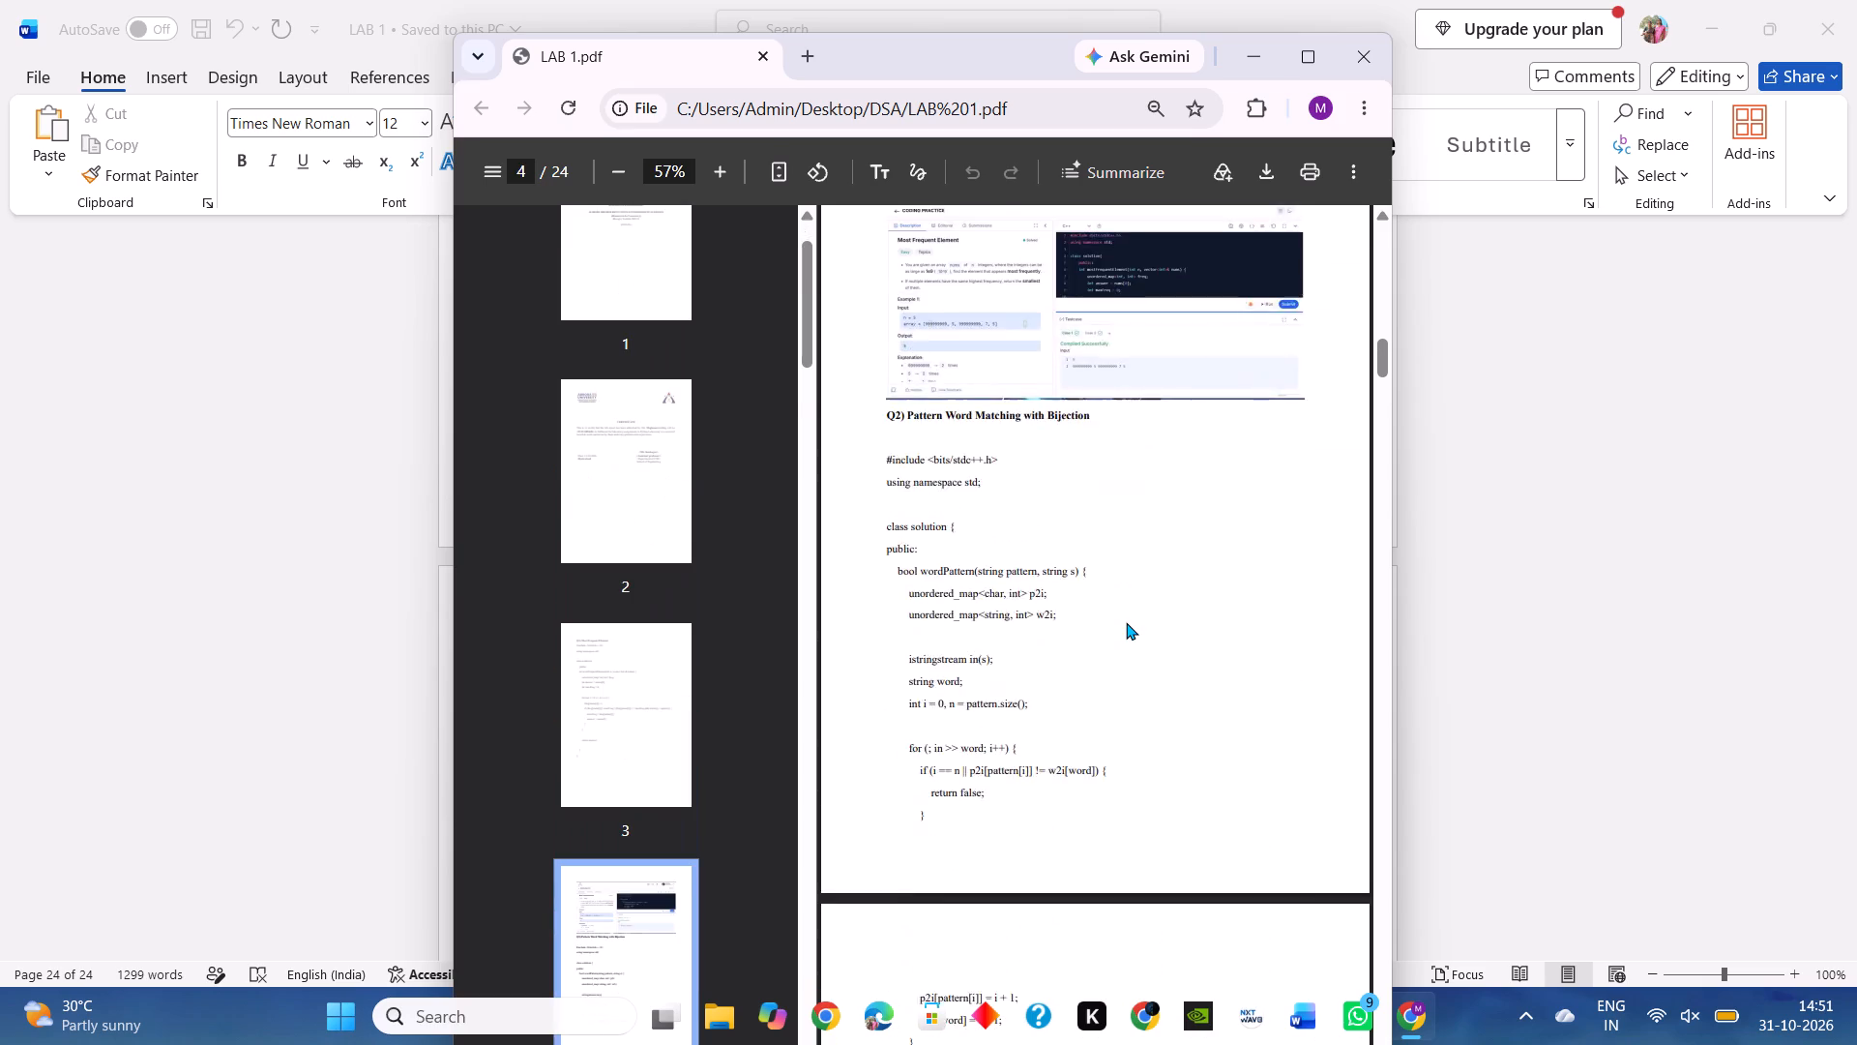
scroll(1126, 622, "down", 14)
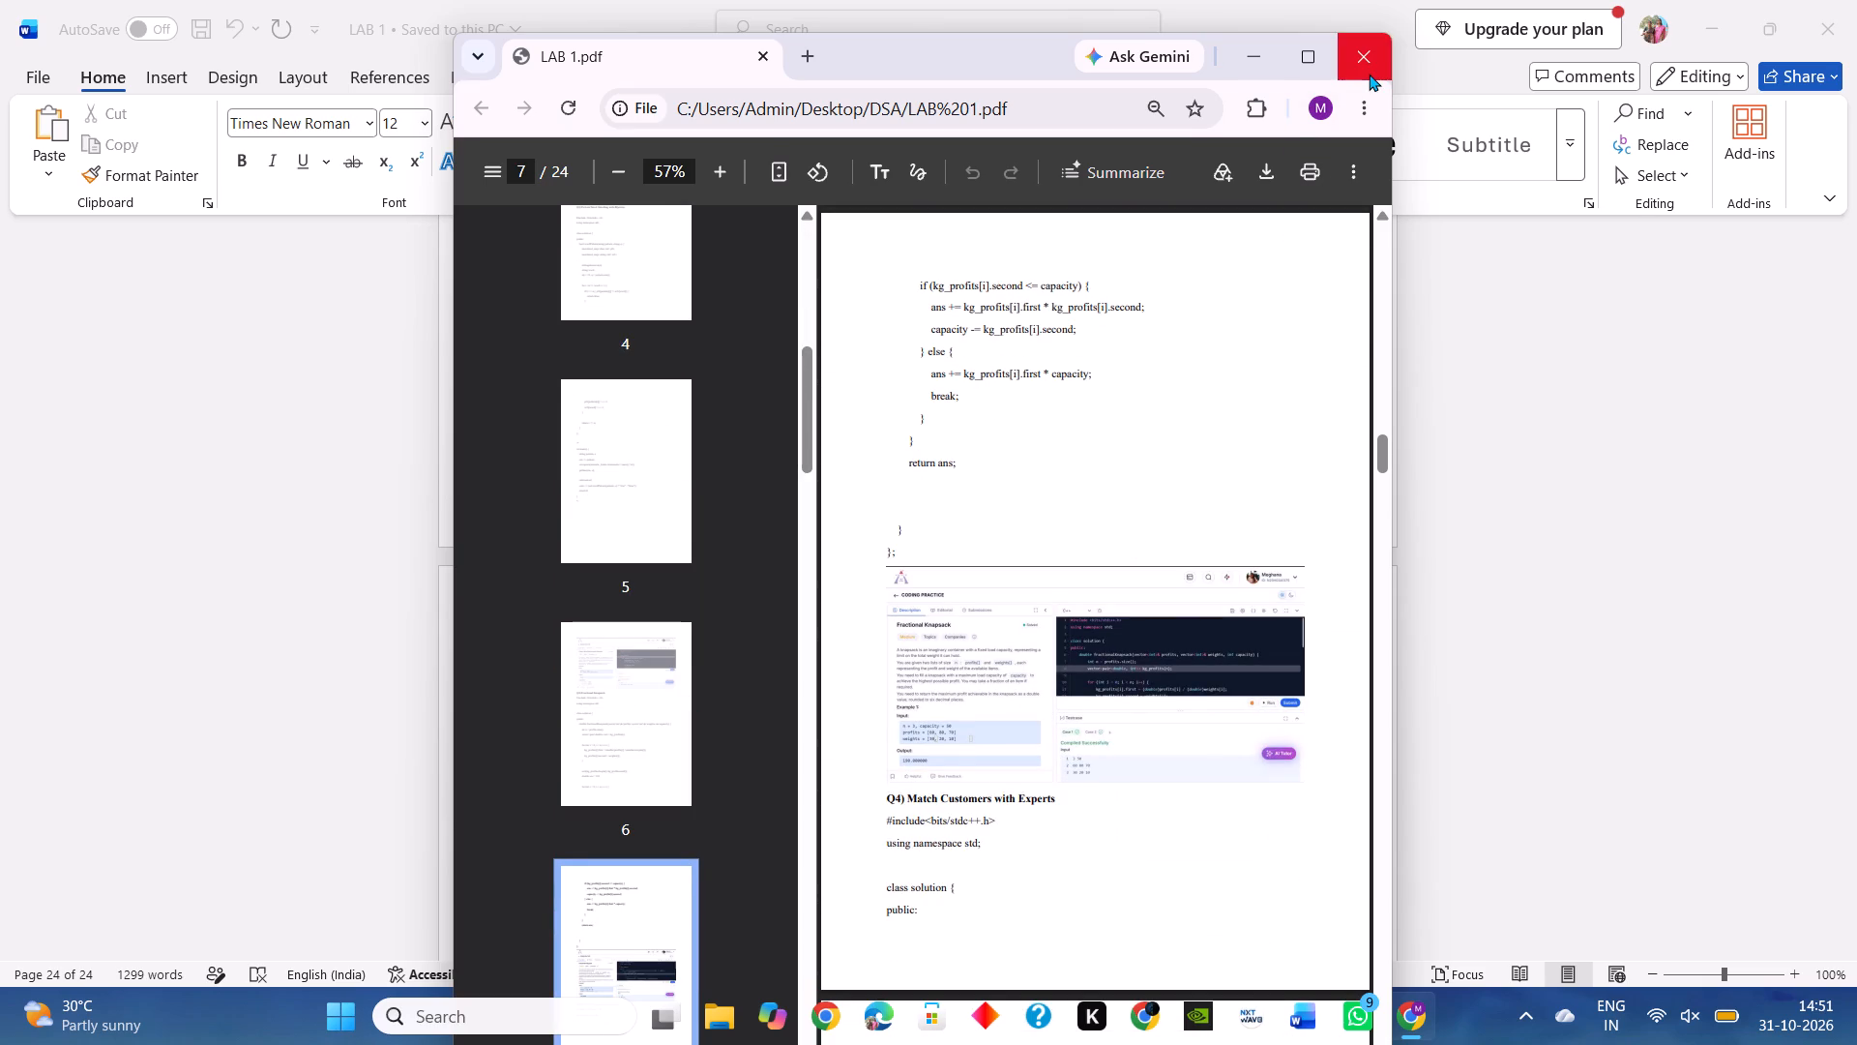